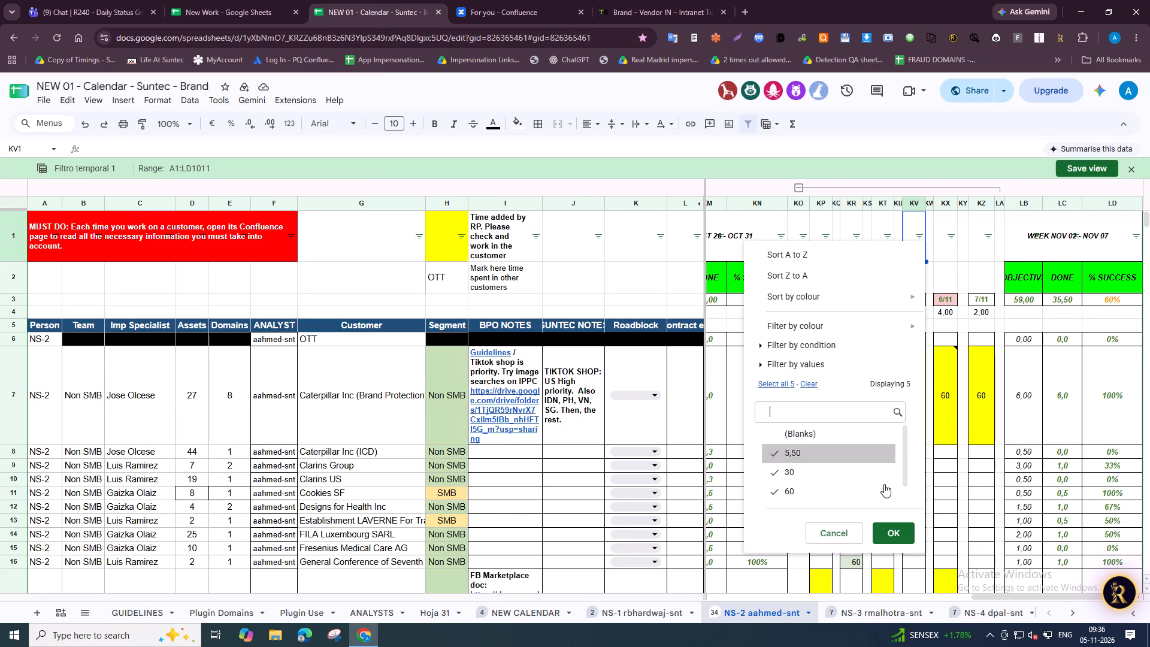
# Filter the calendar's 5/11 column to exclude blanks and select its remaining time values from the Caterpillar Inc row down.
pyautogui.click(896, 522)
pyautogui.click(909, 355)
pyautogui.hotkey('ctrl', 'shift', 'Down')
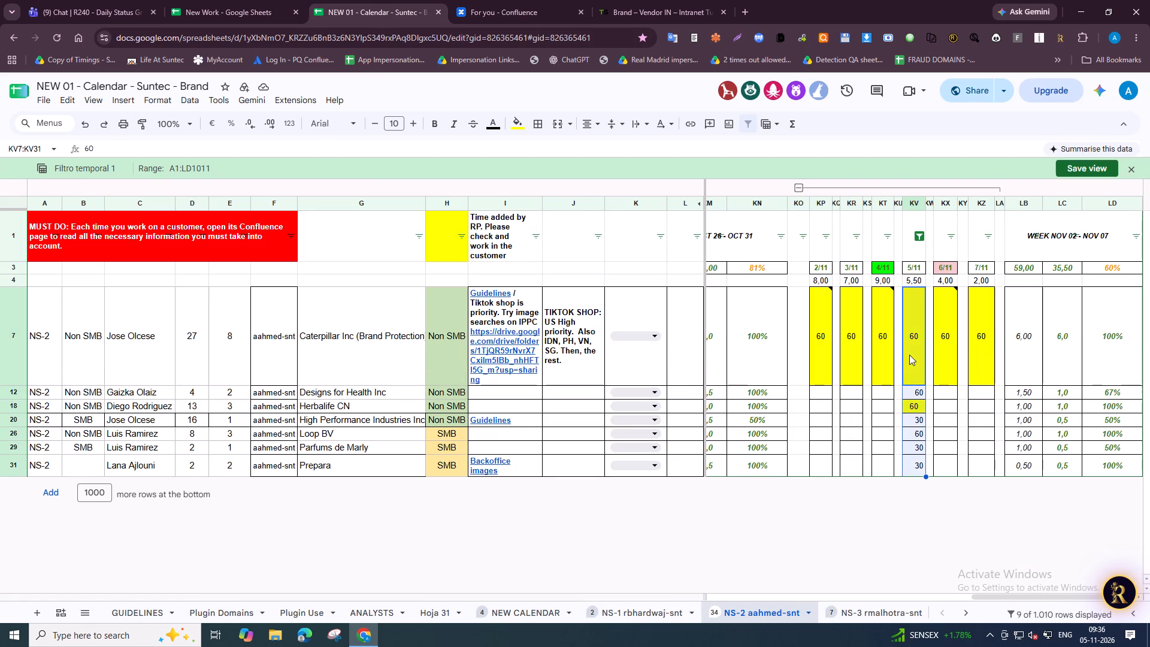
pyautogui.click(367, 361)
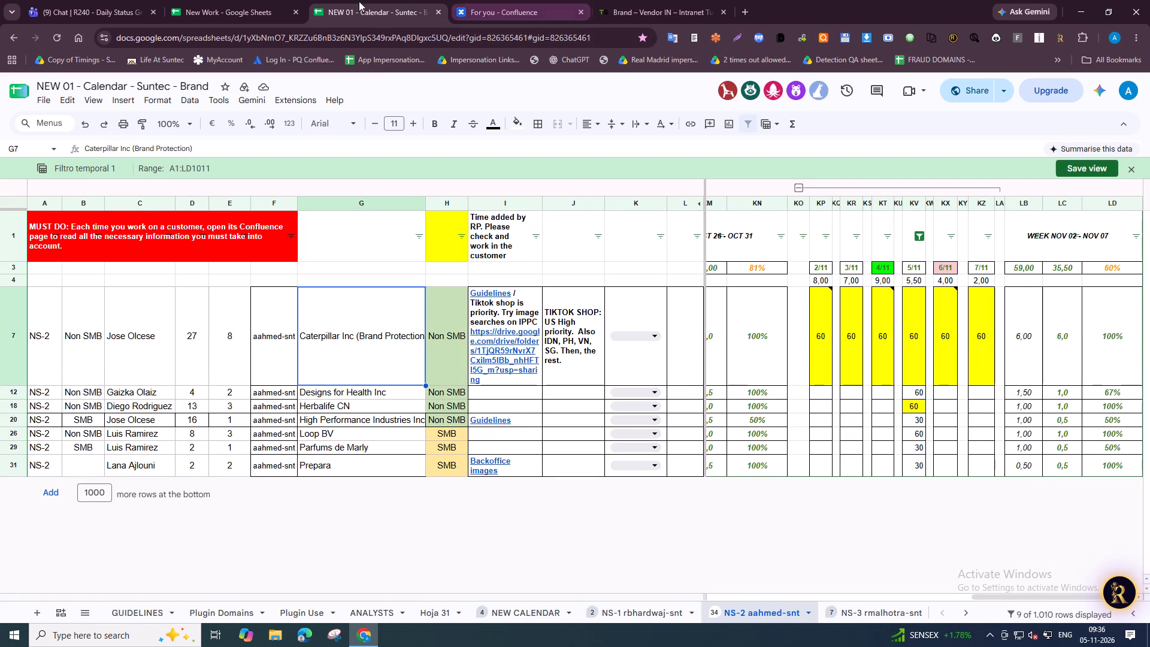
# Copy the customer name Caterpillar Inc (Brand Protection) from the New Work sheet and filter the Tuinet Brand page by that customer.
pyautogui.click(264, 0)
pyautogui.click(713, 284)
pyautogui.hotkey('ctrl', 'c')
pyautogui.click(676, 0)
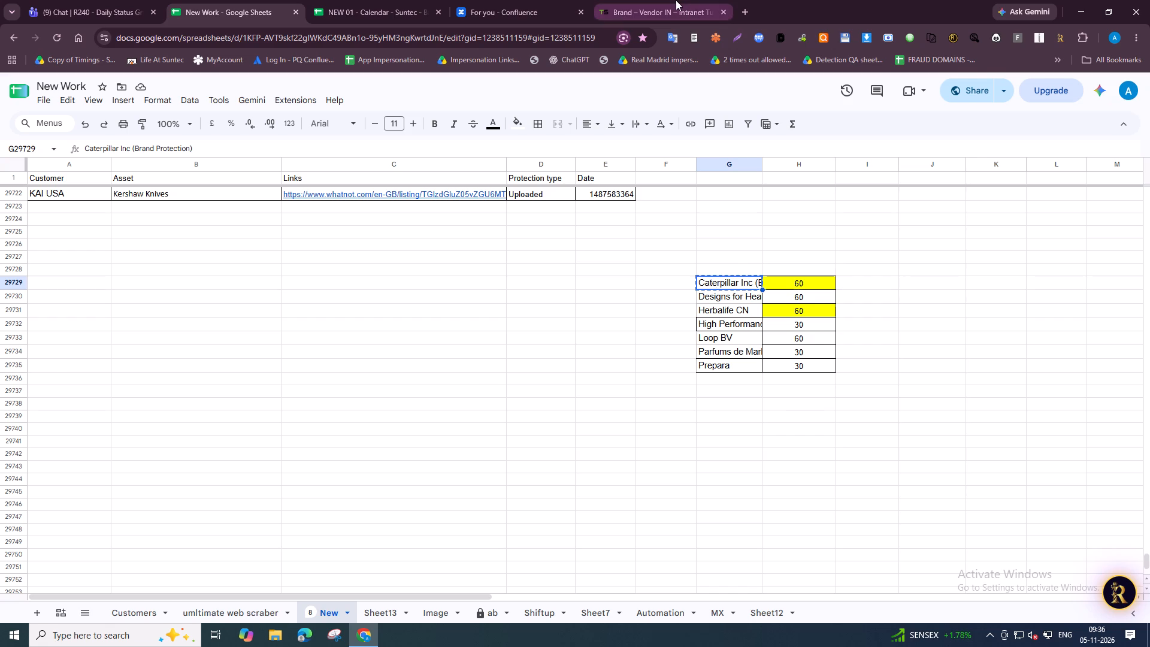
pyautogui.click(469, 241)
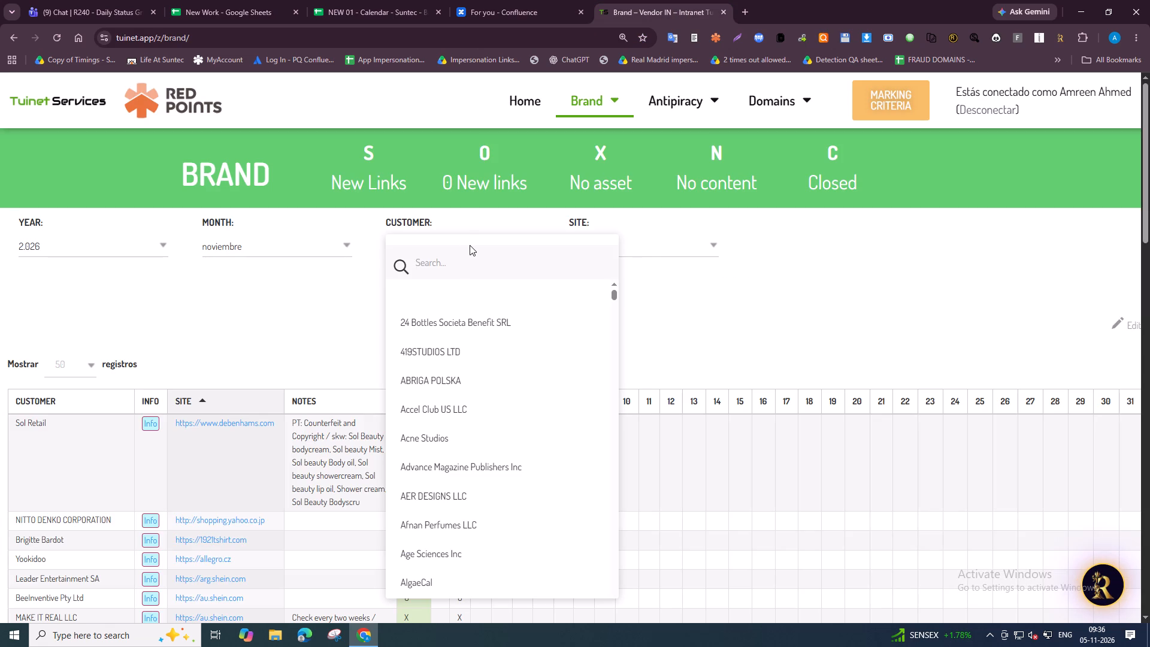
pyautogui.hotkey('ctrl', 'v')
pyautogui.click(488, 285)
# Open the RedPoints IPR Plugin window.
pyautogui.click(715, 38)
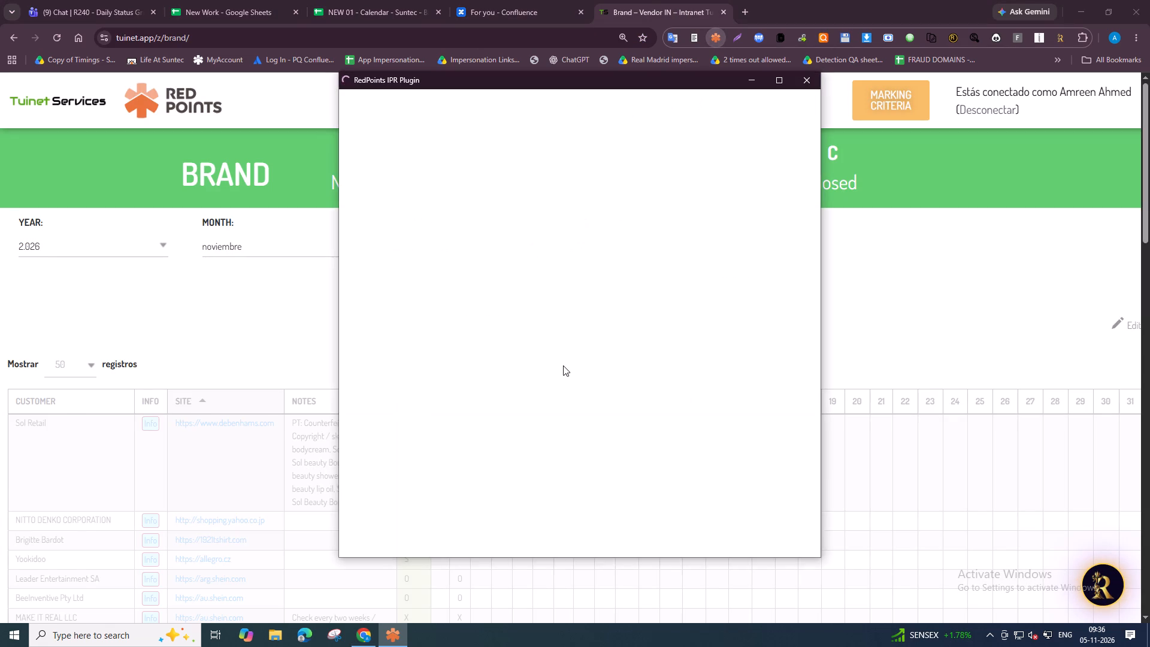
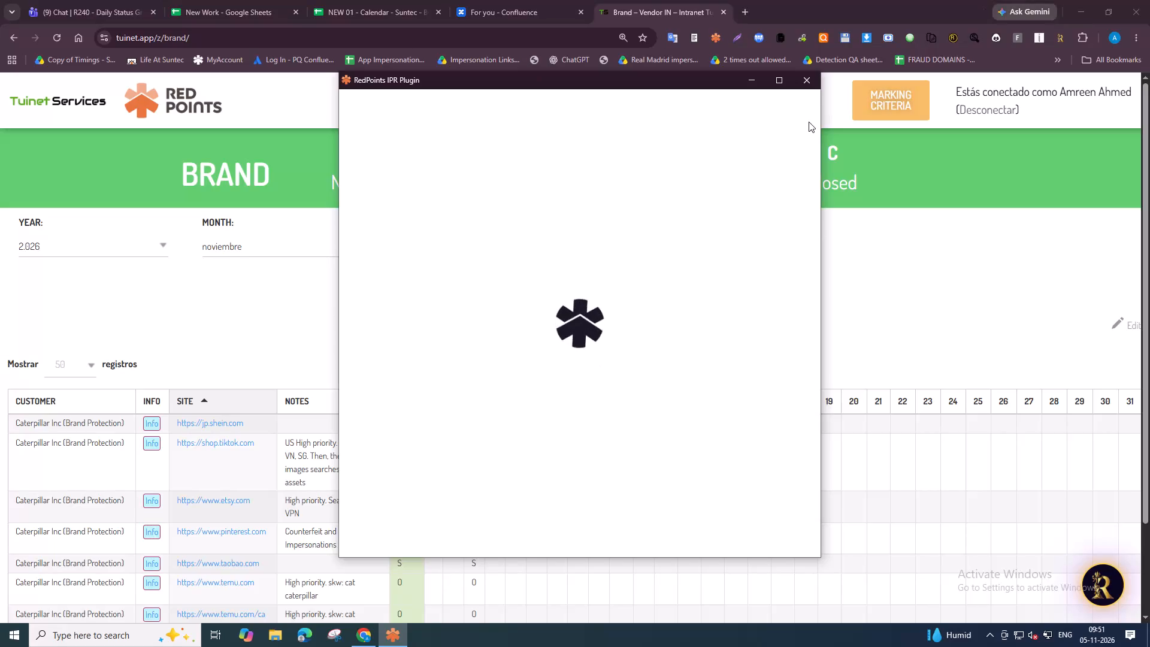
# Close the RedPoints IPR Plugin window while it is still loading.
pyautogui.click(815, 80)
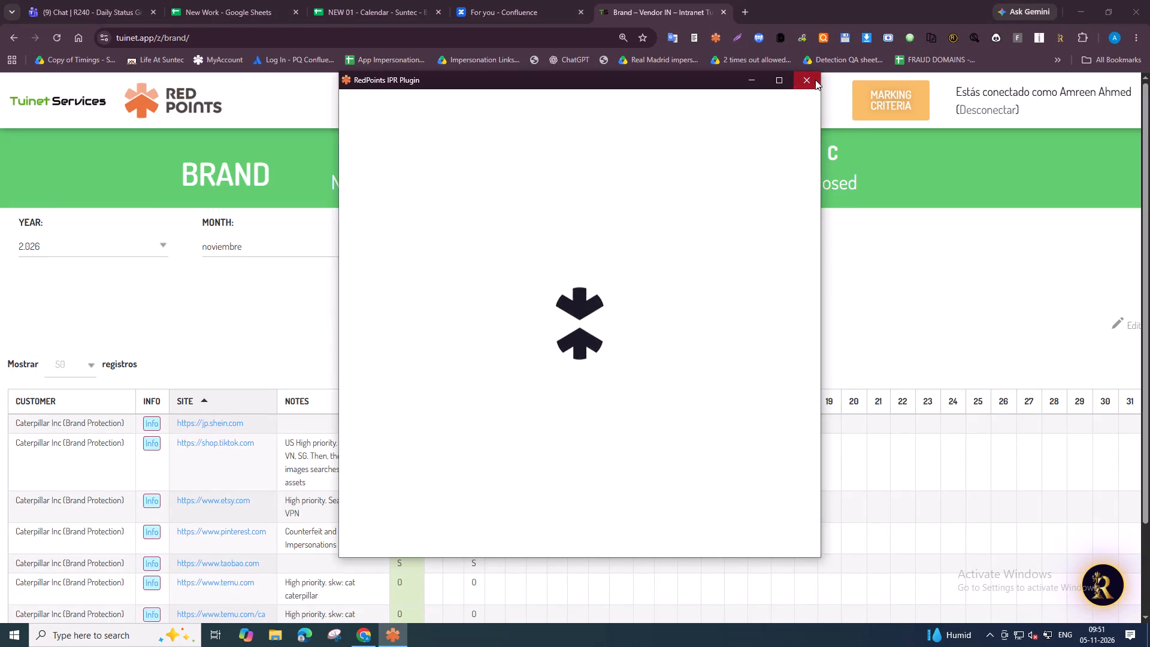
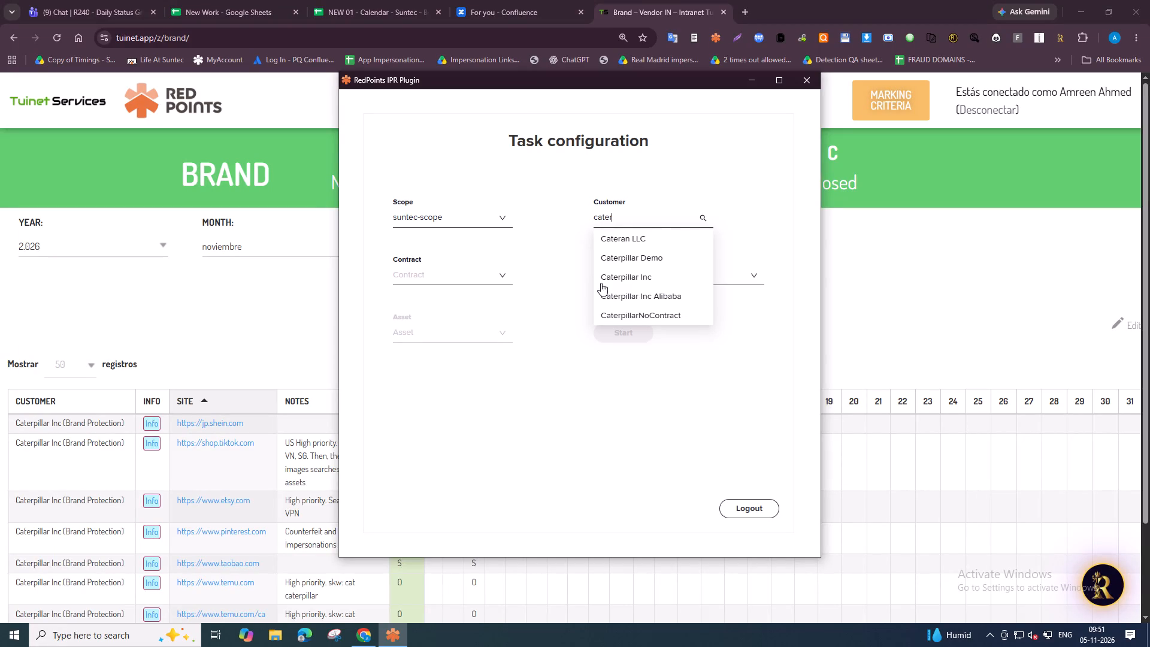
# Start a Detection task for customer Caterpillar Inc with the Brand Protection contract and the asset Caterpillar - 25 - T-Shirts.
pyautogui.click(603, 282)
pyautogui.click(619, 276)
pyautogui.click(611, 315)
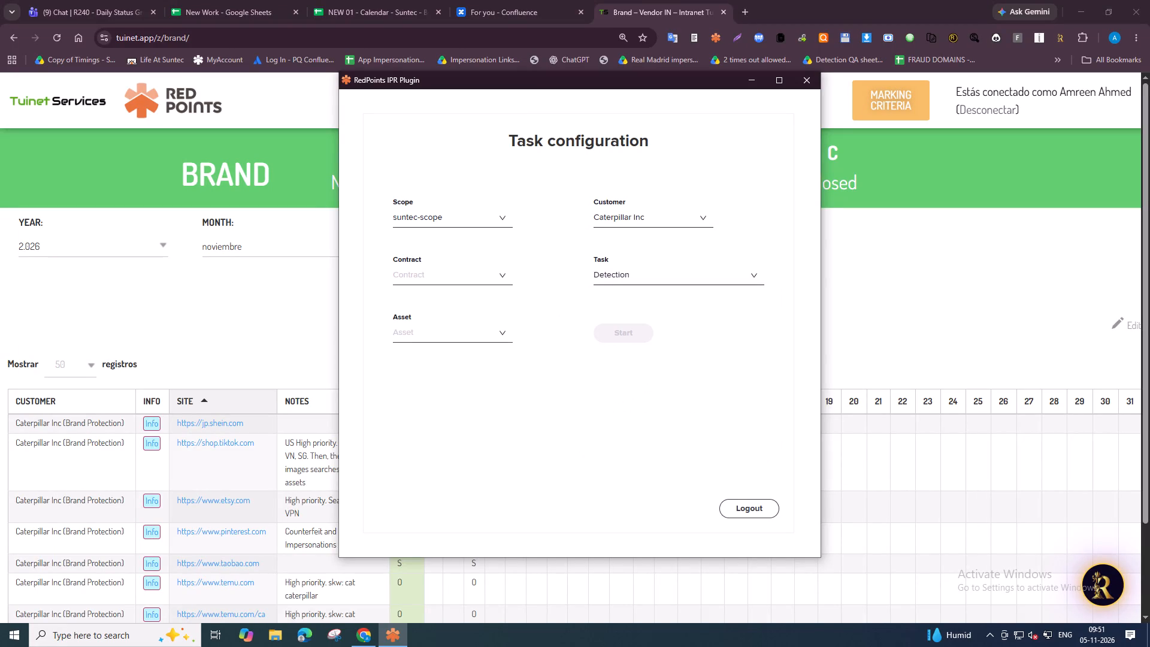
pyautogui.click(506, 278)
pyautogui.click(487, 302)
pyautogui.click(477, 344)
pyautogui.click(479, 335)
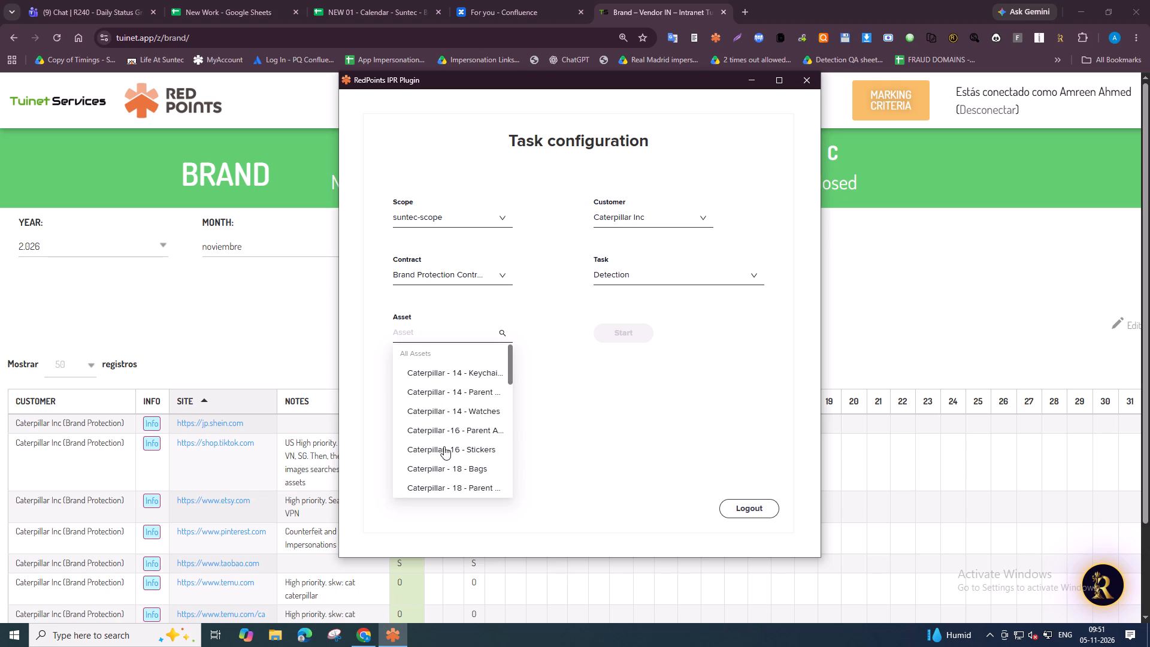
pyautogui.write('sh')
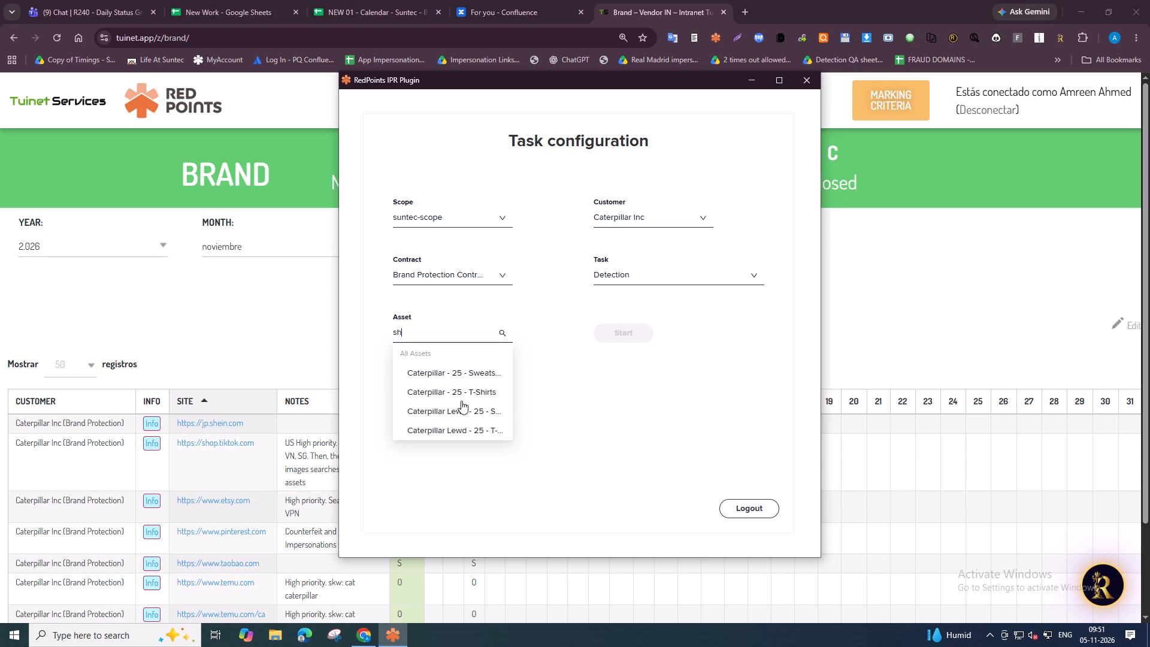
pyautogui.click(464, 397)
pyautogui.click(615, 334)
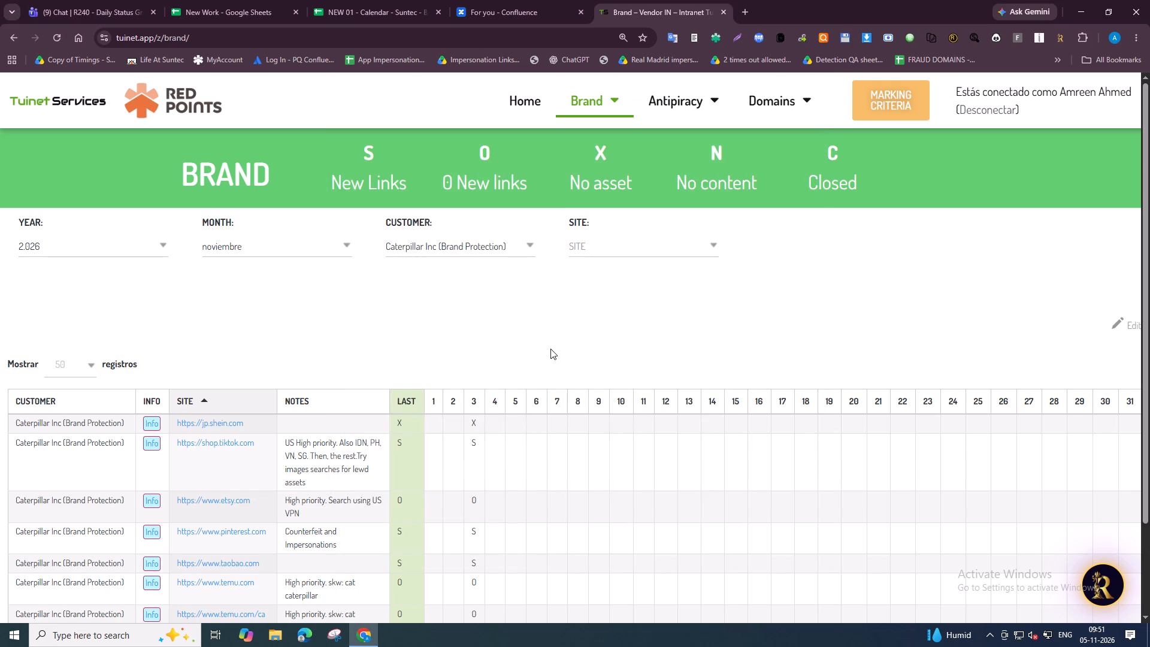
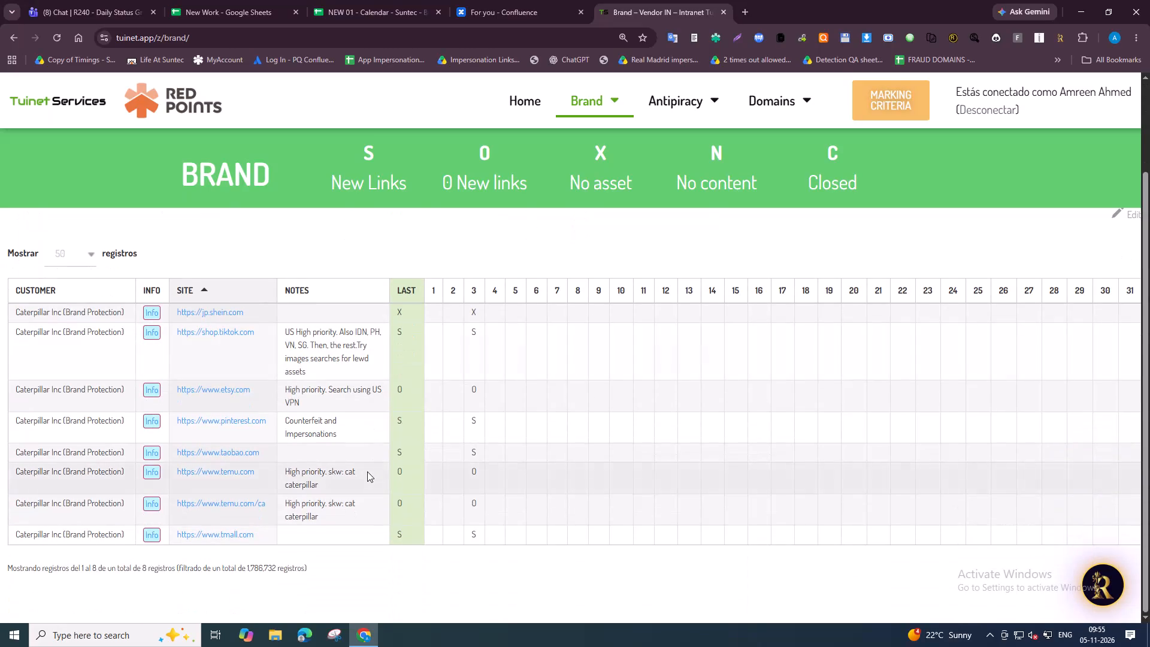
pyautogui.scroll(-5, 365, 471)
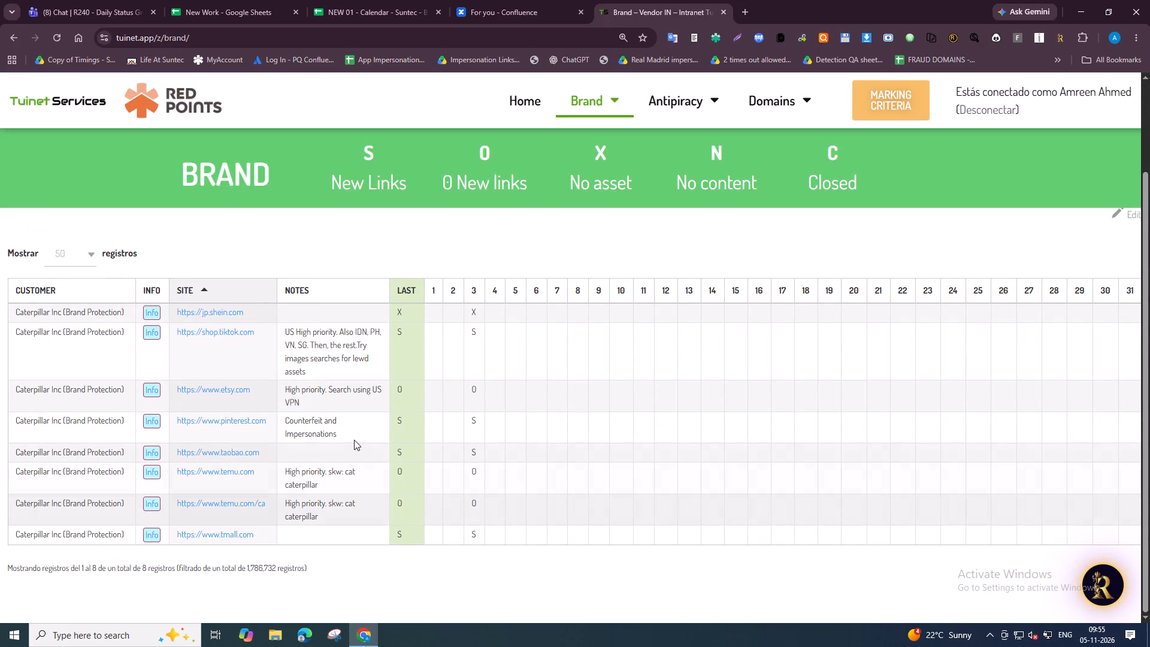
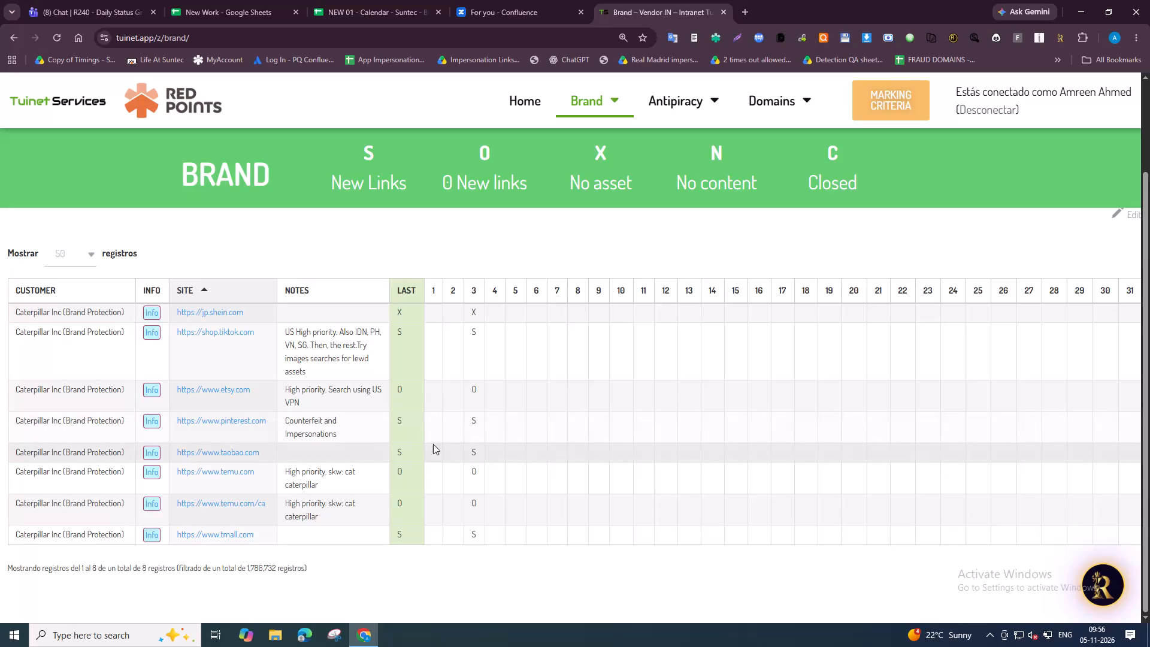
# Open the Pinterest home page in a new browser window.
pyautogui.scroll(1, 521, 283)
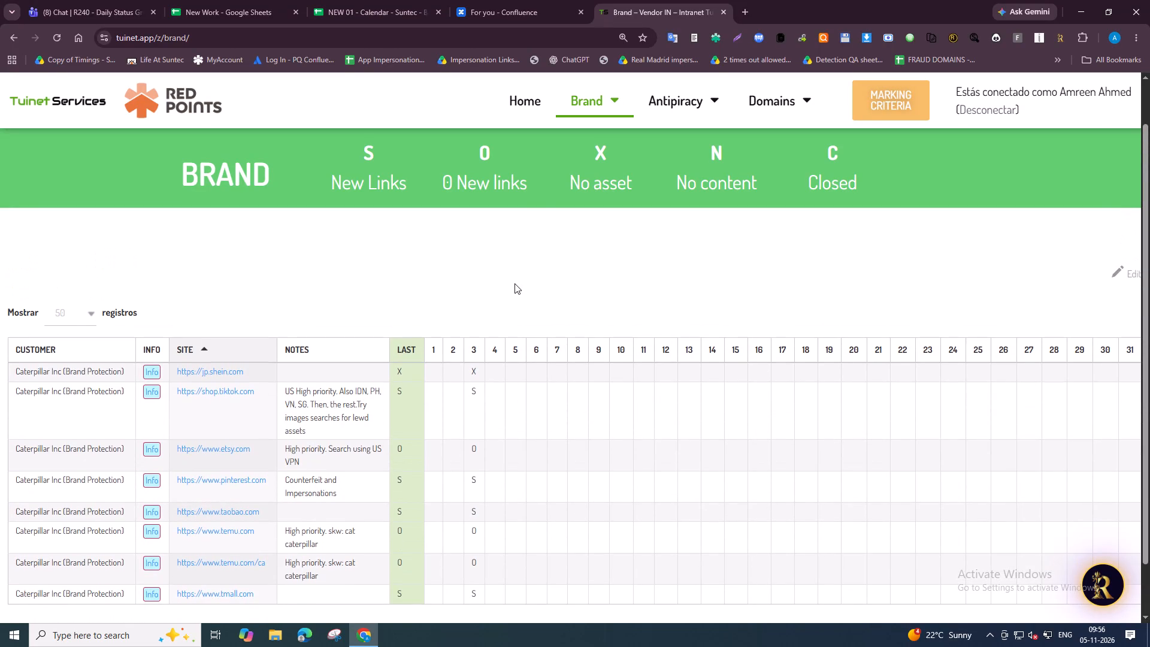
pyautogui.hotkey('ctrl', 'n')
pyautogui.hotkey('alt', 'Tab')
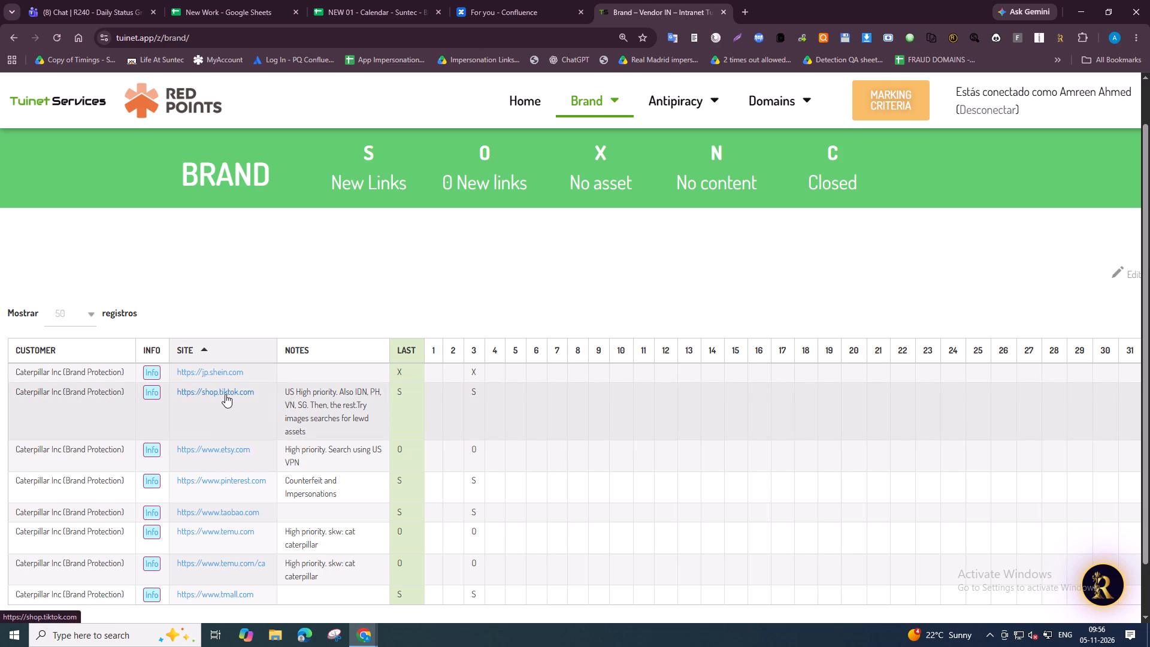
pyautogui.hotkey('alt', 'Tab')
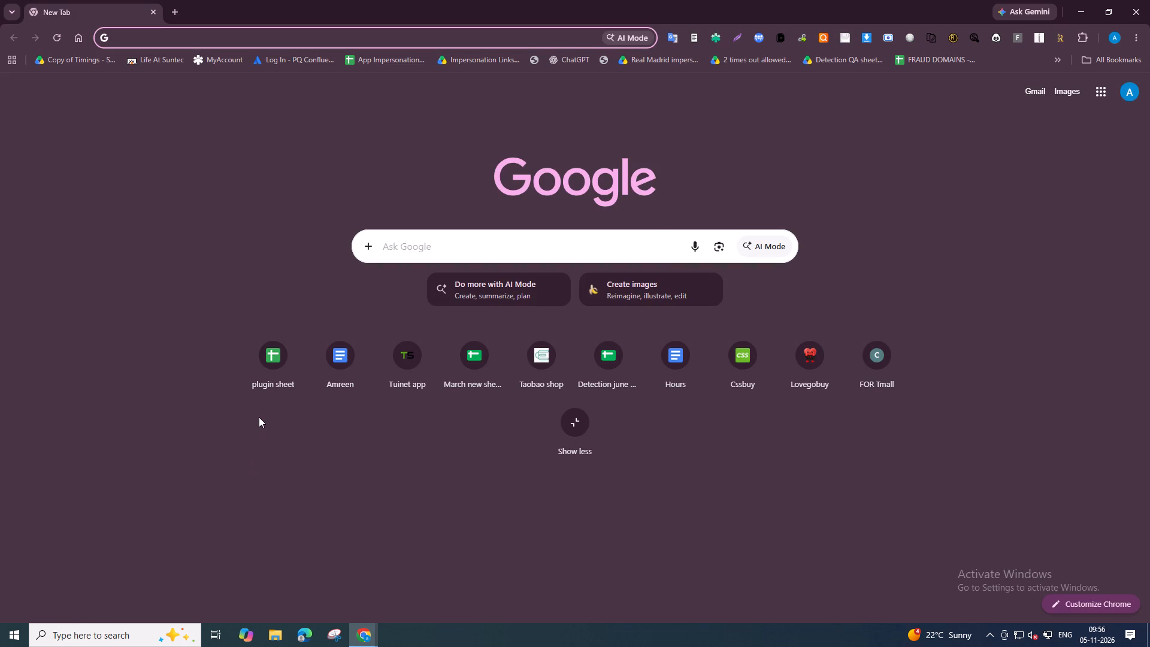
pyautogui.write('pinter')
pyautogui.press('Return')
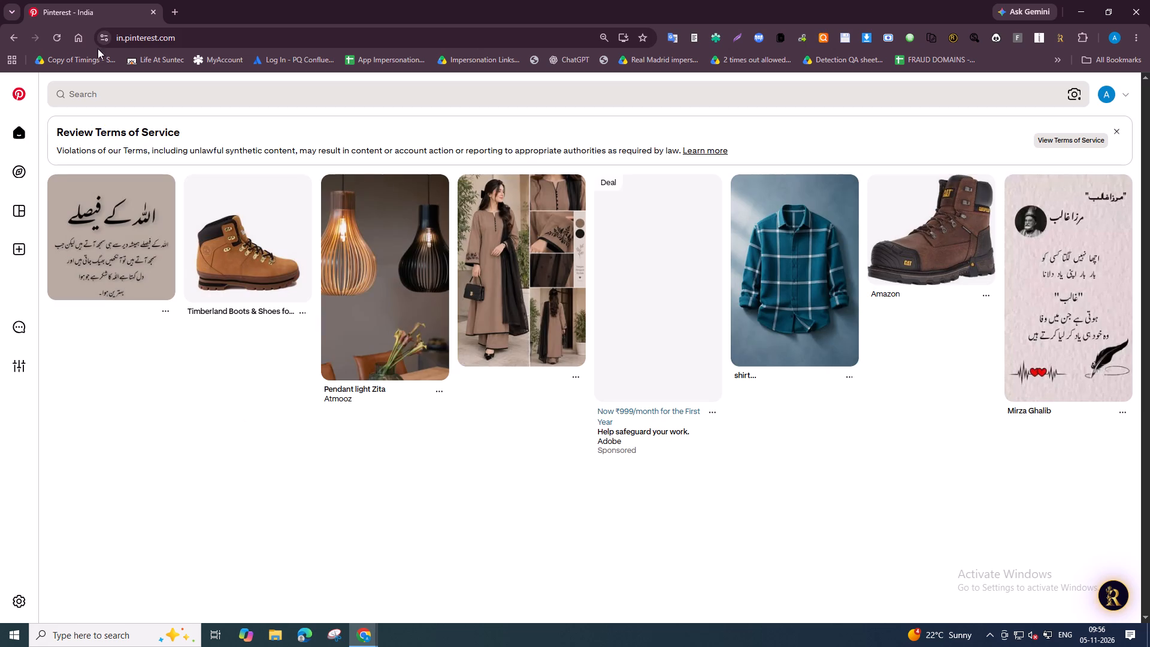
# Run a Pinterest image search with the "cater cat hat" picture and skim the matching hats.
pyautogui.click(1042, 99)
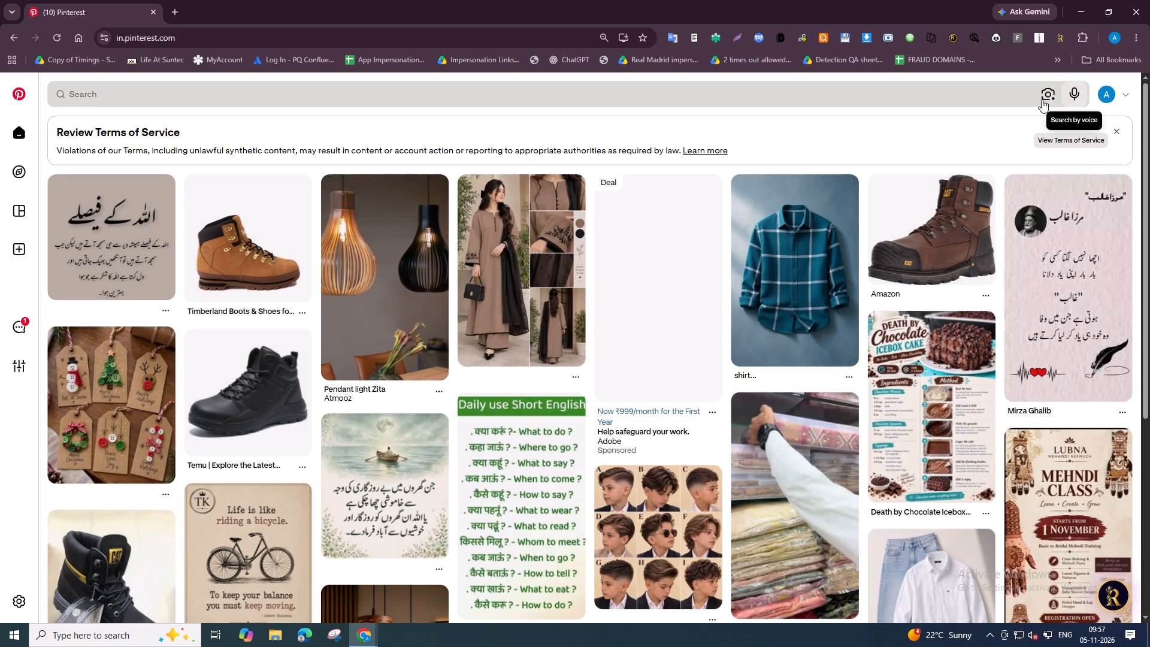
pyautogui.click(902, 245)
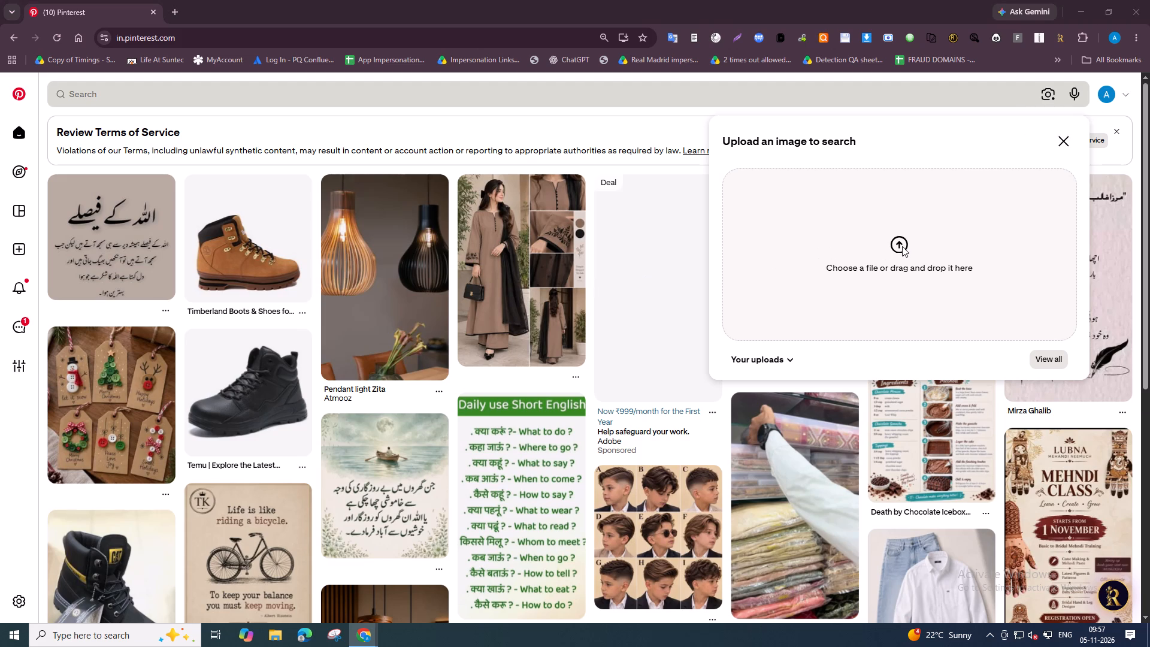
pyautogui.click(208, 171)
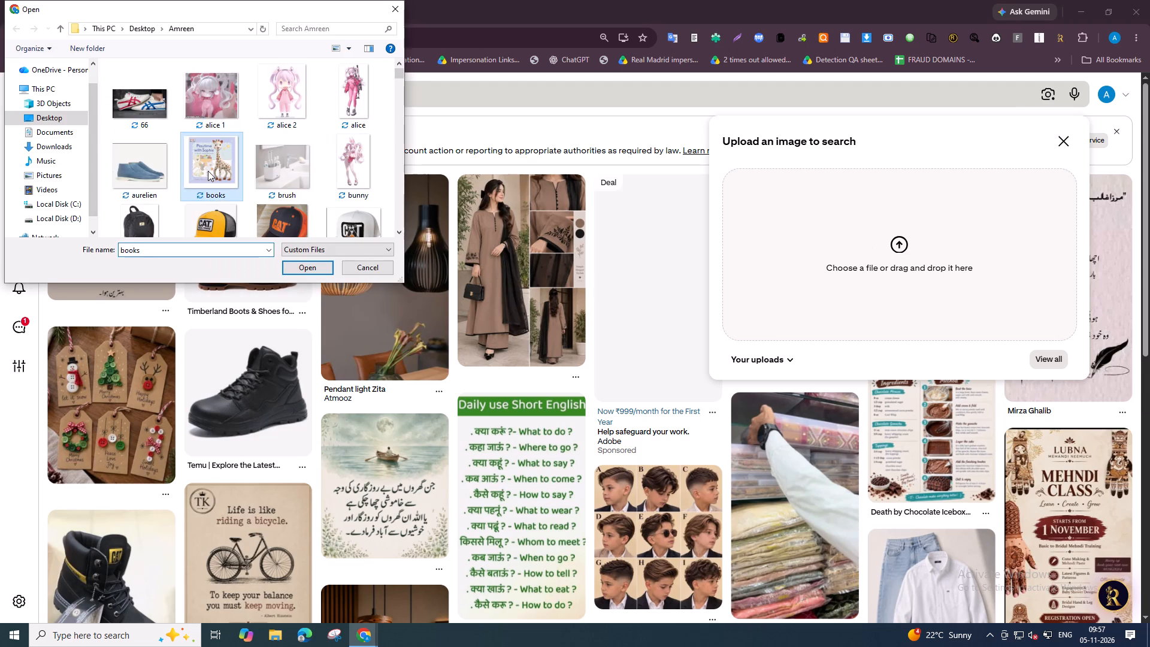
pyautogui.scroll(-7, 208, 171)
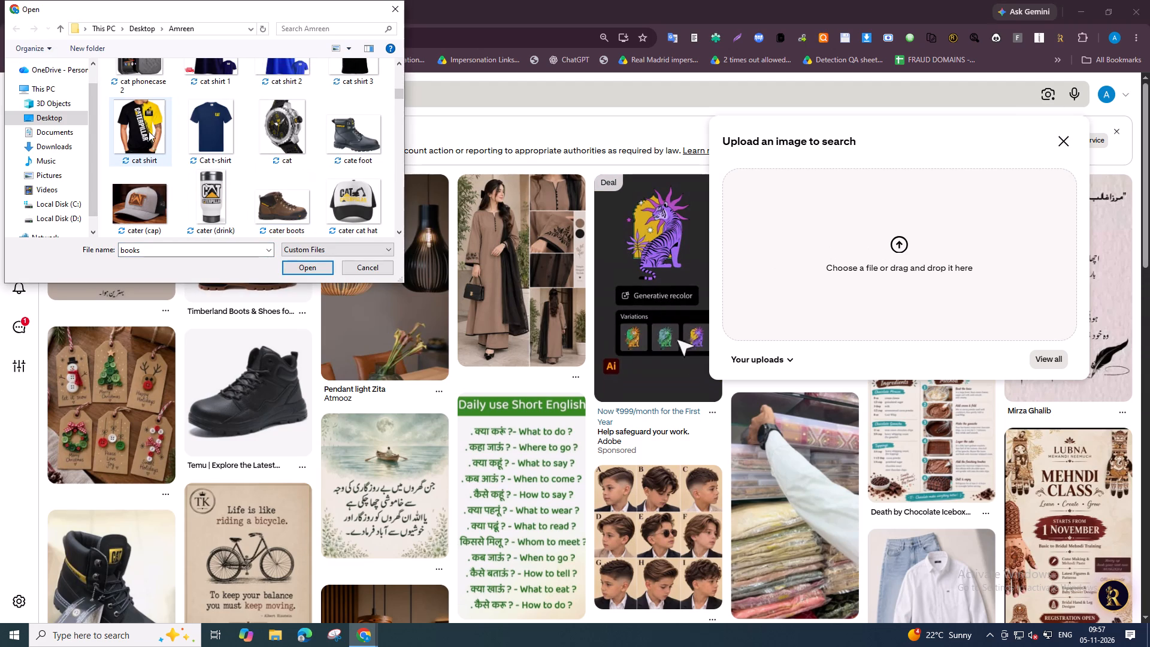
pyautogui.click(347, 192)
pyautogui.click(327, 266)
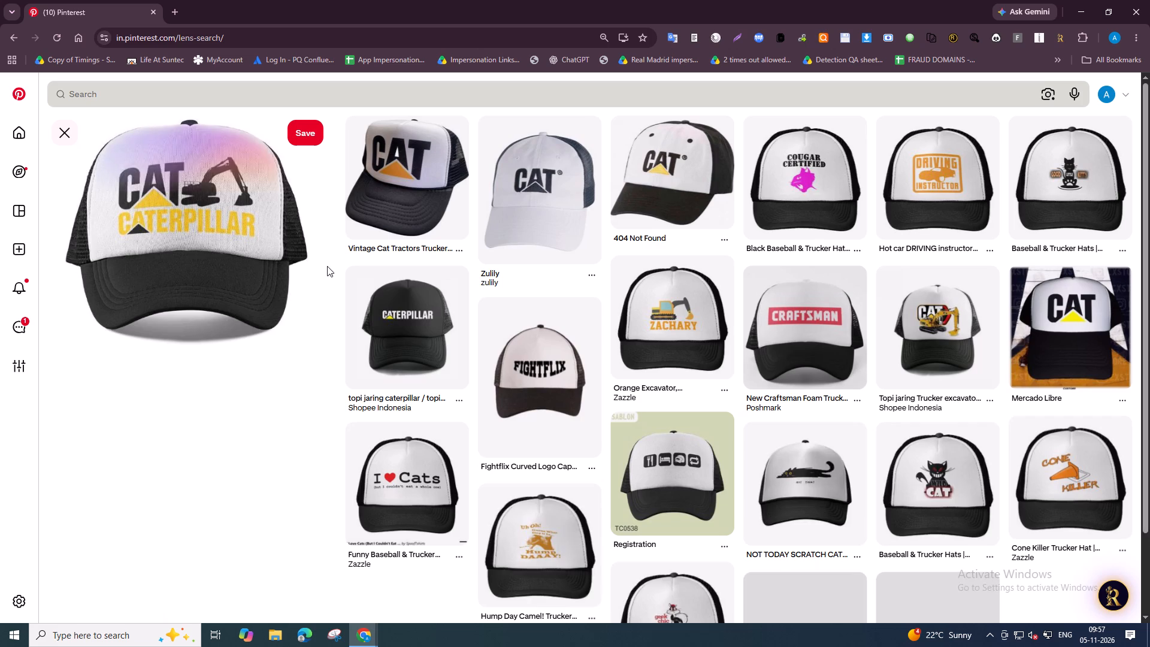
pyautogui.scroll(-4, 682, 361)
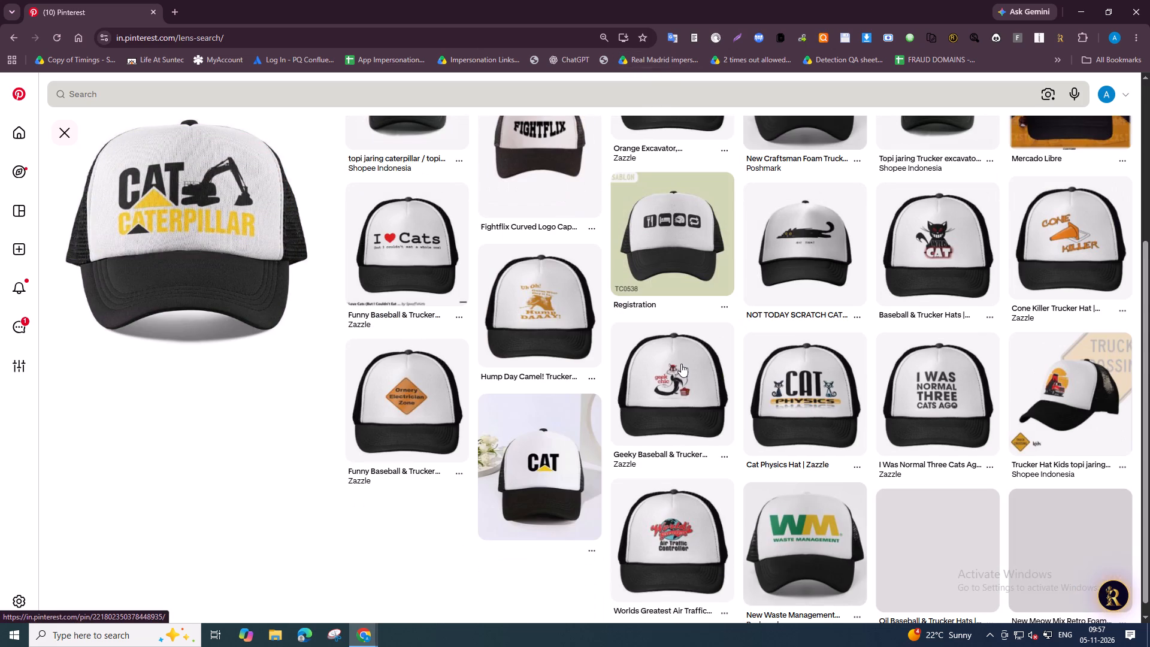
pyautogui.scroll(10, 682, 349)
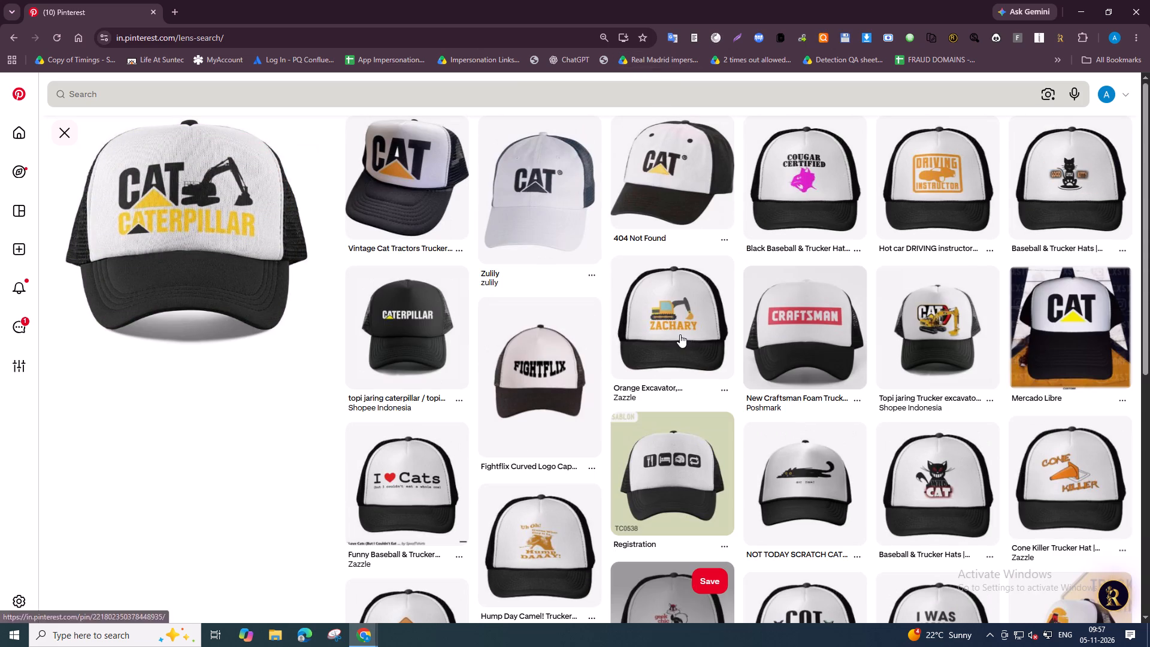
# Stop the task currently running in the RedPoints IPR Plugin.
pyautogui.click(710, 40)
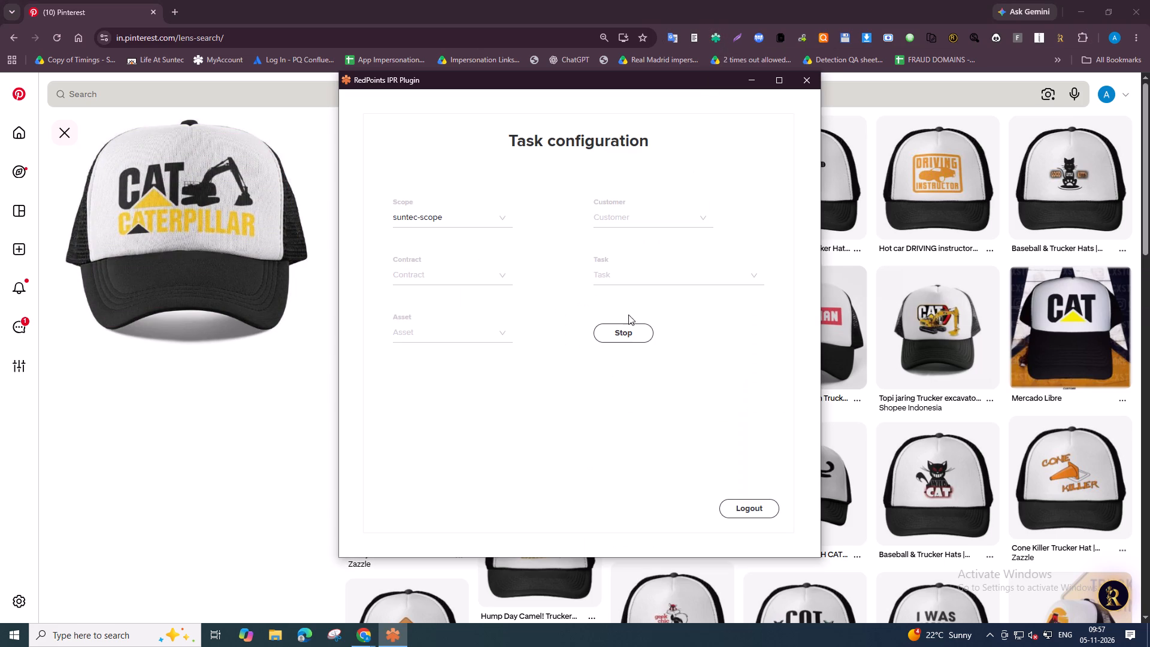
pyautogui.click(628, 333)
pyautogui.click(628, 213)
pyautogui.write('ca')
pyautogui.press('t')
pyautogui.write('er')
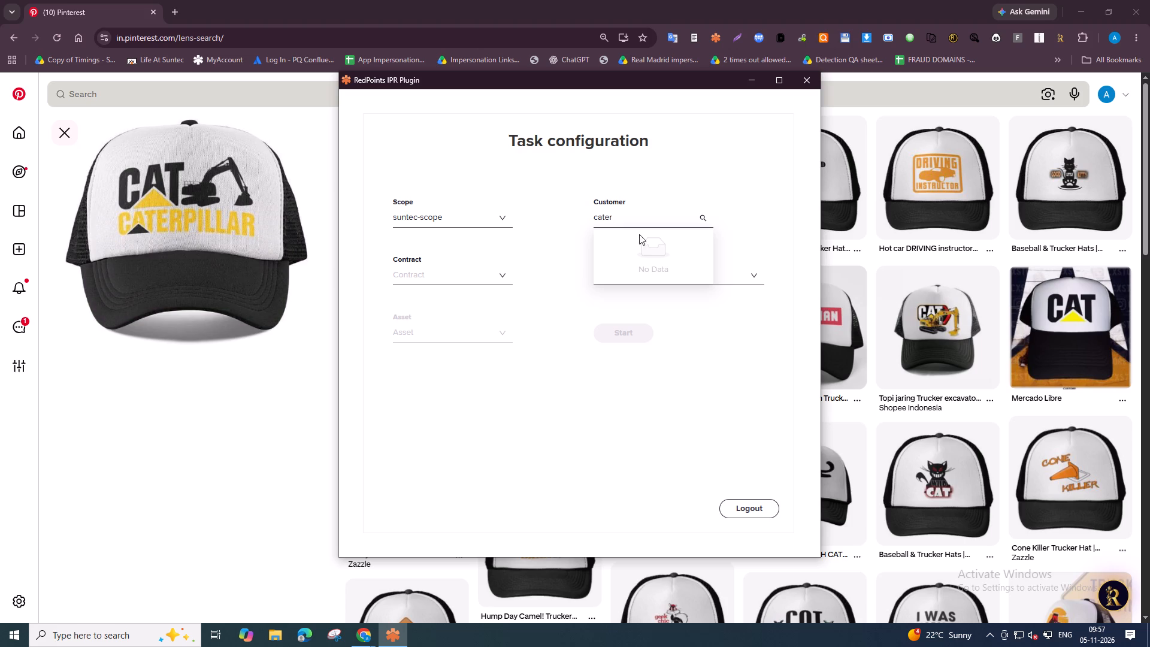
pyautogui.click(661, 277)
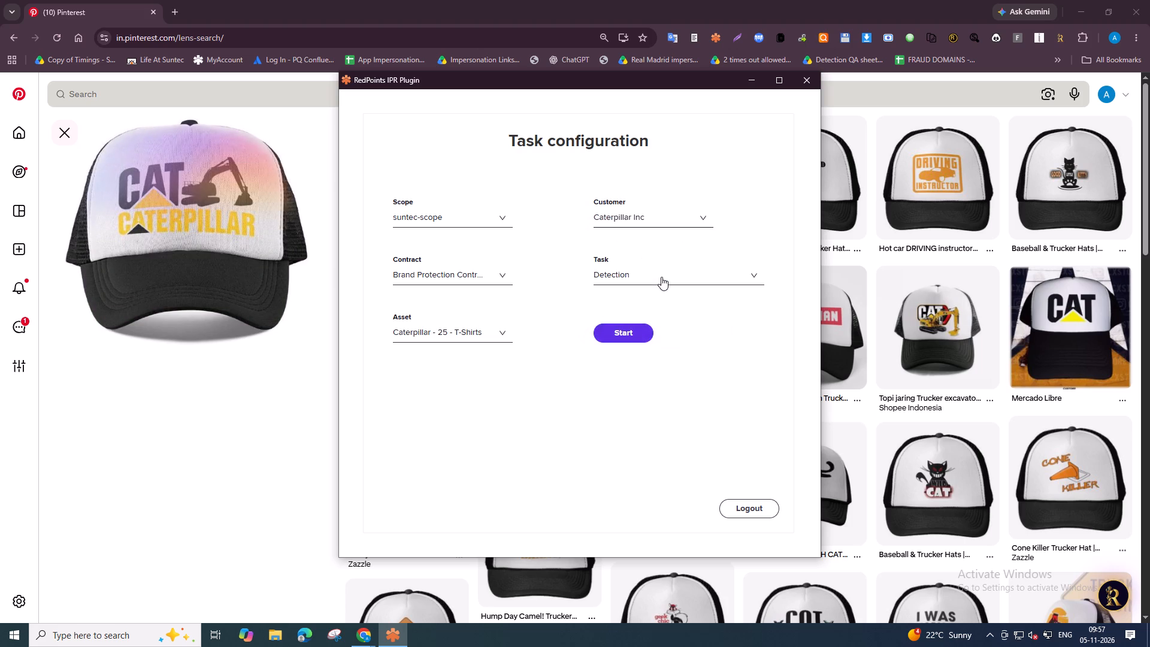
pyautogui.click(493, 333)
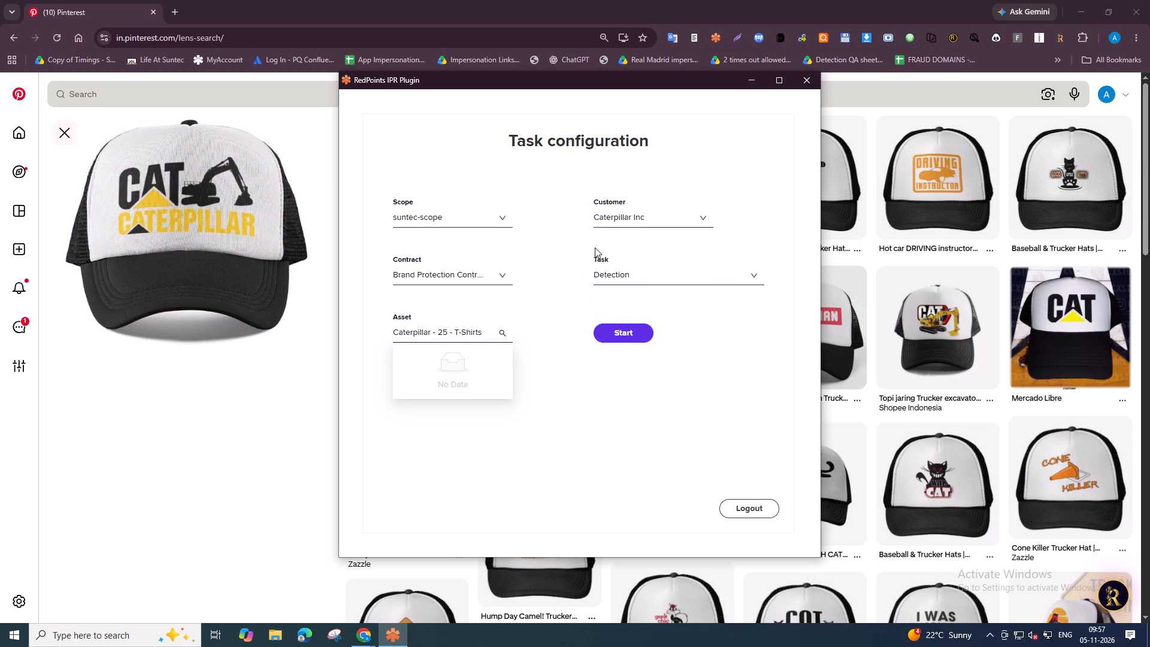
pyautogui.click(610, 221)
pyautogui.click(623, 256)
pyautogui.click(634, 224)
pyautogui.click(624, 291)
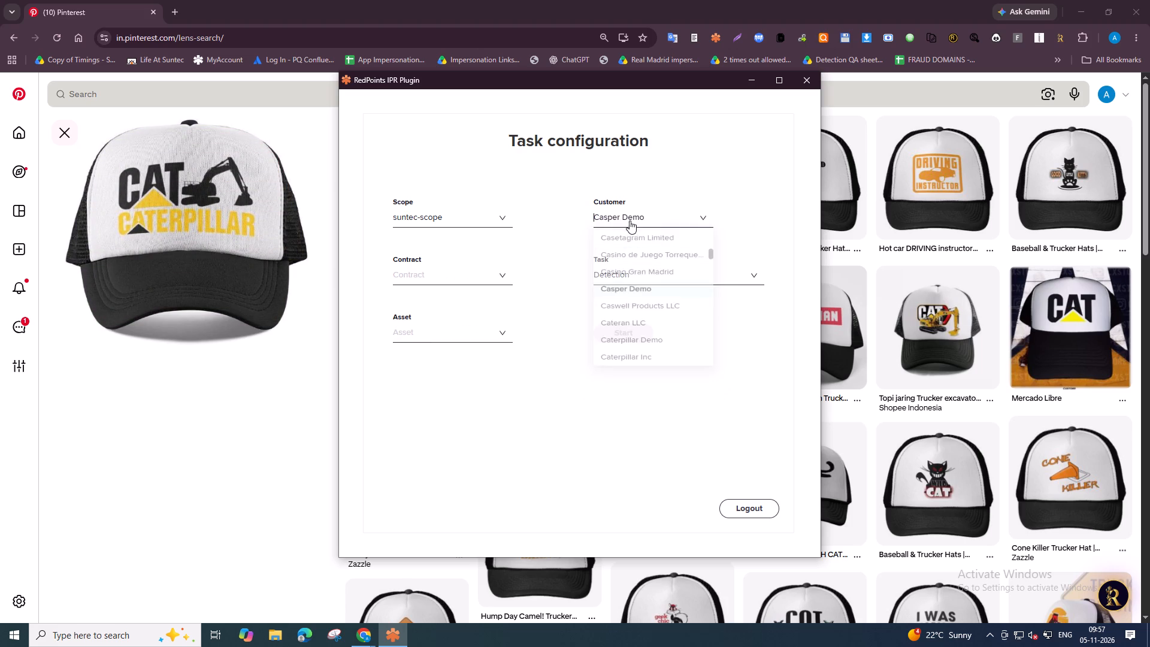
# Set the plugin task's customer to Caterpillar Inc and its contract to Brand Protection Contract.
pyautogui.click(630, 219)
pyautogui.write('cat')
pyautogui.write('er')
pyautogui.click(638, 274)
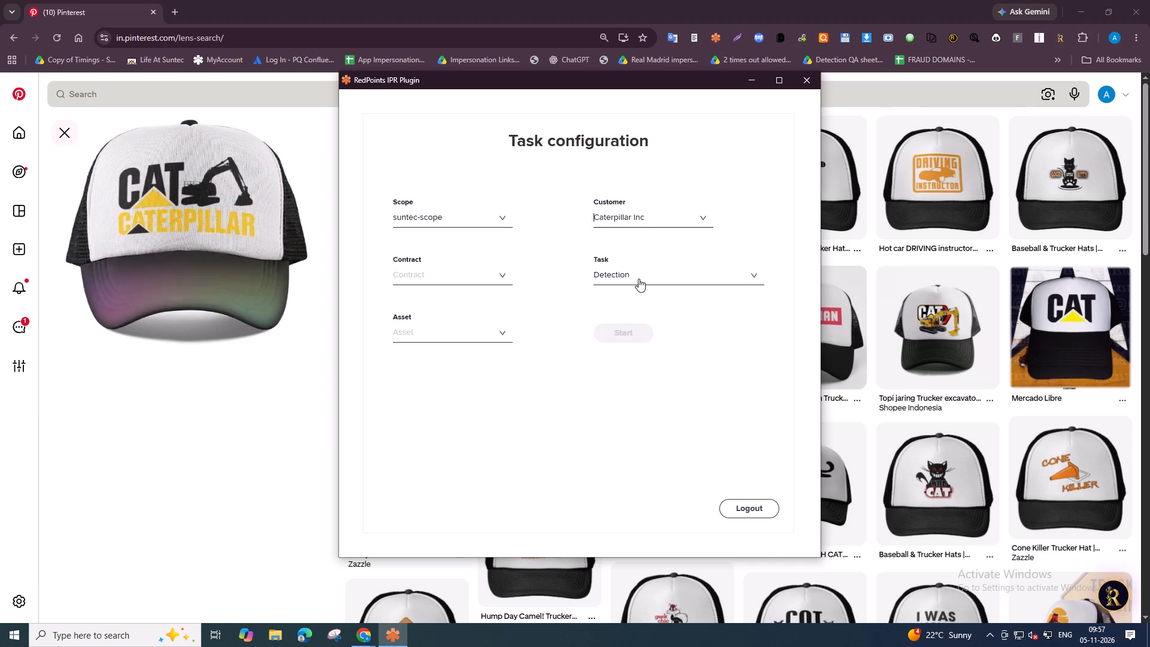
pyautogui.click(509, 280)
pyautogui.click(497, 288)
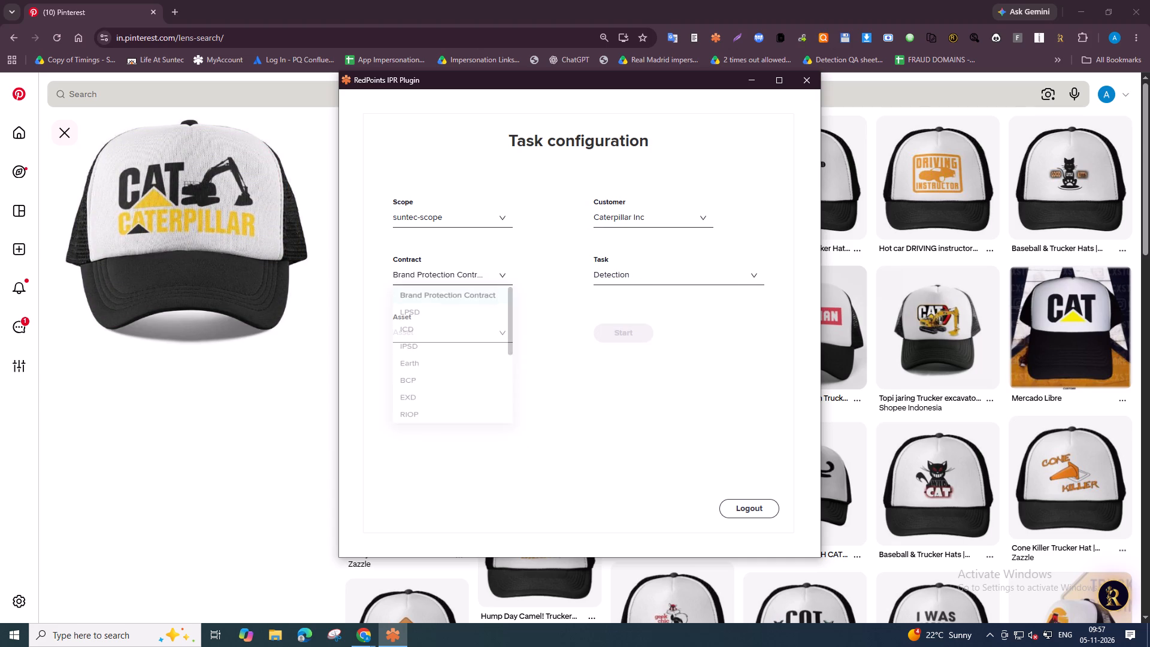
# Choose the non-Lewd Caterpillar - 25 headwear asset and start the Detection task.
pyautogui.click(491, 325)
pyautogui.press('h')
pyautogui.press('e')
pyautogui.press('a')
pyautogui.press('d')
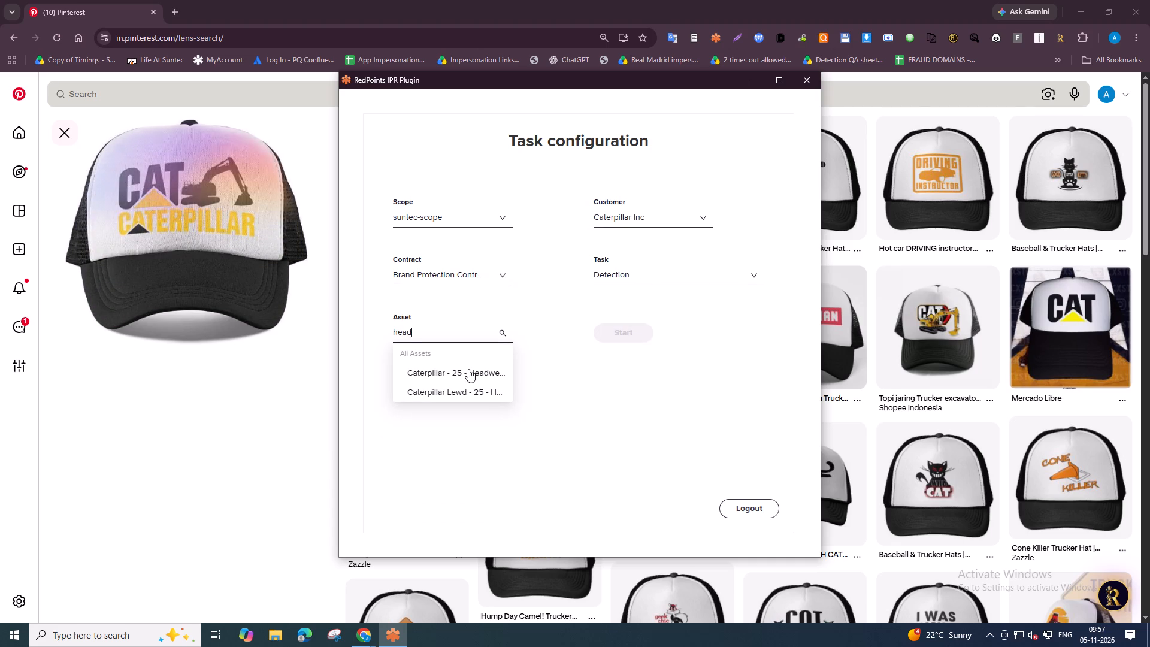
pyautogui.click(468, 369)
pyautogui.click(621, 330)
# Examine the Pinterest image-search results for hats carrying the CAT or Caterpillar branding.
pyautogui.scroll(-7, 485, 393)
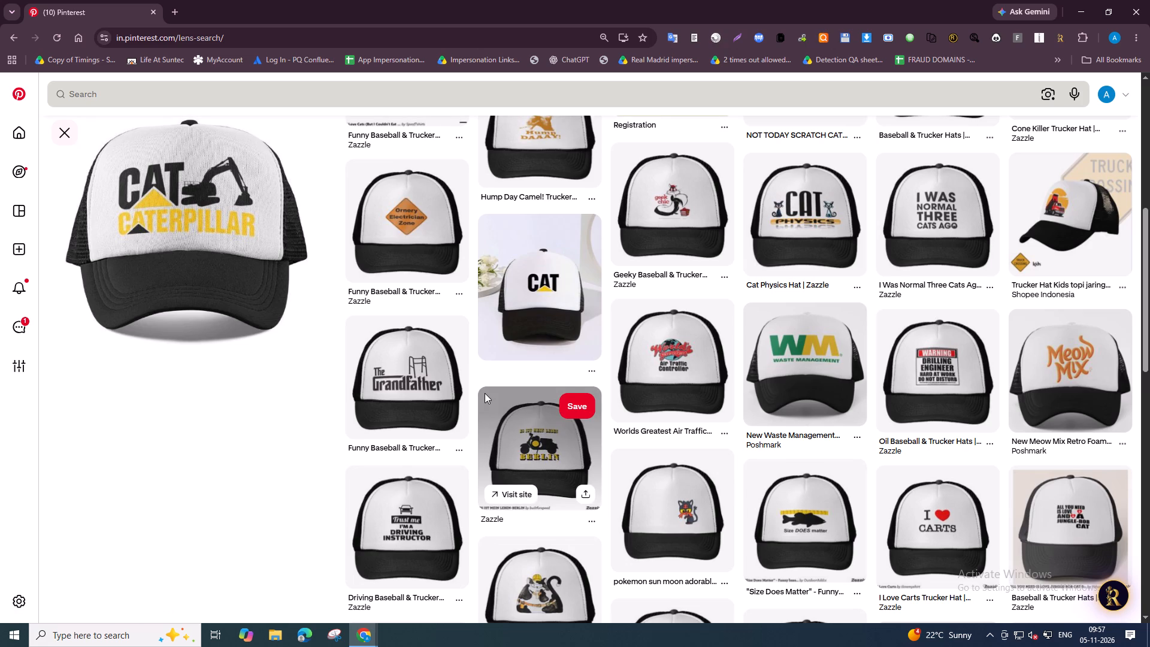
pyautogui.scroll(11, 485, 393)
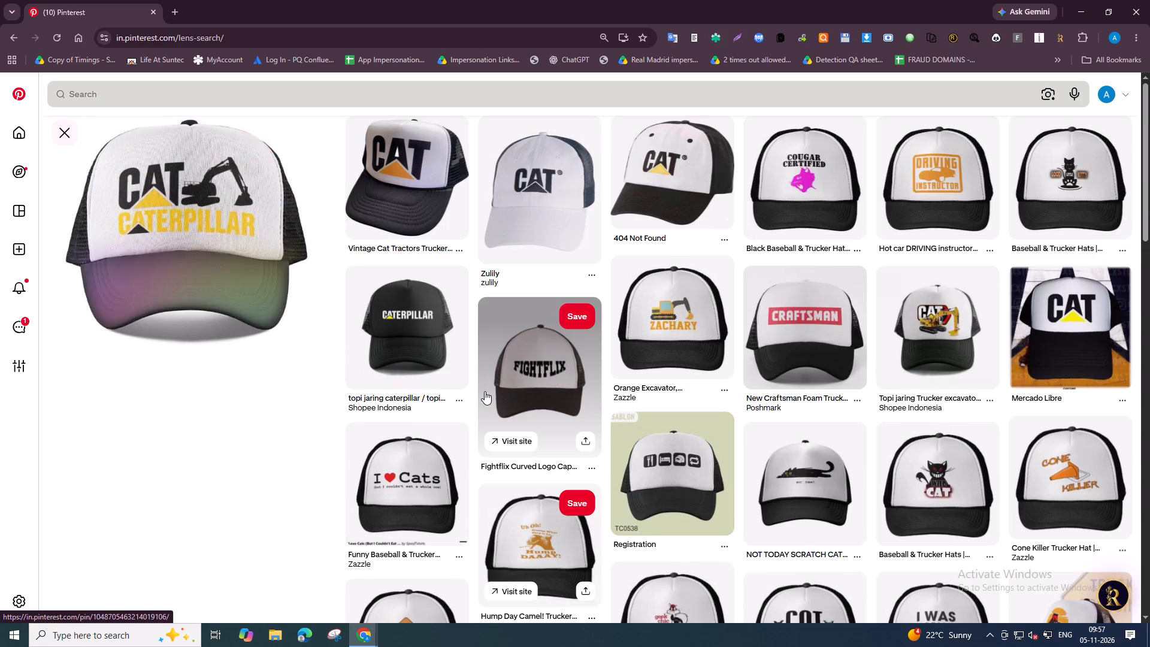
pyautogui.scroll(1, 485, 391)
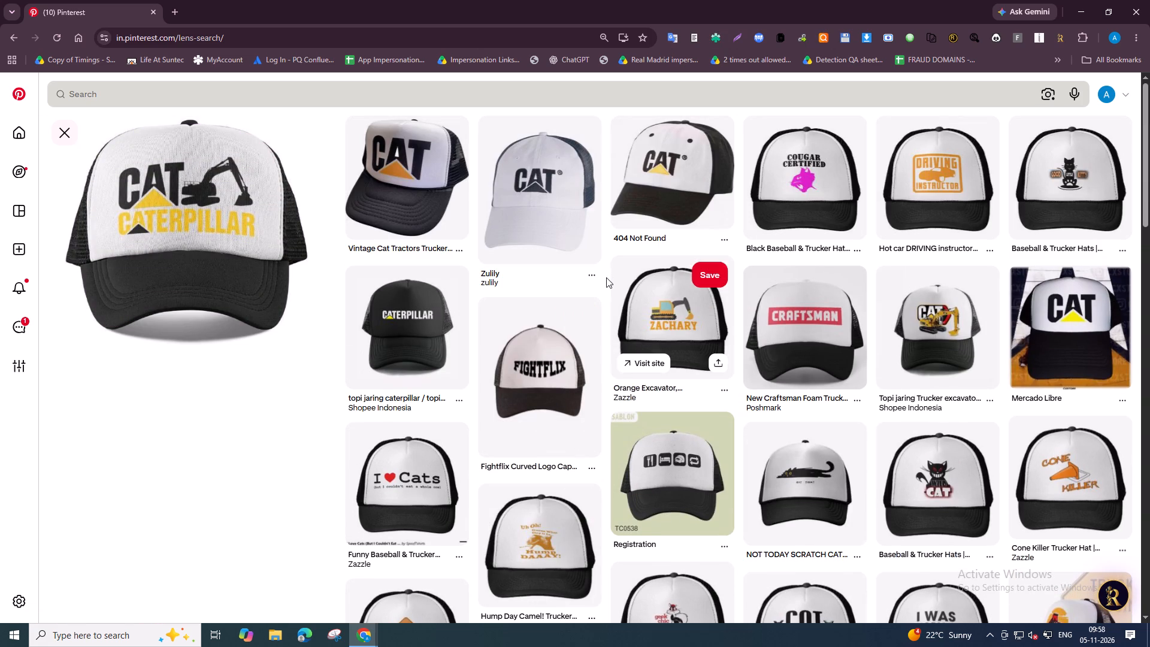
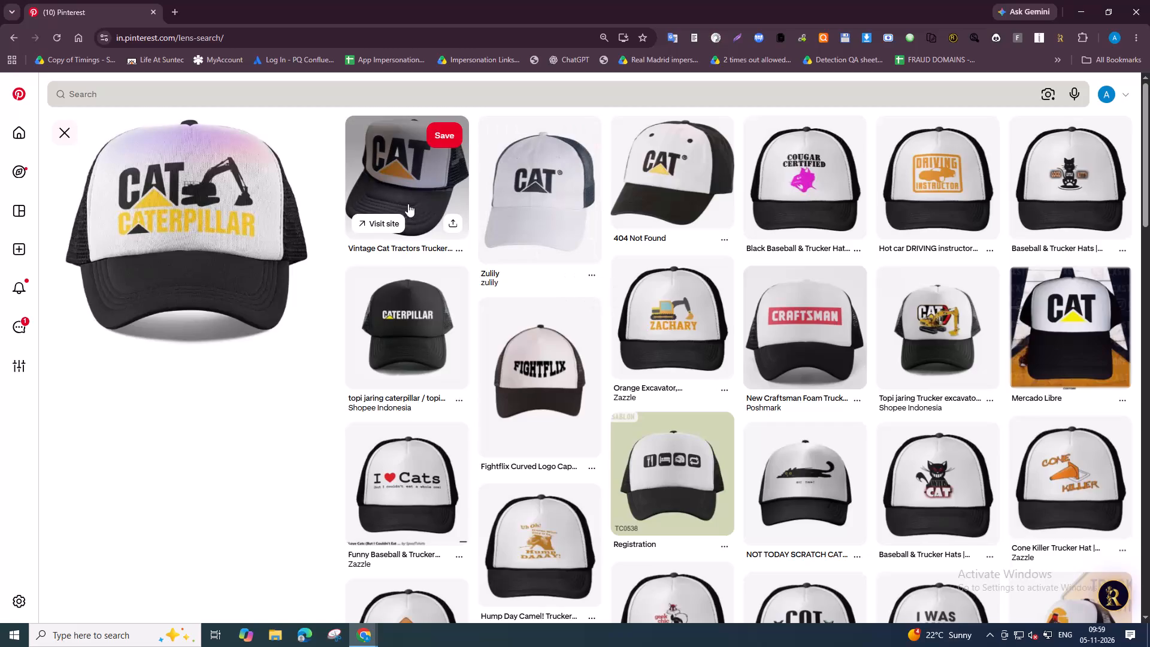
# Open the Vintage Cat Tractors, Zulily, 404 Not Found, Mercado Libre, Topi jaring Trucker excavator and topi jaring caterpillar cap pins in separate tabs.
pyautogui.keyDown('ctrl'); pyautogui.click(410, 193); pyautogui.keyUp('ctrl')
pyautogui.keyDown('ctrl'); pyautogui.click(500, 193); pyautogui.keyUp('ctrl')
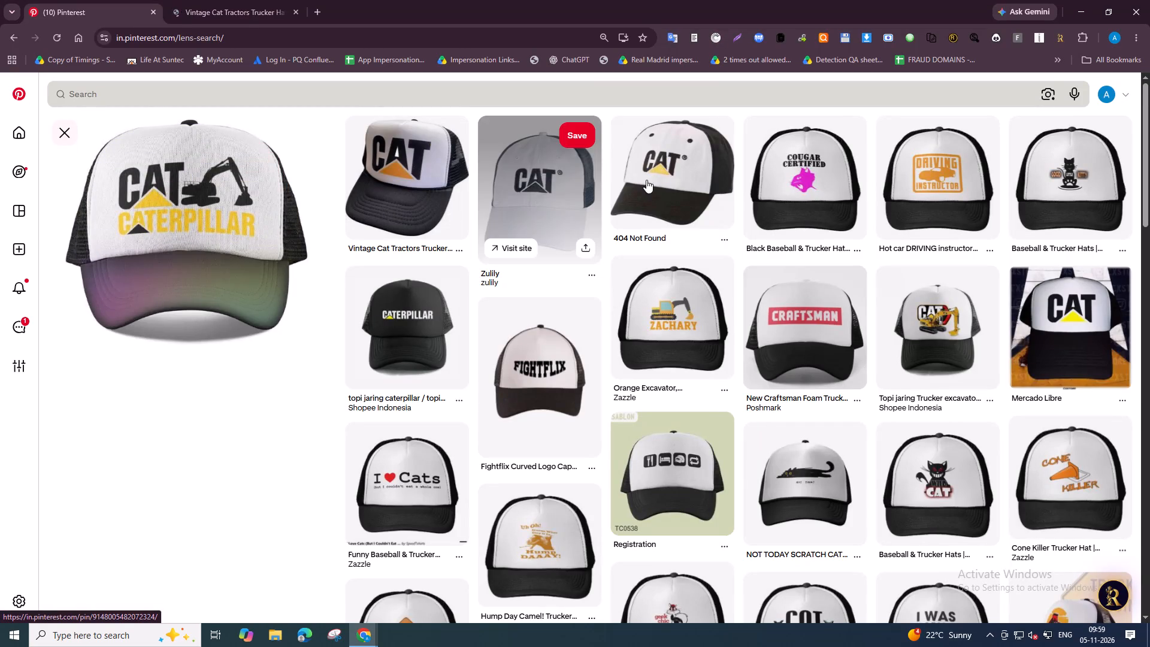
pyautogui.keyDown('ctrl'); pyautogui.click(646, 176); pyautogui.keyUp('ctrl')
pyautogui.keyDown('ctrl'); pyautogui.click(1073, 319); pyautogui.keyUp('ctrl')
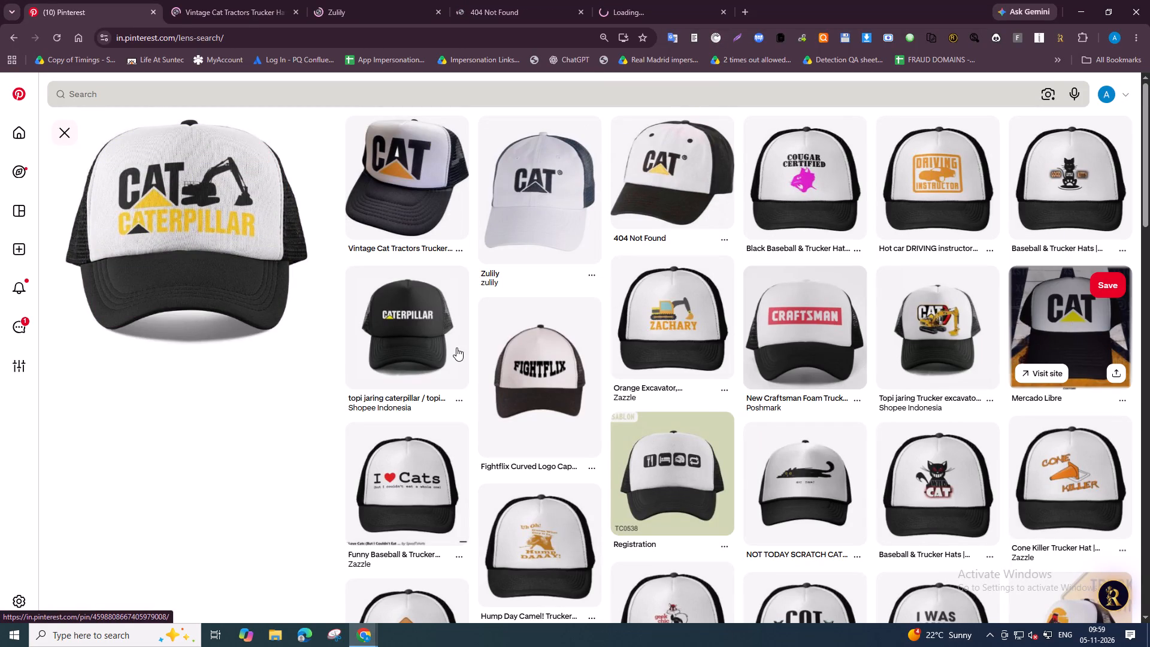
pyautogui.keyDown('ctrl'); pyautogui.click(954, 338); pyautogui.keyUp('ctrl')
pyautogui.keyDown('ctrl'); pyautogui.click(388, 322); pyautogui.keyUp('ctrl')
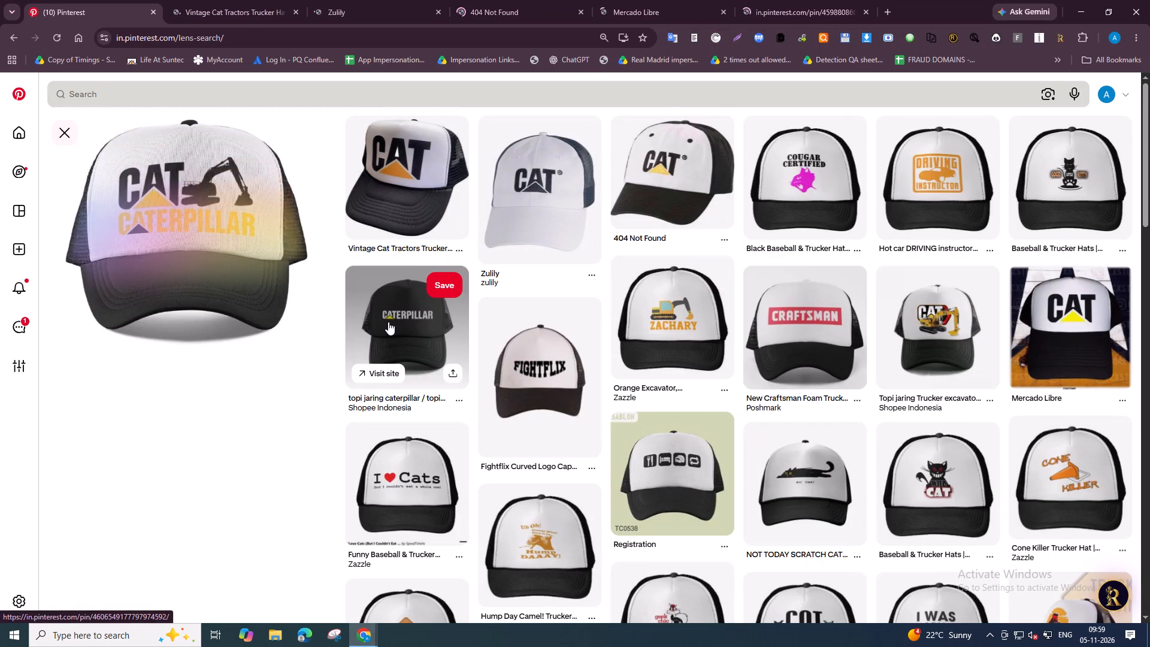
# Open the untitled white-and-black CAT cap, the CAT WORKWEAR cap and the Topi Caterpillar Shopee Indonesia cap from the further results in separate tabs.
pyautogui.scroll(-4, 488, 382)
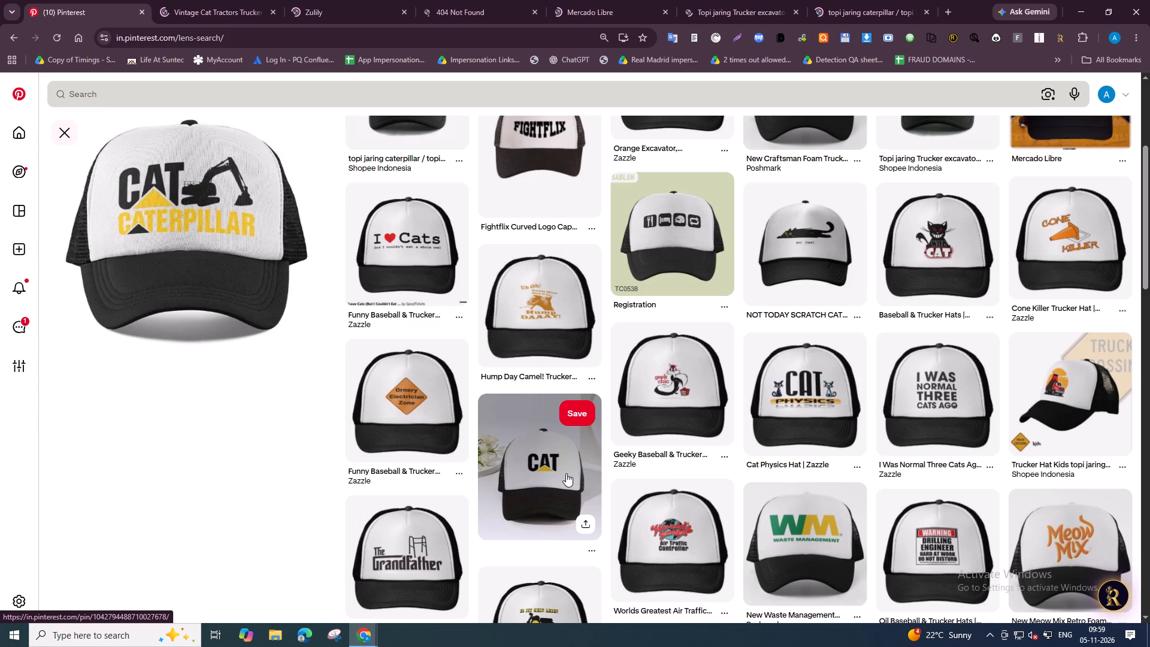
pyautogui.keyDown('ctrl'); pyautogui.click(566, 473); pyautogui.keyUp('ctrl')
pyautogui.scroll(-4, 566, 397)
pyautogui.scroll(-5, 602, 463)
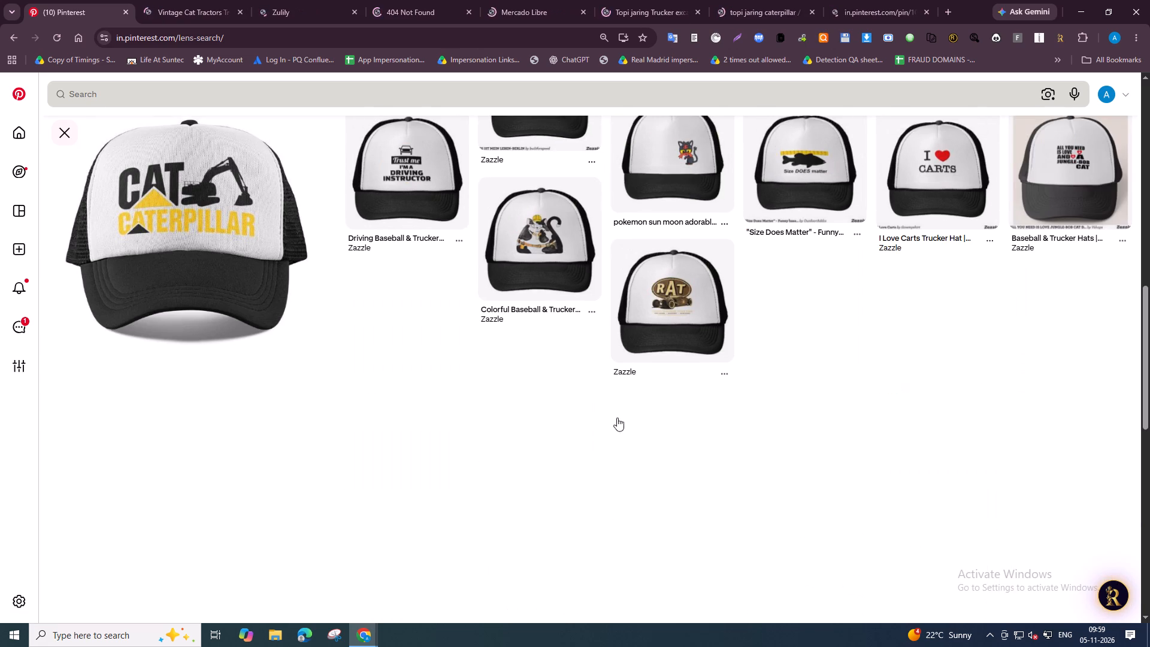
pyautogui.scroll(-1, 894, 394)
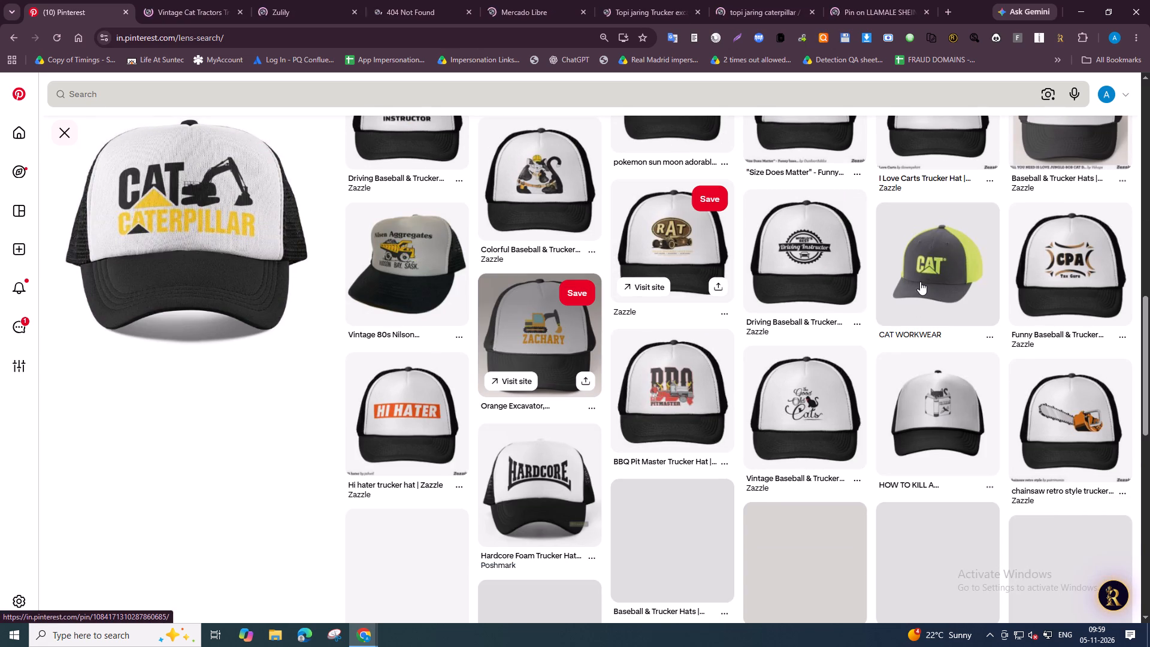
pyautogui.keyDown('ctrl'); pyautogui.click(920, 279); pyautogui.keyUp('ctrl')
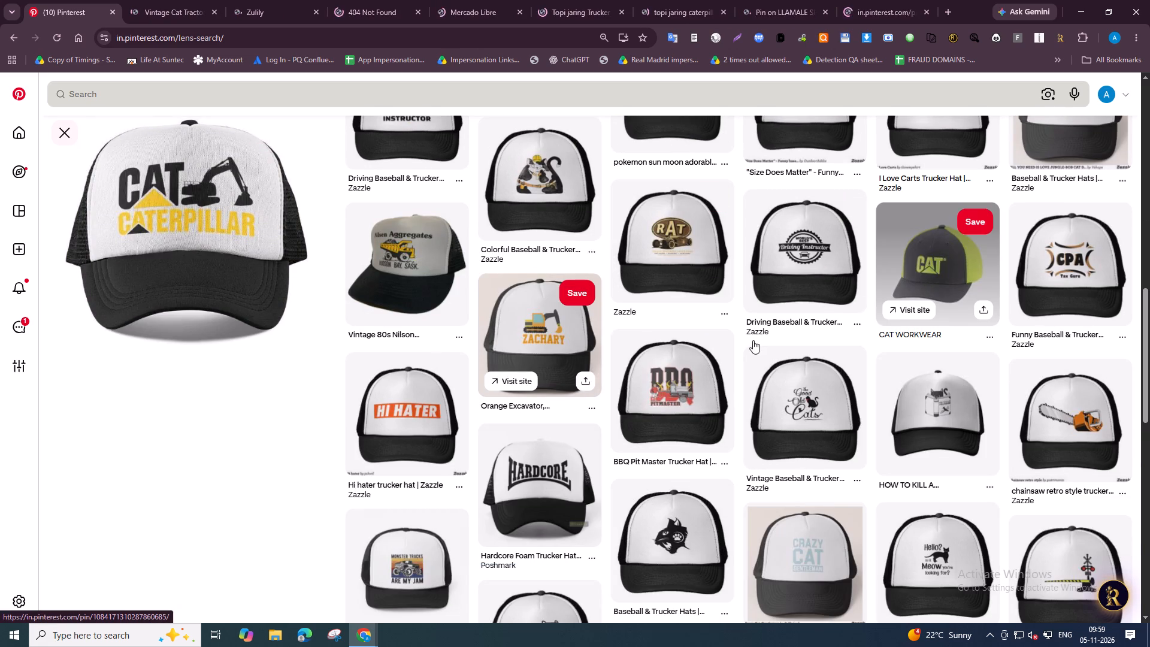
pyautogui.scroll(-2, 677, 424)
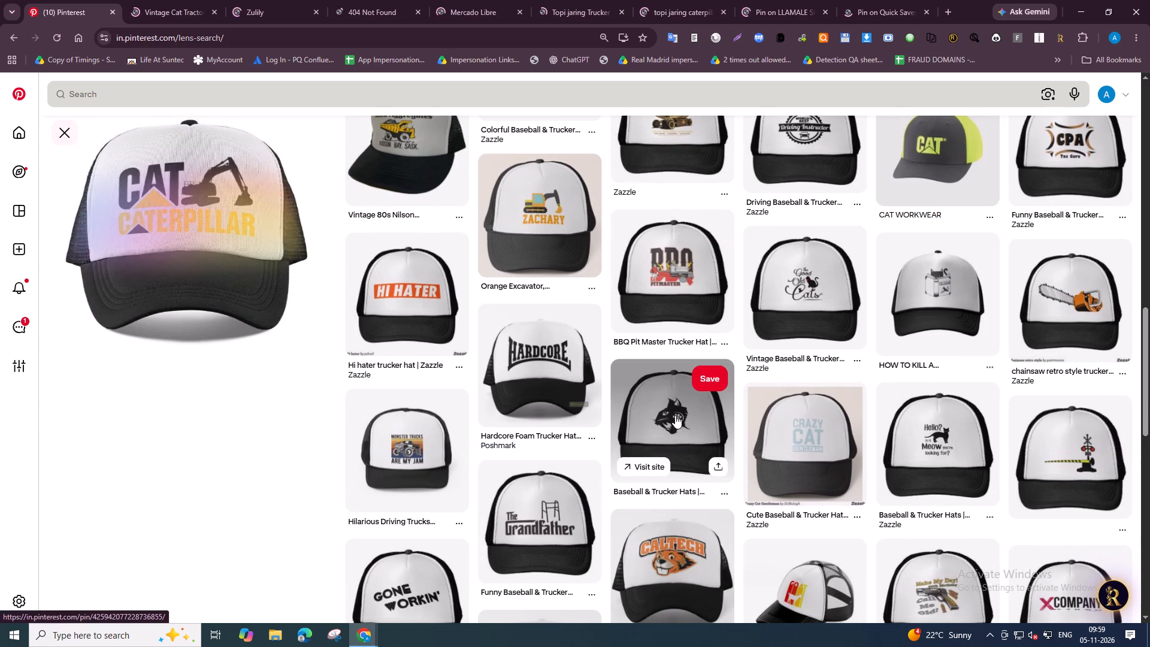
pyautogui.scroll(-8, 675, 415)
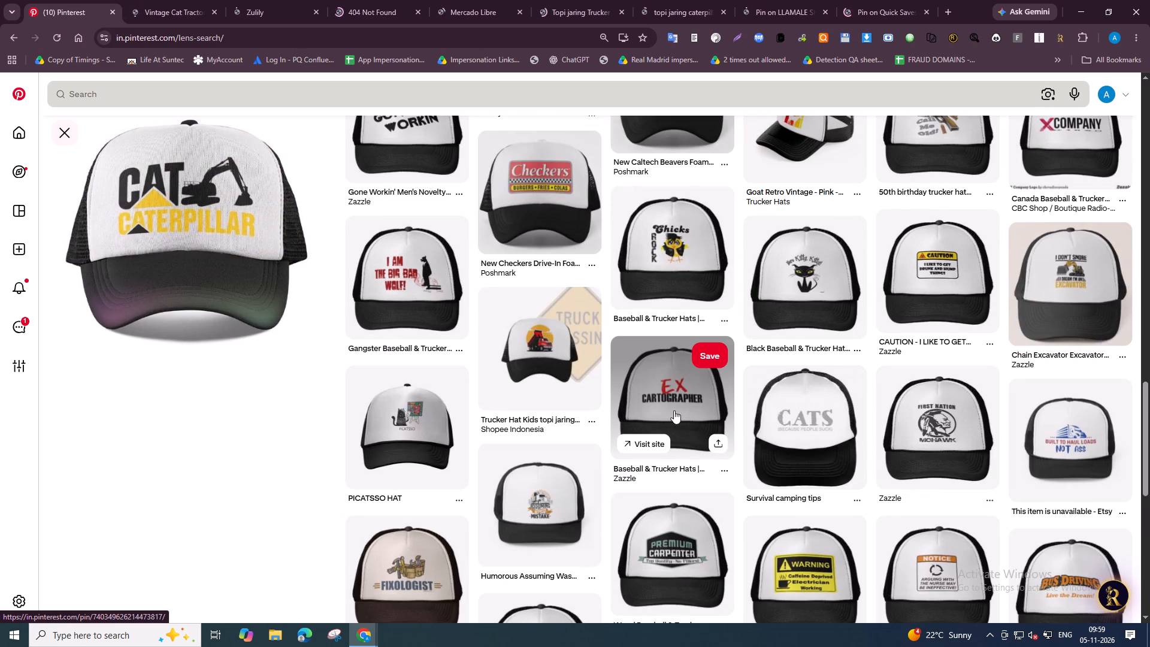
pyautogui.scroll(-10, 673, 407)
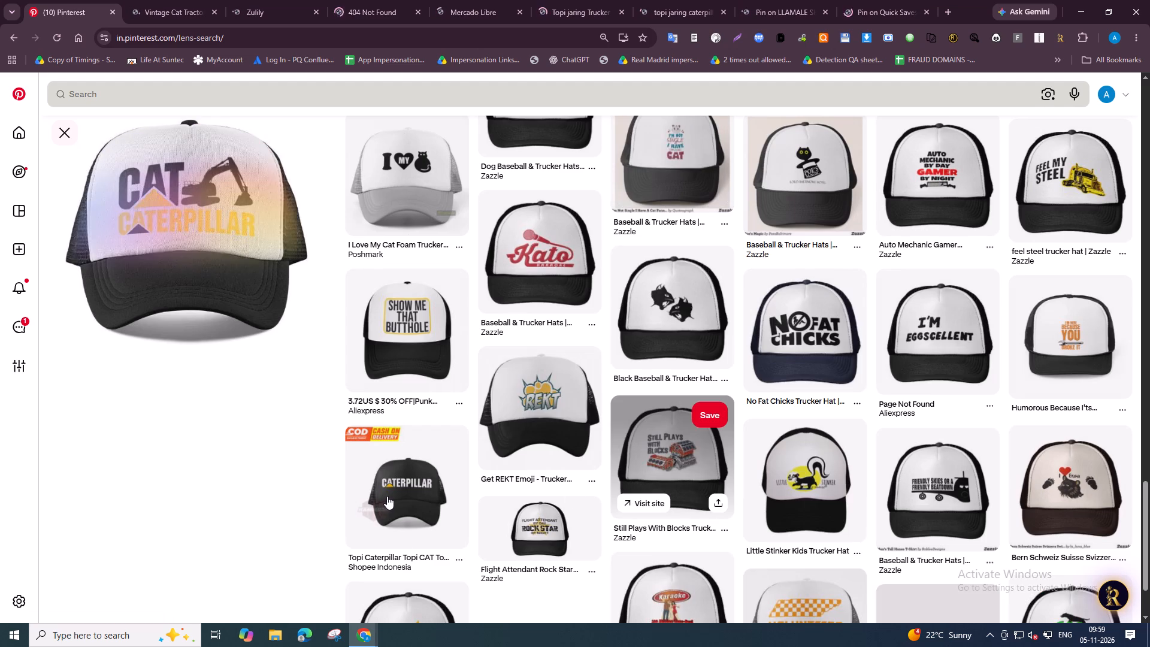
pyautogui.keyDown('ctrl'); pyautogui.click(387, 496); pyautogui.keyUp('ctrl')
# Examine the remaining Pinterest image-search results for more caps carrying CAT or Caterpillar branding.
pyautogui.scroll(-6, 483, 418)
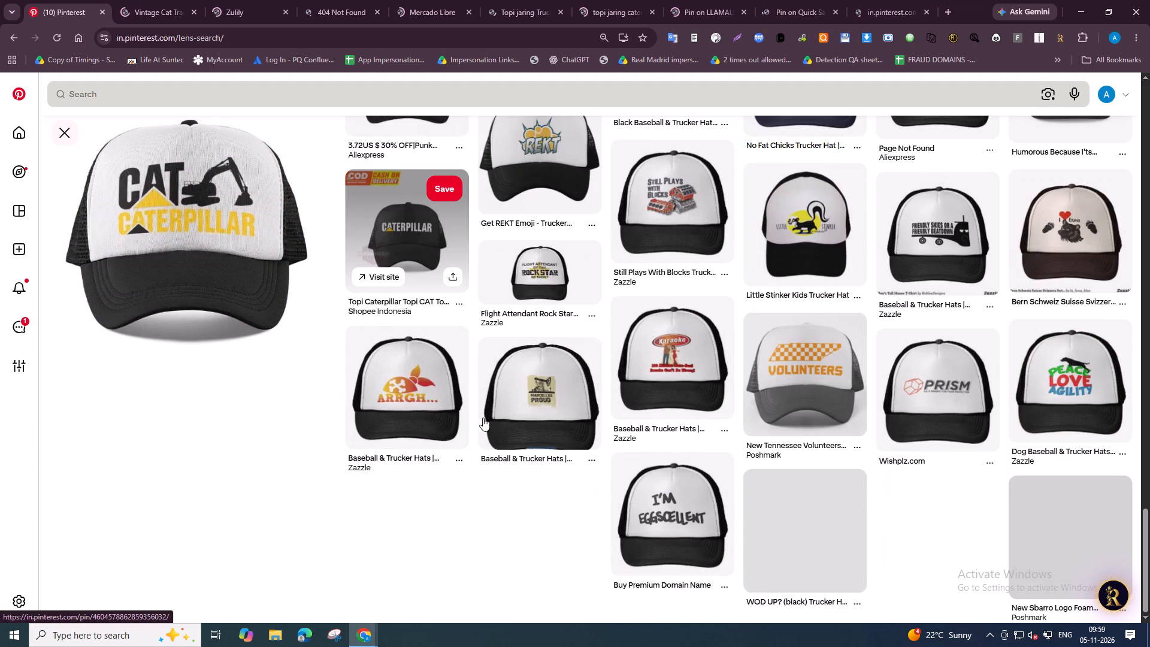
pyautogui.scroll(-3, 585, 412)
pyautogui.scroll(-6, 619, 473)
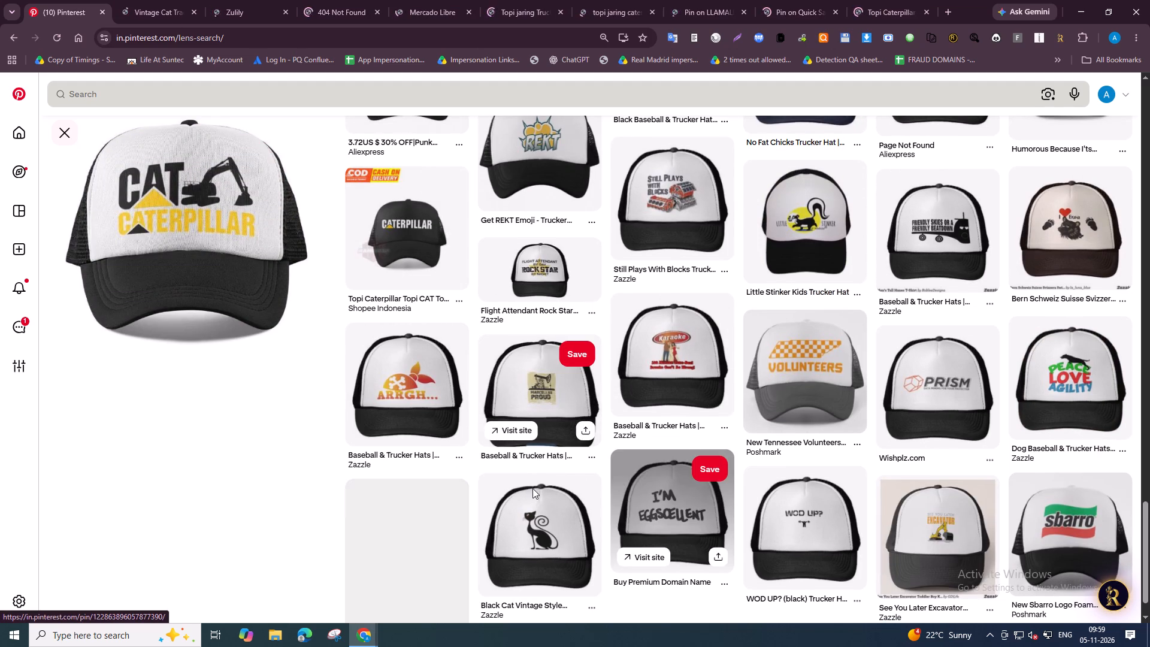
pyautogui.scroll(-9, 532, 488)
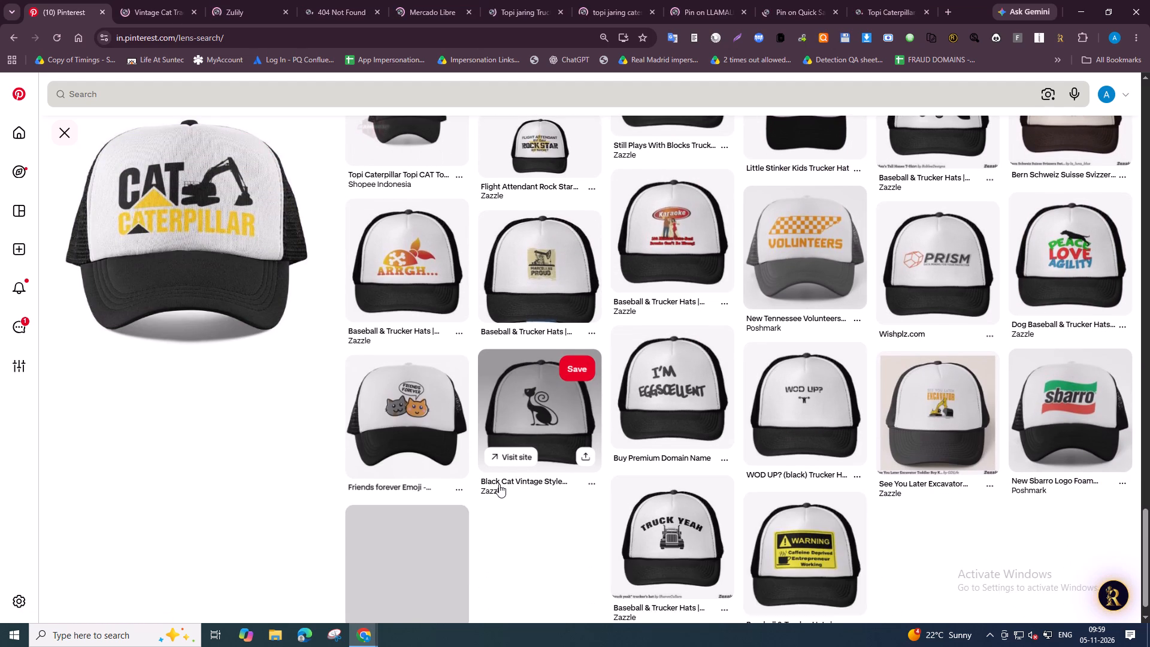
pyautogui.scroll(-16, 492, 467)
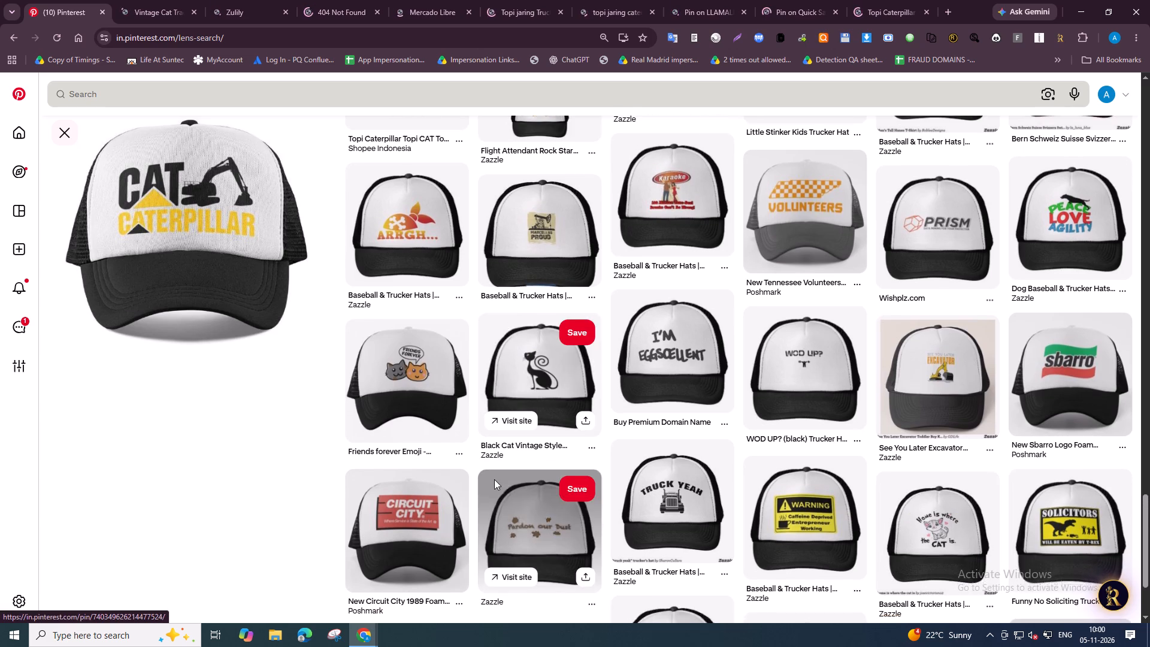
pyautogui.scroll(-11, 496, 479)
pyautogui.scroll(2, 497, 476)
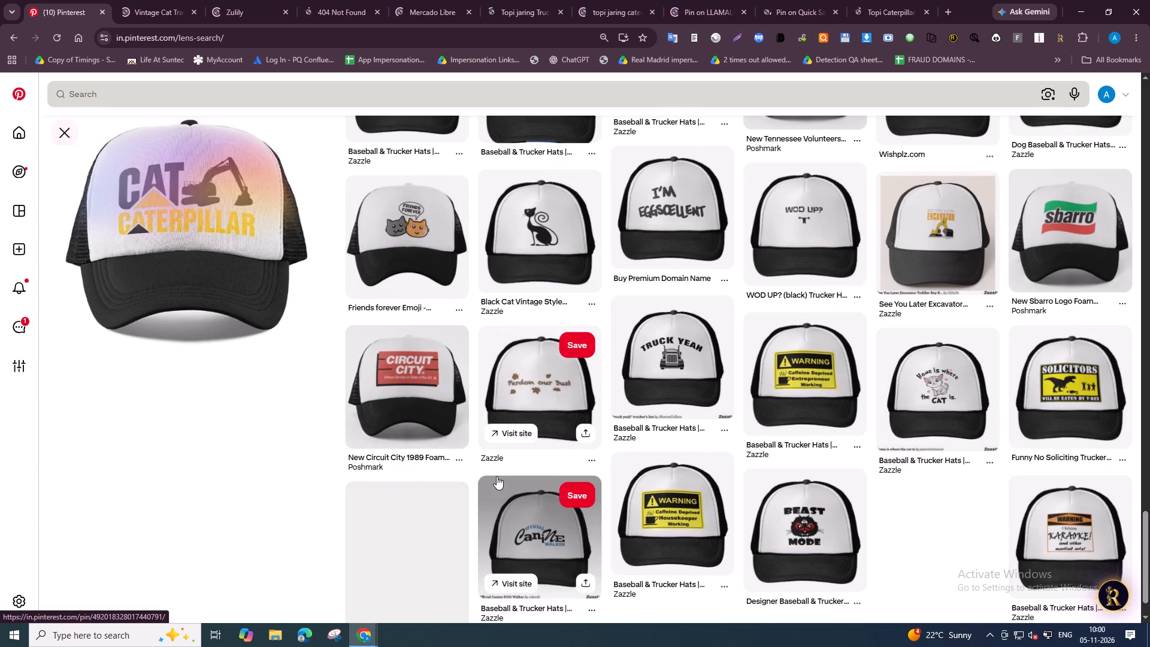
pyautogui.scroll(2, 497, 476)
pyautogui.scroll(-16, 497, 476)
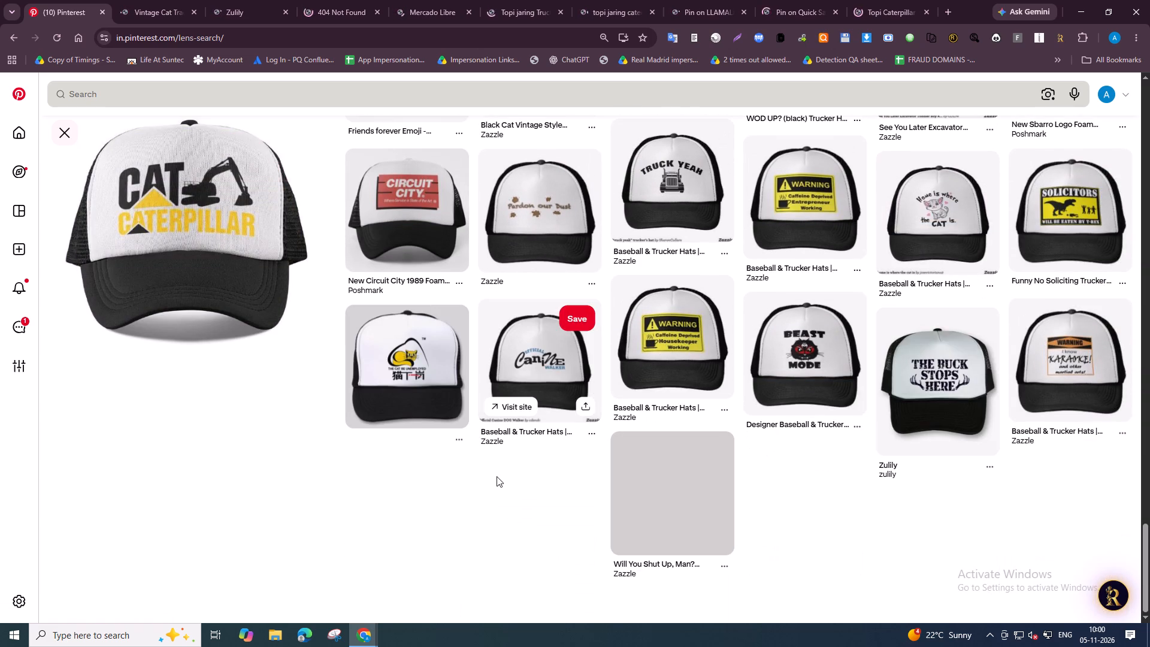
pyautogui.scroll(-8, 497, 476)
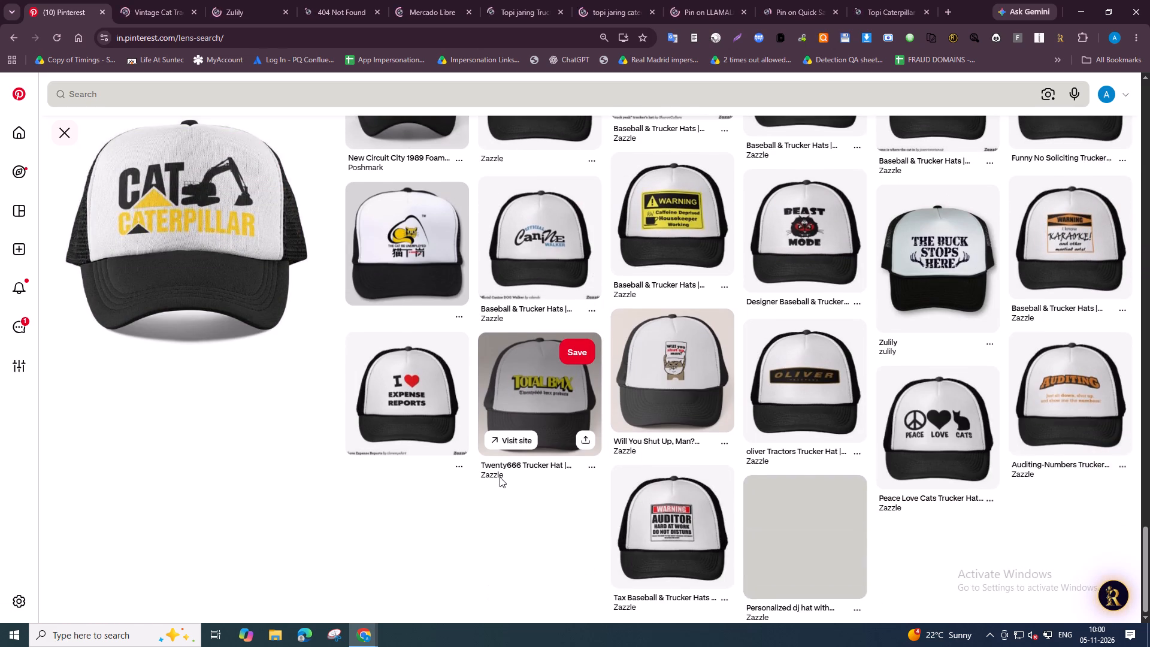
pyautogui.scroll(-17, 500, 477)
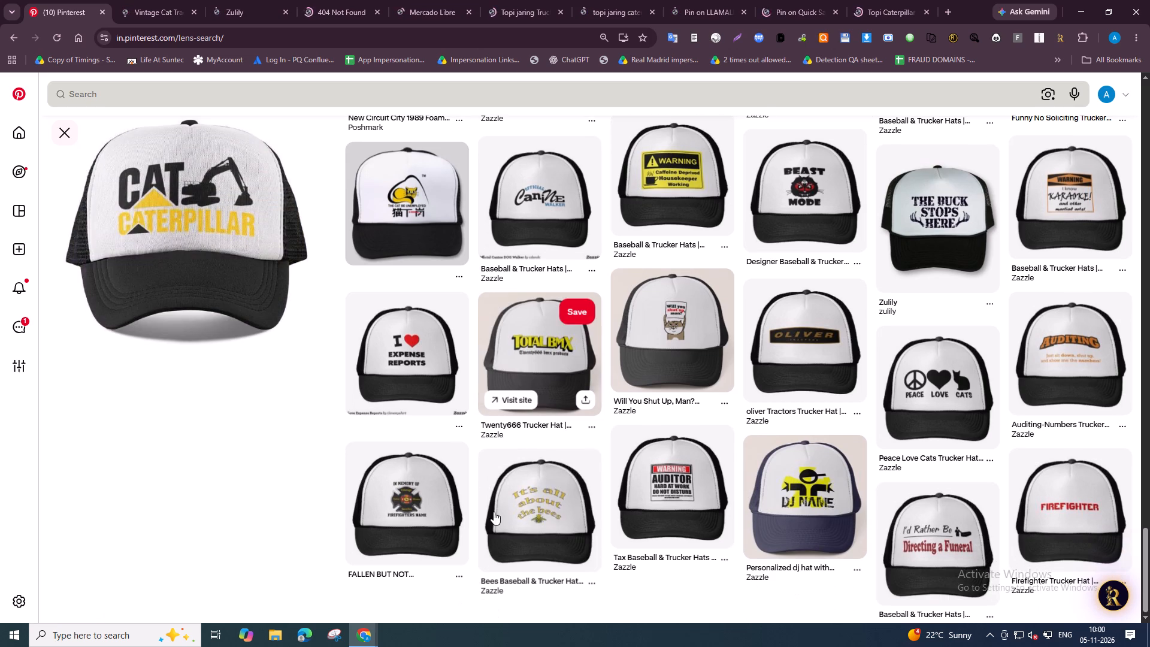
pyautogui.scroll(-18, 491, 509)
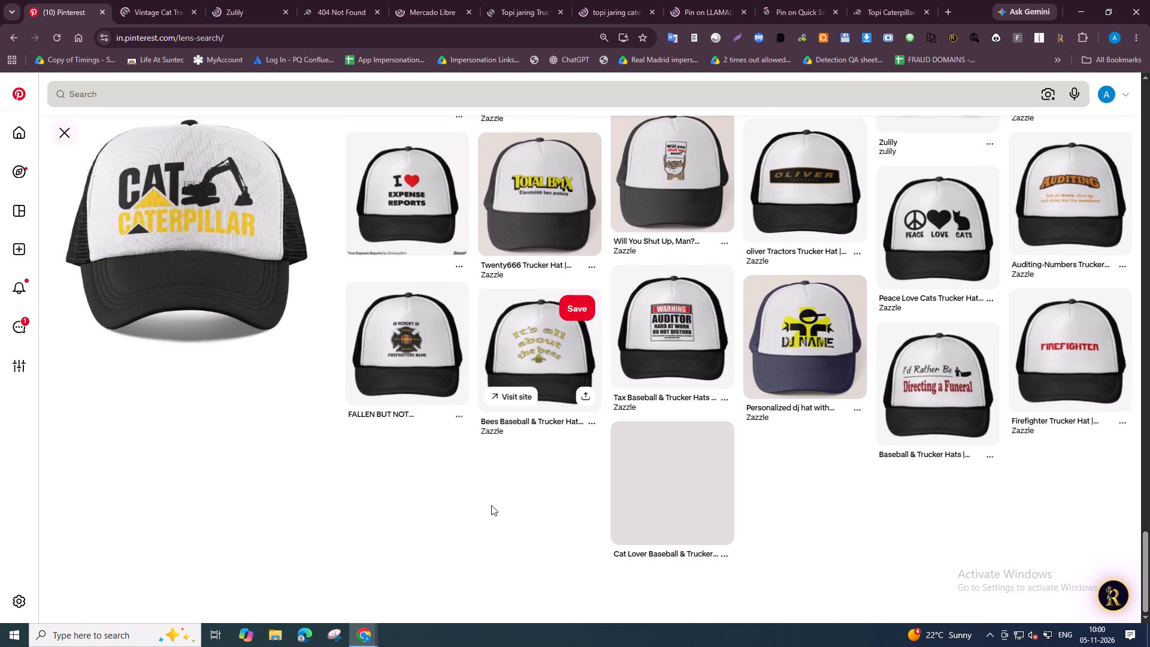
pyautogui.scroll(-20, 491, 505)
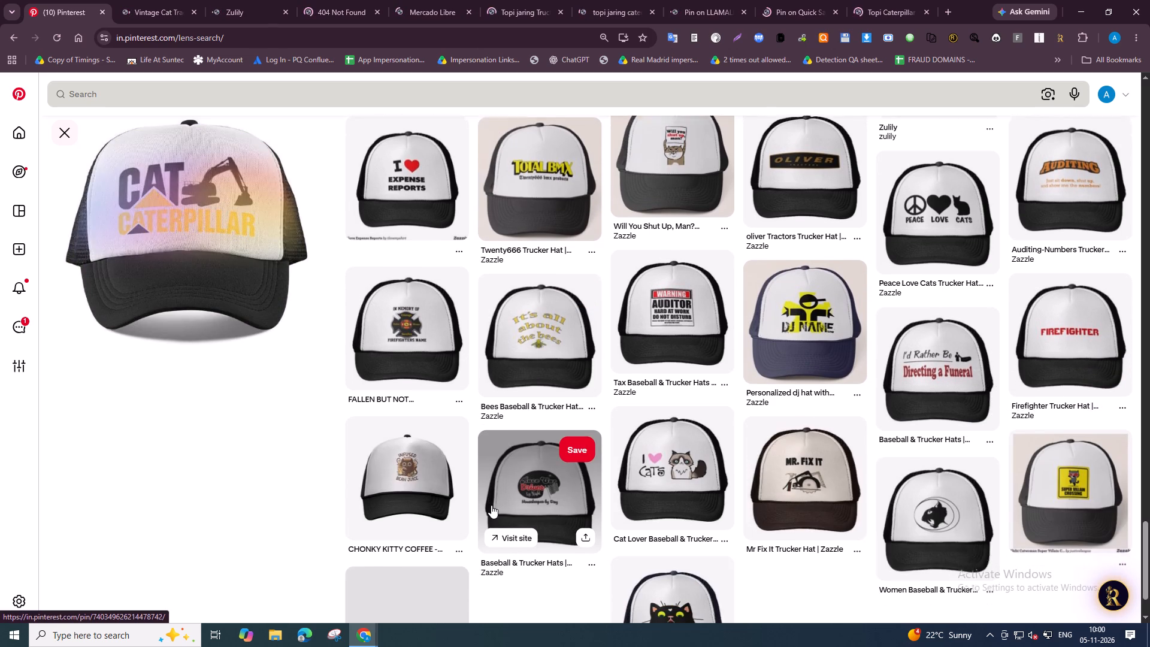
pyautogui.scroll(-15, 492, 504)
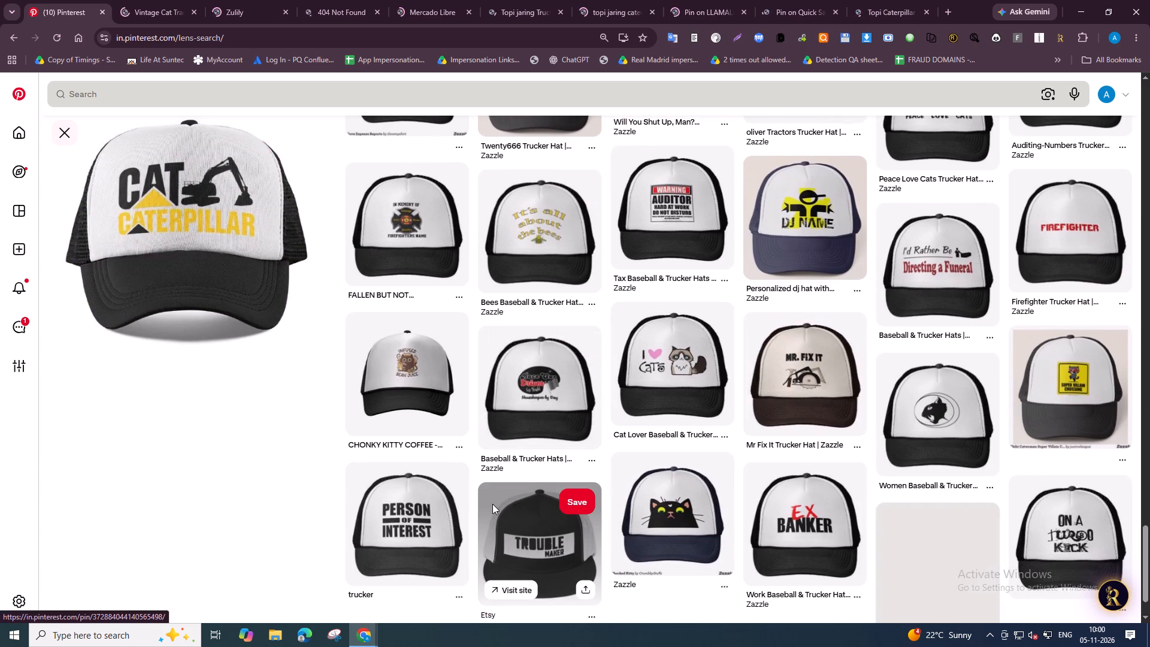
pyautogui.scroll(-16, 492, 504)
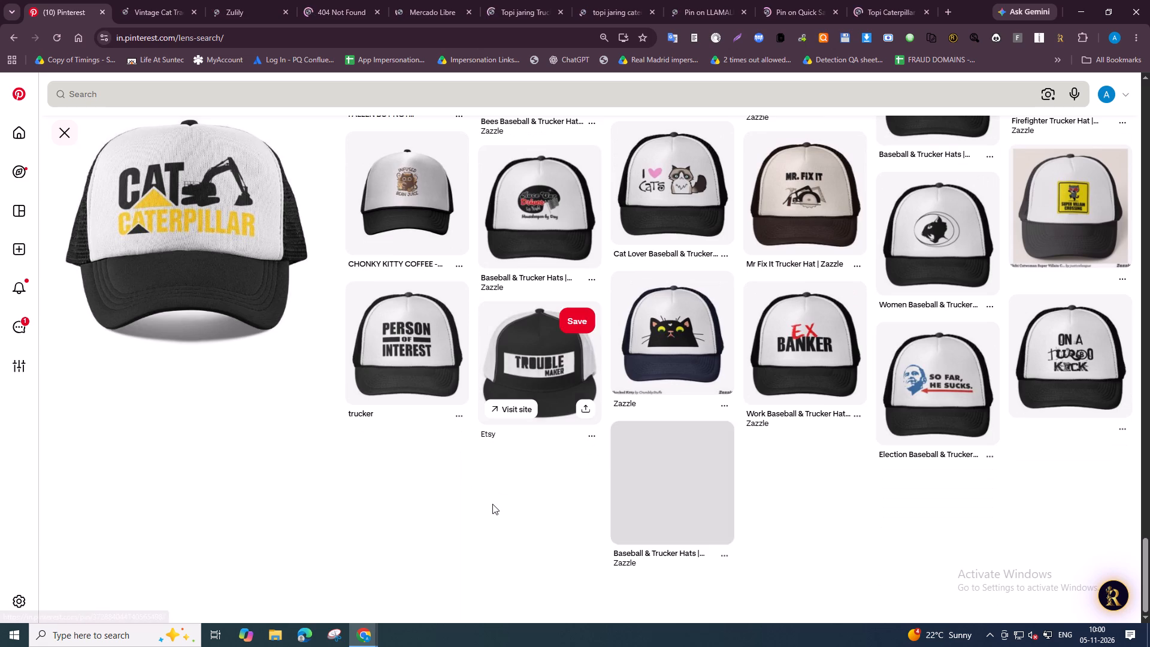
pyautogui.scroll(-13, 494, 501)
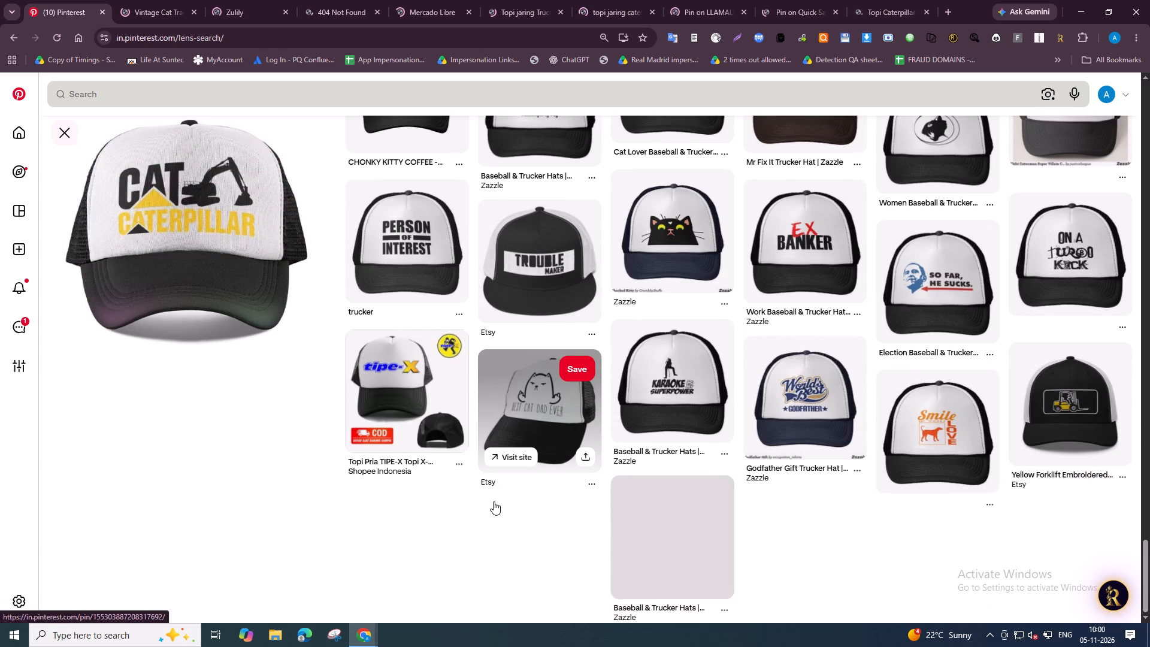
pyautogui.scroll(-13, 494, 501)
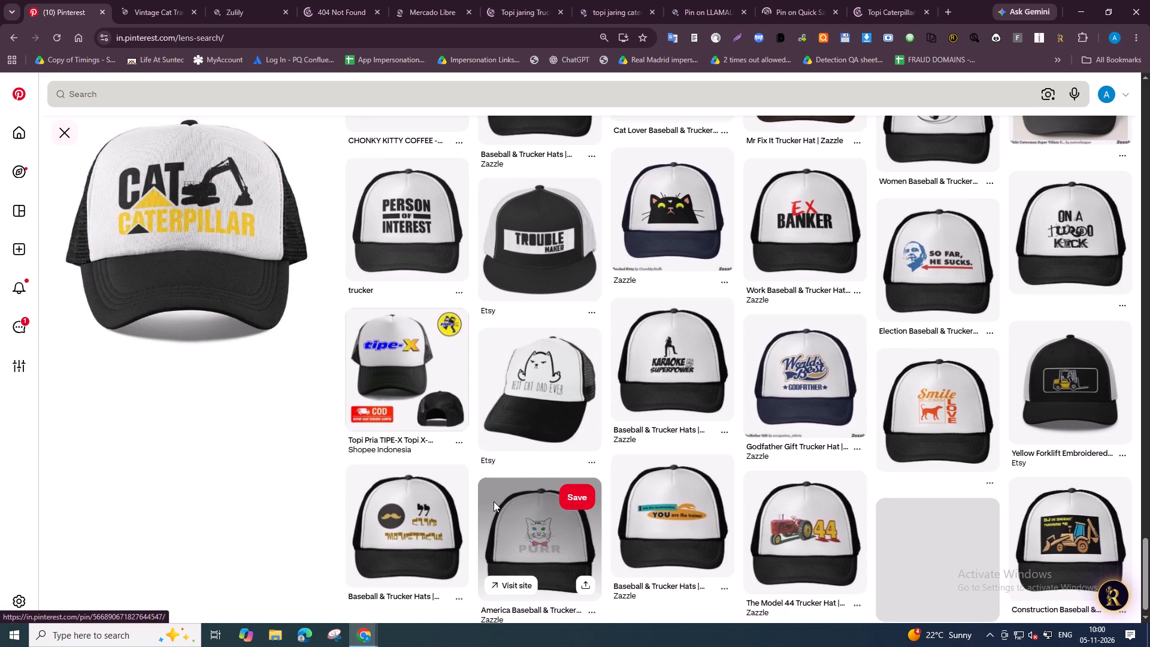
# Bring up the opened Vintage Cat Tractors Trucker pin for review.
pyautogui.click(156, 0)
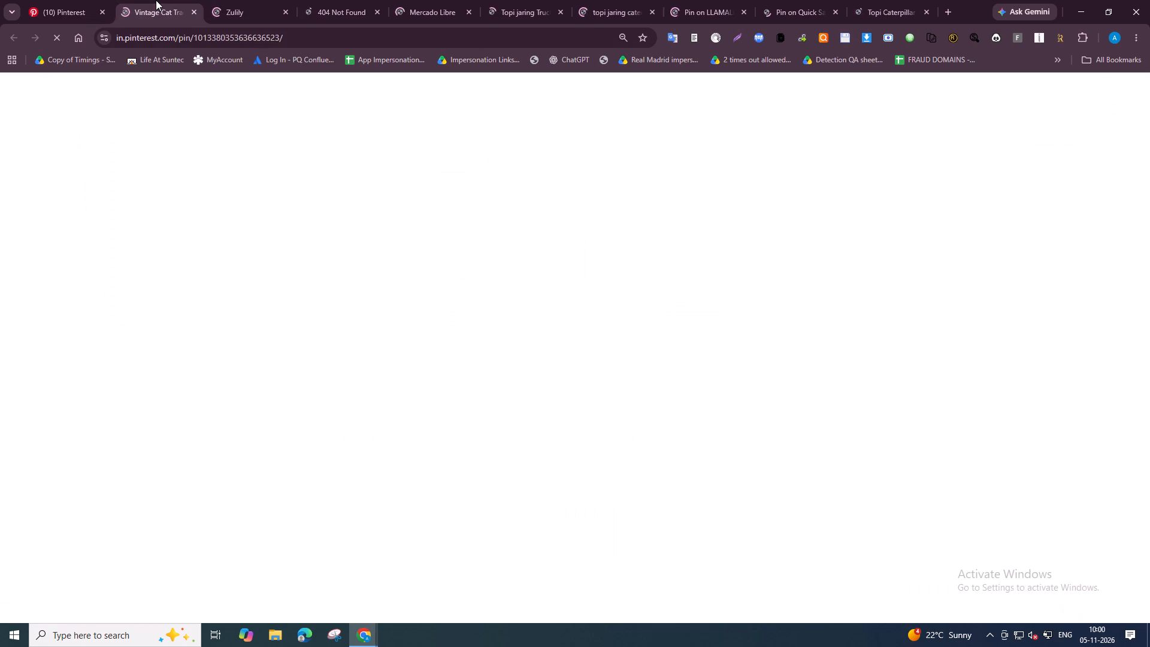
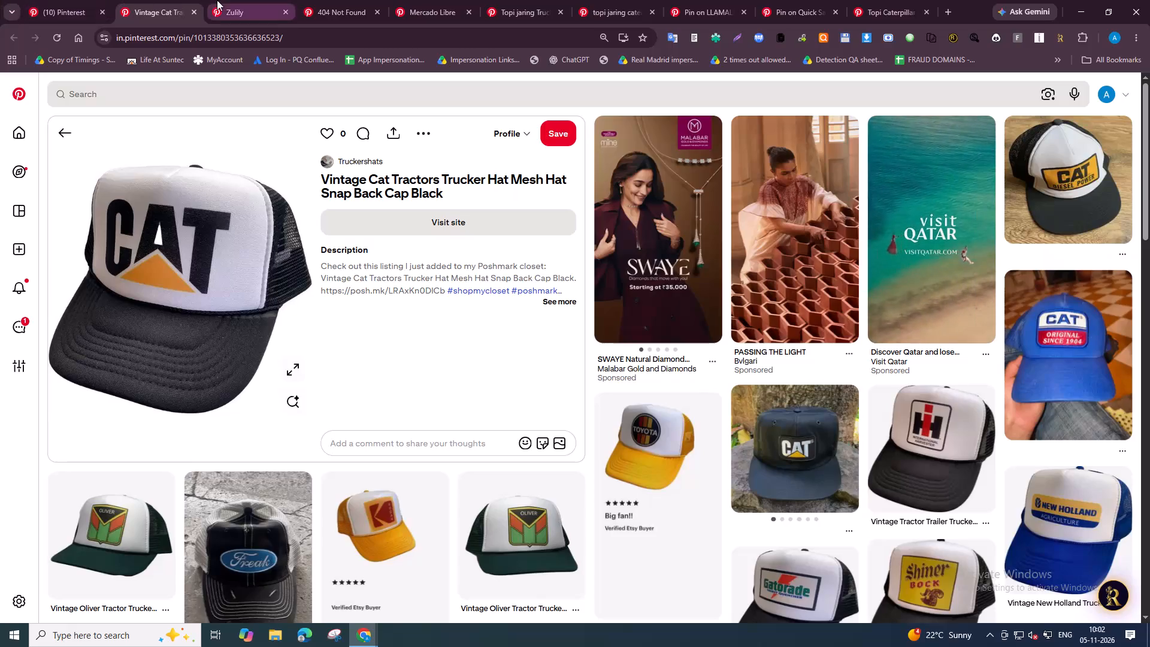
# Expand the full description of the Vintage Cat Tractors Trucker Hat pin and translate the page to English for review.
pyautogui.click(558, 305)
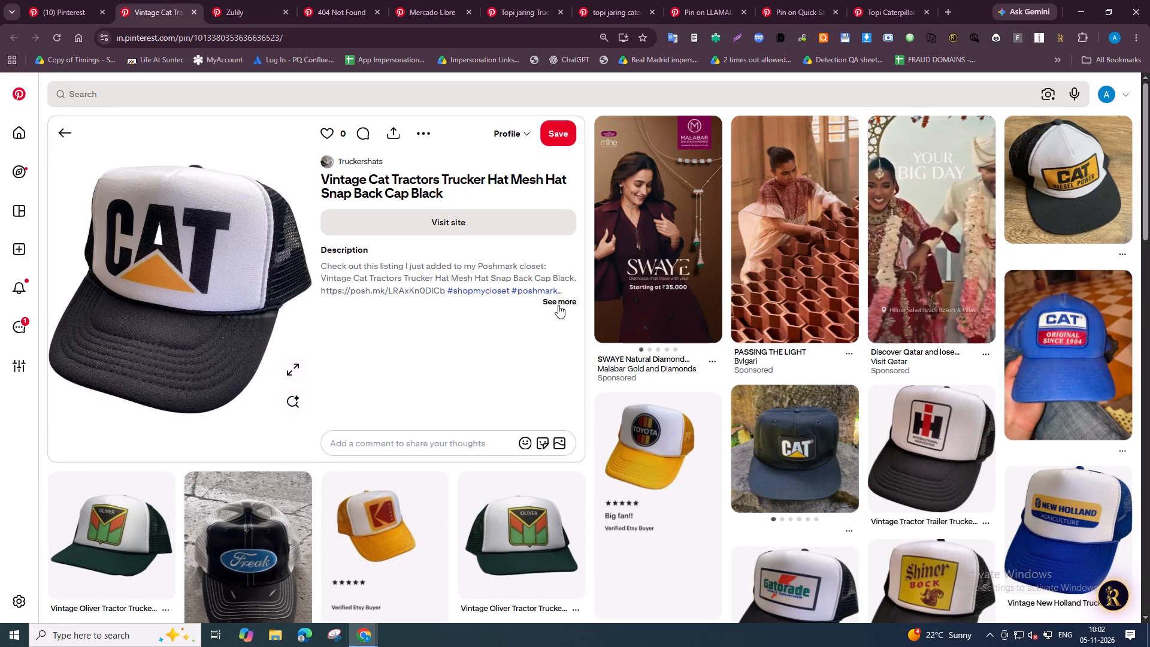
pyautogui.rightClick(475, 356)
pyautogui.click(514, 512)
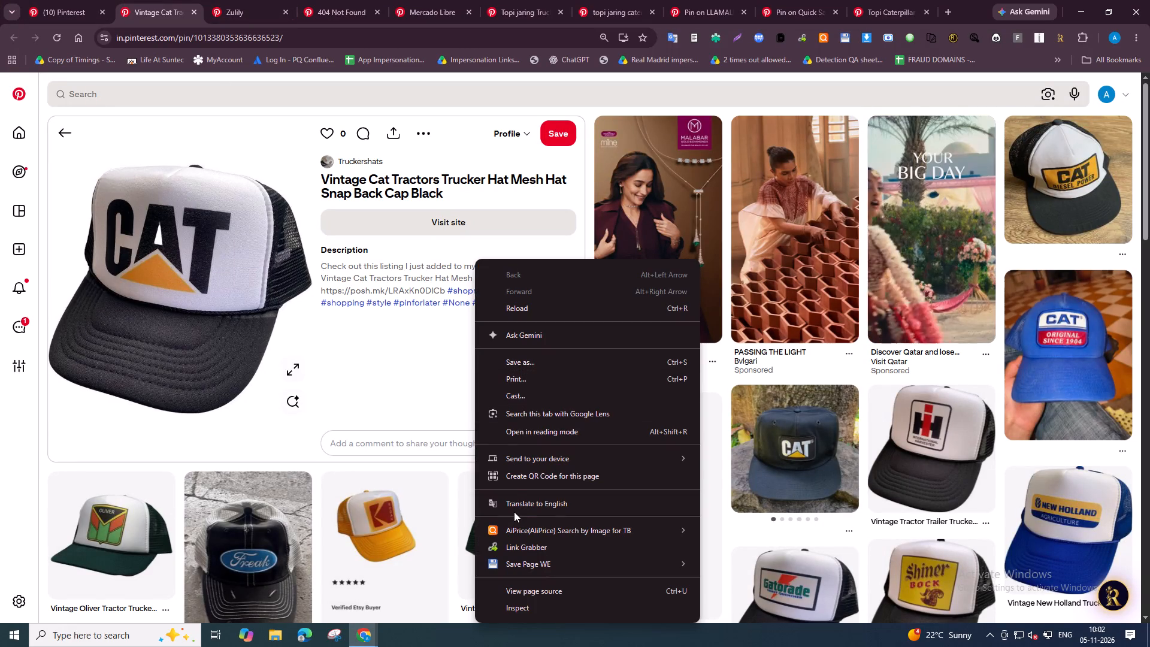
pyautogui.click(525, 506)
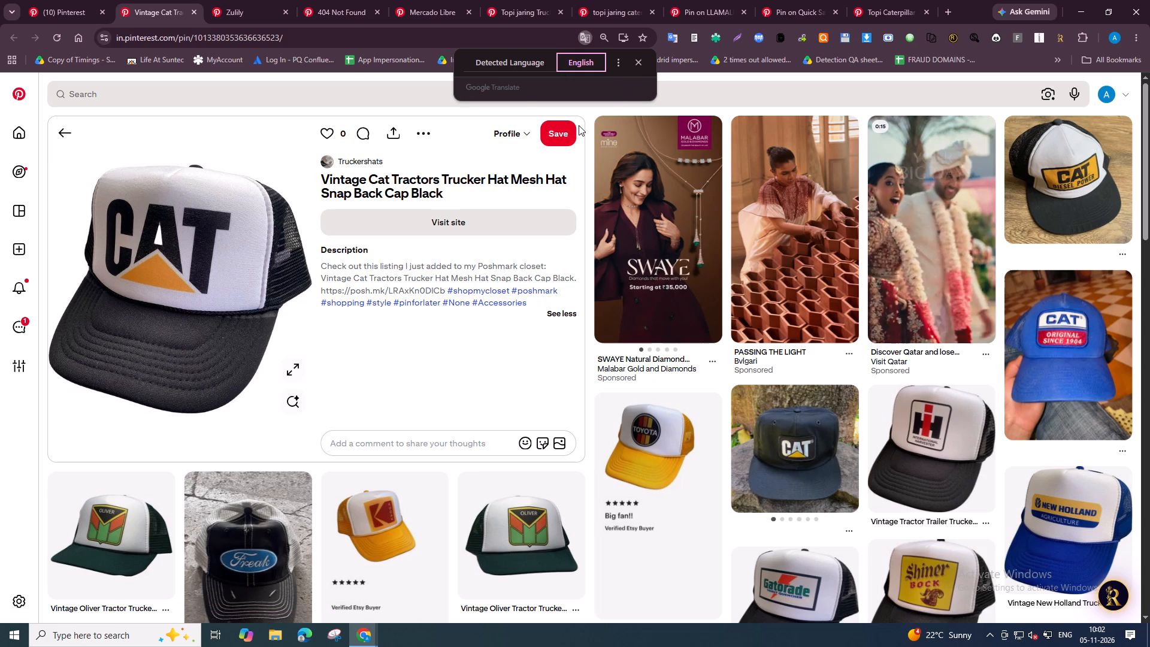
pyautogui.moveTo(500, 323); pyautogui.dragTo(500, 316)
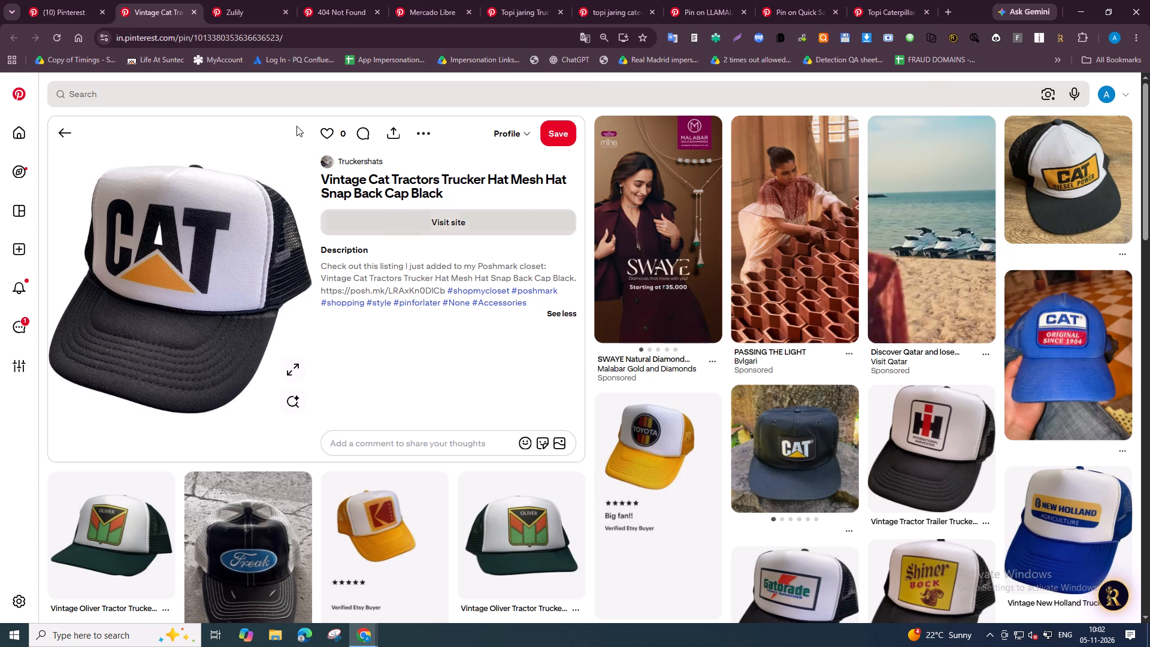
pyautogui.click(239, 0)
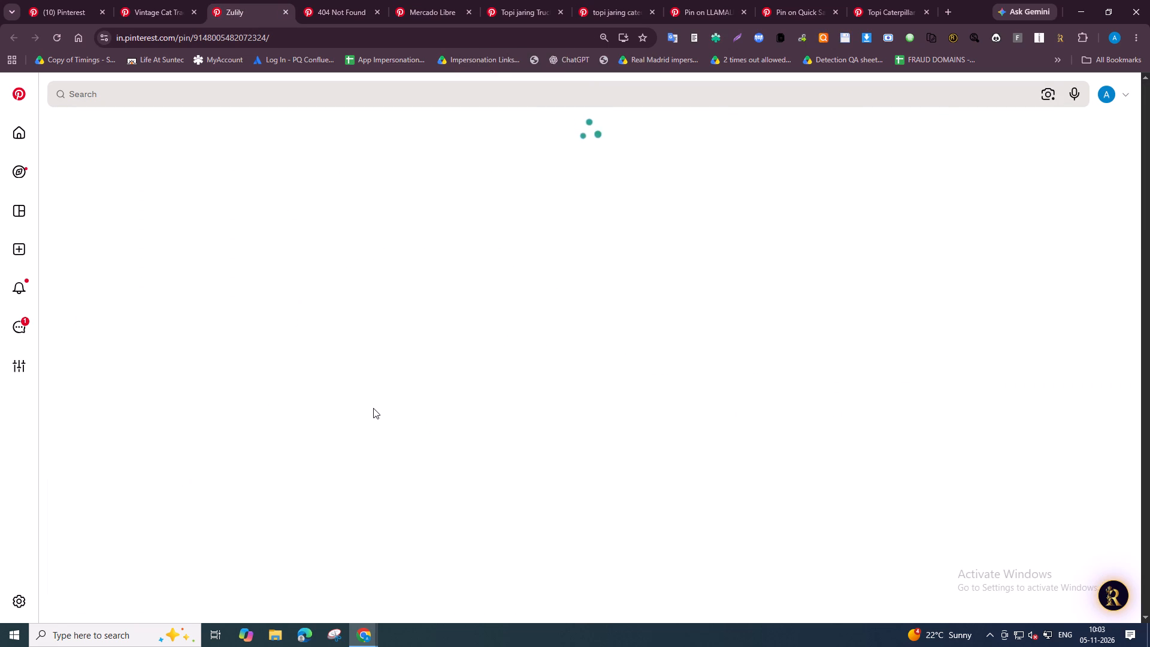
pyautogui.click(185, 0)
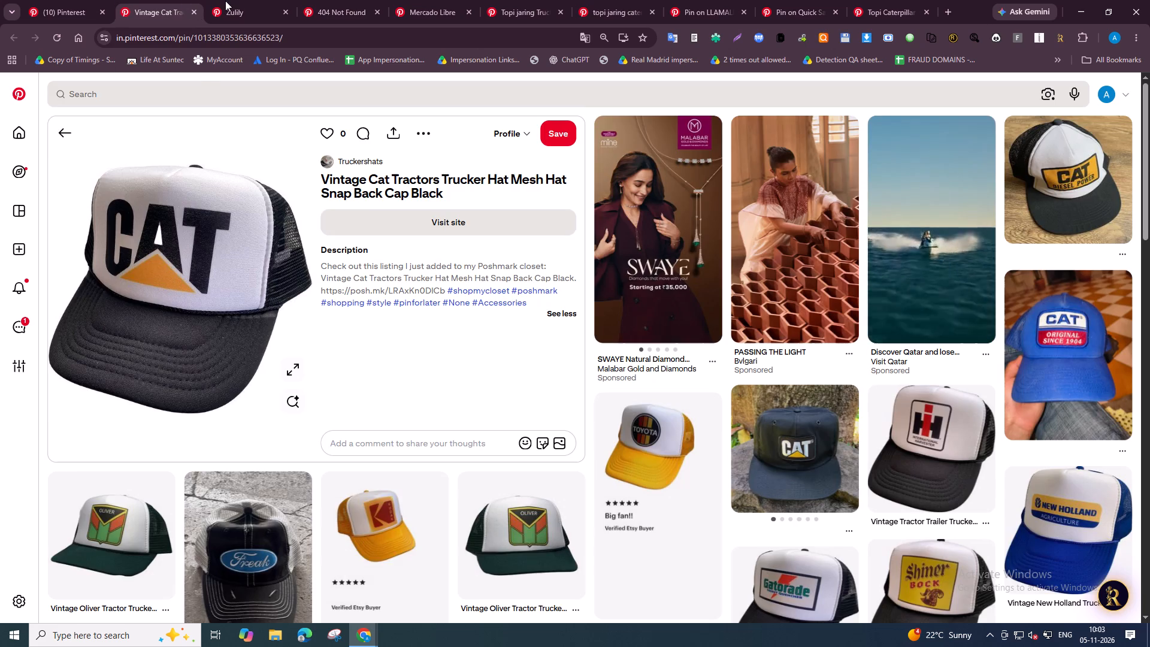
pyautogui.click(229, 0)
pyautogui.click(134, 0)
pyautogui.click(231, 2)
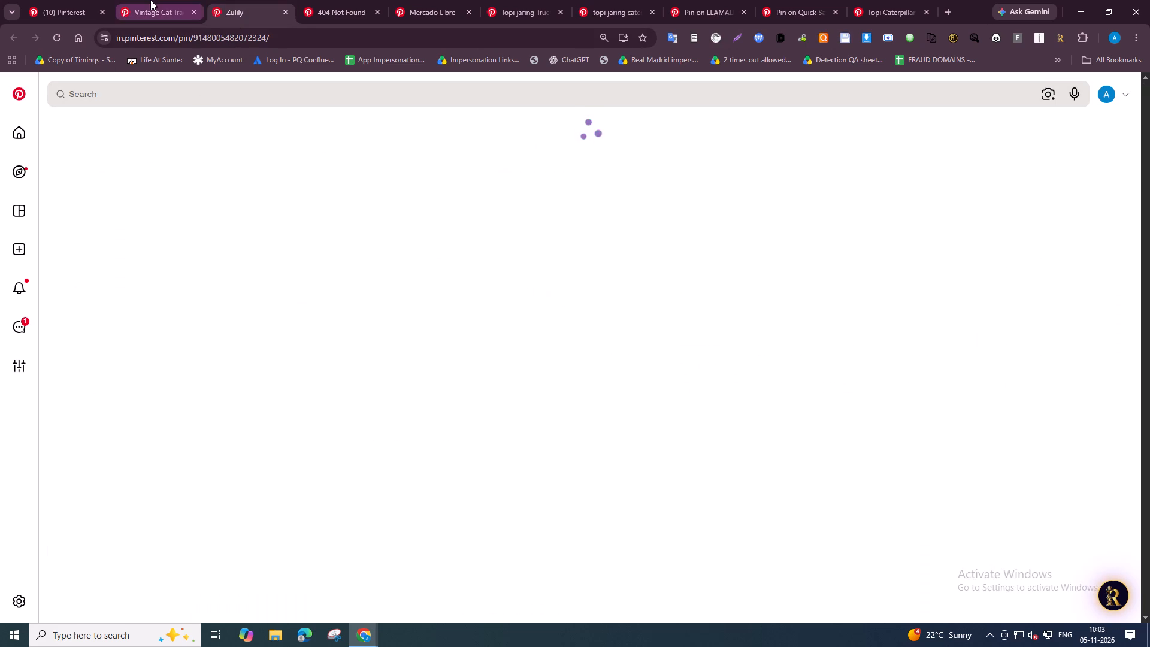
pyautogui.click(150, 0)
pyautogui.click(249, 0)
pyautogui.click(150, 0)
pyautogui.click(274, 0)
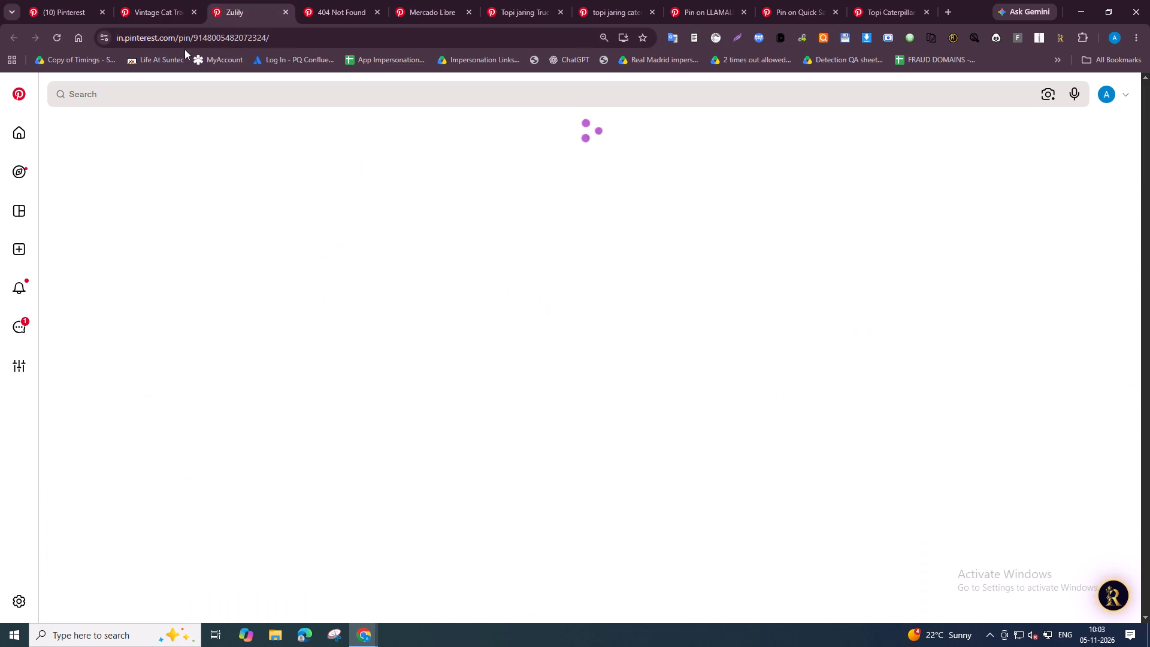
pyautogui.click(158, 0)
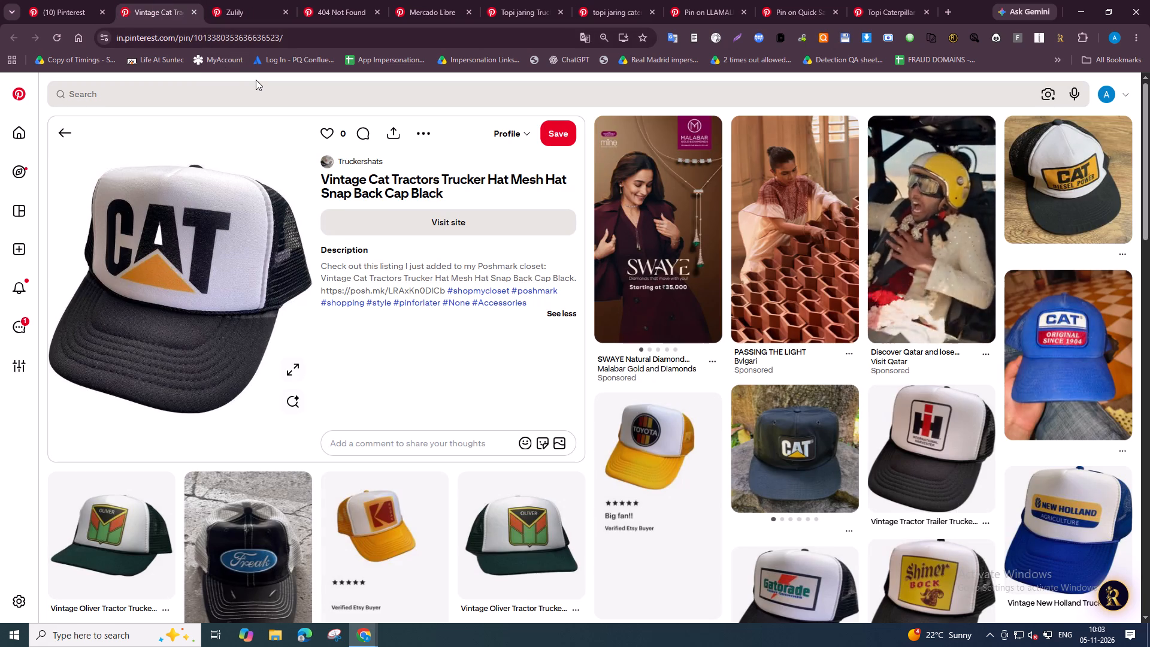
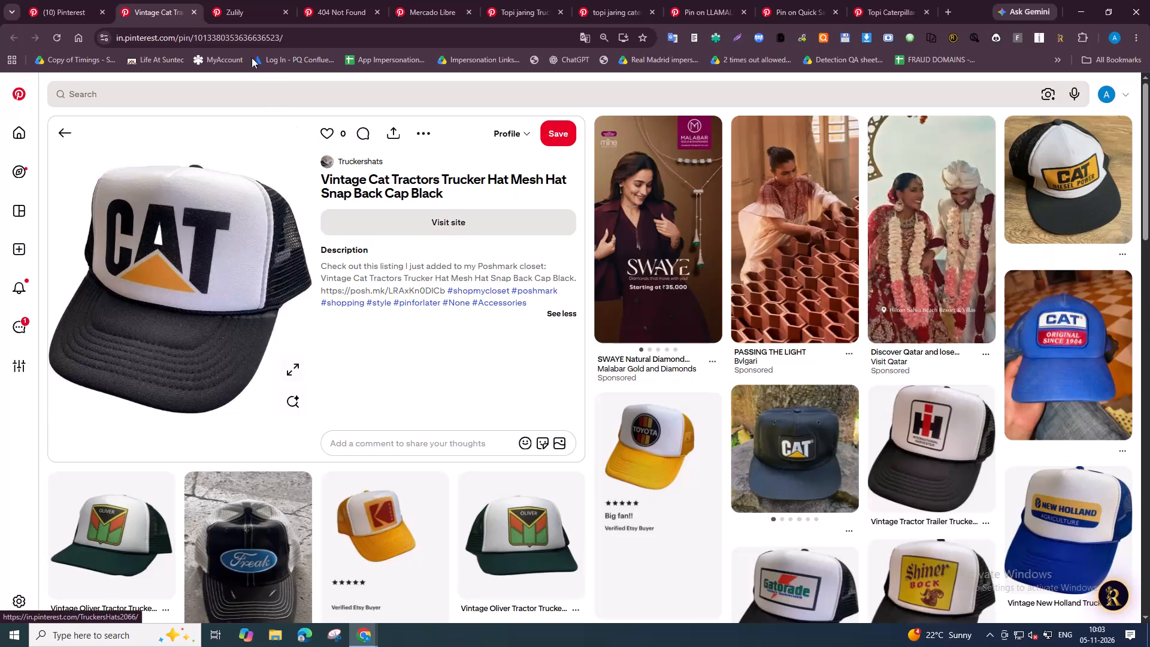
# Check the opened Zulily and 404 Not Found cap pins alongside the Vintage Cat Tractors Trucker Hat pin.
pyautogui.click(186, 0)
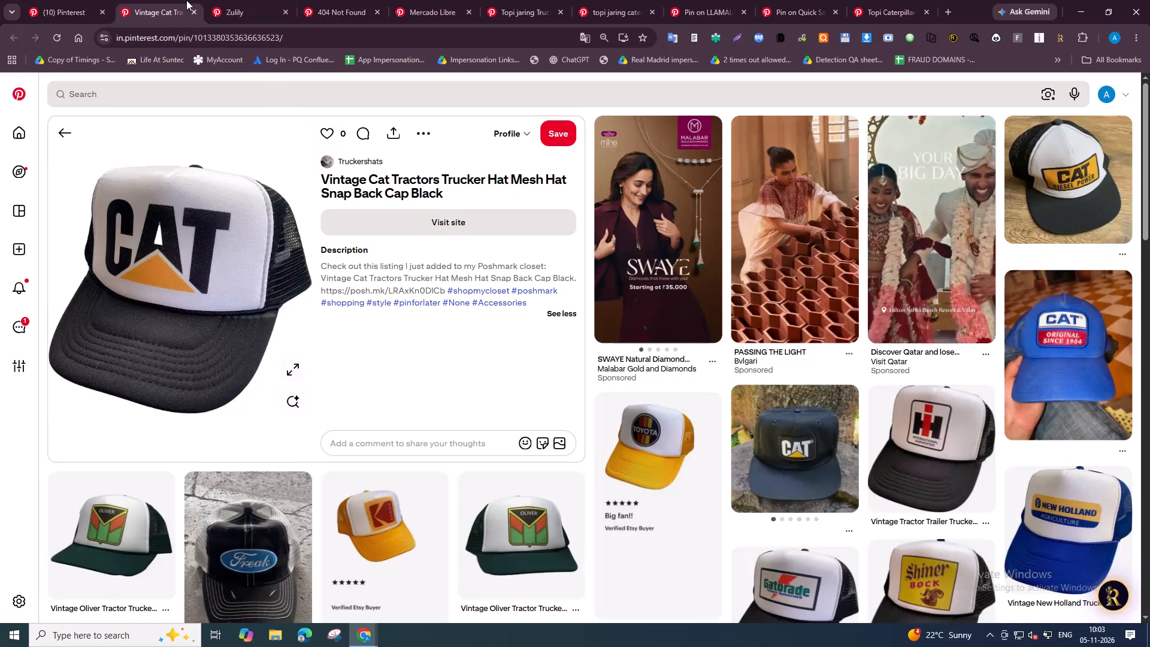
pyautogui.click(221, 0)
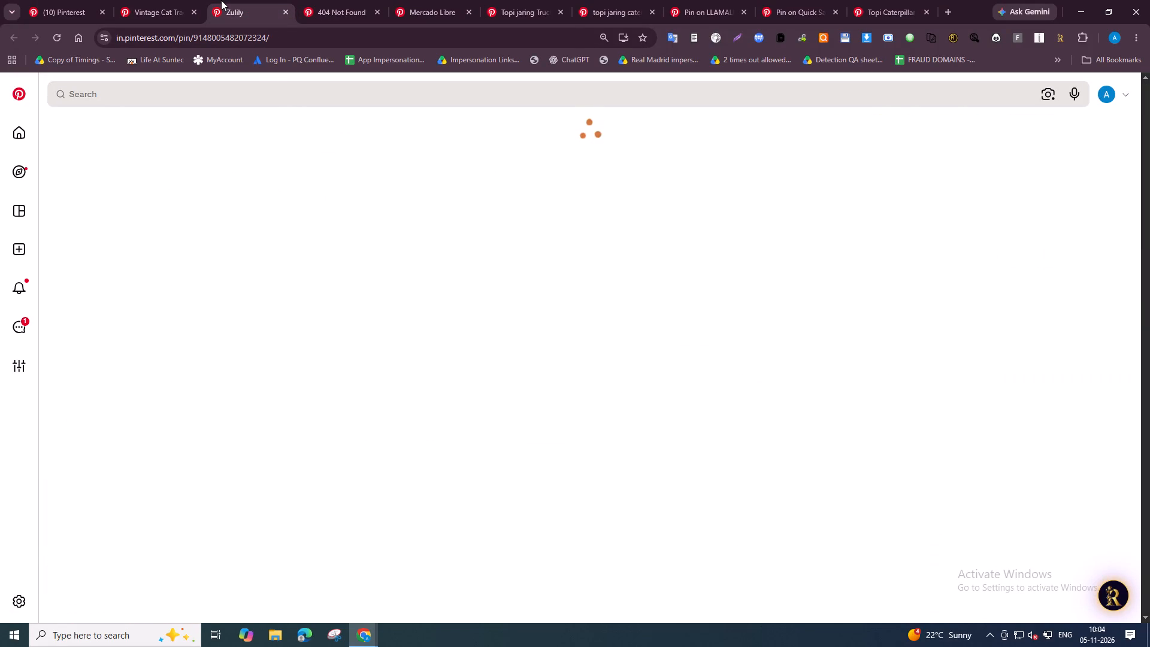
pyautogui.click(341, 0)
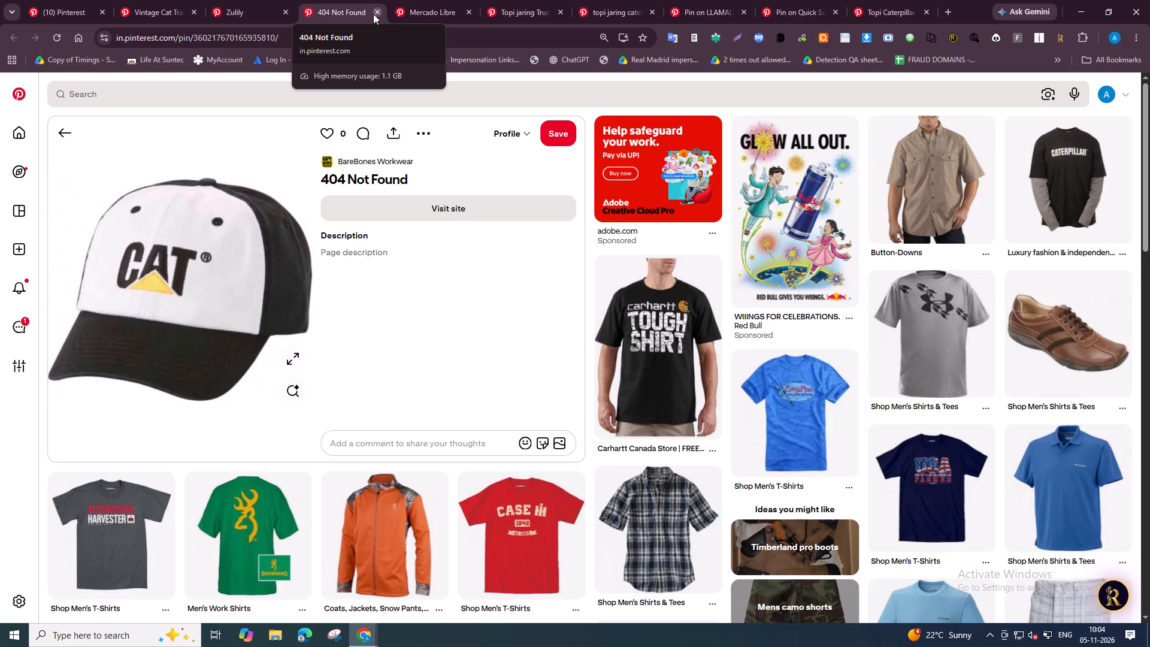
pyautogui.click(244, 0)
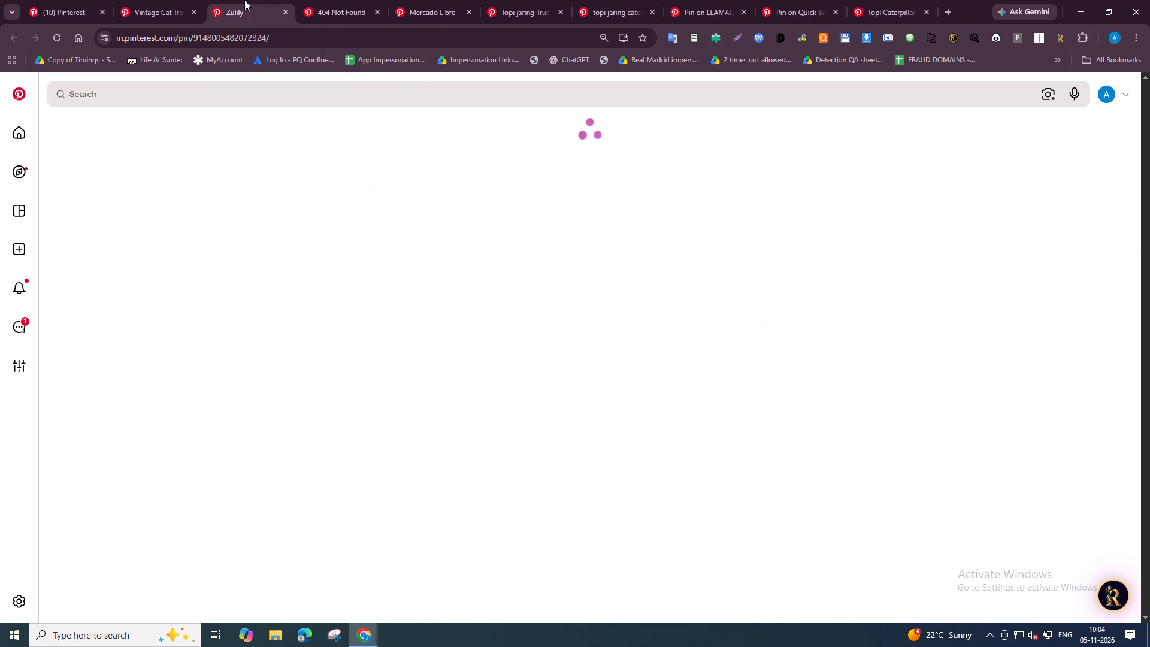
pyautogui.click(173, 0)
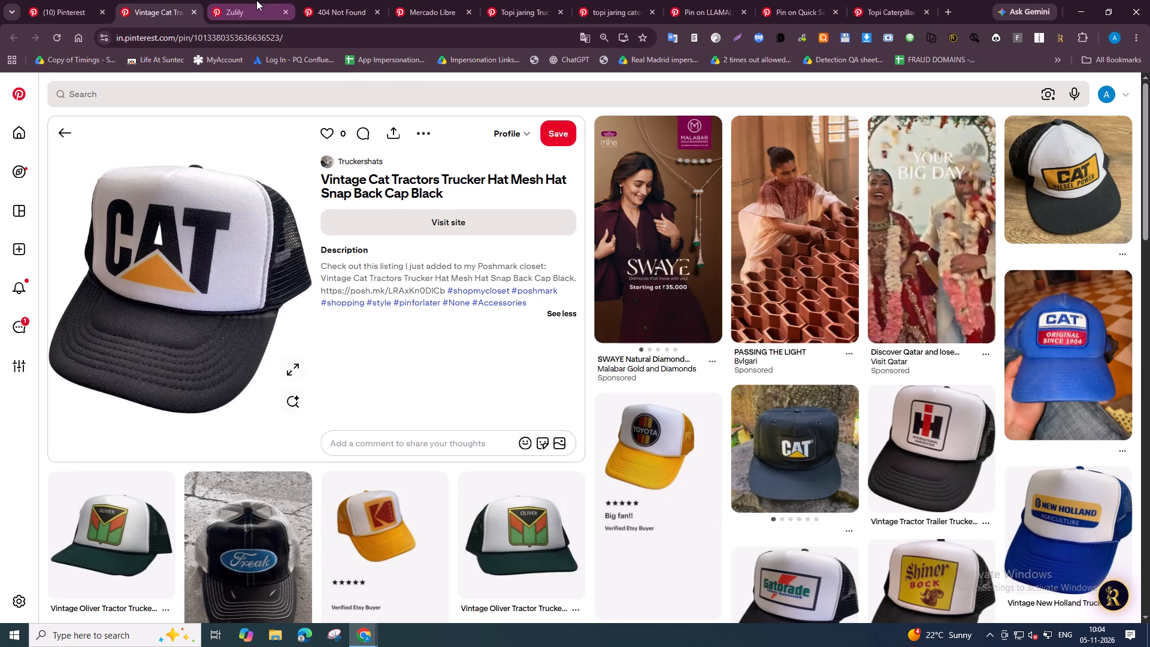
pyautogui.click(256, 0)
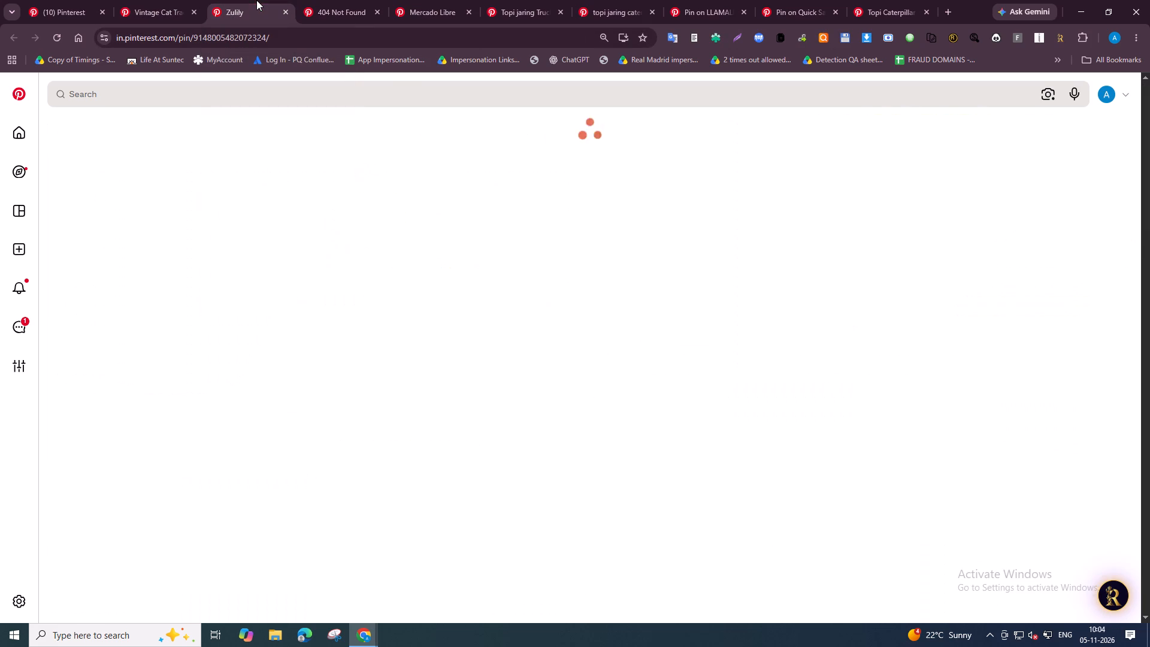
pyautogui.click(181, 0)
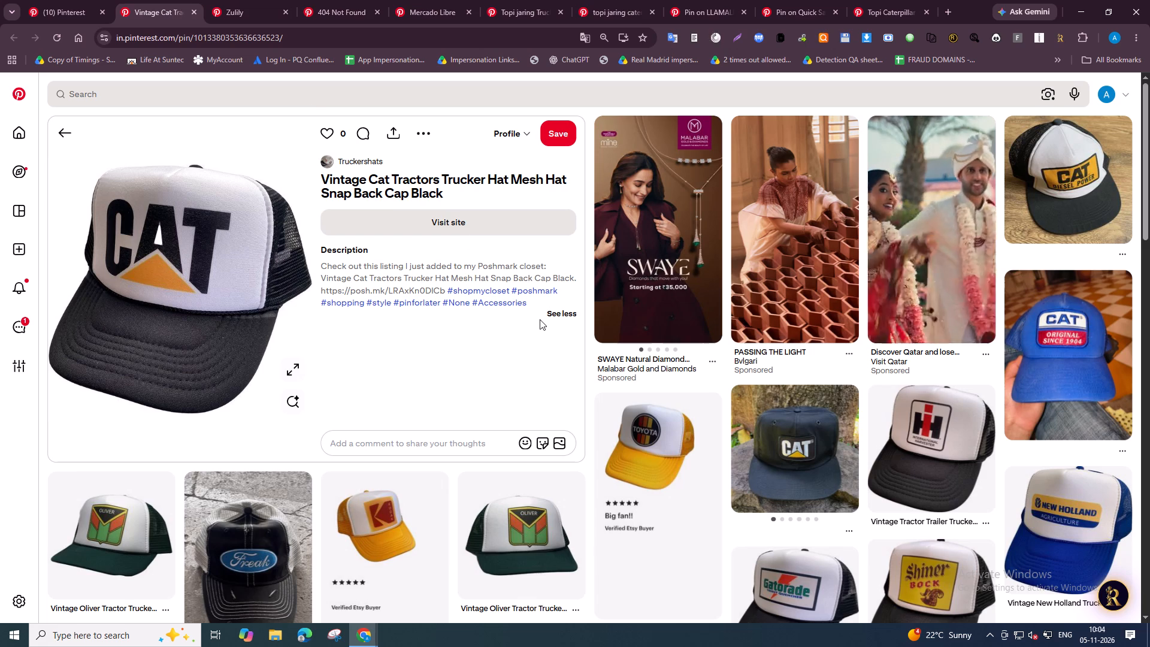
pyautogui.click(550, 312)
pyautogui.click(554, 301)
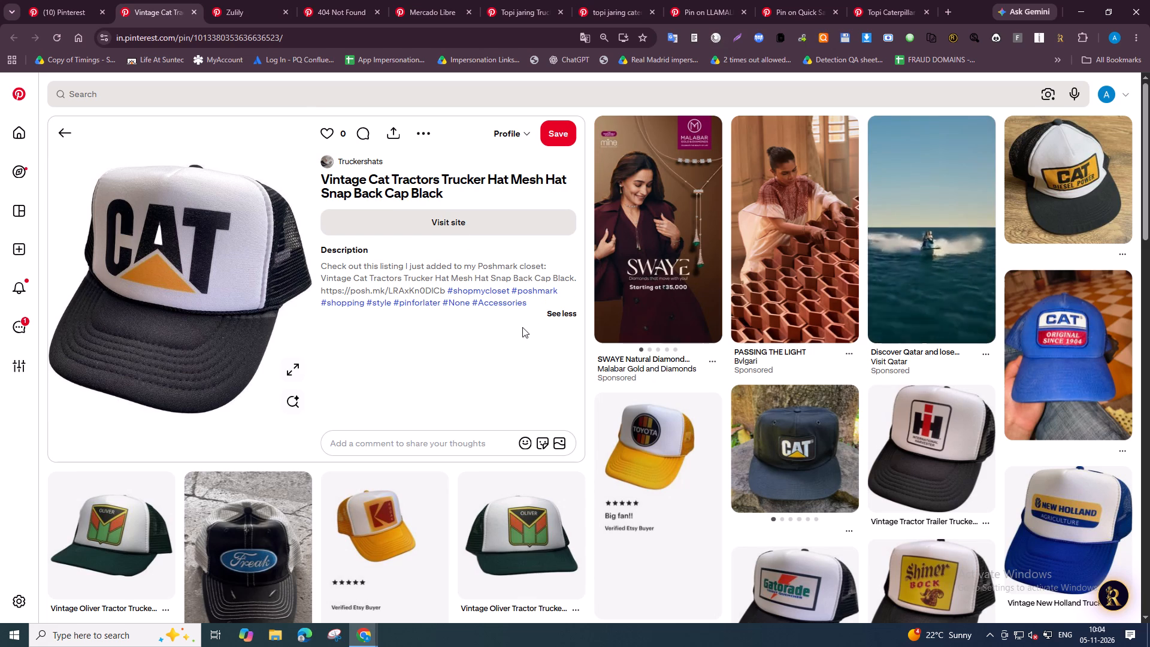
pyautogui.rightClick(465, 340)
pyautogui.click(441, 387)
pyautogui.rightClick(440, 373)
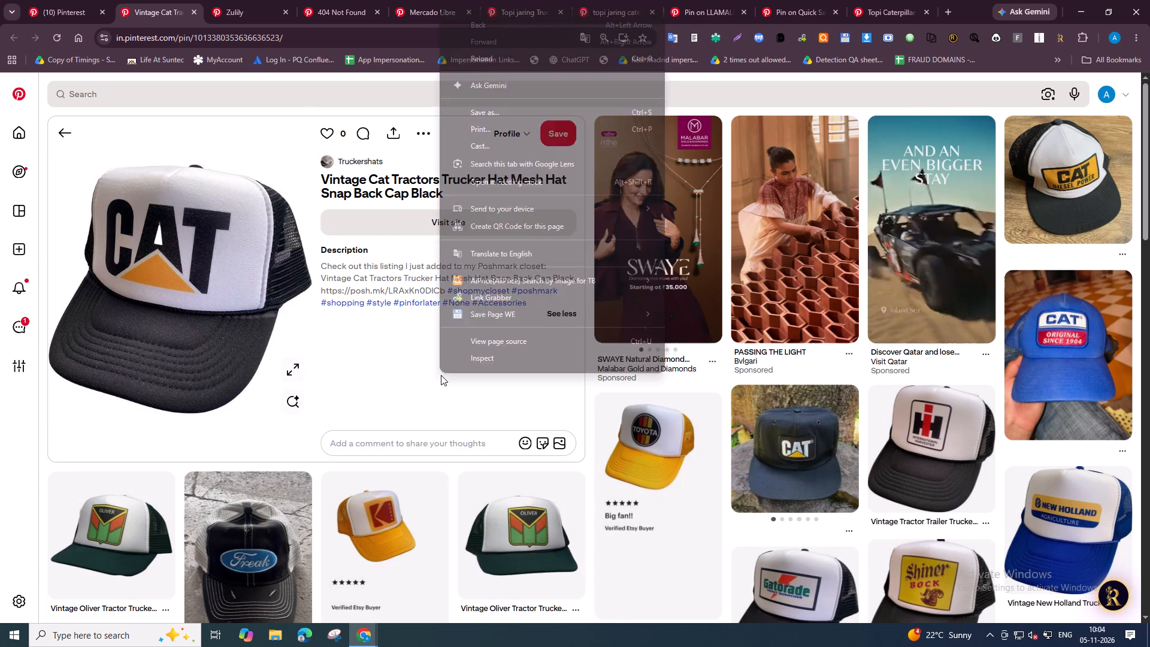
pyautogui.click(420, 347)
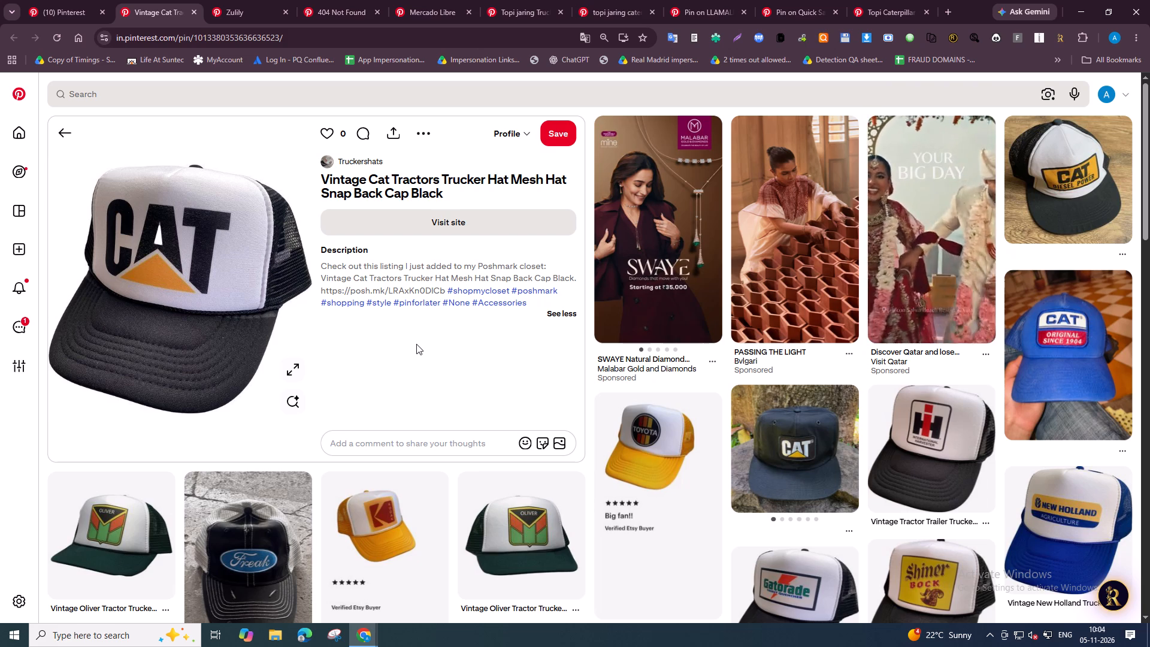
# Recheck the Zulily pin against the Vintage Cat Tractors pin and close the Zulily page.
pyautogui.click(262, 0)
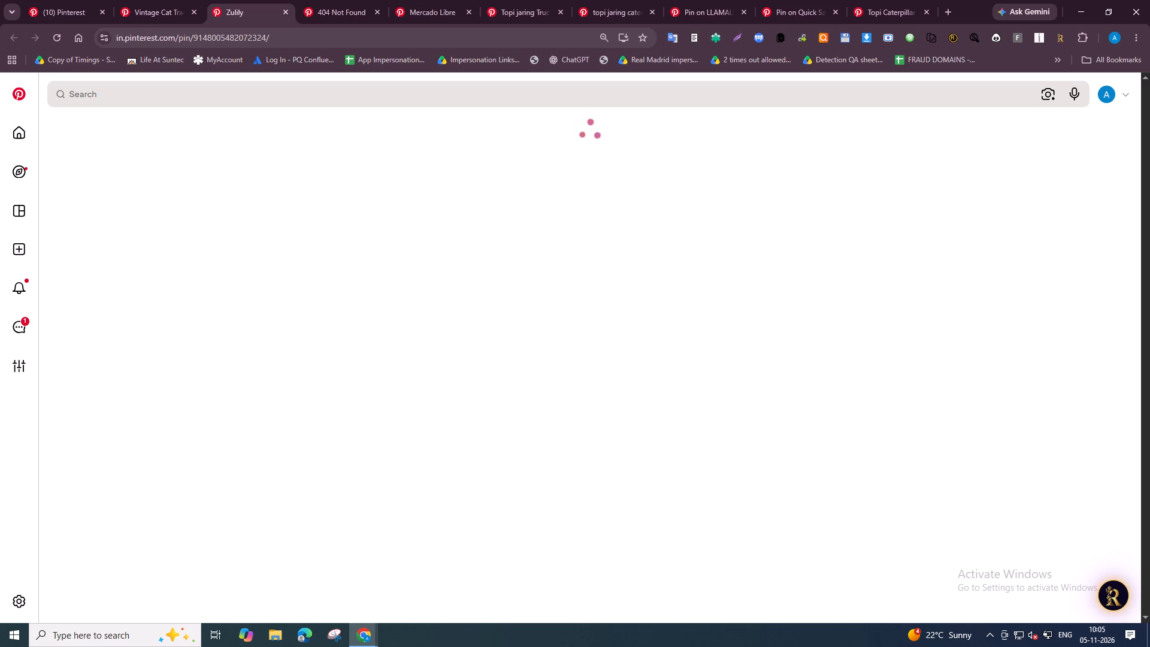
pyautogui.click(184, 0)
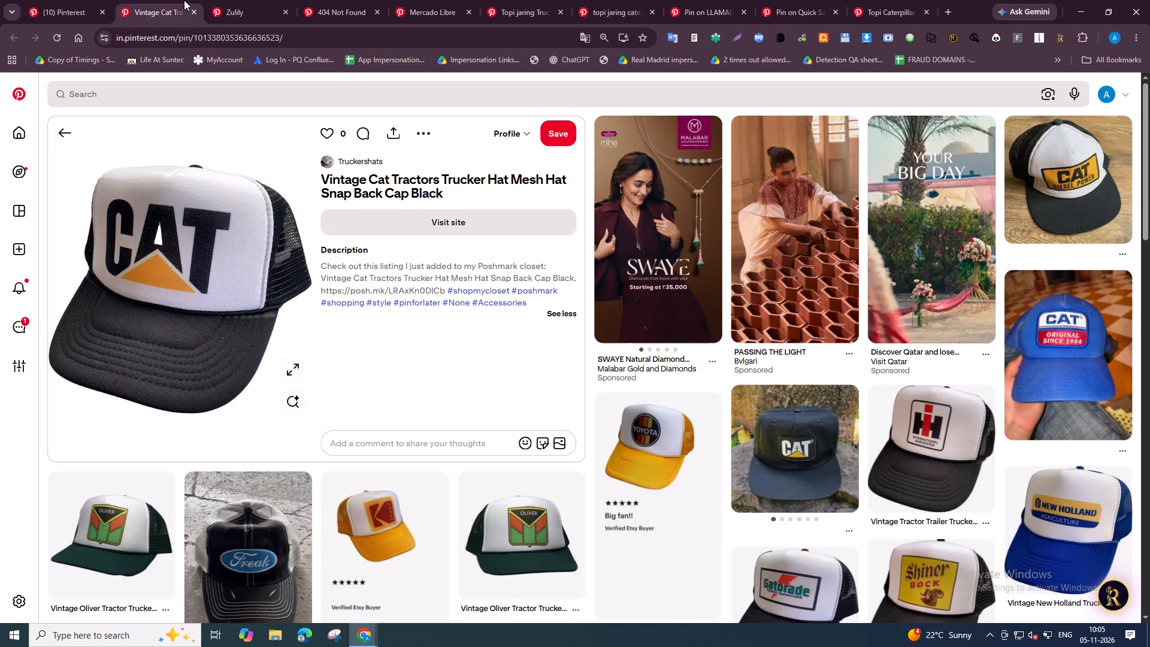
pyautogui.click(260, 0)
pyautogui.click(283, 13)
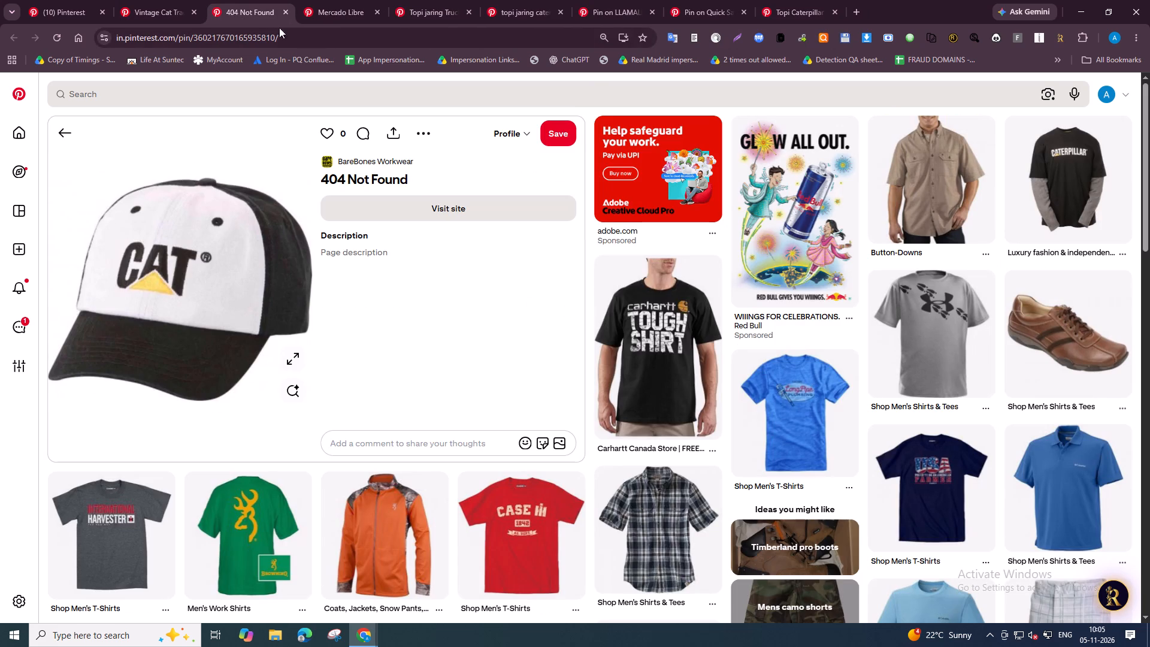
# Translate the Mercado Libre CAT foam cap pin page to English and dismiss the translation popup.
pyautogui.click(316, 2)
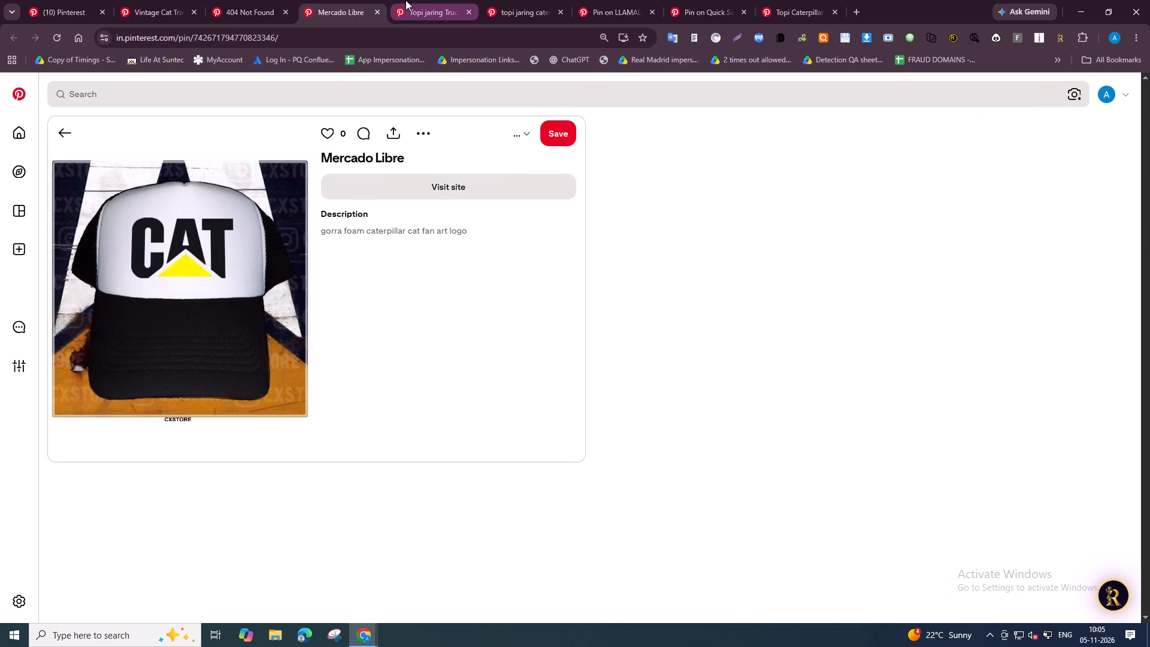
pyautogui.rightClick(435, 249)
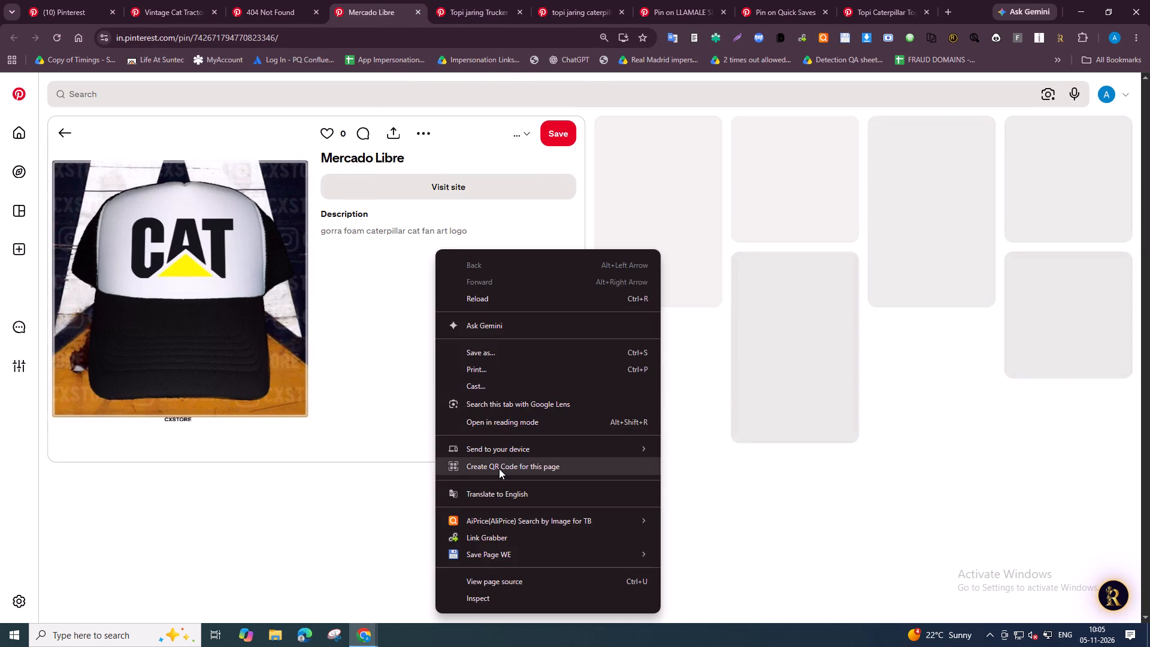
pyautogui.click(494, 492)
pyautogui.click(516, 69)
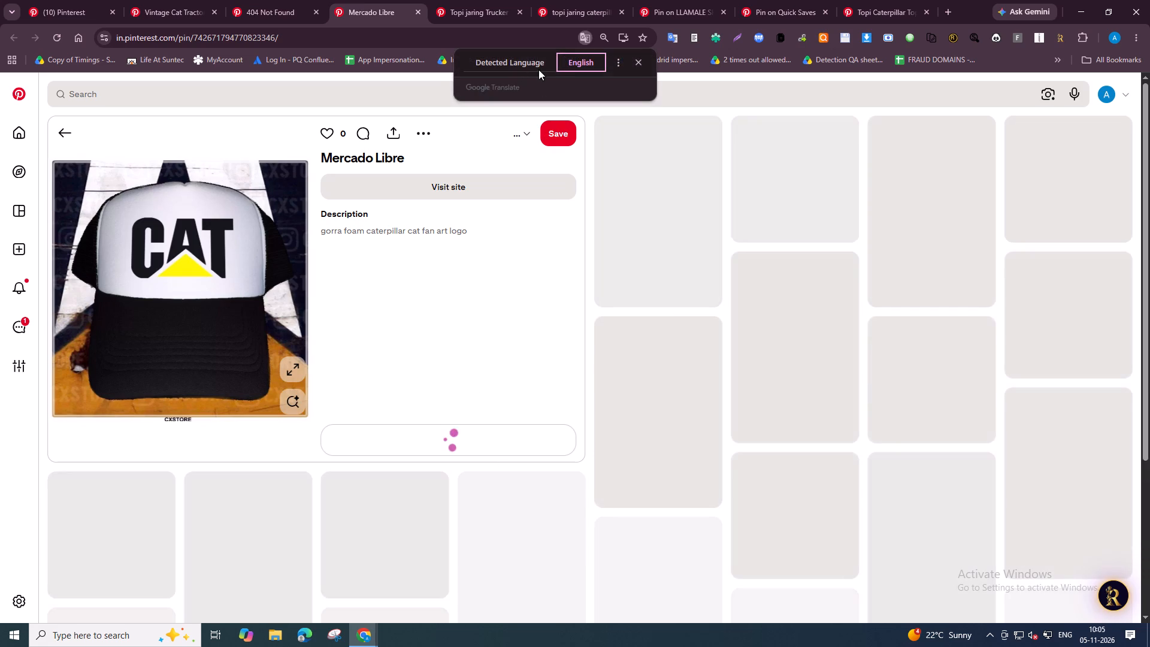
pyautogui.click(639, 67)
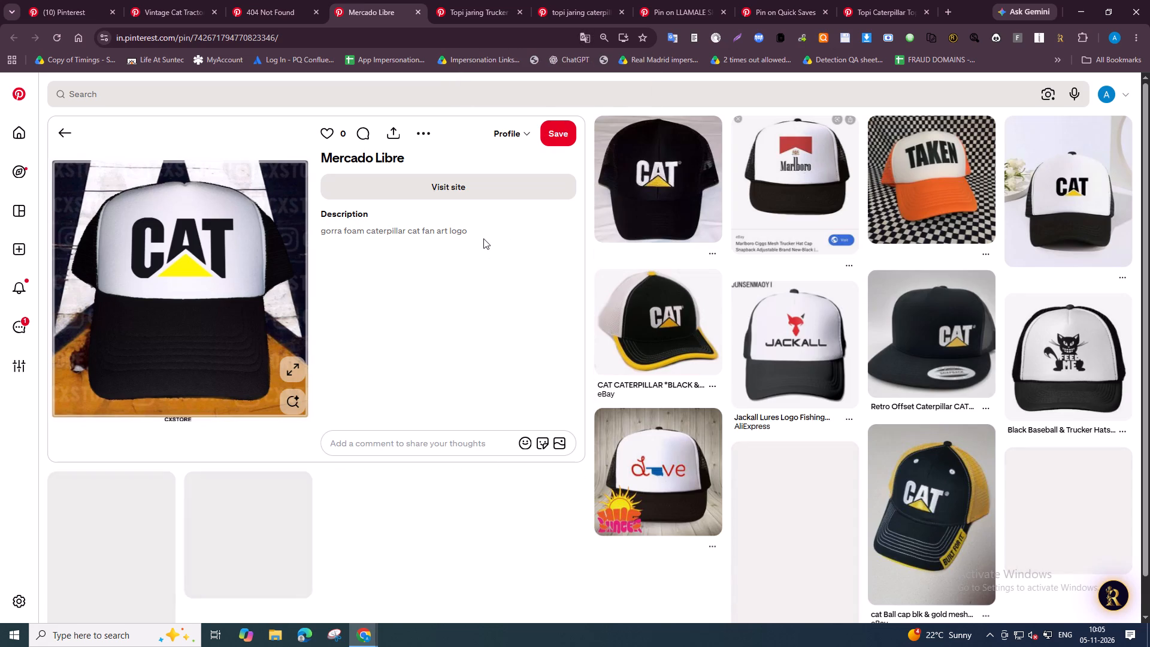
# Translate the Shopee Indonesia "Topi jaring Trucker excavator Cat Caterpillar" pin page to English.
pyautogui.click(488, 0)
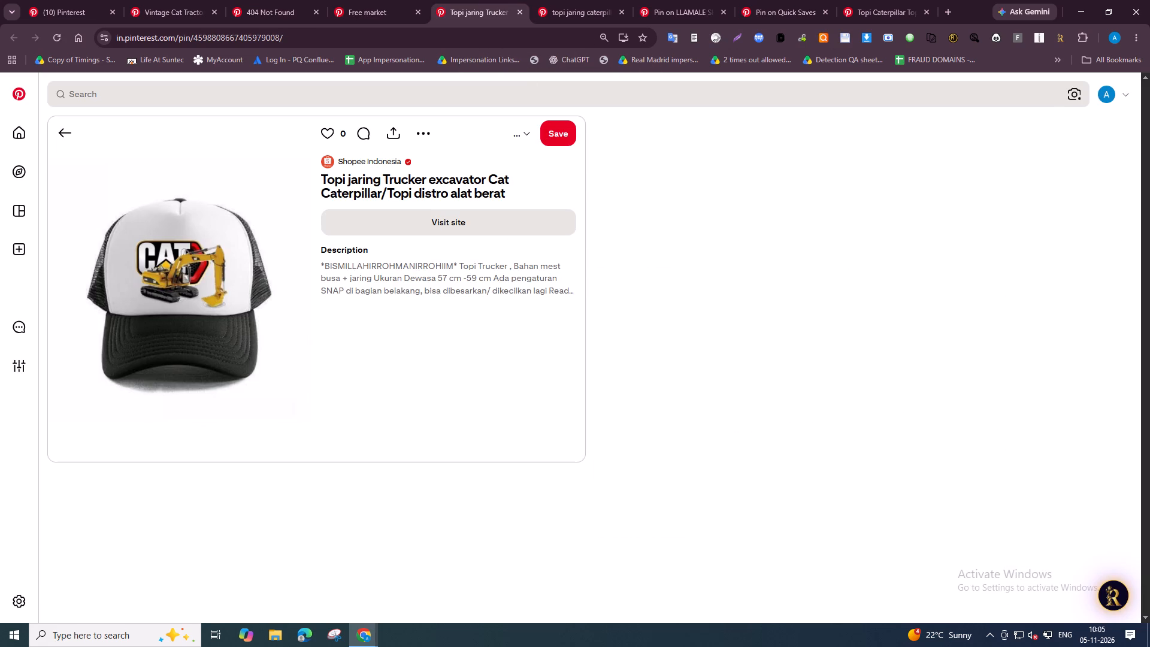
pyautogui.rightClick(474, 337)
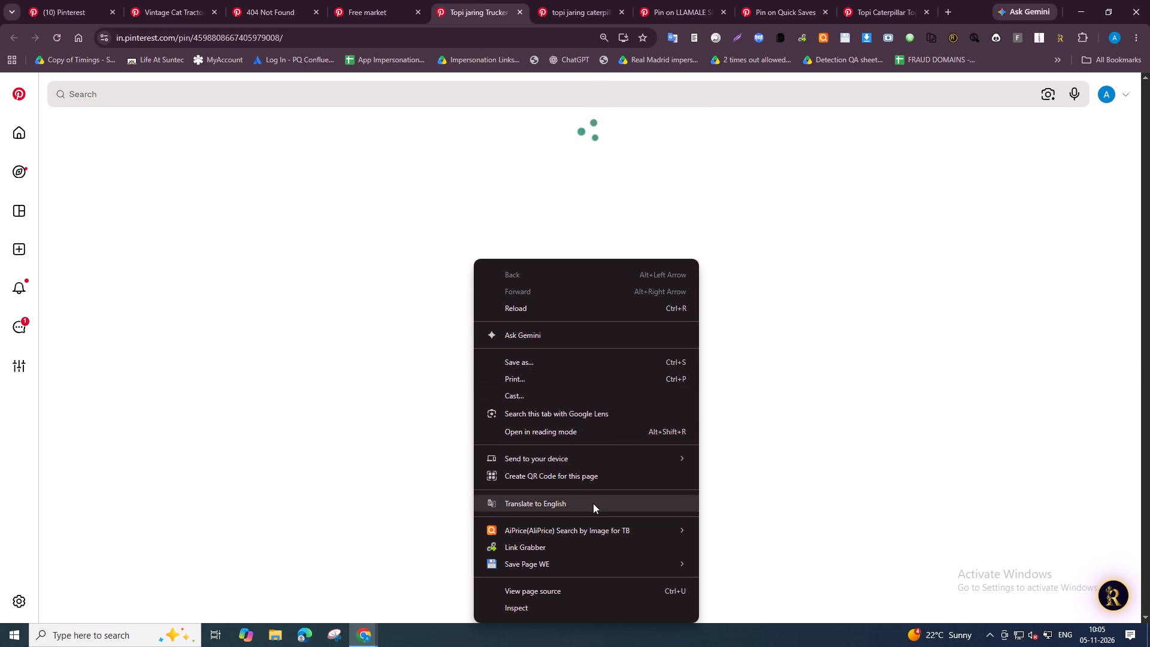
pyautogui.click(593, 503)
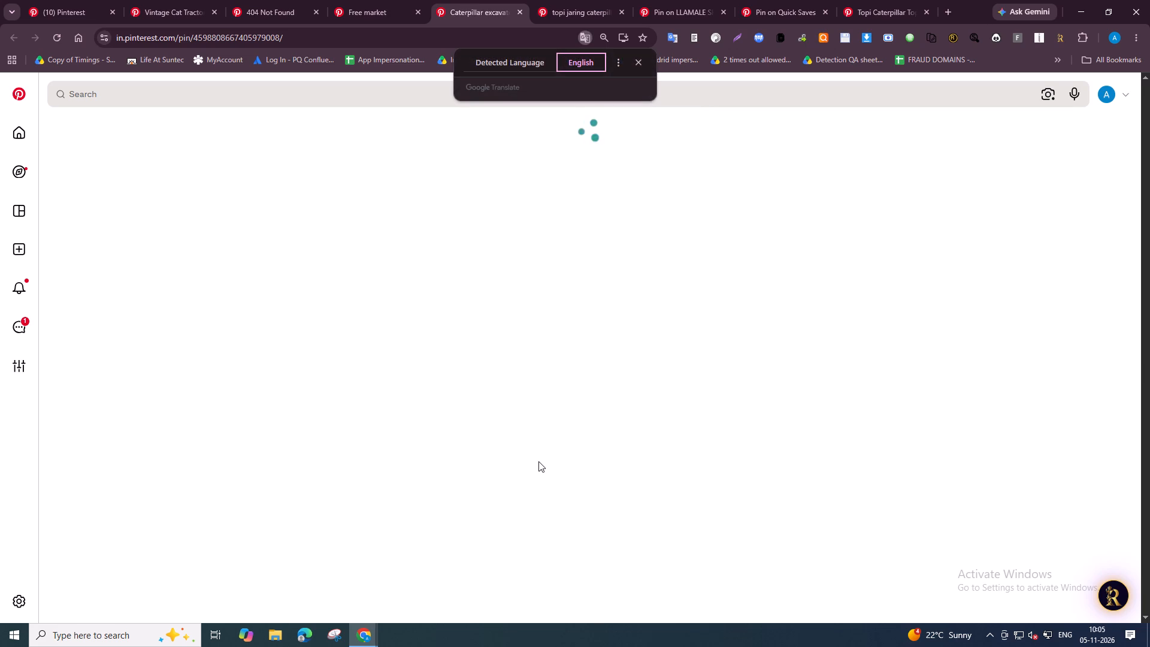
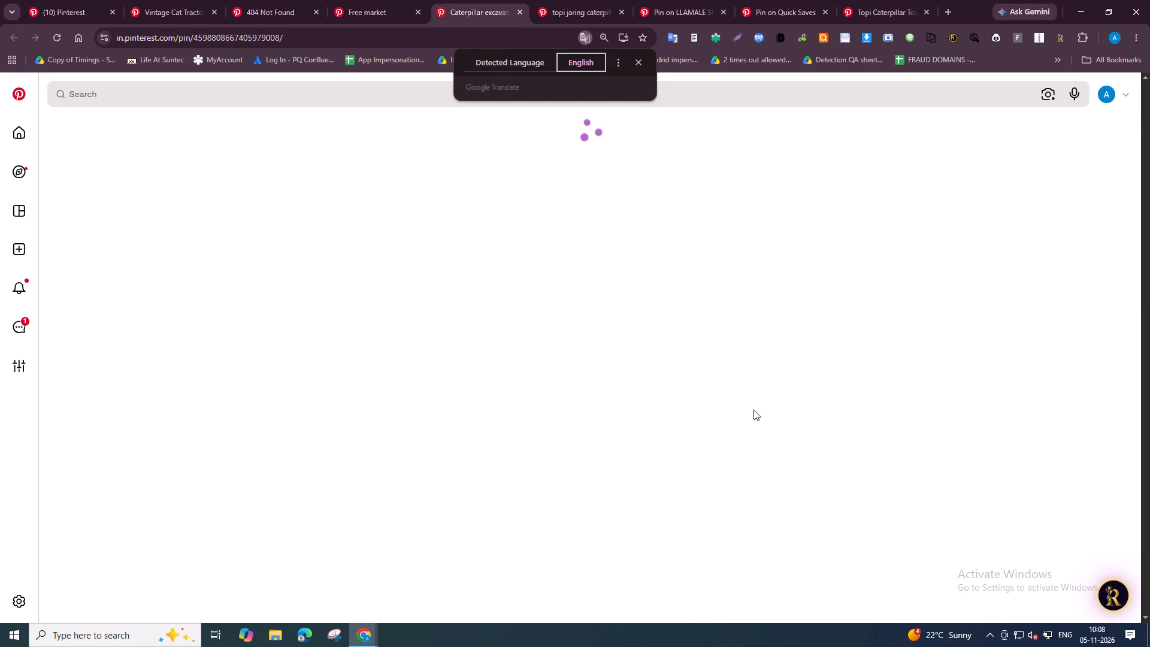
# Dismiss the translation popup on the Caterpillar excavator trucker cap pin page.
pyautogui.click(636, 64)
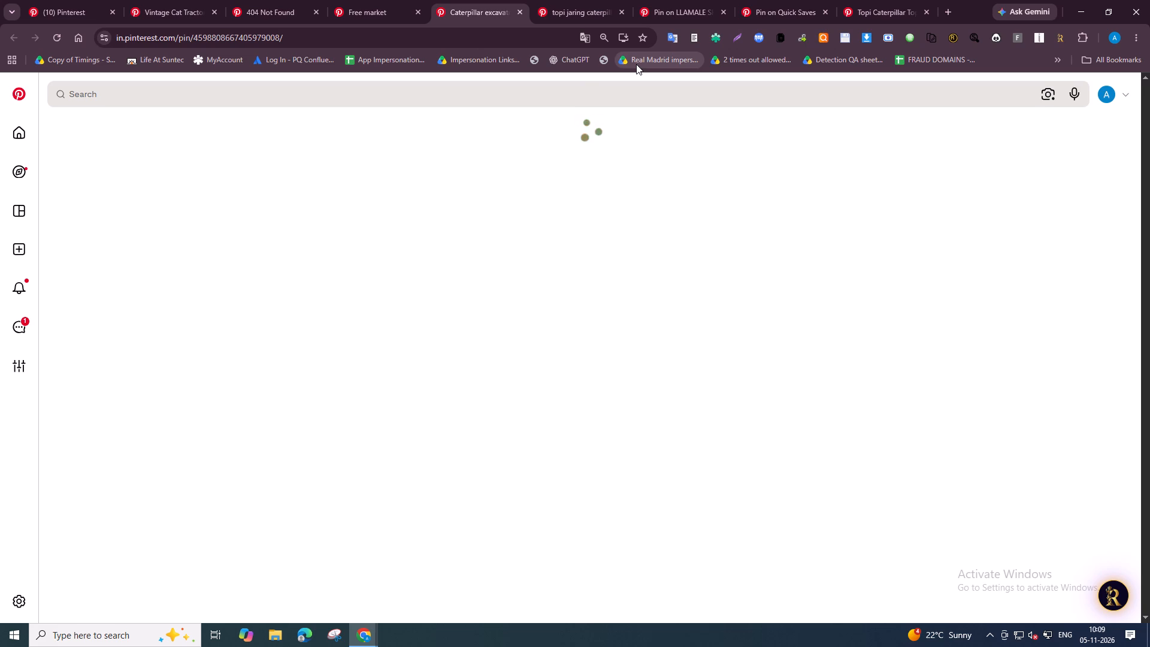
pyautogui.scroll(1, 636, 64)
# Check the LLAMALE and CAT WORKWEAR cap pins and close the CAT WORKWEAR pin page.
pyautogui.click(532, 0)
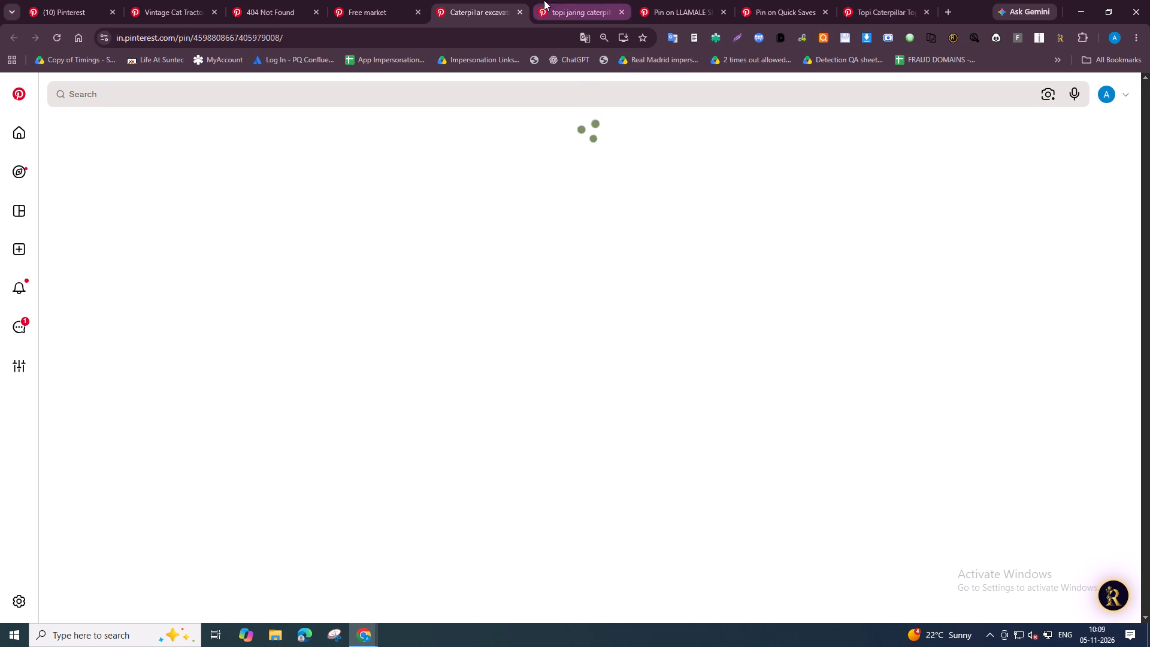
pyautogui.click(688, 0)
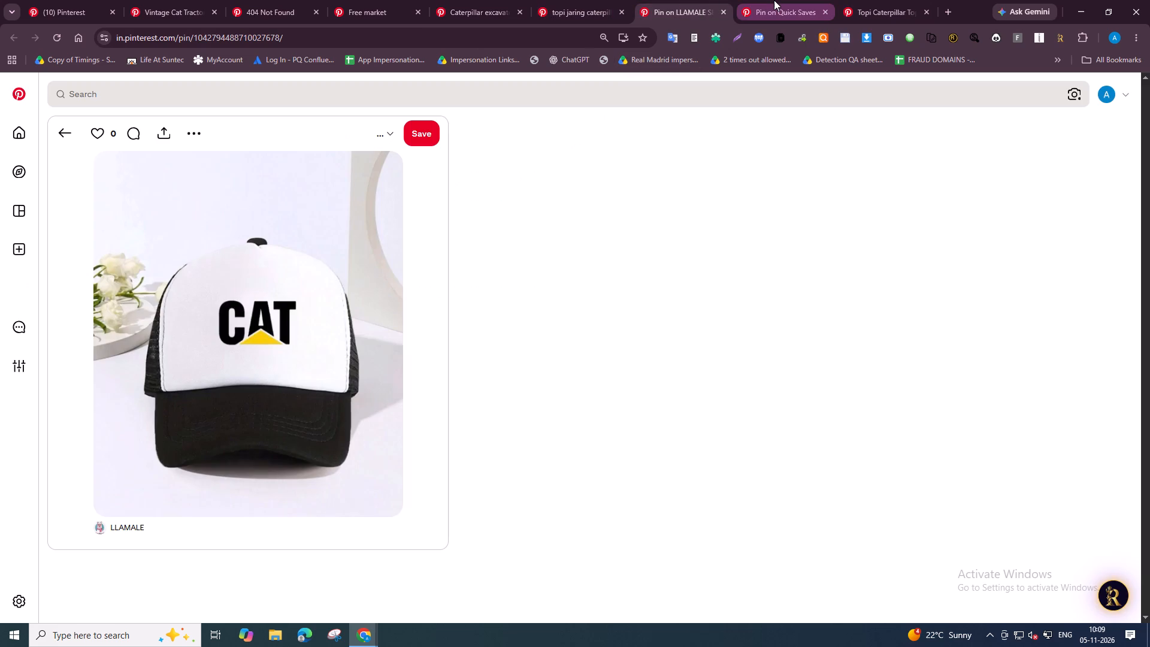
pyautogui.click(774, 0)
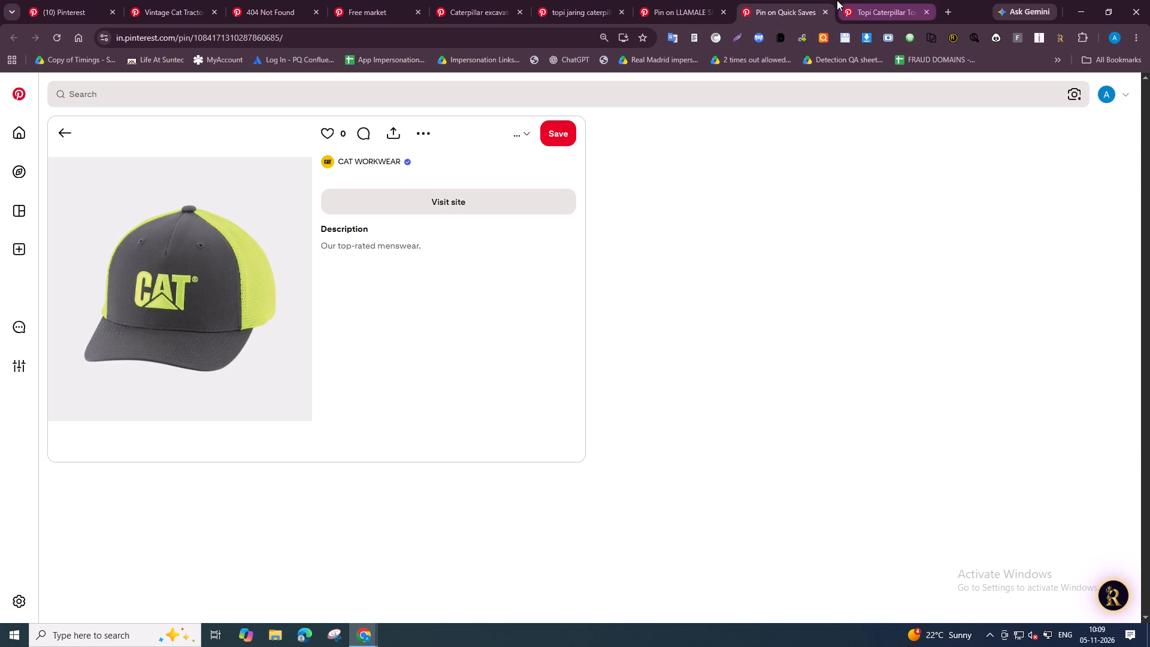
pyautogui.click(822, 12)
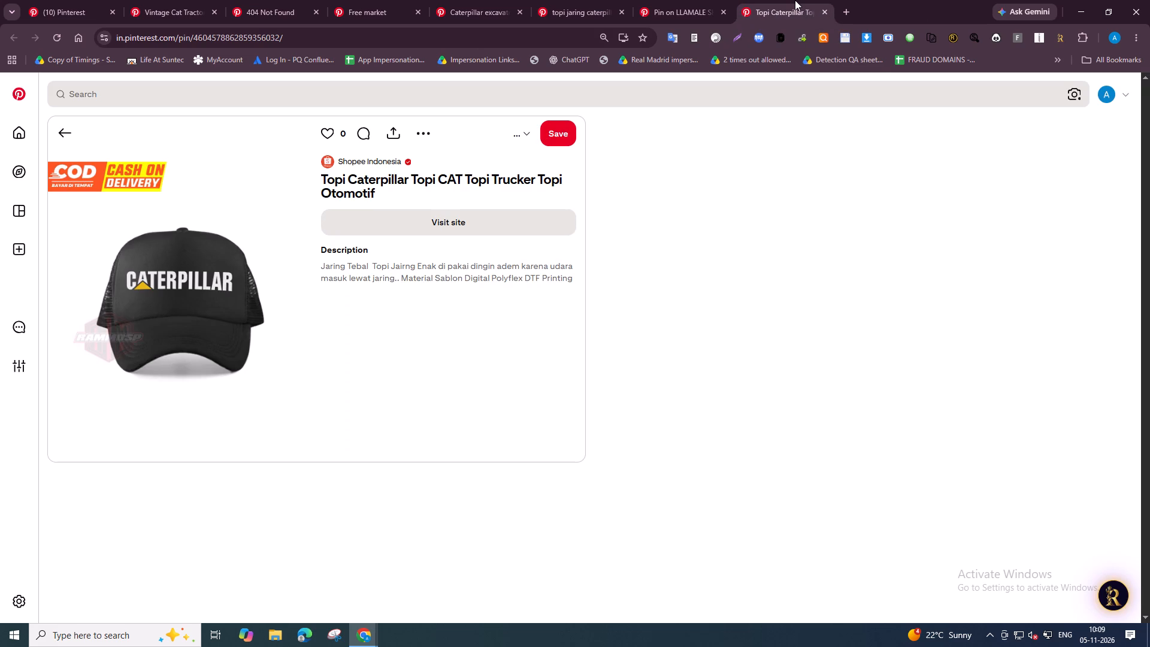
# Compare the Truckershats "Vintage Cat Tractors Trucker Hat" pin with the BareBones Workwear "404 Not Found" cap pin.
pyautogui.click(183, 0)
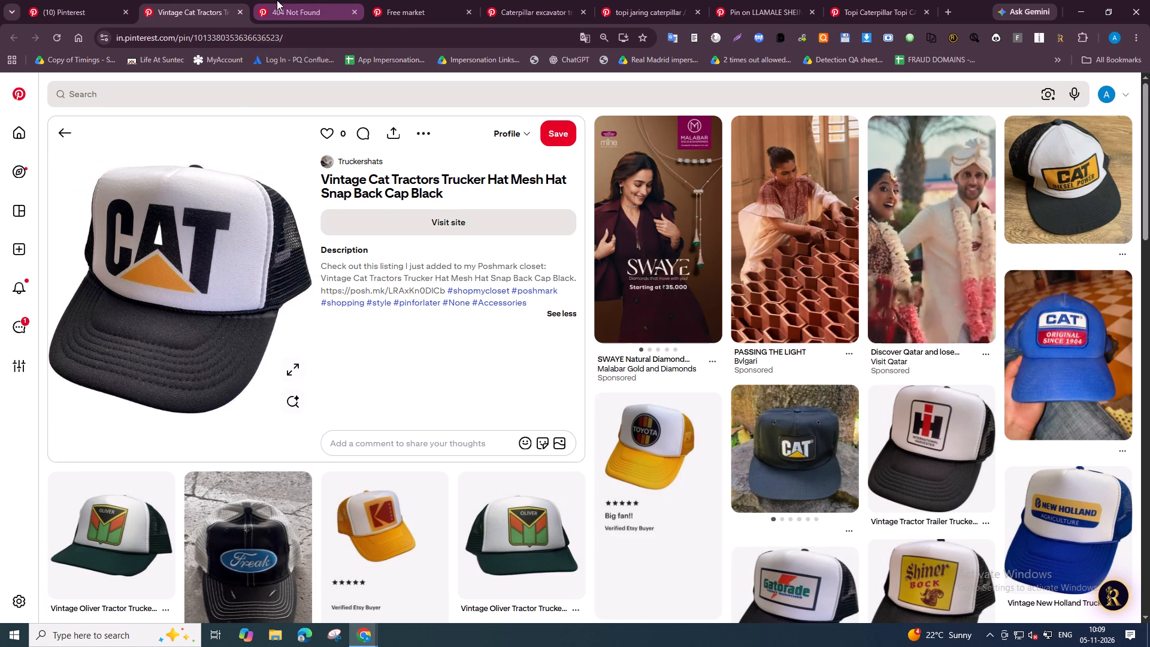
pyautogui.click(277, 0)
pyautogui.click(326, 1)
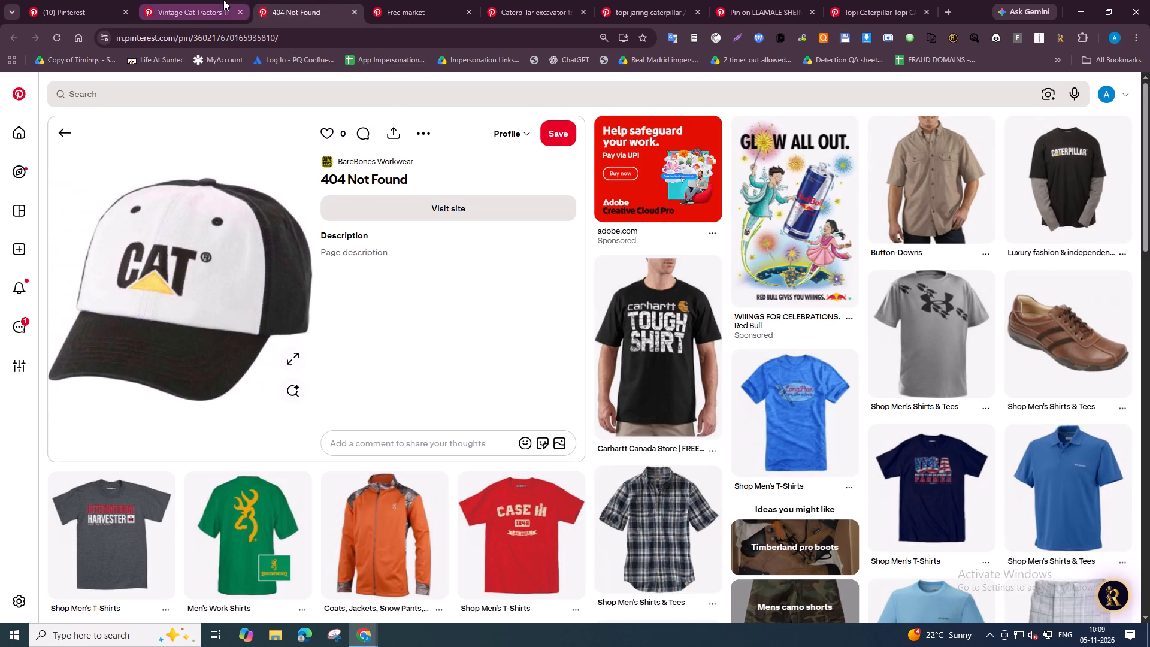
pyautogui.click(223, 0)
pyautogui.click(296, 0)
pyautogui.click(207, 0)
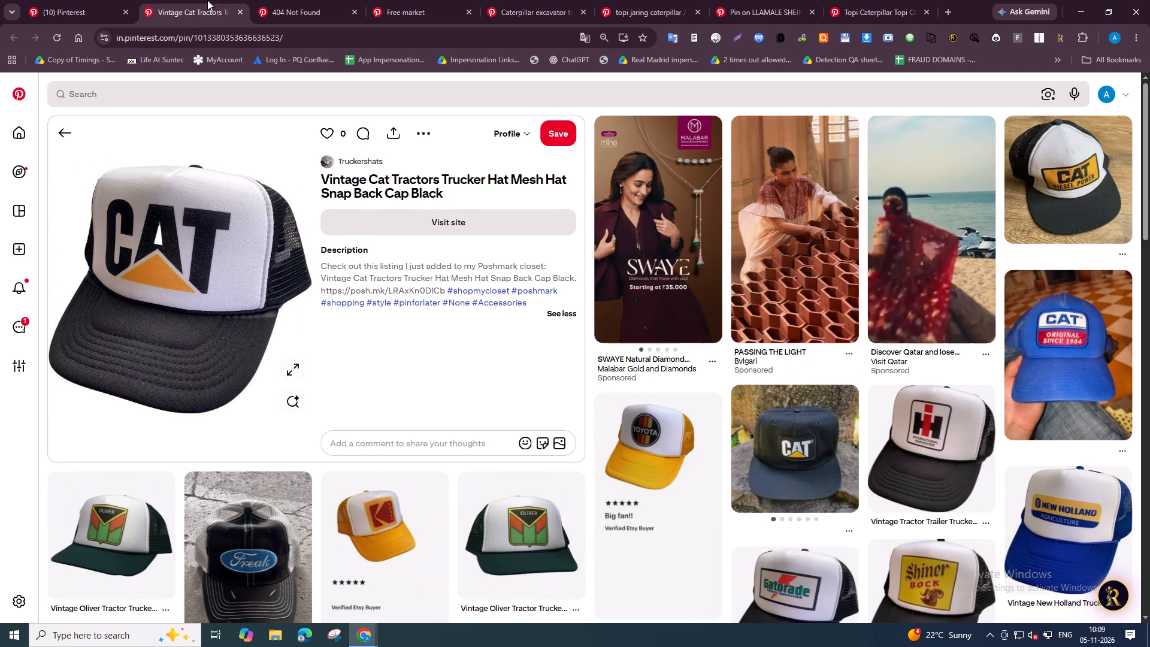
pyautogui.click(272, 0)
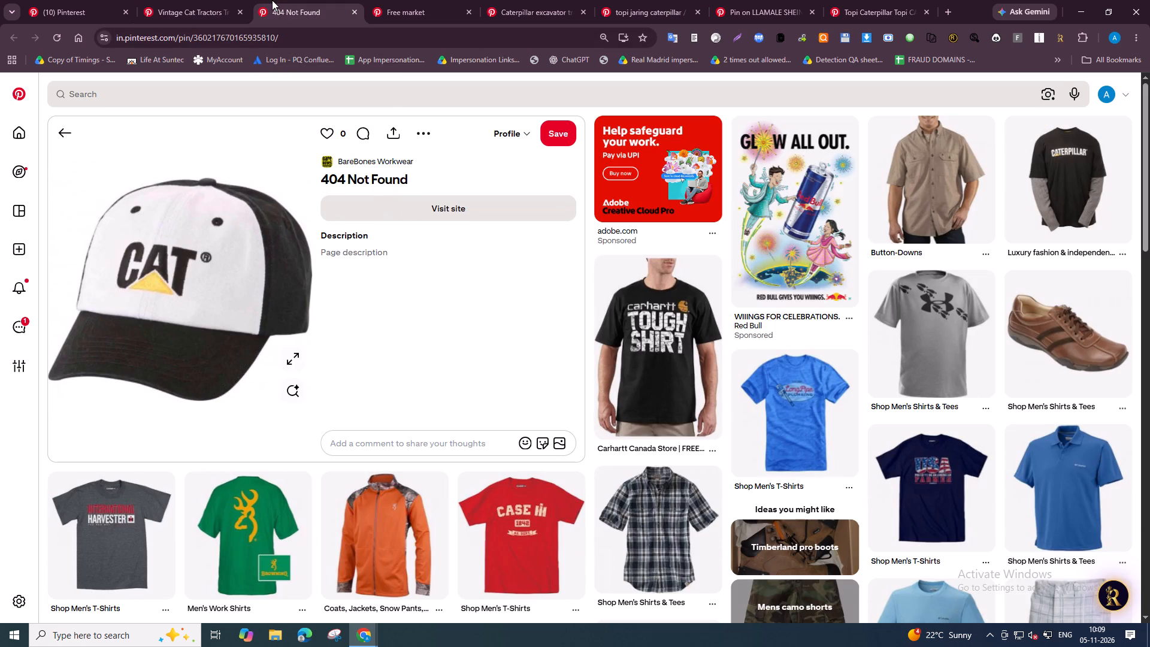
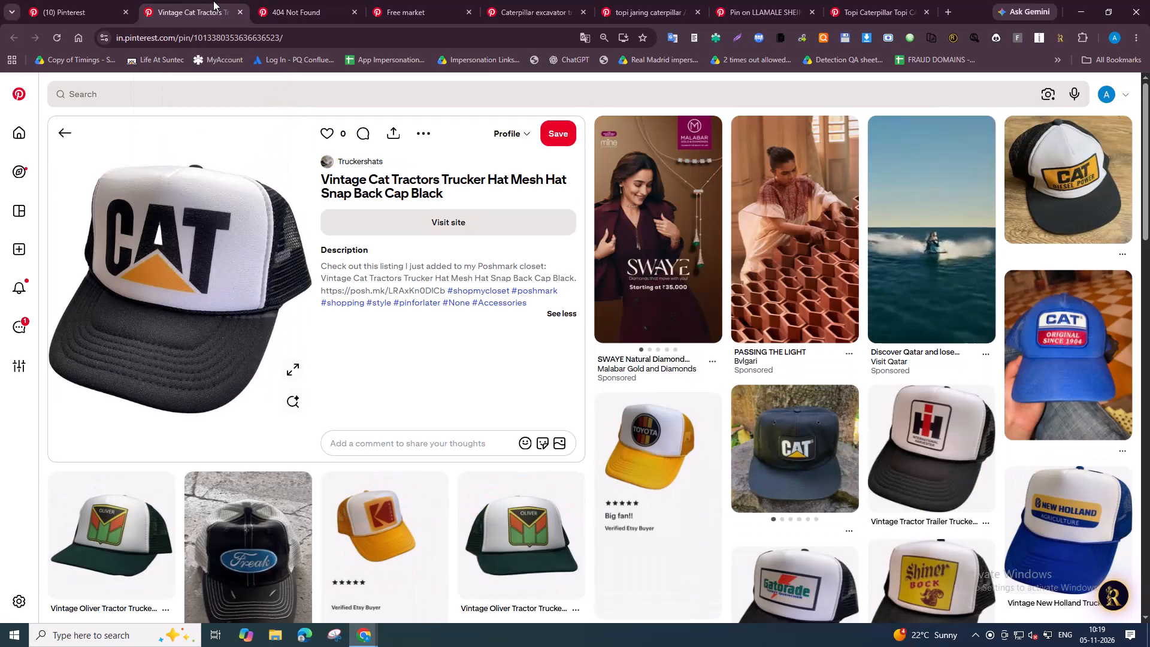
# Move past the "404 Not Found" cap pin and review the "Free market" Caterpillar foam cap pin.
pyautogui.hotkey('ctrl', 'Tab')
pyautogui.hotkey('ctrl', 'Tab')
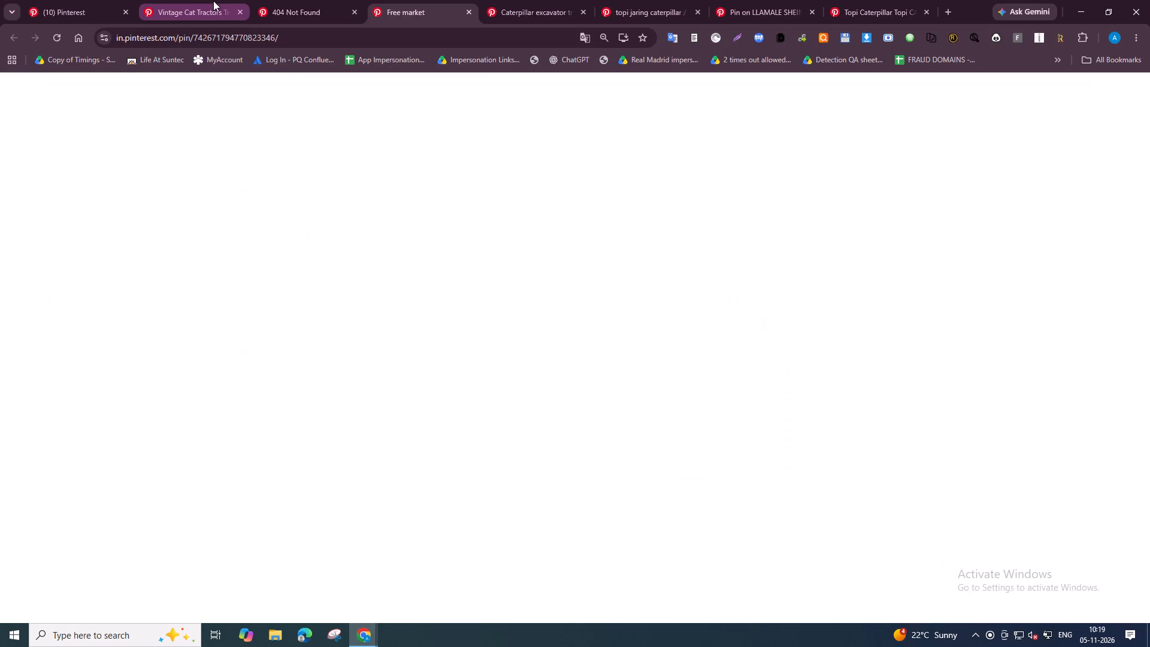
pyautogui.hotkey('ctrl', 'Tab')
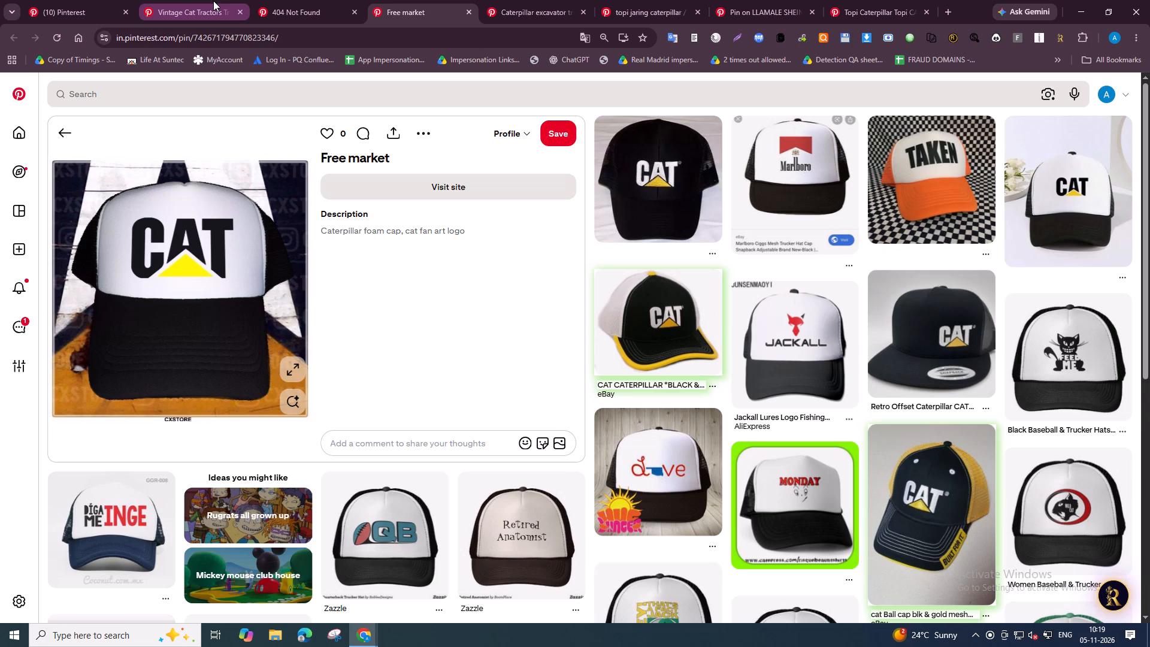
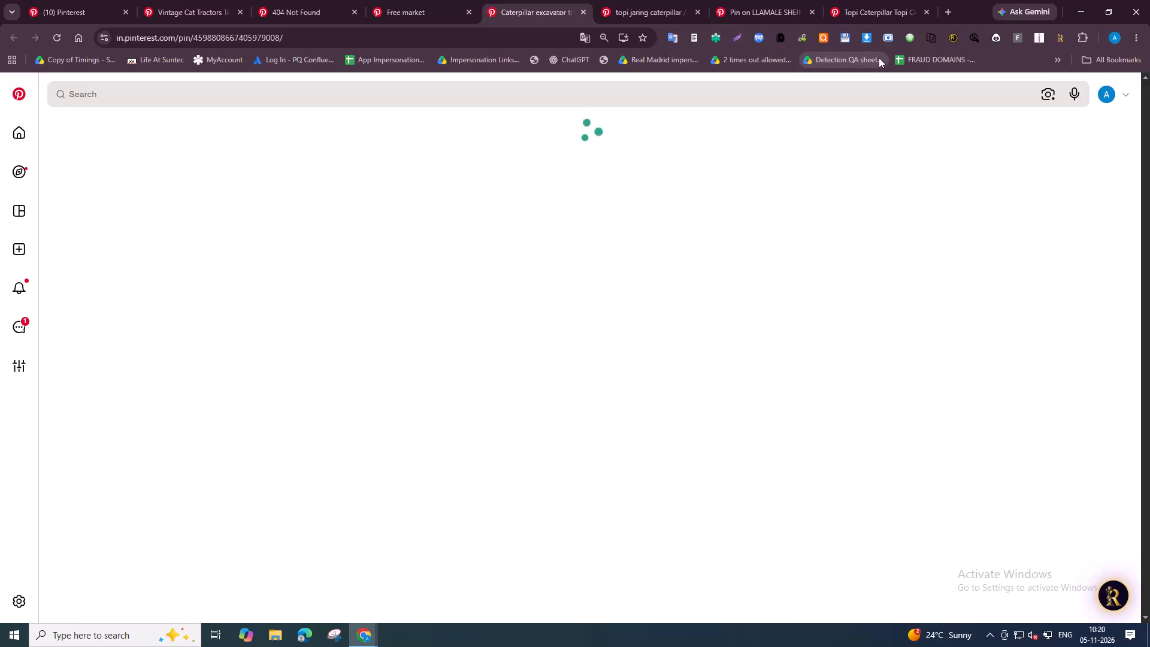
# Copy the "404 Not Found" CAT cap pin's link and bring up the New Work spreadsheet.
pyautogui.click(258, 0)
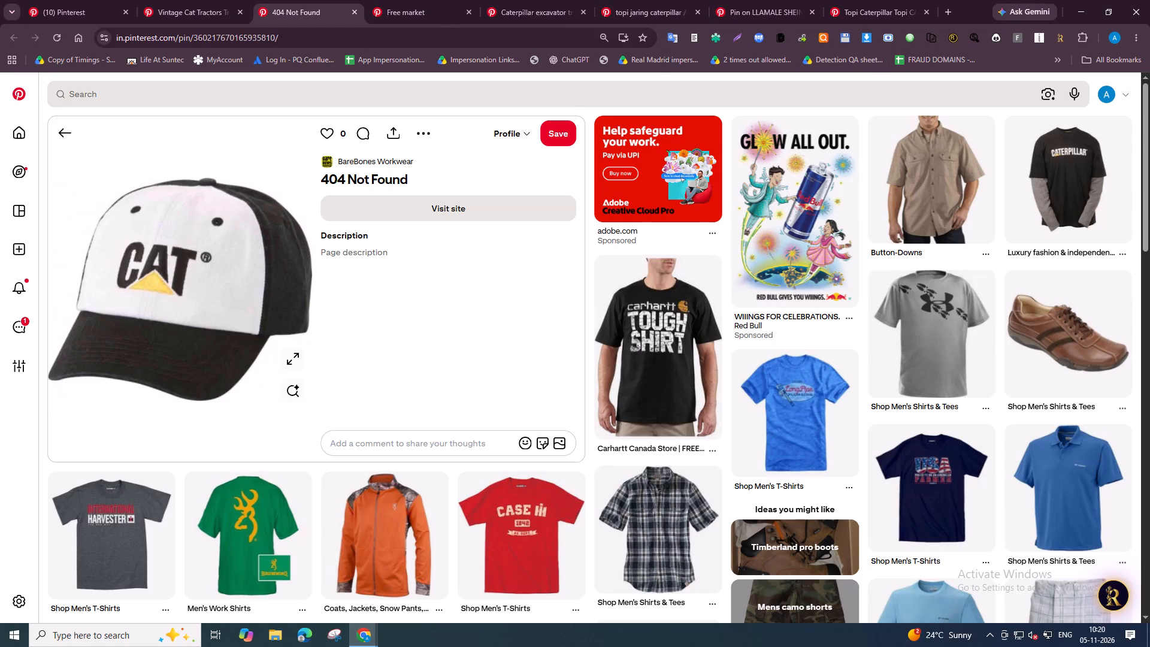
pyautogui.keyDown('ctrl'); pyautogui.click(287, 41); pyautogui.keyUp('ctrl')
pyautogui.hotkey('ctrl', 'c')
pyautogui.hotkey('ctrl', 'c')
pyautogui.hotkey('alt', 'Tab')
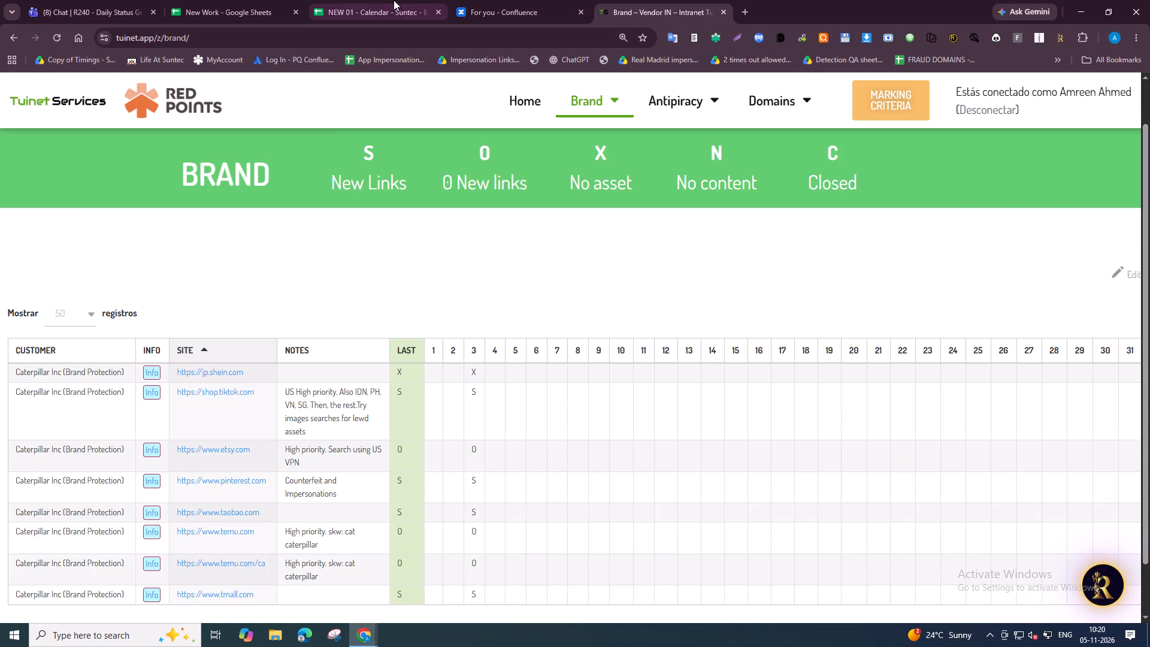
pyautogui.click(393, 0)
pyautogui.click(270, 0)
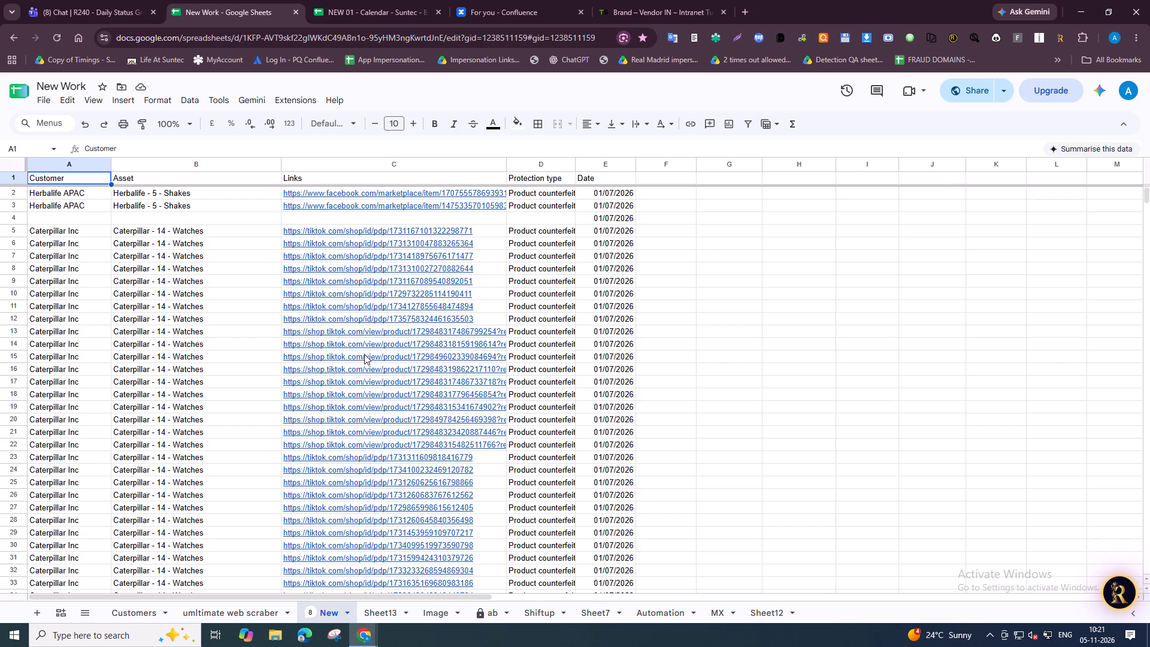
pyautogui.hotkey('alt', 'Tab')
pyautogui.hotkey('ctrl', 'c')
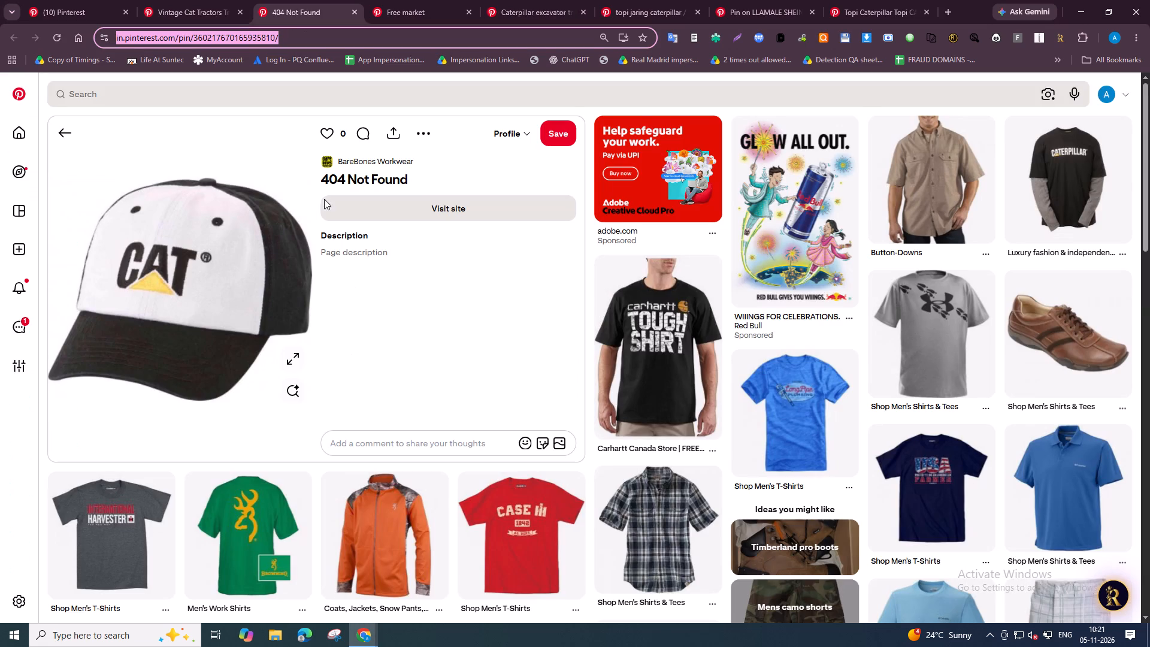
# Copy the "Vintage Cat Tractors Trucker Hat" pin's link and paste it in Links cell C29724 of the New sheet, below the existing entries.
pyautogui.click(159, 0)
pyautogui.click(238, 34)
pyautogui.hotkey('ctrl', 'c')
pyautogui.hotkey('ctrl', 'c')
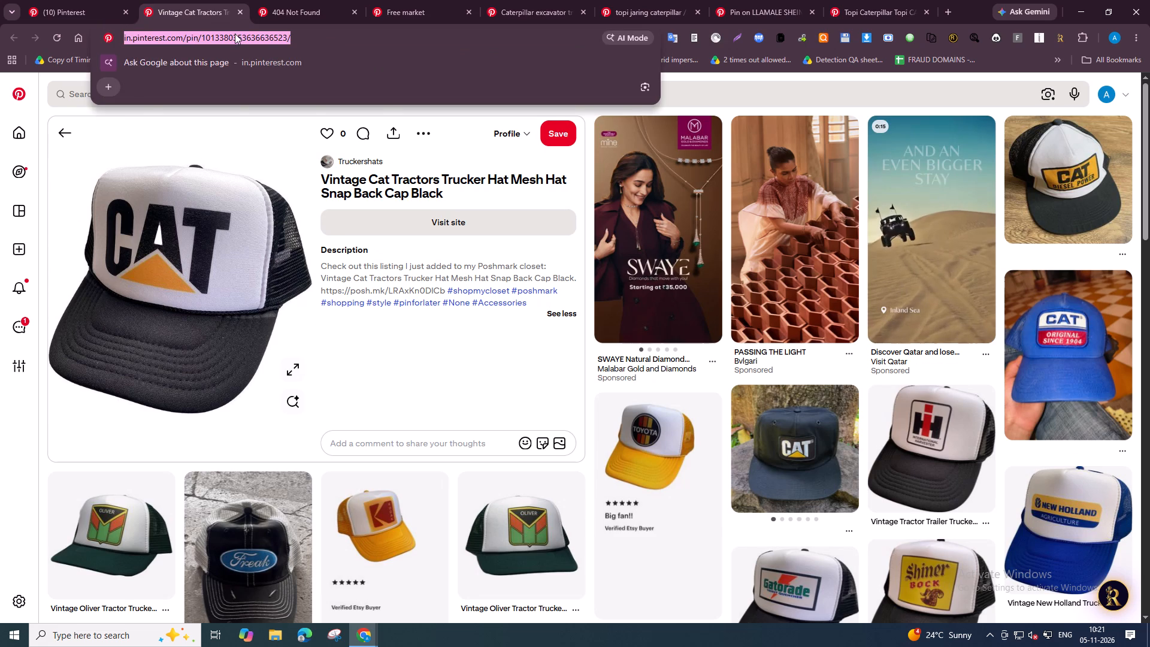
pyautogui.hotkey('alt', 'Tab')
pyautogui.click(264, 165)
pyautogui.hotkey('ctrl', 'End')
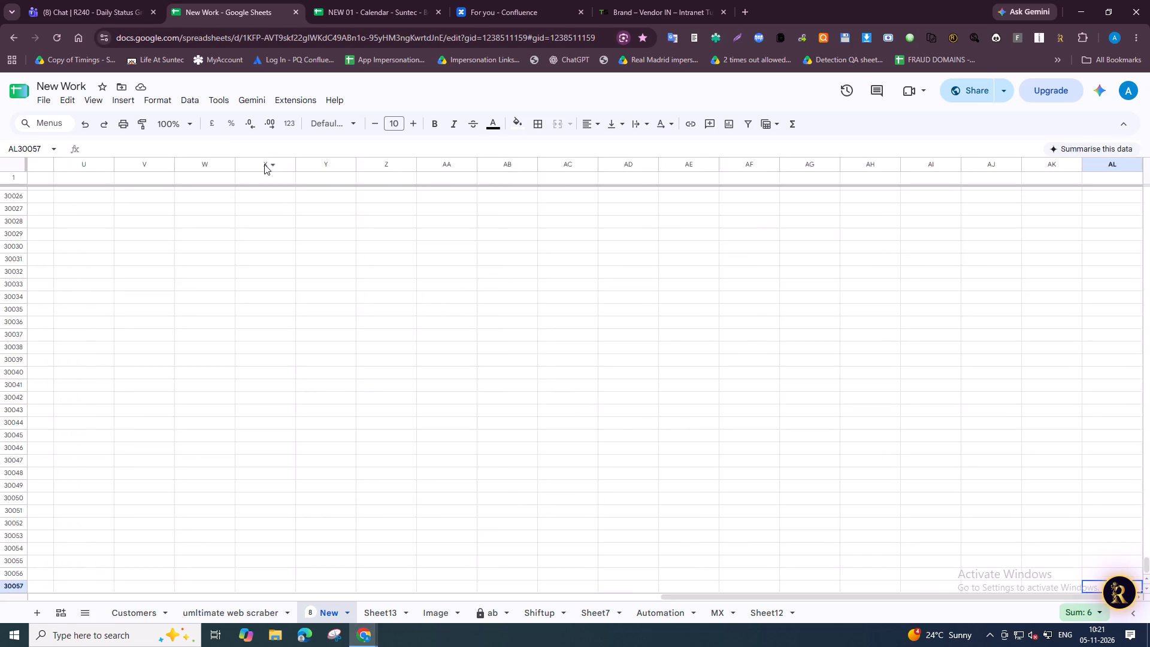
pyautogui.hotkey('ctrl', 'Left')
pyautogui.hotkey('ctrl', 'Left')
pyautogui.hotkey('ctrl', 'Up')
pyautogui.press('Down')
pyautogui.press('Right')
pyautogui.press('Right')
pyautogui.press('Down')
pyautogui.hotkey('ctrl', 'v')
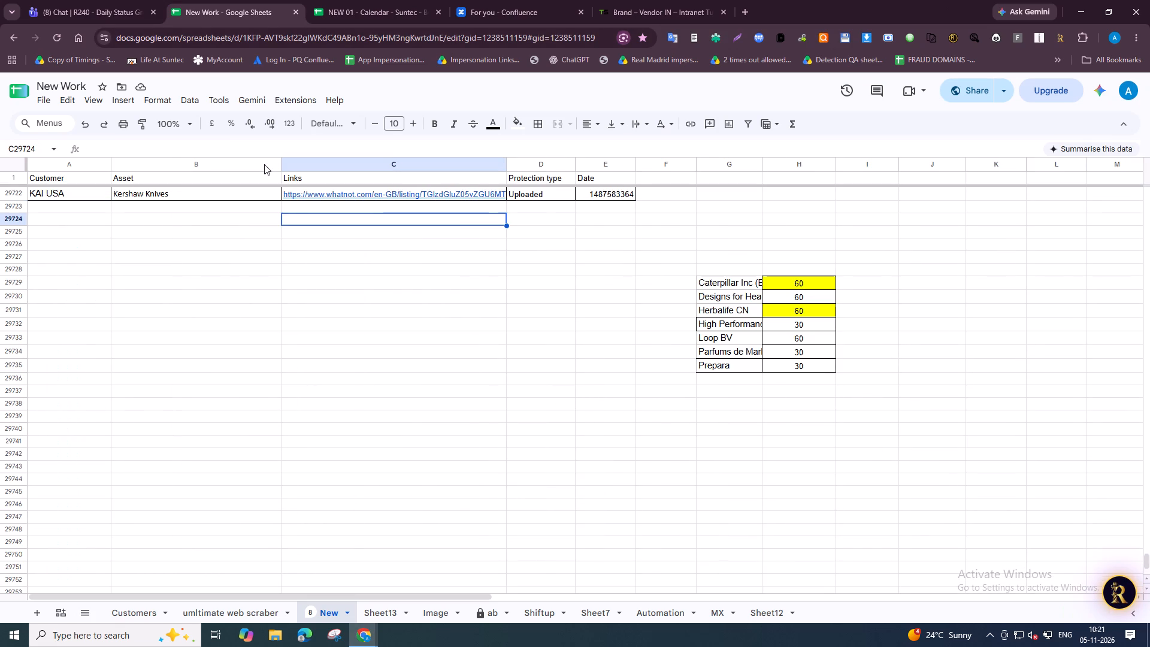
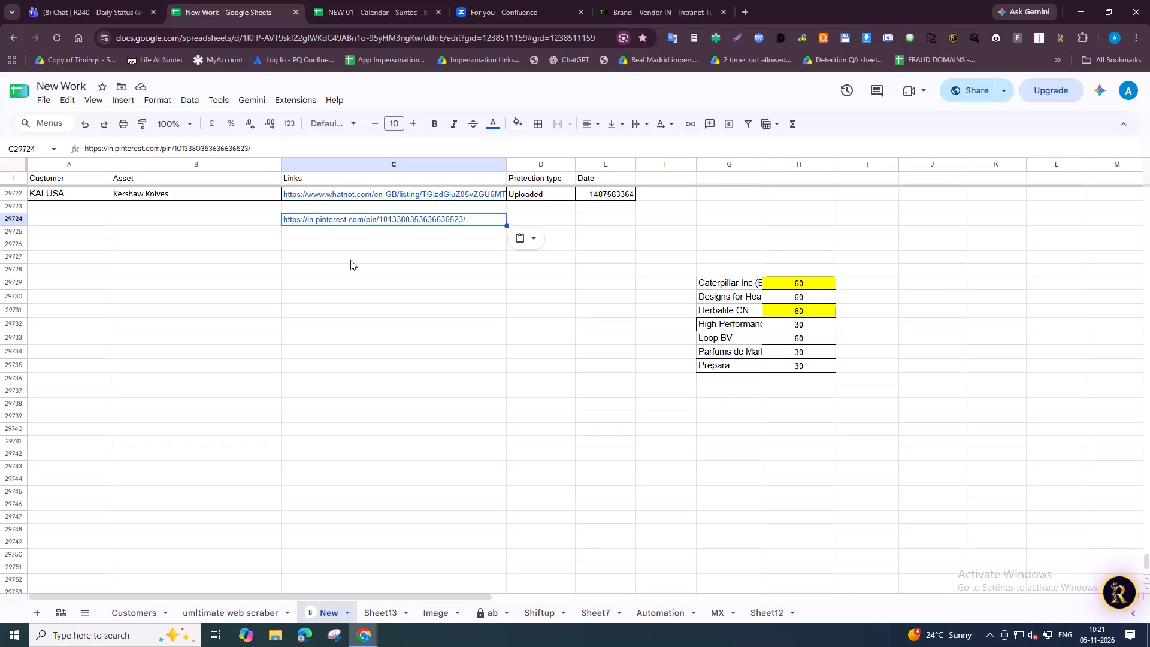
# Search the New sheet for the "Vintage Cat Tractors Trucker Hat" pin's link to check for duplicates, and close that pin.
pyautogui.click(350, 259)
pyautogui.hotkey('alt', 'Tab')
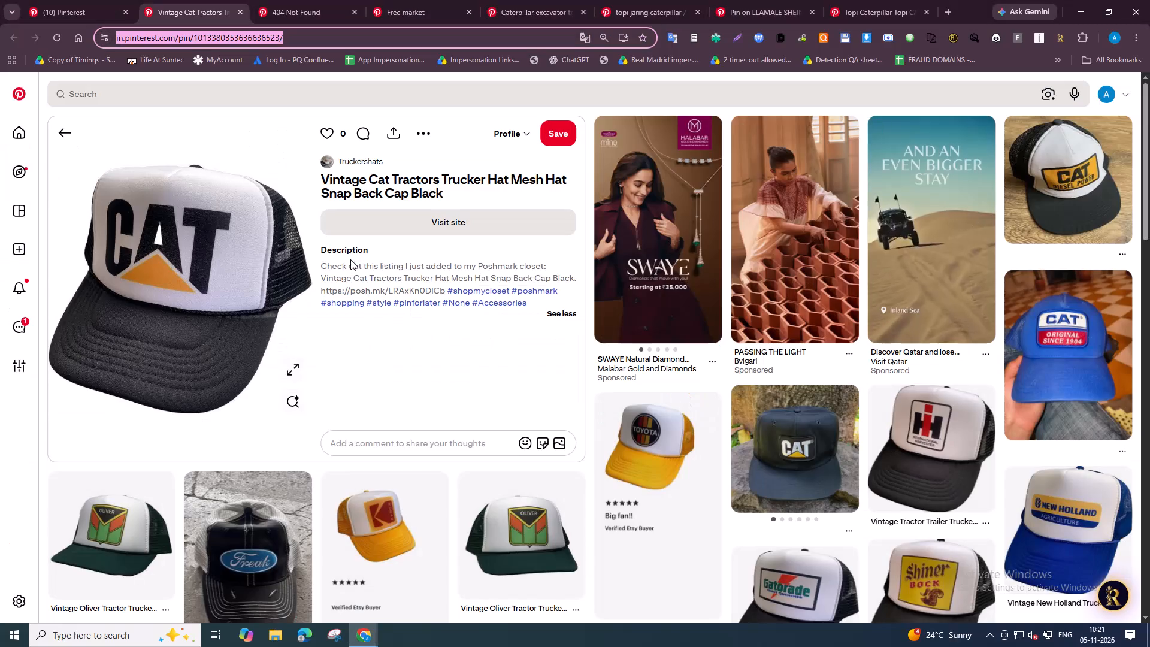
pyautogui.hotkey('ctrl', 'c')
pyautogui.hotkey('alt', 'Tab')
pyautogui.hotkey('ctrl', 'f')
pyautogui.hotkey('ctrl', 'v')
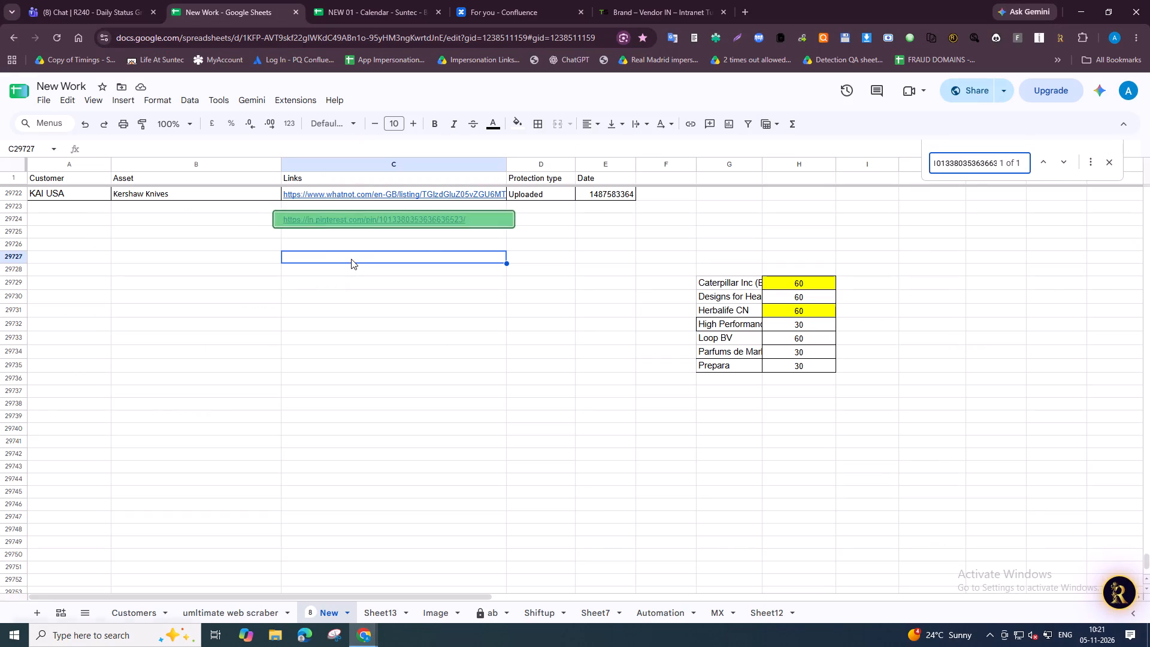
pyautogui.click(363, 259)
pyautogui.hotkey('alt', 'Tab')
pyautogui.hotkey('ctrl', 'w')
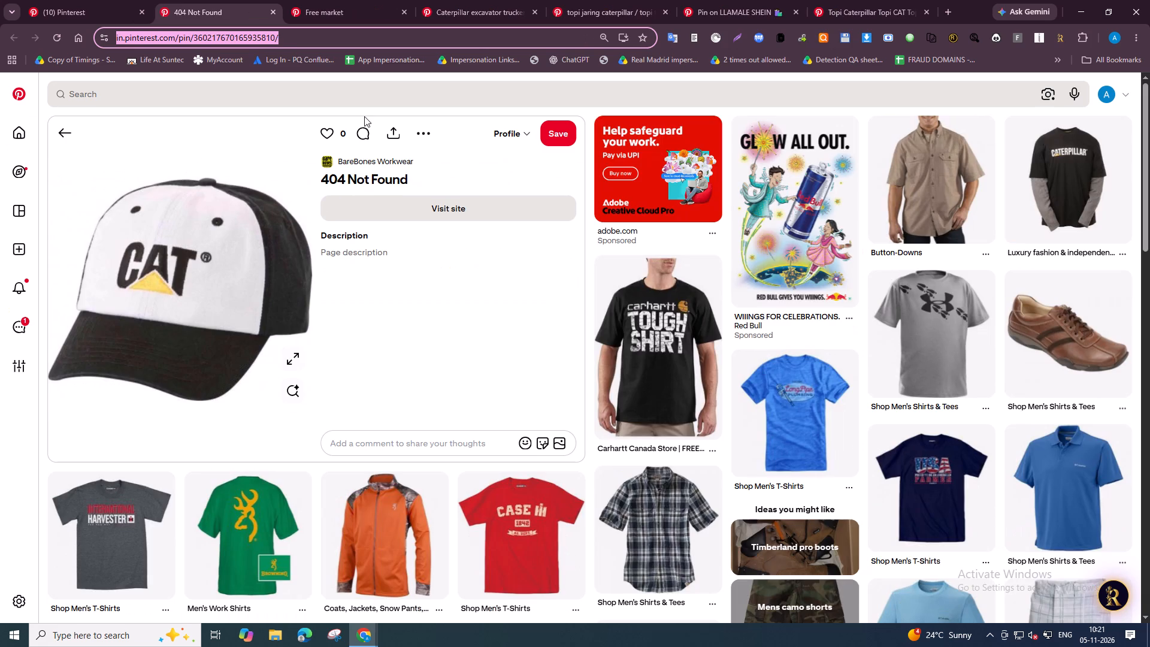
# Check the New sheet for the "404 Not Found" CAT cap pin's link, log it in Links cell C29725, and close the pin.
pyautogui.hotkey('ctrl', 'c')
pyautogui.hotkey('alt', 'Tab')
pyautogui.hotkey('ctrl', 'f')
pyautogui.hotkey('ctrl', 'v')
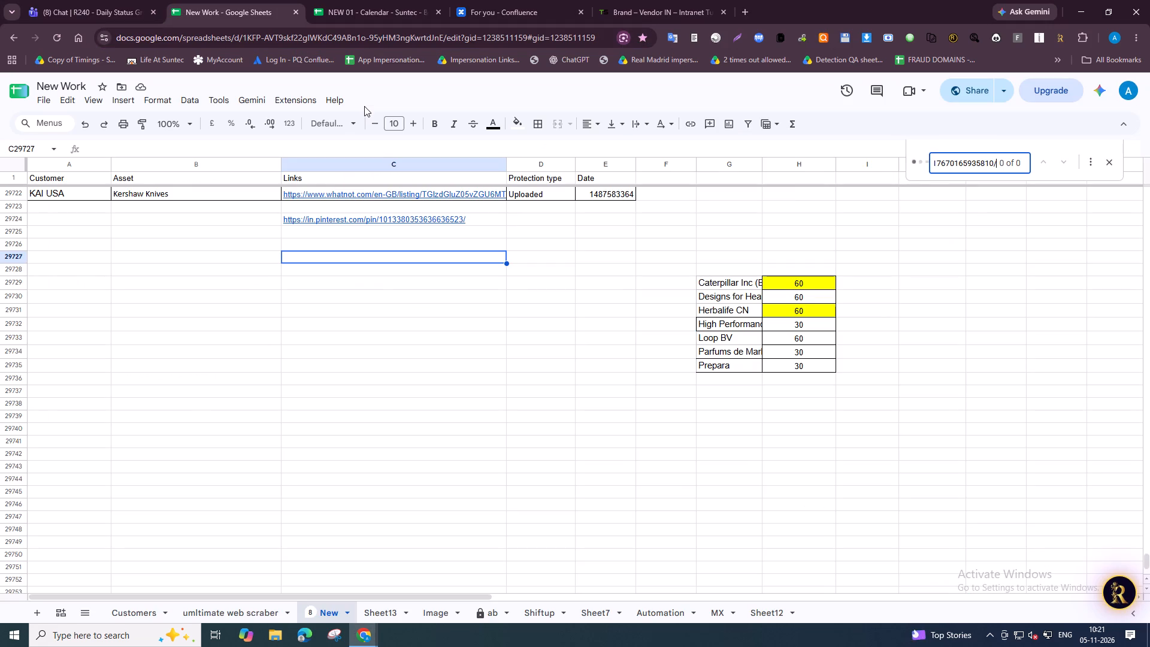
pyautogui.click(403, 232)
pyautogui.hotkey('ctrl', 'v')
pyautogui.click(408, 300)
pyautogui.hotkey('alt', 'Tab')
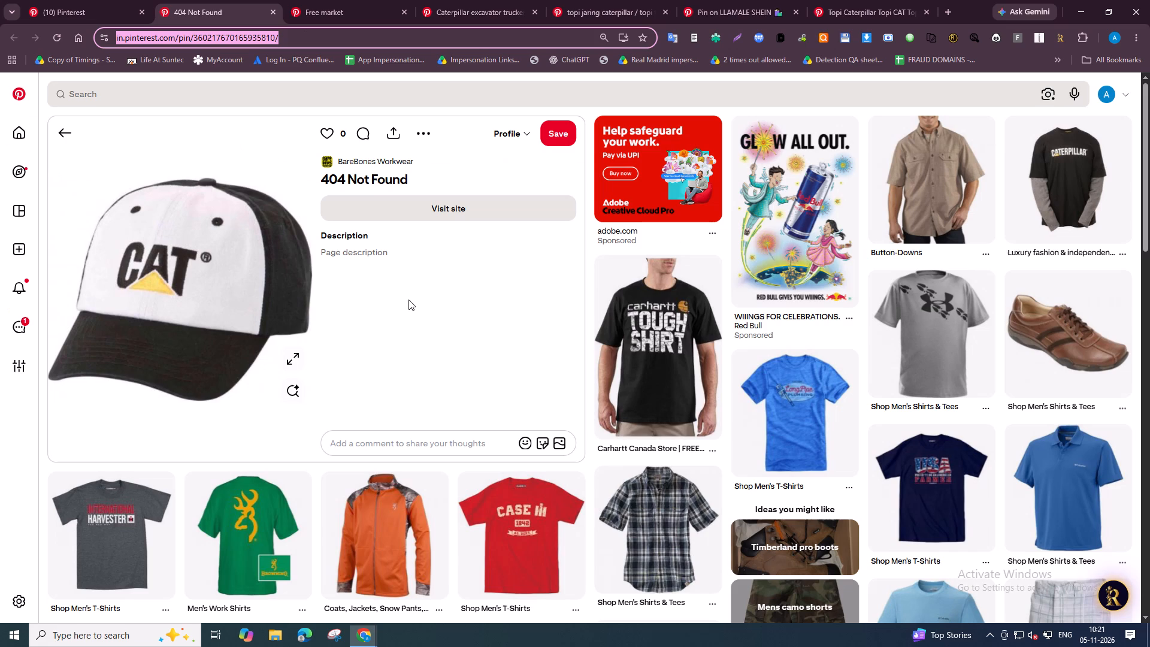
pyautogui.hotkey('ctrl', 'w')
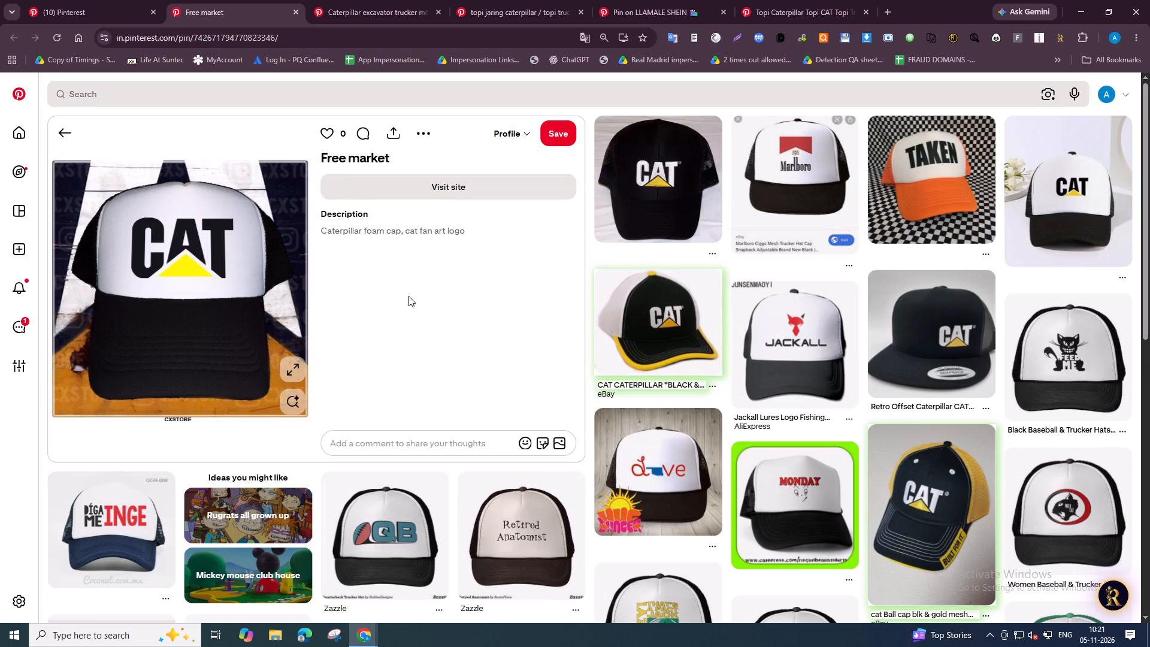
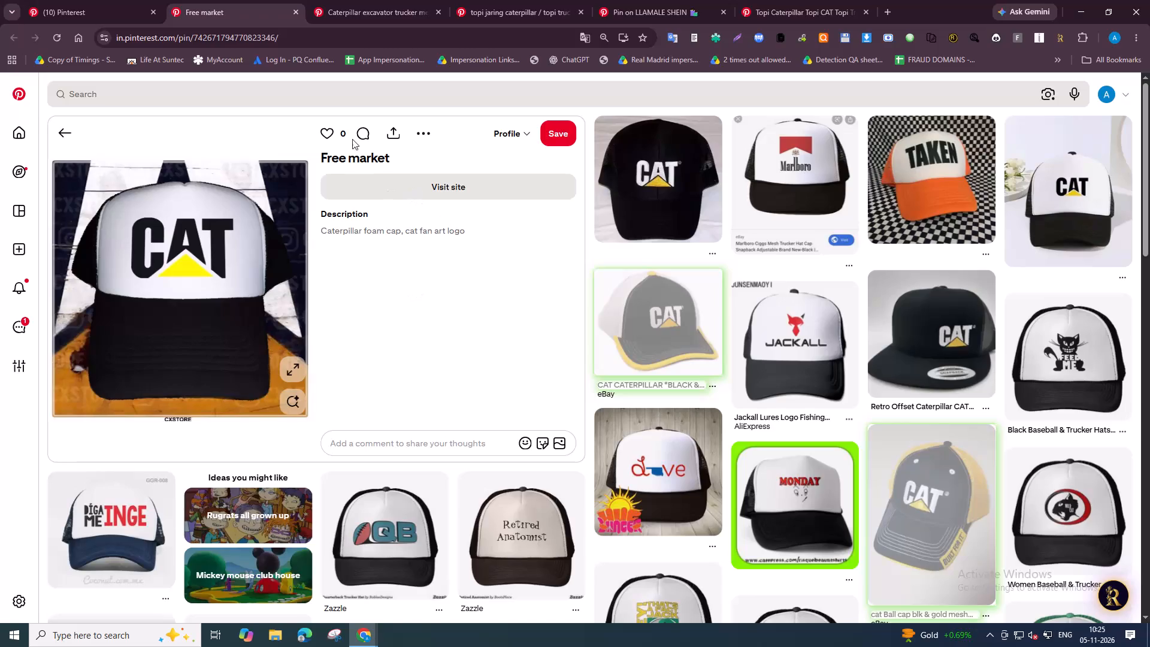
# Log the "Free market" white-and-black CAT foam cap pin's link in Links cell C29726 of the New sheet and close the pin.
pyautogui.click(310, 38)
pyautogui.hotkey('ctrl', 'c')
pyautogui.hotkey('ctrl', 'c')
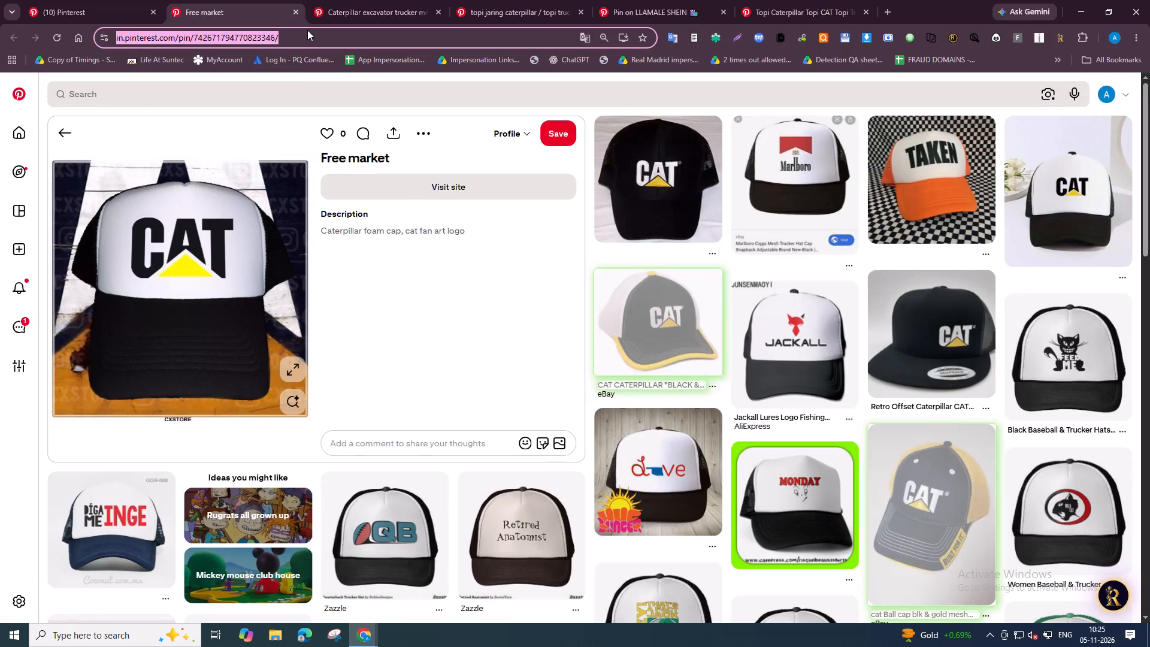
pyautogui.hotkey('alt', 'Tab')
pyautogui.click(416, 242)
pyautogui.hotkey('ctrl', 'v')
pyautogui.click(416, 271)
pyautogui.hotkey('alt', 'Tab')
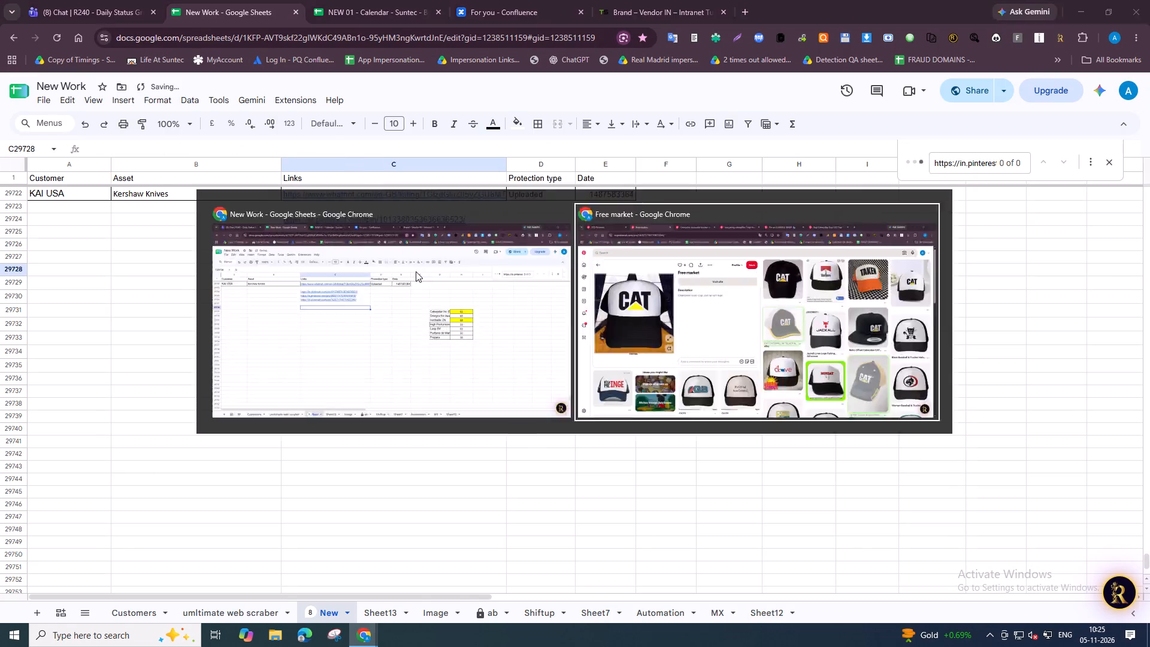
pyautogui.hotkey('ctrl', 'w')
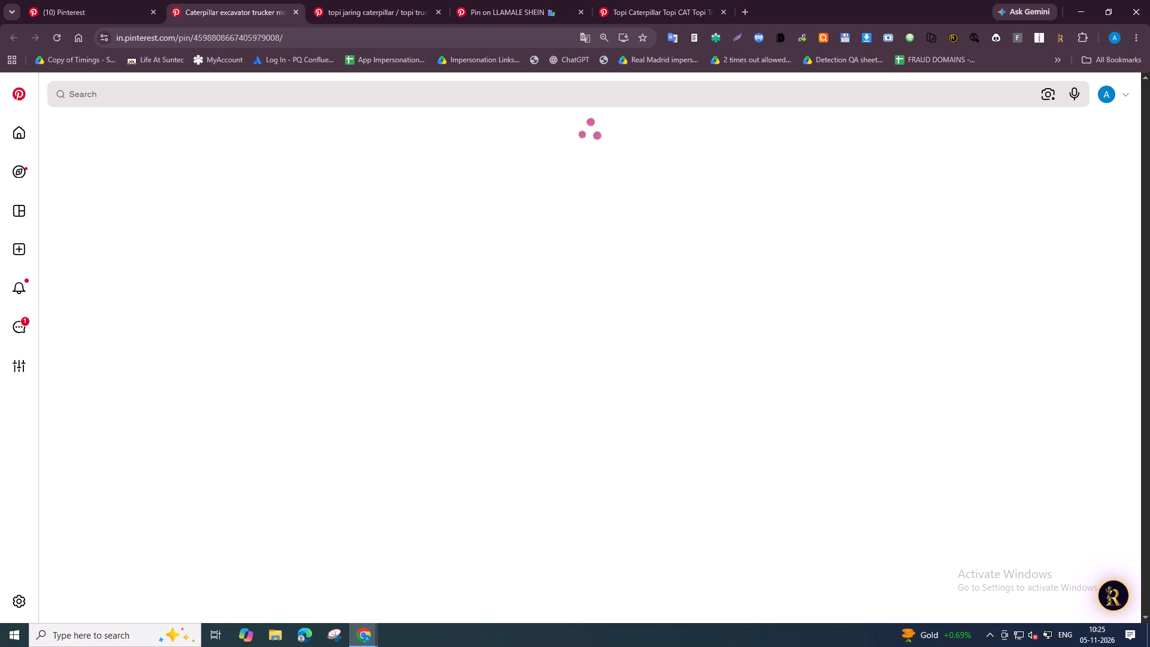
# Log the "topi jaring caterpillar / topi trucker hat caterpillar" pin's link in Links cell C29728 of the New sheet and close the pin.
pyautogui.click(333, 0)
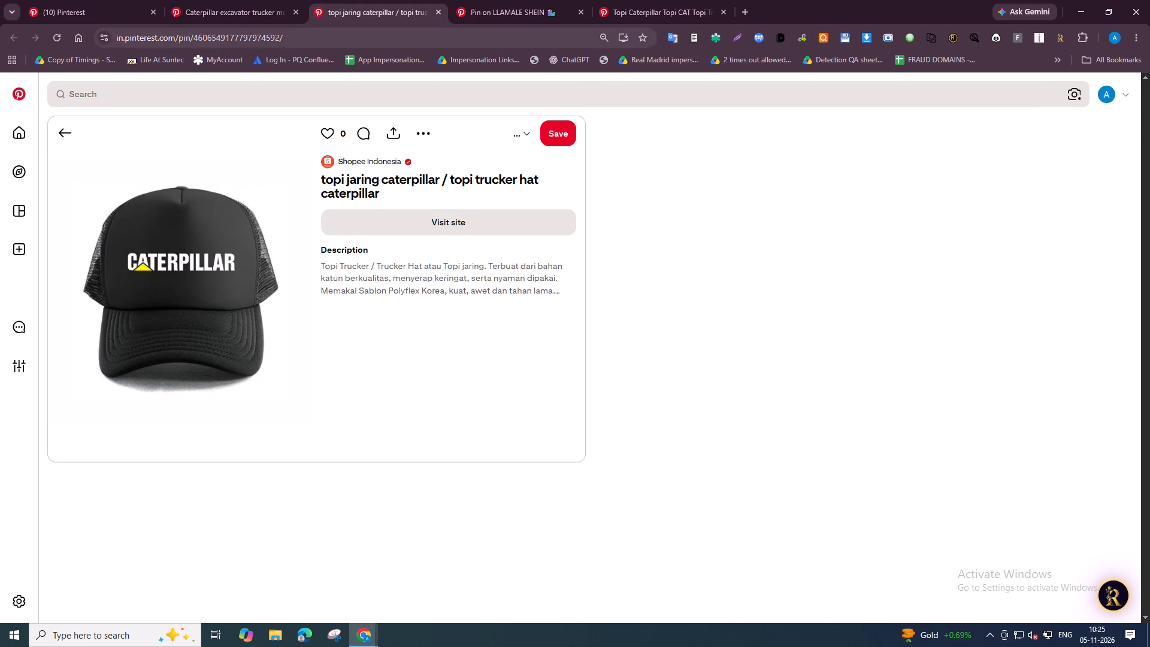
pyautogui.click(333, 43)
pyautogui.hotkey('ctrl', 'c')
pyautogui.hotkey('ctrl', 'c')
pyautogui.hotkey('ctrl', 'c')
pyautogui.hotkey('alt', 'Tab')
pyautogui.hotkey('ctrl', 'v')
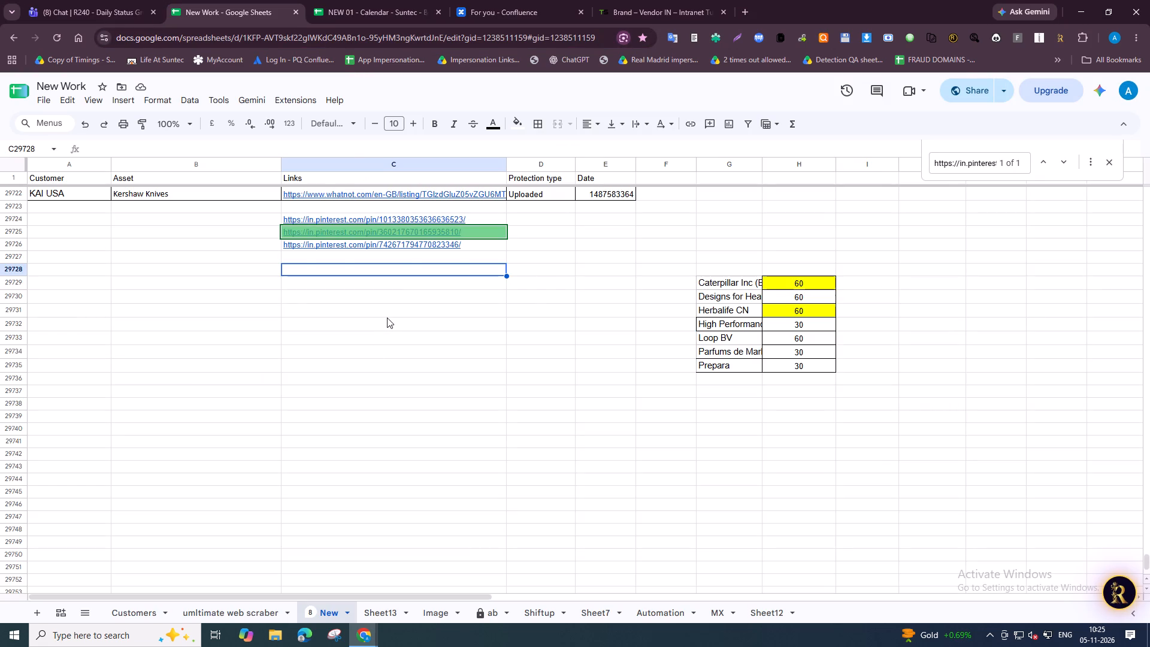
pyautogui.hotkey('alt', 'Tab')
pyautogui.hotkey('ctrl', 'w')
# Copy the link of the LLAMALE white-and-black CAT trucker cap pin and close that pin.
pyautogui.click(391, 38)
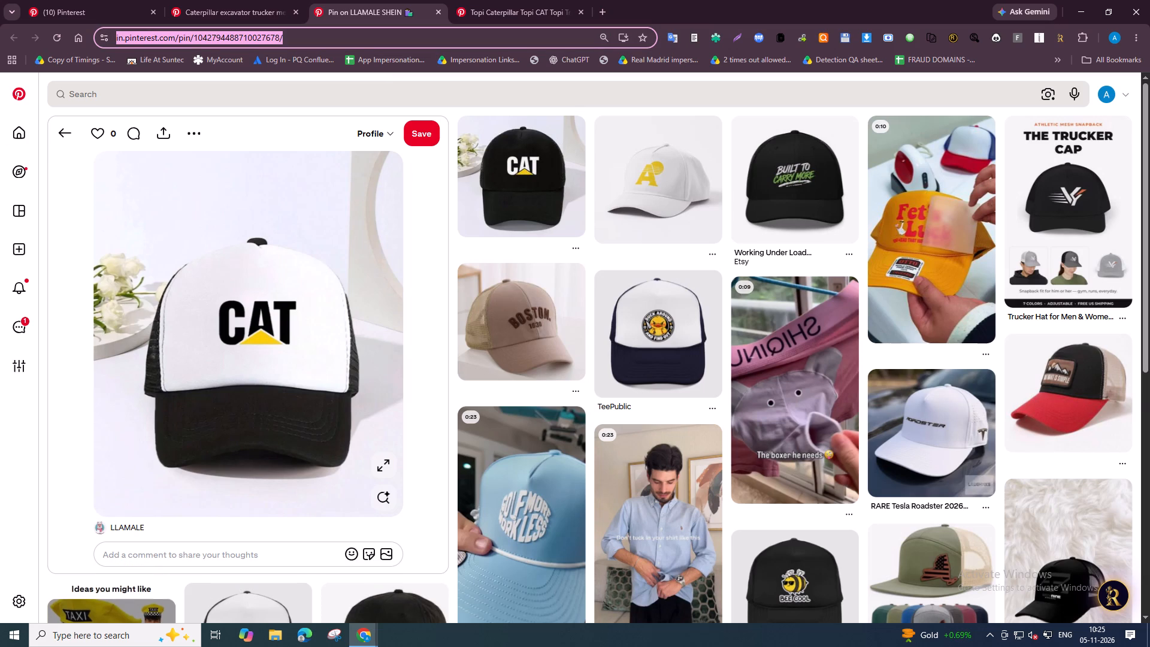
pyautogui.hotkey('ctrl', 'c')
pyautogui.hotkey('ctrl', 'w')
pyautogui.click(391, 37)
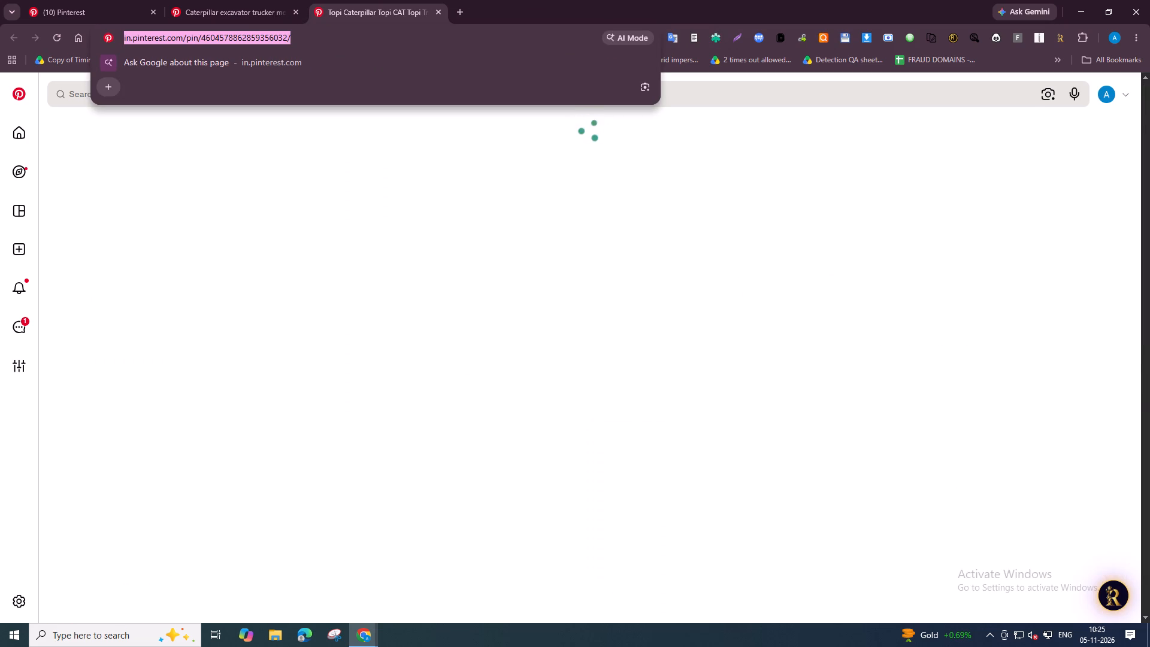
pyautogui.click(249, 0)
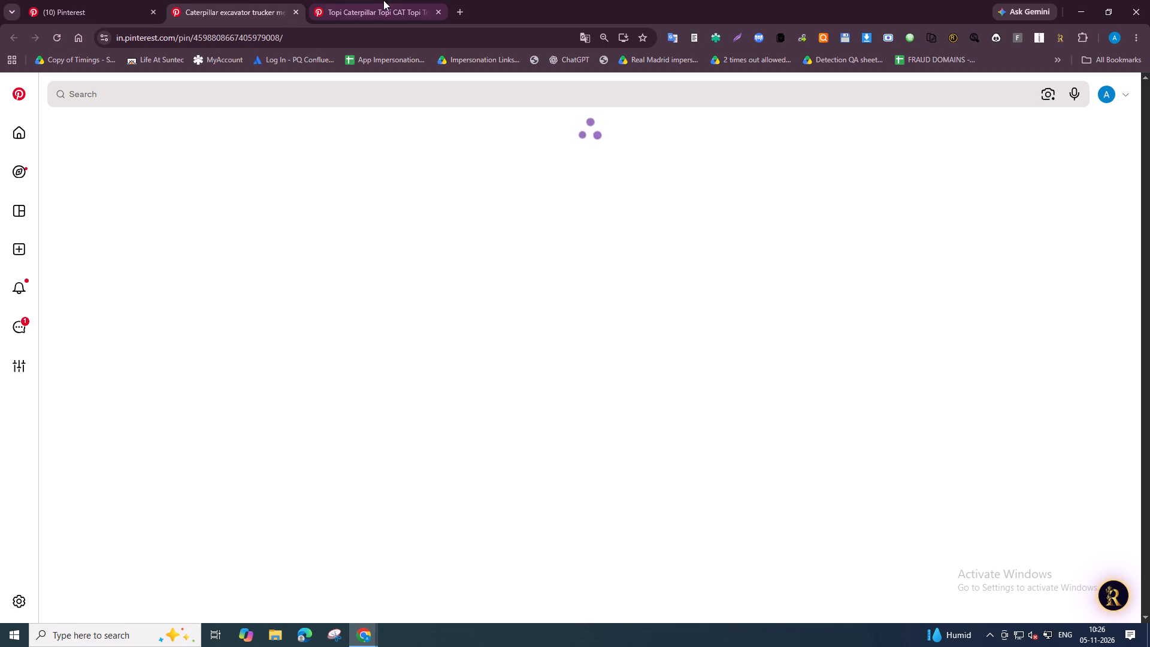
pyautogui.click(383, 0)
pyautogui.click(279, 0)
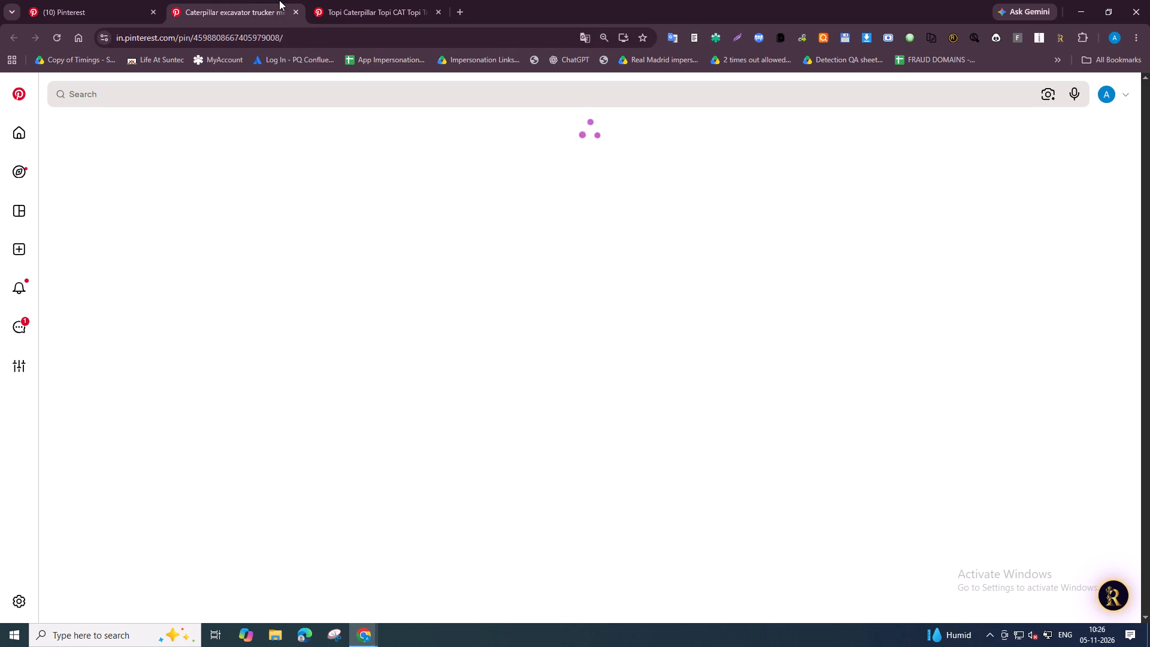
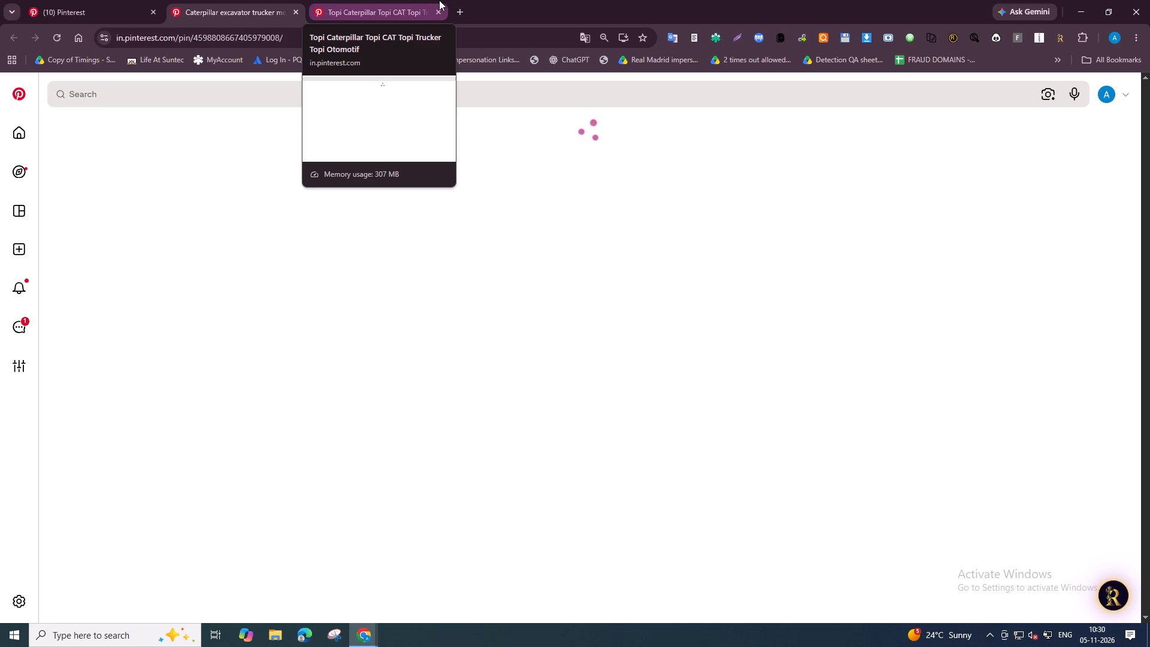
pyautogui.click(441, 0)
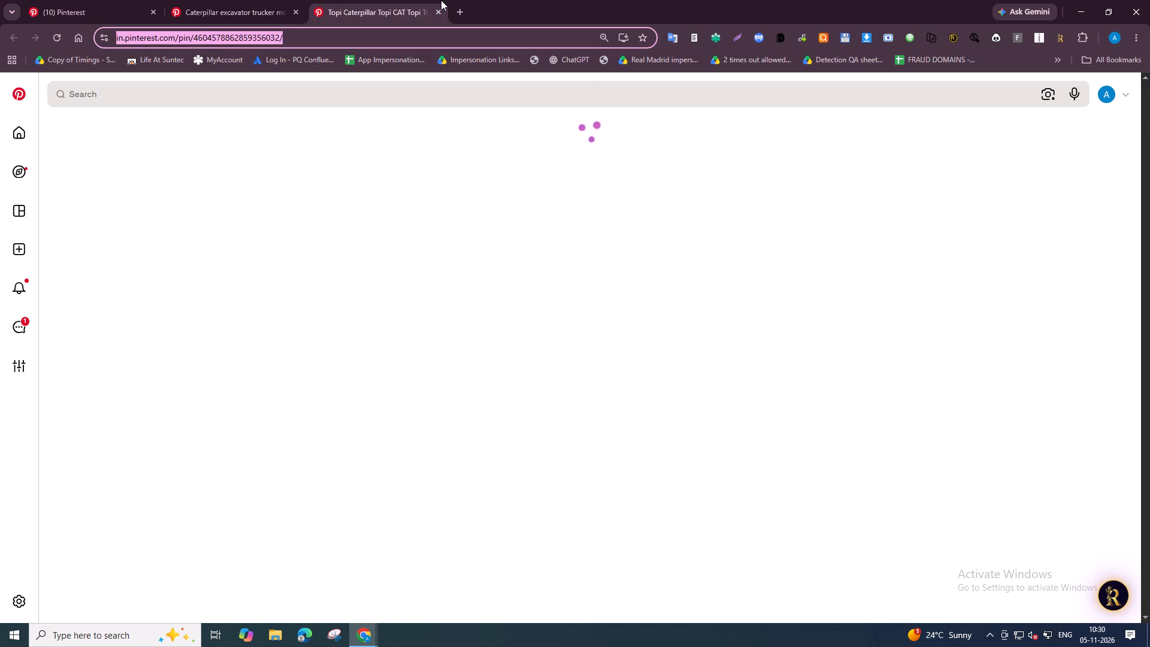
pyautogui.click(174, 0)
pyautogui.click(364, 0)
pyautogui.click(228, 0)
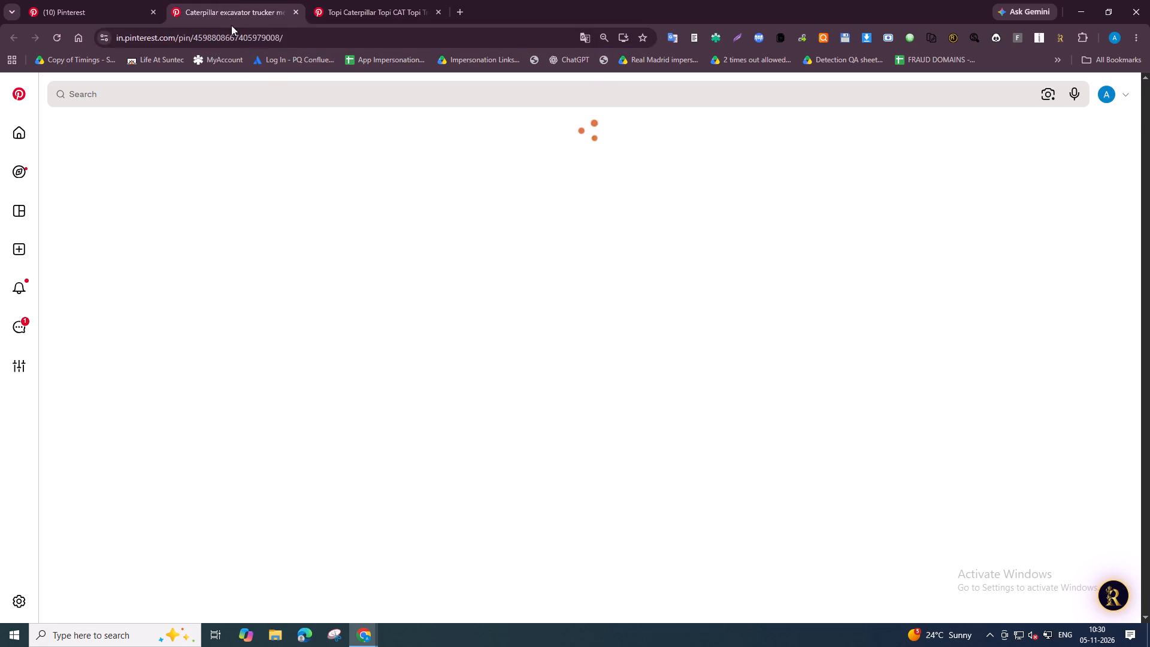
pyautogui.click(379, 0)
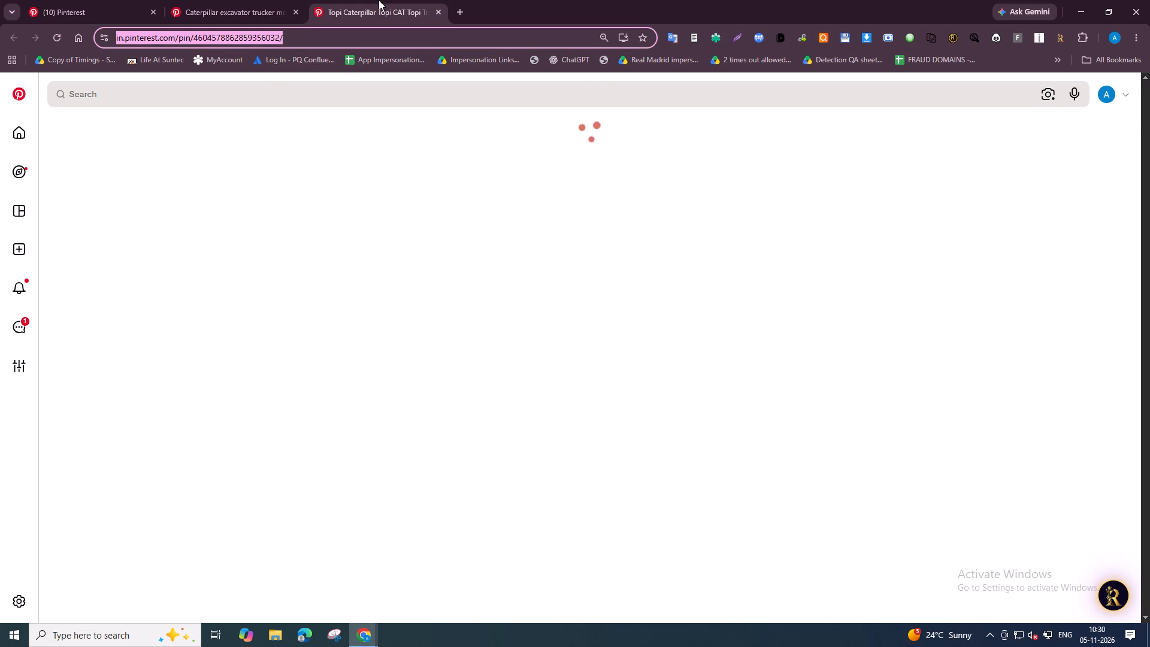
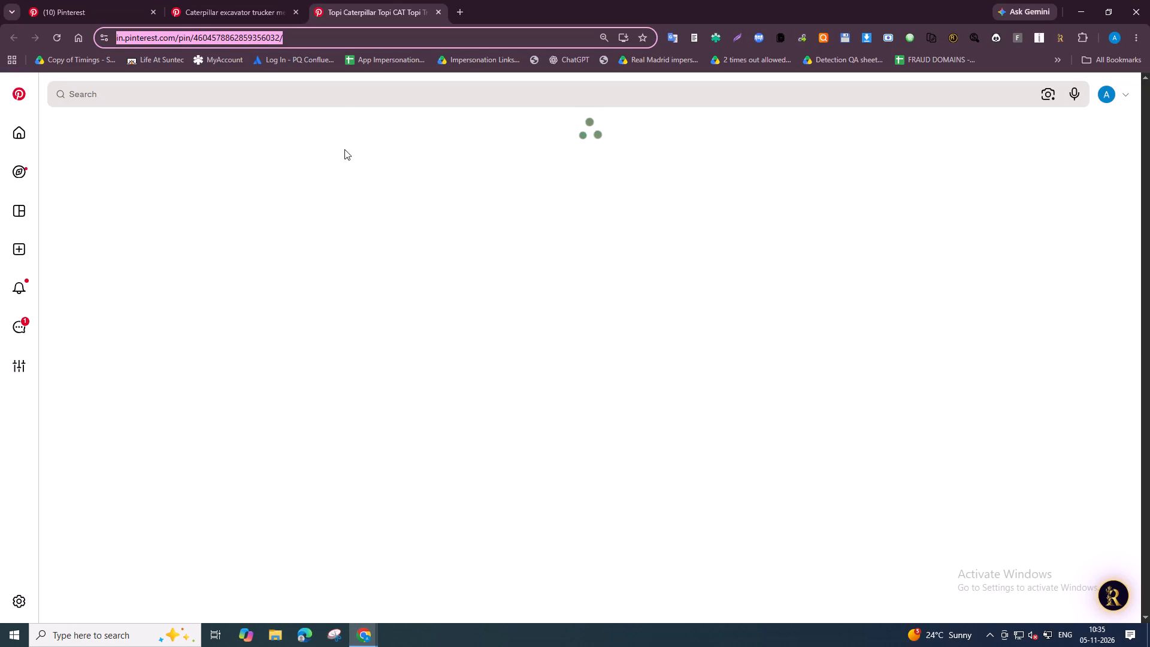
# Close the two open pin pages, keeping only the Pinterest image search results.
pyautogui.click(267, 0)
pyautogui.click(295, 12)
pyautogui.click(295, 12)
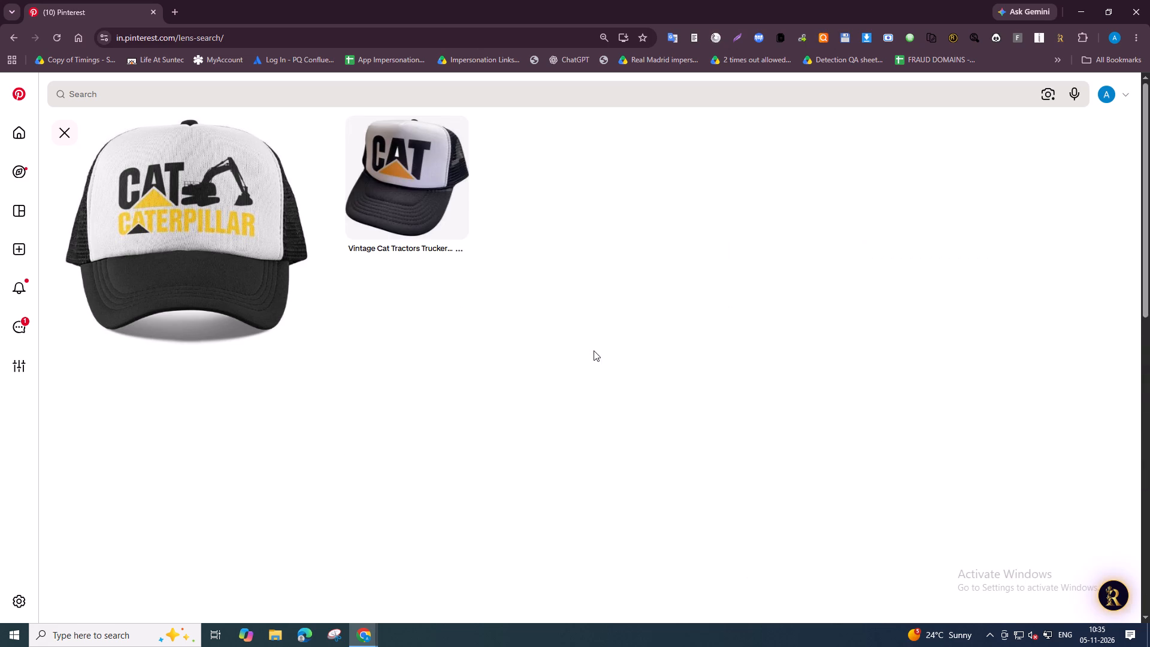
# Switch to the New Work sheet, move the pin link in C29728 up to C29727, and copy the four Pinterest links.
pyautogui.hotkey('alt', 'Tab')
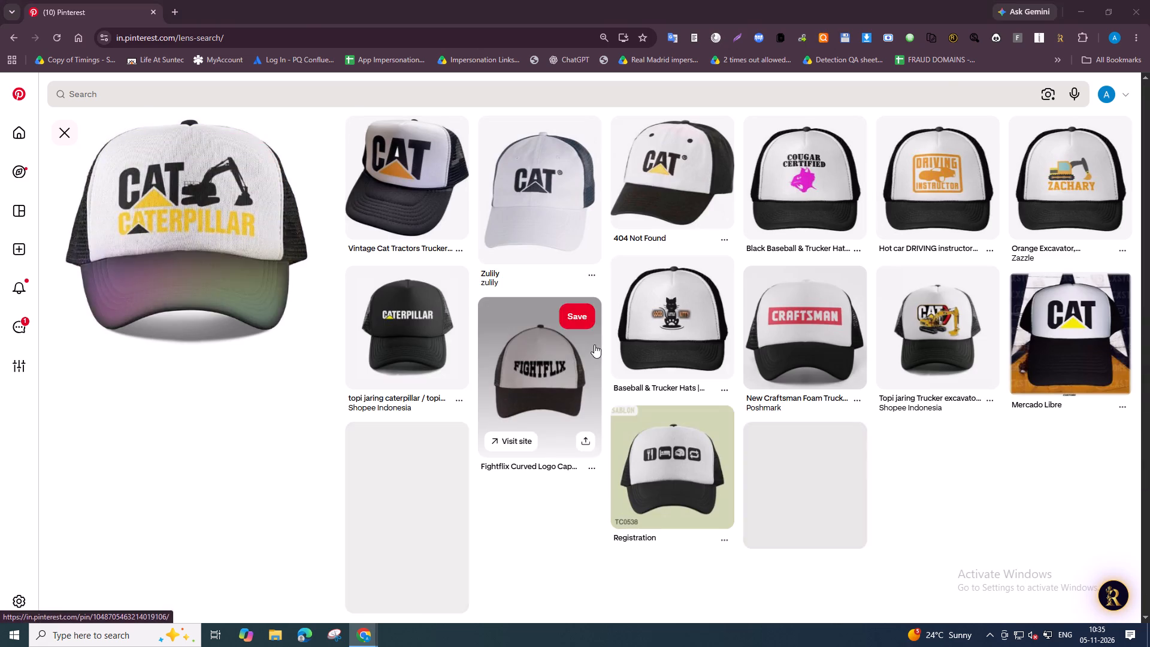
pyautogui.click(470, 273)
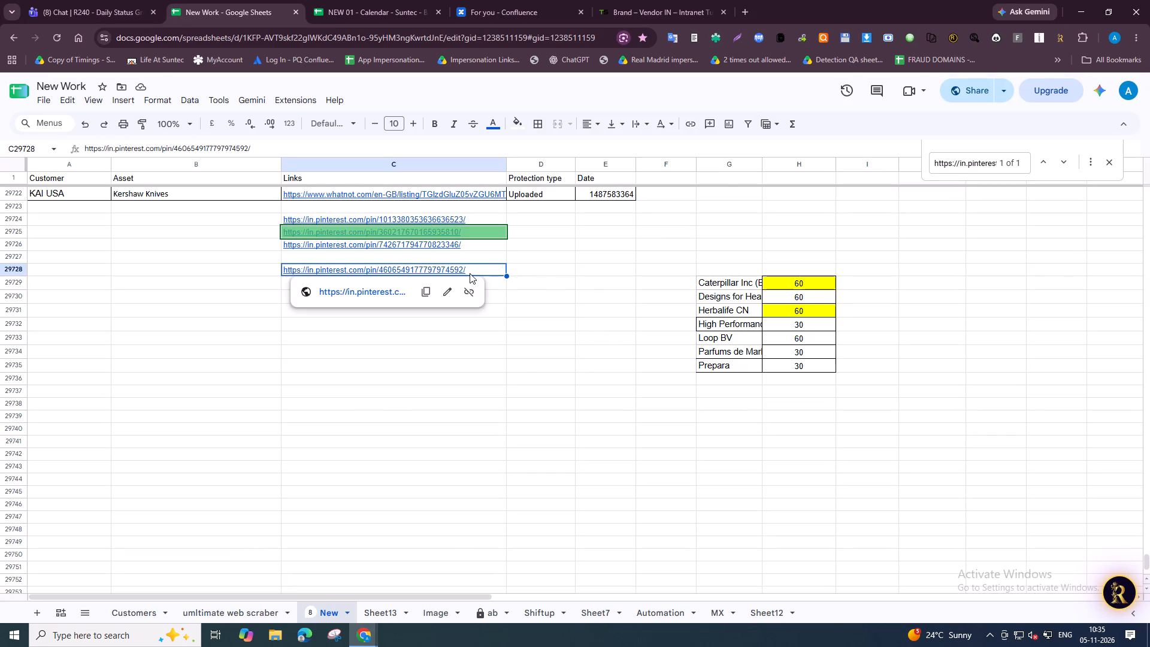
pyautogui.hotkey('ctrl', 'x')
pyautogui.press('Up')
pyautogui.hotkey('ctrl', 'v')
pyautogui.hotkey('ctrl', 'shift', 'Up')
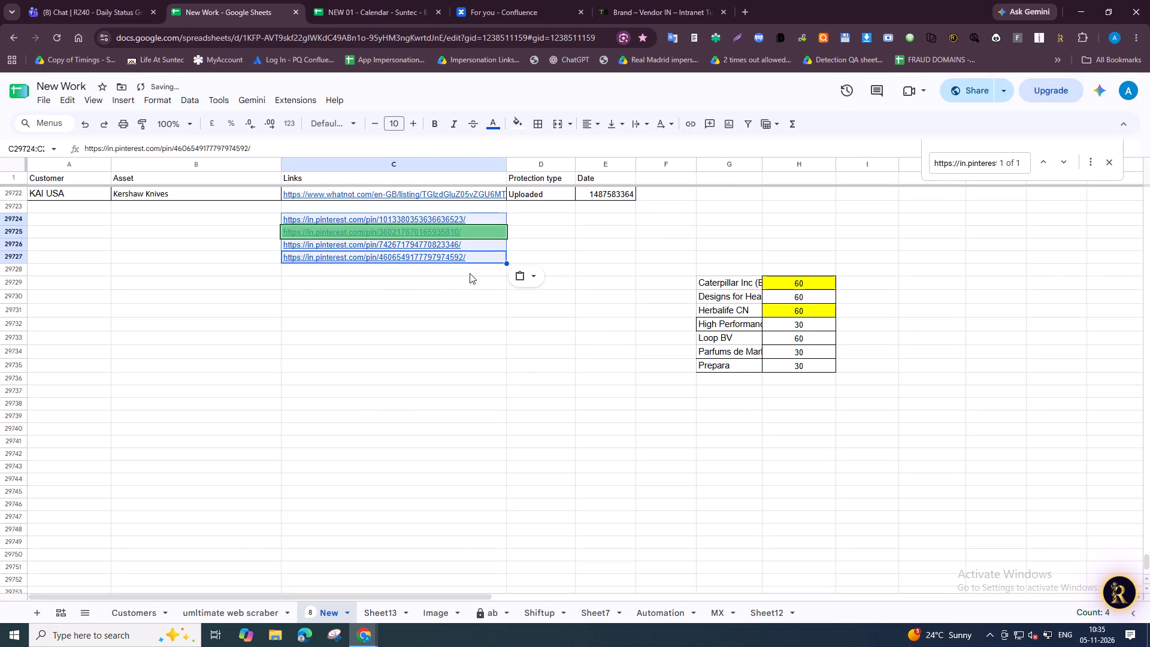
pyautogui.hotkey('ctrl', 'c')
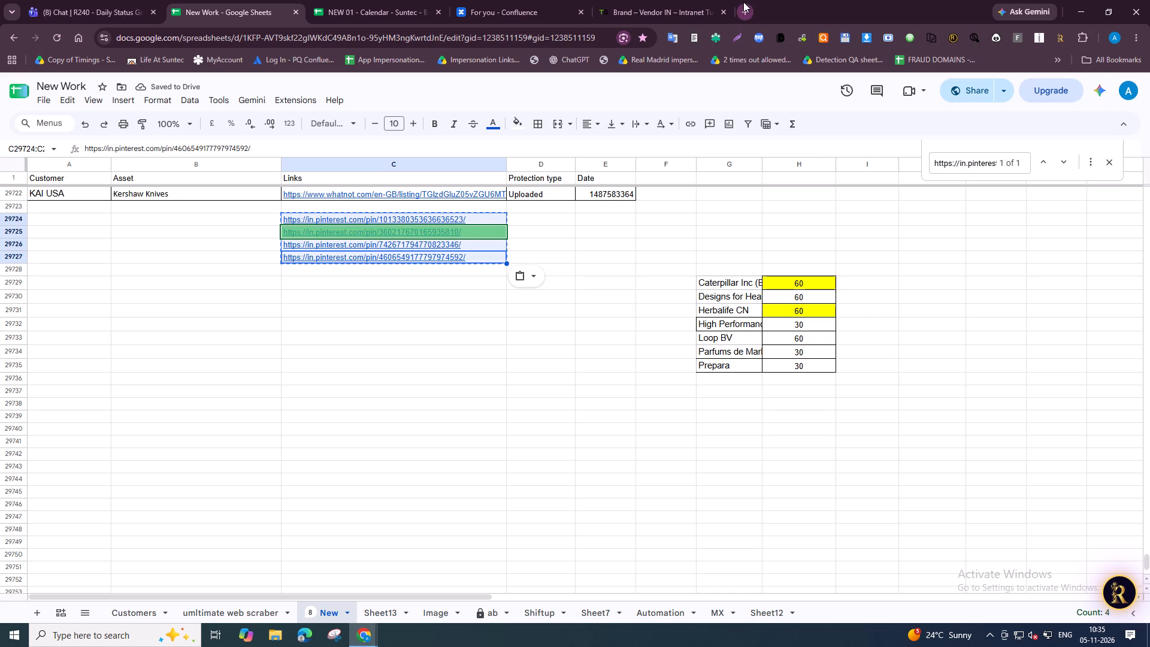
# Open the Red Points front office New Incident page in a new tab placed just before the New Work sheet.
pyautogui.click(743, 2)
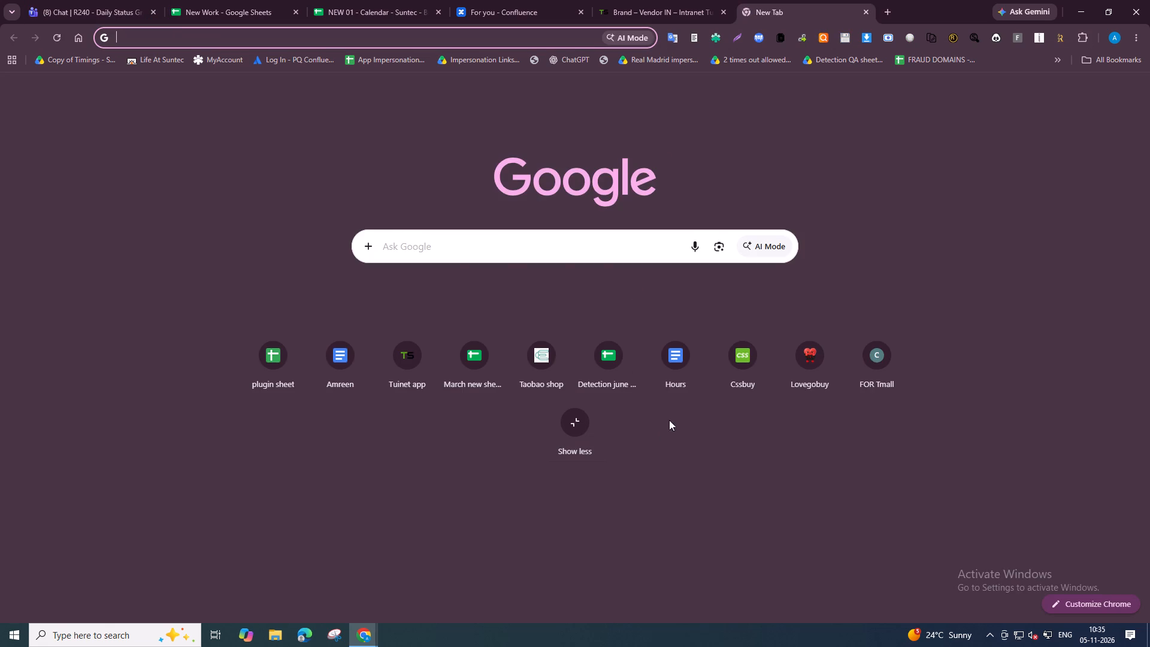
pyautogui.write('fro')
pyautogui.press('Return')
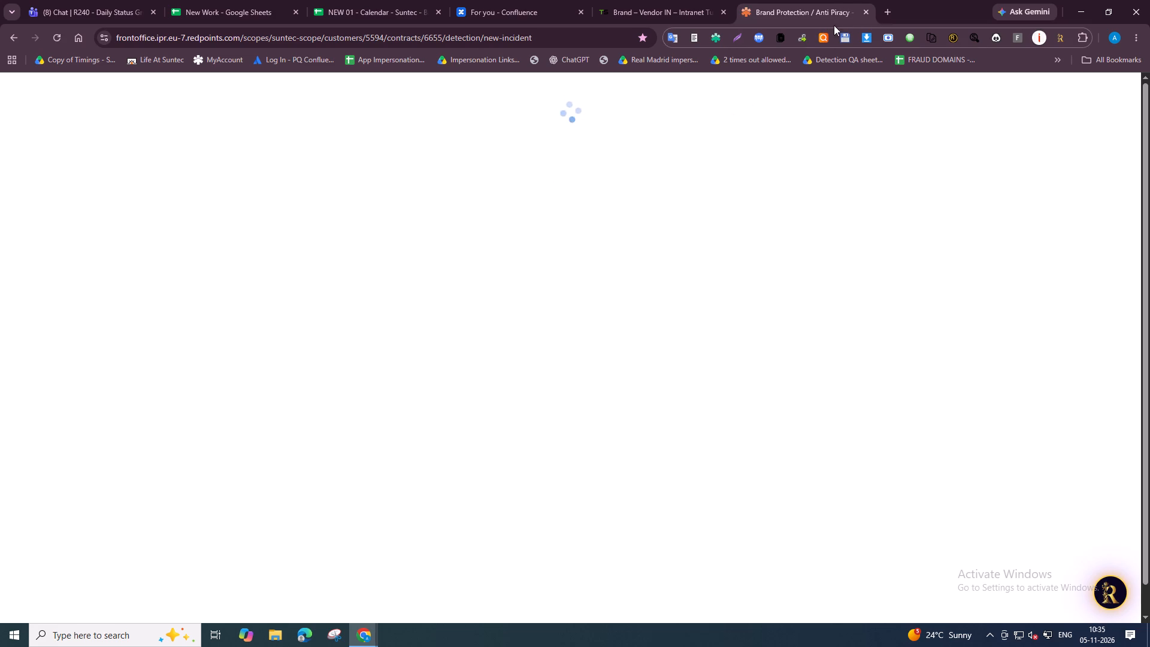
pyautogui.moveTo(838, 8); pyautogui.dragTo(249, 10)
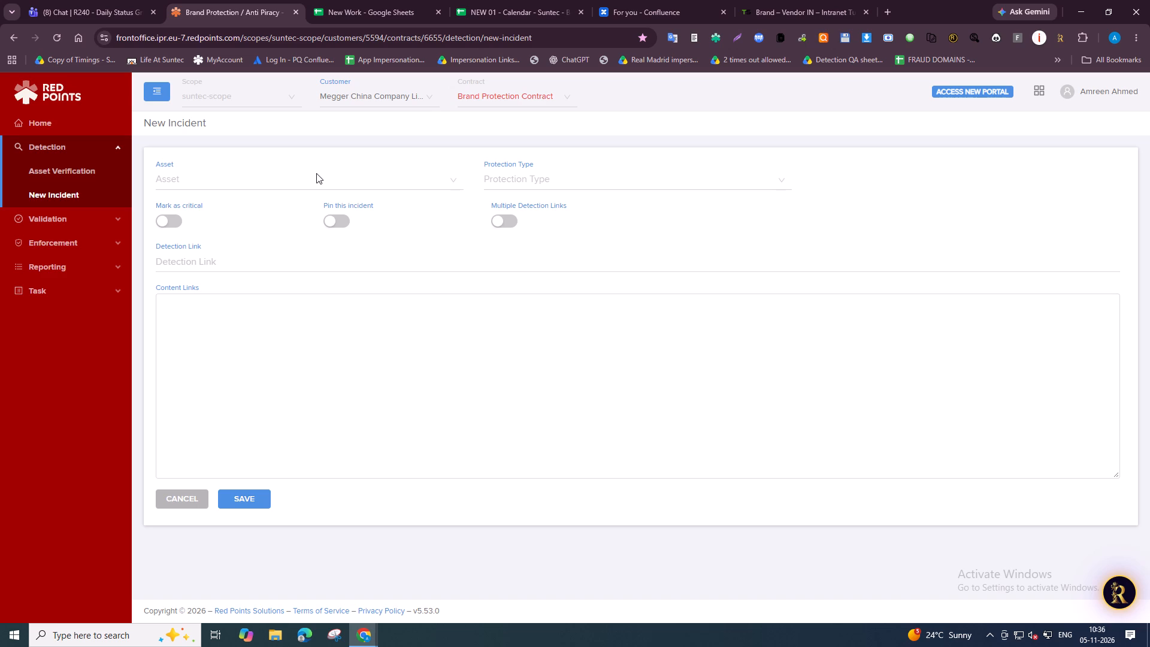
# Set up the incident for Caterpillar Inc with asset Caterpillar - 25 - Headwear, protection type Product counterfeit, and multiple detection links enabled.
pyautogui.click(374, 101)
pyautogui.write('cate')
pyautogui.press('r')
pyautogui.click(365, 164)
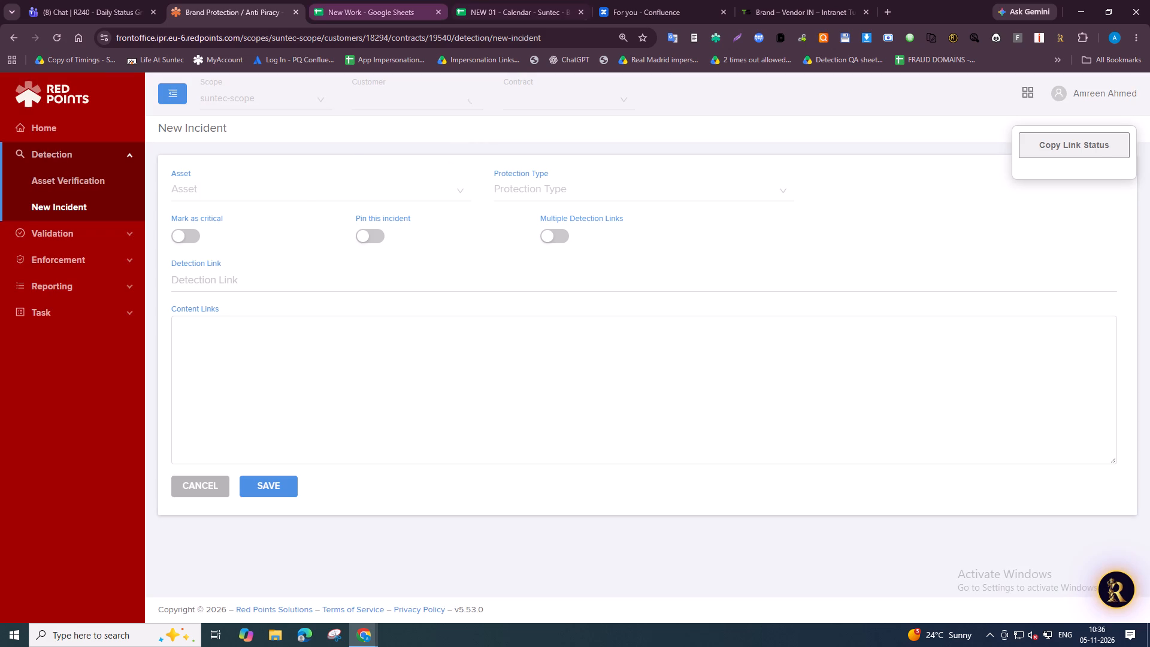
pyautogui.click(305, 199)
pyautogui.write('he')
pyautogui.press('a')
pyautogui.press('d')
pyautogui.click(259, 216)
pyautogui.click(600, 192)
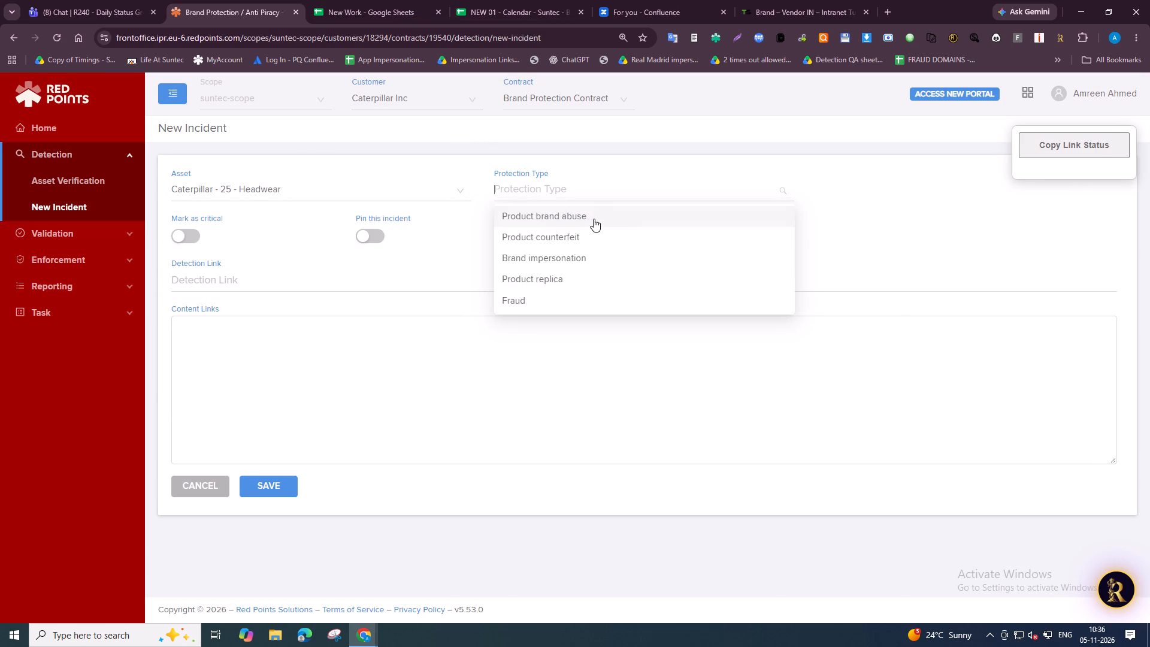
pyautogui.click(593, 233)
pyautogui.click(561, 240)
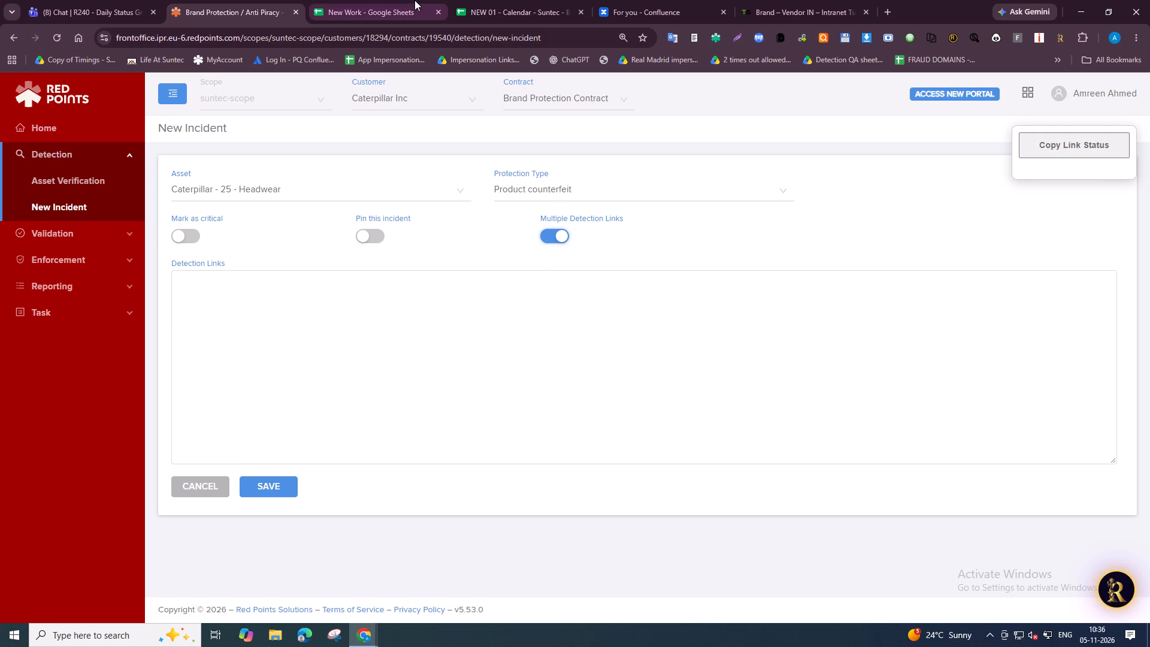
# Copy the four Pinterest links from the New Work sheet into the detection links and save the incidents.
pyautogui.click(414, 0)
pyautogui.hotkey('ctrl', 'c')
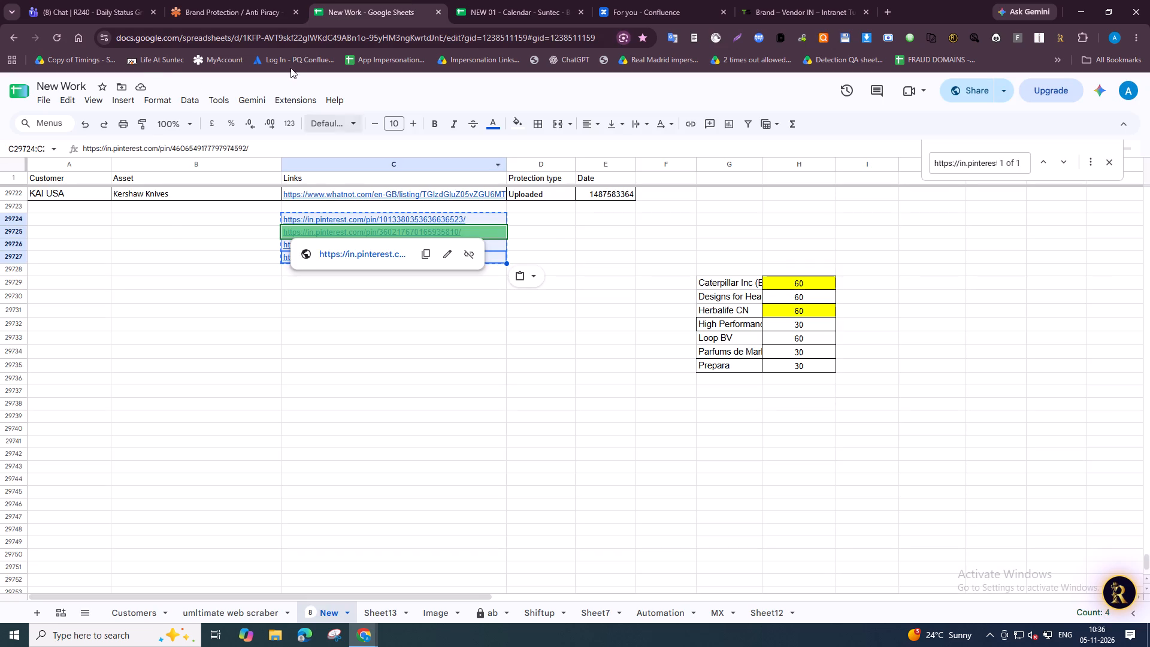
pyautogui.click(244, 0)
pyautogui.click(289, 275)
pyautogui.hotkey('ctrl', 'v')
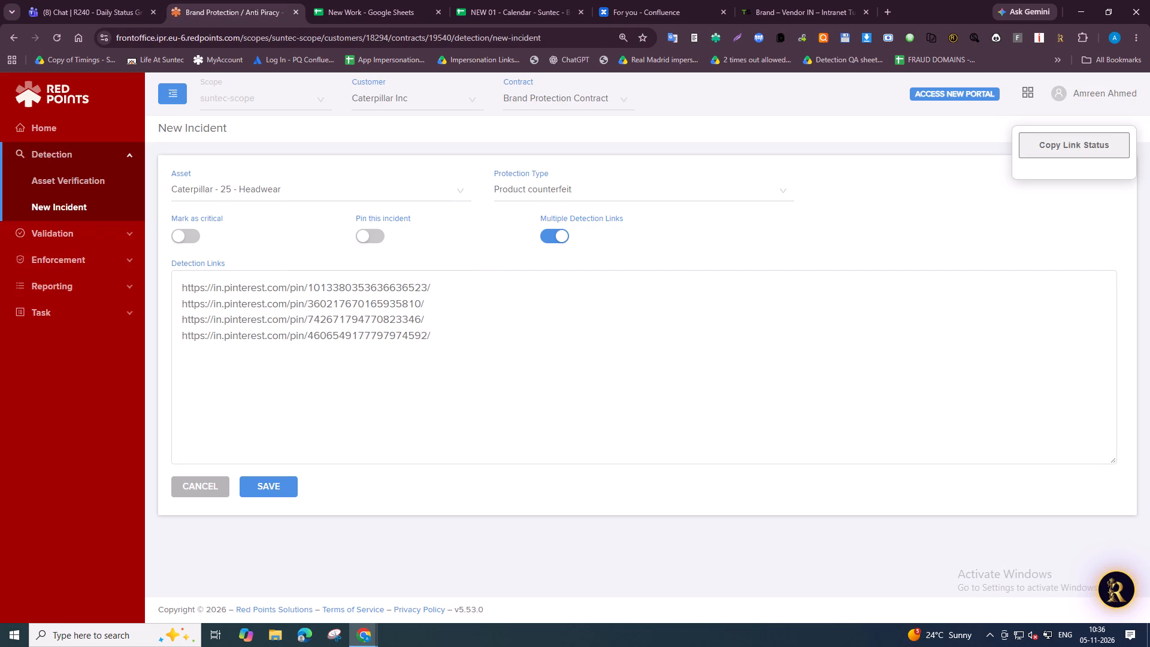
pyautogui.click(283, 484)
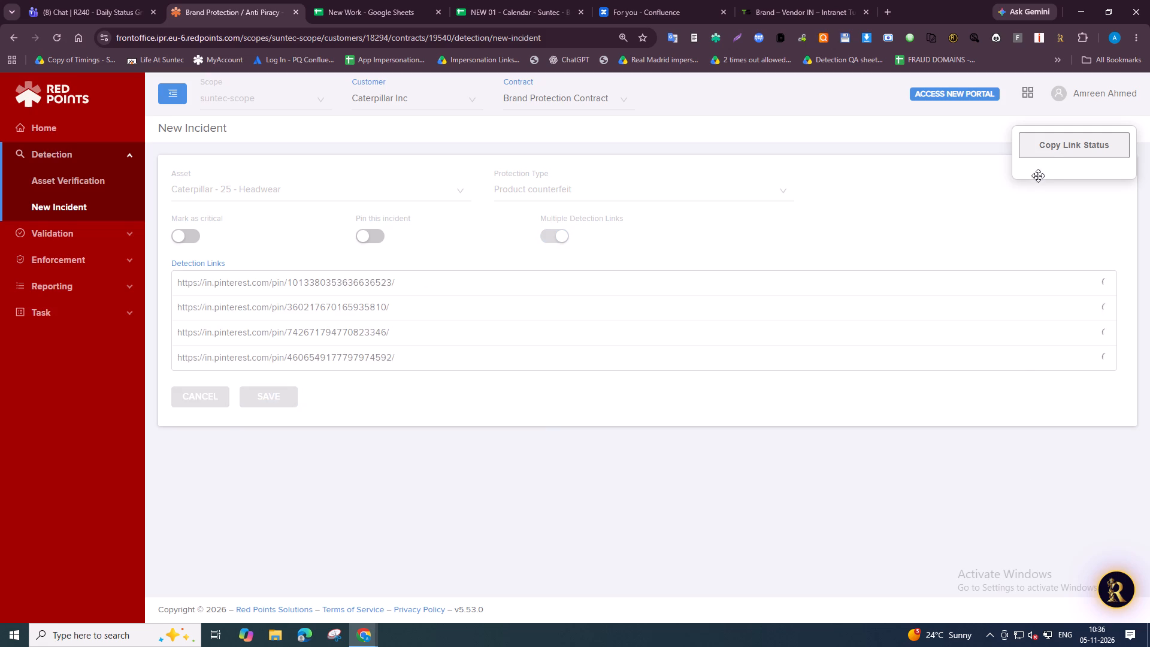
# Copy the link status of the submitted incidents and paste it over the links starting at C29724 in New Work.
pyautogui.click(1051, 150)
pyautogui.click(397, 5)
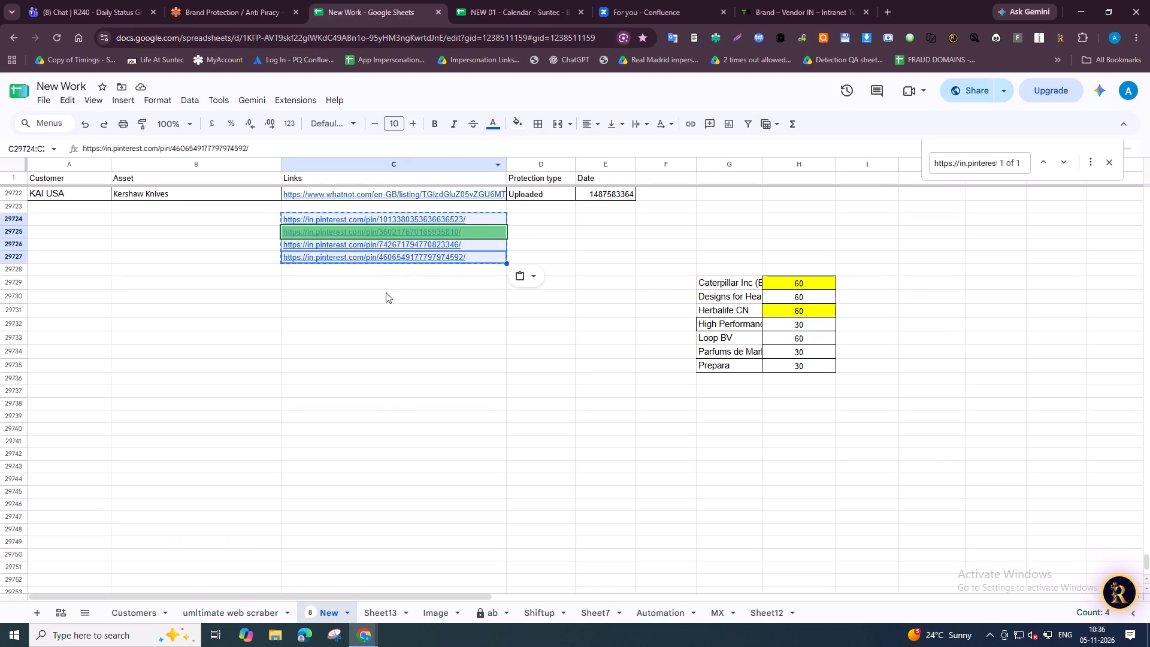
pyautogui.hotkey('ctrl', 'v')
# Copy the incident's asset name, Caterpillar - 25 - Headwear, and fill it into B29725:B29728 beside the uploaded links.
pyautogui.click(195, 0)
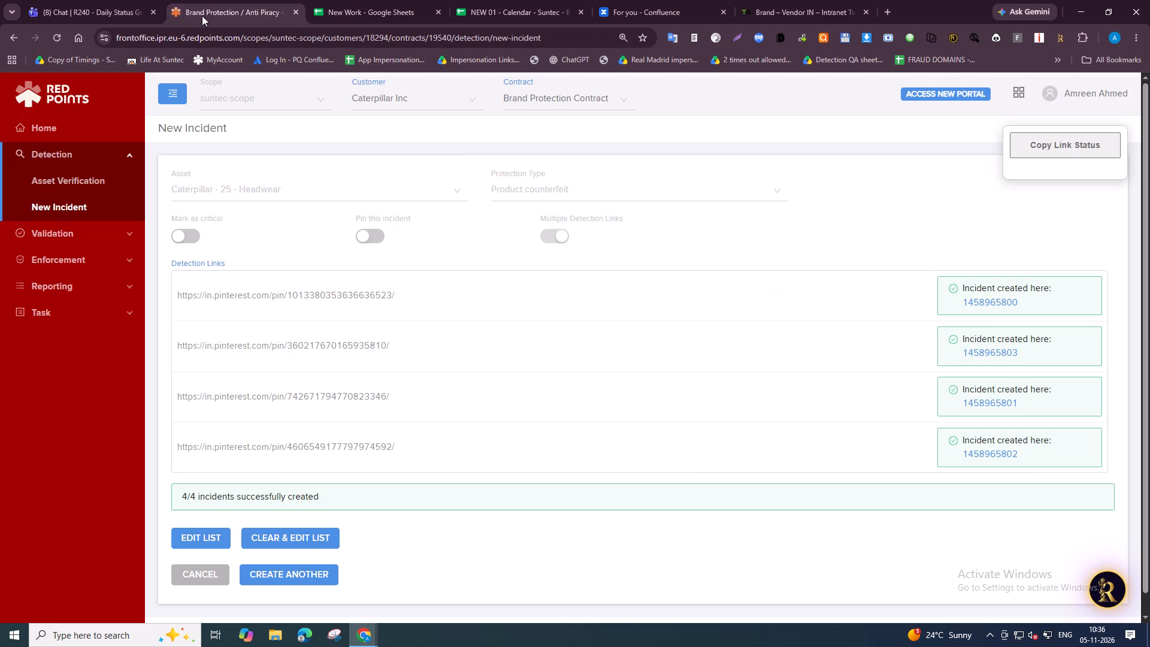
pyautogui.keyDown('alt'); pyautogui.click(239, 195); pyautogui.keyUp('alt')
pyautogui.click(382, 13)
pyautogui.click(251, 233)
pyautogui.hotkey('ctrl', 'v')
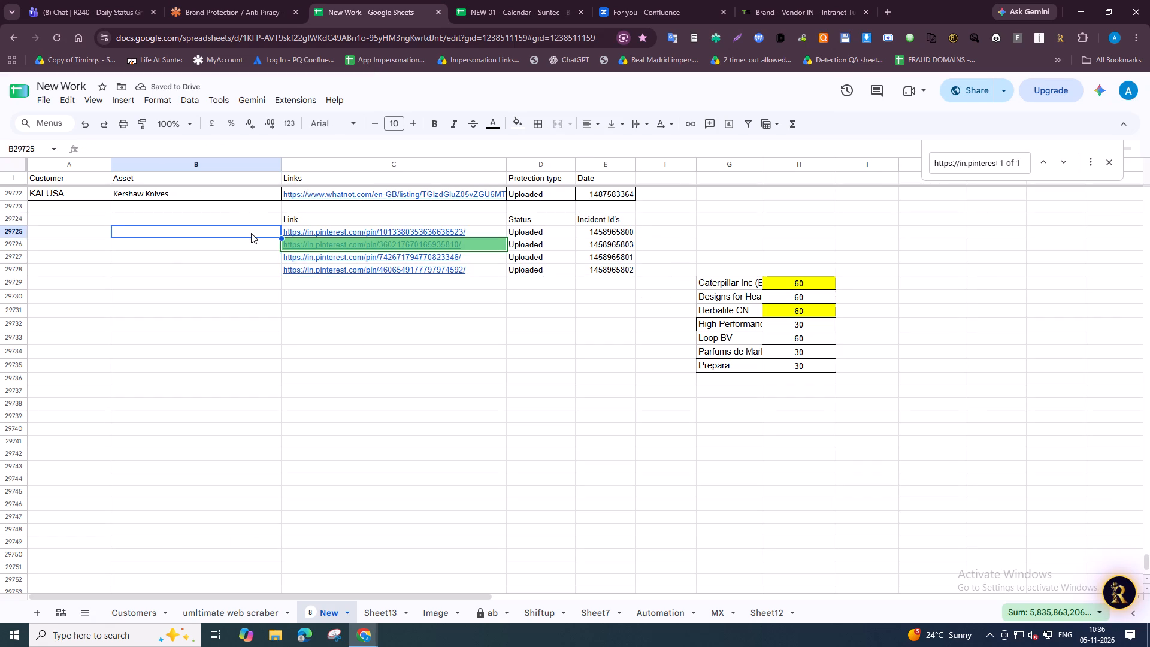
pyautogui.press('Right')
pyautogui.hotkey('ctrl', 'Down')
pyautogui.press('Left')
pyautogui.hotkey('ctrl', 'shift', 'Up')
pyautogui.hotkey('ctrl', 'd')
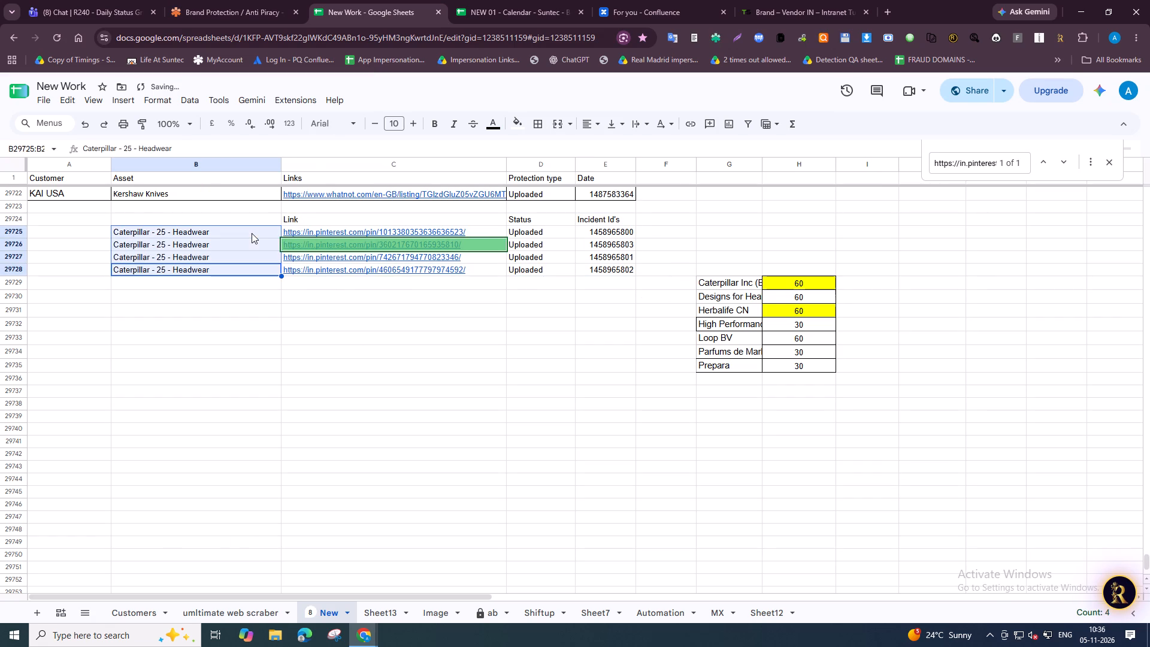
# Copy the Caterpillar Inc customer name from the target list and fill it into A29725:A29728.
pyautogui.click(740, 287)
pyautogui.hotkey('ctrl', 'c')
pyautogui.click(95, 234)
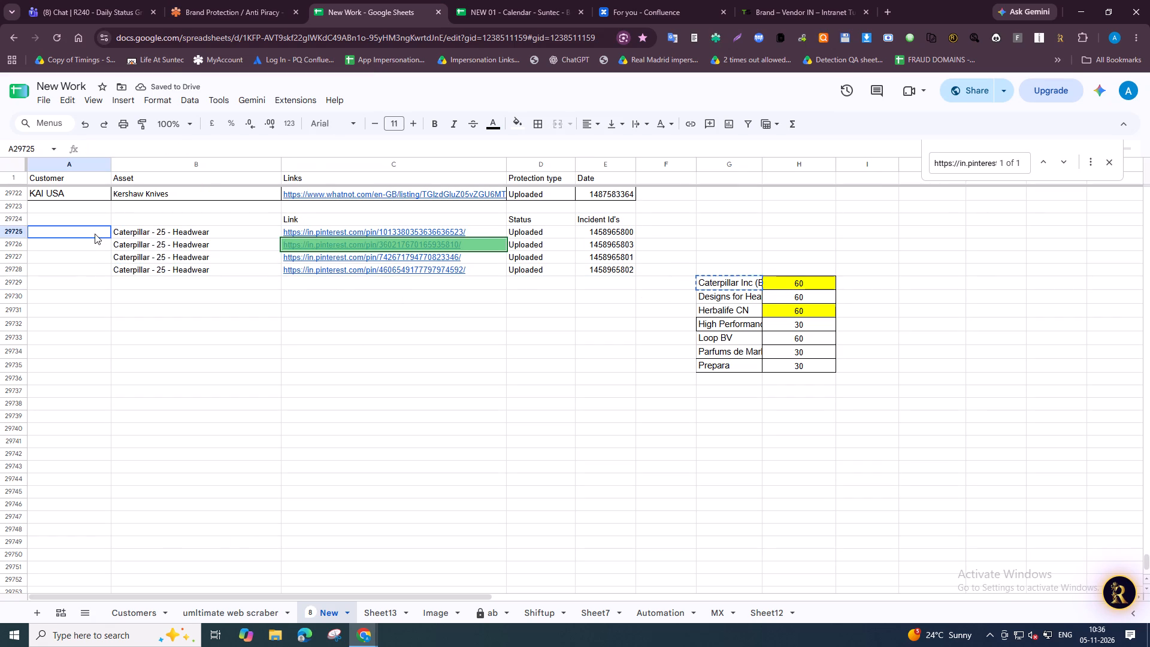
pyautogui.hotkey('ctrl', 'v')
pyautogui.keyDown('shift'); pyautogui.click(88, 271); pyautogui.keyUp('shift')
pyautogui.hotkey('ctrl', 'd')
# Delete the pasted Link, Status and Incident Id's headers from row 29724.
pyautogui.click(261, 220)
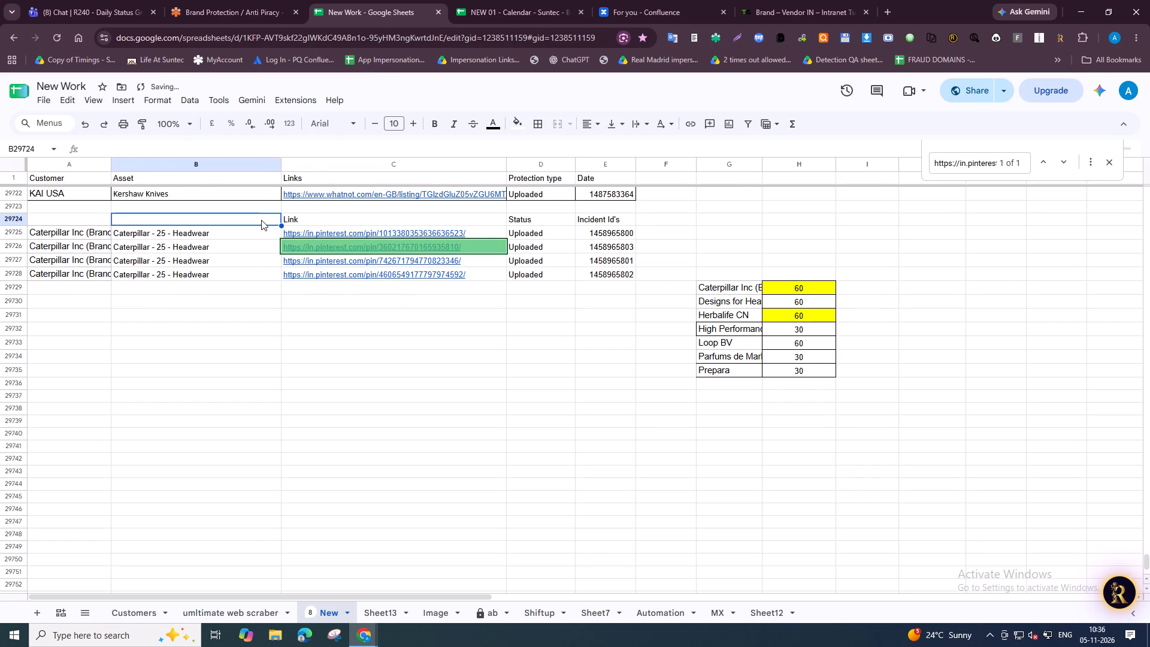
pyautogui.hotkey('ctrl', 'shift', 'Right')
pyautogui.hotkey('ctrl', 'shift', 'Right')
pyautogui.press('Delete')
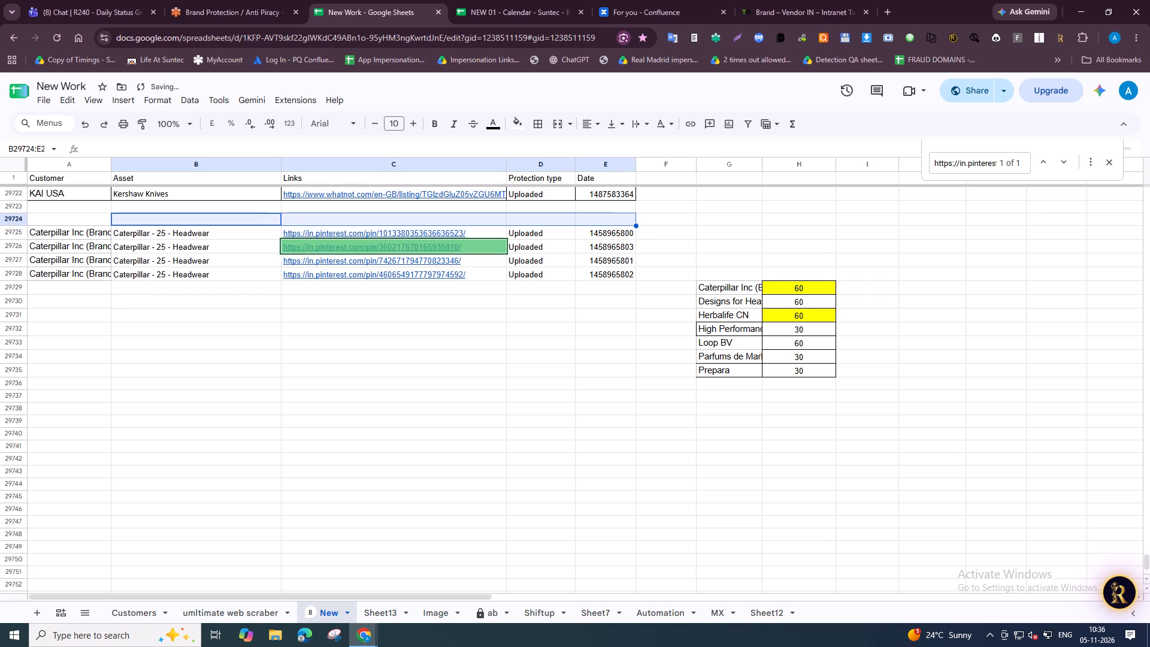
pyautogui.click(385, 313)
# Return to Pinterest and run an image search with the file "cat shirt 3".
pyautogui.hotkey('alt', 'Tab')
pyautogui.scroll(-6, 562, 352)
pyautogui.scroll(6, 580, 404)
pyautogui.click(1043, 94)
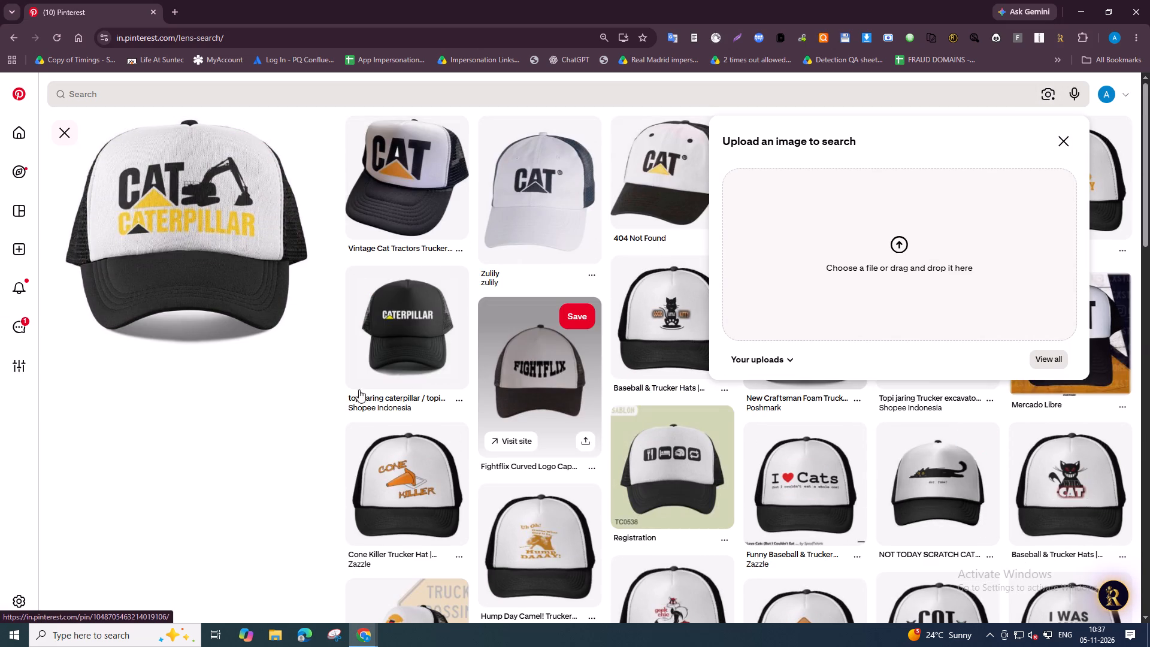
pyautogui.click(904, 247)
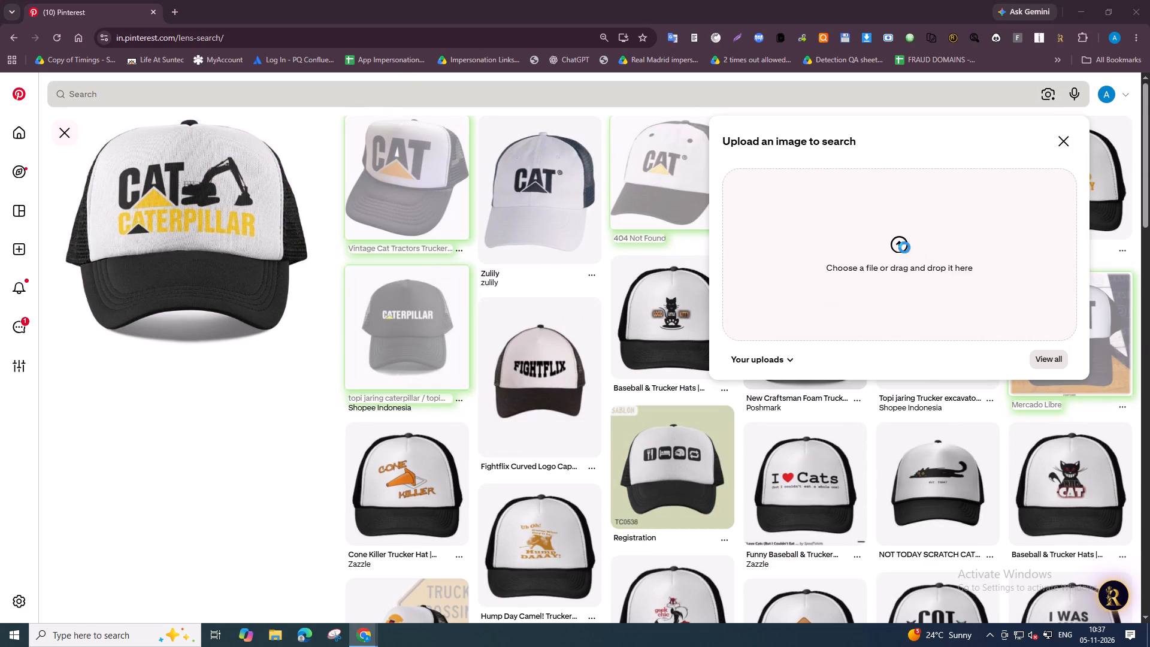
pyautogui.scroll(-4, 274, 217)
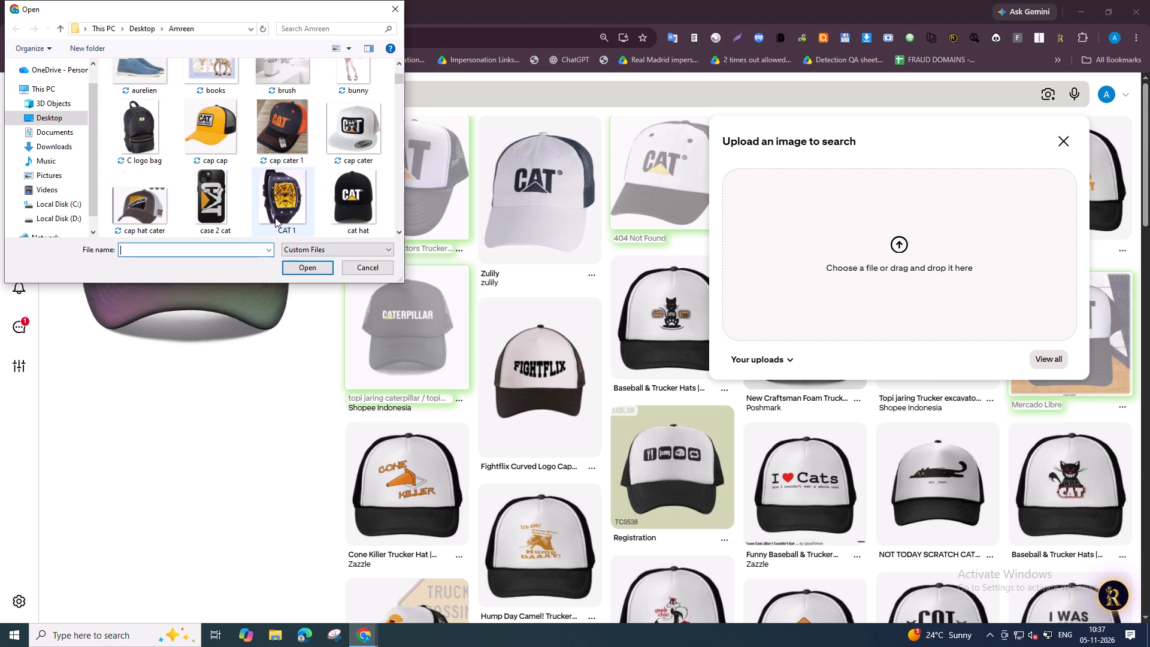
pyautogui.scroll(-3, 247, 225)
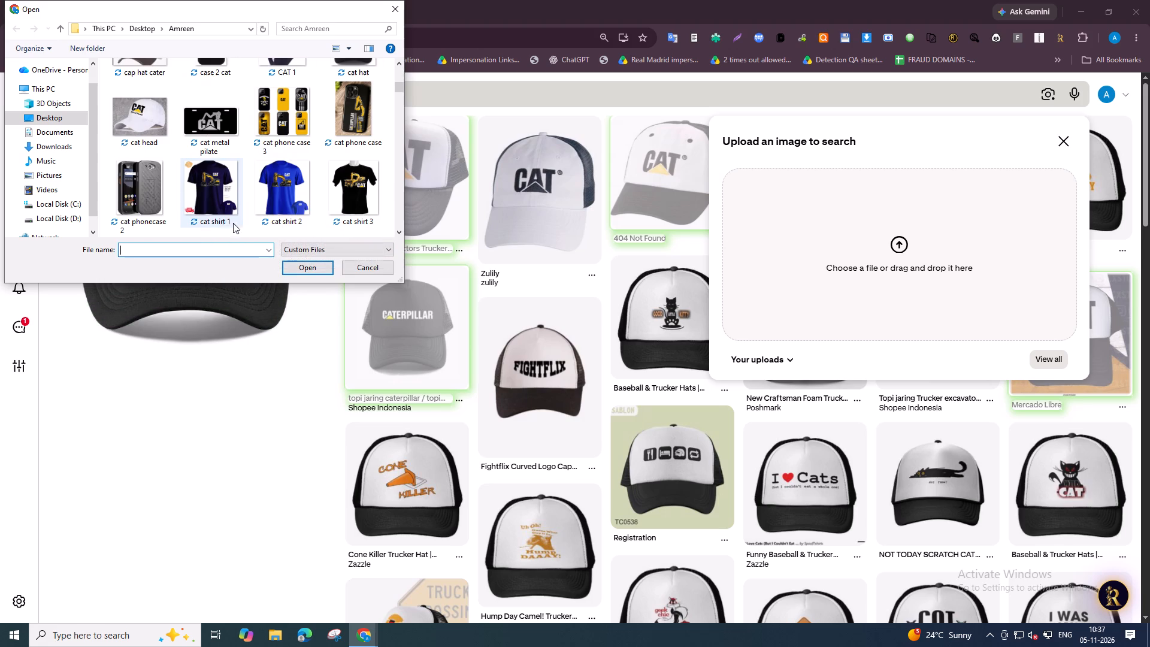
pyautogui.click(337, 176)
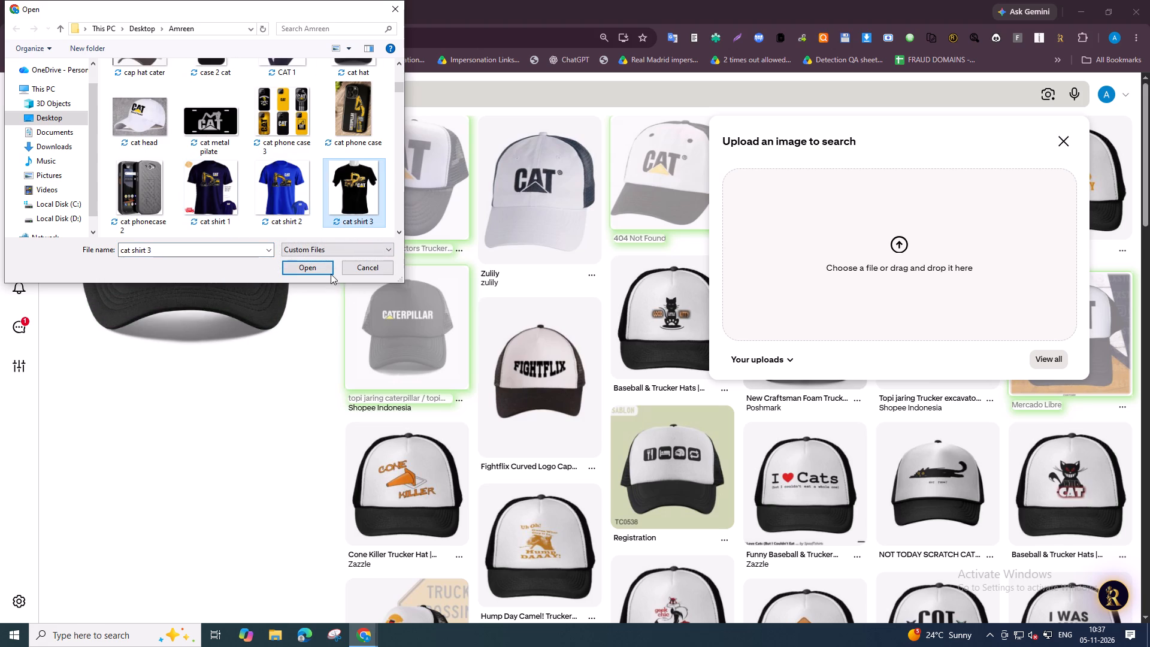
pyautogui.click(329, 273)
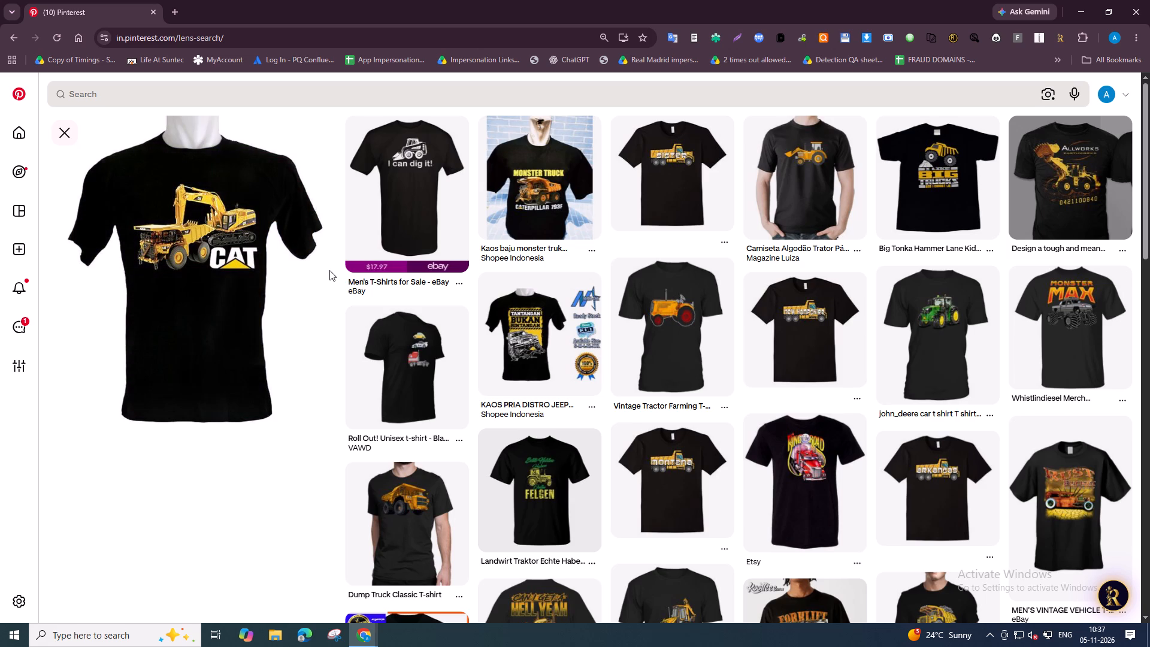
# Examine the image search results for shirts bearing Caterpillar or CAT branding.
pyautogui.scroll(-4, 452, 600)
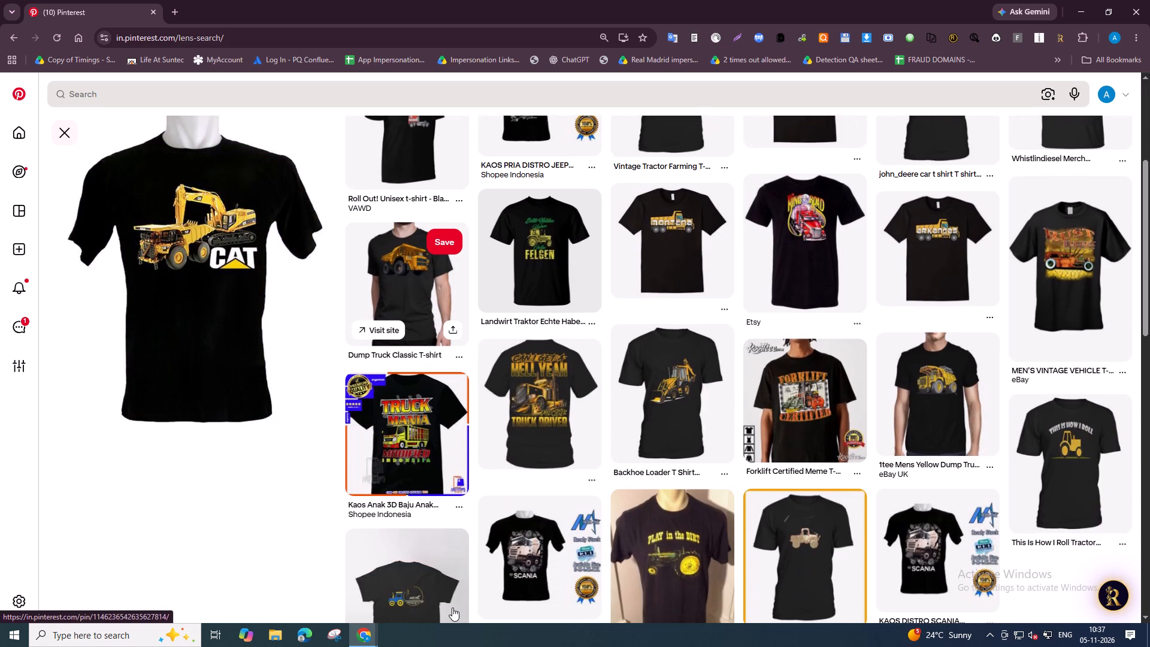
pyautogui.scroll(-2, 452, 607)
pyautogui.scroll(8, 452, 612)
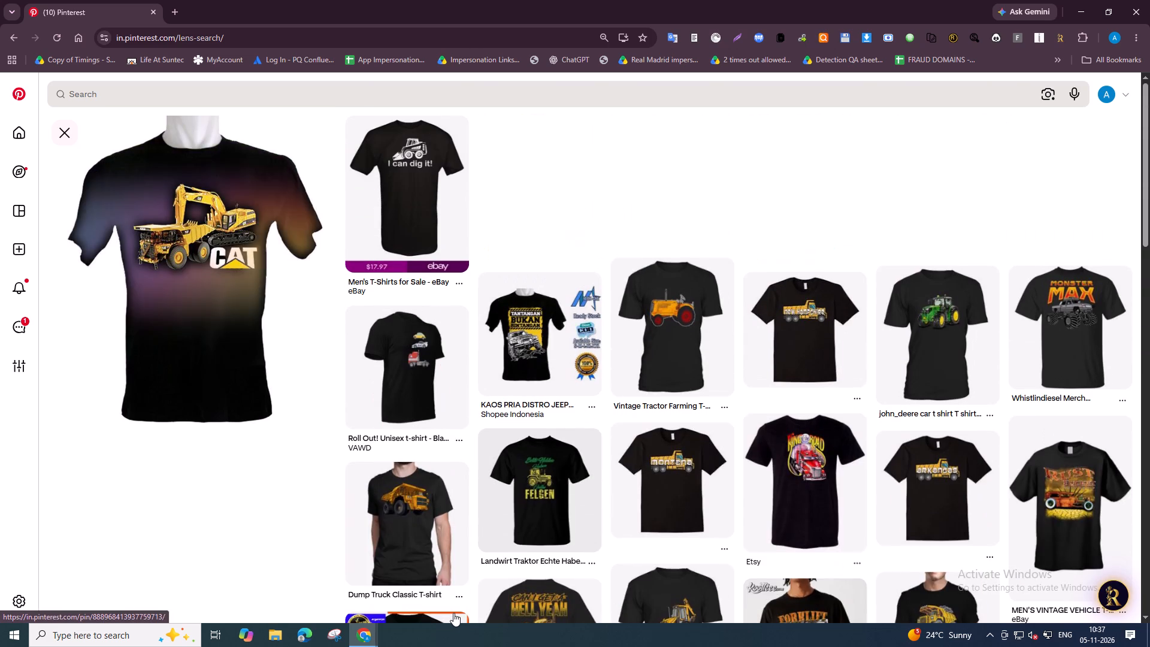
pyautogui.scroll(3, 453, 613)
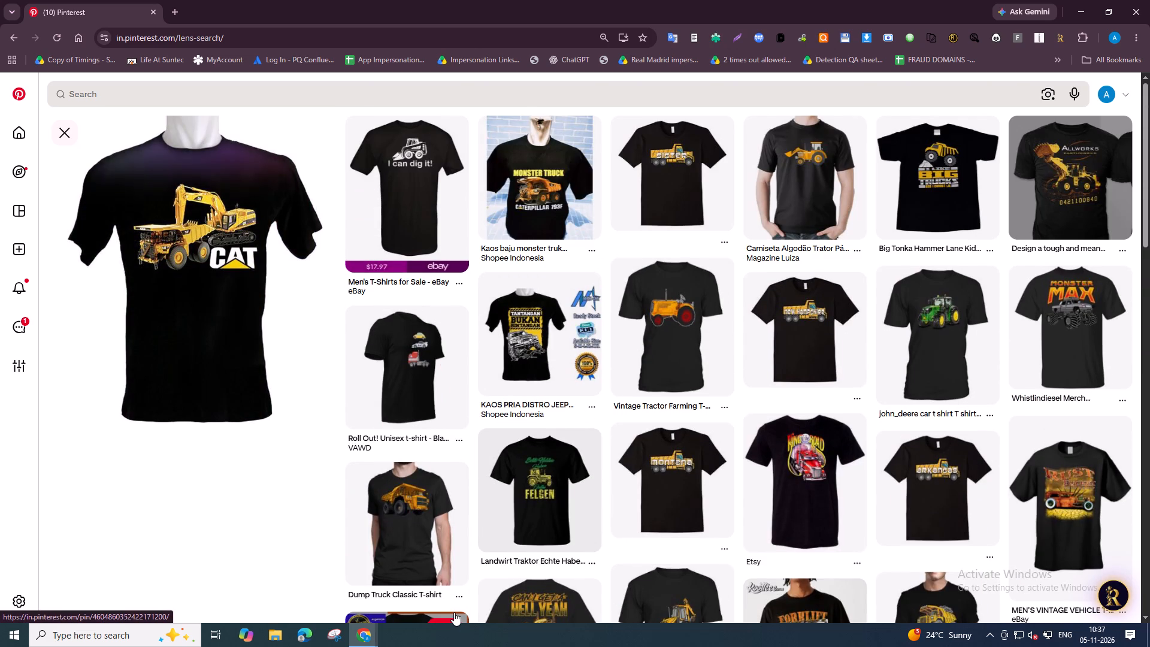
pyautogui.scroll(-8, 454, 612)
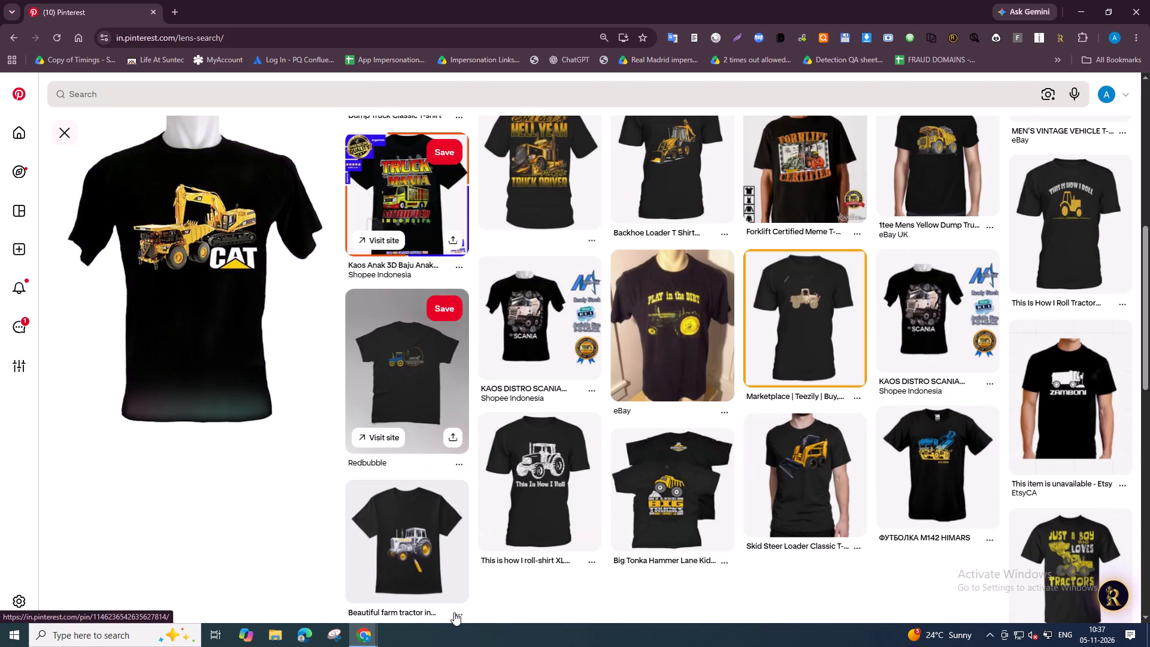
pyautogui.scroll(-7, 454, 612)
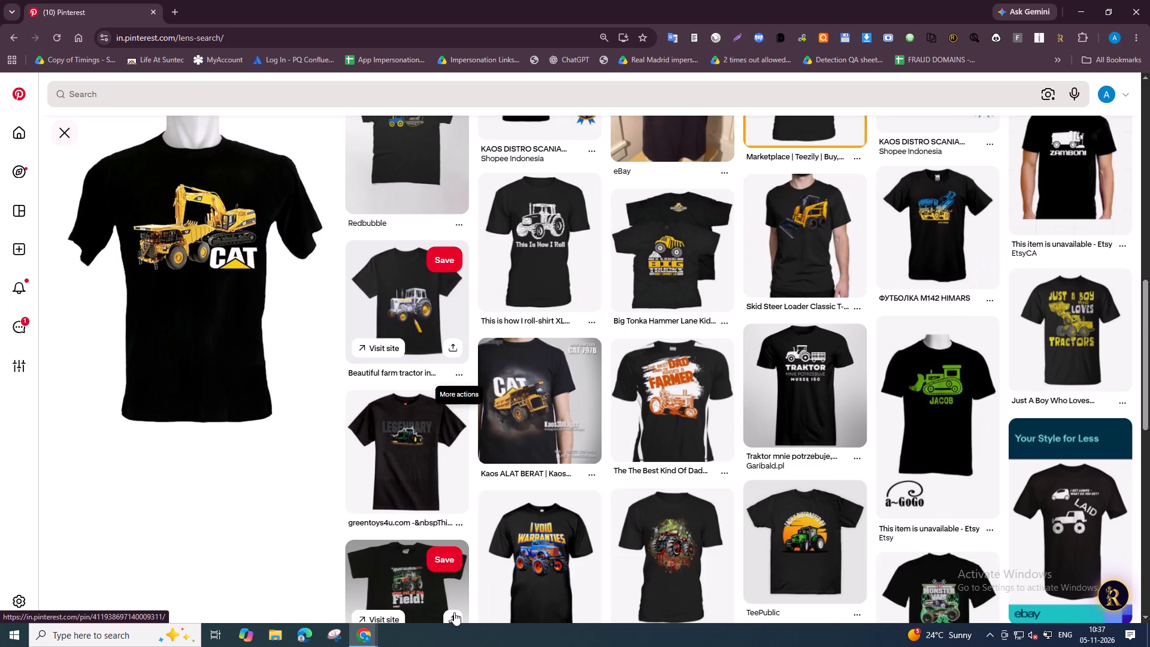
pyautogui.scroll(-5, 454, 612)
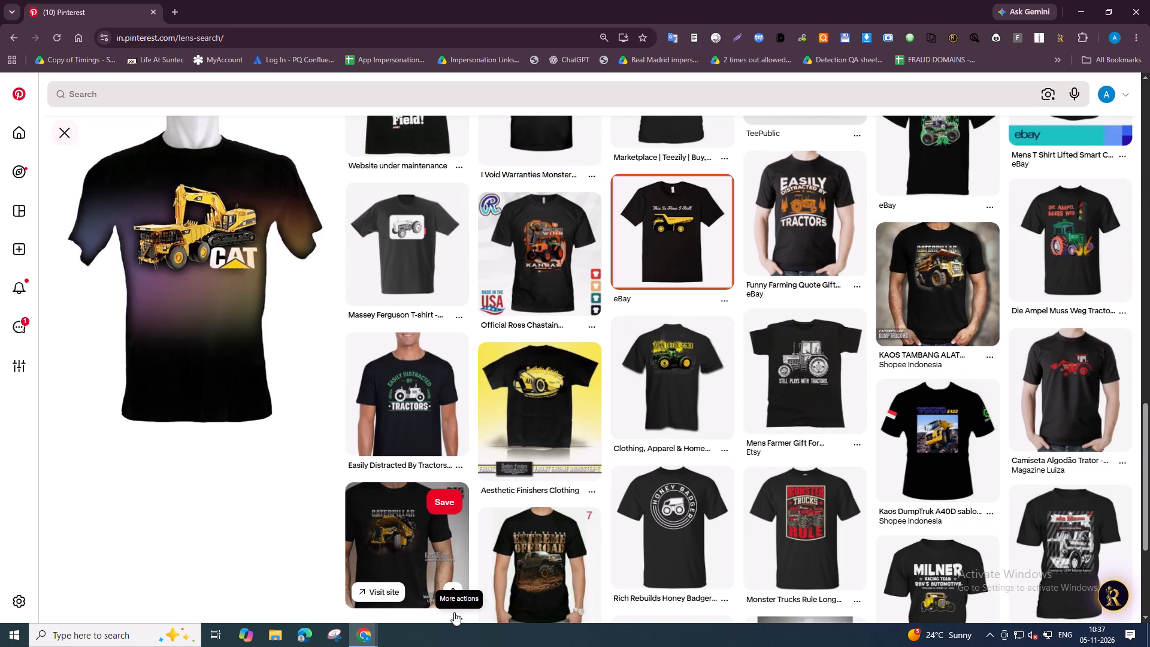
pyautogui.scroll(-7, 454, 612)
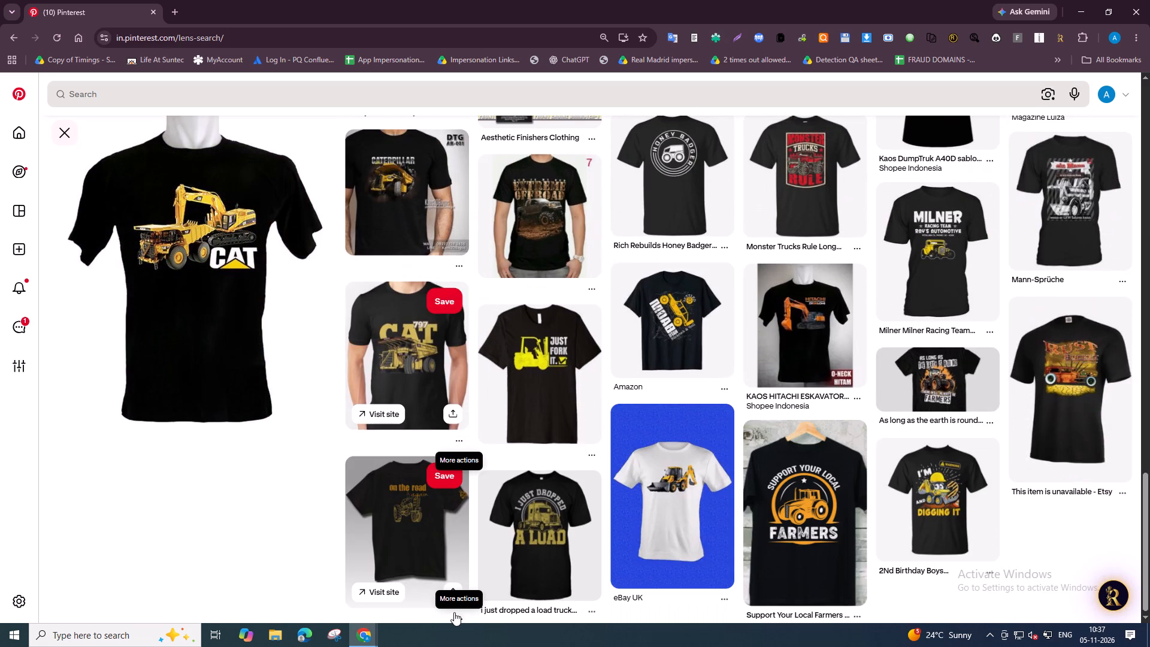
pyautogui.scroll(-3, 555, 454)
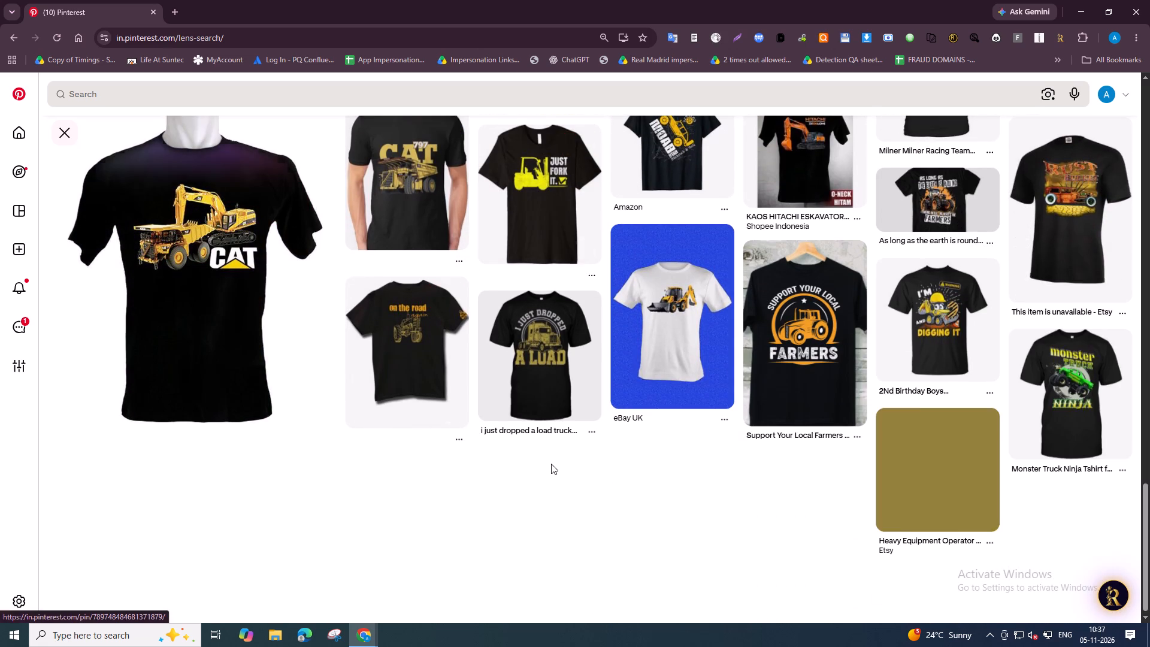
pyautogui.scroll(5, 877, 248)
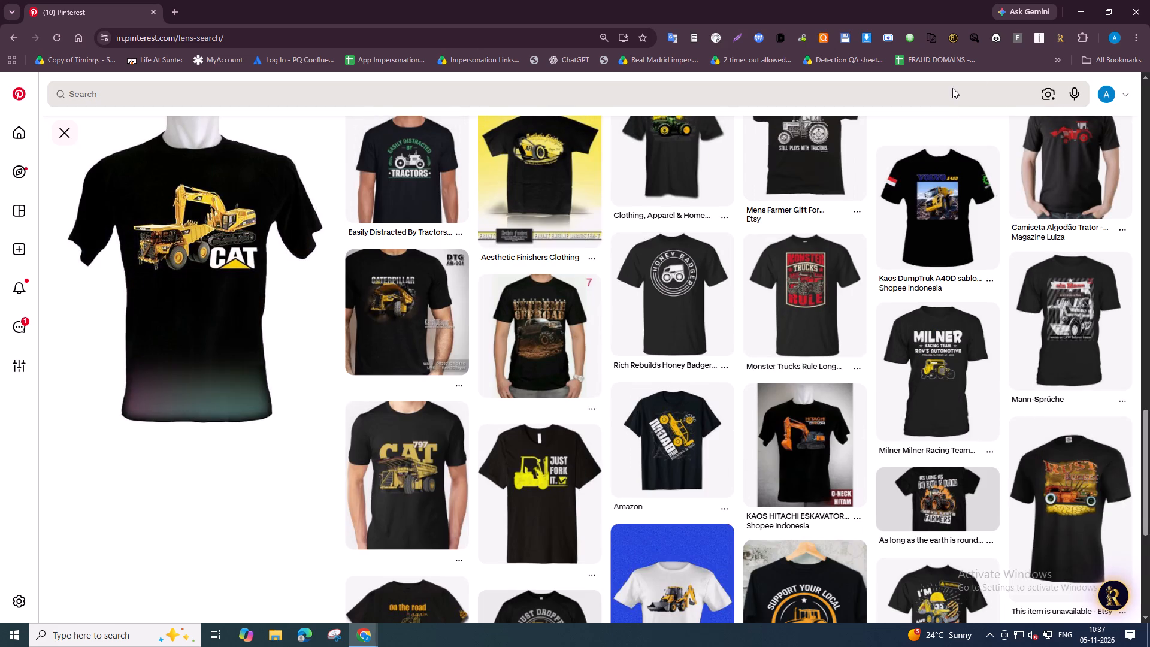
# Run a new Pinterest image search with the file "cat head".
pyautogui.click(1039, 92)
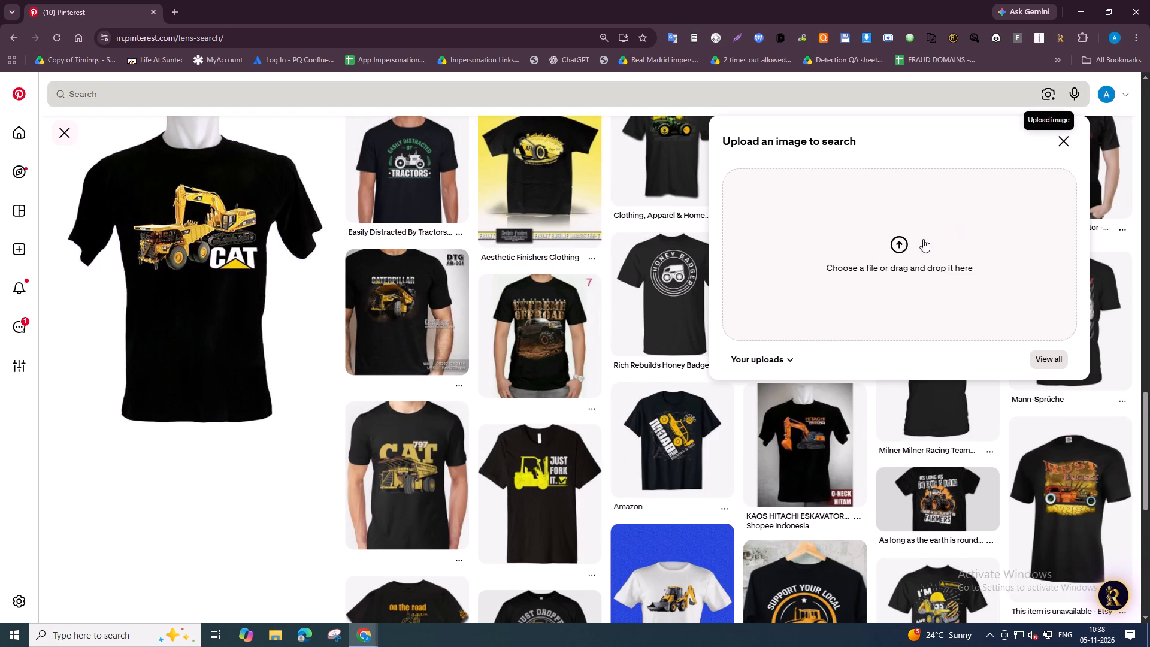
pyautogui.click(893, 248)
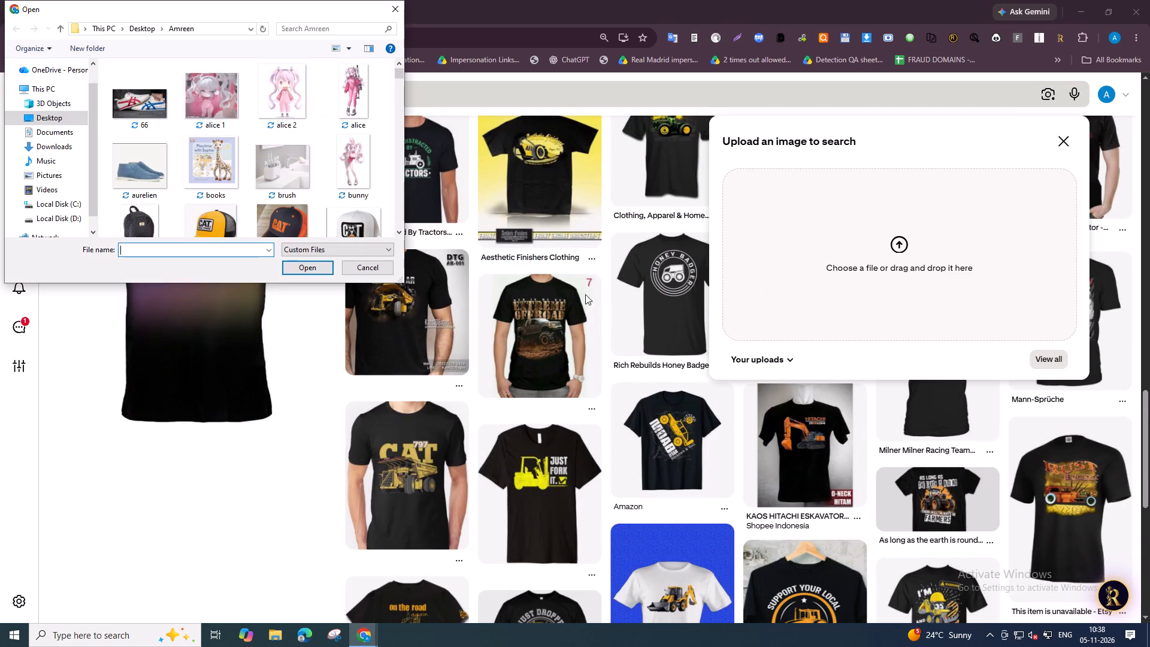
pyautogui.click(280, 223)
pyautogui.scroll(-3, 280, 219)
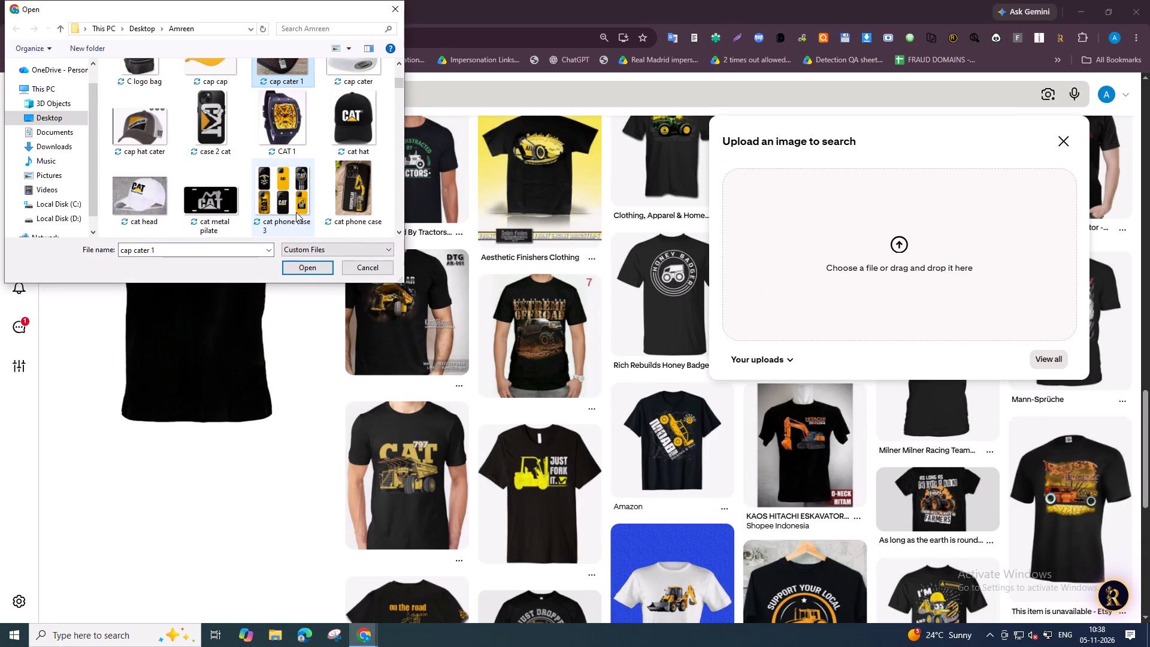
pyautogui.click(167, 199)
pyautogui.click(311, 269)
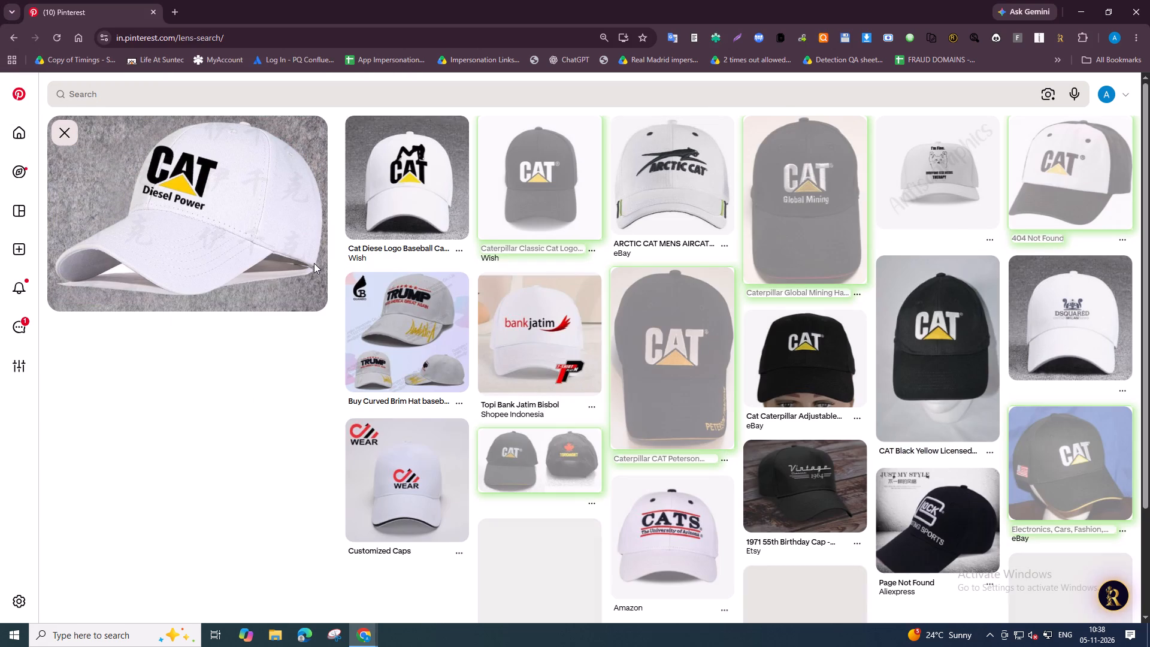
# Open the CAT Black Yellow Licensed cap and the Cat Caterpillar Adjustable black cap pins in separate tabs.
pyautogui.scroll(-2, 779, 409)
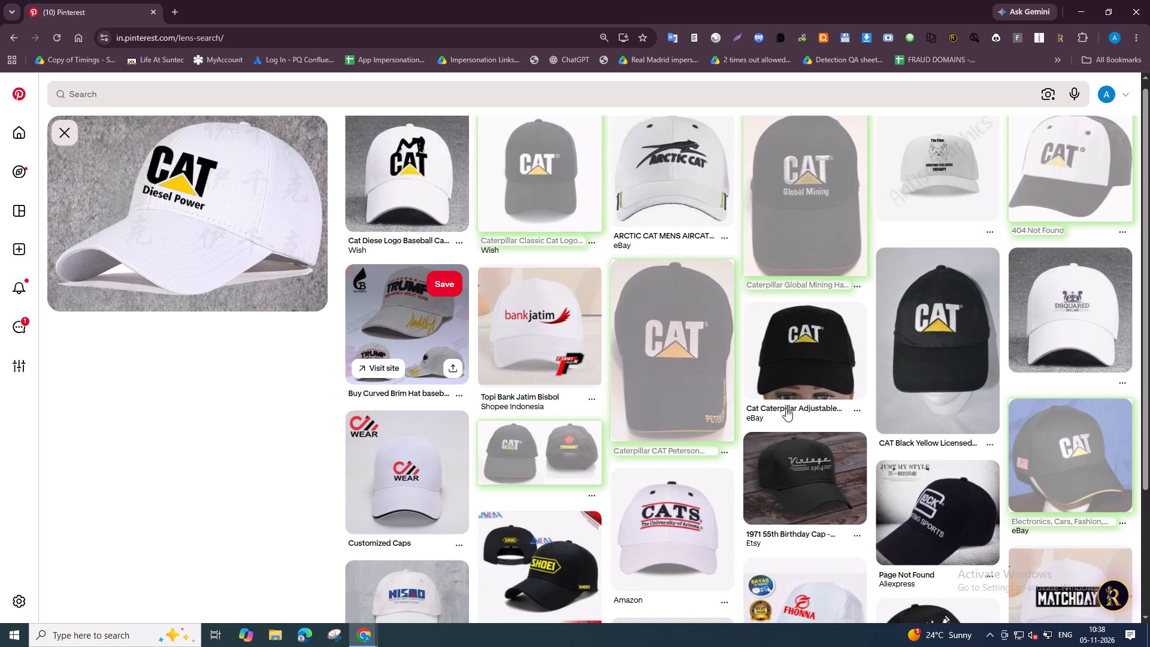
pyautogui.scroll(-1, 786, 408)
pyautogui.scroll(2, 786, 408)
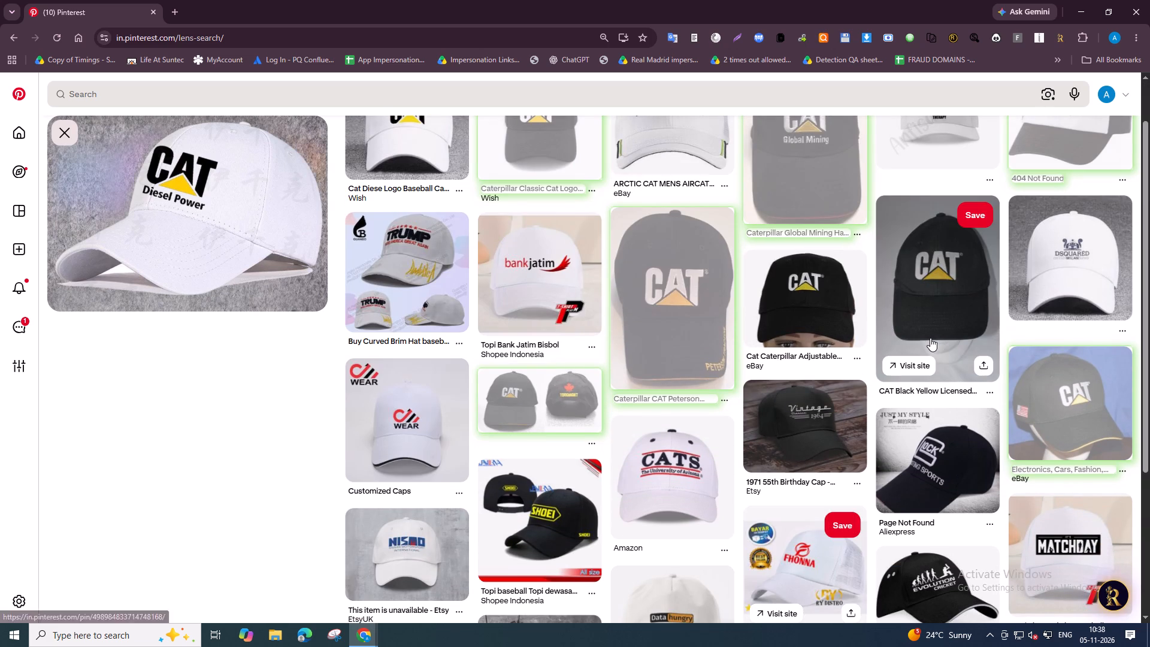
pyautogui.keyDown('ctrl'); pyautogui.click(930, 325); pyautogui.keyUp('ctrl')
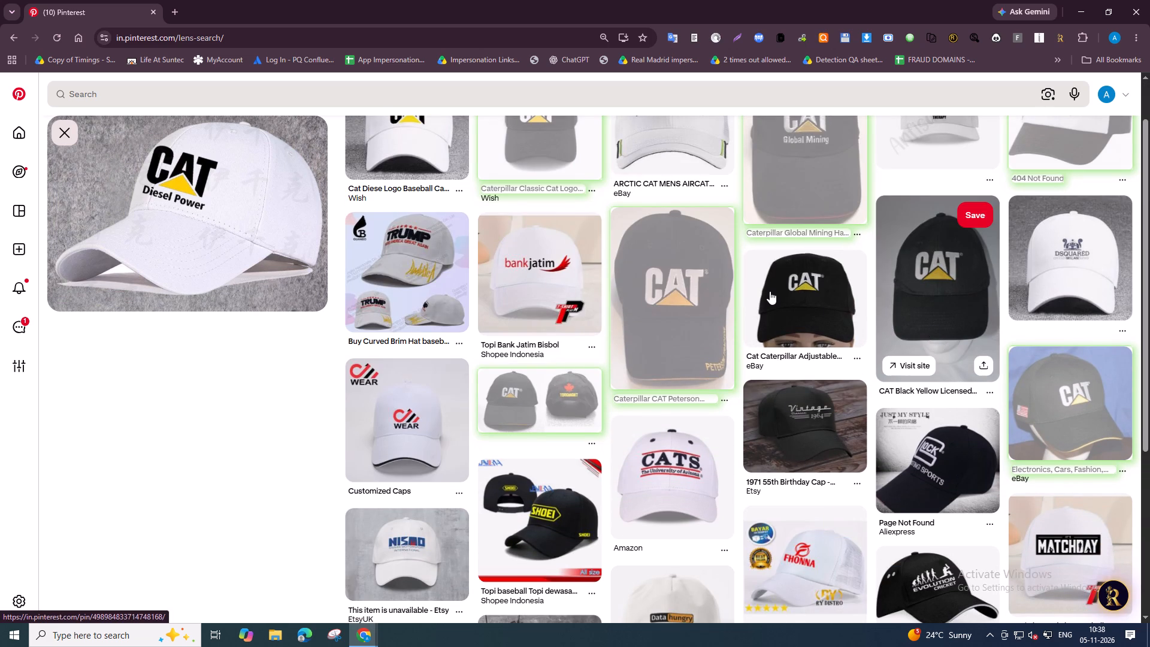
pyautogui.keyDown('ctrl'); pyautogui.click(782, 288); pyautogui.keyUp('ctrl')
pyautogui.scroll(4, 667, 407)
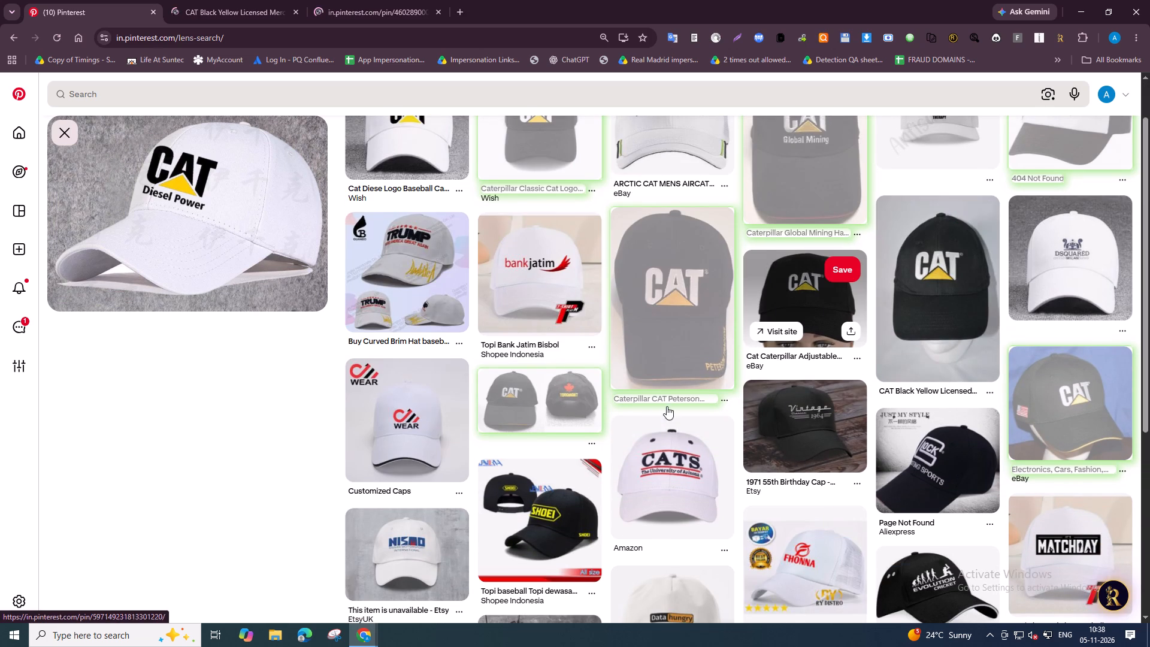
# Examine the remaining cap results for further unmarked headwear with the CAT logo.
pyautogui.scroll(-4, 676, 415)
pyautogui.scroll(-3, 937, 383)
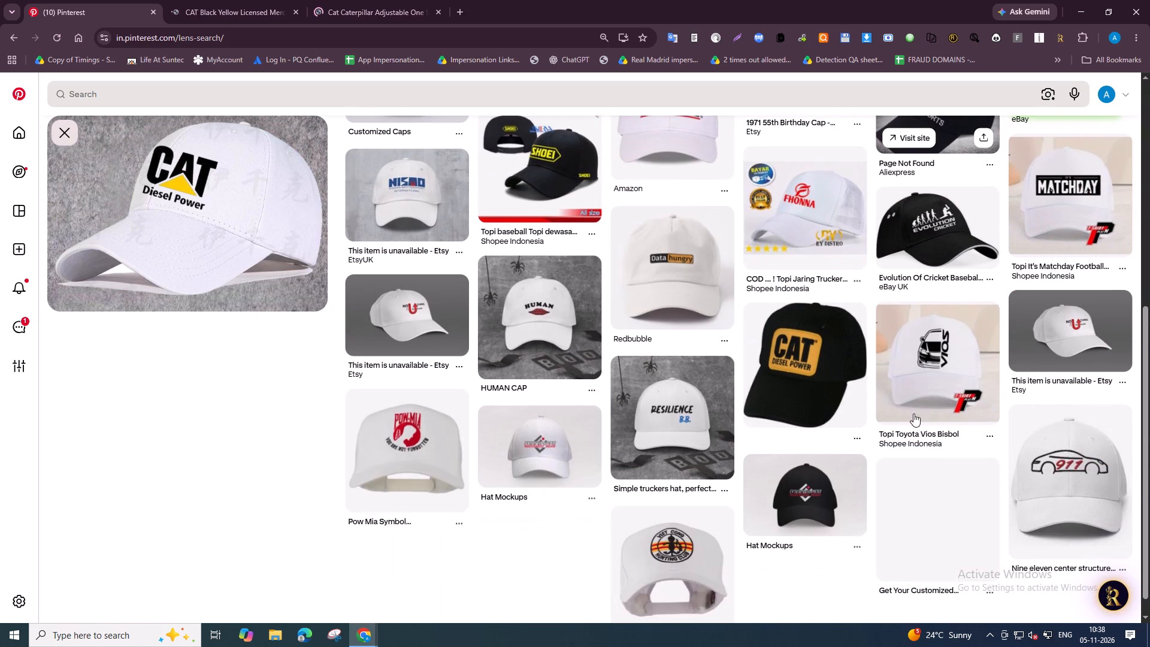
pyautogui.scroll(-4, 880, 475)
pyautogui.scroll(-7, 890, 428)
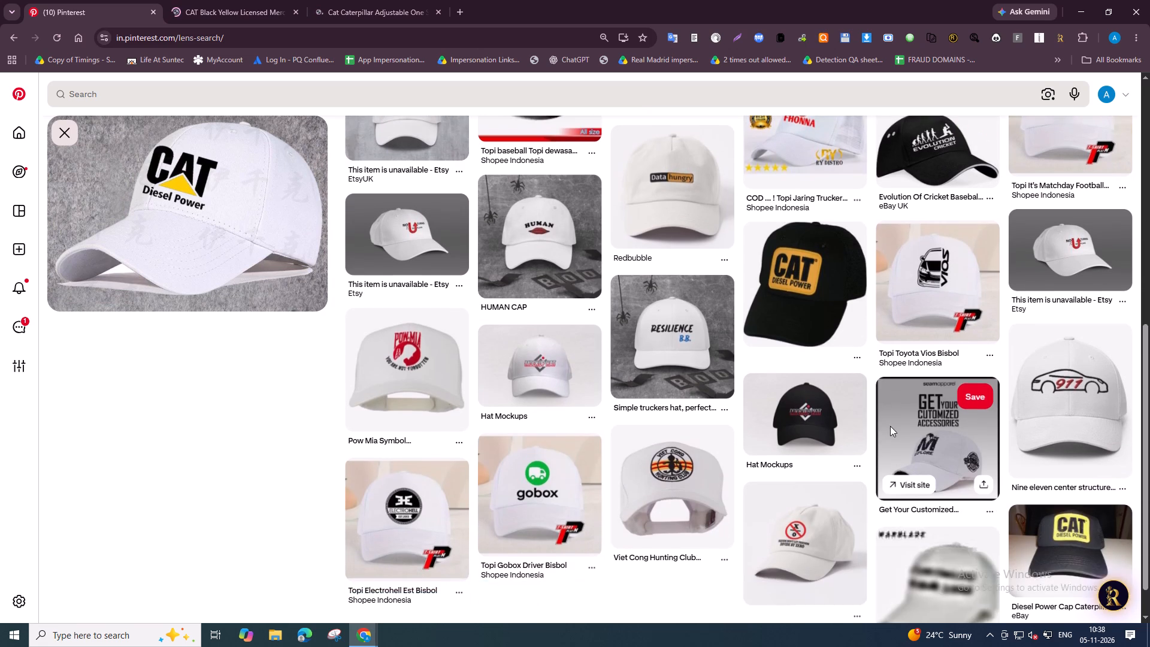
pyautogui.scroll(-13, 890, 426)
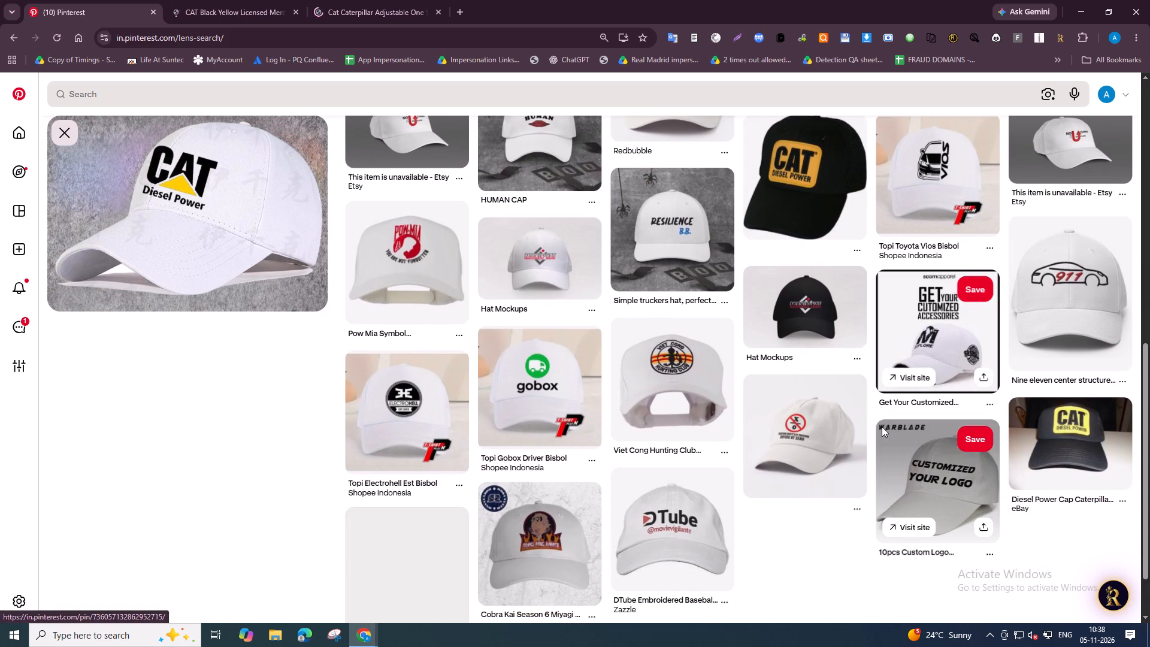
# Copy the CAT Black Yellow Licensed cap's pin link into C29732 of the New Work sheet, and close the pin's tab.
pyautogui.click(269, 0)
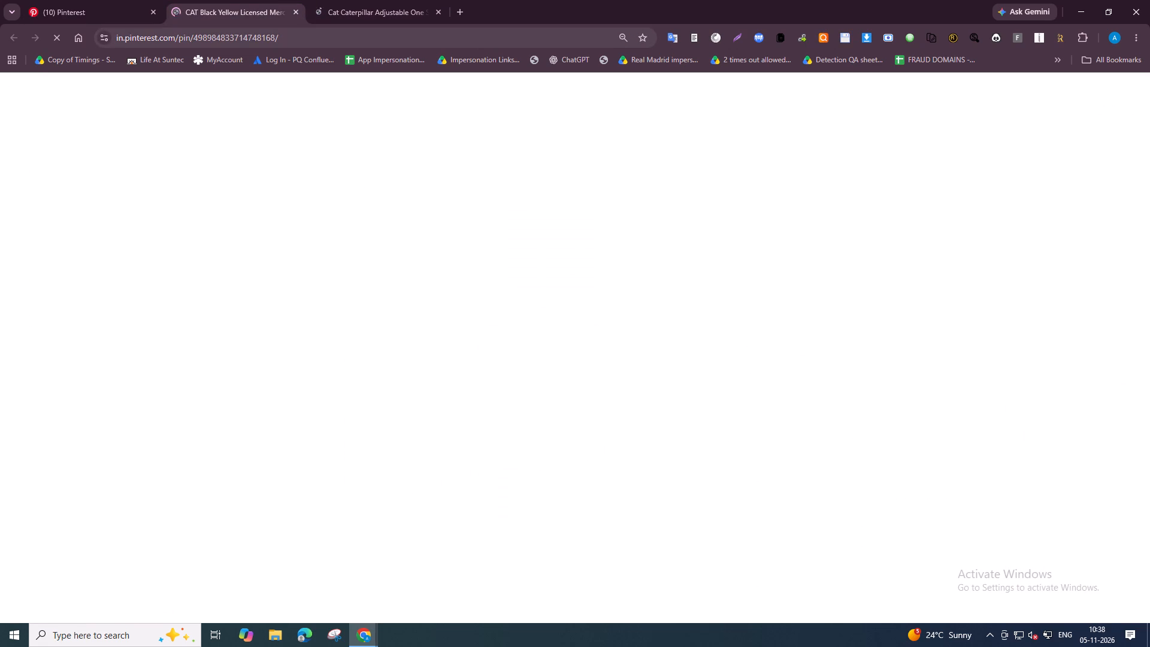
pyautogui.click(277, 37)
pyautogui.hotkey('ctrl', 'c')
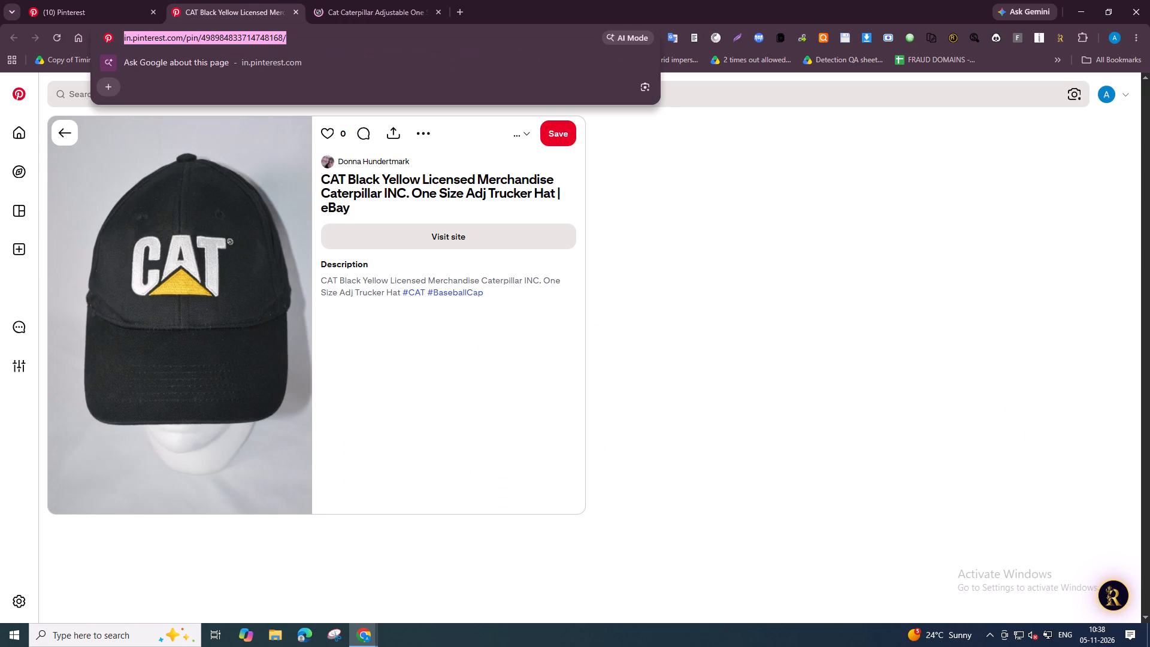
pyautogui.hotkey('ctrl', 'c')
pyautogui.hotkey('ctrl', 'c')
pyautogui.hotkey('alt', 'Tab')
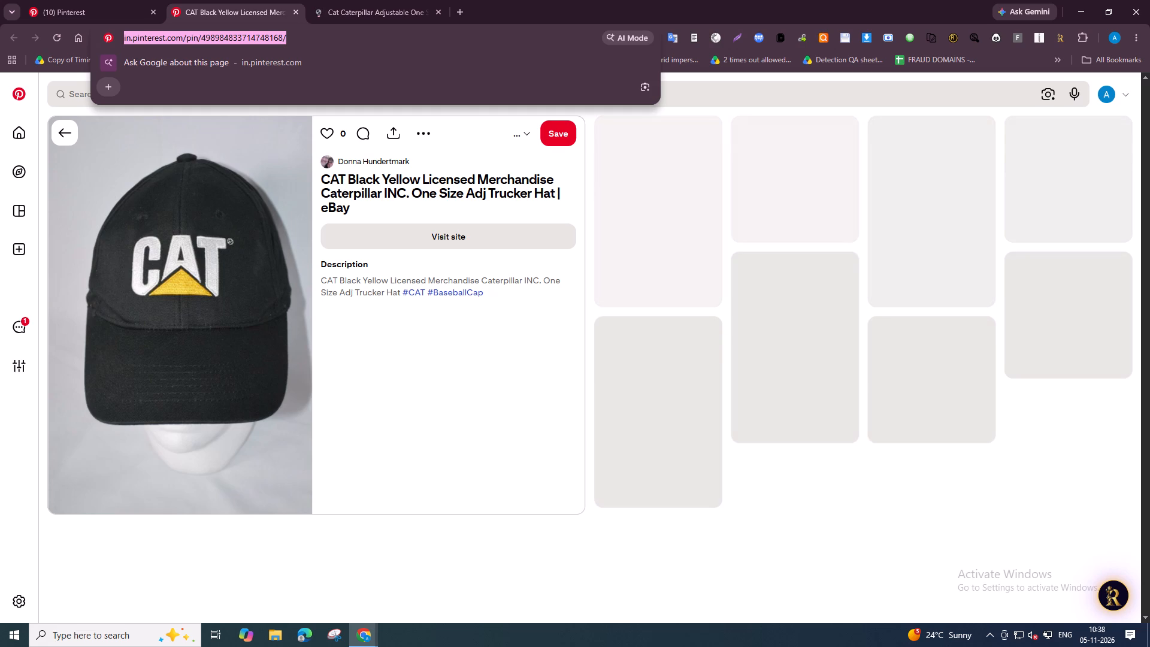
pyautogui.click(655, 368)
pyautogui.click(658, 360)
pyautogui.click(674, 341)
pyautogui.hotkey('ctrl', 'v')
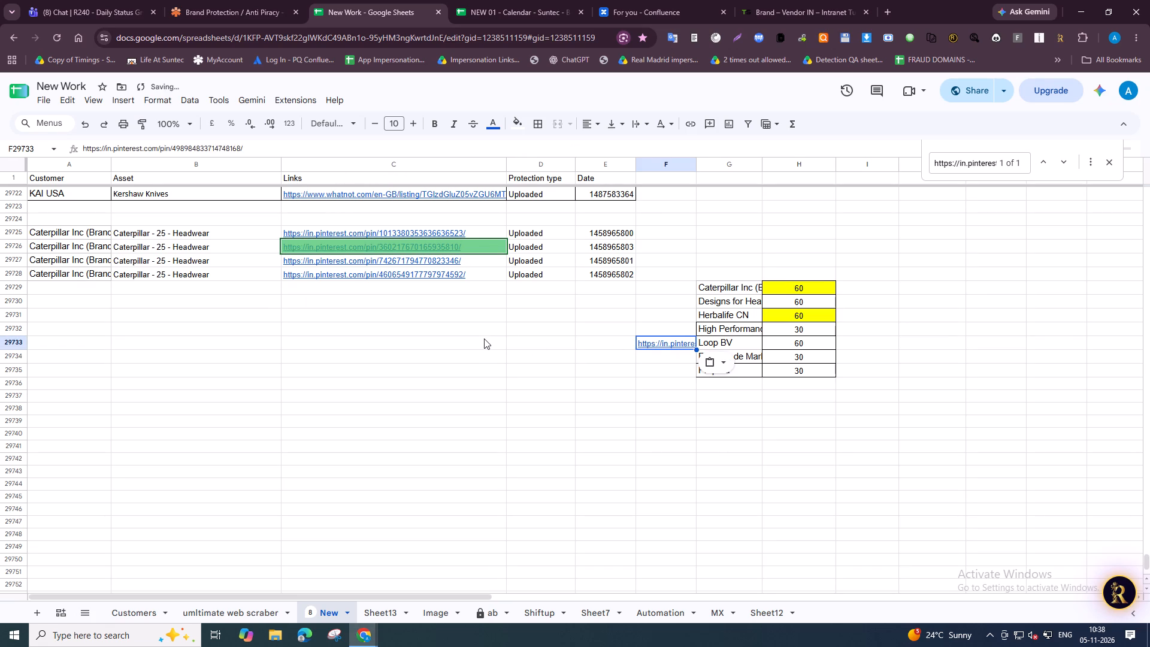
pyautogui.hotkey('ctrl', 'x')
pyautogui.click(445, 326)
pyautogui.hotkey('ctrl', 'v')
pyautogui.hotkey('alt', 'Tab')
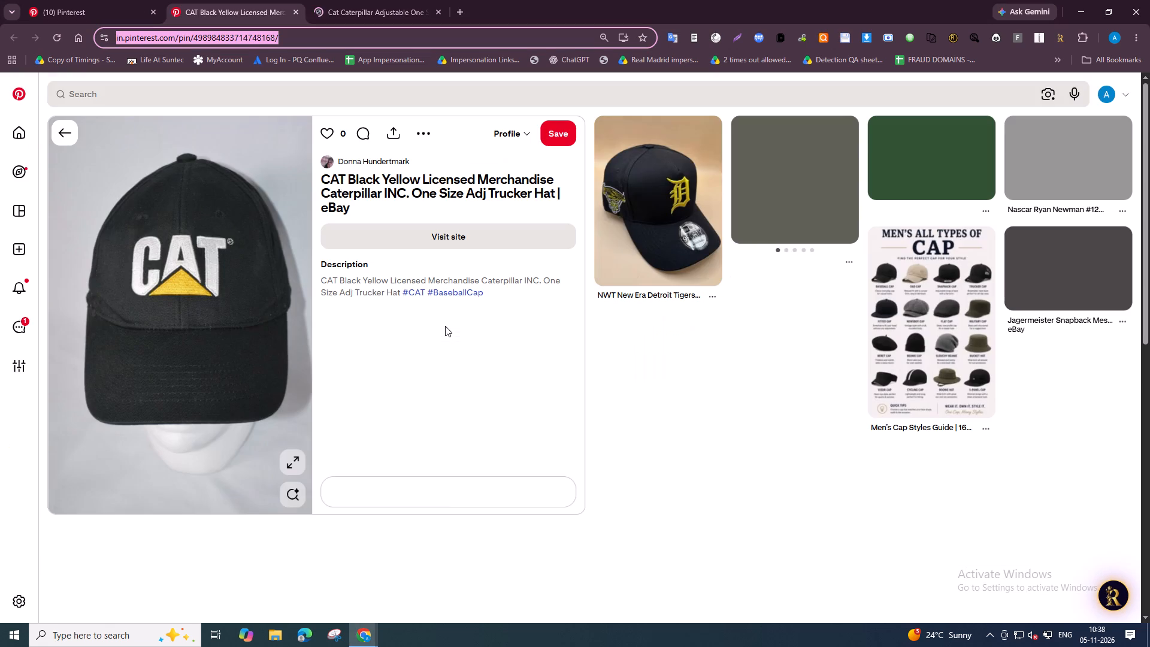
pyautogui.hotkey('ctrl', 'w')
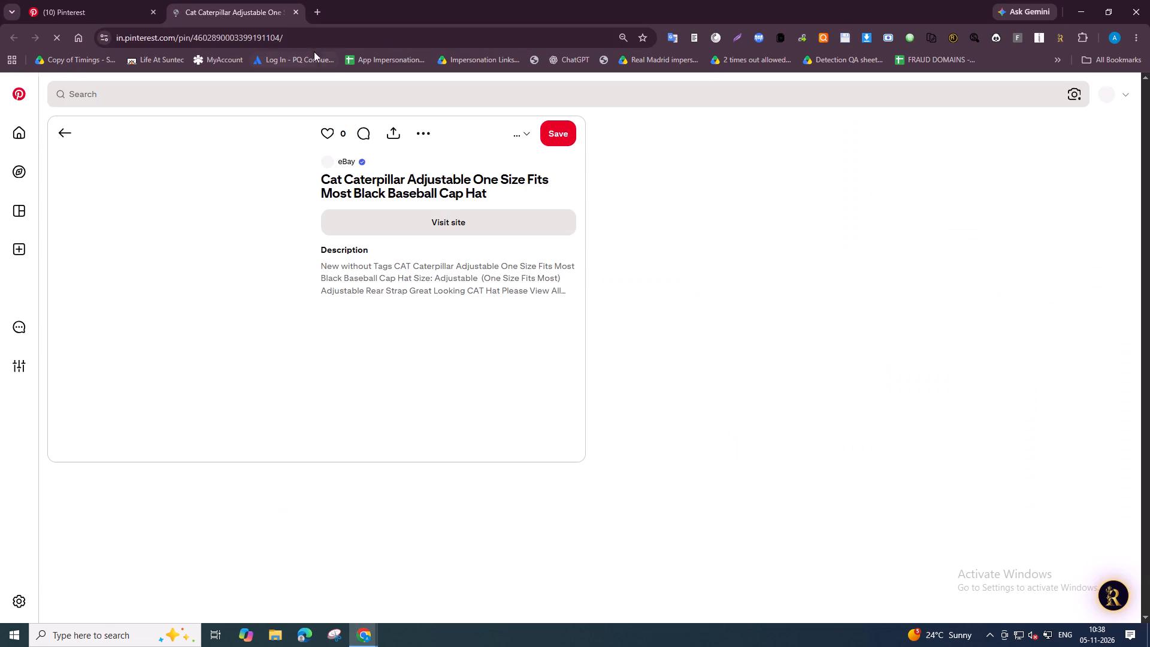
# Copy the Cat Caterpillar Adjustable cap's pin link into C29733 of the New Work sheet.
pyautogui.click(310, 41)
pyautogui.hotkey('ctrl', 'c')
pyautogui.hotkey('ctrl', 'c')
pyautogui.hotkey('alt', 'Tab')
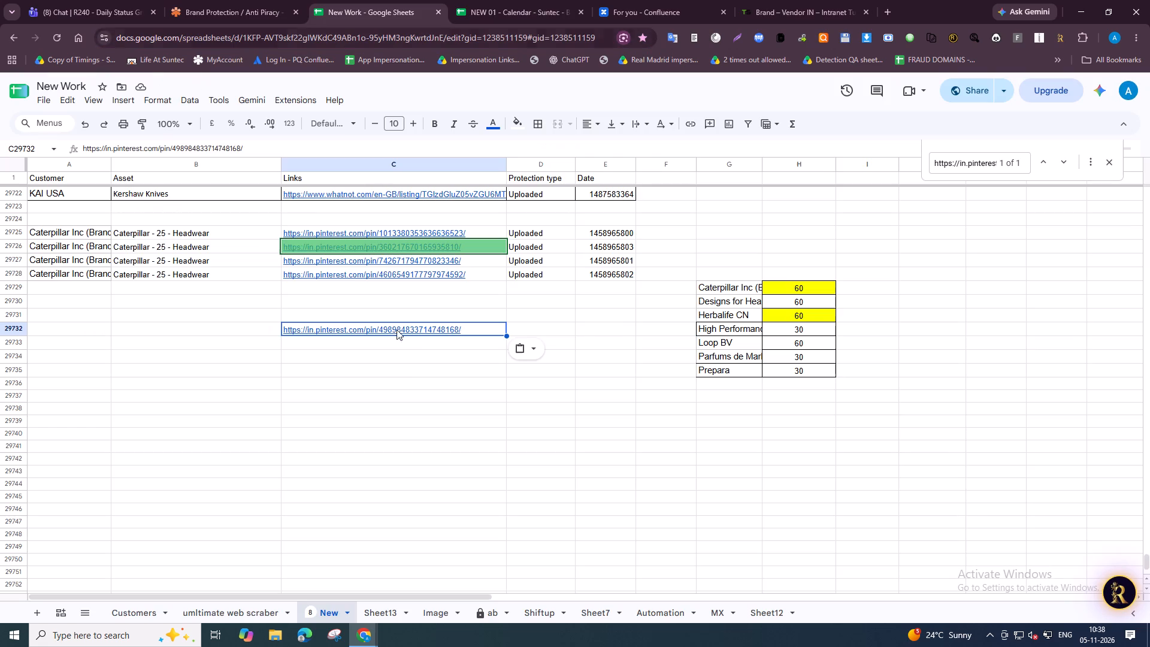
pyautogui.click(414, 345)
pyautogui.hotkey('ctrl', 'v')
# Replace the previous detection links in Red Points with the links from C29732:C29733 and create their incidents.
pyautogui.hotkey('ctrl', 'shift', 'Up')
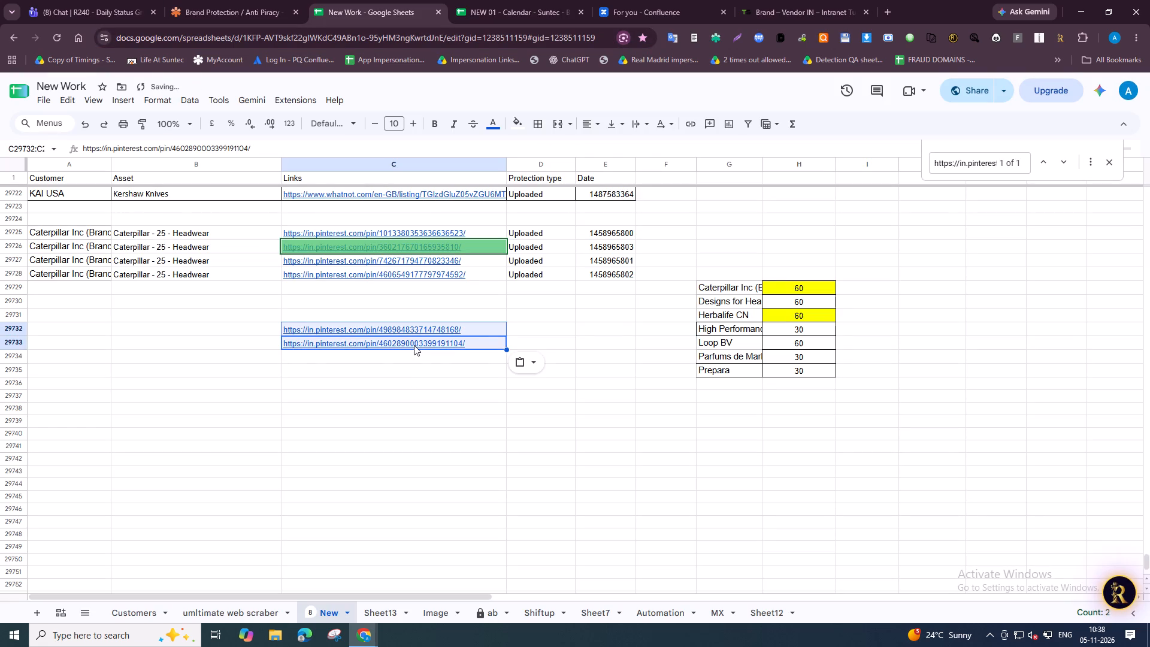
pyautogui.hotkey('ctrl', 'c')
pyautogui.hotkey('ctrl', 'c')
pyautogui.hotkey('ctrl', 'c')
pyautogui.click(219, 0)
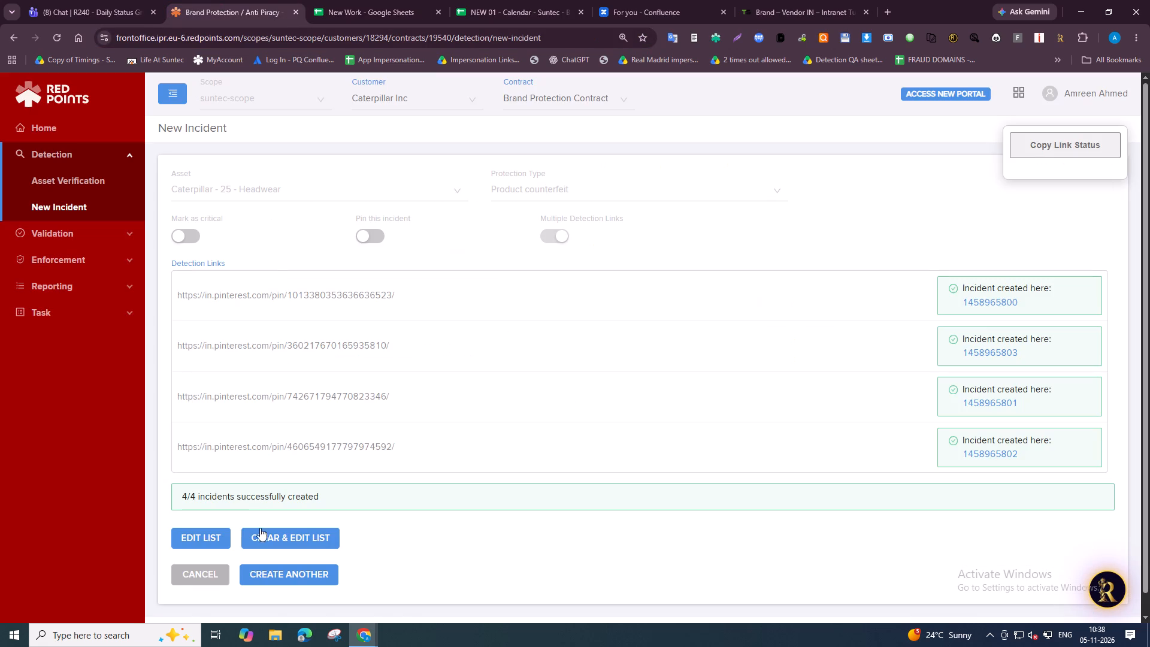
pyautogui.click(263, 531)
pyautogui.click(268, 449)
pyautogui.hotkey('ctrl', 'v')
pyautogui.click(277, 486)
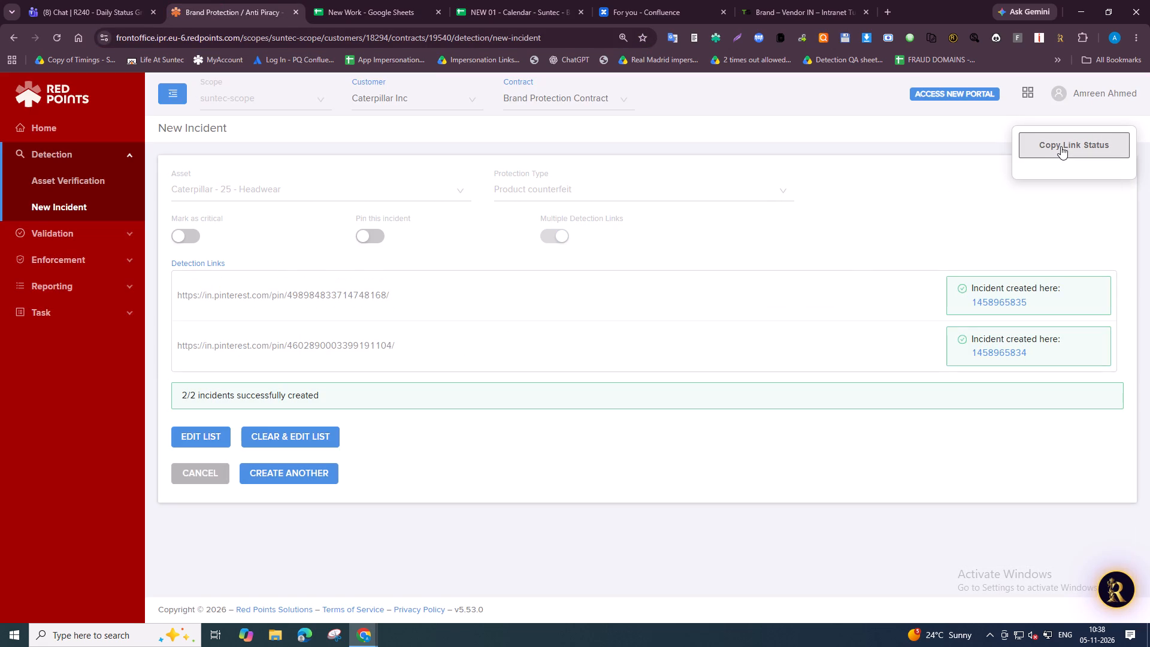
# Copy the link status of the two incidents and paste it into New Work starting at C29732.
pyautogui.click(1061, 146)
pyautogui.click(385, 0)
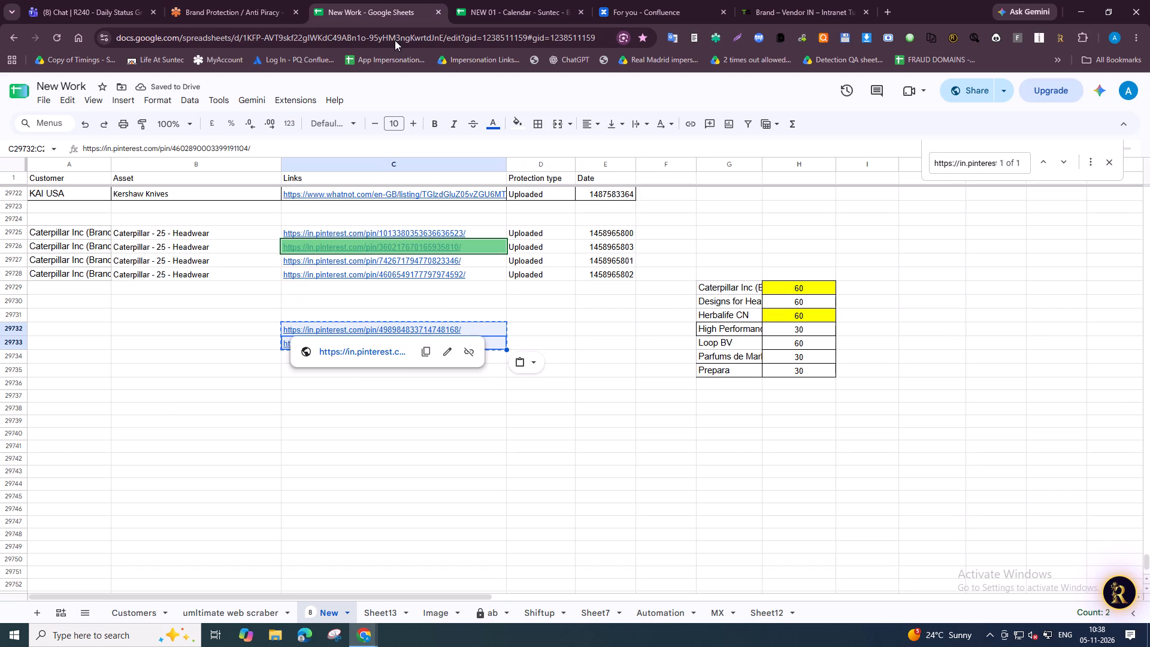
pyautogui.hotkey('ctrl', 'v')
# Move the two pasted link, status and incident ID rows up to C29729:E29730, directly below the earlier uploads.
pyautogui.press('Down')
pyautogui.hotkey('ctrl', 'shift', 'Down')
pyautogui.hotkey('ctrl', 'shift', 'Right')
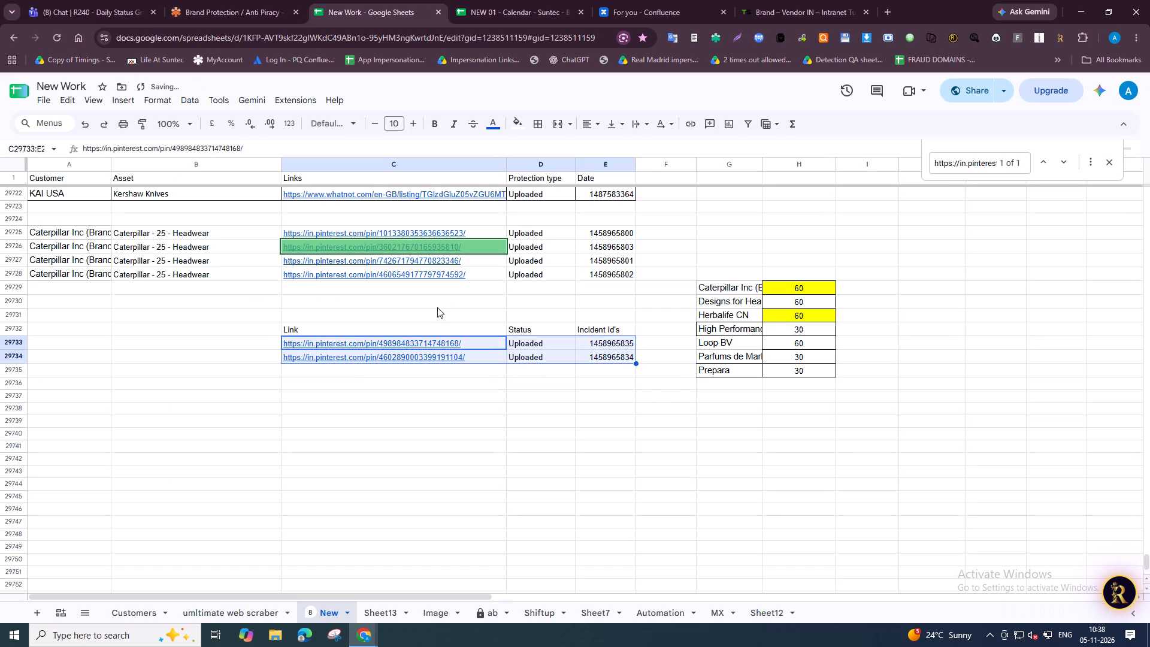
pyautogui.hotkey('ctrl', 'x')
pyautogui.hotkey('ctrl', 'Up')
pyautogui.hotkey('ctrl', 'Up')
pyautogui.press('Down')
pyautogui.hotkey('ctrl', 'v')
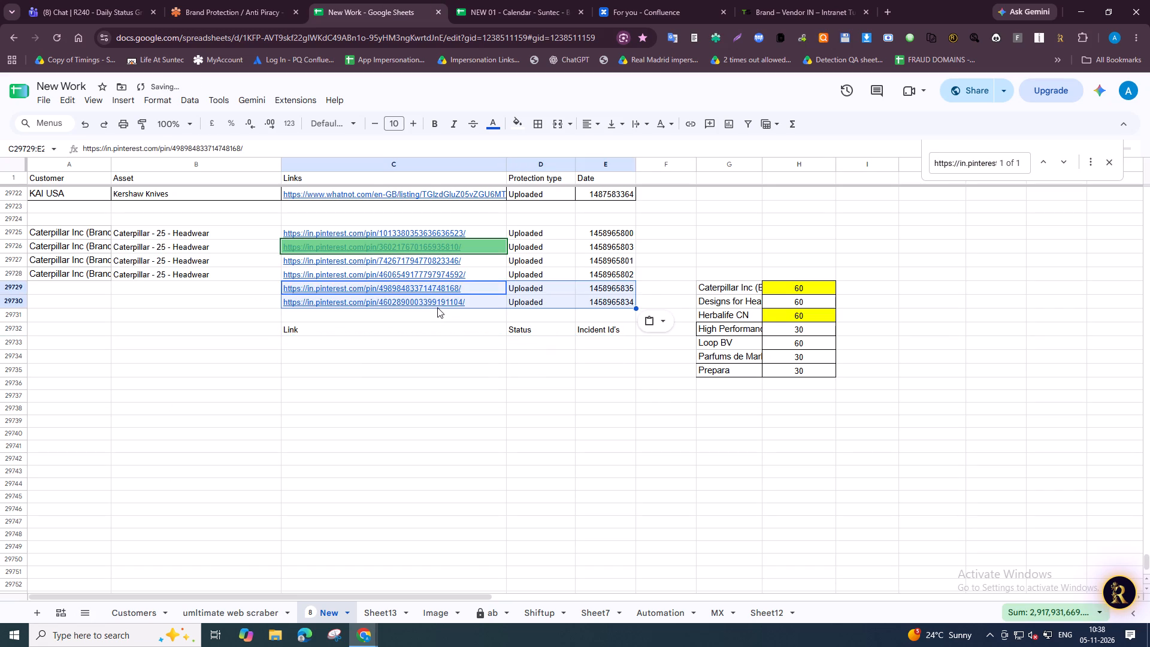
# Fill the Caterpillar Inc customer and Caterpillar - 25 - Headwear asset down into A29729:B29730.
pyautogui.hotkey('ctrl', 'Down')
pyautogui.press('Left')
pyautogui.hotkey('ctrl', 'shift', 'Up')
pyautogui.hotkey('ctrl', 'shift', 'Left')
pyautogui.hotkey('ctrl', 'd')
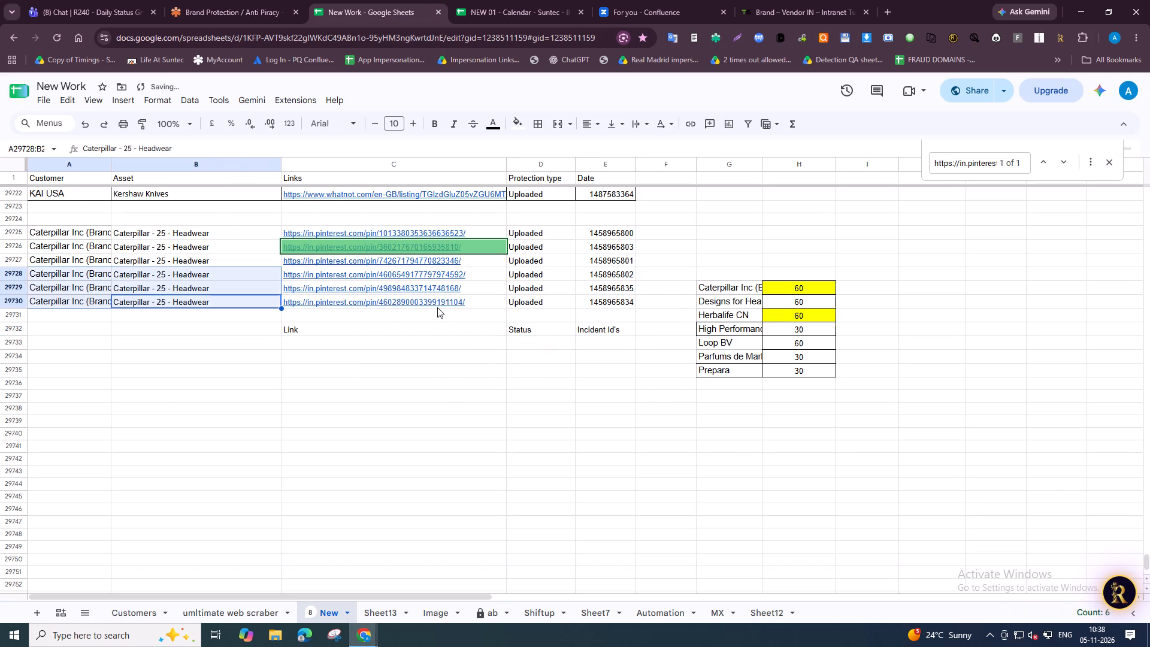
pyautogui.click(436, 388)
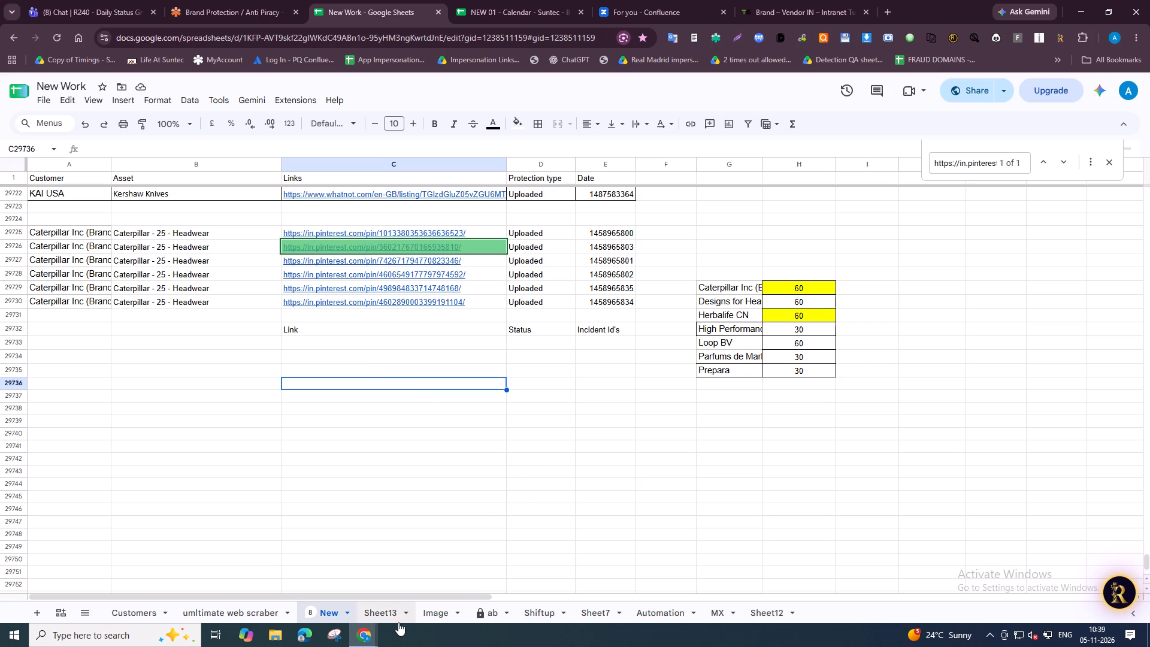
# Return to Pinterest, close the uploaded cap's pin page and resume examining the cap search results.
pyautogui.click(371, 636)
pyautogui.click(413, 591)
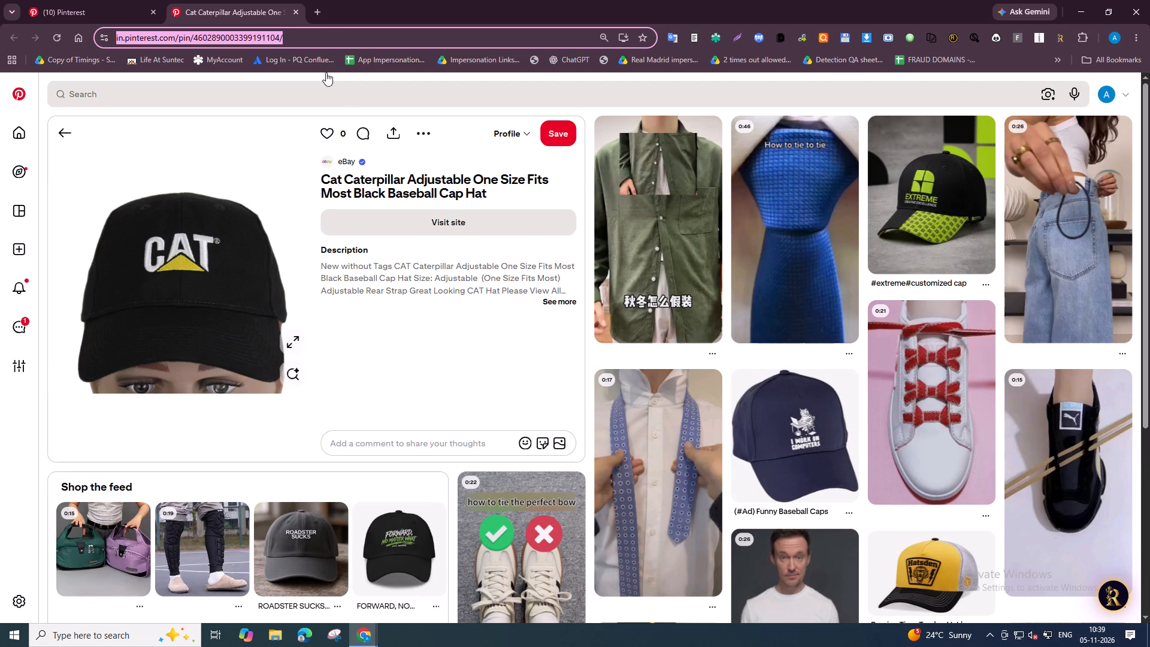
pyautogui.click(298, 13)
pyautogui.scroll(-4, 532, 333)
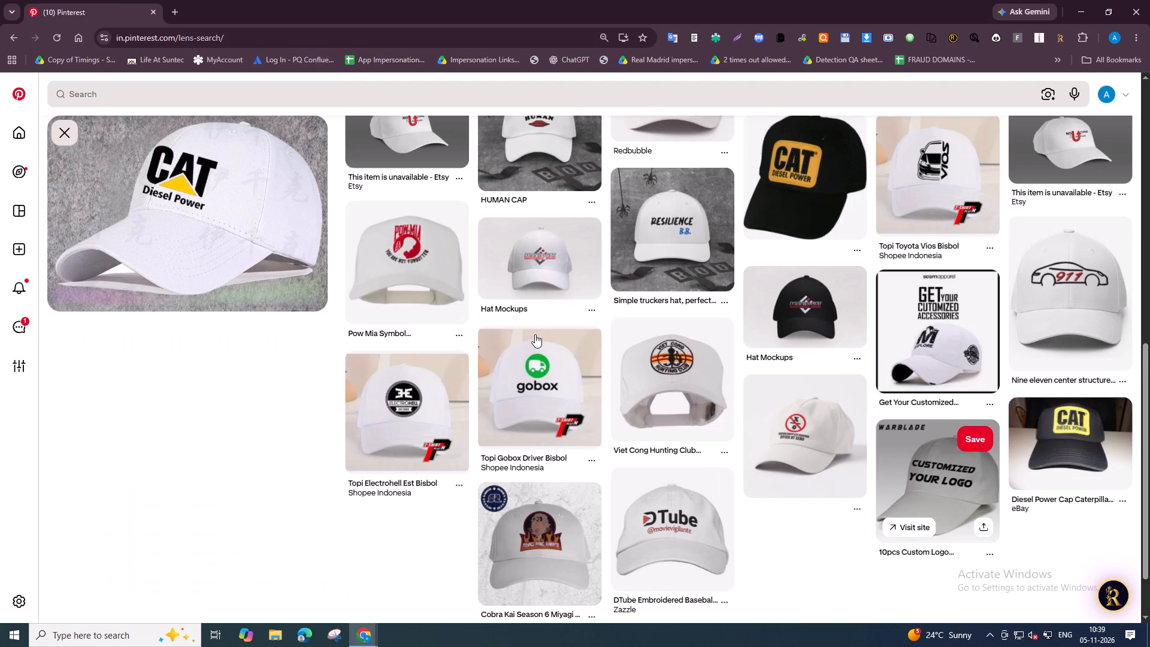
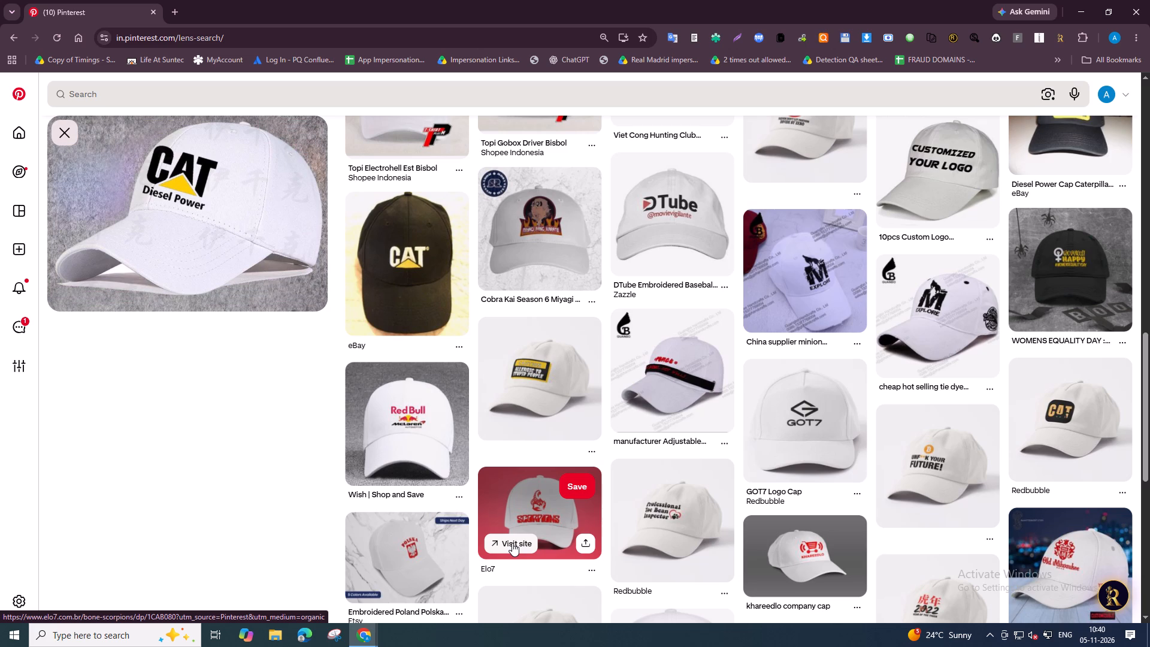
# Examine the white cap's visual search results through to the end for Caterpillar caps not yet reported.
pyautogui.scroll(-4, 630, 566)
pyautogui.scroll(-6, 740, 513)
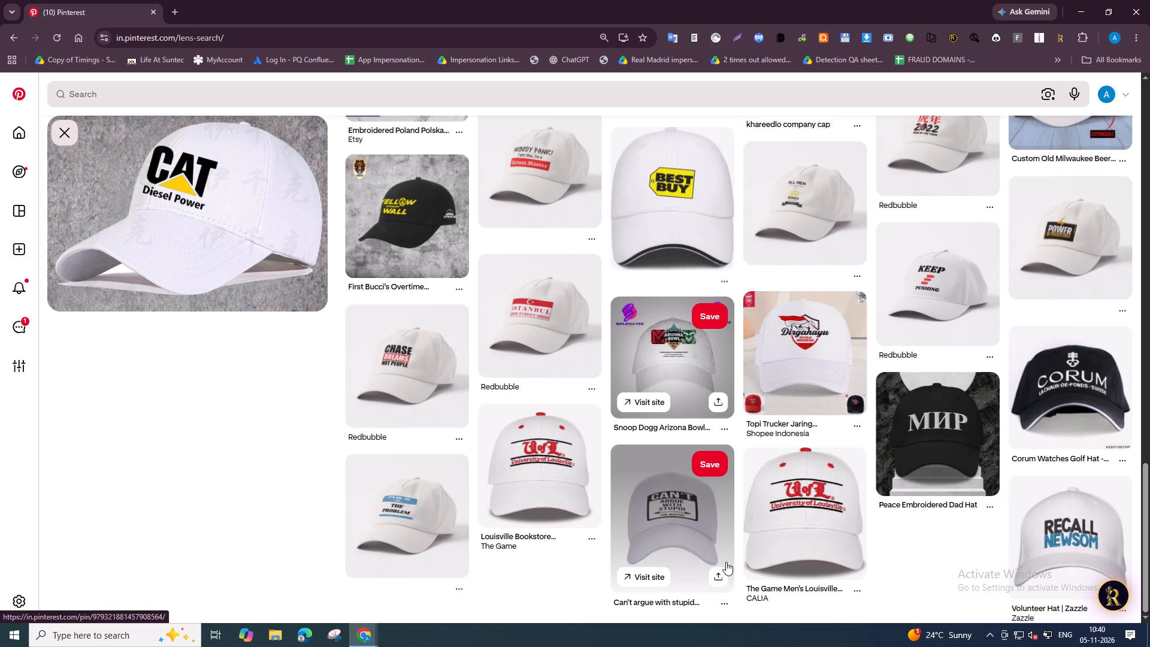
pyautogui.scroll(-5, 726, 560)
pyautogui.scroll(-8, 774, 486)
pyautogui.scroll(5, 722, 521)
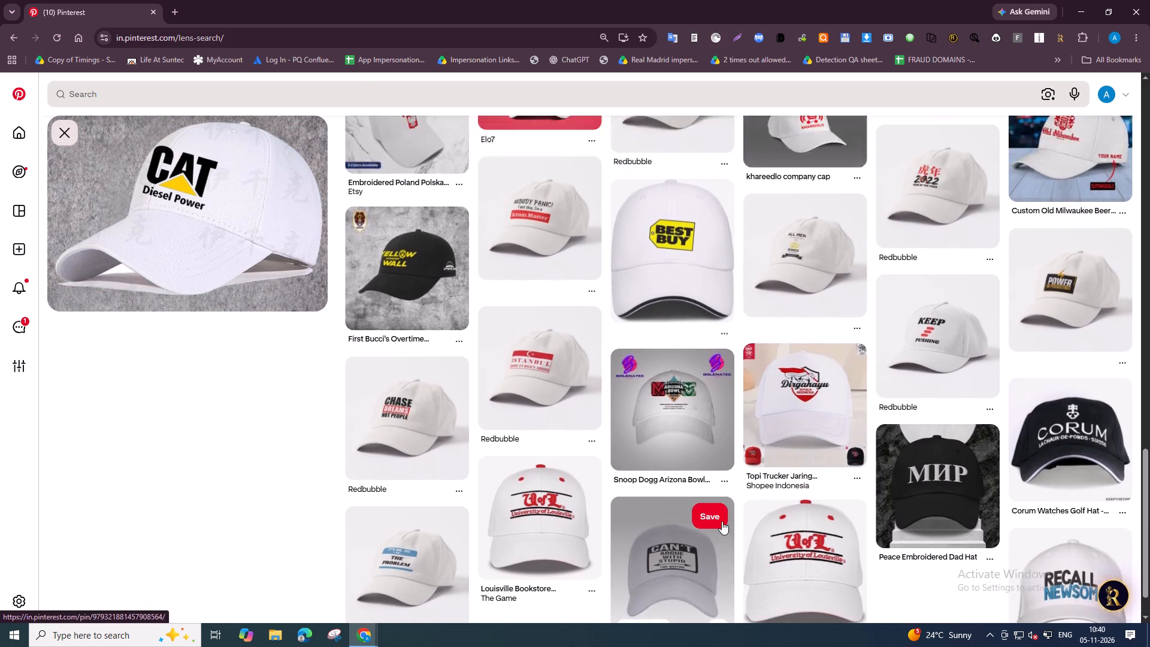
pyautogui.scroll(17, 722, 521)
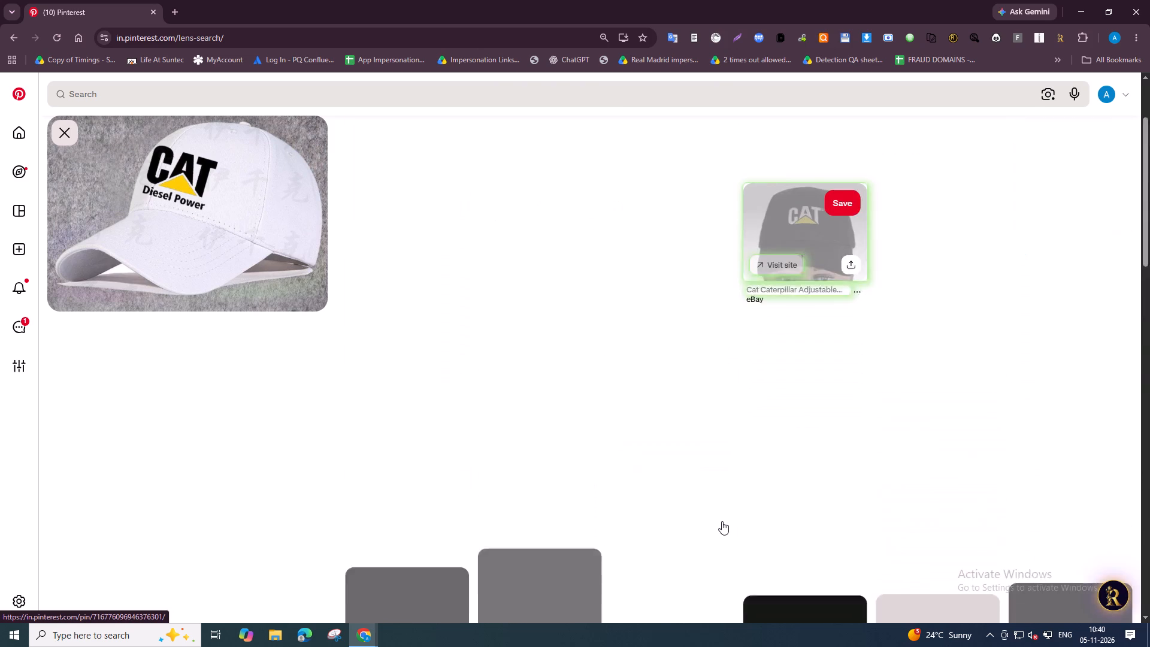
pyautogui.scroll(10, 722, 521)
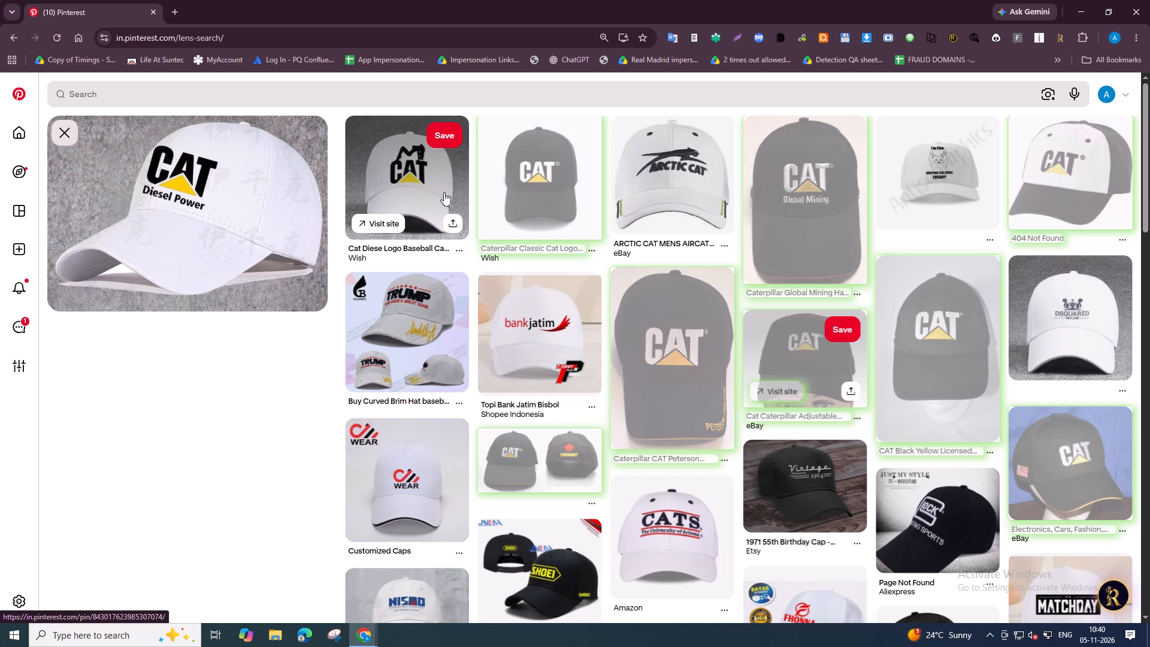
# Open Wish's white CAT logo cap and eBay's black CAT cap pins in new tabs and check the remaining results.
pyautogui.middleClick(425, 182)
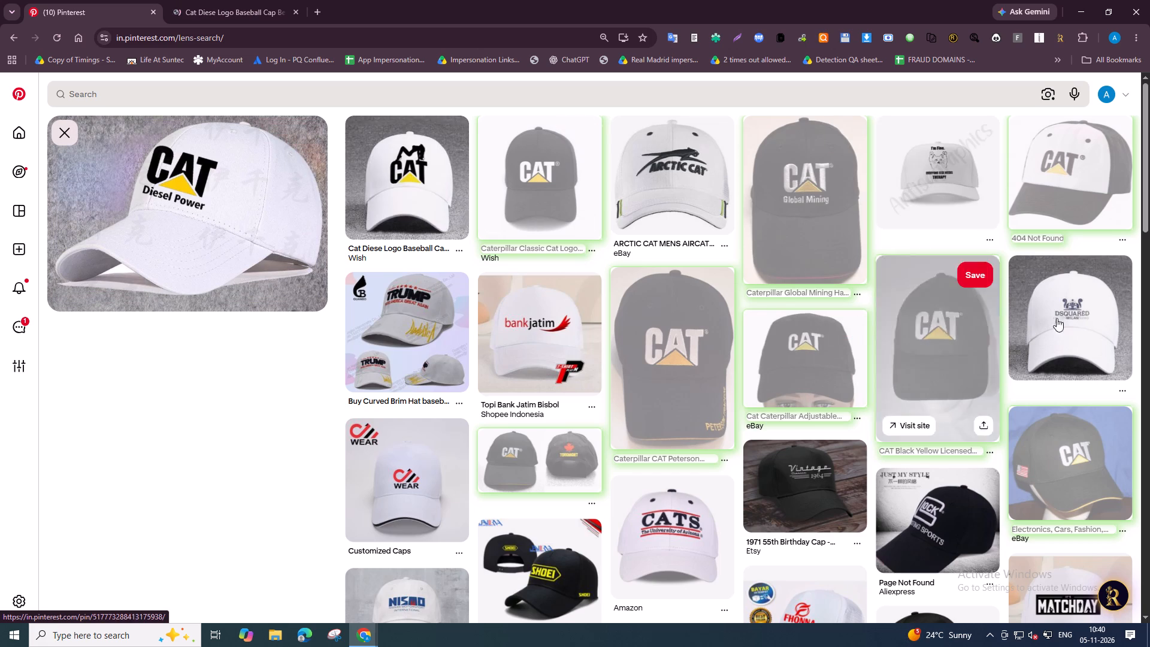
pyautogui.scroll(-3, 1099, 443)
pyautogui.scroll(-4, 874, 477)
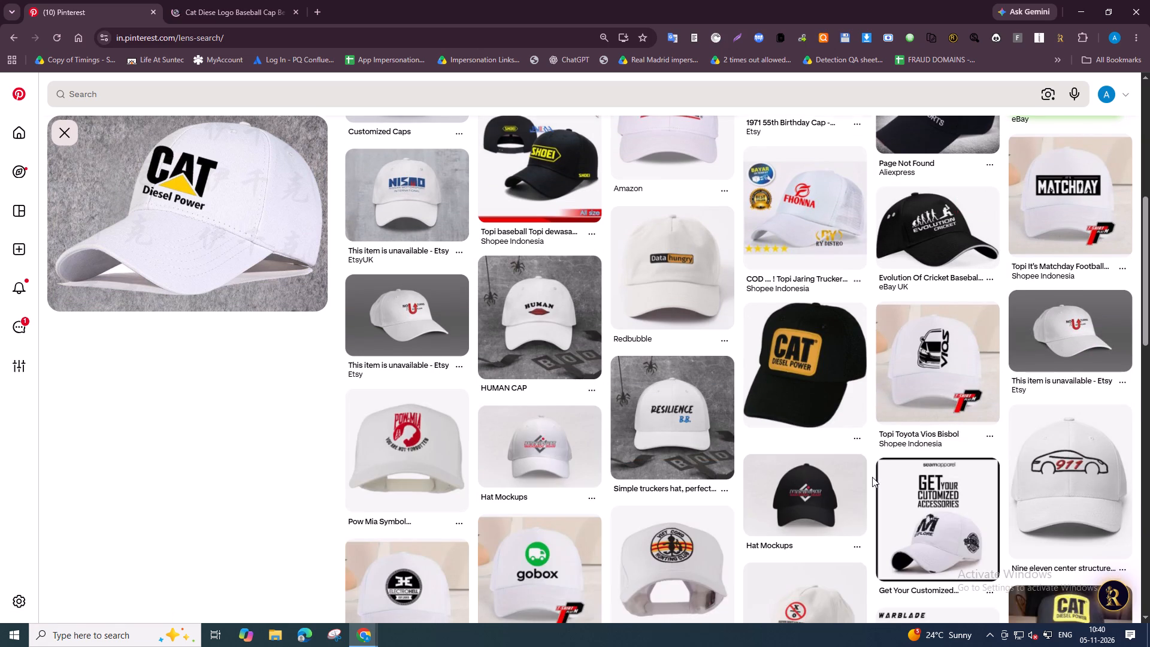
pyautogui.scroll(-8, 871, 475)
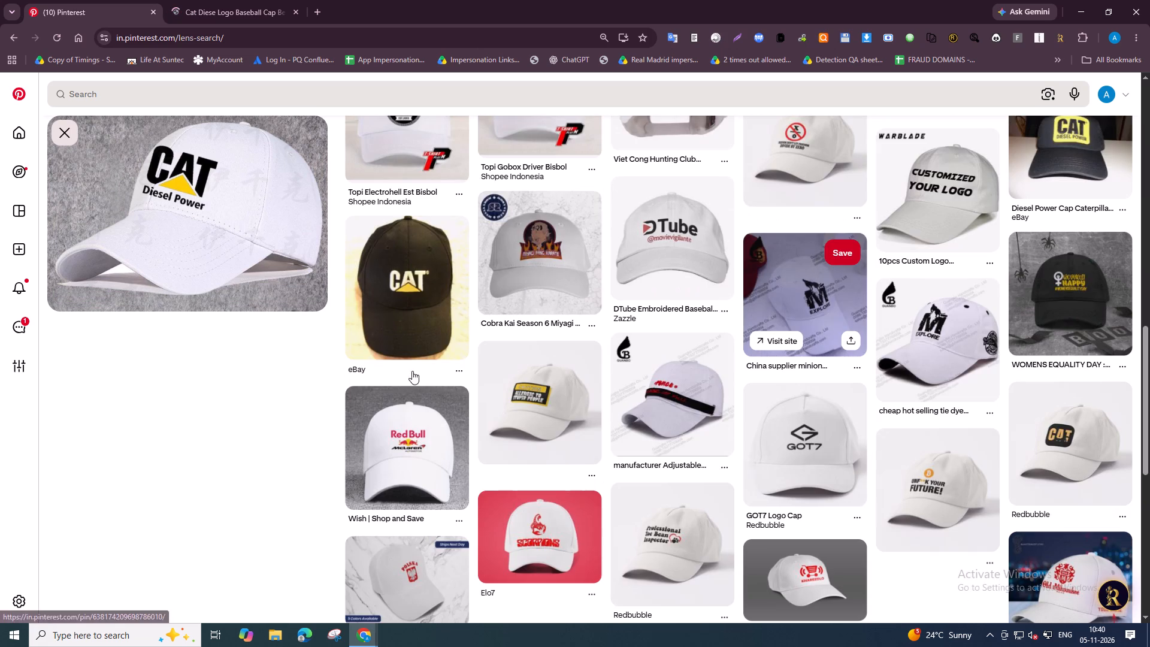
pyautogui.middleClick(426, 284)
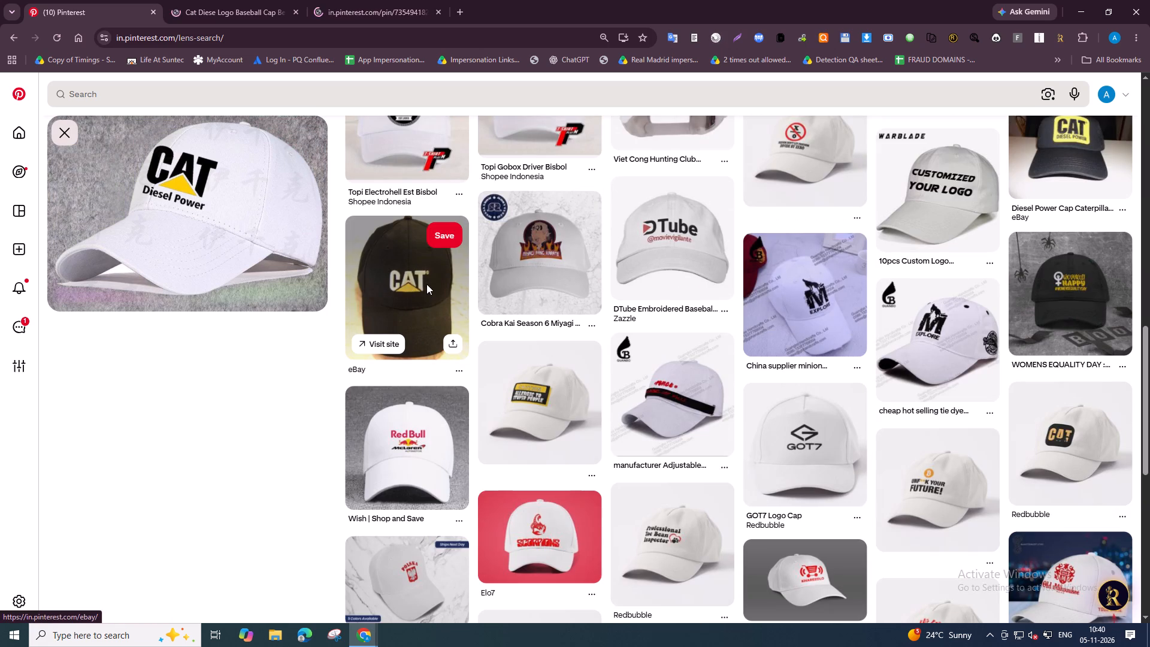
pyautogui.scroll(-5, 897, 362)
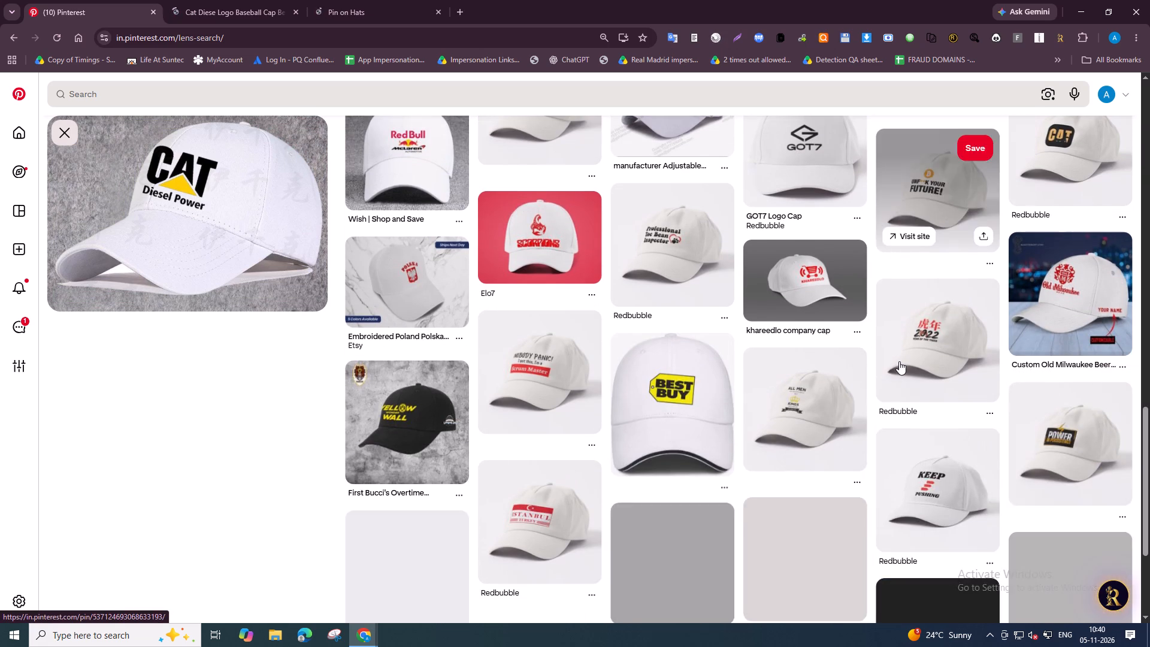
pyautogui.scroll(-6, 899, 361)
pyautogui.scroll(-2, 797, 409)
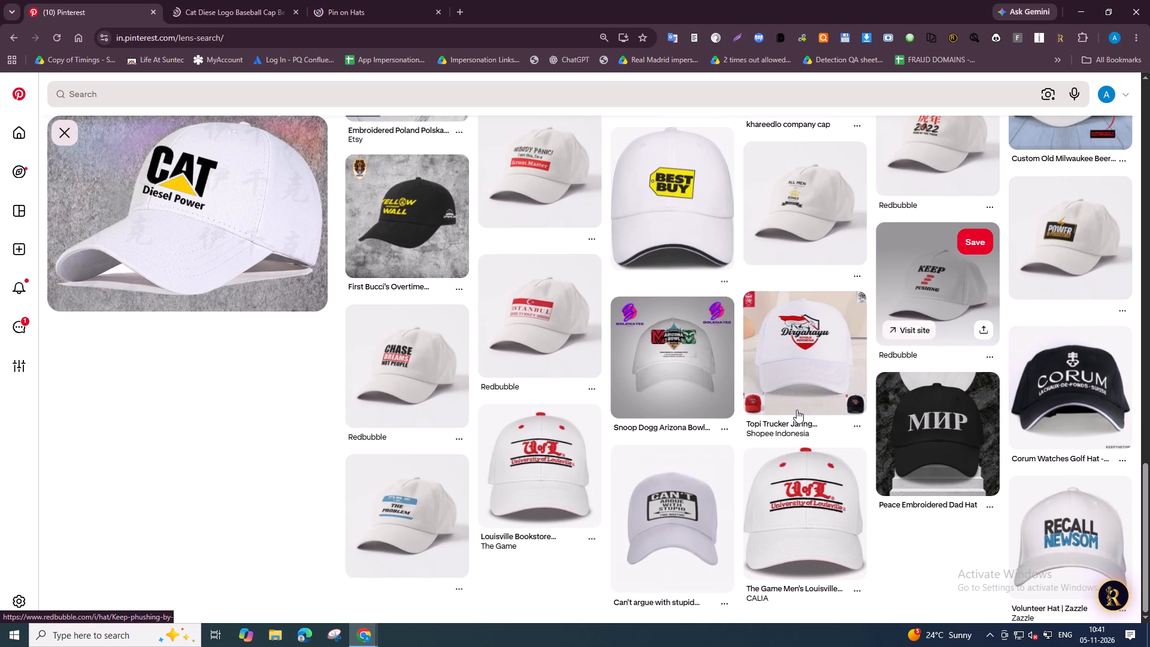
pyautogui.scroll(-3, 797, 410)
pyautogui.scroll(-5, 703, 422)
# Upload the white Wish cap's pin link as a Red Points incident under the asset Caterpillar Lewd - 25 - Headwear.
pyautogui.click(238, 0)
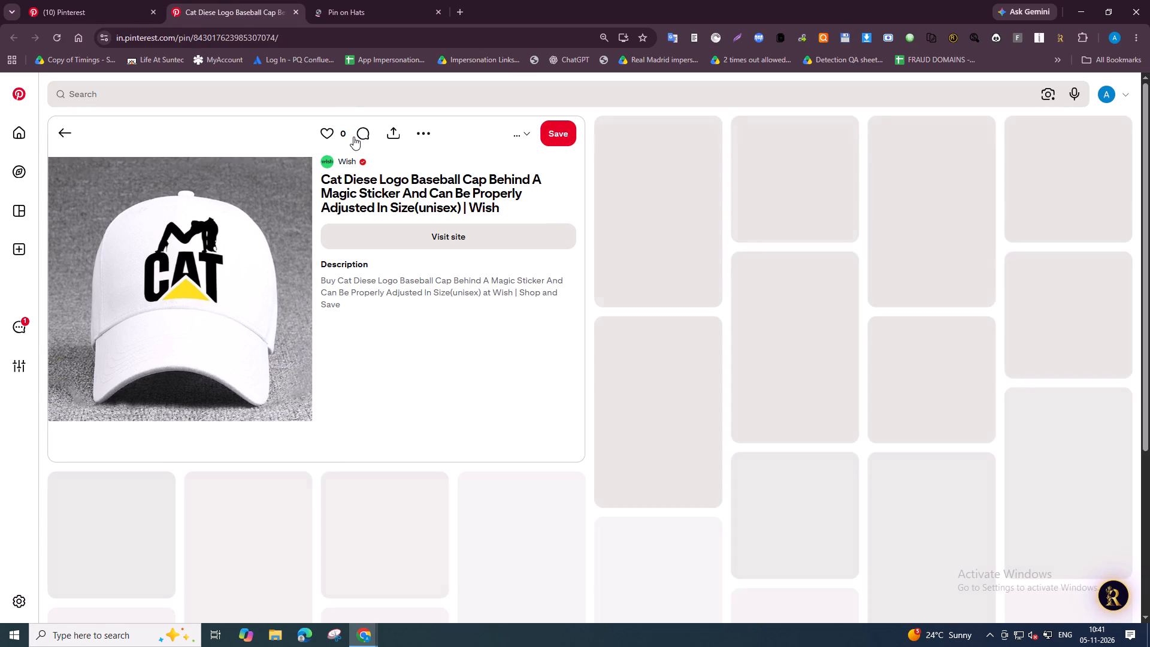
pyautogui.click(331, 32)
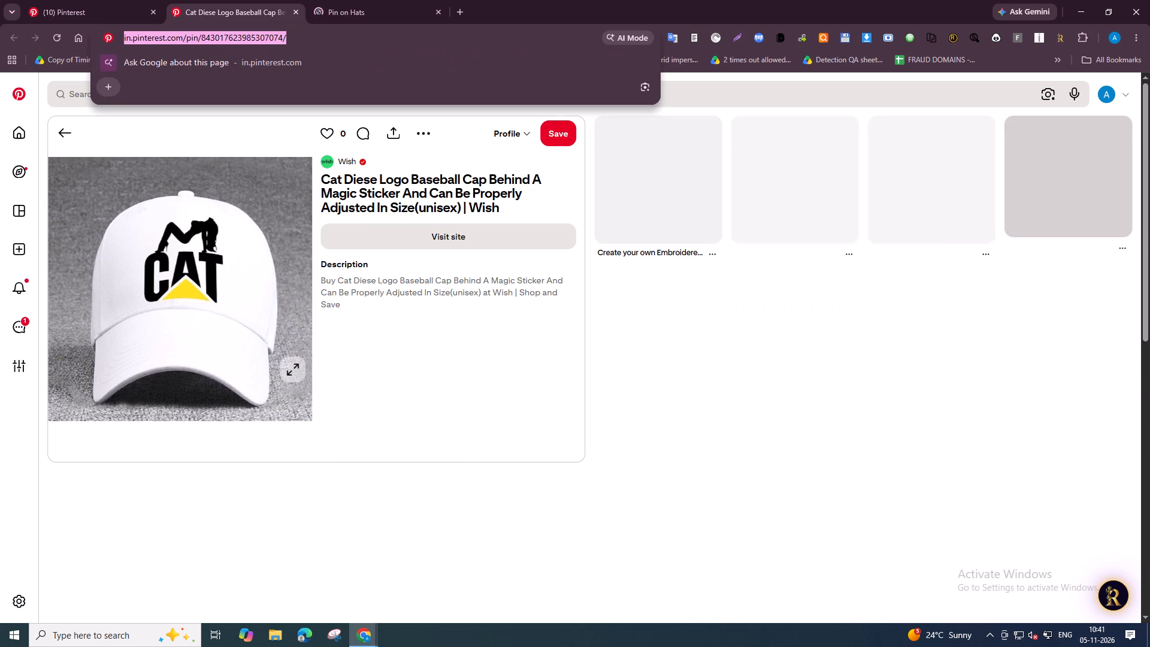
pyautogui.hotkey('ctrl', 'c')
pyautogui.hotkey('ctrl', 'c')
pyautogui.hotkey('ctrl', 'c')
pyautogui.hotkey('alt', 'Tab')
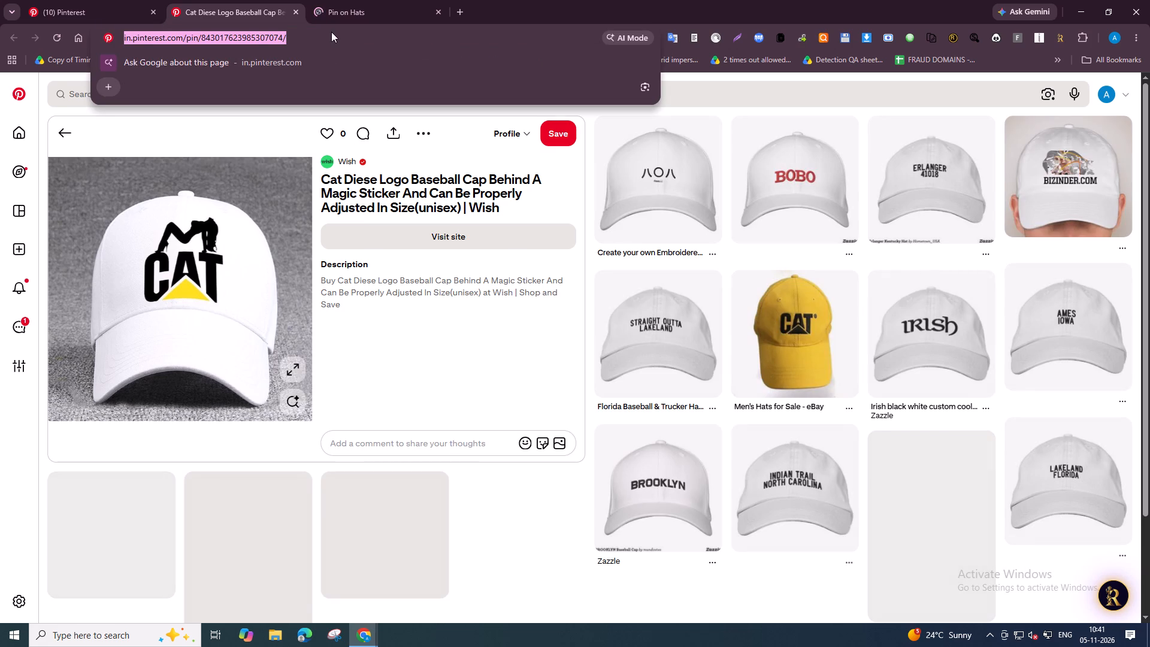
pyautogui.click(247, 0)
pyautogui.click(289, 439)
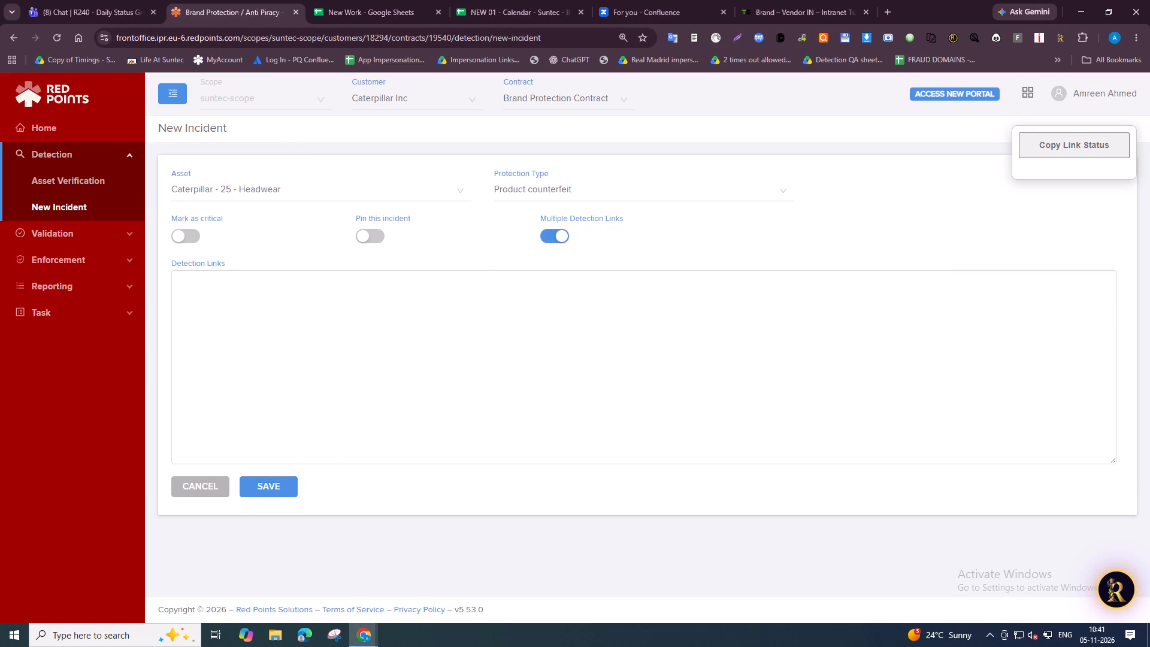
pyautogui.click(266, 198)
pyautogui.write('he')
pyautogui.press('a')
pyautogui.click(269, 232)
pyautogui.click(277, 327)
pyautogui.hotkey('ctrl', 'v')
pyautogui.click(276, 480)
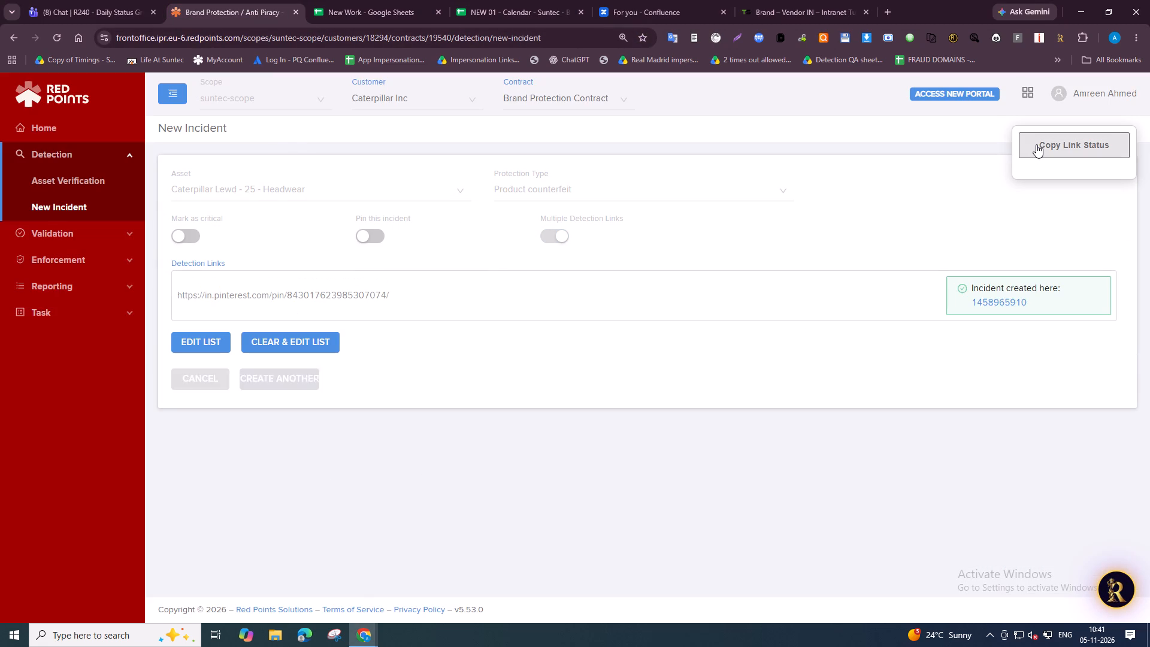
# Copy the incident's link status into New Work at C29736, and close the white Wish cap's pin page in Pinterest.
pyautogui.click(1036, 144)
pyautogui.click(398, 0)
pyautogui.hotkey('ctrl', 'v')
pyautogui.hotkey('alt', 'Tab')
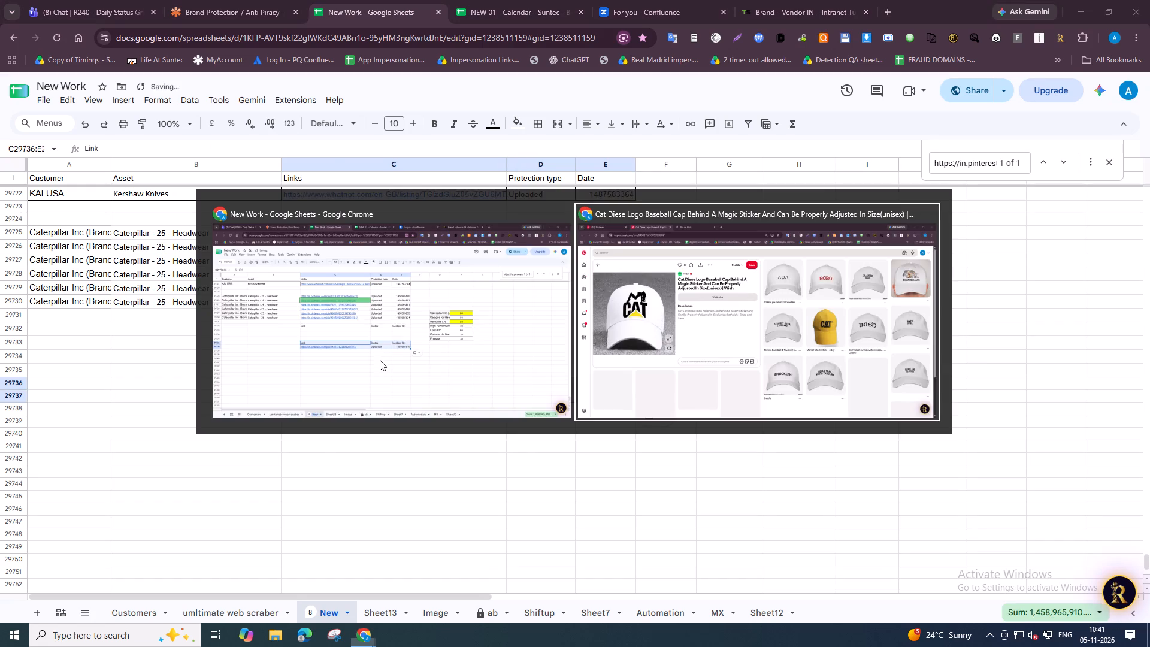
pyautogui.hotkey('ctrl', 'w')
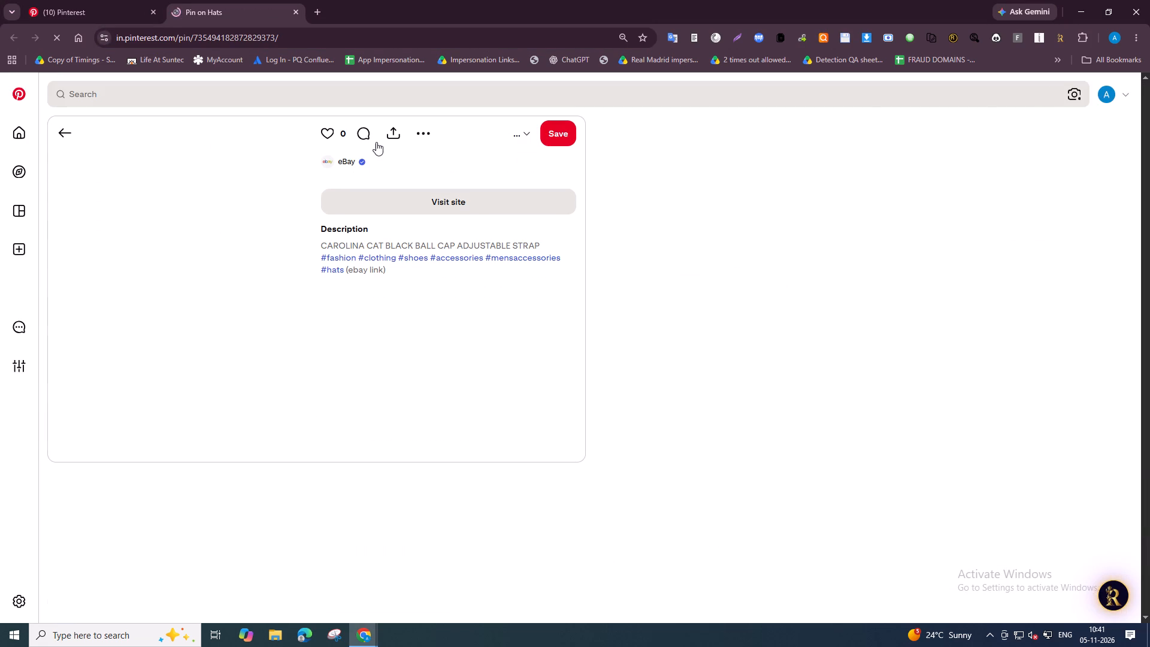
# Upload the black eBay cap's pin link as a Red Points incident under the asset Caterpillar - 25 - Headwear.
pyautogui.click(340, 34)
pyautogui.hotkey('ctrl', 'c')
pyautogui.hotkey('ctrl', 'c')
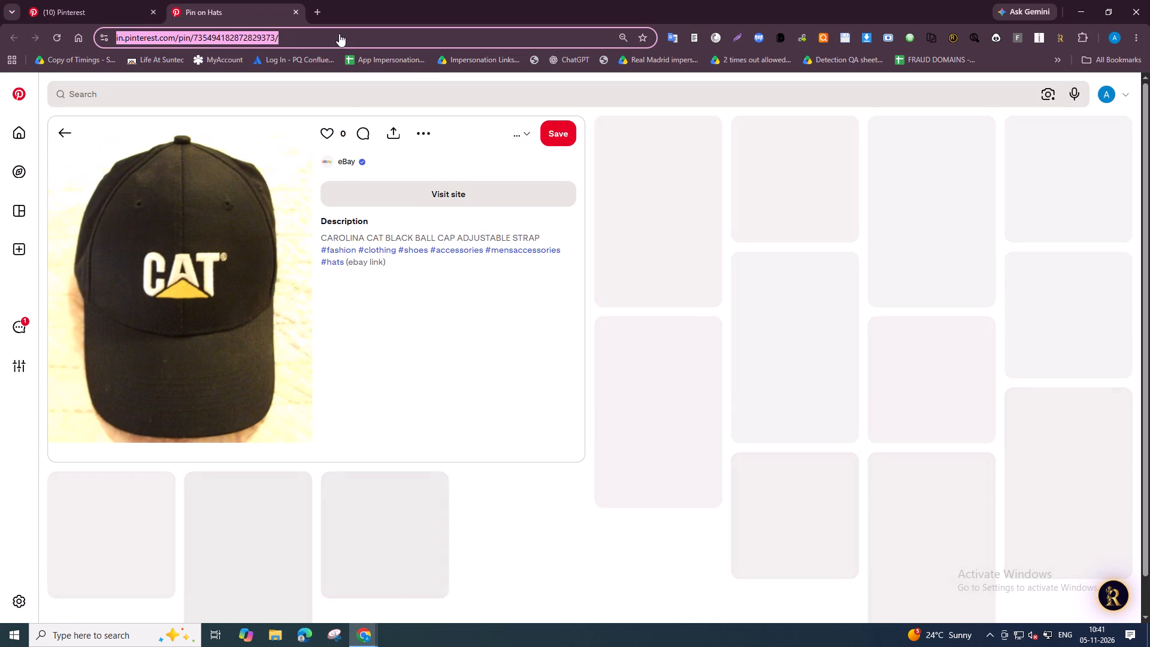
pyautogui.hotkey('alt', 'Tab')
pyautogui.click(220, 0)
pyautogui.click(267, 337)
pyautogui.click(260, 188)
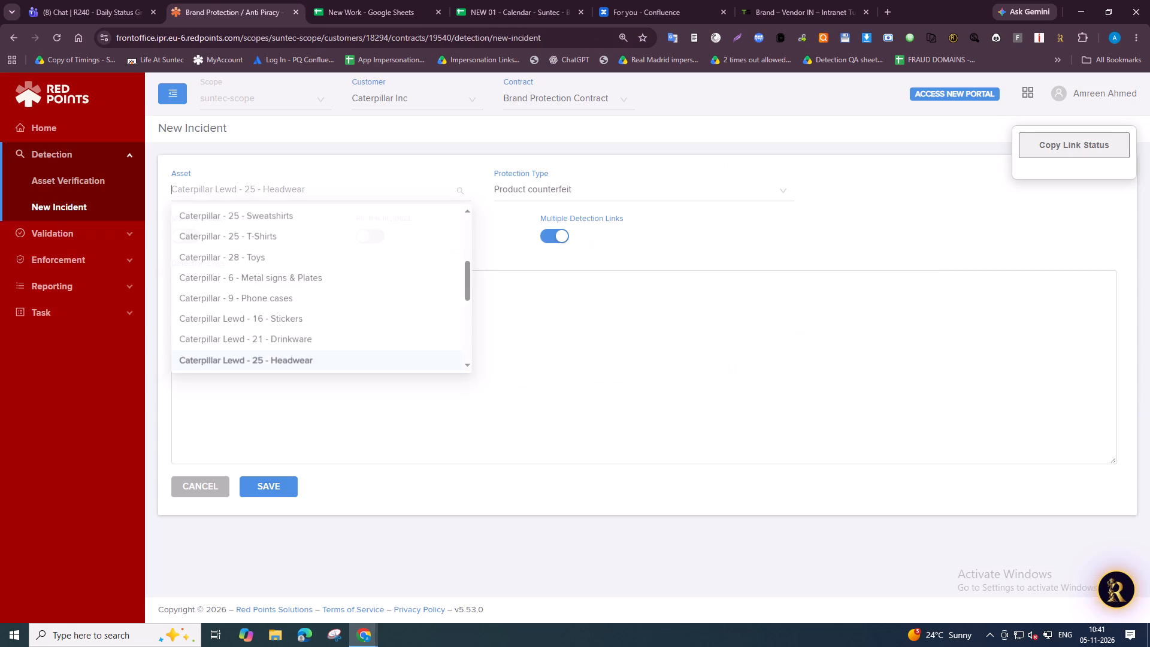
pyautogui.press('h')
pyautogui.press('e')
pyautogui.press('a')
pyautogui.click(256, 216)
pyautogui.click(268, 322)
pyautogui.hotkey('ctrl', 'v')
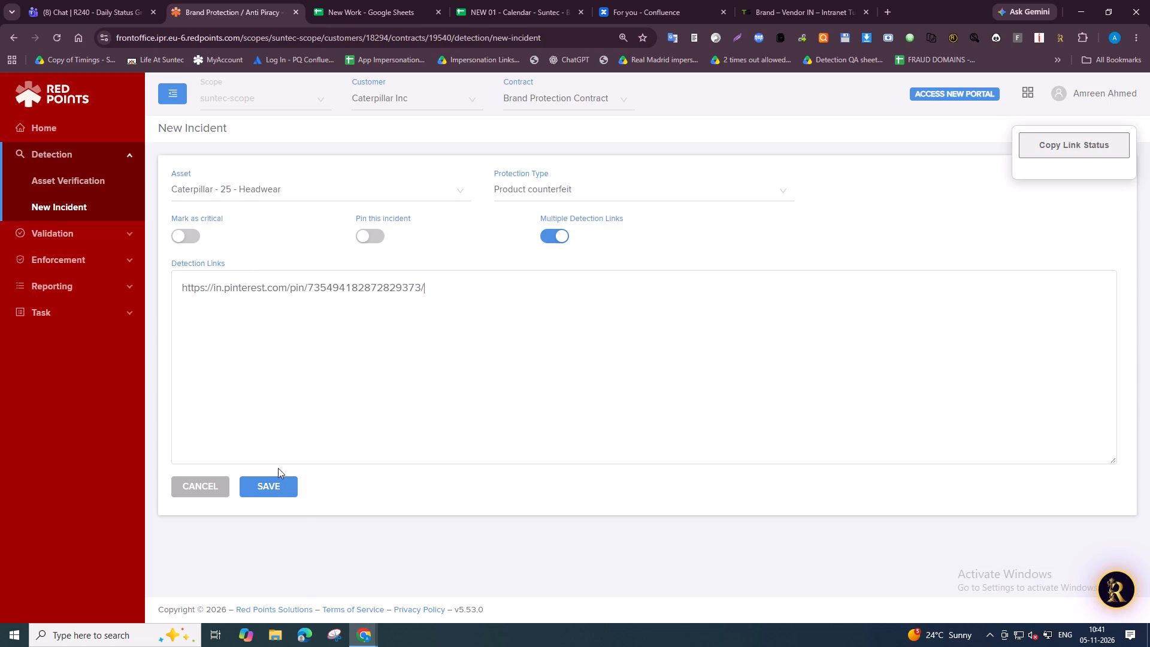
pyautogui.click(277, 485)
# Copy the black cap incident's link status and paste it into New Work starting at C29738.
pyautogui.click(1100, 138)
pyautogui.click(360, 0)
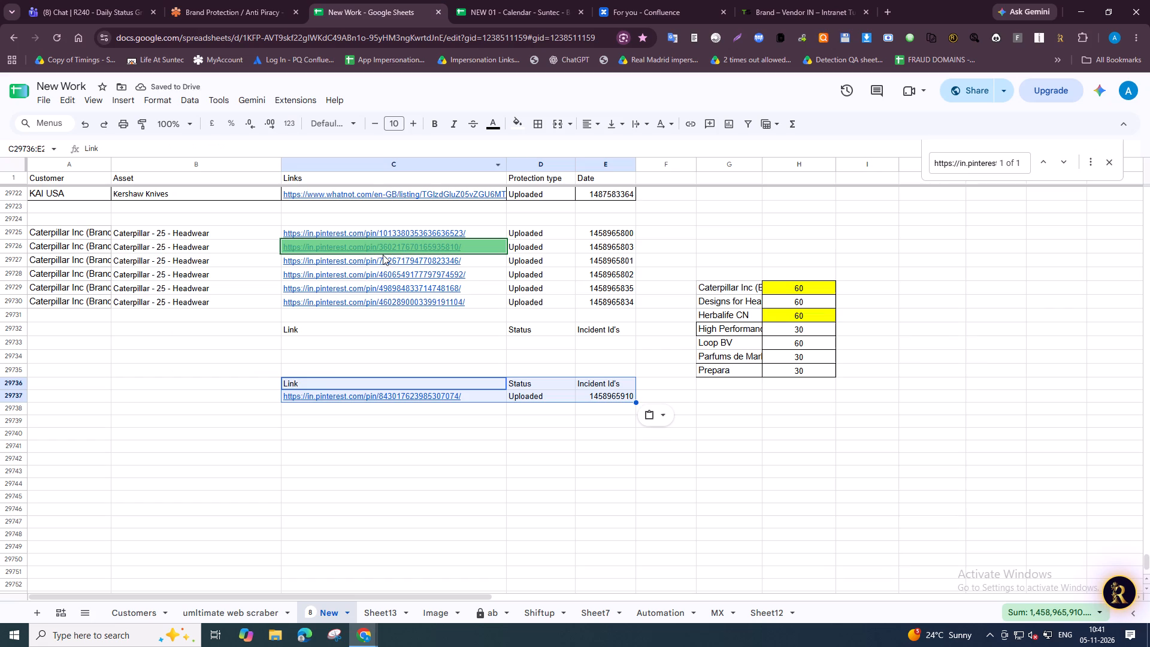
pyautogui.click(361, 413)
pyautogui.hotkey('ctrl', 'v')
# Copy the asset Caterpillar - 25 - Headwear from an earlier row into B29739, beside the black cap's link.
pyautogui.click(161, 277)
pyautogui.hotkey('ctrl', 'c')
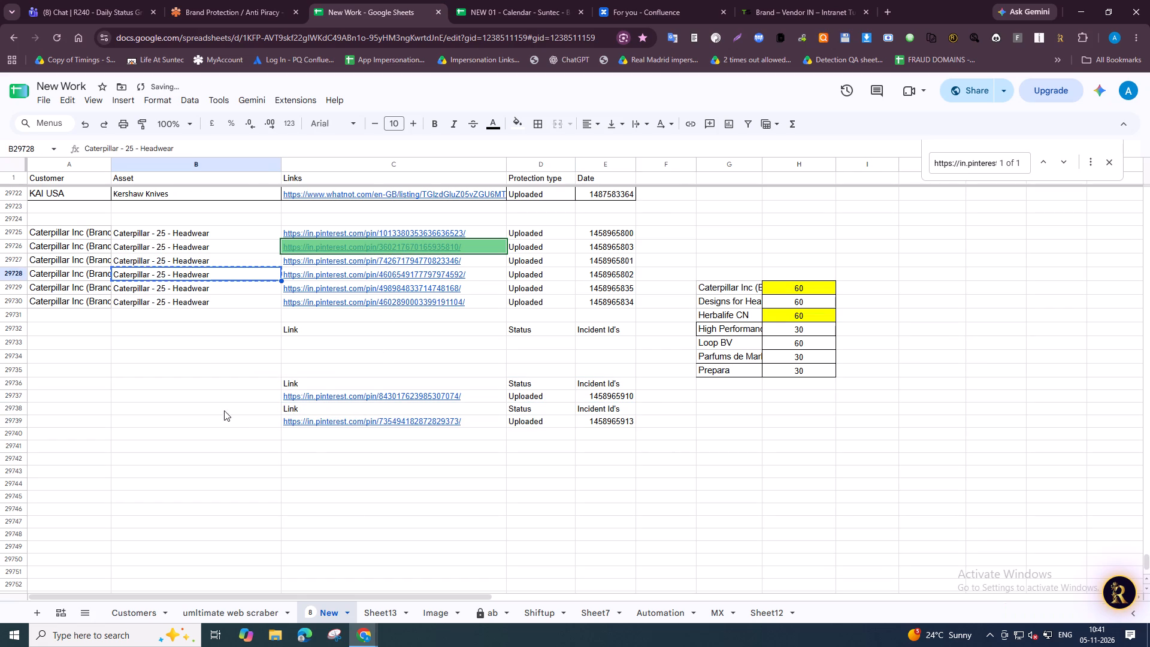
pyautogui.click(234, 420)
pyautogui.hotkey('ctrl', 'v')
# Copy the asset name Caterpillar Lewd - 25 - Headwear from Red Points into B29737, beside the white cap's link.
pyautogui.click(263, 462)
pyautogui.click(235, 0)
pyautogui.click(277, 342)
pyautogui.click(277, 195)
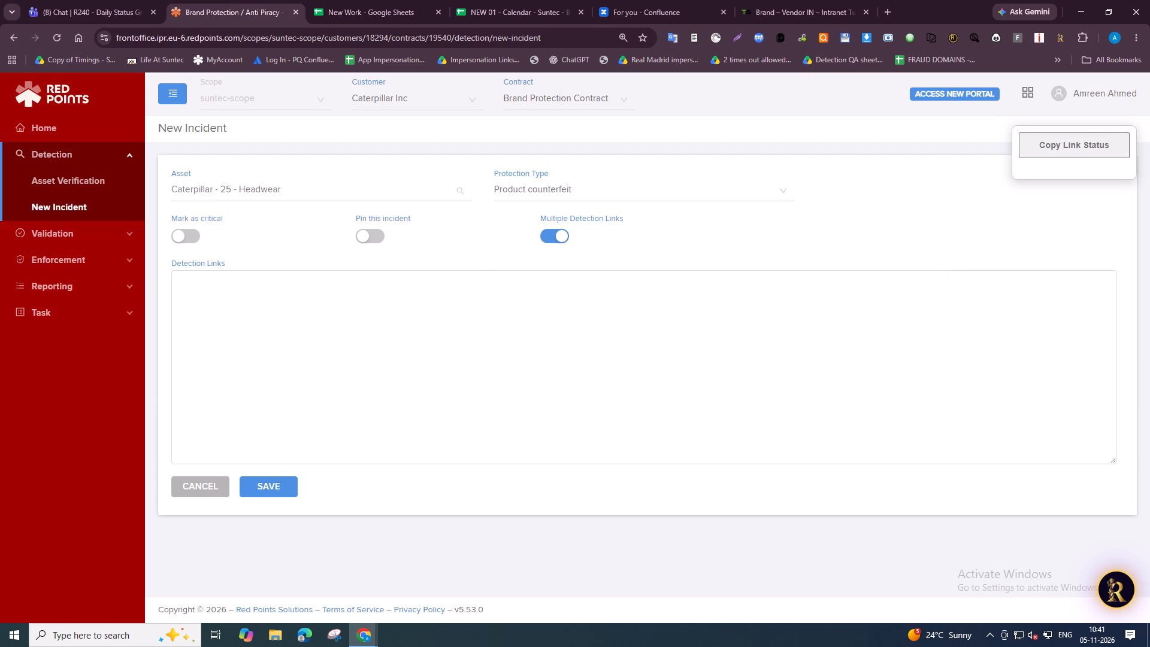
pyautogui.press('h')
pyautogui.press('e')
pyautogui.press('a')
pyautogui.click(262, 237)
pyautogui.keyDown('alt'); pyautogui.click(269, 195); pyautogui.keyUp('alt')
pyautogui.click(389, 0)
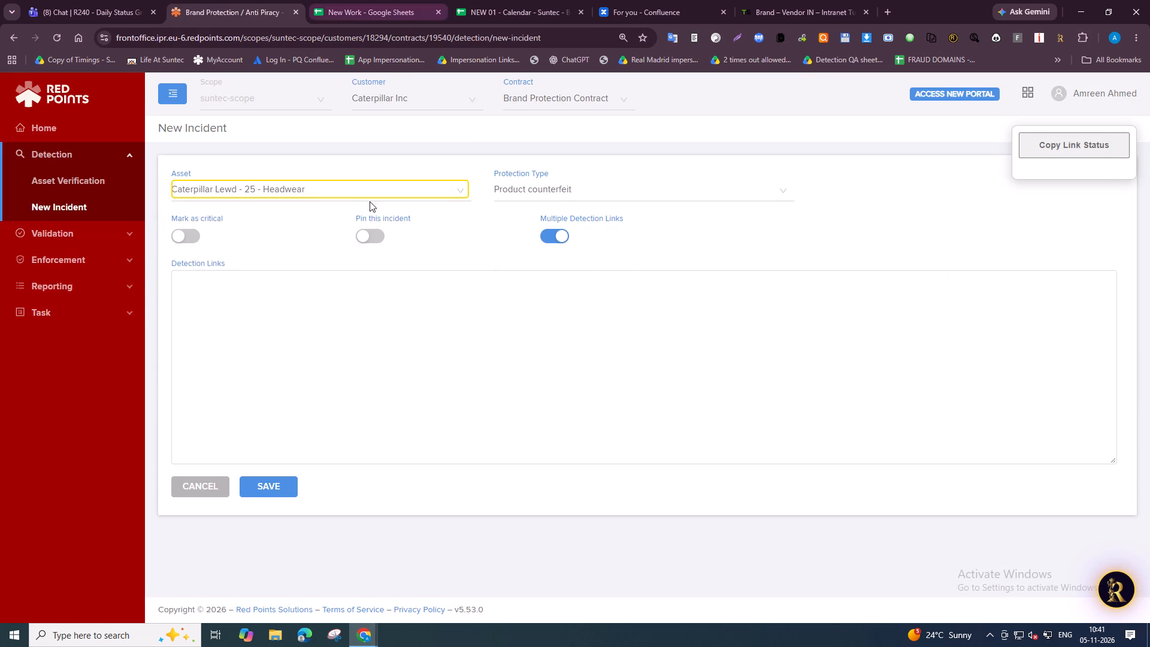
pyautogui.click(262, 397)
pyautogui.hotkey('ctrl', 'v')
# Bring the two new incident rows together and move them to B29731:E29732, directly below the earlier uploads.
pyautogui.click(258, 419)
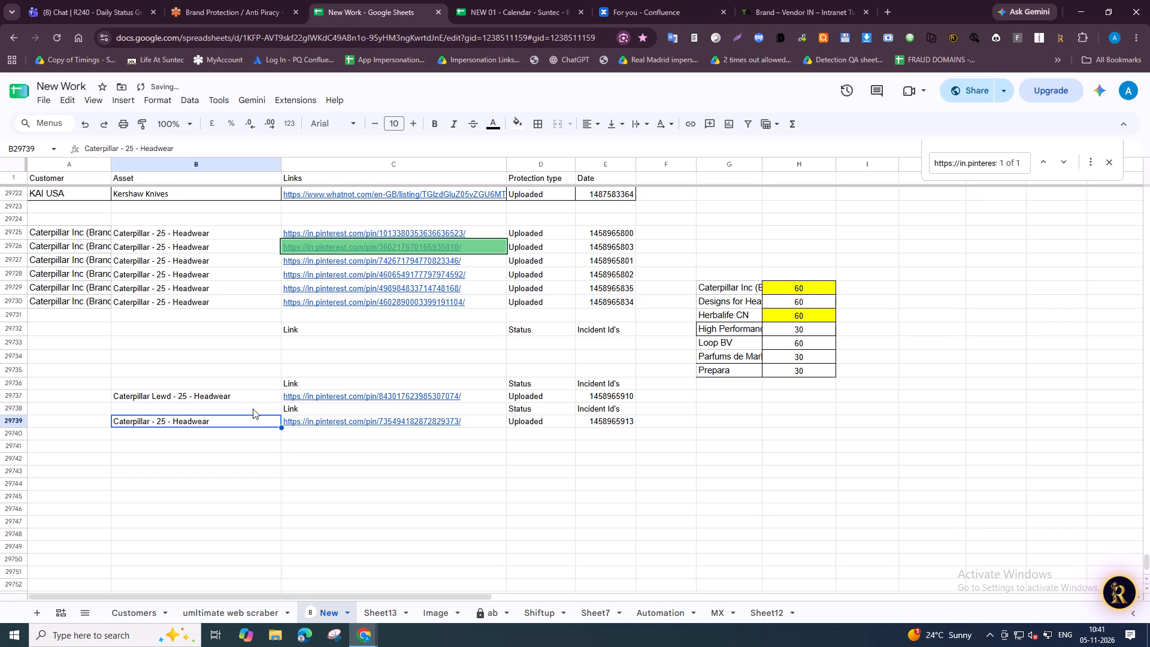
pyautogui.hotkey('ctrl', 'shift', 'Right')
pyautogui.hotkey('ctrl', 'x')
pyautogui.press('Up')
pyautogui.hotkey('ctrl', 'v')
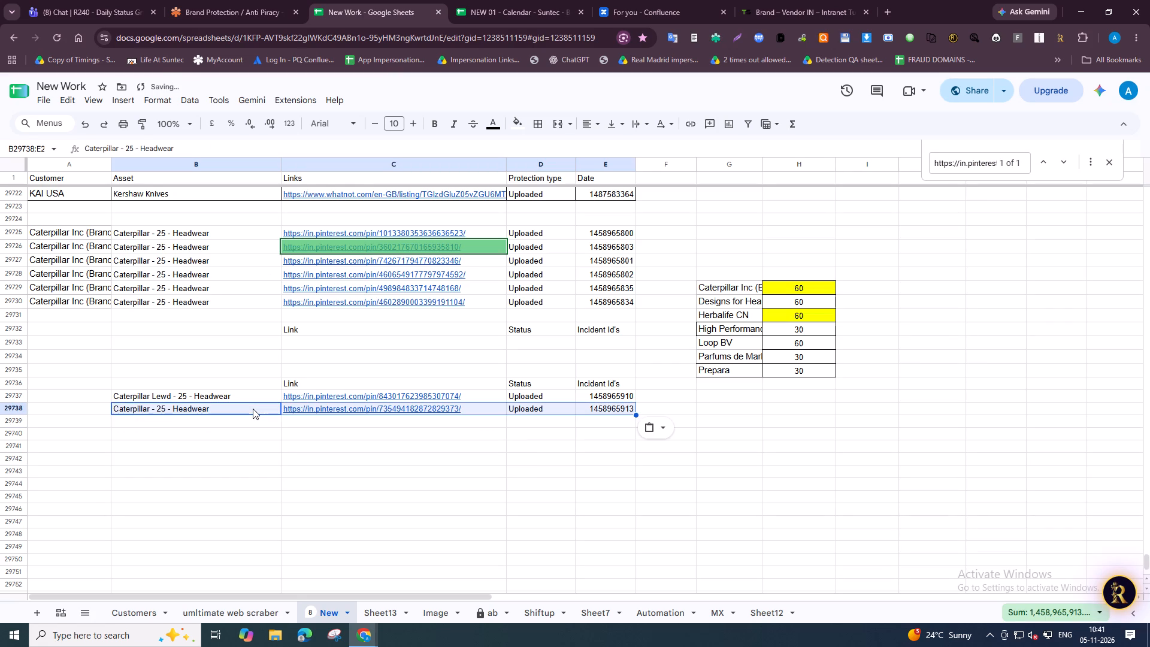
pyautogui.hotkey('shift', 'Up')
pyautogui.hotkey('ctrl', 'x')
pyautogui.hotkey('ctrl', 'Up')
pyautogui.hotkey('ctrl', 'Up')
pyautogui.press('Down')
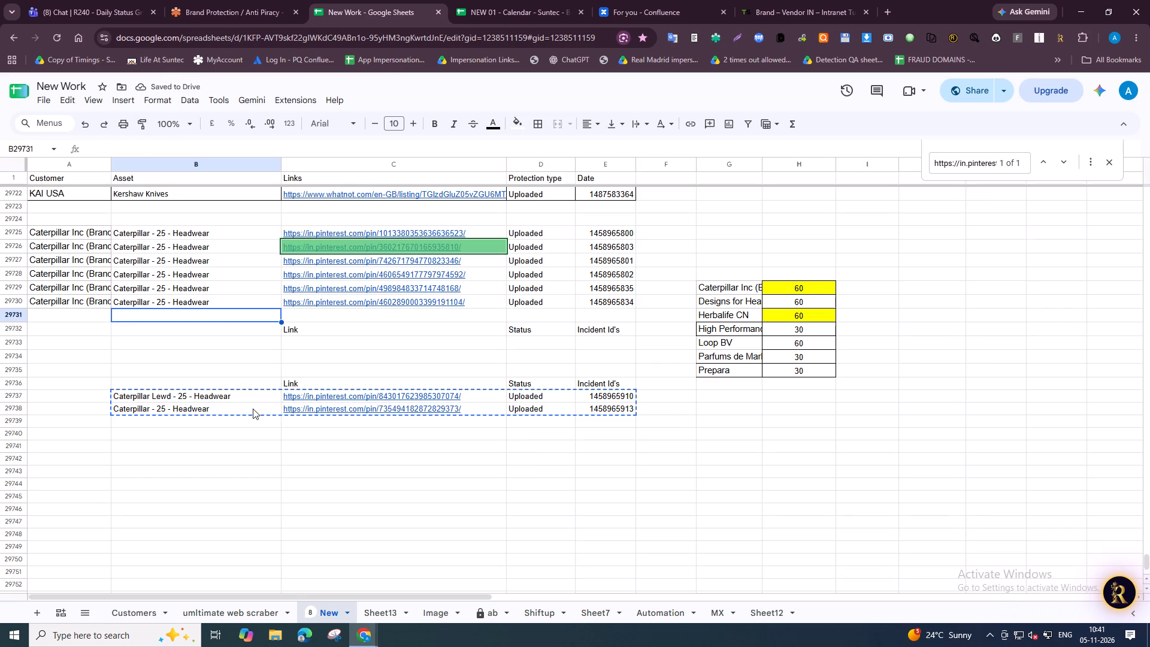
pyautogui.hotkey('ctrl', 'v')
# Fill the Caterpillar Inc customer name down into A29731:A29732.
pyautogui.press('Left')
pyautogui.hotkey('ctrl', 'd')
pyautogui.press('Down')
pyautogui.hotkey('ctrl', 'd')
# Return to Pinterest, close the black eBay cap's pin page and look over the cap search results again.
pyautogui.hotkey('alt', 'Tab')
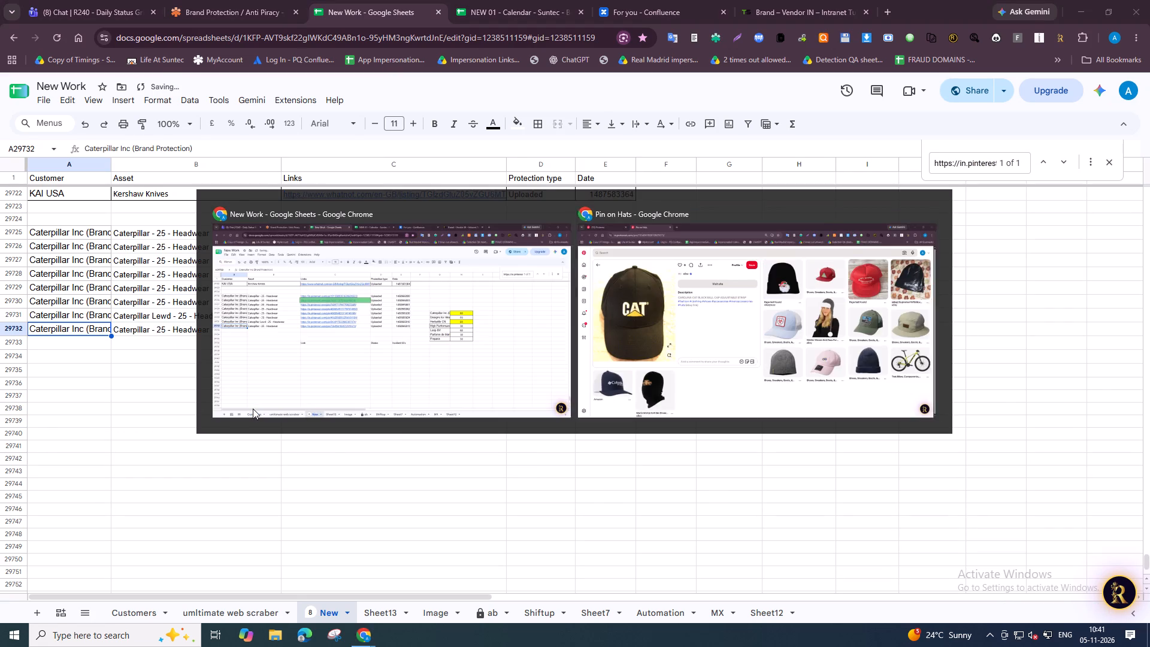
pyautogui.hotkey('ctrl', 'w')
pyautogui.scroll(-4, 712, 362)
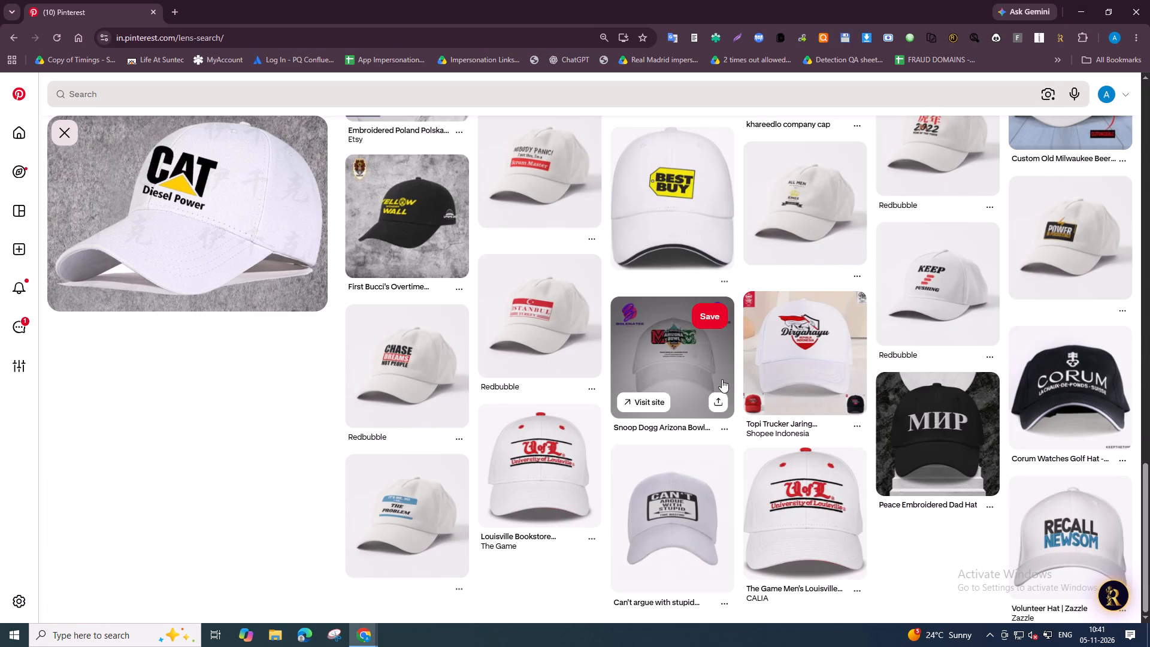
pyautogui.scroll(11, 724, 379)
pyautogui.scroll(10, 744, 365)
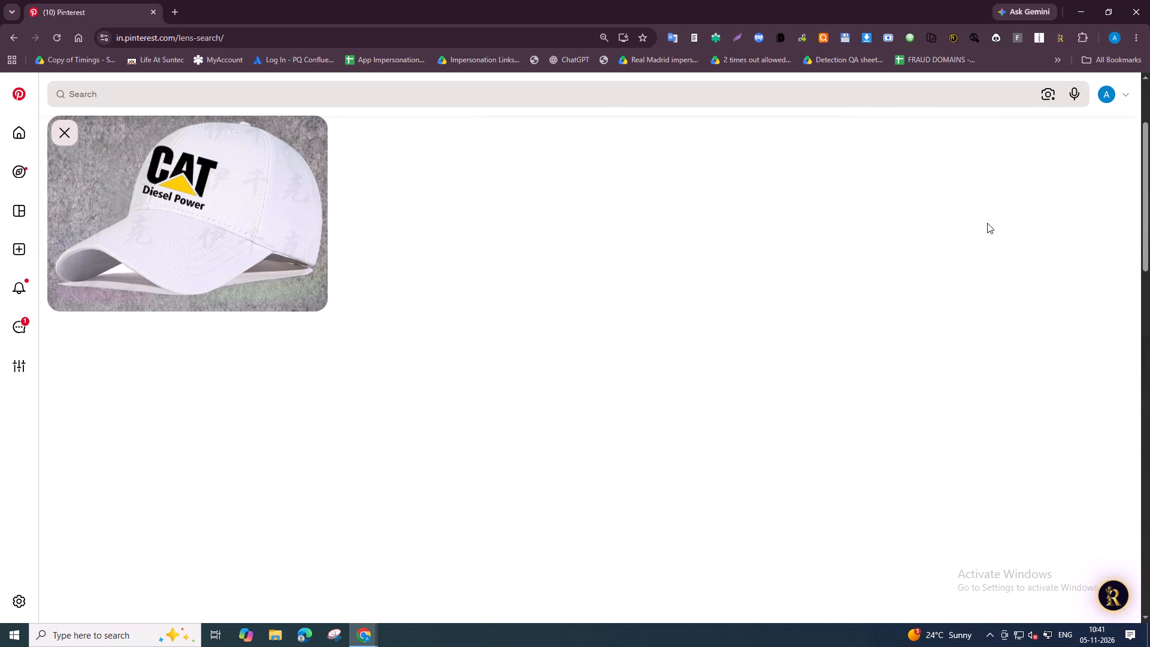
# Run a new Pinterest image search using the picture cater boots from the Amreen folder.
pyautogui.click(1040, 96)
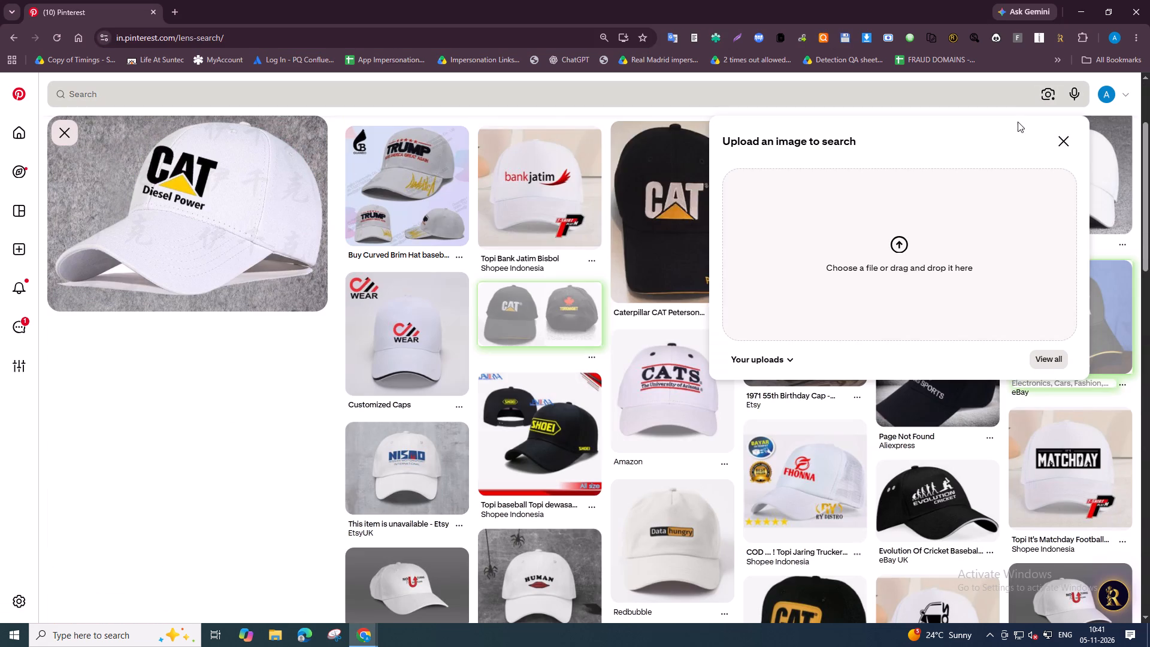
pyautogui.click(901, 249)
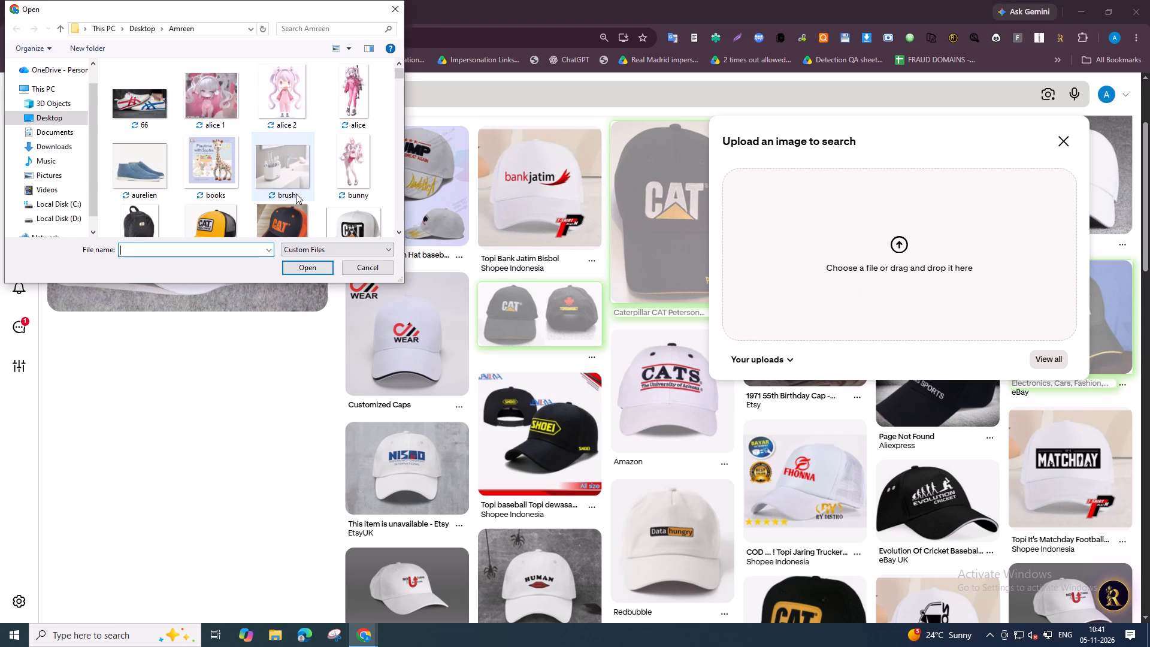
pyautogui.click(296, 194)
pyautogui.scroll(-8, 292, 206)
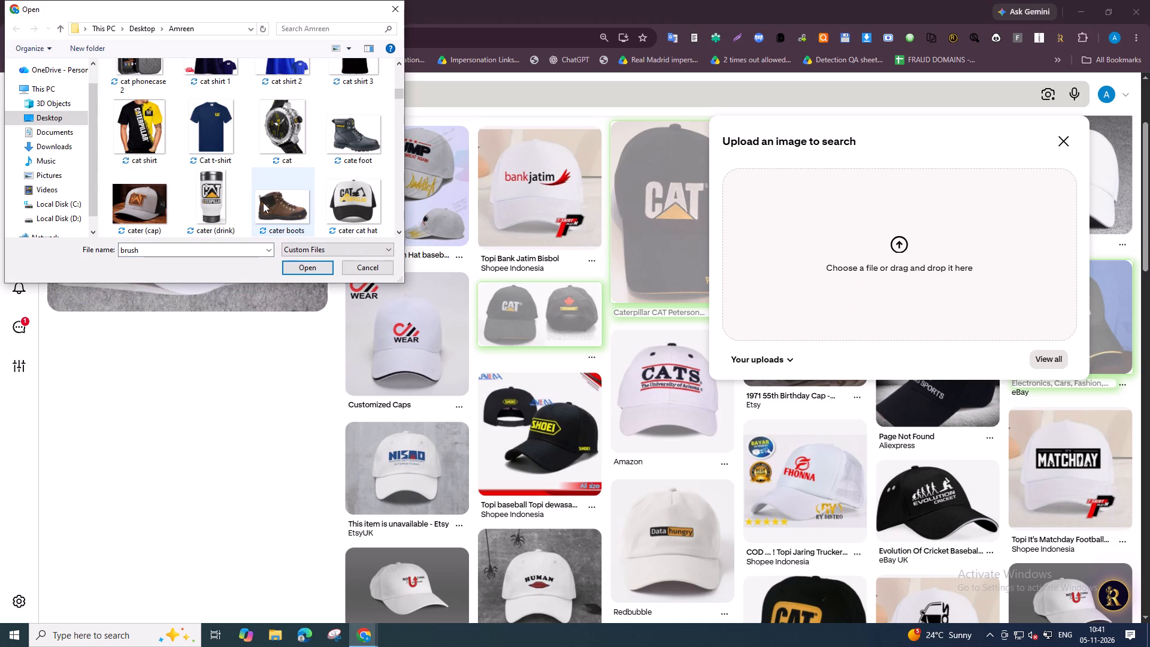
pyautogui.click(273, 210)
pyautogui.click(304, 269)
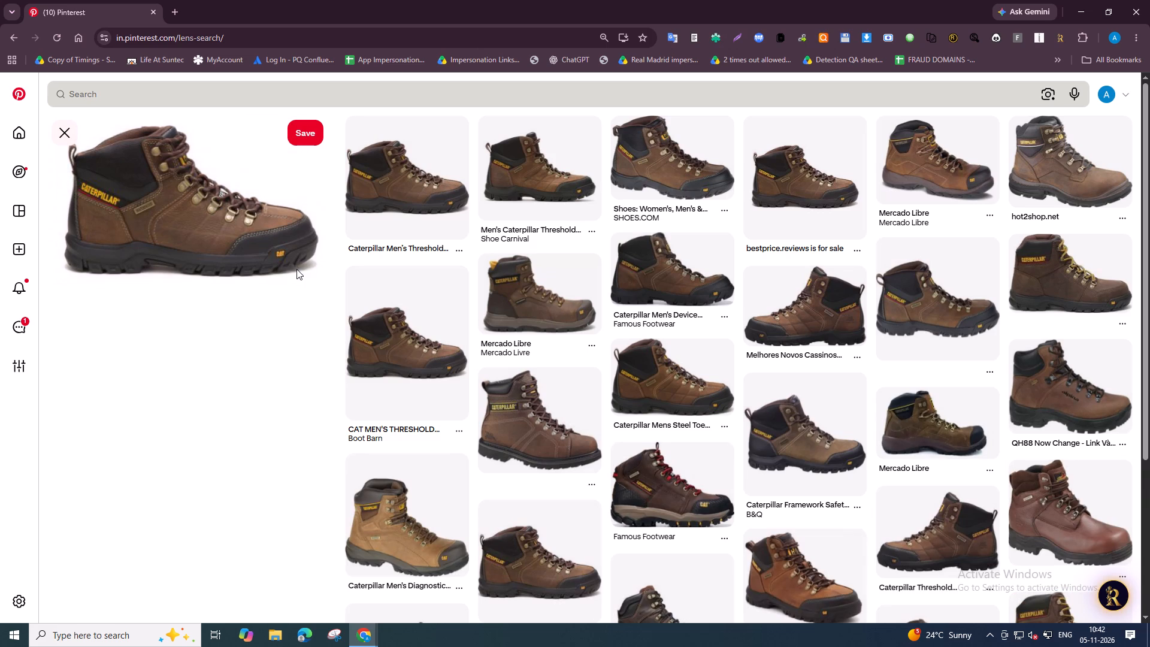
# Open the RedPoints IPR Plugin and stop its running task.
pyautogui.click(712, 37)
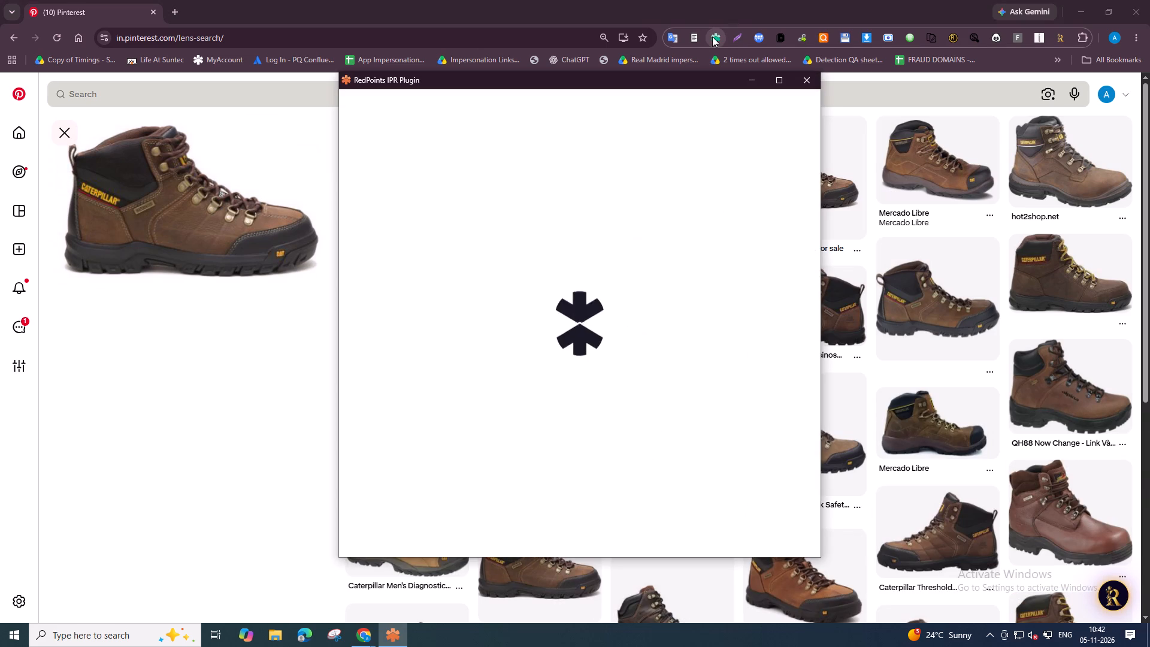
pyautogui.click(633, 328)
pyautogui.click(607, 213)
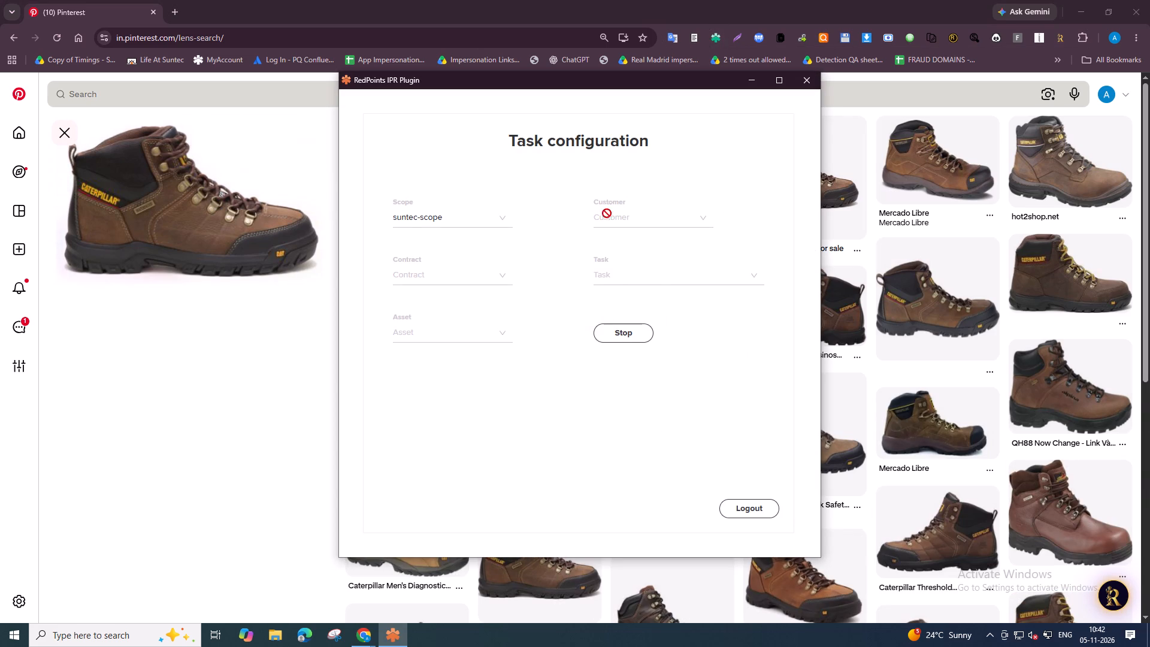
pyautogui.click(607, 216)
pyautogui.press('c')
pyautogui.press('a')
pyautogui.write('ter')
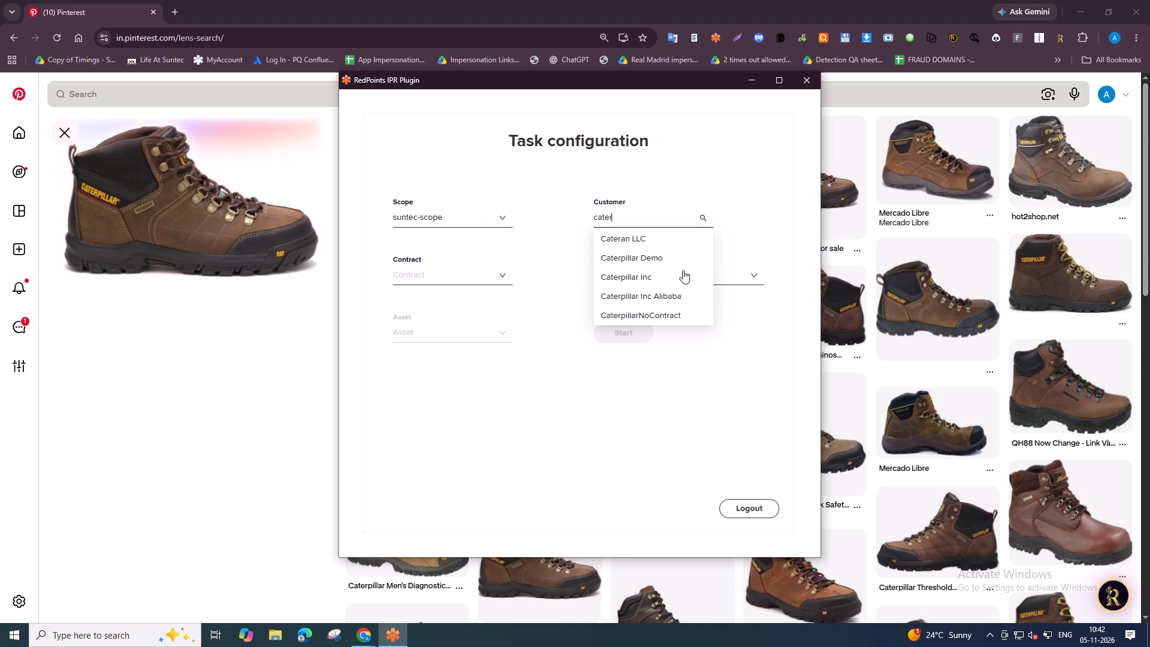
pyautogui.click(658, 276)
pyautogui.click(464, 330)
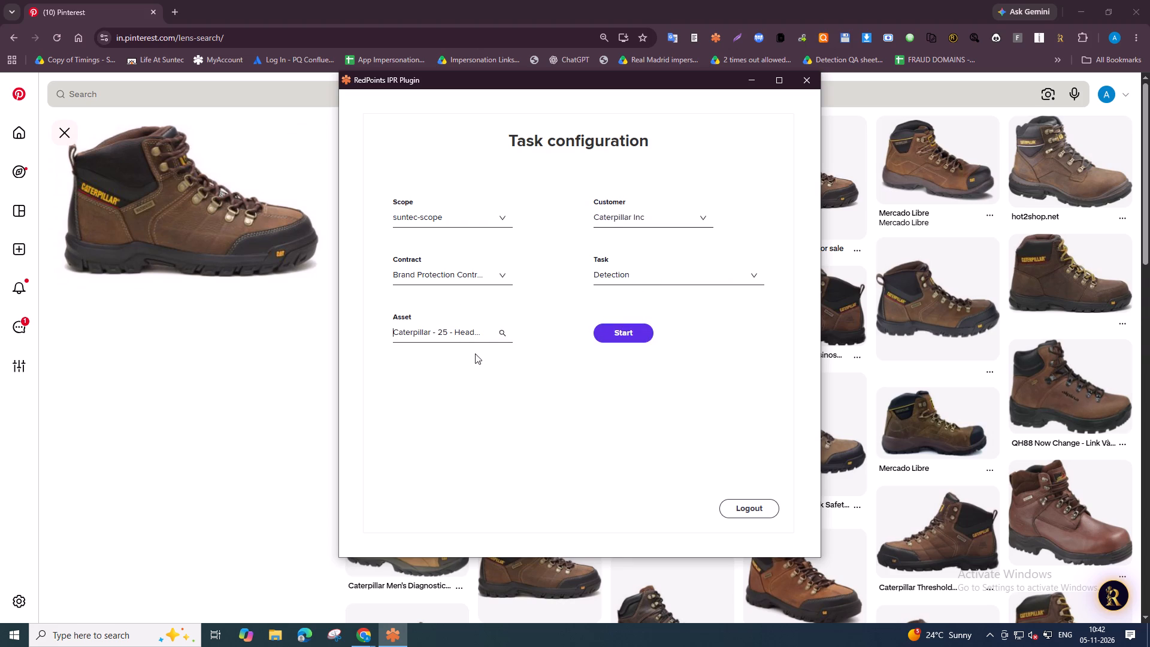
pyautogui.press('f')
# Configure the plugin's Detection task for Caterpillar Inc with the Brand Protection Contract and the footwear asset, and start it.
pyautogui.click(619, 226)
pyautogui.click(618, 244)
pyautogui.click(625, 219)
pyautogui.press('c')
pyautogui.press('a')
pyautogui.press('t')
pyautogui.press('e')
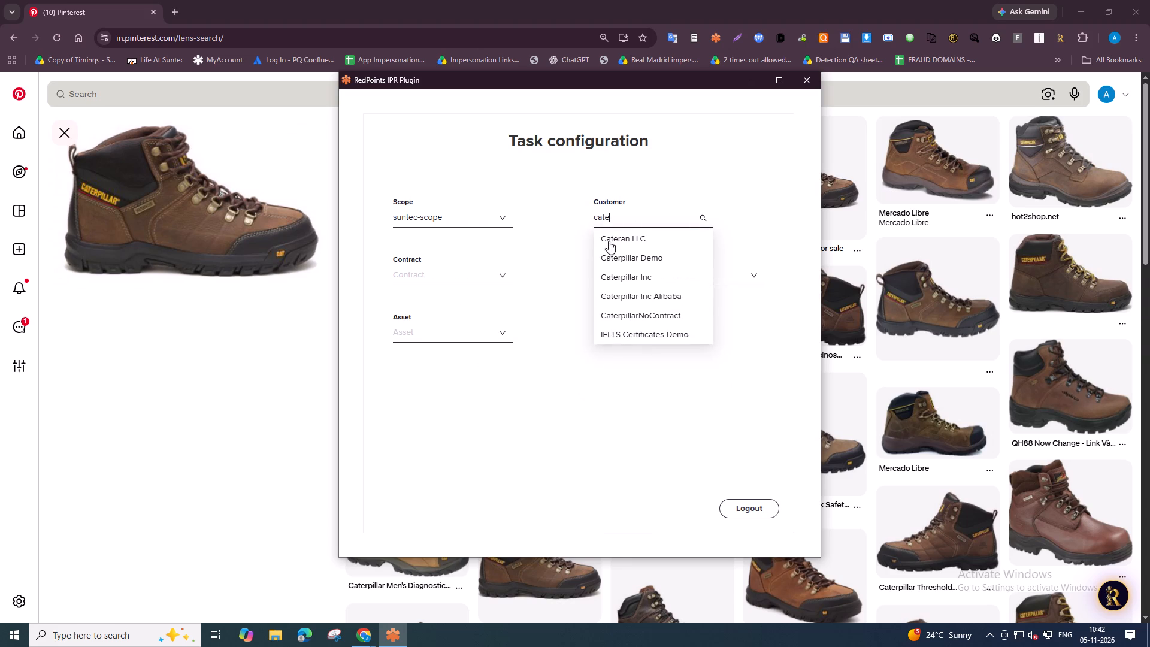
pyautogui.press('r')
pyautogui.click(613, 277)
pyautogui.click(483, 283)
pyautogui.click(480, 298)
pyautogui.click(479, 334)
pyautogui.press('f')
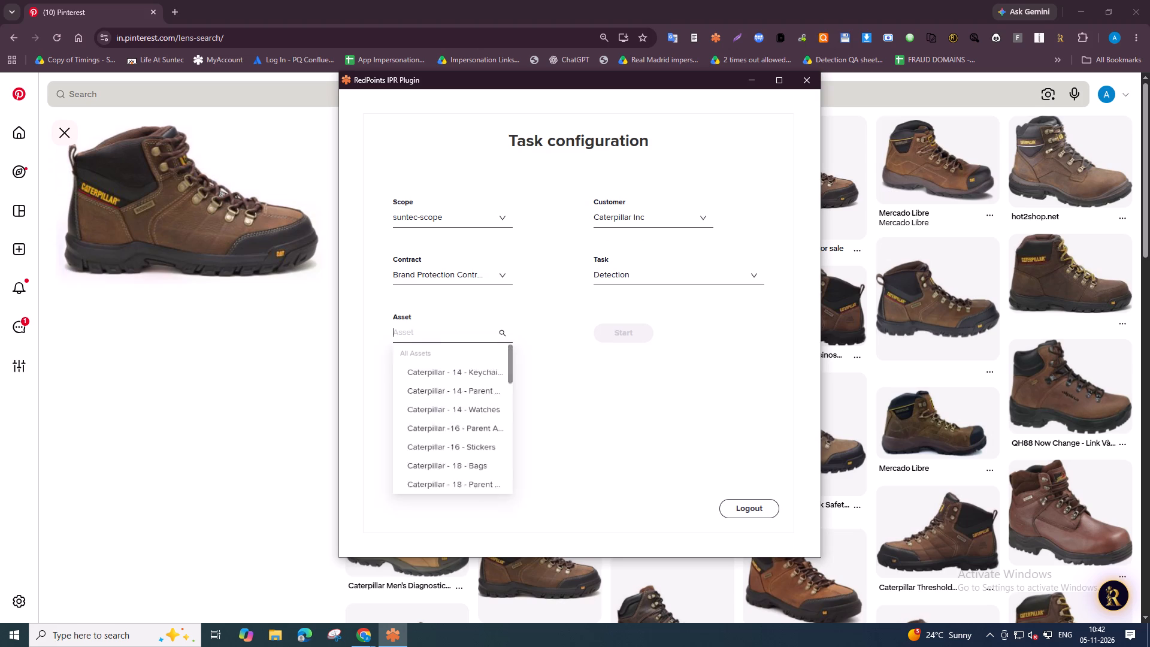
pyautogui.click(472, 382)
pyautogui.click(639, 334)
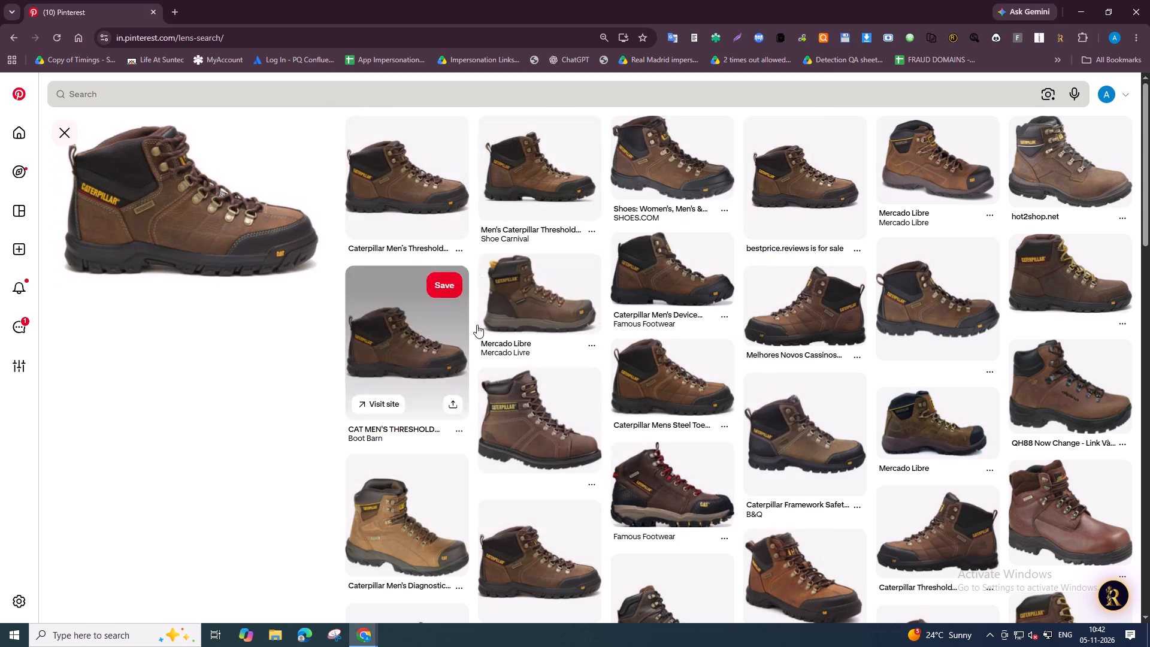
# Open the unmarked B&Q Framework Safety, Overlook Boots Threshold Steel Toe, Famous Footwear Struts and mens-work-view-all boot pins in separate tabs.
pyautogui.scroll(-7, 589, 326)
pyautogui.scroll(11, 601, 355)
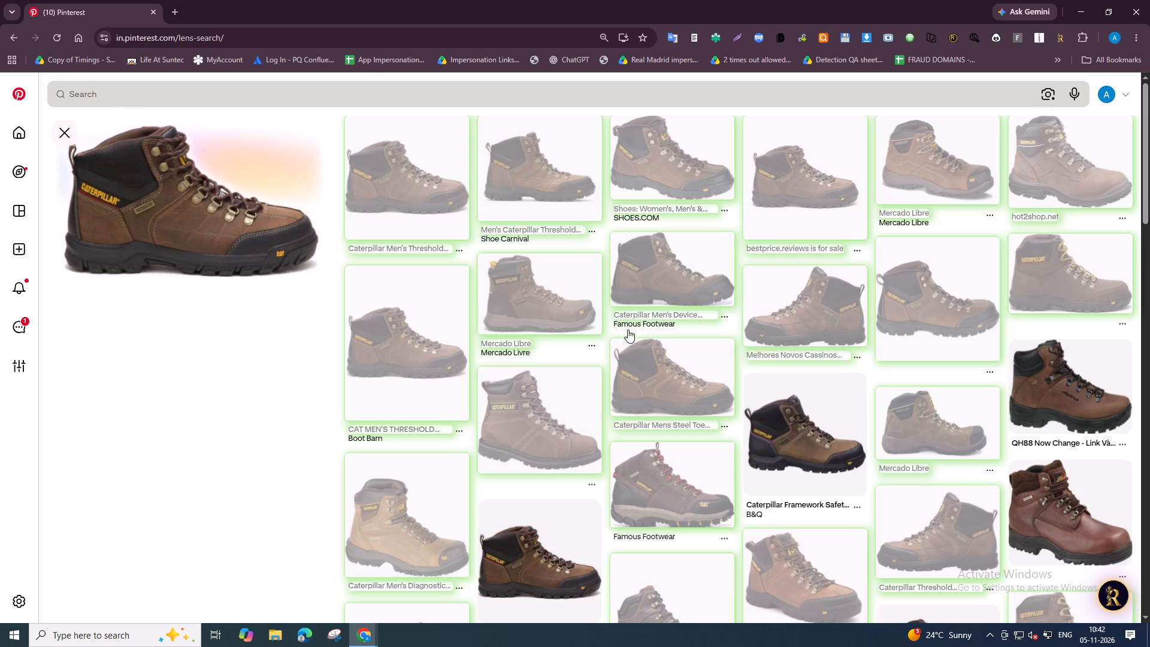
pyautogui.scroll(-5, 632, 323)
pyautogui.scroll(1, 632, 323)
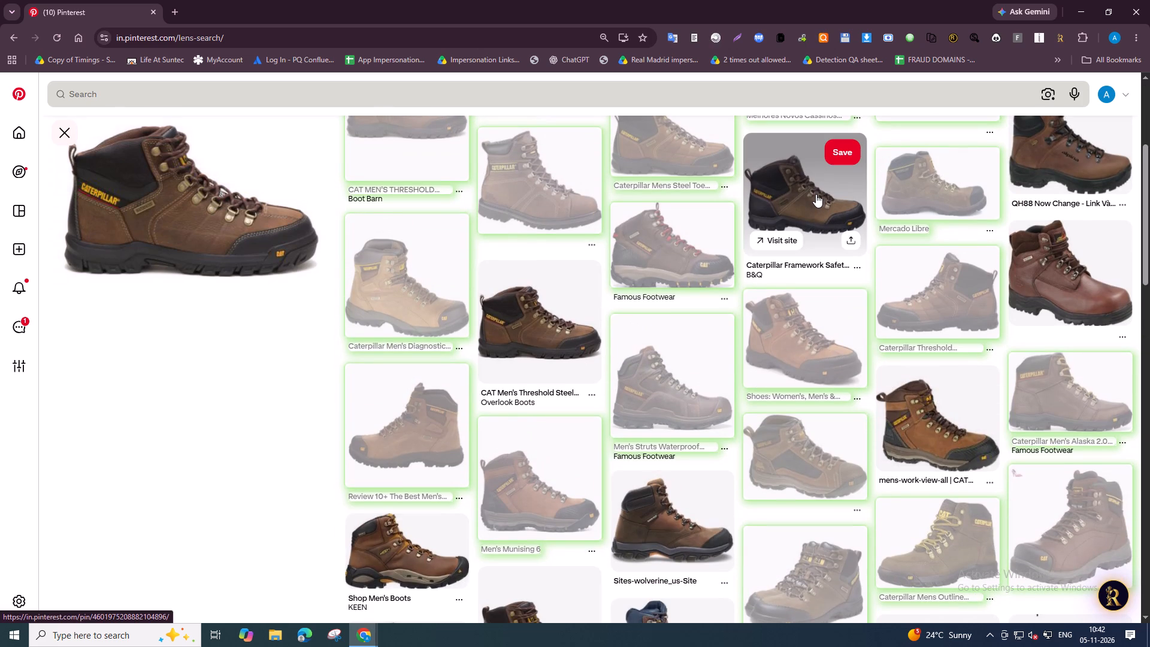
pyautogui.keyDown('ctrl'); pyautogui.click(816, 194); pyautogui.keyUp('ctrl')
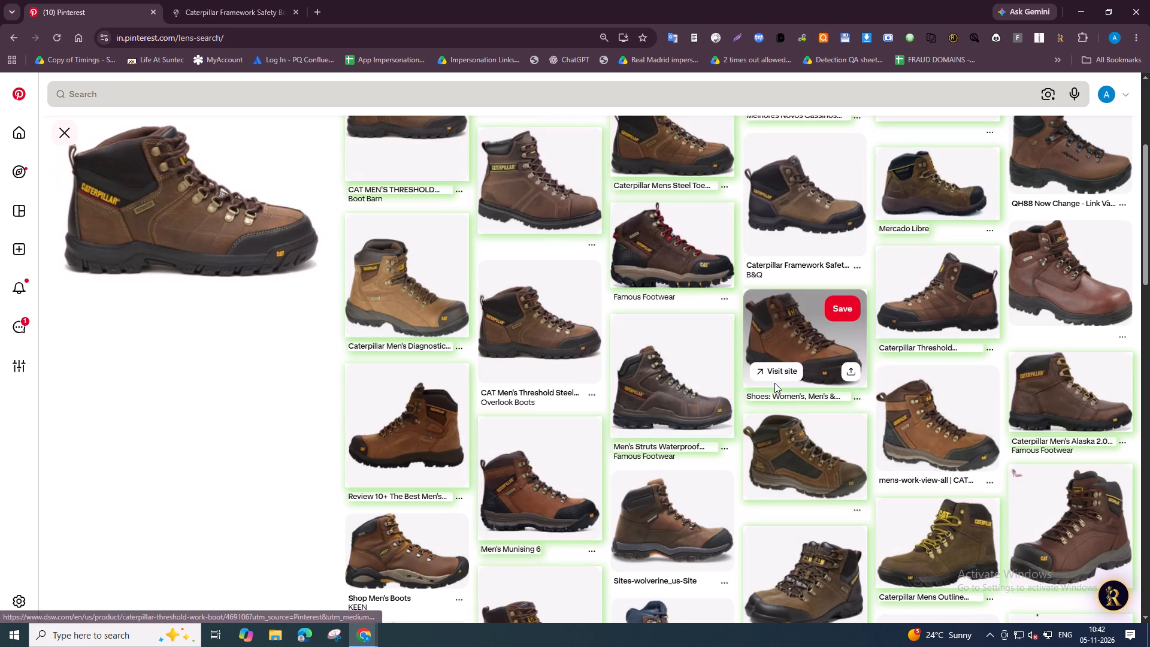
pyautogui.keyDown('ctrl'); pyautogui.click(556, 331); pyautogui.keyUp('ctrl')
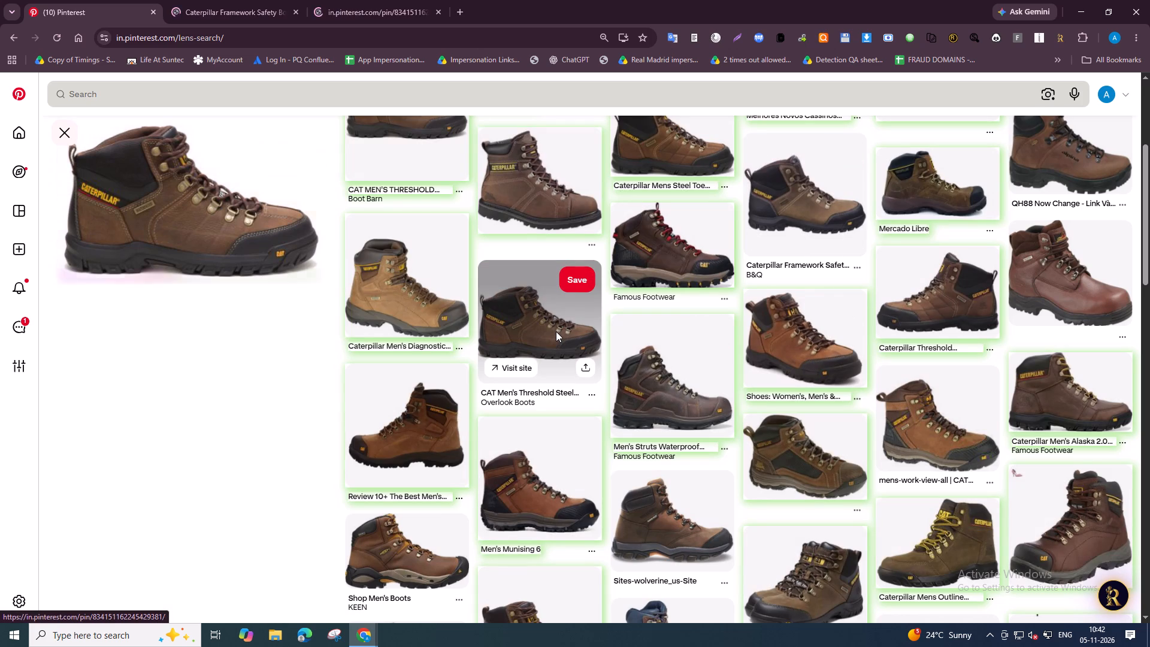
pyautogui.keyDown('ctrl'); pyautogui.click(678, 391); pyautogui.keyUp('ctrl')
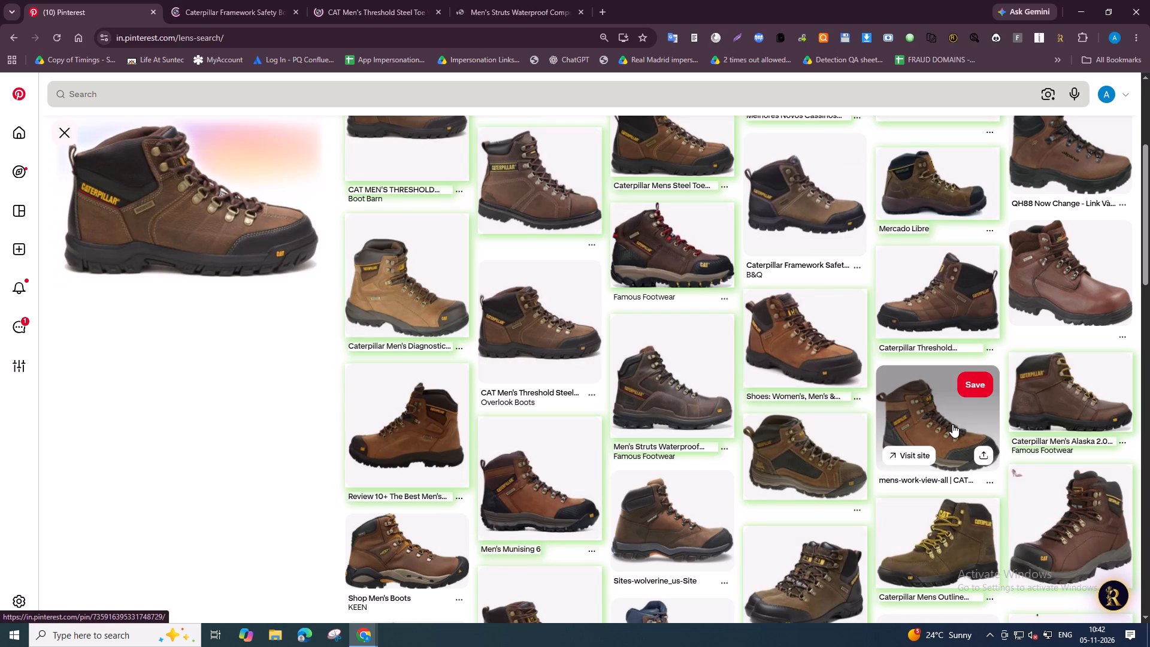
pyautogui.keyDown('ctrl'); pyautogui.click(948, 424); pyautogui.keyUp('ctrl')
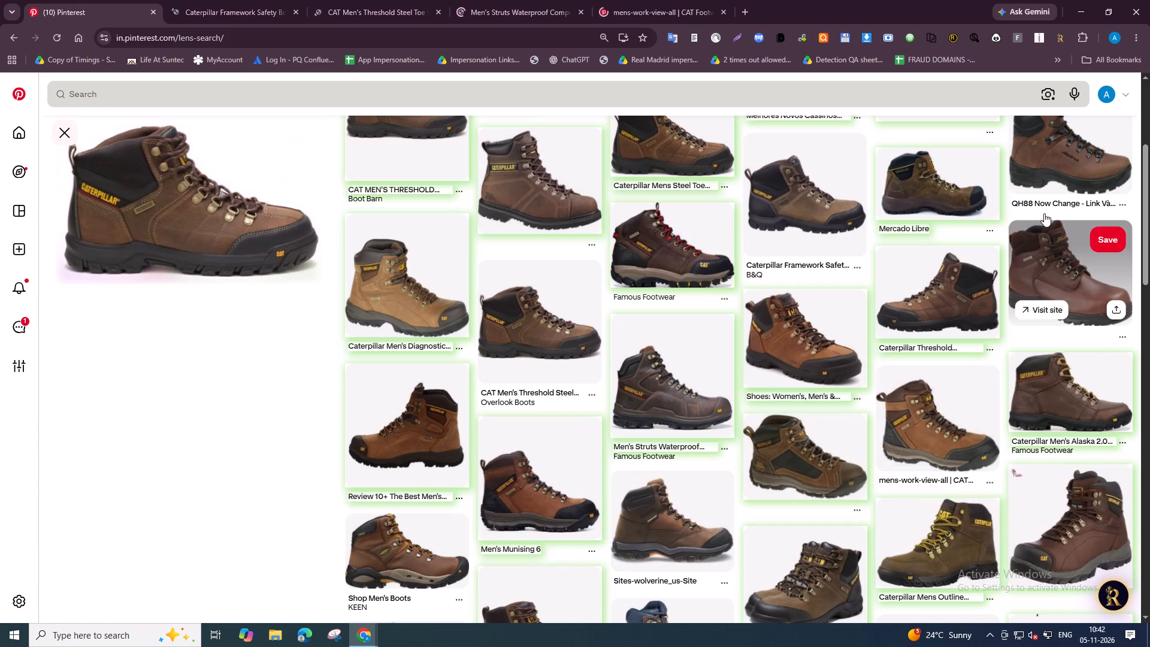
# Find further unmarked Caterpillar boots in the results and open the Zoro Threshold Wp Steel Toe 6" and Men's Convex Mid Slip pins.
pyautogui.scroll(-4, 871, 337)
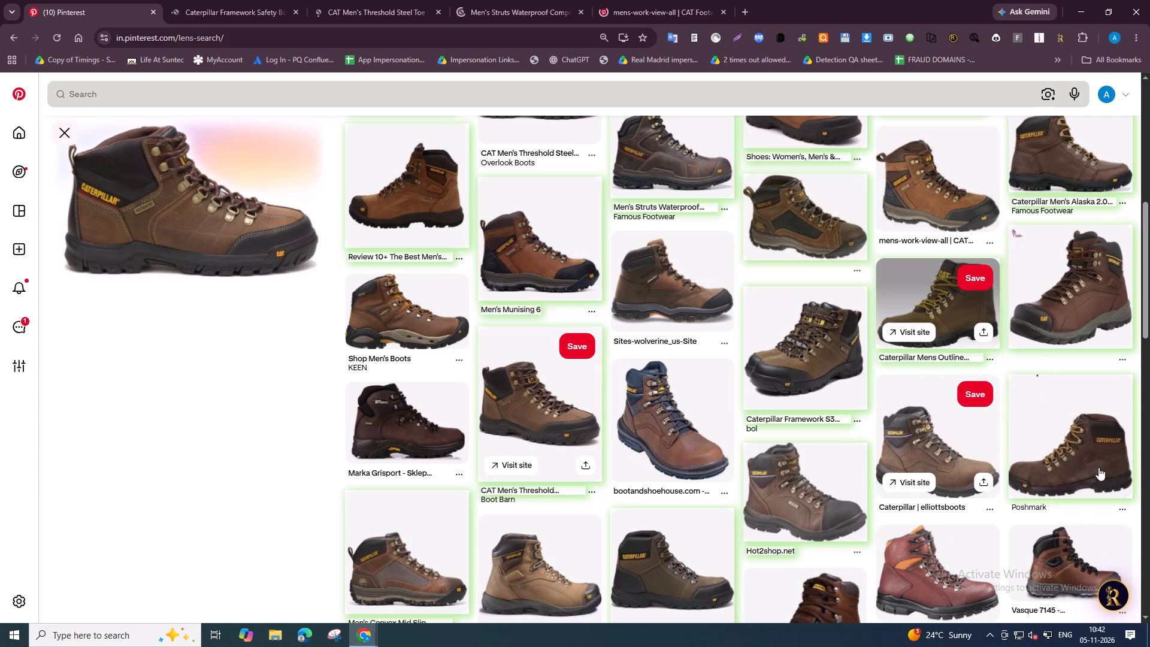
pyautogui.scroll(-3, 986, 556)
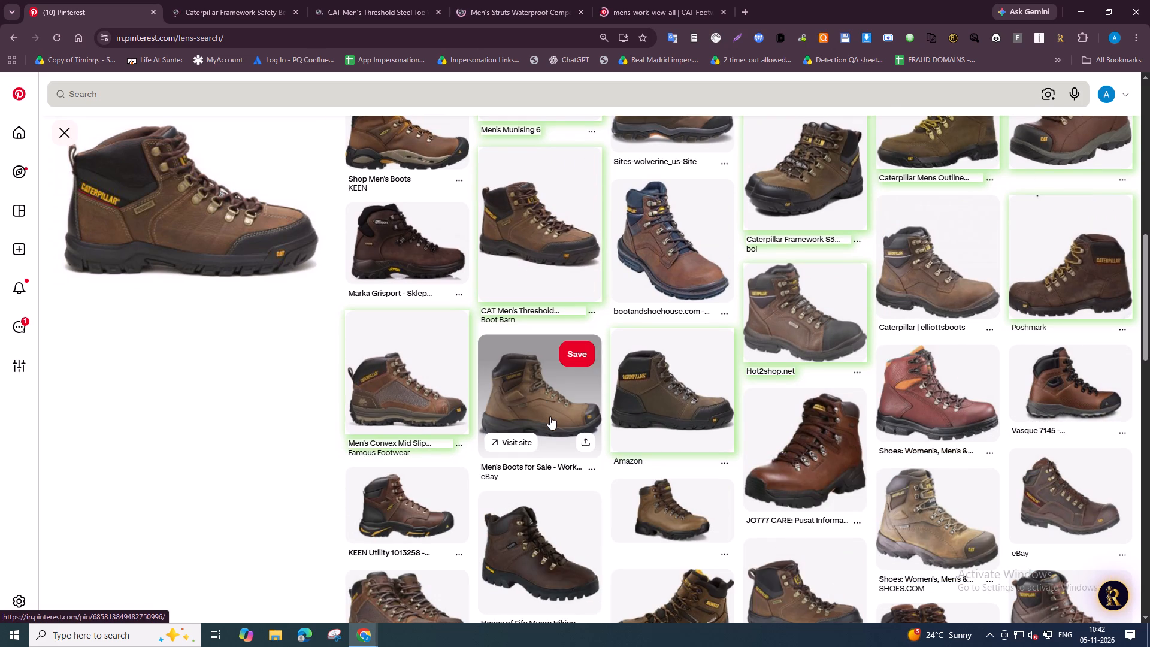
pyautogui.scroll(-2, 1060, 552)
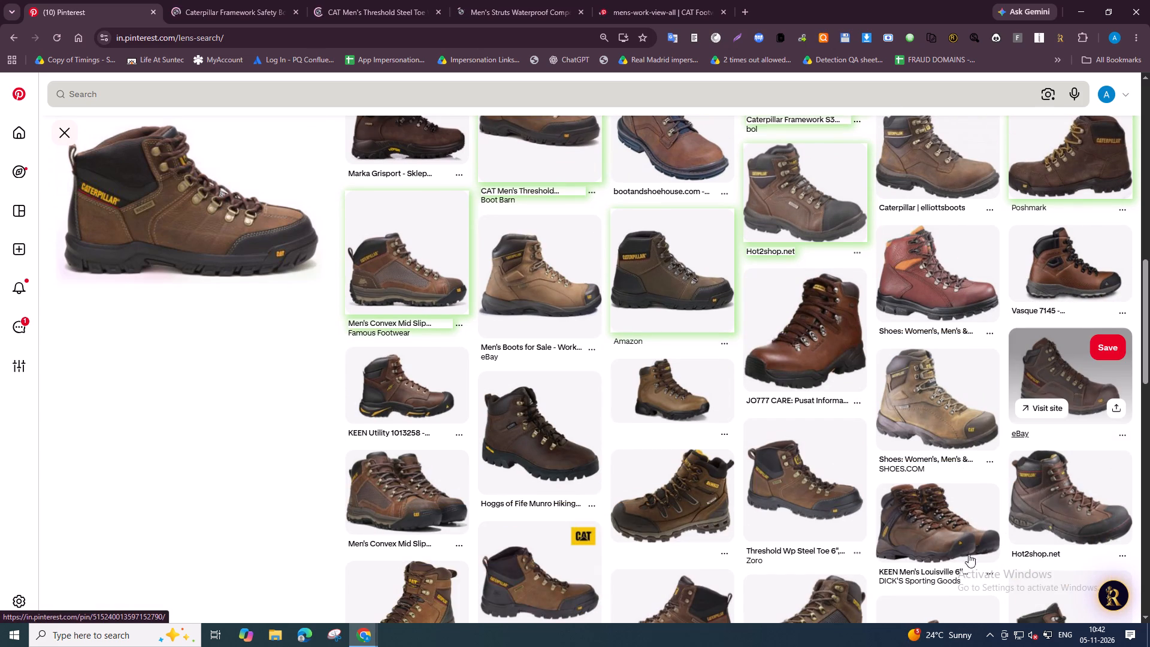
pyautogui.keyDown('ctrl'); pyautogui.click(802, 494); pyautogui.keyUp('ctrl')
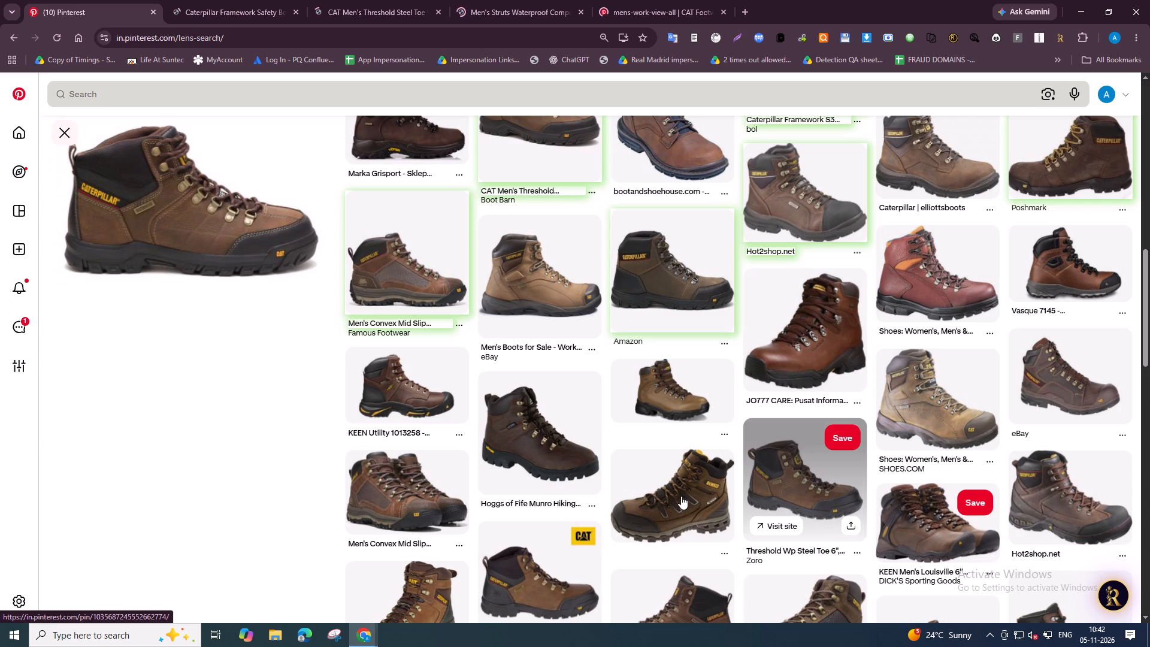
pyautogui.keyDown('ctrl'); pyautogui.click(431, 509); pyautogui.keyUp('ctrl')
# Create a Red Points incident for the B&Q Framework Safety Boot pin link under the asset Caterpillar - 25 - Footwear.
pyautogui.click(234, 1)
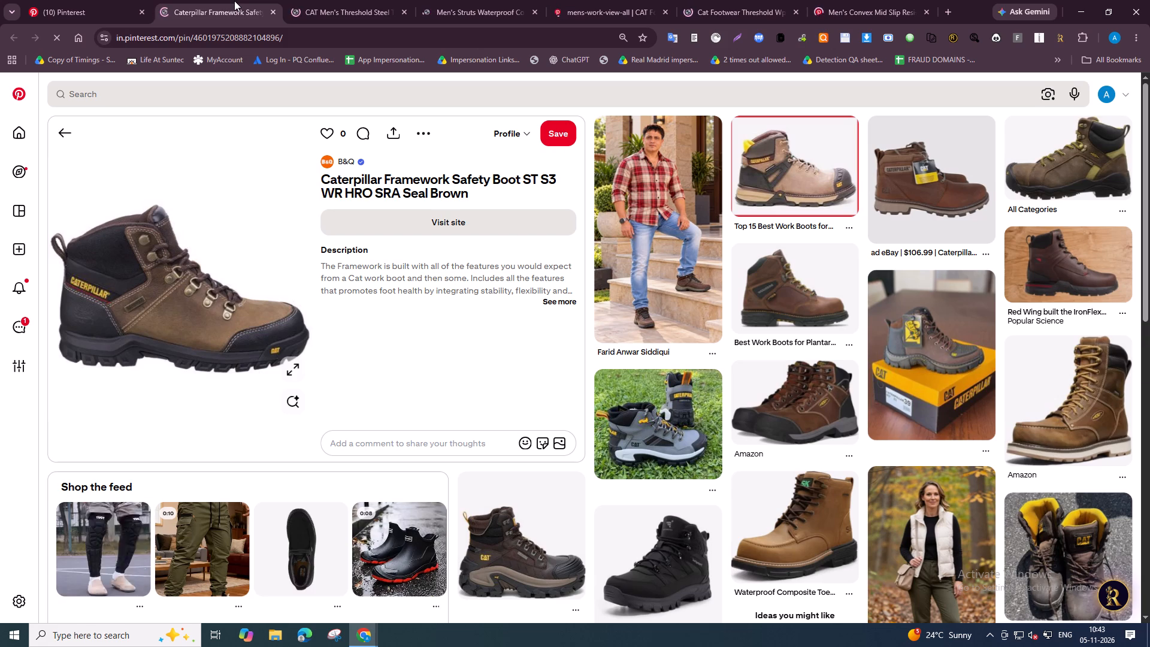
pyautogui.click(491, 35)
pyautogui.hotkey('ctrl', 'c')
pyautogui.hotkey('ctrl', 'c')
pyautogui.hotkey('ctrl', 'c')
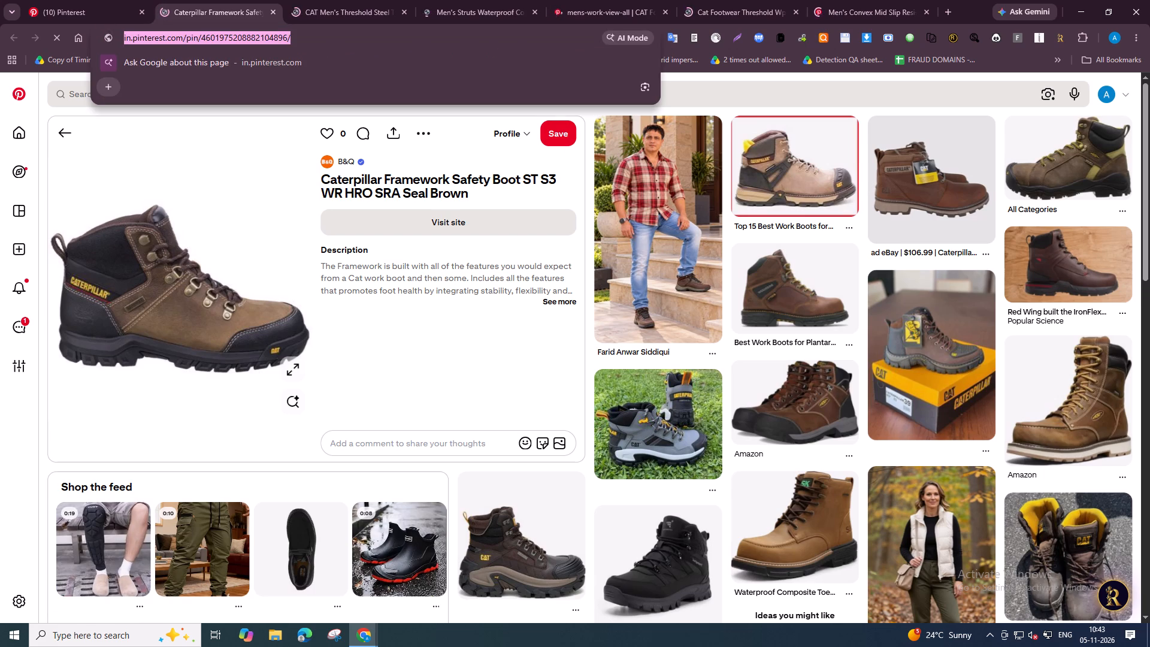
pyautogui.hotkey('alt', 'Tab')
pyautogui.click(224, 0)
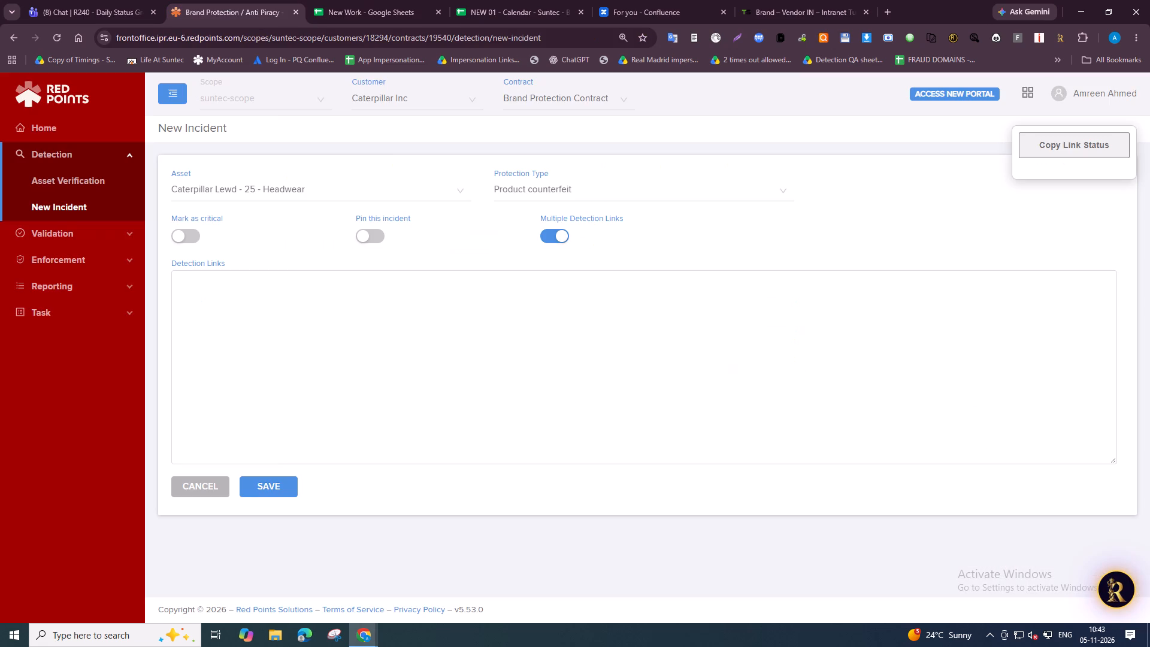
pyautogui.click(287, 295)
pyautogui.click(314, 186)
pyautogui.press('f')
pyautogui.click(294, 219)
pyautogui.click(296, 300)
pyautogui.hotkey('ctrl', 'v')
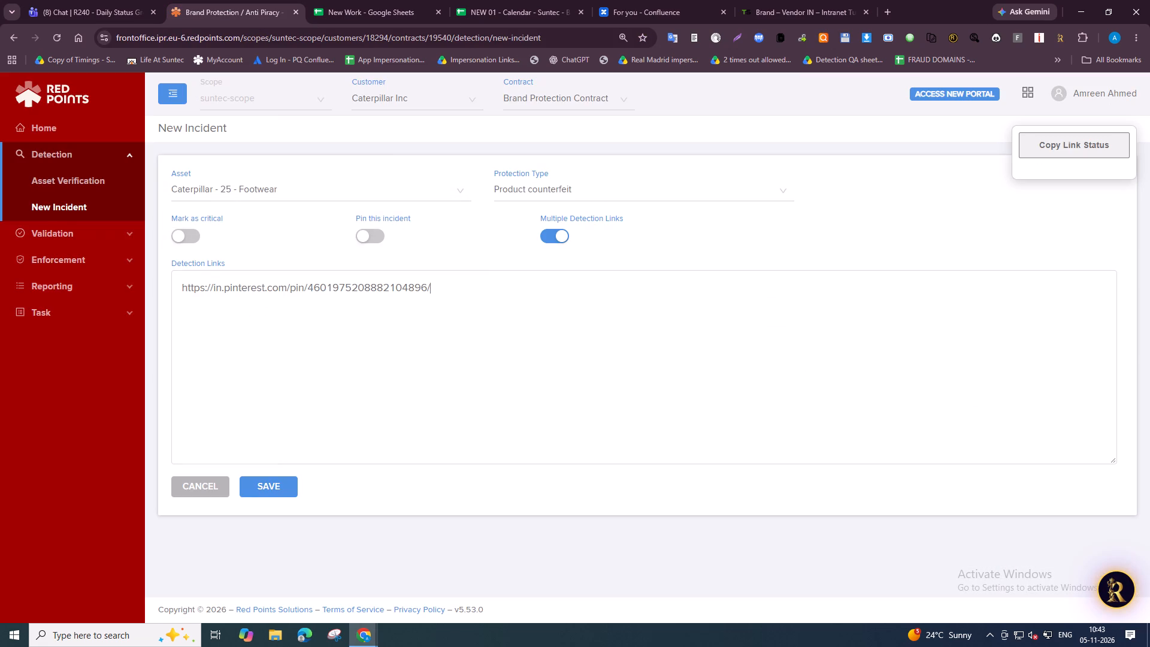
pyautogui.click(267, 488)
# Copy the incident's link status into New Work from C29736 and close the B&Q boot's pin page.
pyautogui.click(1033, 155)
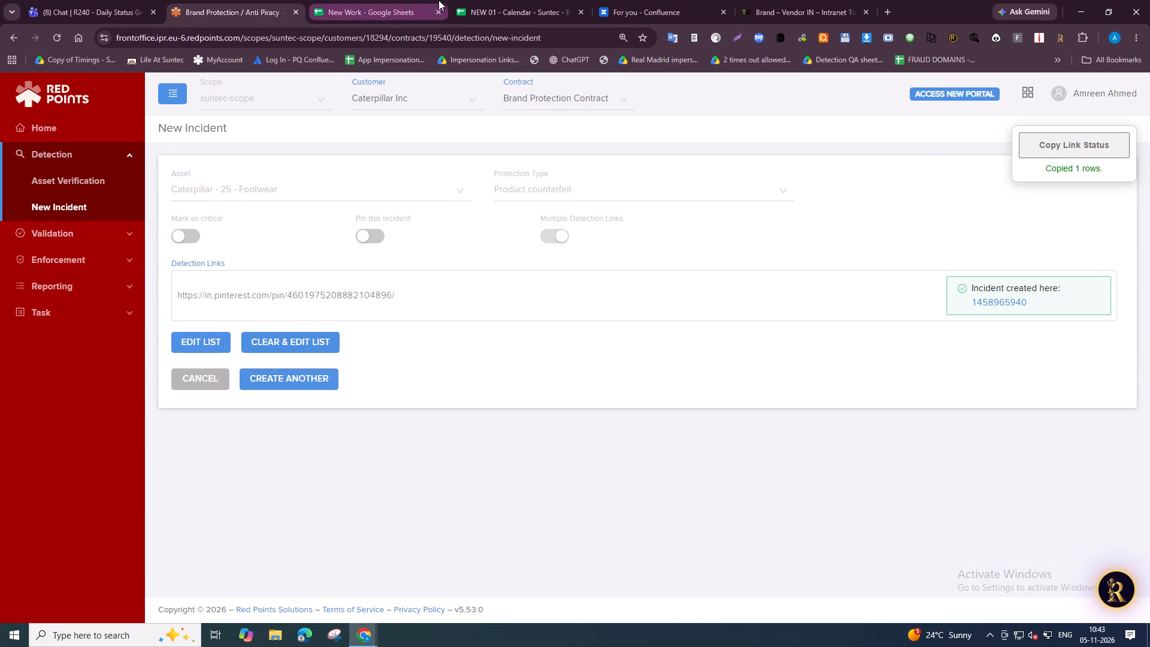
pyautogui.click(438, 0)
pyautogui.click(357, 385)
pyautogui.hotkey('ctrl', 'v')
pyautogui.hotkey('alt', 'Tab')
pyautogui.hotkey('ctrl', 'w')
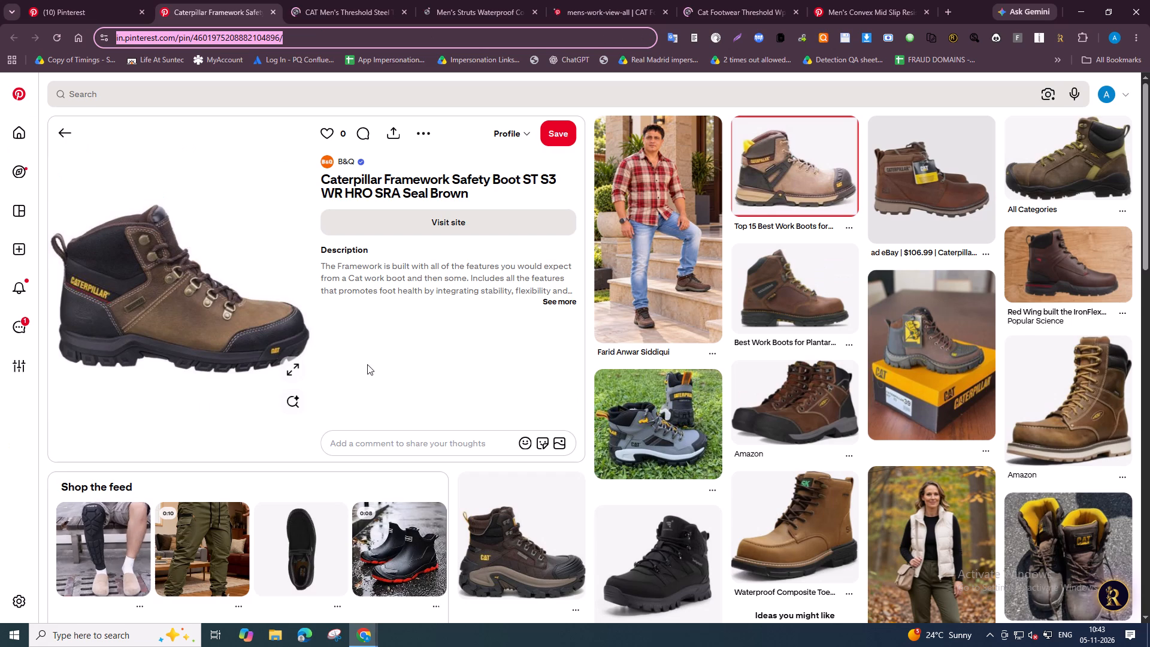
# Create another Caterpillar - 25 - Footwear incident from the Overlook Boots Threshold Steel Toe pin link.
pyautogui.click(287, 37)
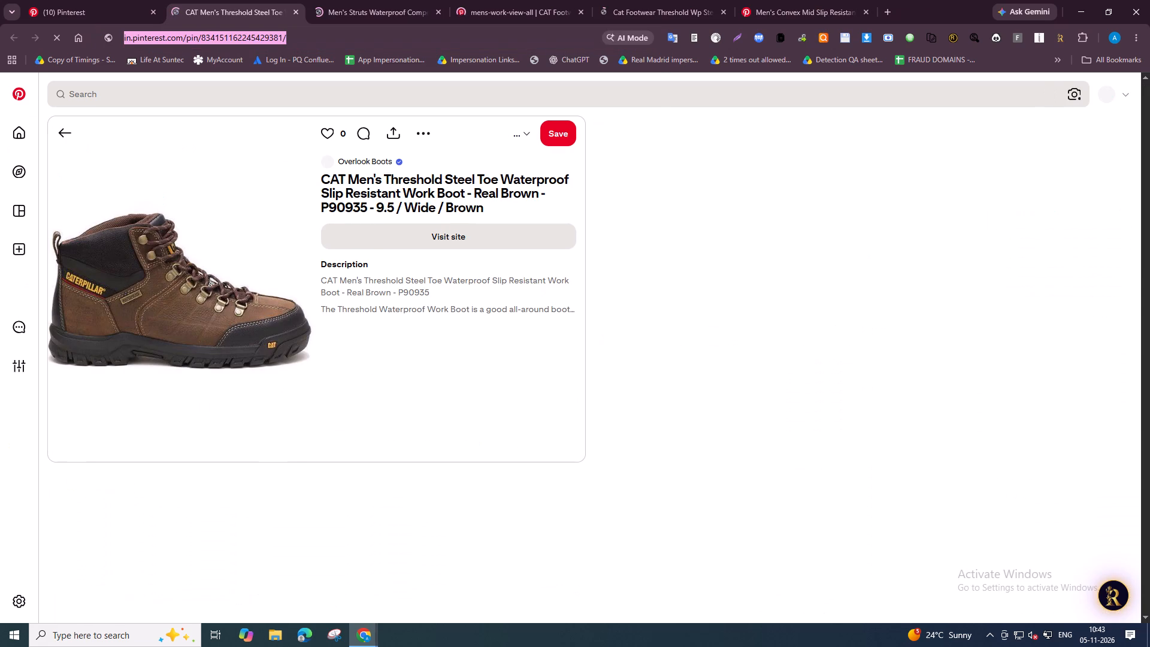
pyautogui.hotkey('ctrl', 'c')
pyautogui.hotkey('ctrl', 'c')
pyautogui.hotkey('ctrl', 'c')
pyautogui.hotkey('ctrl', 'c')
pyautogui.hotkey('alt', 'Tab')
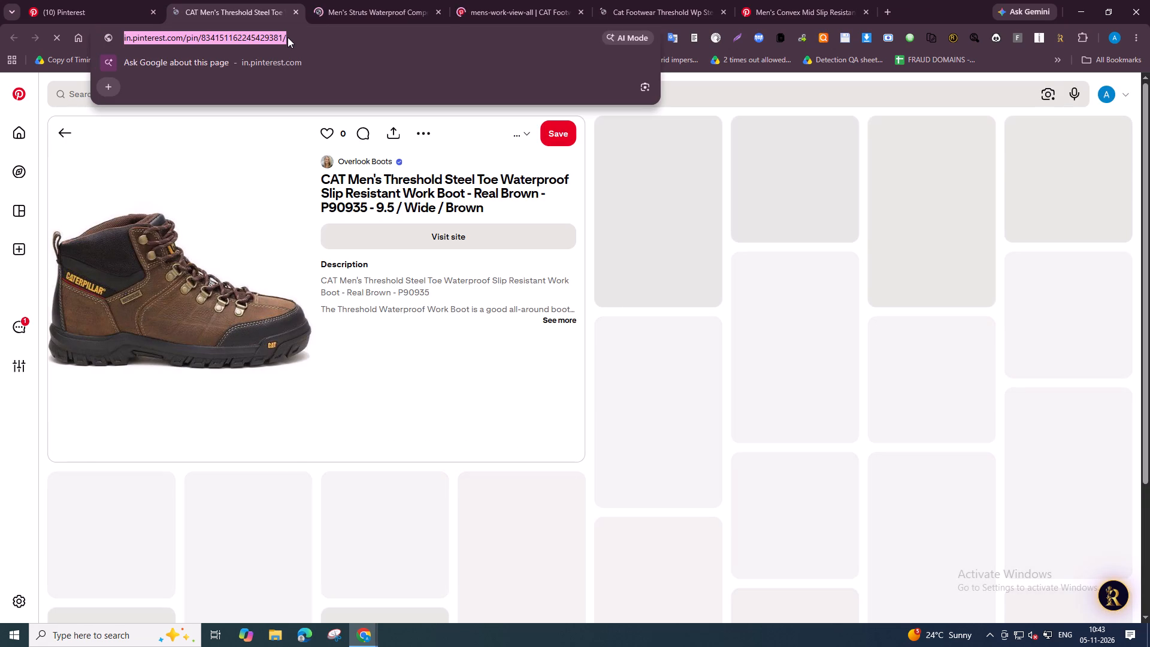
pyautogui.click(219, 0)
pyautogui.click(282, 346)
pyautogui.click(281, 343)
pyautogui.hotkey('ctrl', 'v')
pyautogui.click(285, 488)
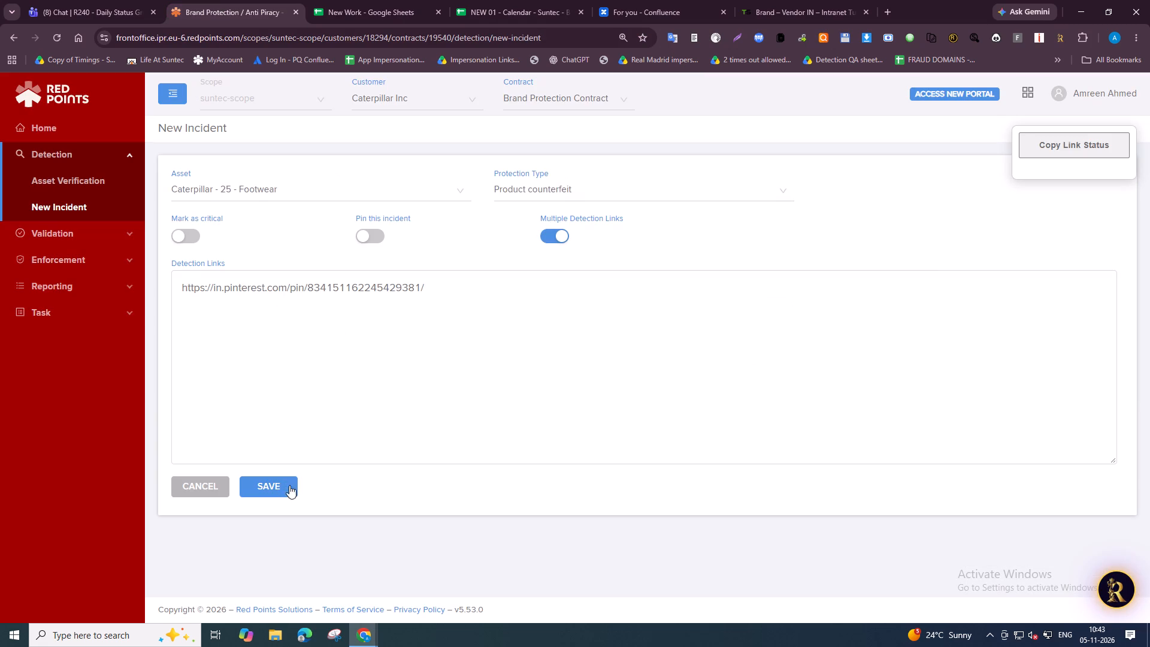
# Log the new link status in New Work, move its row over the repeated header at C29738:E29738, and close the Overlook Boots pin page.
pyautogui.click(1056, 134)
pyautogui.click(448, 0)
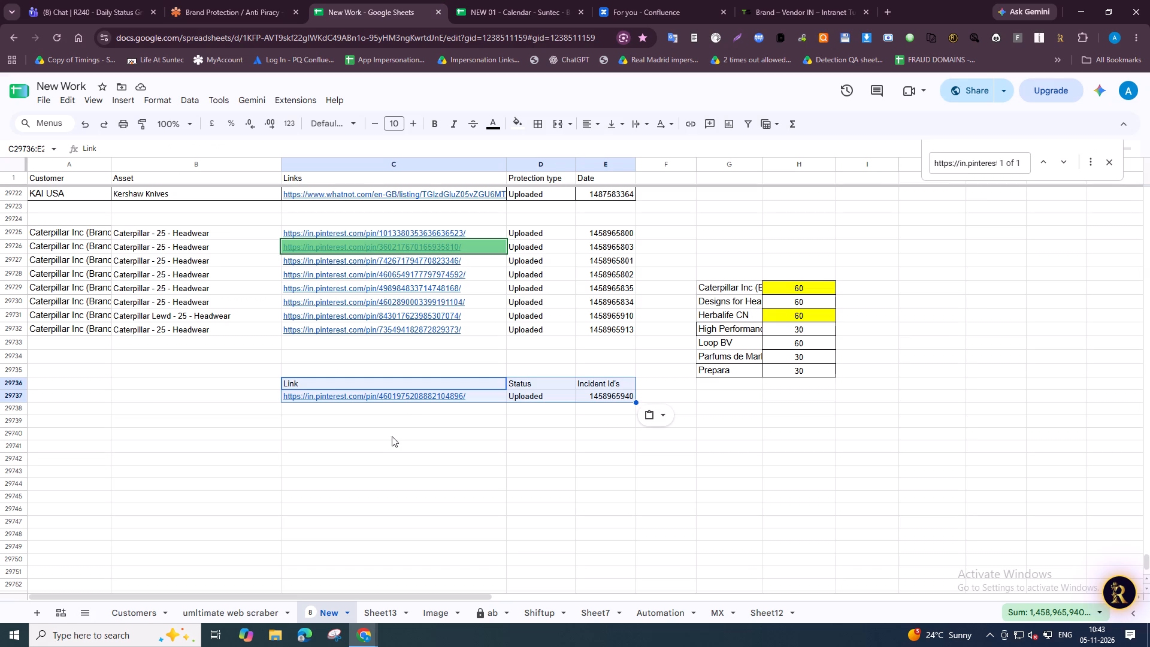
pyautogui.click(392, 409)
pyautogui.hotkey('ctrl', 'v')
pyautogui.press('Down')
pyautogui.hotkey('ctrl', 'shift', 'Right')
pyautogui.hotkey('ctrl', 'x')
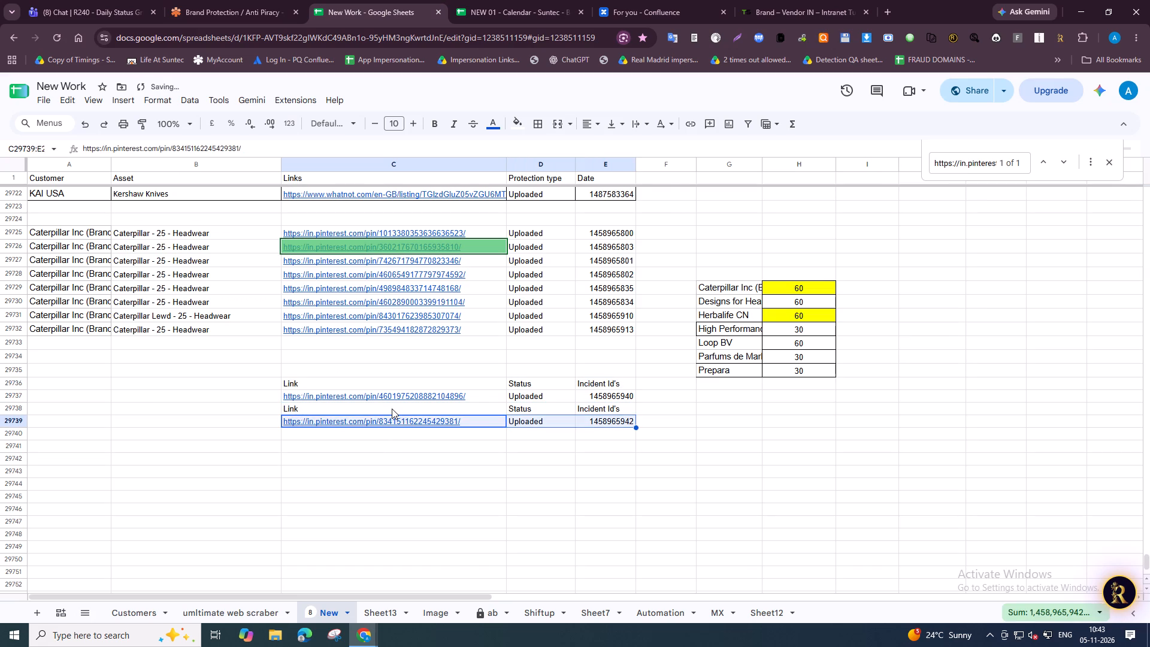
pyautogui.press('Up')
pyautogui.hotkey('ctrl', 'v')
pyautogui.hotkey('alt', 'Tab')
pyautogui.hotkey('ctrl', 'w')
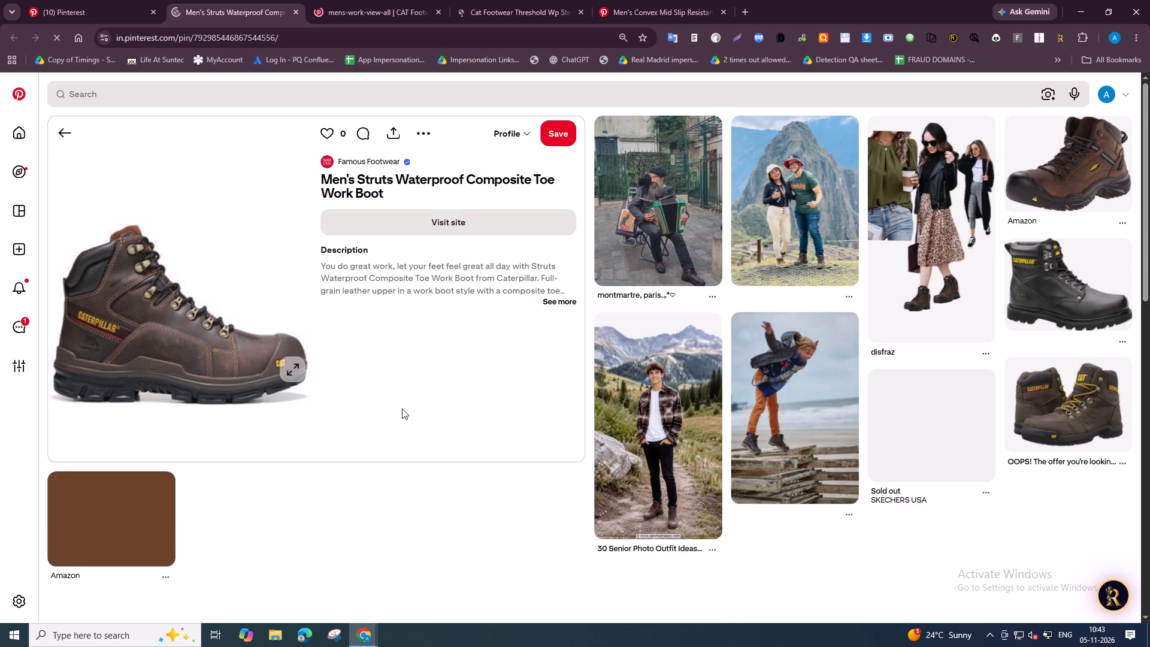
# Record the Famous Footwear Men's Struts boot pin link in C29742 of New Work and close its pin page.
pyautogui.click(368, 31)
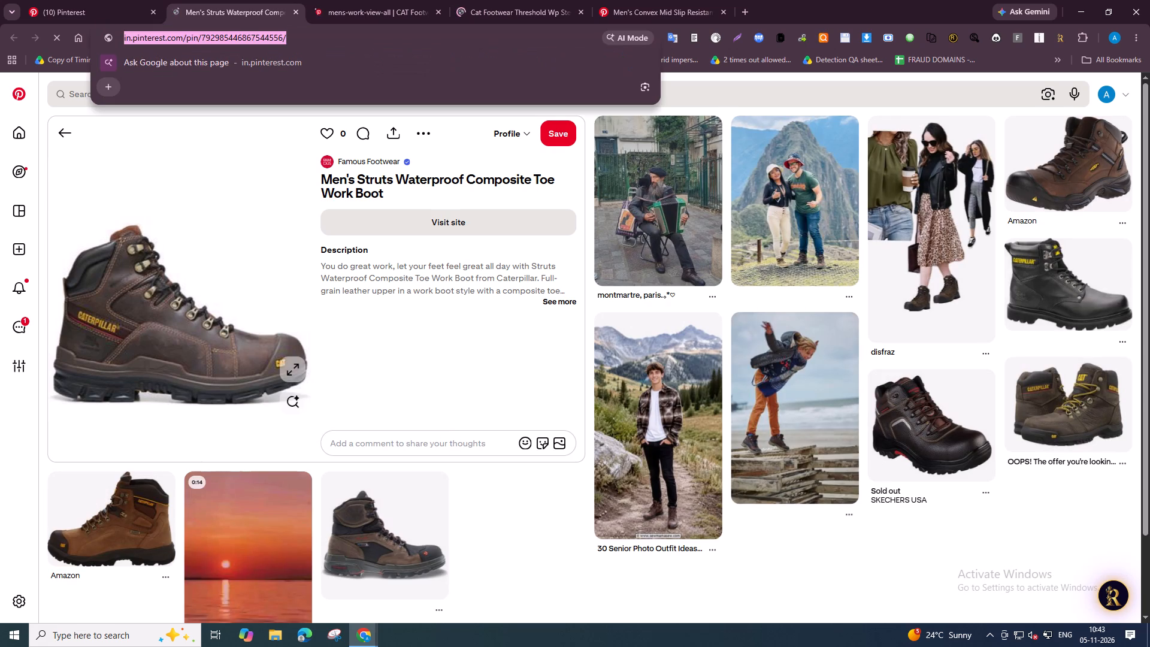
pyautogui.hotkey('ctrl', 'c')
pyautogui.hotkey('ctrl', 'c')
pyautogui.hotkey('alt', 'Tab')
pyautogui.click(383, 465)
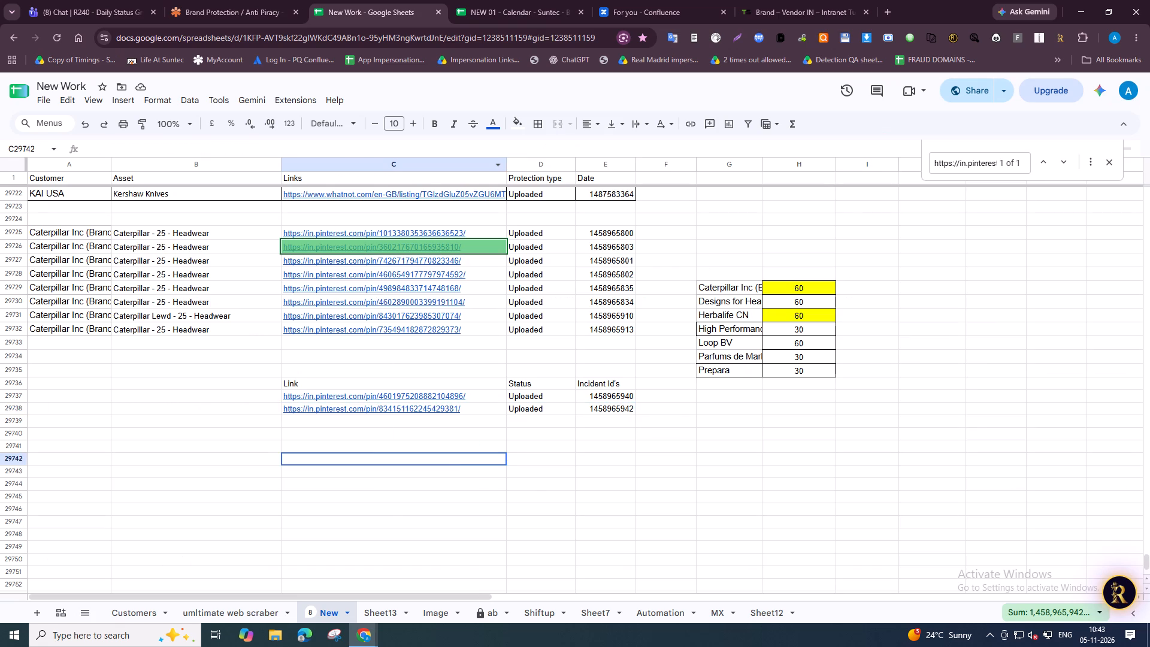
pyautogui.hotkey('ctrl', 'v')
pyautogui.hotkey('alt', 'Tab')
pyautogui.hotkey('ctrl', 'w')
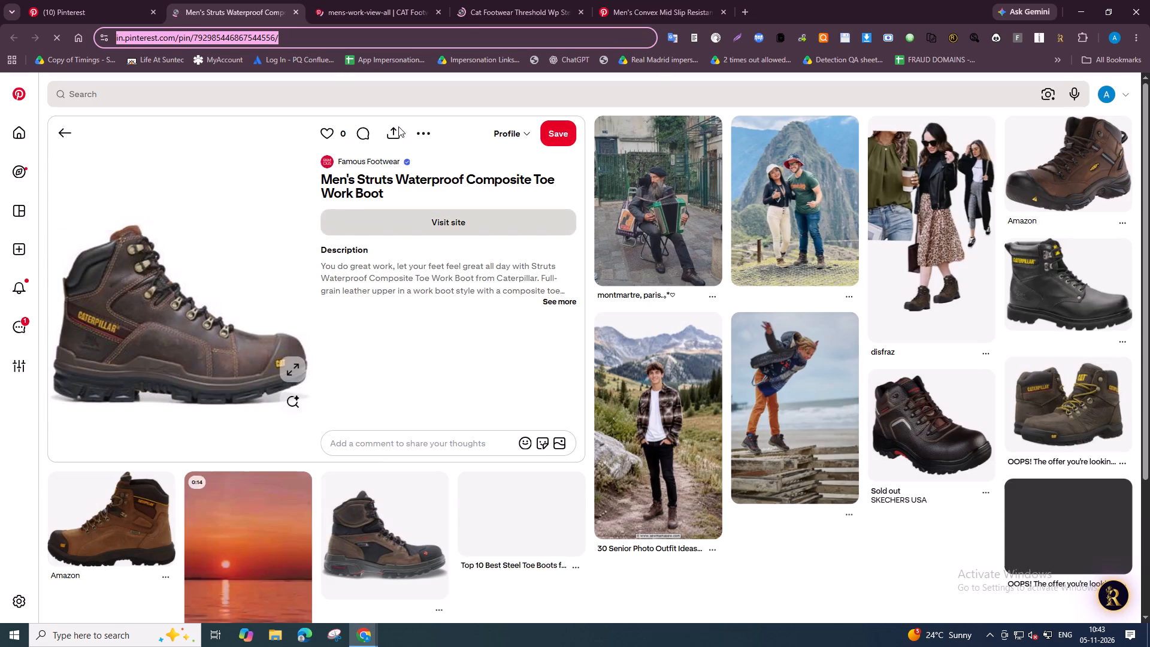
# Record the mens-work-view-all CAT Footwear pin link in New Work's Links column and return to its pin page.
pyautogui.click(405, 36)
pyautogui.hotkey('ctrl', 'c')
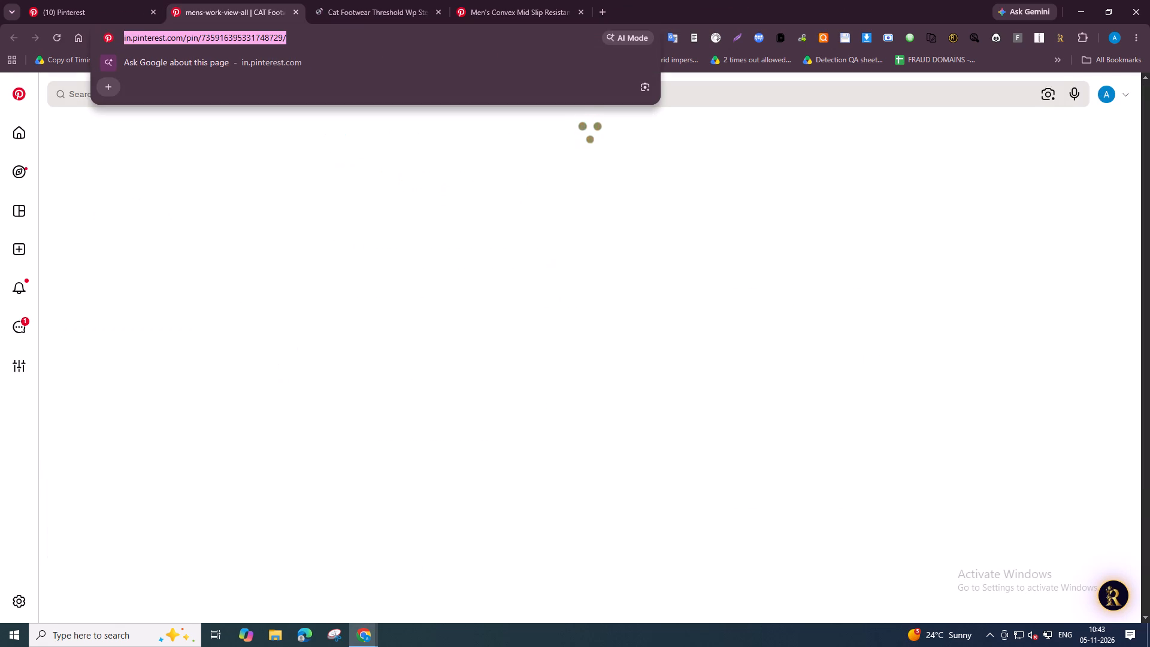
pyautogui.hotkey('ctrl', 'c')
pyautogui.hotkey('alt', 'Tab')
pyautogui.click(434, 433)
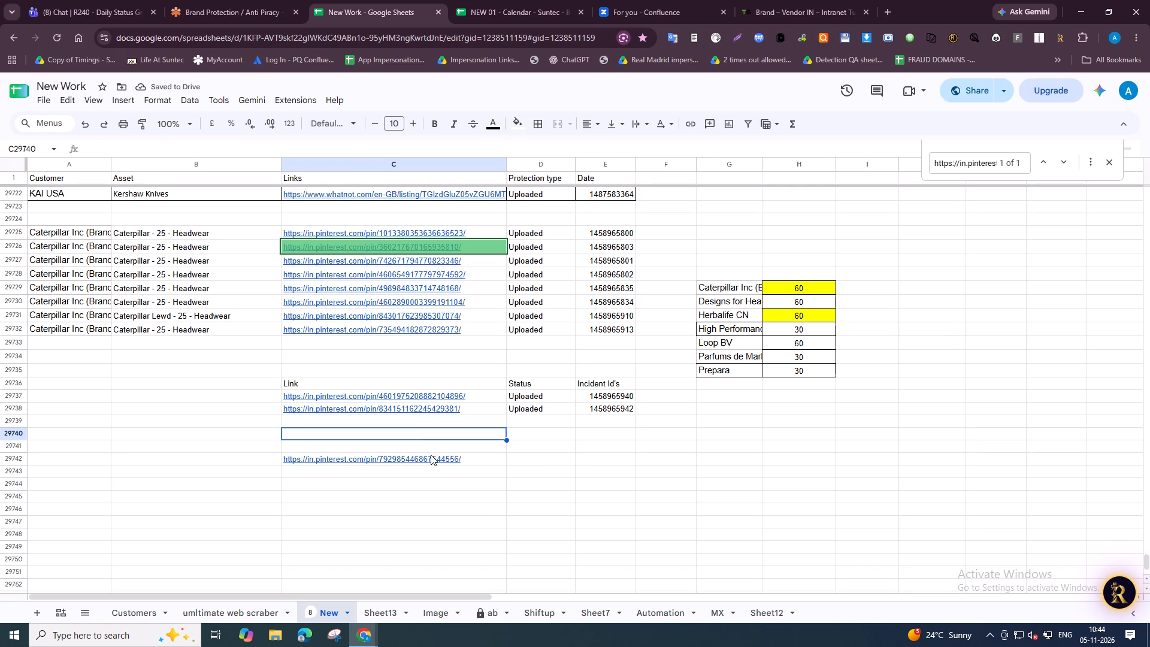
pyautogui.click(429, 451)
pyautogui.hotkey('ctrl', 'v')
pyautogui.hotkey('alt', 'Tab')
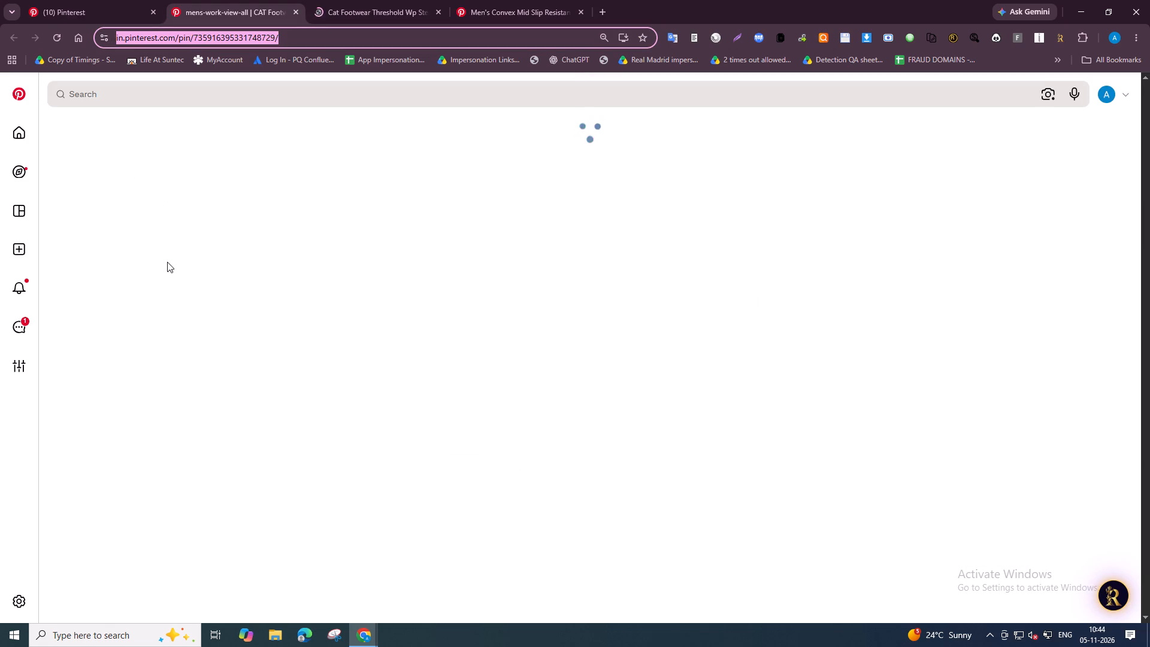
# Record the Men's Convex Mid Steel Toe Work Boot pin link in C29743 of New Work and close its pin page.
pyautogui.click(536, 0)
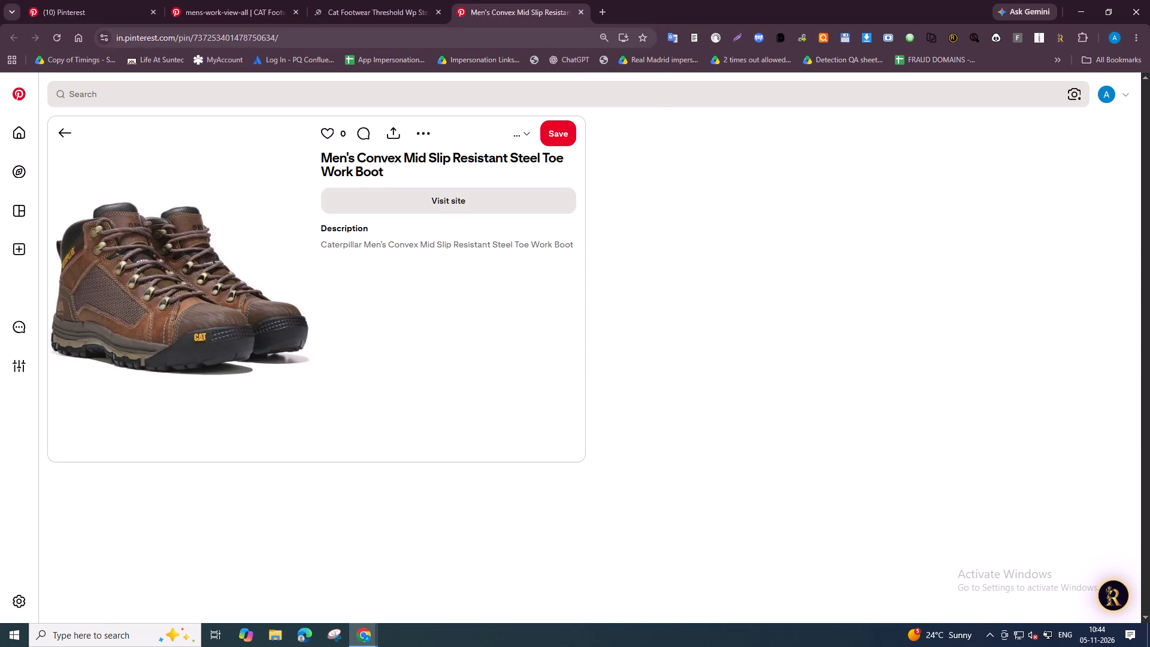
pyautogui.click(479, 37)
pyautogui.hotkey('ctrl', 'c')
pyautogui.hotkey('ctrl', 'c')
pyautogui.hotkey('alt', 'Tab')
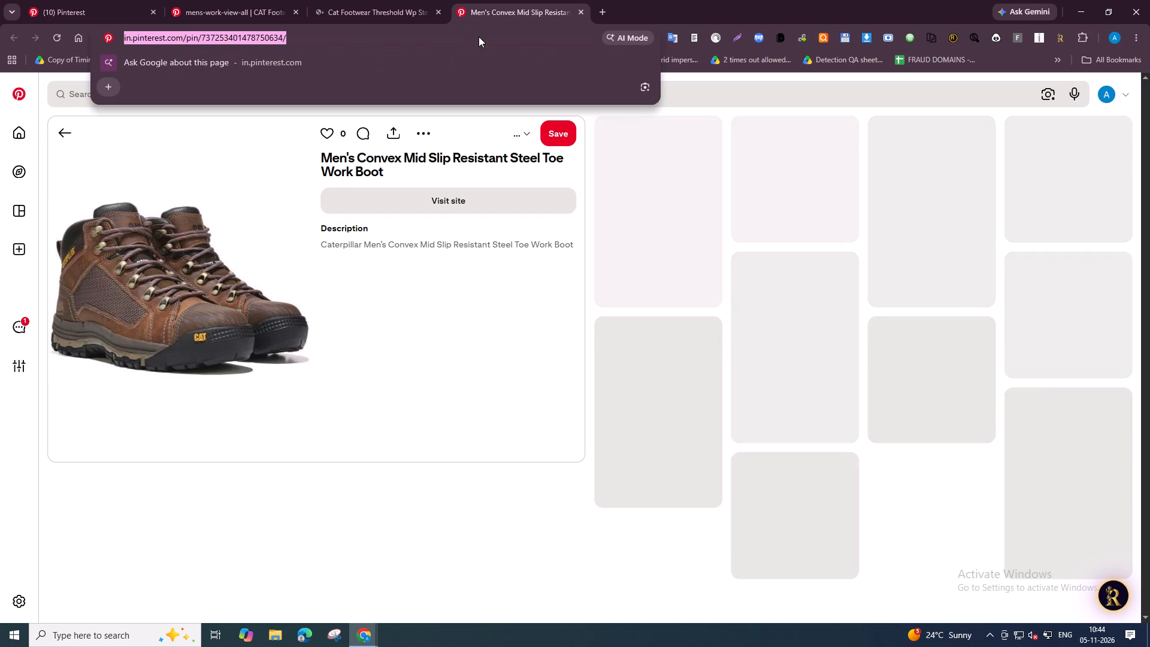
pyautogui.click(441, 475)
pyautogui.hotkey('ctrl', 'v')
pyautogui.hotkey('alt', 'Tab')
pyautogui.hotkey('ctrl', 'w')
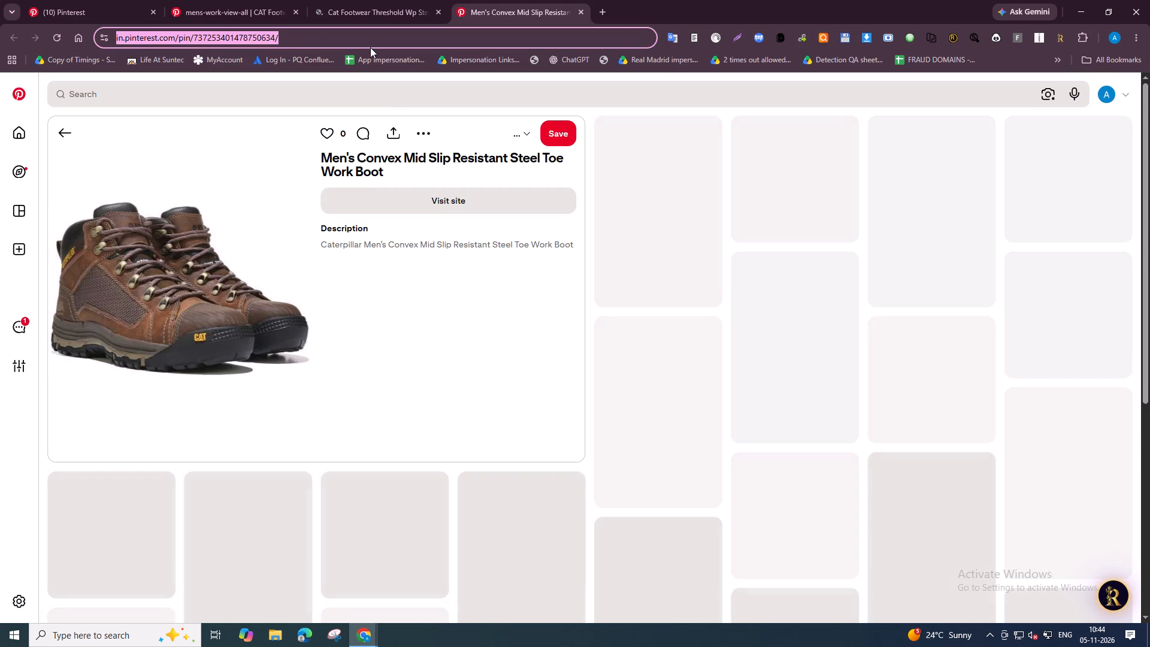
# Record the Zoro Cat Footwear Threshold Wp Steel Toe pin link in C29744 of New Work and close its pin page.
pyautogui.click(368, 31)
pyautogui.hotkey('ctrl', 'c')
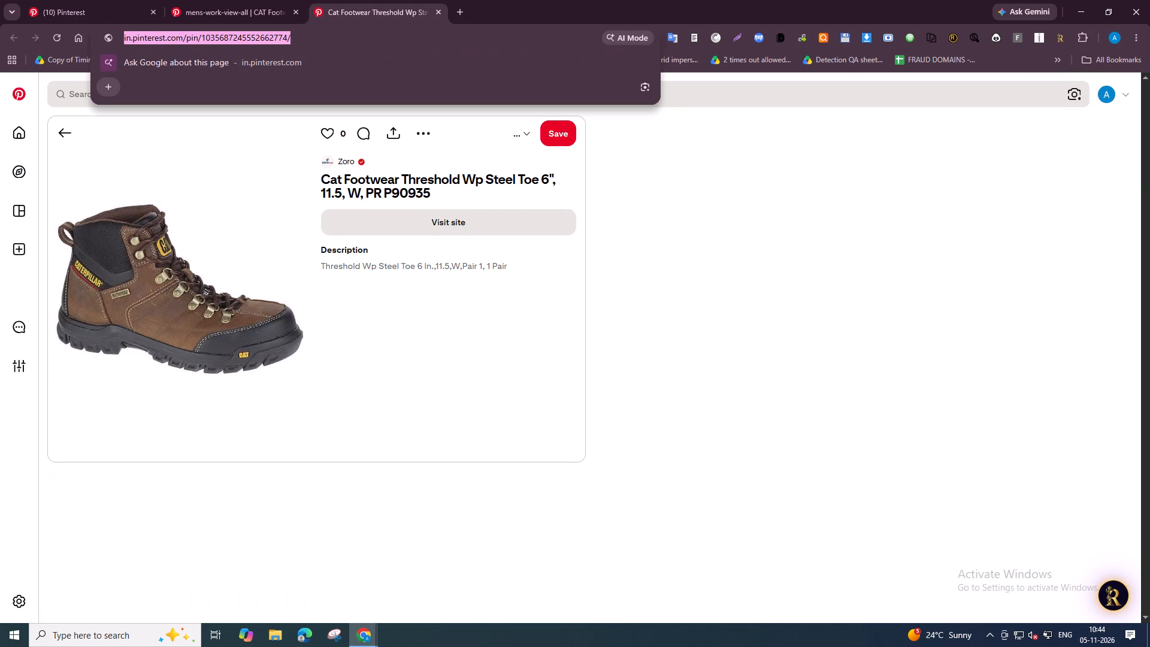
pyautogui.hotkey('ctrl', 'c')
pyautogui.hotkey('ctrl', 'c')
pyautogui.hotkey('alt', 'Tab')
pyautogui.click(419, 486)
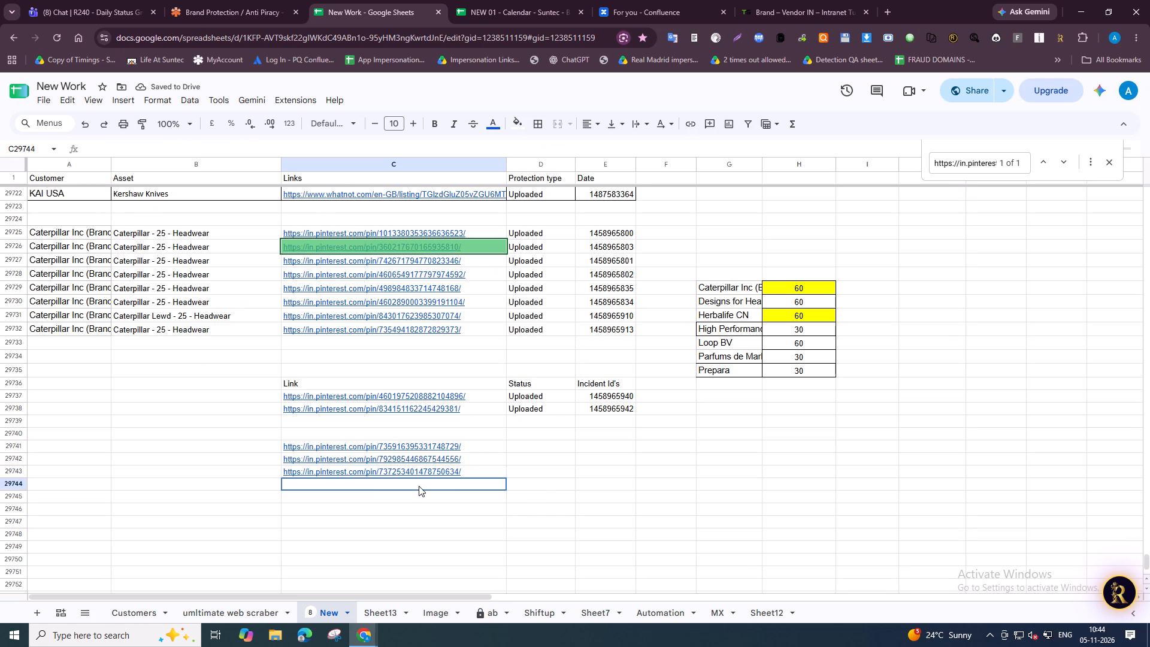
pyautogui.hotkey('ctrl', 'v')
pyautogui.hotkey('alt', 'Tab')
pyautogui.hotkey('ctrl', 'w')
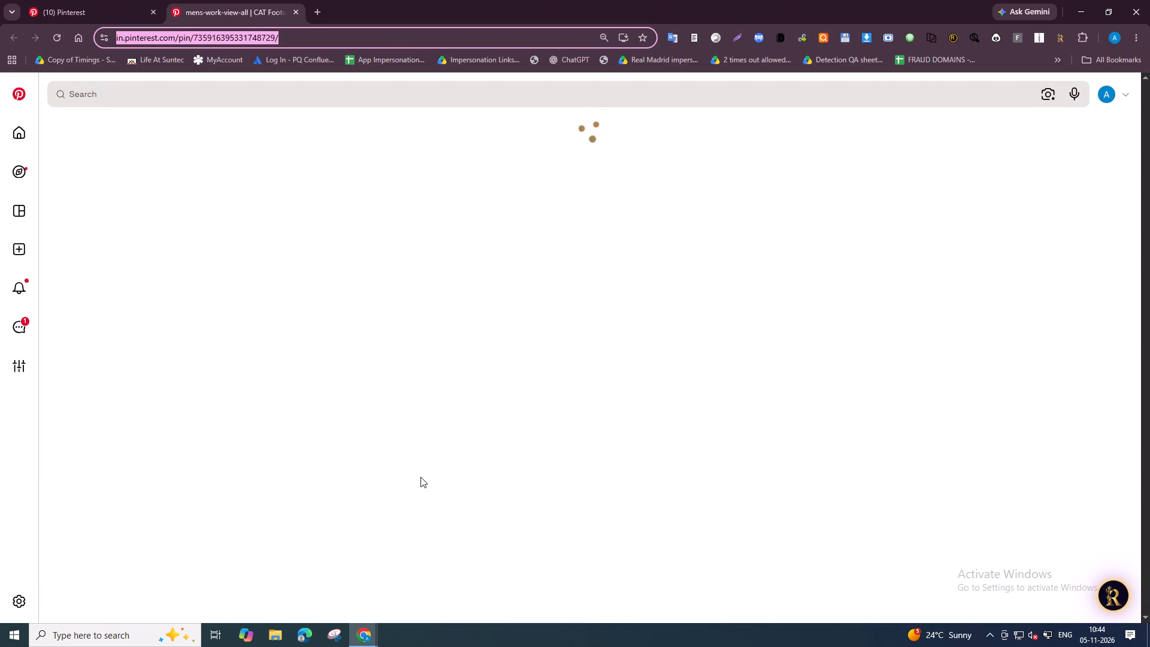
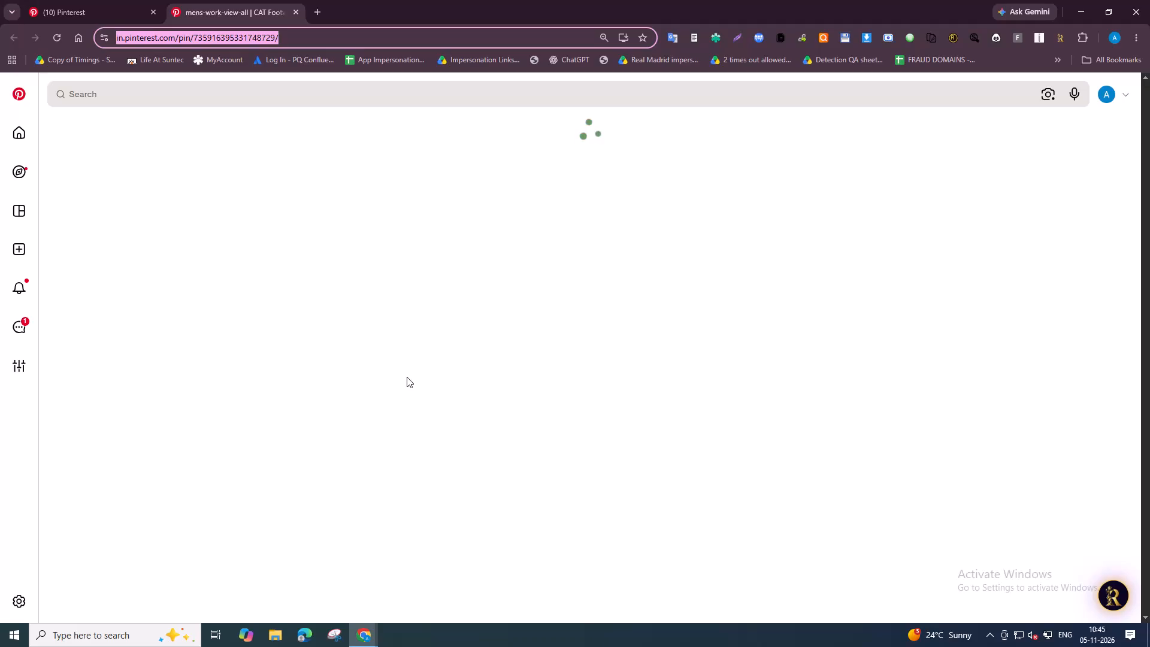
# Close the mens-work-view-all CAT Footwear pin page.
pyautogui.hotkey('ctrl', 'w')
# Submit the Caterpillar Framework S3 Steel Toe Safety Shoes pin link as a Red Points Footwear incident and return to its pin page.
pyautogui.scroll(-6, 565, 337)
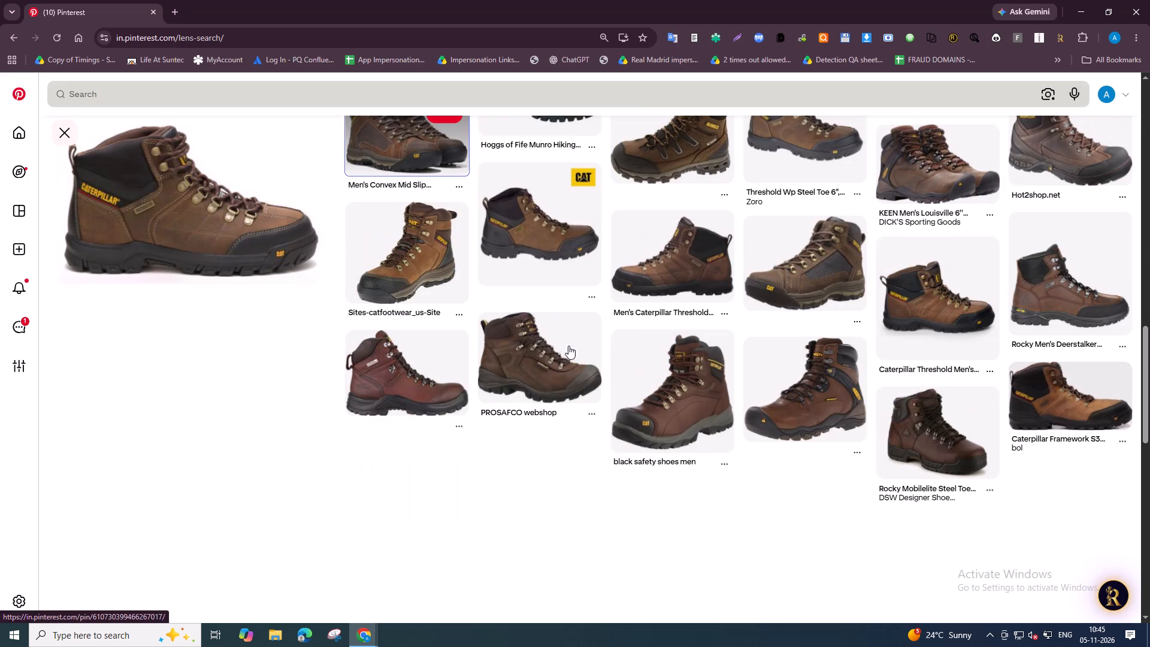
pyautogui.keyDown('ctrl'); pyautogui.click(546, 232); pyautogui.keyUp('ctrl')
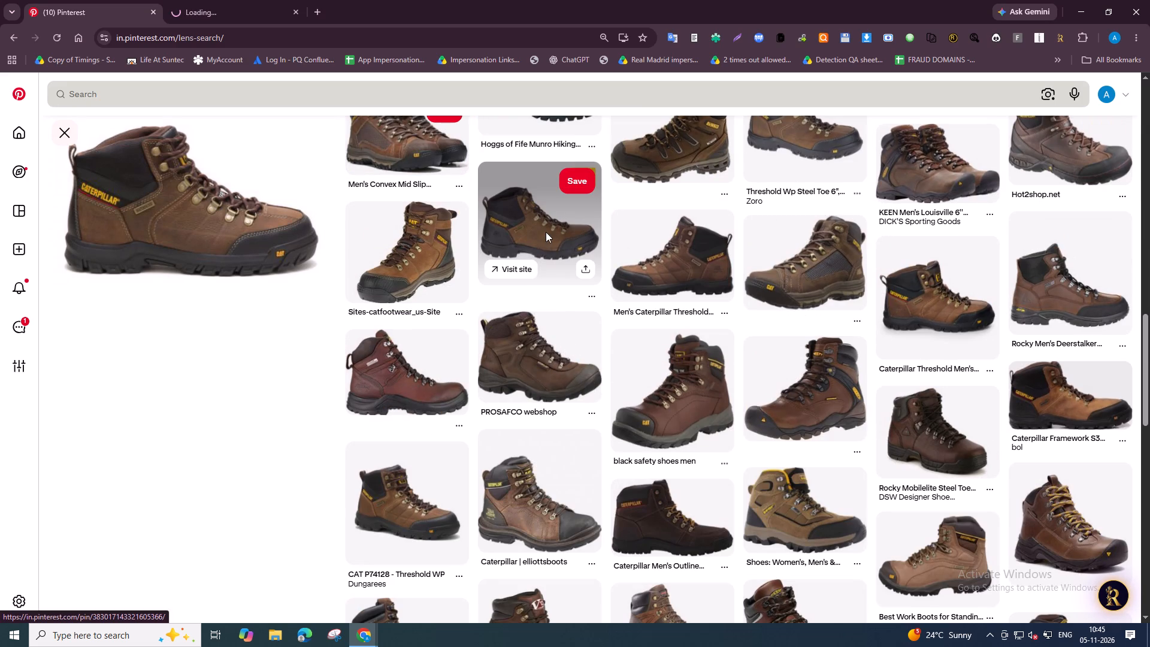
pyautogui.click(243, 0)
pyautogui.click(299, 37)
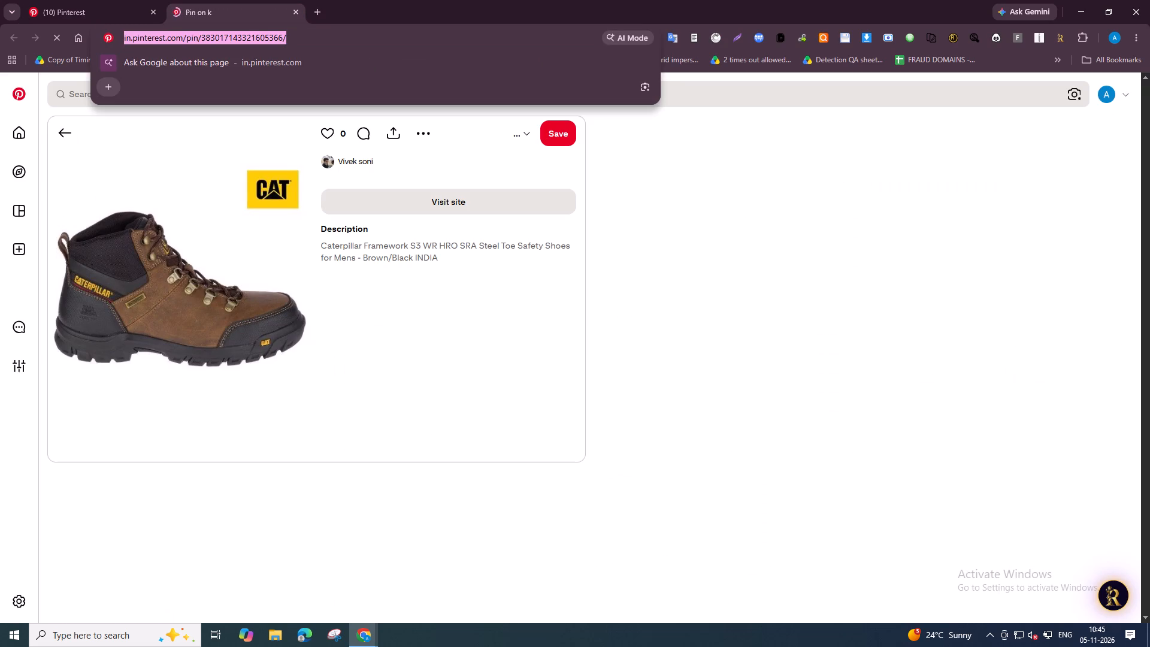
pyautogui.hotkey('ctrl', 'c')
pyautogui.hotkey('ctrl', 'c')
pyautogui.hotkey('ctrl', 'c')
pyautogui.hotkey('ctrl', 'c')
pyautogui.hotkey('alt', 'Tab')
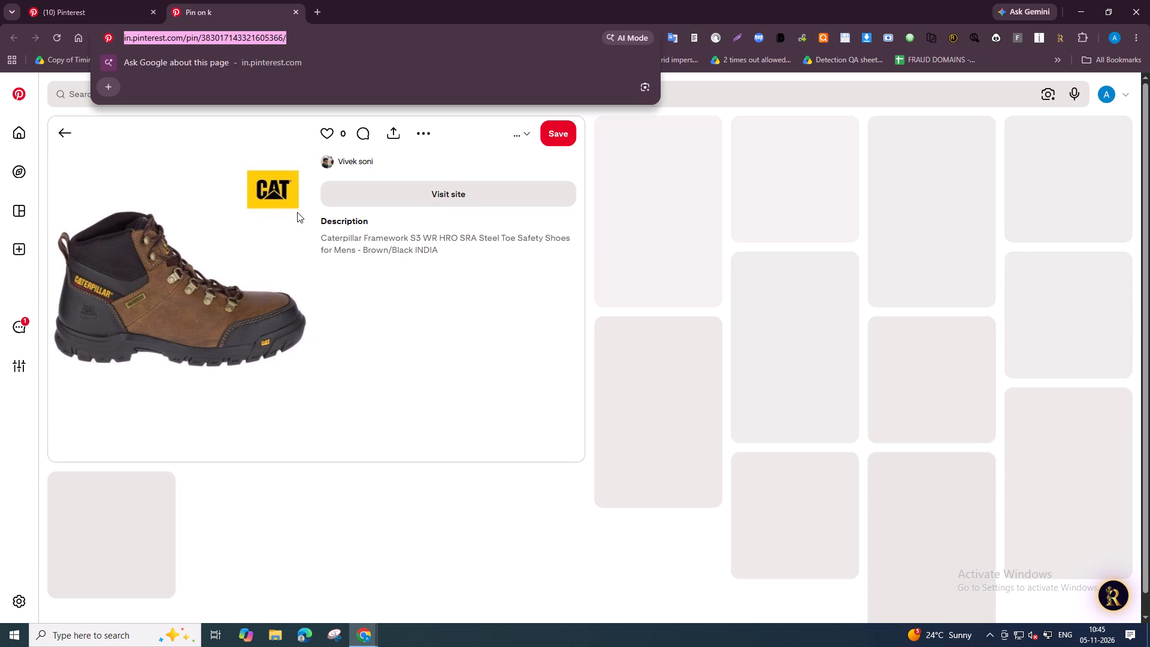
pyautogui.click(252, 0)
pyautogui.doubleClick(298, 340)
pyautogui.hotkey('ctrl', 'v')
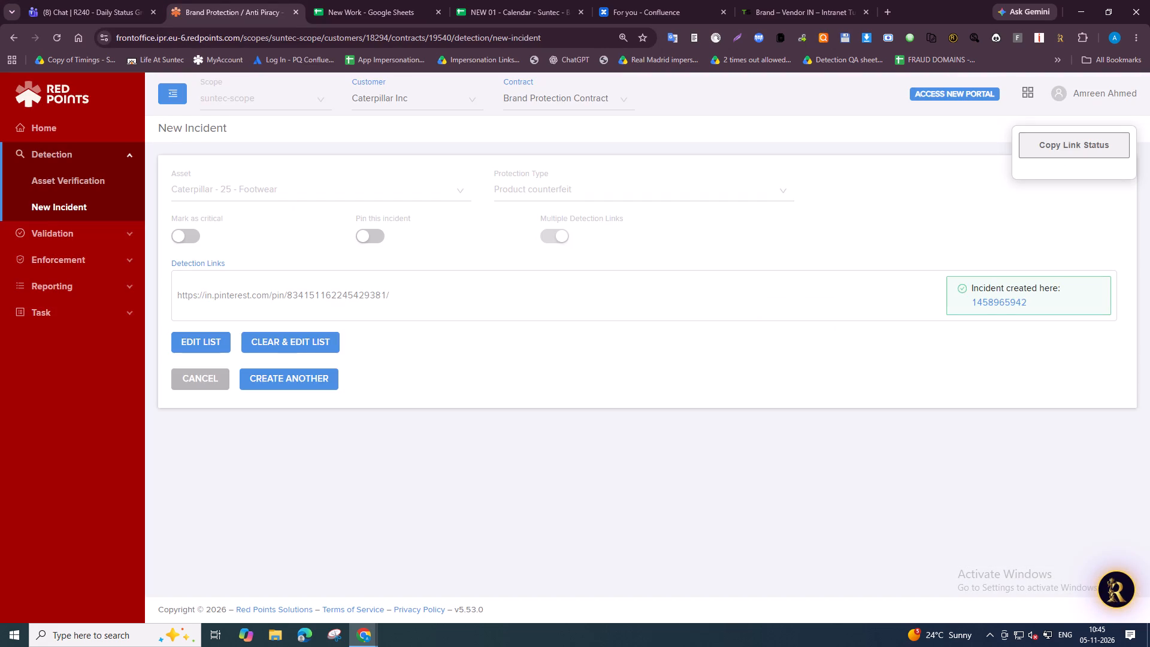
pyautogui.click(282, 480)
pyautogui.hotkey('alt', 'Tab')
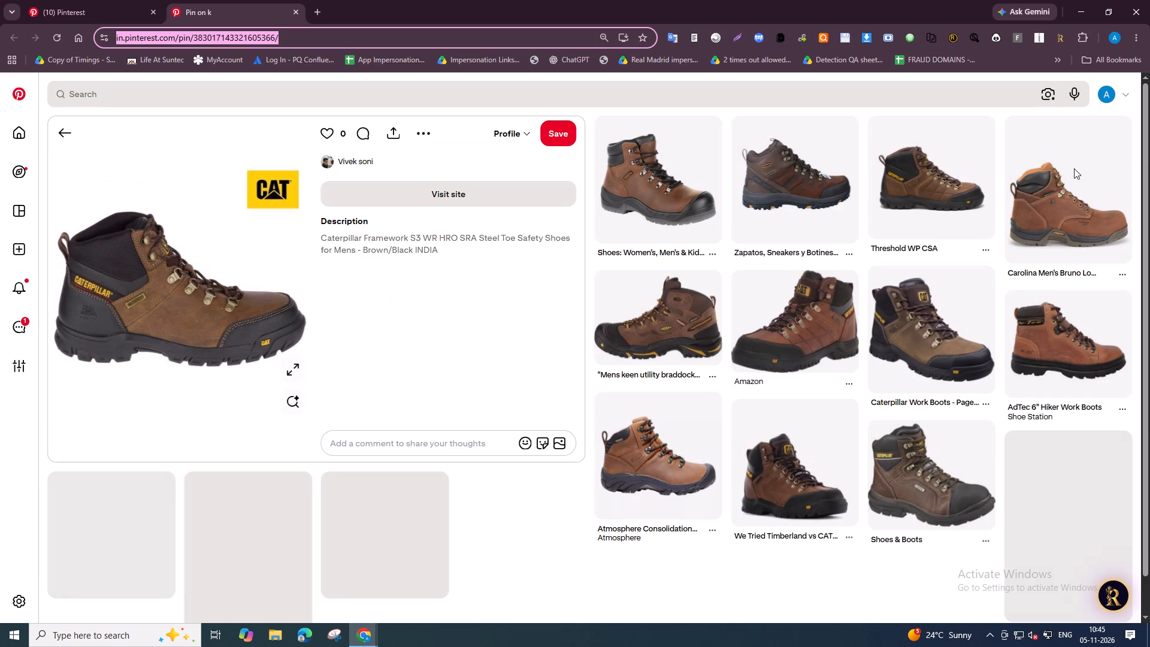
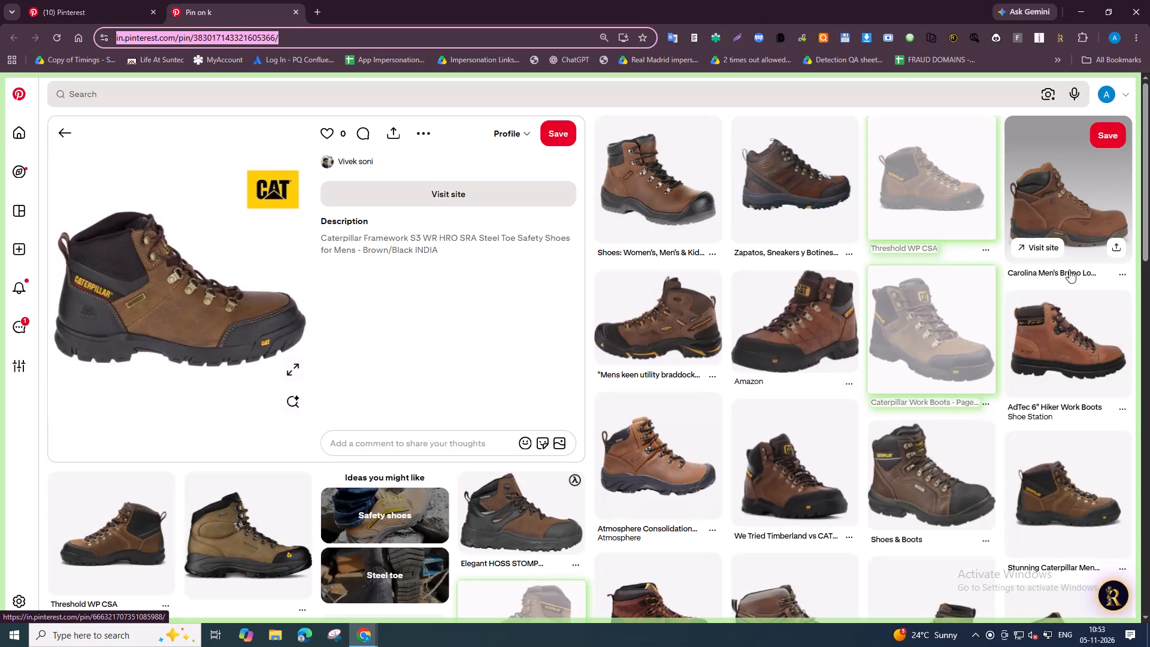
# Close the Caterpillar Framework S3 Steel Toe Safety Shoes pin page and check further boot pins in the image-search results.
pyautogui.hotkey('ctrl', 'w')
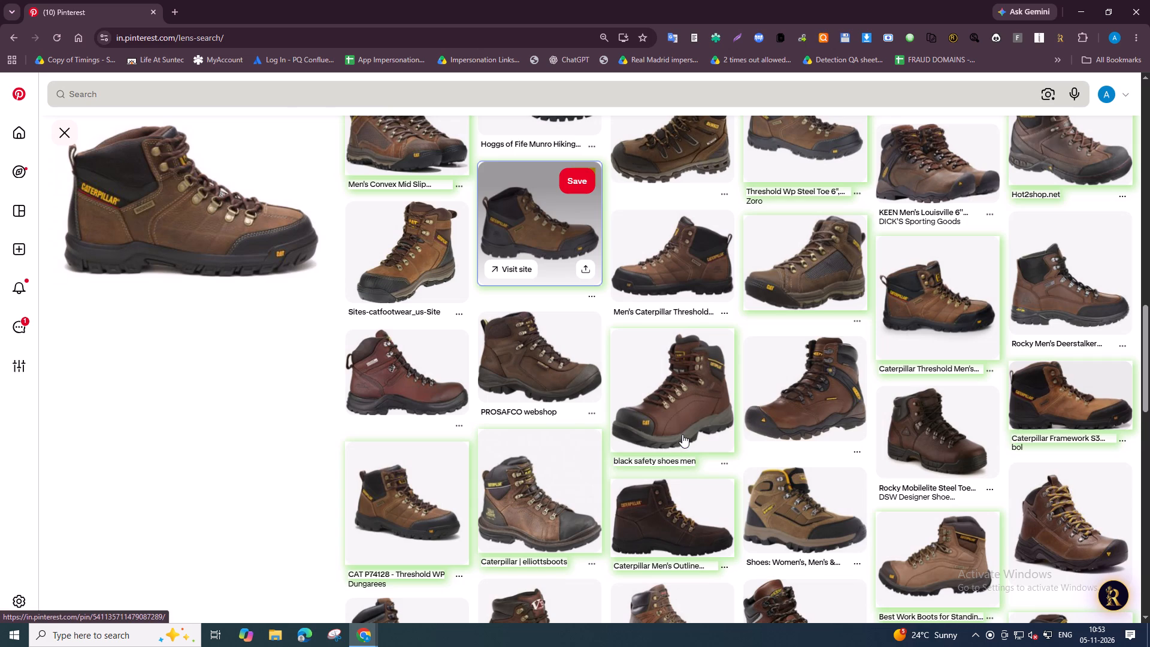
pyautogui.scroll(-3, 682, 434)
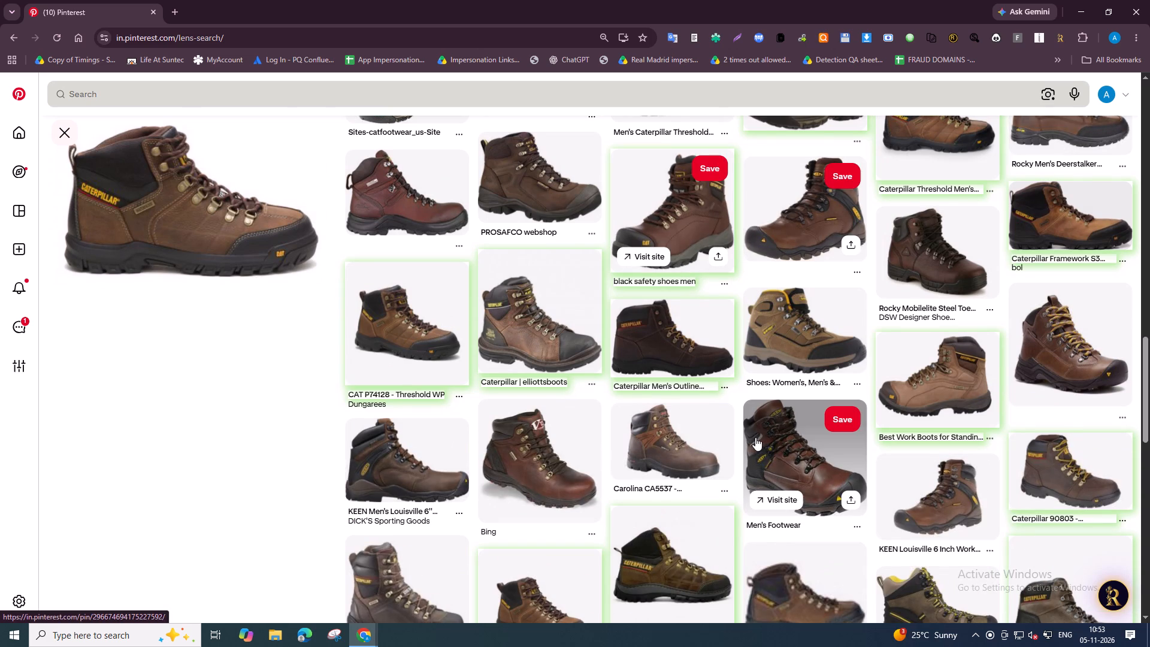
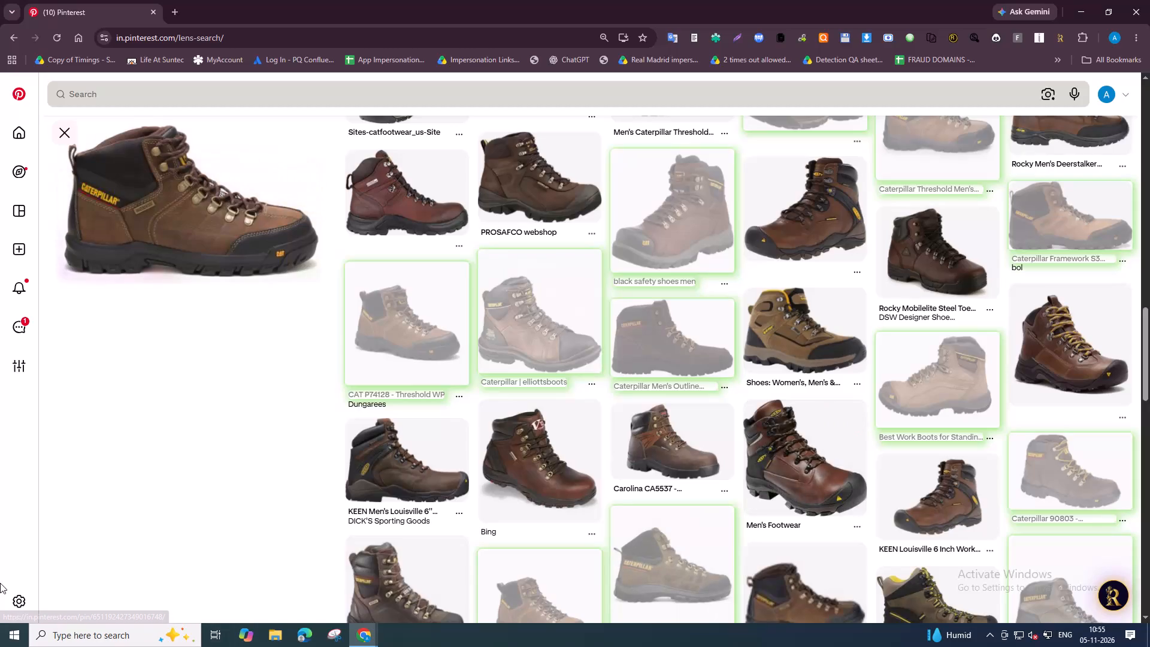
# Search the computer for "kuro" and launch the Kuro app, keeping the Pinterest image-search results open.
pyautogui.click(116, 639)
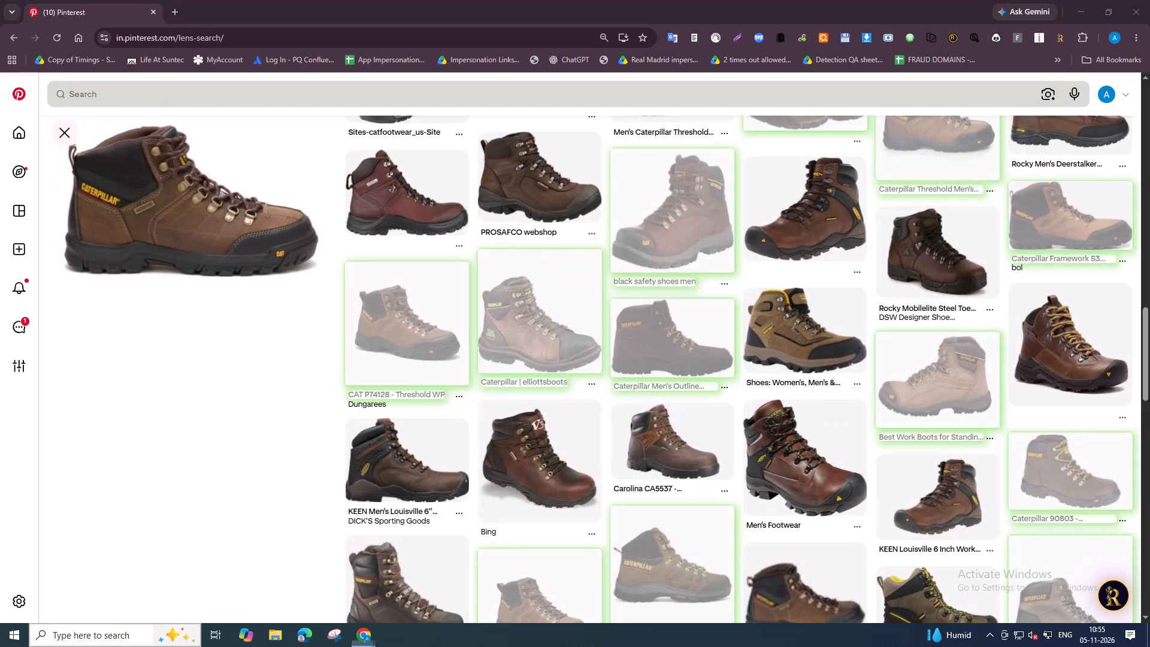
pyautogui.write('kuro')
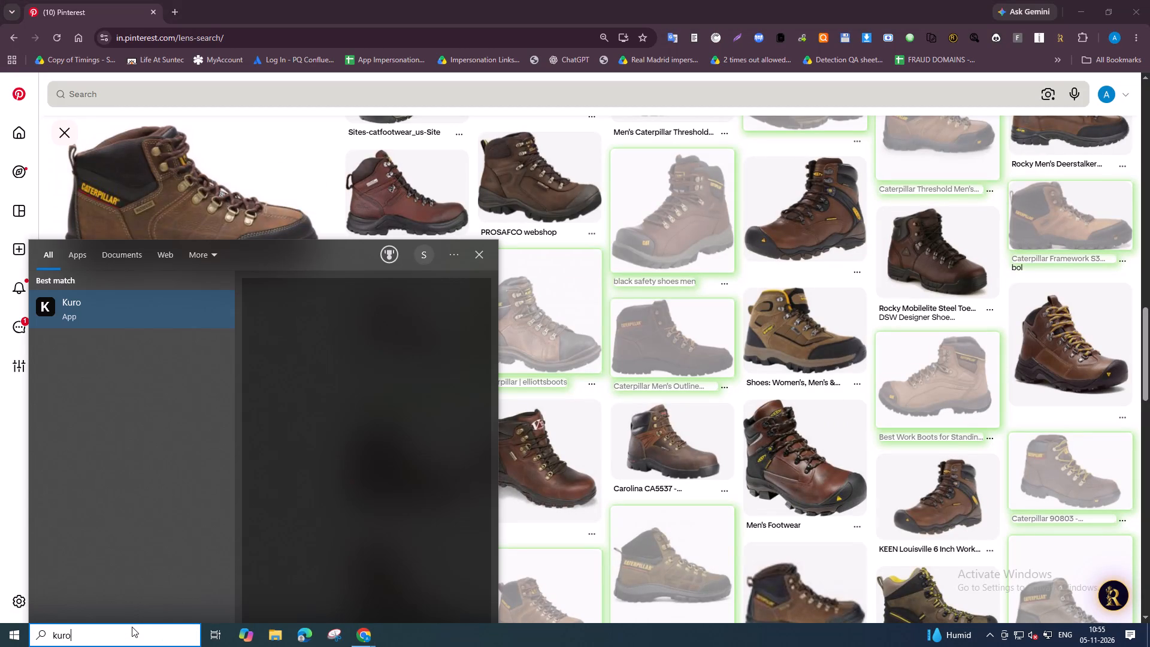
pyautogui.click(191, 301)
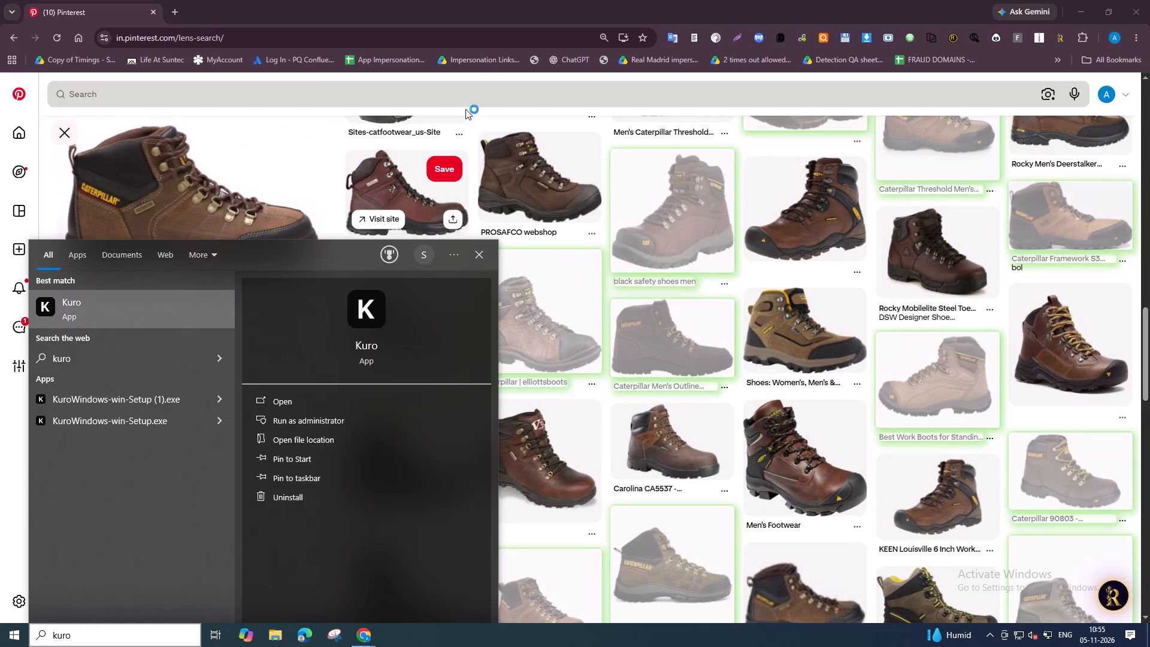
pyautogui.click(492, 0)
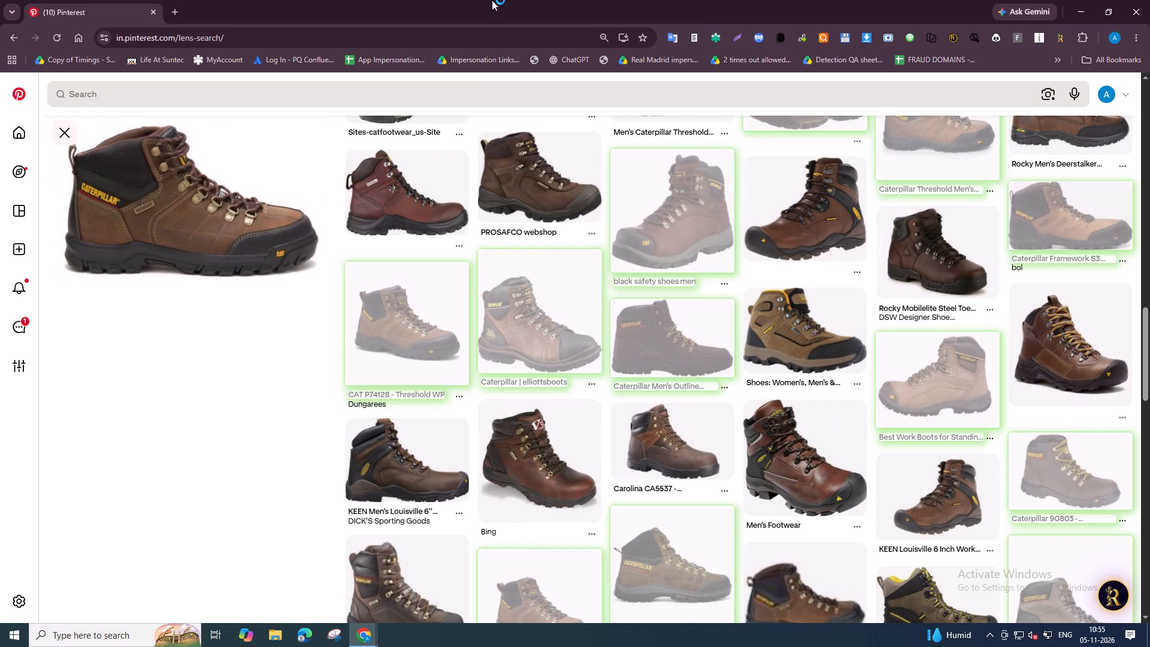
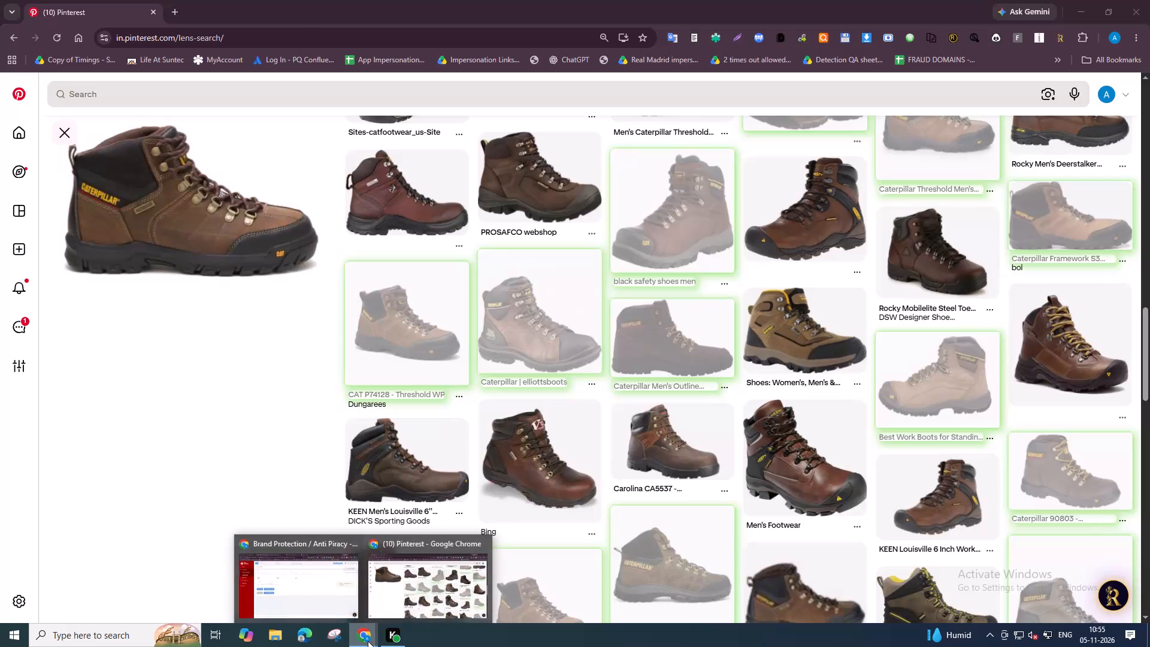
# Review each of the four Pinterest boot pins listed at the bottom of the New Work sheet, closing each one after checking.
pyautogui.click(337, 595)
pyautogui.click(383, 0)
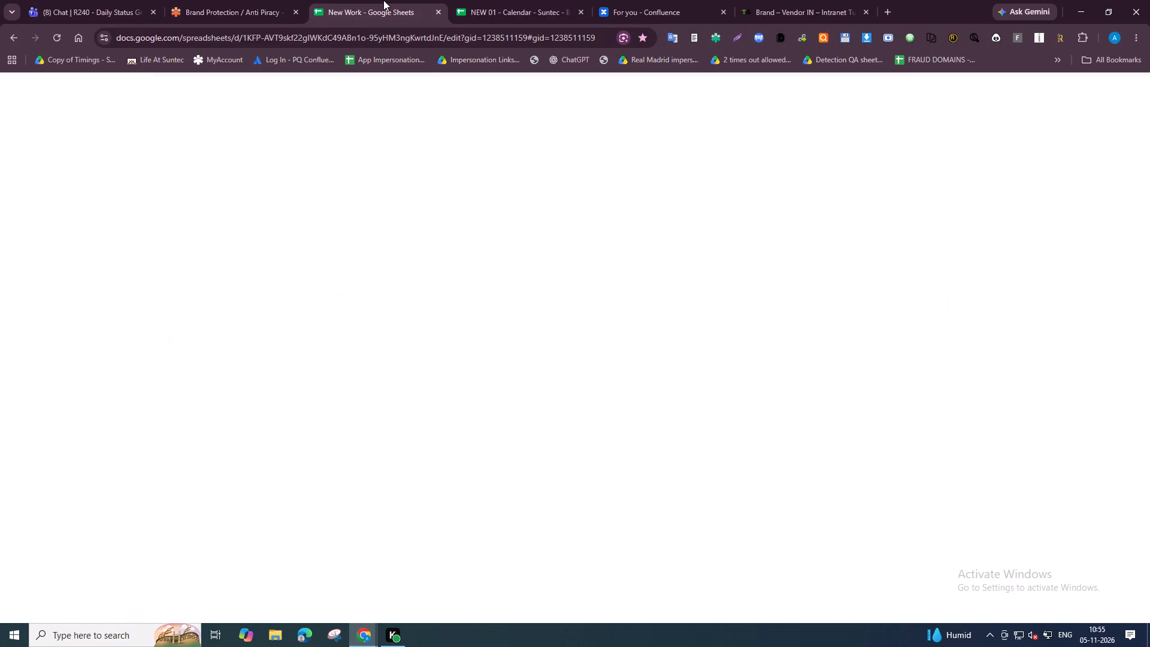
pyautogui.click(486, 446)
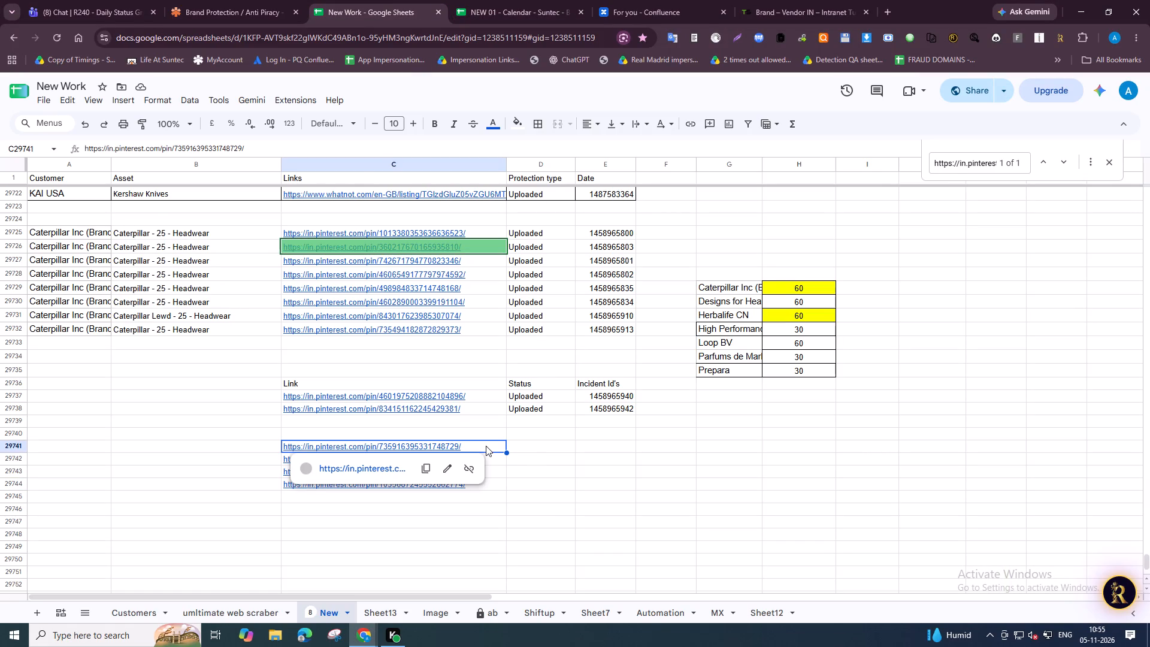
pyautogui.hotkey('alt', 'Return')
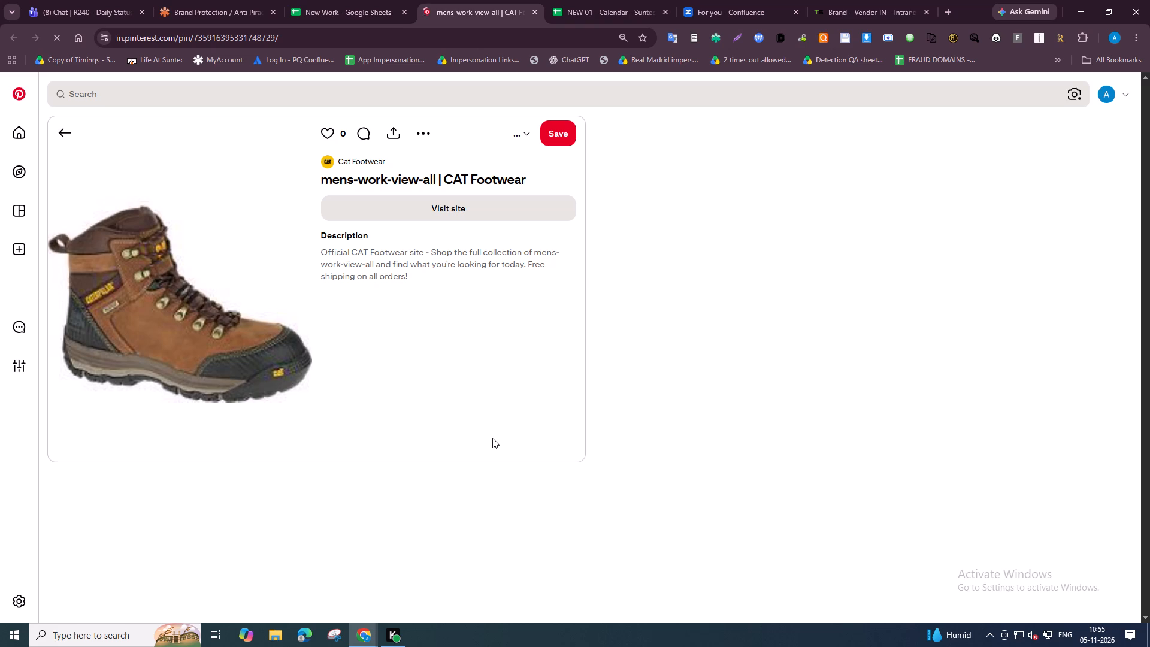
pyautogui.hotkey('ctrl', 'w')
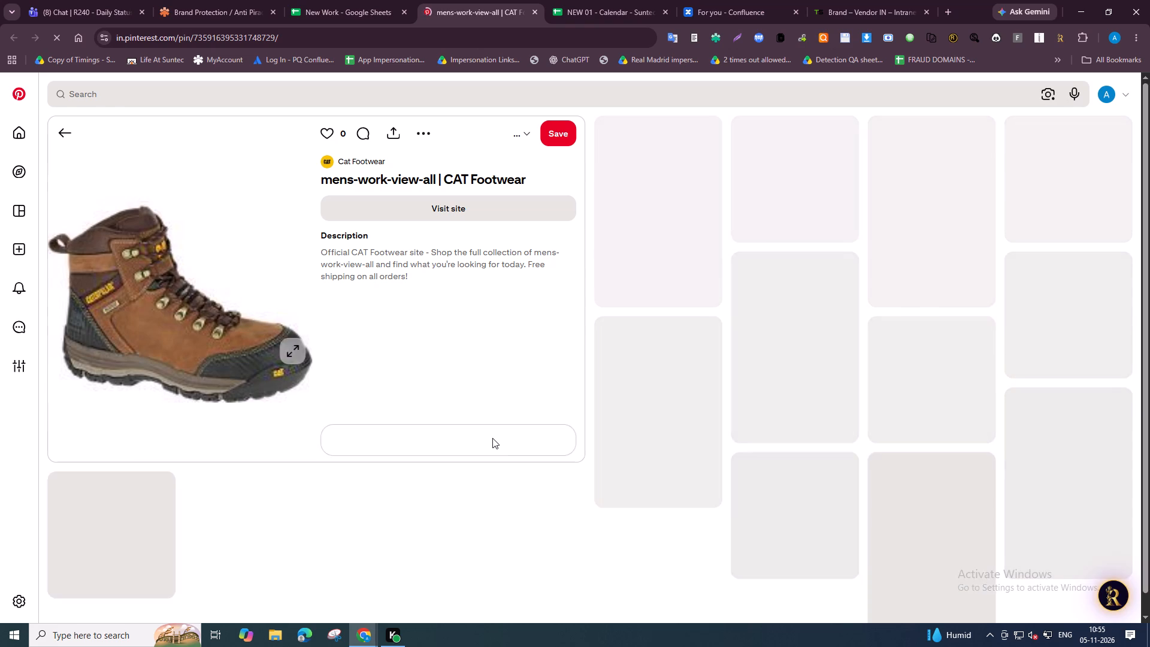
pyautogui.press('Down')
pyautogui.hotkey('alt', 'Return')
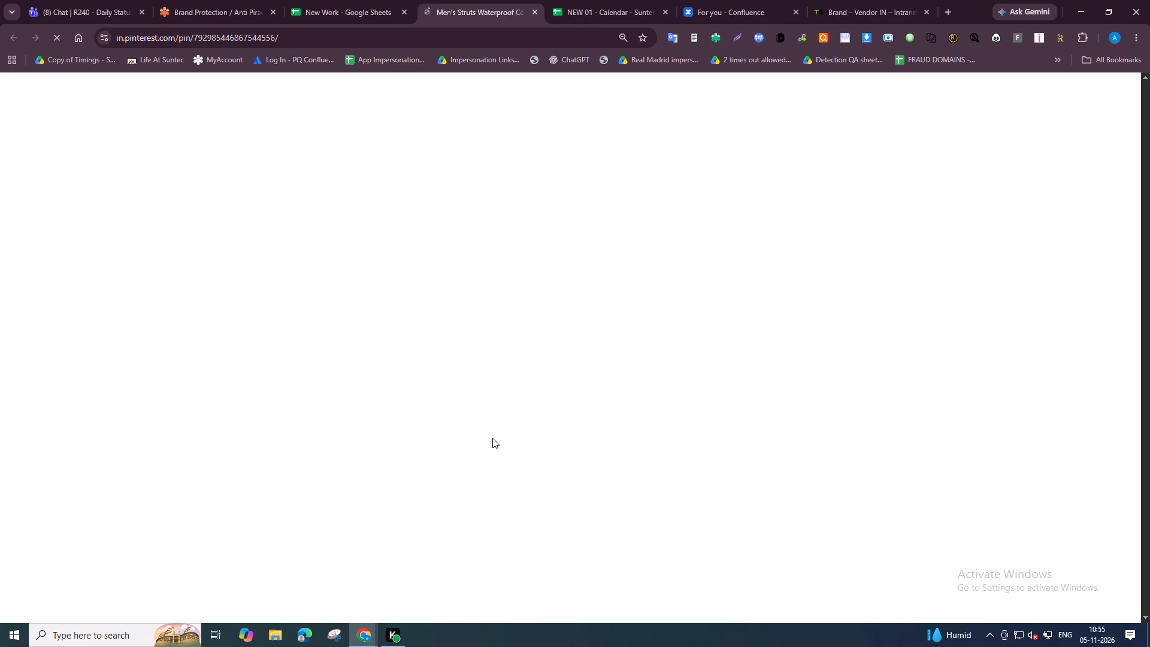
pyautogui.hotkey('ctrl', 'w')
pyautogui.press('Down')
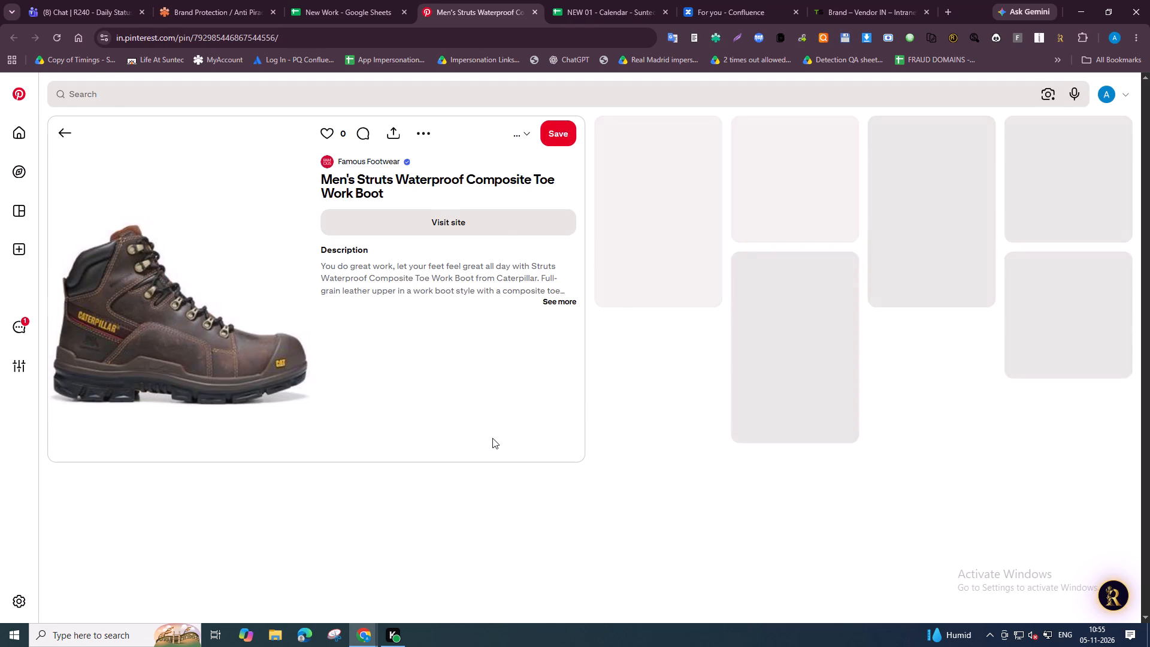
pyautogui.press('Down')
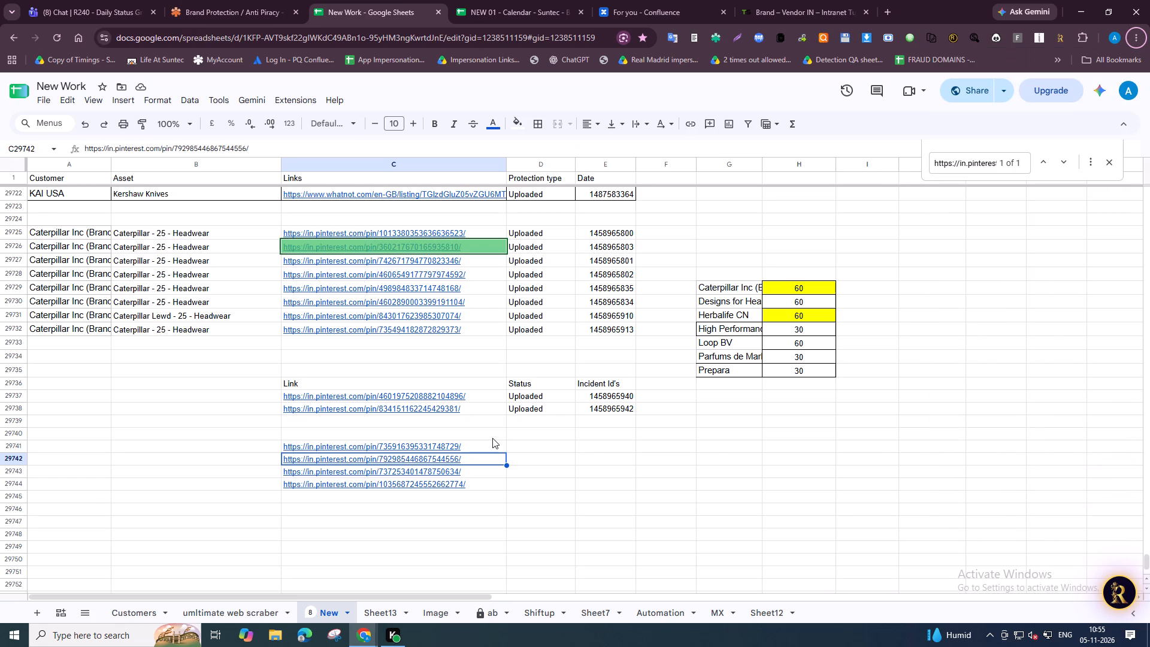
pyautogui.click(431, 473)
pyautogui.hotkey('alt', 'Return')
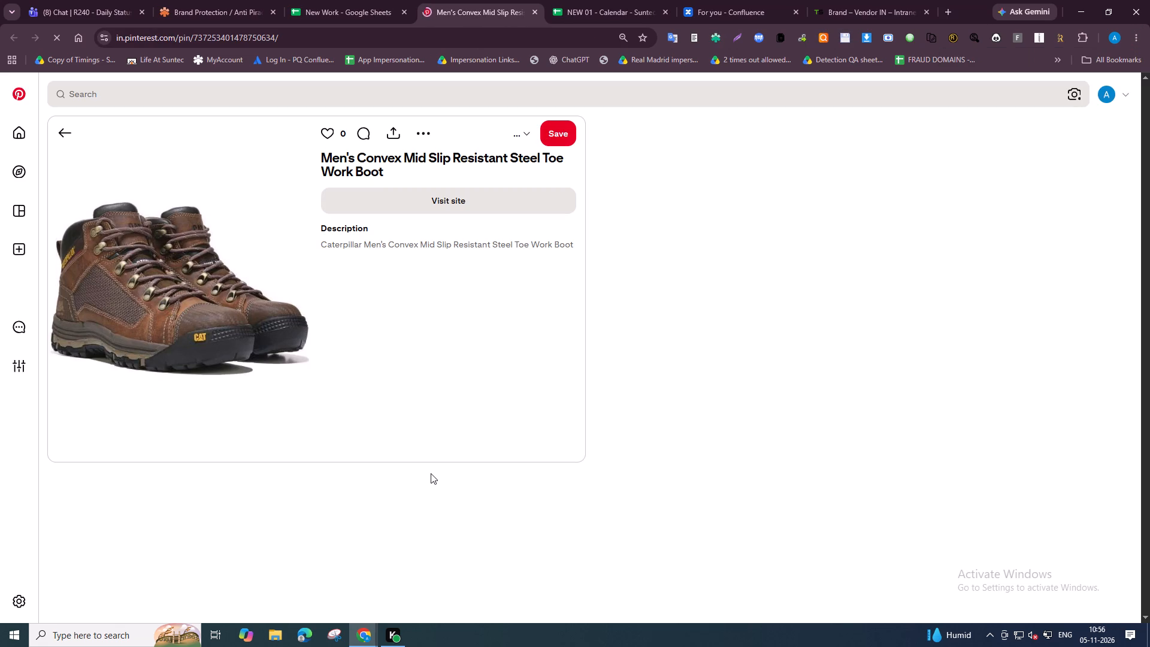
pyautogui.hotkey('ctrl', 'w')
pyautogui.press('Down')
pyautogui.hotkey('alt', 'Return')
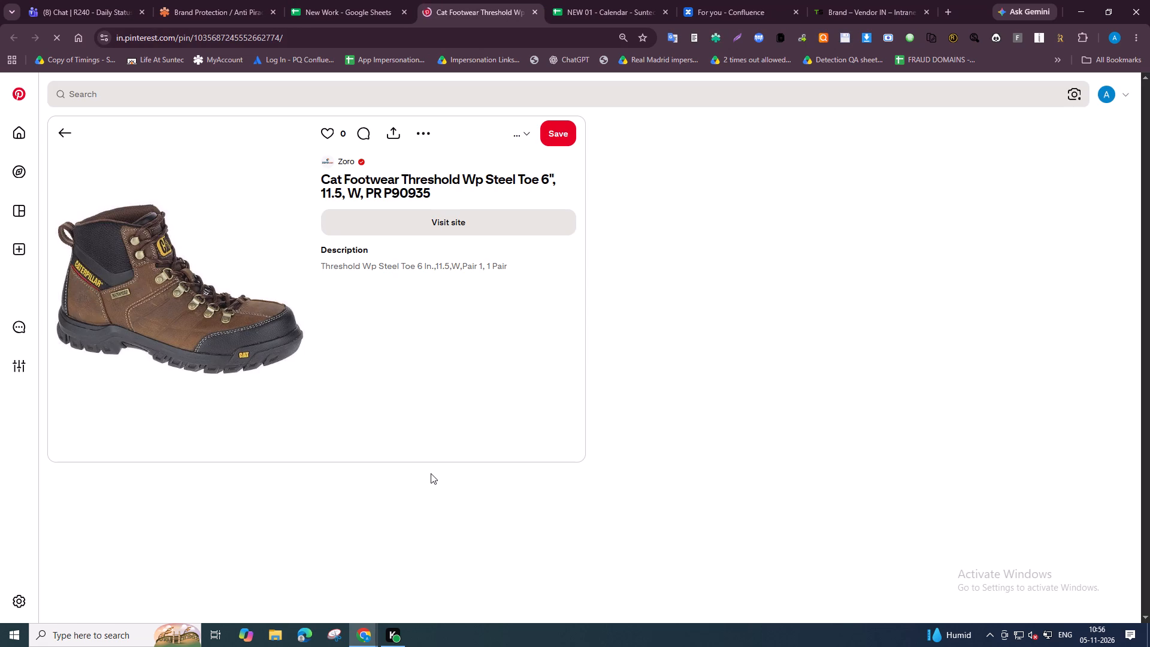
pyautogui.hotkey('ctrl', 'w')
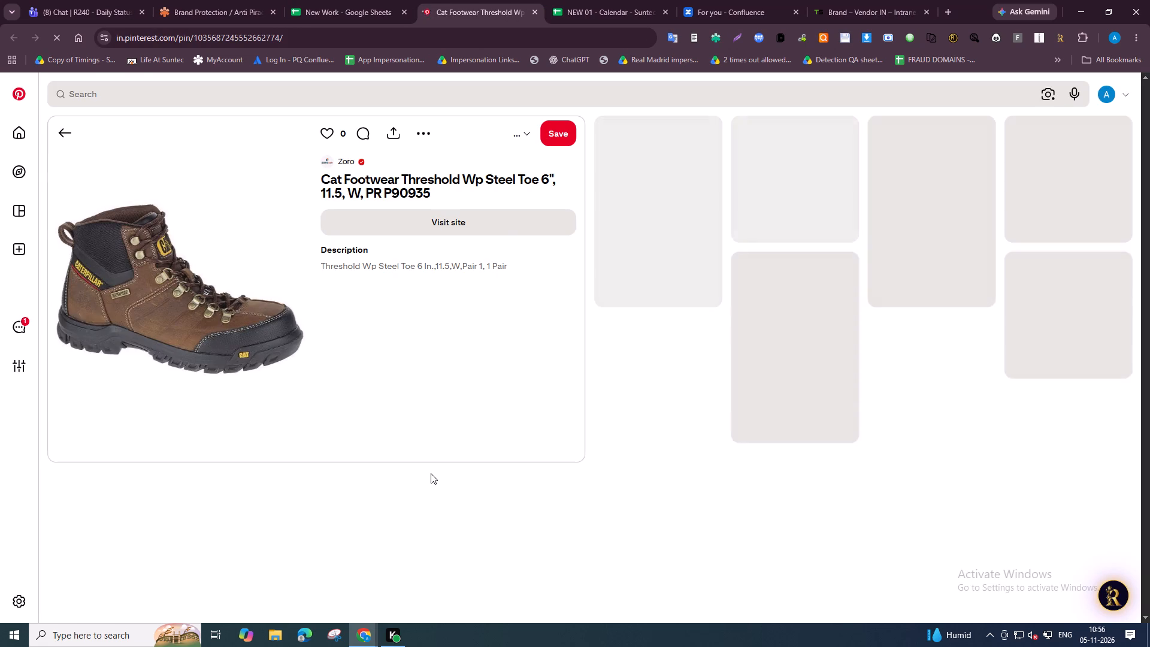
pyautogui.press('Down')
pyautogui.press('Up')
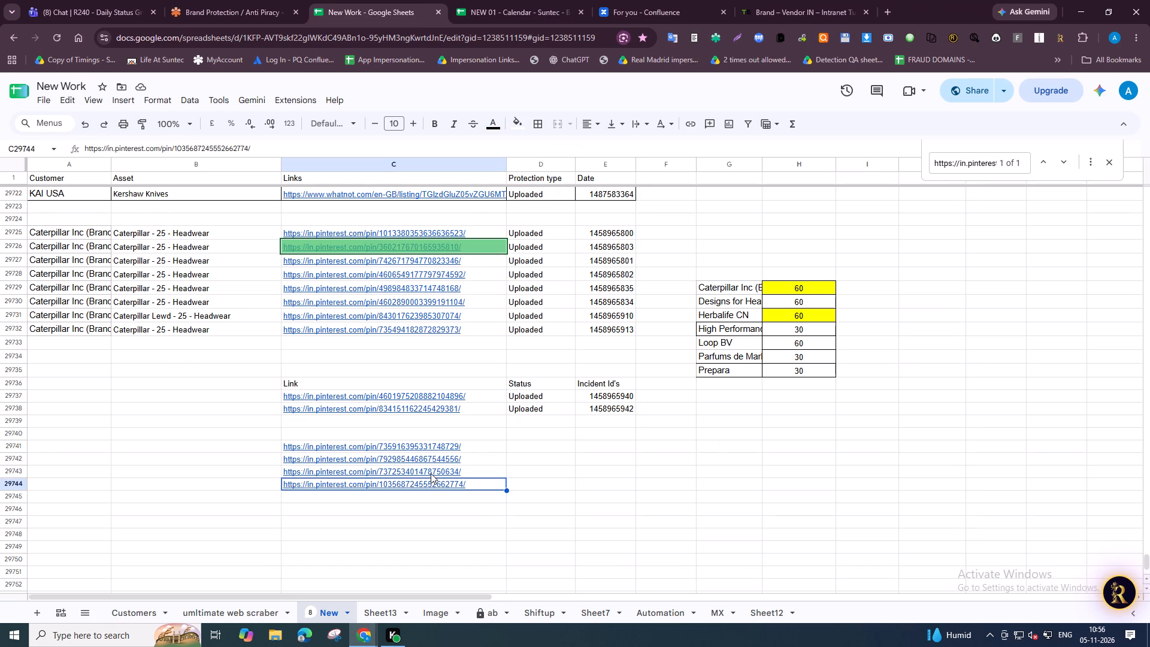
# Submit the four newly listed Pinterest links from New Work as product counterfeit incidents in Red Points under Caterpillar - 25 - Footwear.
pyautogui.hotkey('ctrl', 'shift', 'Up')
pyautogui.hotkey('ctrl', 'c')
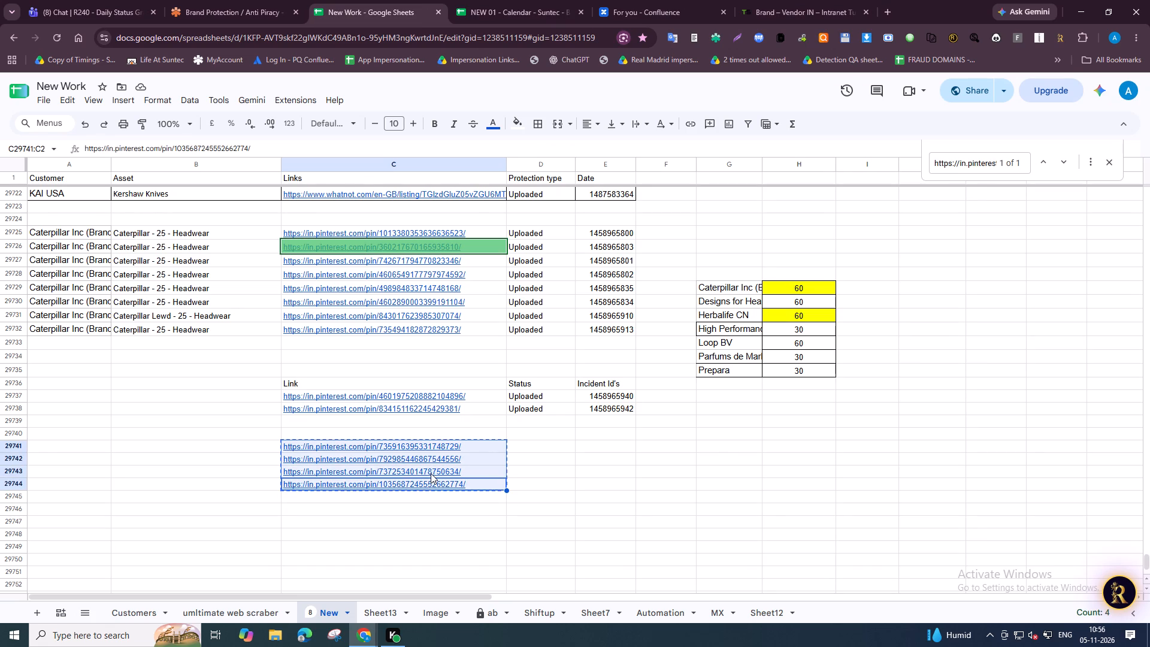
pyautogui.hotkey('ctrl', 'c')
pyautogui.hotkey('ctrl', 'c')
pyautogui.hotkey('ctrl', 'c')
pyautogui.hotkey('ctrl', 'c')
pyautogui.hotkey('ctrl', 'c')
pyautogui.click(270, 0)
pyautogui.doubleClick(328, 350)
pyautogui.hotkey('ctrl', 'v')
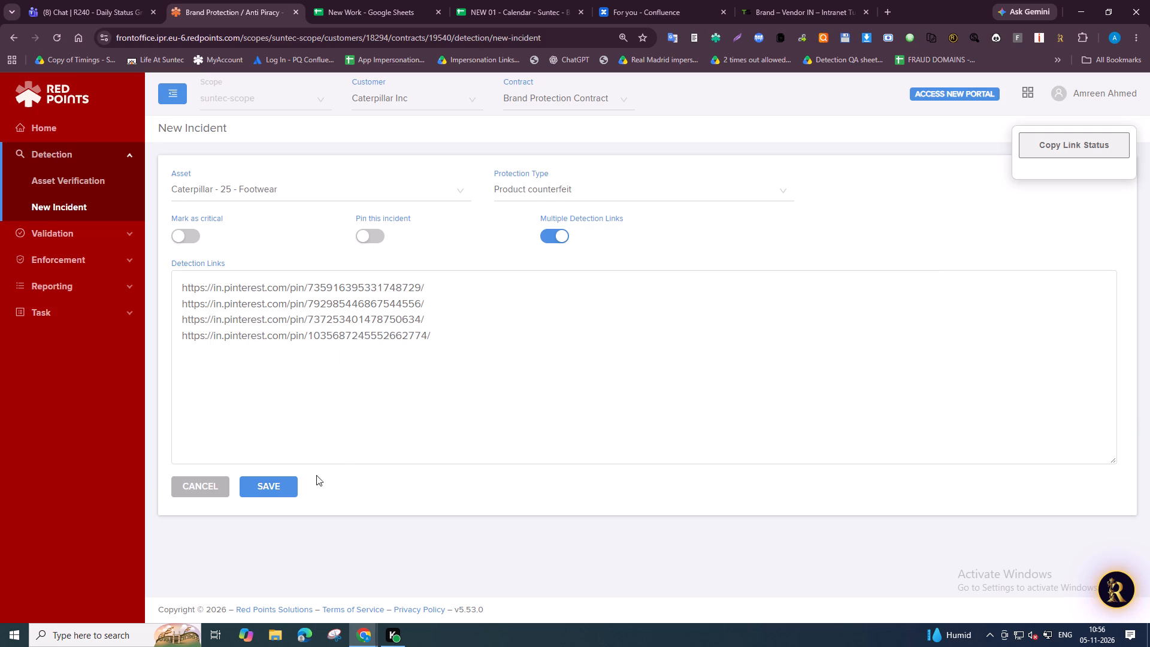
pyautogui.click(294, 483)
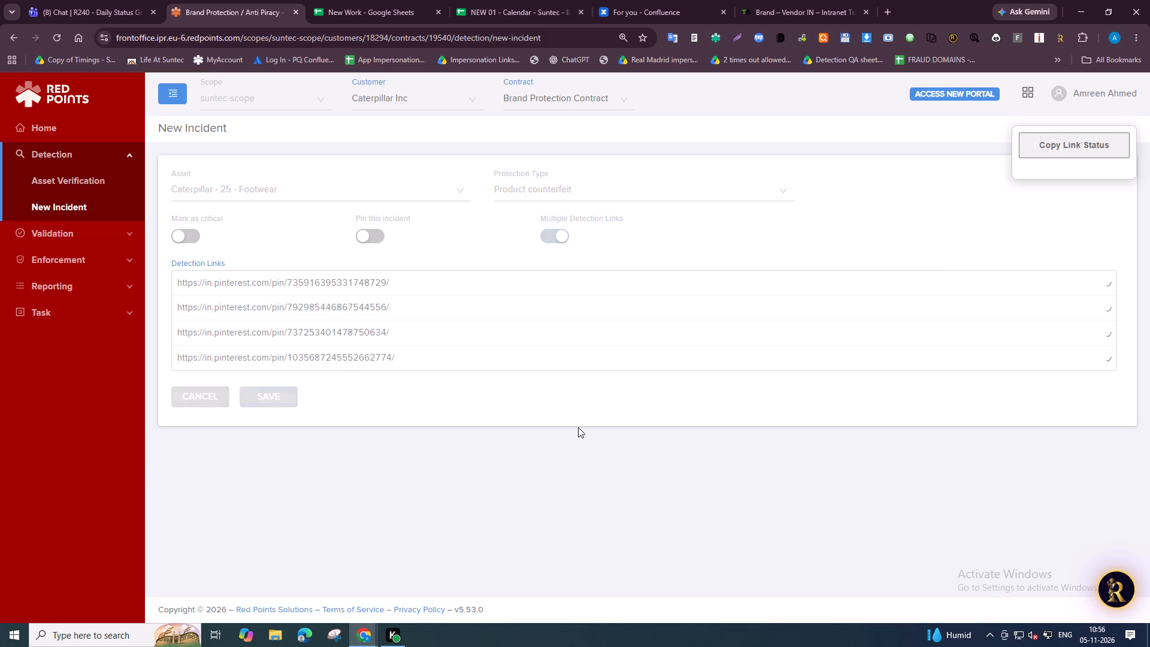
# Copy the submission statuses into New Work and move the four result rows directly beneath the two earlier footwear results.
pyautogui.click(1064, 153)
pyautogui.click(401, 0)
pyautogui.hotkey('ctrl', 'v')
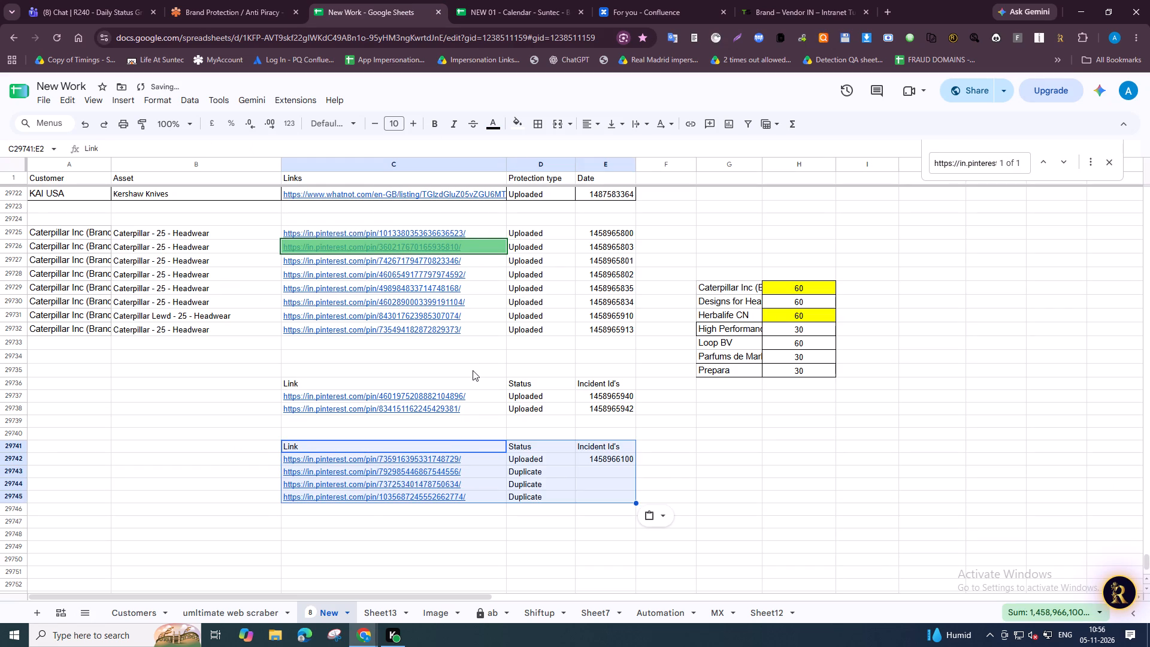
pyautogui.press('Down')
pyautogui.hotkey('ctrl', 'shift', 'Down')
pyautogui.hotkey('ctrl', 'shift', 'Right')
pyautogui.hotkey('ctrl', 'x')
pyautogui.press('Up')
pyautogui.press('Up')
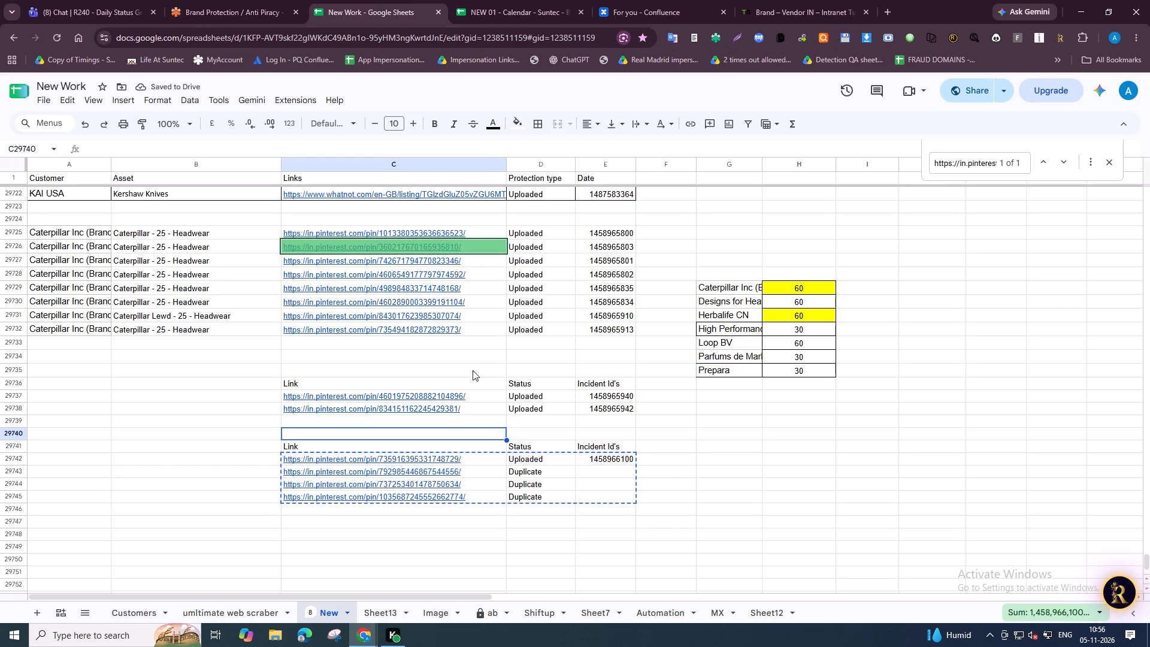
pyautogui.press('Up')
pyautogui.hotkey('ctrl', 'v')
pyautogui.press('Down')
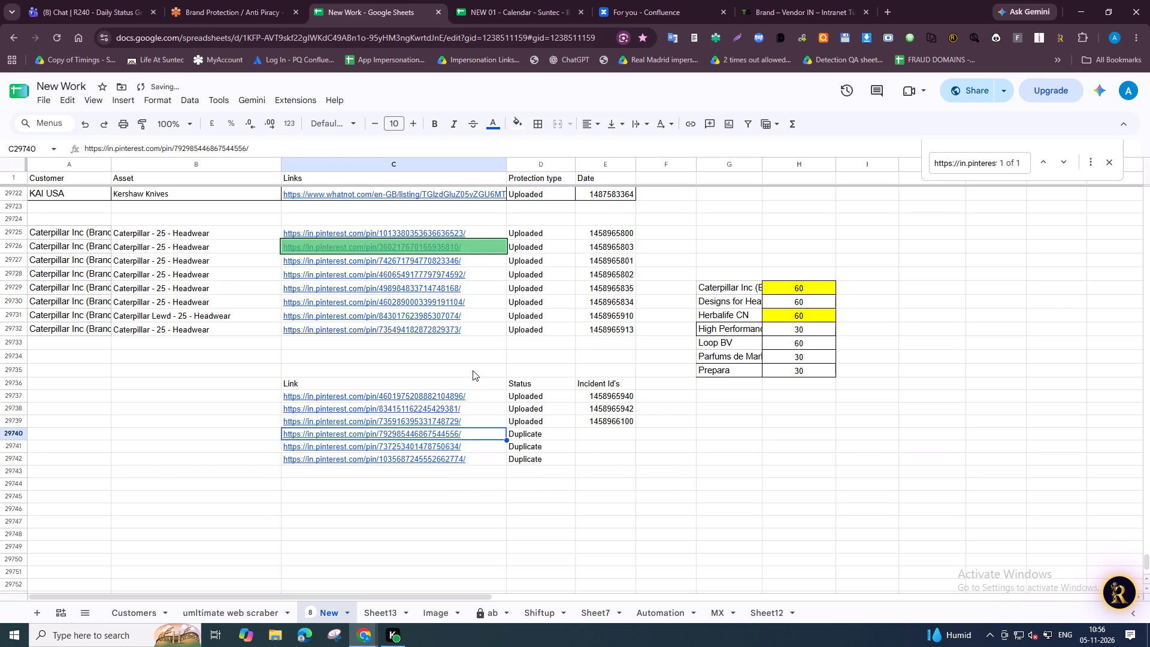
# Copy the asset name Caterpillar - 25 - Footwear from Red Points and fill it into the Asset column for all six footwear rows.
pyautogui.click(237, 0)
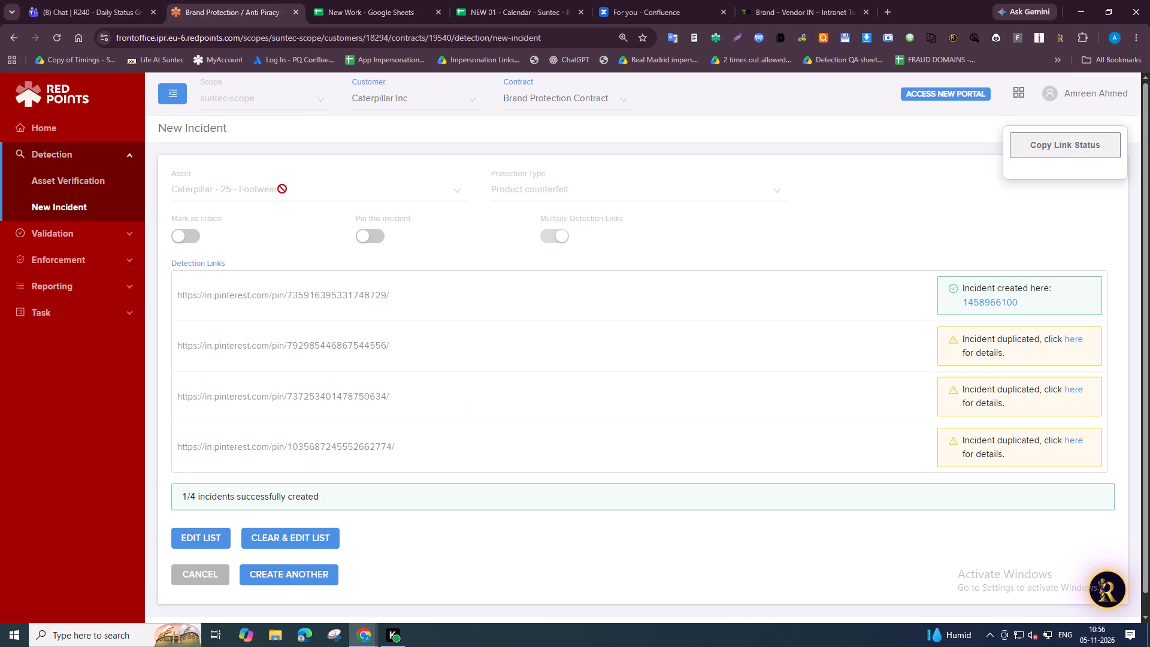
pyautogui.keyDown('alt'); pyautogui.click(282, 189); pyautogui.keyUp('alt')
pyautogui.click(405, 0)
pyautogui.click(261, 400)
pyautogui.hotkey('ctrl', 'v')
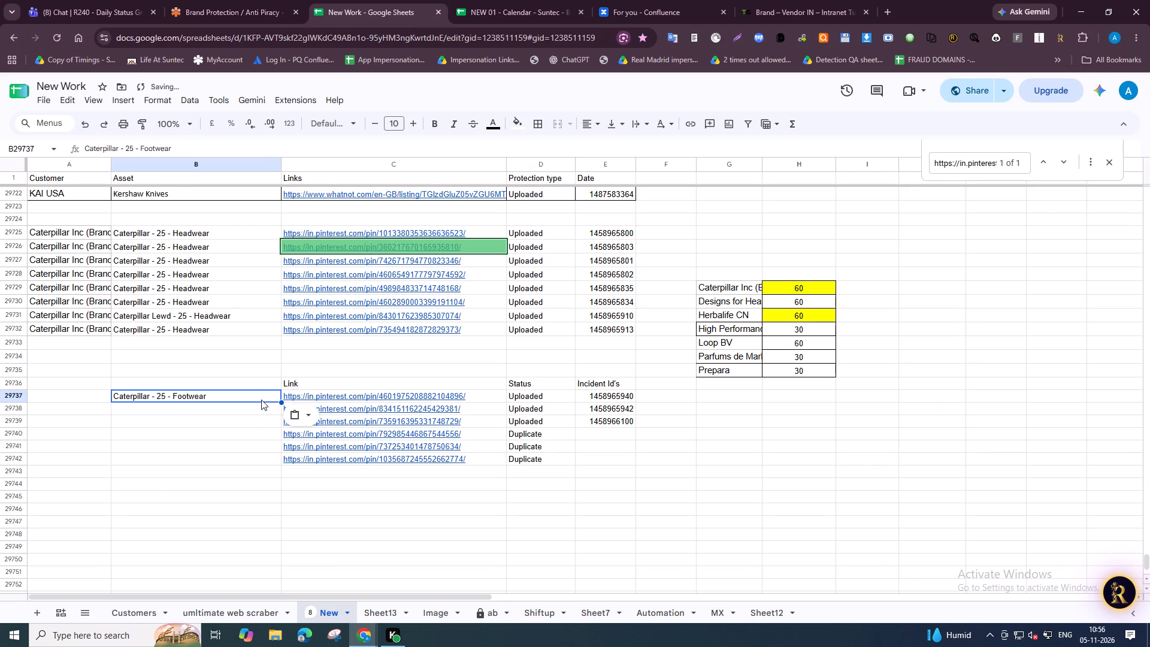
pyautogui.press('Right')
pyautogui.hotkey('ctrl', 'Down')
pyautogui.press('Left')
pyautogui.hotkey('ctrl', 'shift', 'Up')
pyautogui.hotkey('ctrl', 'd')
# Move the six footwear rows, from Asset through incident ID, directly below the last Caterpillar headwear row.
pyautogui.hotkey('shift', 'Right')
pyautogui.hotkey('shift', 'Right')
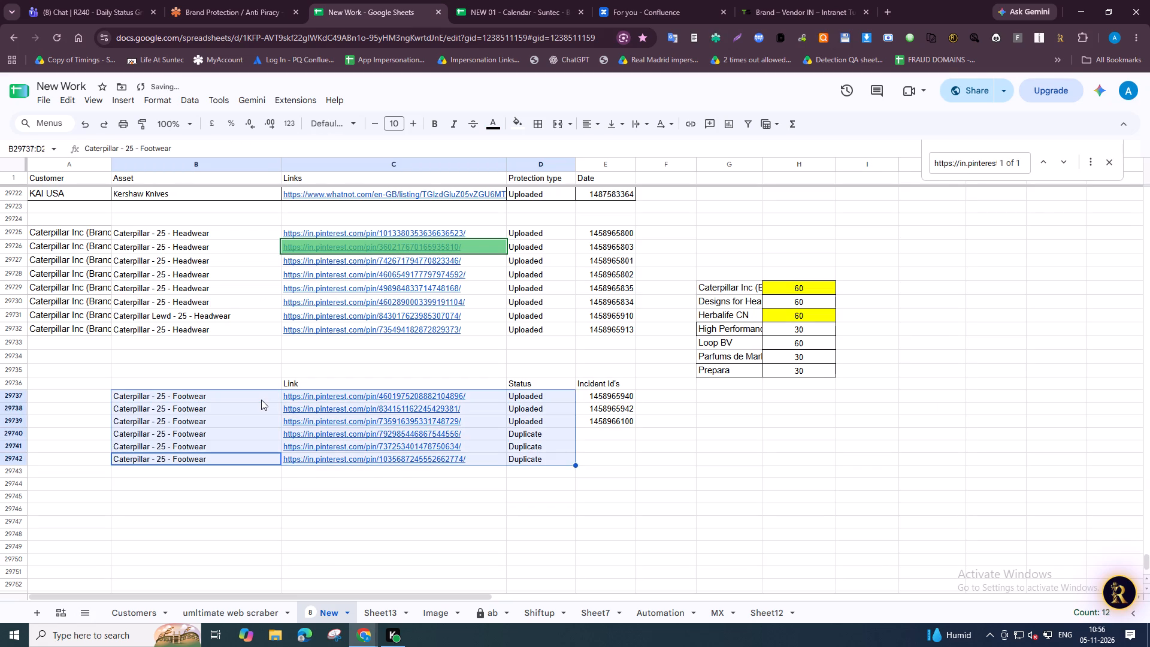
pyautogui.hotkey('shift', 'Right')
pyautogui.hotkey('ctrl', 'x')
pyautogui.hotkey('ctrl', 'Up')
pyautogui.hotkey('ctrl', 'Up')
pyautogui.press('Down')
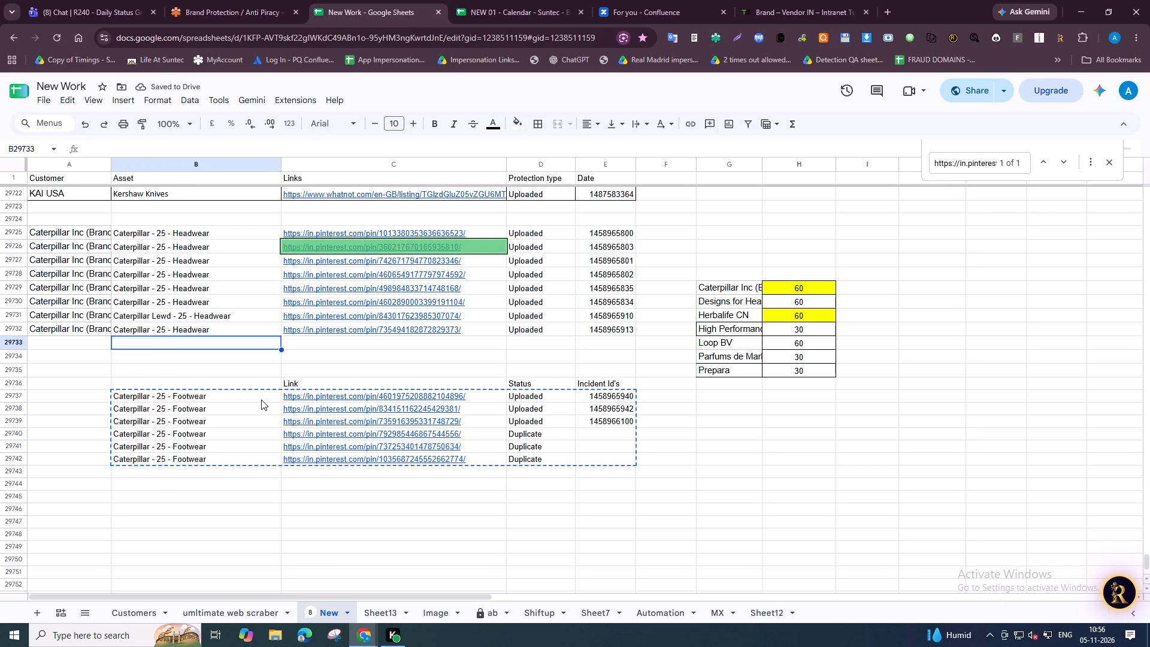
pyautogui.hotkey('ctrl', 'v')
# Fill the Caterpillar Inc customer name down the Customer column for the six footwear rows.
pyautogui.hotkey('ctrl', 'Down')
pyautogui.press('Left')
pyautogui.hotkey('ctrl', 'shift', 'Up')
pyautogui.hotkey('ctrl', 'd')
pyautogui.press('Right')
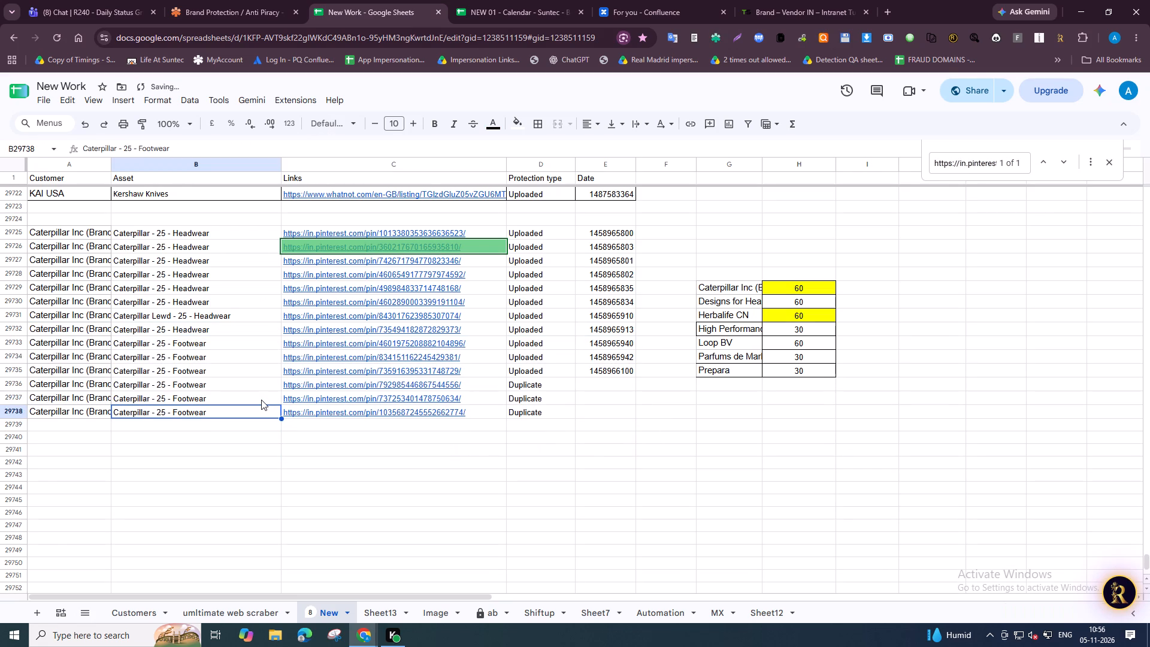
pyautogui.press('Right')
# Return to the Pinterest image-search results and check the Men's Outline Work Boot pin, then close it.
pyautogui.hotkey('alt', 'Tab')
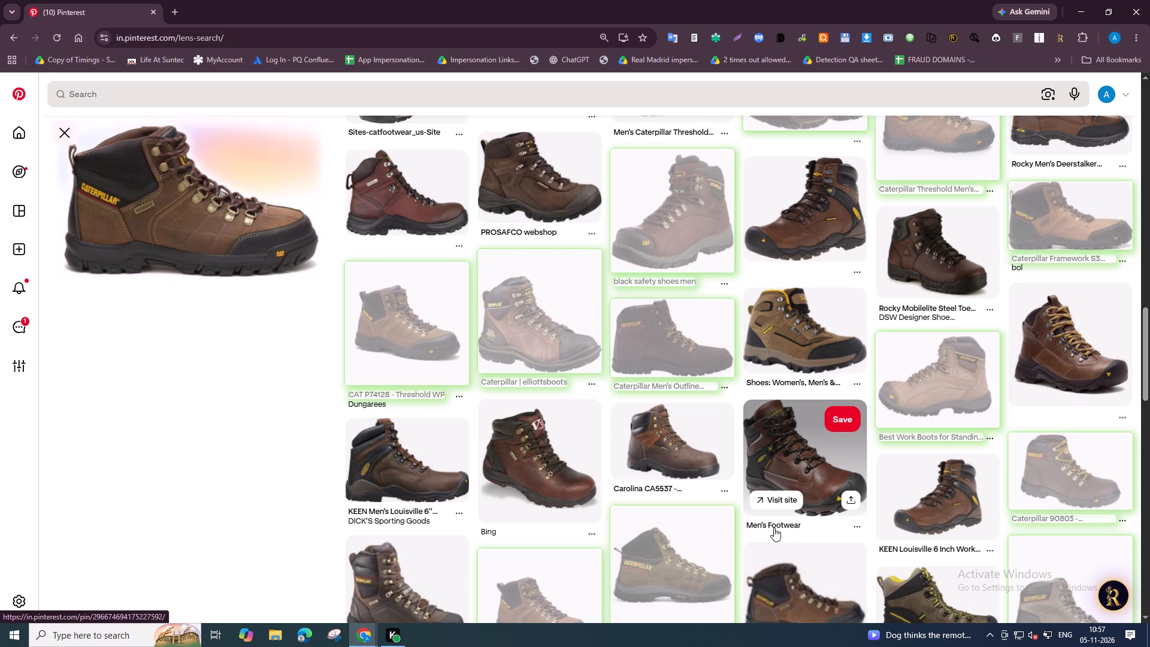
pyautogui.scroll(-6, 1007, 370)
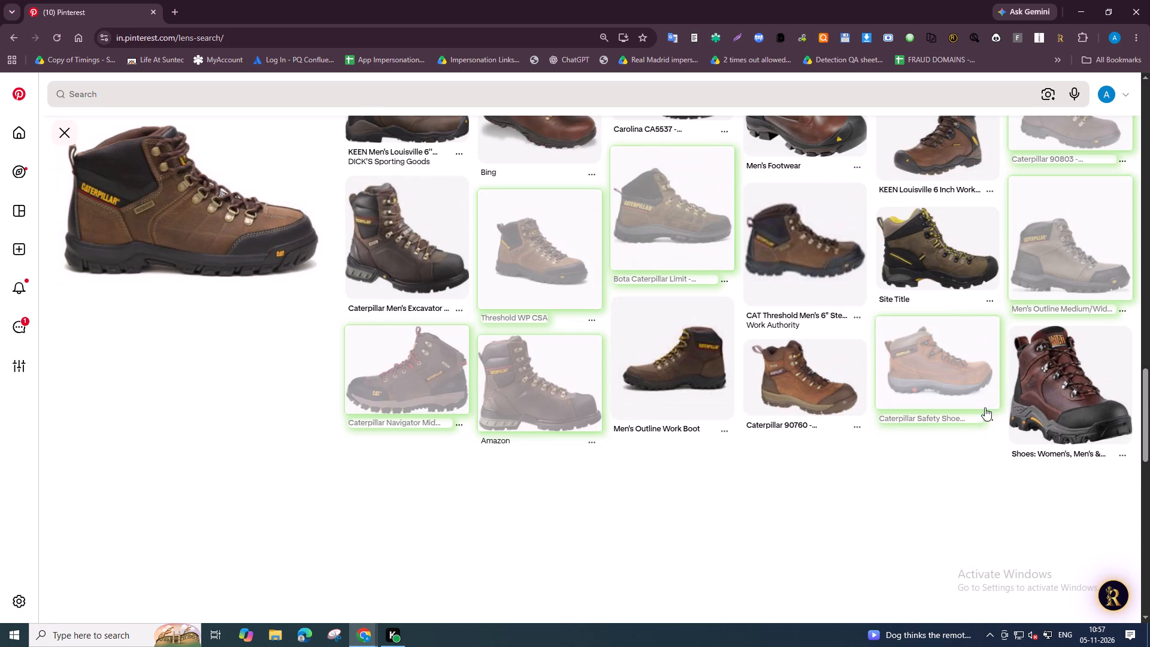
pyautogui.keyDown('ctrl'); pyautogui.click(682, 374); pyautogui.keyUp('ctrl')
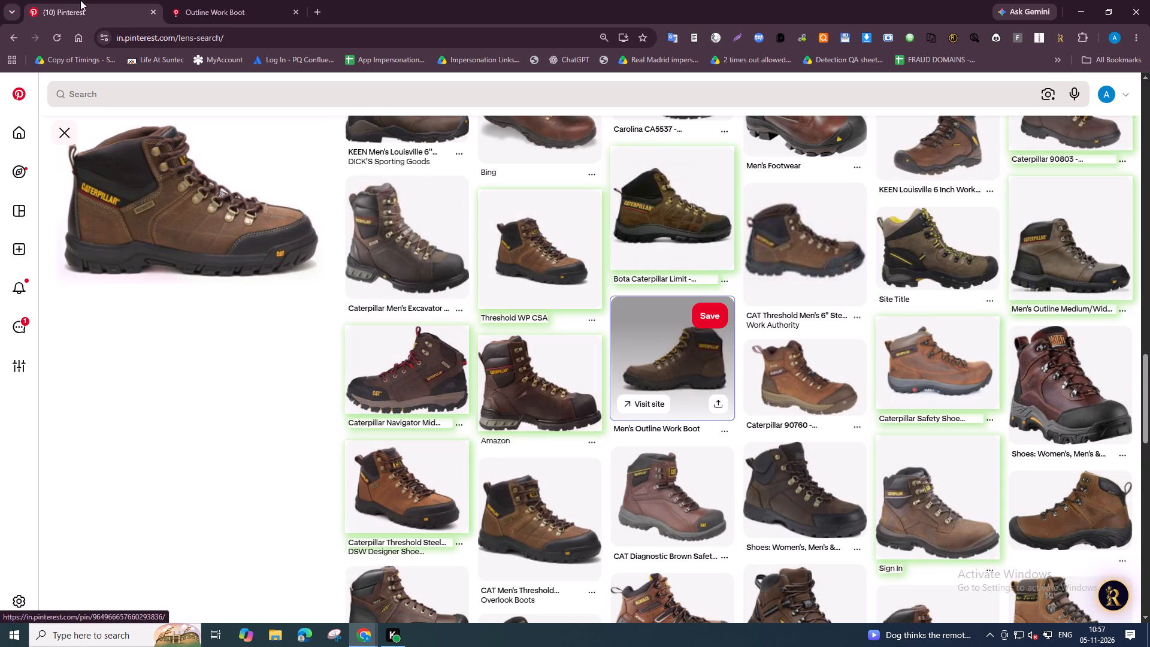
pyautogui.click(294, 0)
pyautogui.click(292, 37)
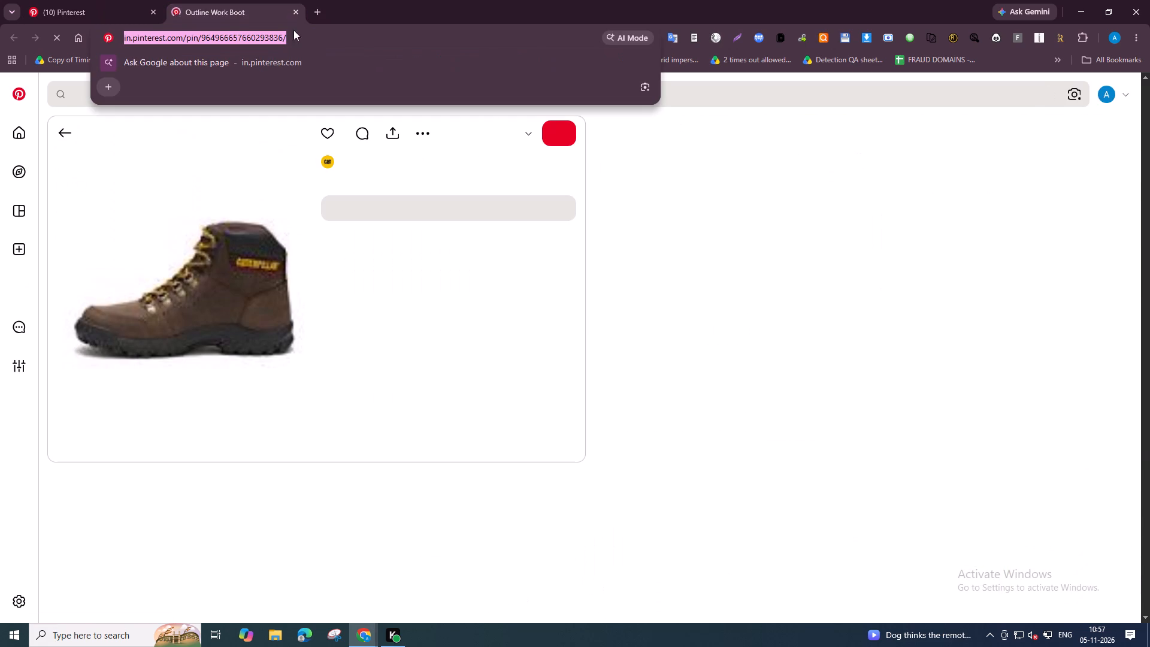
pyautogui.click(293, 14)
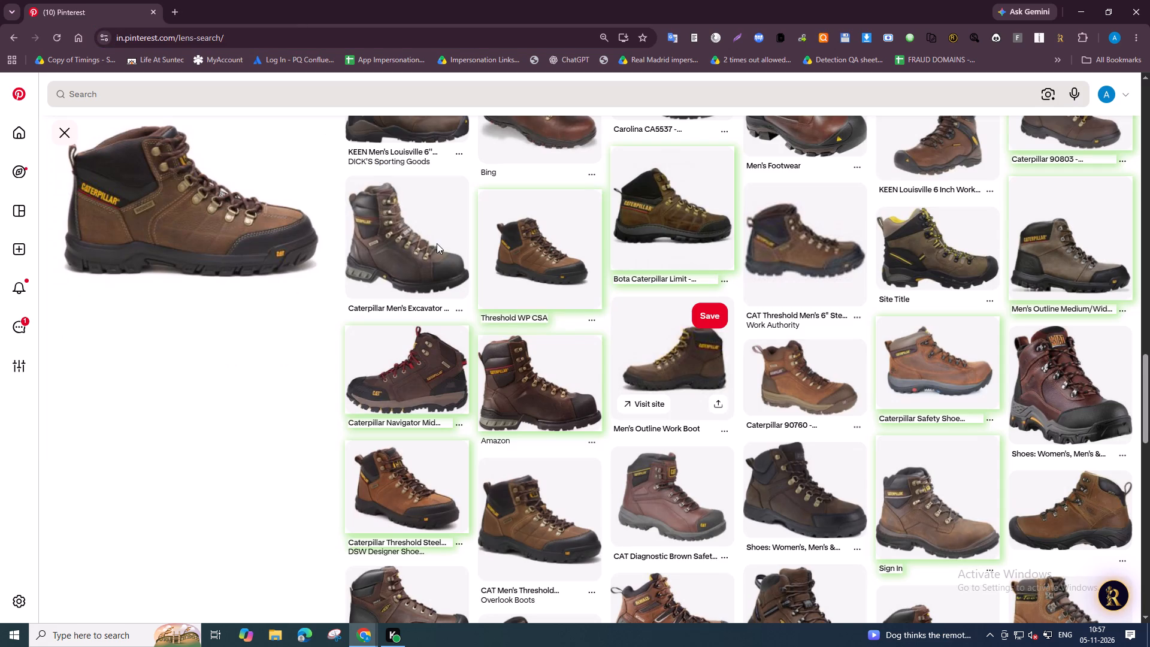
# Open the CAT Men's Threshold pin from Overlook Boots, copy its link and close the pin.
pyautogui.scroll(-4, 569, 369)
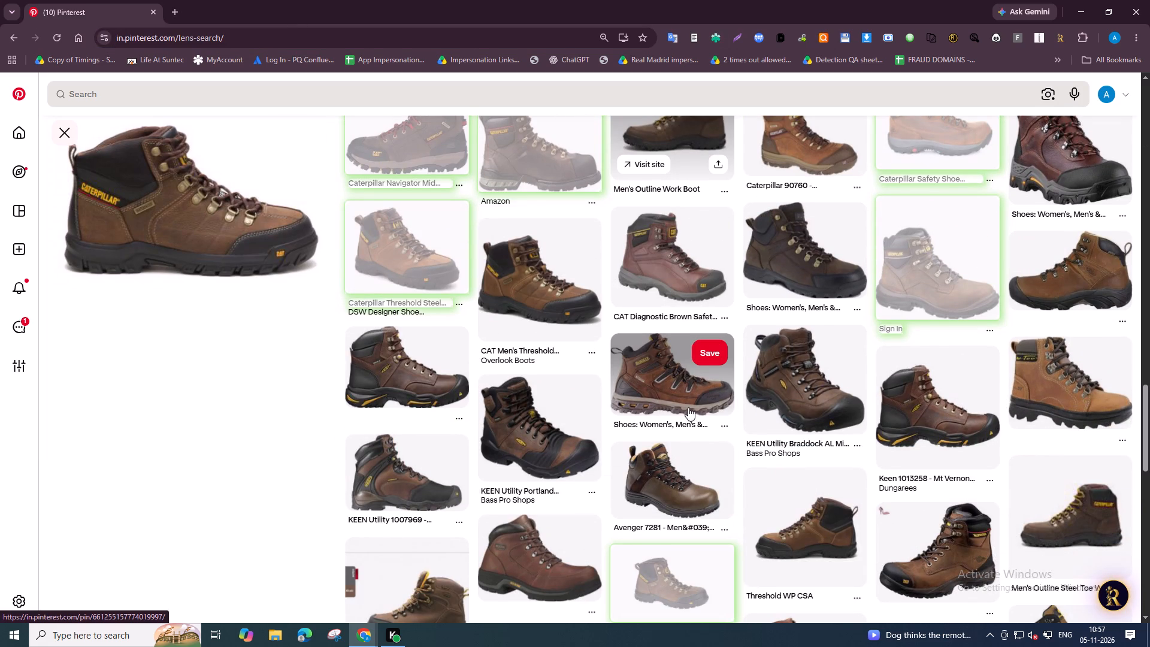
pyautogui.keyDown('ctrl'); pyautogui.click(547, 269); pyautogui.keyUp('ctrl')
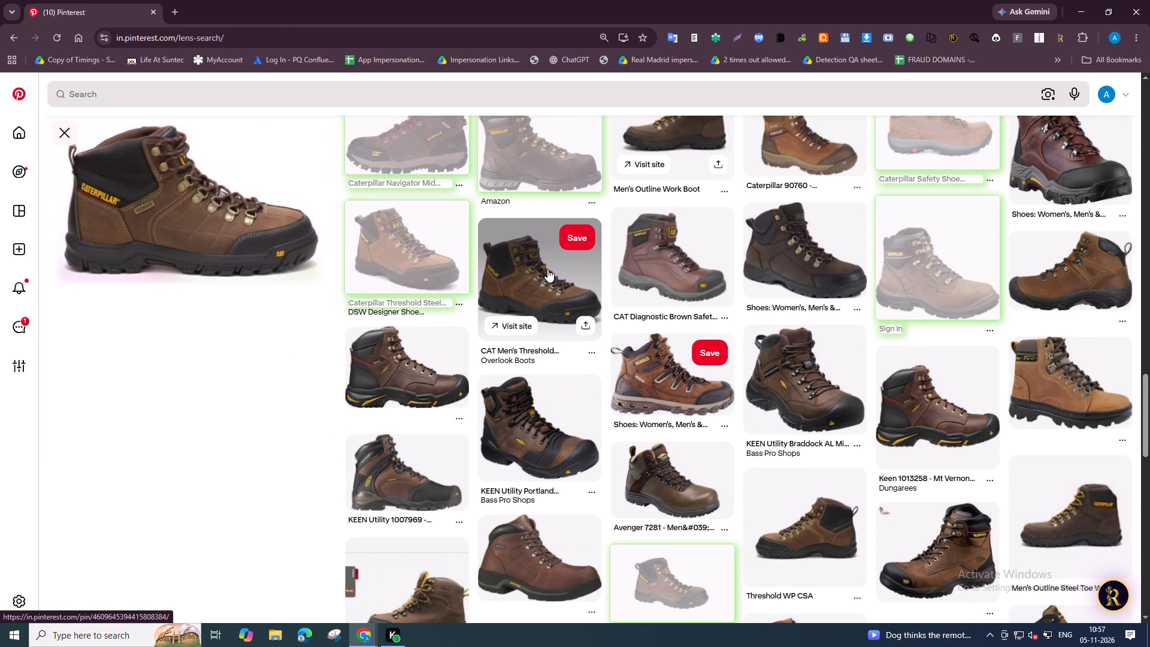
pyautogui.click(243, 0)
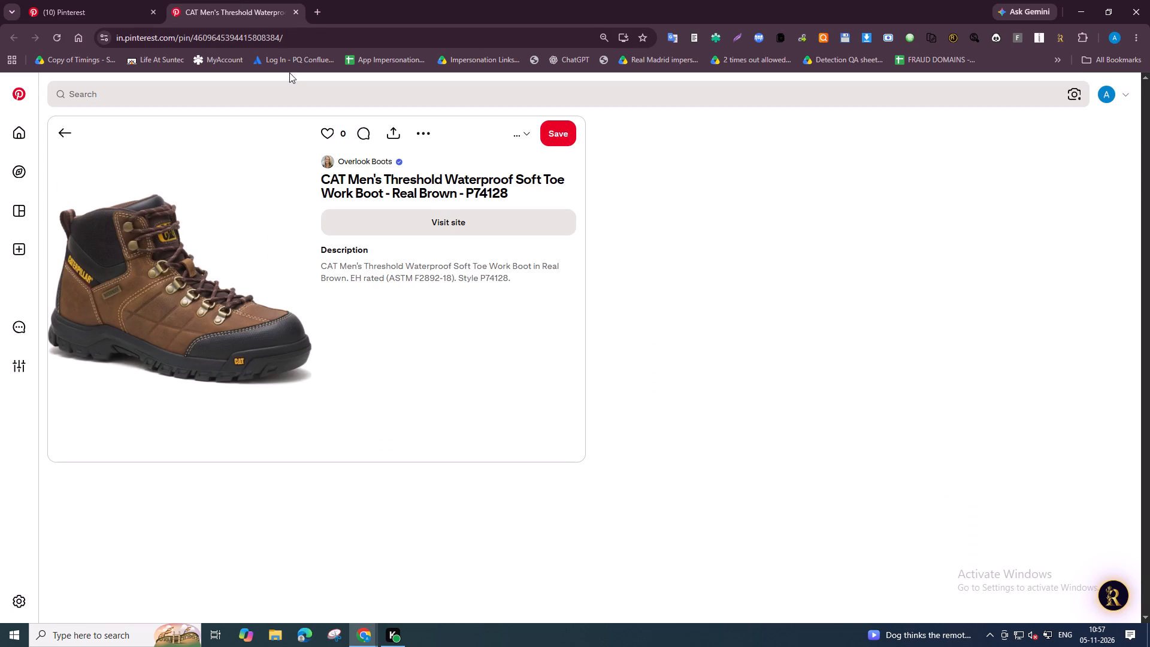
pyautogui.click(302, 35)
pyautogui.hotkey('ctrl', 'c')
pyautogui.hotkey('ctrl', 'c')
pyautogui.hotkey('ctrl', 'c')
pyautogui.hotkey('ctrl', 'c')
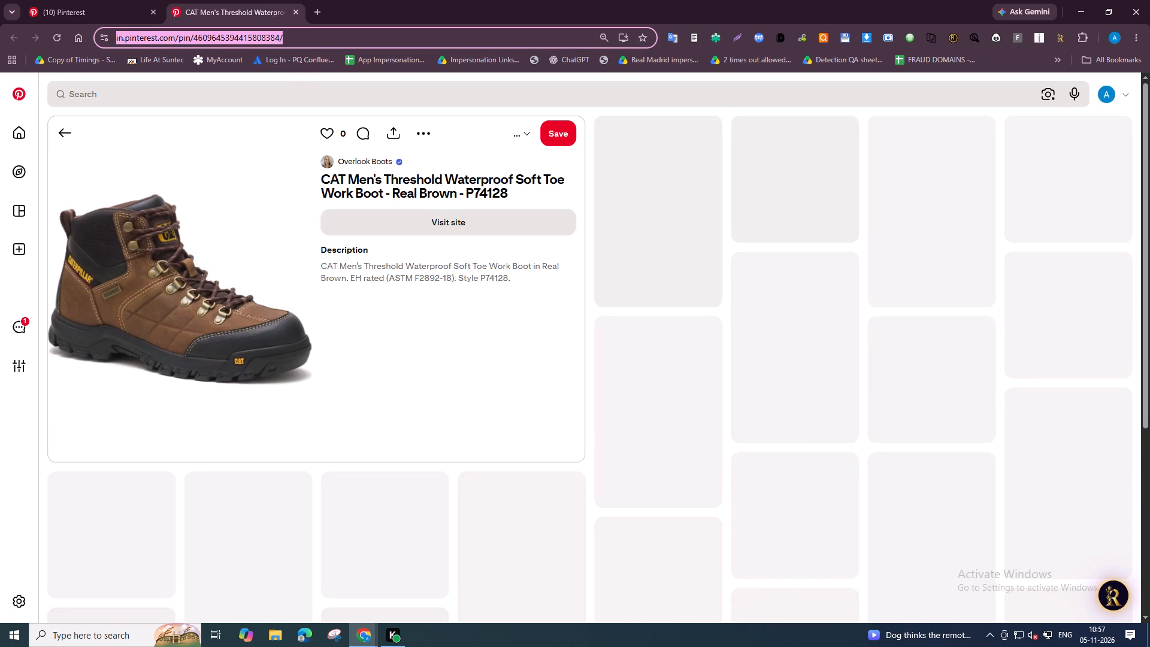
pyautogui.hotkey('ctrl', 'c')
pyautogui.hotkey('ctrl', 'w')
# Clear the previous links in Red Points and submit the copied Threshold boot link as a Caterpillar - 25 - Footwear counterfeit incident.
pyautogui.hotkey('alt', 'Tab')
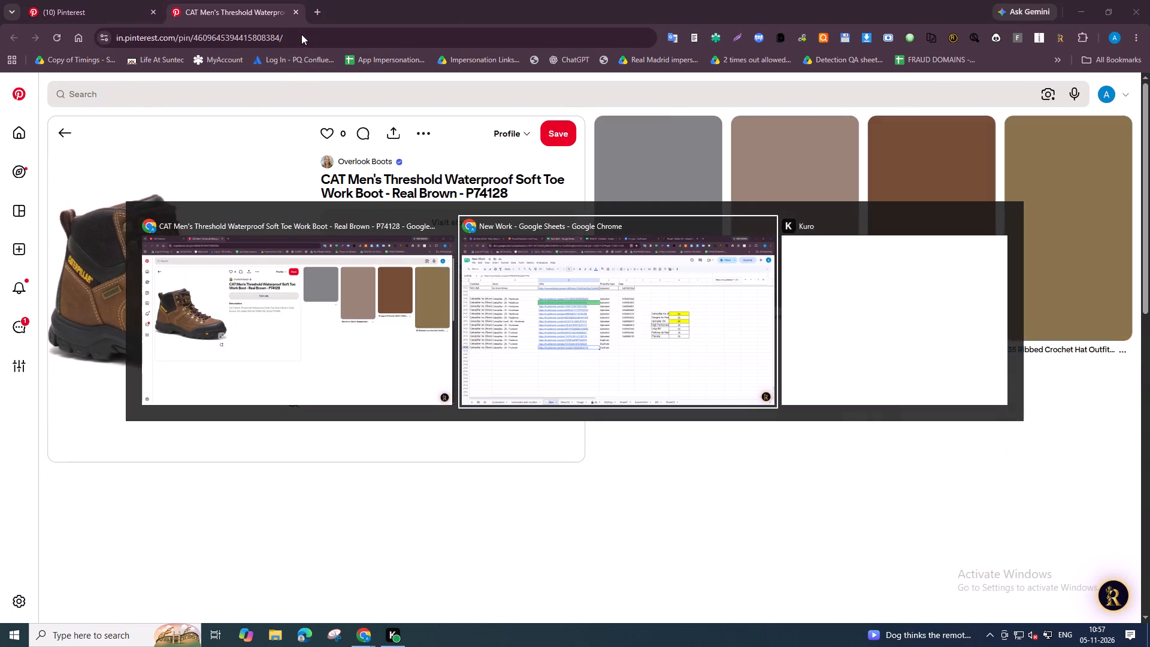
pyautogui.click(250, 0)
pyautogui.click(290, 540)
pyautogui.click(305, 344)
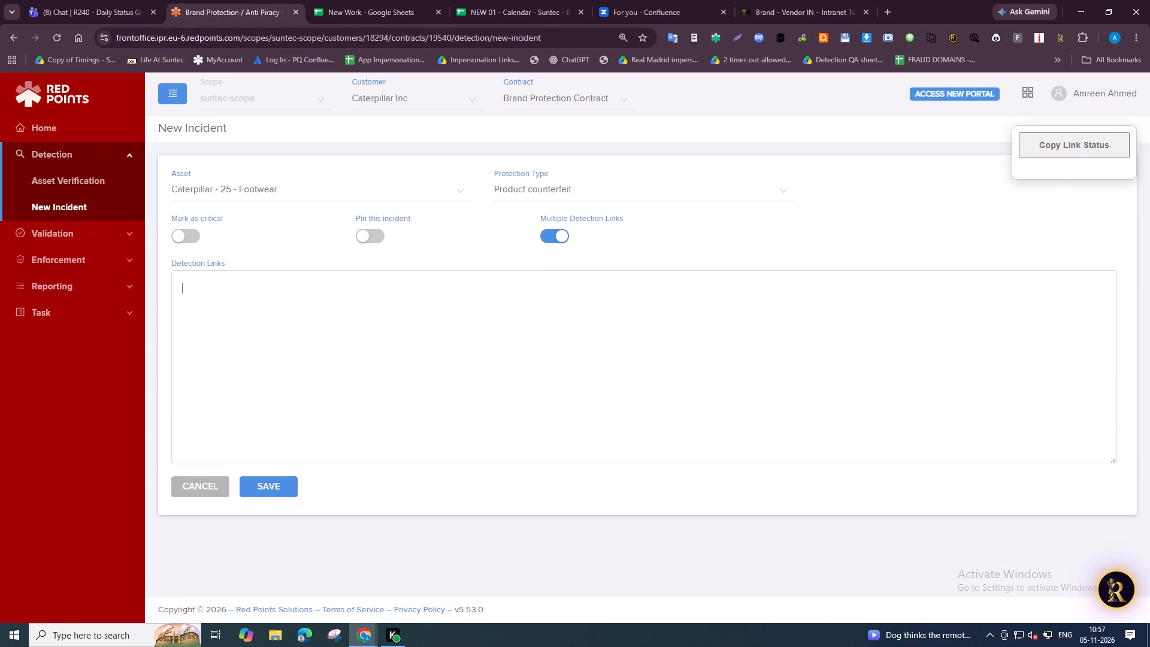
pyautogui.hotkey('ctrl', 'v')
pyautogui.click(277, 489)
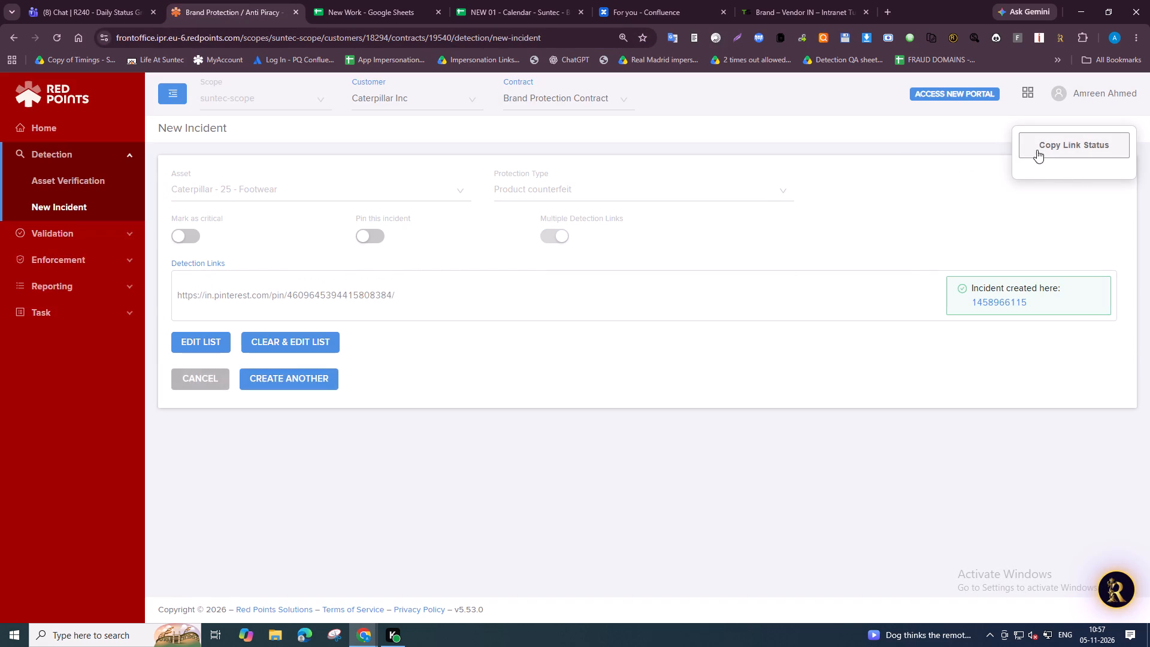
# Copy the Threshold boot's link status into New Work and move its data row to row 29739, below the logged footwear links.
pyautogui.click(1037, 150)
pyautogui.click(371, 0)
pyautogui.click(444, 438)
pyautogui.hotkey('ctrl', 'v')
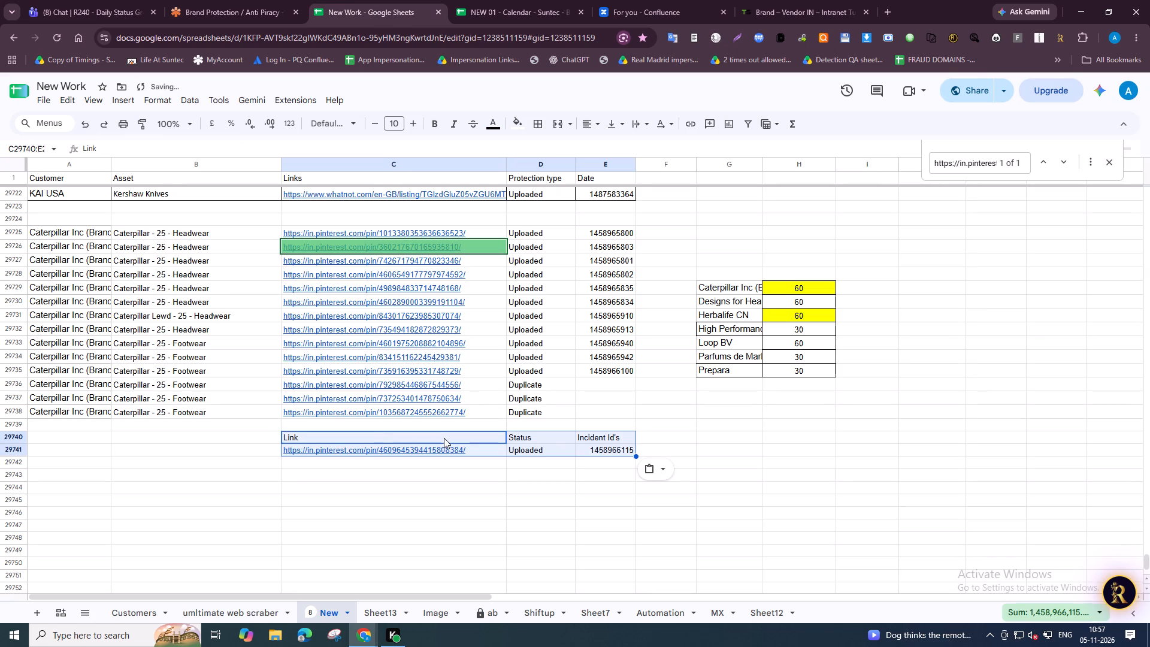
pyautogui.press('Down')
pyautogui.hotkey('ctrl', 'shift', 'Right')
pyautogui.hotkey('ctrl', 'x')
pyautogui.press('Up')
pyautogui.press('Up')
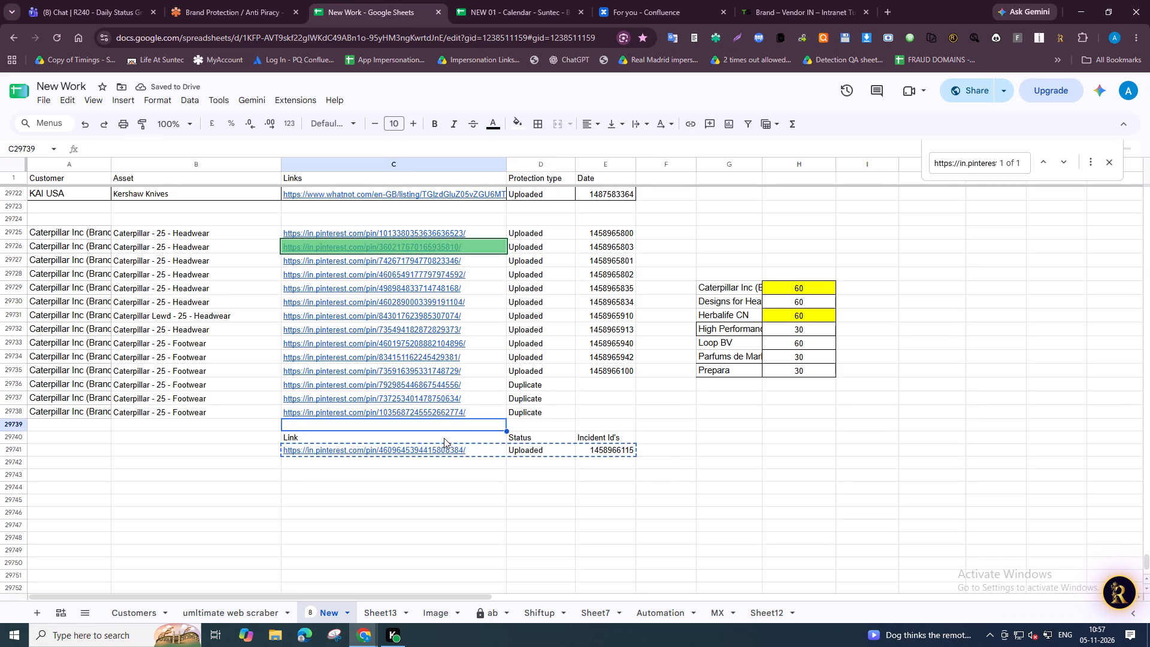
pyautogui.hotkey('ctrl', 'v')
# Fill the Caterpillar Inc customer and the Caterpillar - 25 - Footwear asset down into row 29739.
pyautogui.press('Left')
pyautogui.press('Left')
pyautogui.hotkey('ctrl', 'd')
pyautogui.press('Right')
pyautogui.hotkey('ctrl', 'd')
# Return to the Pinterest image-search results and check the Men's Outline Steel Toe Work Boot pin, then close it.
pyautogui.hotkey('alt', 'Tab')
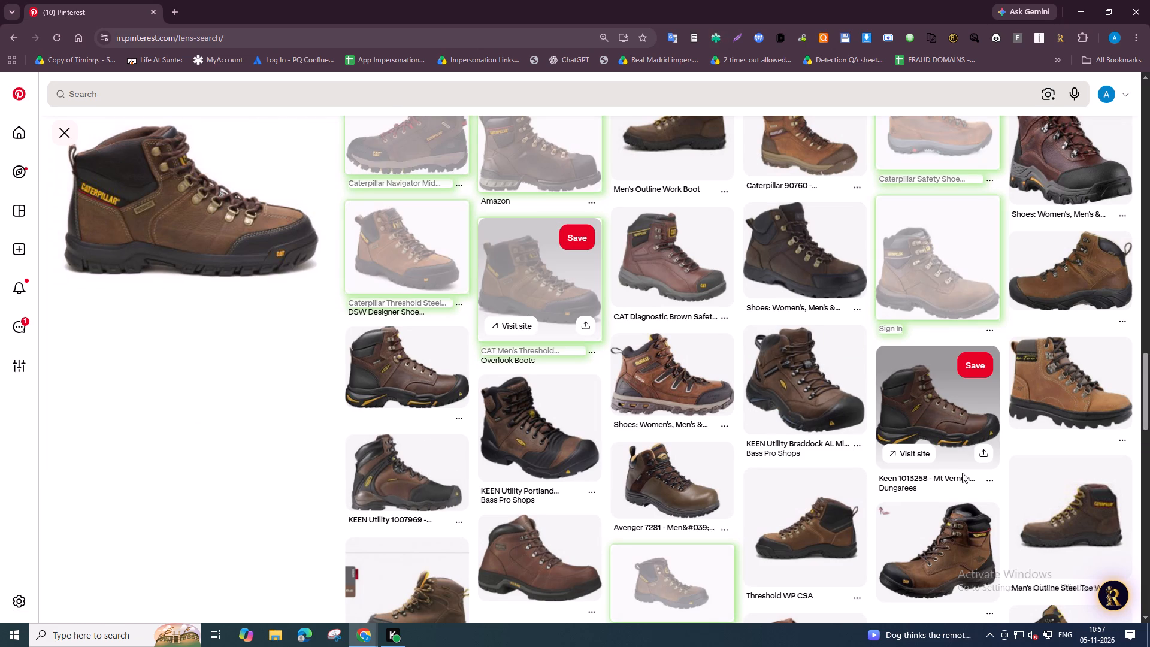
pyautogui.keyDown('ctrl'); pyautogui.click(1076, 516); pyautogui.keyUp('ctrl')
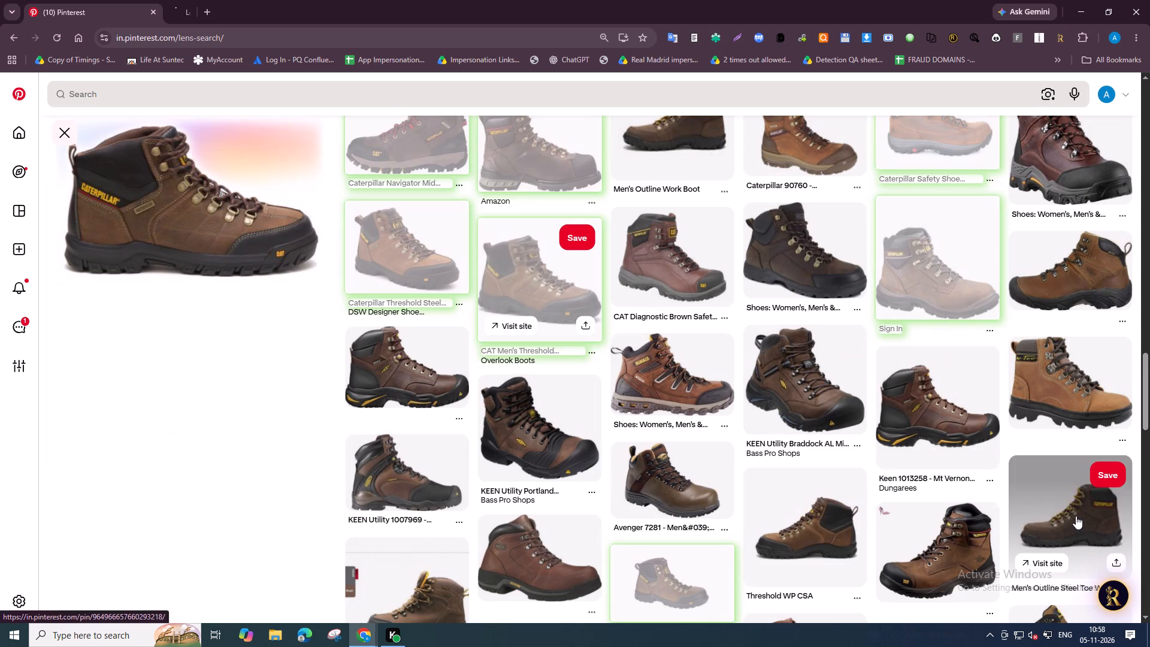
pyautogui.click(253, 0)
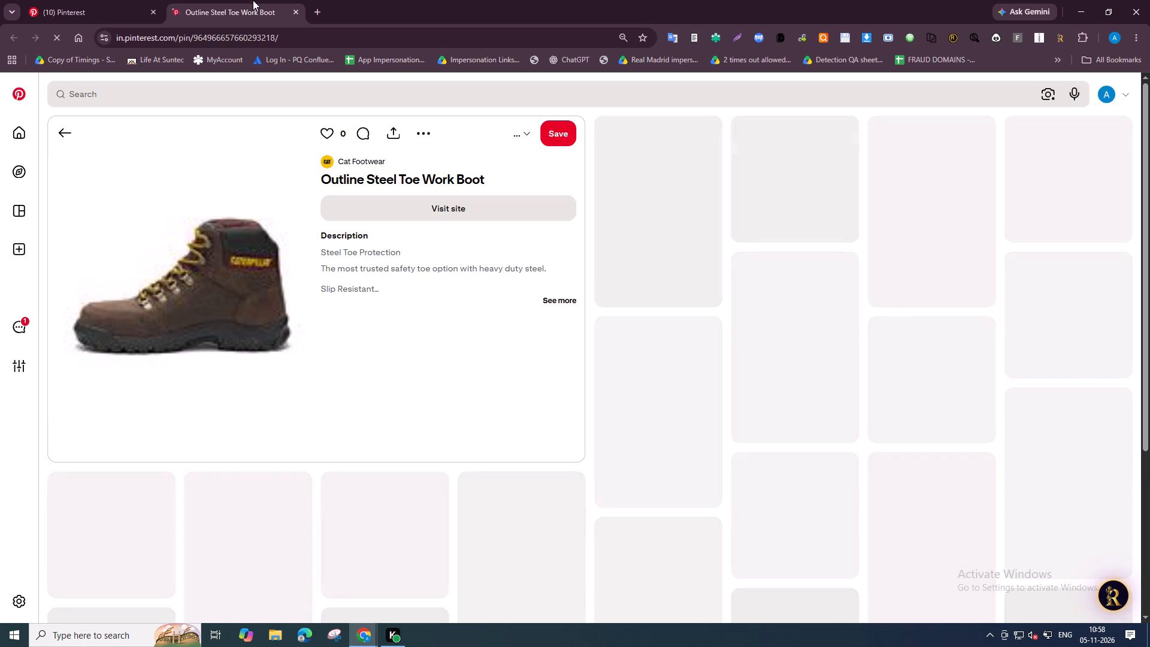
pyautogui.hotkey('ctrl', 'w')
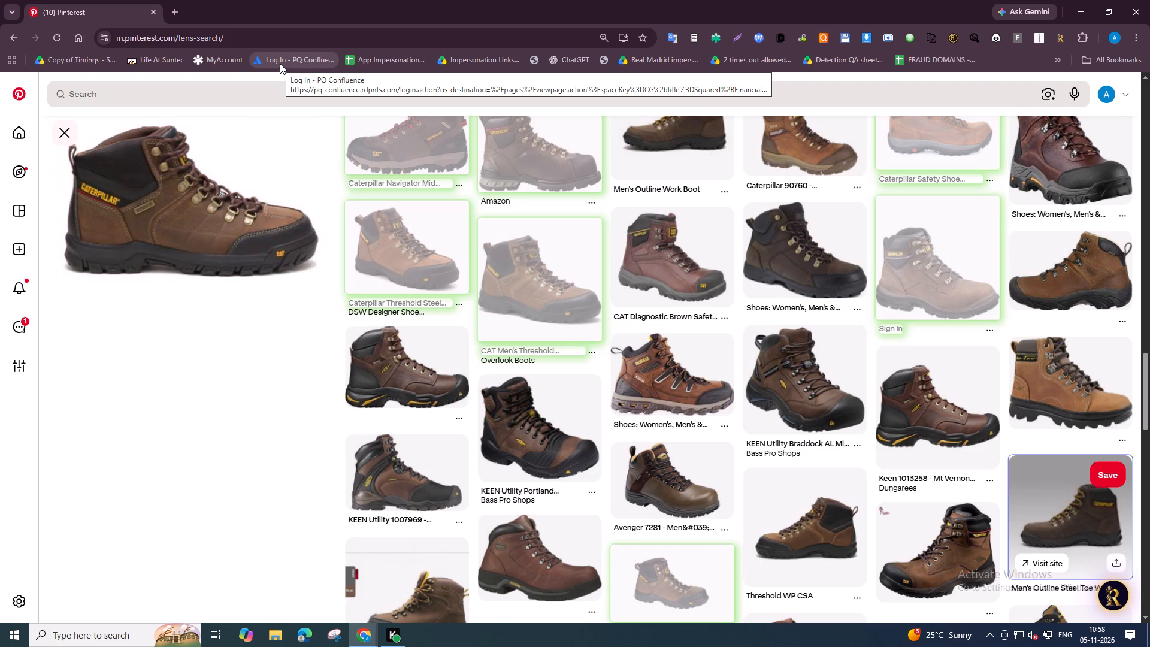
# Open the CAT P90935 Threshold WP ST pin from Dungarees, expand its description and copy its link.
pyautogui.scroll(-5, 502, 386)
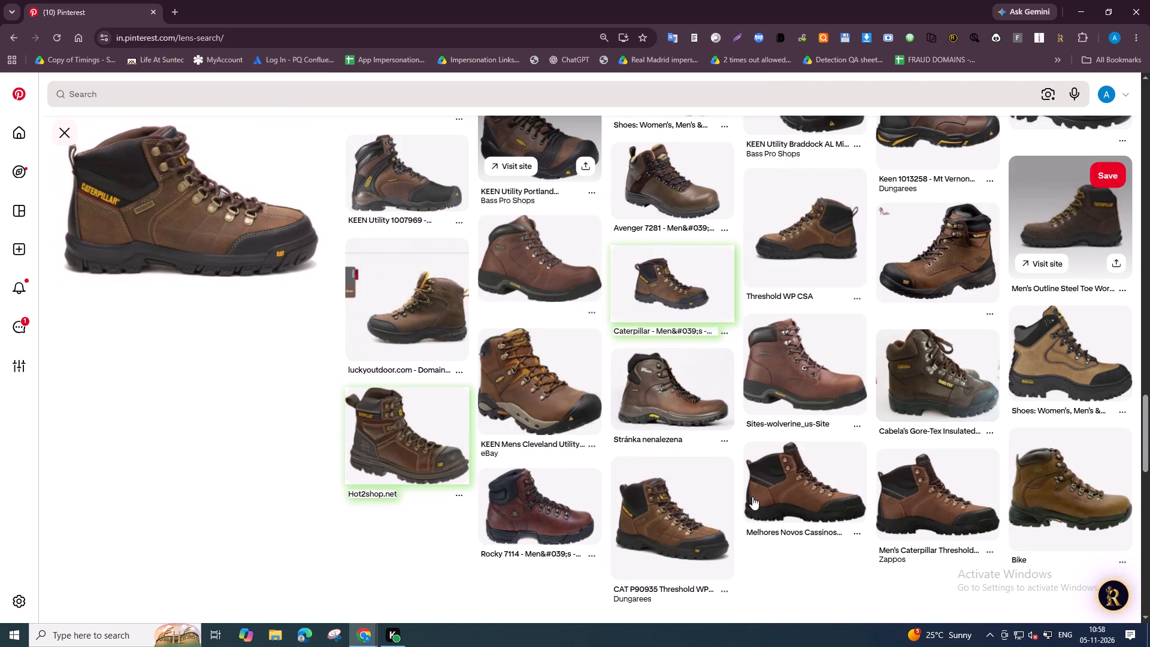
pyautogui.scroll(-4, 752, 497)
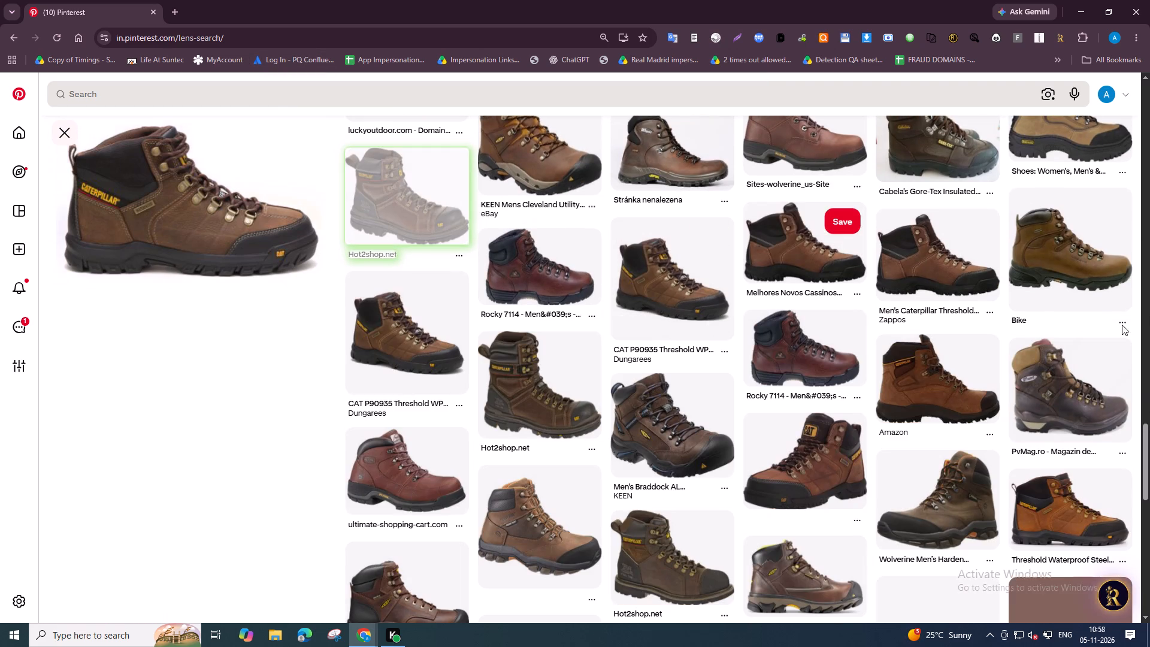
pyautogui.keyDown('ctrl'); pyautogui.click(700, 286); pyautogui.keyUp('ctrl')
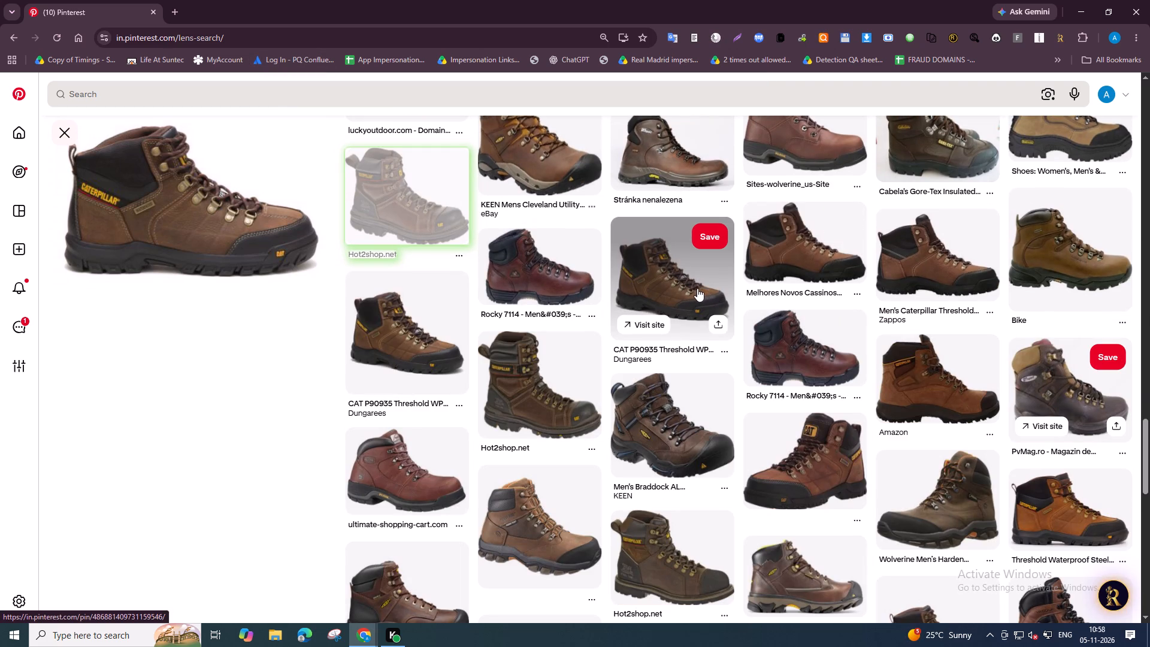
pyautogui.click(229, 0)
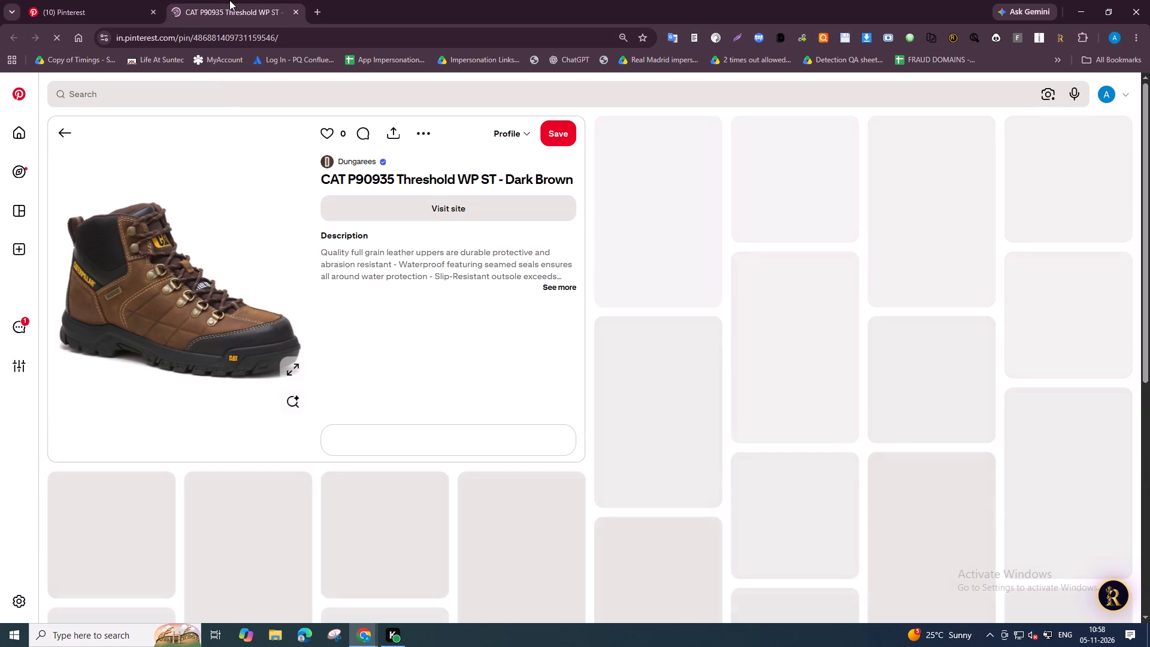
pyautogui.click(568, 283)
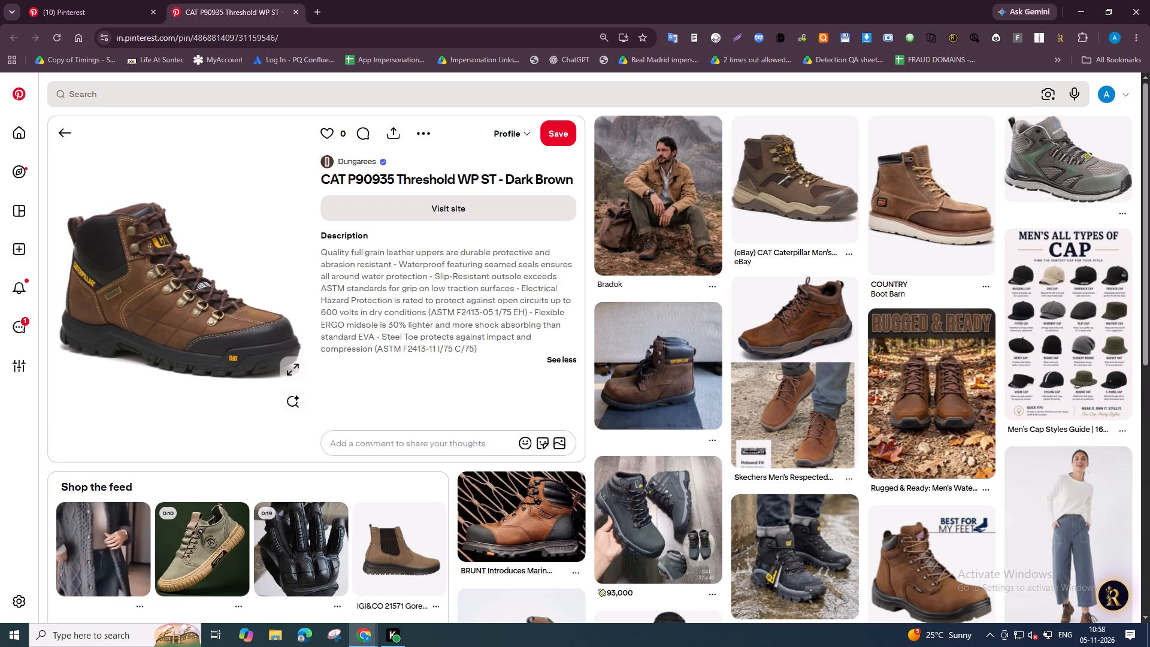
pyautogui.click(326, 38)
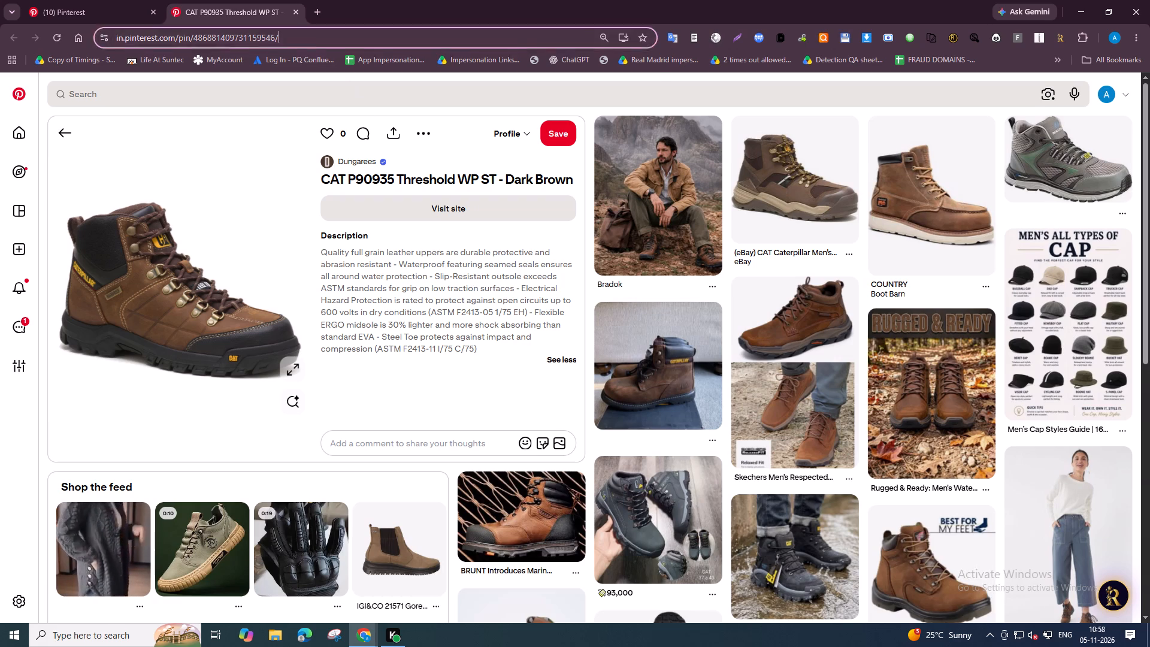
pyautogui.hotkey('ctrl', 'c')
pyautogui.hotkey('ctrl', 'c')
pyautogui.hotkey('ctrl', 'c')
pyautogui.hotkey('ctrl', 'c')
pyautogui.hotkey('ctrl', 'c')
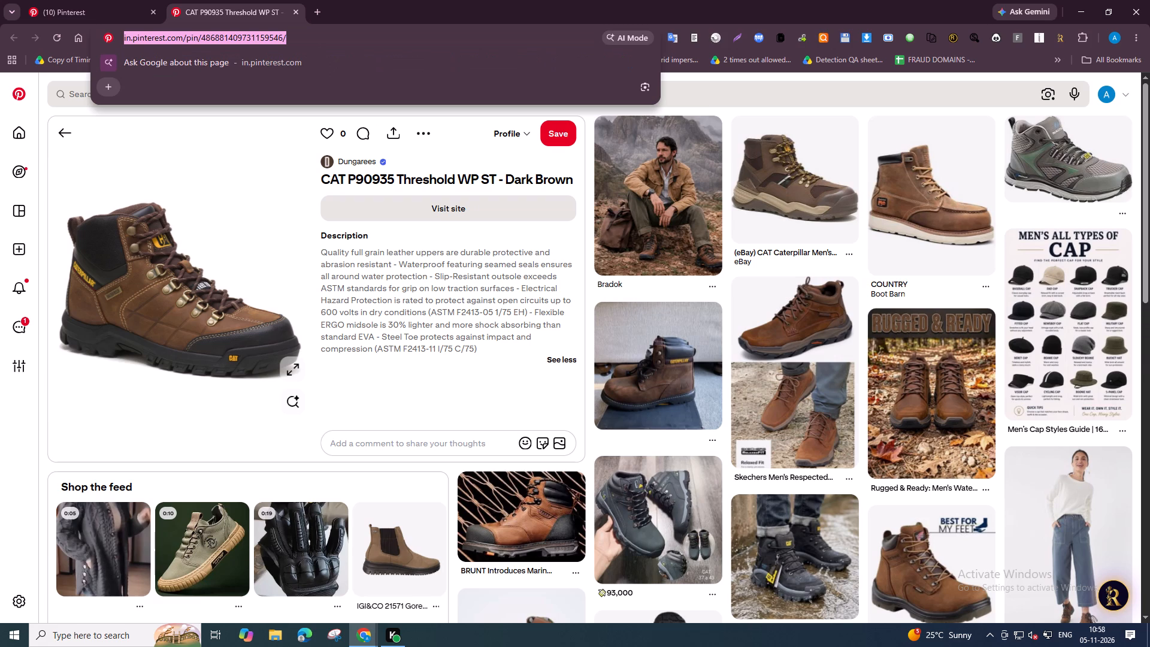
# Clear the previous link in Red Points and submit the copied P90935 link as a Caterpillar - 25 - Footwear counterfeit incident.
pyautogui.hotkey('alt', 'Tab')
pyautogui.click(204, 0)
pyautogui.click(271, 331)
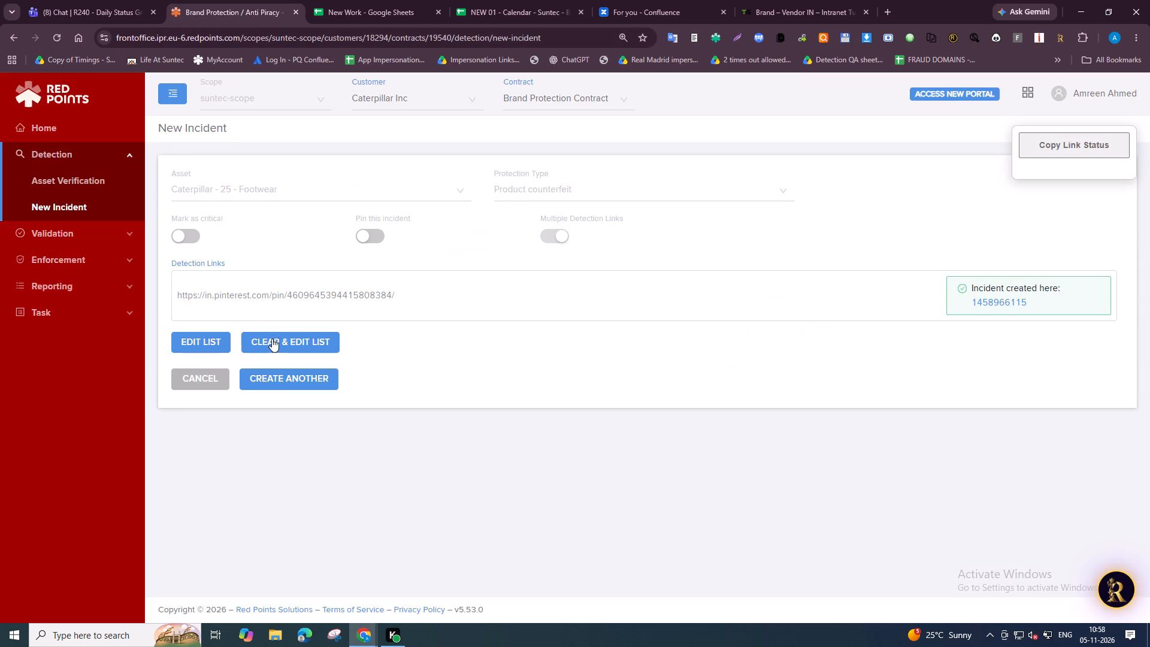
pyautogui.doubleClick(272, 338)
pyautogui.hotkey('ctrl', 'v')
pyautogui.click(274, 475)
pyautogui.click(271, 485)
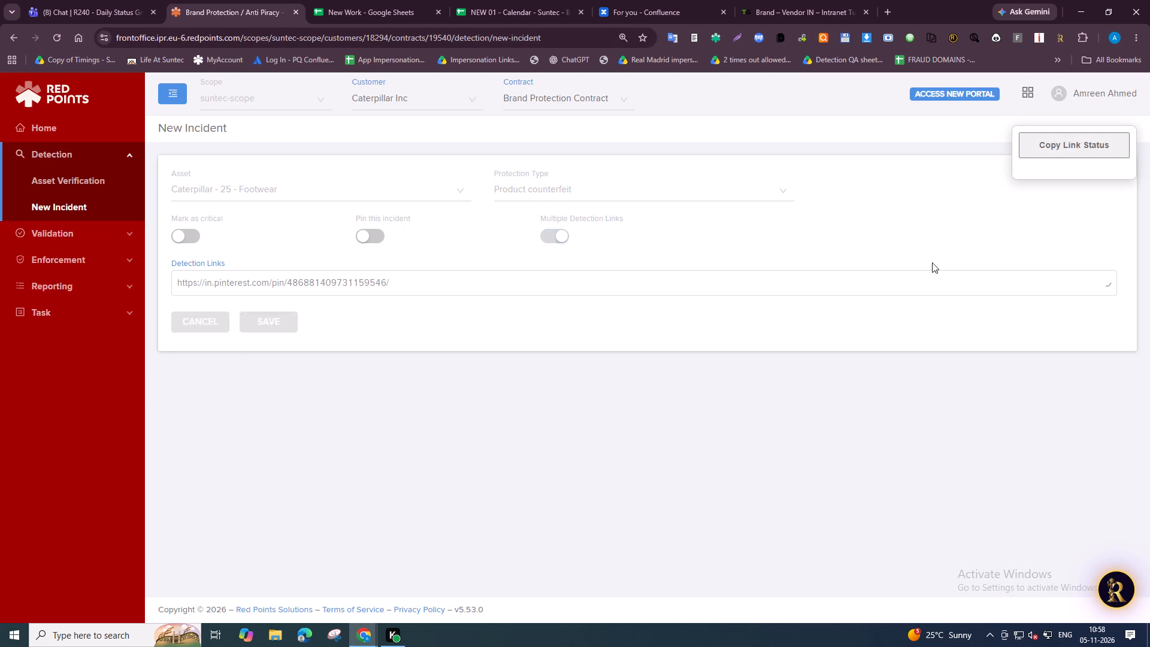
# Copy the P90935 link status into New Work and move its data row to row 29740, replacing the pasted header.
pyautogui.click(1046, 149)
pyautogui.click(290, 0)
pyautogui.click(363, 0)
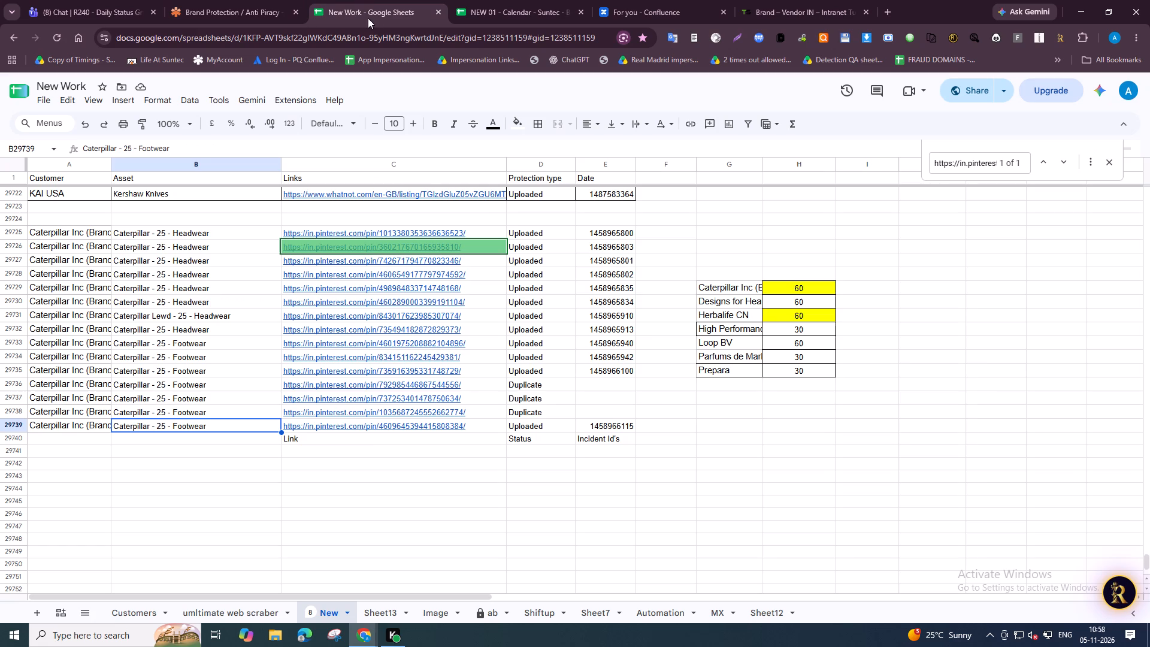
pyautogui.click(376, 436)
pyautogui.hotkey('ctrl', 'v')
pyautogui.press('Down')
pyautogui.hotkey('ctrl', 'shift', 'Right')
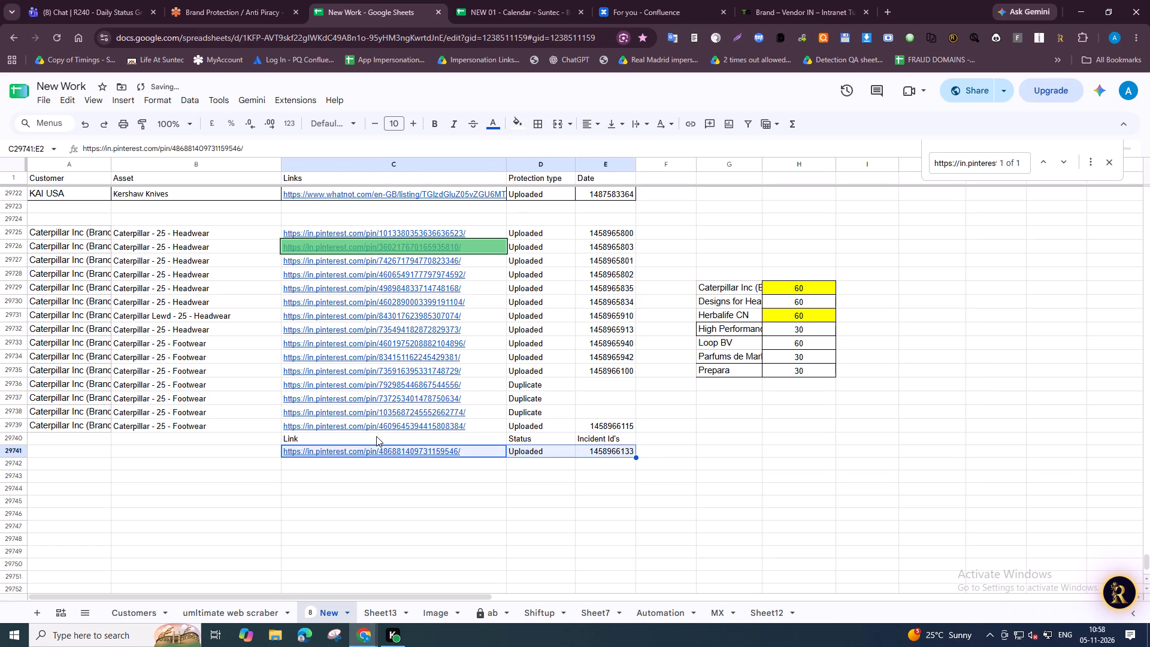
pyautogui.hotkey('ctrl', 'x')
pyautogui.press('Up')
pyautogui.hotkey('ctrl', 'v')
# Fill the Caterpillar - 25 - Footwear asset and the Caterpillar Inc customer down into row 29740.
pyautogui.press('Left')
pyautogui.hotkey('ctrl', 'd')
pyautogui.press('Left')
pyautogui.hotkey('ctrl', 'd')
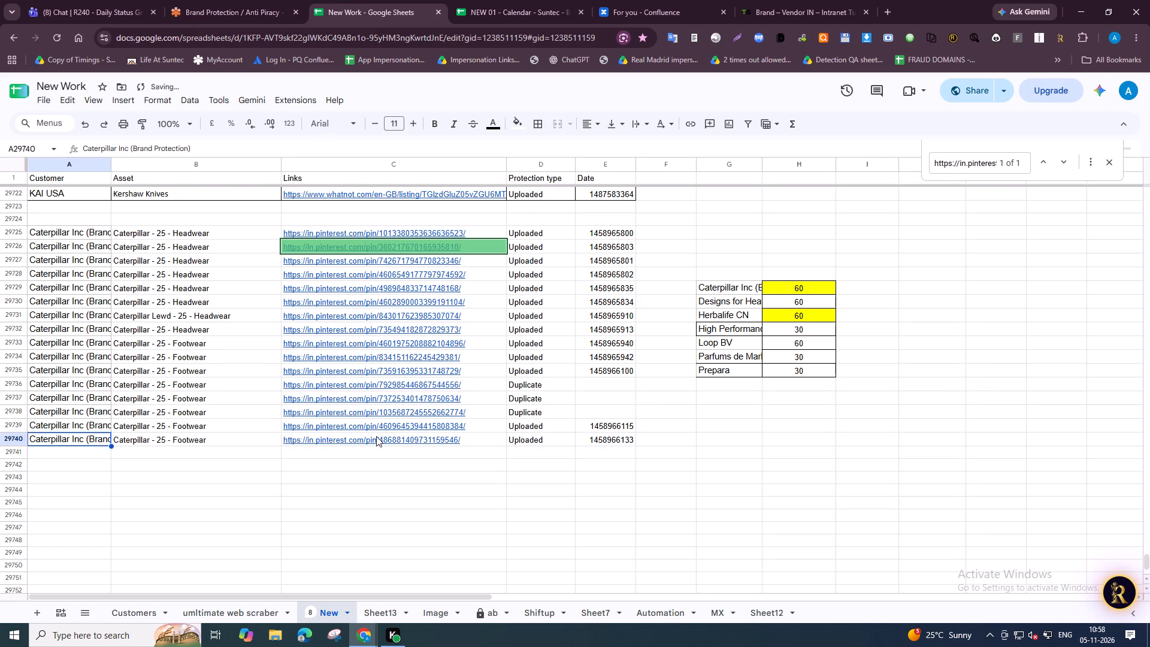
# Return to Pinterest and close the CAT P90935 Threshold pin.
pyautogui.hotkey('alt', 'Tab')
pyautogui.hotkey('ctrl', 'w')
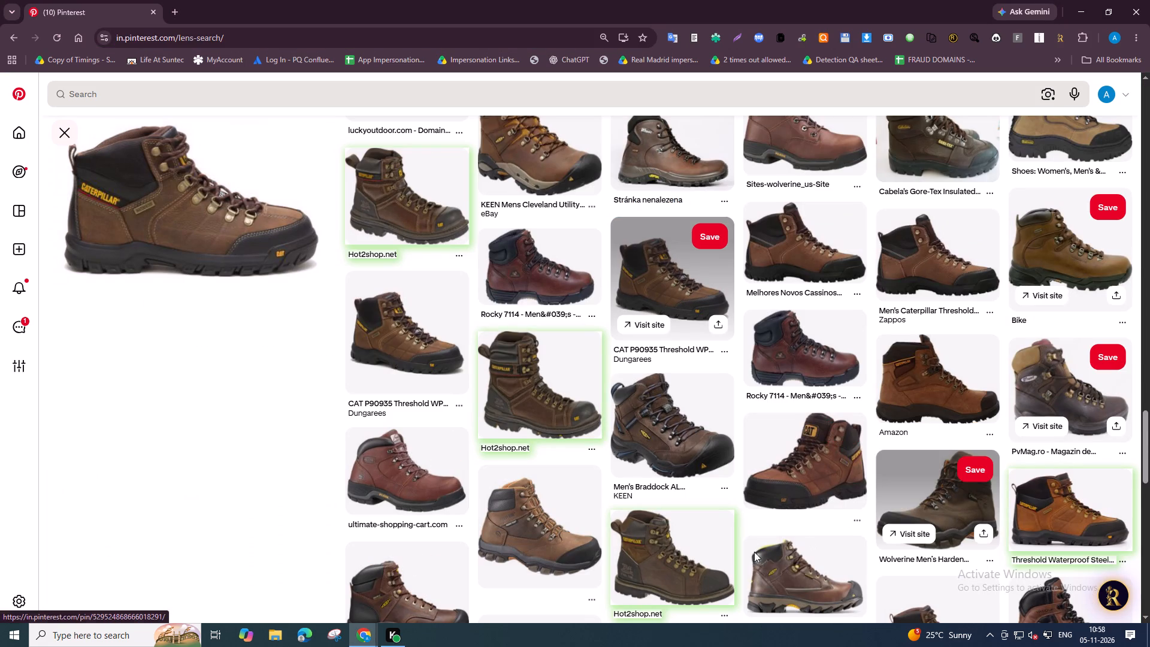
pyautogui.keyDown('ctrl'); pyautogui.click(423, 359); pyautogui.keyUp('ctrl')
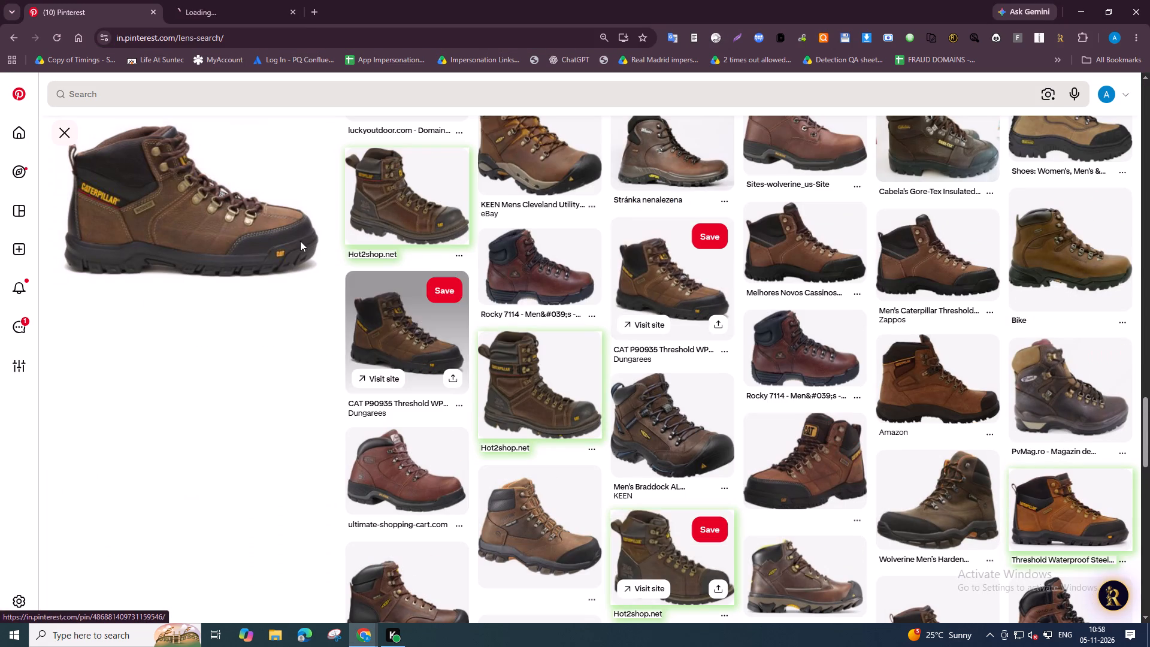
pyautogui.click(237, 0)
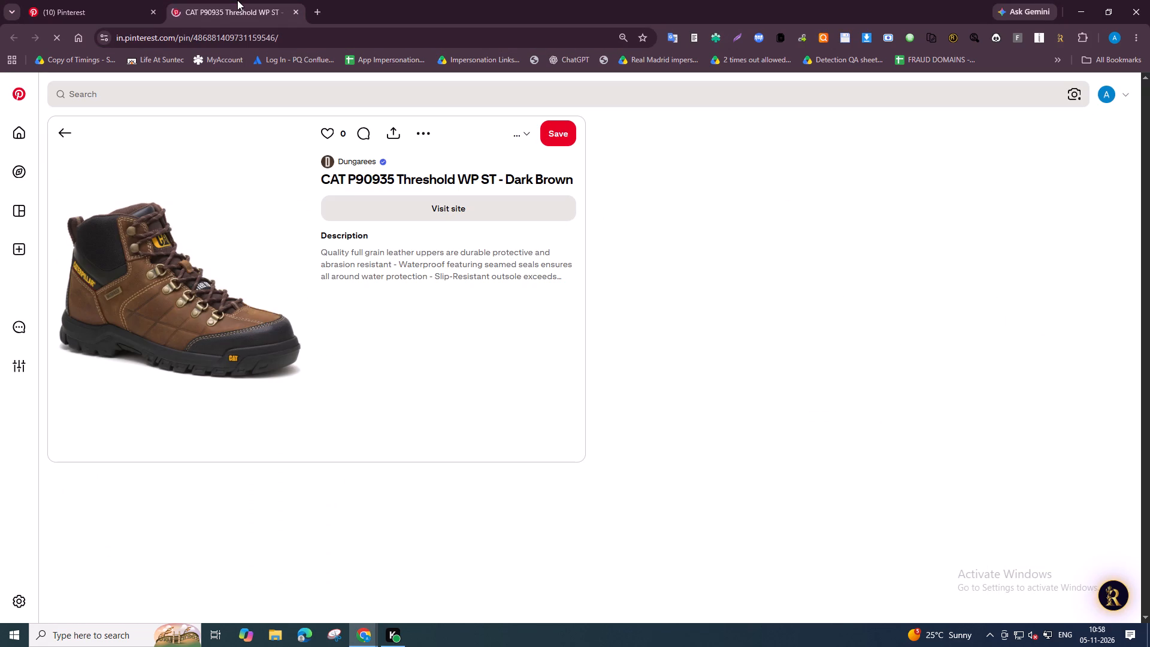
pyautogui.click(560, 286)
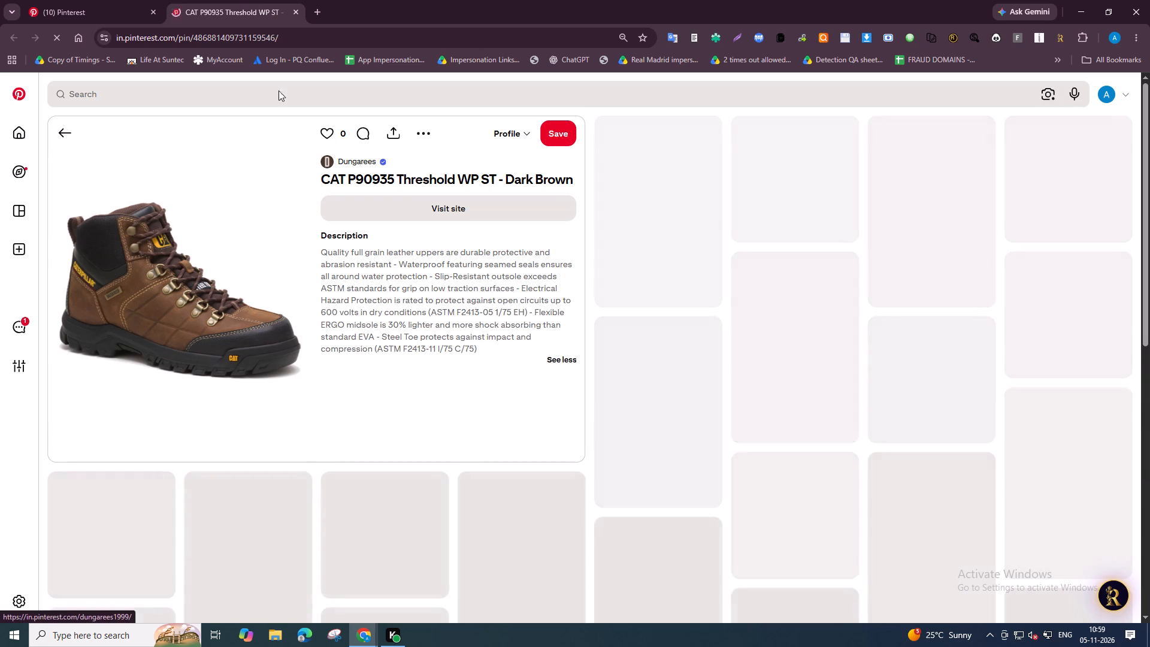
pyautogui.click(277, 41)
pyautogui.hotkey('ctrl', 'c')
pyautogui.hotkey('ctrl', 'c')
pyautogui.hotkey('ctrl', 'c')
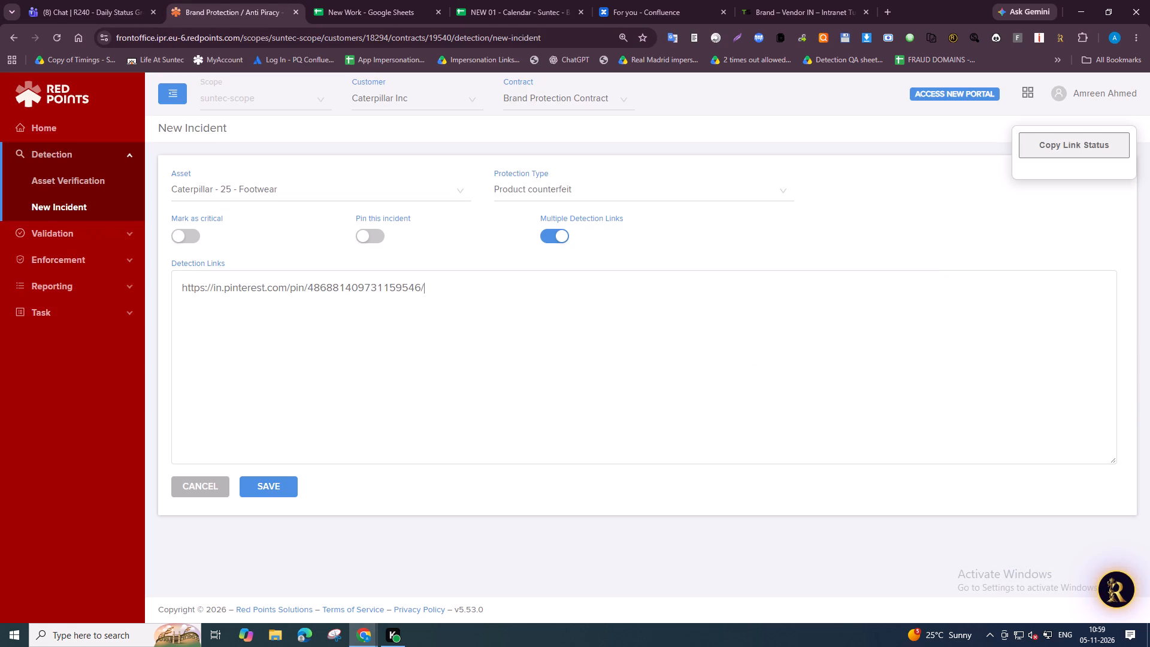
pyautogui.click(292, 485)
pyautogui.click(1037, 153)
# Open the Amazon CAT Men's Work Boots and Work Authority CAT Threshold Men's 6" pins, and copy the Men's Work Boots link.
pyautogui.hotkey('alt', 'Tab')
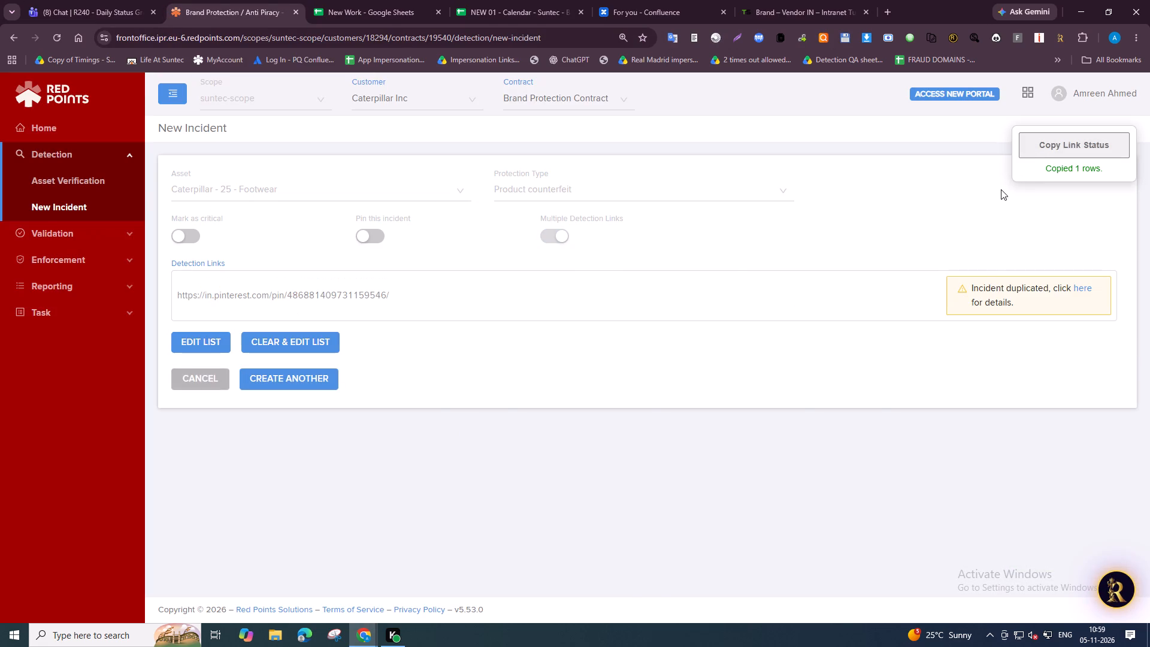
pyautogui.scroll(-5, 978, 384)
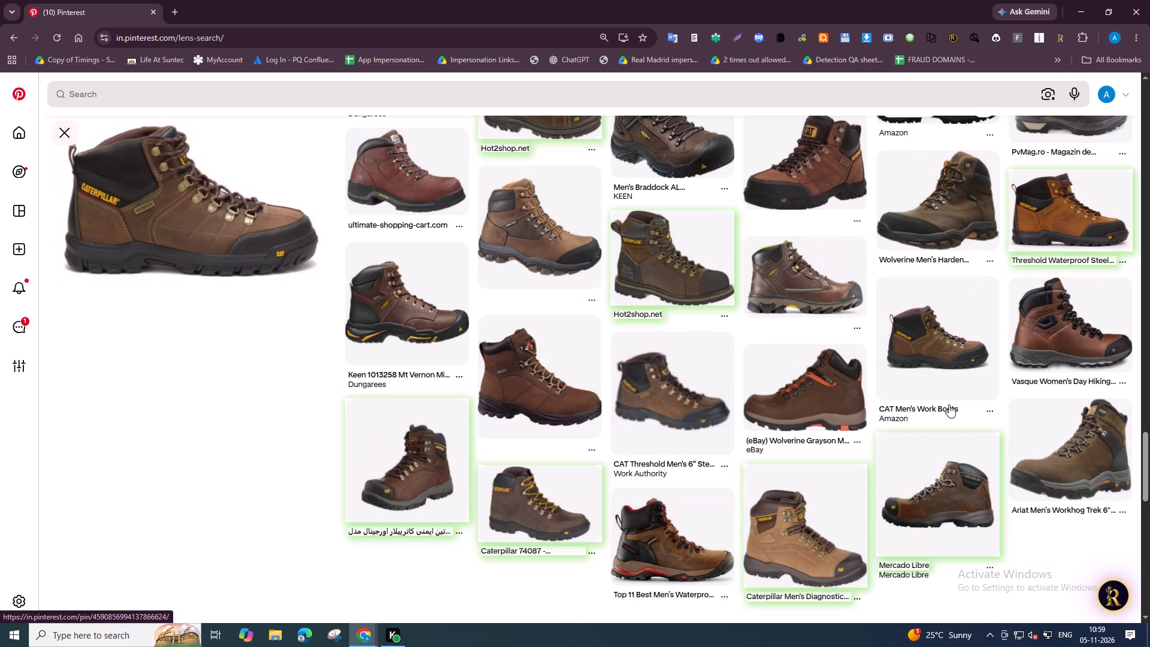
pyautogui.keyDown('ctrl'); pyautogui.click(940, 352); pyautogui.keyUp('ctrl')
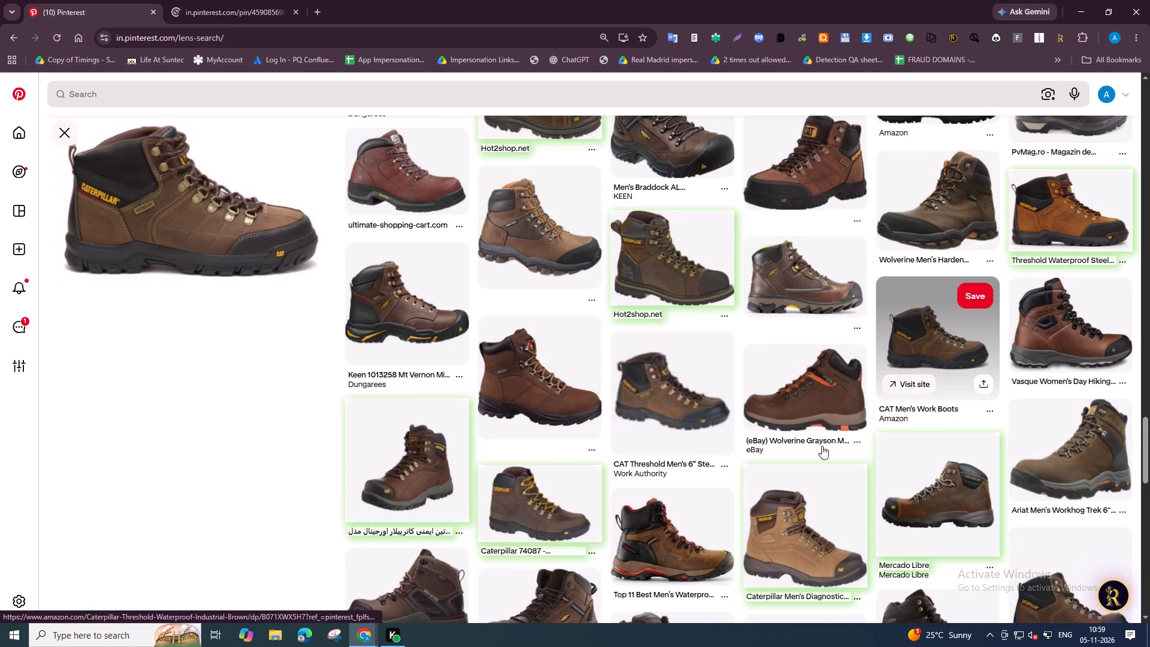
pyautogui.keyDown('ctrl'); pyautogui.click(694, 414); pyautogui.keyUp('ctrl')
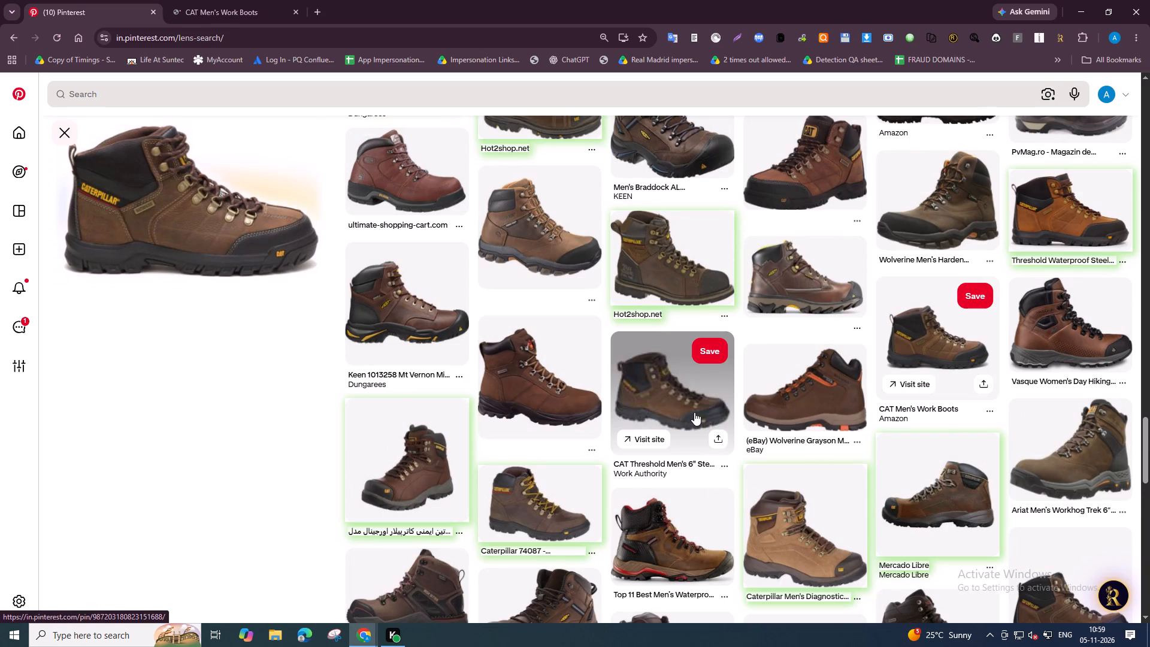
pyautogui.click(272, 0)
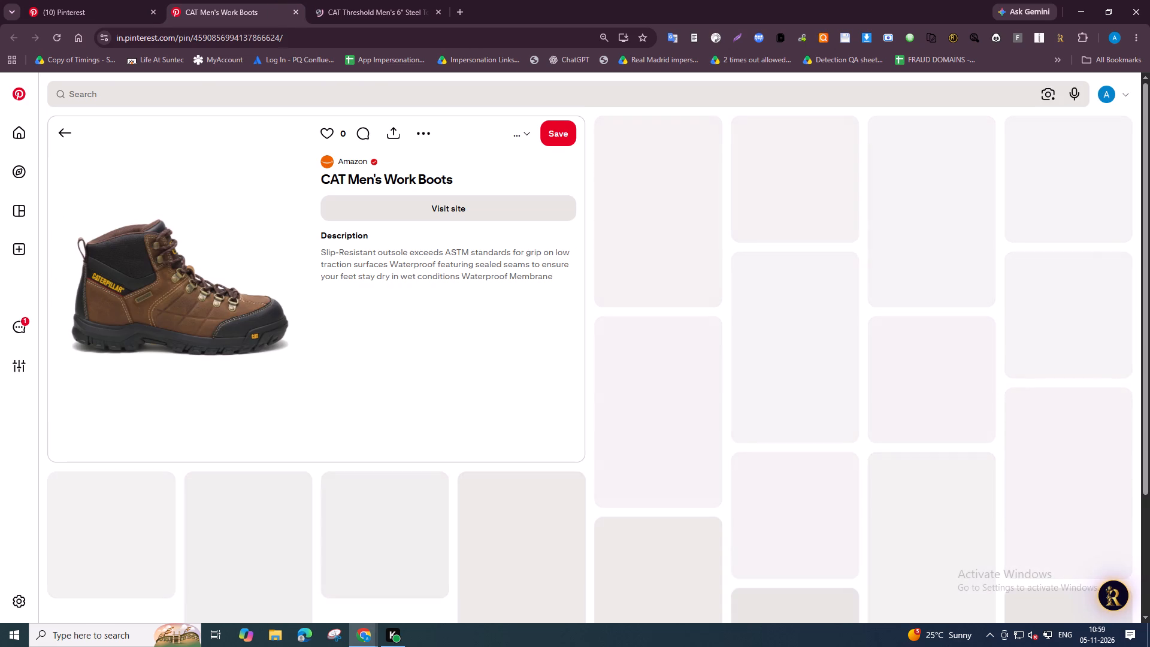
pyautogui.click(282, 32)
pyautogui.hotkey('ctrl', 'c')
pyautogui.hotkey('ctrl', 'c')
pyautogui.hotkey('ctrl', 'c')
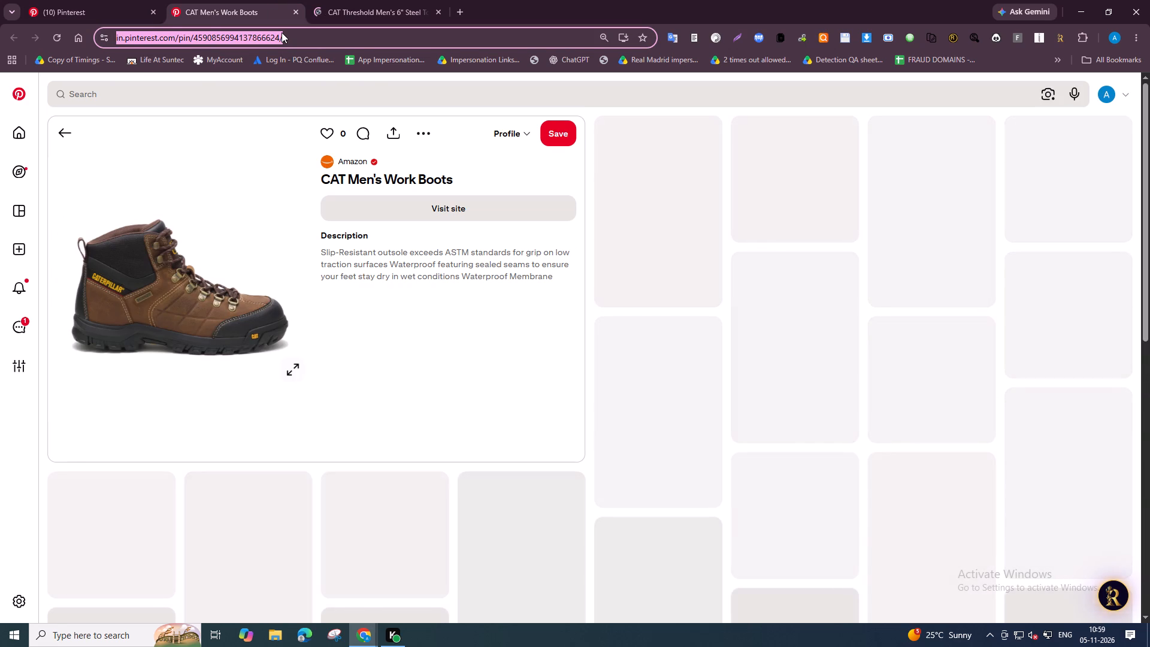
# Clear the previous link in Red Points and submit the CAT Men's Work Boots link as a Caterpillar - 25 - Footwear counterfeit incident.
pyautogui.hotkey('alt', 'Tab')
pyautogui.doubleClick(280, 343)
pyautogui.hotkey('ctrl', 'v')
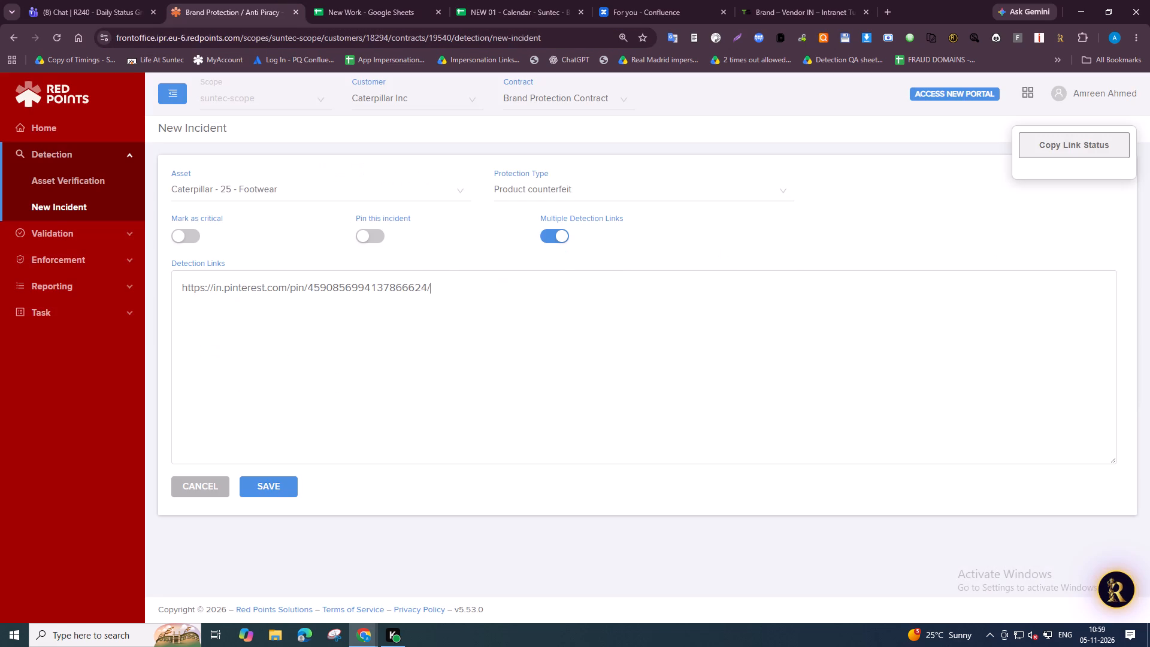
pyautogui.click(272, 486)
# Copy the link status of the submitted CAT Men's Work Boots incident and paste it below the New Work log.
pyautogui.click(1047, 159)
pyautogui.click(1052, 150)
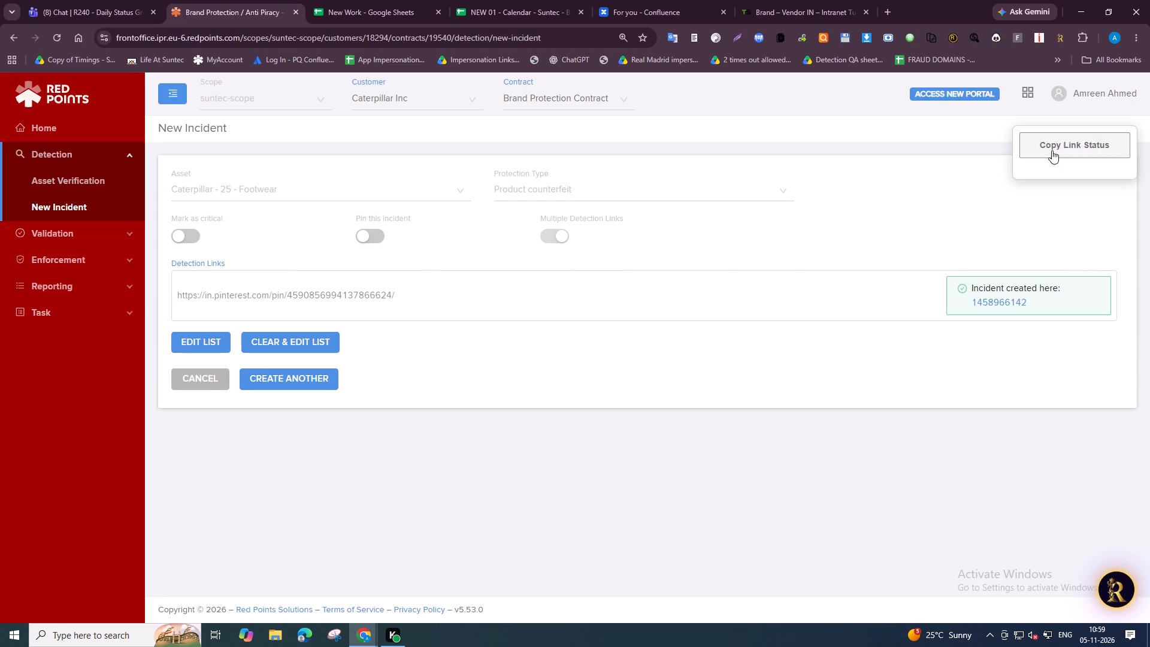
pyautogui.click(394, 0)
pyautogui.click(352, 460)
pyautogui.hotkey('ctrl', 'v')
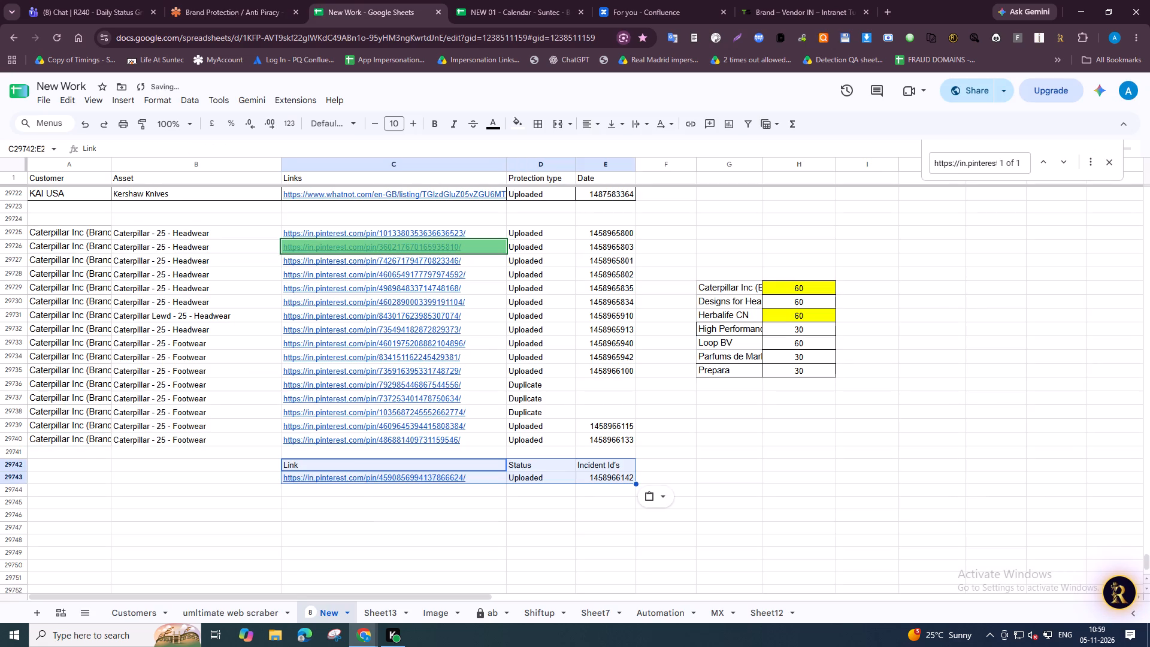
# Move the pasted incident row over its header and up under the last entry, filling in Caterpillar Inc and Caterpillar - 25 - Footwear.
pyautogui.press('Down')
pyautogui.hotkey('ctrl', 'shift', 'Right')
pyautogui.hotkey('ctrl', 'x')
pyautogui.press('Up')
pyautogui.hotkey('ctrl', 'v')
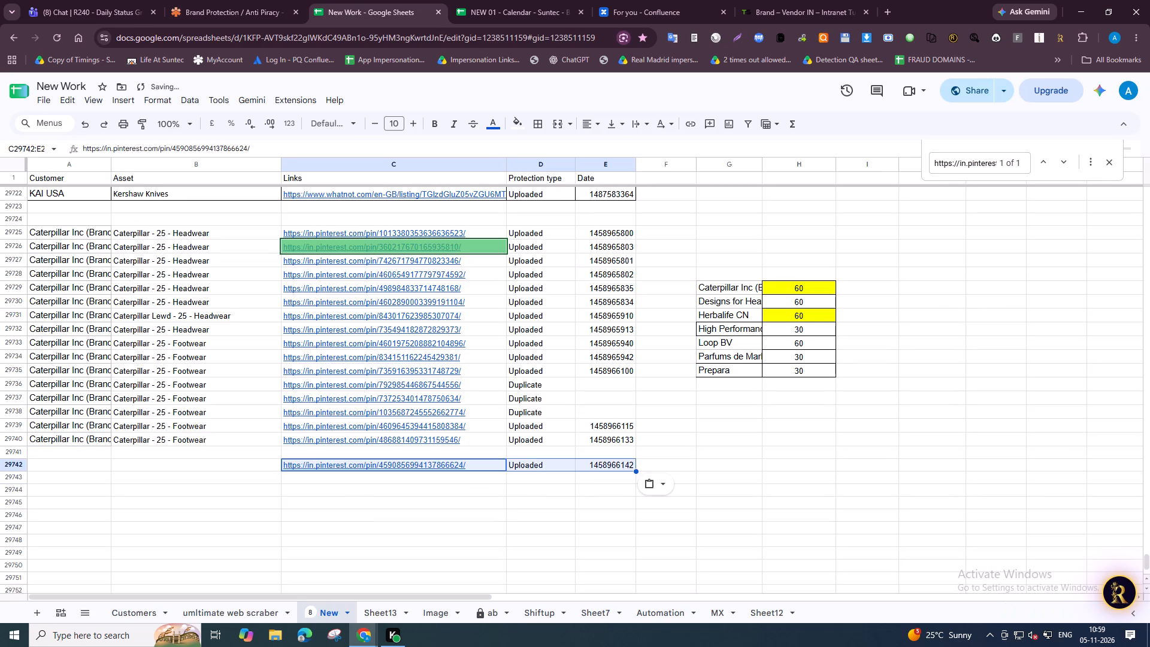
pyautogui.hotkey('ctrl', 'x')
pyautogui.press('Up')
pyautogui.hotkey('ctrl', 'v')
pyautogui.press('Left')
pyautogui.hotkey('ctrl', 'd')
pyautogui.press('Left')
pyautogui.hotkey('ctrl', 'd')
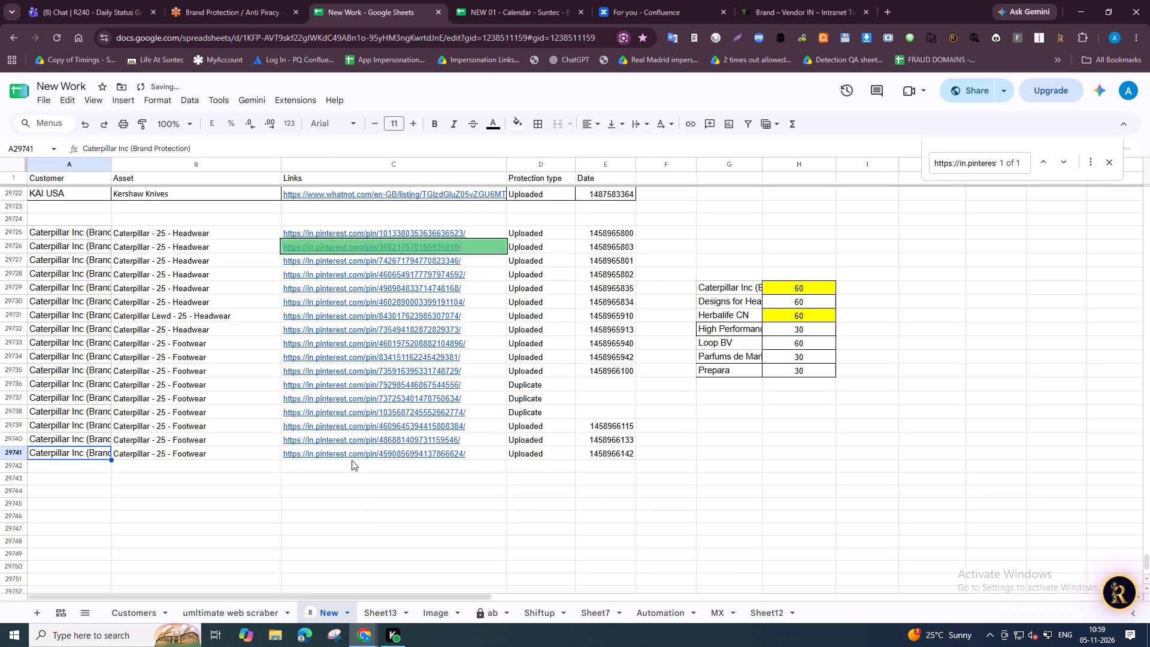
# Close the logged pin, copy the Work Authority CAT Threshold Men's 6" pin's link, read its full description and close it.
pyautogui.hotkey('alt', 'Tab')
pyautogui.hotkey('ctrl', 'w')
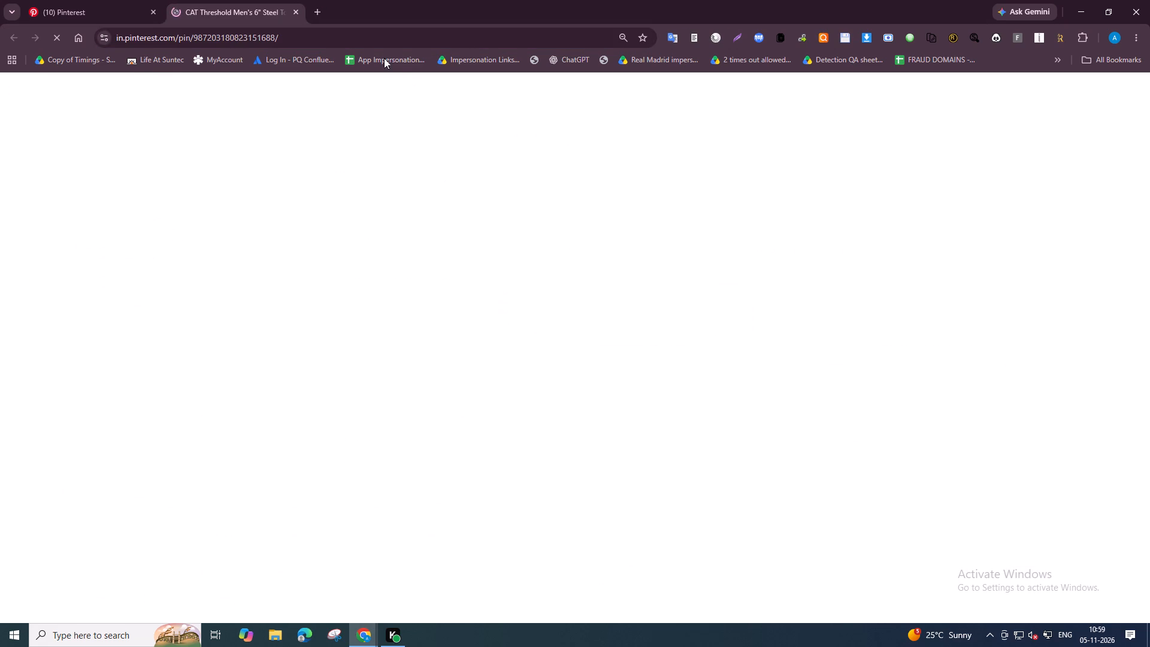
pyautogui.click(349, 43)
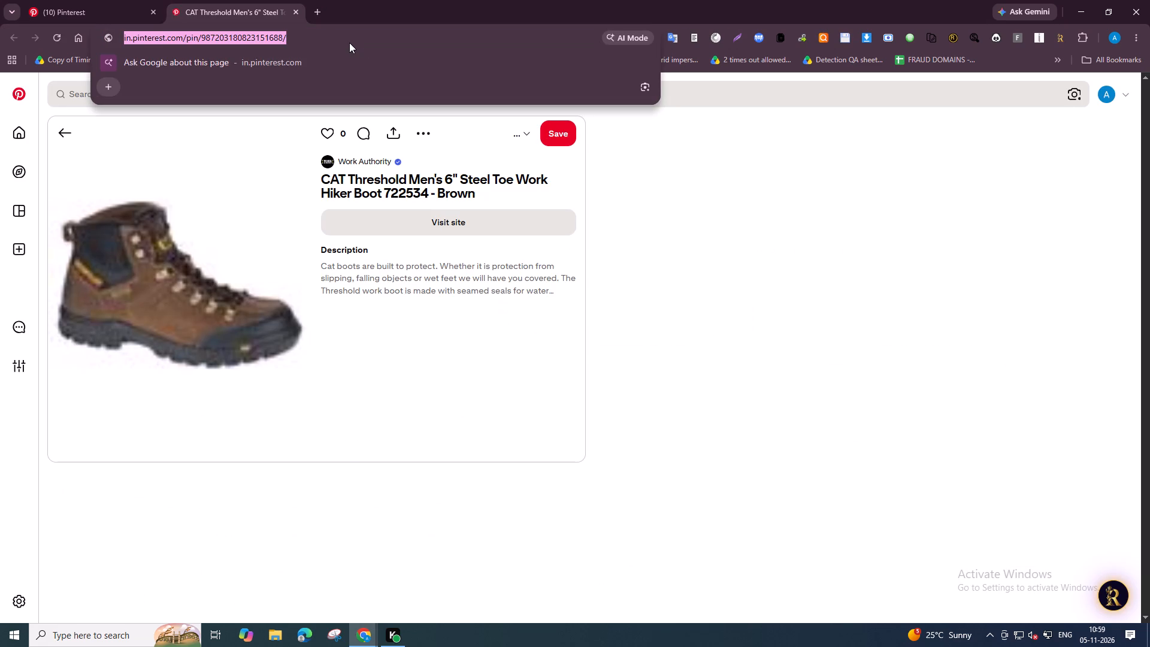
pyautogui.hotkey('ctrl', 'c')
pyautogui.hotkey('ctrl', 'c')
pyautogui.hotkey('ctrl', 'c')
pyautogui.hotkey('ctrl', 'c')
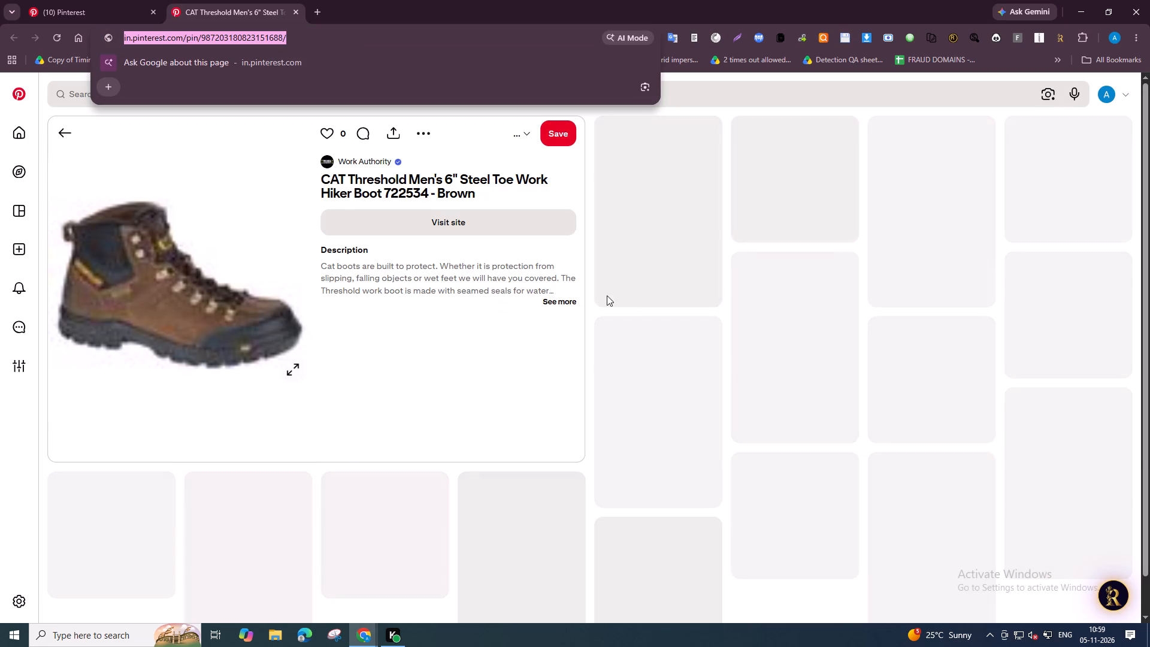
pyautogui.click(568, 303)
pyautogui.scroll(-5, 308, 352)
pyautogui.scroll(7, 318, 354)
pyautogui.hotkey('ctrl', 'w')
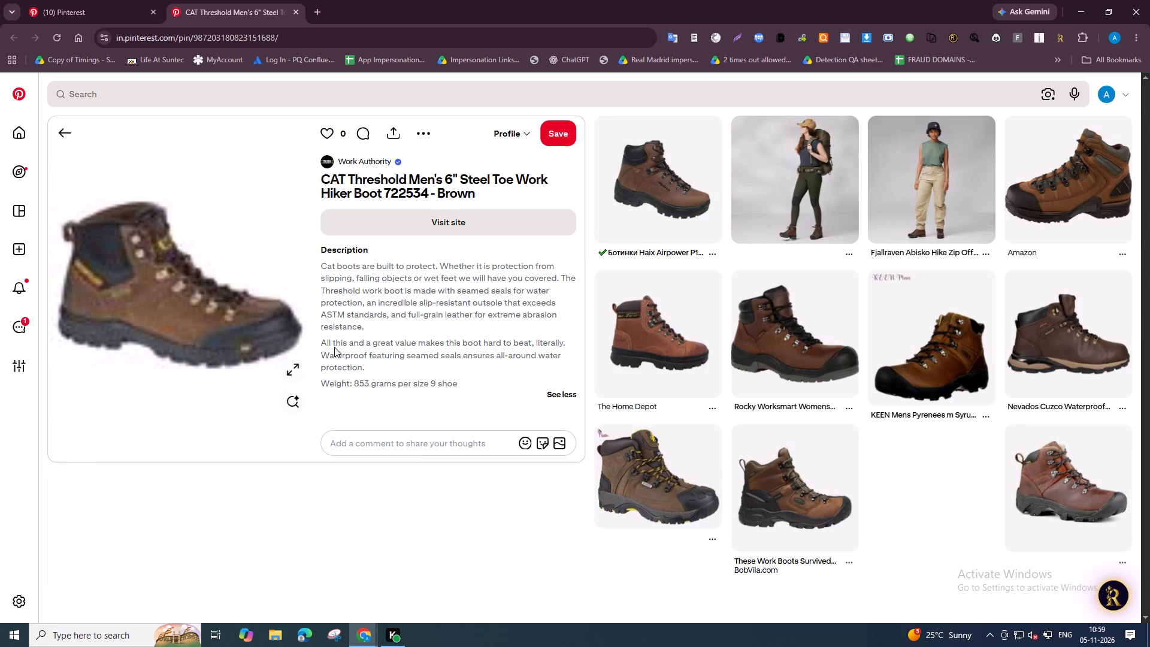
# Open the Caterpillar Men's Diagnostic Safety Boots - Dark Beige pin from the similar results, copy its link and close it.
pyautogui.scroll(-4, 474, 349)
pyautogui.scroll(-3, 1070, 313)
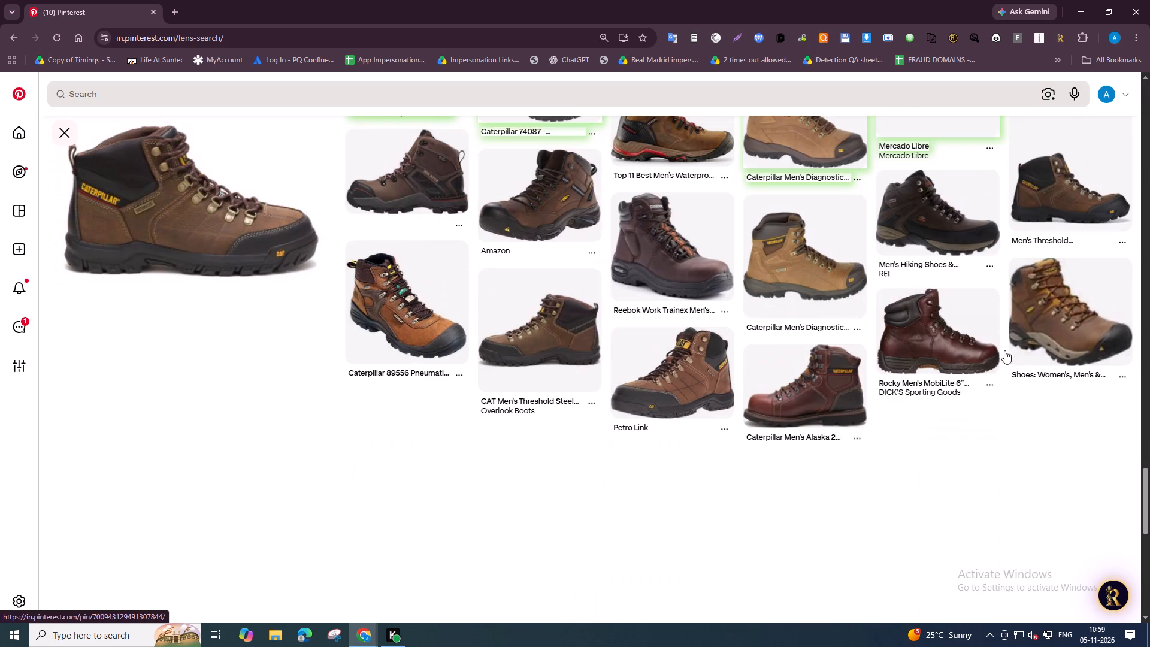
pyautogui.keyDown('ctrl'); pyautogui.click(813, 265); pyautogui.keyUp('ctrl')
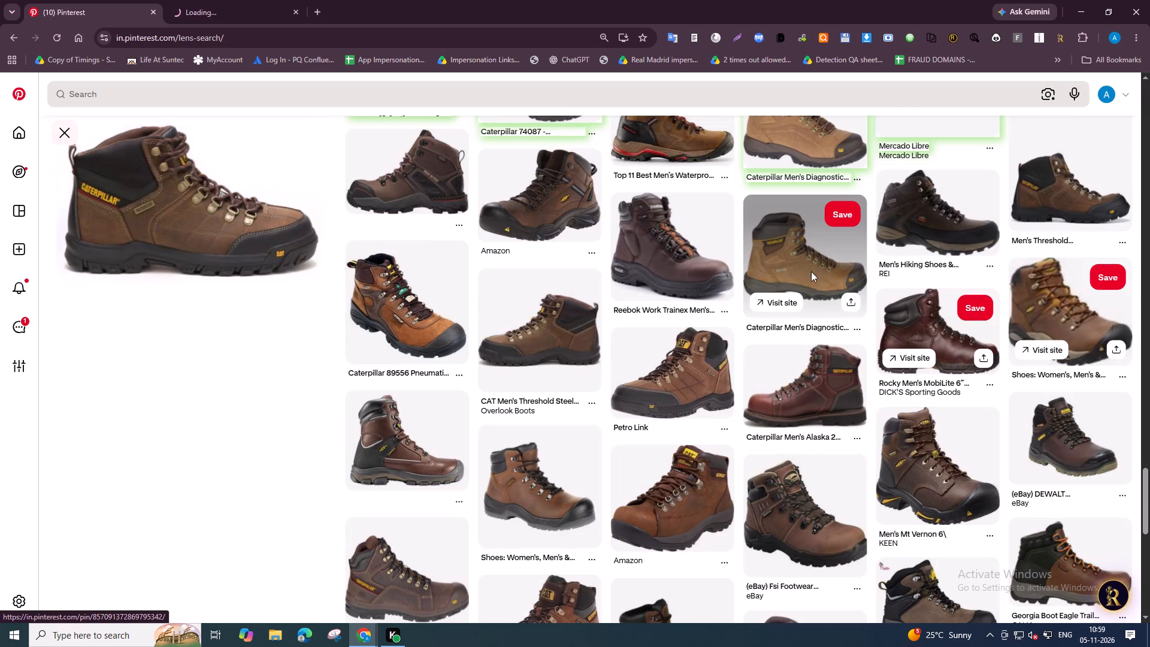
pyautogui.click(220, 0)
pyautogui.click(262, 39)
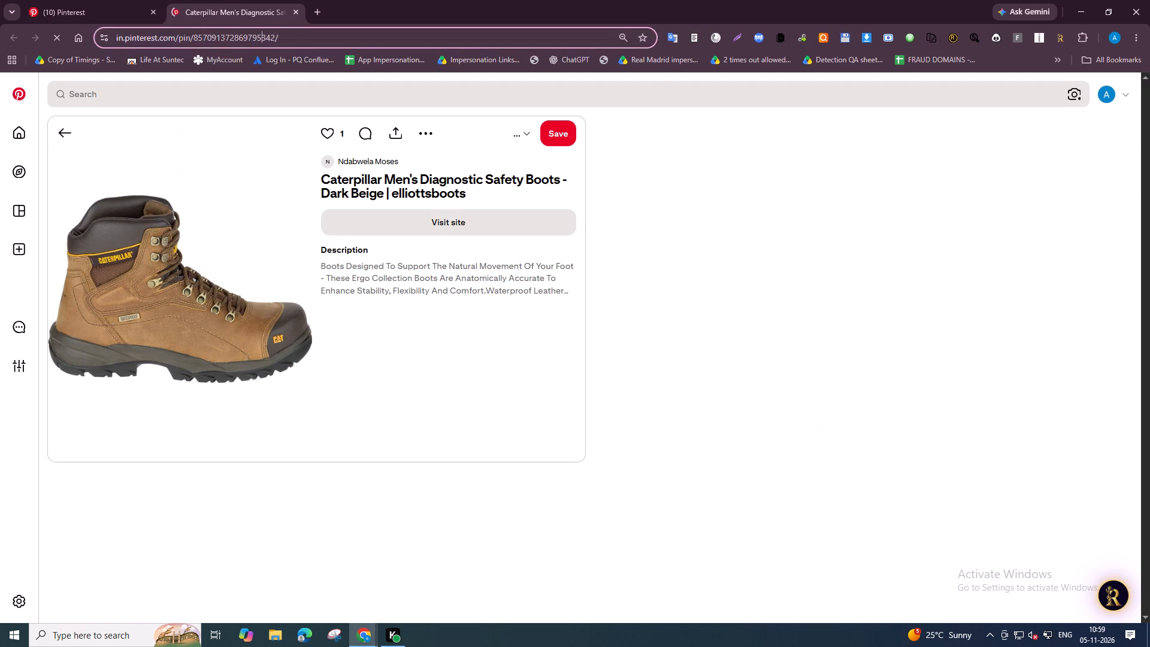
pyautogui.hotkey('ctrl', 'c')
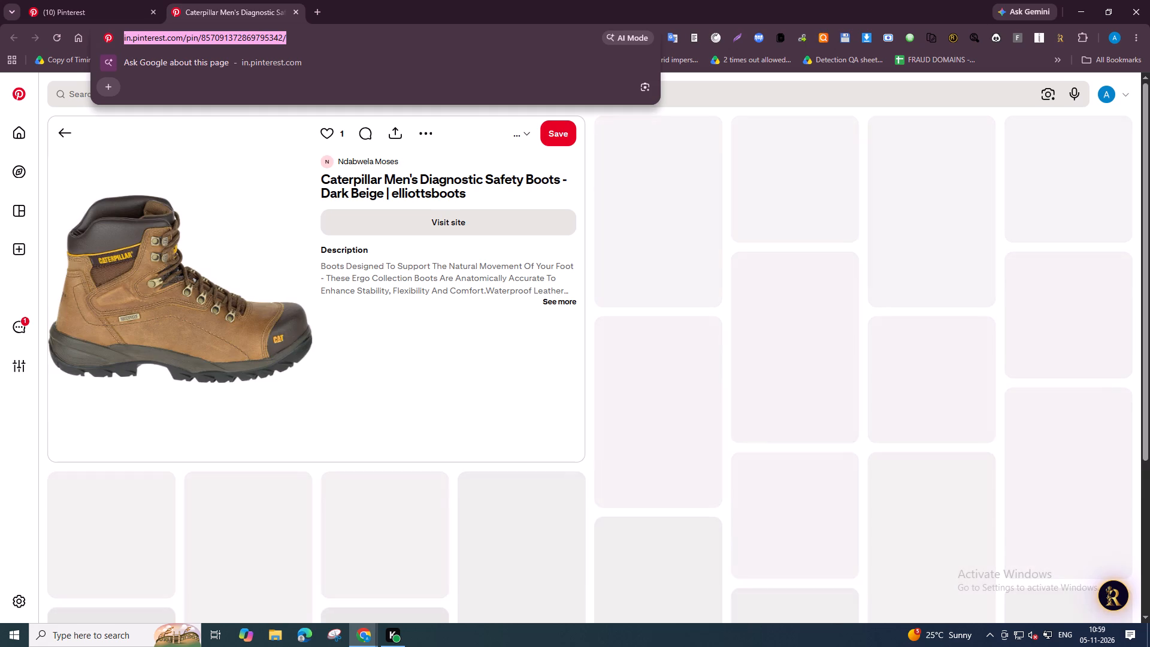
pyautogui.hotkey('ctrl', 'c')
pyautogui.hotkey('ctrl', 'c')
pyautogui.hotkey('ctrl', 'c')
pyautogui.hotkey('ctrl', 'c')
pyautogui.hotkey('ctrl', 'w')
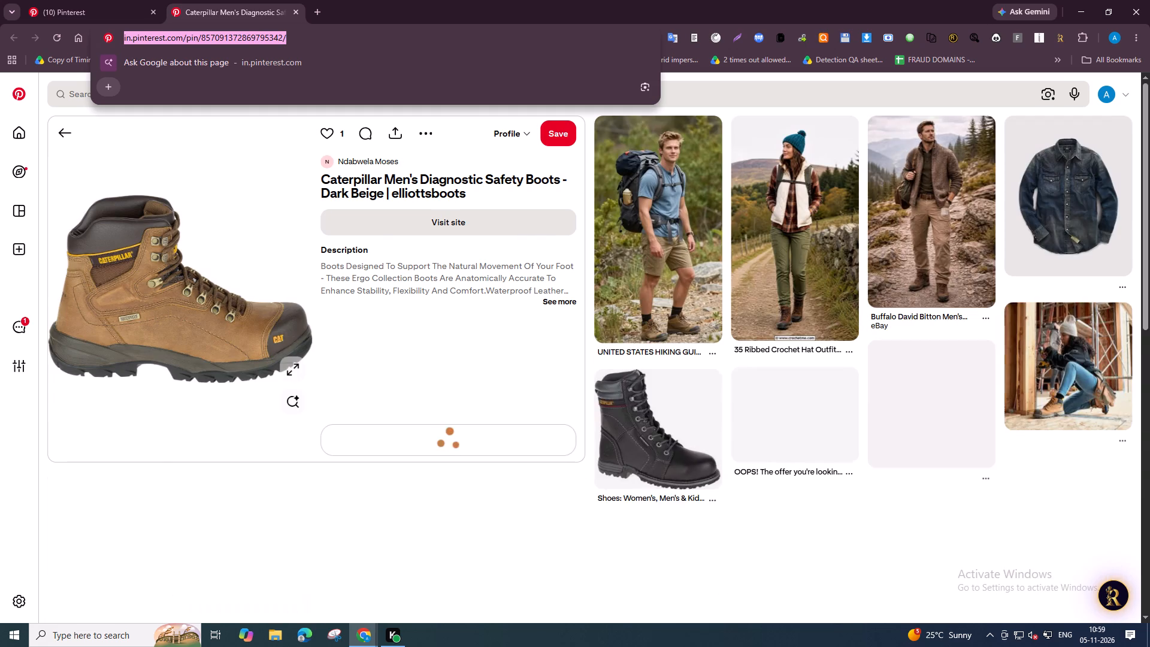
# Replace the previous link in Red Points with the Diagnostic Safety Boots link and submit it as a footwear counterfeit incident.
pyautogui.hotkey('alt', 'Tab')
pyautogui.click(259, 0)
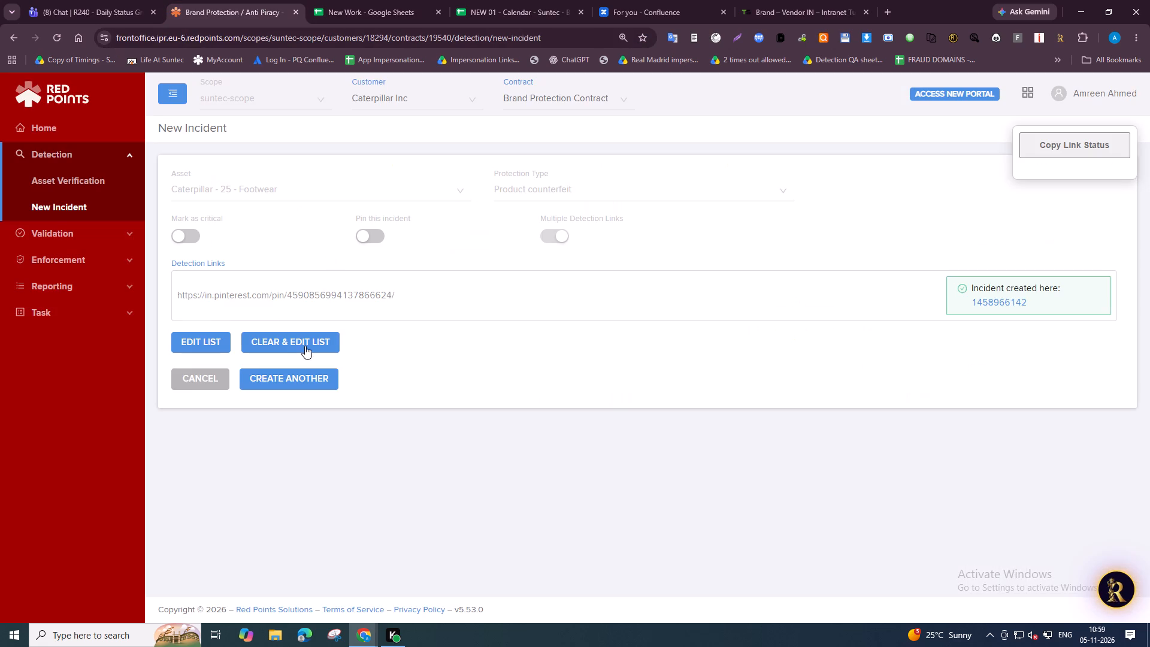
pyautogui.click(305, 346)
pyautogui.click(308, 338)
pyautogui.hotkey('ctrl', 'v')
pyautogui.moveTo(281, 474); pyautogui.dragTo(281, 482)
pyautogui.click(280, 485)
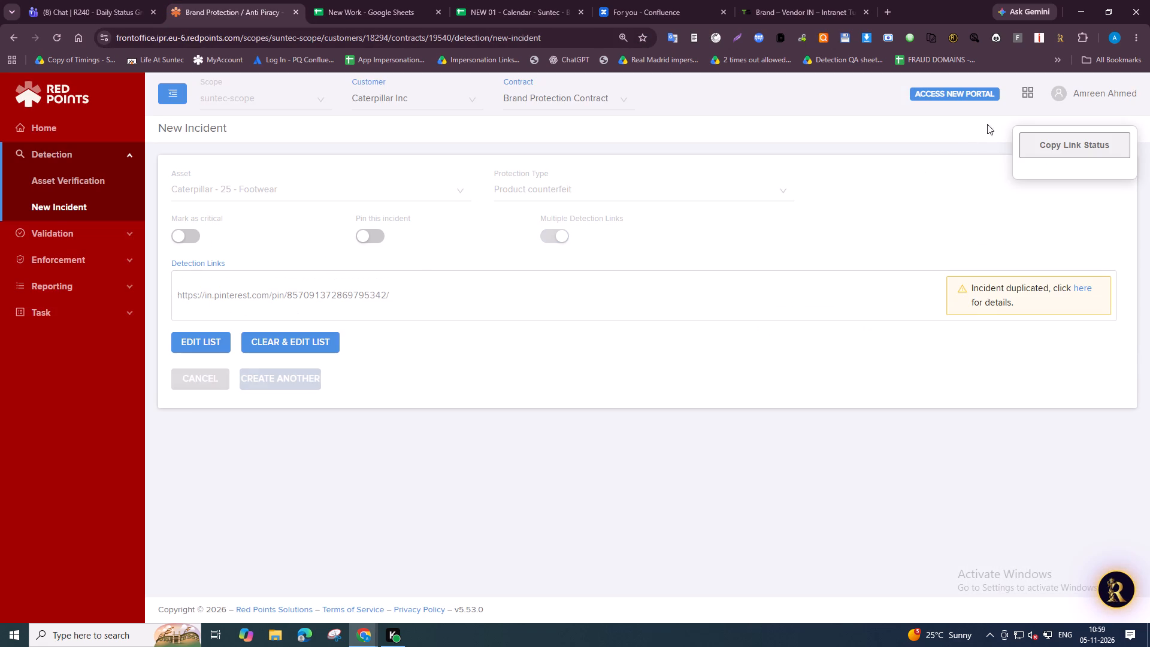
# Open the CAT Men's Threshold Waterproof Steel Toe and Homme Struts Waterproof pins on Pinterest, and copy the Threshold pin's link.
pyautogui.hotkey('alt', 'Tab')
pyautogui.scroll(-6, 788, 264)
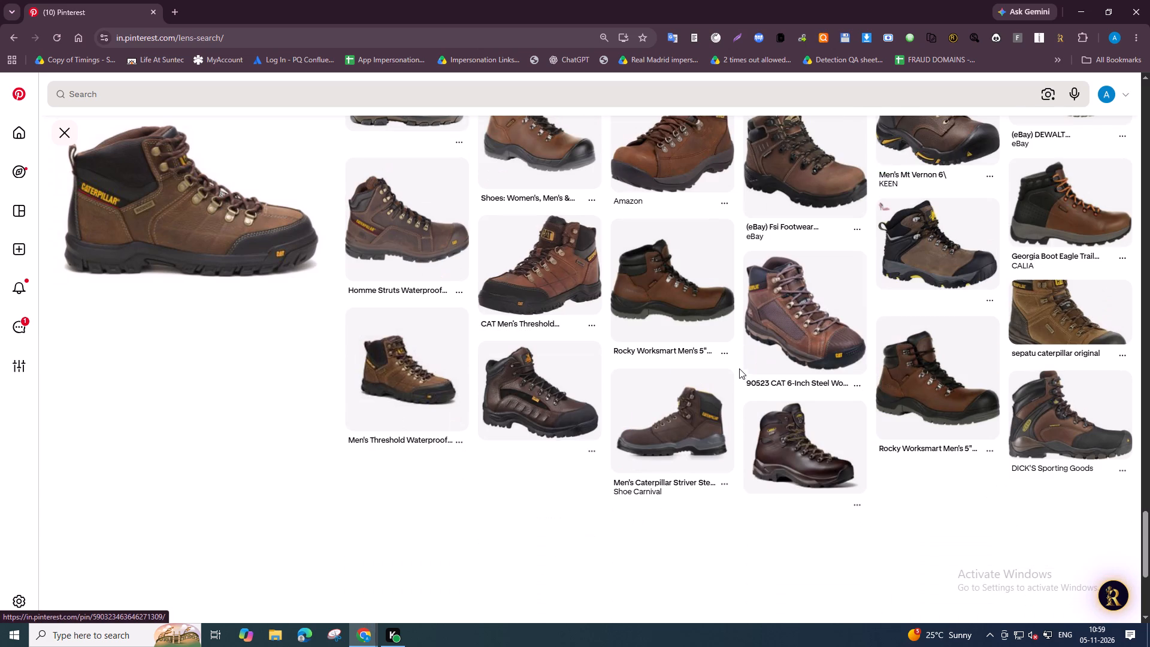
pyautogui.keyDown('ctrl'); pyautogui.click(561, 264); pyautogui.keyUp('ctrl')
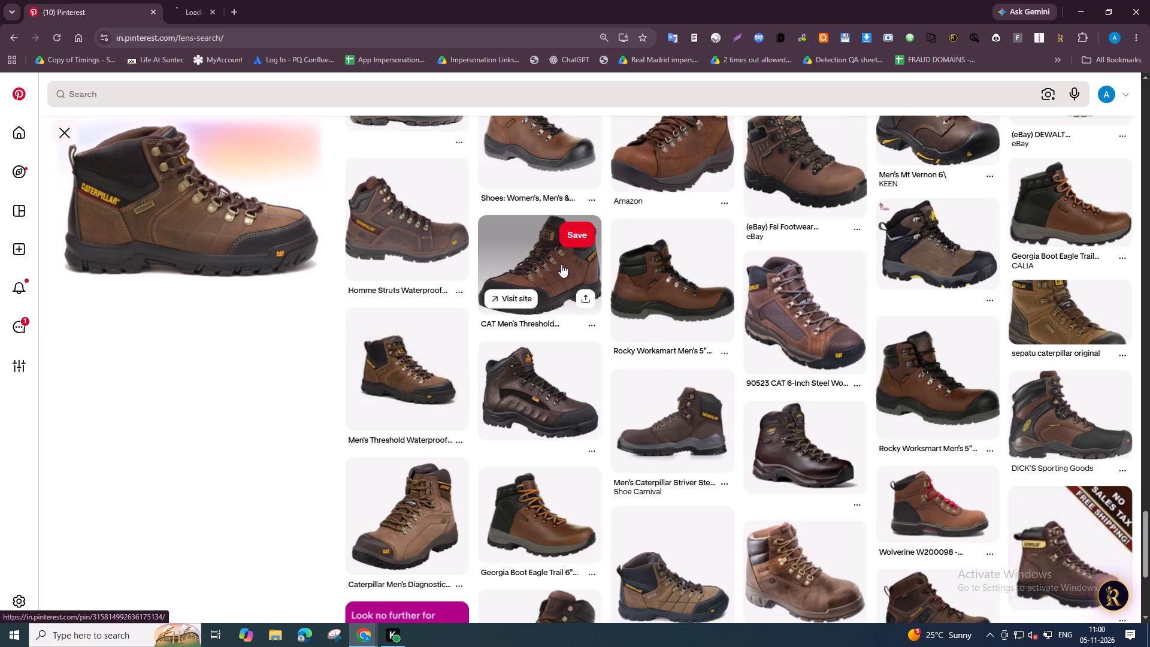
pyautogui.keyDown('ctrl'); pyautogui.click(409, 231); pyautogui.keyUp('ctrl')
pyautogui.click(259, 0)
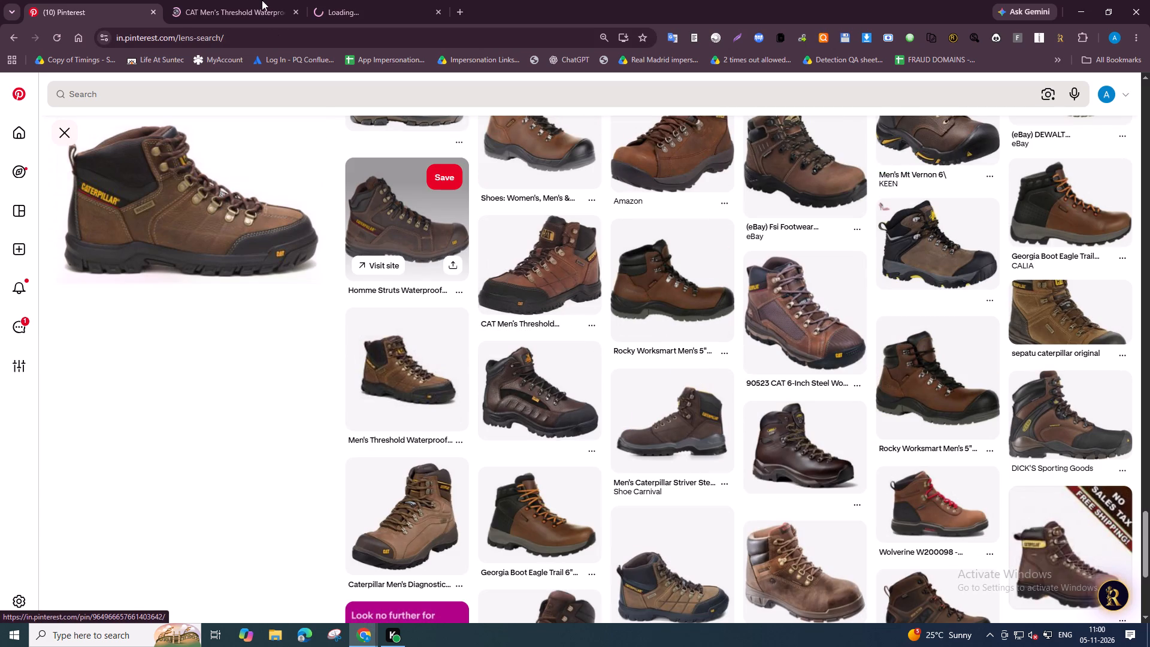
pyautogui.click(259, 38)
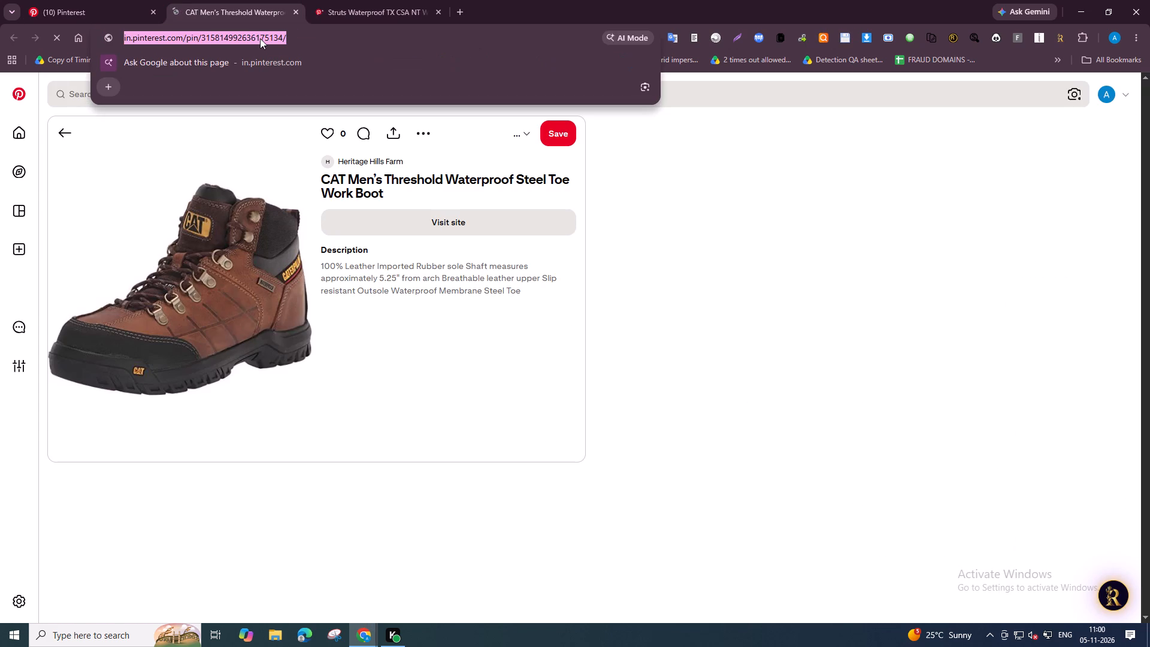
pyautogui.hotkey('ctrl', 'c')
pyautogui.hotkey('ctrl', 'c')
pyautogui.hotkey('ctrl', 'c')
pyautogui.hotkey('ctrl', 'c')
pyautogui.hotkey('ctrl', 'c')
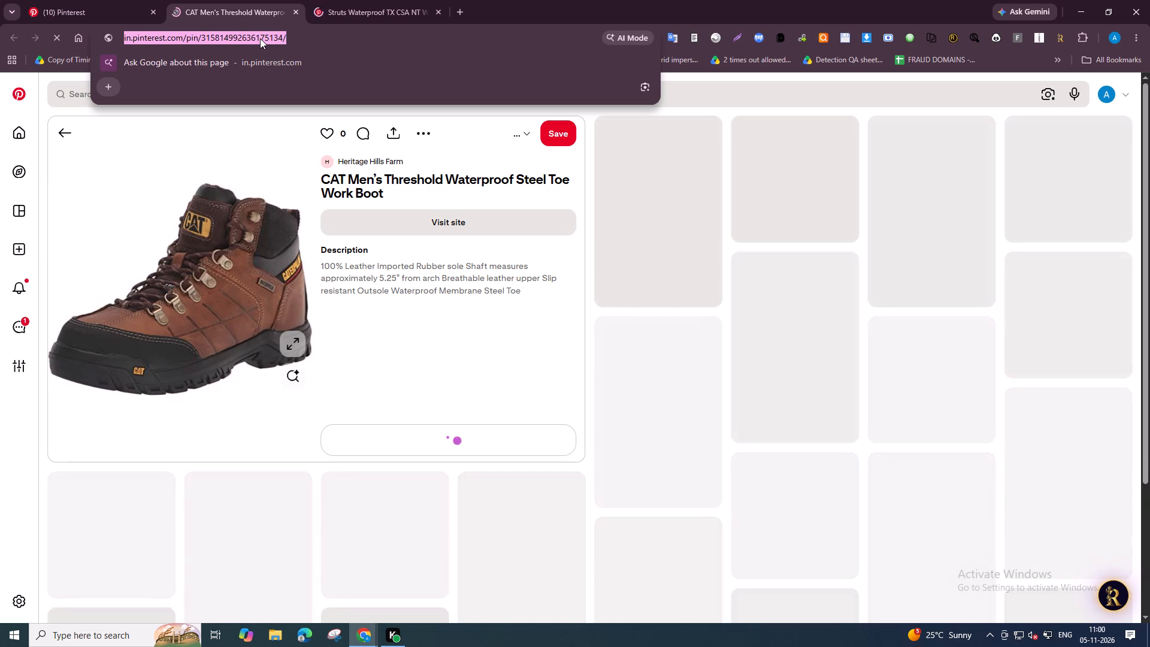
# Replace the link in Red Points with the Threshold Waterproof one, submit it as a footwear counterfeit incident and copy its link status.
pyautogui.hotkey('alt', 'Tab')
pyautogui.doubleClick(315, 344)
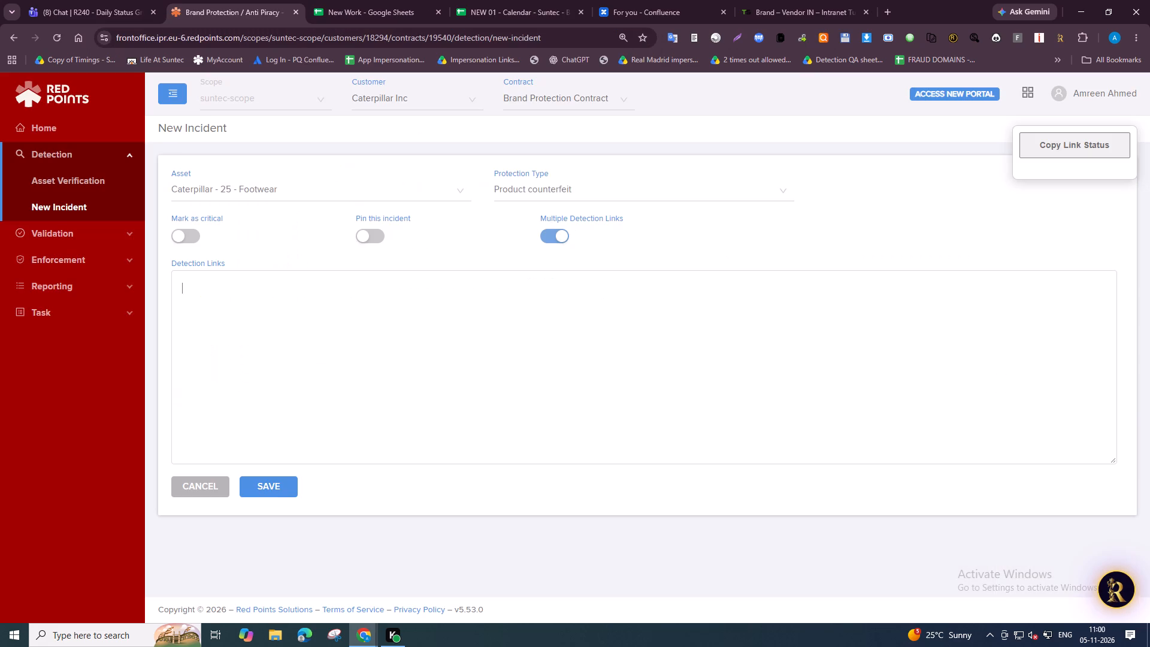
pyautogui.hotkey('ctrl', 'v')
pyautogui.click(294, 484)
pyautogui.click(1085, 147)
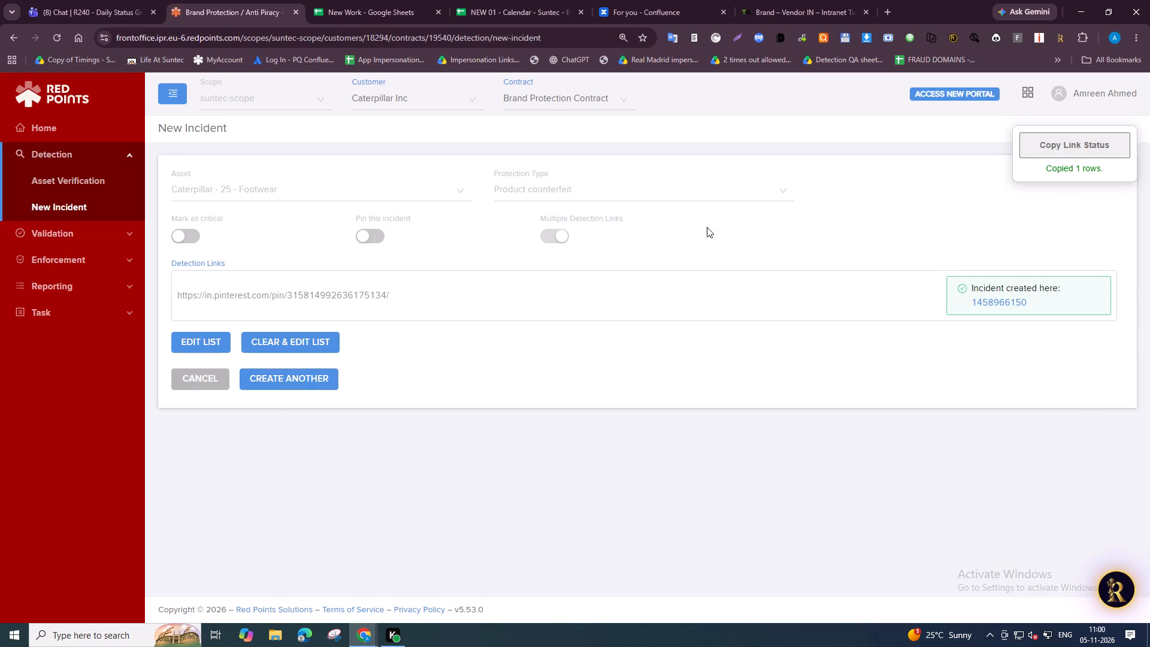
# Log the copied Threshold Waterproof incident as the next New Work row, filling in Caterpillar Inc and Caterpillar - 25 - Footwear.
pyautogui.click(431, 0)
pyautogui.click(433, 485)
pyautogui.hotkey('ctrl', 'v')
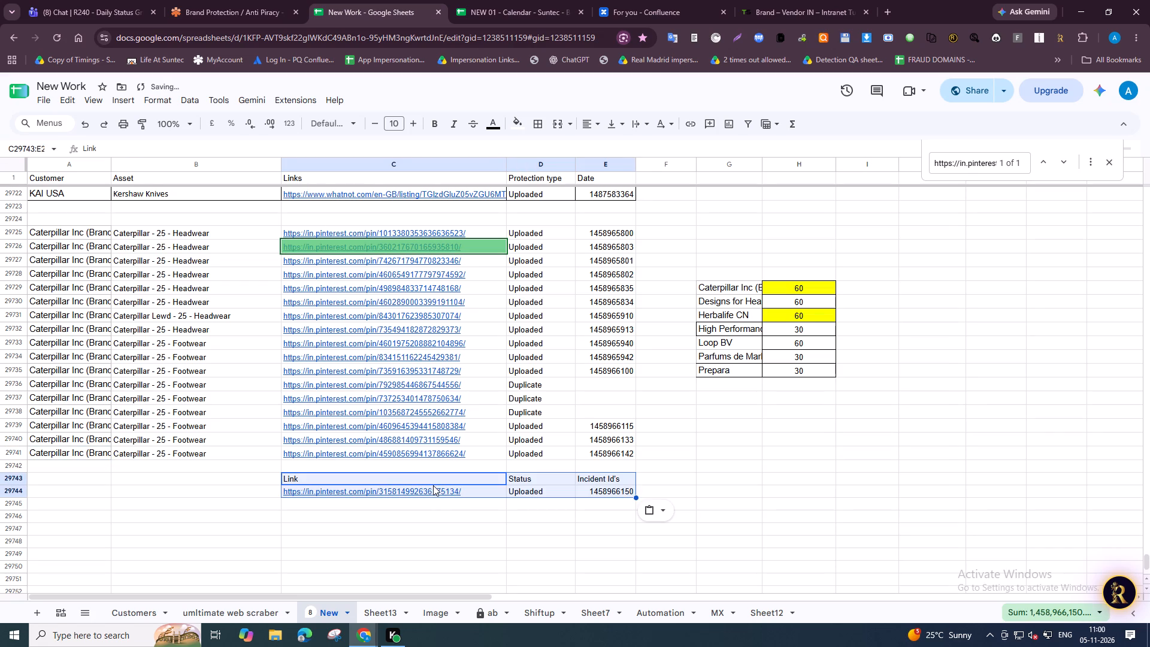
pyautogui.press('Down')
pyautogui.hotkey('ctrl', 'shift', 'Right')
pyautogui.hotkey('ctrl', 'x')
pyautogui.press('Up')
pyautogui.press('Up')
pyautogui.hotkey('ctrl', 'v')
pyautogui.press('Left')
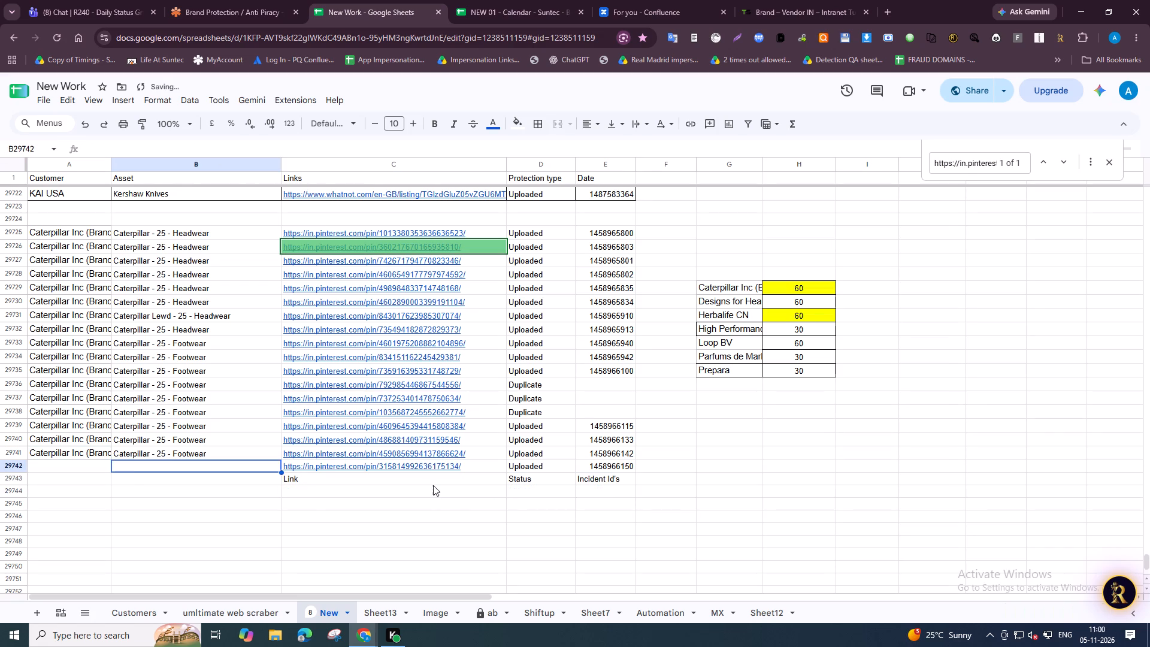
pyautogui.hotkey('ctrl', 'd')
pyautogui.press('Left')
pyautogui.hotkey('ctrl', 'd')
# Close the Threshold pin, copy the Struts Waterproof TX CSA NT Work Boot pin's link, check its linked site, and close both pages.
pyautogui.hotkey('alt', 'Tab')
pyautogui.hotkey('ctrl', 'w')
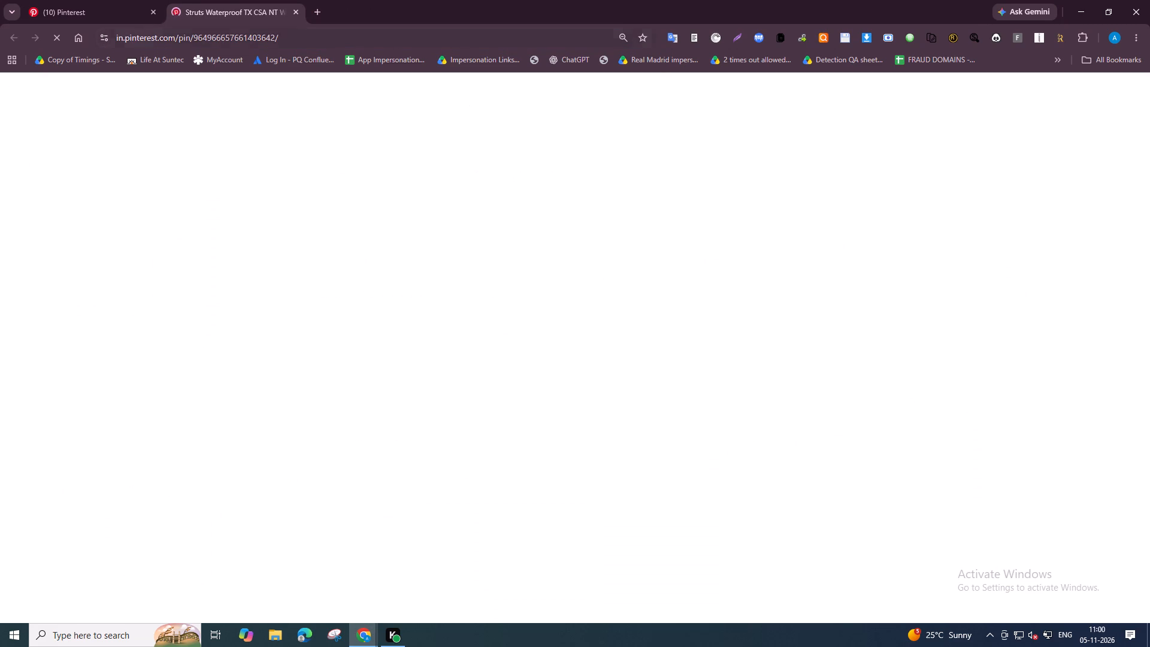
pyautogui.click(376, 32)
pyautogui.hotkey('ctrl', 'c')
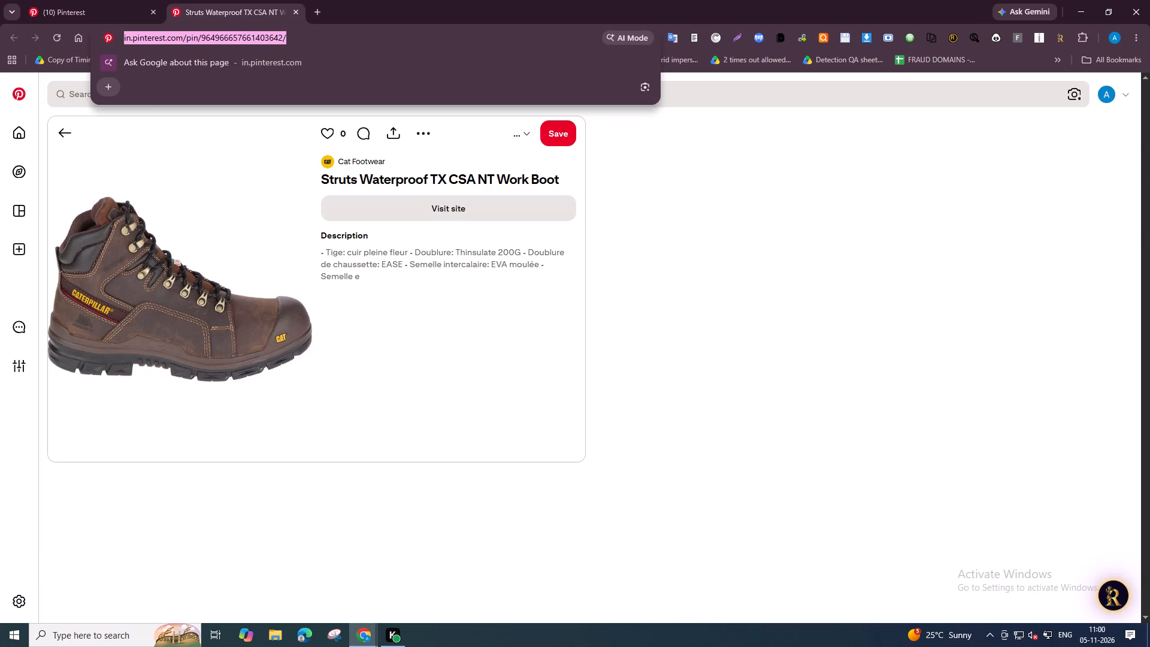
pyautogui.hotkey('ctrl', 'c')
pyautogui.hotkey('ctrl', 'c')
pyautogui.middleClick(417, 210)
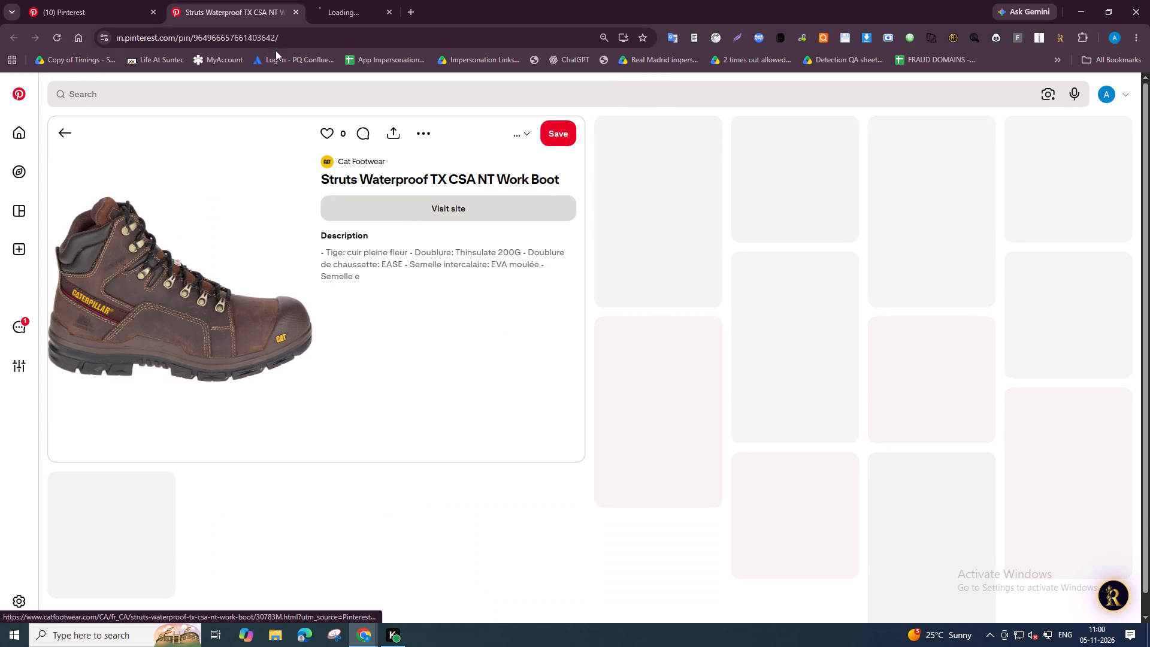
pyautogui.click(270, 38)
pyautogui.hotkey('ctrl', 'c')
pyautogui.hotkey('ctrl', 'c')
pyautogui.hotkey('ctrl', 'c')
pyautogui.hotkey('ctrl', 'c')
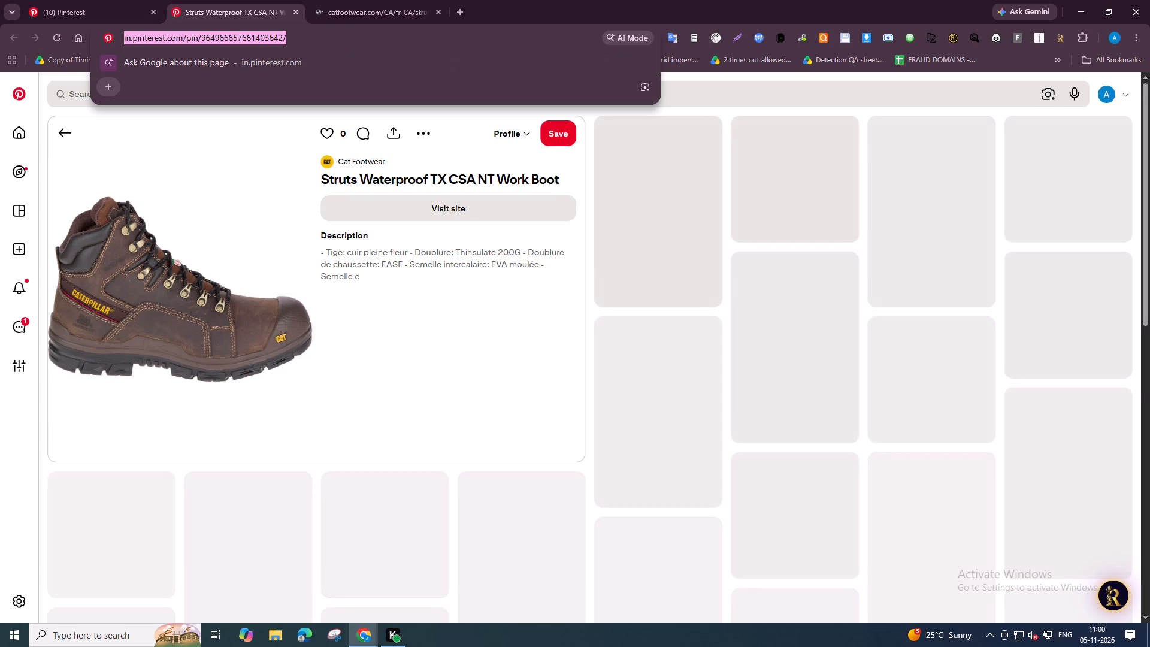
pyautogui.click(443, 0)
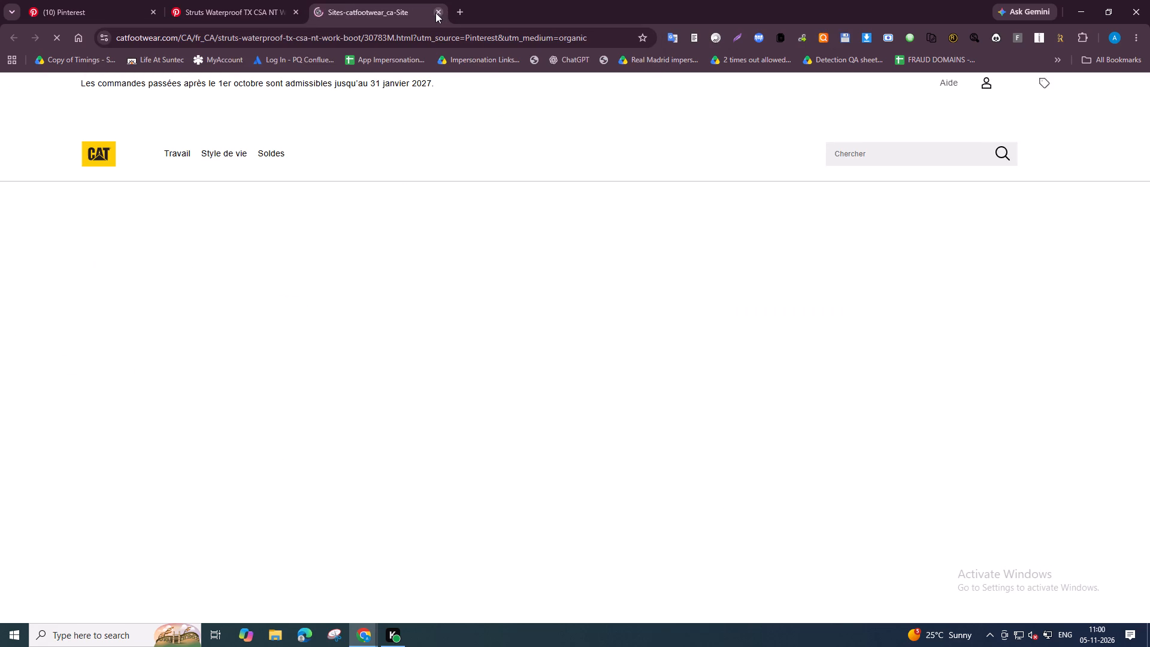
pyautogui.click(435, 13)
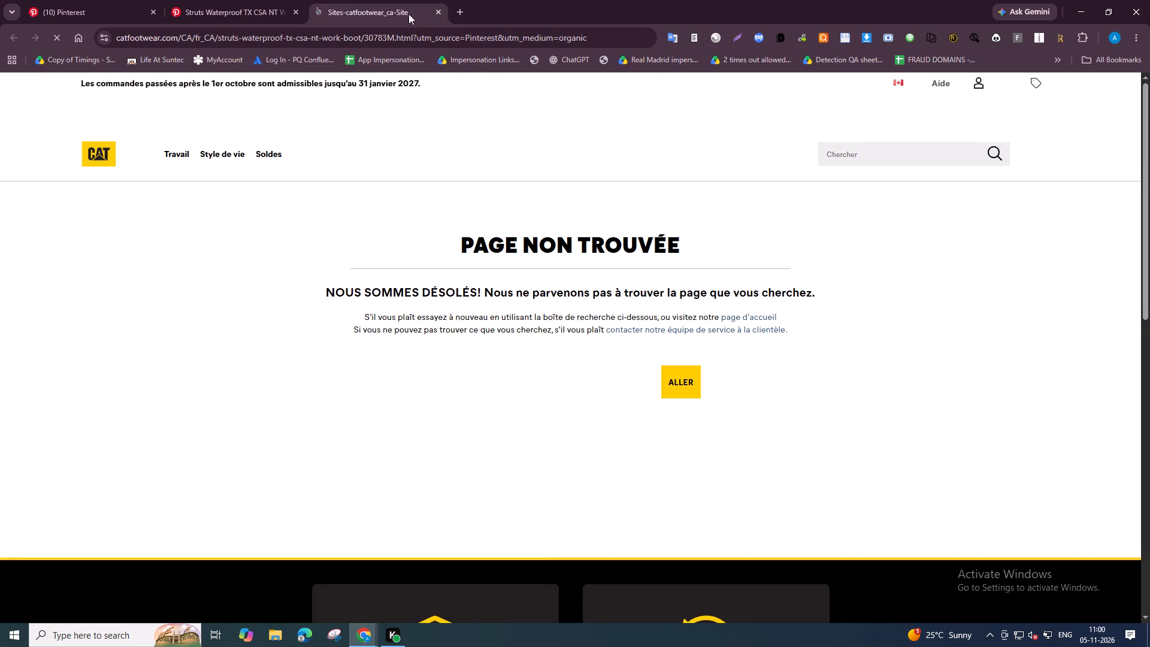
pyautogui.click(295, 13)
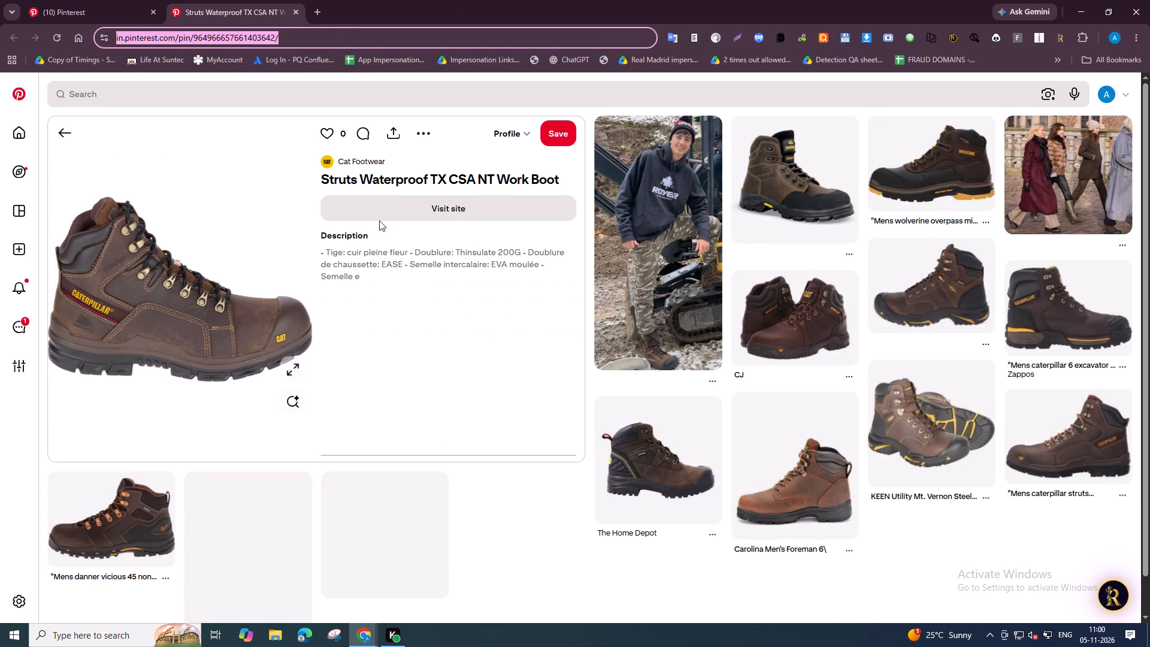
# Replace the link in Red Points with the Struts Waterproof one and submit it as a footwear counterfeit incident.
pyautogui.hotkey('alt', 'Tab')
pyautogui.click(219, 0)
pyautogui.doubleClick(312, 341)
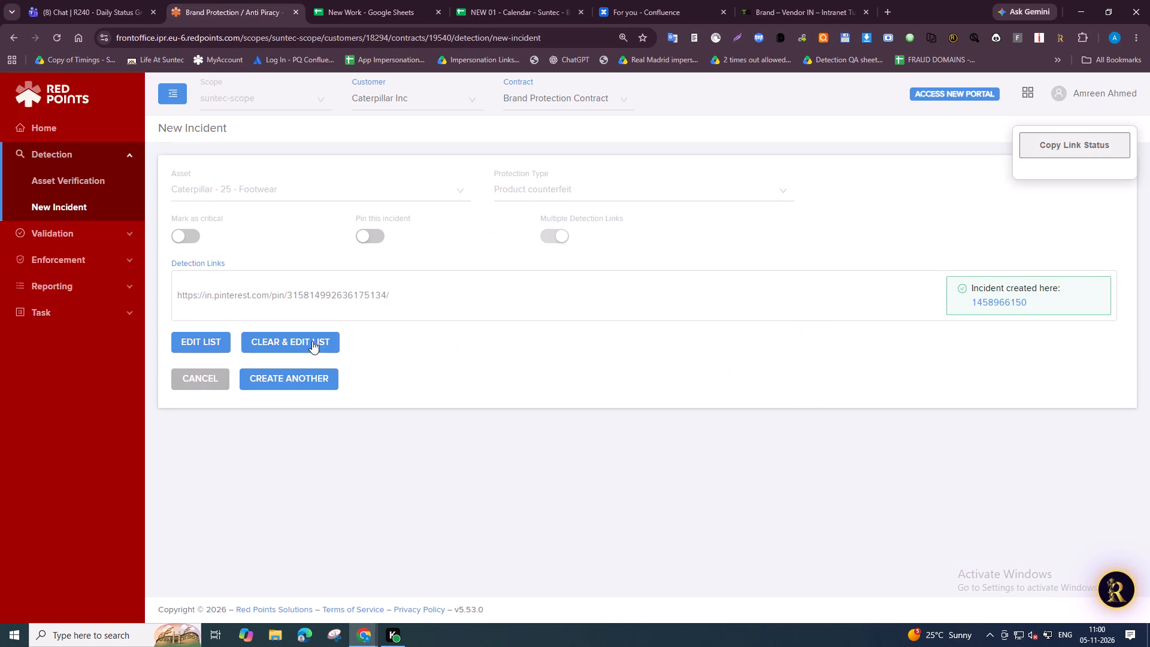
pyautogui.hotkey('ctrl', 'v')
pyautogui.click(295, 486)
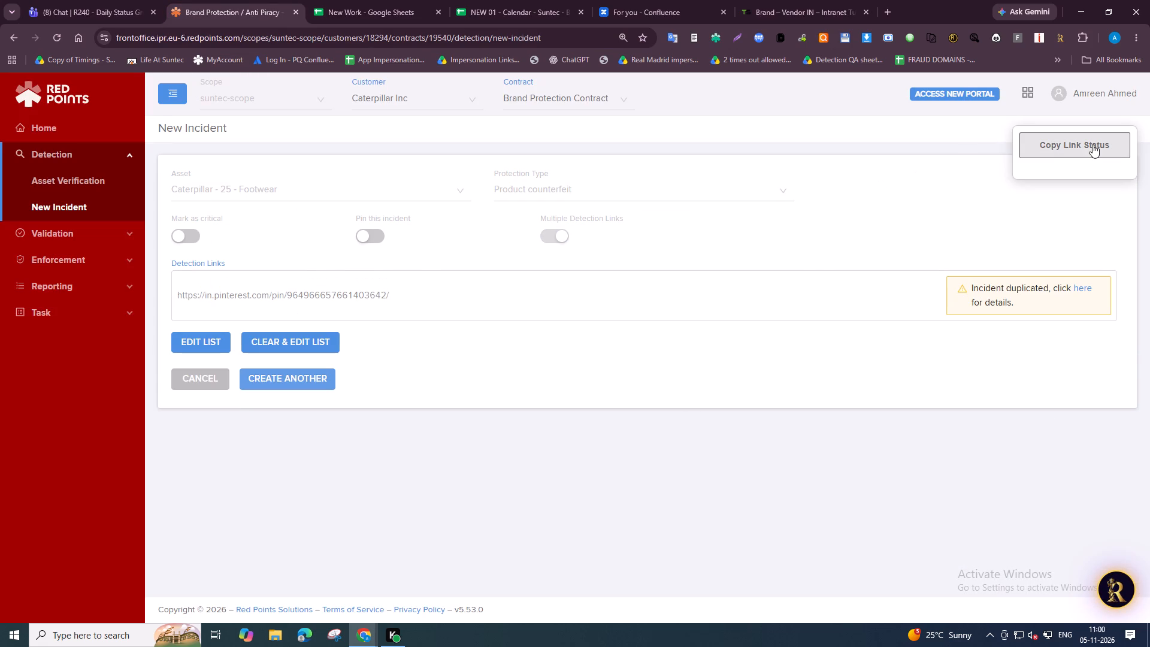
# Open Shoe Carnival's Men's Caterpillar Striver Steel Toe Work Boot pin from the Pinterest visual search results and copy its link.
pyautogui.hotkey('alt', 'Tab')
pyautogui.scroll(-6, 925, 389)
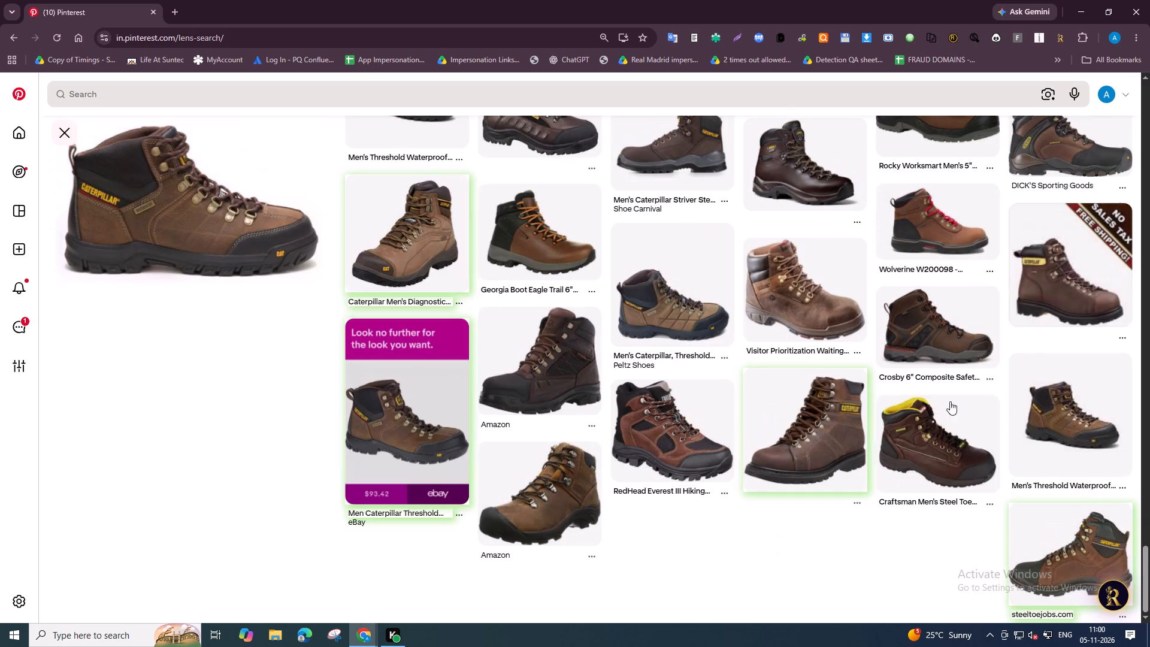
pyautogui.scroll(-3, 1064, 289)
pyautogui.scroll(-4, 885, 500)
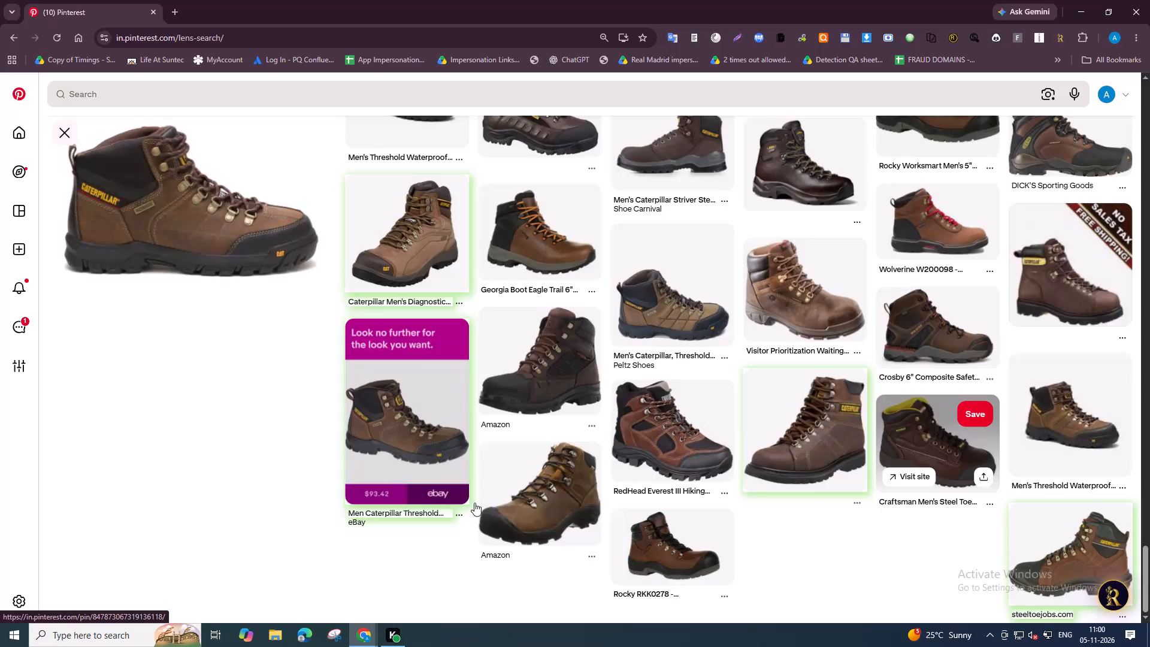
pyautogui.scroll(-1, 547, 537)
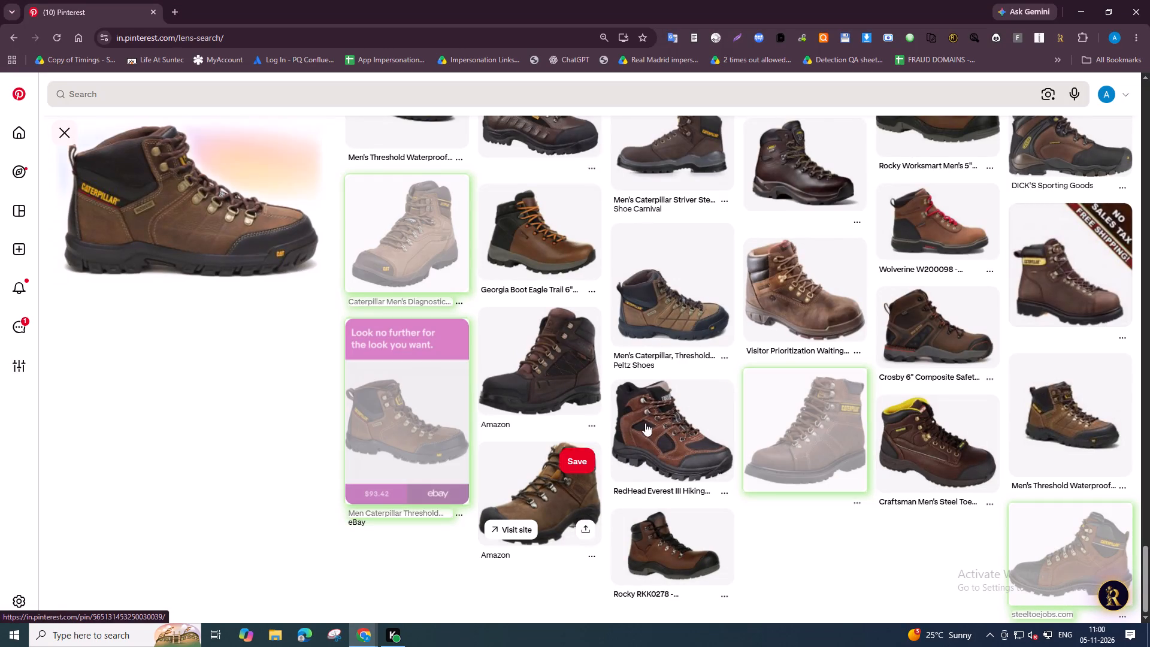
pyautogui.keyDown('ctrl'); pyautogui.click(691, 156); pyautogui.keyUp('ctrl')
pyautogui.click(188, 0)
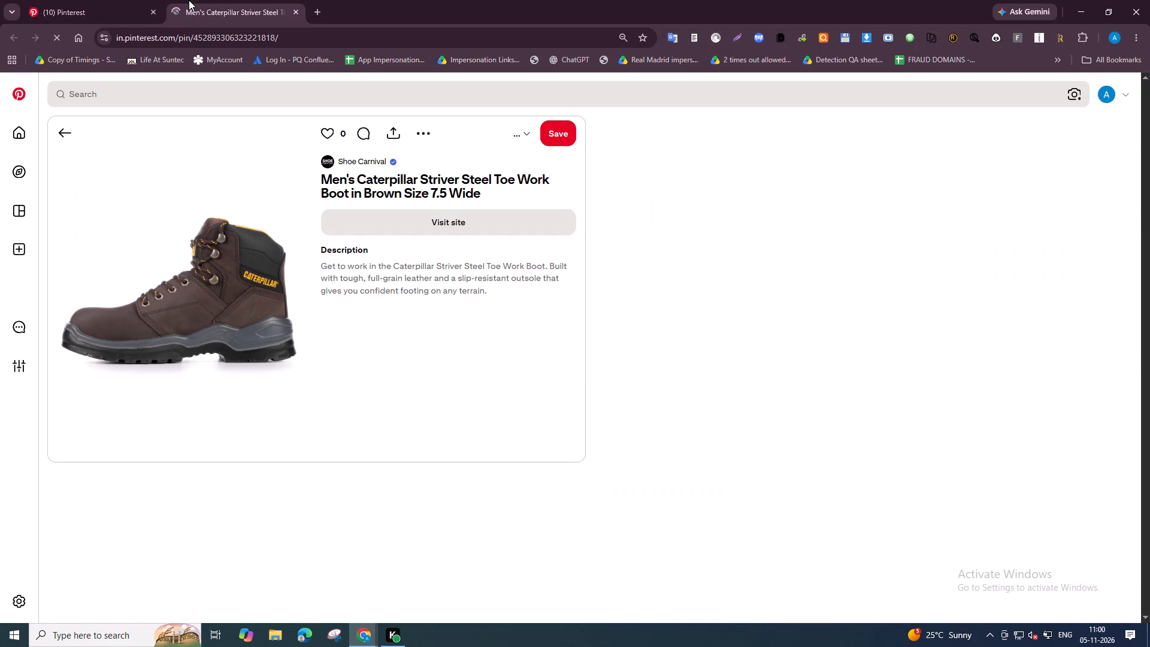
pyautogui.click(206, 44)
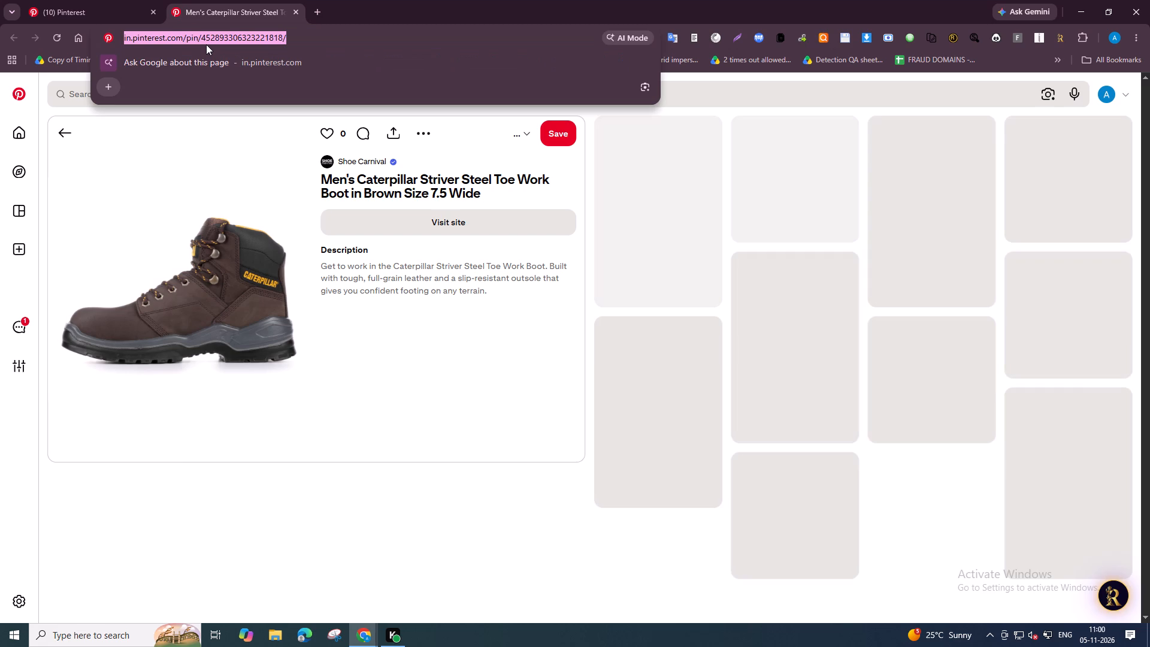
pyautogui.hotkey('ctrl', 'c')
pyautogui.hotkey('ctrl', 'c')
pyautogui.hotkey('ctrl', 'c')
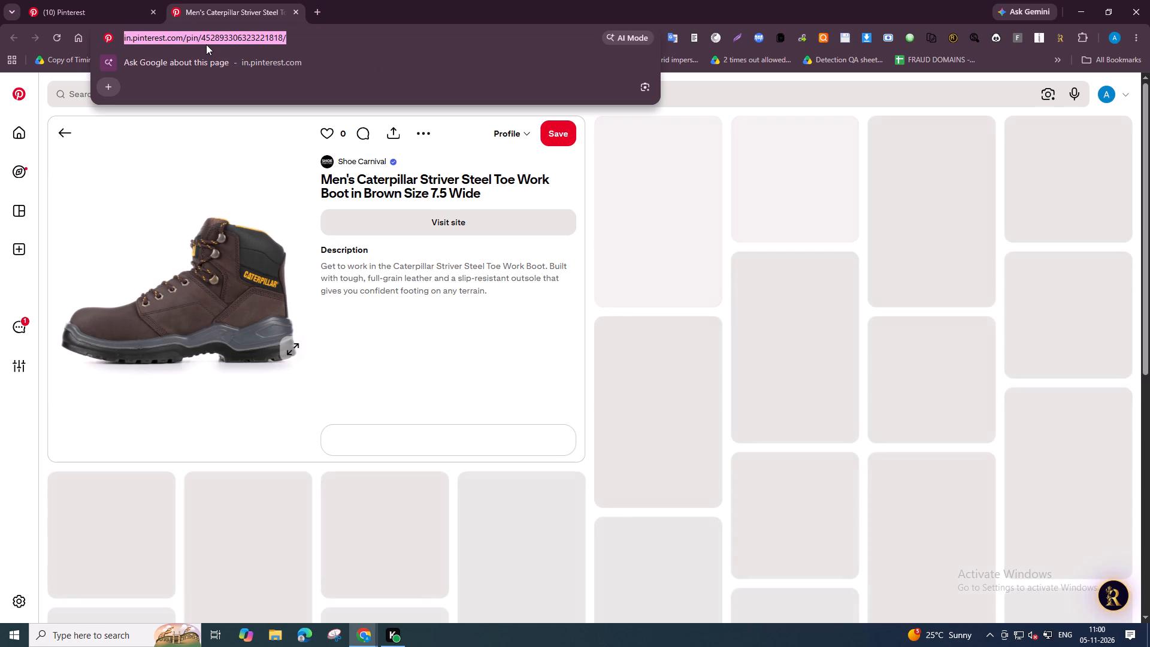
pyautogui.hotkey('ctrl', 'c')
# Replace the link in Red Points with the Striver Steel Toe one, submit it as a footwear counterfeit incident and copy its link status.
pyautogui.hotkey('alt', 'Tab')
pyautogui.doubleClick(280, 339)
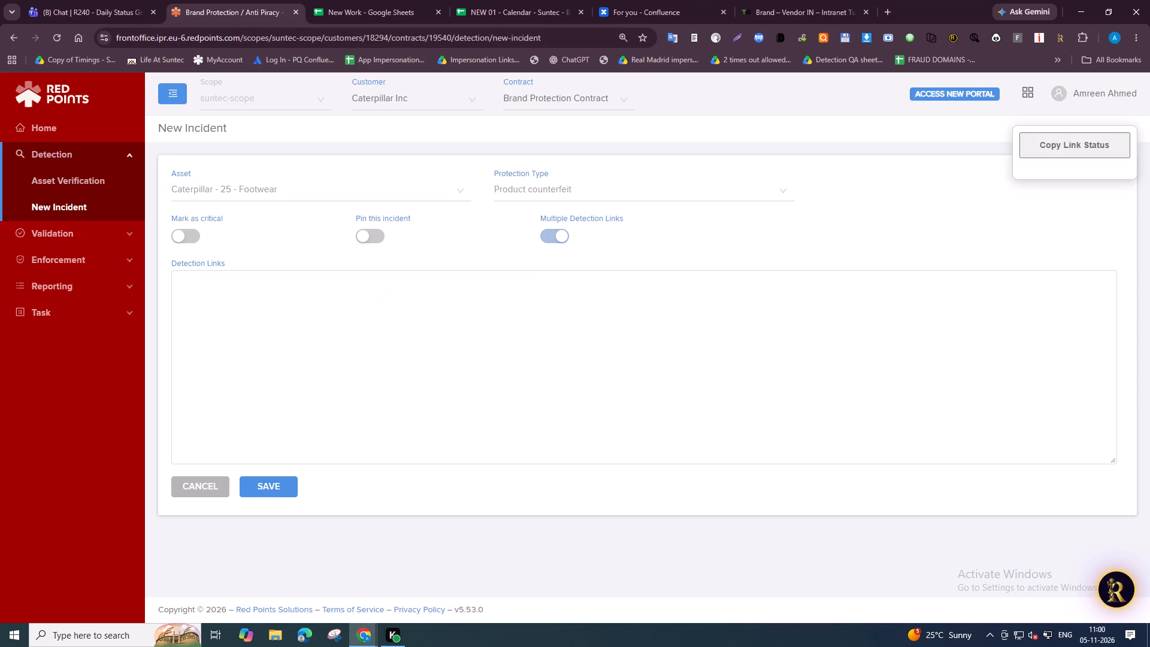
pyautogui.hotkey('ctrl', 'v')
pyautogui.click(270, 498)
pyautogui.click(280, 486)
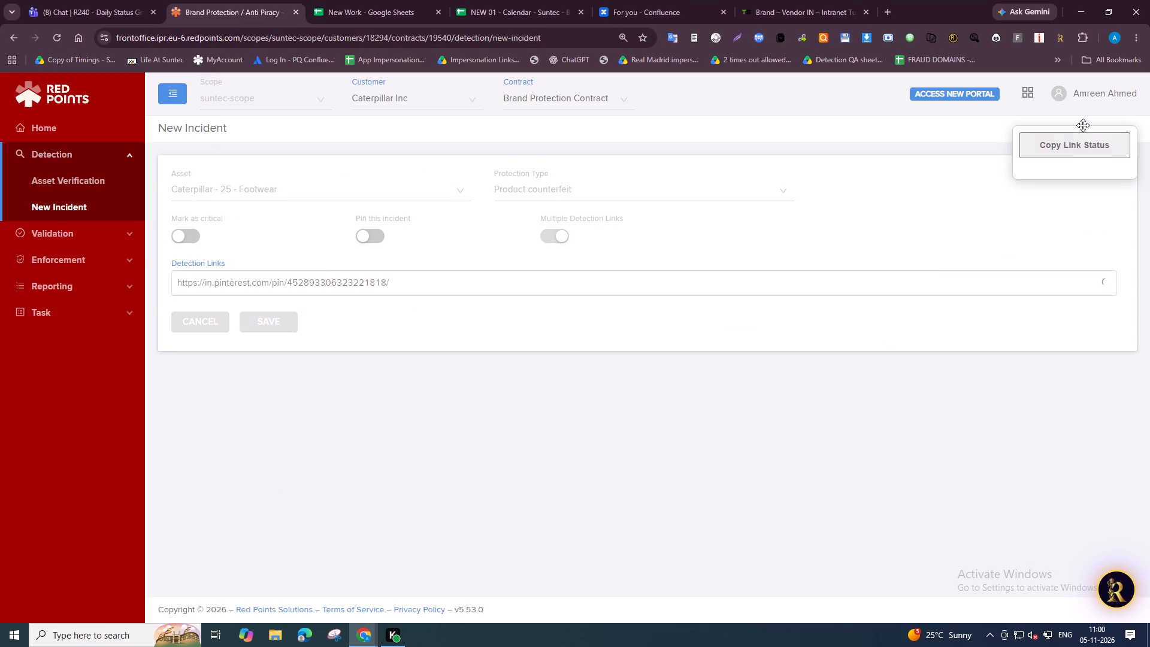
pyautogui.click(1080, 146)
# Log the copied Striver incident as the next New Work row, filling in Caterpillar Inc and Caterpillar - 25 - Footwear.
pyautogui.click(363, 0)
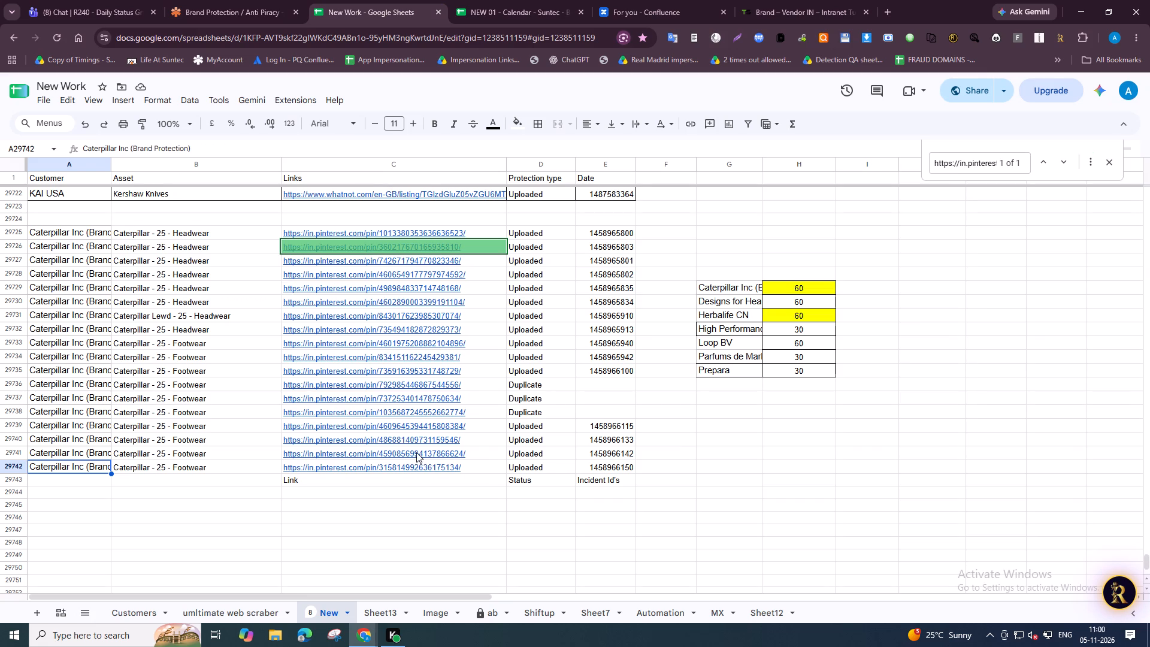
pyautogui.click(435, 517)
pyautogui.hotkey('ctrl', 'v')
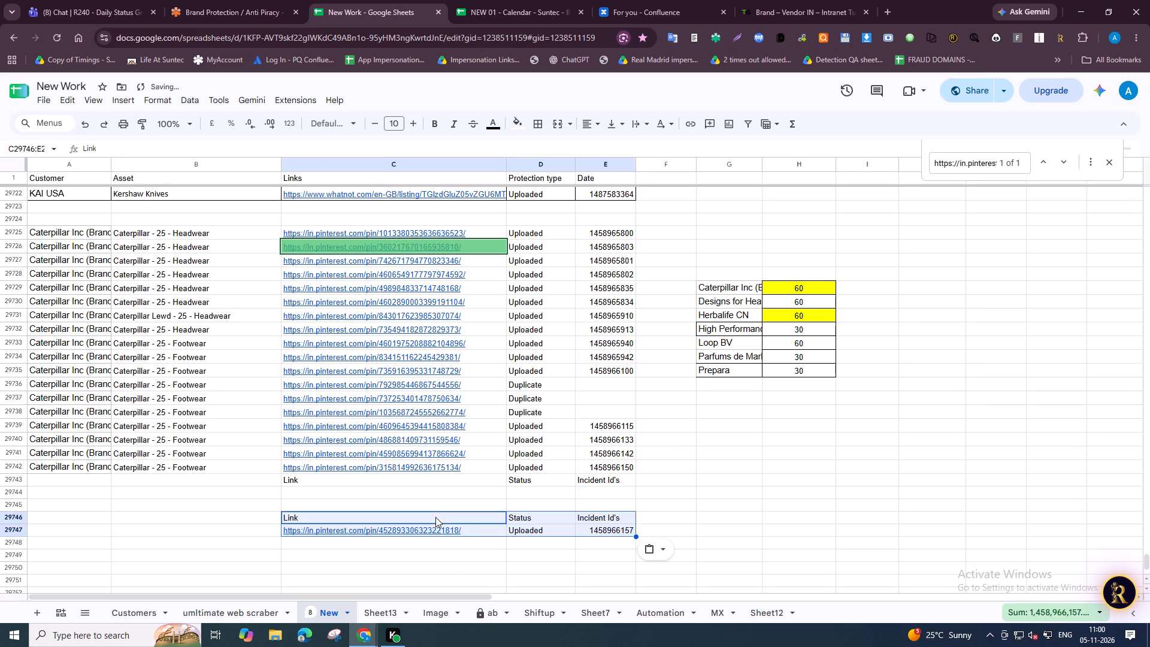
pyautogui.press('Down')
pyautogui.hotkey('ctrl', 'shift', 'Right')
pyautogui.hotkey('ctrl', 'x')
pyautogui.press('Up')
pyautogui.press('Up')
pyautogui.press('Up')
pyautogui.press('Up')
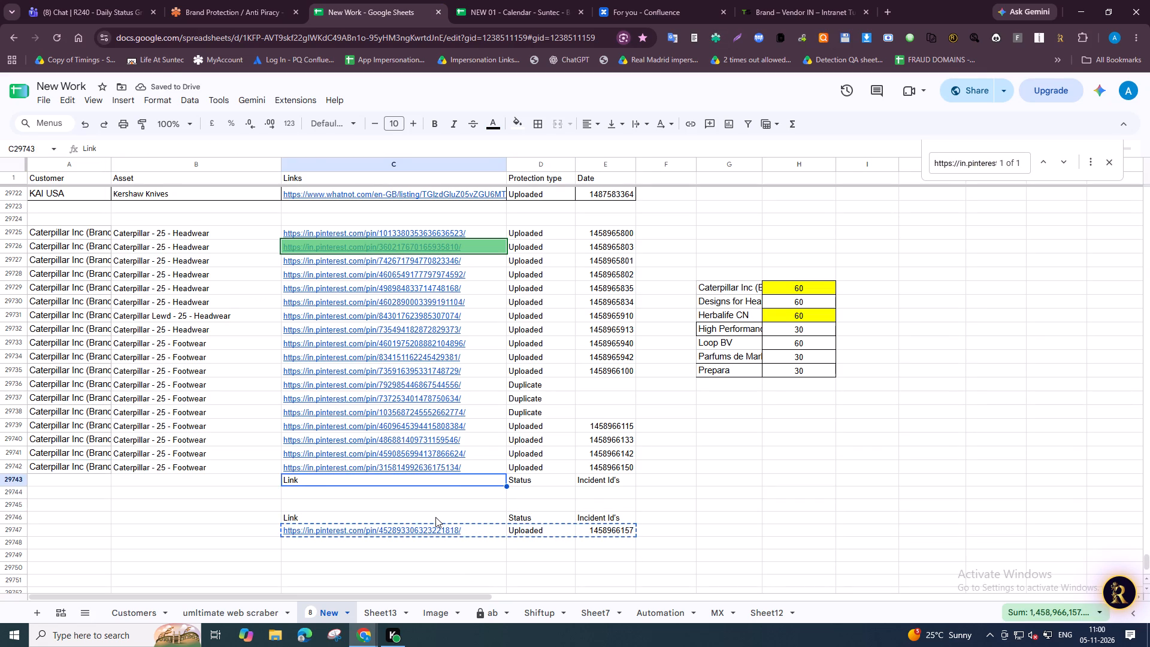
pyautogui.hotkey('ctrl', 'v')
pyautogui.press('Left')
pyautogui.hotkey('ctrl', 'd')
pyautogui.press('Left')
pyautogui.hotkey('ctrl', 'd')
# Close the Striver pin, open Peltz Shoes' Threshold Waterproof Work Boot pin, expand its description and search the page for "use".
pyautogui.hotkey('alt', 'Tab')
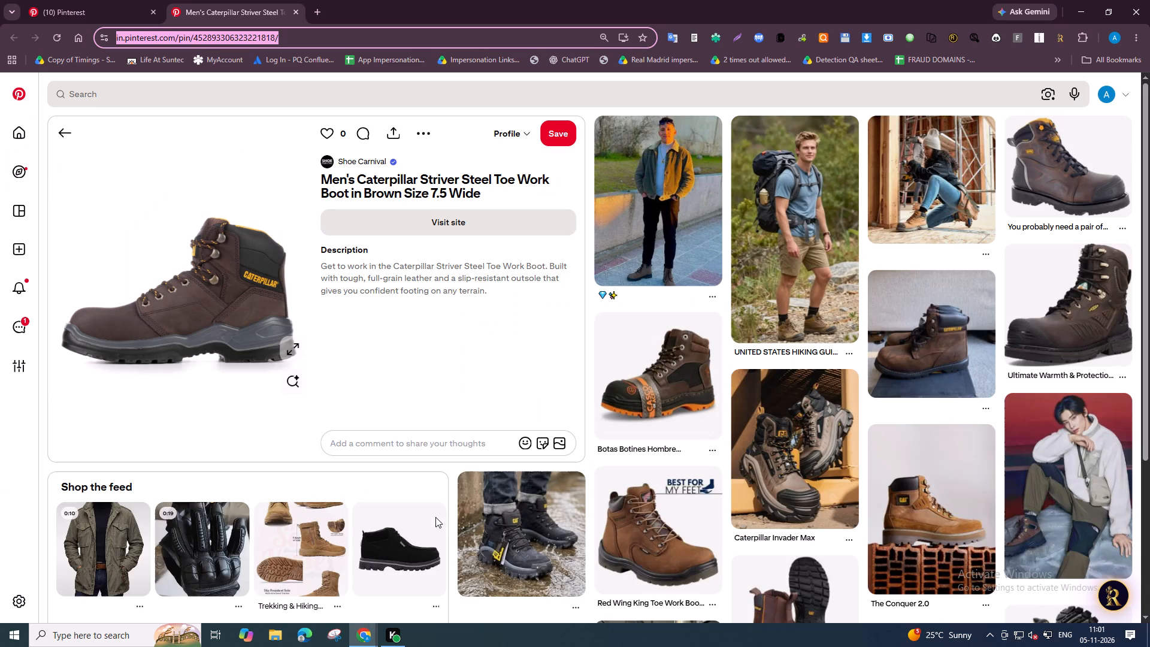
pyautogui.hotkey('ctrl', 'w')
pyautogui.scroll(-2, 1143, 510)
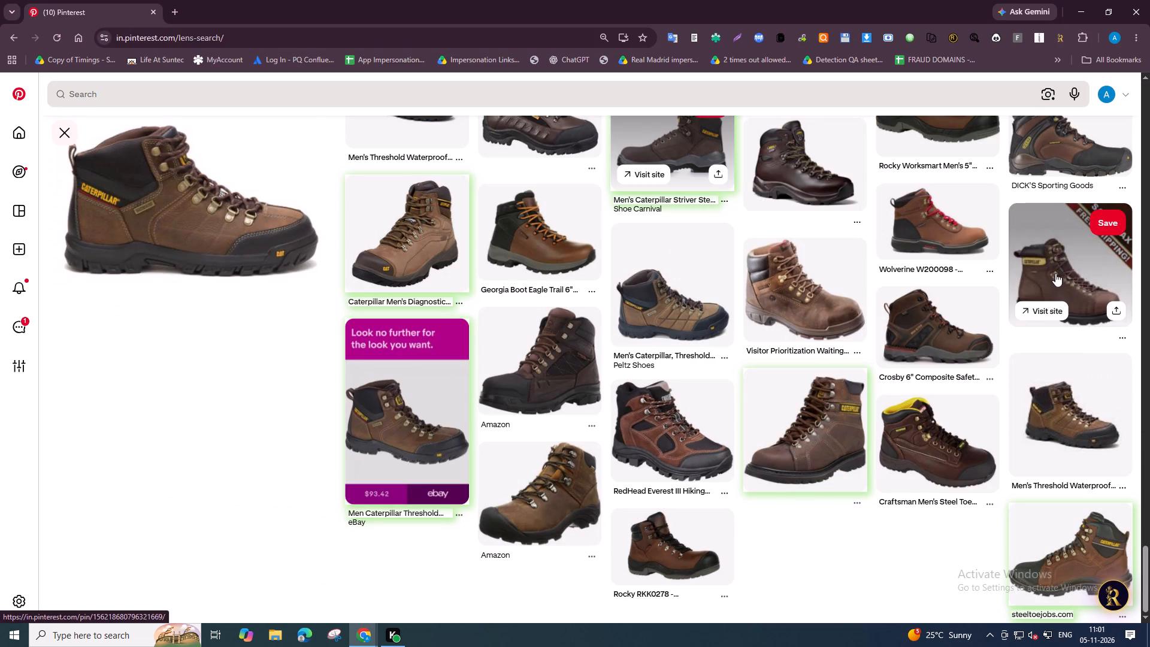
pyautogui.keyDown('ctrl'); pyautogui.click(685, 300); pyautogui.keyUp('ctrl')
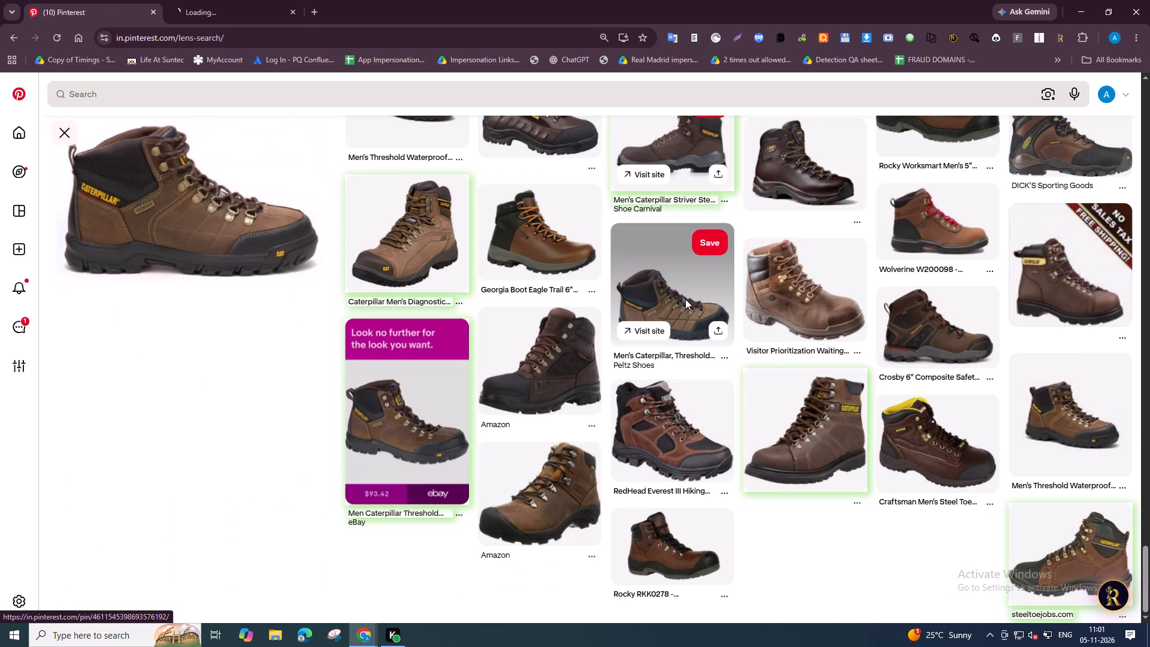
pyautogui.click(192, 0)
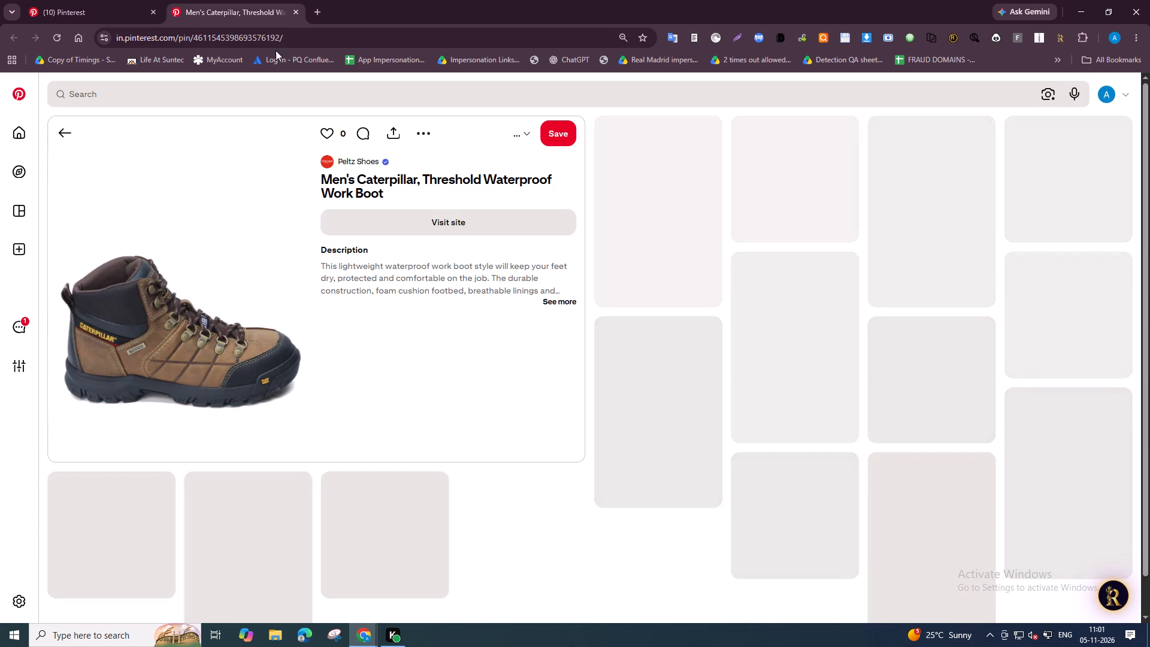
pyautogui.click(562, 298)
pyautogui.click(561, 305)
pyautogui.rightClick(513, 331)
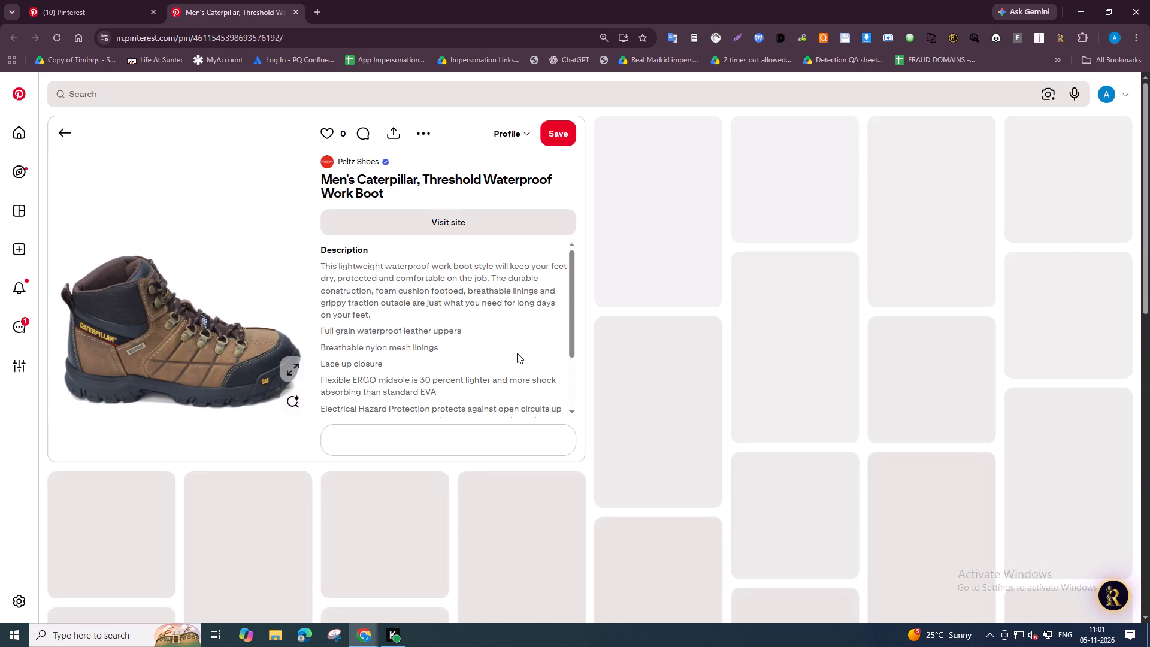
pyautogui.hotkey('ctrl', 'f')
pyautogui.click(501, 198)
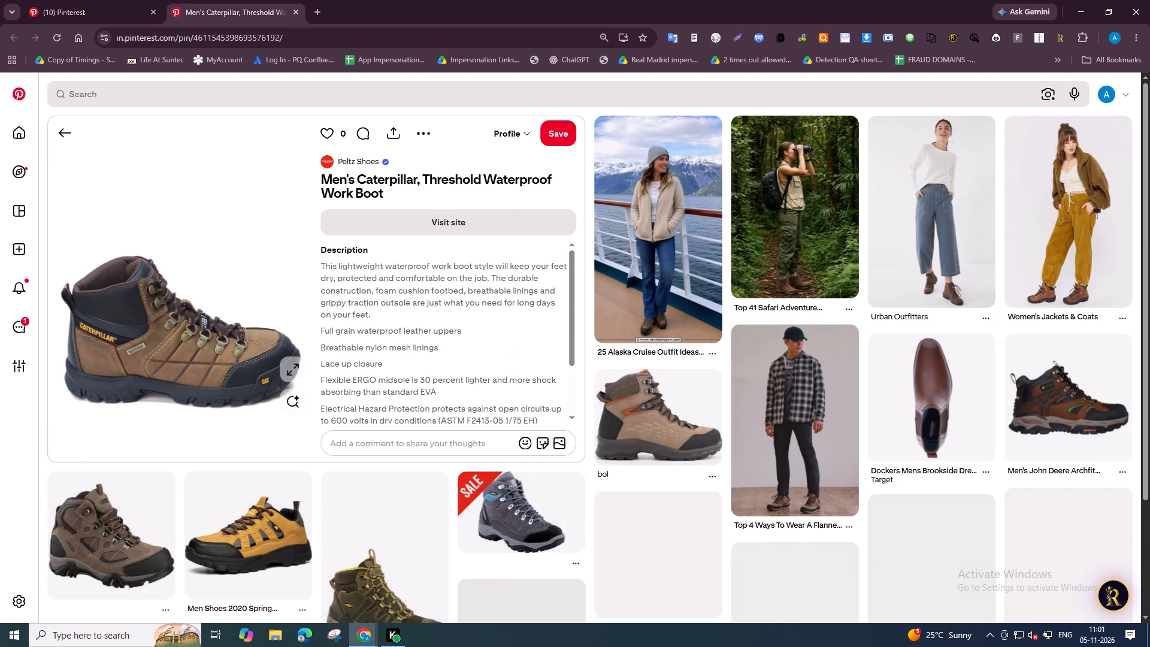
pyautogui.hotkey('ctrl', 'f')
pyautogui.click(434, 10)
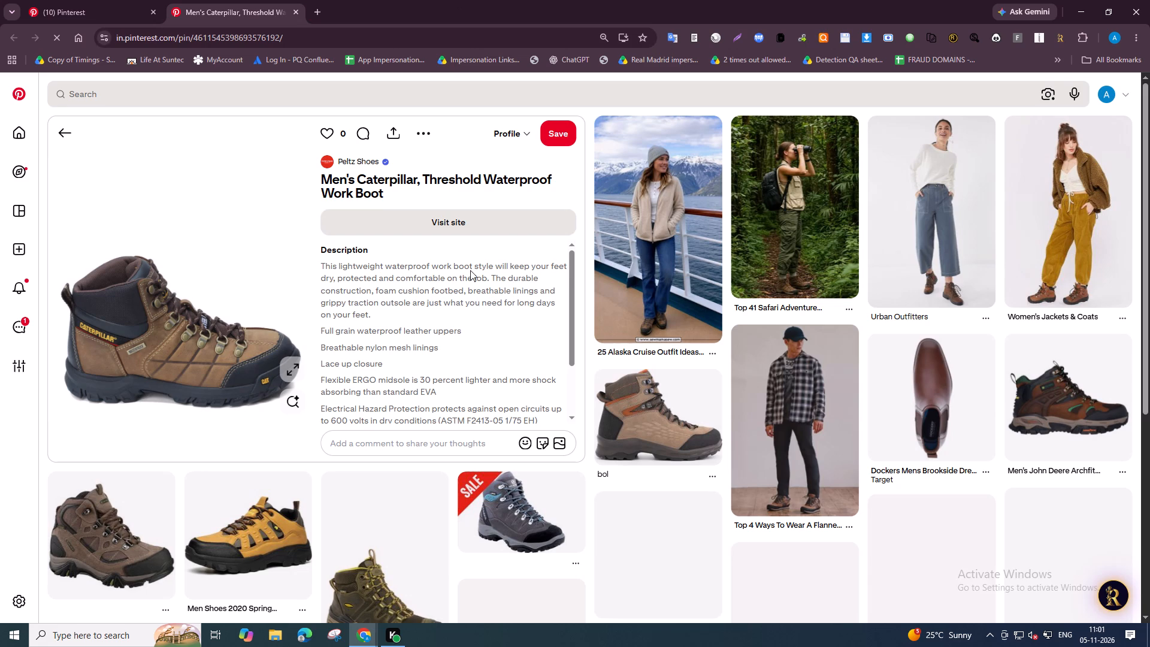
pyautogui.hotkey('ctrl', 'f')
pyautogui.write('use')
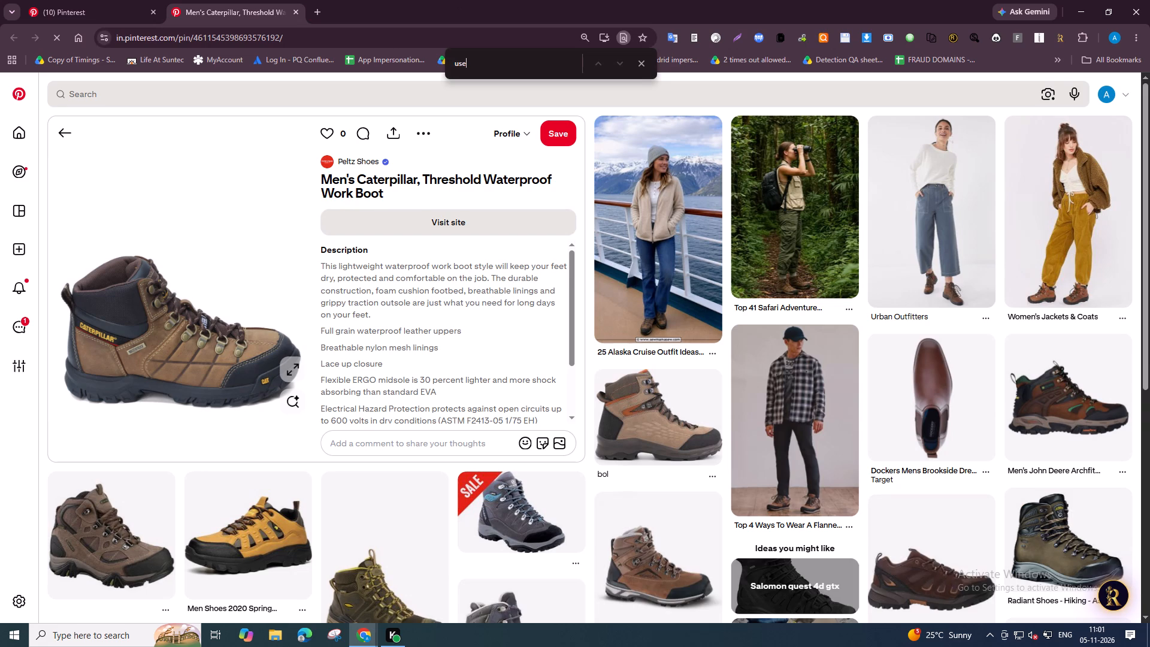
# Copy the link of the Peltz Shoes Threshold Waterproof Work Boot pin.
pyautogui.click(288, 39)
pyautogui.hotkey('ctrl', 'c')
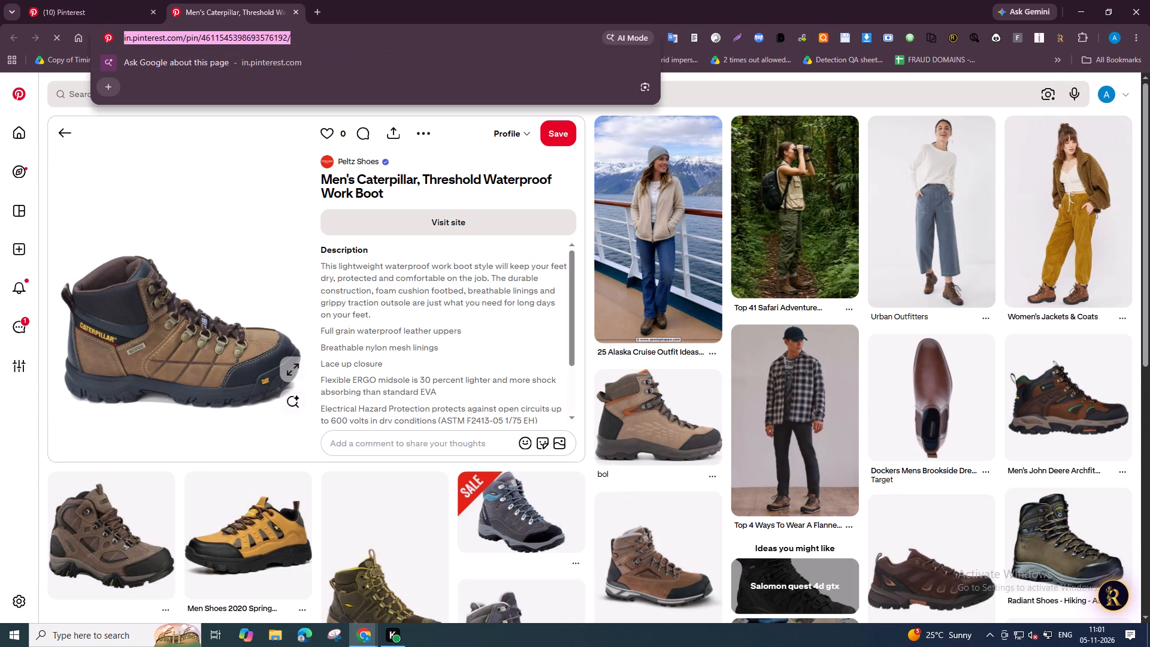
pyautogui.hotkey('ctrl', 'c')
pyautogui.hotkey('ctrl', 'c')
pyautogui.hotkey('ctrl', 'c')
# Replace the link in Red Points with the Peltz Shoes Threshold one, submit it as a footwear counterfeit incident and copy its link status.
pyautogui.hotkey('alt', 'Tab')
pyautogui.click(252, 0)
pyautogui.doubleClick(290, 337)
pyautogui.hotkey('ctrl', 'v')
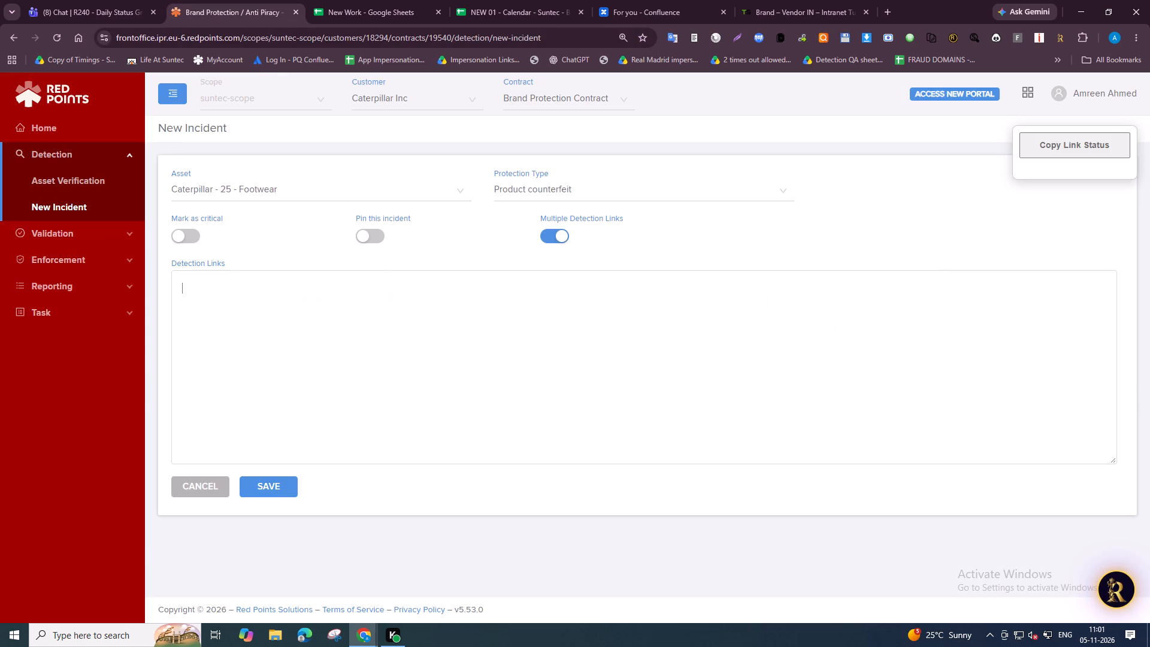
pyautogui.click(293, 483)
pyautogui.click(1104, 150)
# Log the copied Peltz Shoes Threshold incident as the next New Work row, filling in Caterpillar Inc and Caterpillar - 25 - Footwear.
pyautogui.click(367, 0)
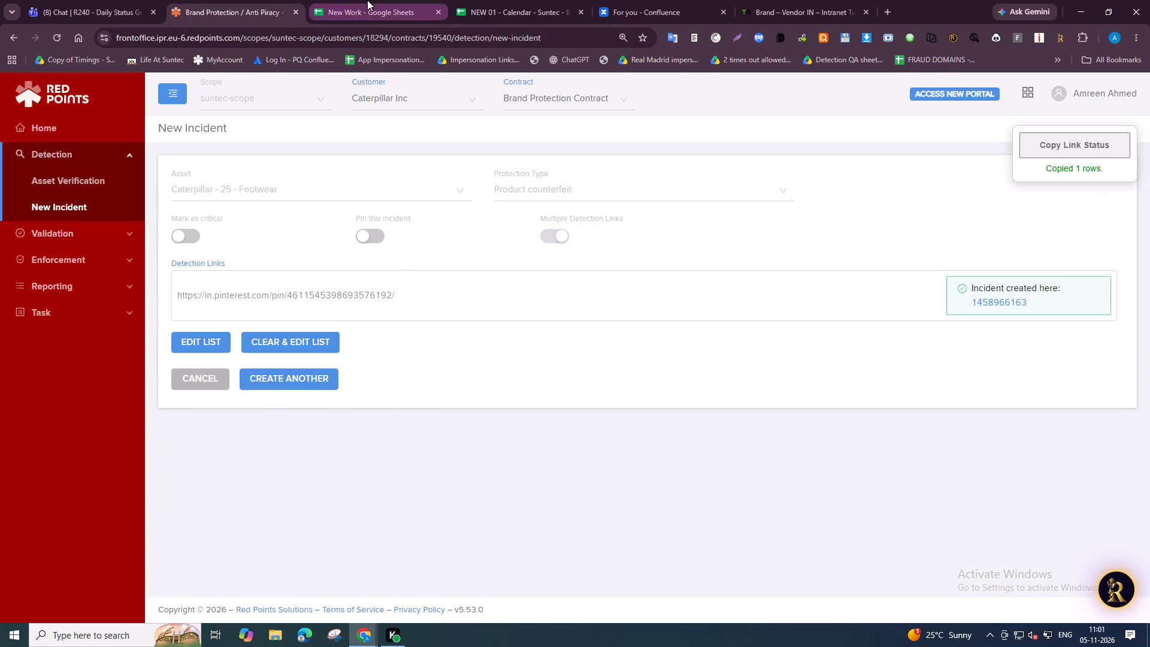
pyautogui.click(417, 506)
pyautogui.hotkey('ctrl', 'v')
pyautogui.press('Down')
pyautogui.hotkey('ctrl', 'shift', 'Right')
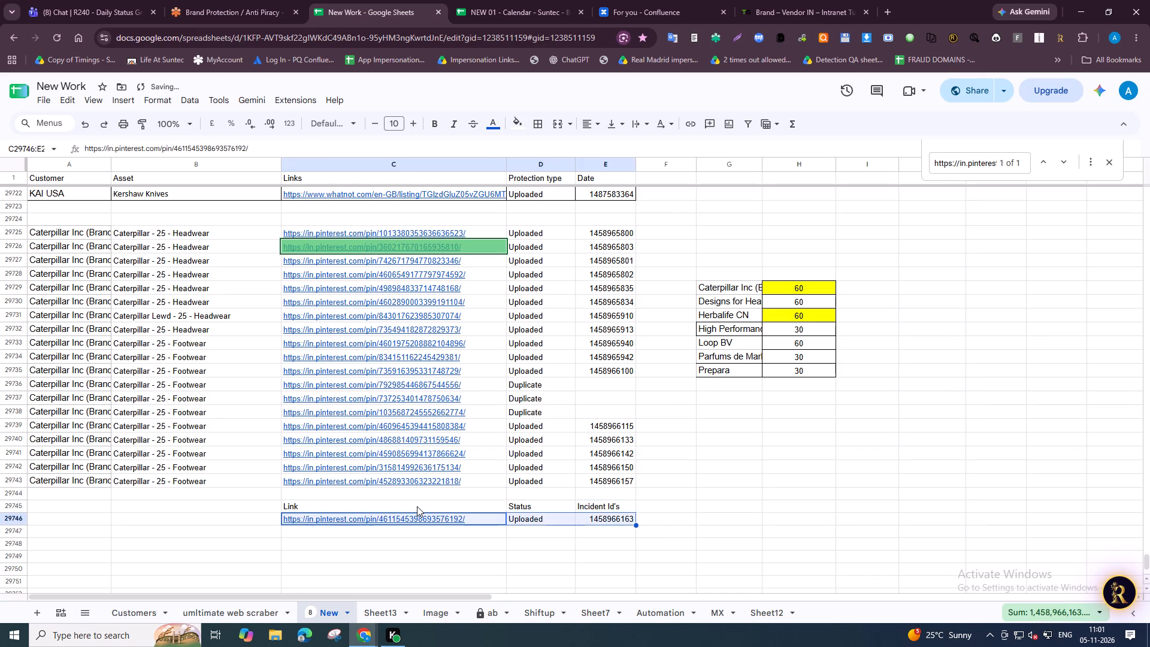
pyautogui.hotkey('ctrl', 'x')
pyautogui.press('Up')
pyautogui.press('Up')
pyautogui.hotkey('ctrl', 'v')
pyautogui.press('Left')
pyautogui.hotkey('ctrl', 'd')
pyautogui.press('Left')
pyautogui.hotkey('ctrl', 'd')
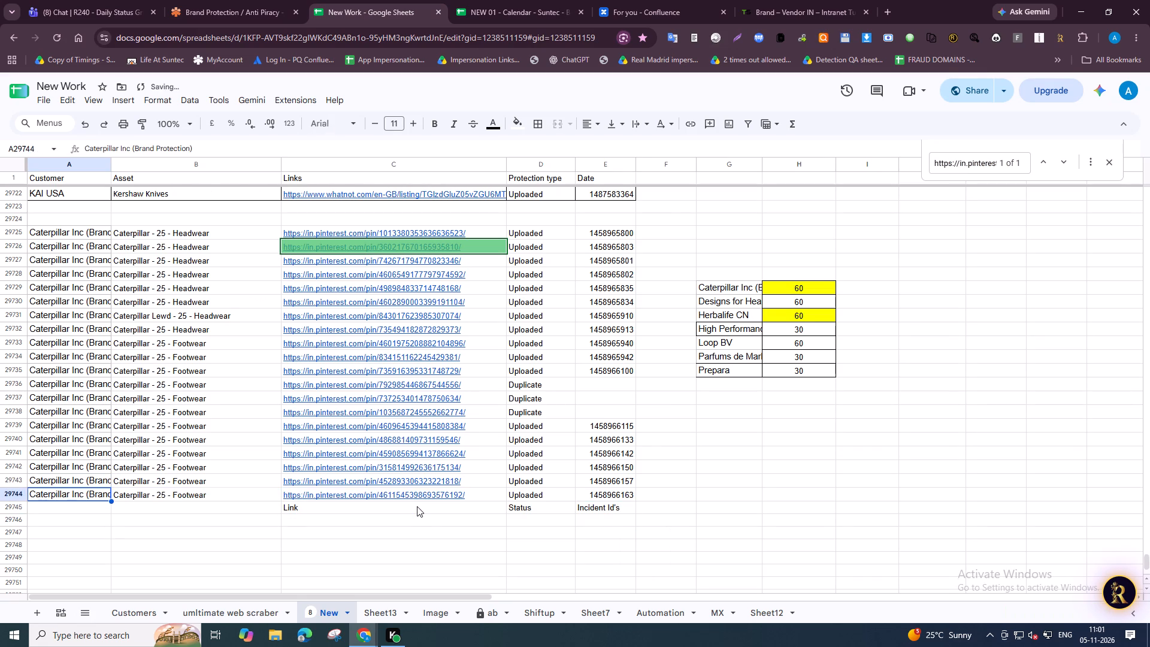
# Close the Peltz Shoes pin, check the sellers of the remaining Threshold Waterproof and "No Sales Tax" Caterpillar boot pins, and close both.
pyautogui.hotkey('alt', 'Tab')
pyautogui.hotkey('ctrl', 'w')
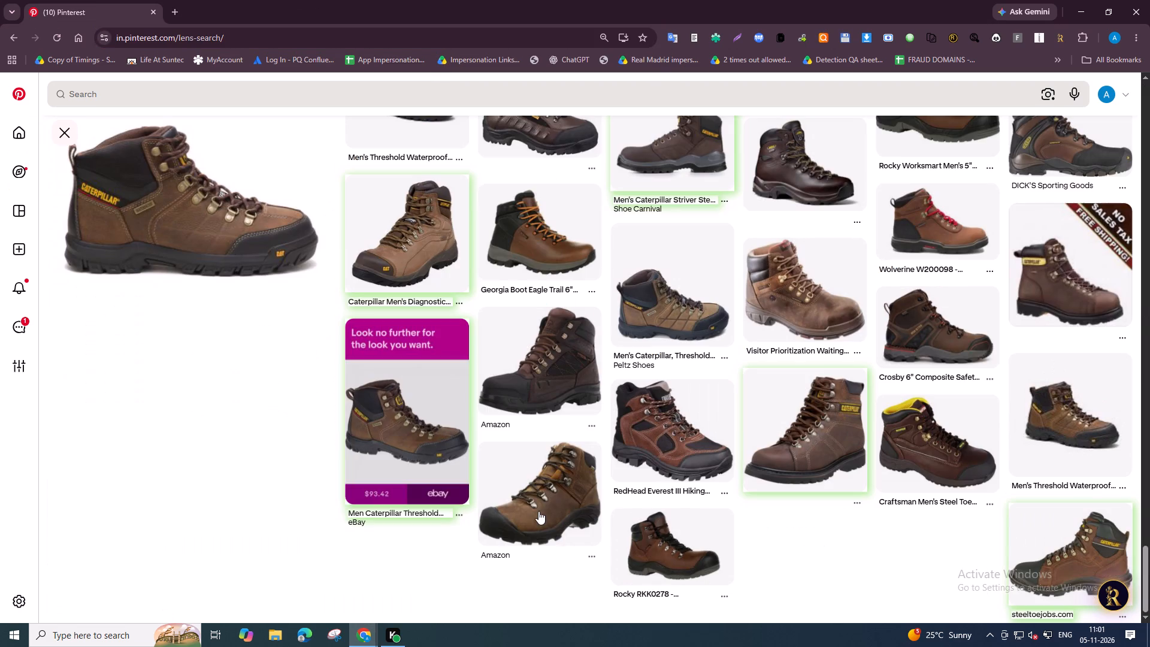
pyautogui.scroll(-3, 609, 515)
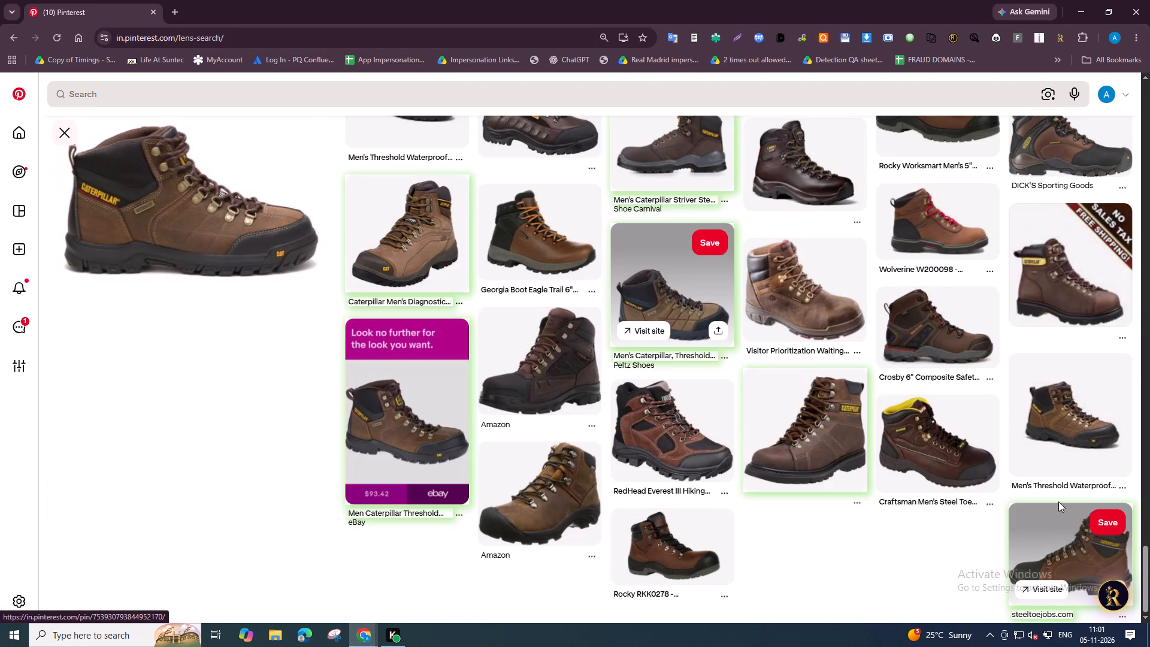
pyautogui.keyDown('ctrl'); pyautogui.click(1061, 391); pyautogui.keyUp('ctrl')
pyautogui.click(208, 0)
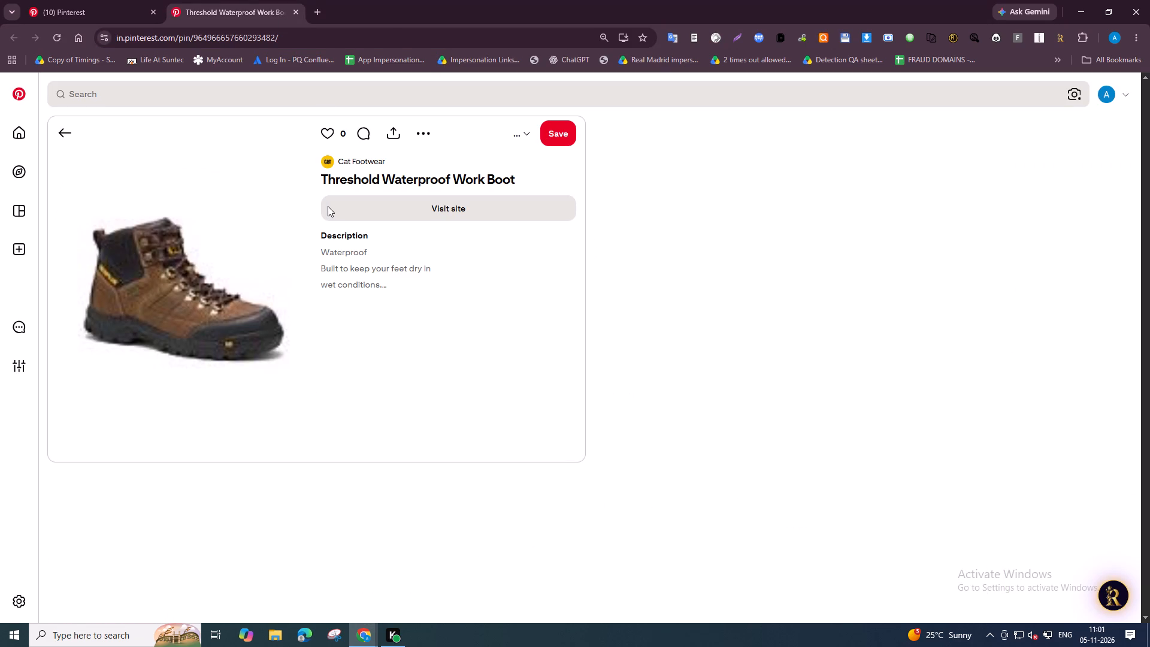
pyautogui.hotkey('ctrl', 'w')
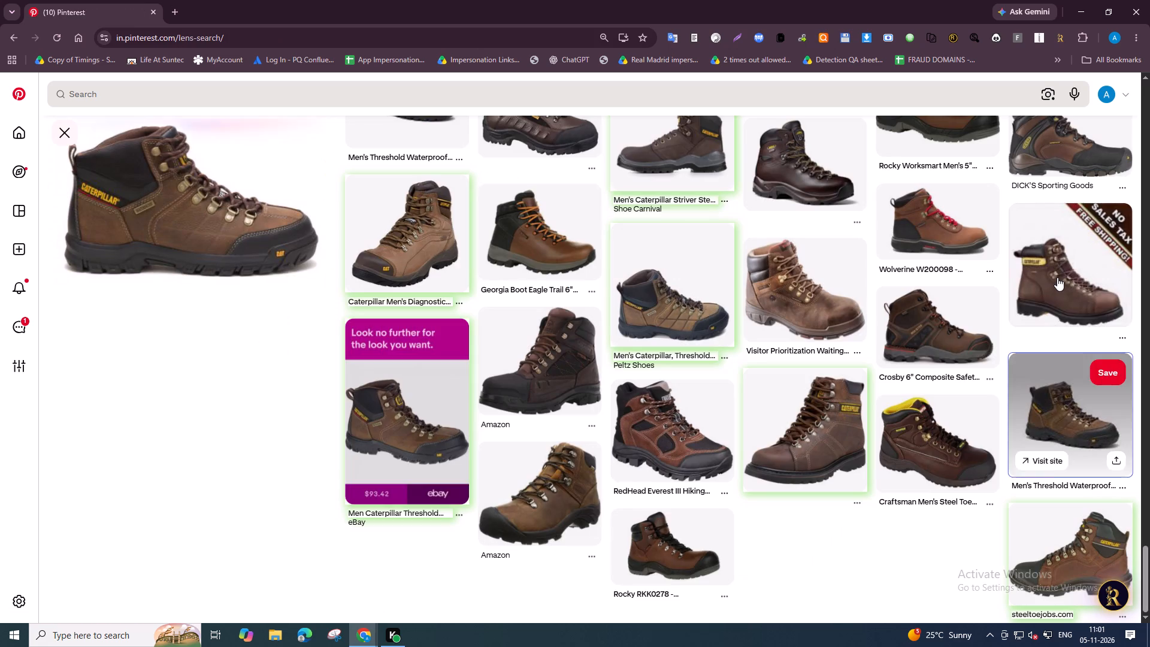
pyautogui.keyDown('ctrl'); pyautogui.click(1058, 277); pyautogui.keyUp('ctrl')
pyautogui.click(231, 0)
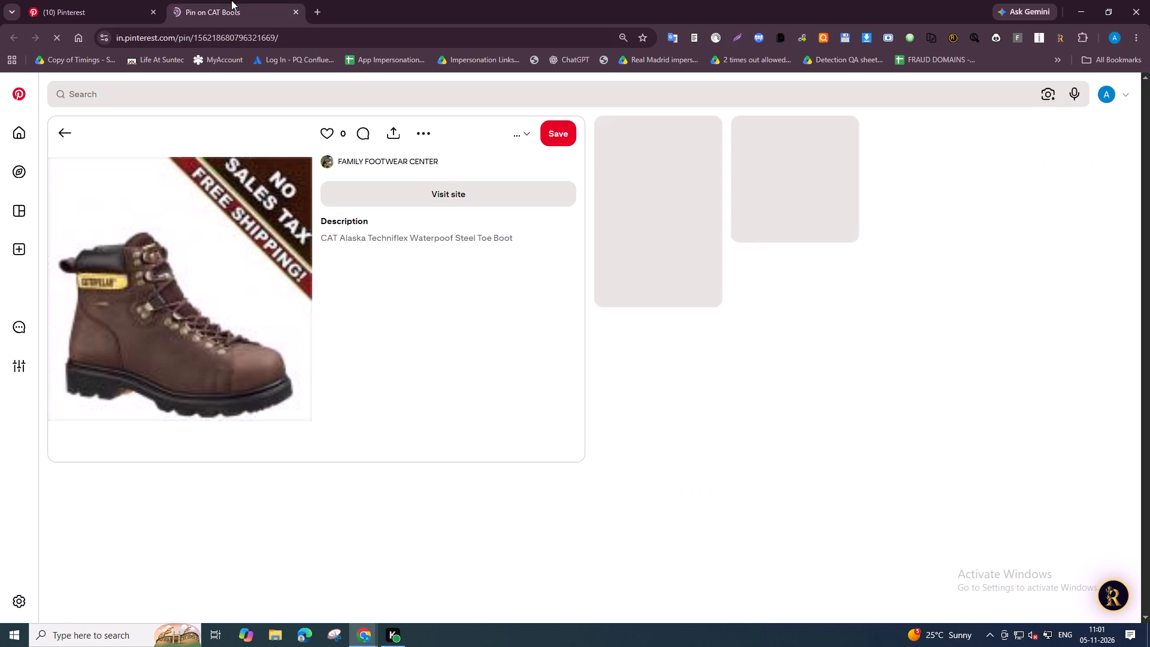
pyautogui.hotkey('ctrl', 'w')
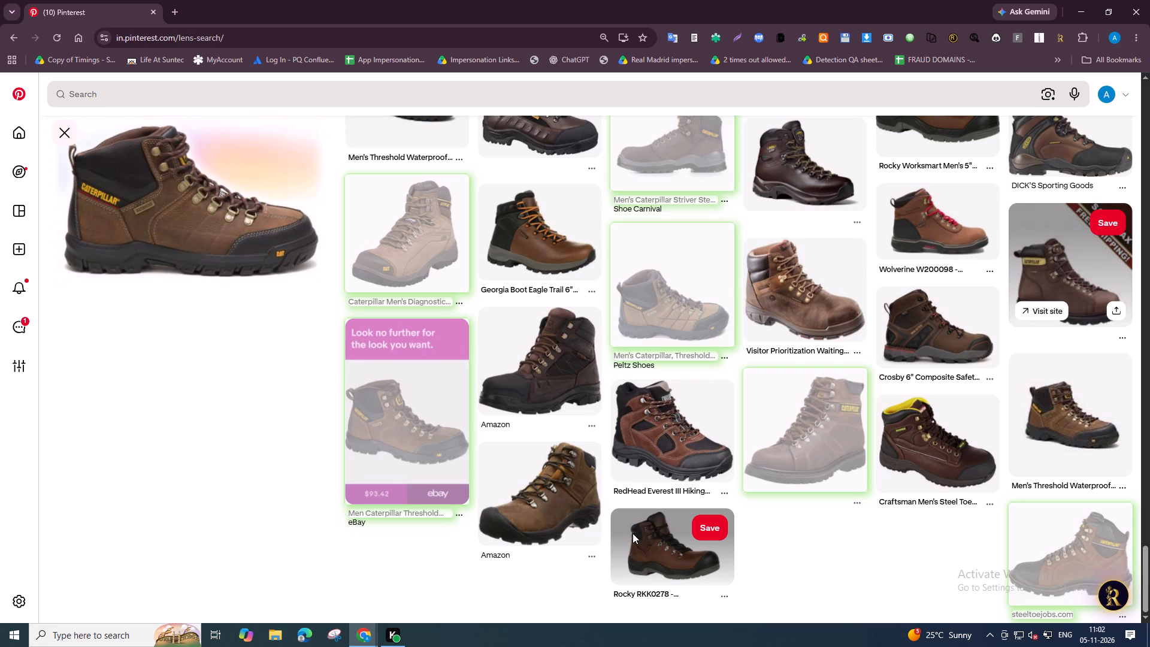
# Open the 90523 CAT 6-Inch Steel Work Boots pin from the visual search results and copy its link.
pyautogui.scroll(3, 630, 527)
pyautogui.scroll(2, 800, 555)
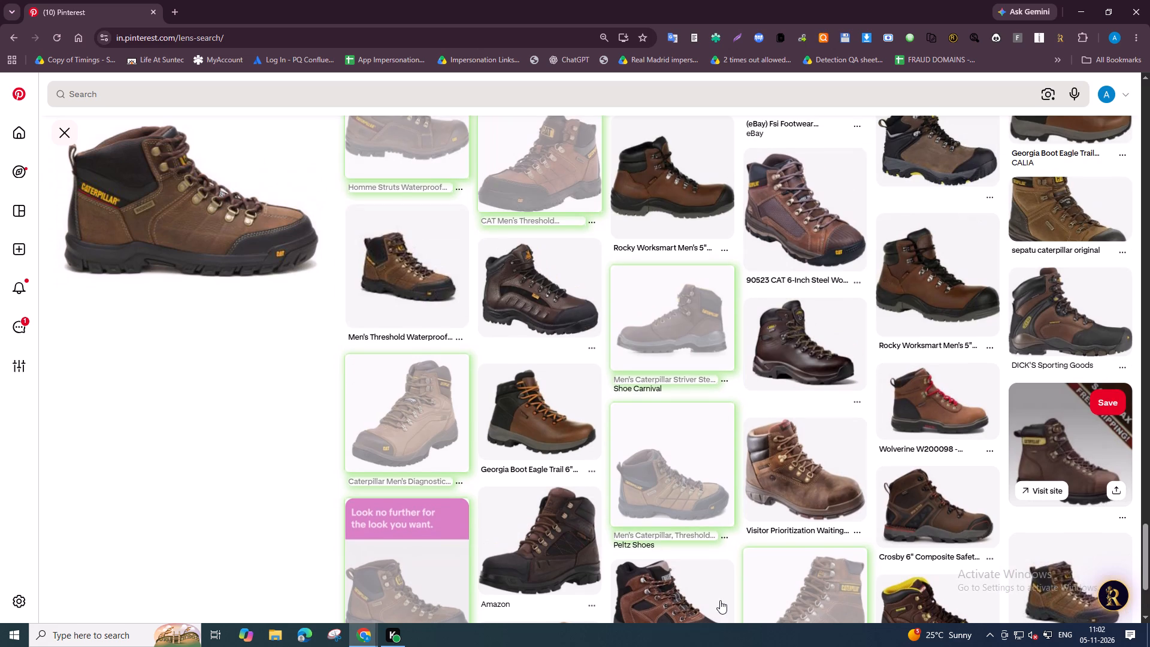
pyautogui.keyDown('ctrl'); pyautogui.click(815, 347); pyautogui.keyUp('ctrl')
pyautogui.click(250, 0)
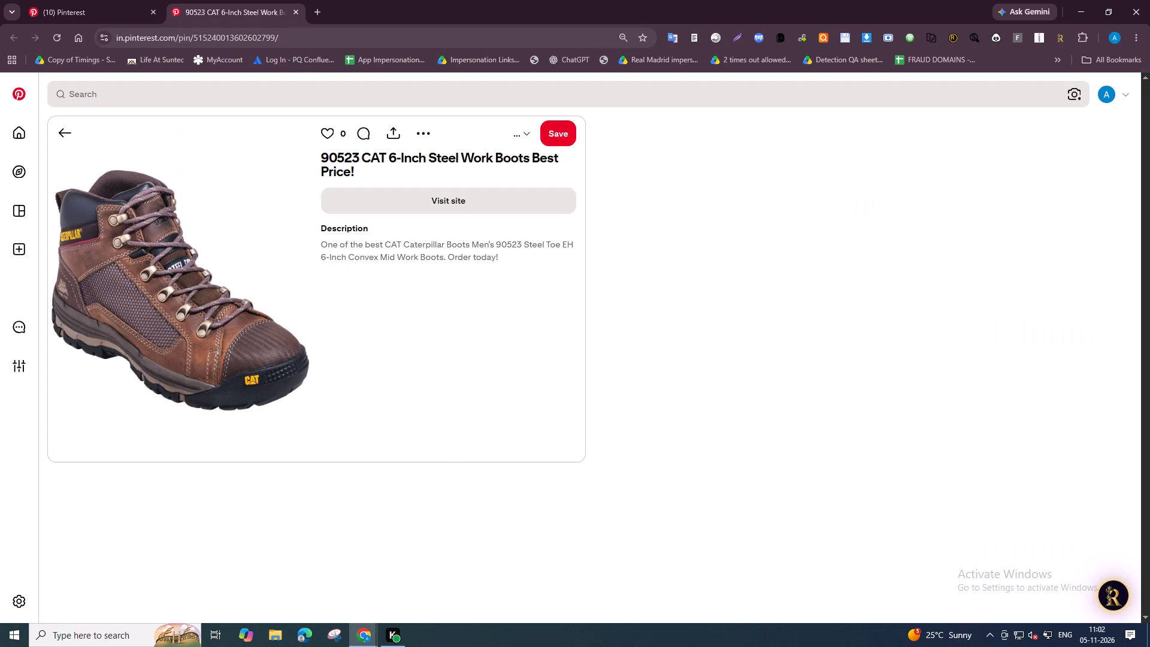
pyautogui.click(302, 43)
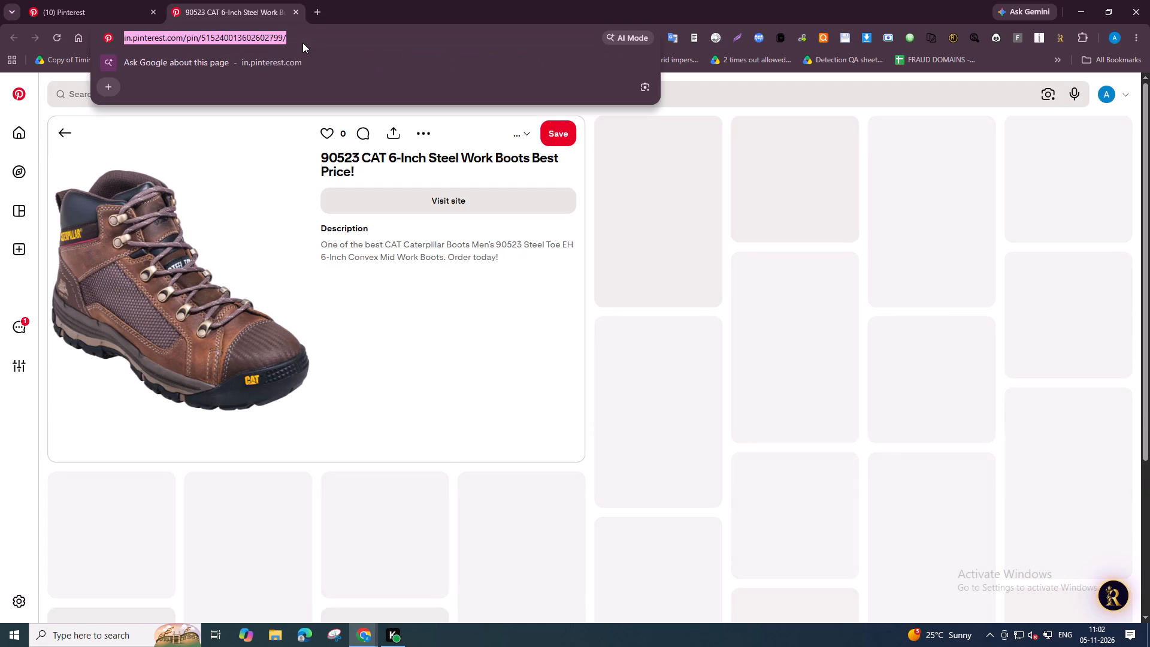
pyautogui.hotkey('ctrl', 'c')
pyautogui.hotkey('ctrl', 'c')
pyautogui.hotkey('ctrl', 'c')
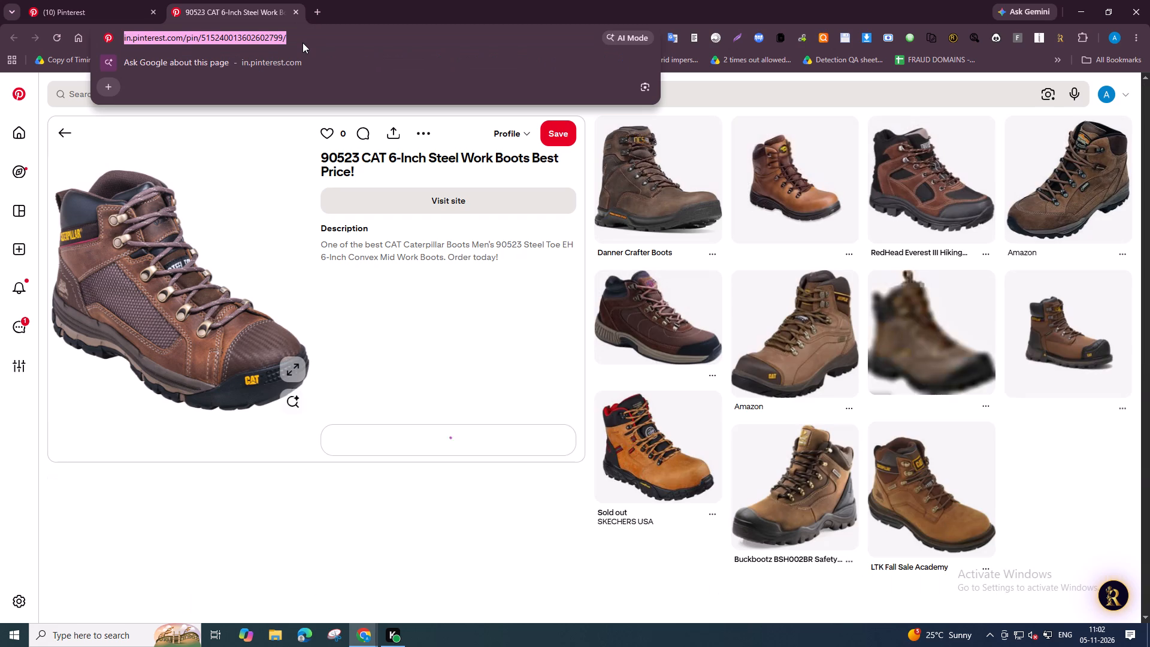
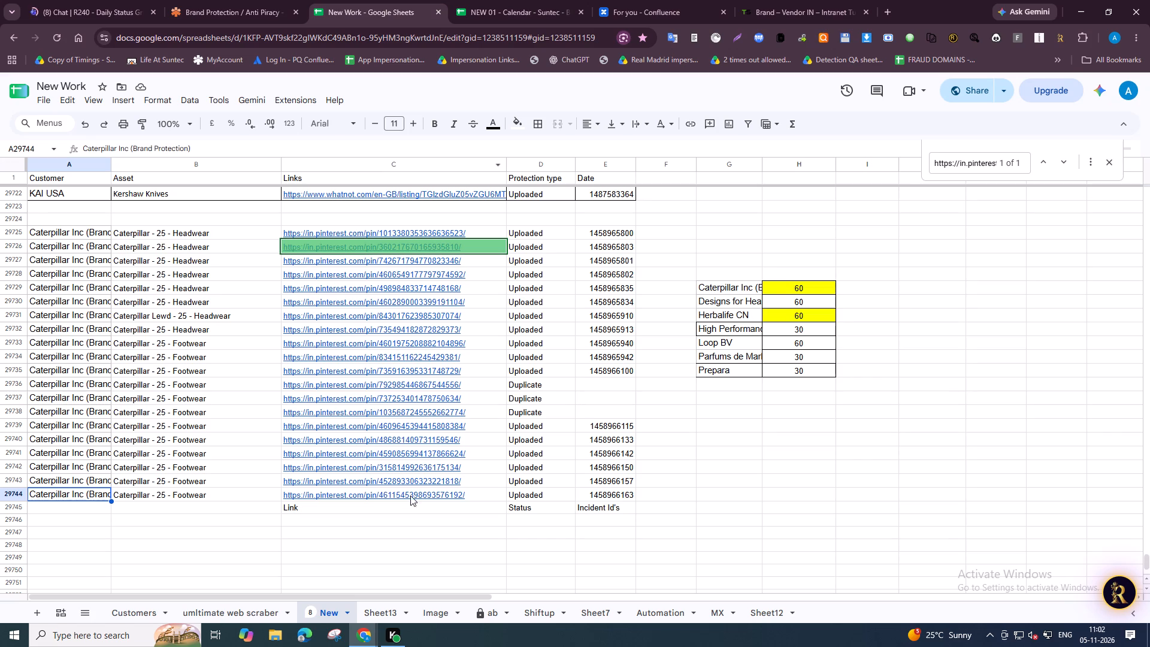
# Paste the copied 90523 CAT boots link status into the next New Work row and fill in Caterpillar Inc and Caterpillar - 25 - Footwear.
pyautogui.click(403, 513)
pyautogui.hotkey('ctrl', 'v')
pyautogui.press('Down')
pyautogui.hotkey('ctrl', 'shift', 'Right')
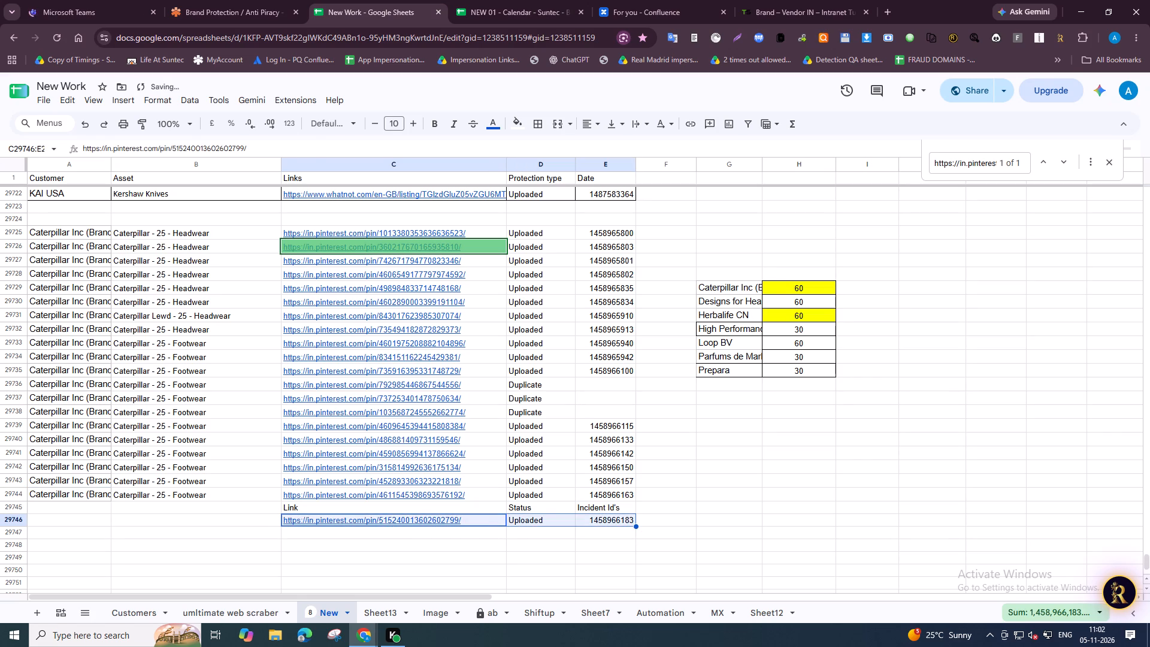
pyautogui.hotkey('ctrl', 'x')
pyautogui.press('Up')
pyautogui.hotkey('ctrl', 'v')
pyautogui.press('Left')
pyautogui.hotkey('ctrl', 'd')
pyautogui.press('Left')
pyautogui.press('Right')
pyautogui.hotkey('ctrl', 'v')
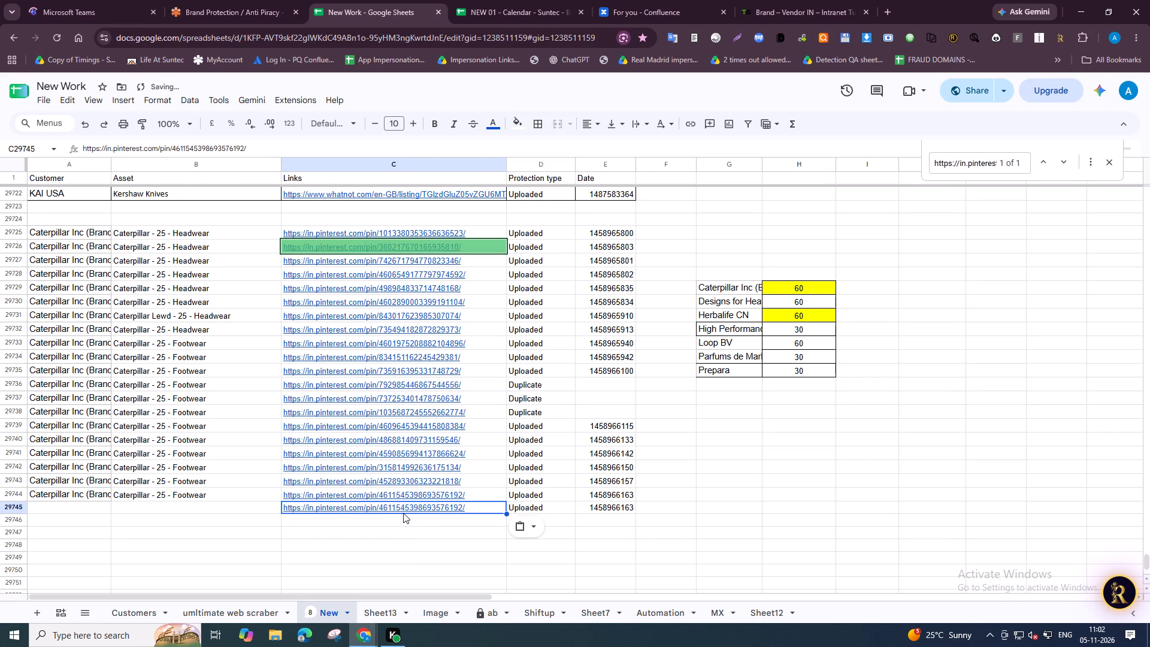
pyautogui.press('Left')
pyautogui.hotkey('ctrl', 'd')
pyautogui.press('Left')
pyautogui.hotkey('ctrl', 'd')
# Recopy the link status from Red Points and replace row 29745's link, status and incident ID with the 90523 CAT boots values, omitting the header line.
pyautogui.click(242, 0)
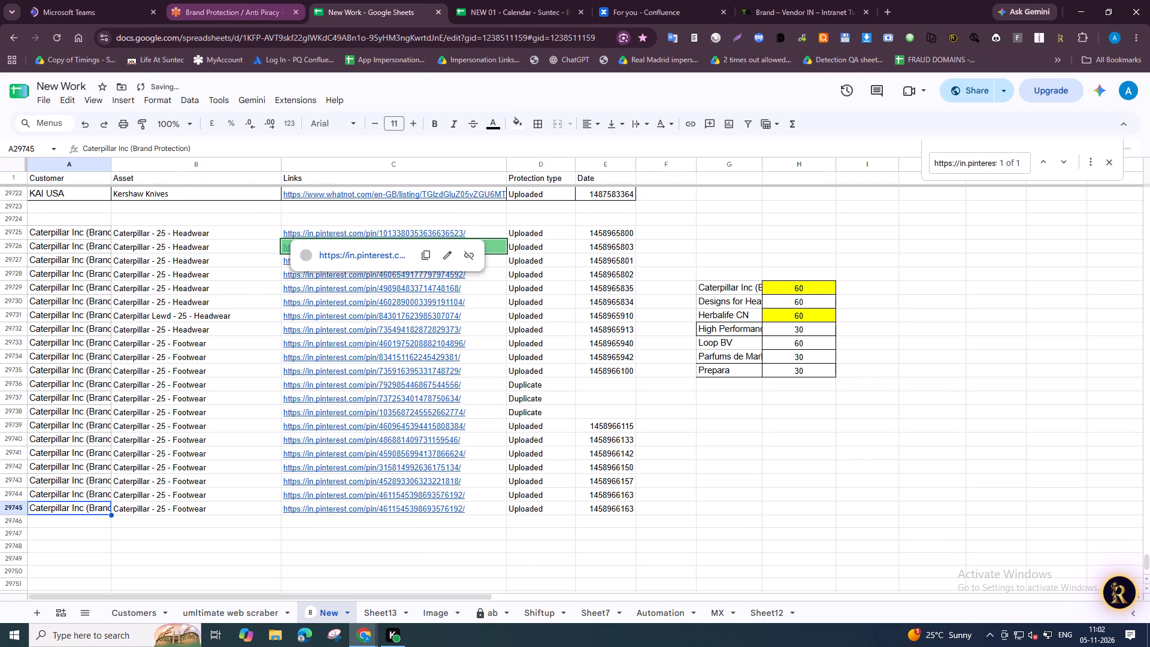
pyautogui.click(1068, 152)
pyautogui.click(375, 0)
pyautogui.click(435, 511)
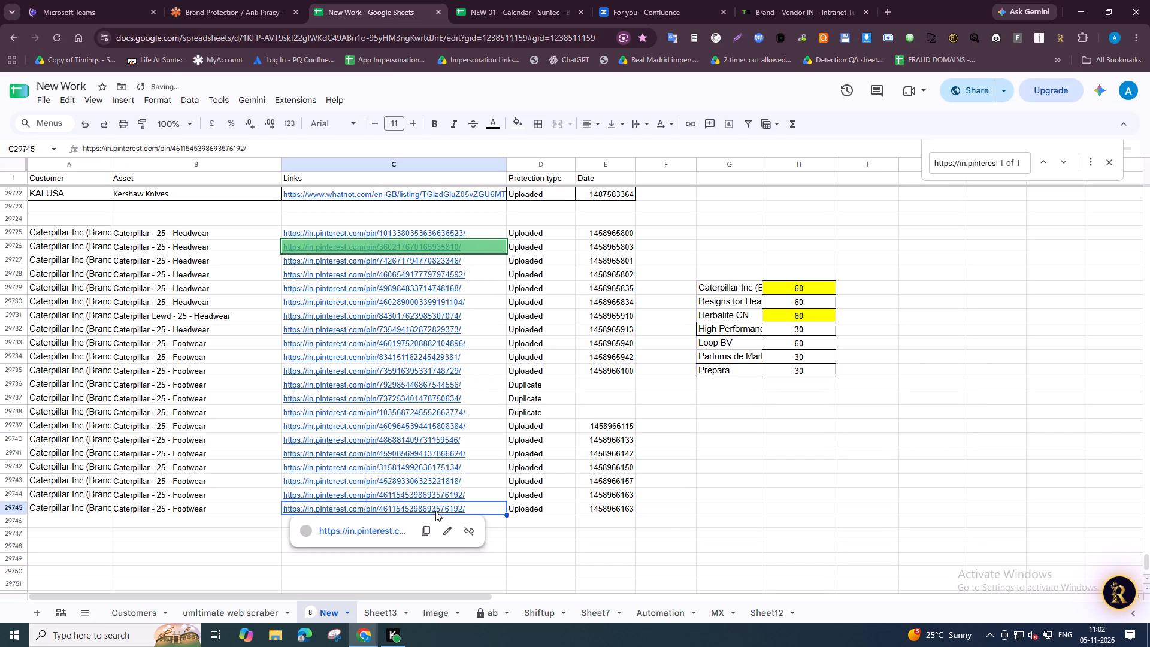
pyautogui.hotkey('ctrl', 'v')
pyautogui.press('Down')
pyautogui.hotkey('ctrl', 'shift', 'Right')
pyautogui.hotkey('ctrl', 'x')
pyautogui.press('Up')
pyautogui.hotkey('ctrl', 'v')
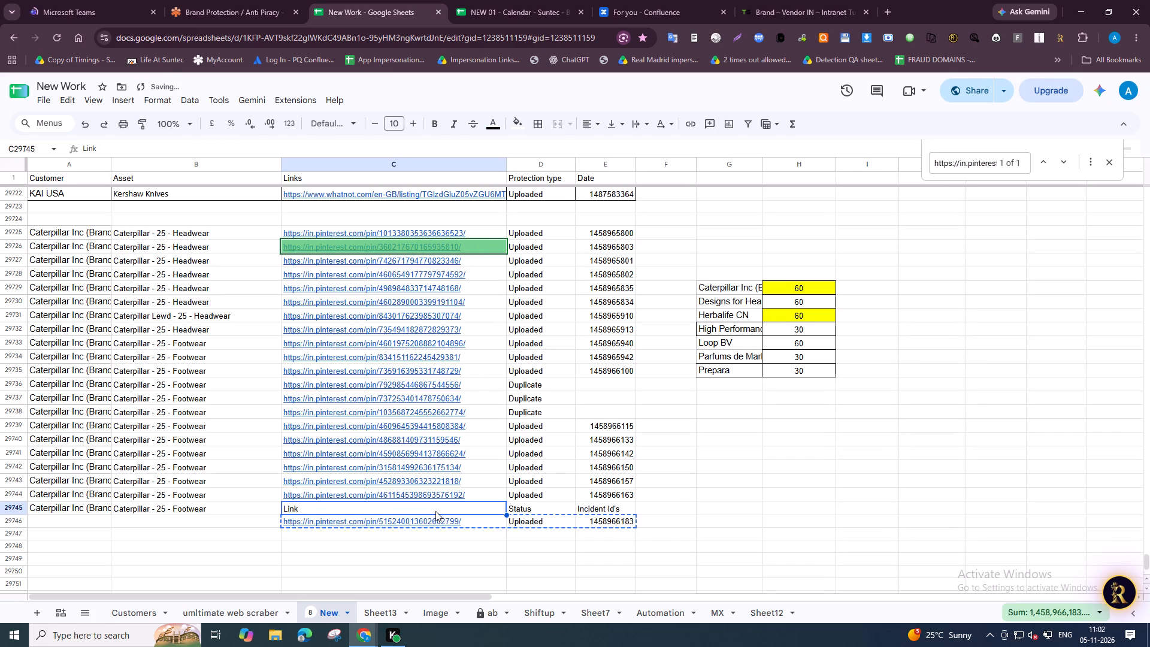
# Close the 90523 CAT boots pin, open the steeltoejobs.com Caterpillar boot pin from the visual search results and copy its link.
pyautogui.hotkey('alt', 'Tab')
pyautogui.hotkey('ctrl', 'w')
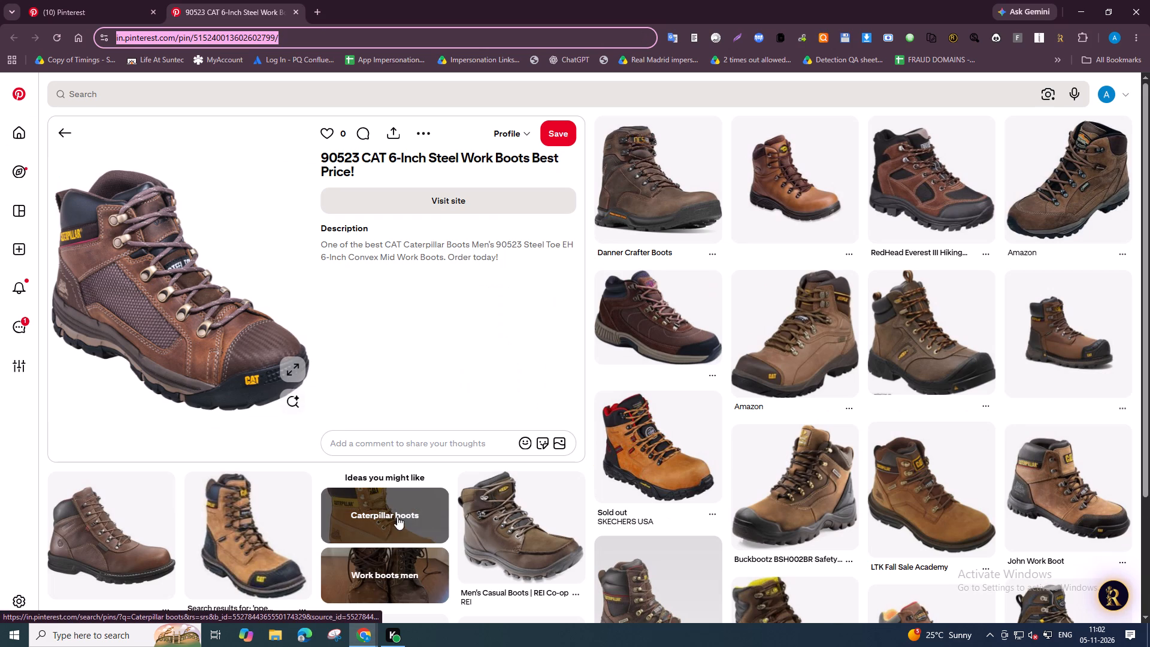
pyautogui.scroll(-5, 727, 386)
pyautogui.scroll(-4, 838, 409)
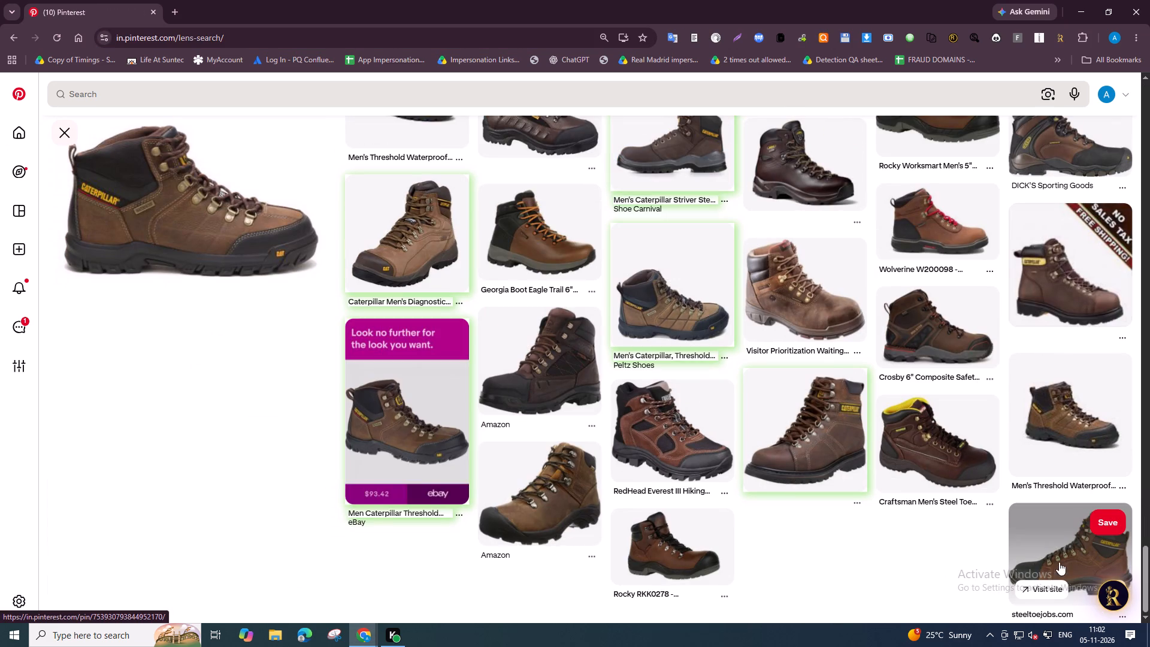
pyautogui.keyDown('ctrl'); pyautogui.click(1060, 552); pyautogui.keyUp('ctrl')
pyautogui.click(217, 0)
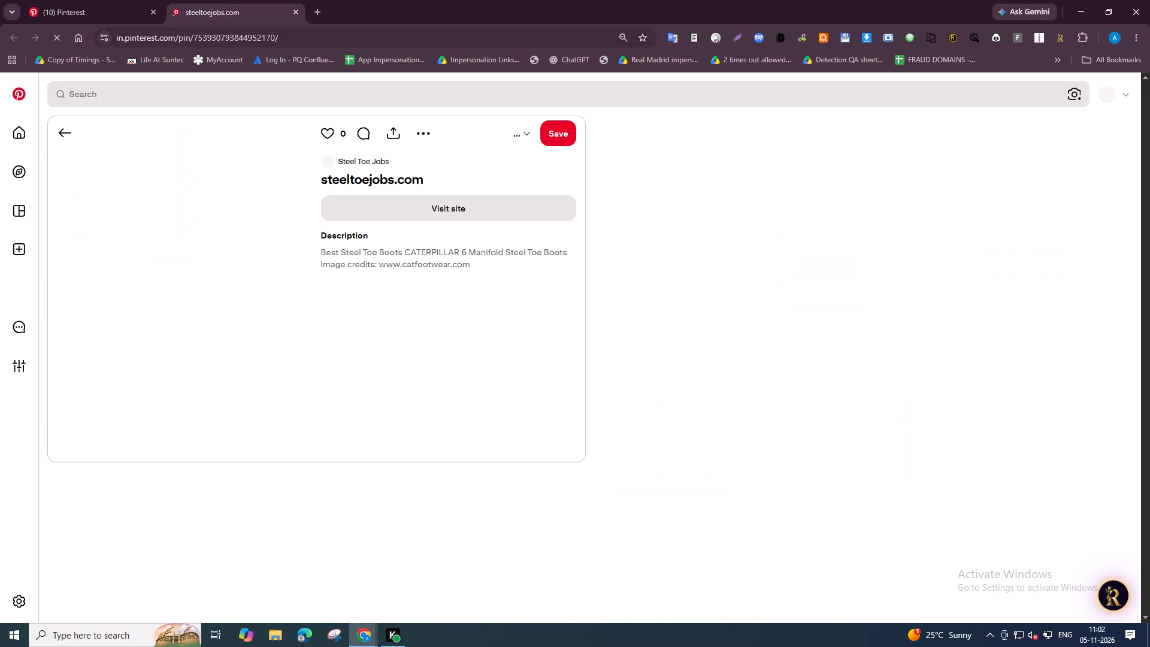
pyautogui.click(229, 35)
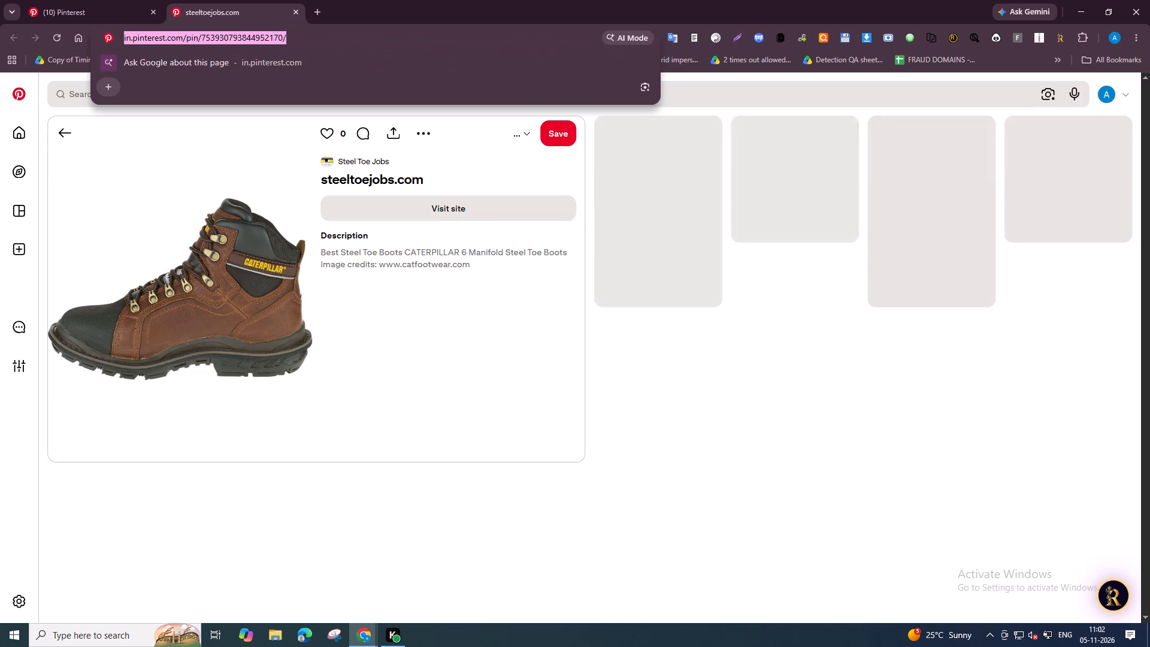
pyautogui.hotkey('ctrl', 'c')
pyautogui.hotkey('ctrl', 'c')
pyautogui.hotkey('ctrl', 'c')
# Replace the link in Red Points with the steeltoejobs.com one, submit it as a footwear counterfeit incident and close its pin.
pyautogui.hotkey('alt', 'Tab')
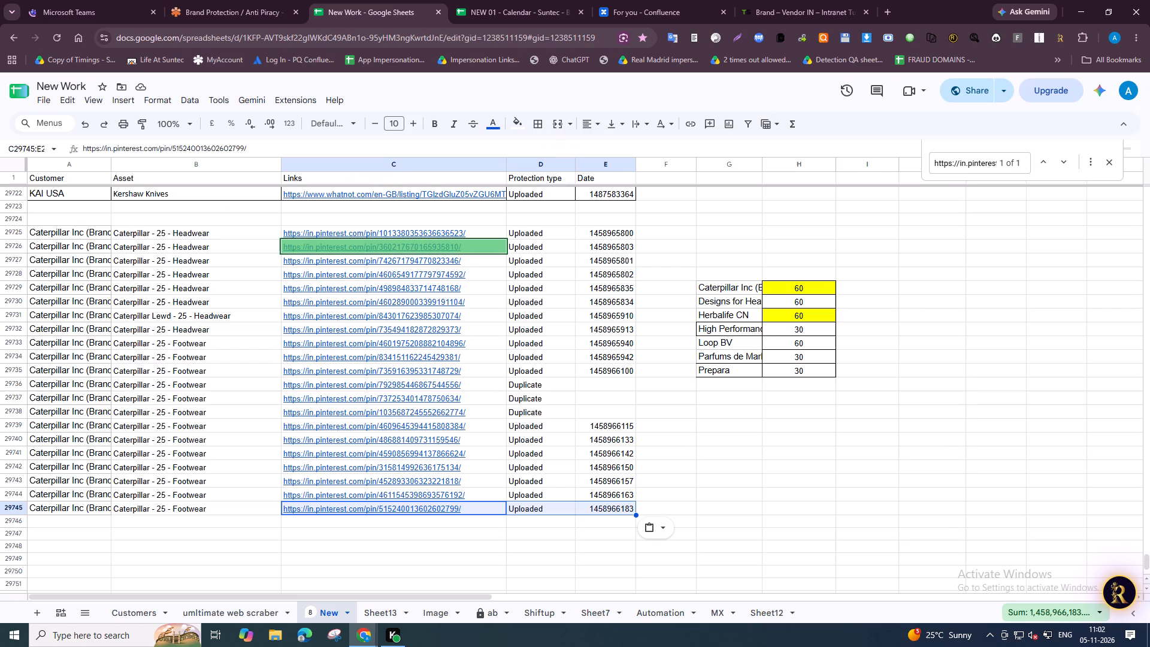
pyautogui.click(208, 0)
pyautogui.click(285, 345)
pyautogui.click(287, 341)
pyautogui.hotkey('ctrl', 'v')
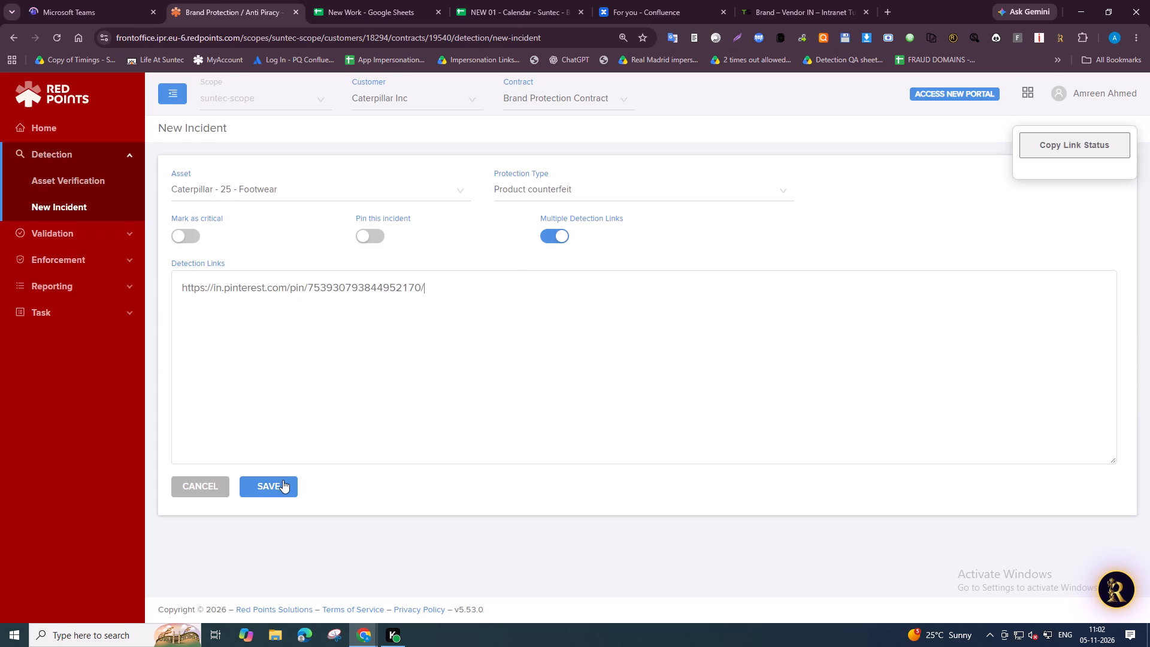
pyautogui.click(283, 480)
pyautogui.hotkey('alt', 'Tab')
pyautogui.hotkey('ctrl', 'w')
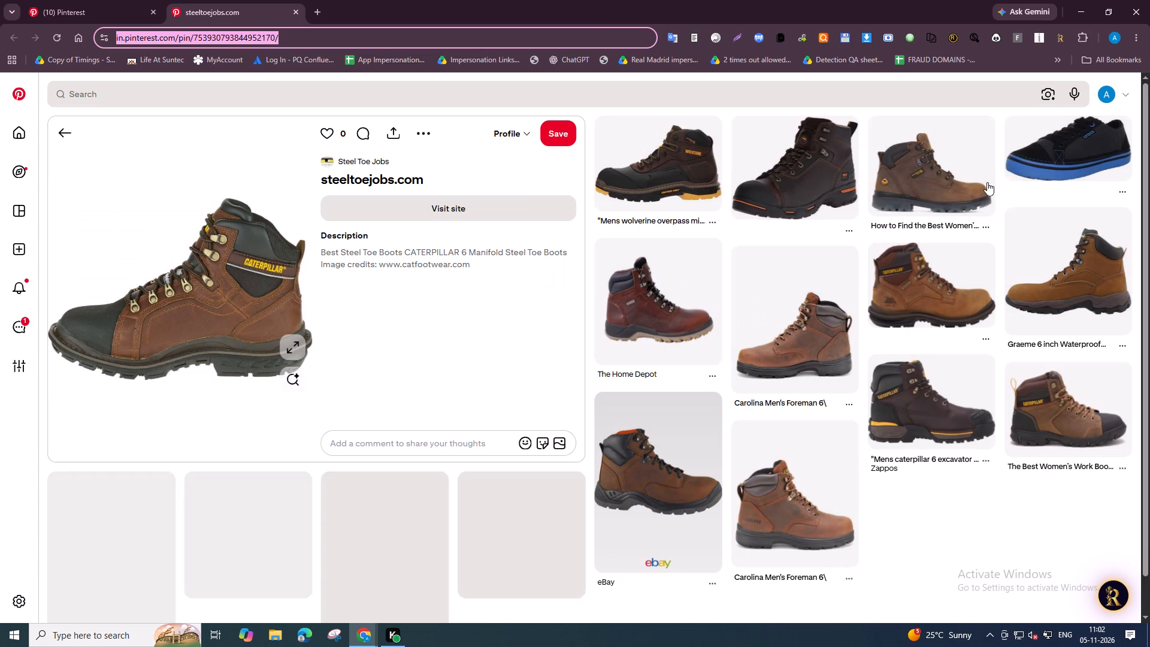
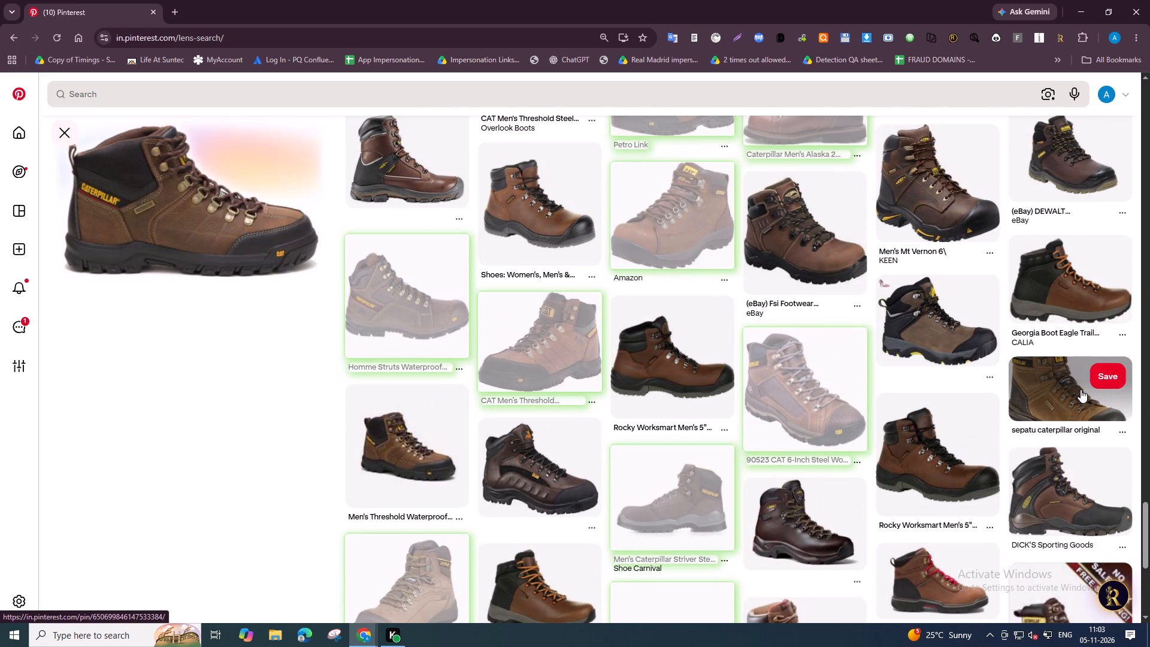
# Inspect the "sepatu caterpillar original" pin with its boot image enlarged, and close the pin.
pyautogui.click(200, 0)
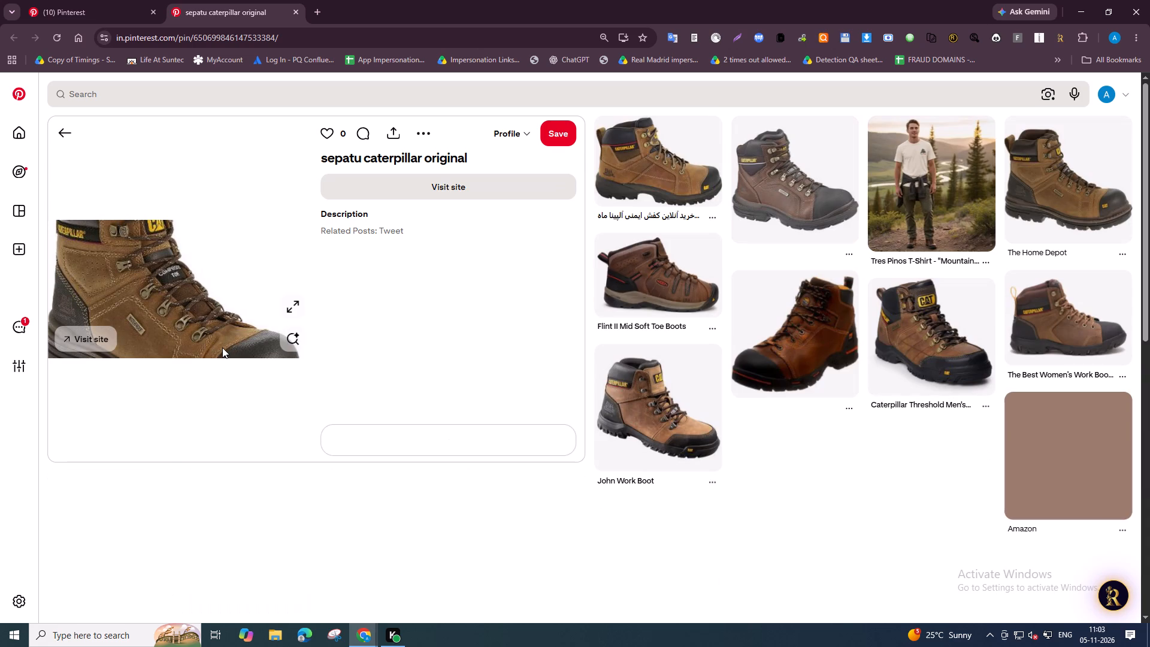
pyautogui.scroll(4, 222, 347)
pyautogui.scroll(-4, 87, 334)
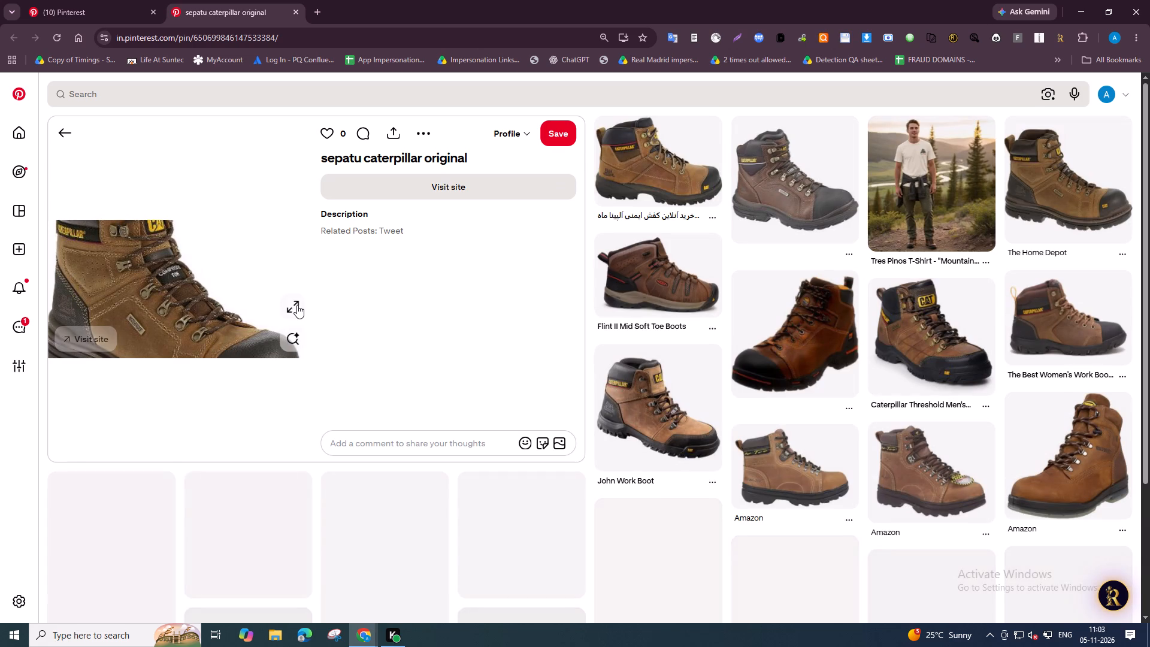
pyautogui.click(297, 305)
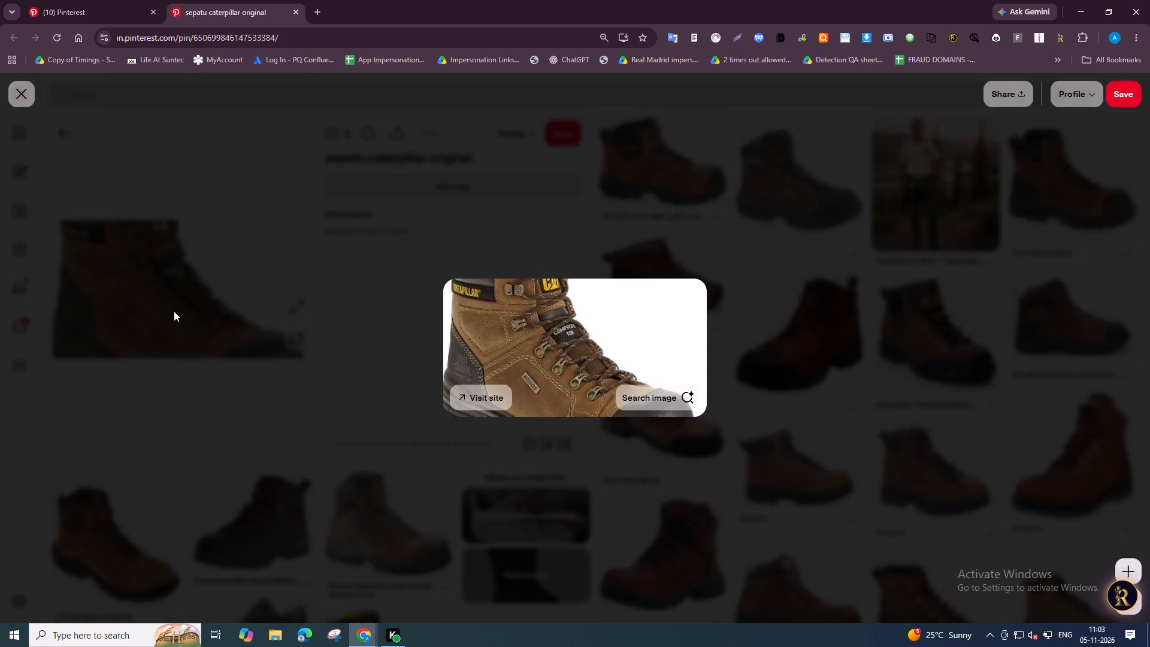
pyautogui.press('Escape')
pyautogui.hotkey('ctrl', 'w')
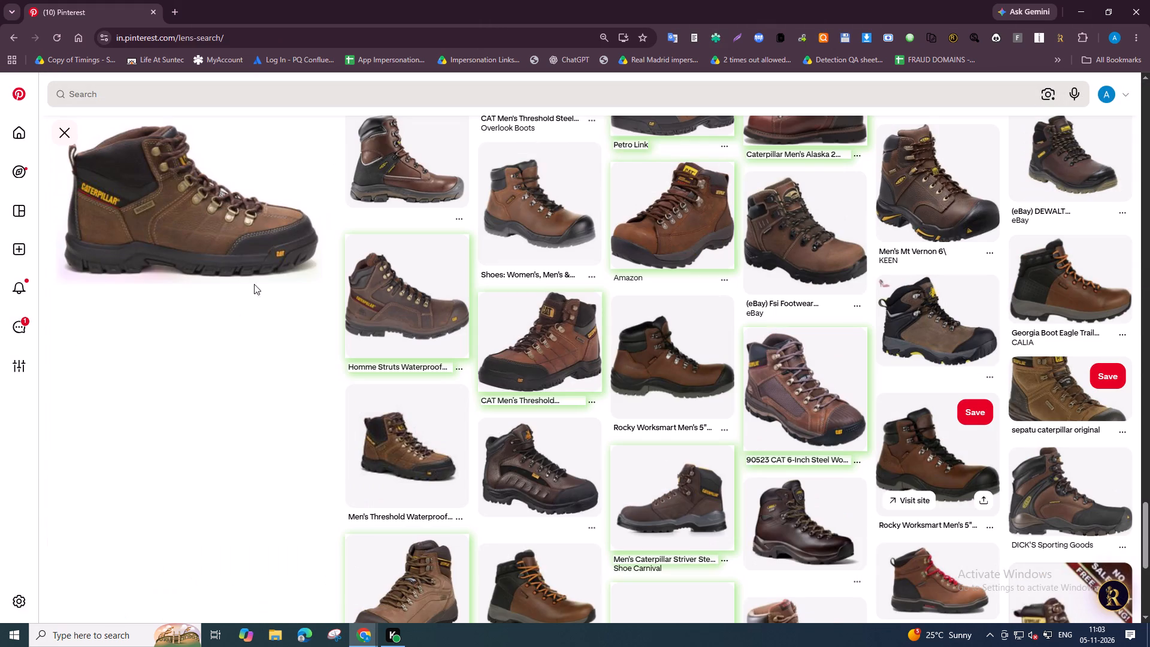
# Look through the remaining visual search results for Caterpillar boots and open the Men's Threshold Waterproof boot pin for checking.
pyautogui.scroll(-5, 562, 361)
pyautogui.scroll(2, 912, 444)
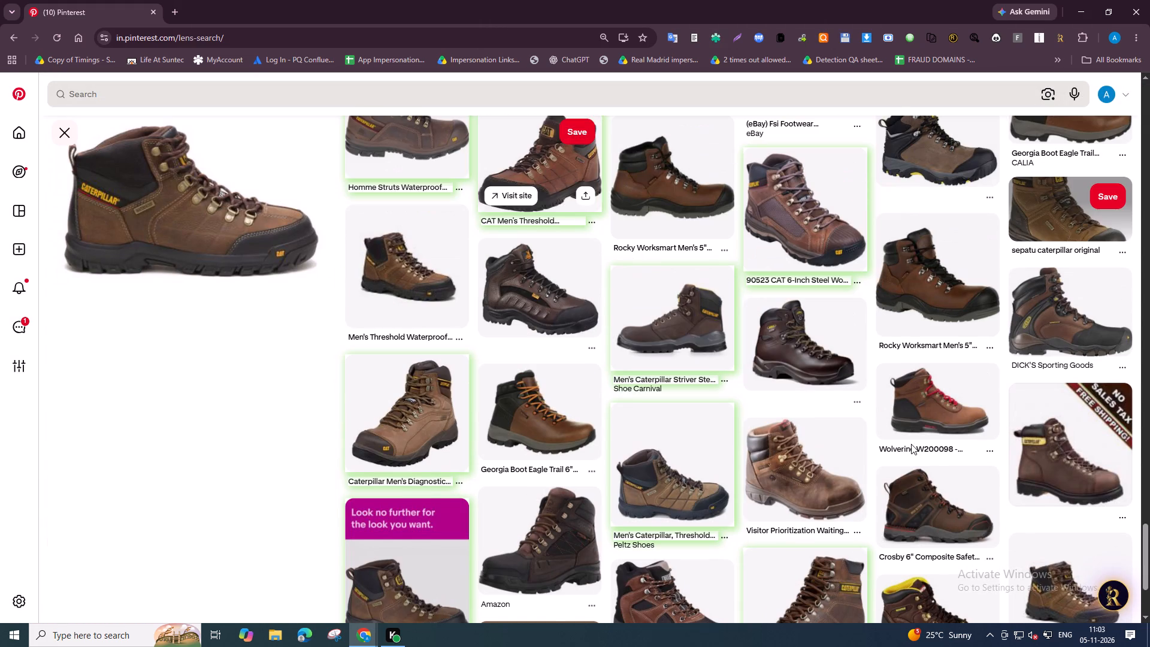
pyautogui.scroll(-3, 912, 443)
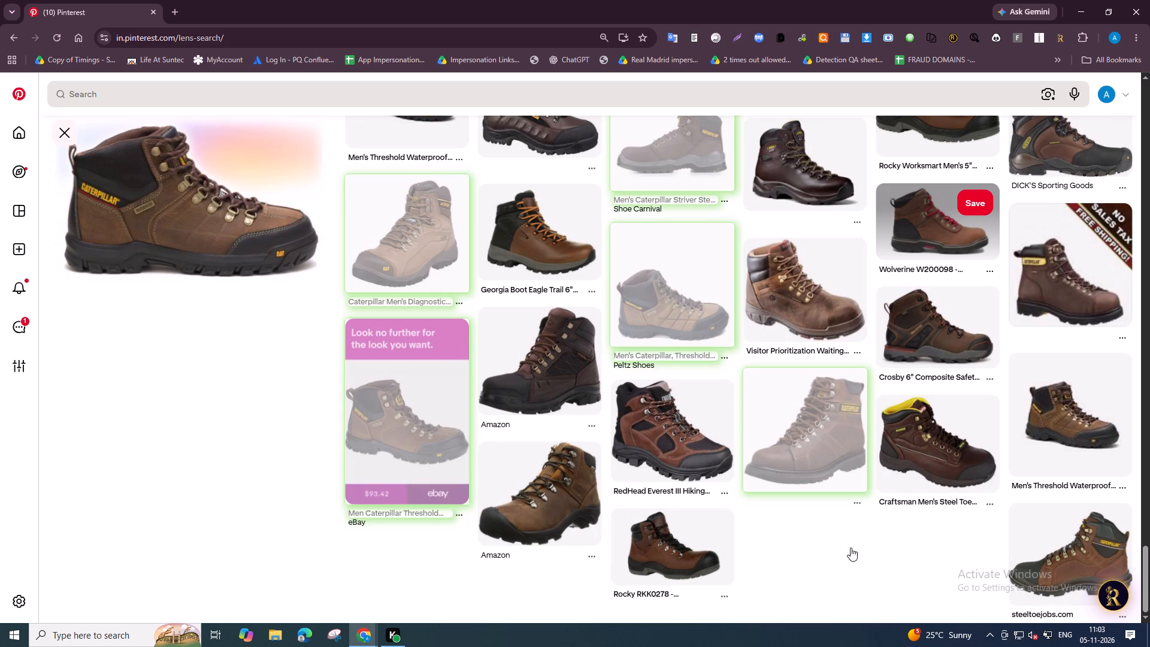
pyautogui.scroll(-4, 768, 523)
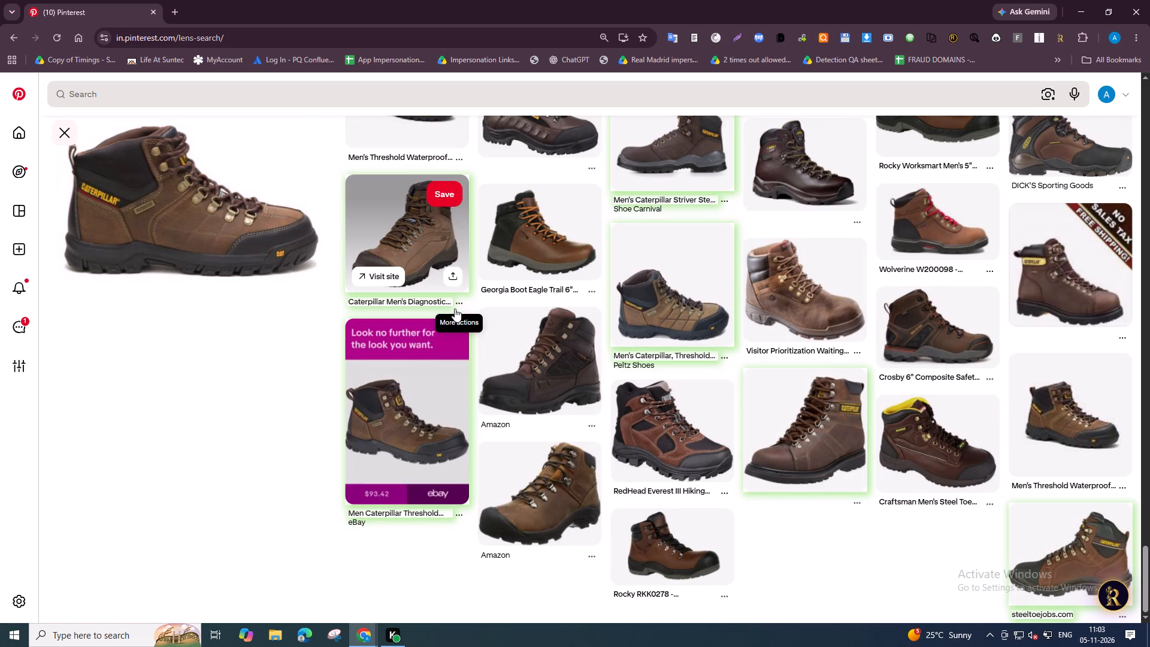
pyautogui.scroll(4, 455, 309)
pyautogui.keyDown('ctrl'); pyautogui.click(408, 334); pyautogui.keyUp('ctrl')
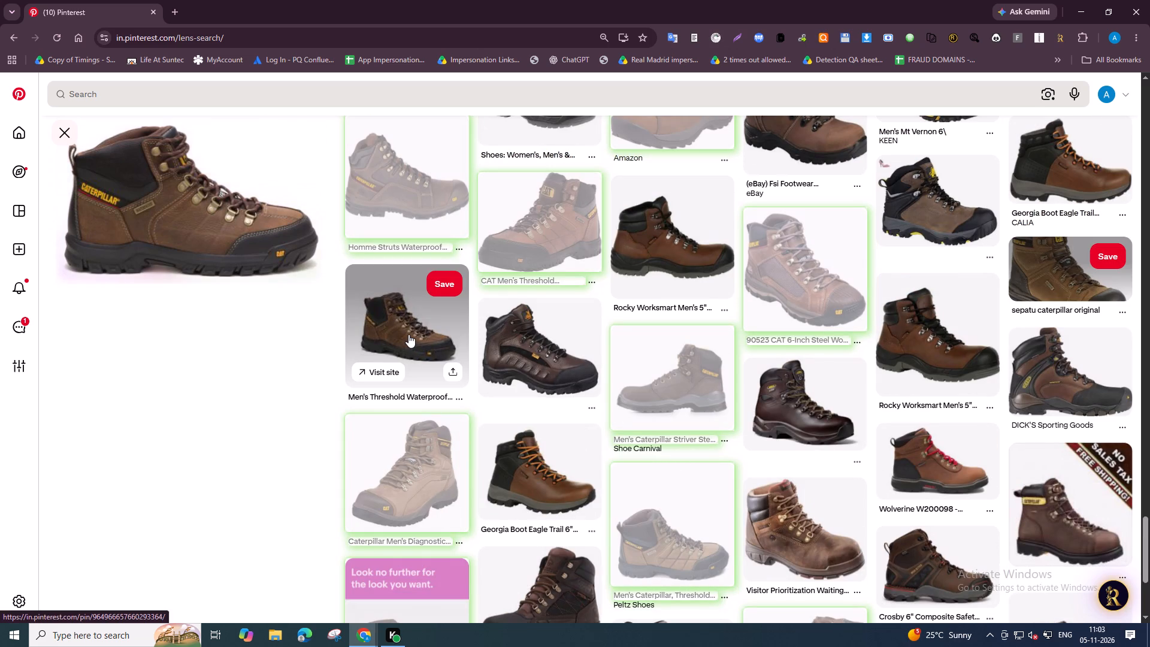
pyautogui.click(196, 0)
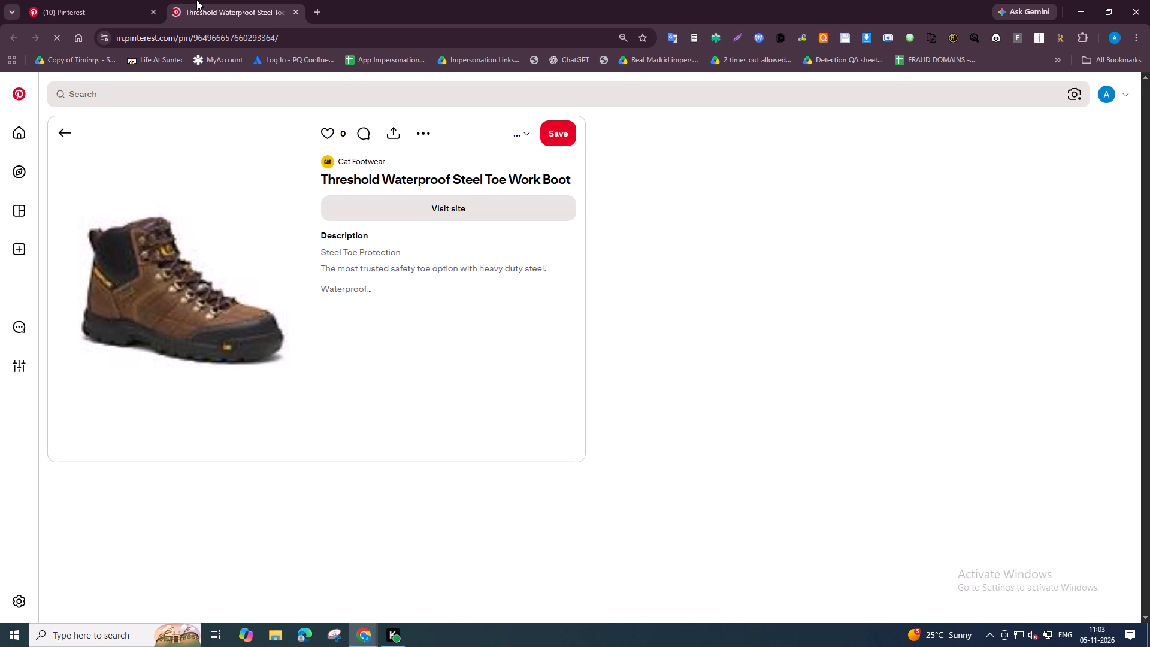
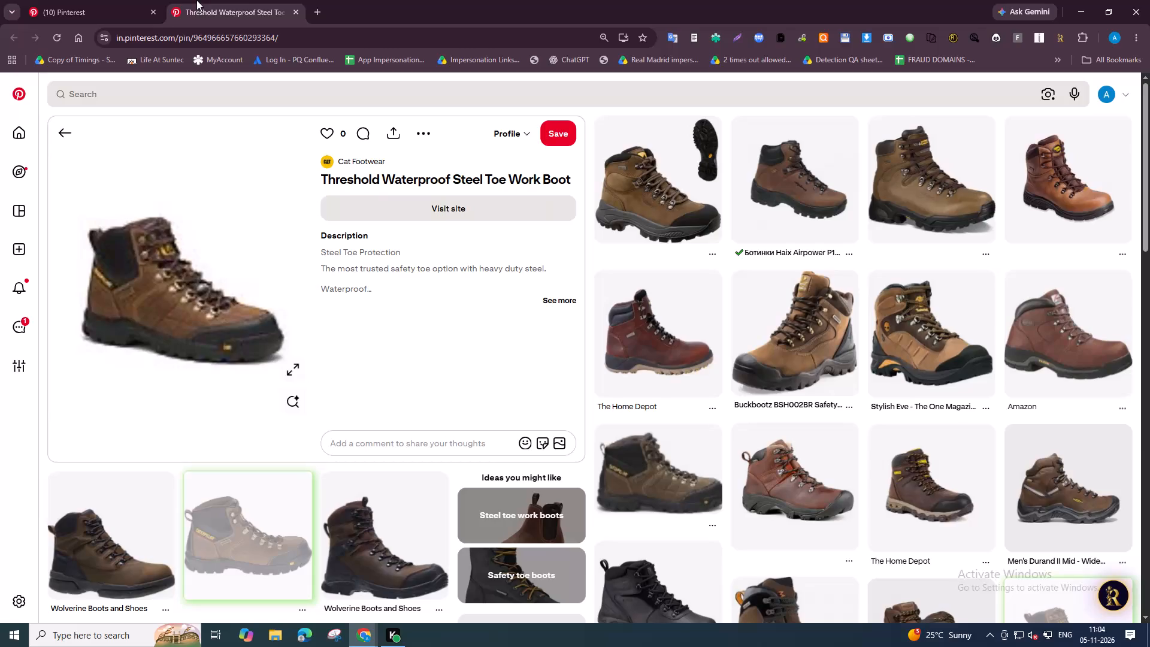
# Close the Threshold boot pin and look back through the visual search results for Caterpillar boots, briefly opening a Caterpillar Men's Diagnostic pin.
pyautogui.hotkey('ctrl', 'w')
pyautogui.scroll(7, 694, 303)
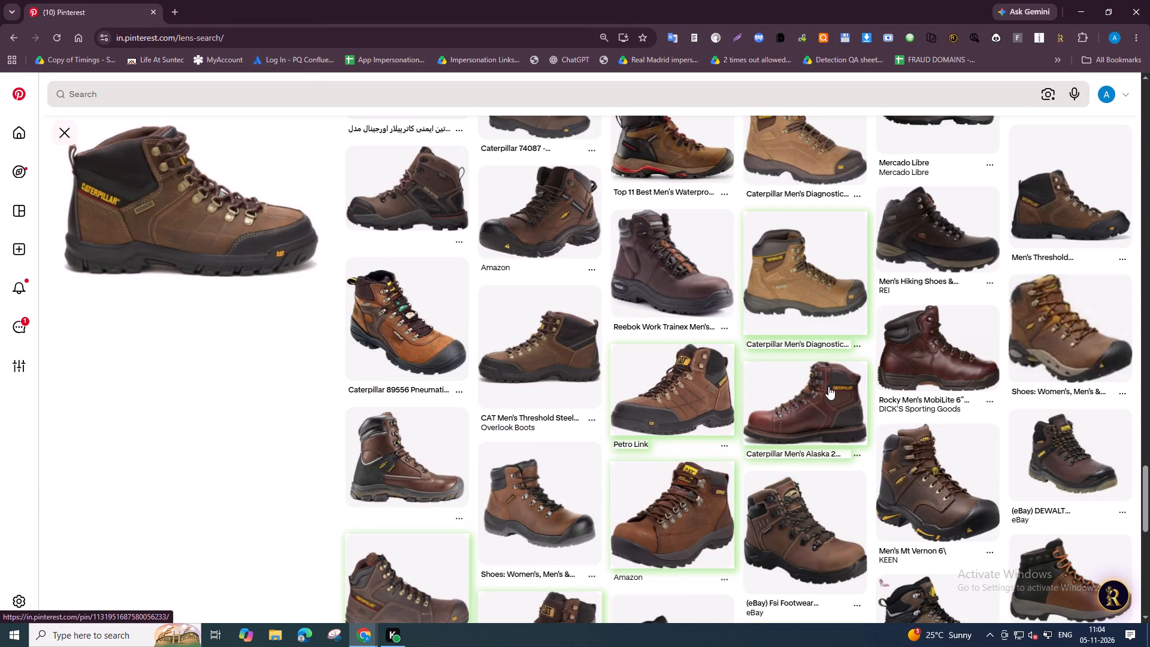
pyautogui.scroll(1, 829, 388)
pyautogui.keyDown('ctrl'); pyautogui.click(795, 206); pyautogui.keyUp('ctrl')
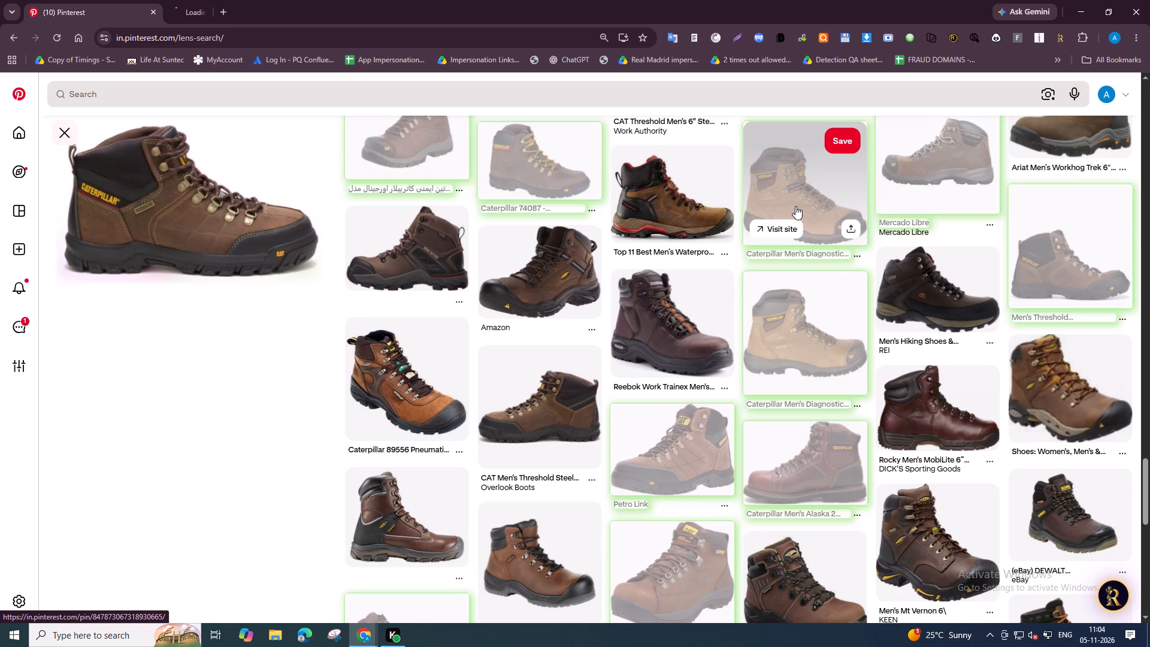
pyautogui.click(293, 8)
pyautogui.scroll(4, 627, 376)
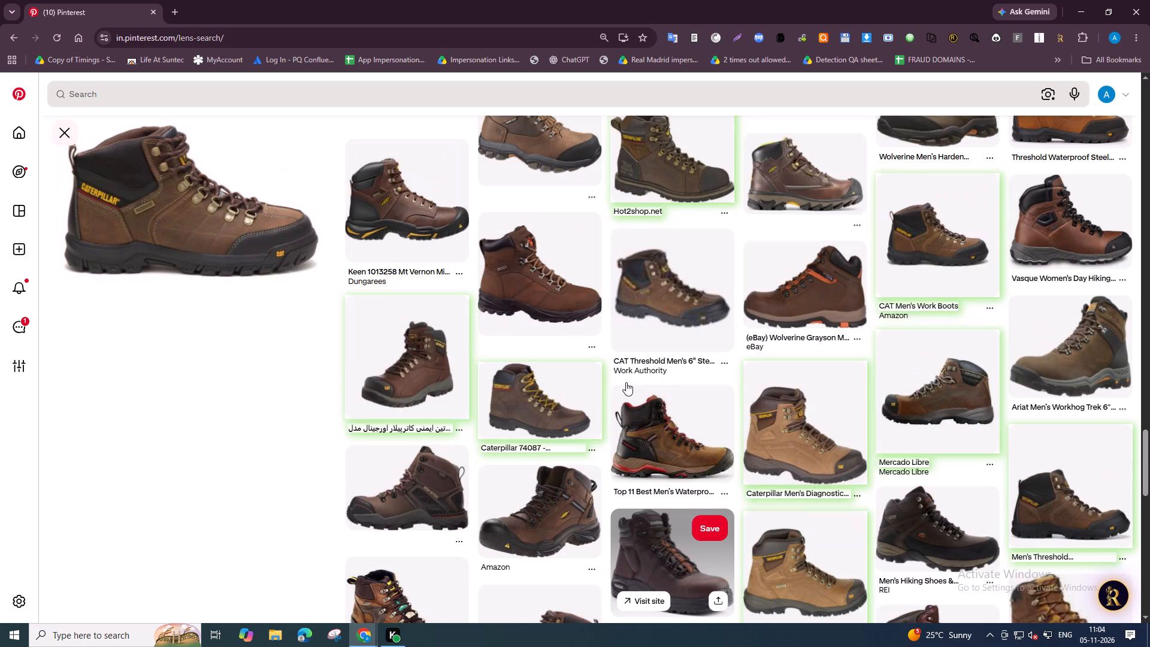
pyautogui.scroll(2, 762, 372)
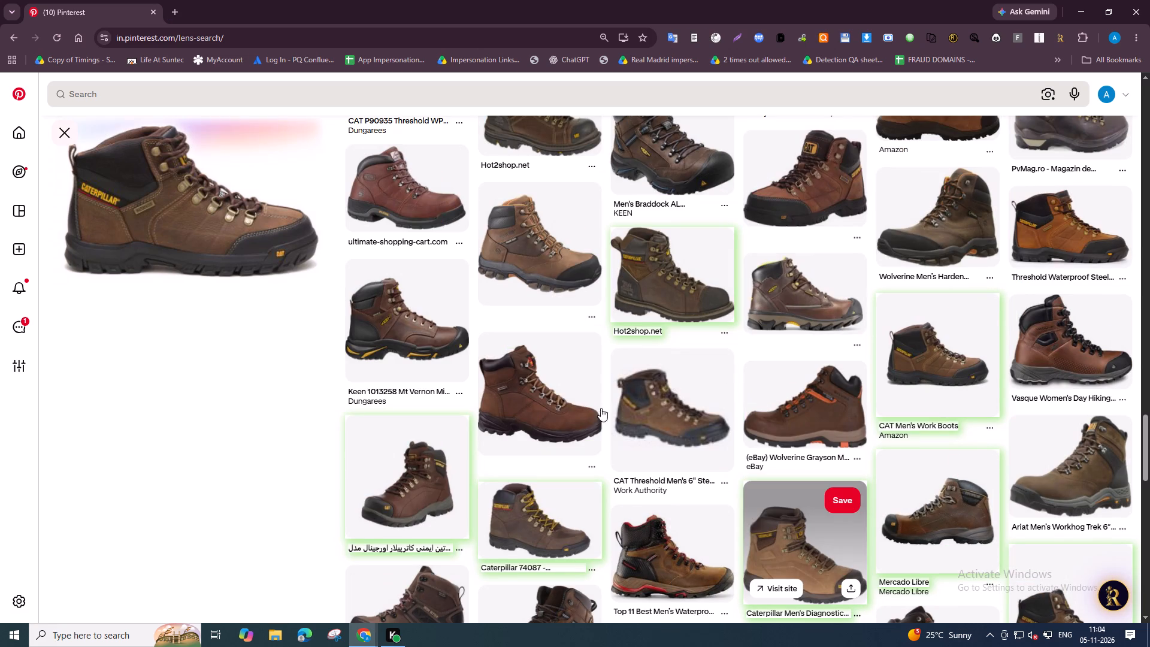
pyautogui.scroll(4, 456, 415)
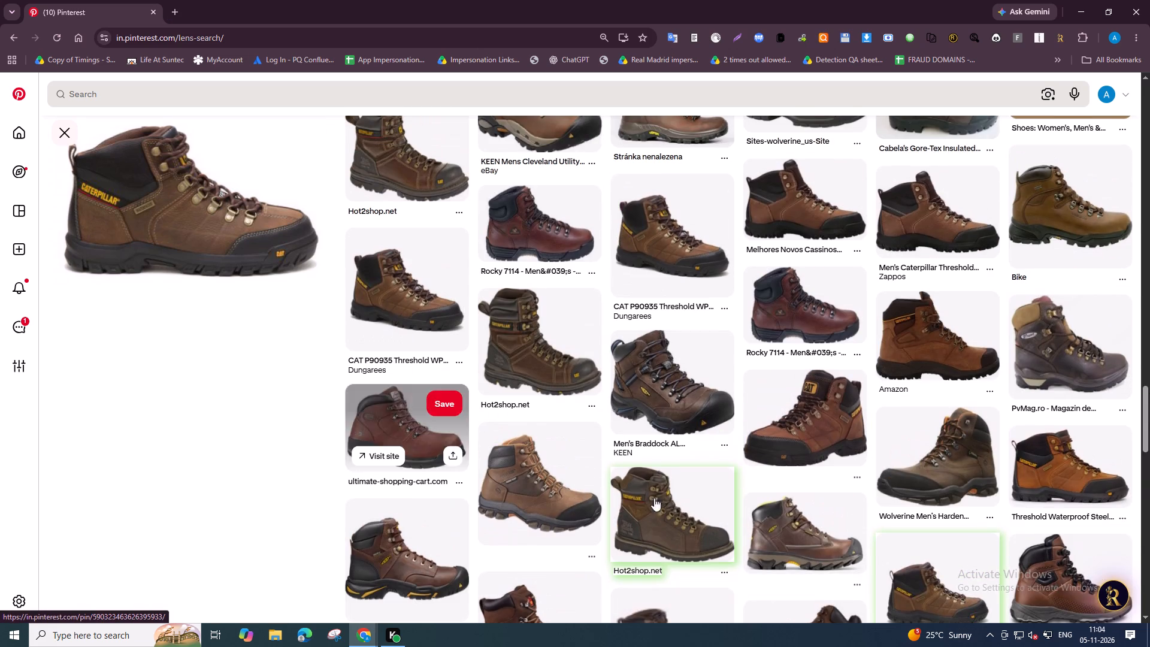
# Open the brown Cat Footwear Men's Threshold Waterproof Steel Toe Industrial Boot pin, copy its link, and close it.
pyautogui.keyDown('ctrl'); pyautogui.click(804, 415); pyautogui.keyUp('ctrl')
pyautogui.click(243, 0)
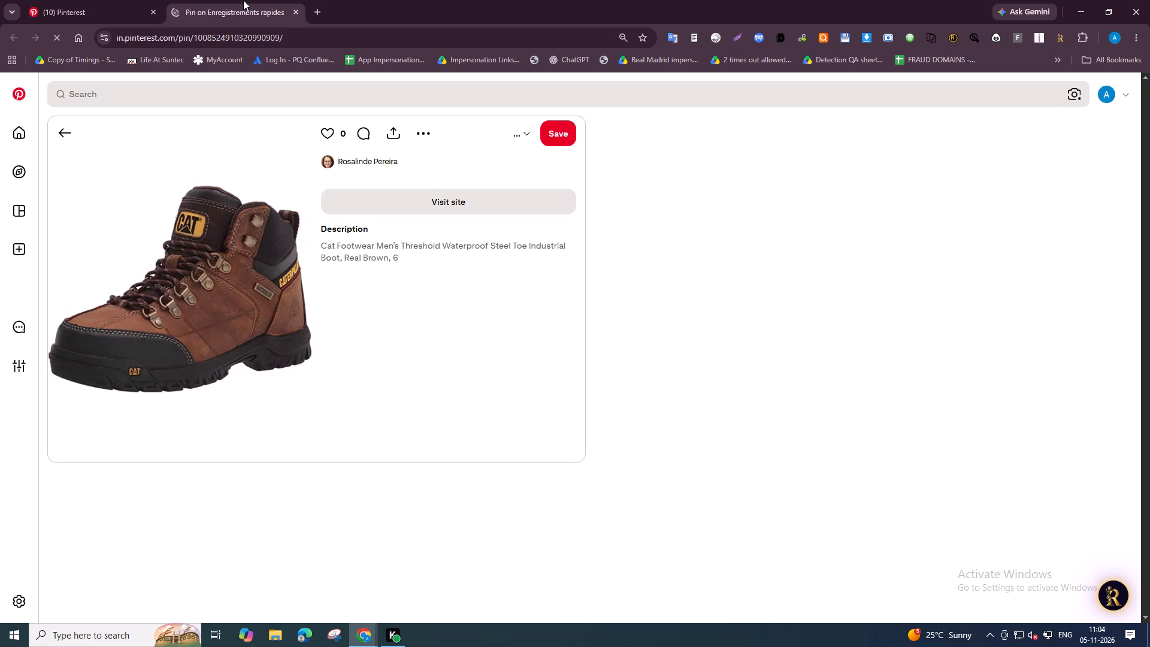
pyautogui.click(268, 29)
pyautogui.hotkey('ctrl', 'c')
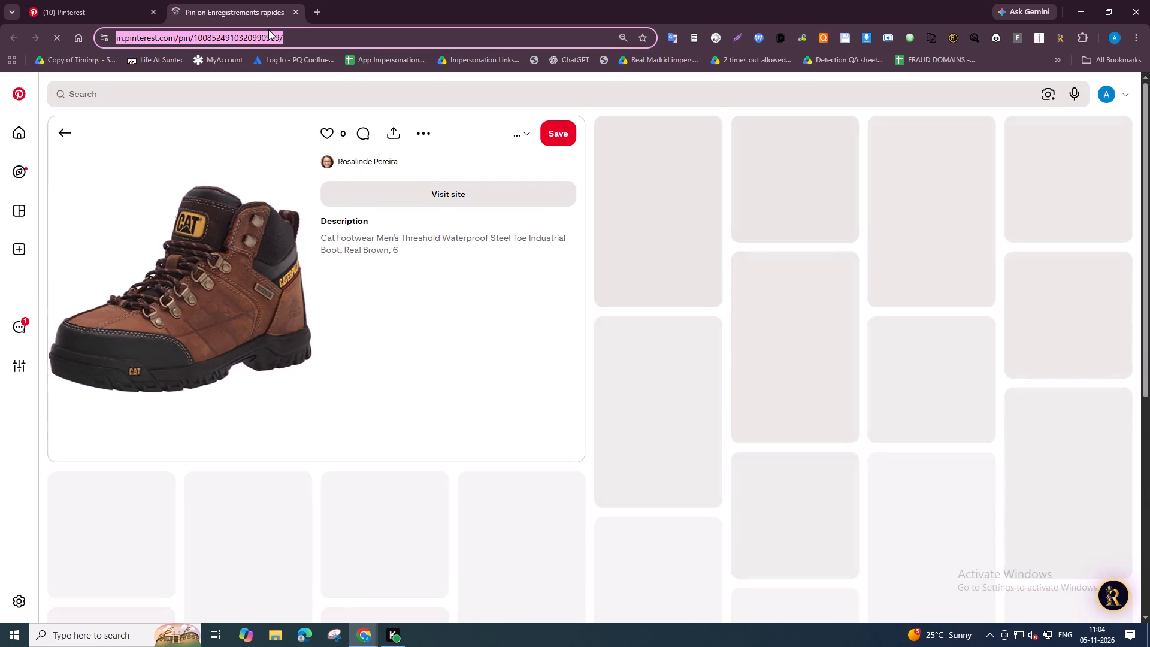
pyautogui.hotkey('ctrl', 'c')
pyautogui.hotkey('ctrl', 'c')
pyautogui.hotkey('ctrl', 'c')
pyautogui.hotkey('ctrl', 'c')
pyautogui.hotkey('ctrl', 'c')
pyautogui.hotkey('ctrl', 'w')
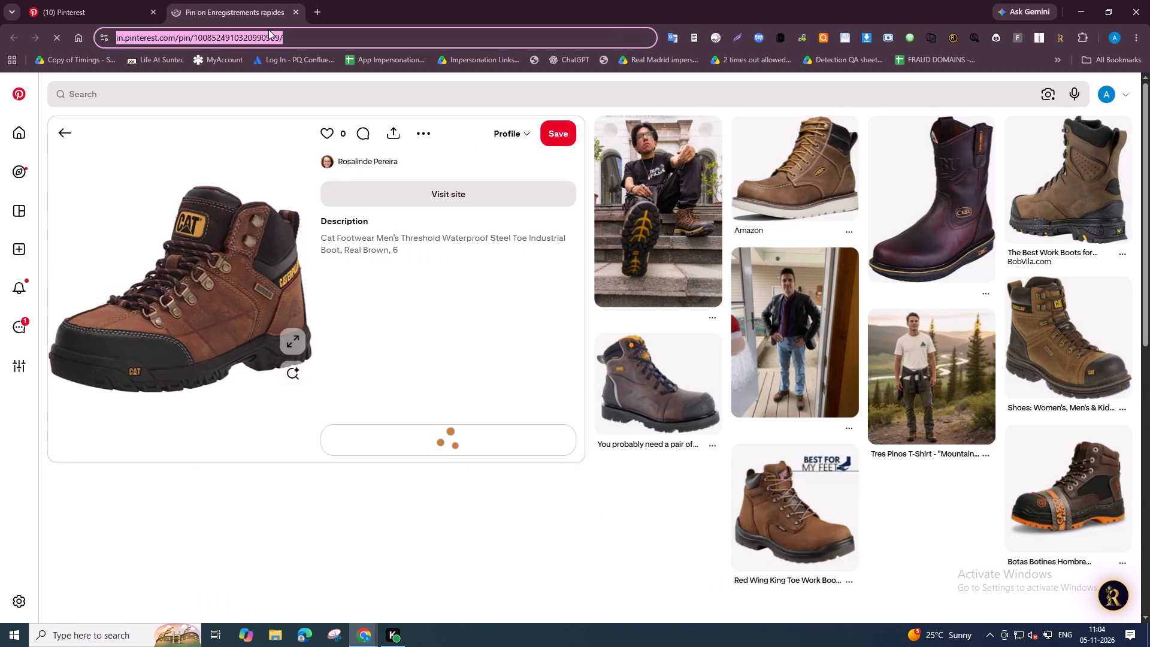
pyautogui.hotkey('alt', 'Tab')
pyautogui.doubleClick(296, 344)
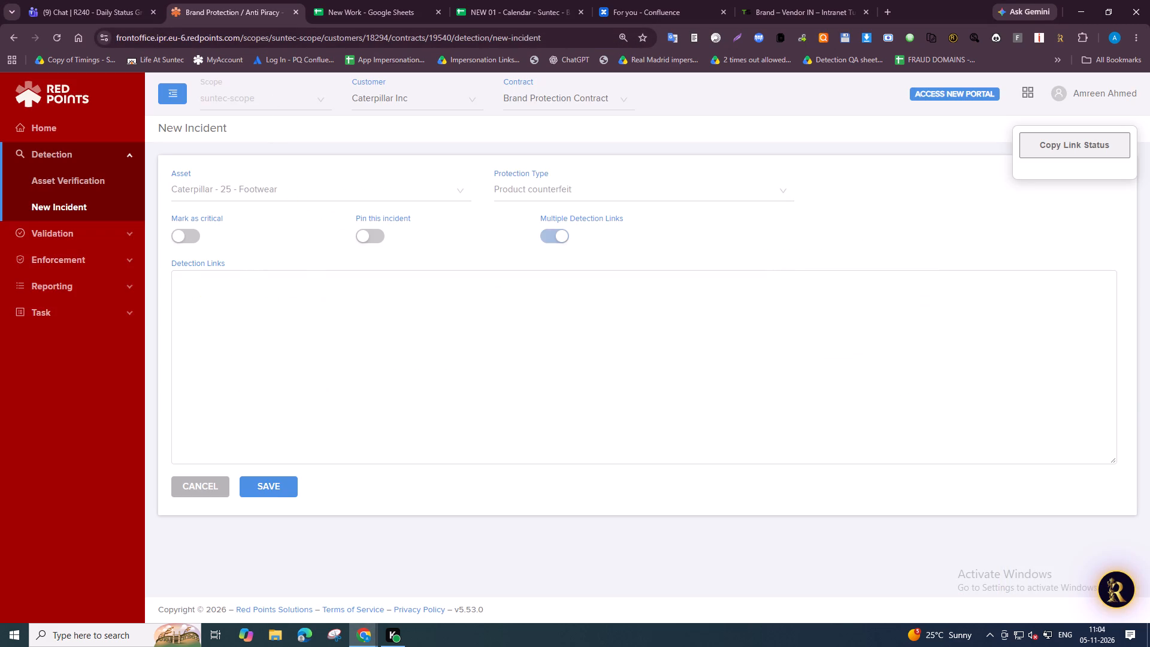
pyautogui.hotkey('ctrl', 'v')
pyautogui.click(287, 476)
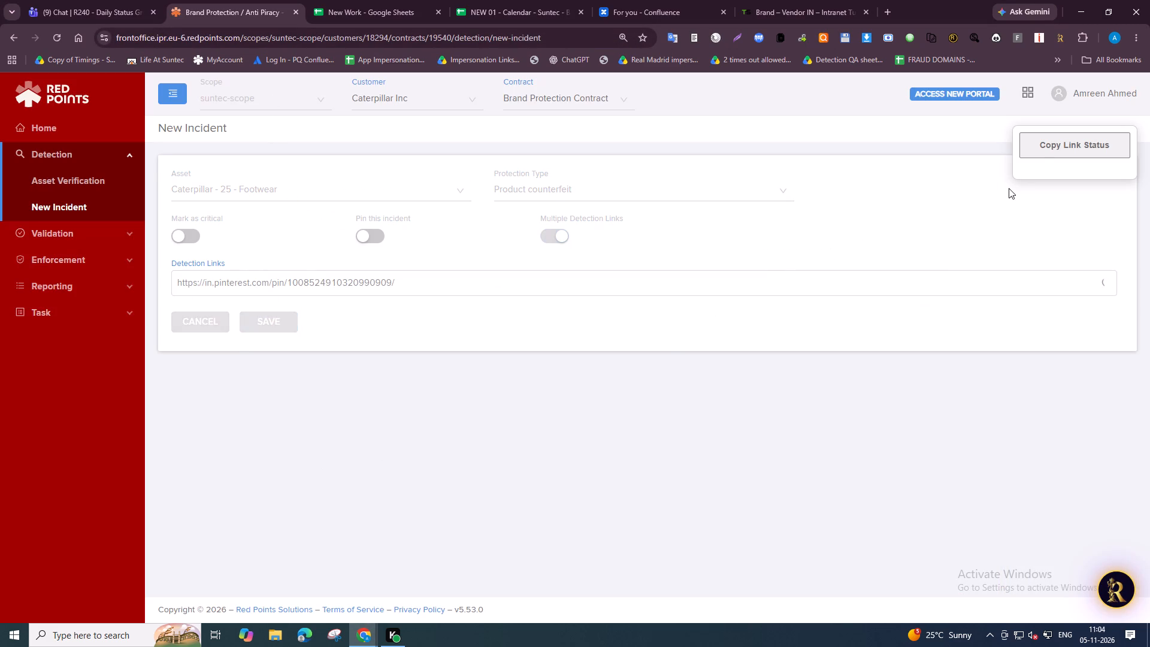
pyautogui.click(1037, 147)
pyautogui.click(338, 0)
pyautogui.click(372, 540)
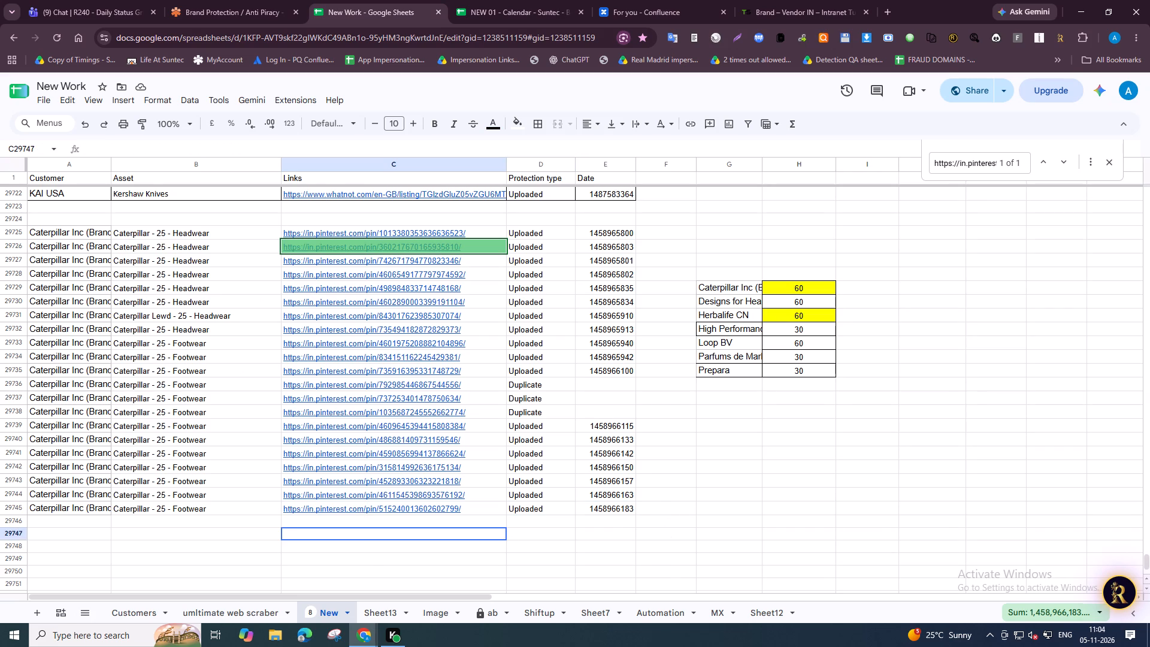
pyautogui.hotkey('ctrl', 'v')
pyautogui.press('Down')
pyautogui.hotkey('ctrl', 'shift', 'Right')
pyautogui.hotkey('ctrl', 'x')
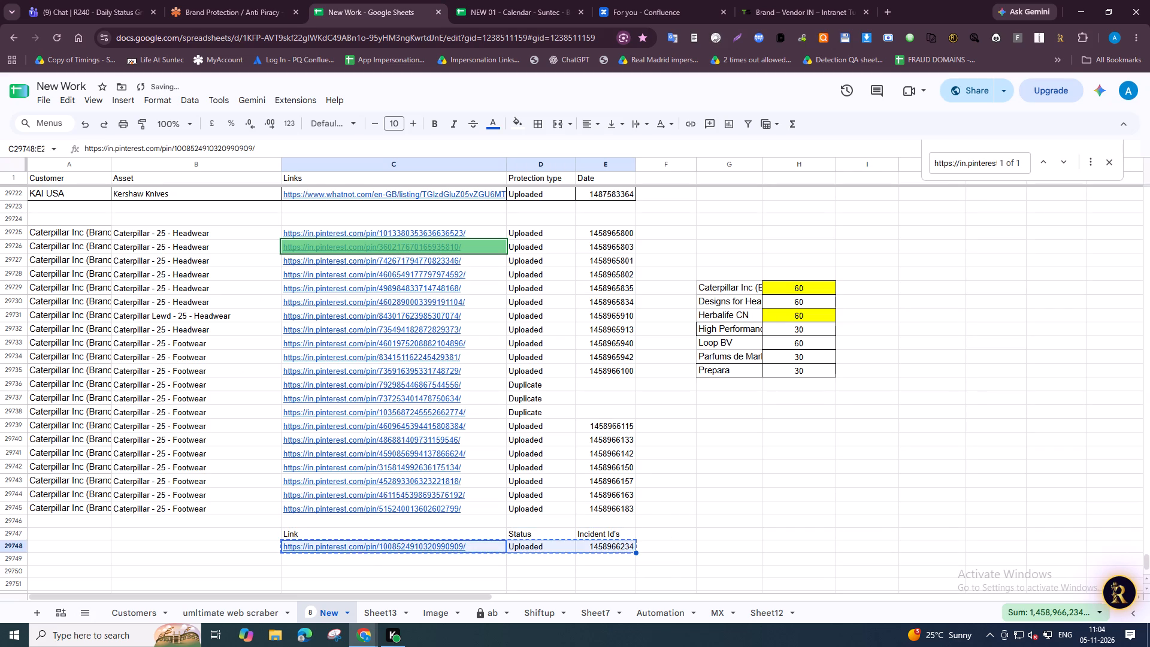
pyautogui.press('Up')
pyautogui.press('Up')
pyautogui.hotkey('ctrl', 'v')
pyautogui.press('Left')
pyautogui.hotkey('ctrl', 'd')
pyautogui.press('Left')
pyautogui.hotkey('ctrl', 'd')
# Back on Pinterest, find the brown Caterpillar safety boot pin from Amazon.fr among the results, open it, and copy its link.
pyautogui.hotkey('alt', 'Tab')
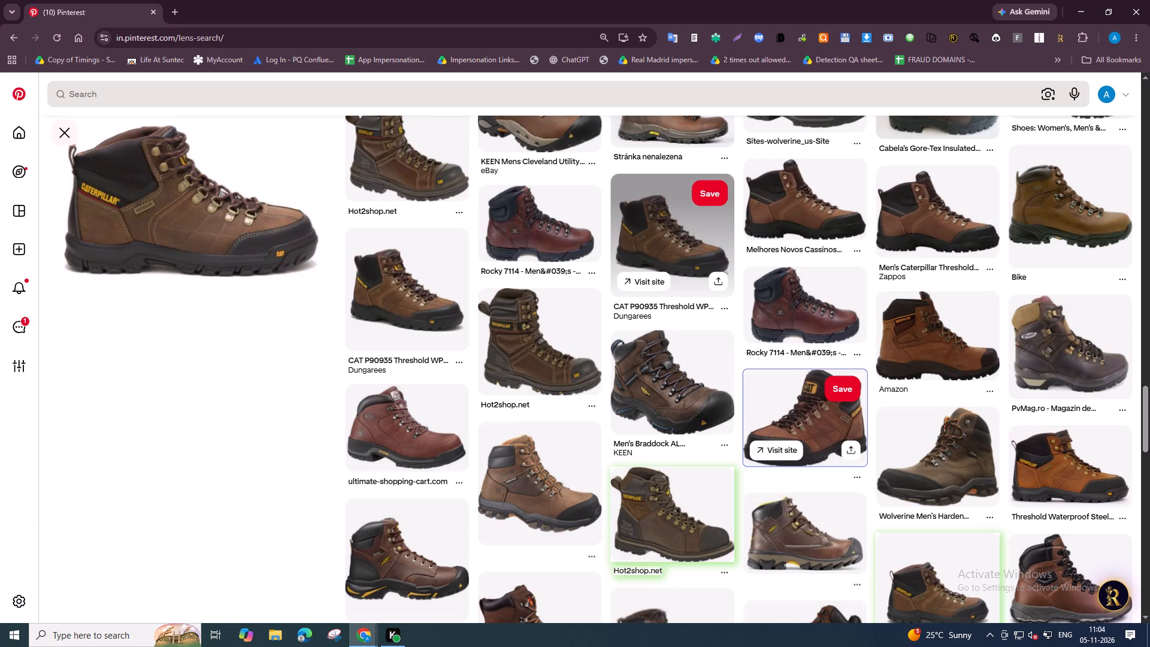
pyautogui.scroll(3, 897, 322)
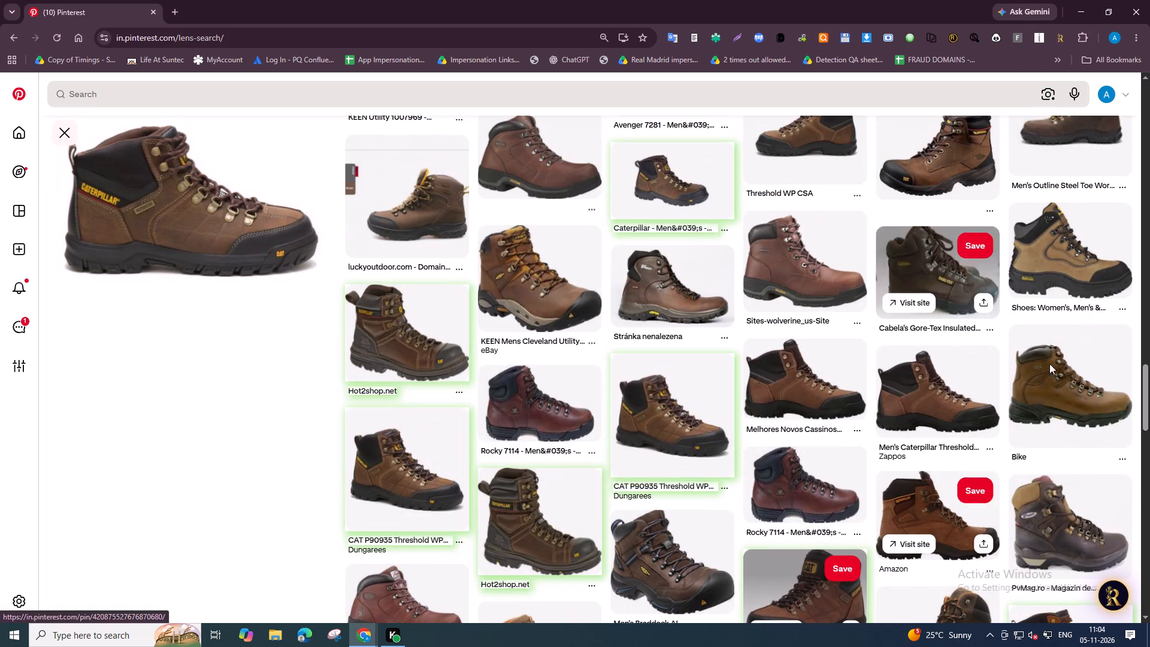
pyautogui.scroll(3, 983, 427)
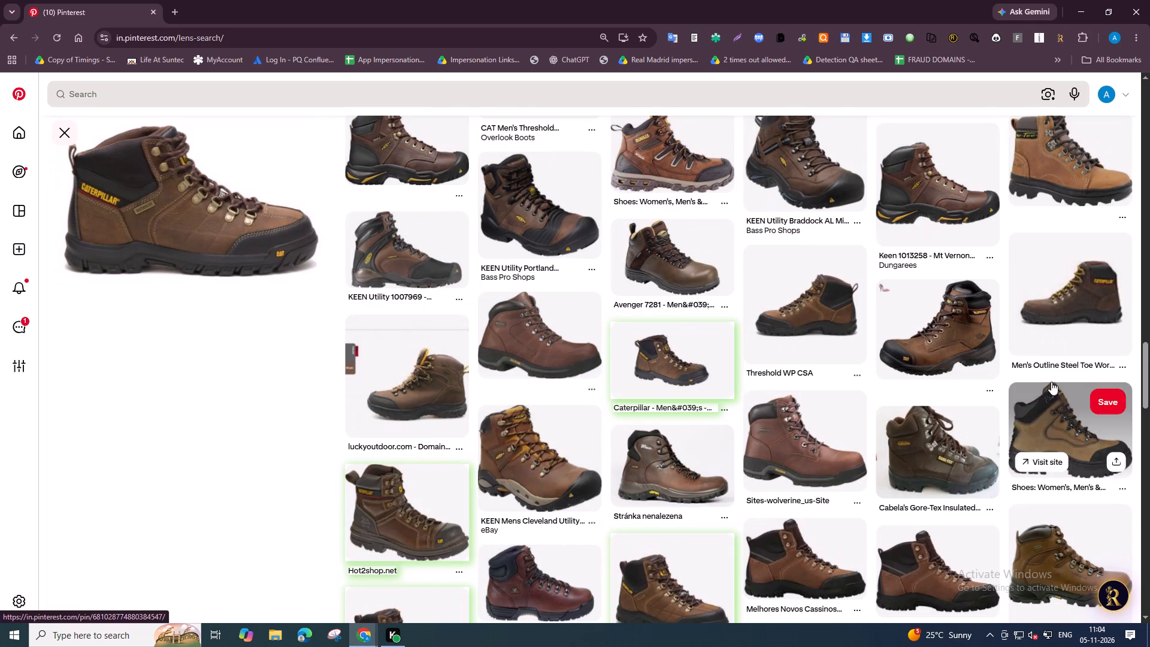
pyautogui.keyDown('ctrl'); pyautogui.click(976, 332); pyautogui.keyUp('ctrl')
pyautogui.click(308, 0)
pyautogui.click(283, 0)
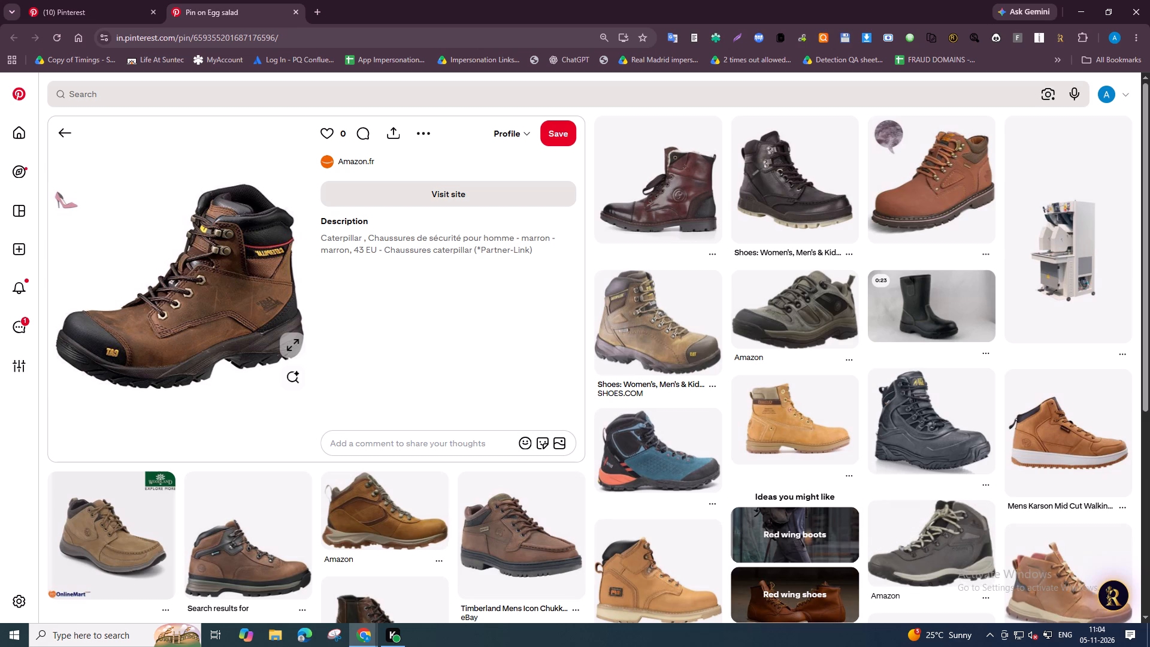
pyautogui.click(282, 37)
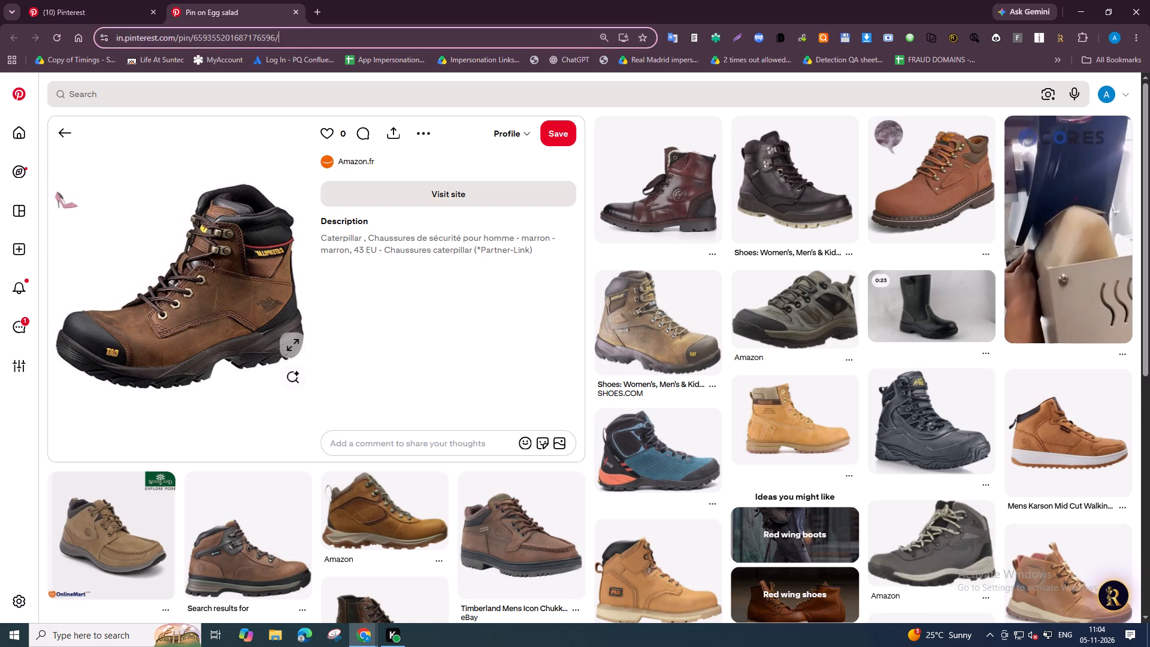
pyautogui.hotkey('ctrl', 'c')
pyautogui.hotkey('ctrl', 'c')
pyautogui.hotkey('ctrl', 'c')
pyautogui.hotkey('alt', 'Tab')
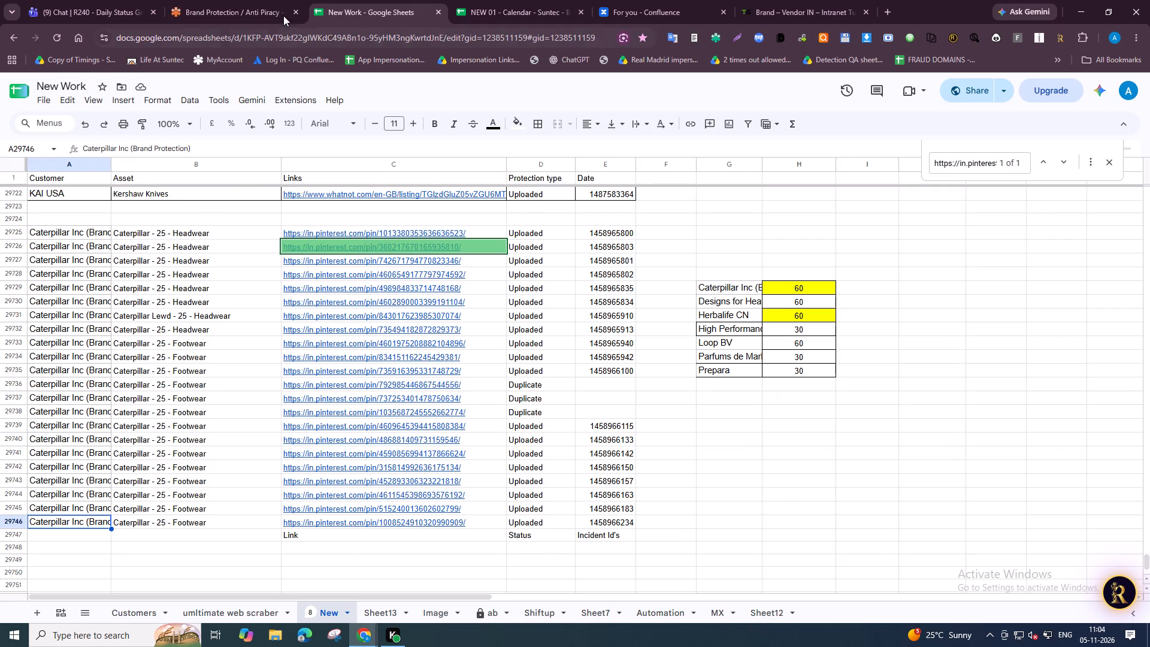
pyautogui.click(239, 0)
pyautogui.doubleClick(305, 340)
pyautogui.hotkey('ctrl', 'v')
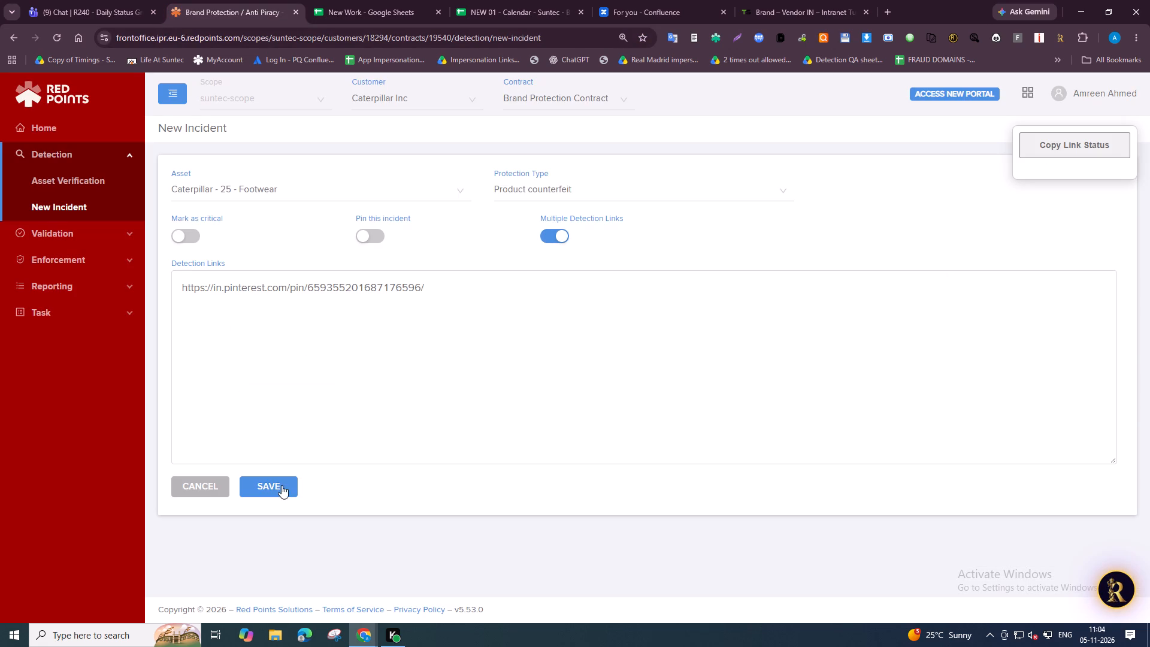
pyautogui.click(282, 486)
pyautogui.click(1106, 140)
pyautogui.click(370, 0)
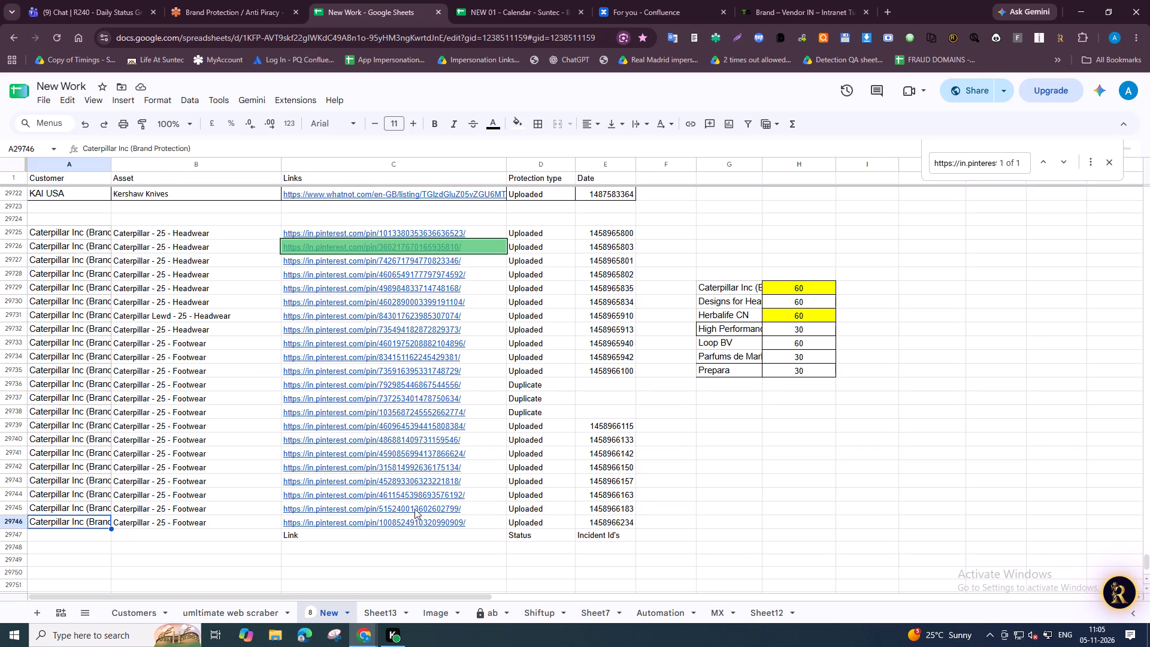
pyautogui.click(401, 539)
pyautogui.hotkey('ctrl', 'v')
pyautogui.press('Down')
pyautogui.hotkey('ctrl', 'shift', 'Right')
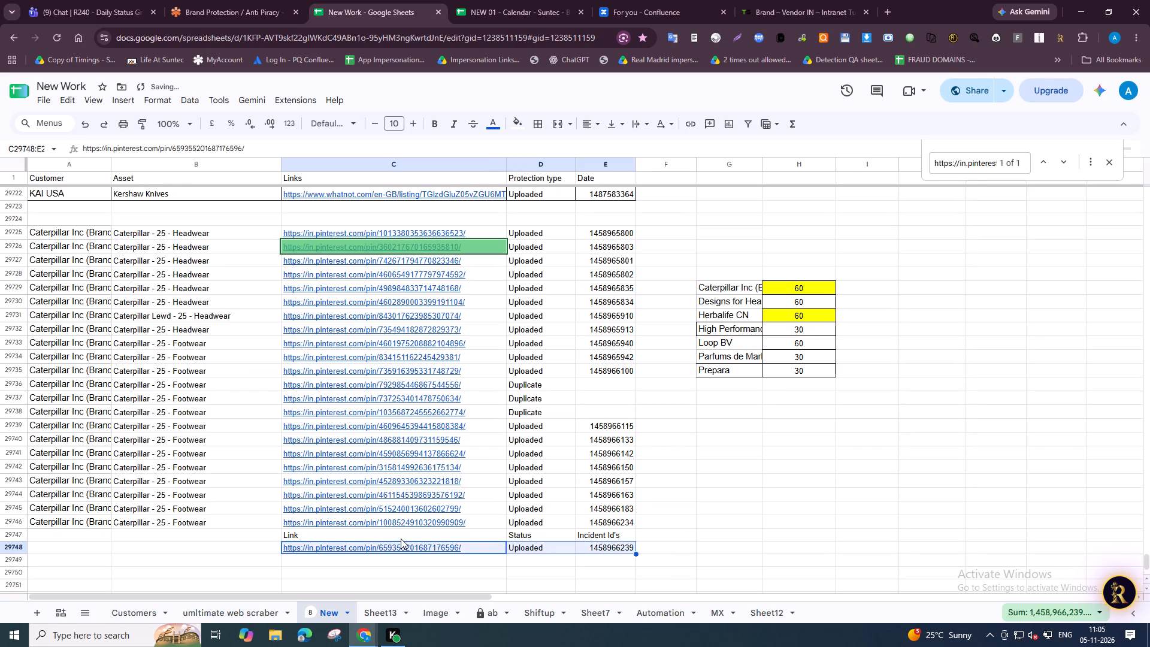
pyautogui.hotkey('ctrl', 'x')
pyautogui.press('Up')
pyautogui.hotkey('ctrl', 'v')
pyautogui.press('Left')
pyautogui.hotkey('ctrl', 'd')
pyautogui.press('Left')
pyautogui.hotkey('ctrl', 'd')
# Close the Amazon.fr boot pin on Pinterest, open Amazon's CAT Men's Work Boots pin from the results, and copy its link.
pyautogui.hotkey('alt', 'Tab')
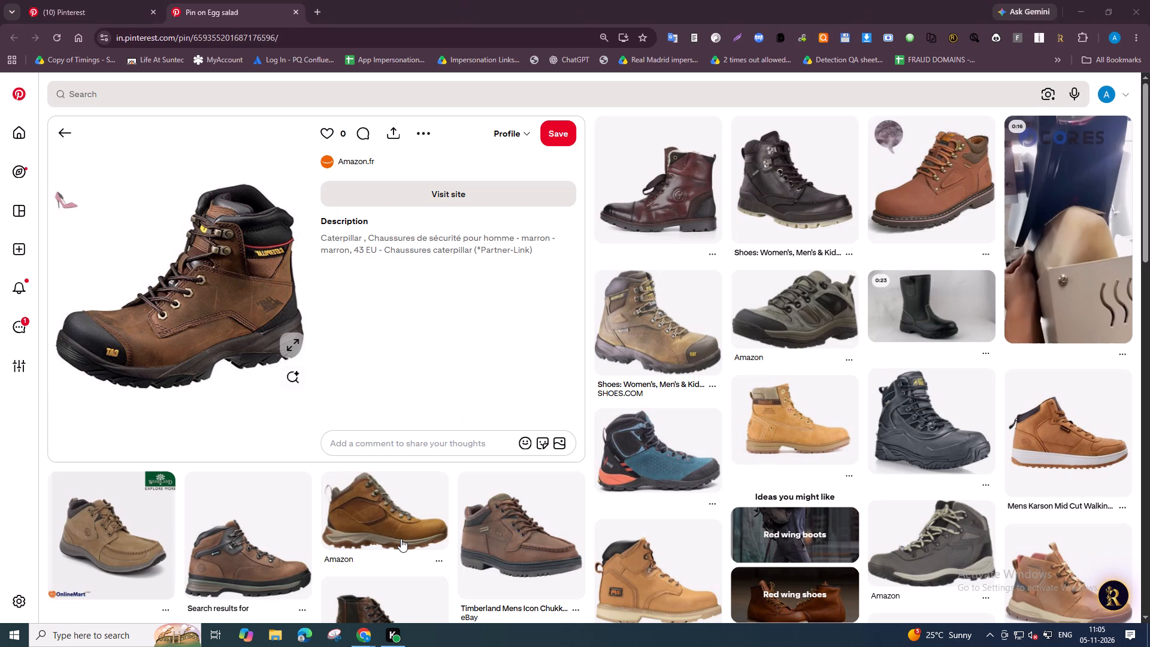
pyautogui.hotkey('ctrl', 'w')
pyautogui.scroll(-4, 793, 367)
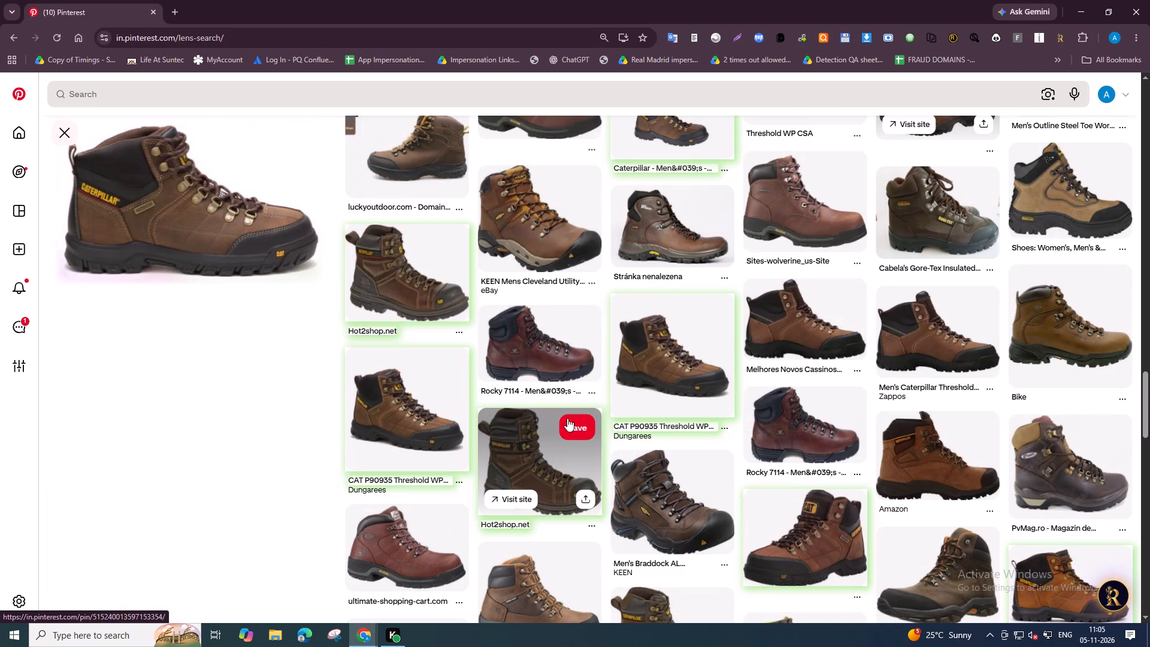
pyautogui.scroll(-2, 728, 408)
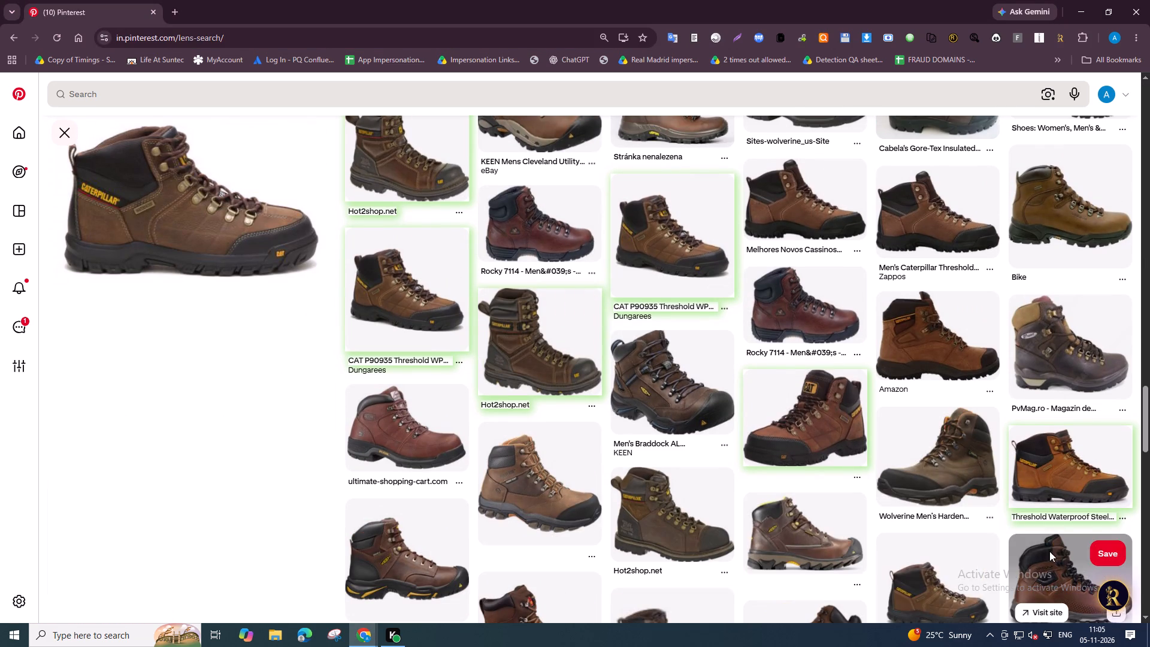
pyautogui.scroll(-3, 1051, 551)
pyautogui.keyDown('ctrl'); pyautogui.click(933, 415); pyautogui.keyUp('ctrl')
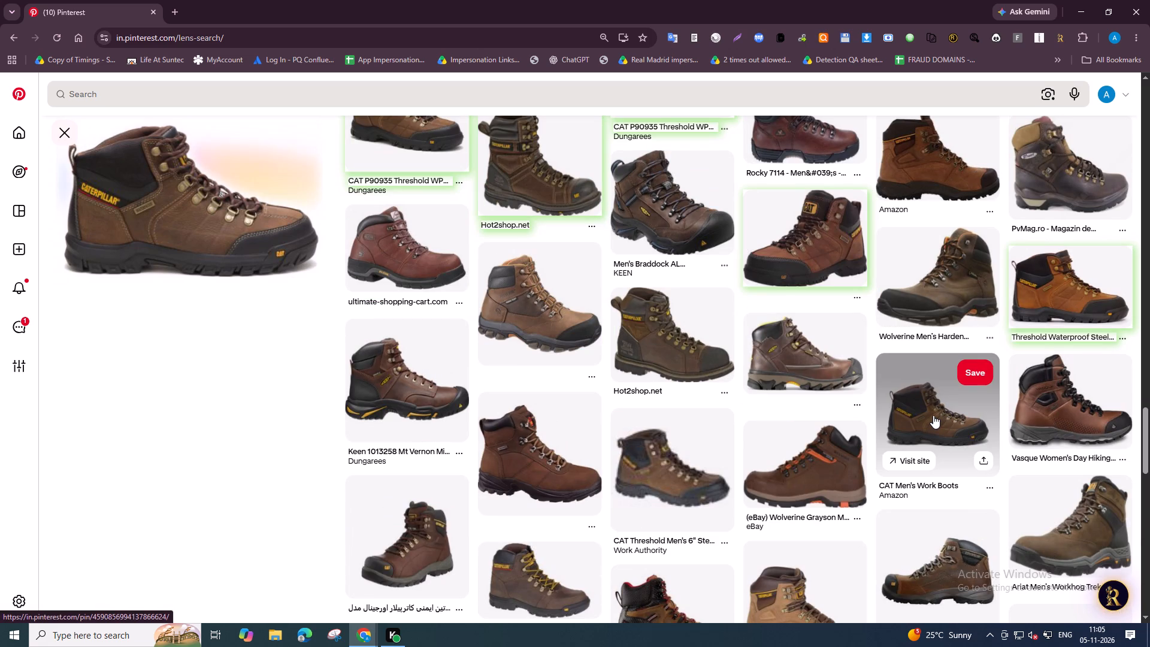
pyautogui.click(264, 0)
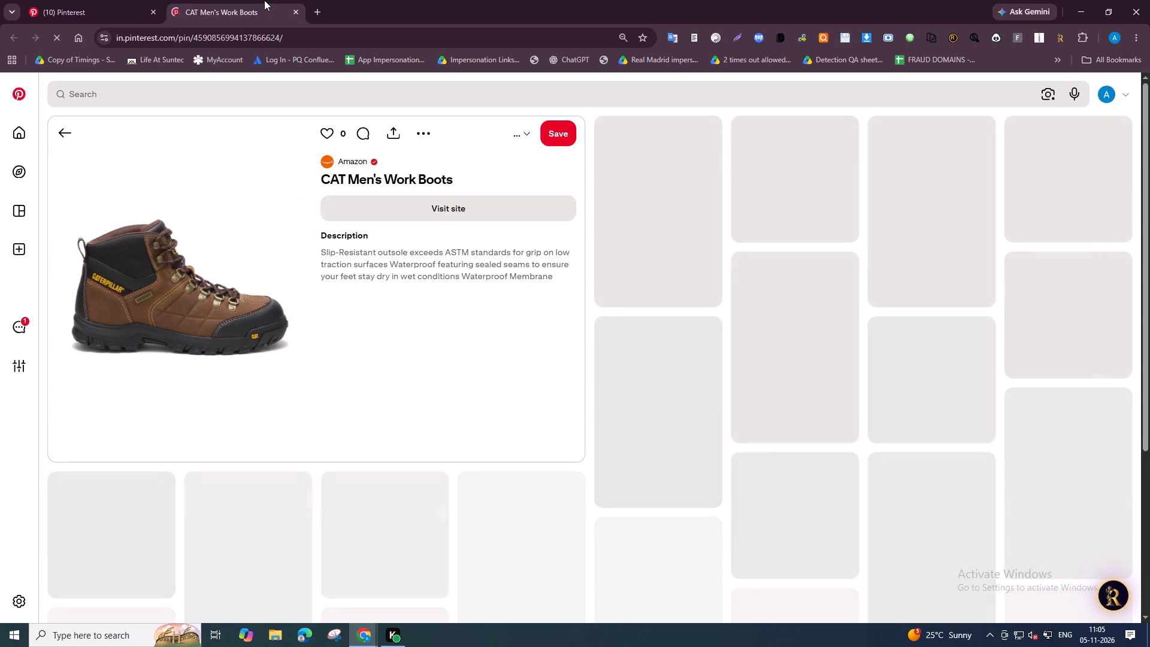
pyautogui.click(260, 38)
pyautogui.hotkey('ctrl', 'c')
pyautogui.hotkey('ctrl', 'c')
pyautogui.hotkey('ctrl', 'c')
pyautogui.hotkey('ctrl', 'c')
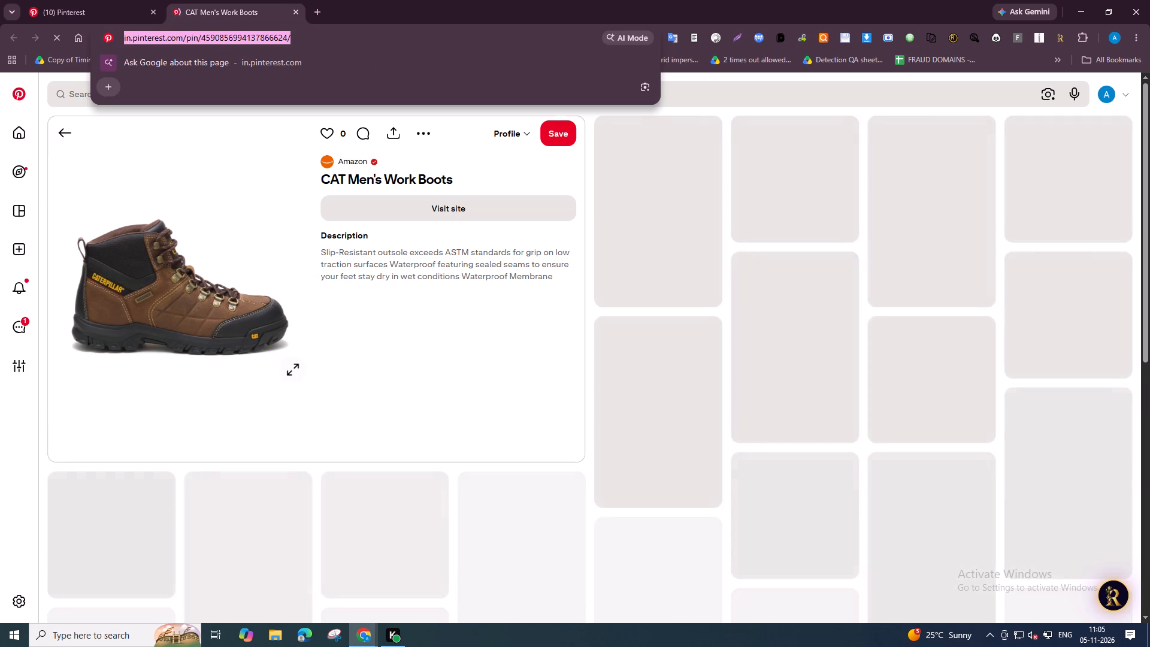
pyautogui.hotkey('ctrl', 'c')
pyautogui.hotkey('alt', 'Tab')
pyautogui.click(218, 0)
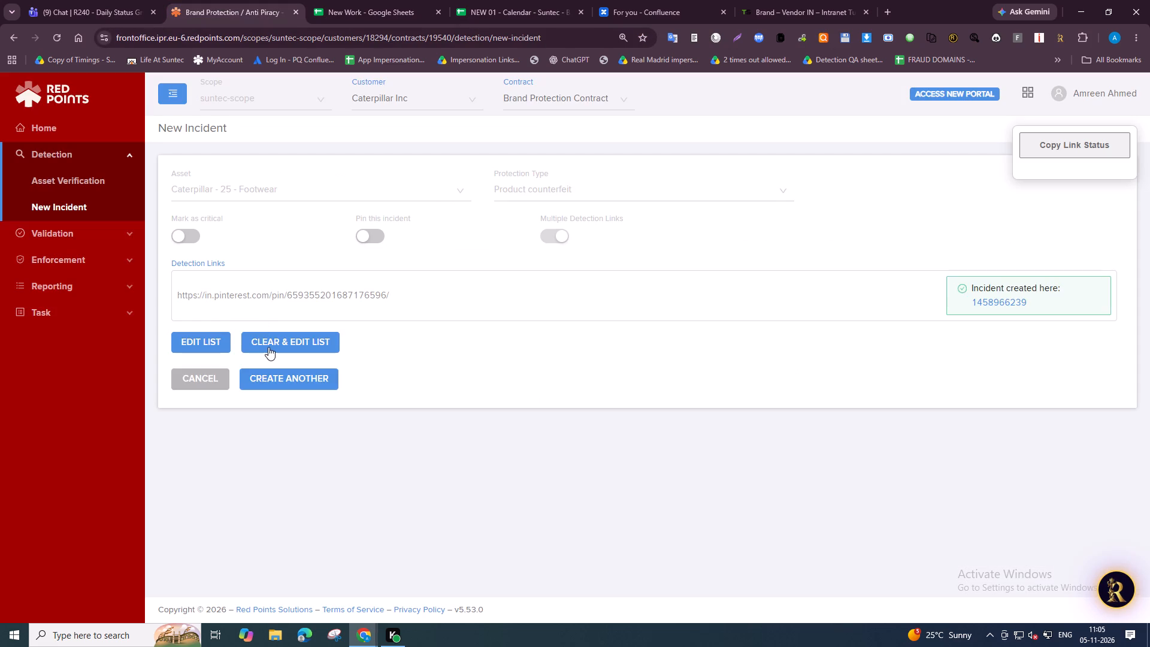
pyautogui.doubleClick(268, 346)
pyautogui.hotkey('ctrl', 'v')
pyautogui.click(287, 487)
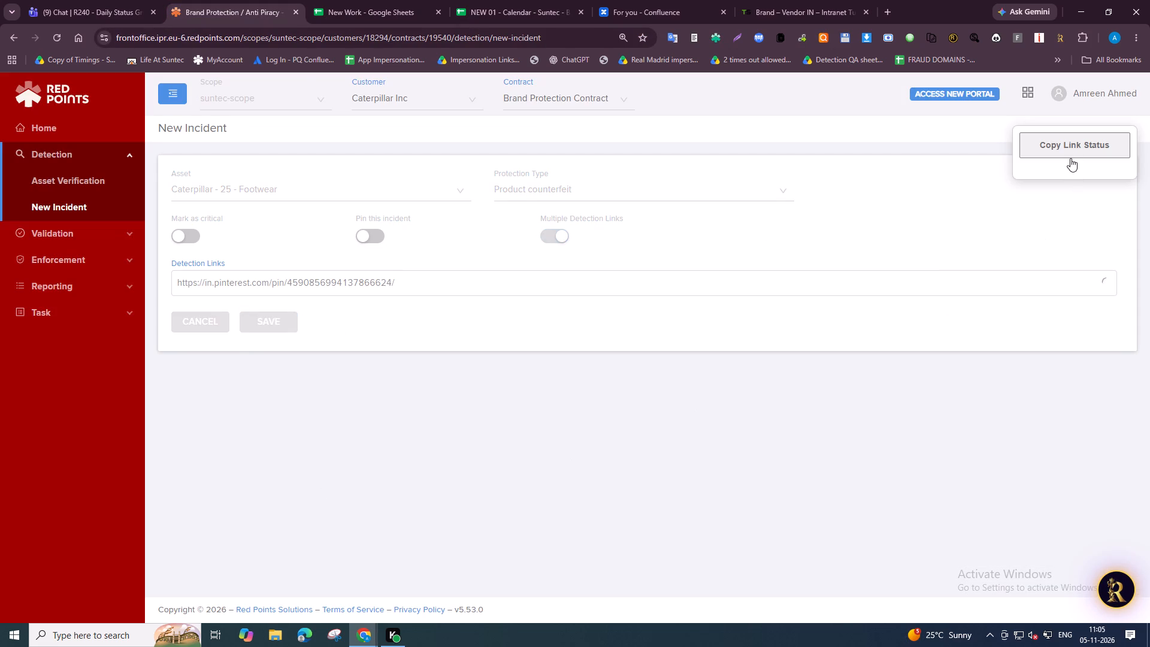
pyautogui.click(1070, 153)
# Close the CAT Men's Work Boots pin and open Amazon's brown Caterpillar boot pin and the Homme Struts Waterproof pin for checking.
pyautogui.hotkey('alt', 'Tab')
pyautogui.hotkey('ctrl', 'w')
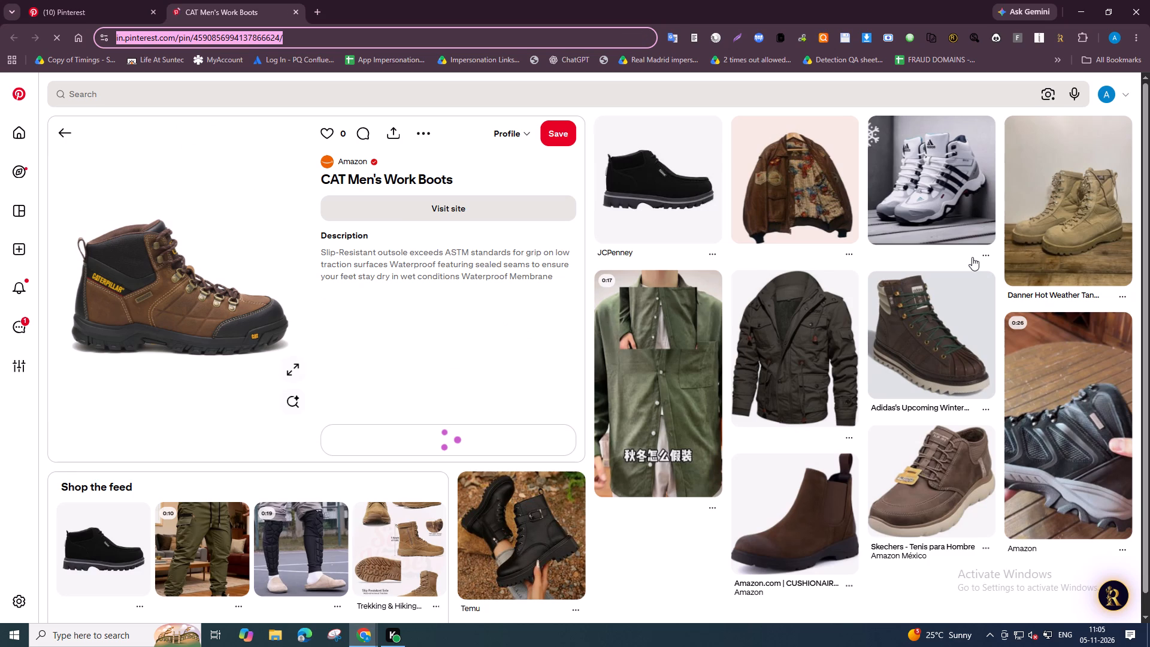
pyautogui.scroll(-4, 604, 356)
pyautogui.scroll(-1, 769, 501)
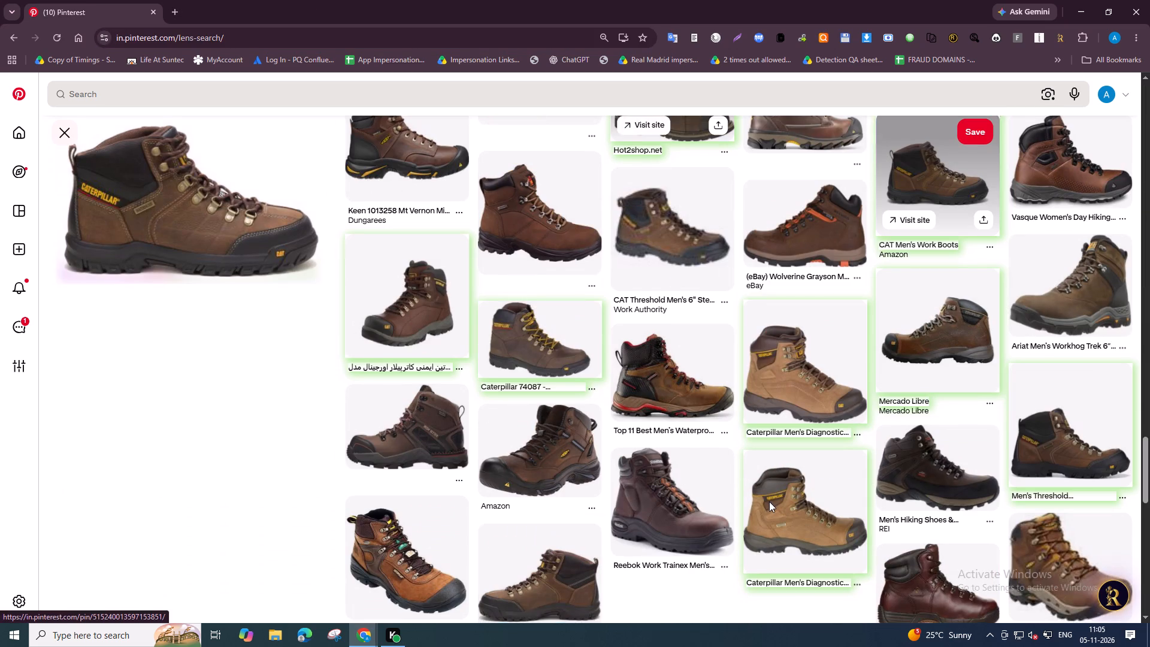
pyautogui.scroll(-2, 751, 501)
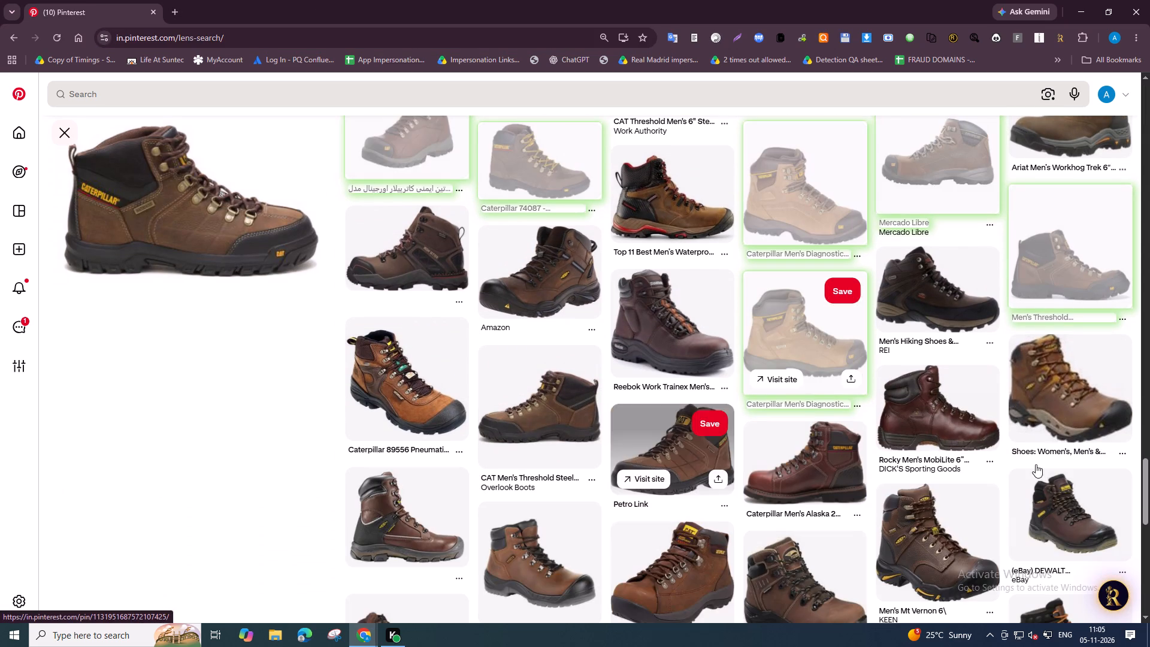
pyautogui.scroll(-4, 807, 405)
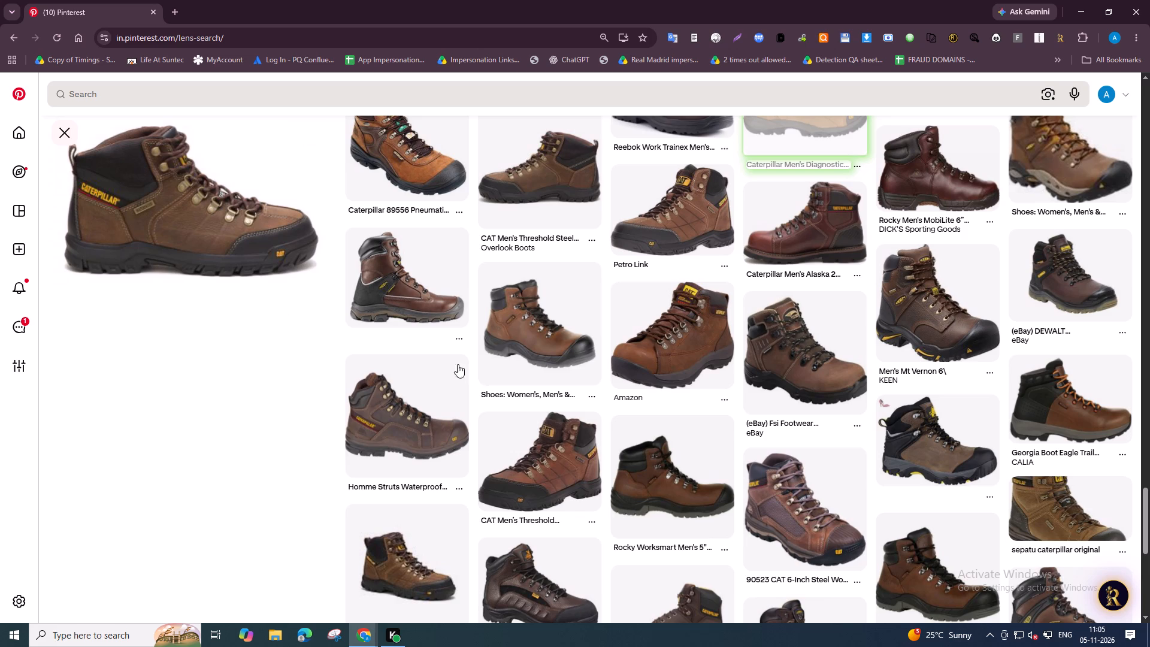
pyautogui.keyDown('ctrl'); pyautogui.click(666, 340); pyautogui.keyUp('ctrl')
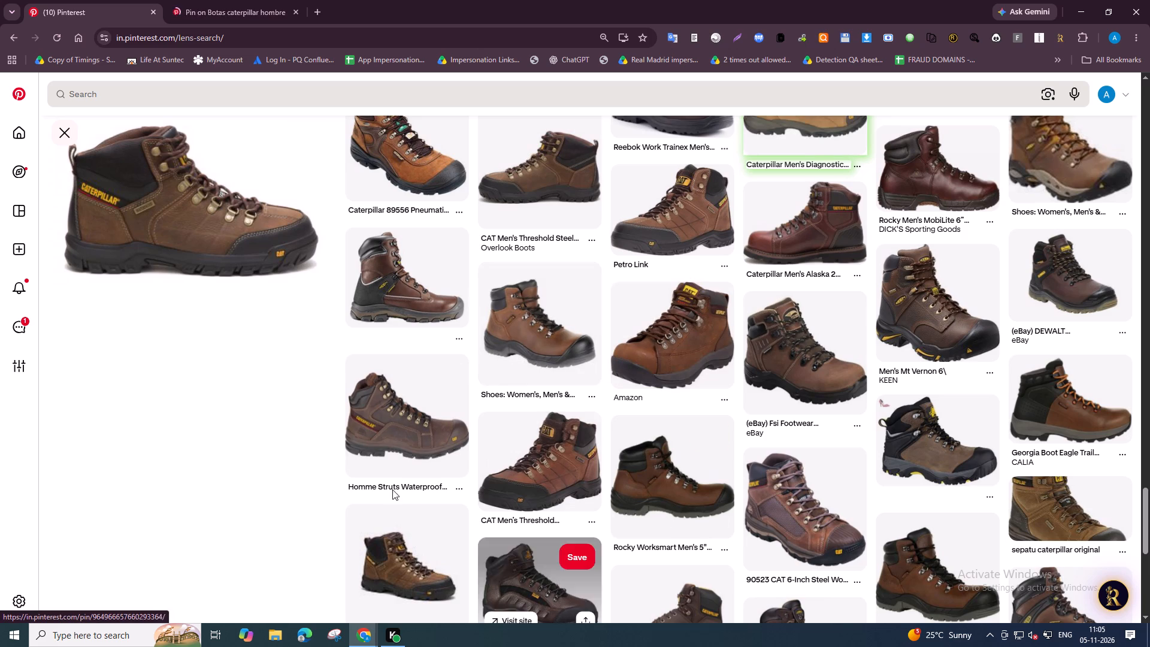
pyautogui.keyDown('ctrl'); pyautogui.click(392, 424); pyautogui.keyUp('ctrl')
pyautogui.click(231, 0)
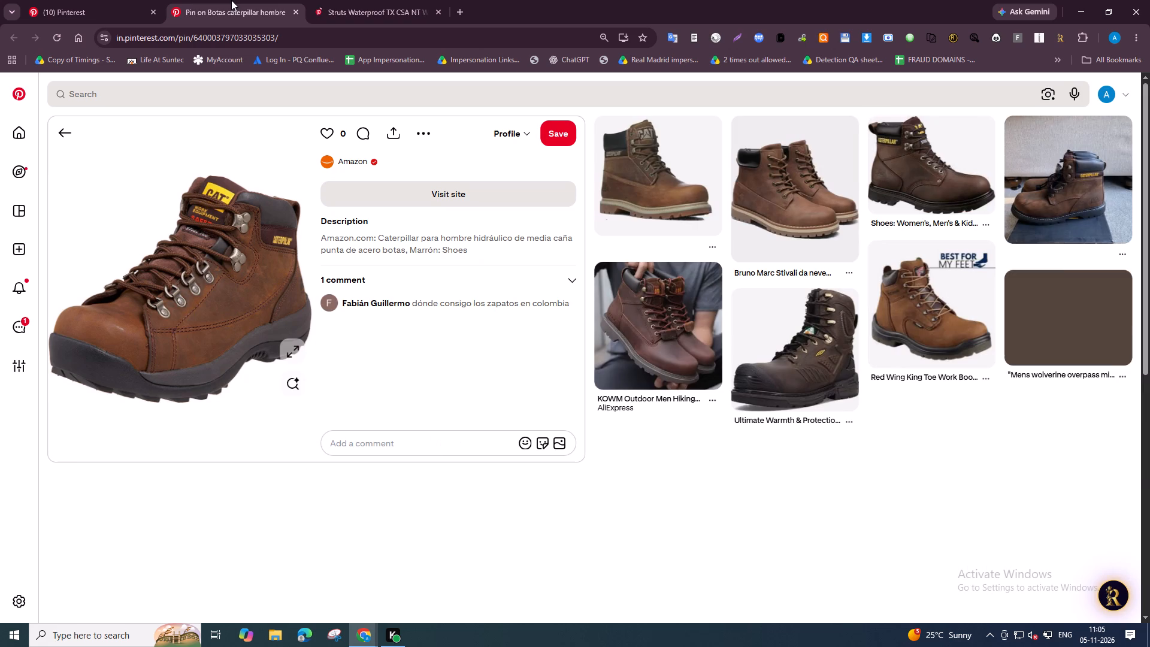
# Close Amazon's brown Caterpillar boot pin and the Struts Waterproof pin on Pinterest.
pyautogui.hotkey('ctrl', 'w')
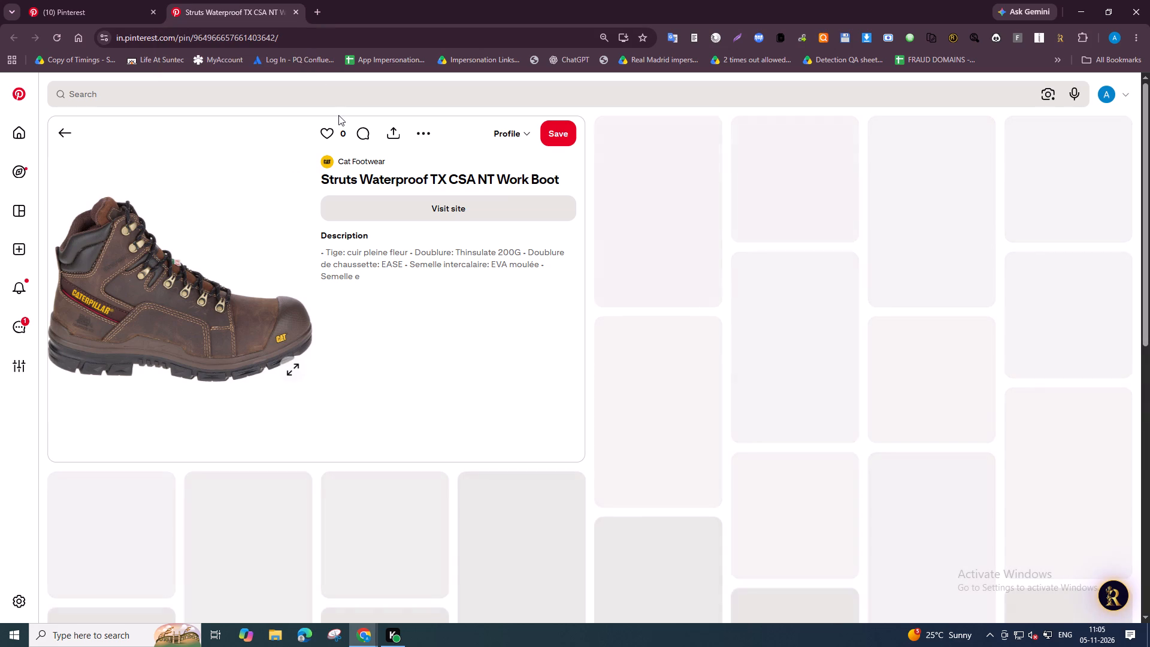
pyautogui.click(298, 11)
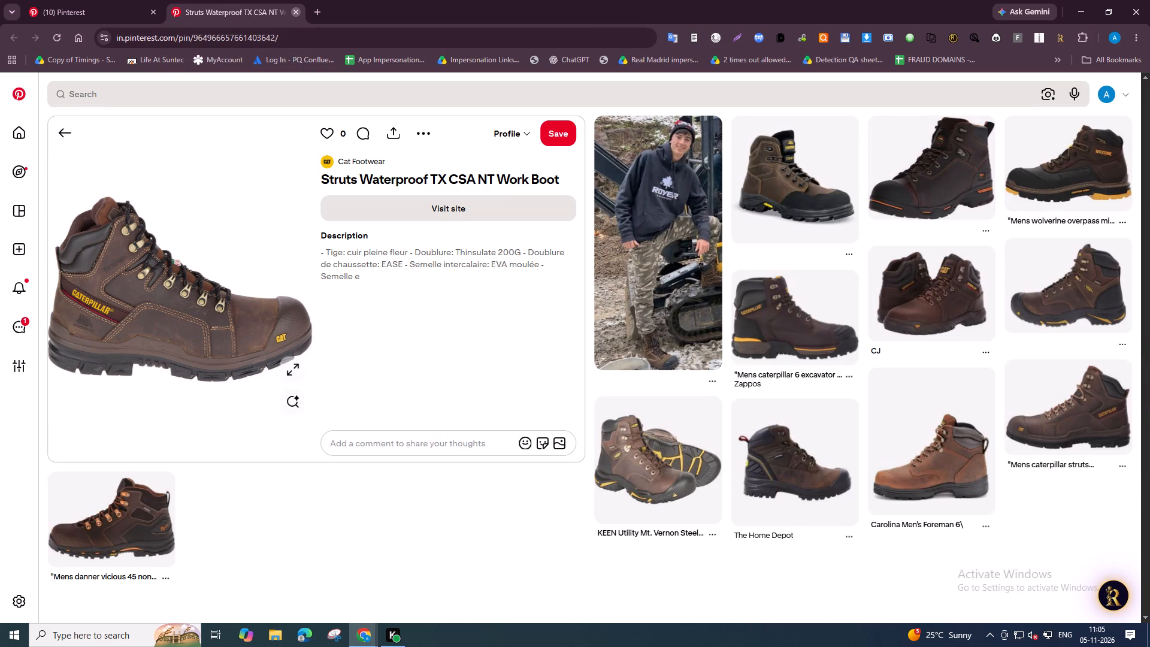
# Open Peltz Shoes' Men's Caterpillar Threshold Waterproof Work Boot pin from the results and copy its link.
pyautogui.scroll(-5, 842, 402)
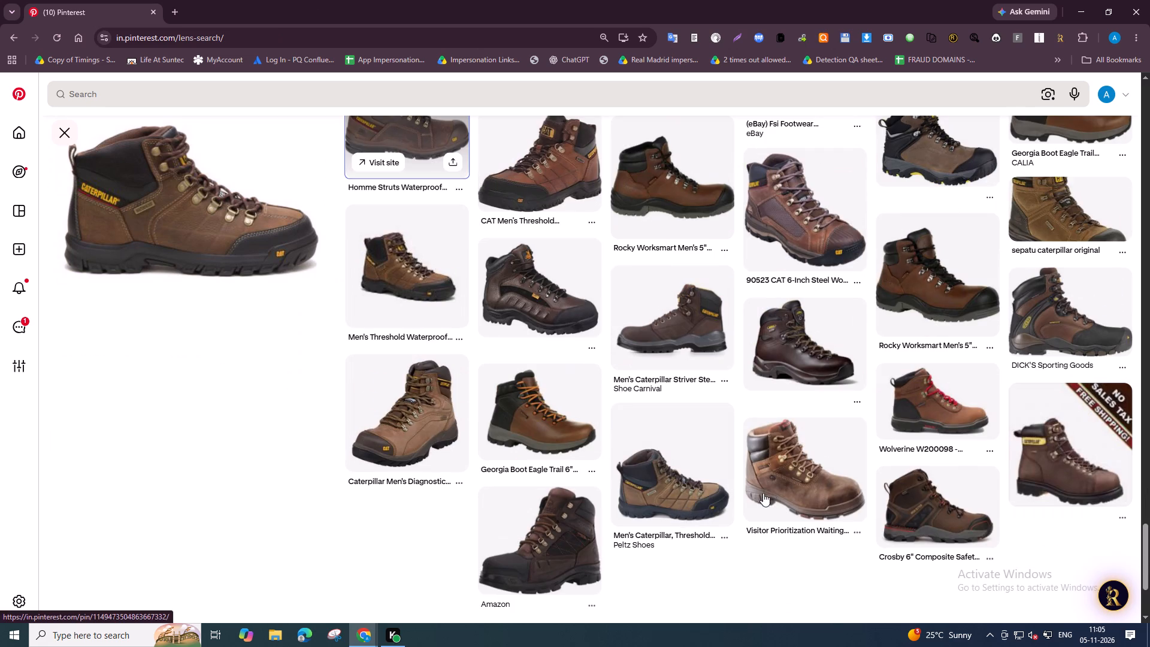
pyautogui.keyDown('ctrl'); pyautogui.click(693, 486); pyautogui.keyUp('ctrl')
pyautogui.click(296, 0)
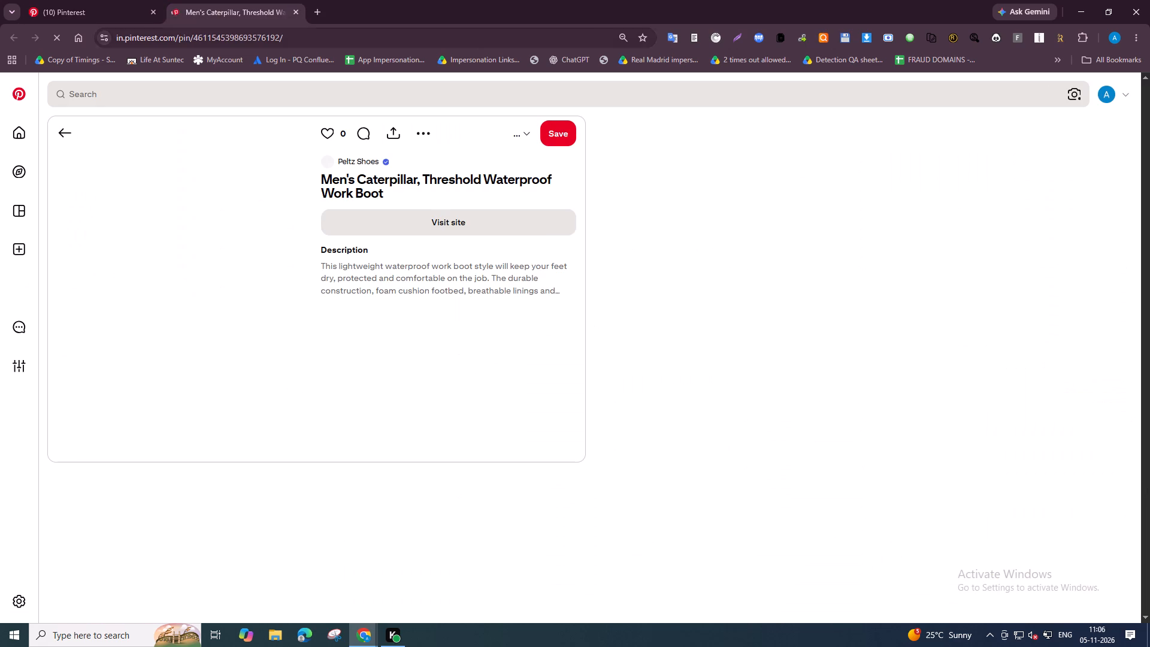
pyautogui.click(302, 39)
pyautogui.hotkey('ctrl', 'c')
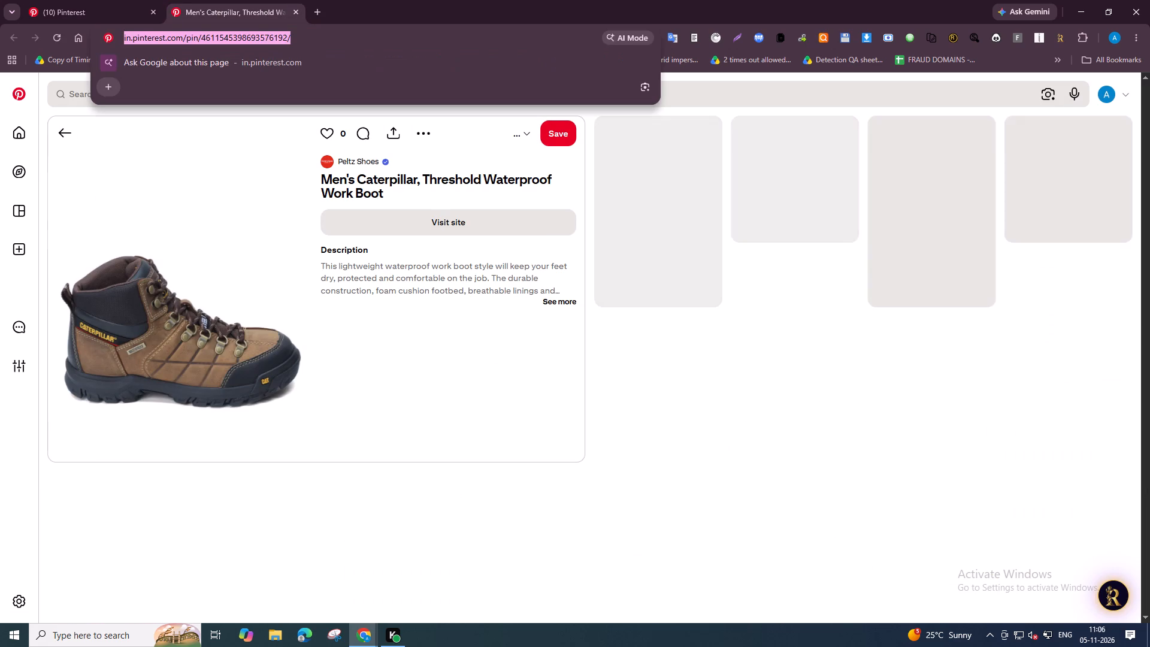
pyautogui.hotkey('ctrl', 'c')
pyautogui.hotkey('ctrl', 'c')
pyautogui.hotkey('ctrl', 'c')
pyautogui.hotkey('ctrl', 'c')
pyautogui.hotkey('ctrl', 'c')
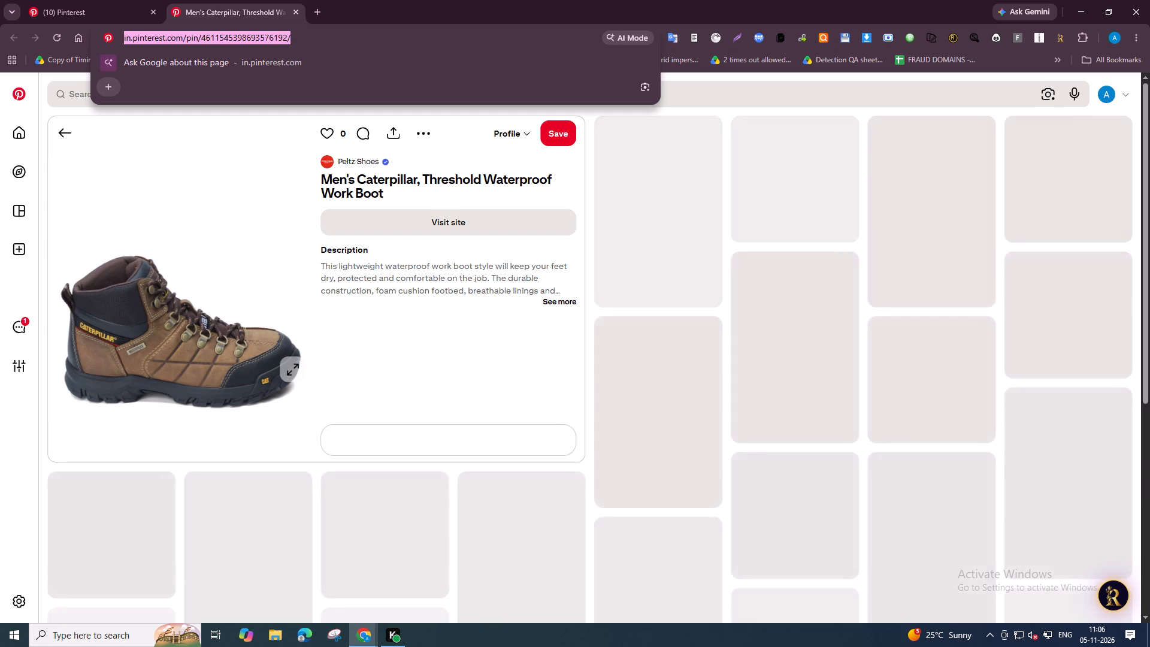
pyautogui.hotkey('ctrl', 'c')
pyautogui.hotkey('alt', 'Tab')
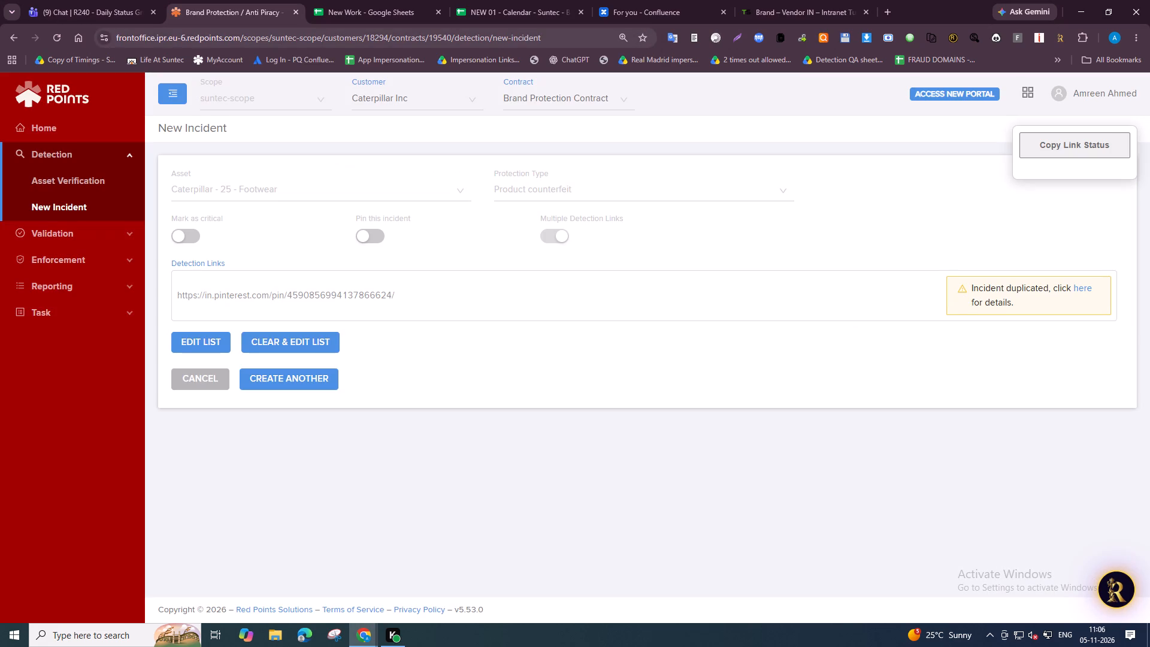
pyautogui.doubleClick(296, 344)
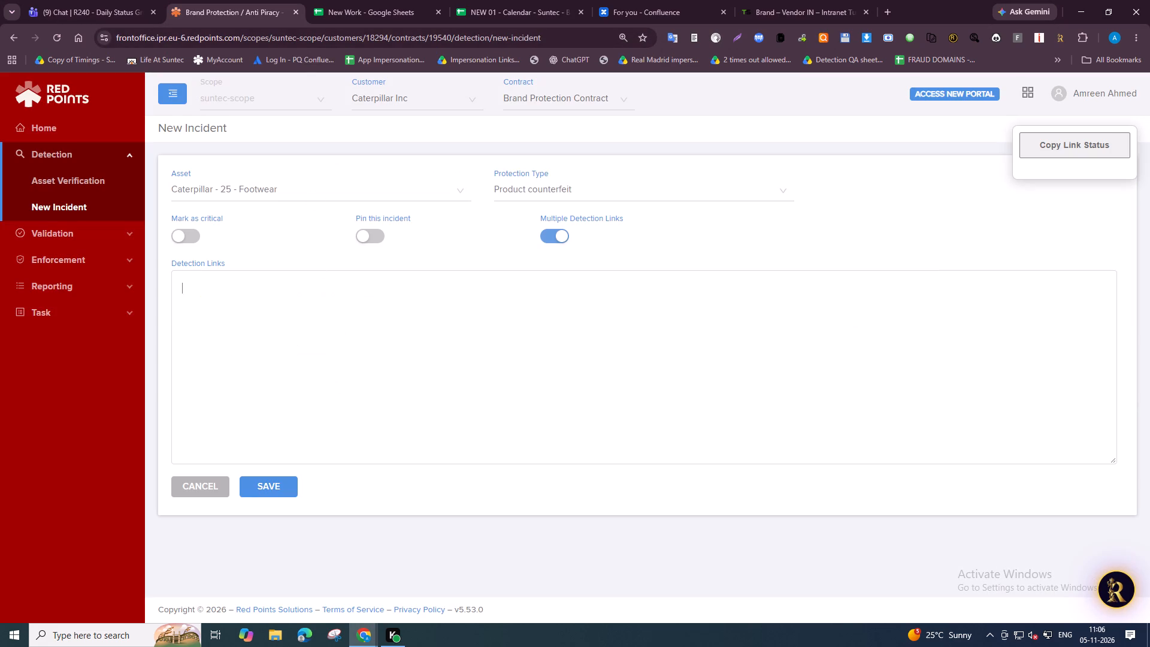
pyautogui.hotkey('ctrl', 'v')
pyautogui.click(286, 489)
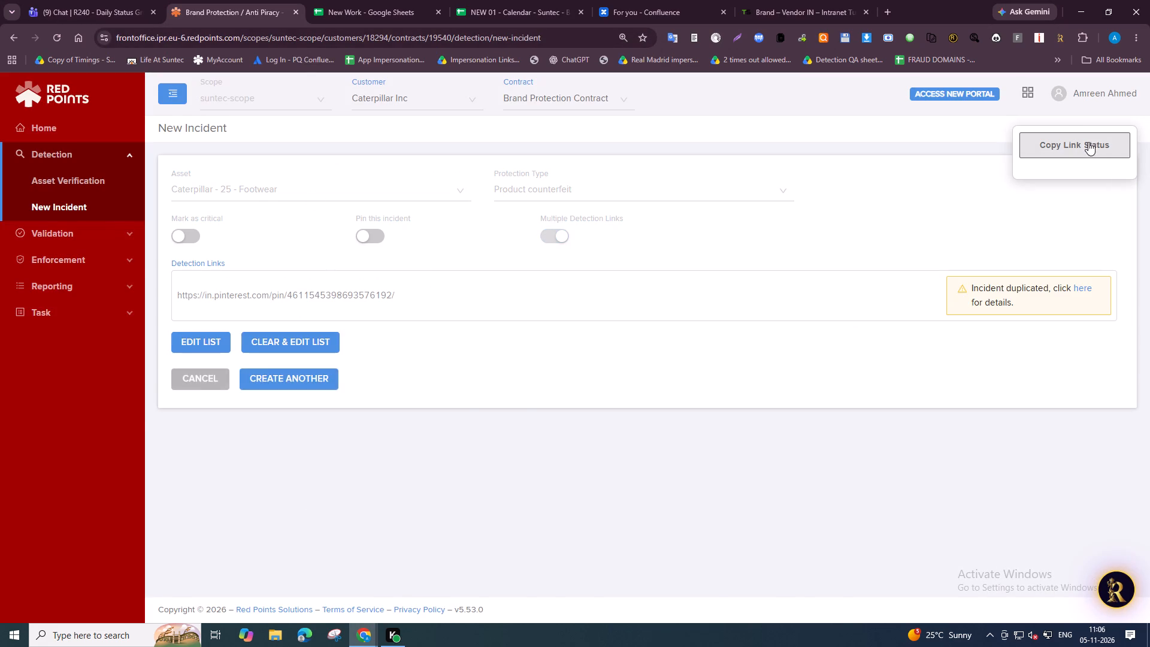
pyautogui.hotkey('alt', 'Tab')
pyautogui.hotkey('ctrl', 'w')
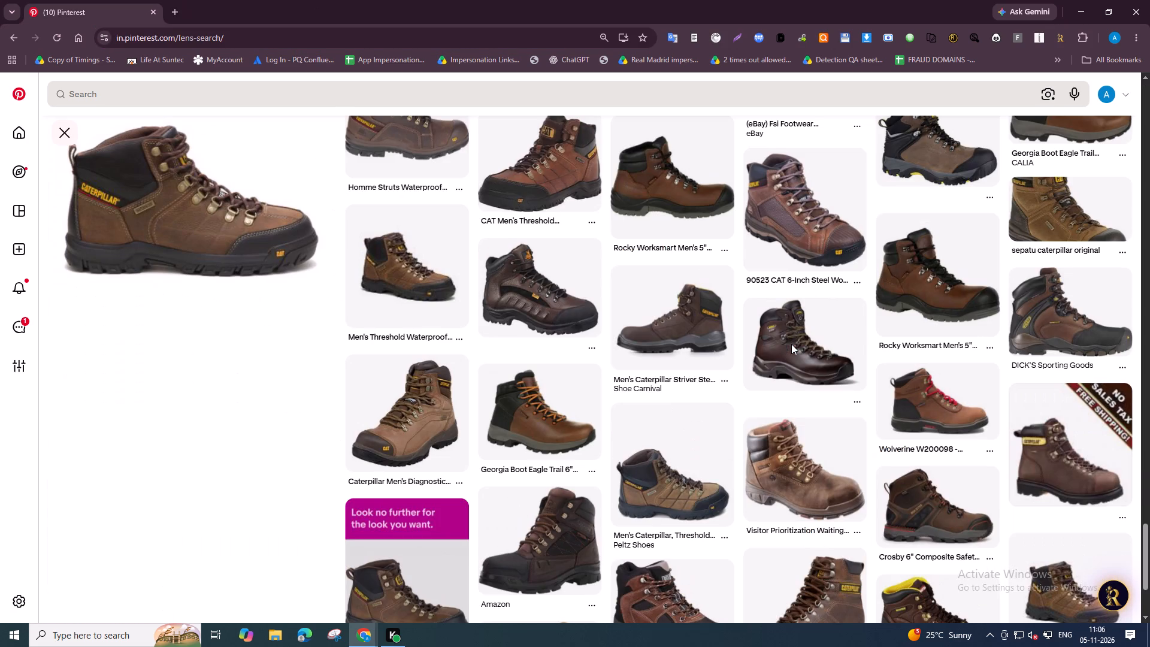
# Open the Men's Threshold Waterproof boot pin near the end of the results, check its source, and close it.
pyautogui.scroll(-5, 791, 344)
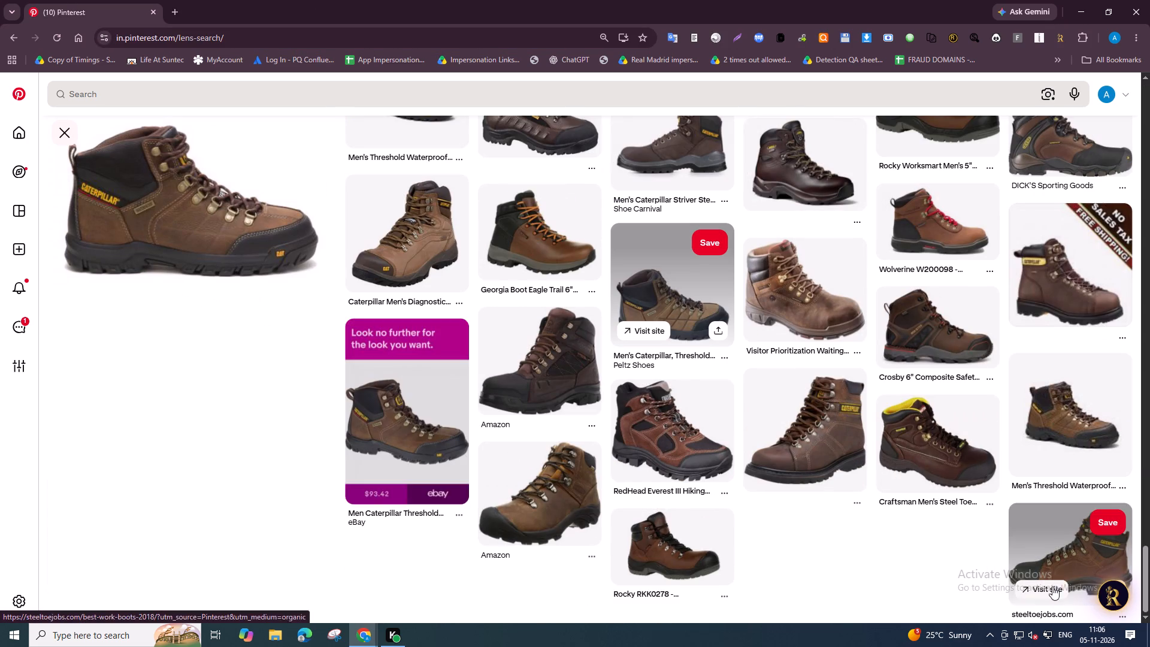
pyautogui.keyDown('ctrl'); pyautogui.click(1044, 413); pyautogui.keyUp('ctrl')
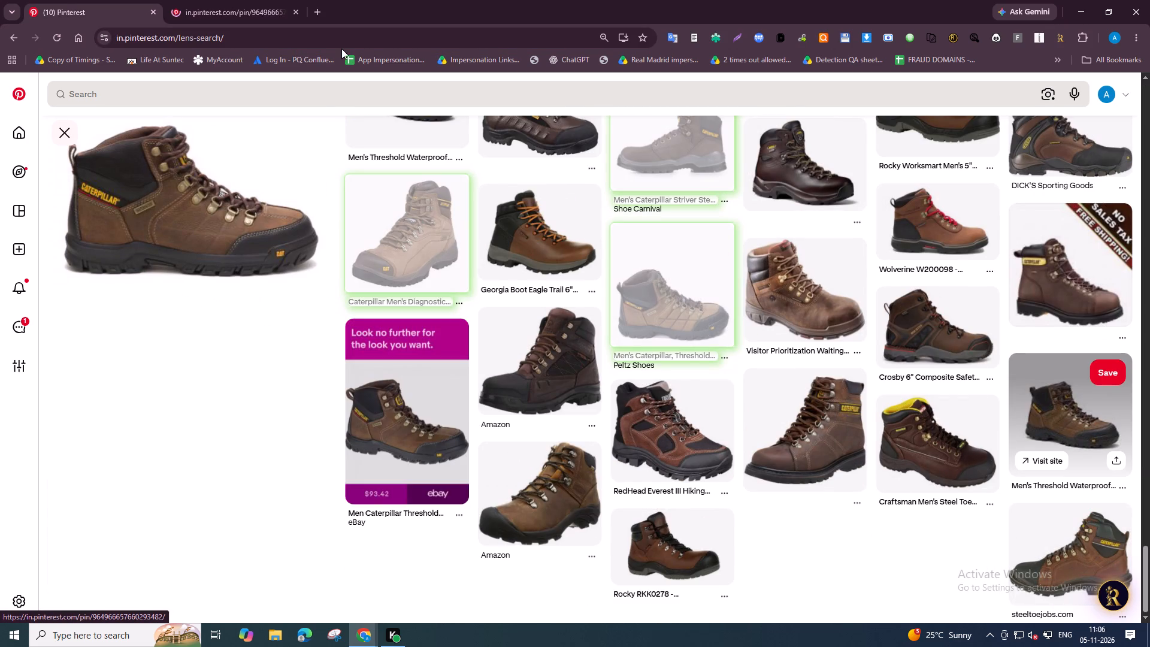
pyautogui.click(295, 0)
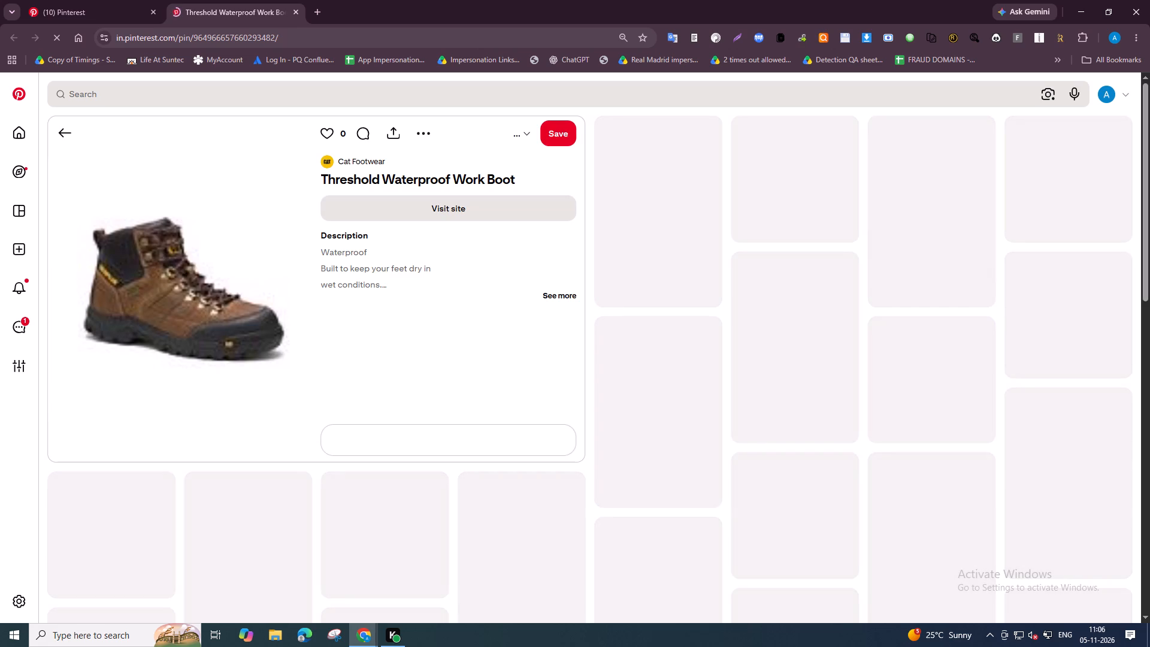
pyautogui.hotkey('ctrl', 'w')
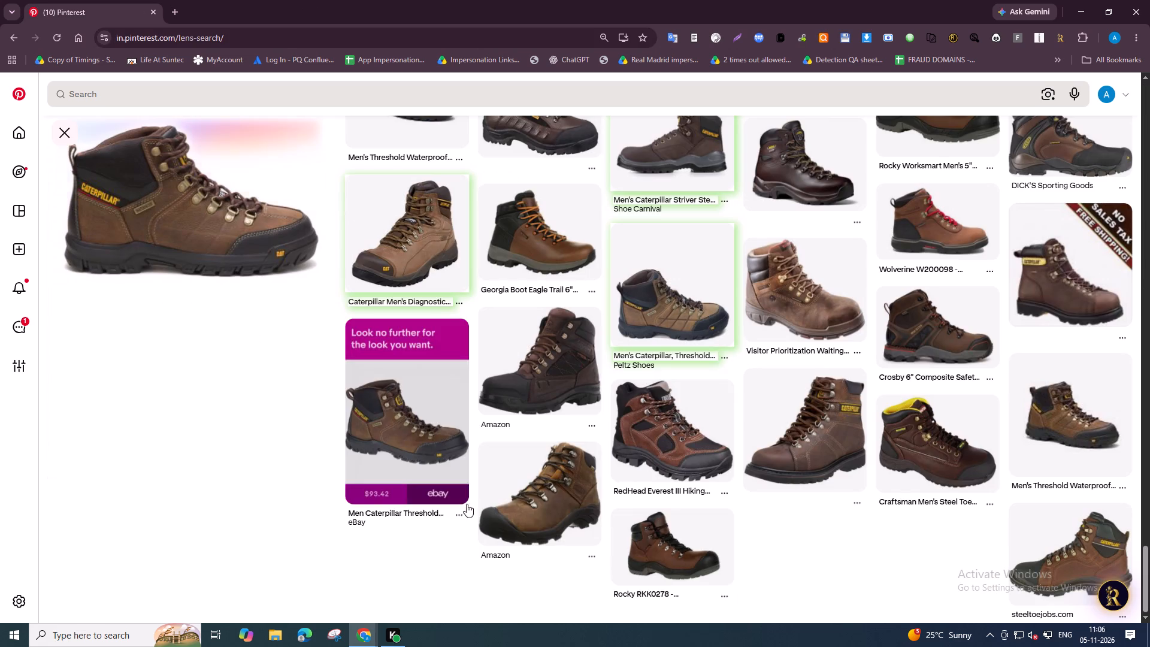
# Open eBay's Men Caterpillar Threshold Waterproof Work Boot P74128 pin and copy its link.
pyautogui.keyDown('ctrl'); pyautogui.click(410, 408); pyautogui.keyUp('ctrl')
pyautogui.click(247, 0)
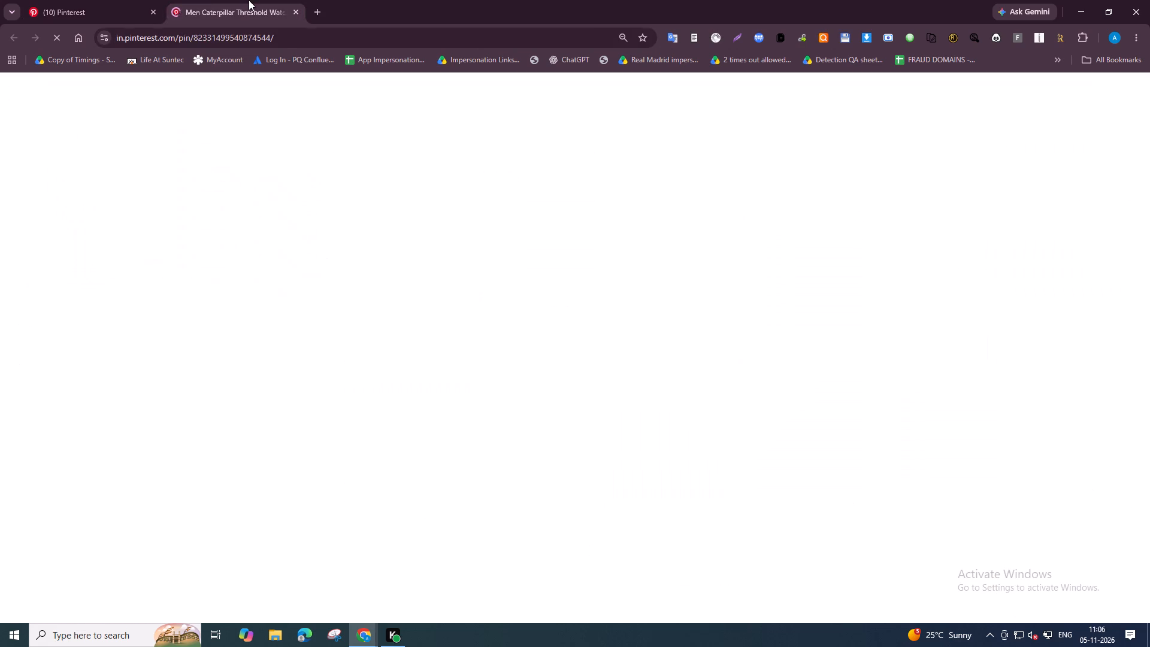
pyautogui.click(268, 39)
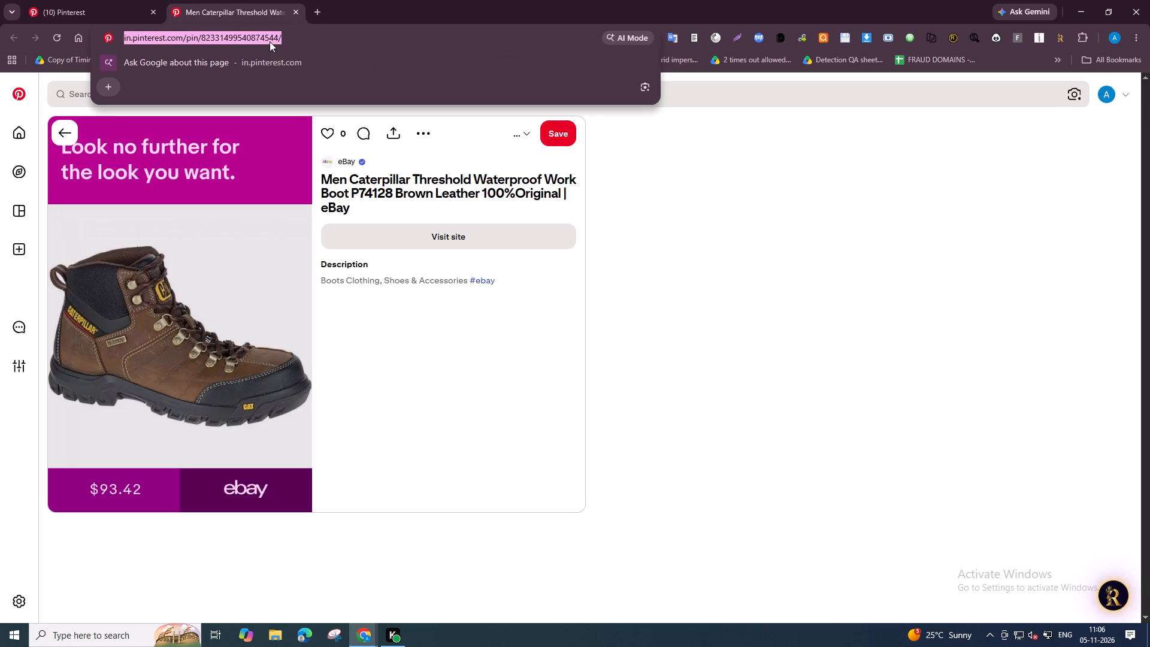
pyautogui.hotkey('ctrl', 'c')
pyautogui.hotkey('ctrl', 'c')
pyautogui.hotkey('ctrl', 'c')
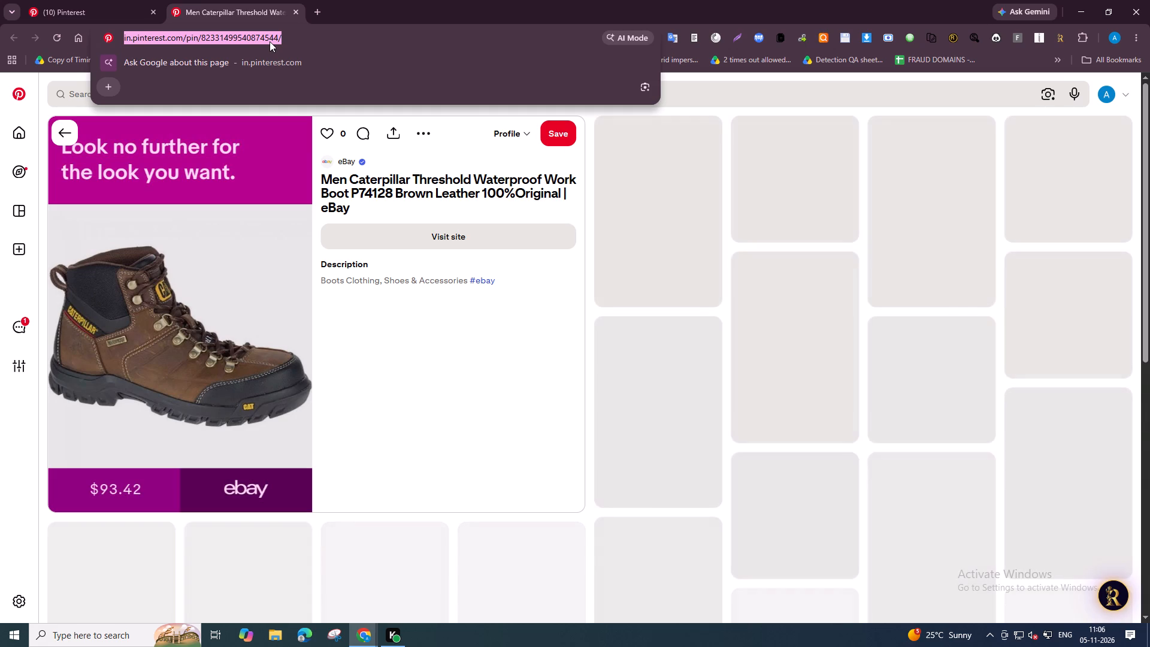
pyautogui.hotkey('ctrl', 'c')
pyautogui.hotkey('alt', 'Tab')
pyautogui.doubleClick(277, 340)
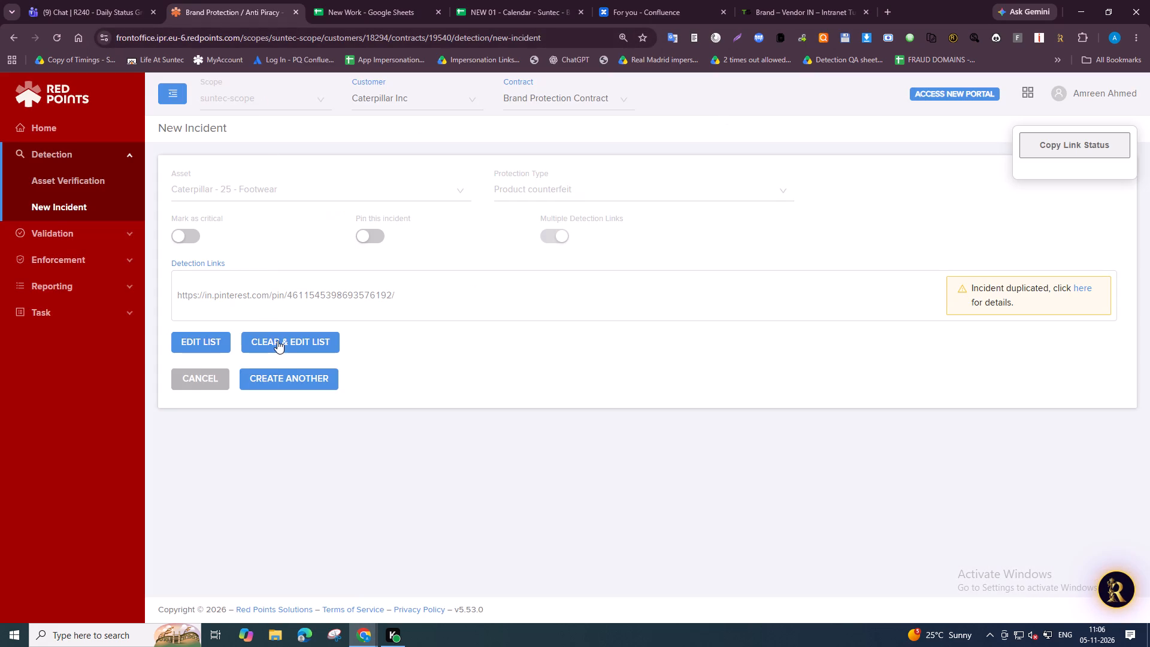
pyautogui.hotkey('ctrl', 'v')
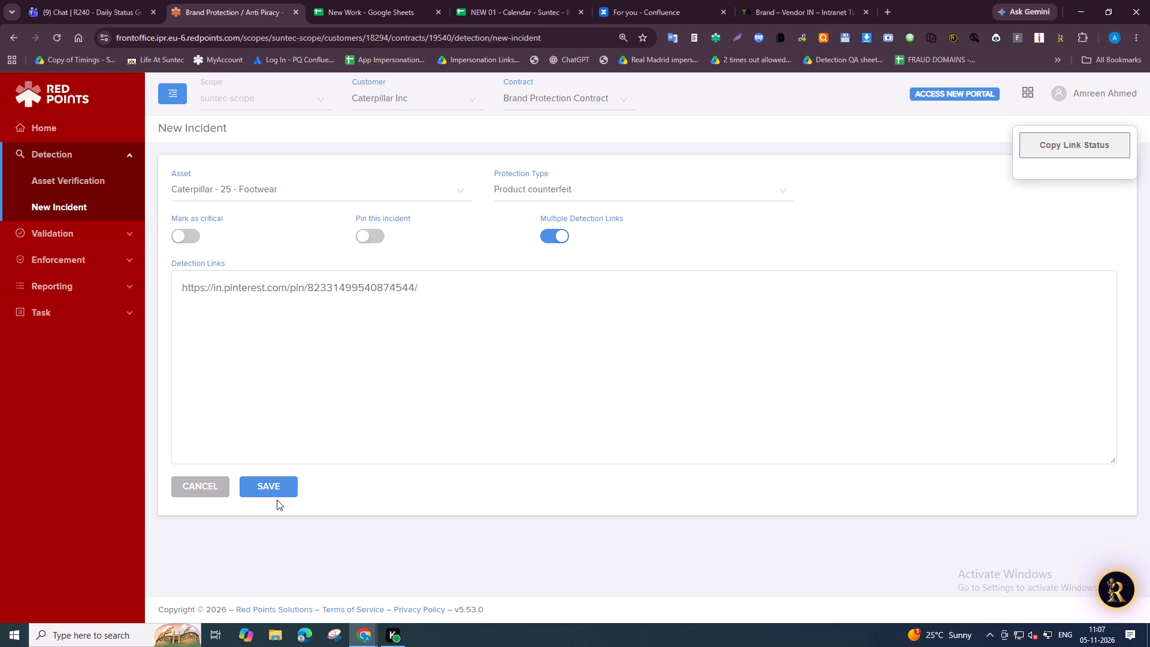
pyautogui.hotkey('alt', 'Tab')
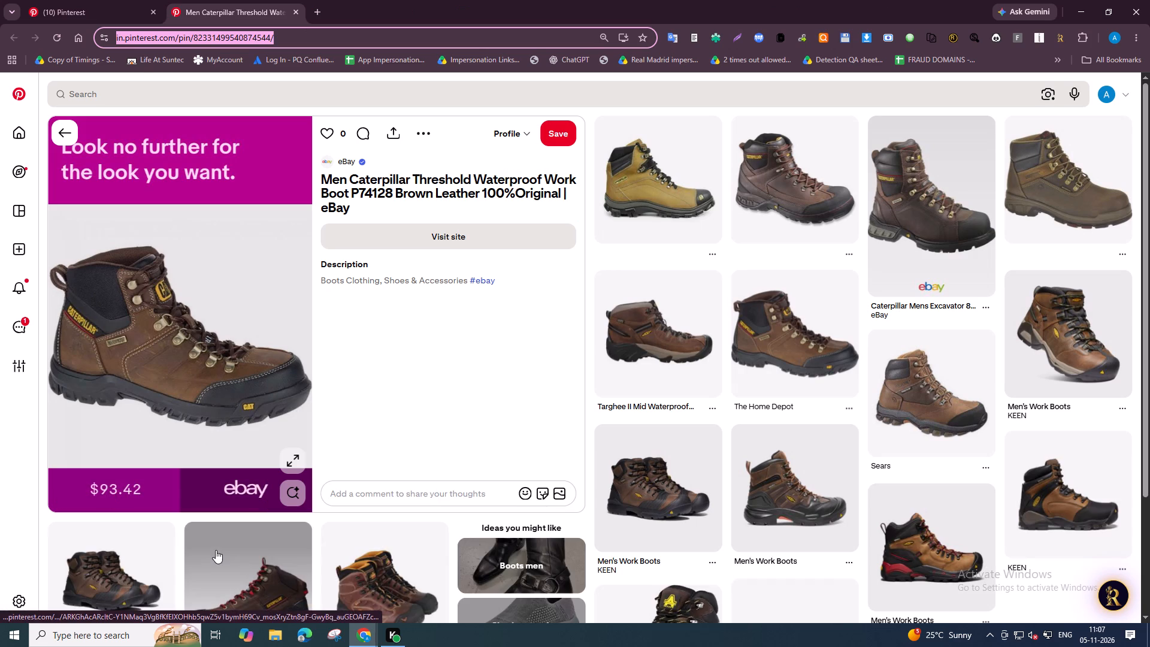
pyautogui.hotkey('ctrl', 'c')
pyautogui.hotkey('alt', 'Tab')
pyautogui.hotkey('ctrl', 'f')
pyautogui.hotkey('ctrl', 'v')
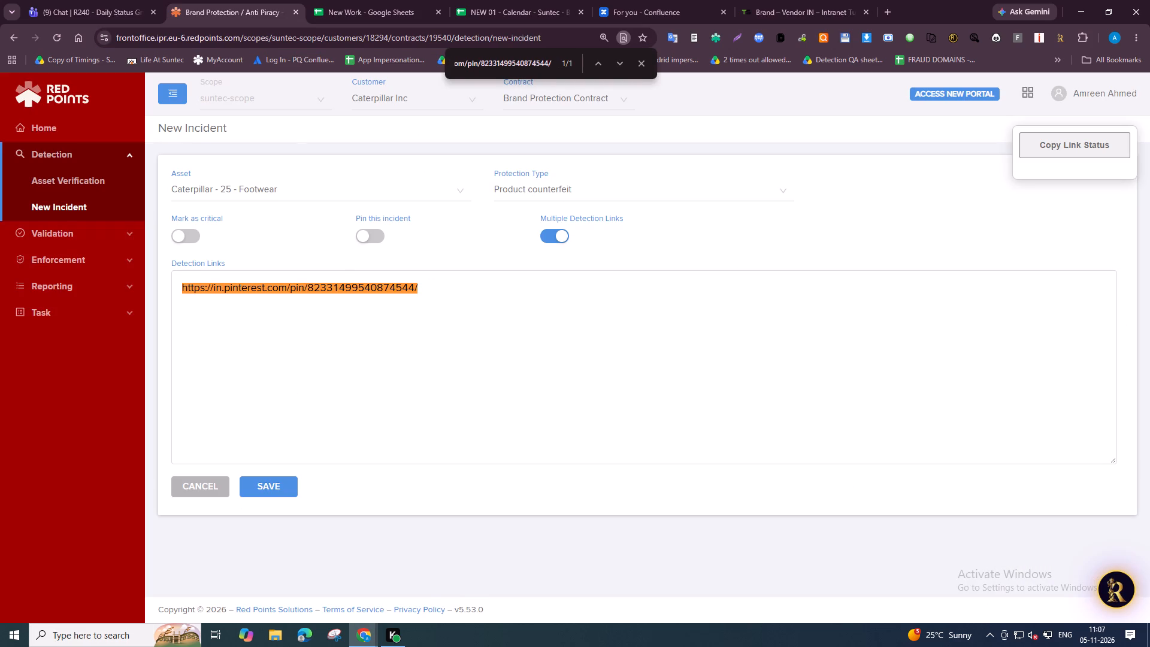
pyautogui.click(292, 477)
pyautogui.hotkey('alt', 'Tab')
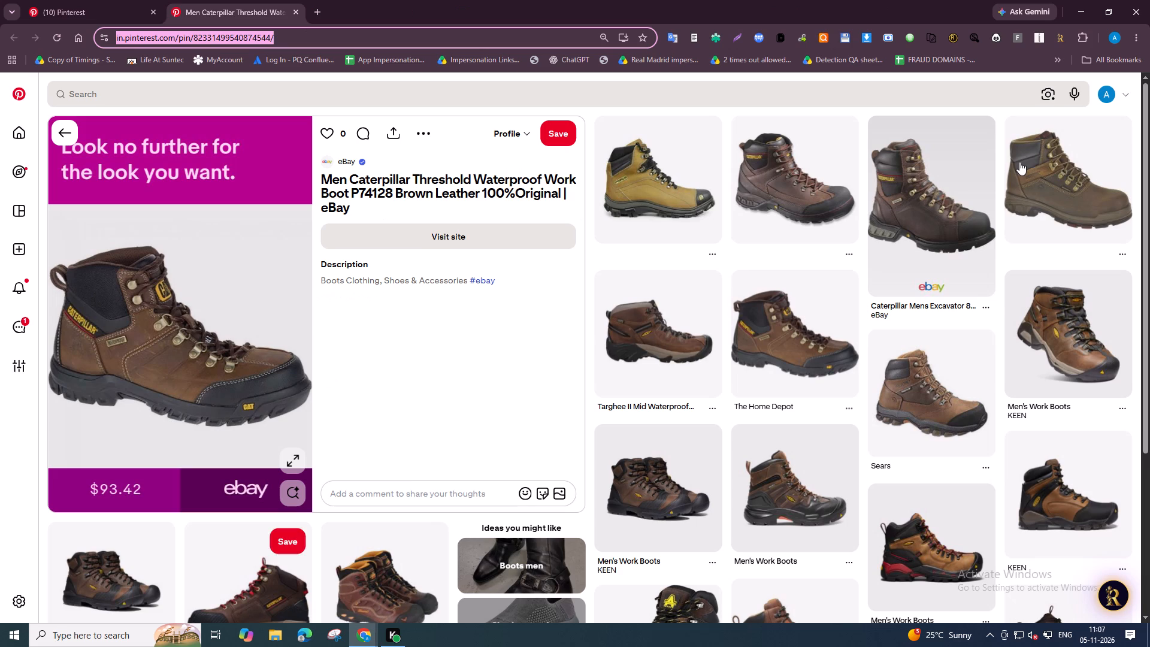
pyautogui.hotkey('ctrl', 'w')
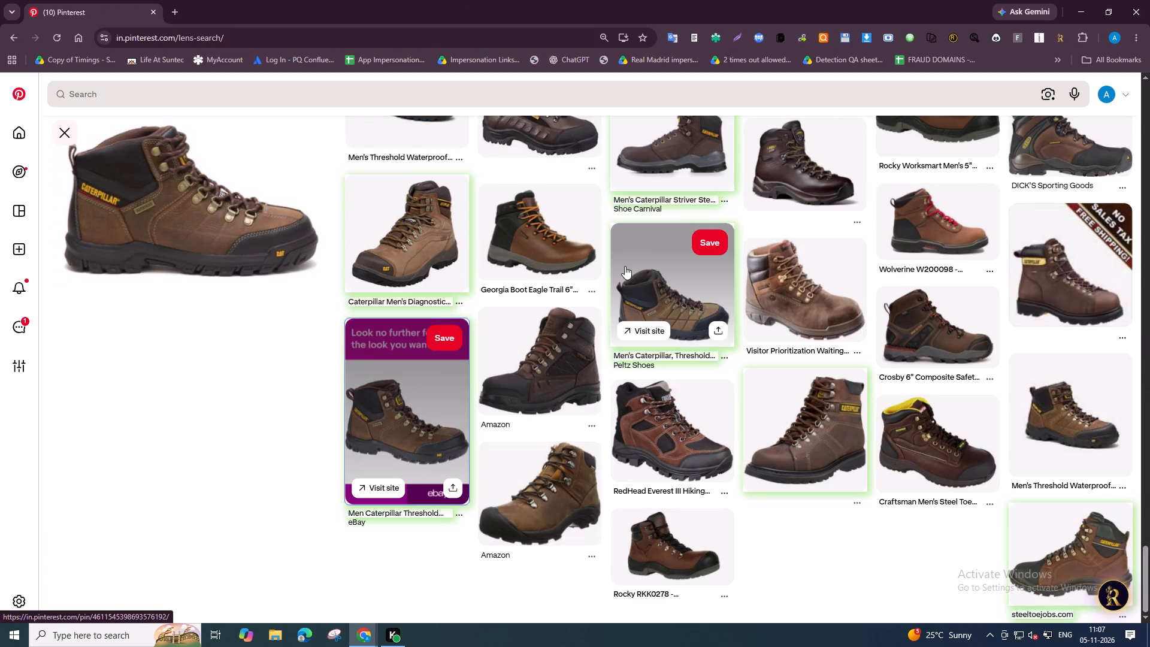
# Open the Men's Threshold Waterproof pin below the Homme Struts boot, check its source, and close it.
pyautogui.scroll(3, 593, 294)
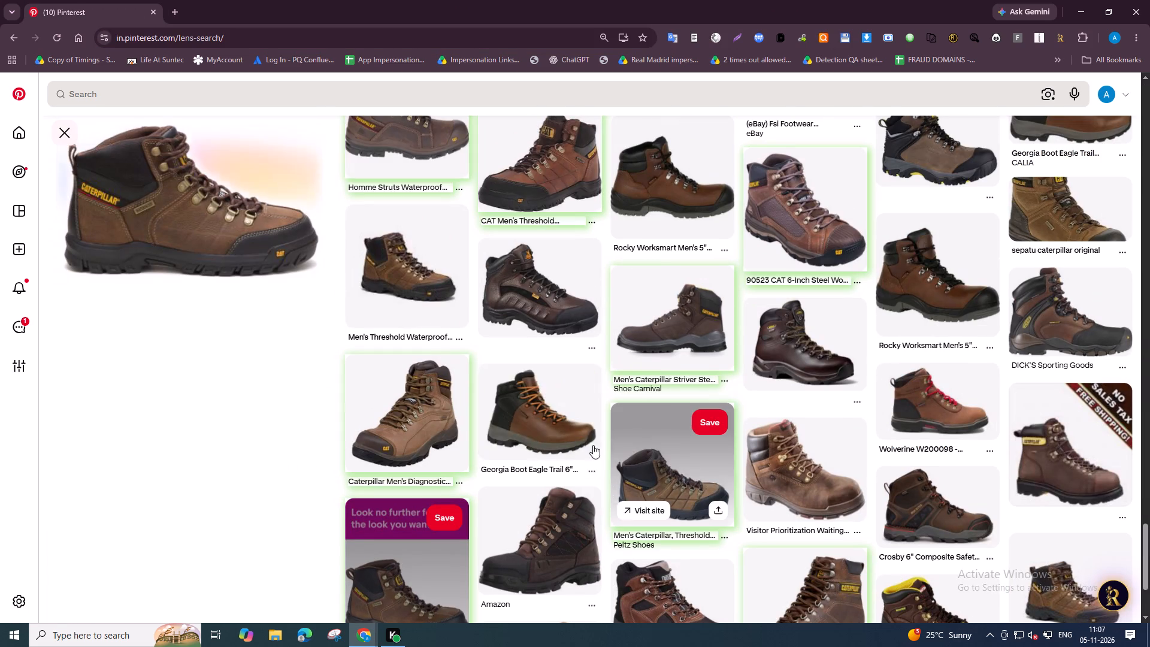
pyautogui.keyDown('ctrl'); pyautogui.click(418, 274); pyautogui.keyUp('ctrl')
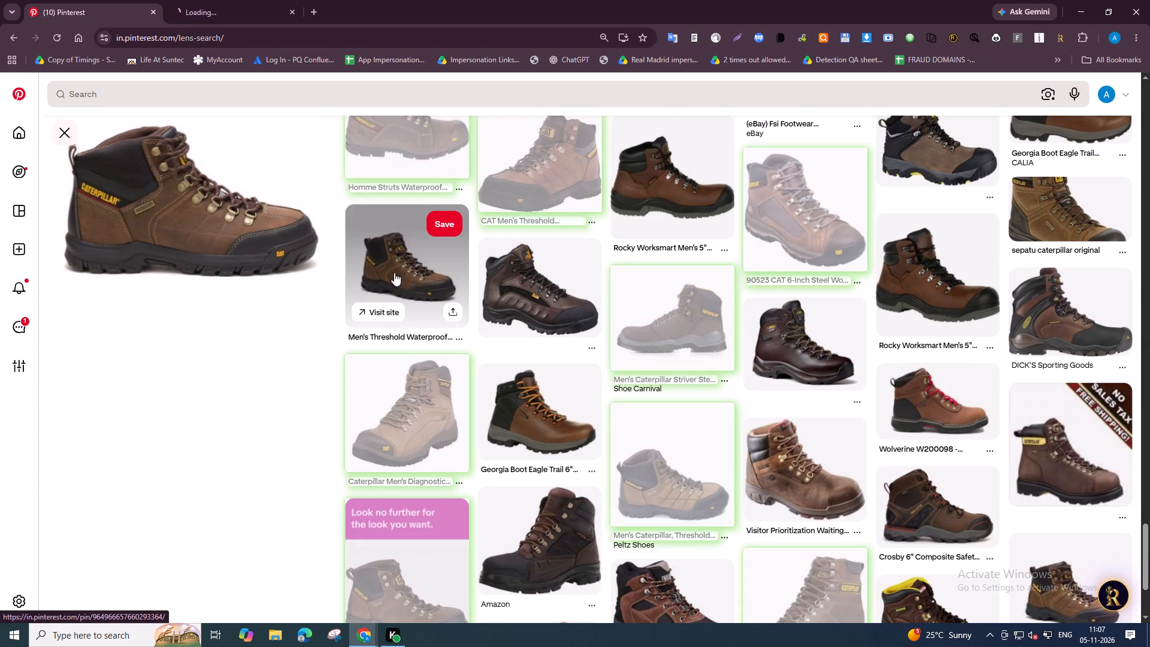
pyautogui.click(287, 0)
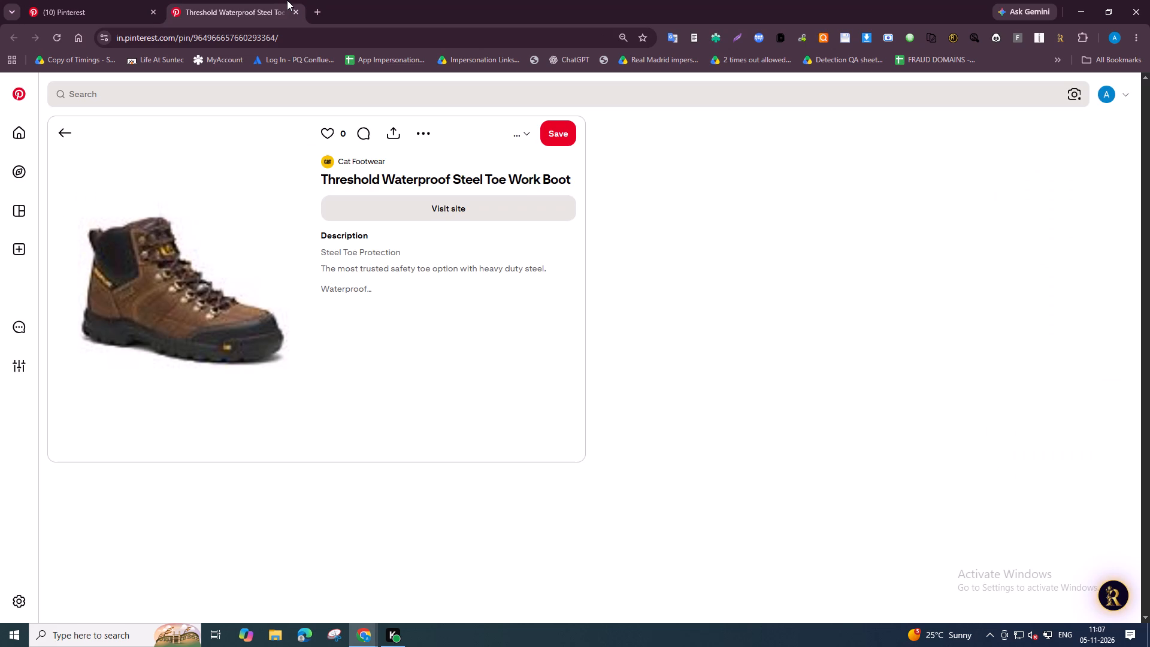
pyautogui.hotkey('ctrl', 'w')
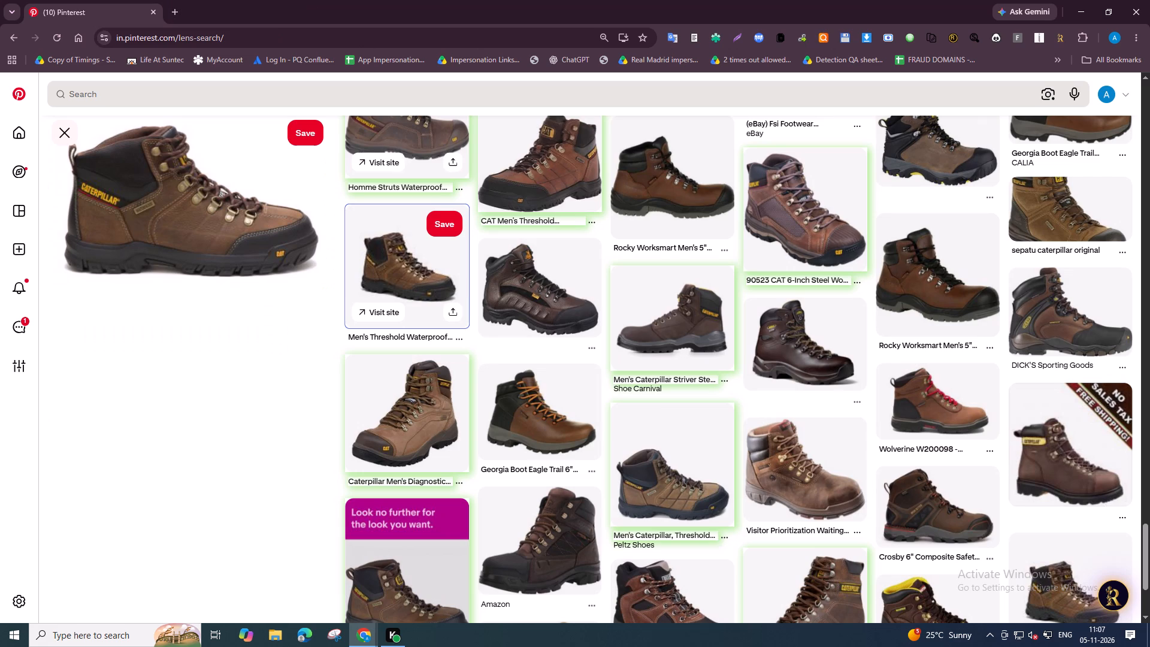
# Look back through the earlier Pinterest visual search results for Caterpillar boot pins that are not yet checked.
pyautogui.scroll(3, 700, 458)
pyautogui.scroll(4, 718, 409)
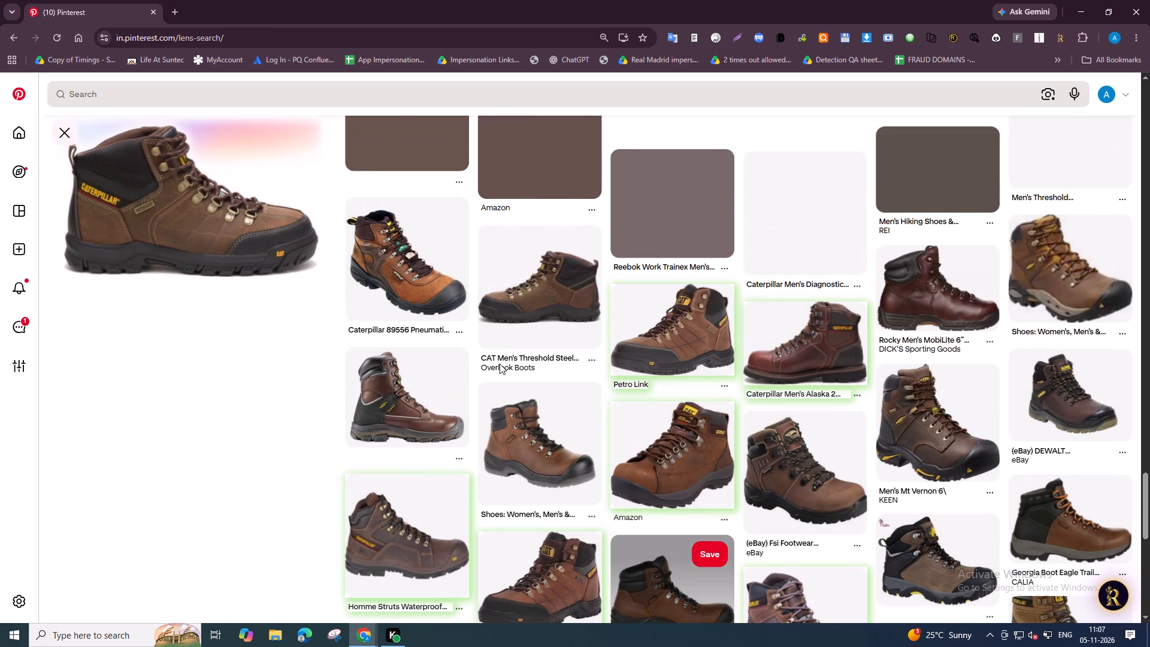
pyautogui.scroll(3, 845, 404)
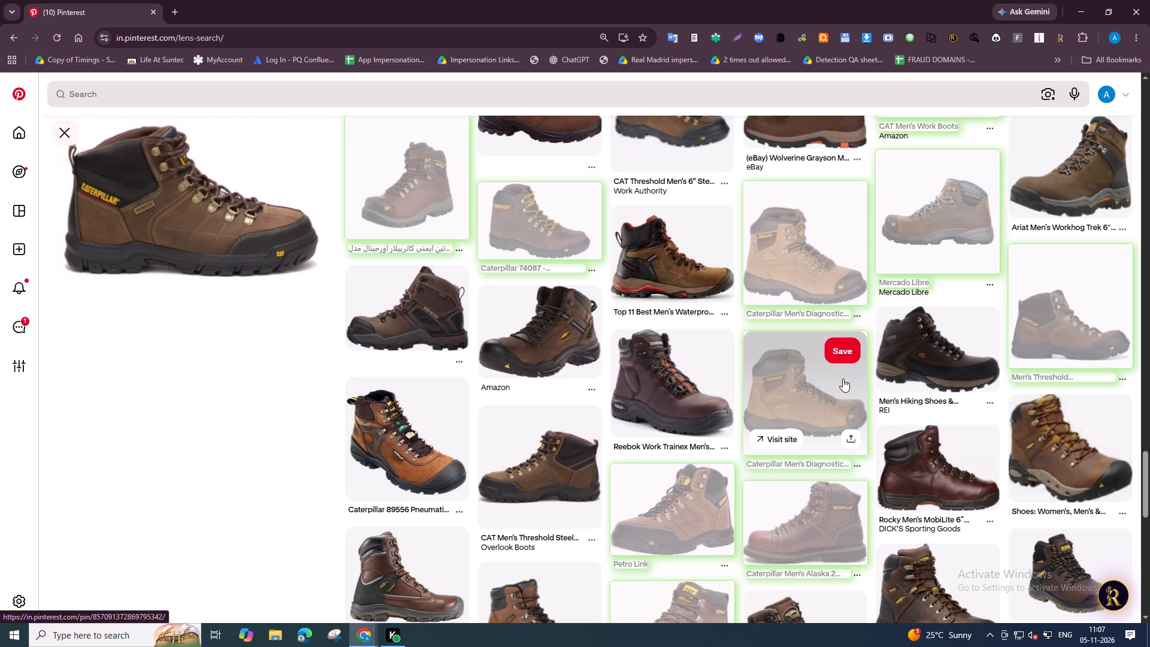
pyautogui.scroll(4, 1107, 337)
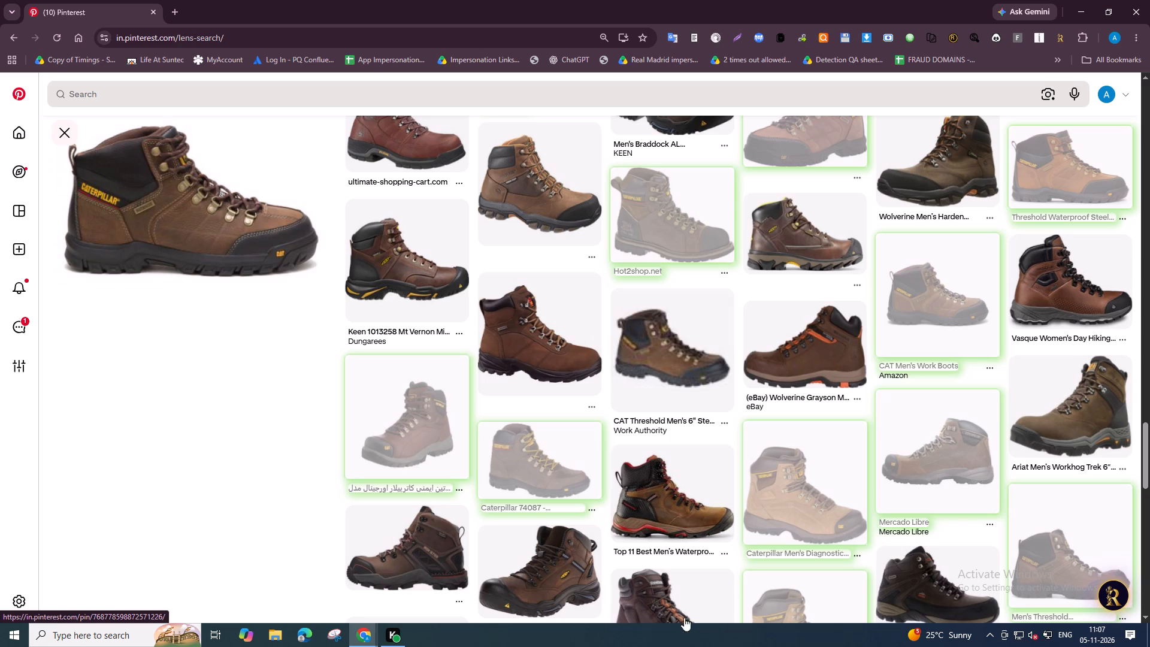
pyautogui.scroll(4, 709, 527)
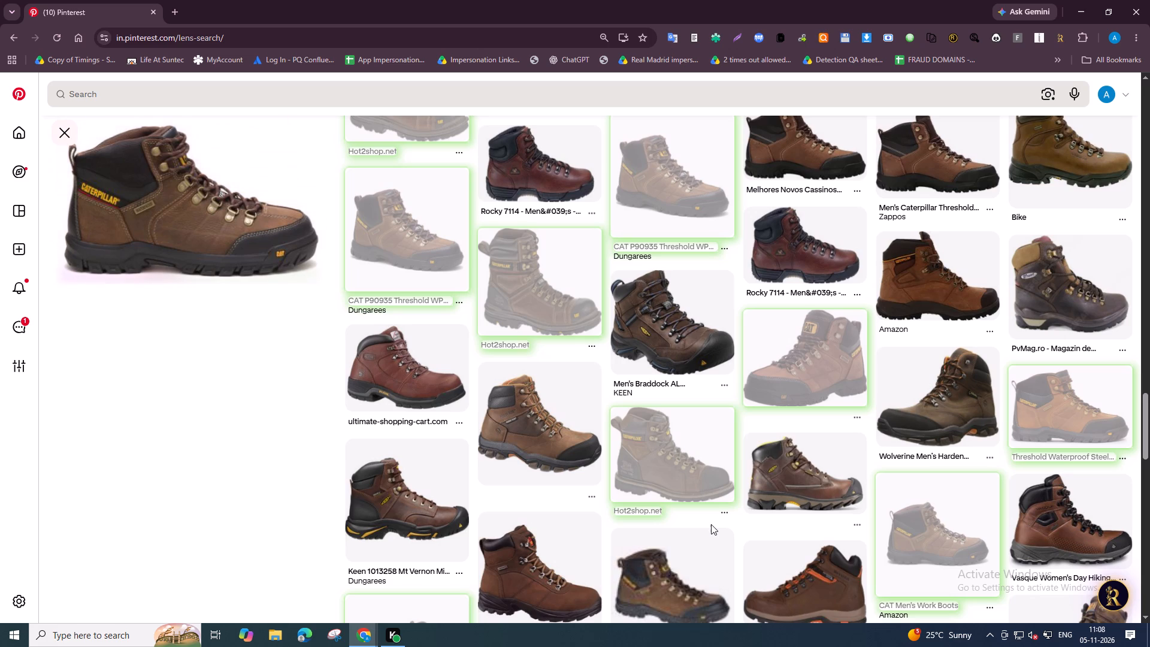
pyautogui.scroll(3, 865, 427)
pyautogui.scroll(2, 1043, 281)
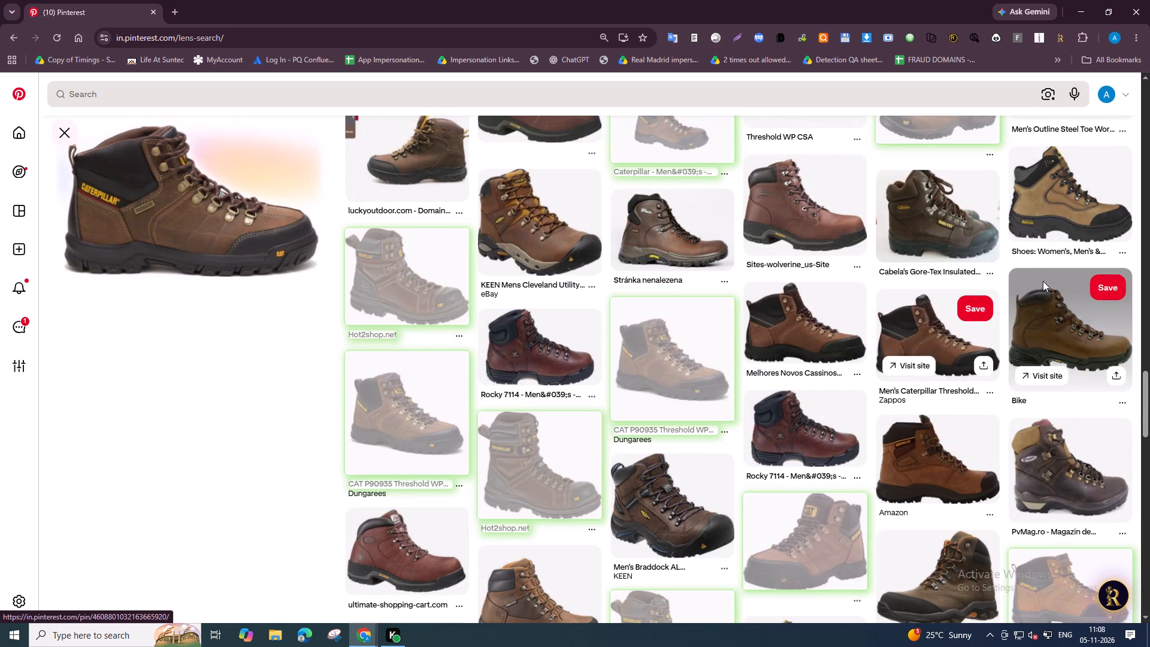
# Open the Men's Outline Steel Toe Work Boot pin, check its source, and close it.
pyautogui.keyDown('ctrl'); pyautogui.click(1109, 174); pyautogui.keyUp('ctrl')
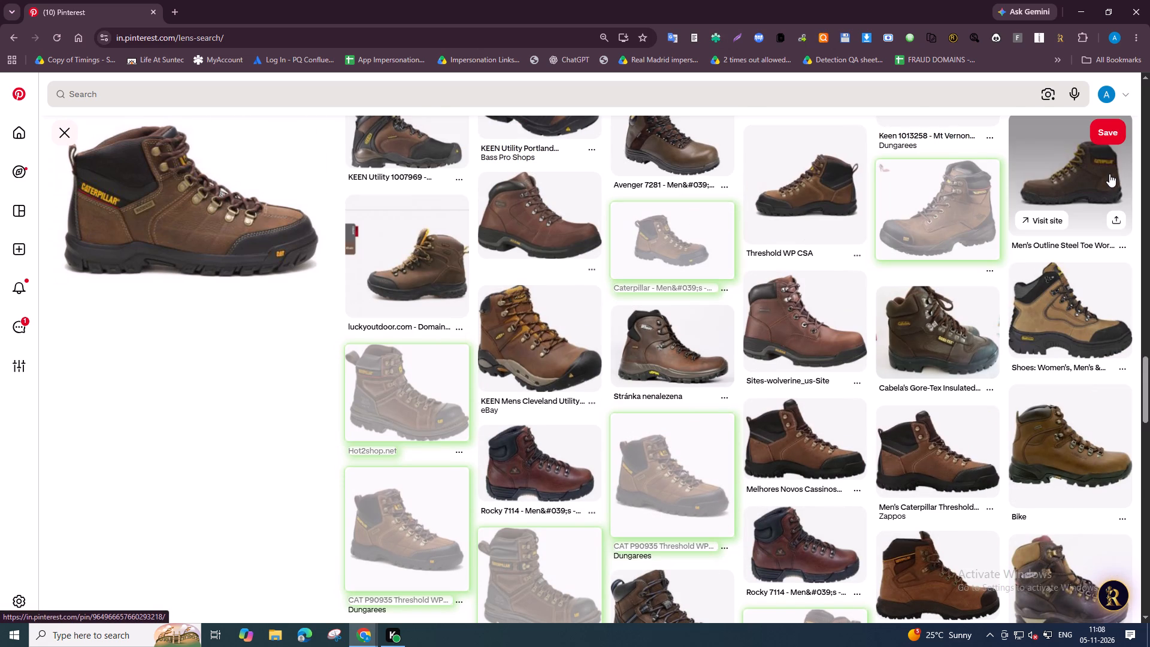
pyautogui.click(220, 0)
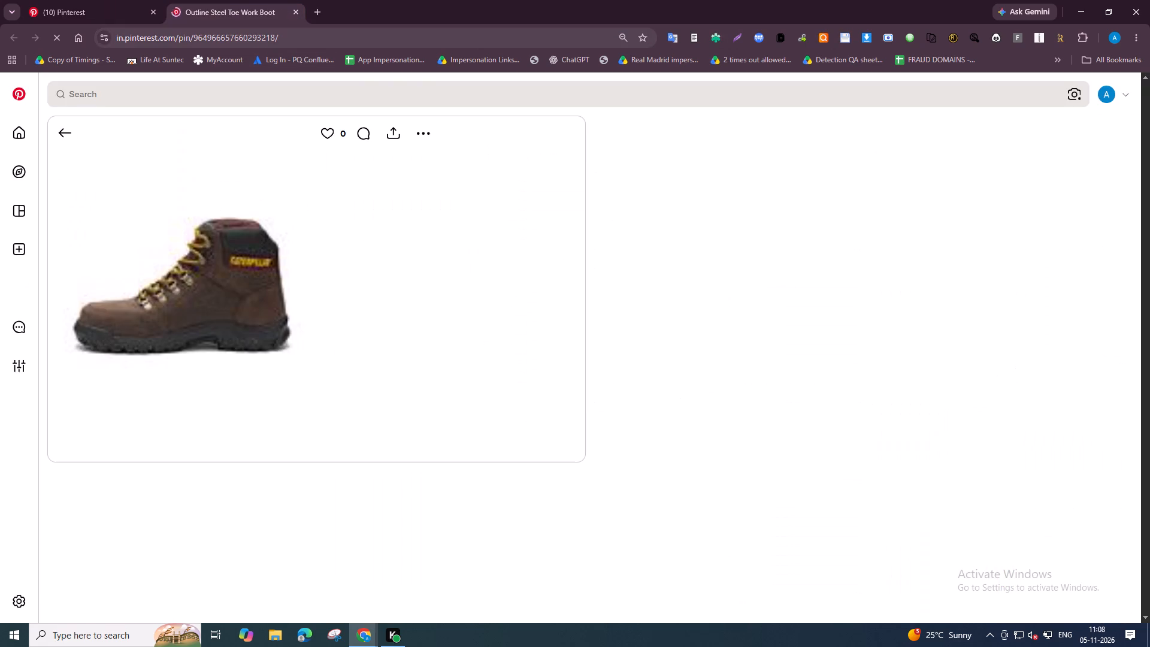
pyautogui.hotkey('ctrl', 'w')
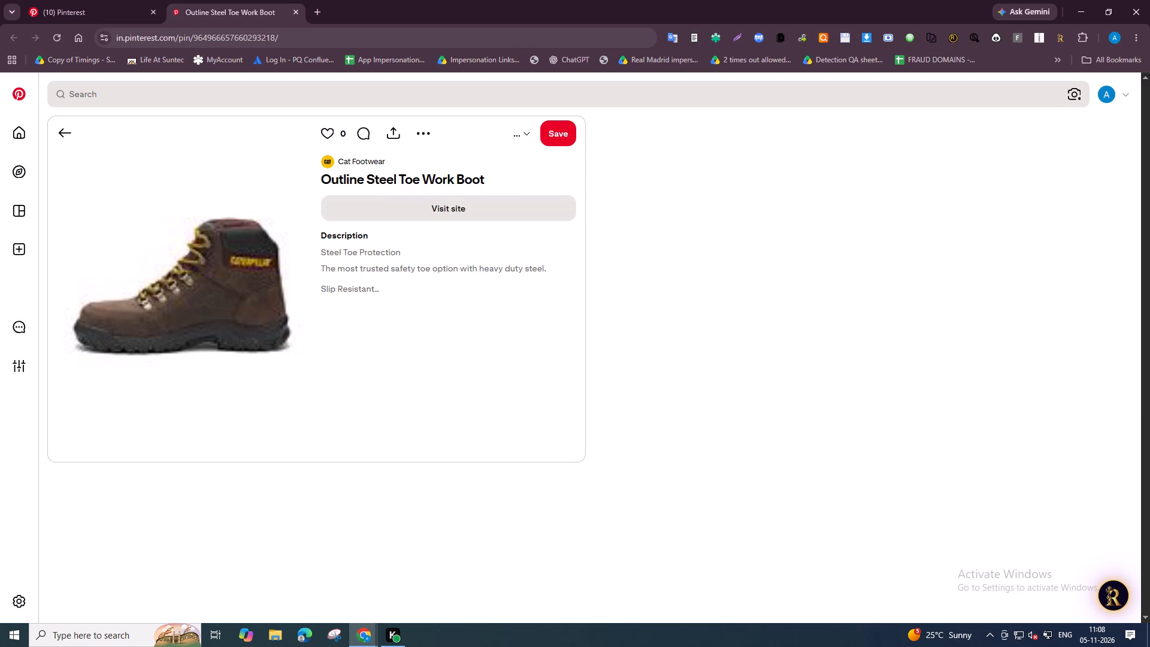
pyautogui.scroll(-5, 857, 355)
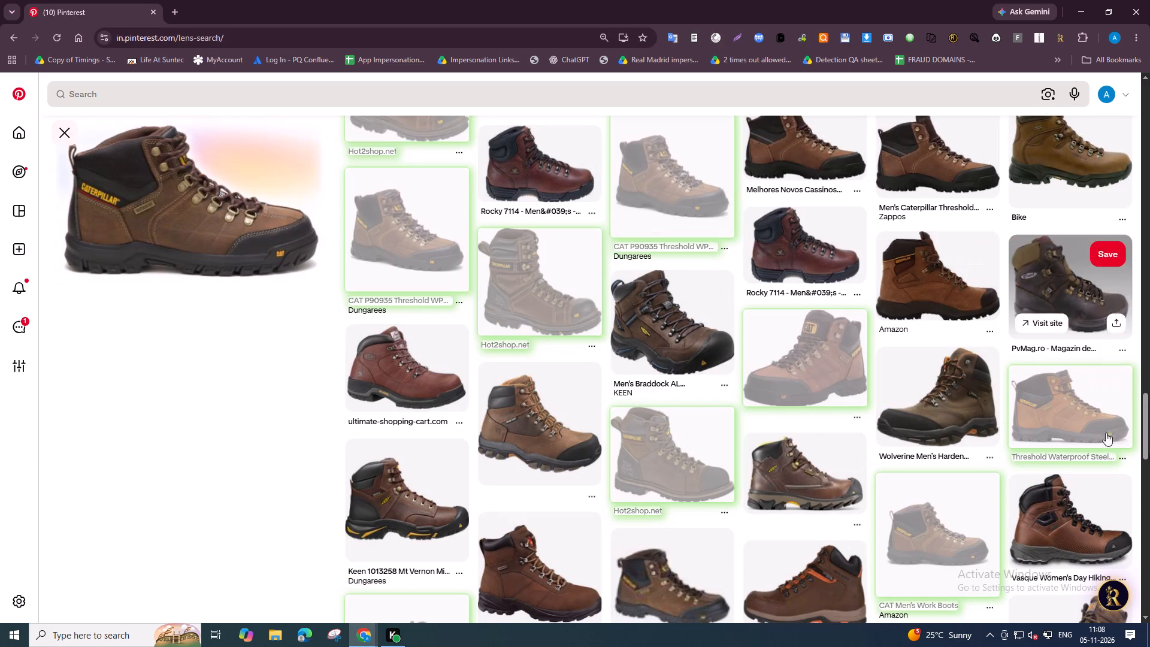
pyautogui.keyDown('ctrl'); pyautogui.click(924, 288); pyautogui.keyUp('ctrl')
pyautogui.click(184, 0)
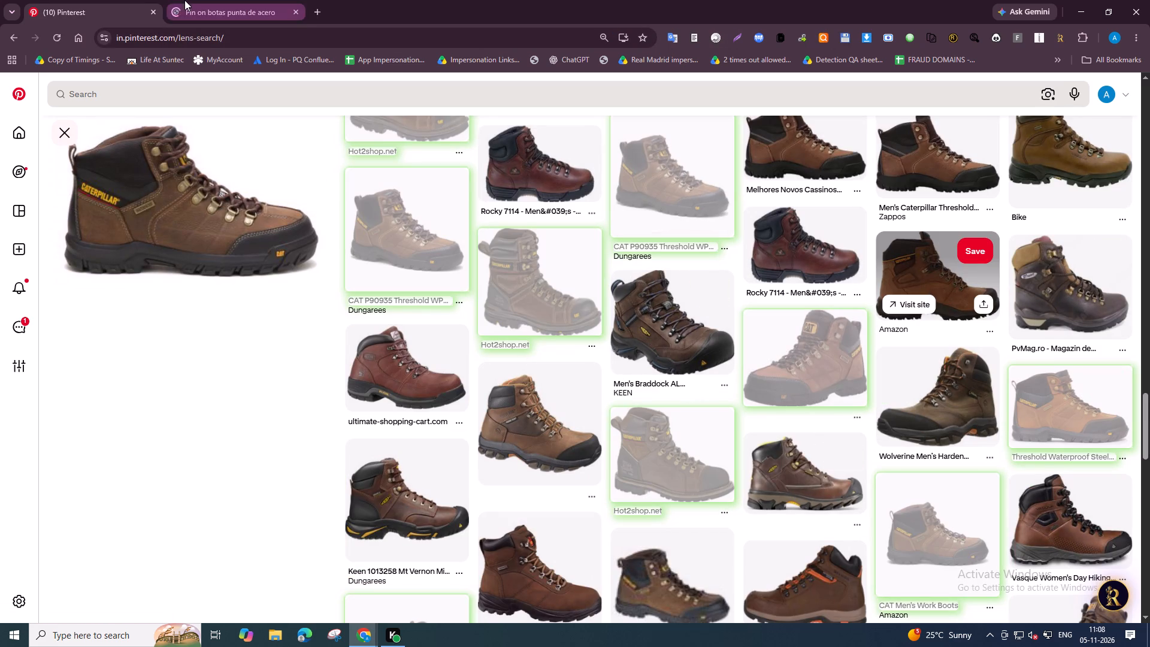
pyautogui.click(213, 37)
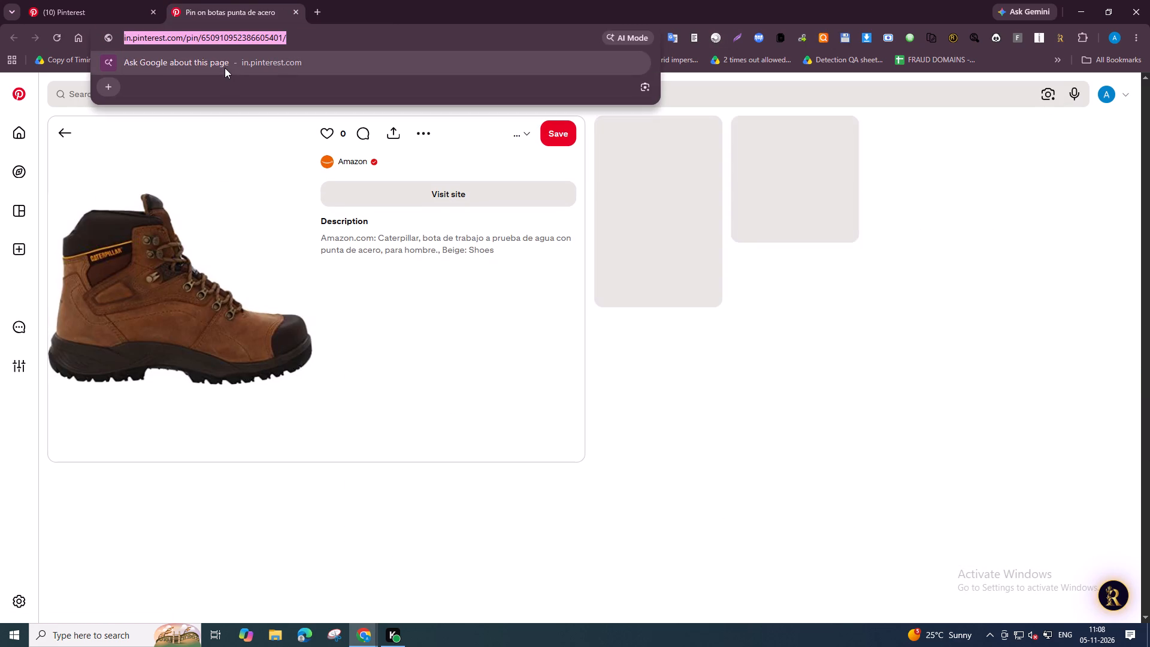
pyautogui.hotkey('ctrl', 'a')
pyautogui.hotkey('ctrl', 'c')
pyautogui.hotkey('ctrl', 'c')
pyautogui.hotkey('ctrl', 'c')
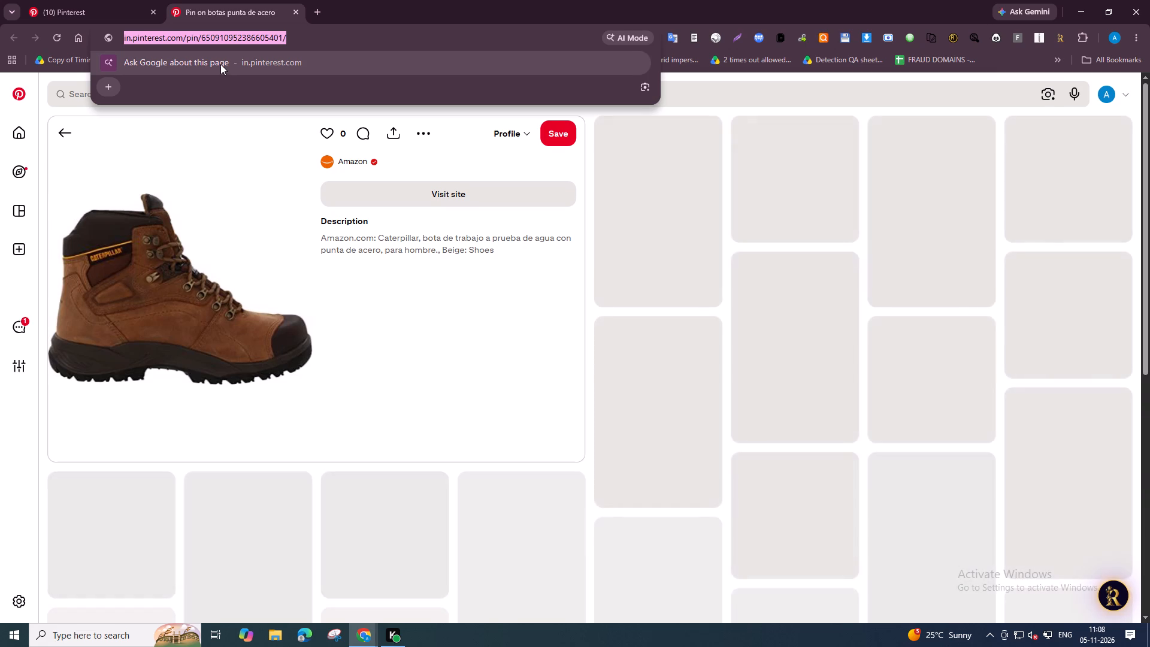
pyautogui.hotkey('ctrl', 'c')
pyautogui.hotkey('ctrl', 'c')
pyautogui.hotkey('ctrl', 'c')
pyautogui.hotkey('ctrl', 'c')
pyautogui.moveTo(430, 153); pyautogui.dragTo(423, 155, button='right')
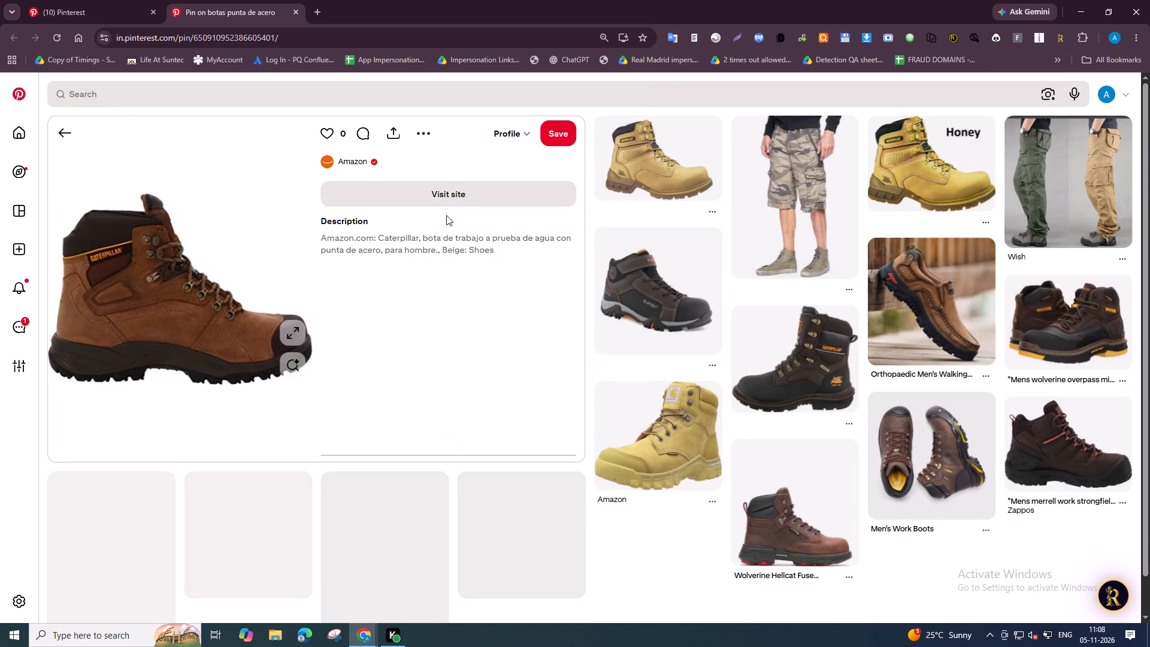
pyautogui.click(495, 399)
pyautogui.click(229, 42)
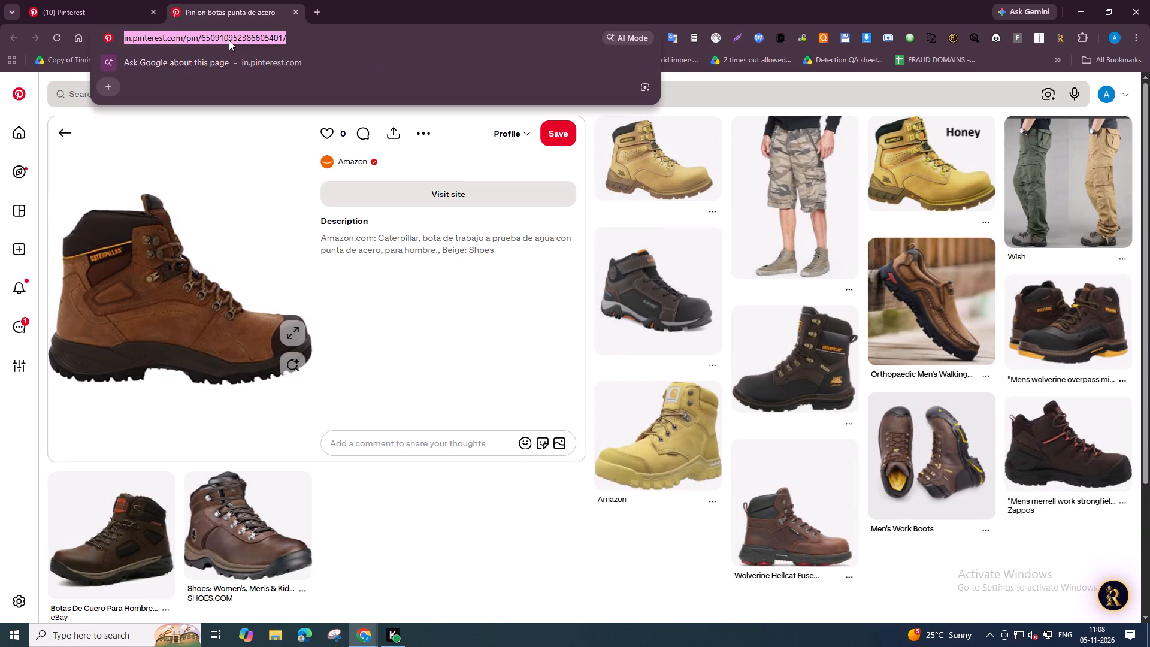
pyautogui.hotkey('ctrl', 'c')
pyautogui.hotkey('ctrl', 'c')
pyautogui.hotkey('alt', 'Tab')
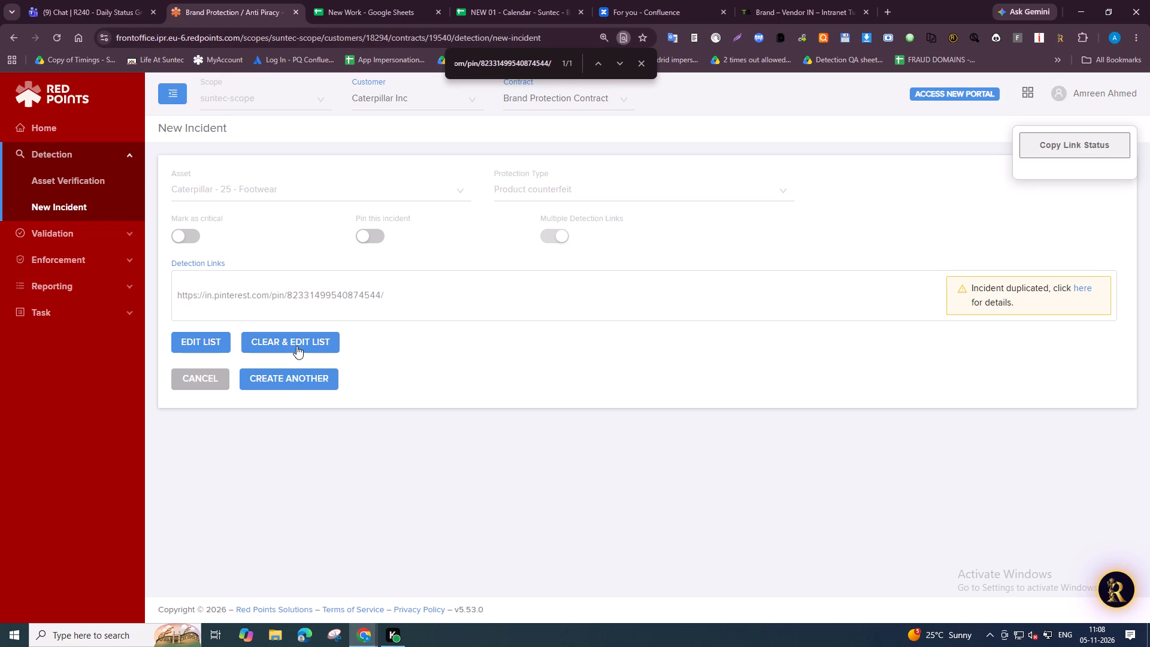
pyautogui.doubleClick(296, 346)
pyautogui.hotkey('ctrl', 'v')
pyautogui.click(286, 478)
pyautogui.click(1079, 144)
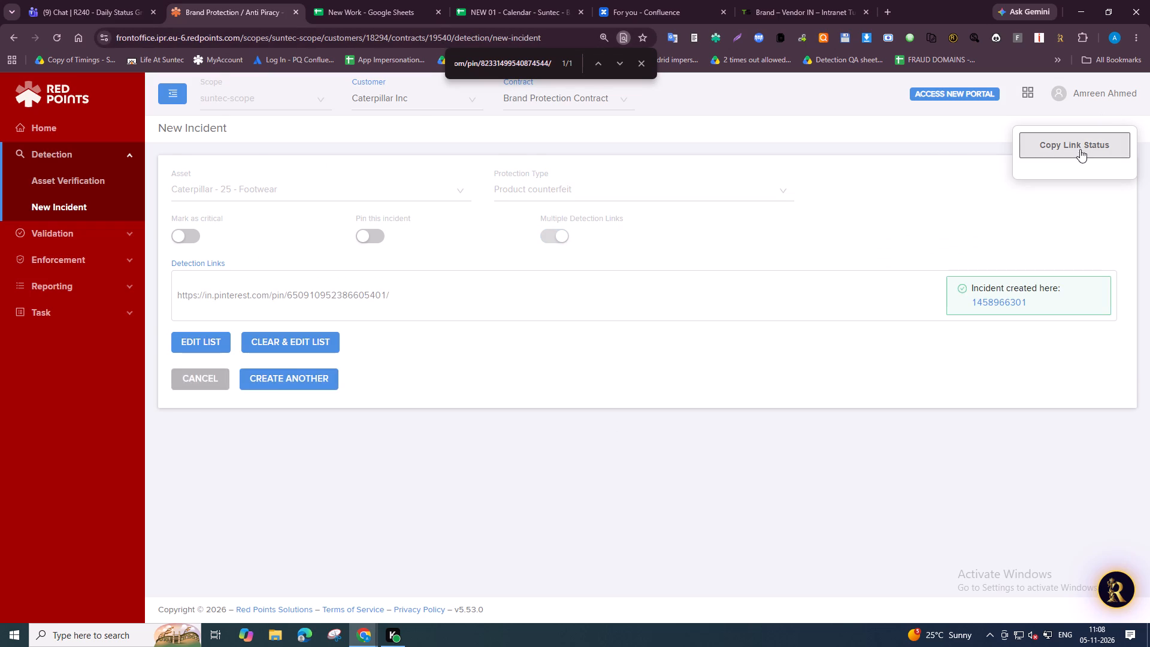
pyautogui.click(318, 0)
pyautogui.click(326, 550)
pyautogui.hotkey('ctrl', 'v')
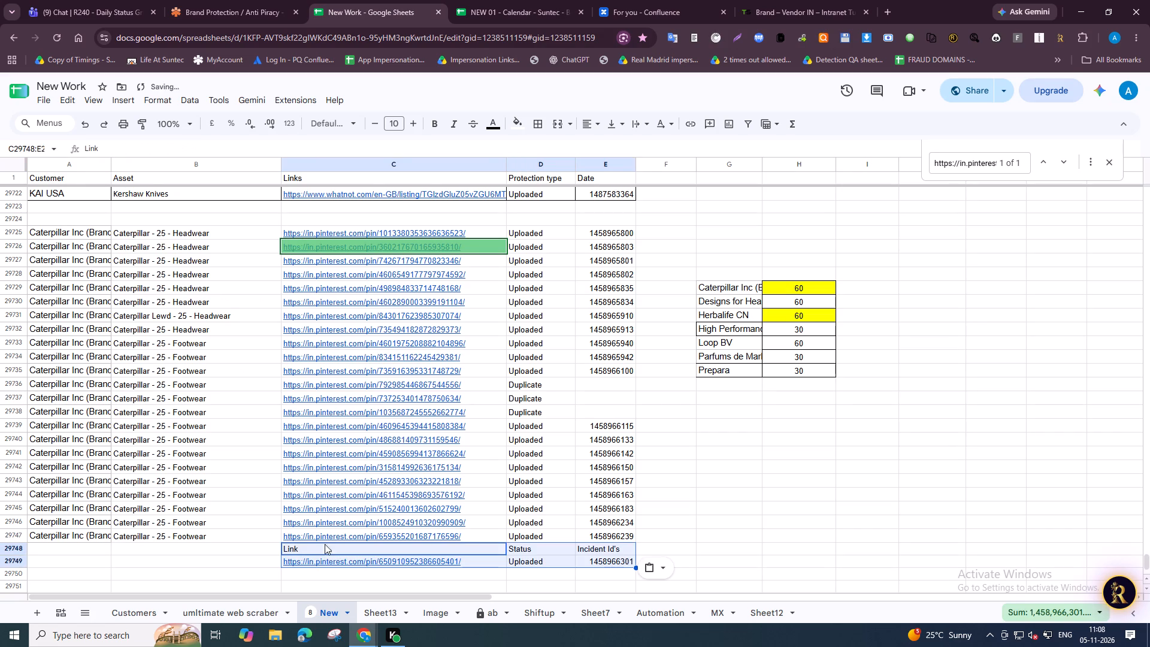
pyautogui.press('Down')
pyautogui.hotkey('ctrl', 'shift', 'Right')
pyautogui.hotkey('ctrl', 'x')
pyautogui.press('Up')
pyautogui.hotkey('ctrl', 'v')
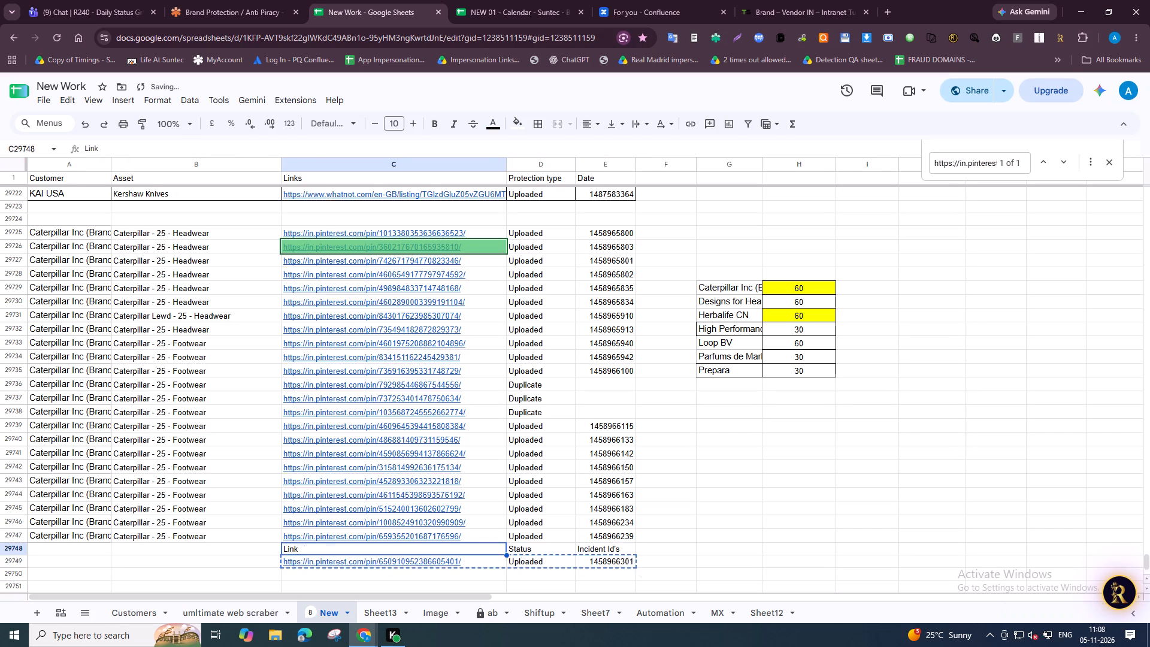
pyautogui.press('Left')
pyautogui.hotkey('ctrl', 'd')
pyautogui.press('Left')
pyautogui.hotkey('ctrl', 'd')
pyautogui.hotkey('alt', 'Tab')
pyautogui.hotkey('ctrl', 'w')
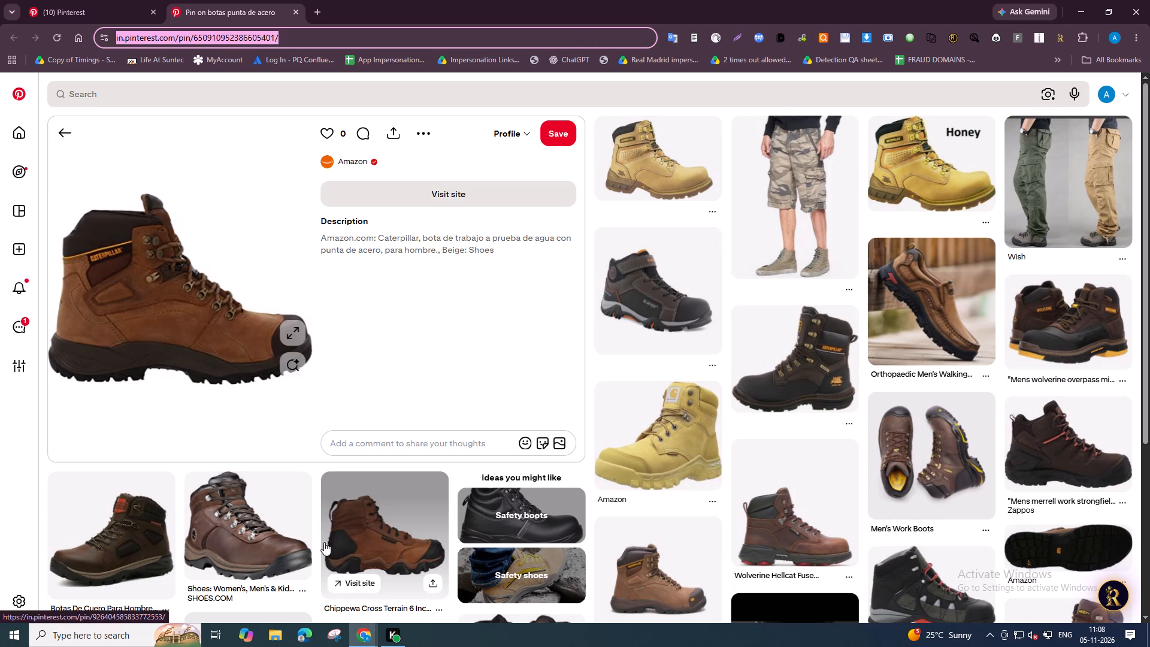
pyautogui.scroll(-5, 785, 406)
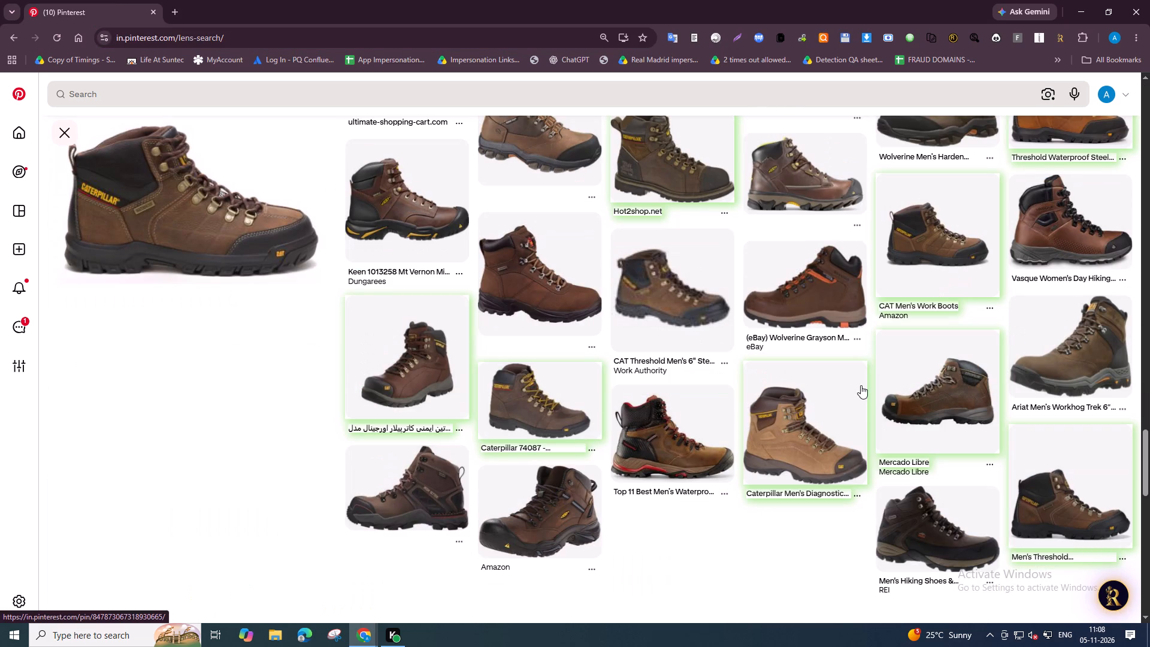
pyautogui.scroll(-2, 853, 386)
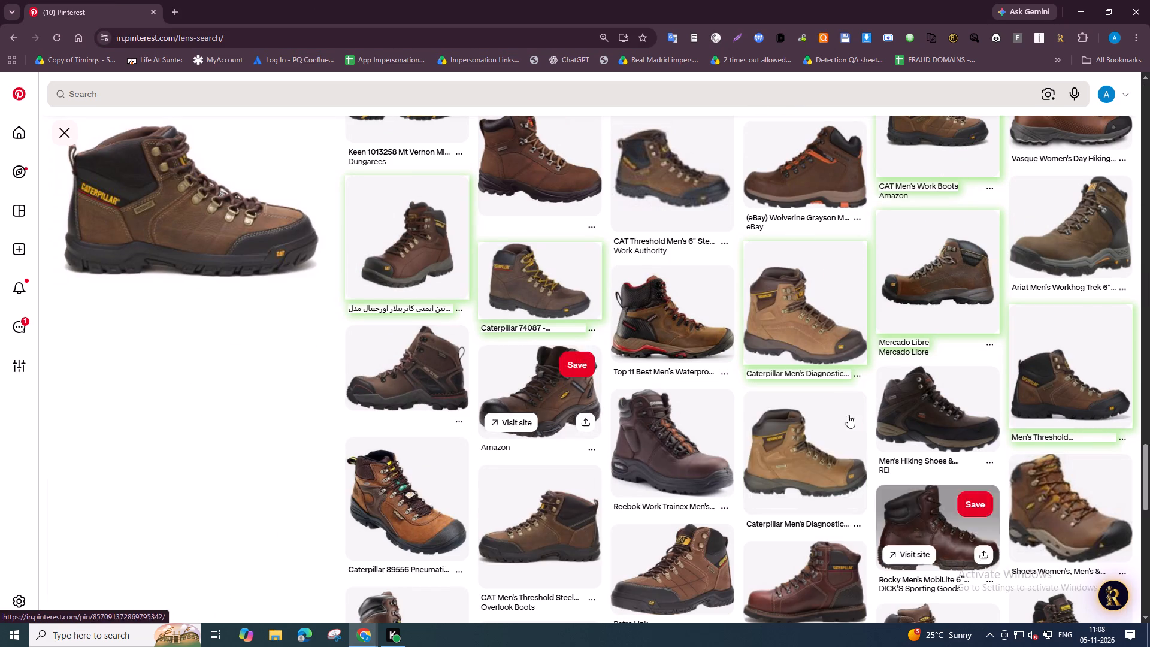
pyautogui.scroll(-3, 1115, 440)
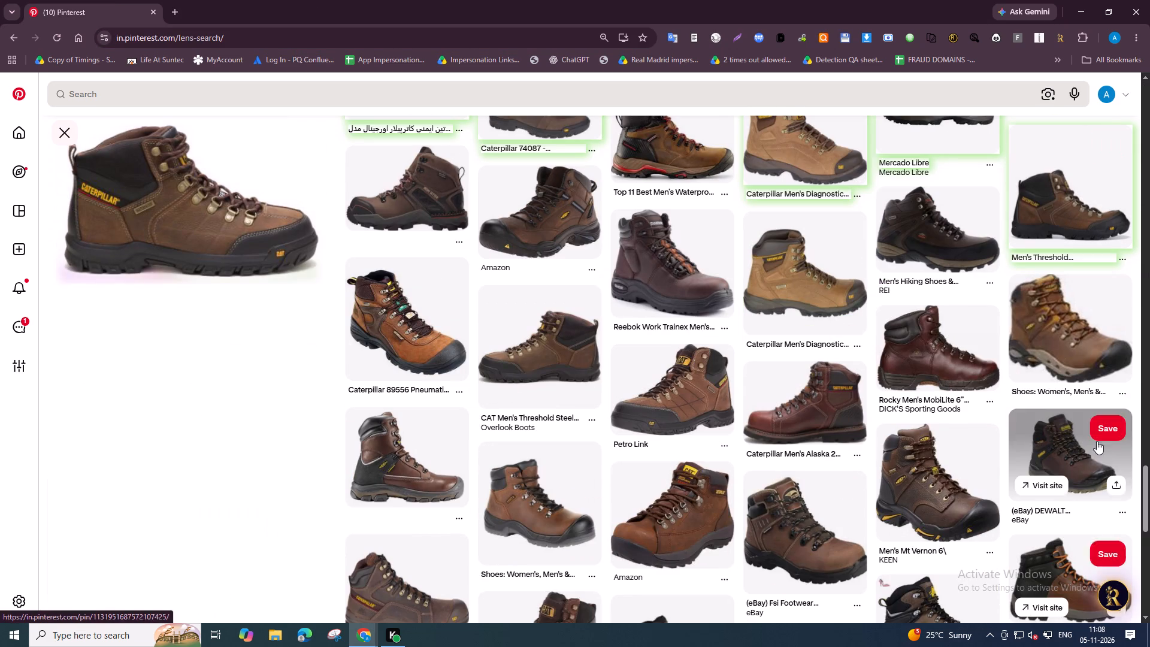
pyautogui.keyDown('ctrl'); pyautogui.click(823, 411); pyautogui.keyUp('ctrl')
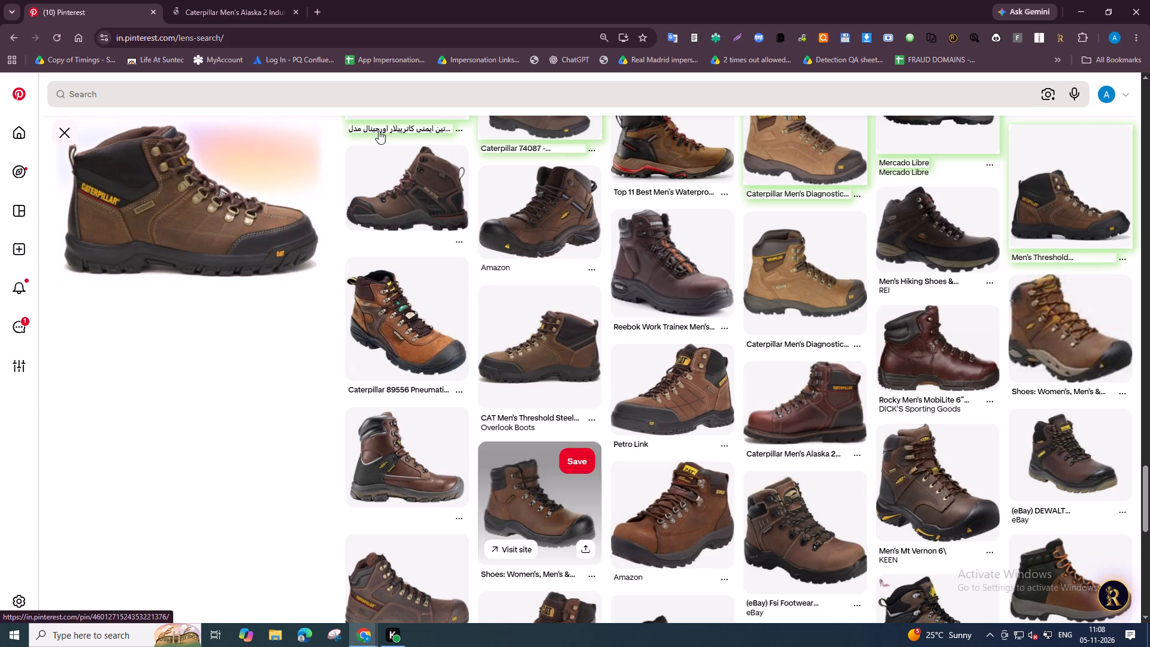
pyautogui.click(282, 0)
pyautogui.click(301, 42)
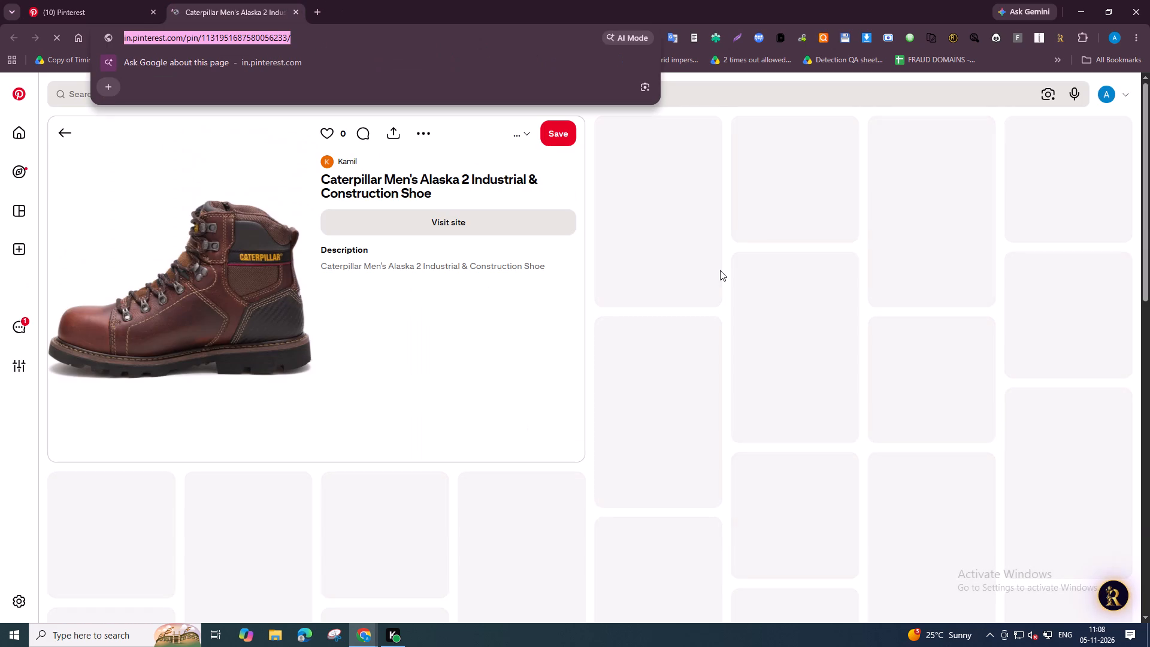
pyautogui.hotkey('ctrl', 'c')
pyautogui.hotkey('ctrl', 'c')
pyautogui.hotkey('ctrl', 'c')
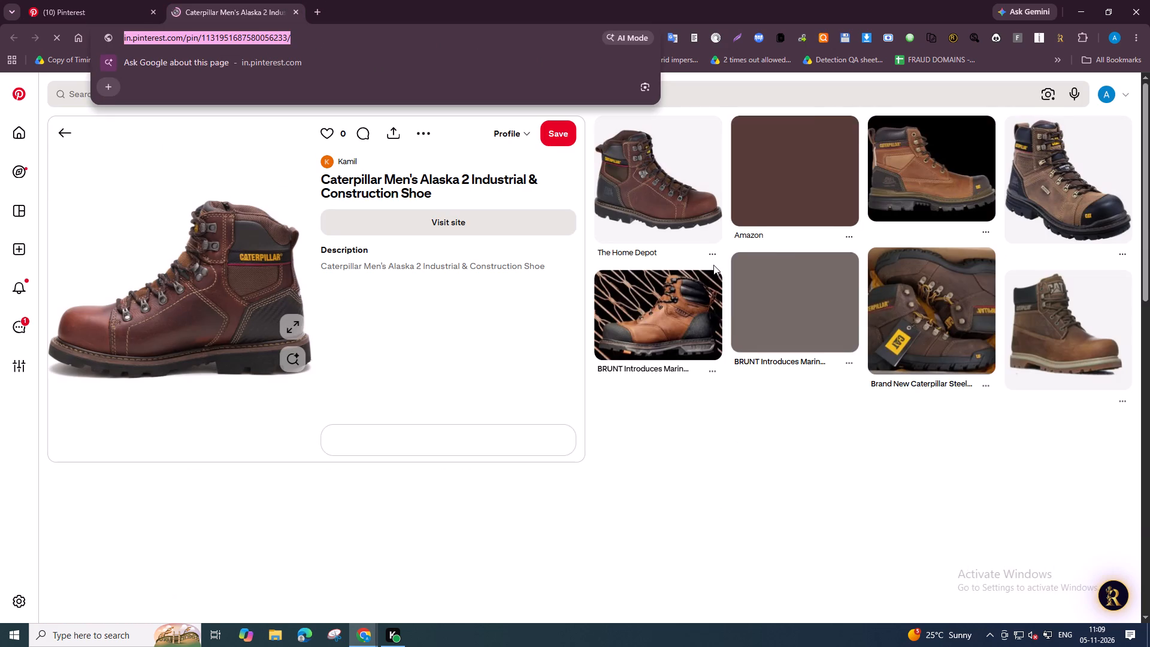
pyautogui.hotkey('ctrl', 'c')
pyautogui.hotkey('alt', 'Tab')
pyautogui.click(192, 0)
pyautogui.doubleClick(279, 337)
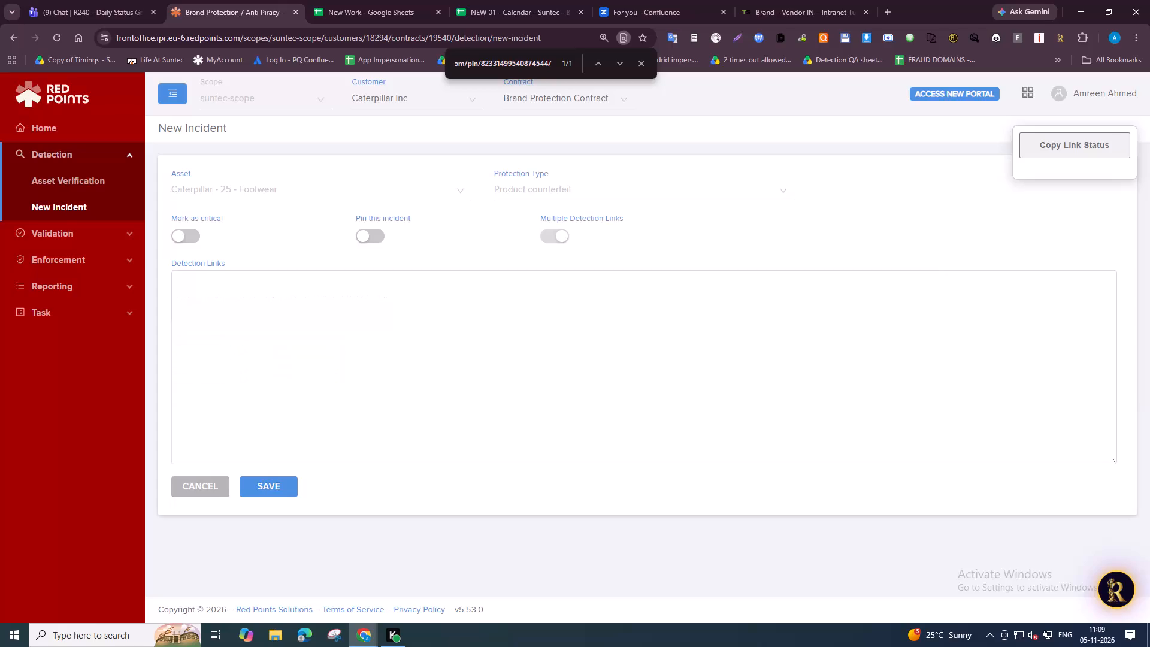
pyautogui.hotkey('ctrl', 'v')
pyautogui.click(281, 491)
pyautogui.hotkey('alt', 'Tab')
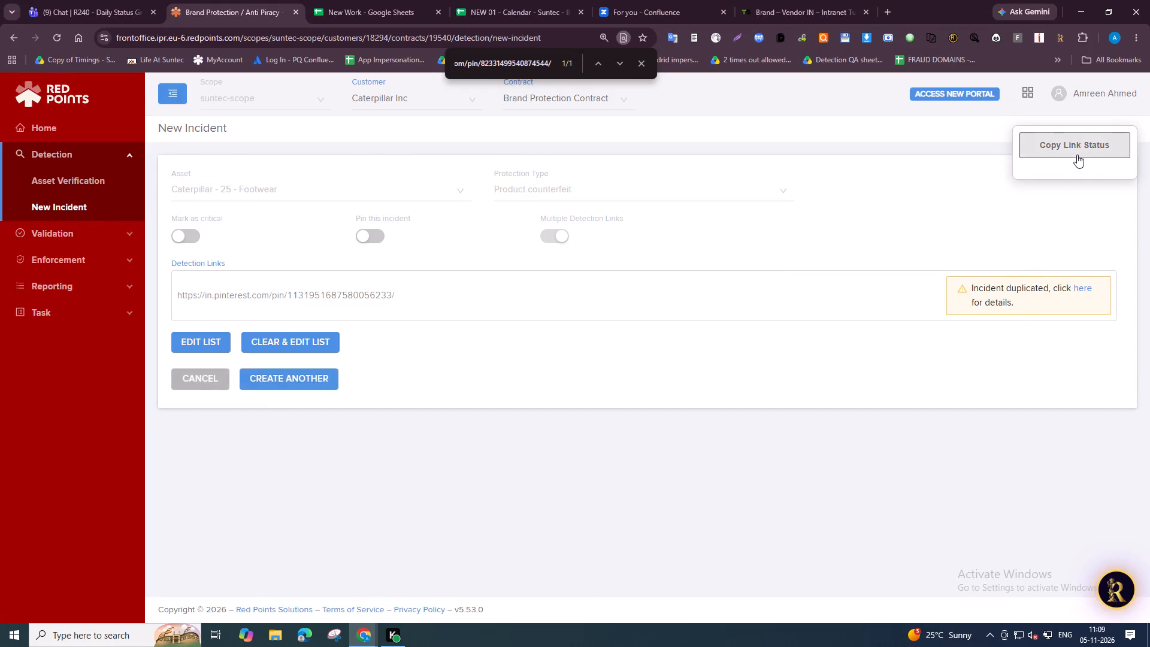
pyautogui.hotkey('ctrl', 'w')
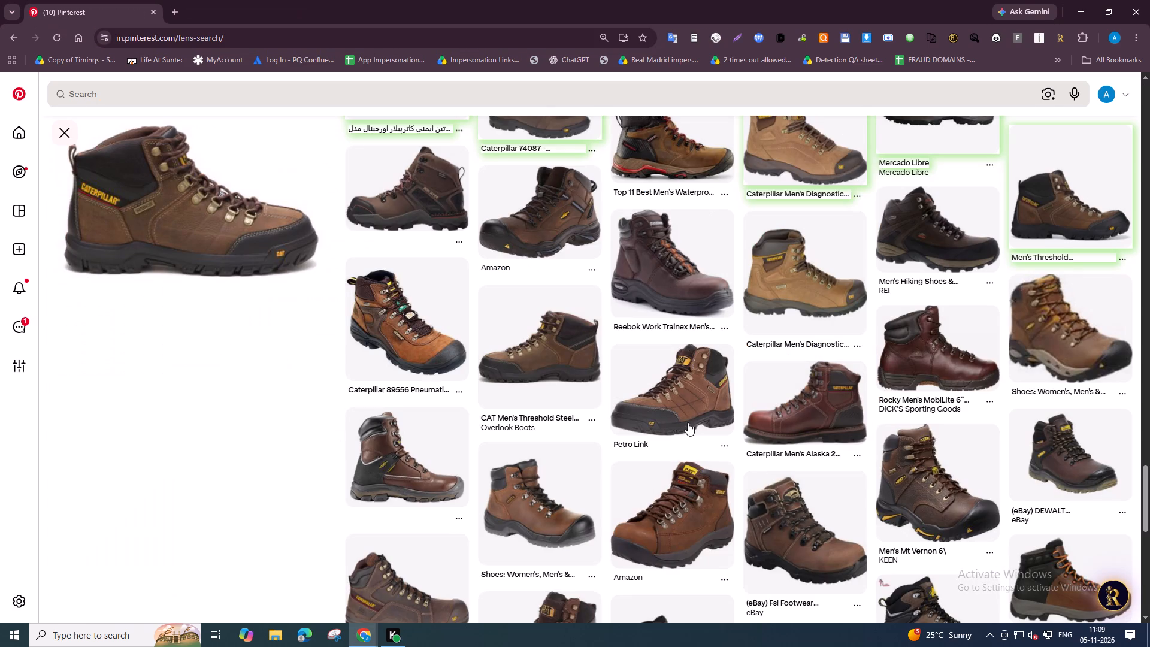
pyautogui.keyDown('ctrl'); pyautogui.click(686, 402); pyautogui.keyUp('ctrl')
pyautogui.click(270, 0)
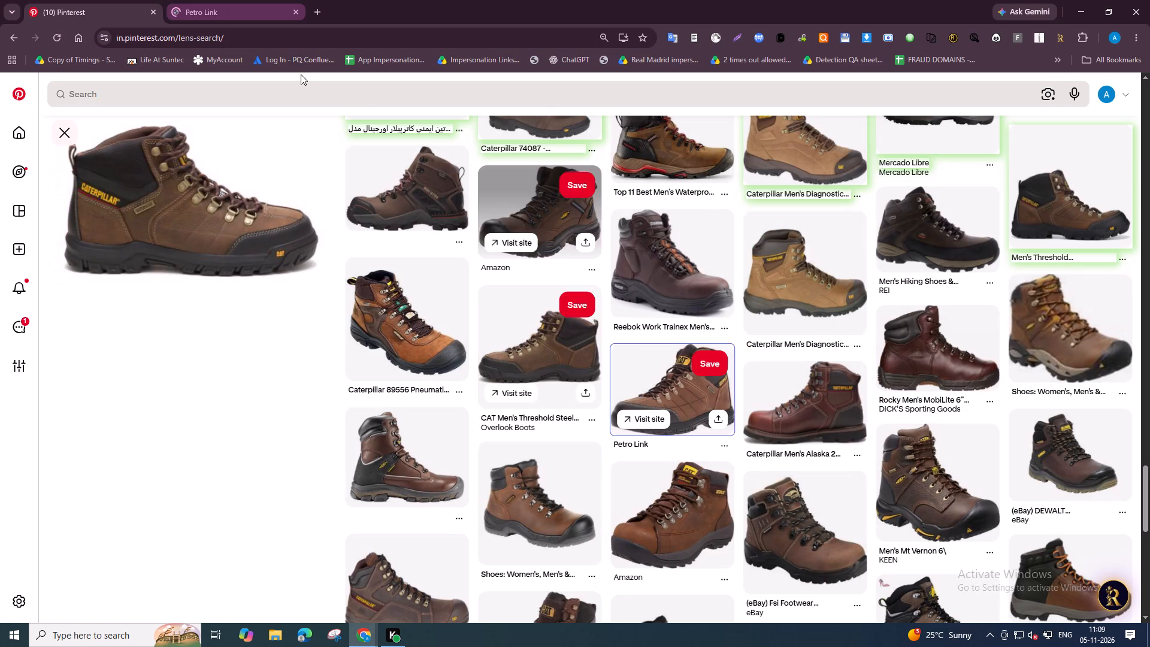
pyautogui.click(311, 49)
pyautogui.click(318, 40)
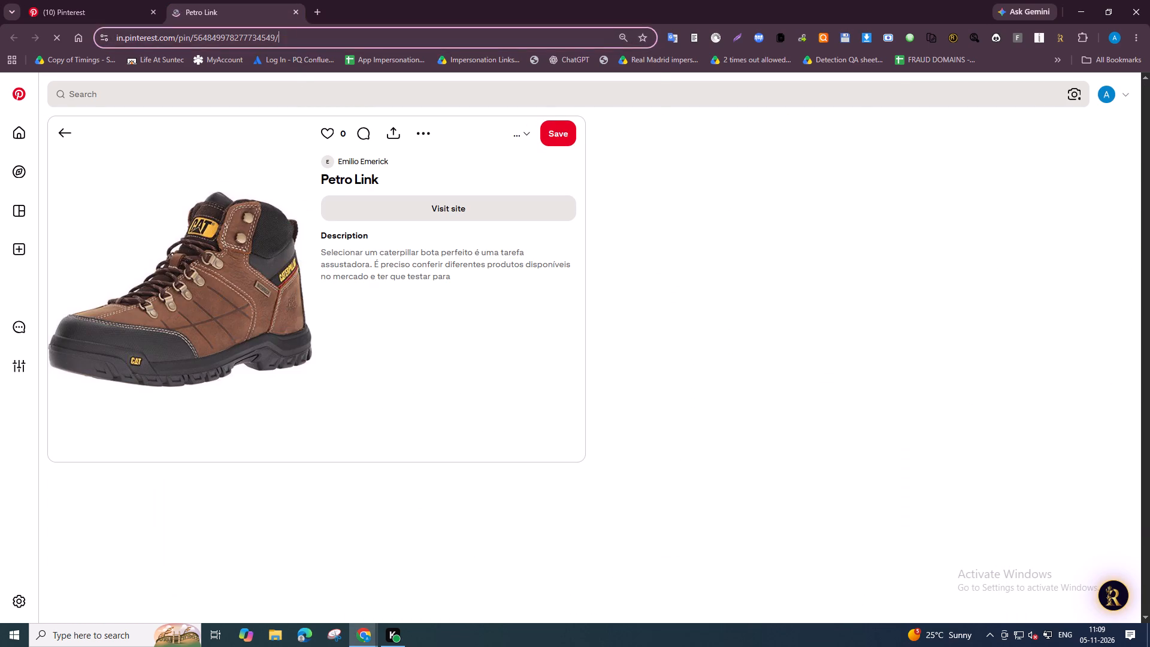
pyautogui.hotkey('ctrl', 'c')
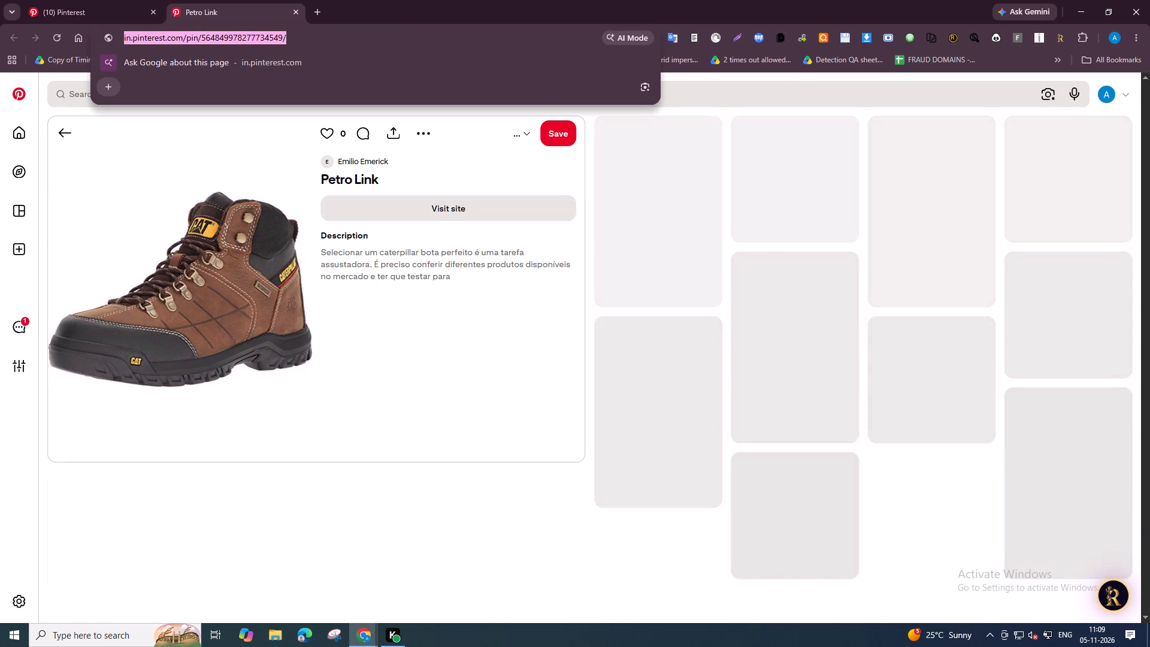
pyautogui.hotkey('ctrl', 'c')
pyautogui.hotkey('ctrl', 'c')
pyautogui.hotkey('ctrl', 'c')
pyautogui.hotkey('alt', 'Tab')
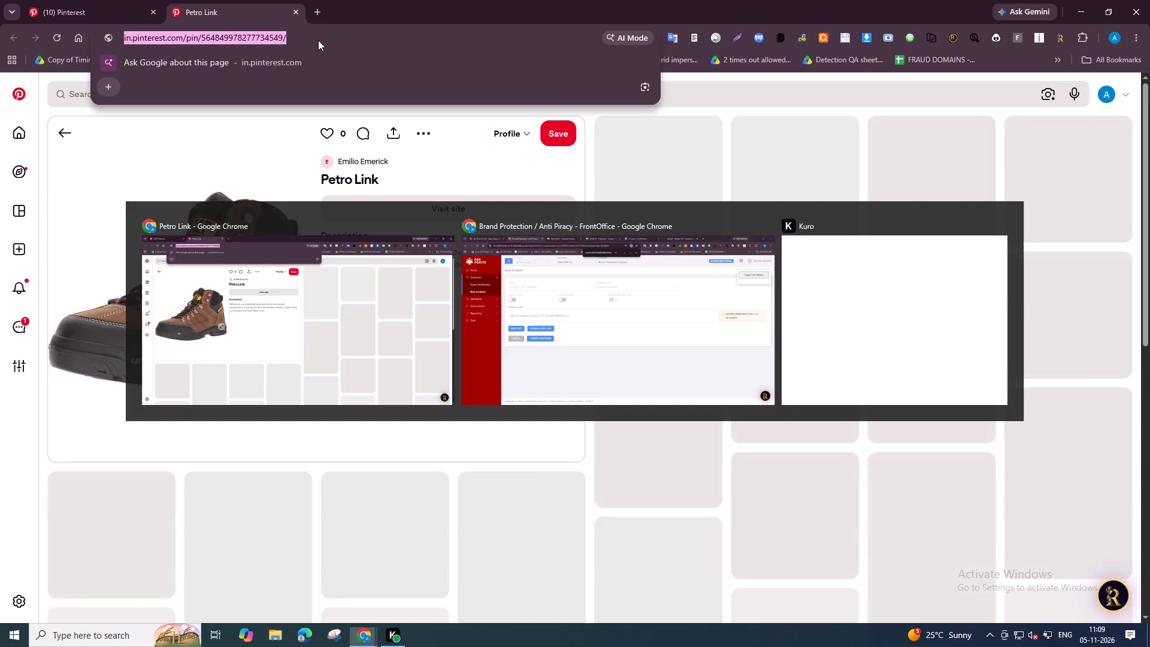
pyautogui.click(293, 346)
pyautogui.click(293, 342)
pyautogui.hotkey('ctrl', 'v')
pyautogui.click(289, 489)
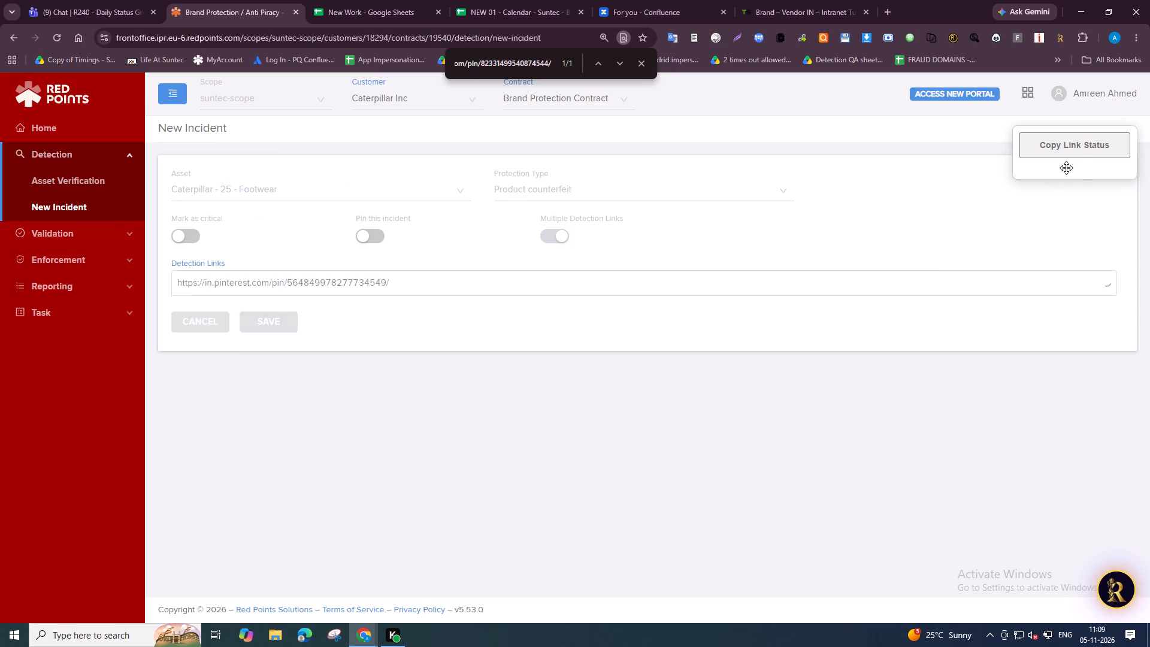
pyautogui.hotkey('alt', 'Tab')
pyautogui.hotkey('ctrl', 'w')
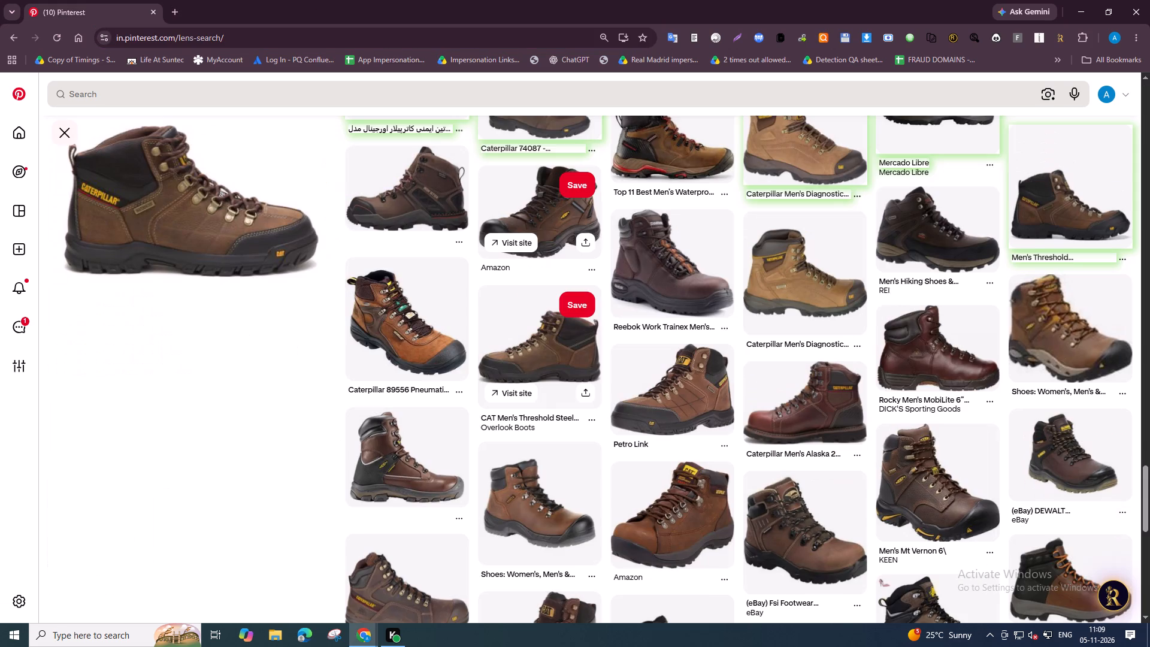
# Look through the further Caterpillar boot results and close the Pinterest window.
pyautogui.scroll(-5, 679, 318)
pyautogui.scroll(-2, 915, 521)
pyautogui.hotkey('ctrl', 'w')
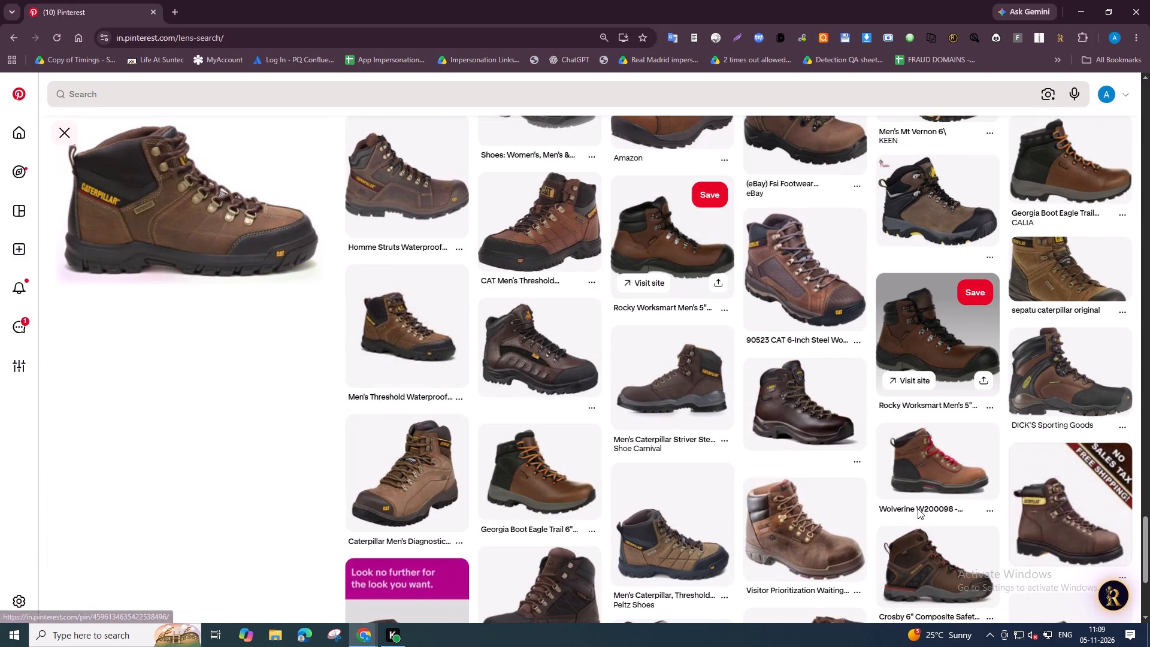
pyautogui.click(732, 531)
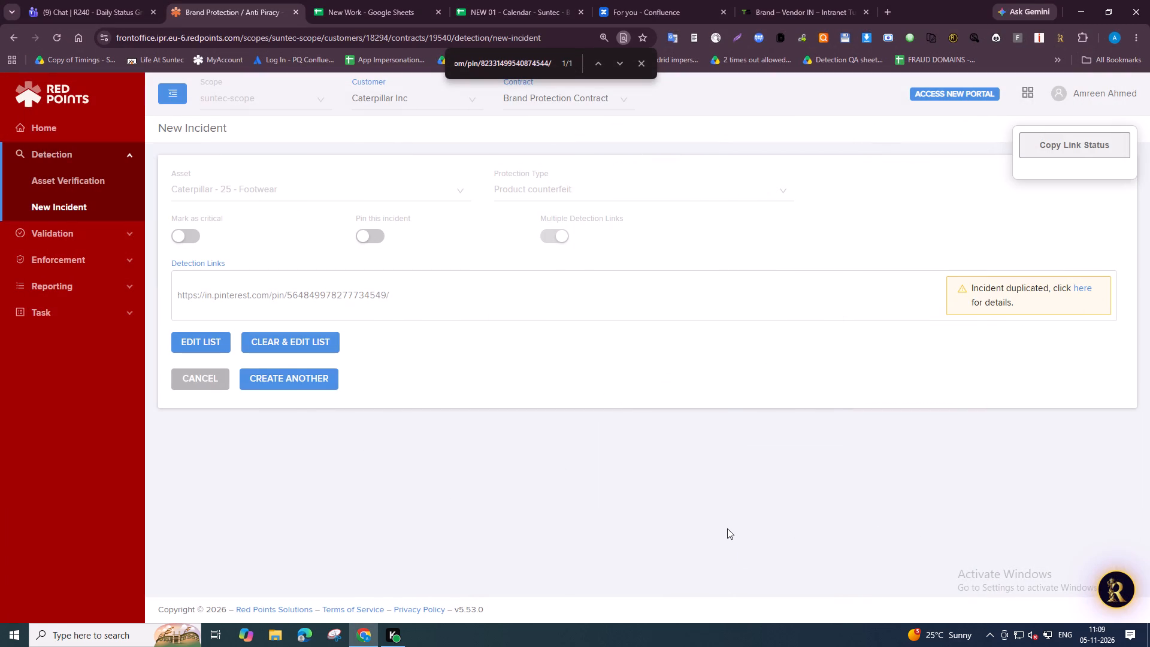
# Open TikTok Shop IPPC in a new window and run a product image search for Spain with the cat shirt picture.
pyautogui.hotkey('ctrl', 'n')
pyautogui.write('tikt')
pyautogui.press('Return')
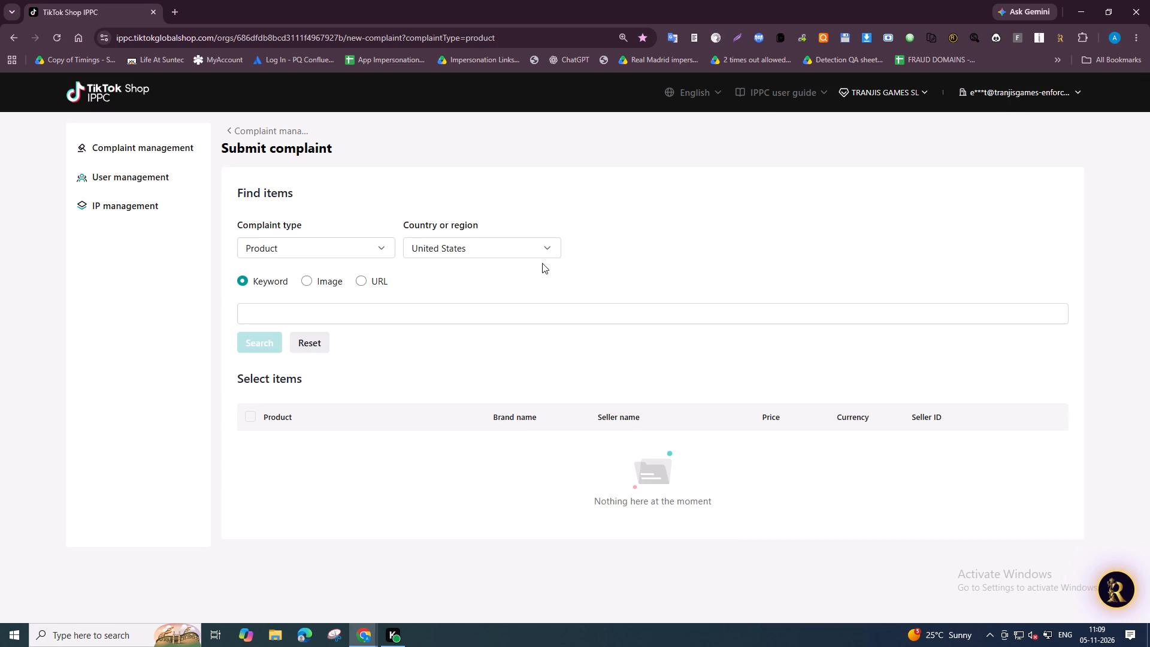
pyautogui.click(543, 256)
pyautogui.click(503, 312)
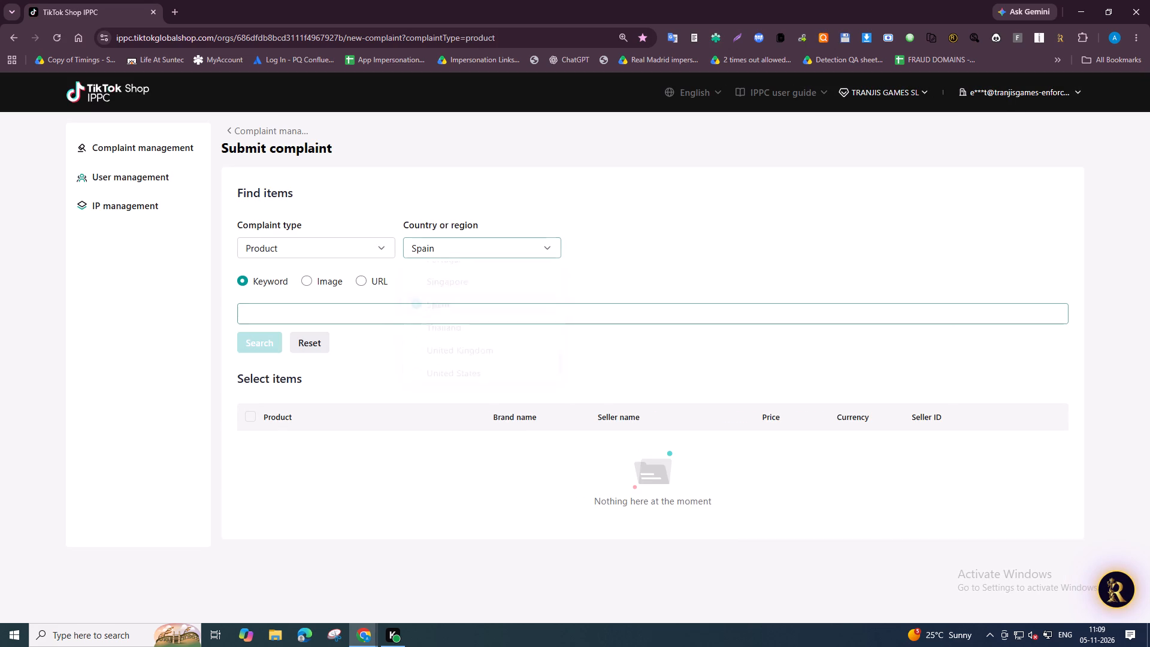
pyautogui.click(324, 277)
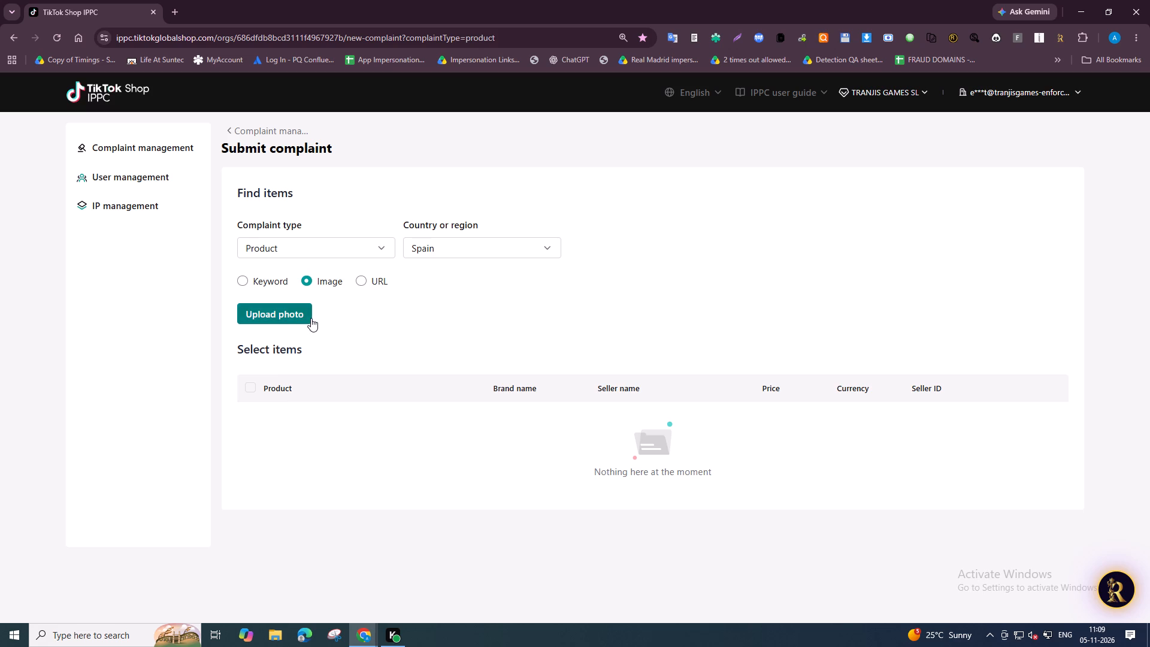
pyautogui.click(311, 318)
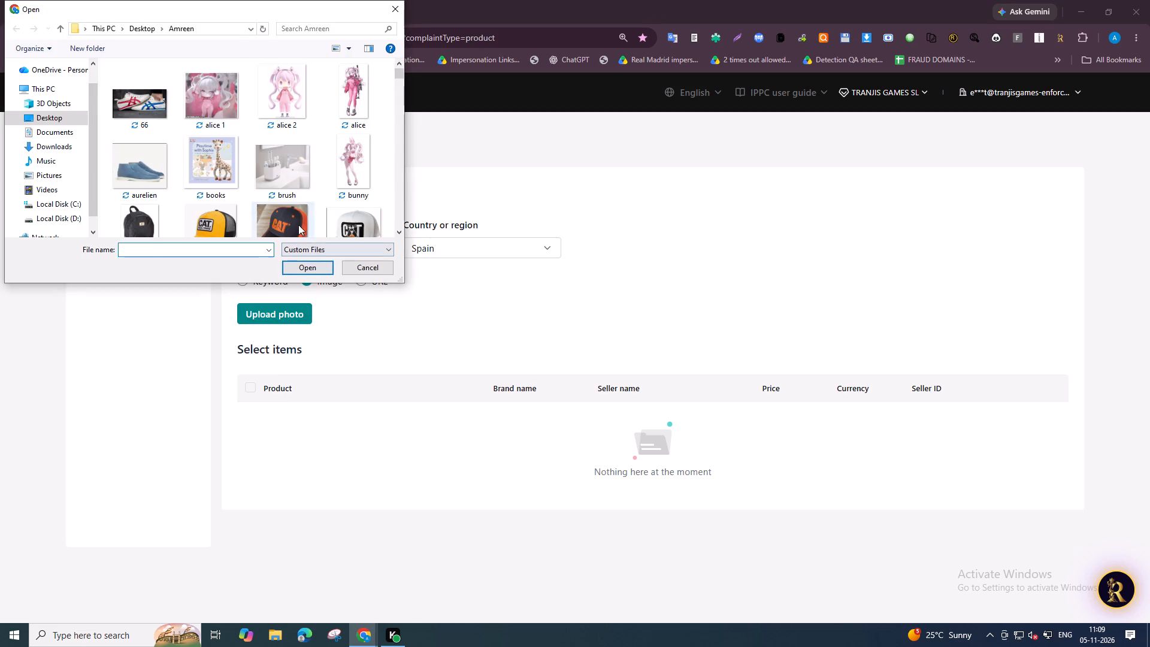
pyautogui.click(298, 225)
pyautogui.scroll(-5, 314, 226)
pyautogui.scroll(-5, 199, 192)
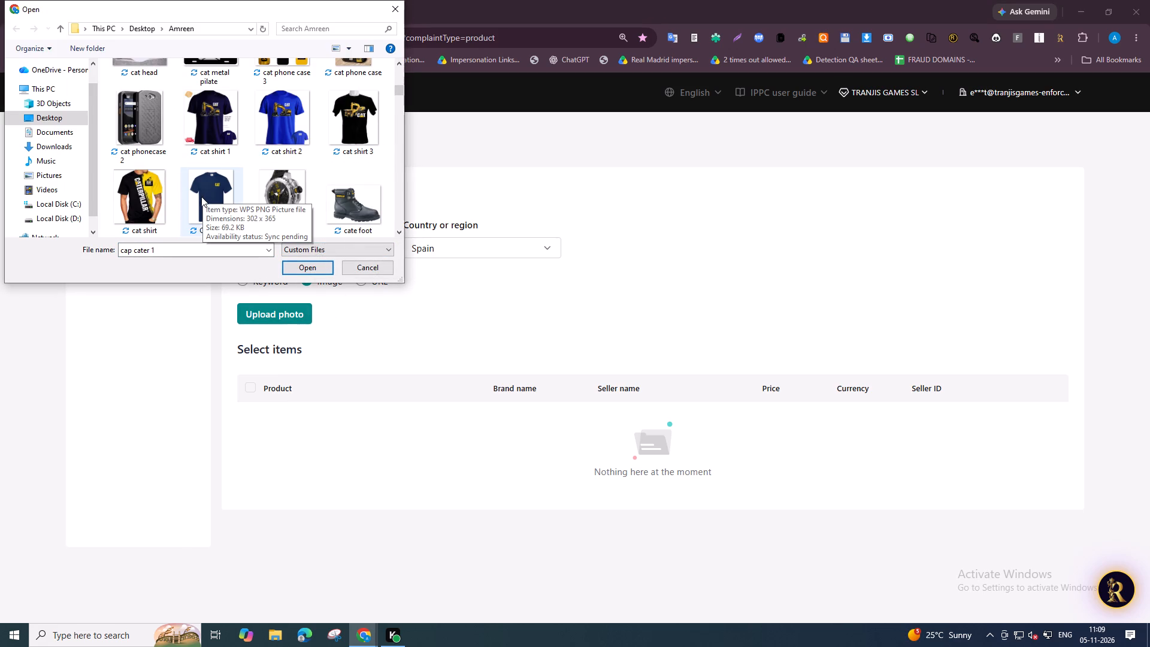
pyautogui.click(149, 188)
pyautogui.click(320, 263)
# In the New Work spreadsheet, examine the last link entries on Sheet7 and return to the New sheet.
pyautogui.hotkey('alt', 'Tab')
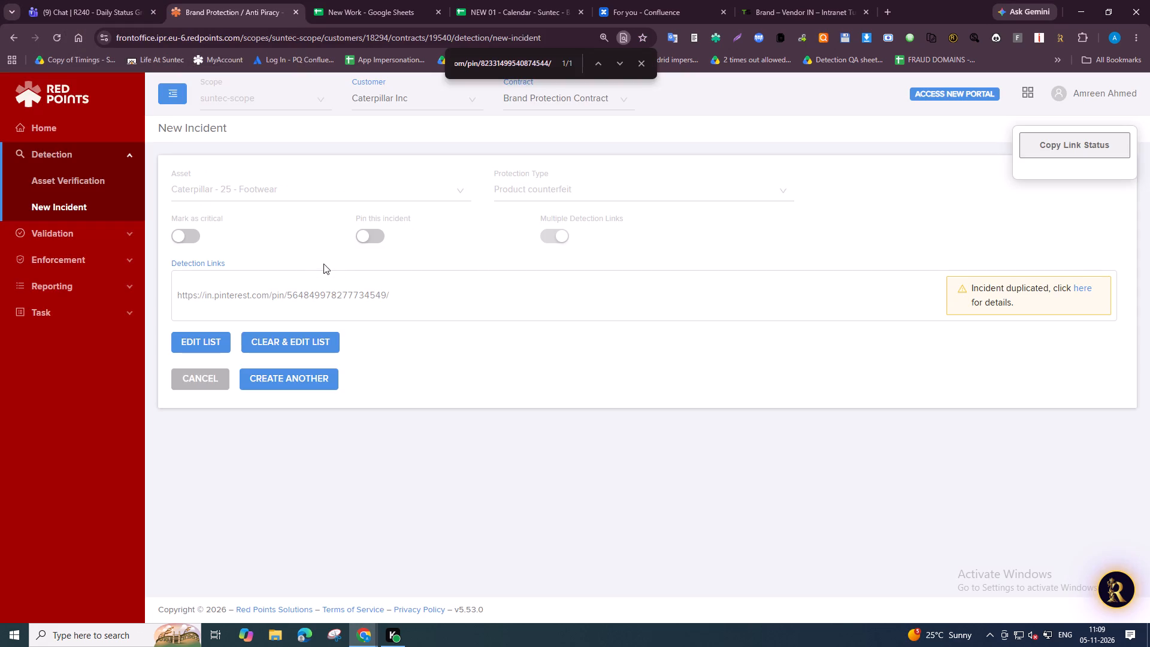
pyautogui.click(397, 0)
pyautogui.click(743, 442)
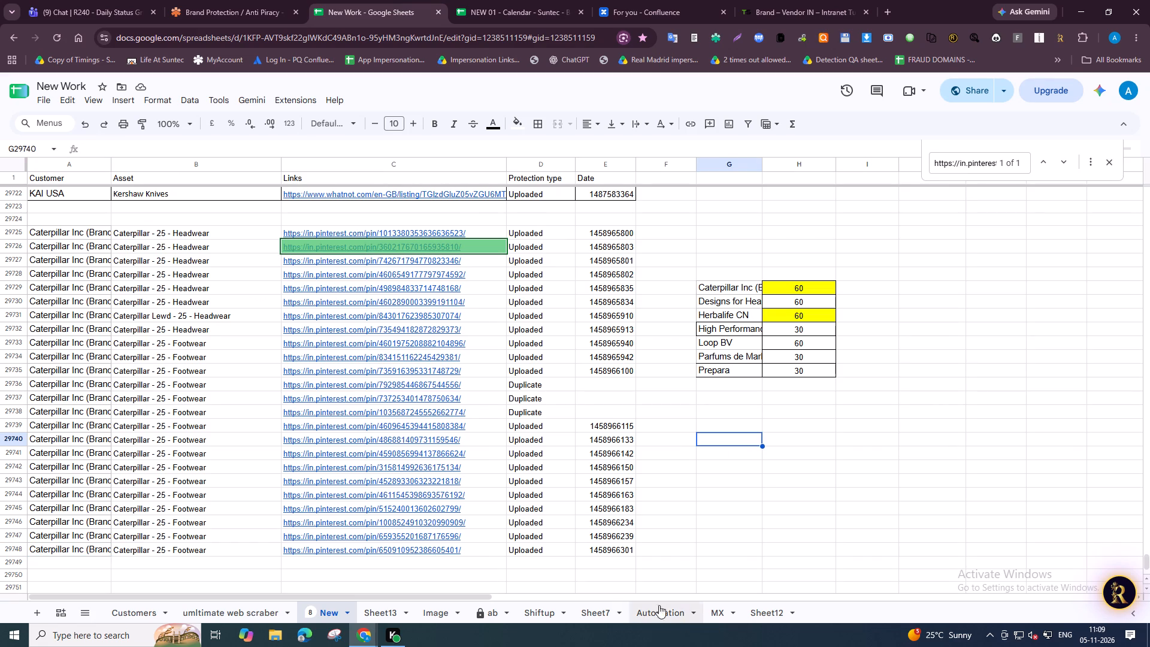
pyautogui.scroll(-3, 642, 508)
pyautogui.click(627, 610)
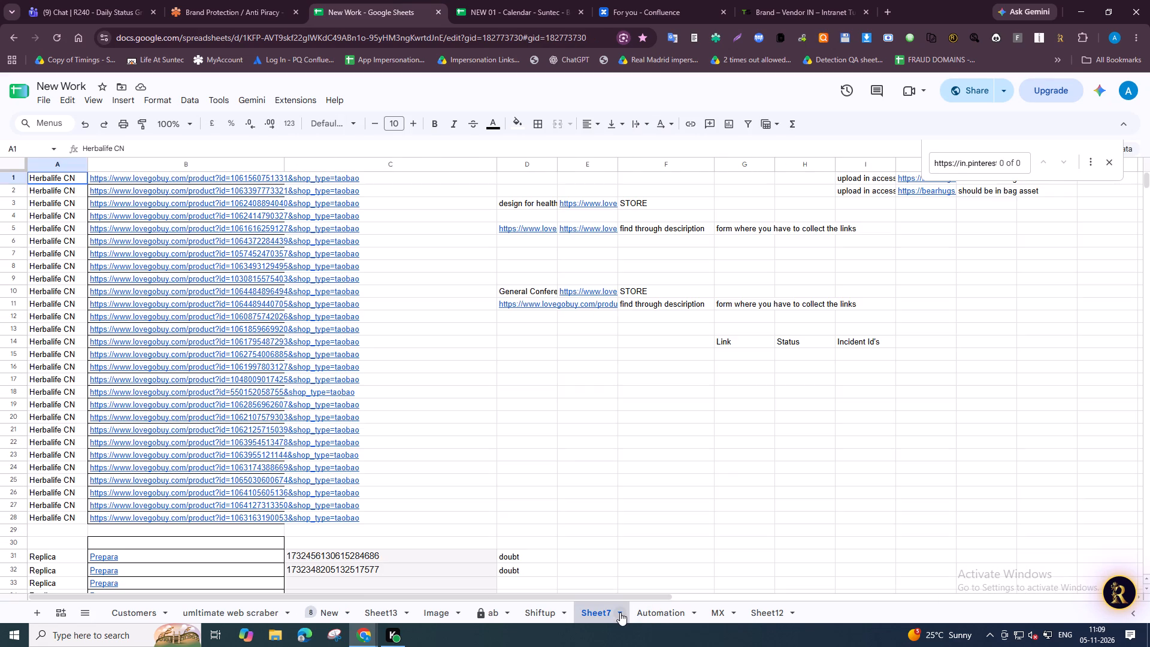
pyautogui.click(232, 378)
pyautogui.hotkey('ctrl', 'End')
pyautogui.hotkey('ctrl', 'Left')
pyautogui.hotkey('ctrl', 'Left')
pyautogui.hotkey('ctrl', 'Up')
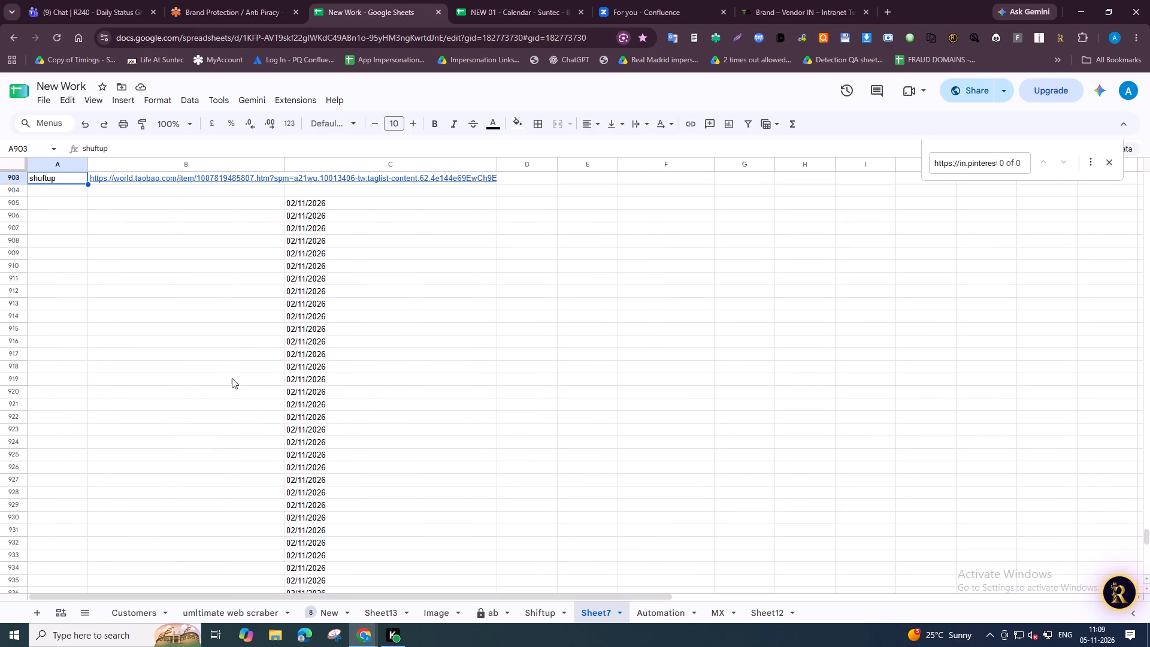
pyautogui.scroll(3, 277, 326)
pyautogui.click(341, 621)
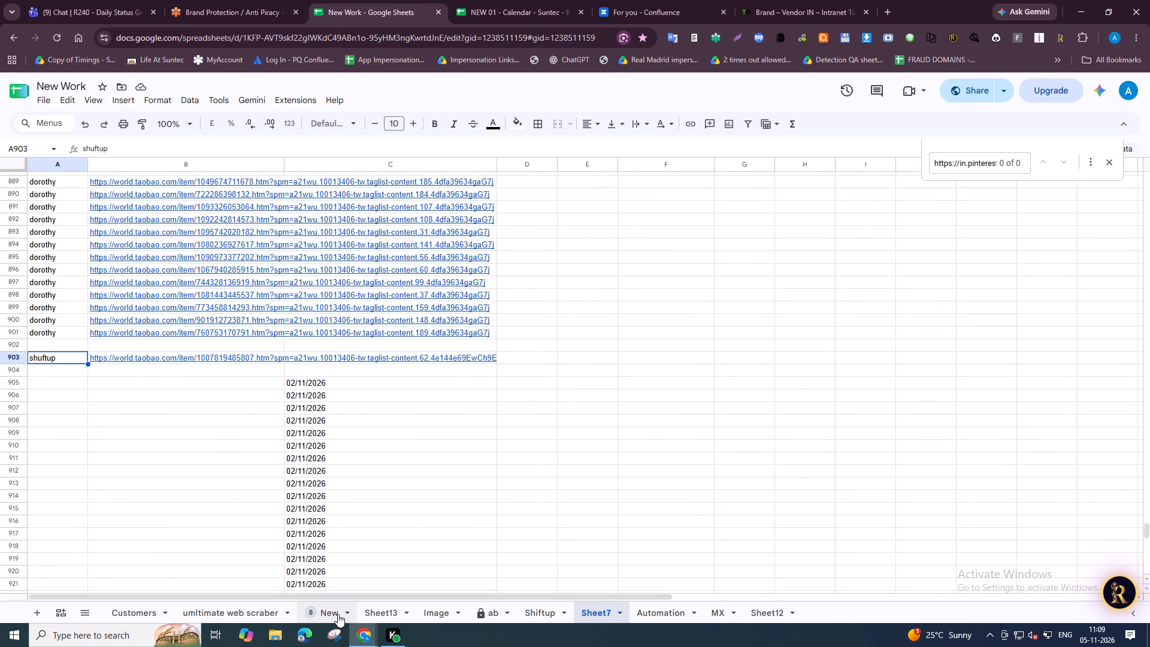
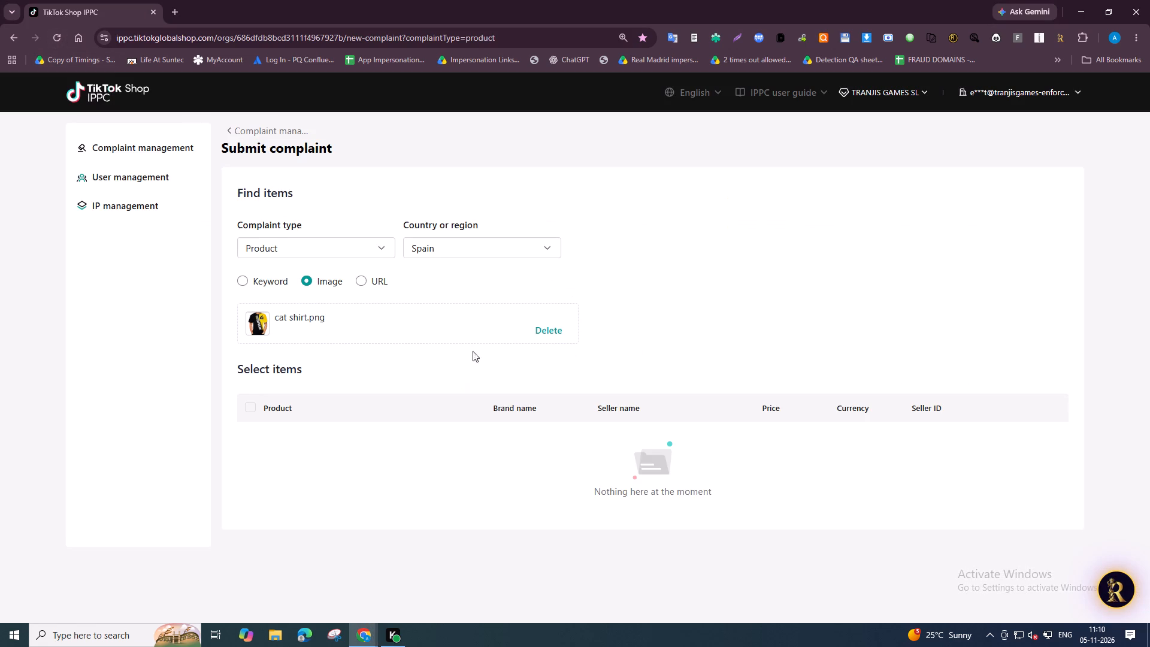
# Remove the Spain search image and run the product image search for the Philippines with the cat shirt picture.
pyautogui.click(537, 325)
pyautogui.click(476, 248)
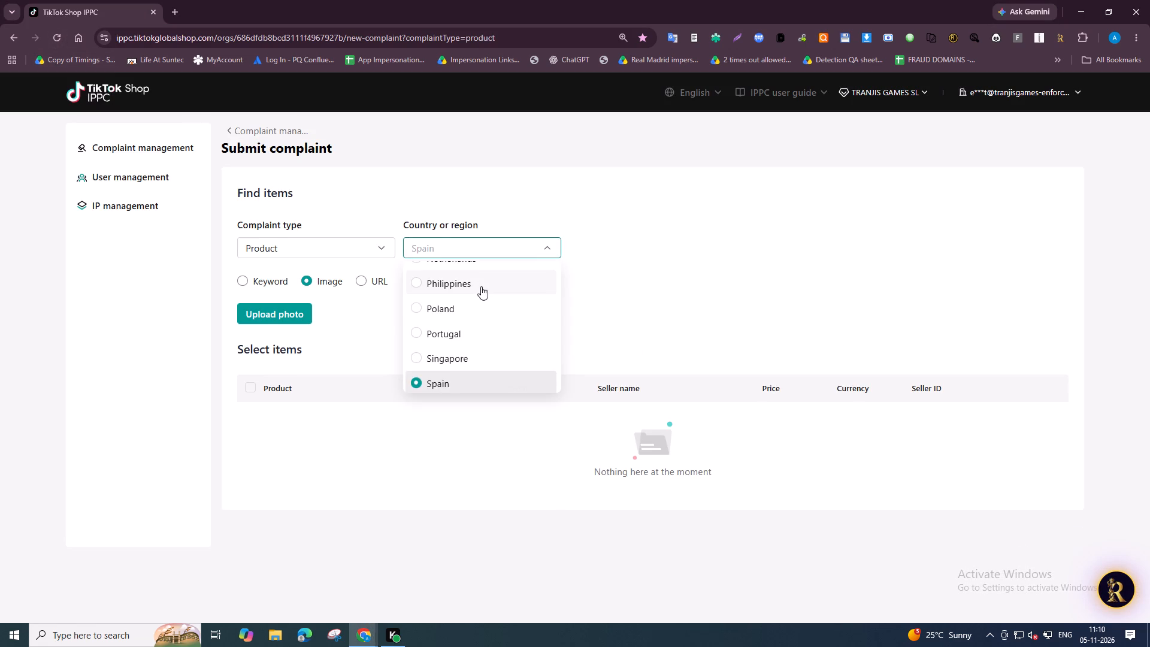
pyautogui.click(481, 286)
pyautogui.click(280, 315)
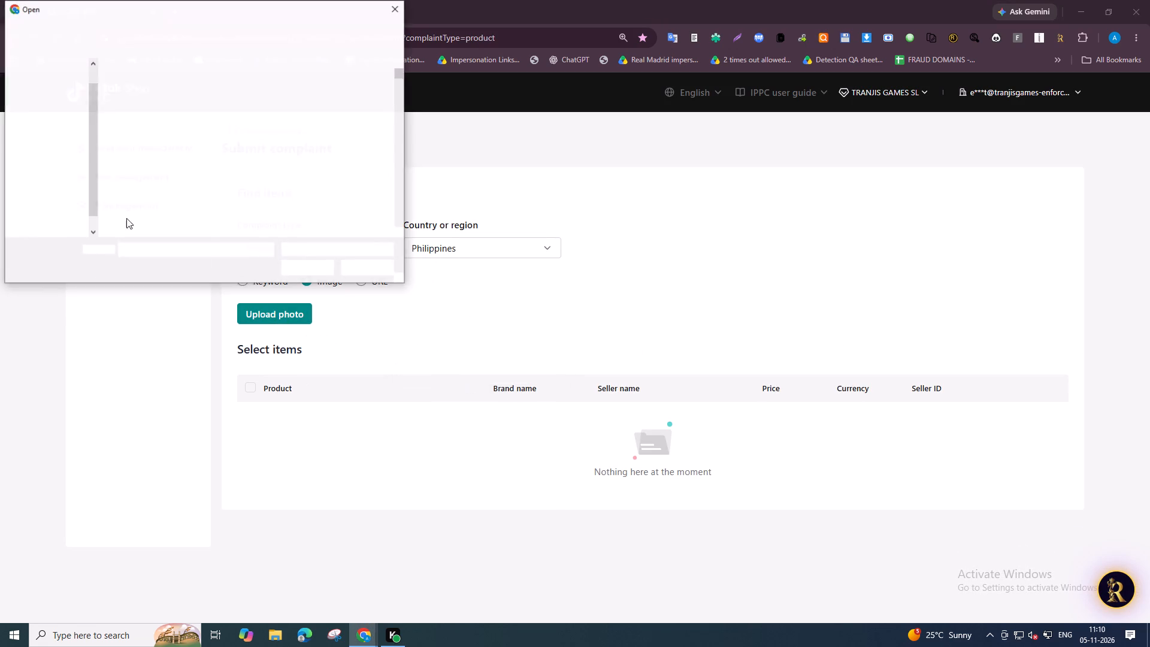
pyautogui.click(227, 223)
pyautogui.scroll(-5, 229, 223)
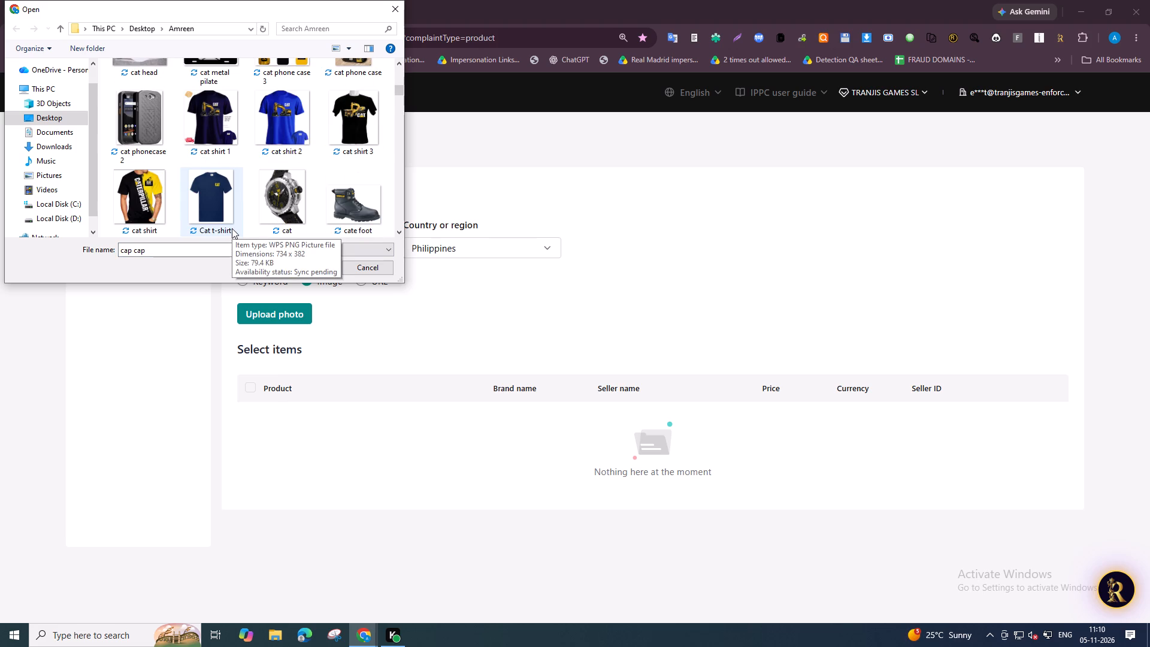
pyautogui.click(156, 194)
pyautogui.click(291, 268)
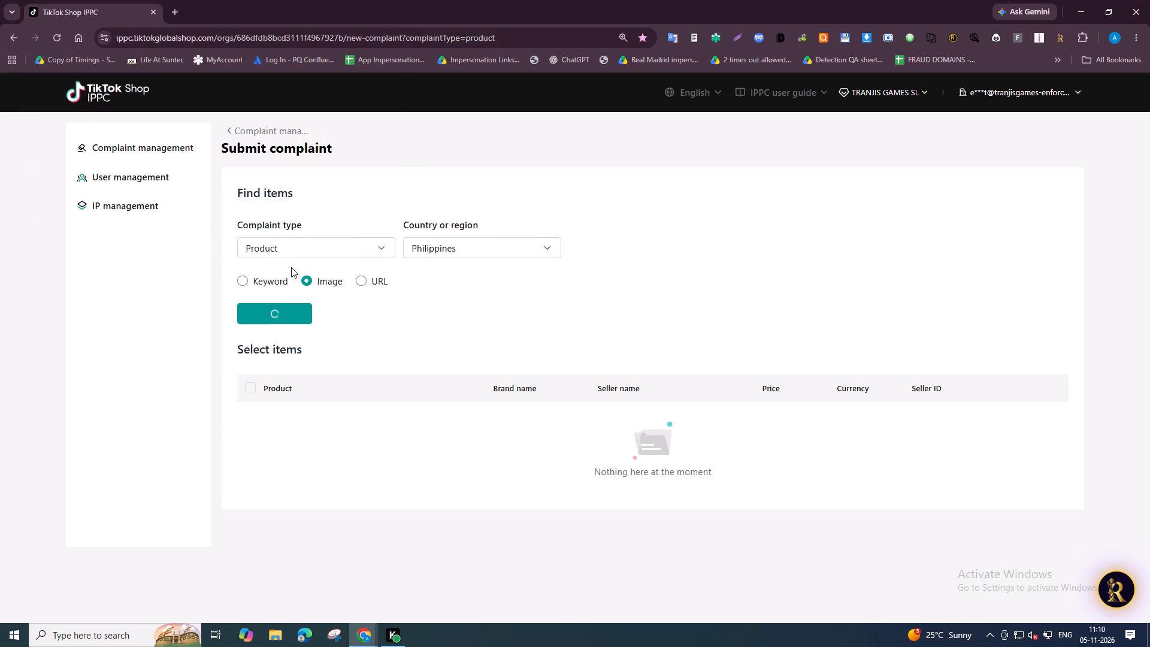
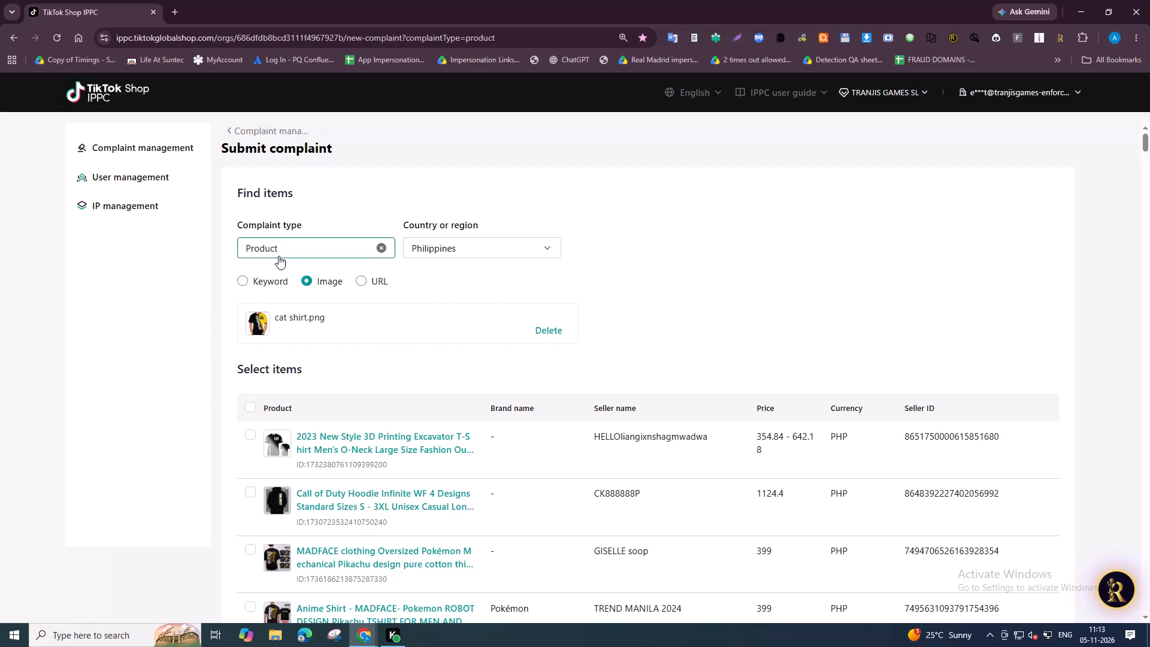
pyautogui.click(262, 456)
pyautogui.click(269, 450)
pyautogui.click(184, 426)
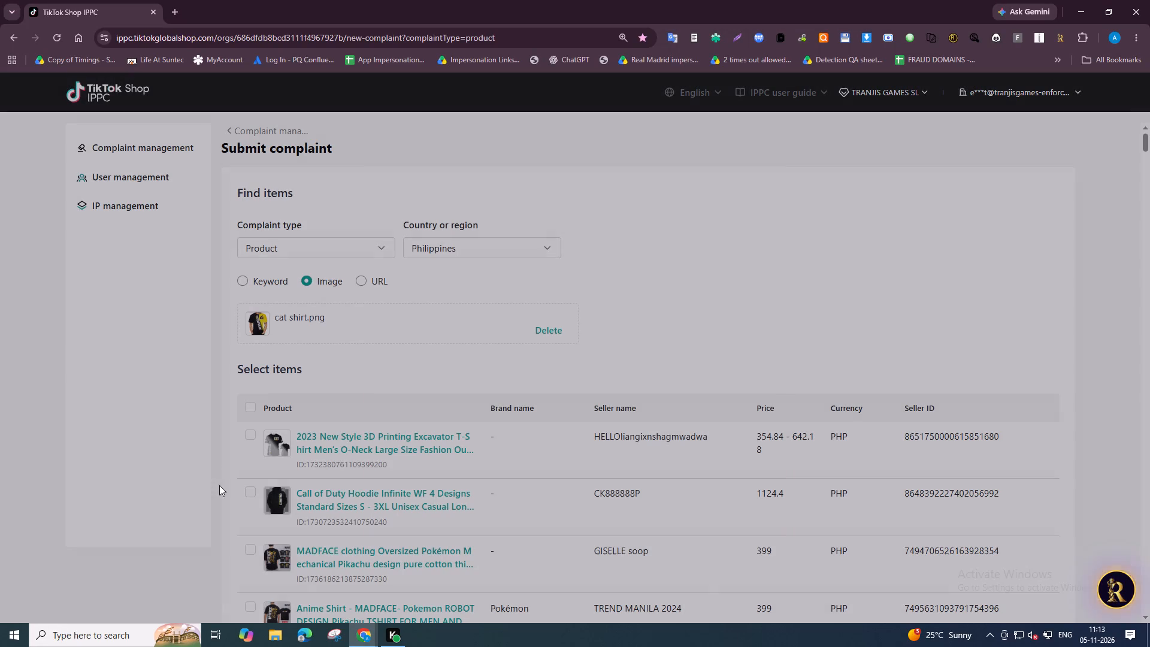
pyautogui.doubleClick(342, 467)
pyautogui.hotkey('ctrl', 'c')
pyautogui.hotkey('ctrl', 'c')
pyautogui.hotkey('alt', 'Tab')
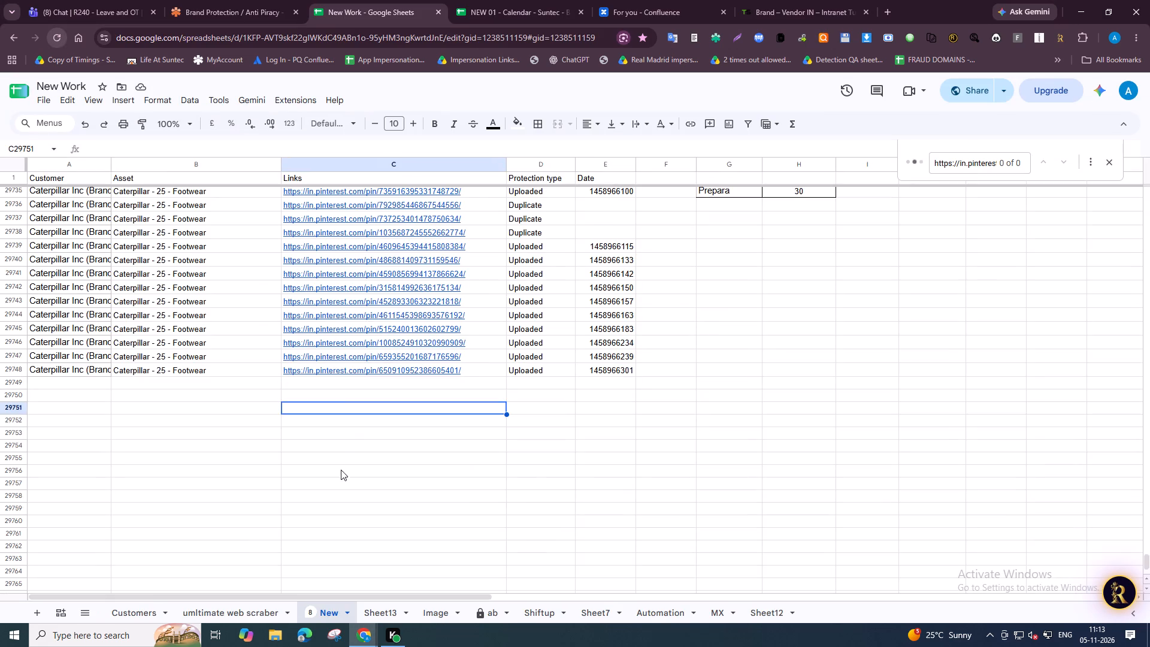
pyautogui.click(367, 468)
pyautogui.hotkey('ctrl', 'v')
pyautogui.hotkey('alt', 'Tab')
# Examine the product images in the Philippines search results for shirts carrying Caterpillar or CAT branding.
pyautogui.scroll(-5, 391, 418)
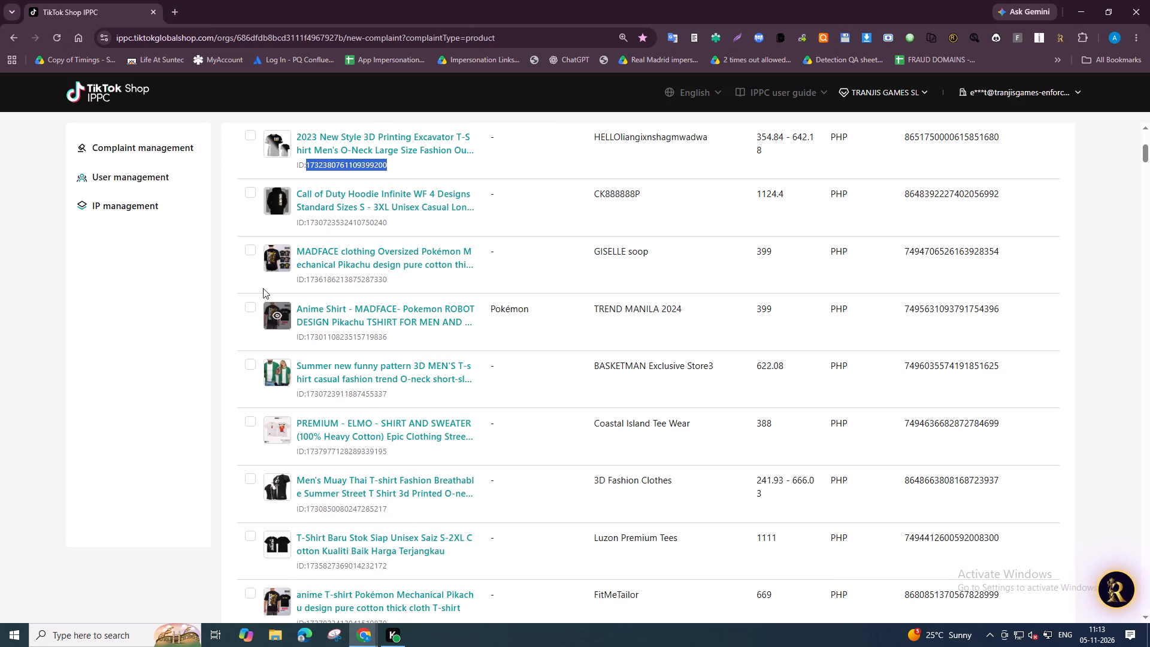
pyautogui.click(275, 202)
pyautogui.click(213, 276)
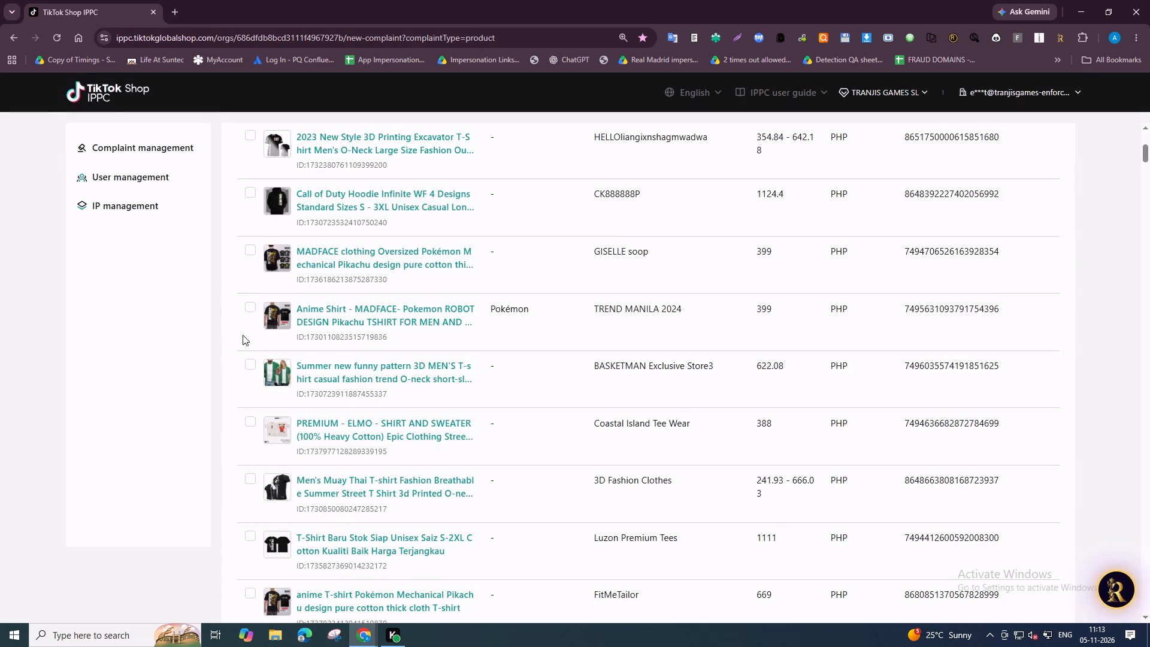
pyautogui.click(282, 265)
pyautogui.click(196, 302)
pyautogui.click(289, 316)
pyautogui.click(176, 330)
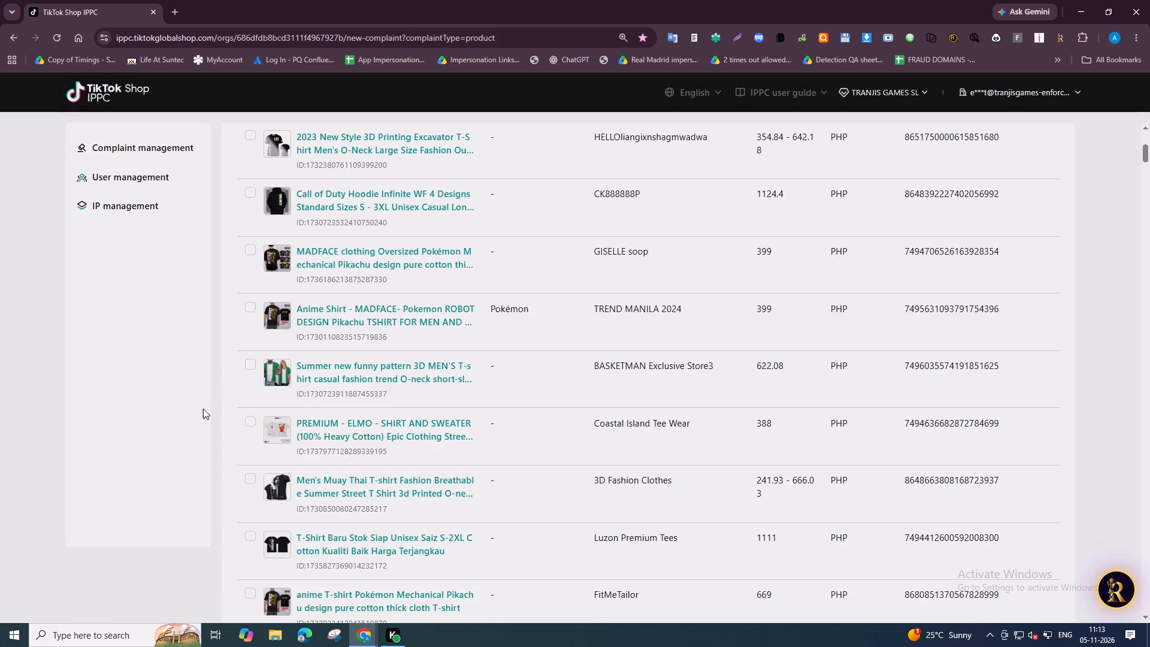
pyautogui.click(283, 369)
pyautogui.click(167, 362)
pyautogui.click(267, 427)
pyautogui.click(159, 380)
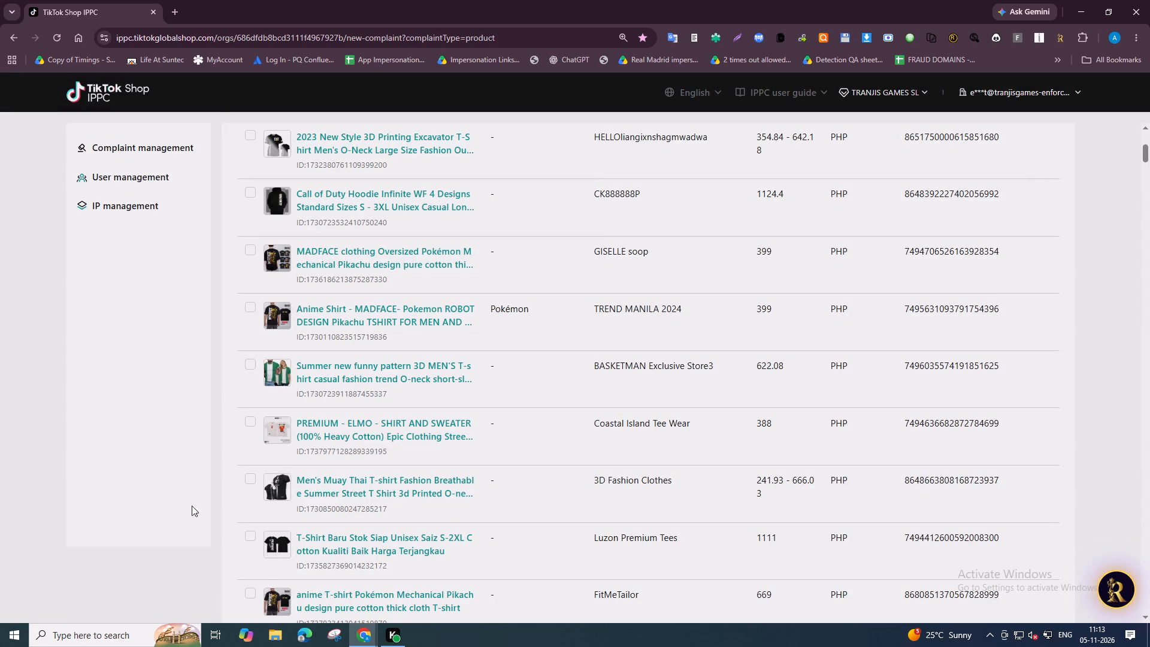
pyautogui.click(275, 492)
pyautogui.click(138, 367)
pyautogui.click(264, 493)
pyautogui.click(194, 435)
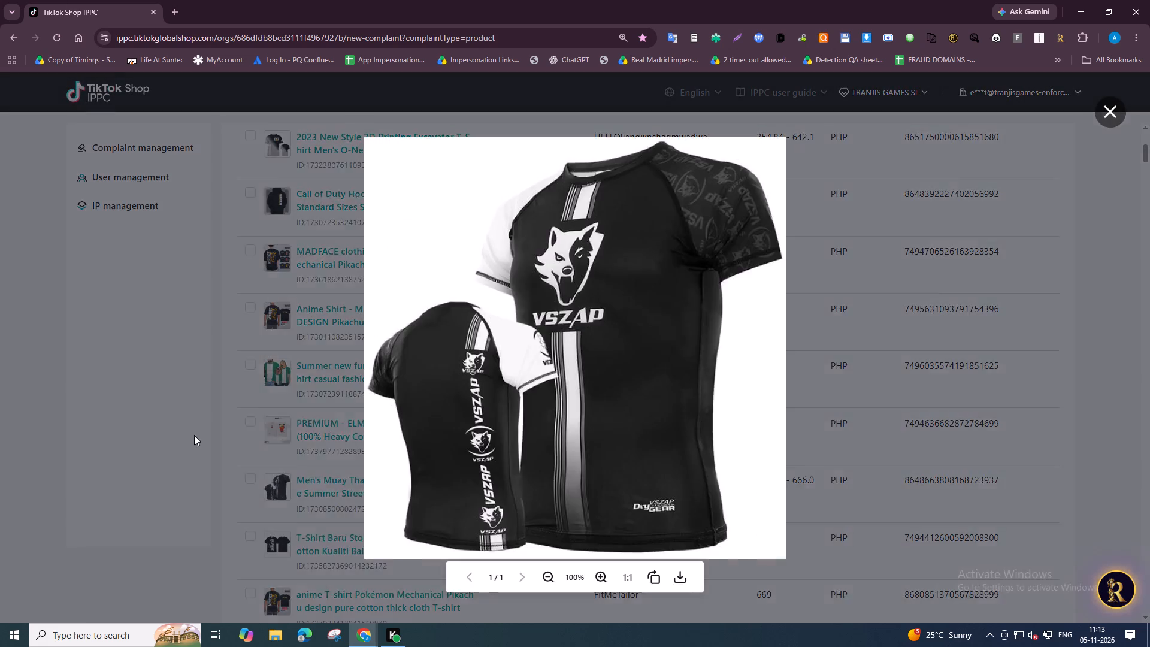
pyautogui.click(268, 552)
pyautogui.click(194, 440)
pyautogui.doubleClick(347, 560)
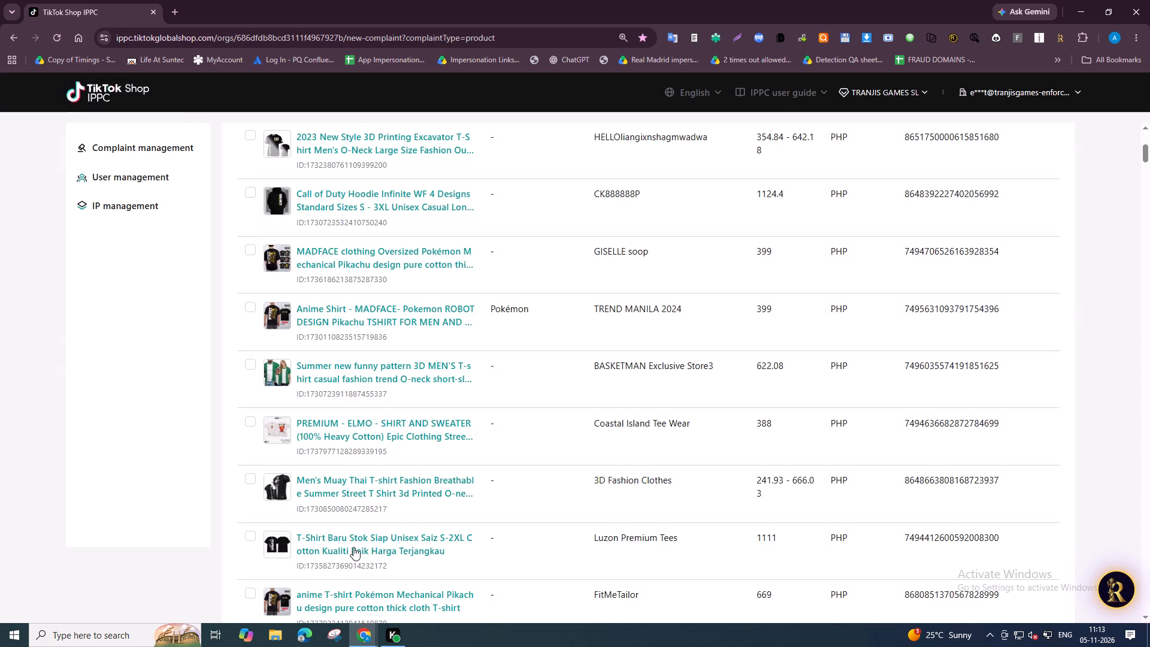
pyautogui.doubleClick(365, 571)
pyautogui.scroll(-6, 425, 339)
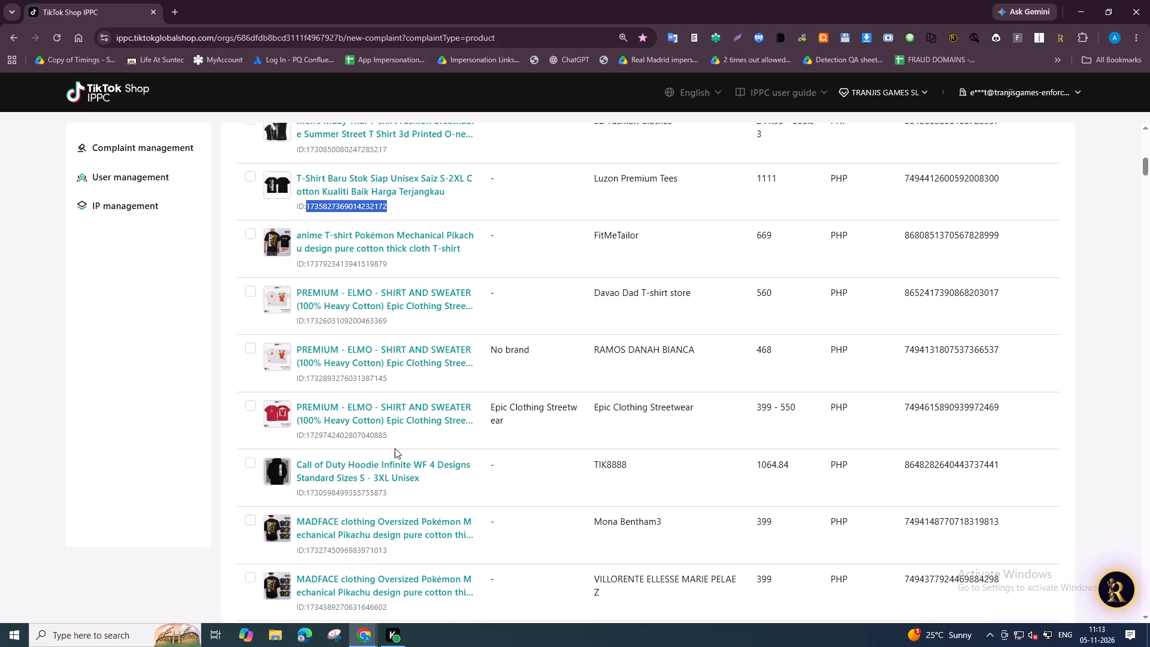
pyautogui.click(271, 244)
pyautogui.click(194, 253)
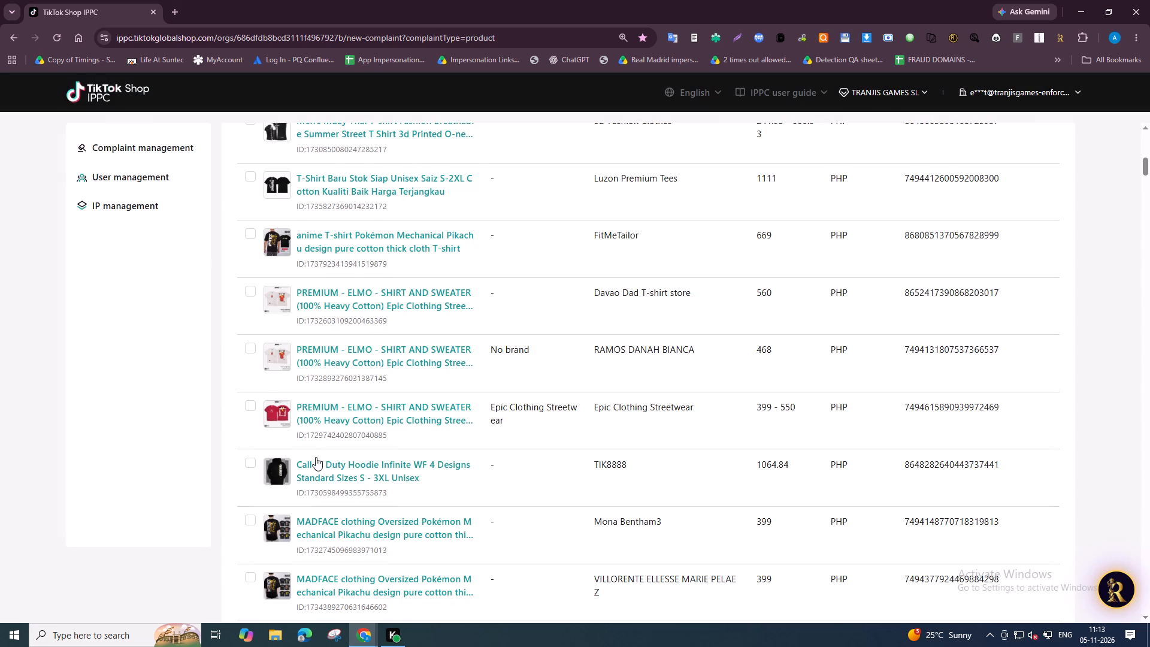
pyautogui.scroll(-3, 405, 477)
pyautogui.scroll(-6, 356, 488)
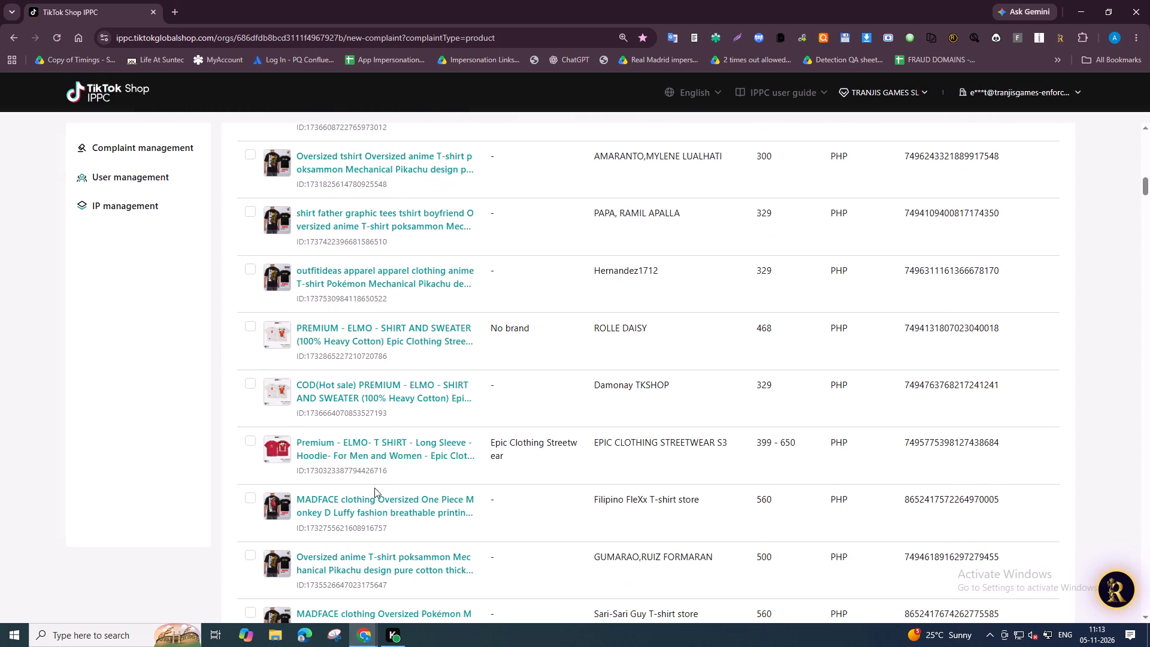
pyautogui.scroll(-20, 373, 483)
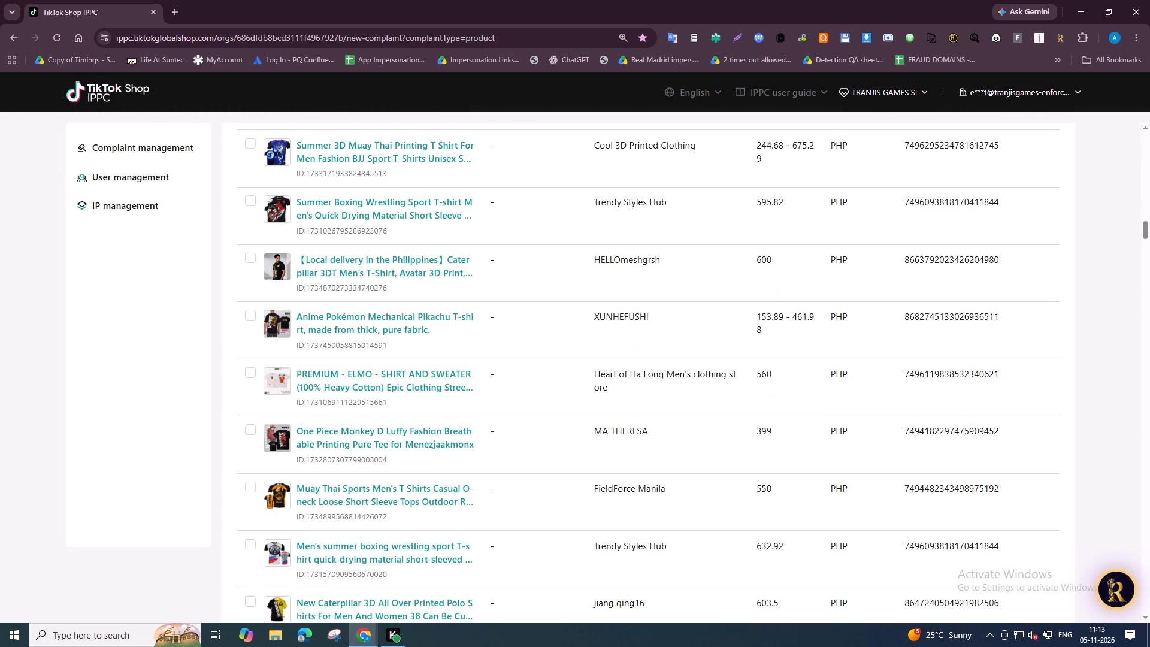
pyautogui.scroll(-5, 337, 480)
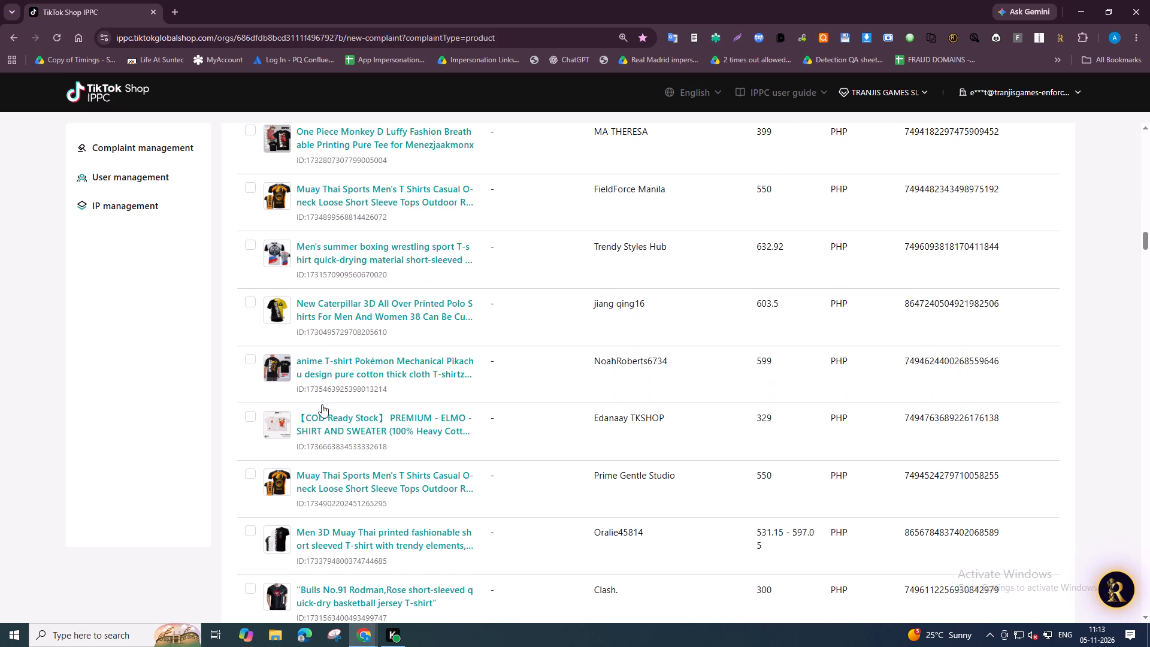
pyautogui.click(285, 322)
pyautogui.click(195, 316)
pyautogui.doubleClick(337, 337)
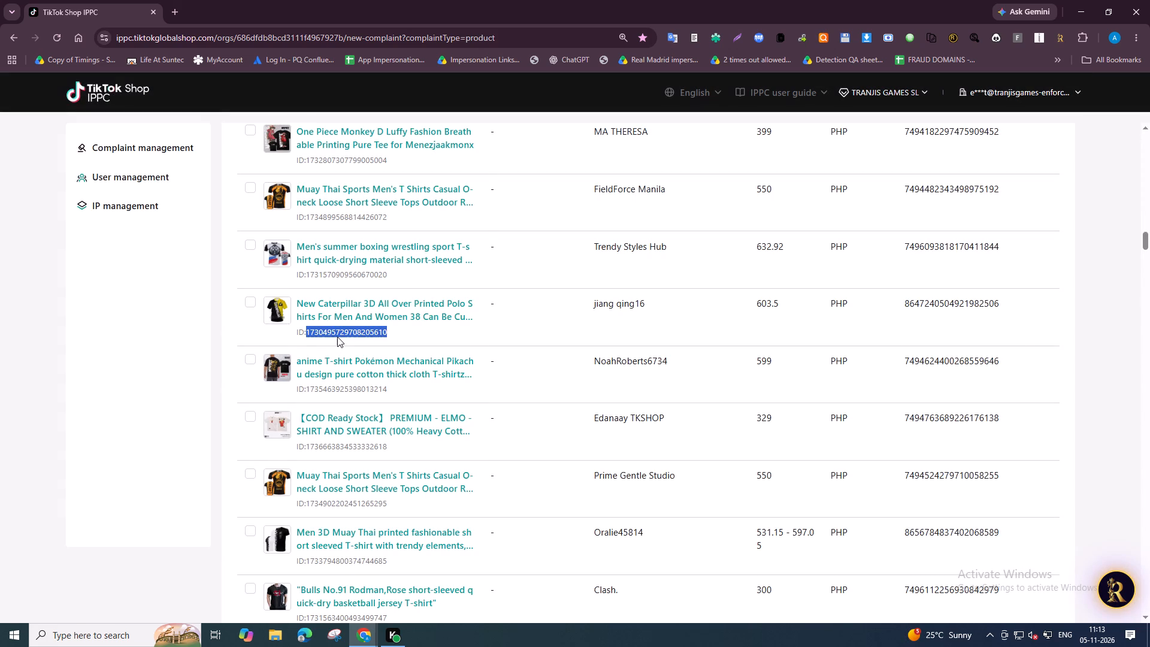
pyautogui.hotkey('ctrl', 'c')
pyautogui.hotkey('alt', 'Tab')
pyautogui.click(350, 485)
pyautogui.hotkey('ctrl', 'v')
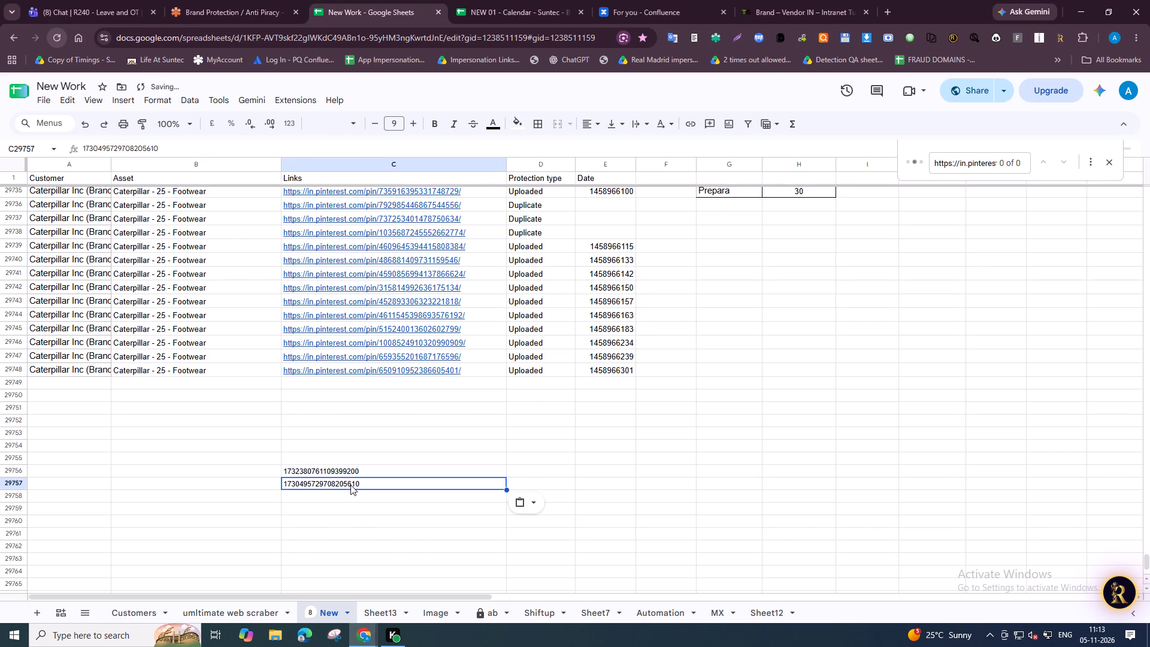
pyautogui.hotkey('alt', 'Tab')
# Examine the following Philippines results, including the anime Pokémon and BIKECO BRAND shirt images, for Caterpillar branding.
pyautogui.click(282, 374)
pyautogui.click(191, 380)
pyautogui.scroll(-2, 374, 479)
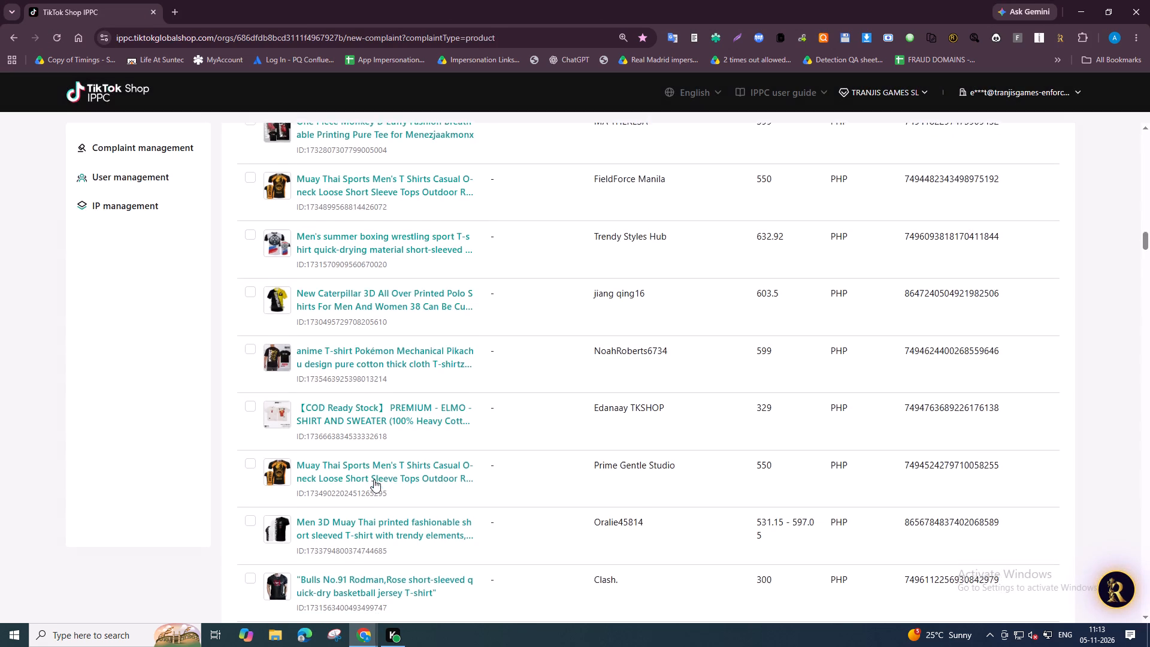
pyautogui.scroll(-15, 374, 479)
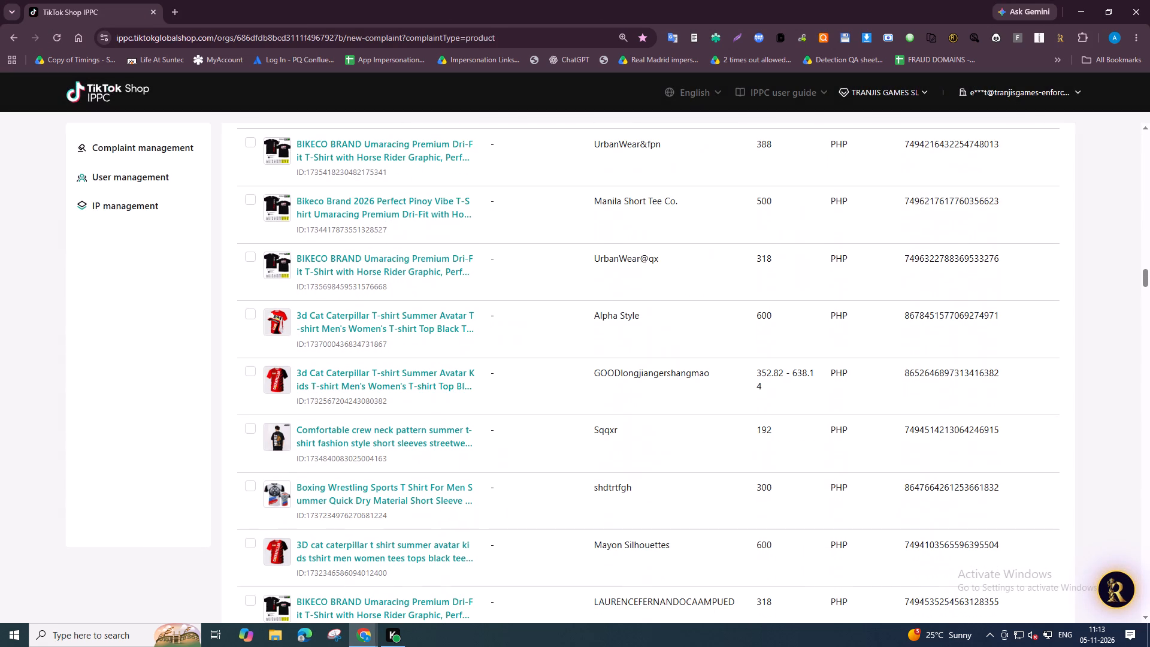
pyautogui.click(279, 276)
pyautogui.click(204, 307)
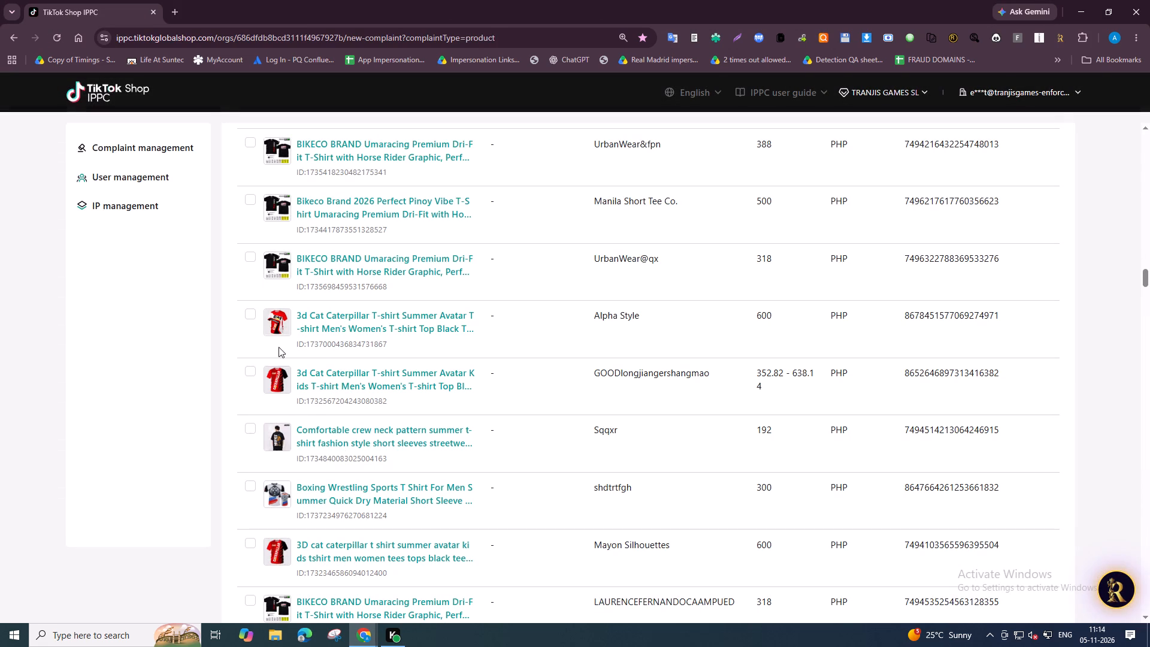
pyautogui.click(279, 338)
pyautogui.click(277, 328)
pyautogui.click(153, 346)
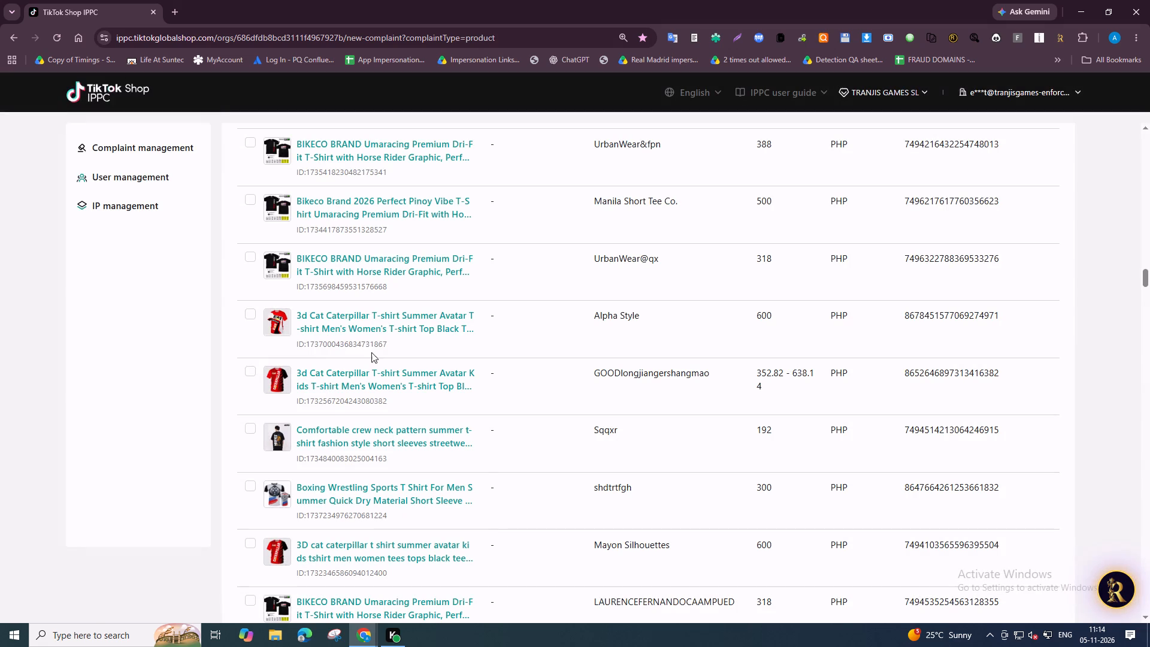
pyautogui.doubleClick(371, 344)
pyautogui.hotkey('ctrl', 'c')
pyautogui.hotkey('alt', 'Tab')
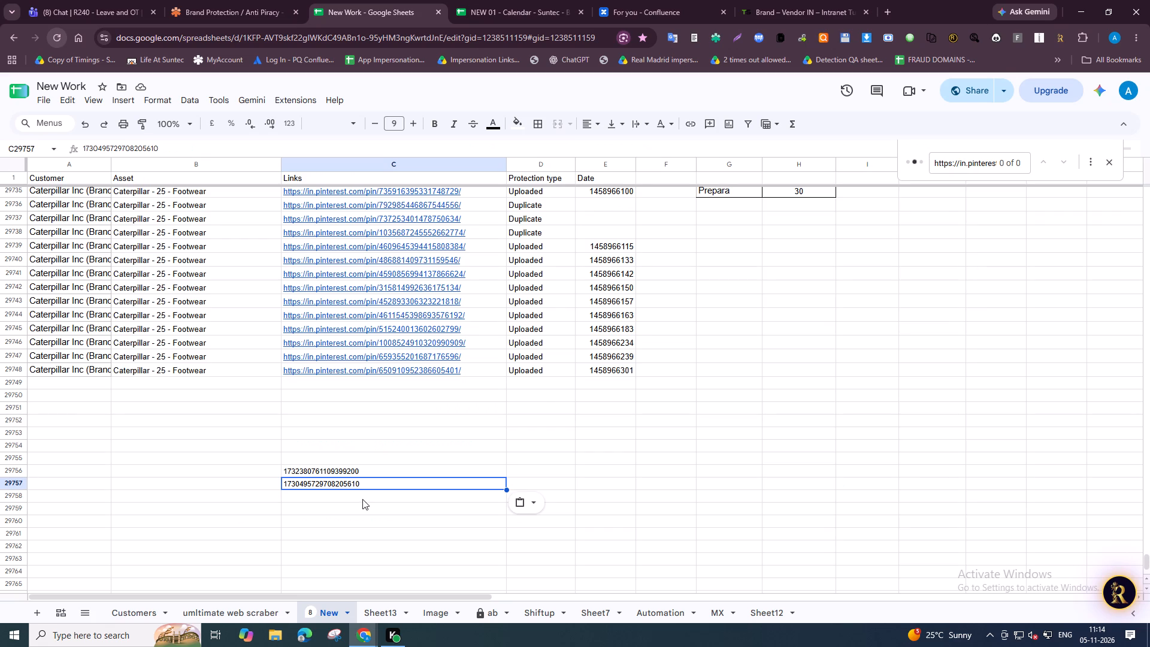
pyautogui.click(362, 499)
pyautogui.hotkey('ctrl', 'v')
pyautogui.hotkey('alt', 'Tab')
pyautogui.doubleClick(340, 404)
pyautogui.hotkey('ctrl', 'c')
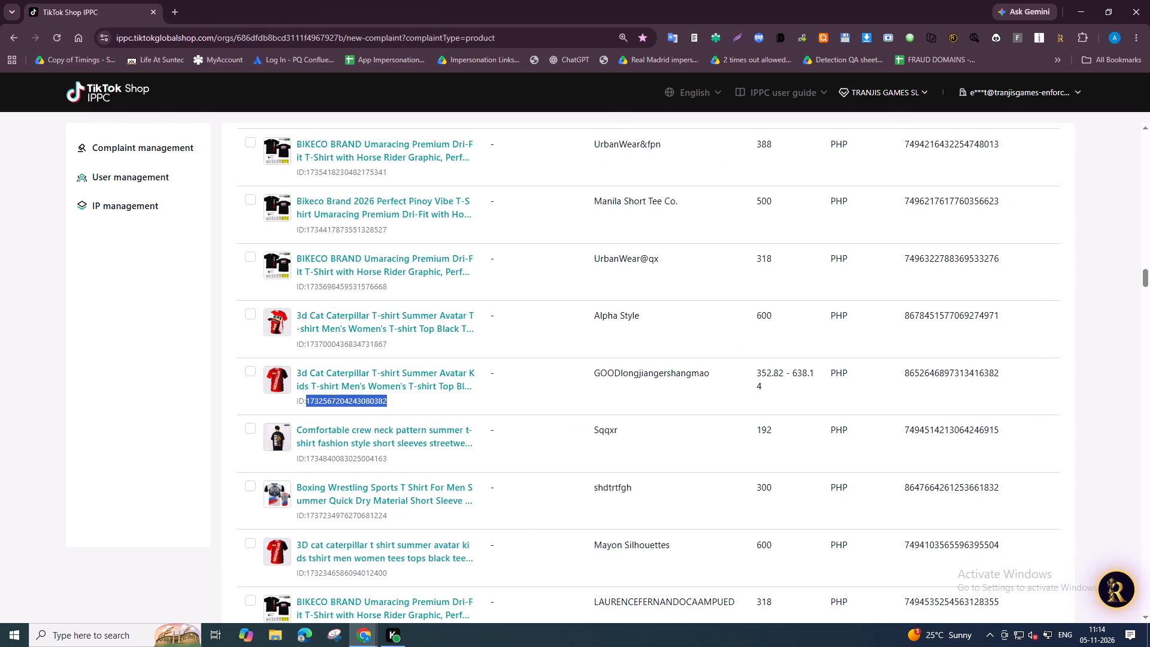
pyautogui.hotkey('alt', 'Tab')
pyautogui.click(361, 510)
pyautogui.hotkey('ctrl', 'v')
pyautogui.hotkey('alt', 'Tab')
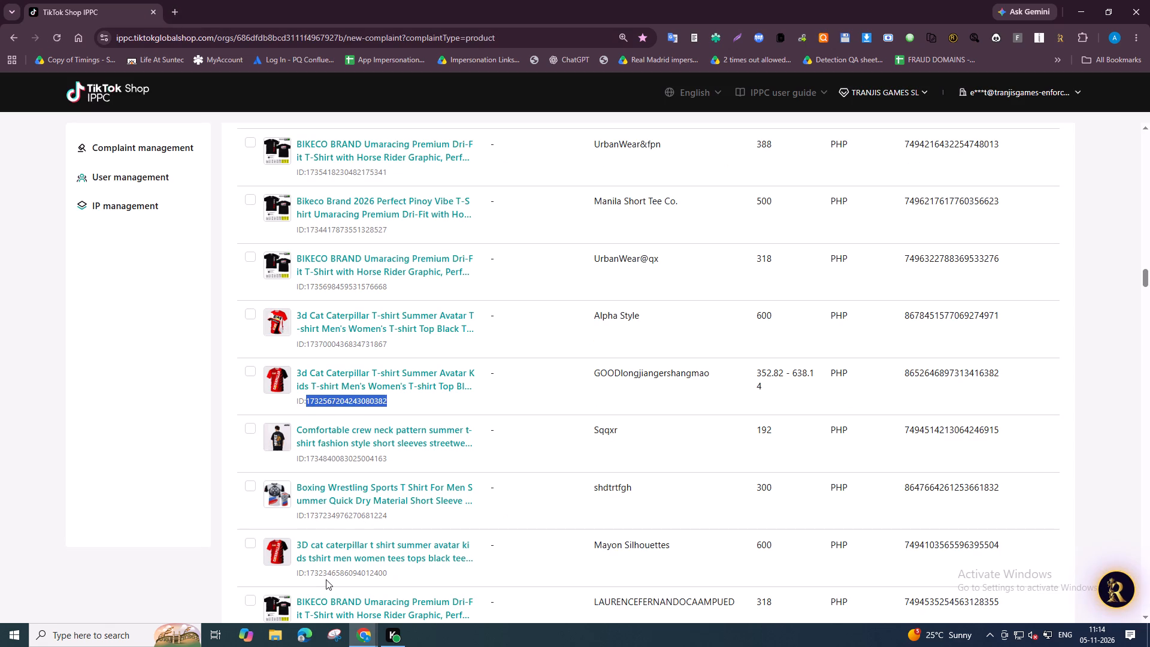
pyautogui.doubleClick(328, 578)
pyautogui.hotkey('ctrl', 'c')
pyautogui.hotkey('alt', 'Tab')
pyautogui.click(333, 527)
pyautogui.hotkey('ctrl', 'v')
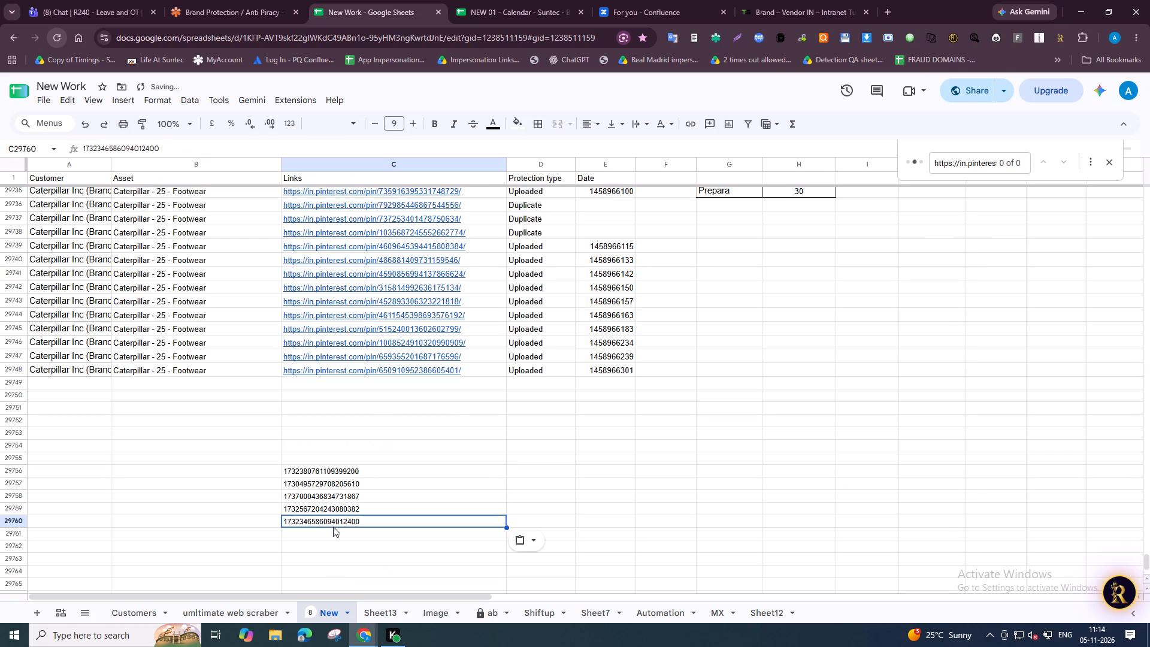
pyautogui.hotkey('alt', 'Tab')
# Capture the enlarged red and black Caterpillar shirt from Mayon Silhouettes with Lightshot and save it as a PNG named cater ggg.
pyautogui.scroll(-5, 371, 449)
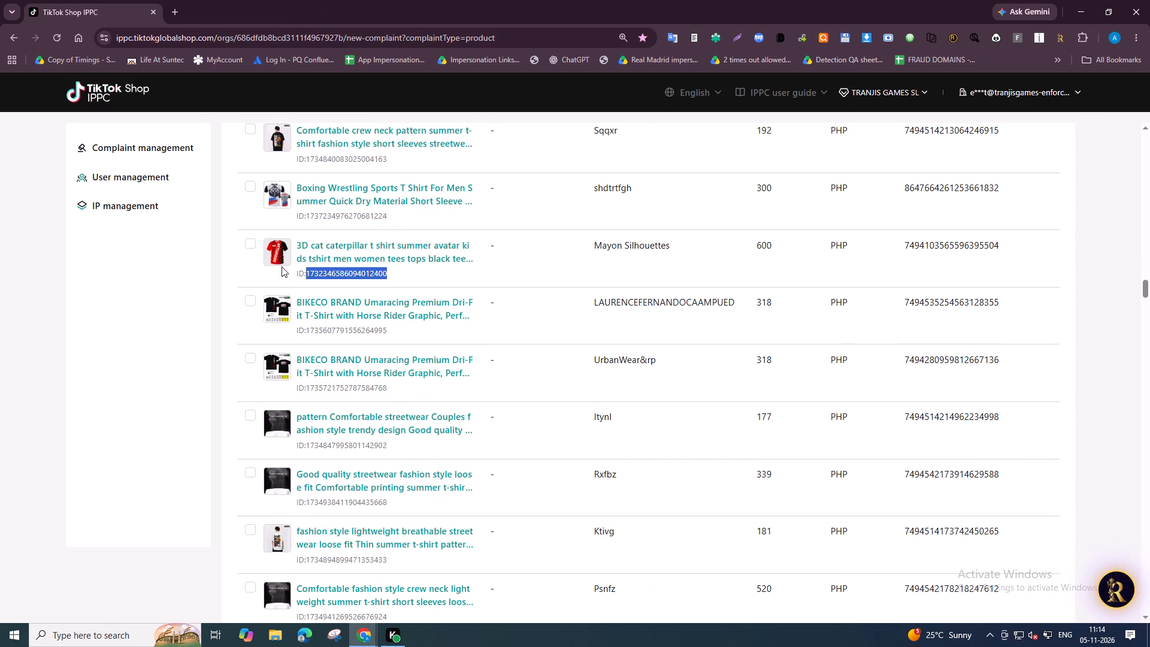
pyautogui.click(282, 262)
pyautogui.click(986, 636)
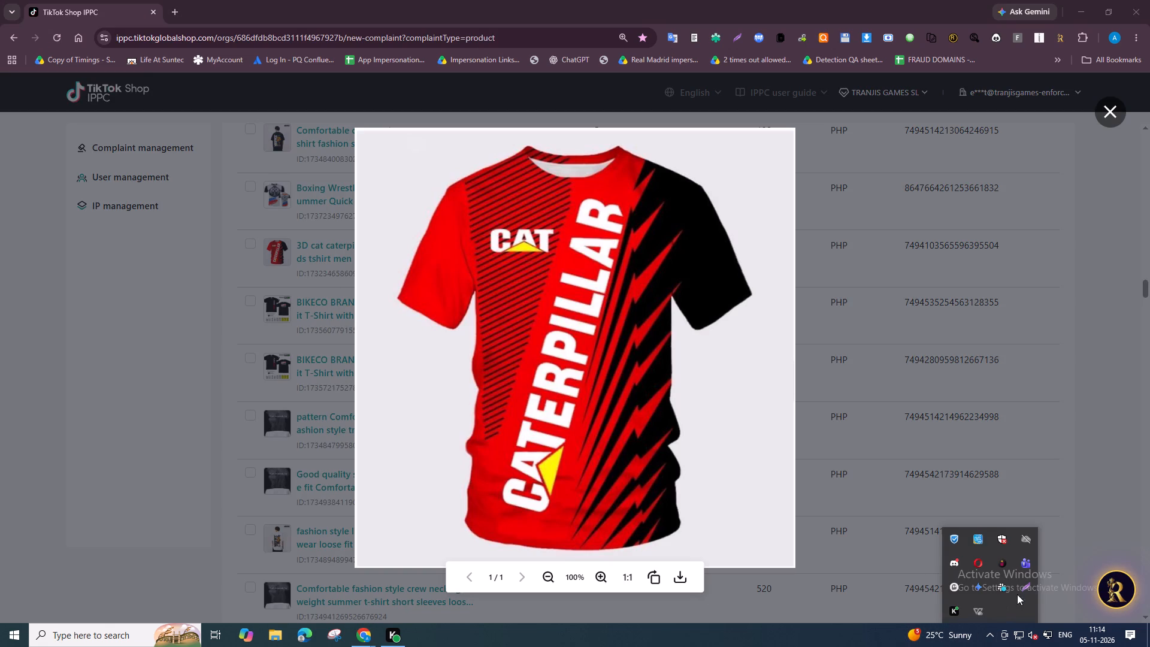
pyautogui.click(1021, 584)
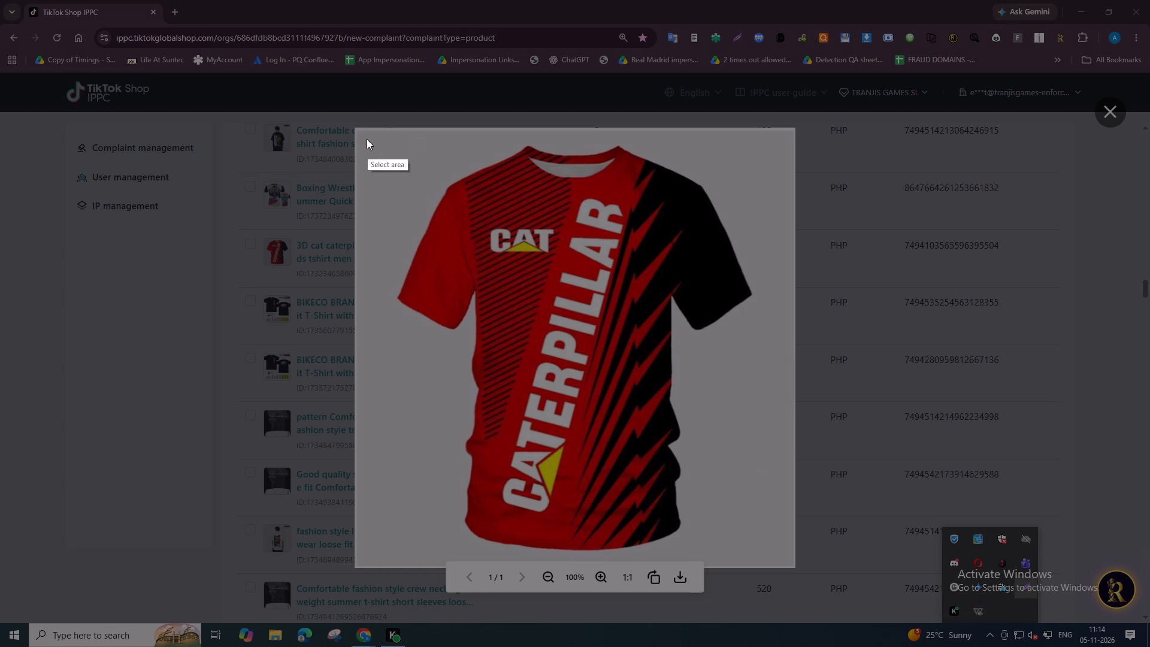
pyautogui.moveTo(367, 139); pyautogui.dragTo(769, 554)
pyautogui.click(748, 560)
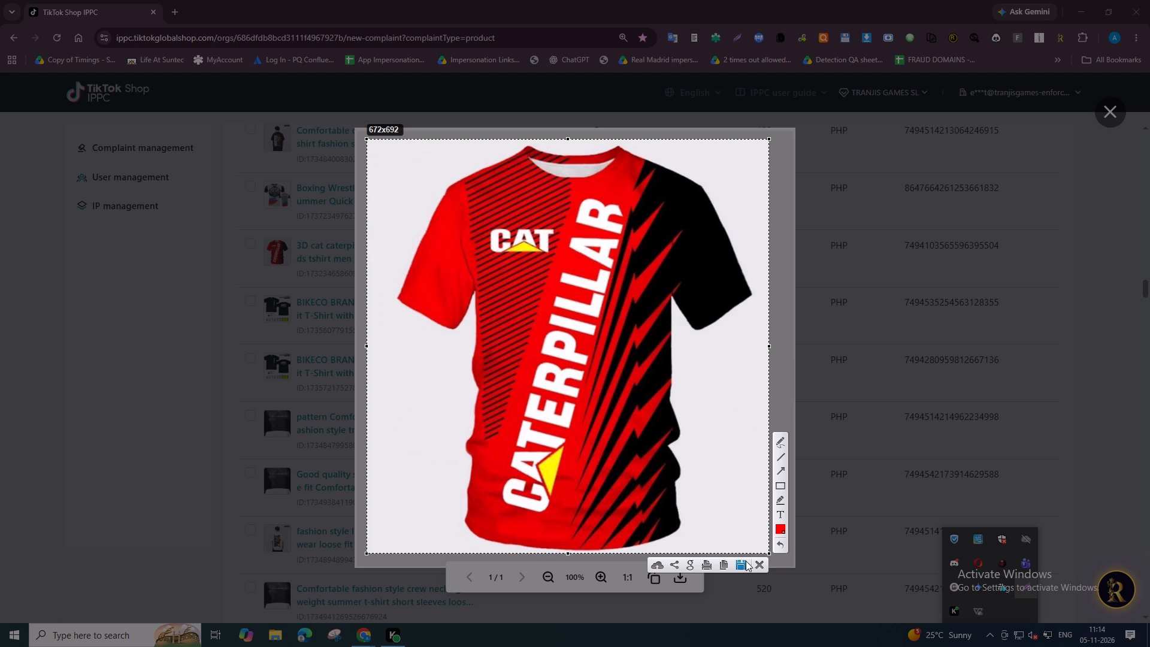
pyautogui.click(740, 563)
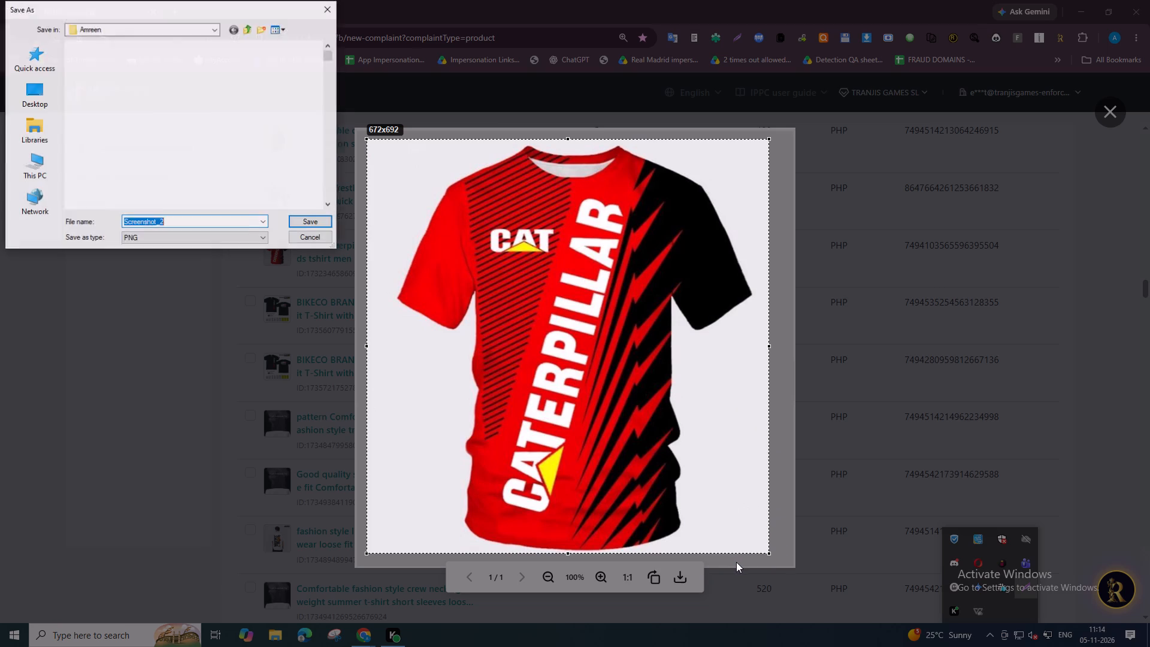
pyautogui.write('ca')
pyautogui.write('ter')
pyautogui.press('space')
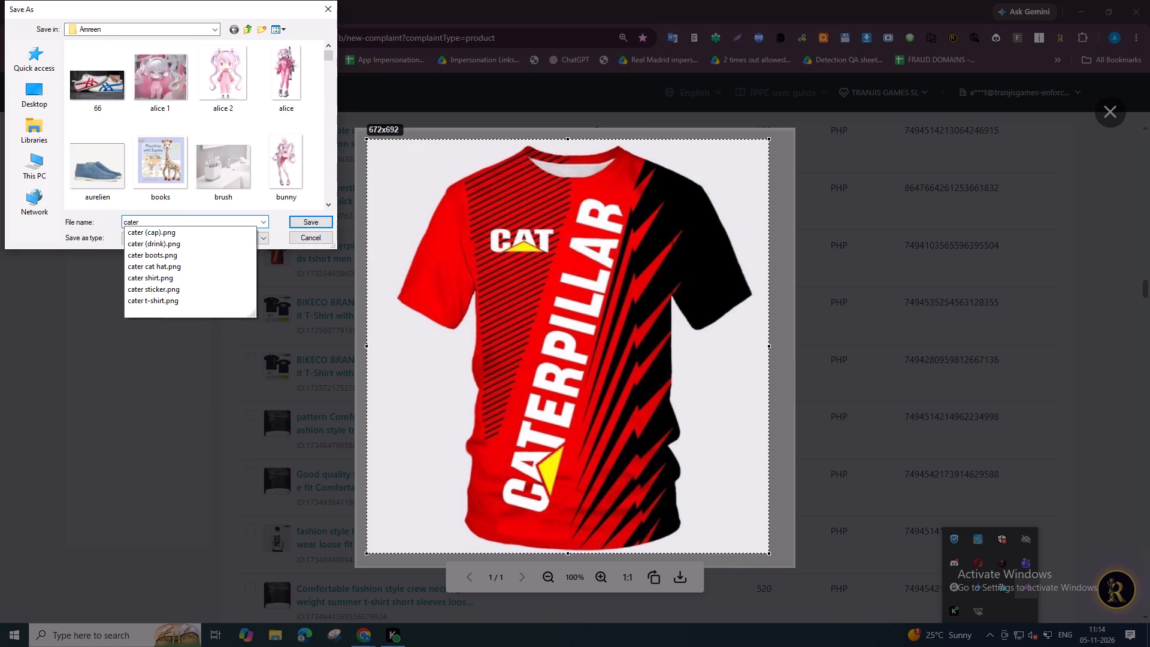
pyautogui.press('g')
pyautogui.press('g')
pyautogui.press('g')
pyautogui.press('Return')
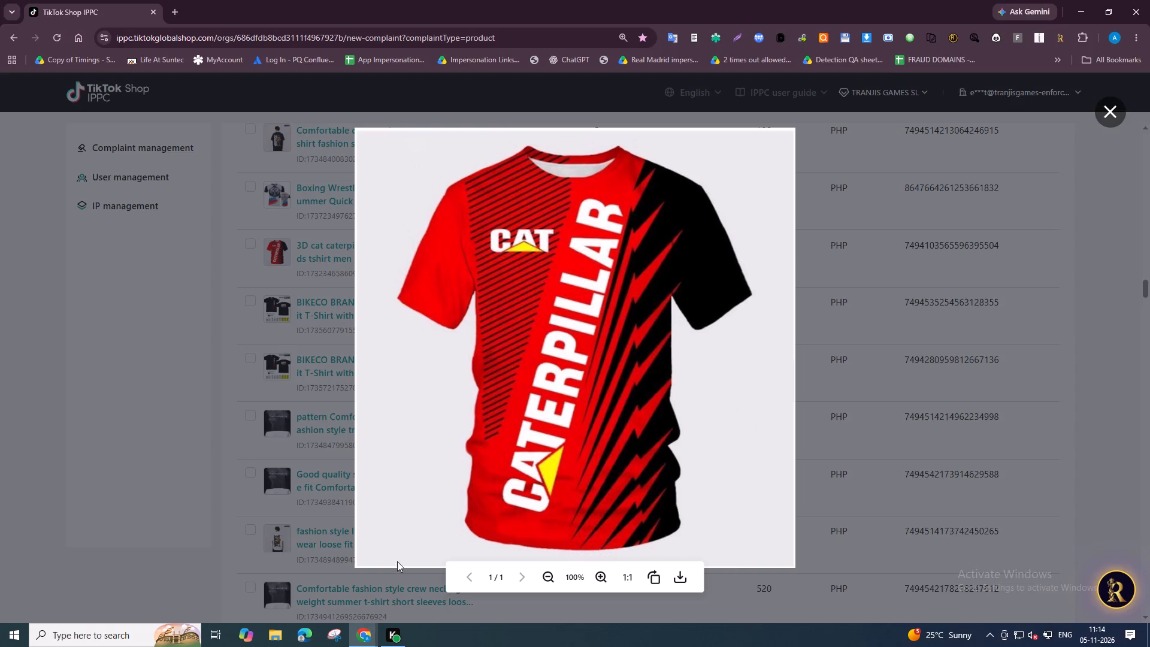
pyautogui.click(190, 409)
pyautogui.scroll(-7, 381, 434)
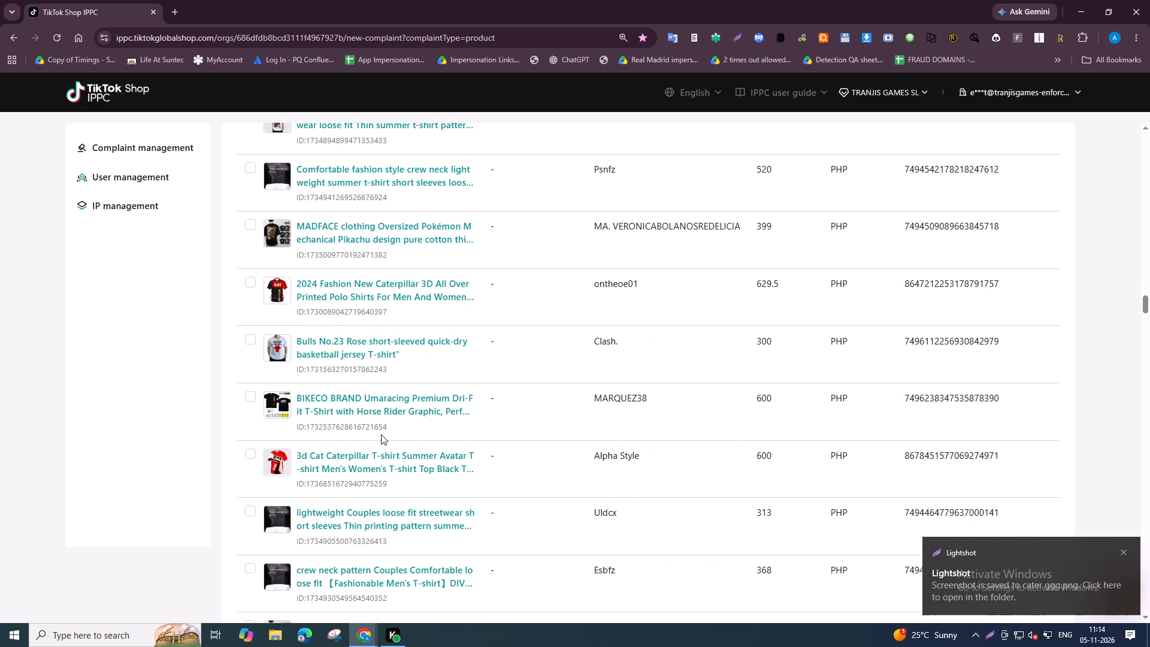
pyautogui.doubleClick(350, 316)
pyautogui.hotkey('ctrl', 'c')
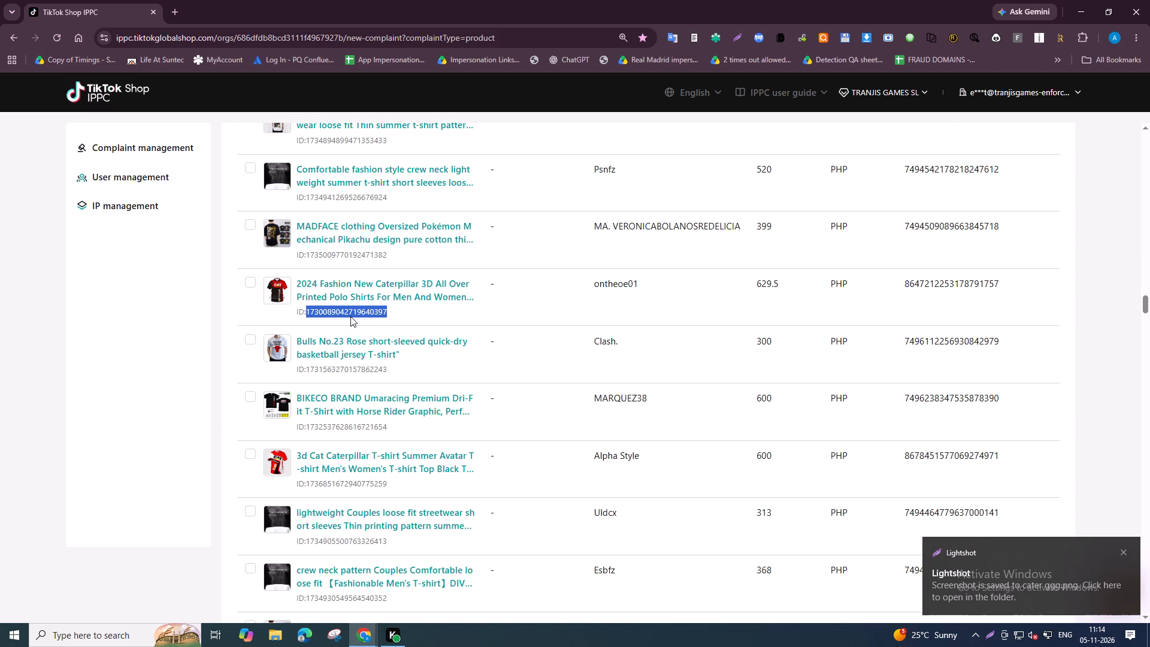
pyautogui.hotkey('alt', 'Tab')
pyautogui.click(361, 538)
pyautogui.hotkey('ctrl', 'v')
pyautogui.hotkey('alt', 'Tab')
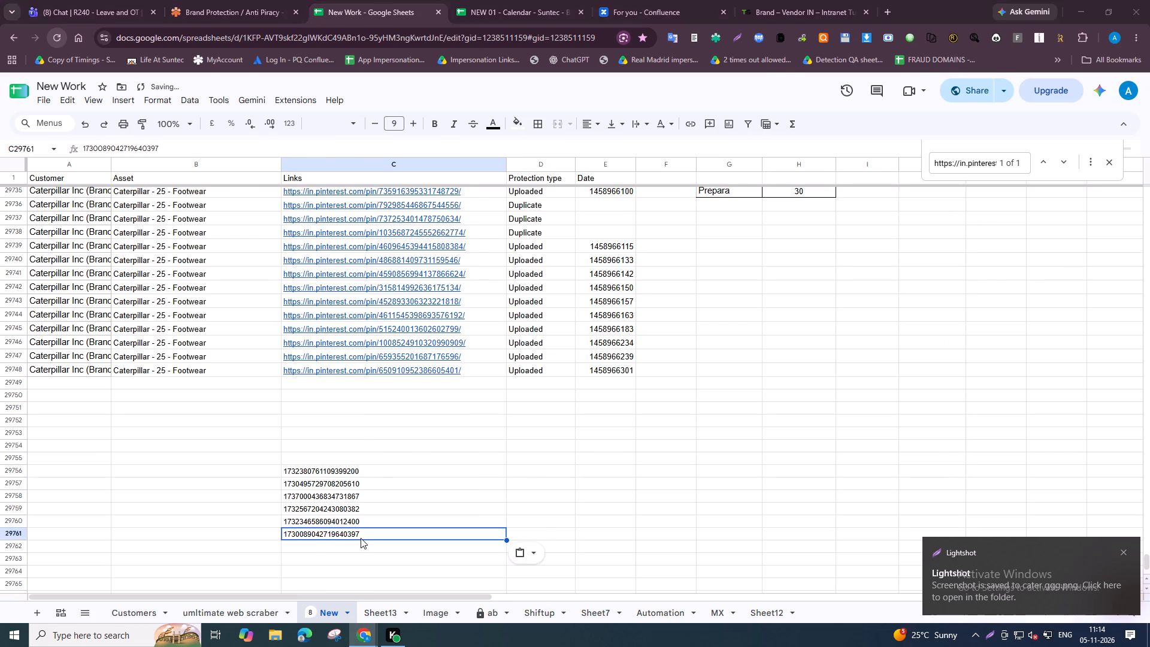
pyautogui.doubleClick(352, 491)
pyautogui.hotkey('ctrl', 'c')
pyautogui.hotkey('alt', 'Tab')
pyautogui.click(352, 548)
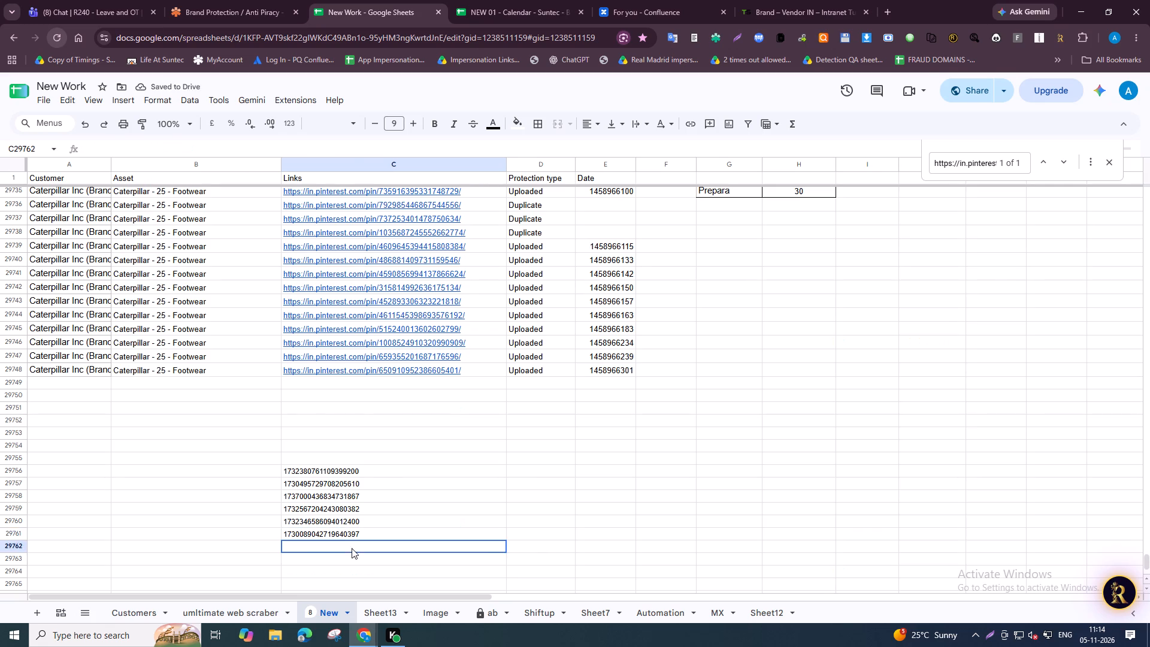
pyautogui.hotkey('ctrl', 'v')
pyautogui.hotkey('alt', 'Tab')
pyautogui.scroll(-6, 439, 310)
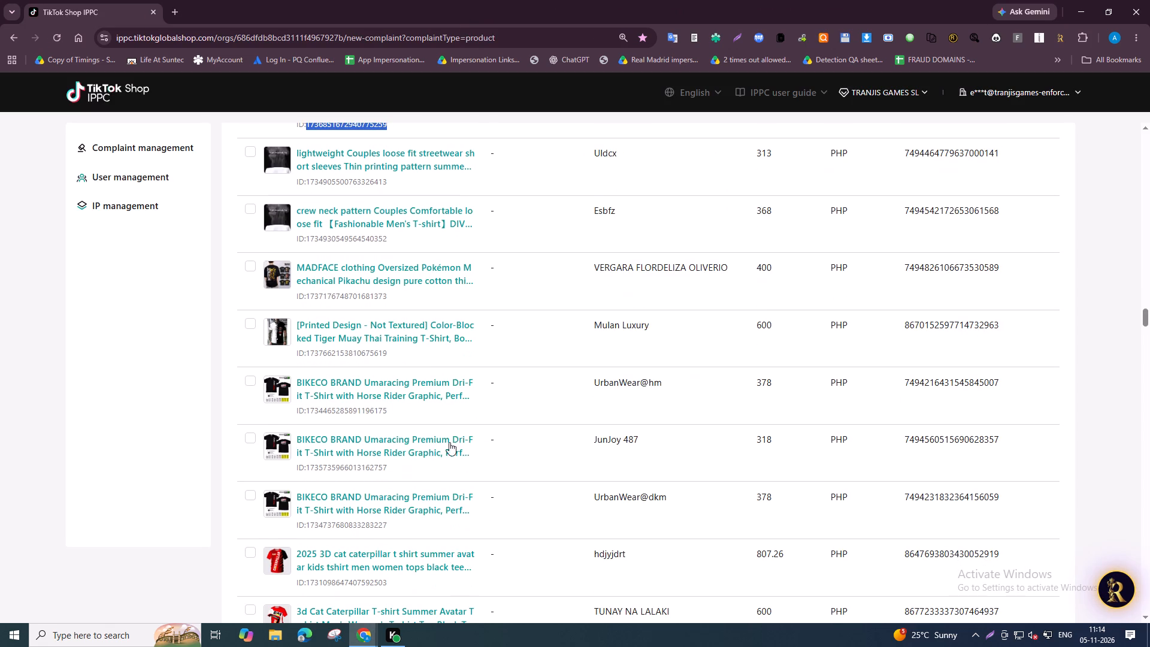
pyautogui.click(286, 395)
pyautogui.click(161, 371)
pyautogui.scroll(-2, 413, 434)
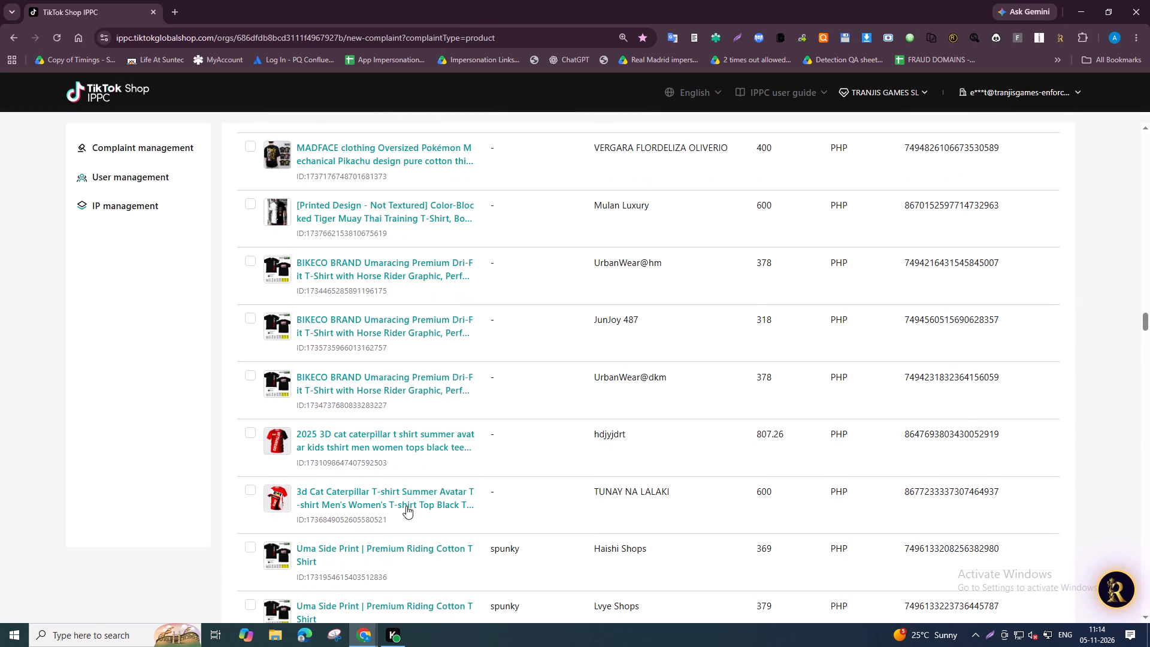
pyautogui.doubleClick(367, 473)
pyautogui.hotkey('ctrl', 'c')
pyautogui.hotkey('alt', 'Tab')
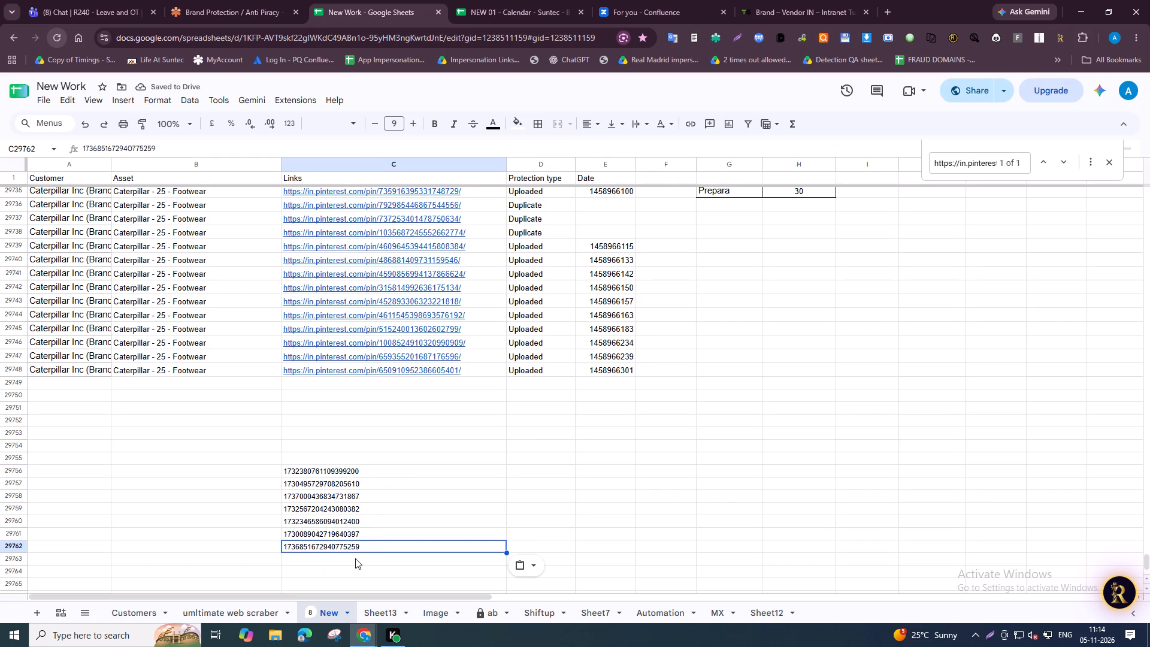
pyautogui.click(355, 558)
pyautogui.hotkey('ctrl', 'v')
pyautogui.hotkey('alt', 'Tab')
pyautogui.doubleClick(342, 524)
pyautogui.hotkey('ctrl', 'c')
pyautogui.hotkey('alt', 'Tab')
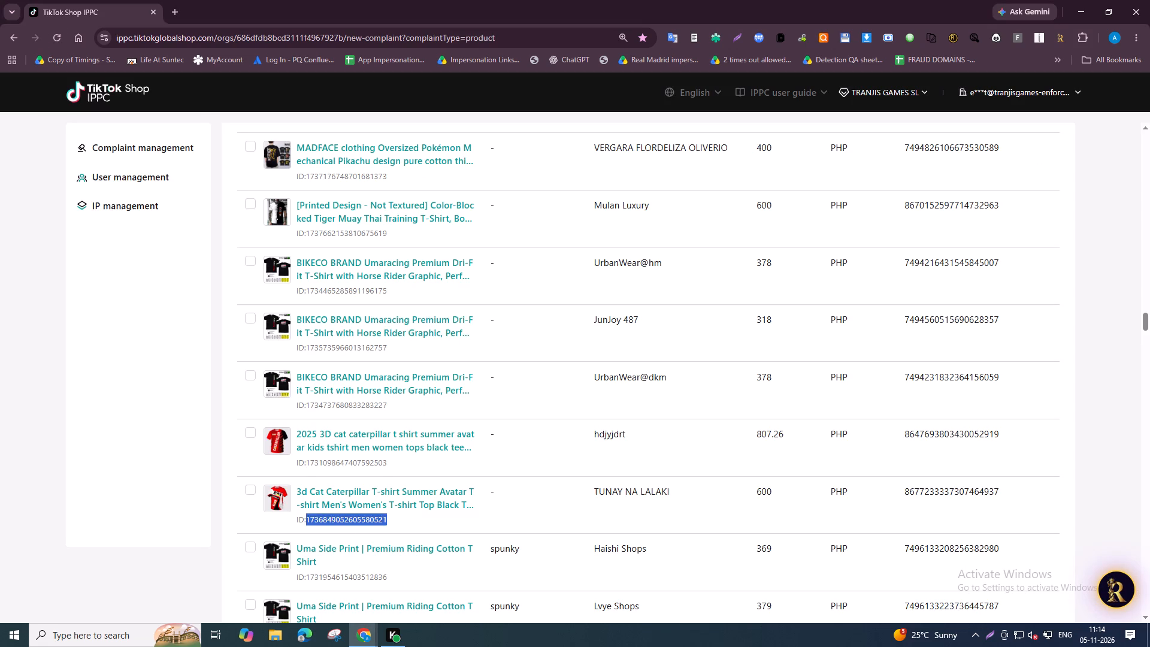
pyautogui.scroll(-3, 367, 476)
pyautogui.click(355, 388)
pyautogui.hotkey('ctrl', 'v')
pyautogui.hotkey('alt', 'Tab')
pyautogui.scroll(-5, 389, 493)
pyautogui.doubleClick(345, 451)
pyautogui.hotkey('ctrl', 'c')
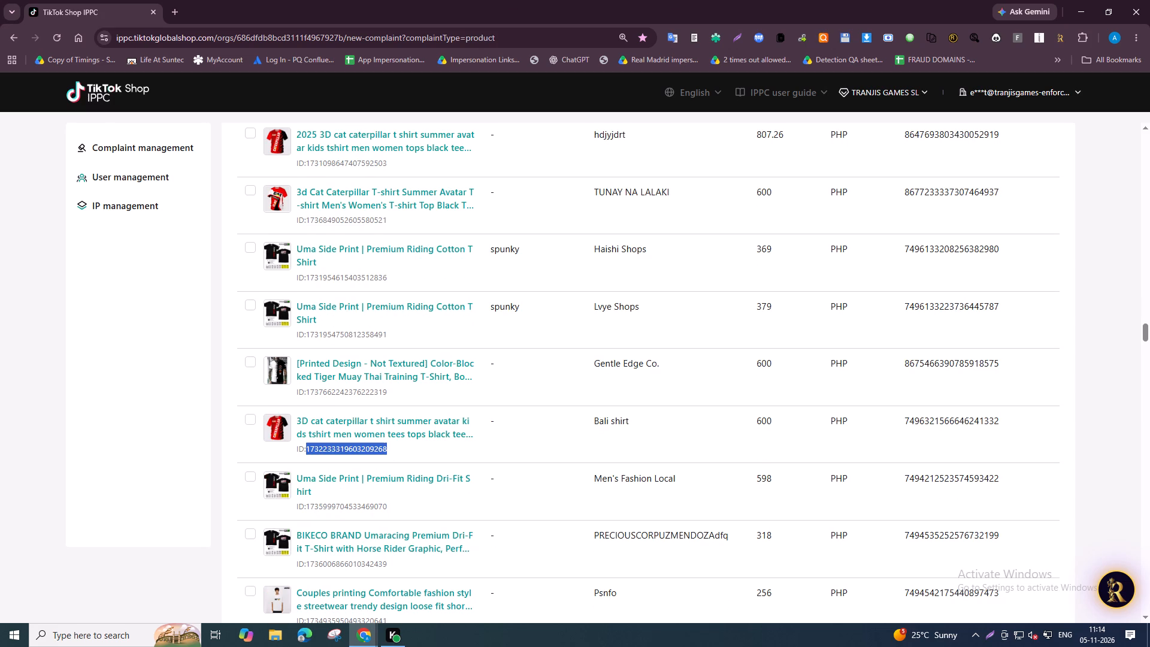
pyautogui.hotkey('alt', 'Tab')
pyautogui.click(355, 413)
pyautogui.hotkey('ctrl', 'v')
pyautogui.hotkey('alt', 'Tab')
pyautogui.click(289, 382)
pyautogui.click(167, 381)
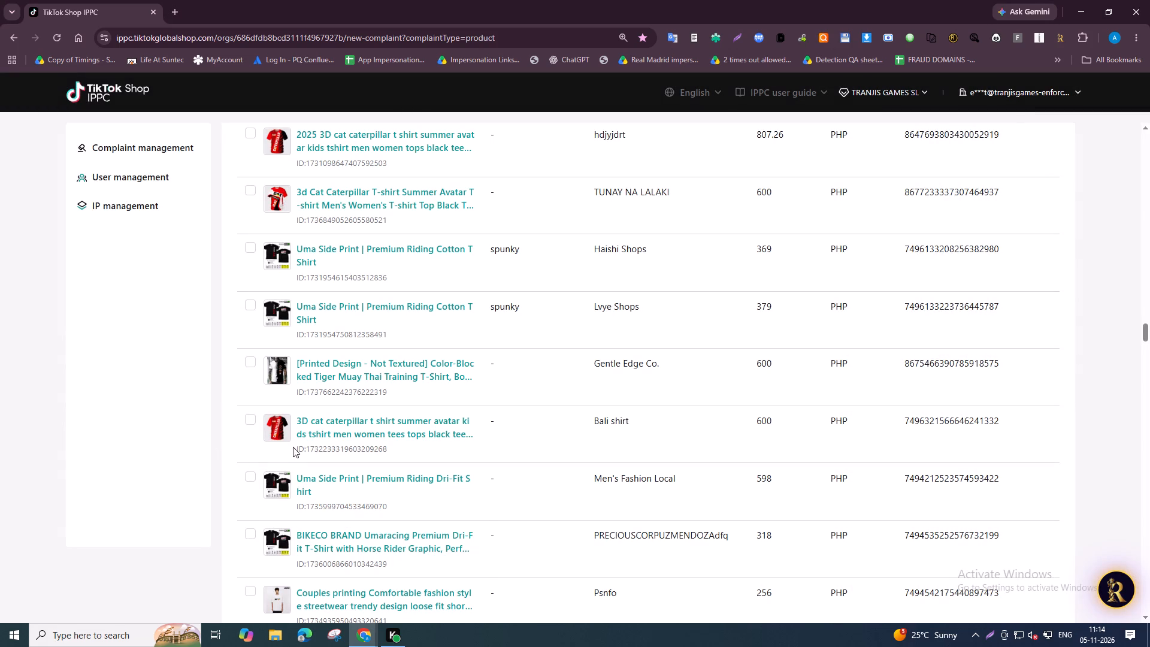
pyautogui.doubleClick(344, 454)
pyautogui.hotkey('ctrl', 'c')
pyautogui.hotkey('alt', 'Tab')
pyautogui.click(339, 433)
pyautogui.hotkey('ctrl', 'v')
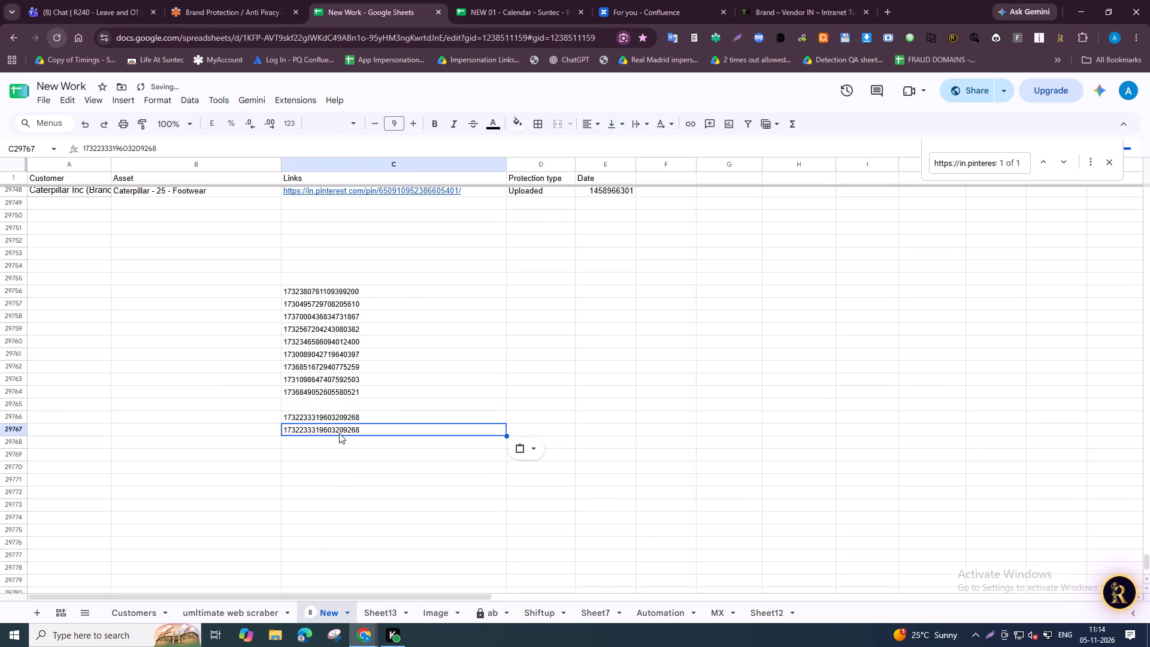
pyautogui.hotkey('alt', 'Tab')
pyautogui.scroll(-6, 435, 388)
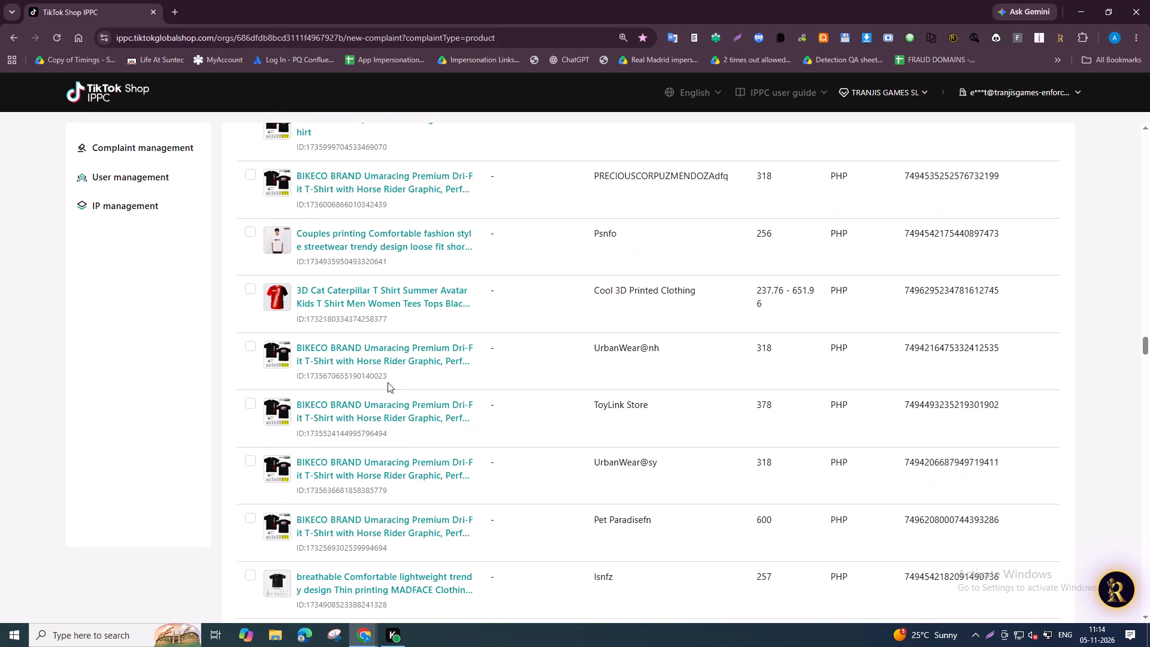
pyautogui.doubleClick(337, 316)
pyautogui.hotkey('ctrl', 'c')
pyautogui.hotkey('alt', 'Tab')
pyautogui.click(337, 406)
pyautogui.hotkey('ctrl', 'v')
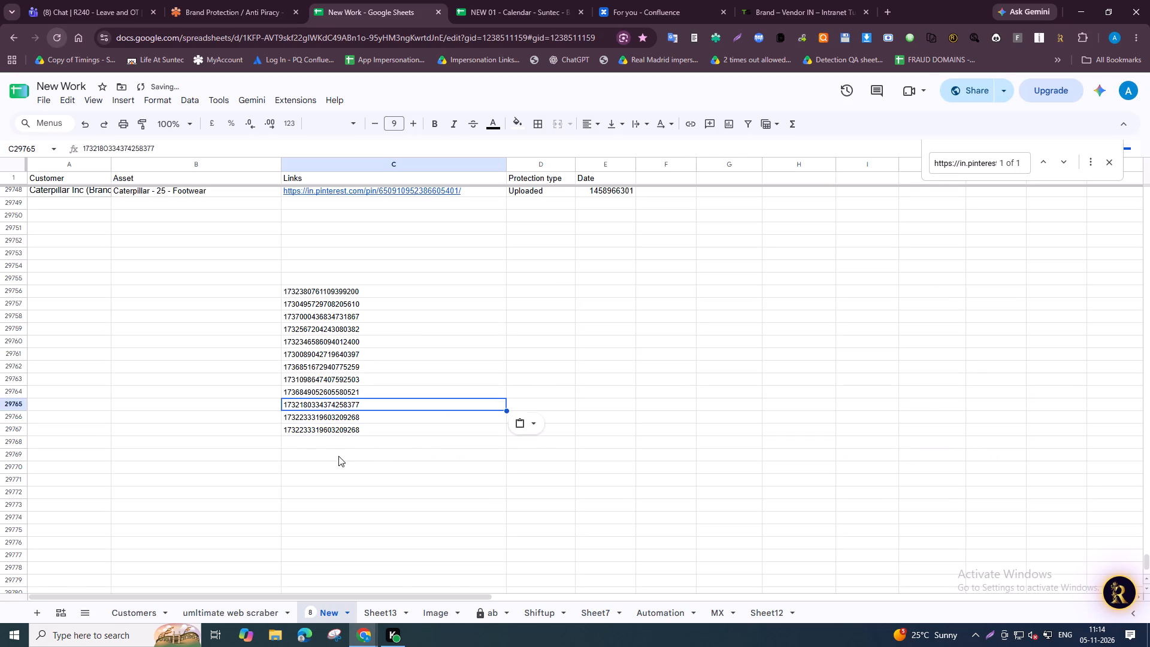
# With cell C29770 selected in New Work, examine the following TikTok Shop listings for Caterpillar designs, enlarging the STIHL chainsaw and MADFACE shirt images.
pyautogui.click(338, 464)
pyautogui.hotkey('alt', 'Tab')
pyautogui.scroll(-8, 391, 360)
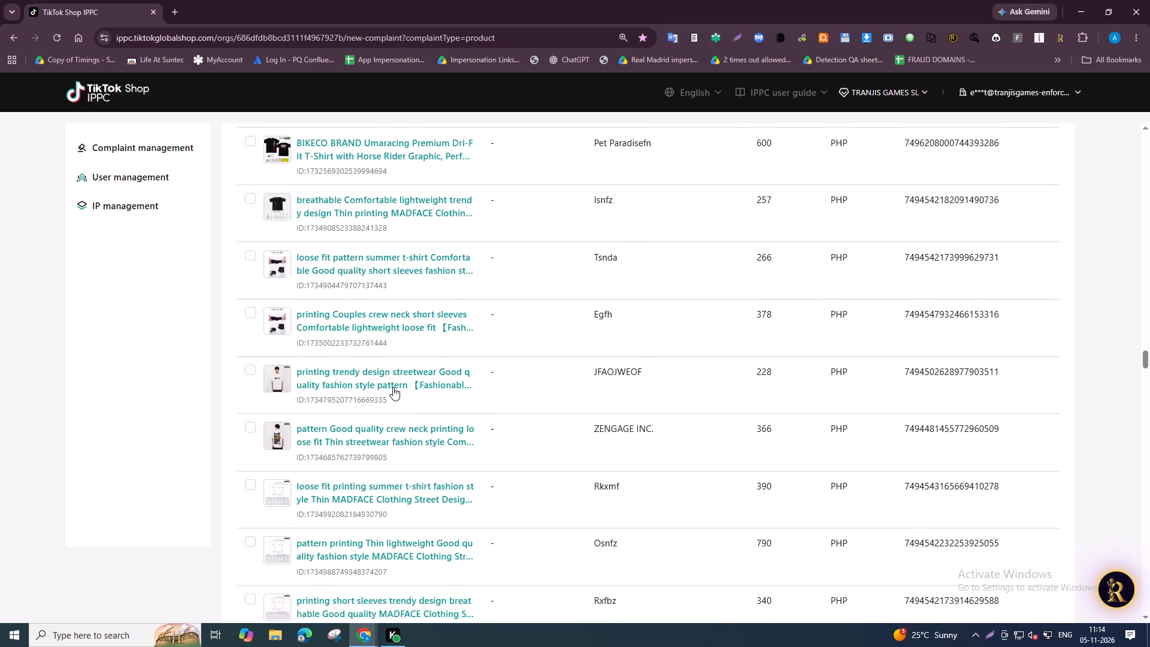
pyautogui.scroll(-18, 393, 387)
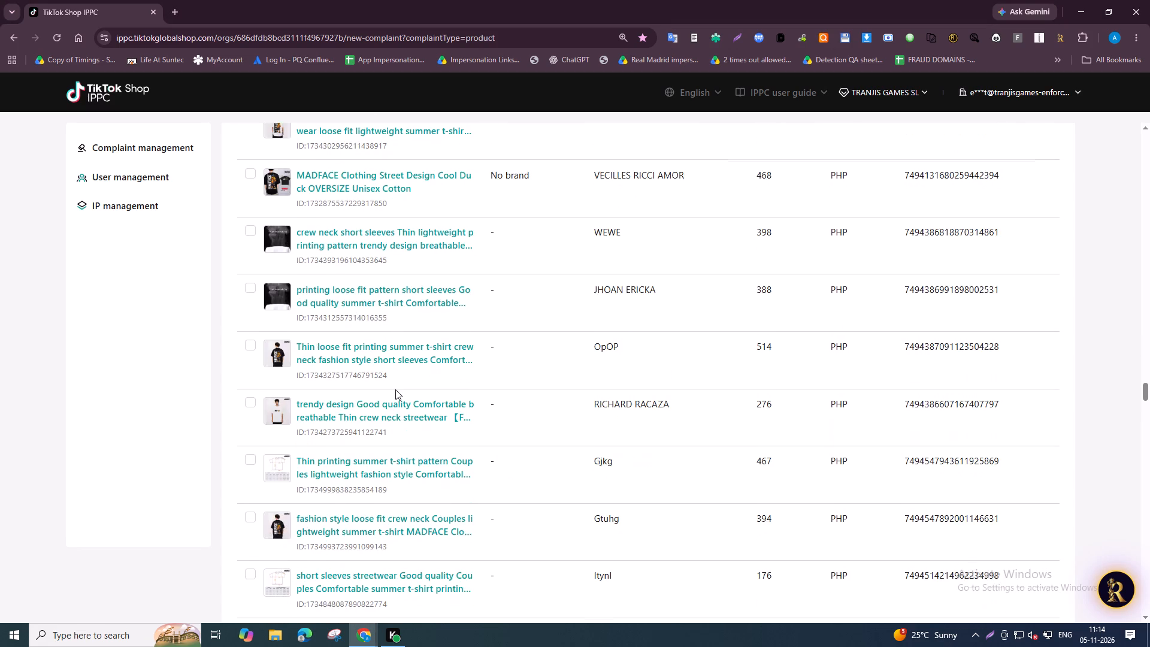
pyautogui.scroll(-17, 398, 390)
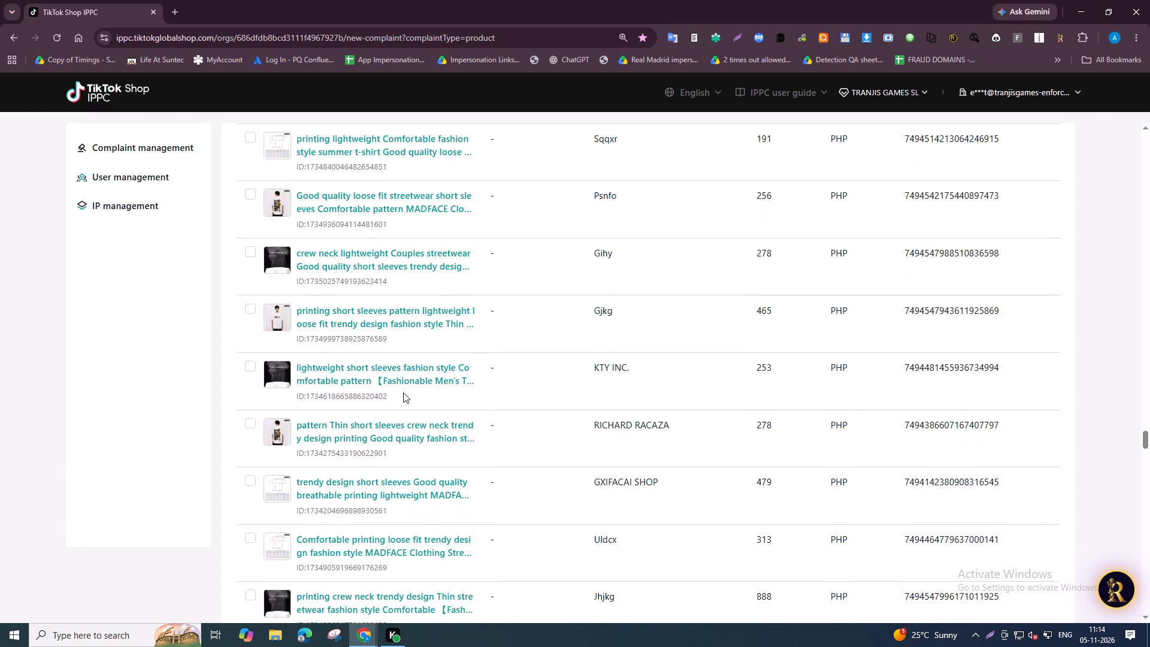
pyautogui.scroll(-13, 403, 392)
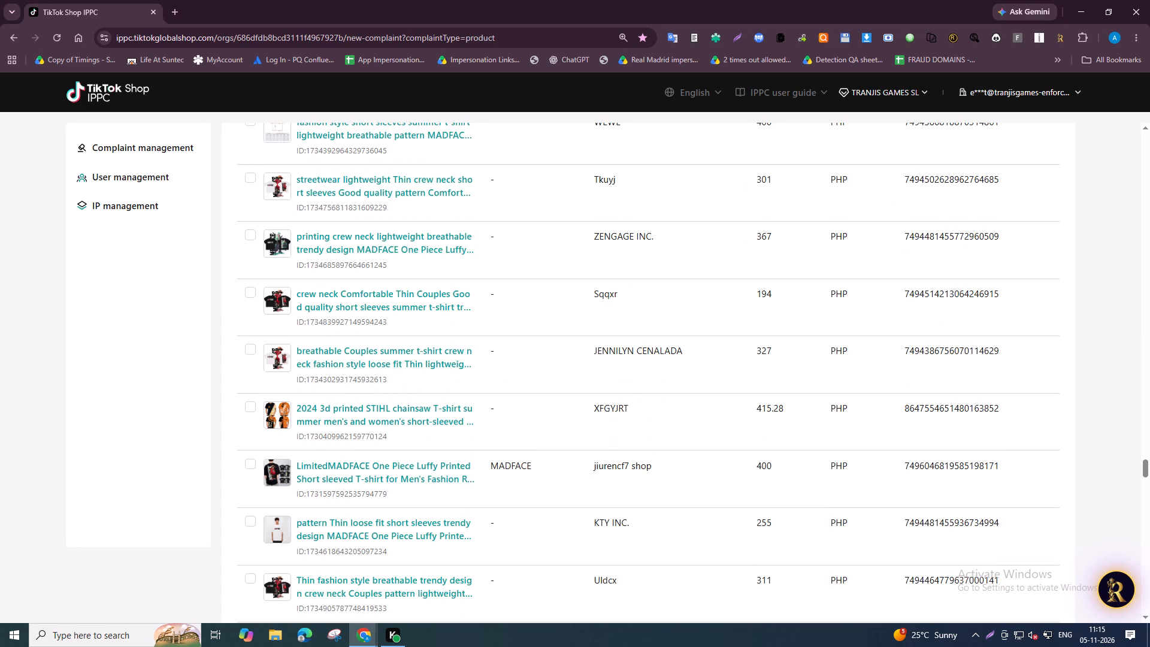
pyautogui.click(277, 389)
pyautogui.click(176, 377)
pyautogui.click(286, 216)
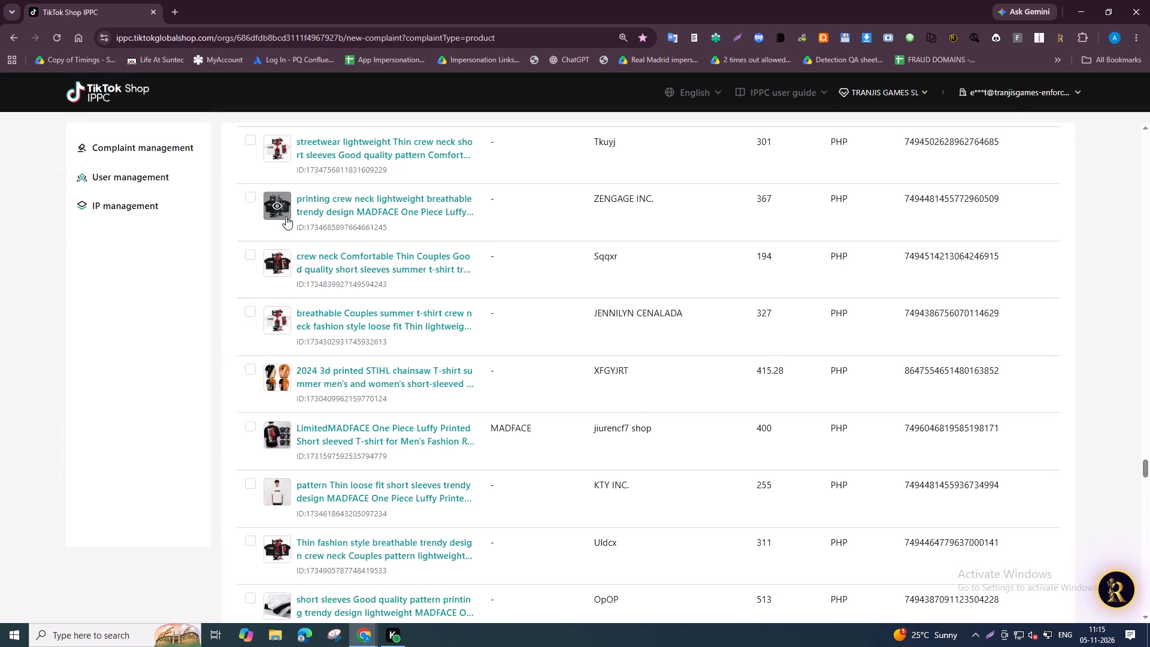
pyautogui.click(193, 297)
pyautogui.click(270, 367)
pyautogui.click(178, 351)
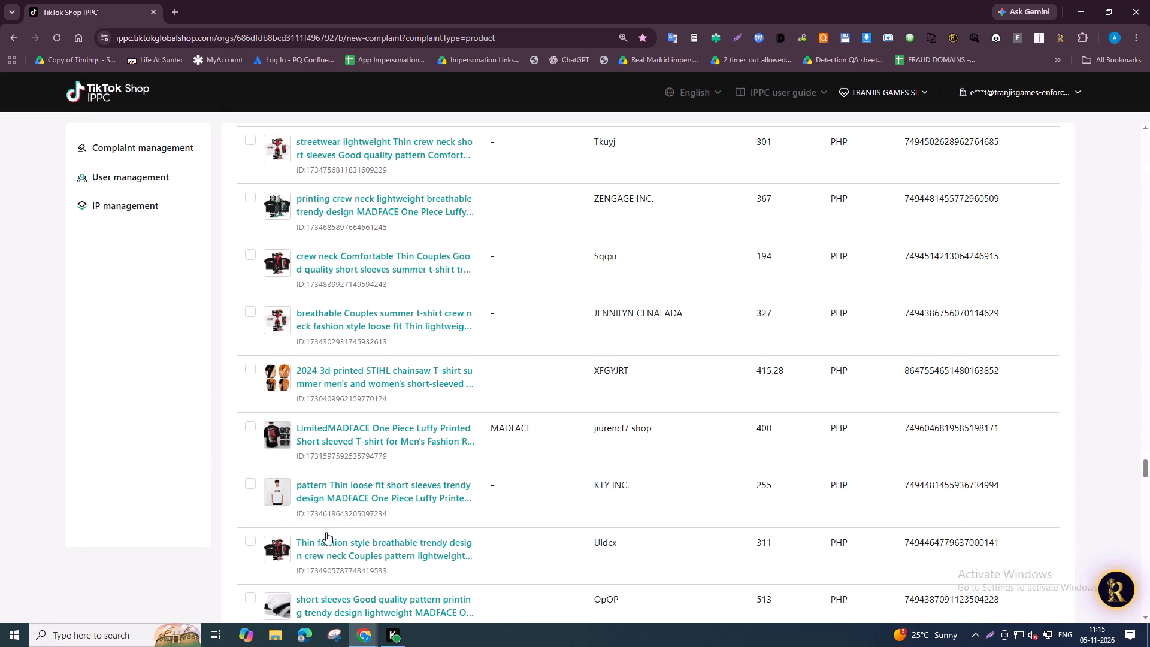
pyautogui.scroll(-15, 438, 457)
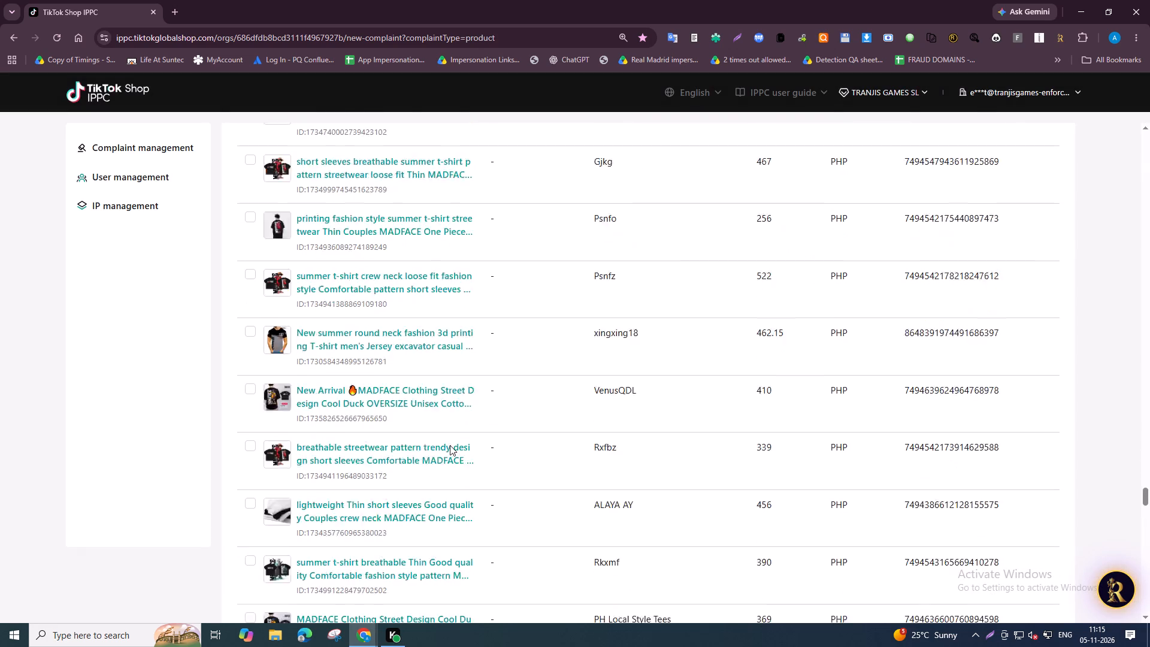
pyautogui.scroll(2, 450, 445)
pyautogui.doubleClick(329, 372)
pyautogui.hotkey('ctrl', 'c')
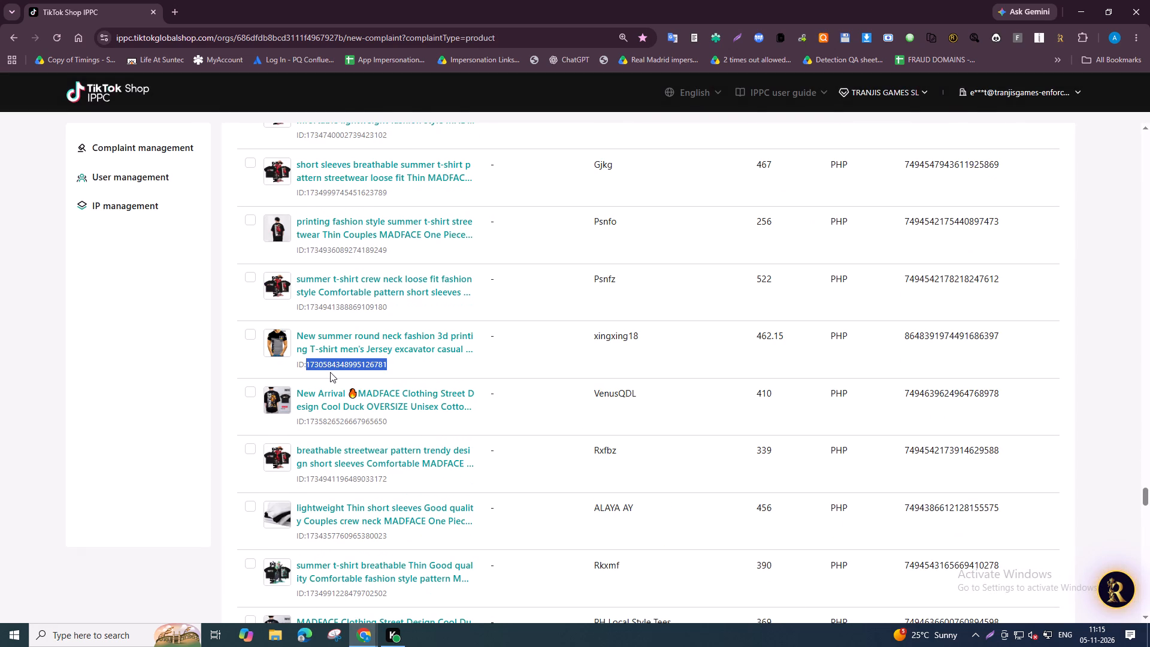
pyautogui.hotkey('alt', 'Tab')
pyautogui.hotkey('ctrl', 'v')
pyautogui.hotkey('alt', 'Tab')
pyautogui.scroll(-5, 345, 456)
pyautogui.doubleClick(358, 412)
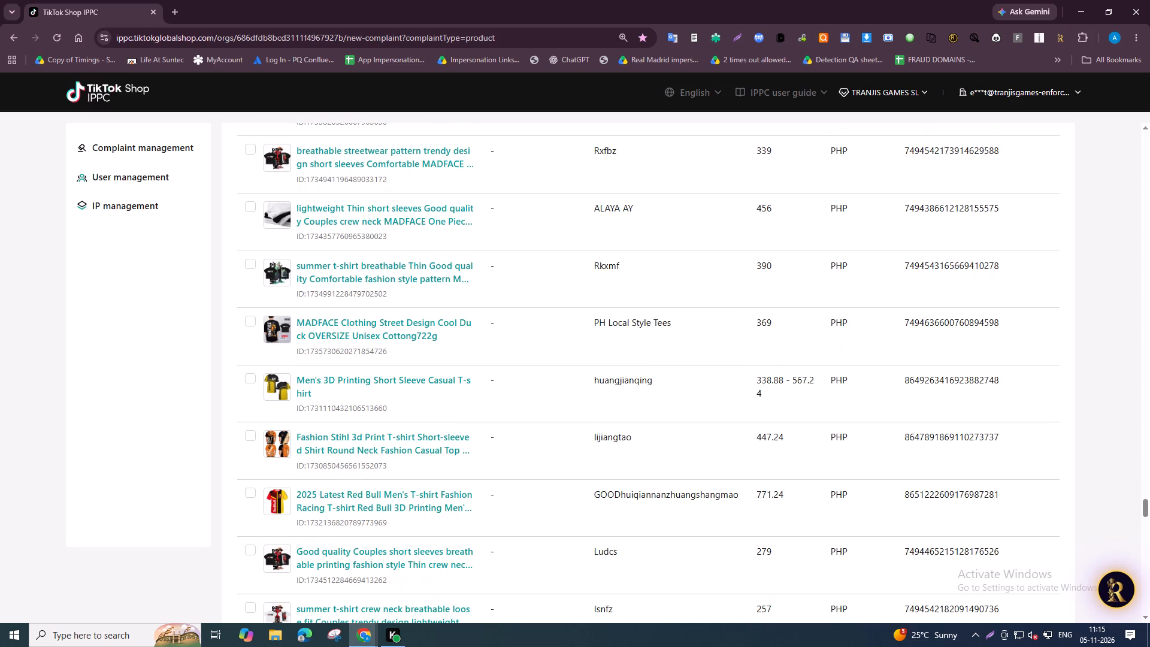
pyautogui.hotkey('ctrl', 'c')
pyautogui.hotkey('alt', 'Tab')
pyautogui.click(358, 451)
pyautogui.hotkey('ctrl', 'v')
pyautogui.hotkey('alt', 'Tab')
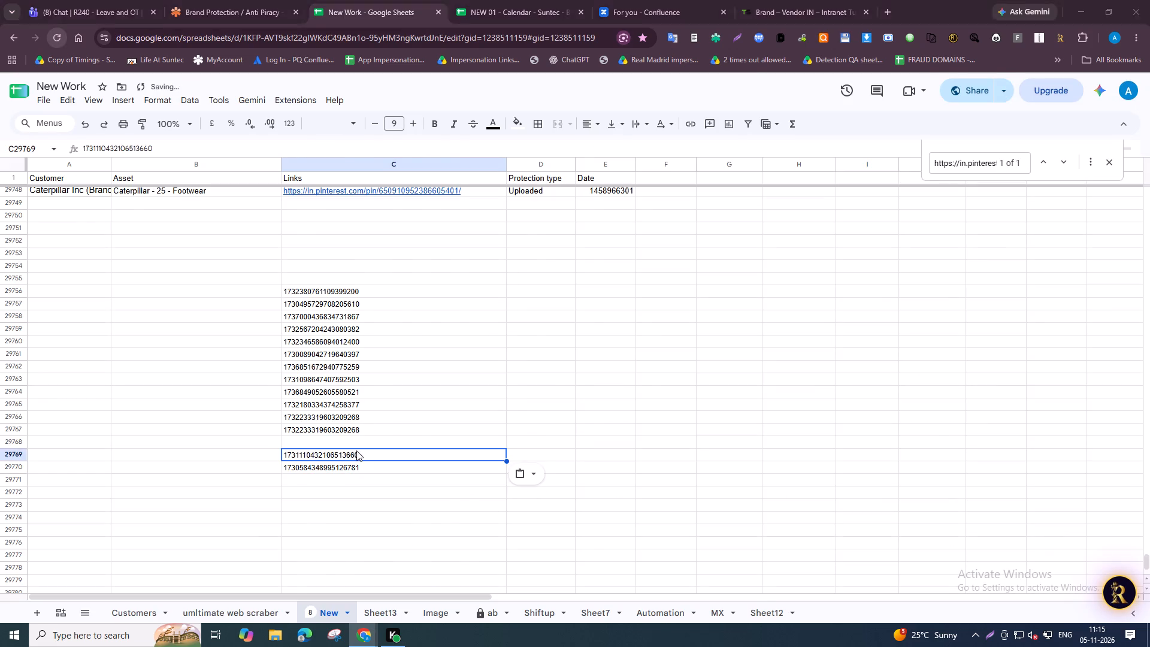
pyautogui.doubleClick(324, 522)
pyautogui.hotkey('ctrl', 'c')
pyautogui.hotkey('alt', 'Tab')
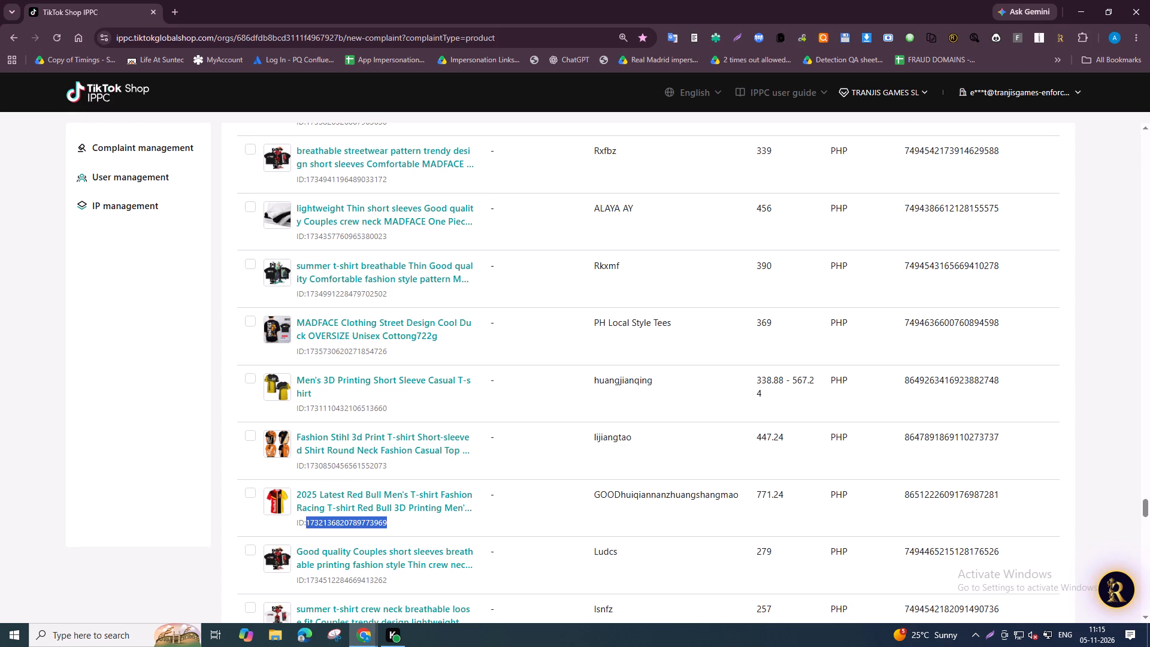
pyautogui.click(326, 441)
pyautogui.hotkey('ctrl', 'v')
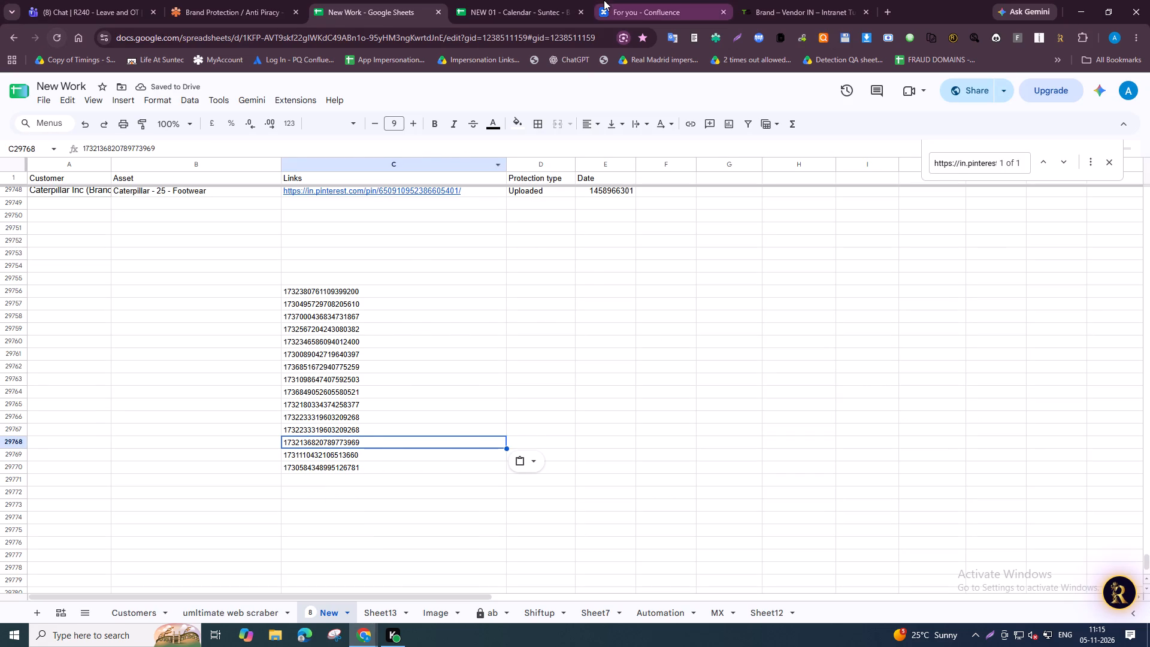
# Examine the listings below the Red Bull T-shirt for further Caterpillar designs, enlarging the Stihl 3D printed T-shirt image.
pyautogui.hotkey('alt', 'Tab')
pyautogui.scroll(-4, 470, 340)
pyautogui.scroll(-2, 468, 410)
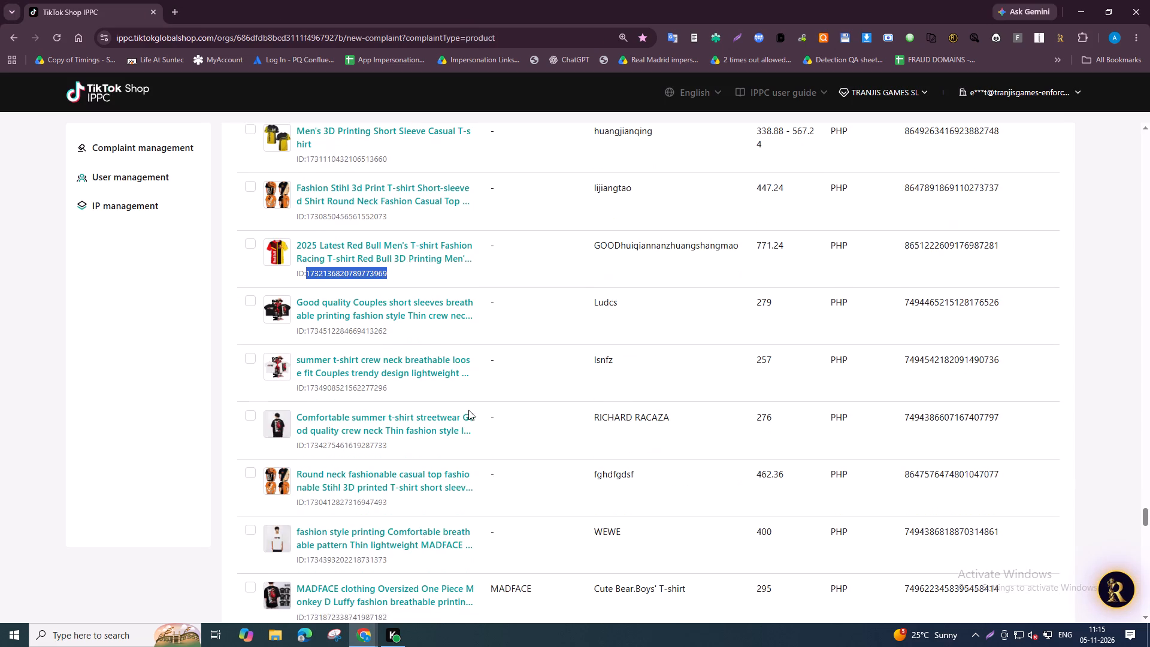
pyautogui.scroll(-2, 468, 410)
pyautogui.click(289, 260)
pyautogui.click(288, 273)
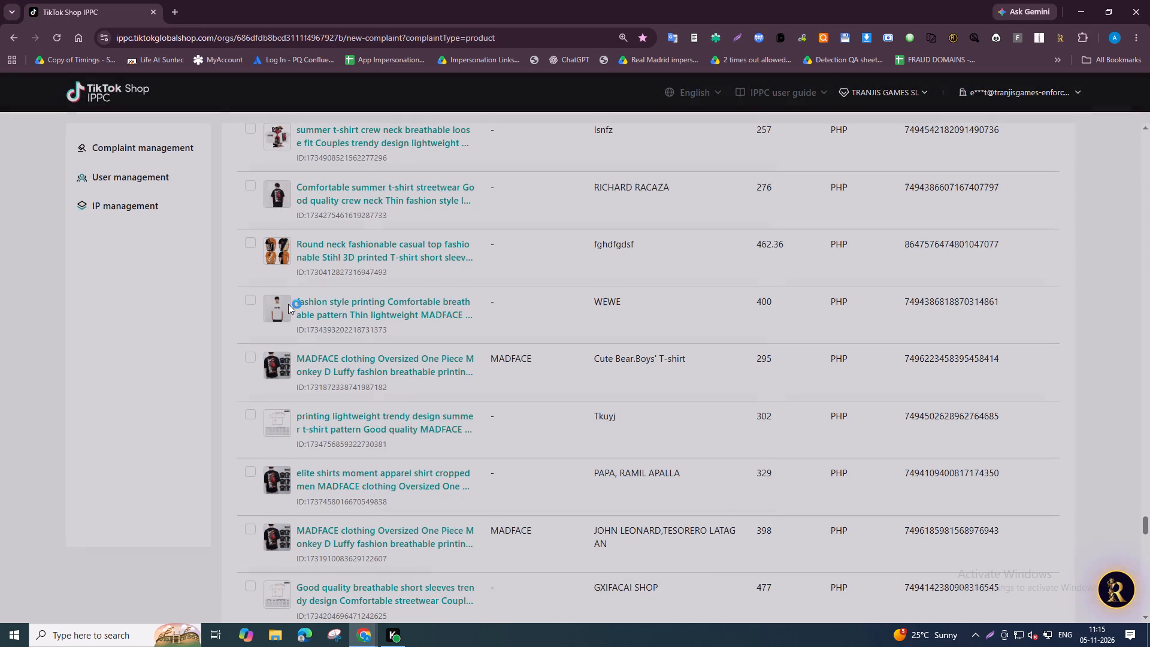
pyautogui.scroll(-10, 376, 415)
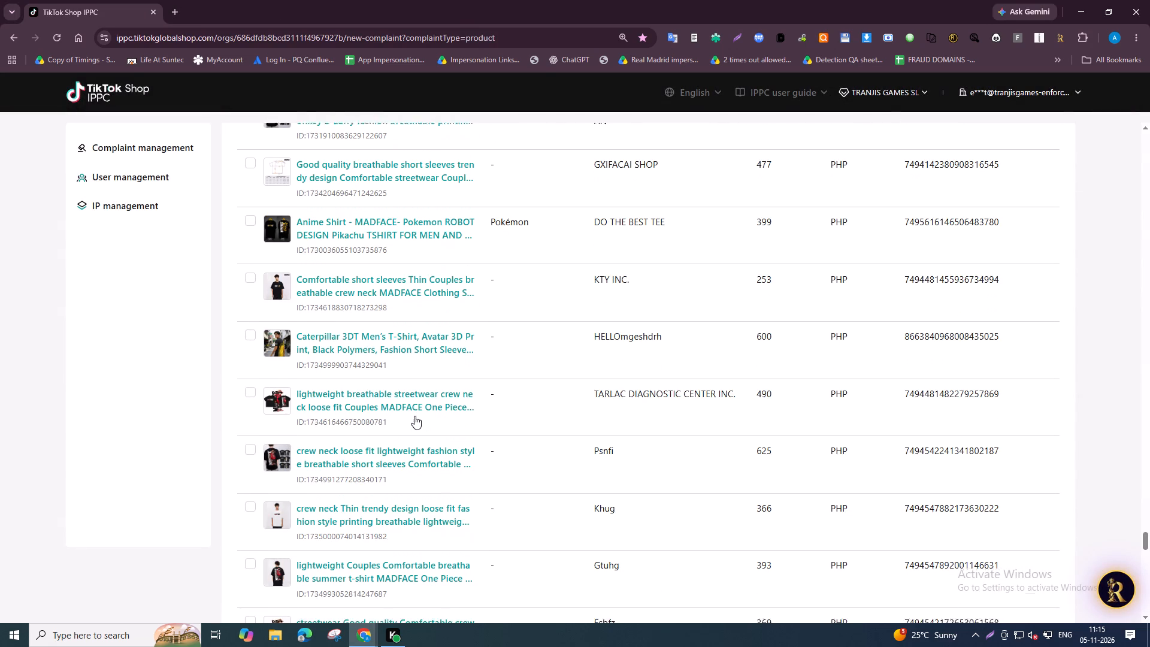
pyautogui.scroll(-8, 414, 416)
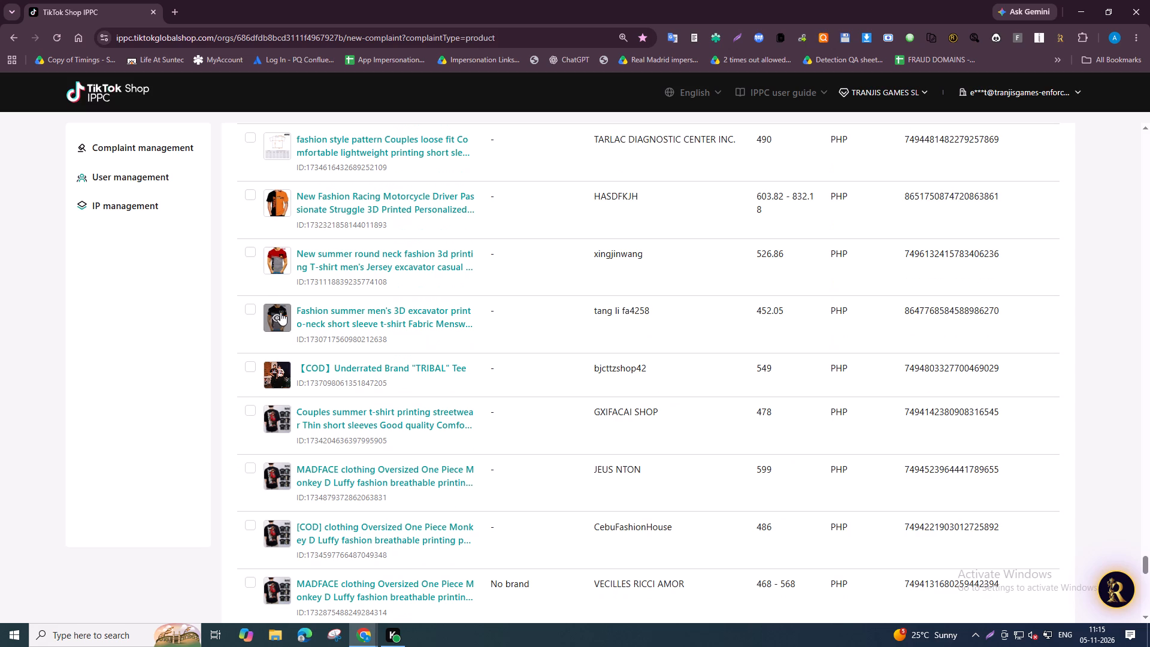
pyautogui.click(280, 275)
pyautogui.click(280, 270)
pyautogui.click(277, 276)
pyautogui.doubleClick(350, 282)
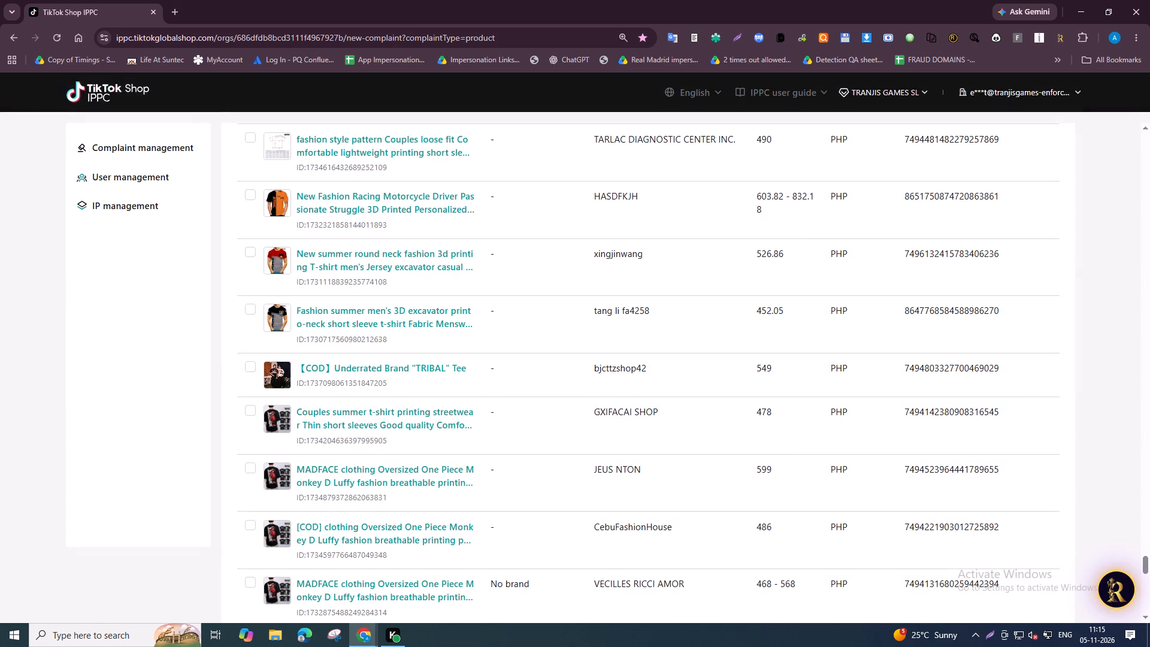
pyautogui.hotkey('ctrl', 'c')
pyautogui.hotkey('alt', 'Tab')
pyautogui.click(364, 479)
pyautogui.hotkey('ctrl', 'v')
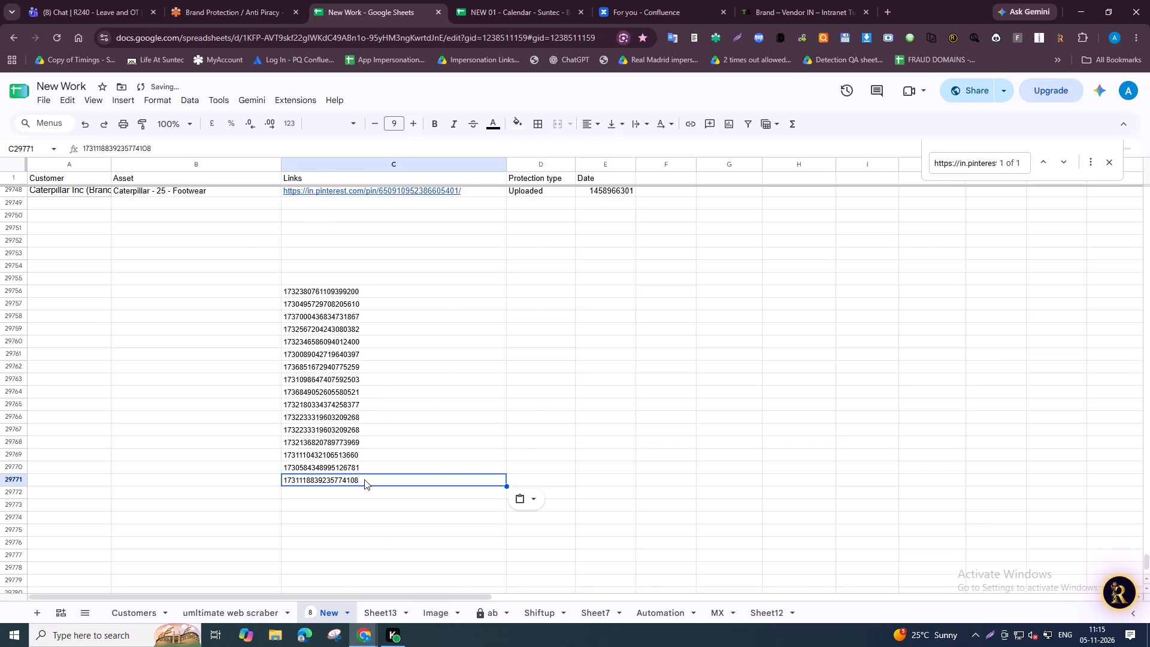
pyautogui.hotkey('alt', 'Tab')
pyautogui.click(277, 322)
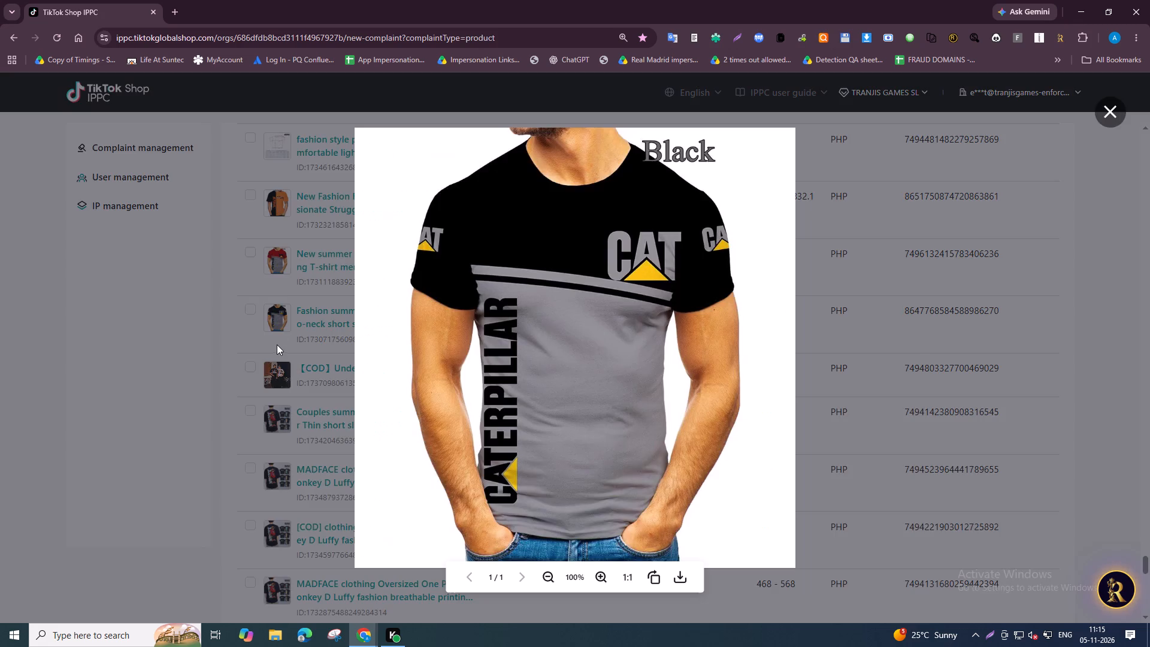
pyautogui.click(276, 340)
pyautogui.doubleClick(332, 343)
pyautogui.hotkey('ctrl', 'c')
pyautogui.hotkey('alt', 'Tab')
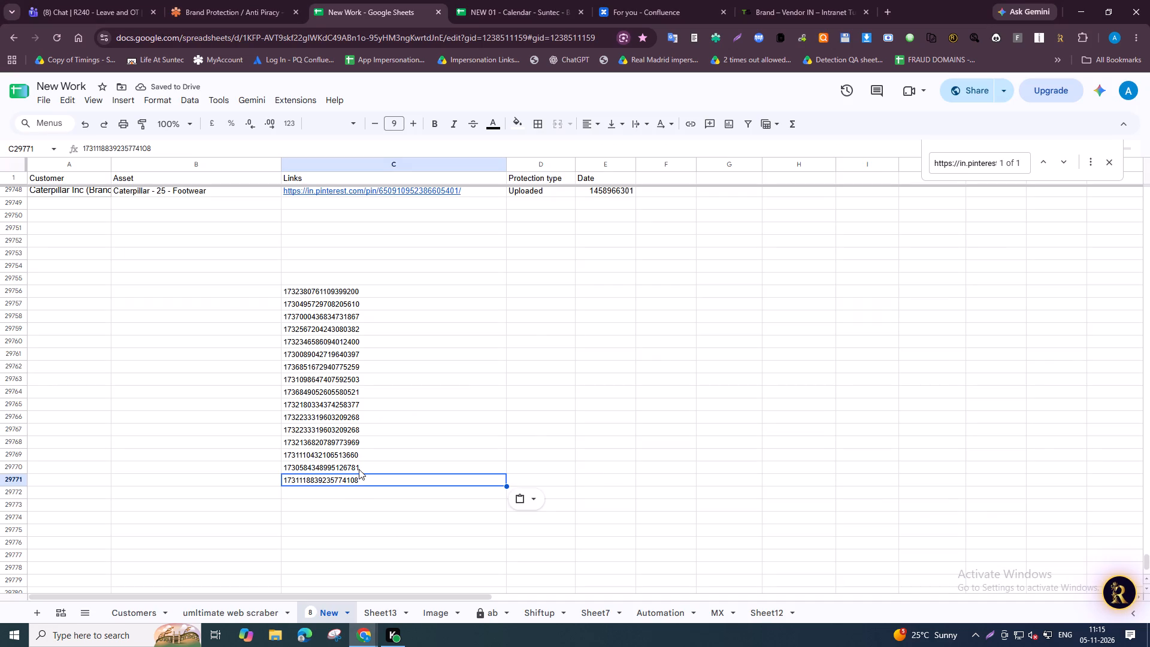
pyautogui.click(349, 492)
pyautogui.hotkey('ctrl', 'v')
pyautogui.hotkey('alt', 'Tab')
pyautogui.scroll(-7, 379, 400)
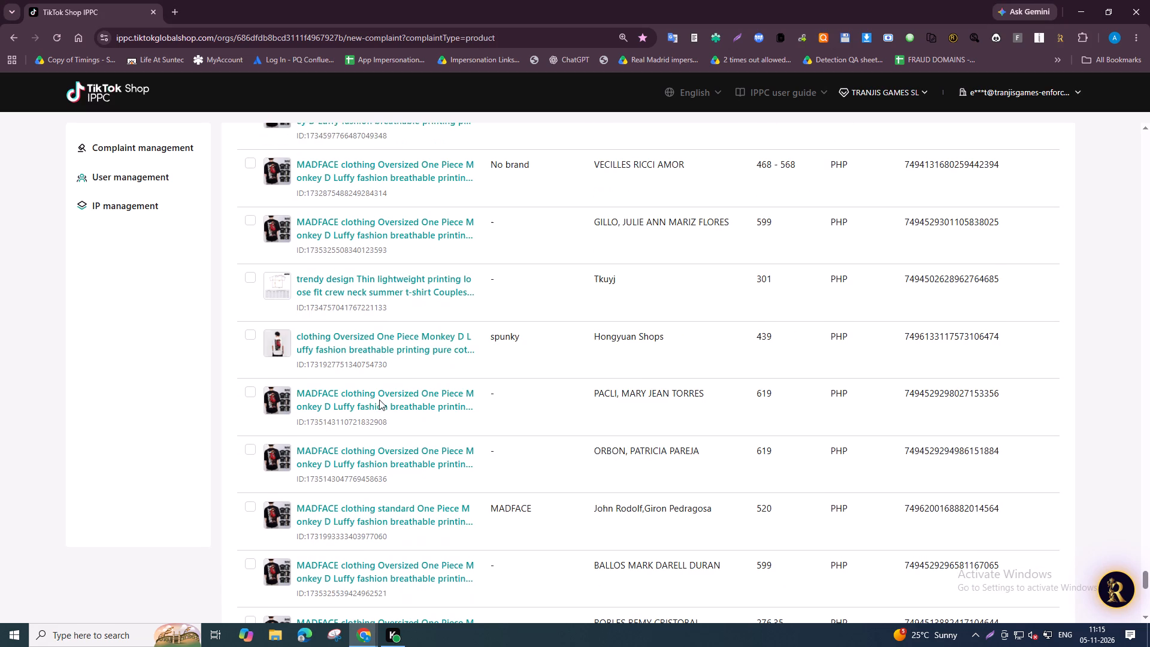
pyautogui.scroll(-8, 379, 400)
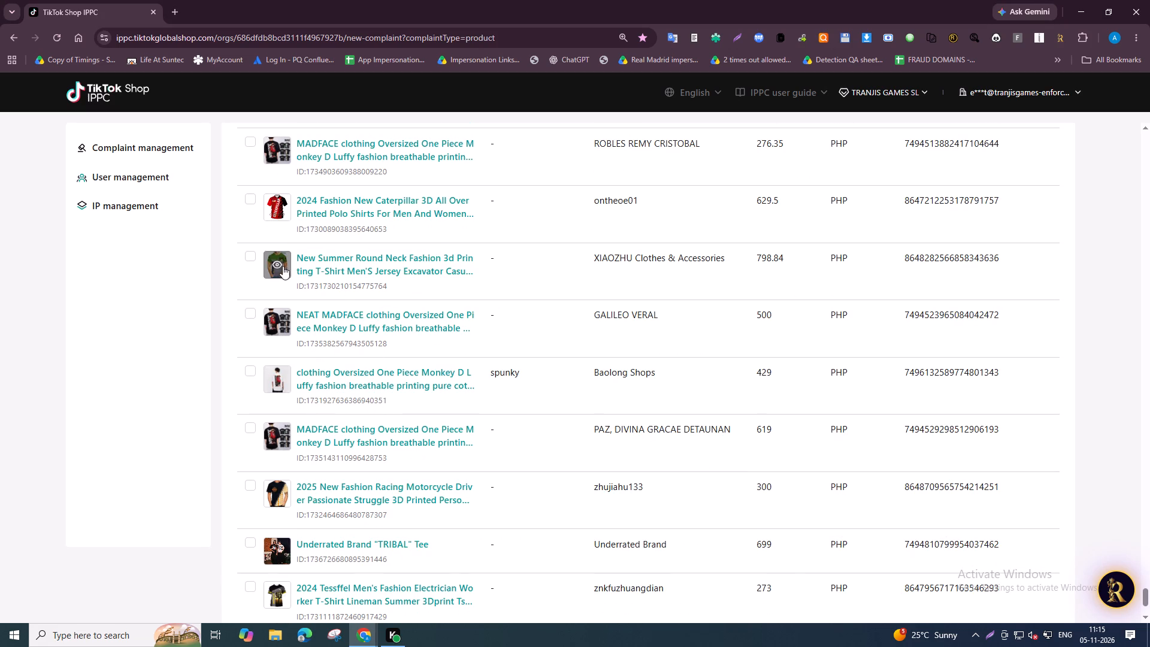
pyautogui.click(283, 266)
pyautogui.click(286, 289)
pyautogui.doubleClick(340, 237)
pyautogui.hotkey('ctrl', 'c')
pyautogui.hotkey('alt', 'Tab')
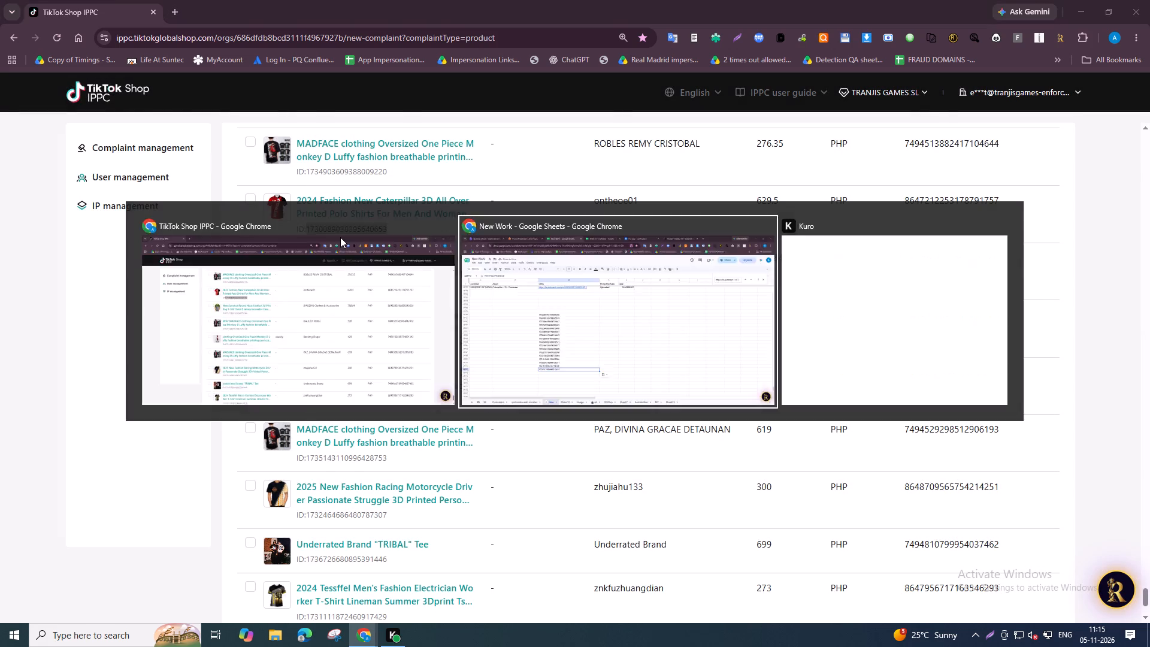
pyautogui.click(388, 505)
pyautogui.hotkey('ctrl', 'v')
pyautogui.hotkey('alt', 'Tab')
pyautogui.doubleClick(344, 289)
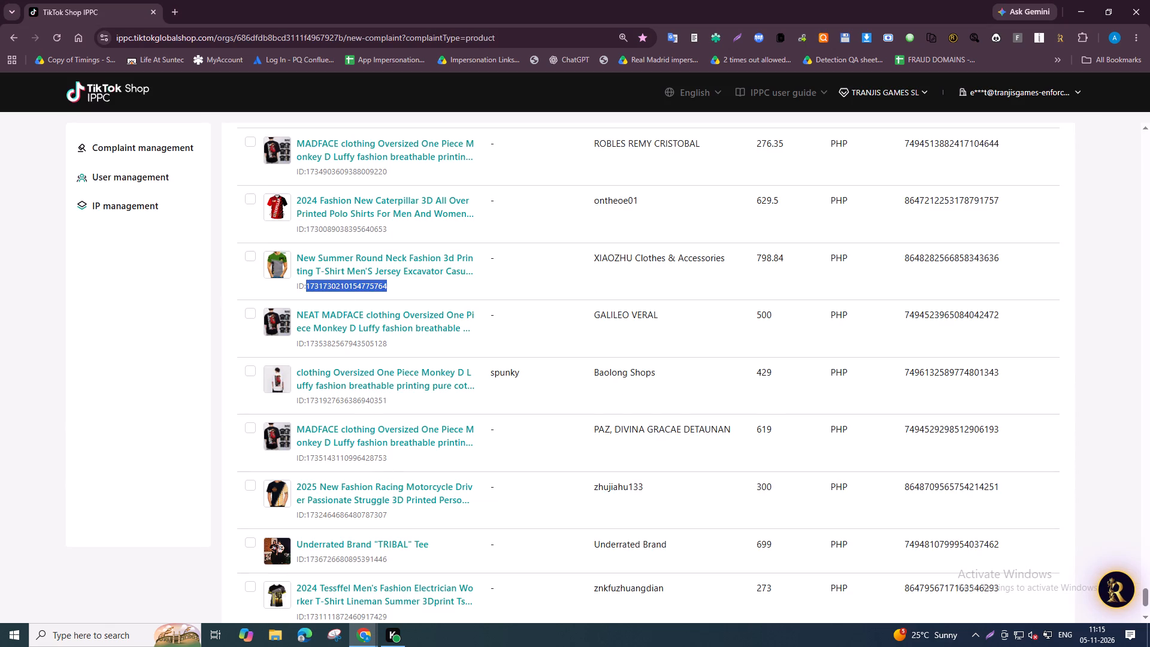
pyautogui.hotkey('ctrl', 'c')
pyautogui.hotkey('alt', 'Tab')
pyautogui.click(358, 522)
pyautogui.hotkey('ctrl', 'v')
# Examine the remaining TikTok Shop listings for Caterpillar designs, checking the images of the Racing Motorcycle Driver and Tessffel T-shirts.
pyautogui.hotkey('alt', 'Tab')
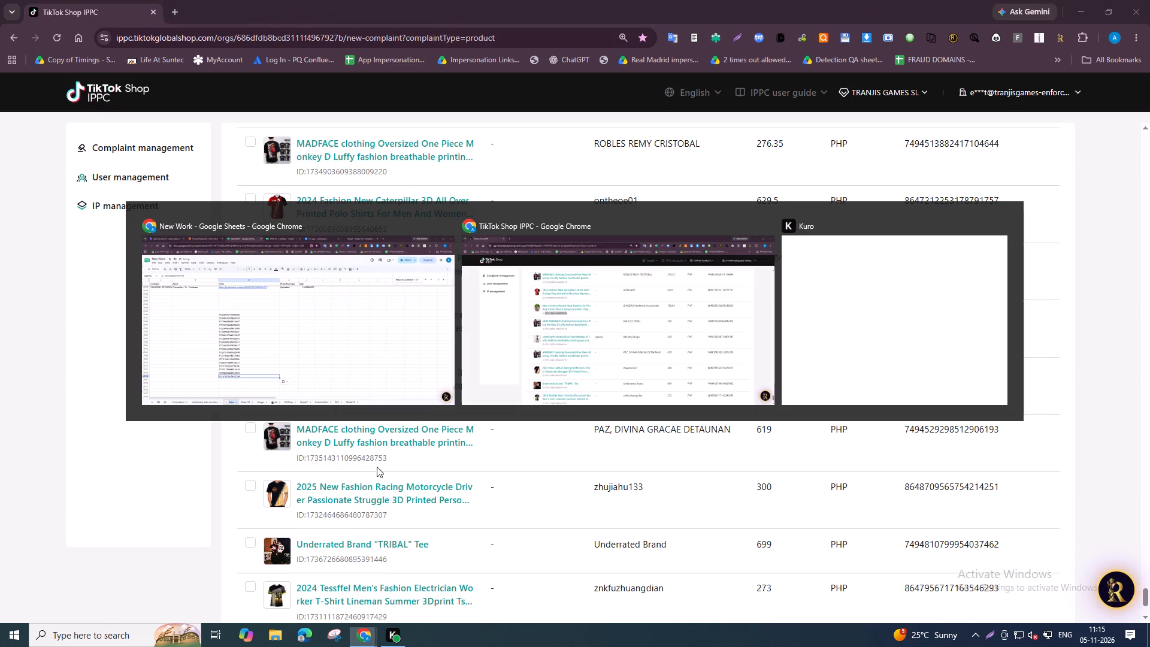
pyautogui.scroll(-5, 437, 455)
pyautogui.click(279, 355)
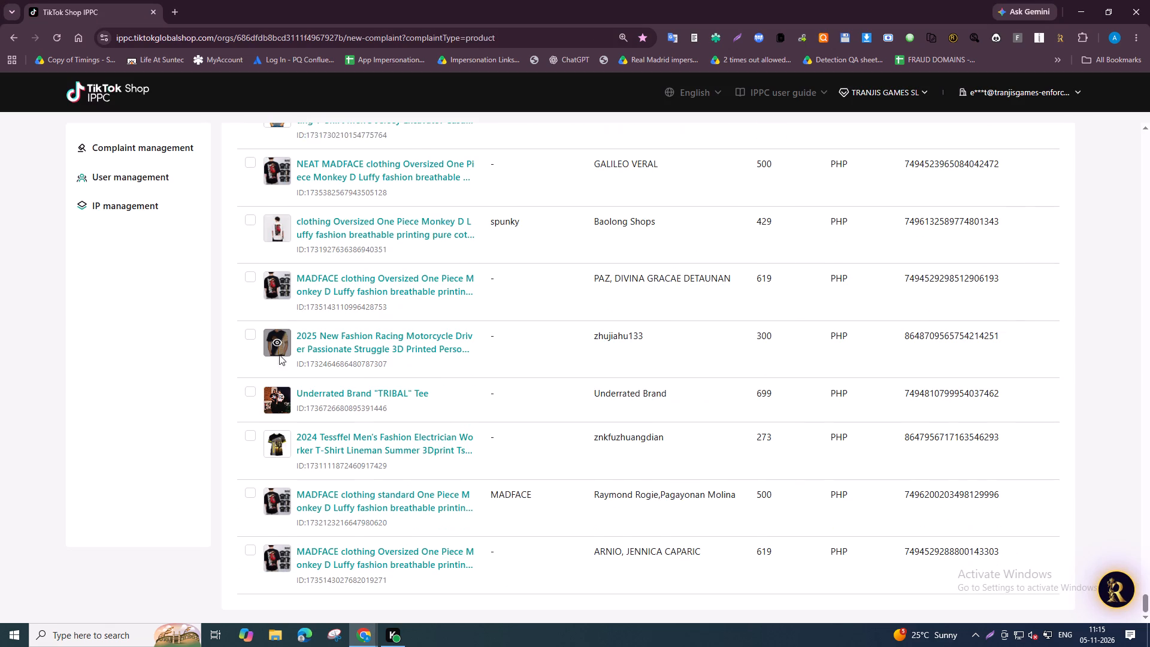
pyautogui.click(279, 360)
pyautogui.doubleClick(277, 457)
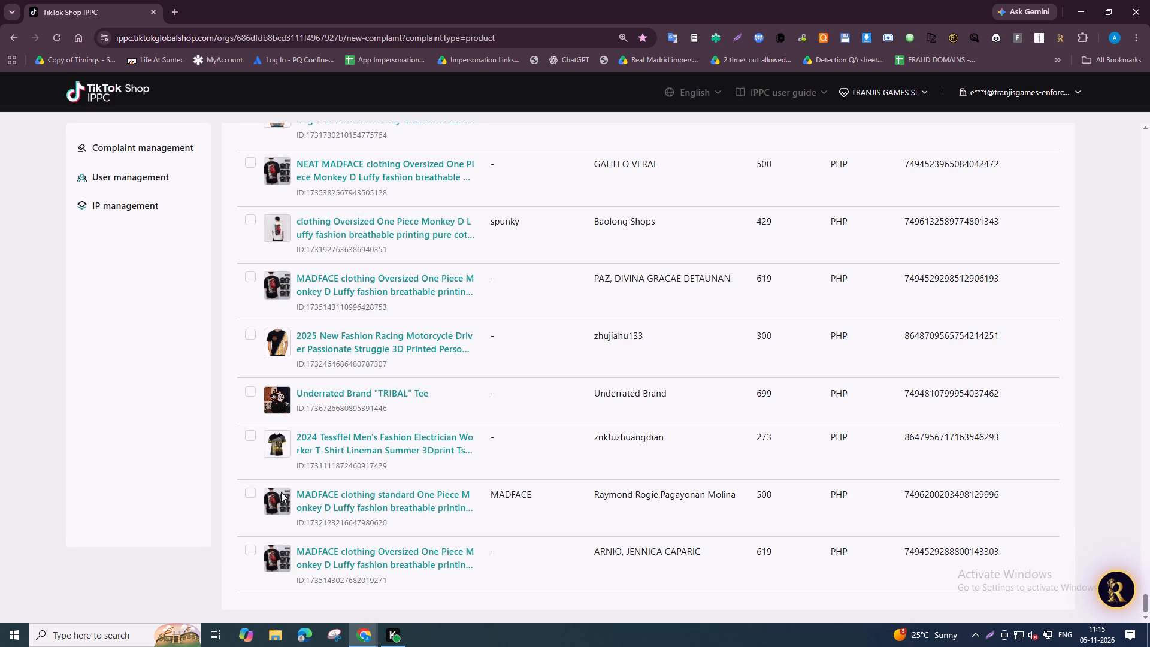
pyautogui.scroll(-11, 318, 507)
pyautogui.press('Tab')
# Copy the collected product IDs in C29756:C29774 of New Work and open the 3rd Tiktok Shop URL generator document in a new tab.
pyautogui.hotkey('alt', 'Tab')
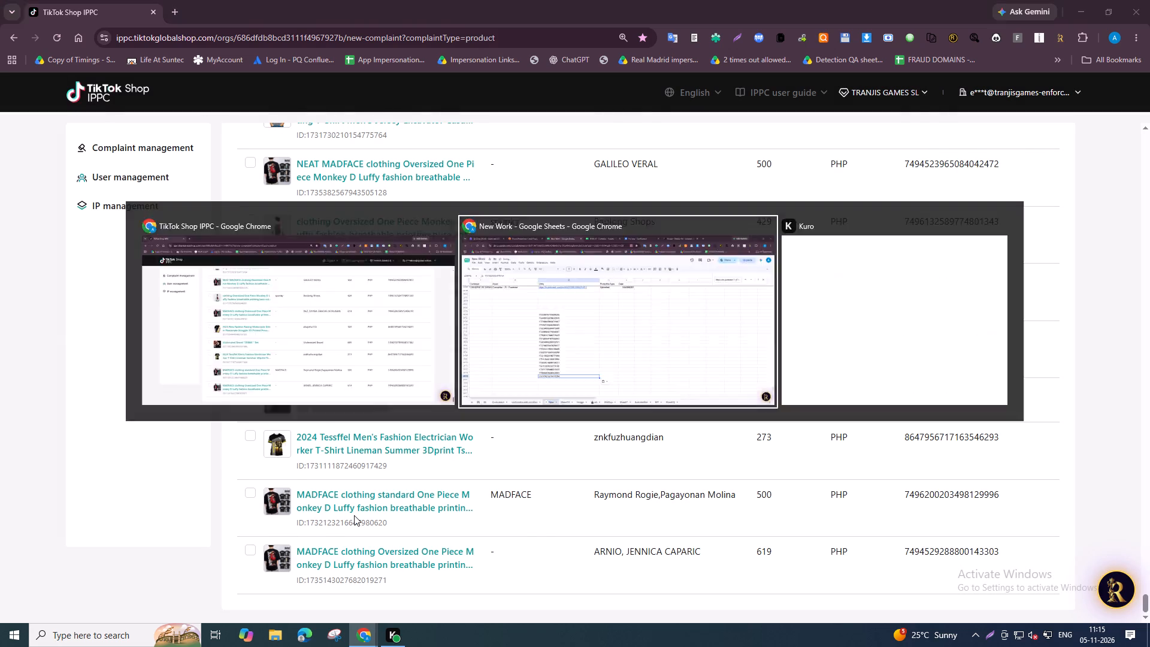
pyautogui.hotkey('ctrl', 'shift', 'Up')
pyautogui.hotkey('ctrl', 'c')
pyautogui.hotkey('alt', 'Tab')
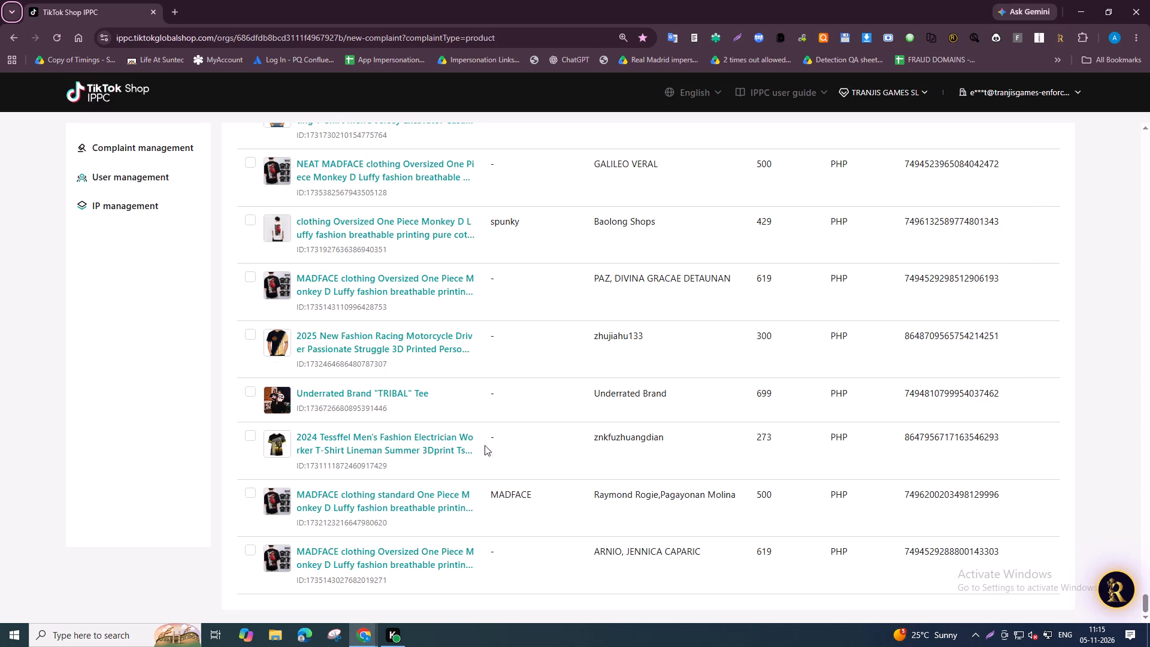
pyautogui.click(181, 7)
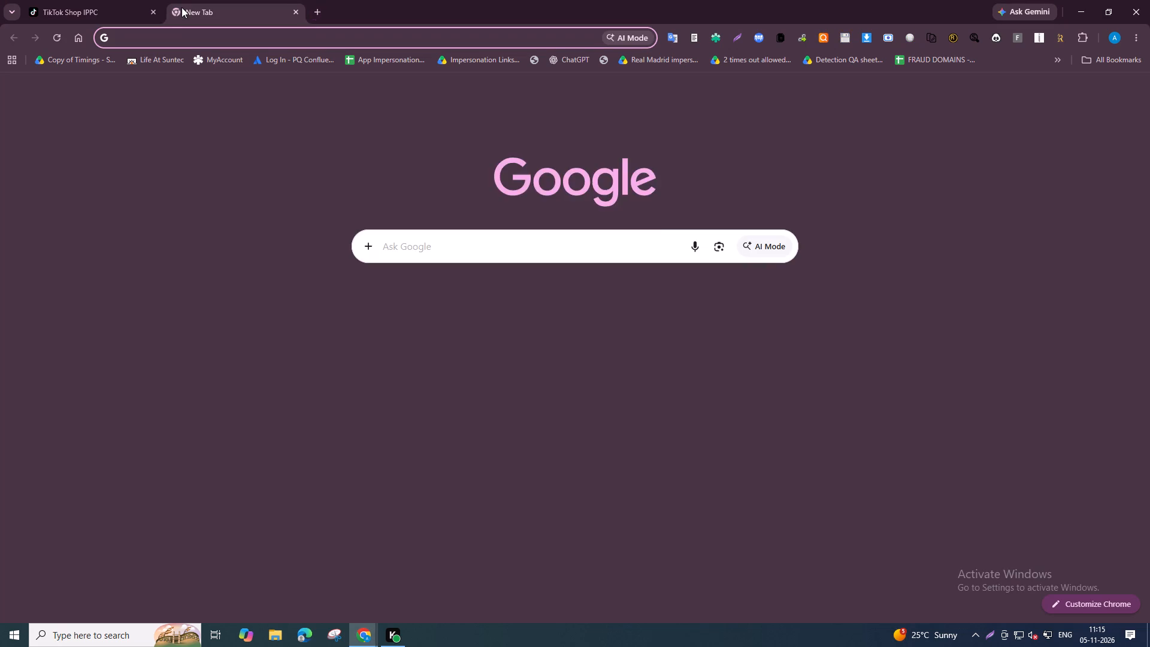
pyautogui.write('clien')
pyautogui.press('Return')
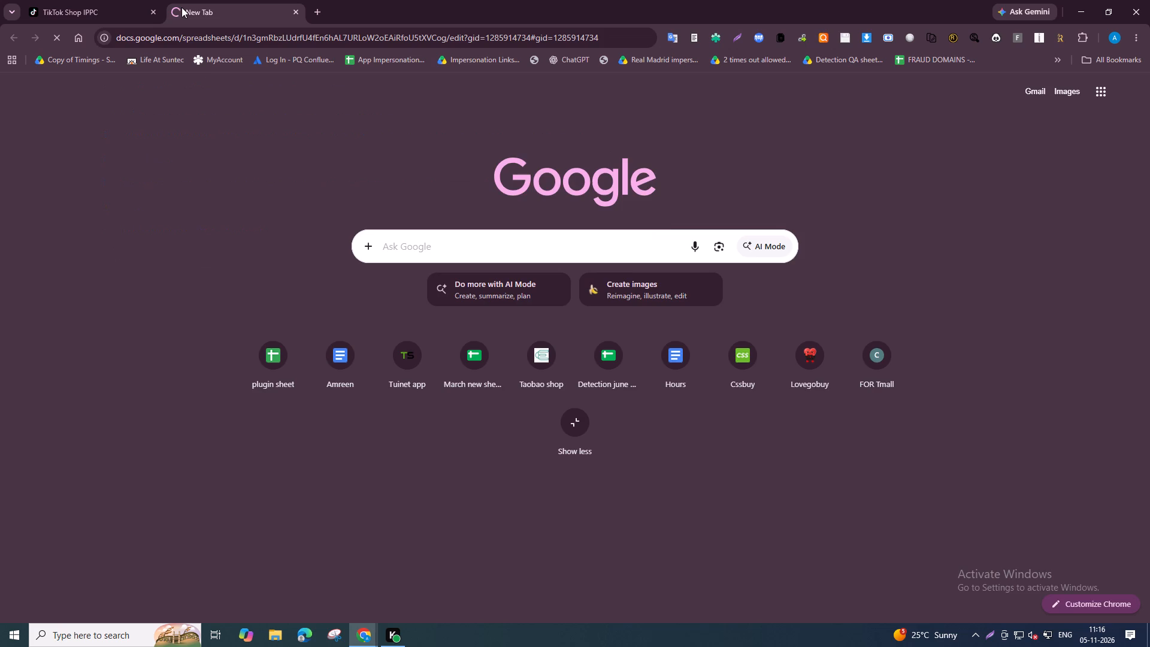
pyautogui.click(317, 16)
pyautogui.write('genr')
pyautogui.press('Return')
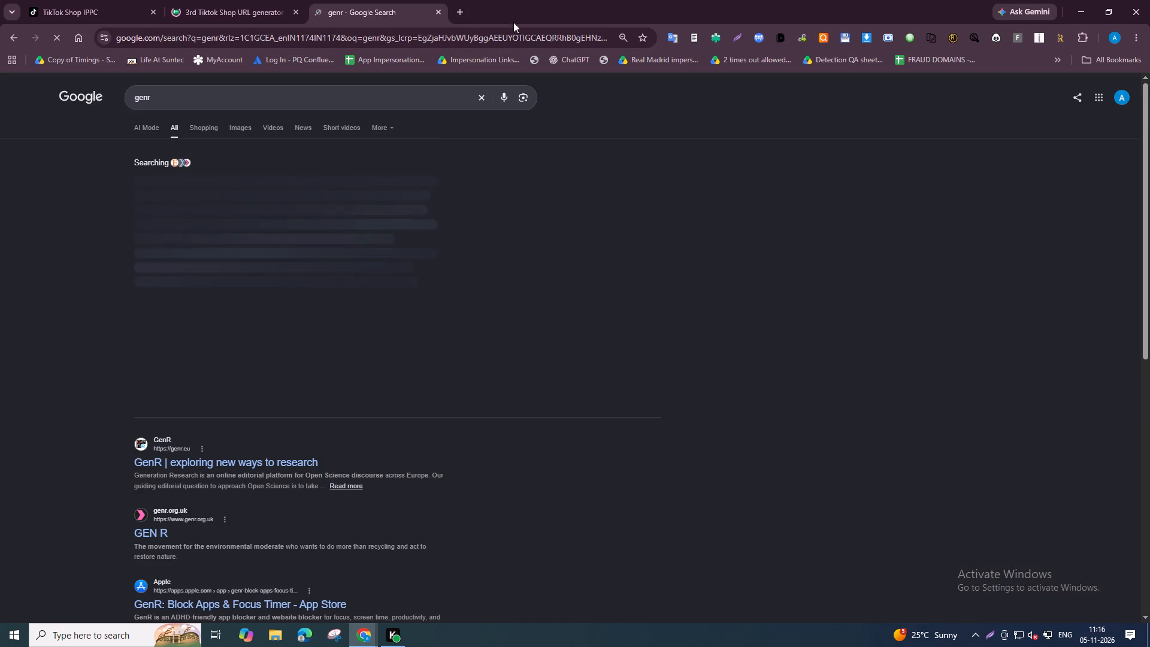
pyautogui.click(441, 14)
# Open the bookmarked Incident ID genrator spreadsheet in a new tab.
pyautogui.click(322, 10)
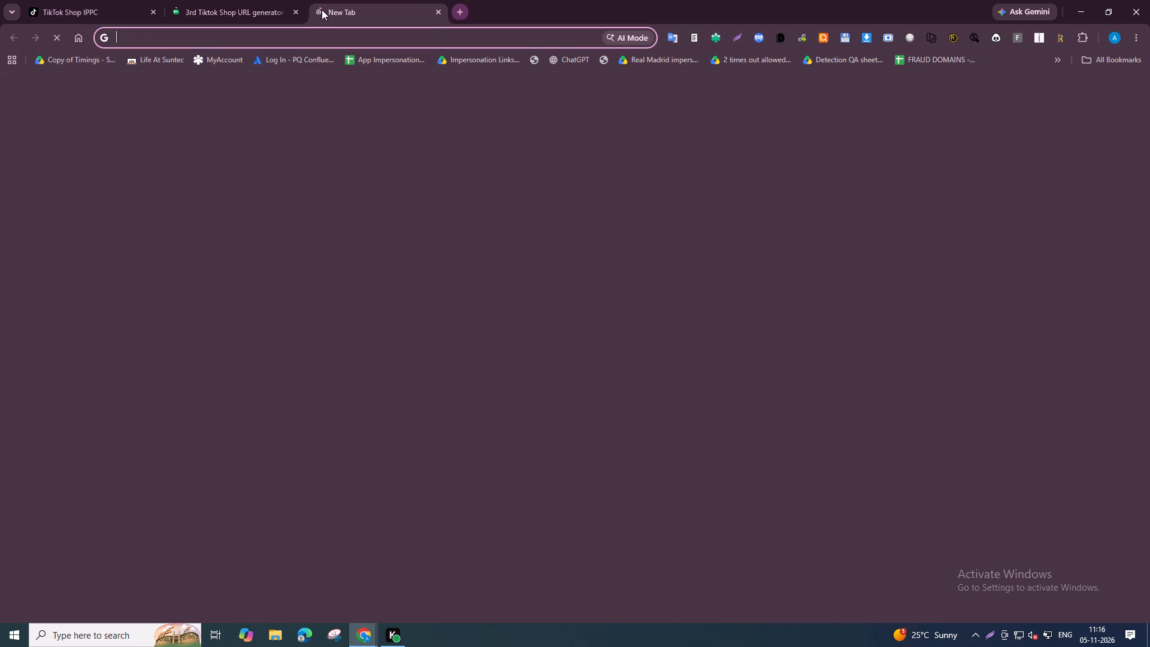
pyautogui.write('genr')
pyautogui.press('Up')
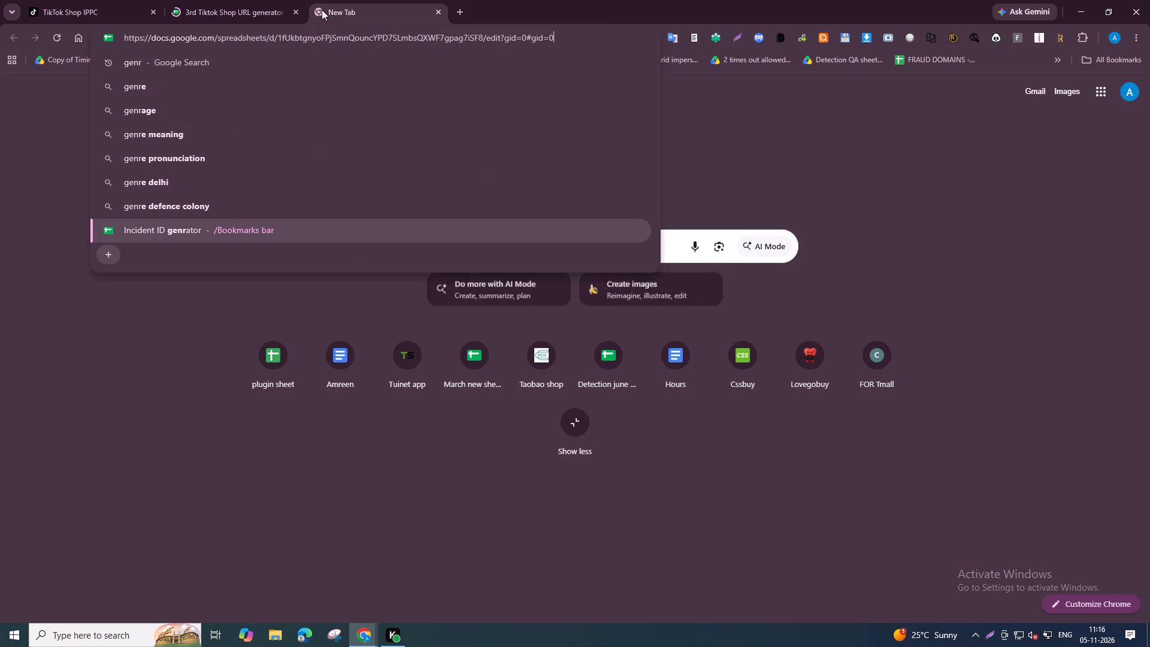
pyautogui.press('Return')
# In the URL generator document's Generator sheet, go to the last filled row of the Country of search column.
pyautogui.click(219, 0)
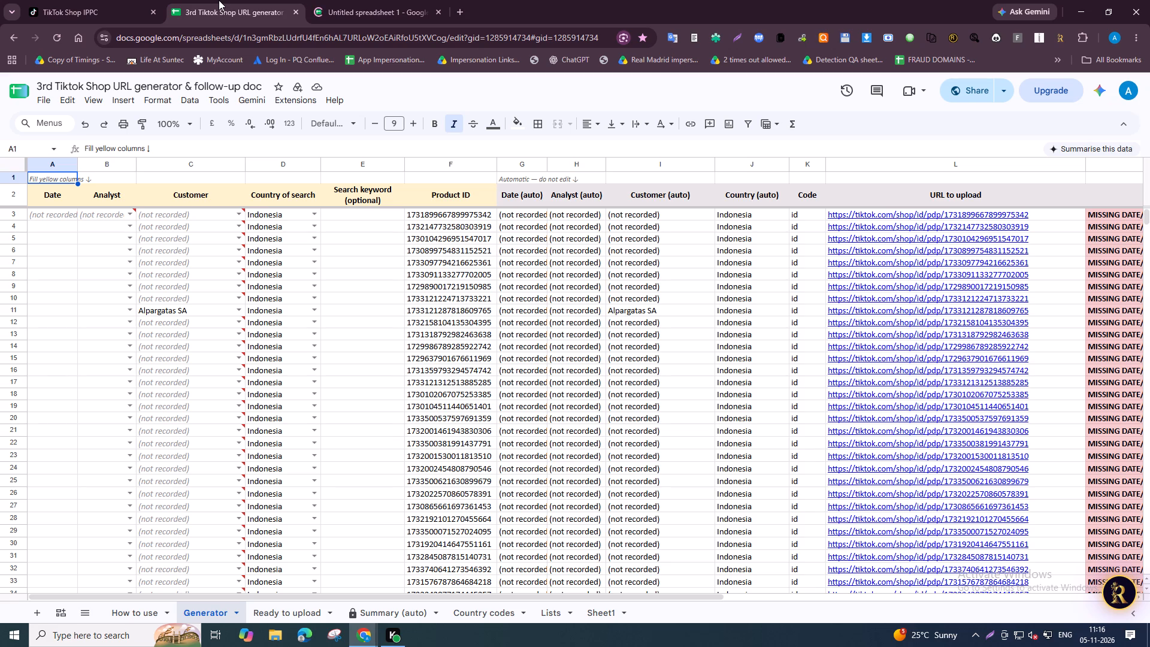
pyautogui.hotkey('ctrl', 'End')
pyautogui.hotkey('ctrl', 'Left')
pyautogui.hotkey('ctrl', 'Left')
pyautogui.hotkey('ctrl', 'Left')
pyautogui.hotkey('ctrl', 'Left')
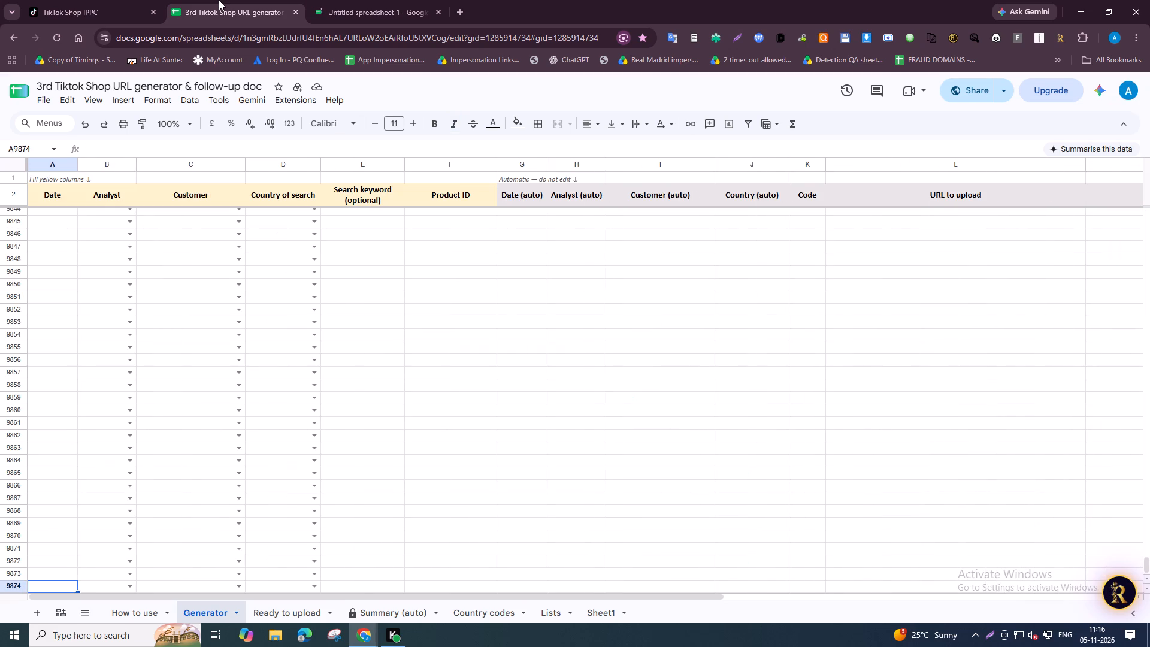
pyautogui.press('Right')
pyautogui.press('Right')
pyautogui.press('Right')
pyautogui.hotkey('ctrl', 'Up')
# Copy the product IDs in C29756:C29774 of New Work again.
pyautogui.hotkey('alt', 'Tab')
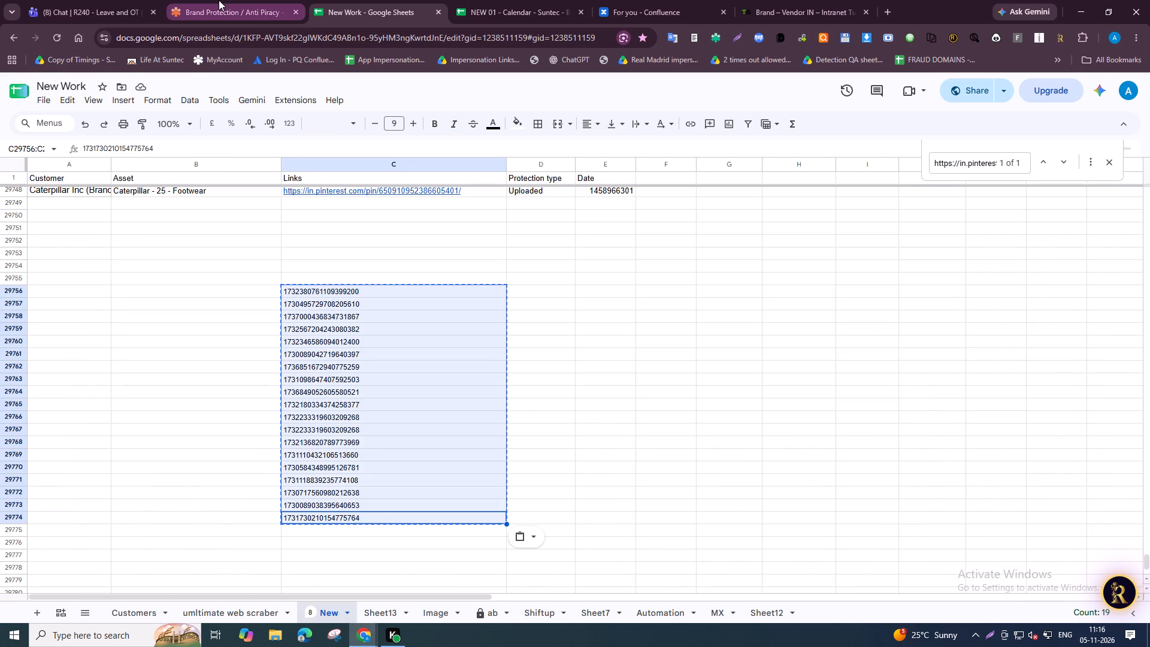
pyautogui.hotkey('ctrl', 'v')
pyautogui.hotkey('ctrl', 'c')
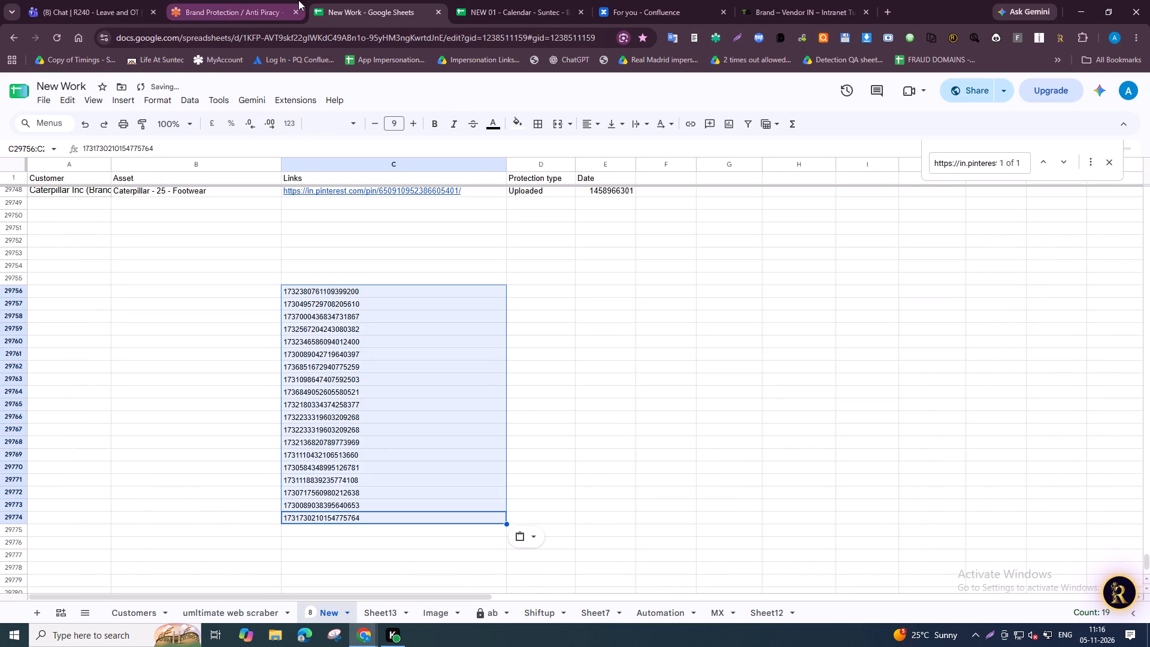
pyautogui.click(353, 300)
pyautogui.click(353, 289)
pyautogui.hotkey('ctrl', 'shift', 'Down')
pyautogui.hotkey('ctrl', 'c')
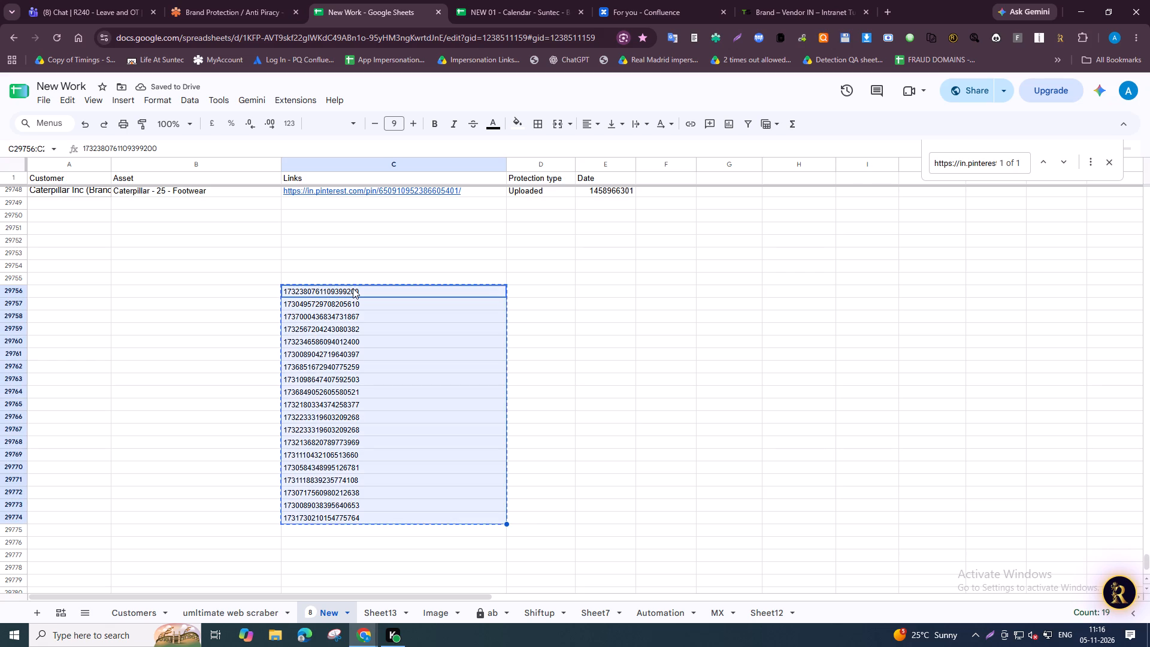
# In row 8883 of the Generator sheet, set the country of search to Philippines and the customer to Caterpillar.
pyautogui.hotkey('alt', 'Tab')
pyautogui.click(90, 0)
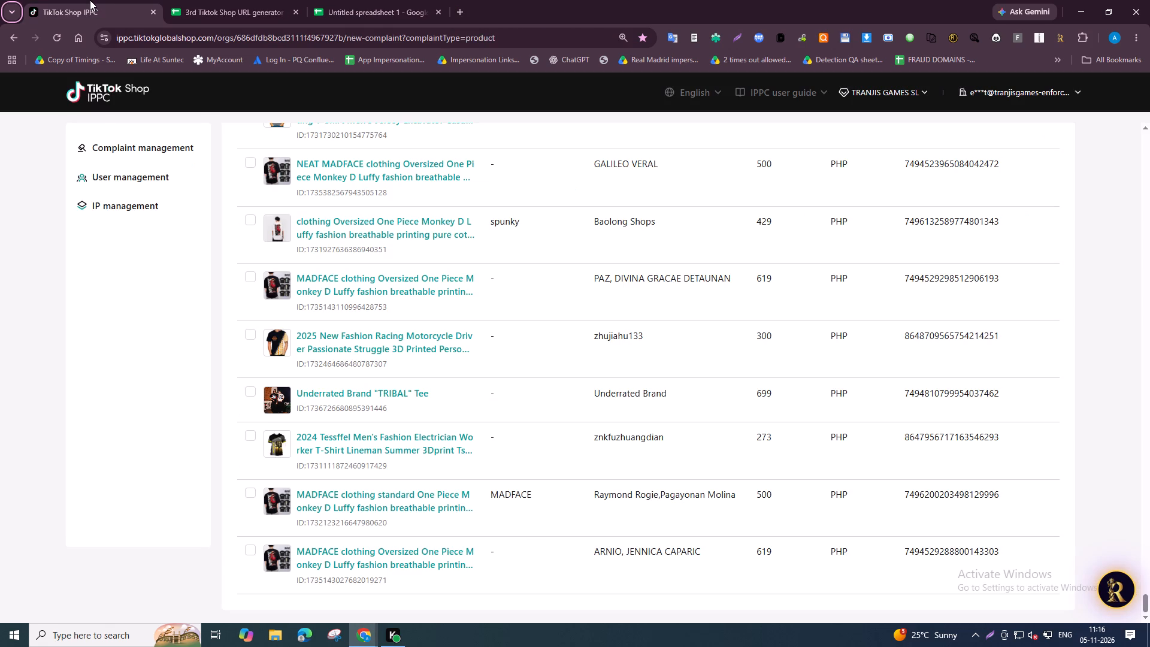
pyautogui.click(259, 0)
pyautogui.click(316, 241)
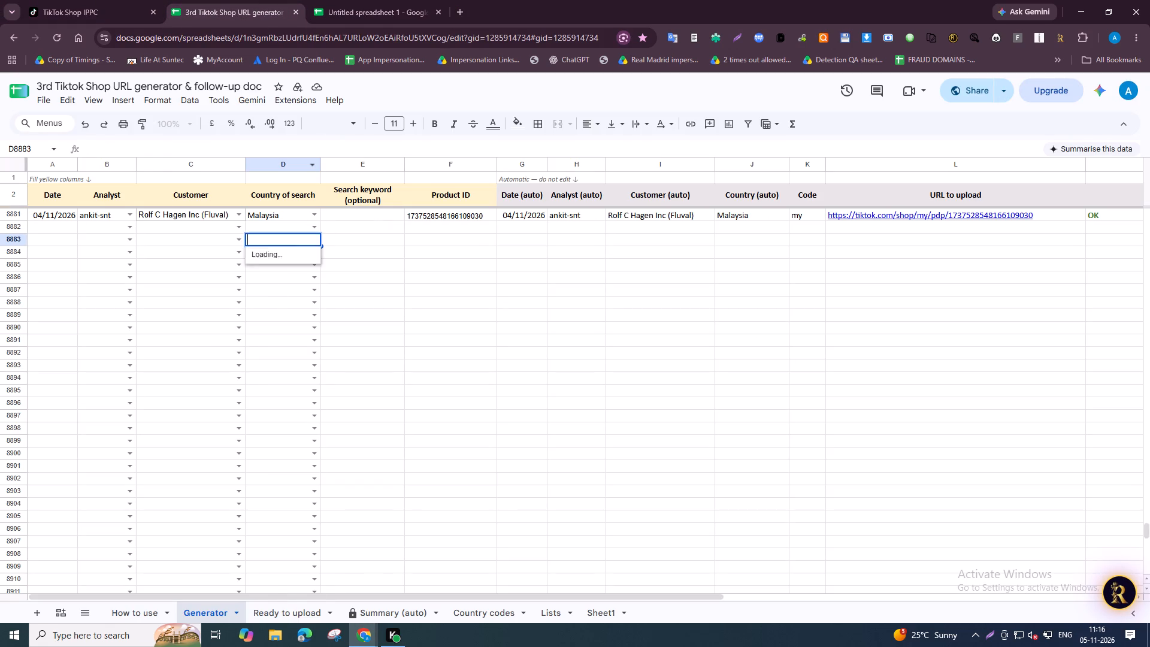
pyautogui.press('p')
pyautogui.click(302, 258)
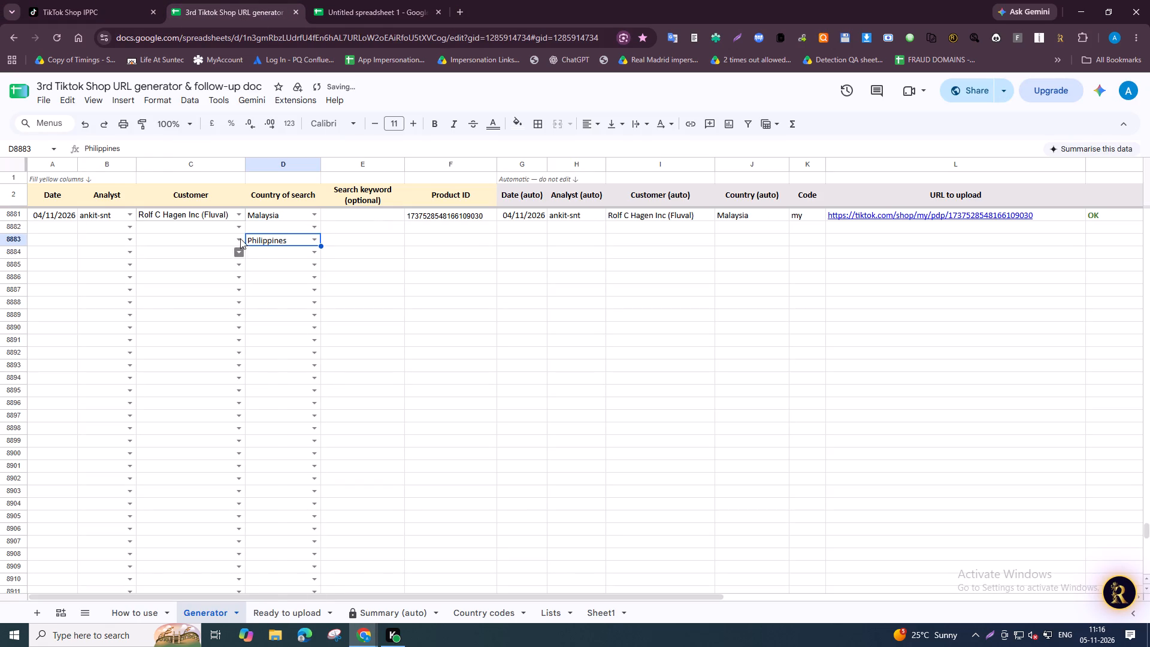
pyautogui.click(240, 238)
pyautogui.press('c')
pyautogui.press('a')
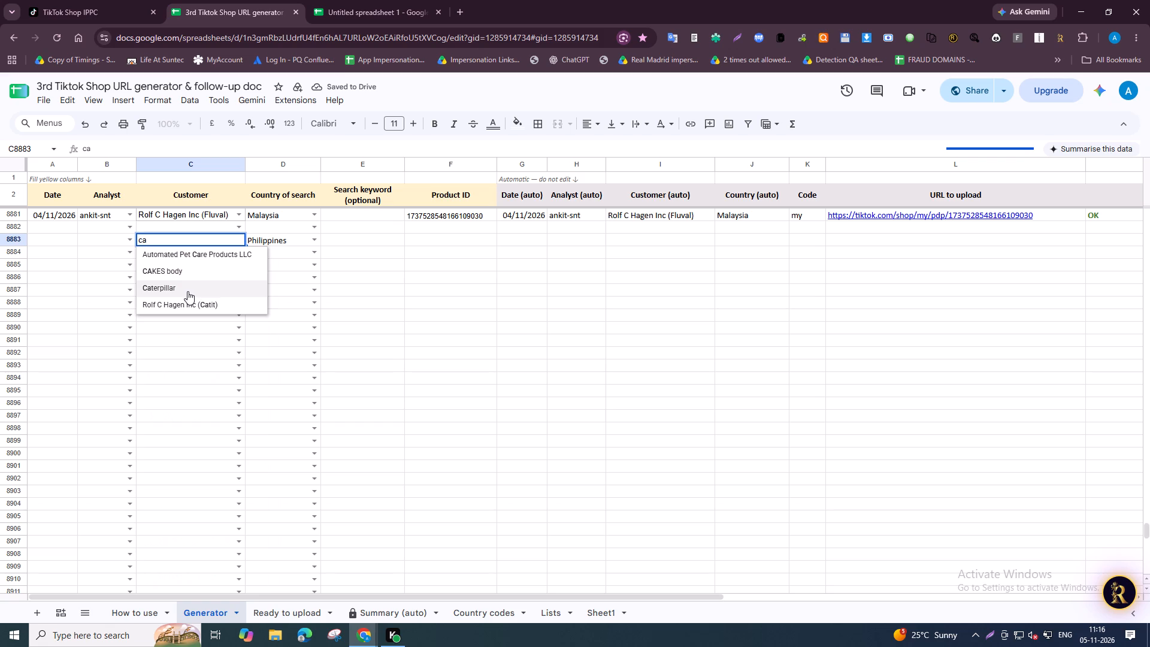
pyautogui.click(187, 291)
# Paste the copied product IDs as values only into the Product ID column of the Generator sheet, starting at F8883.
pyautogui.click(483, 247)
pyautogui.click(479, 240)
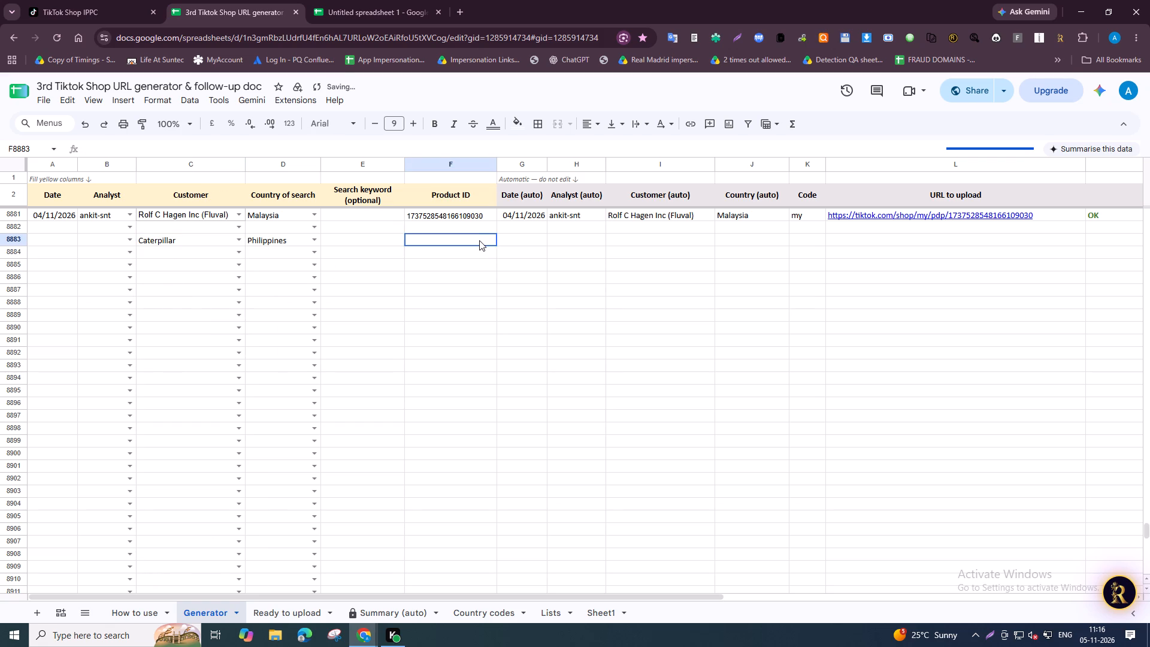
pyautogui.hotkey('ctrl', 'shift', 'v')
pyautogui.click(881, 243)
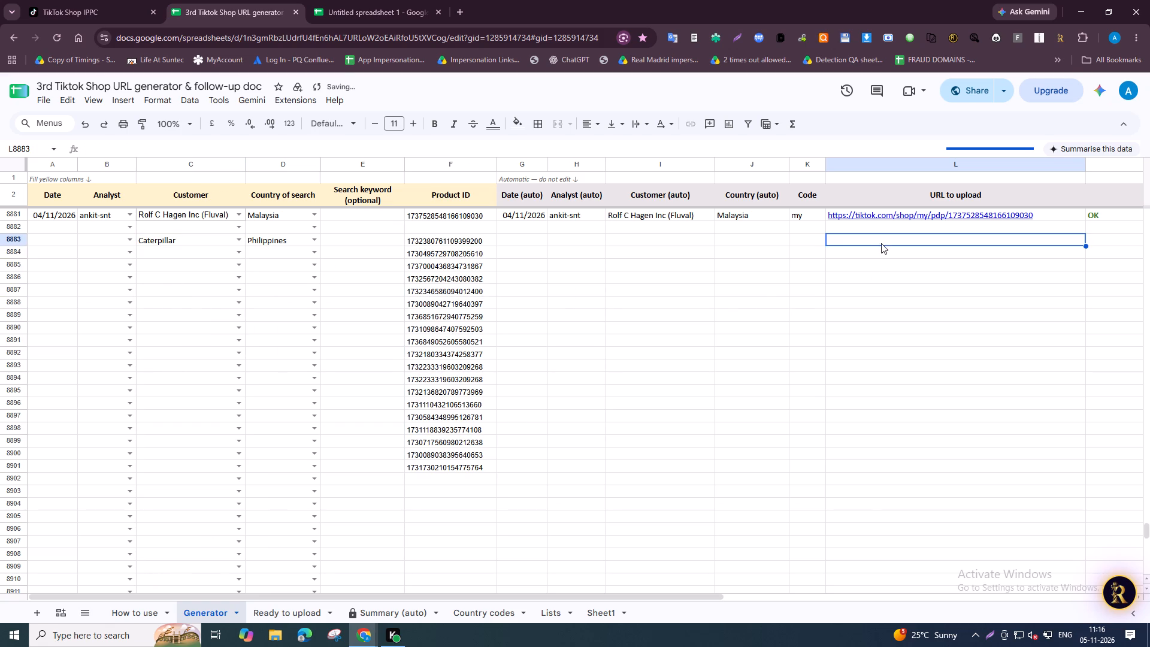
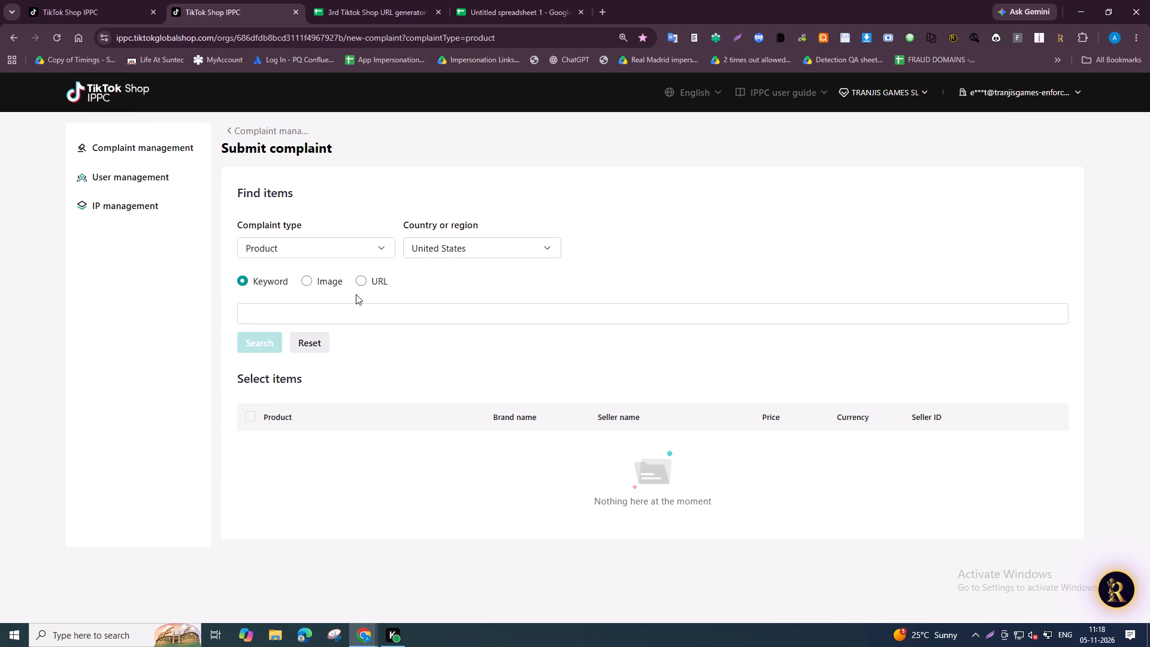
# In the TikTok Shop IPPC product complaint, search by URL in the Philippines using the copied list of product URLs.
pyautogui.click(385, 280)
pyautogui.click(495, 252)
pyautogui.press('p')
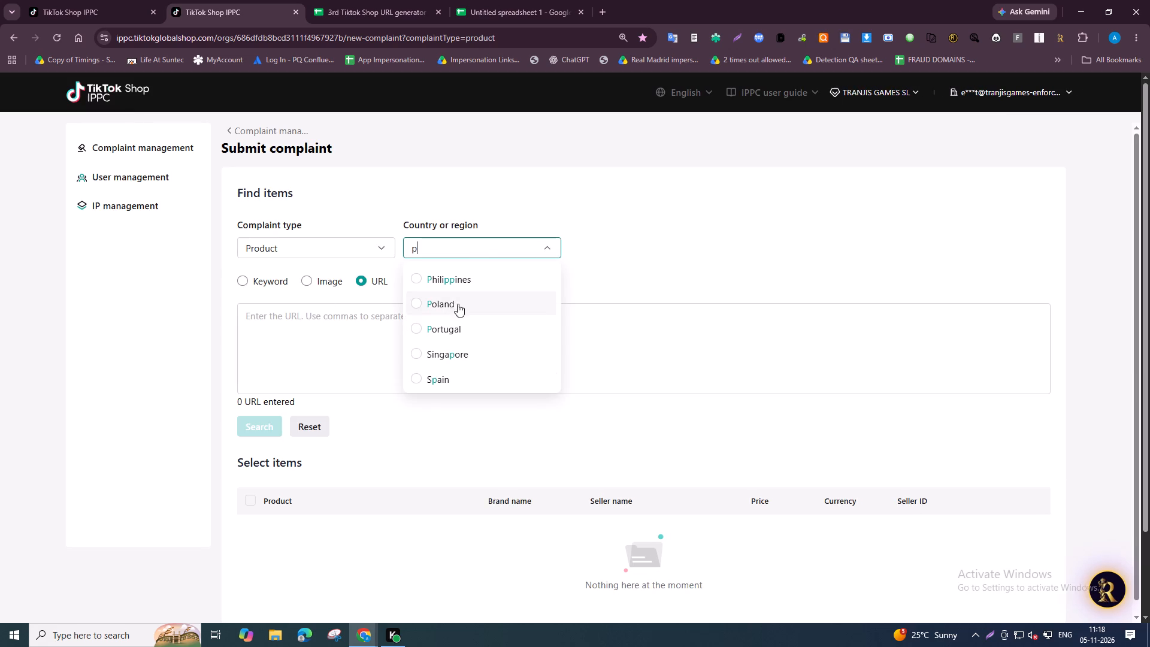
pyautogui.click(471, 276)
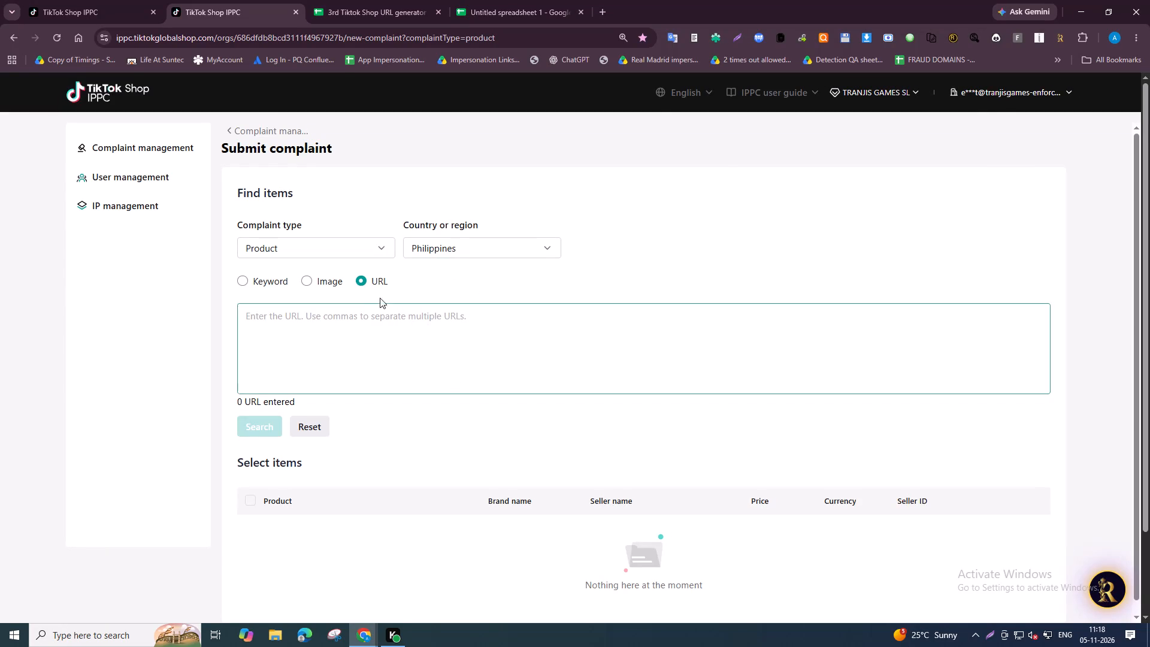
pyautogui.click(367, 337)
pyautogui.hotkey('ctrl', 'shift', 'v')
pyautogui.click(270, 419)
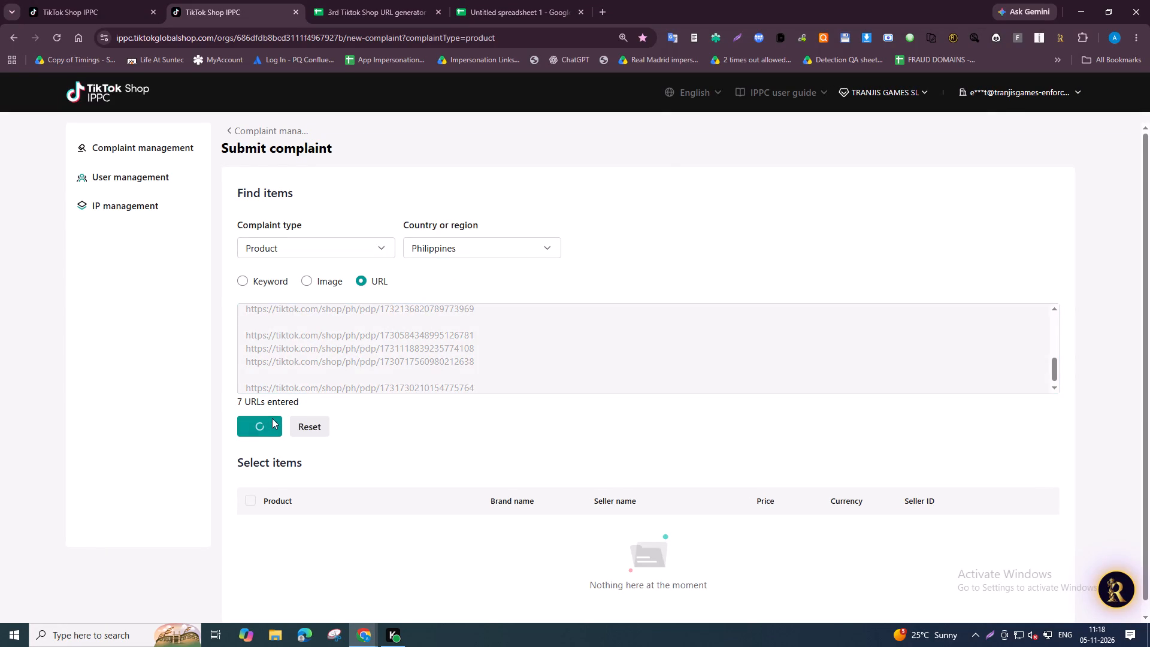
# Examine enlarged product images of the first four found items for Caterpillar branding.
pyautogui.scroll(-10, 437, 387)
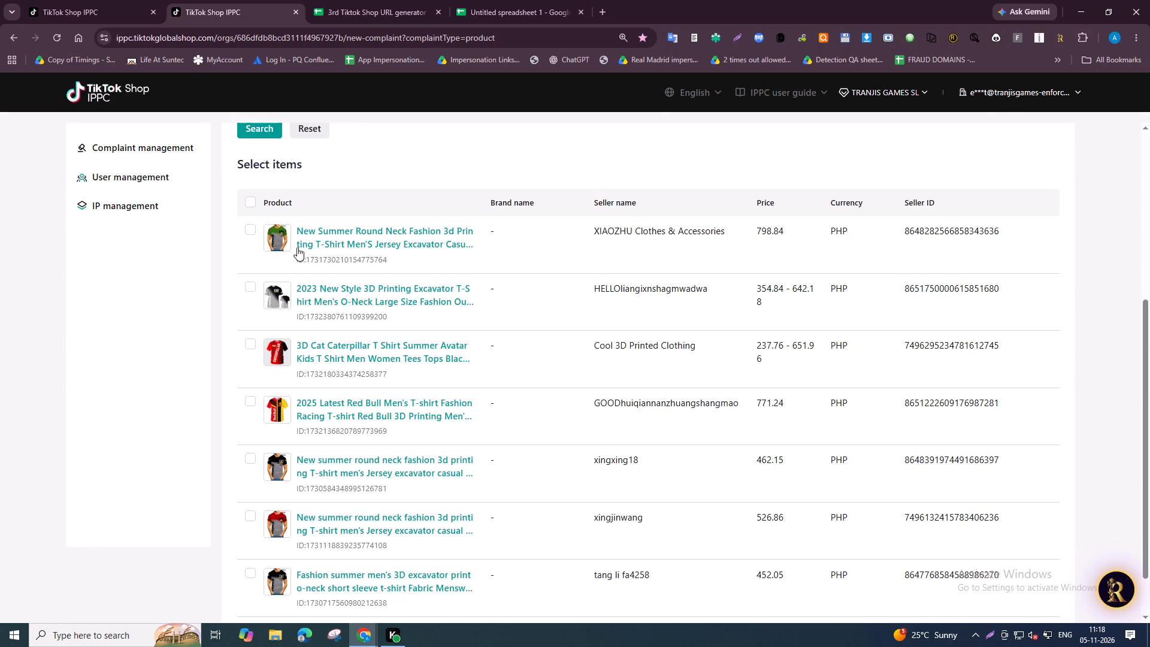
pyautogui.click(287, 244)
pyautogui.click(56, 231)
pyautogui.moveTo(256, 298); pyautogui.dragTo(268, 298)
pyautogui.click(270, 298)
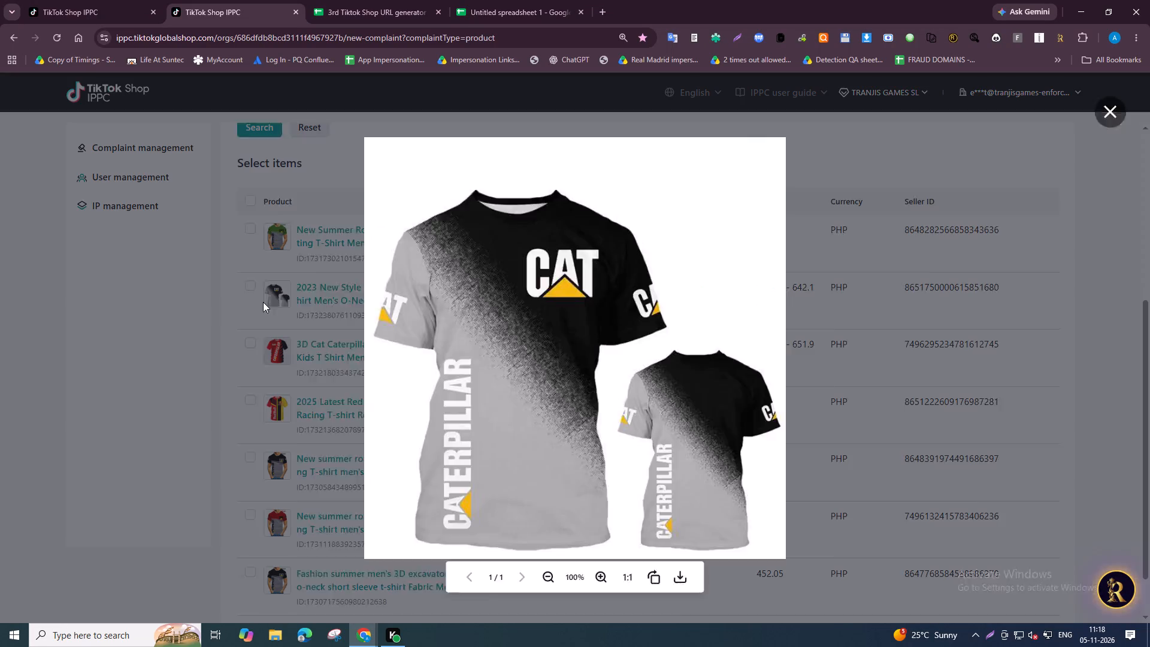
pyautogui.click(266, 301)
pyautogui.click(161, 313)
pyautogui.click(279, 359)
pyautogui.click(190, 370)
pyautogui.click(270, 419)
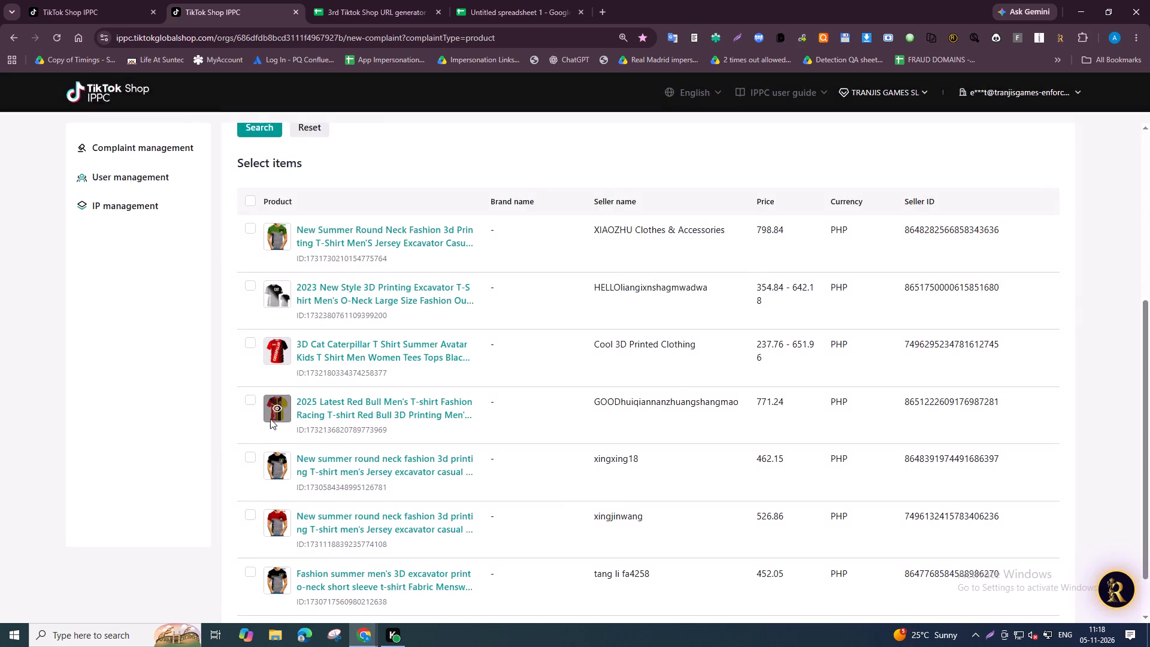
pyautogui.click(184, 413)
pyautogui.click(268, 415)
pyautogui.click(158, 410)
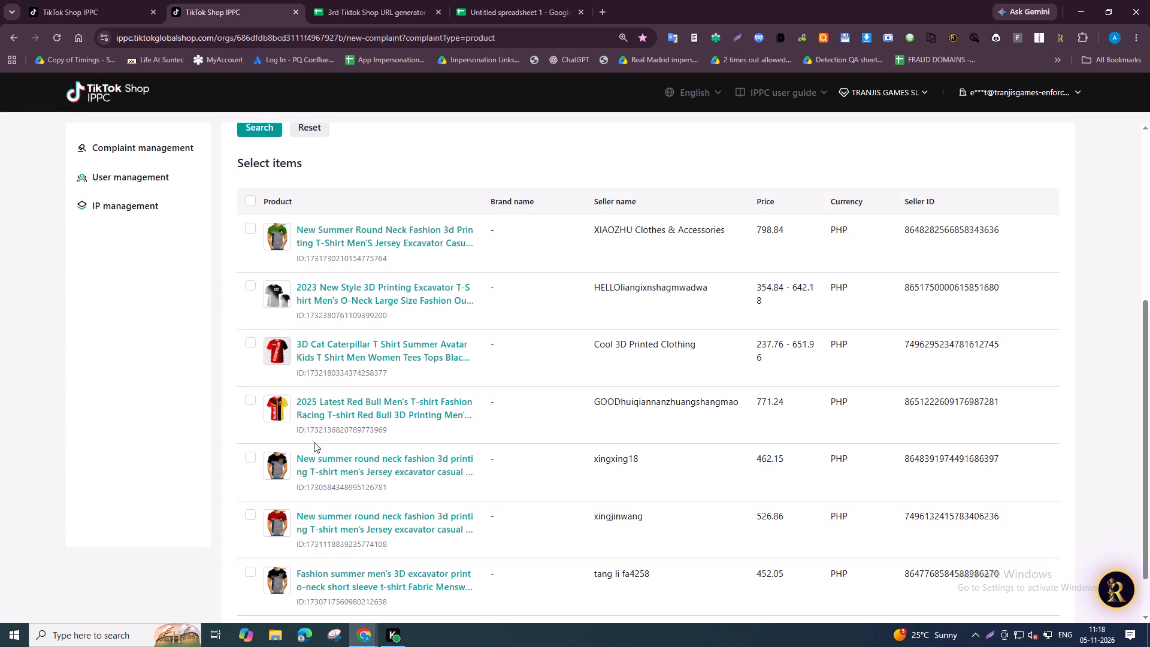
pyautogui.doubleClick(351, 430)
pyautogui.hotkey('ctrl', 'c')
pyautogui.hotkey('ctrl', 'f')
pyautogui.hotkey('ctrl', 'v')
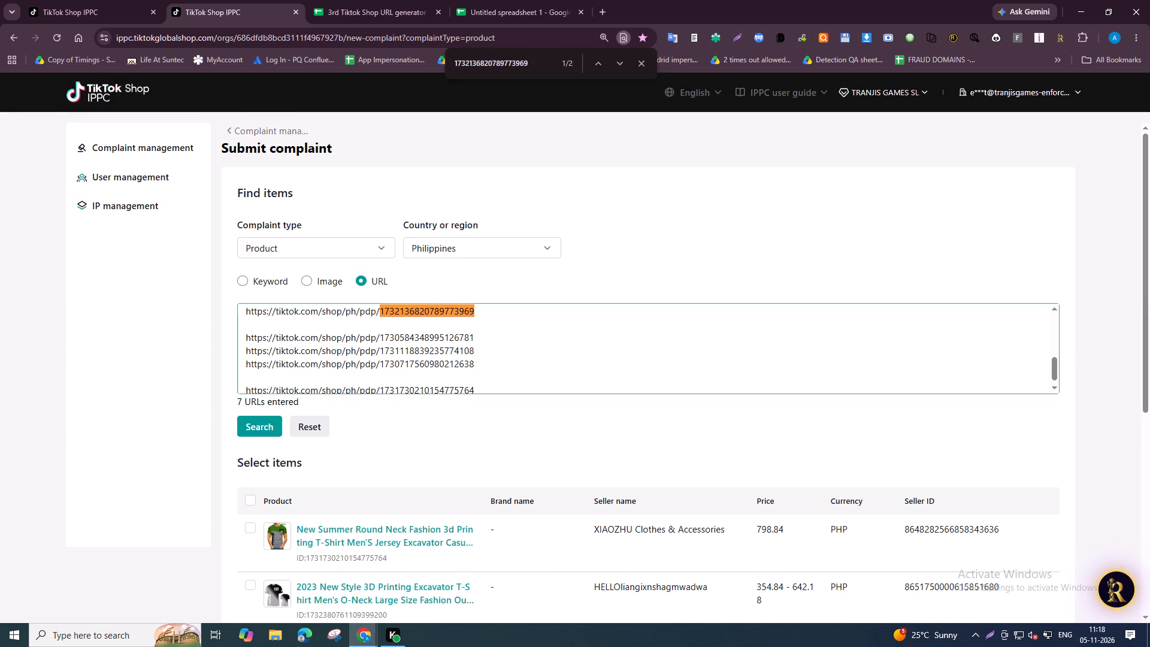
pyautogui.tripleClick(459, 317)
pyautogui.press('Delete')
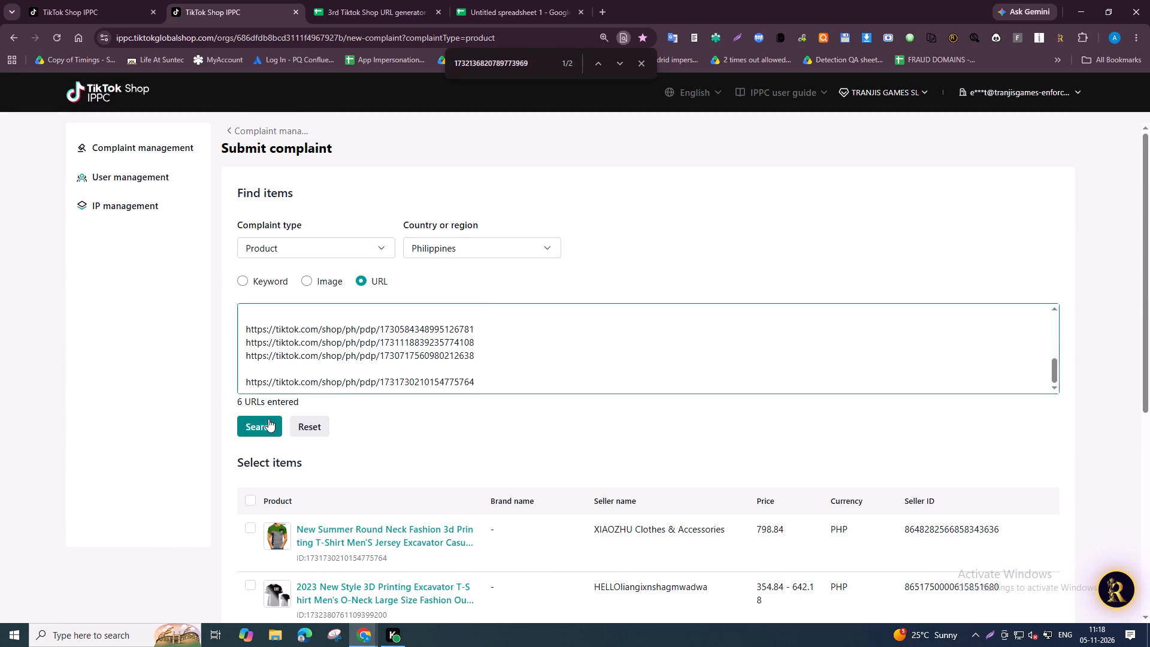
pyautogui.click(268, 419)
# Look up the Slack app on the computer to open it.
pyautogui.click(104, 639)
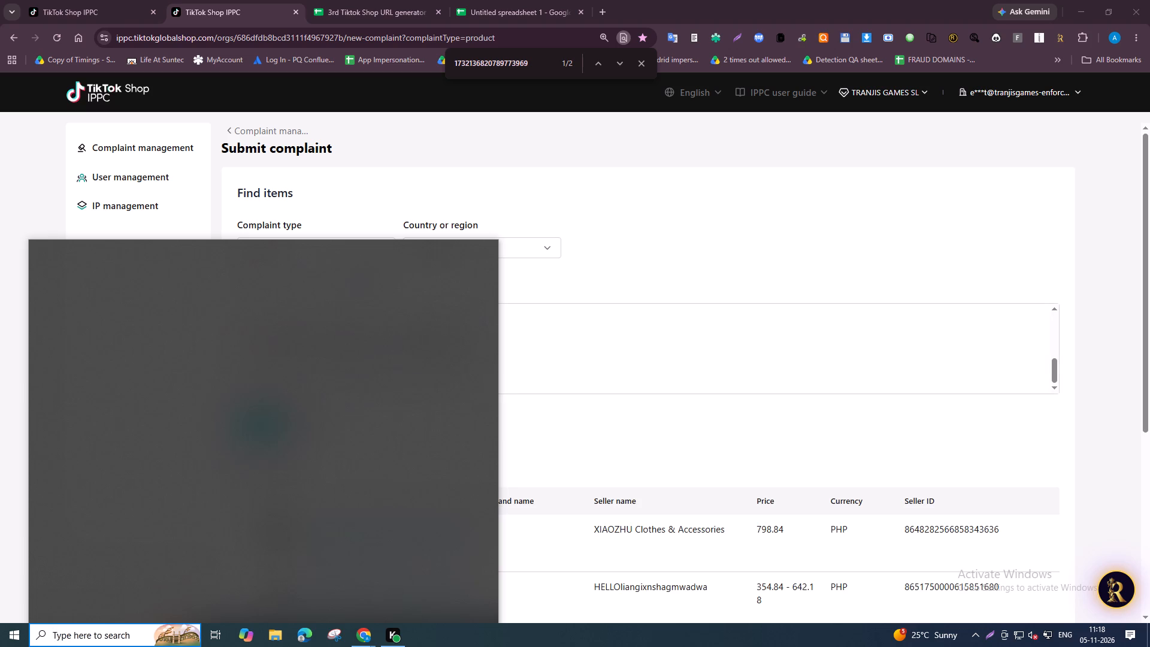
pyautogui.write('slac')
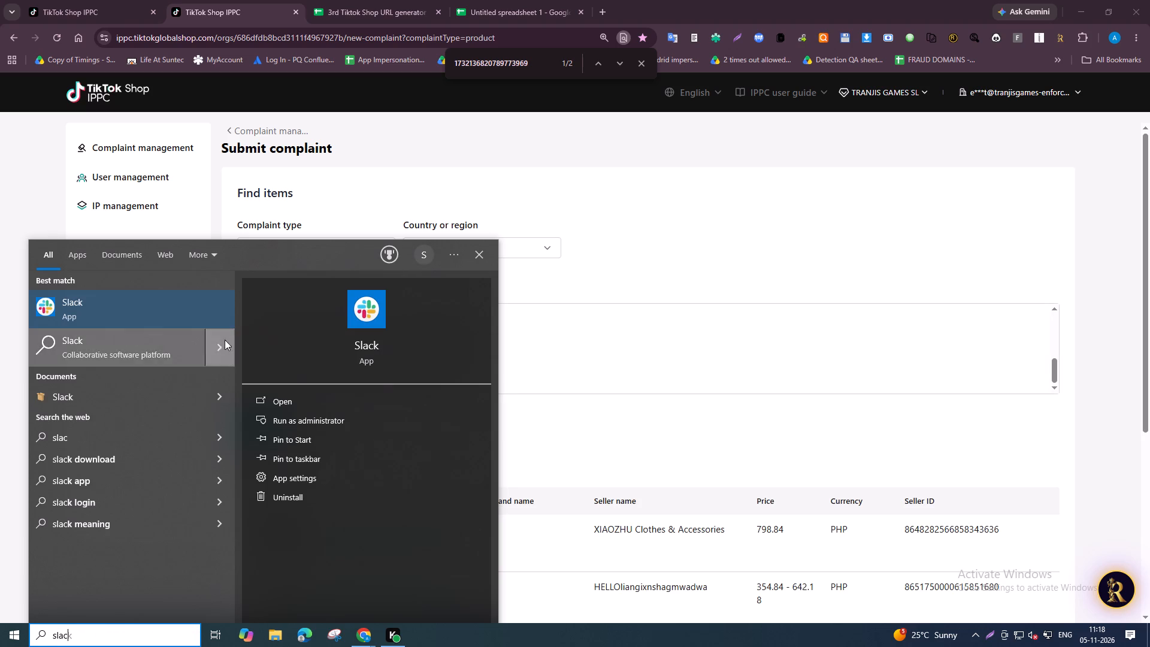
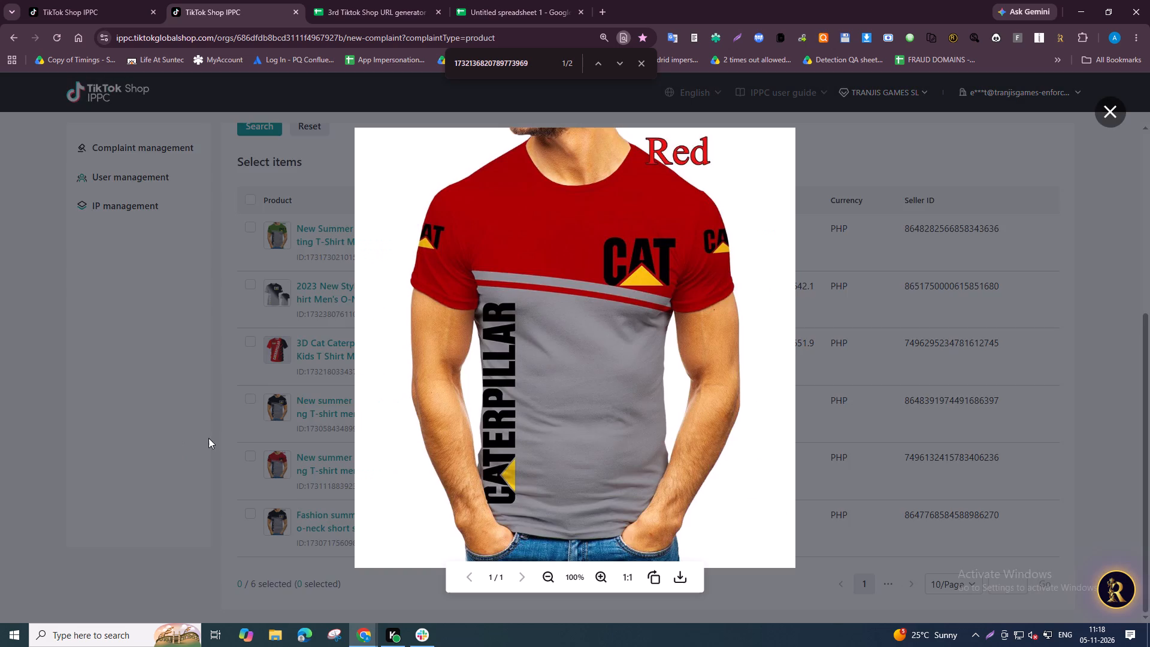
# Examine enlarged product images of the upper items in the refreshed results, up to the green T-shirt, for Caterpillar branding.
pyautogui.click(284, 415)
pyautogui.click(146, 407)
pyautogui.click(280, 353)
pyautogui.click(182, 366)
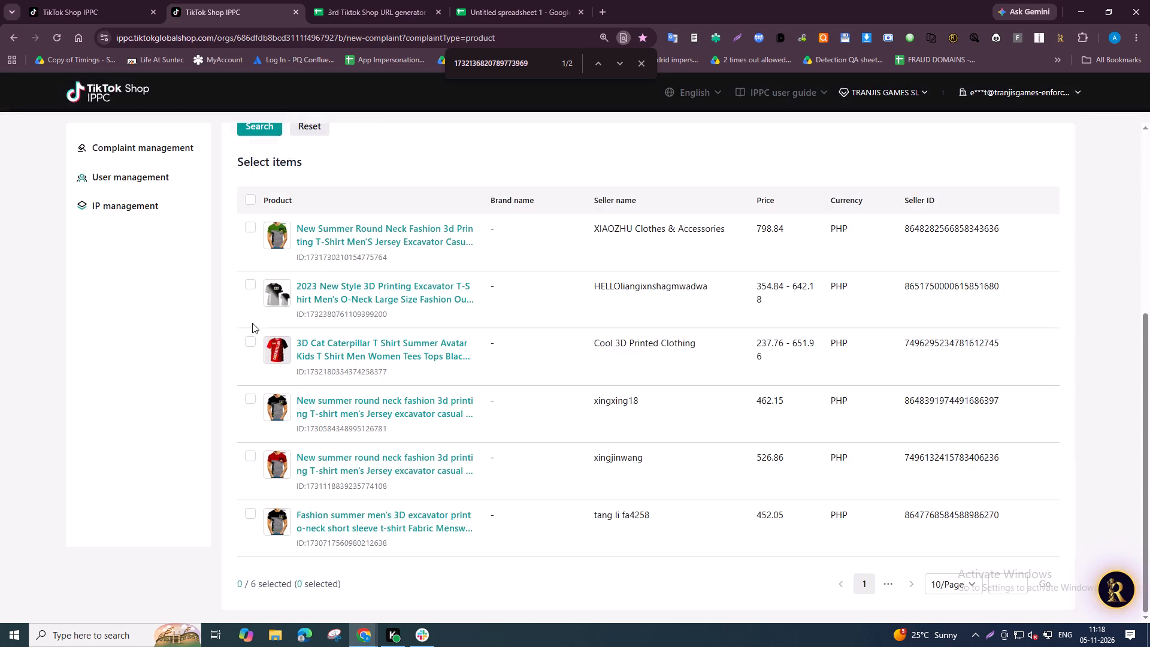
pyautogui.click(275, 301)
pyautogui.click(183, 343)
pyautogui.click(278, 244)
pyautogui.click(156, 293)
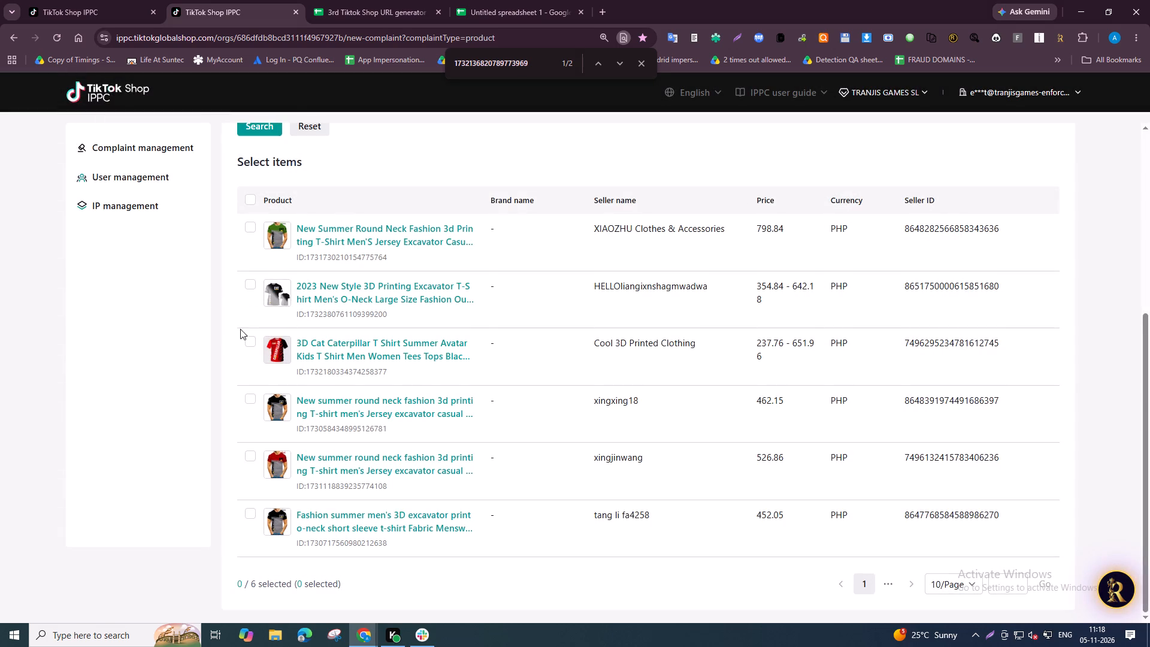
pyautogui.click(180, 338)
# Copy the entire cleaned list of Philippines product URLs from the complaint's URL search field.
pyautogui.scroll(5, 386, 380)
pyautogui.click(580, 360)
pyautogui.hotkey('ctrl', 'a')
pyautogui.hotkey('ctrl', 'c')
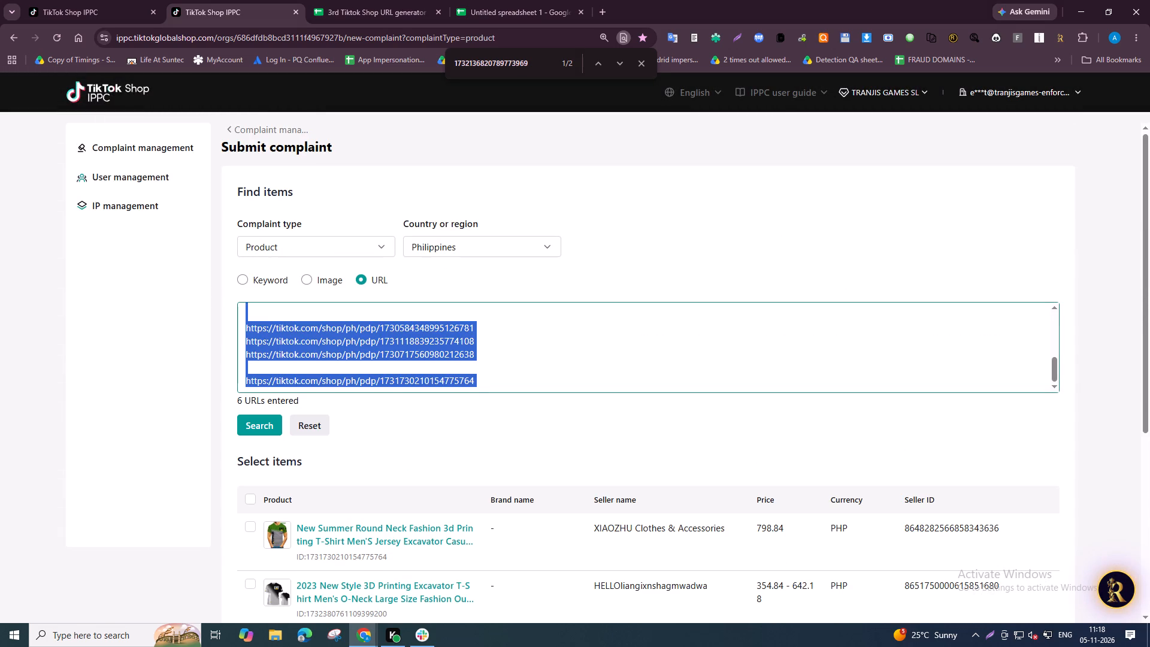
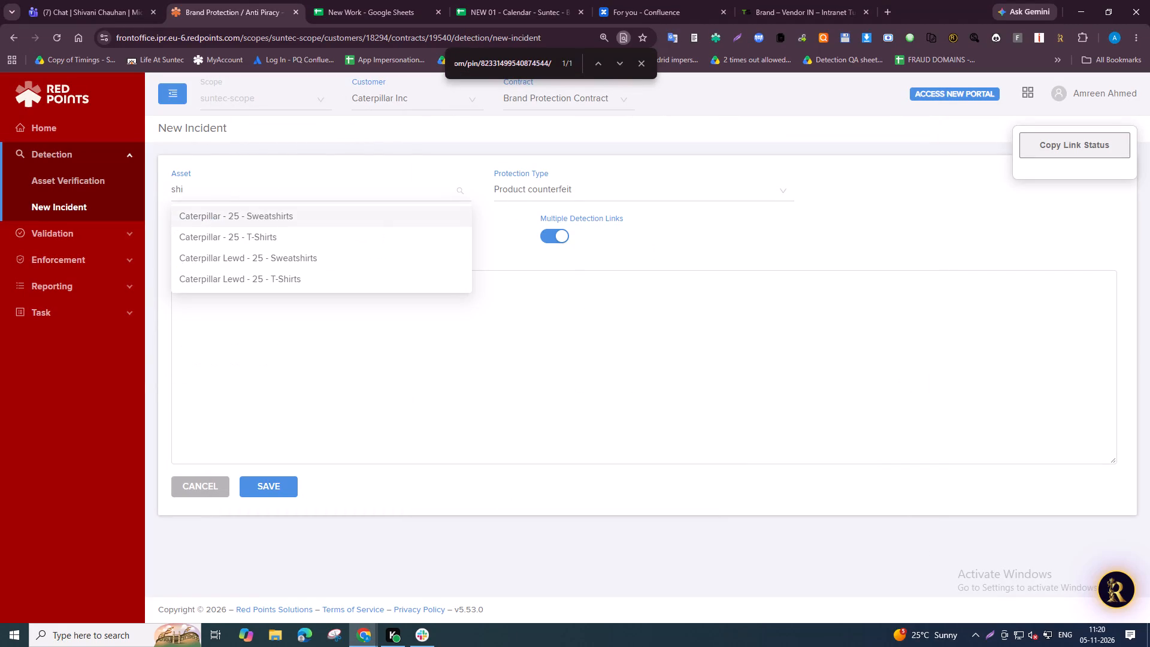
# Set the new incident's asset to Caterpillar - 25 - T-Shirts.
pyautogui.click(286, 238)
# Copy all Philippines product URLs from the IPPC complaint's URL search and paste them into the new incident's detection links.
pyautogui.click(275, 416)
pyautogui.hotkey('alt', 'Tab')
pyautogui.hotkey('alt', 'Tab')
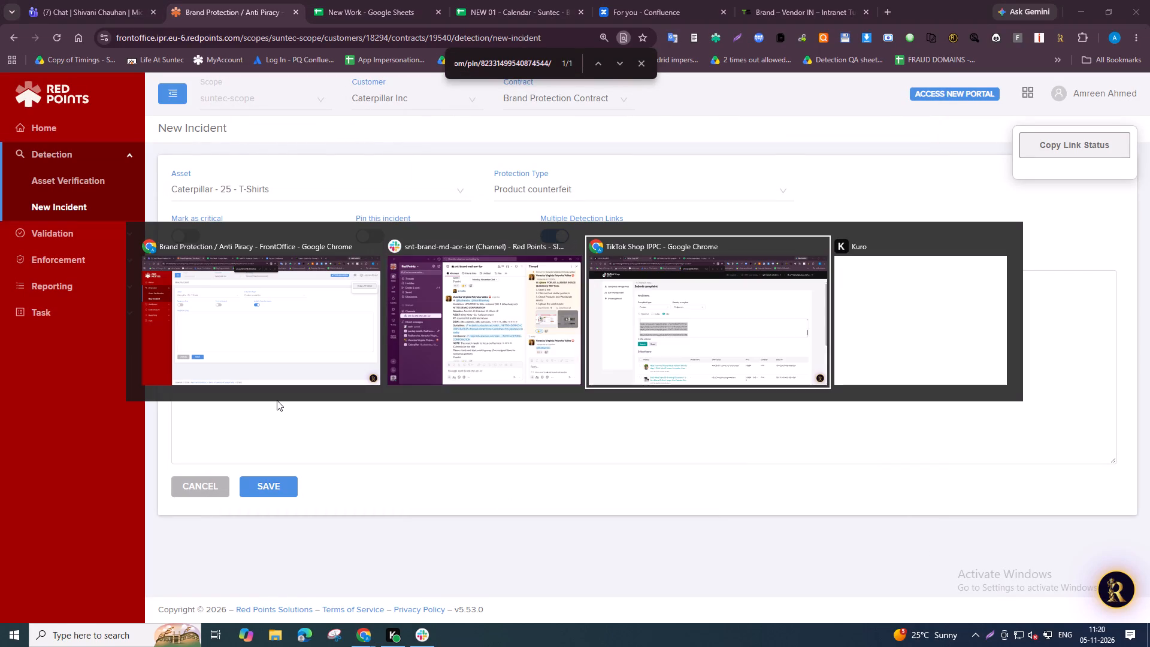
pyautogui.scroll(-4, 226, 515)
pyautogui.click(184, 350)
pyautogui.scroll(5, 429, 410)
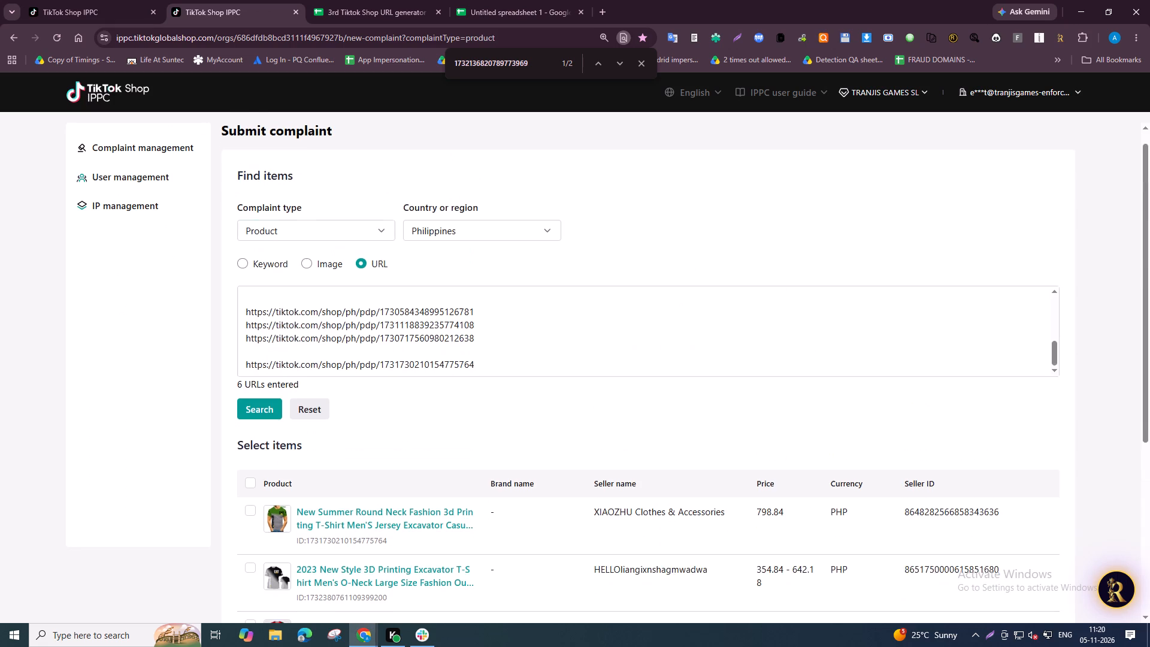
pyautogui.click(538, 341)
pyautogui.hotkey('ctrl', 'a')
pyautogui.hotkey('ctrl', 'c')
pyautogui.hotkey('ctrl', 'c')
pyautogui.hotkey('ctrl', 'c')
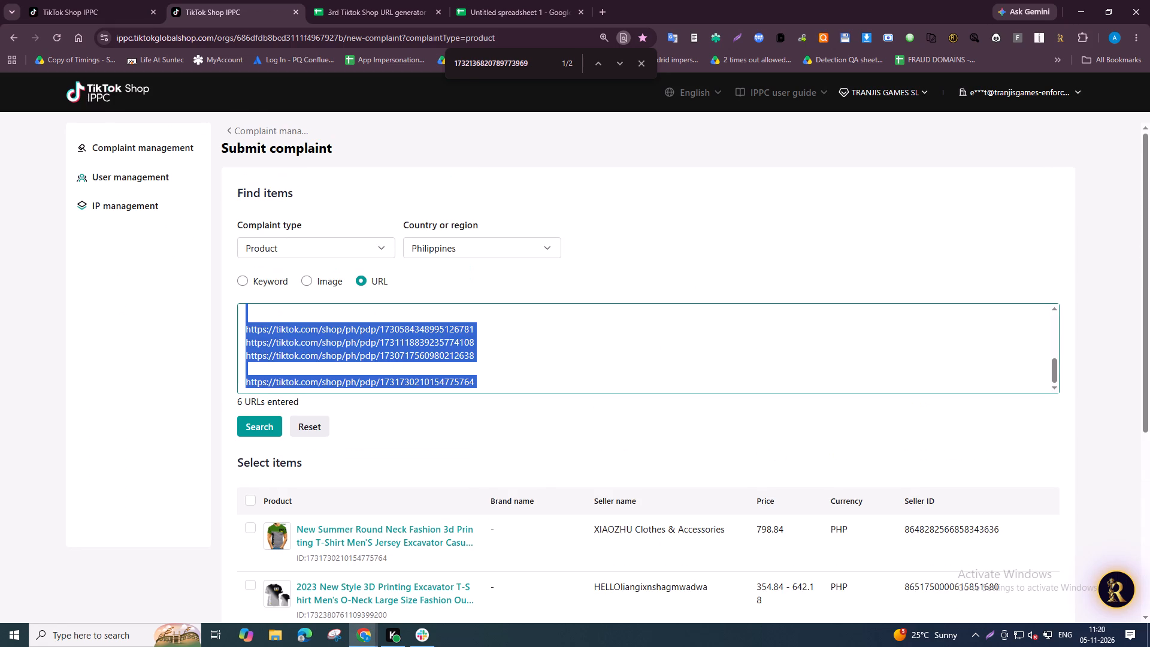
pyautogui.hotkey('alt', 'Tab')
pyautogui.click(537, 337)
pyautogui.hotkey('ctrl', 'v')
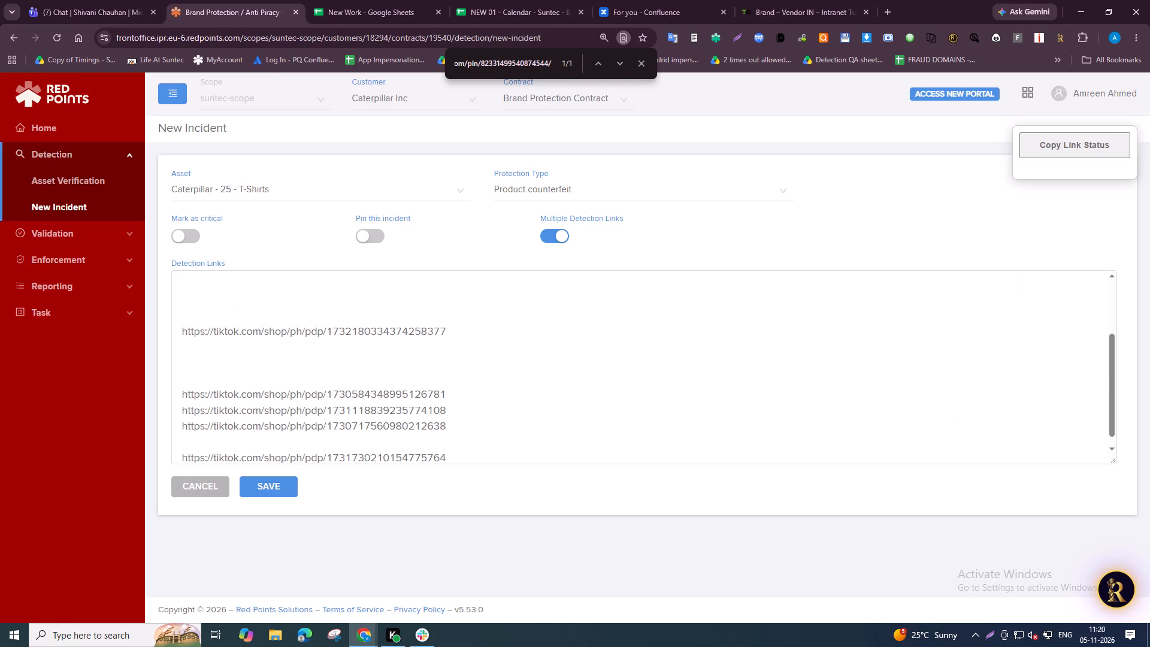
# Recheck the first IPPC result's enlarged T-shirt image for Caterpillar branding, and save the T-Shirts incidents in Red Points.
pyautogui.hotkey('alt', 'Tab')
pyautogui.click(269, 529)
pyautogui.click(181, 446)
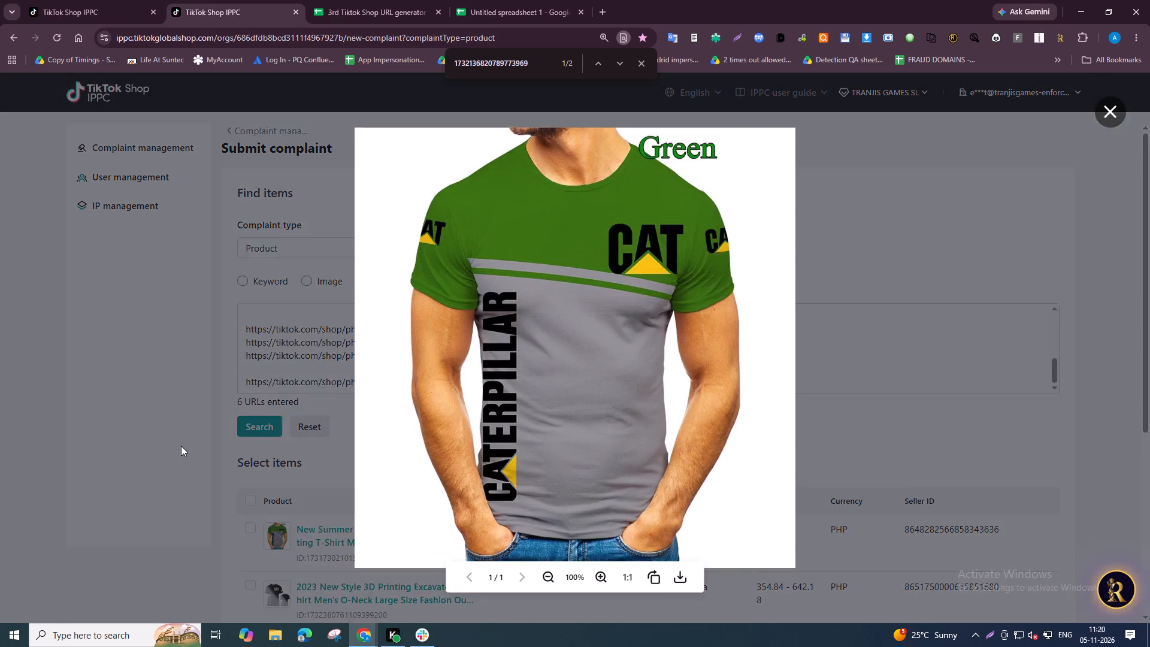
pyautogui.hotkey('alt', 'Tab')
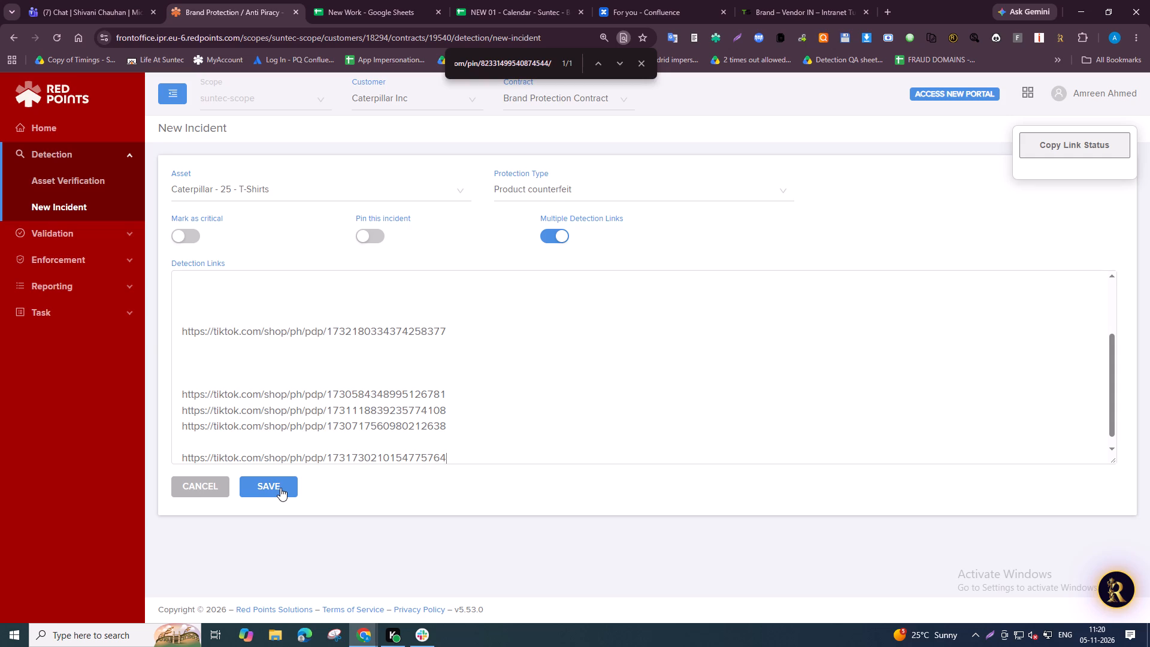
pyautogui.click(280, 488)
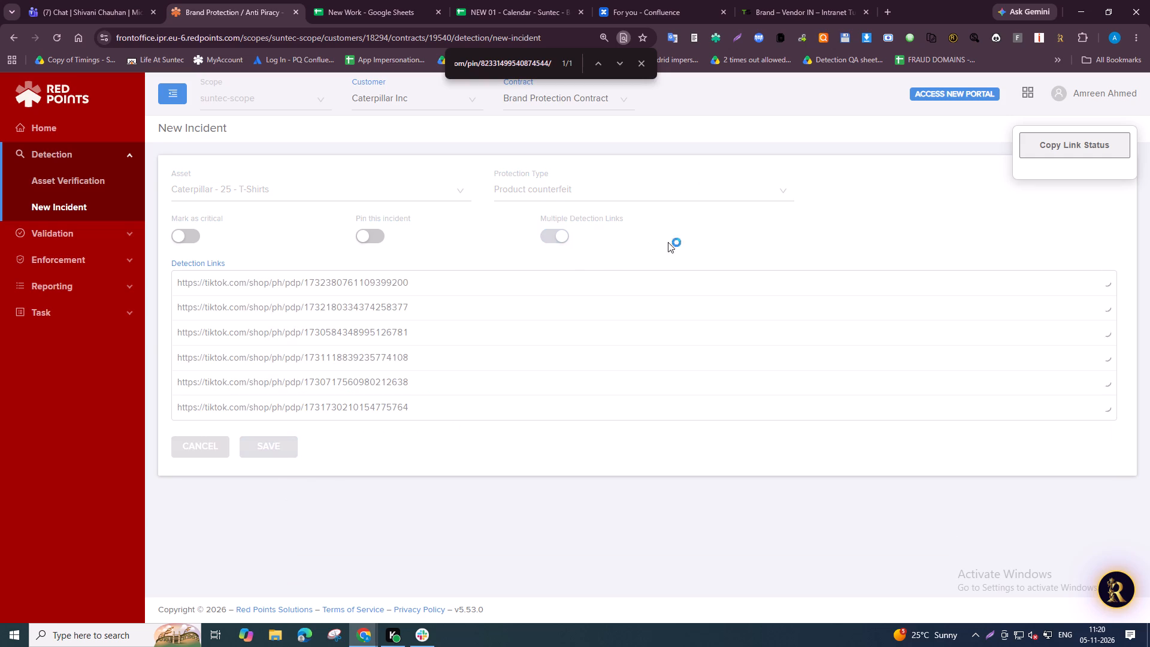
pyautogui.click(640, 68)
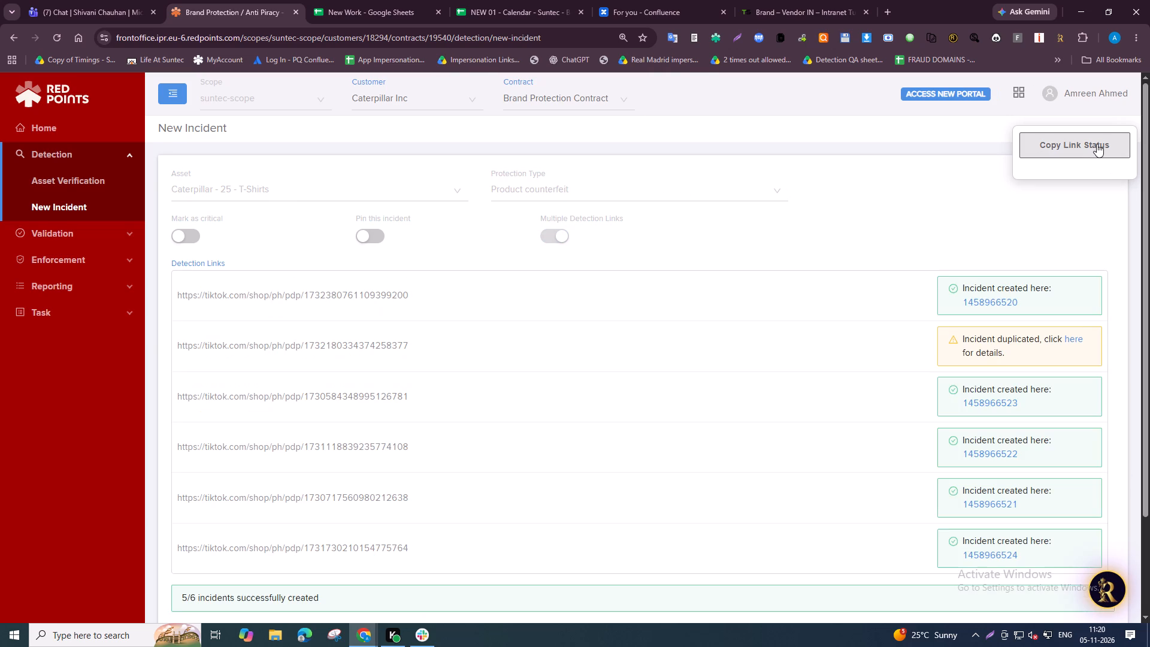
# Copy the incidents' link status into the New sheet starting at C29756, and clear the leftover product IDs beneath it.
pyautogui.click(1095, 144)
pyautogui.click(356, 0)
pyautogui.hotkey('ctrl', 'v')
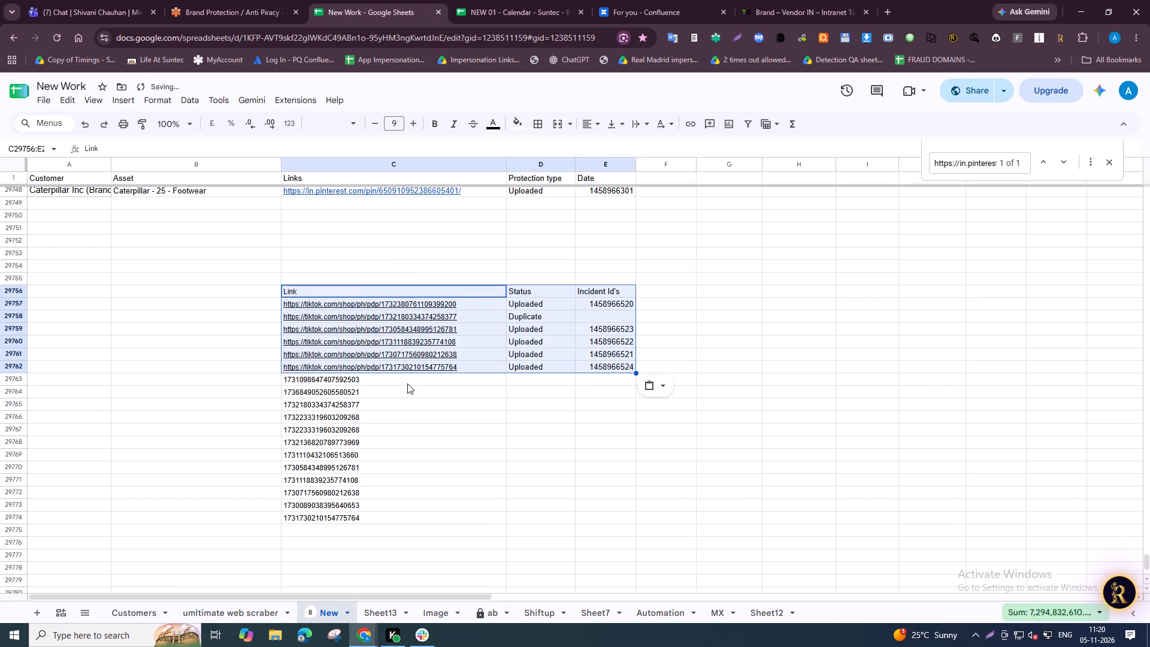
pyautogui.click(407, 383)
pyautogui.hotkey('ctrl', 'shift', 'Down')
pyautogui.press('Delete')
# Move the TikTok link, status and incident ID rows, without their header, to directly below the last logged Pinterest row.
pyautogui.press('Up')
pyautogui.hotkey('ctrl', 'shift', 'Up')
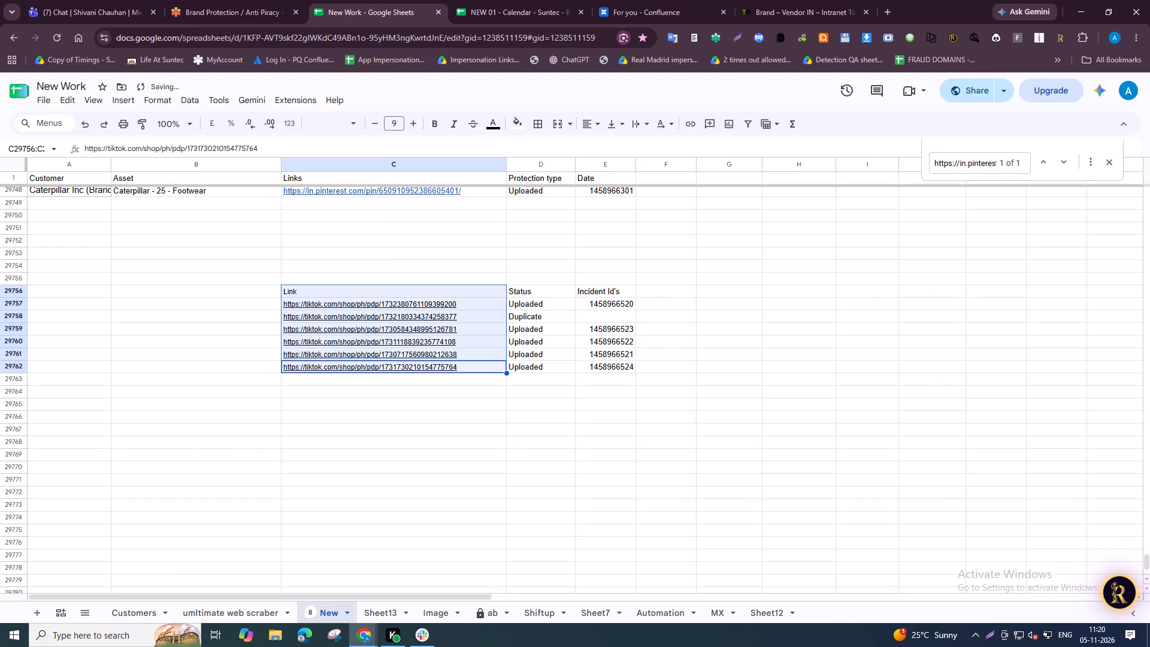
pyautogui.hotkey('shift', 'Down')
pyautogui.hotkey('ctrl', 'shift', 'Right')
pyautogui.hotkey('ctrl', 'x')
pyautogui.hotkey('ctrl', 'Up')
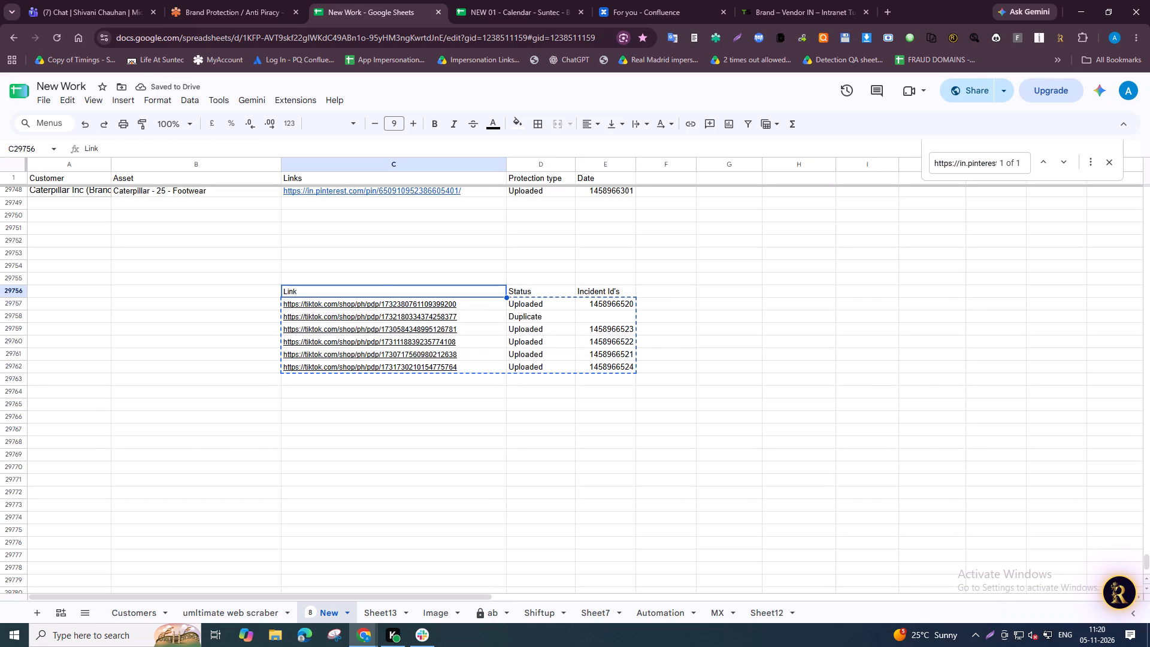
pyautogui.hotkey('ctrl', 'Up')
pyautogui.press('Down')
pyautogui.hotkey('ctrl', 'v')
# Copy the Caterpillar - 25 - T-Shirts asset name from Red Points into B29749 and fill the customer from the row above.
pyautogui.hotkey('ctrl', 'Down')
pyautogui.press('Left')
pyautogui.press('Left')
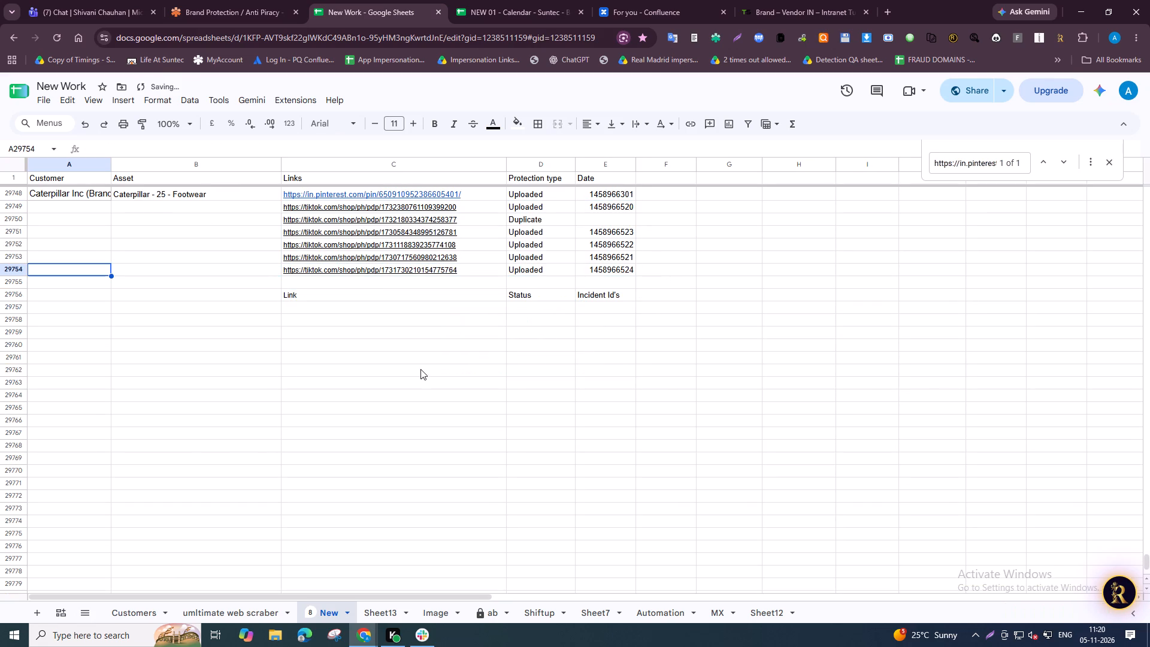
pyautogui.click(161, 0)
pyautogui.click(210, 0)
pyautogui.keyDown('alt'); pyautogui.click(263, 185); pyautogui.keyUp('alt')
pyautogui.click(383, 0)
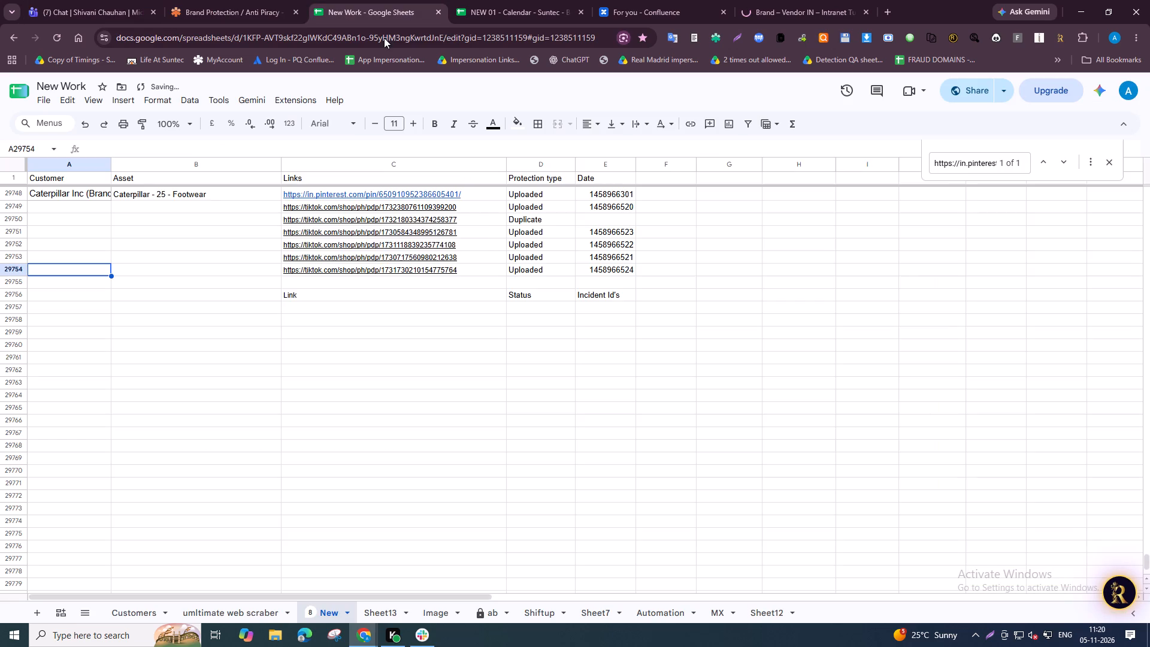
pyautogui.click(246, 202)
pyautogui.hotkey('ctrl', 'v')
pyautogui.press('Left')
pyautogui.hotkey('ctrl', 'd')
# Fill the customer and T-Shirts asset from row 29749 down to the last TikTok link in row 29754.
pyautogui.press('Right')
pyautogui.hotkey('ctrl', 'Down')
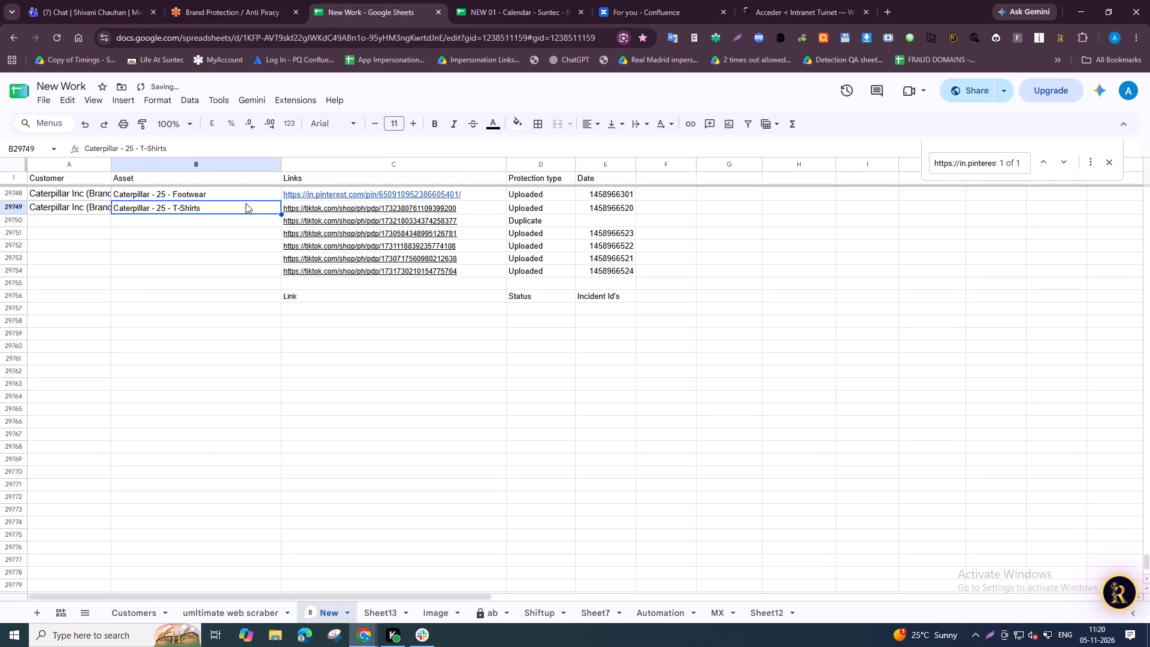
pyautogui.hotkey('ctrl', 'Up')
pyautogui.press('Right')
pyautogui.hotkey('ctrl', 'Down')
pyautogui.press('Left')
pyautogui.hotkey('ctrl', 'shift', 'Up')
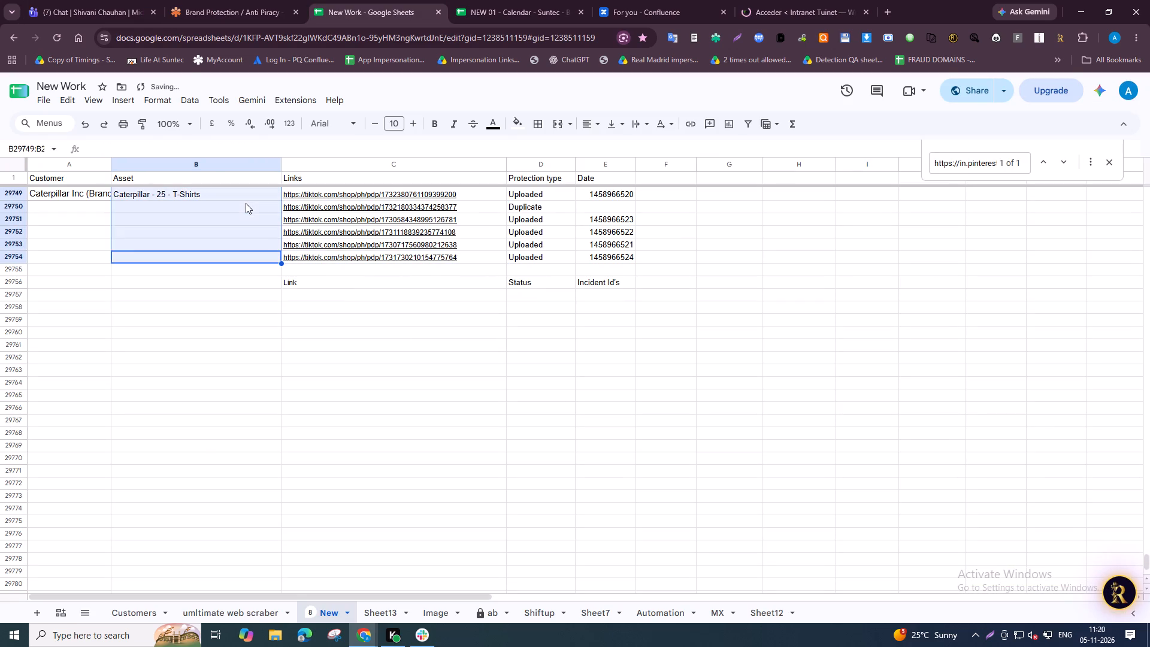
pyautogui.hotkey('shift', 'Left')
pyautogui.hotkey('ctrl', 'd')
# Delete the leftover Link, Status and Incident Id's header cells in row 29756.
pyautogui.press('Right')
pyautogui.press('Down')
pyautogui.press('Down')
pyautogui.hotkey('ctrl', 'shift', 'Right')
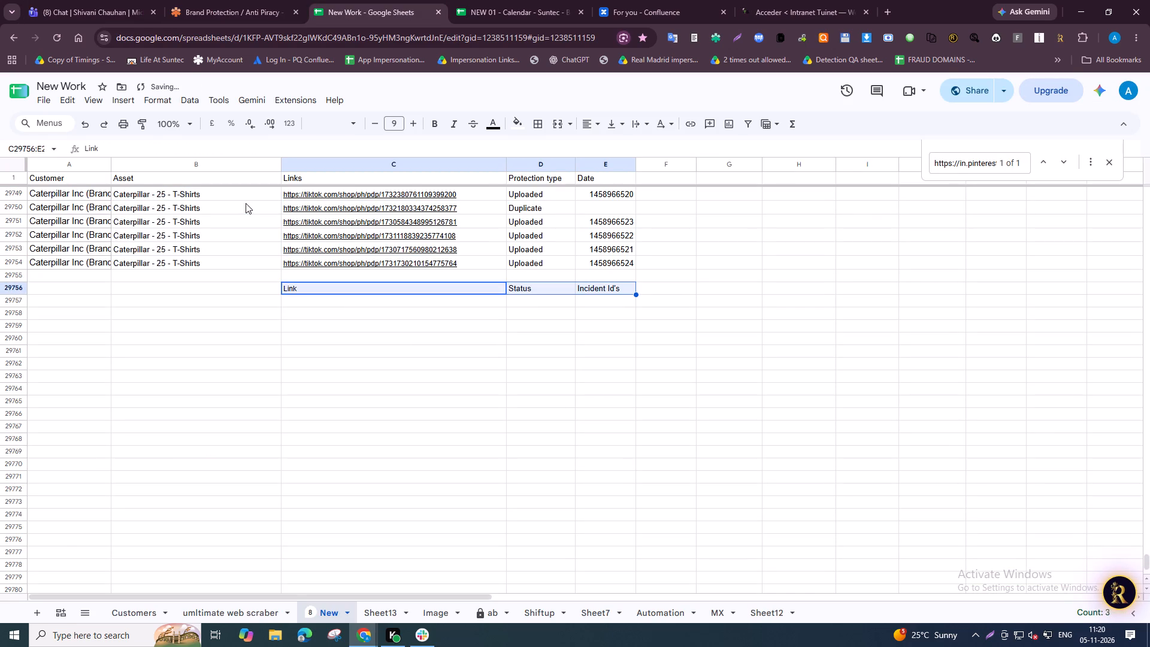
pyautogui.press('Delete')
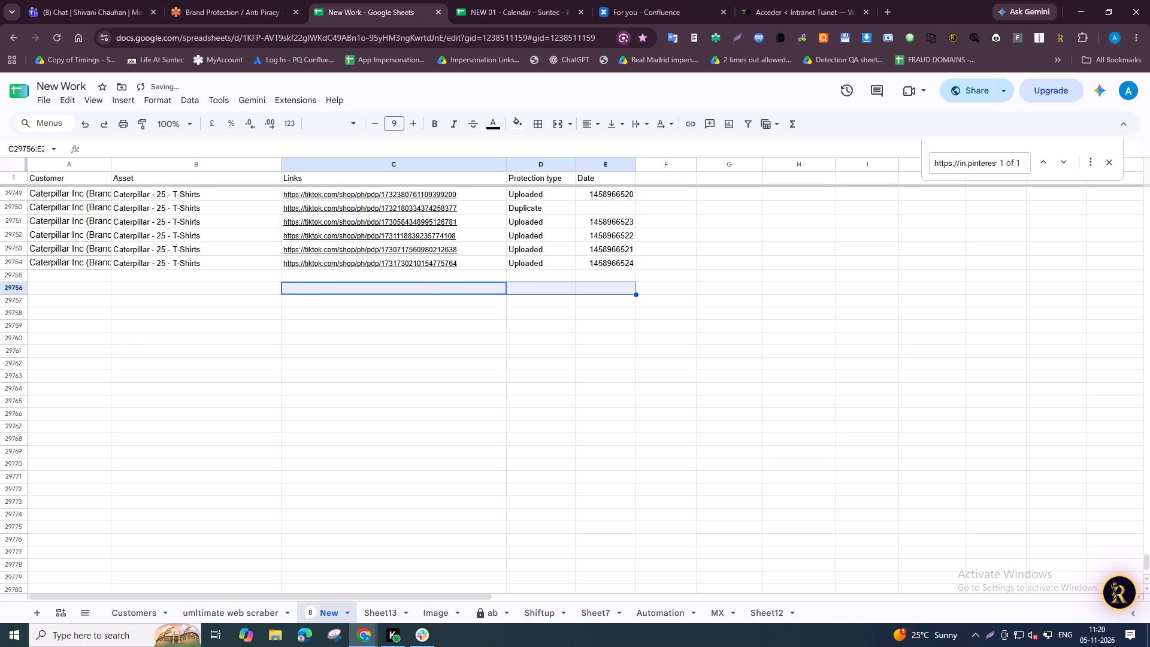
# Pick up the formatting of the last Pinterest link in C29748 with Paint format.
pyautogui.scroll(1, 247, 209)
pyautogui.click(361, 243)
pyautogui.click(152, 129)
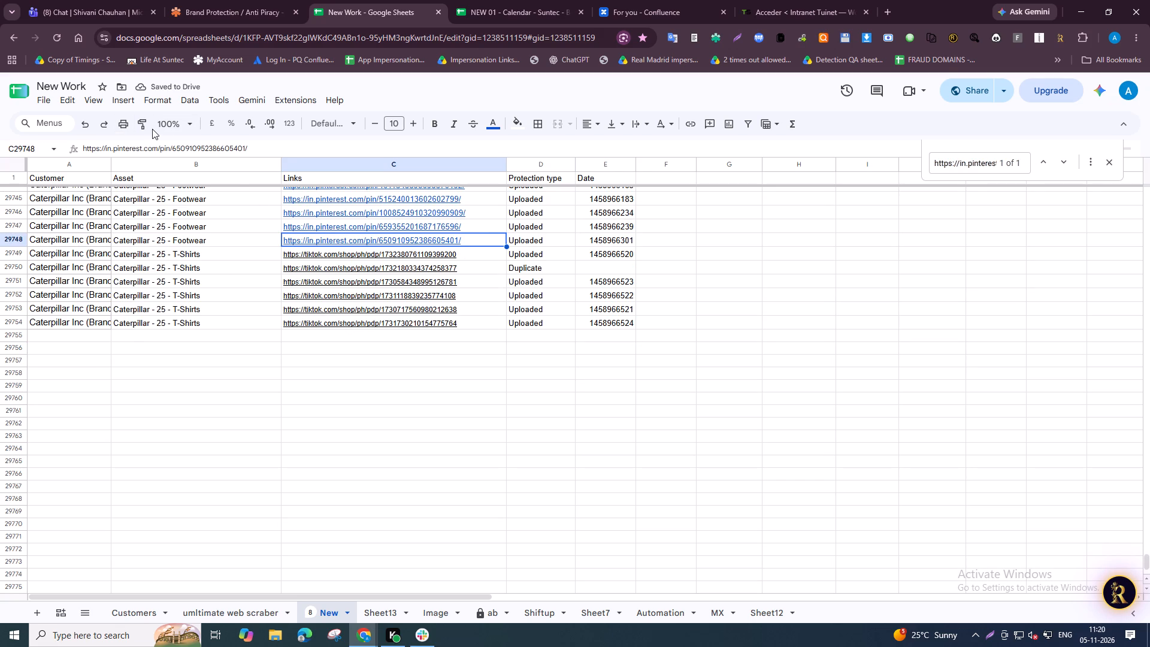
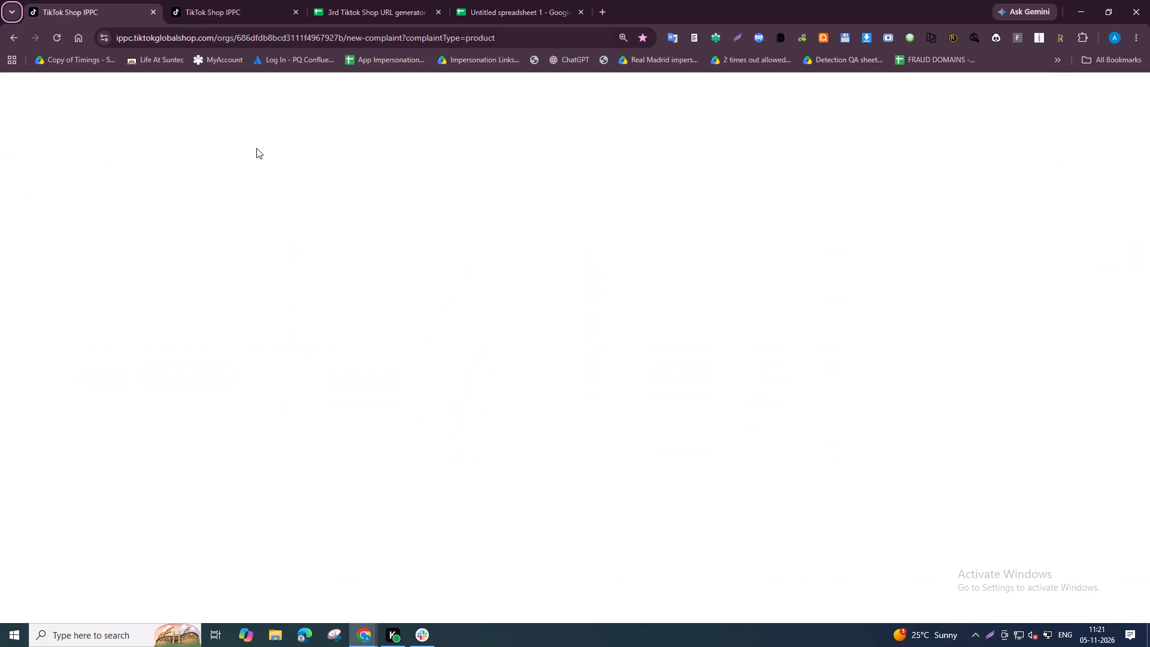
# Change the country or region of the IPPC product image search to Malaysia.
pyautogui.scroll(11, 542, 485)
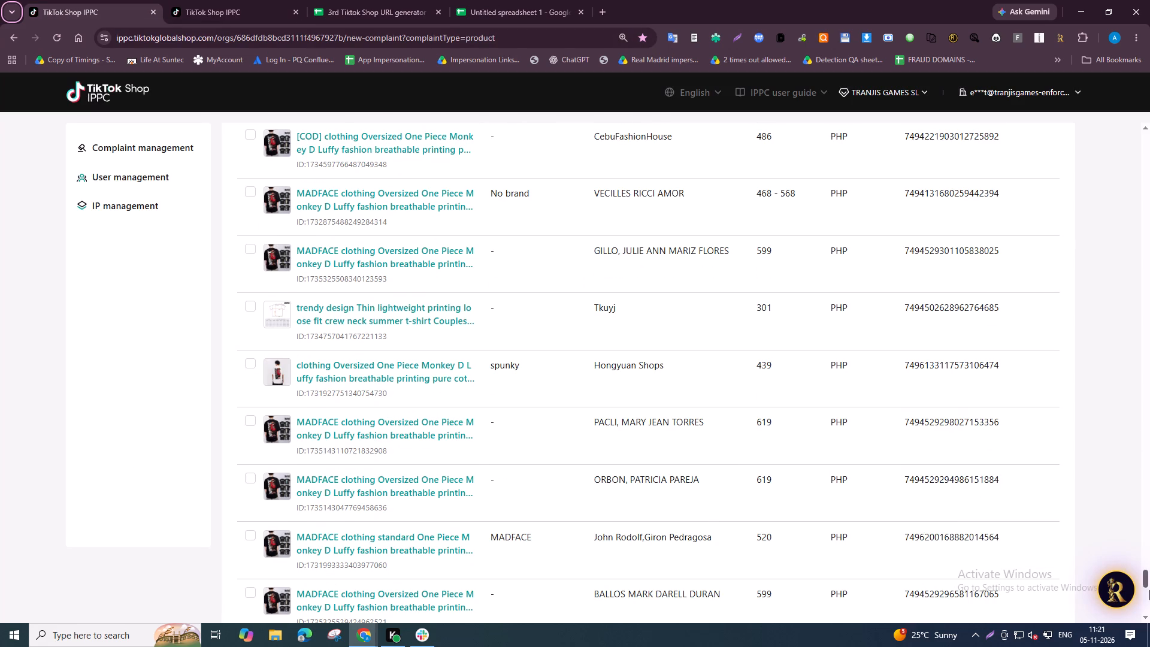
pyautogui.moveTo(1149, 583); pyautogui.dragTo(1149, 152)
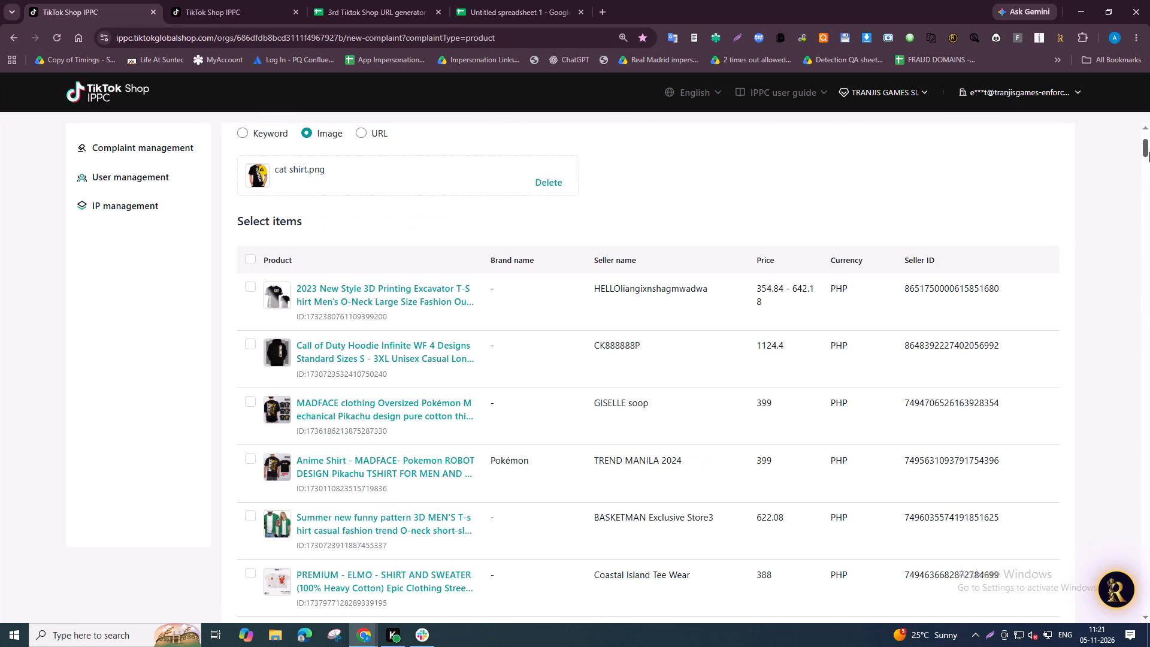
pyautogui.scroll(3, 564, 238)
pyautogui.click(528, 252)
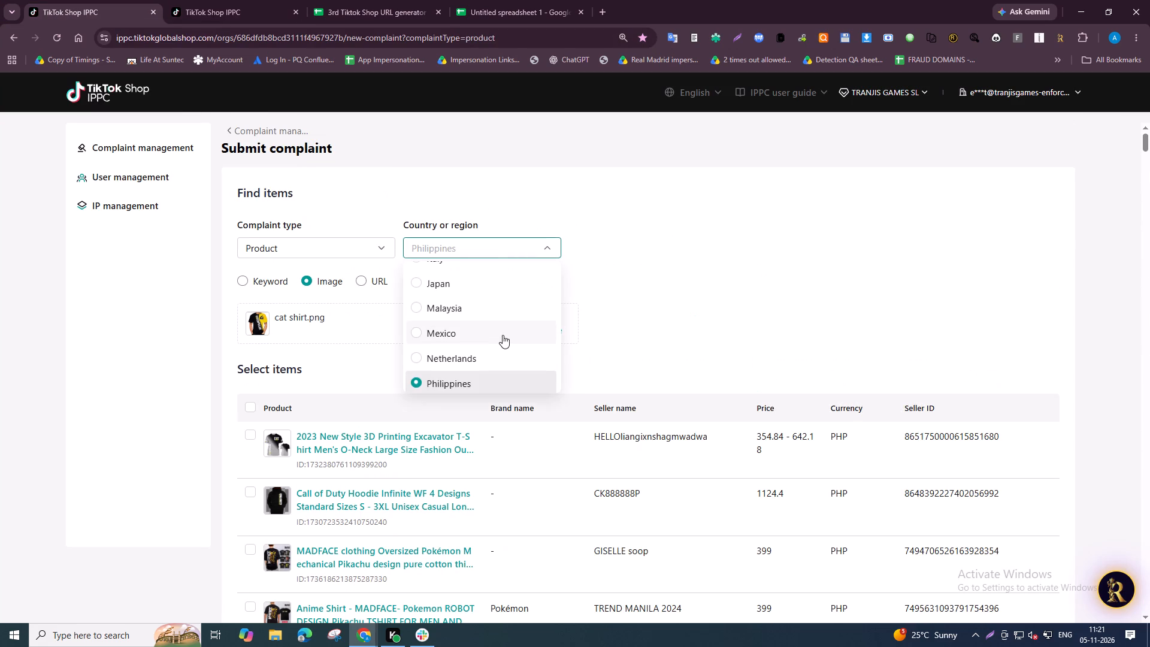
pyautogui.click(494, 307)
pyautogui.click(791, 395)
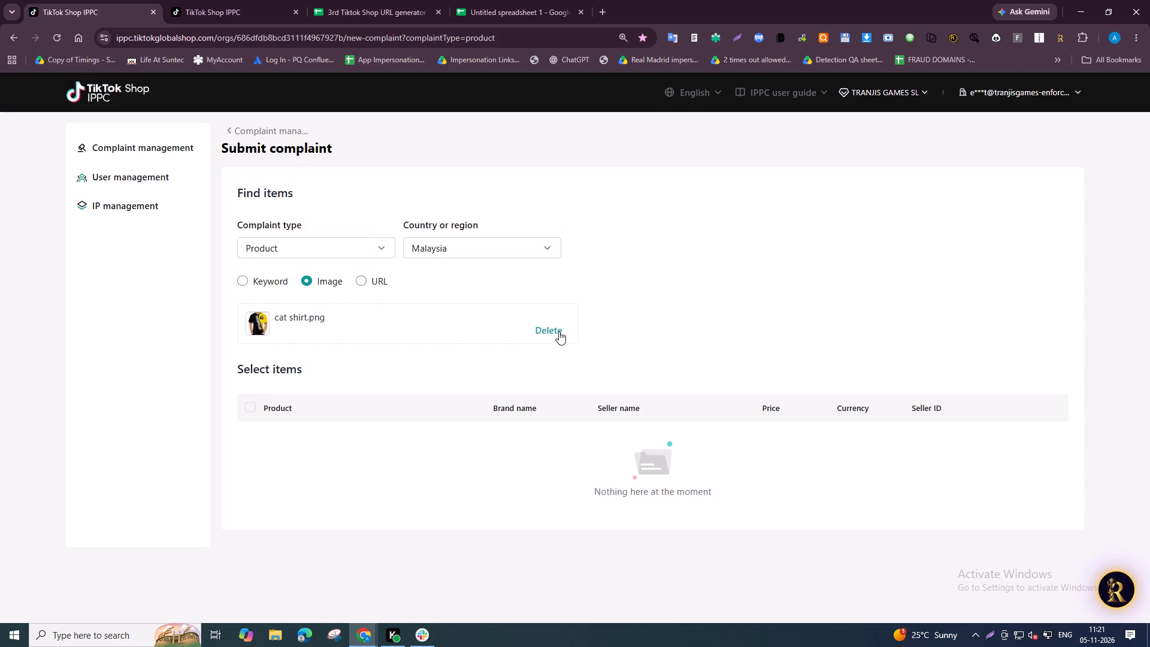
# Replace the cat shirt search photo with the red Caterpillar shirt image cater ggg from the Amreen folder.
pyautogui.click(559, 327)
pyautogui.click(299, 315)
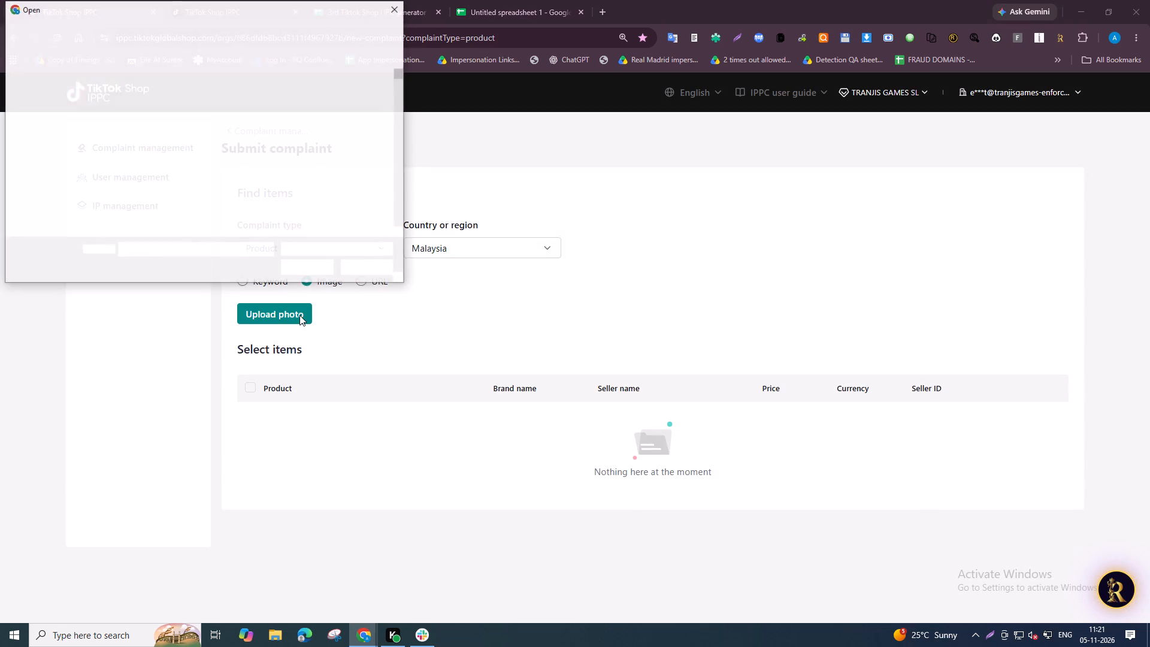
pyautogui.click(298, 217)
pyautogui.scroll(-6, 298, 216)
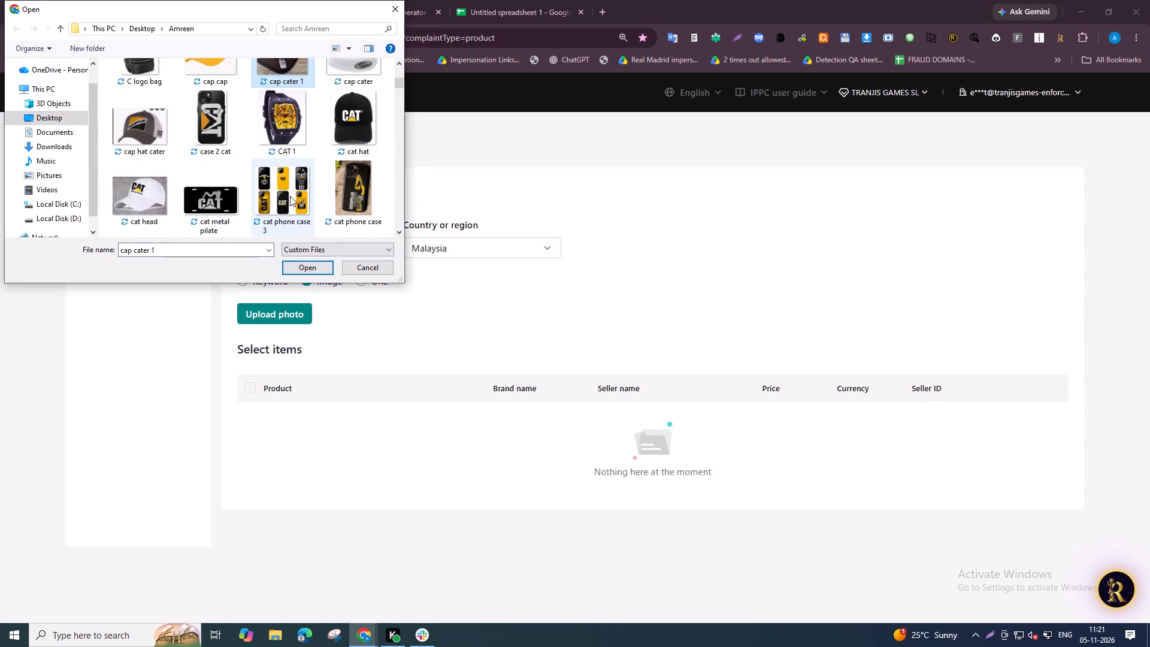
pyautogui.scroll(-8, 290, 188)
pyautogui.scroll(4, 291, 198)
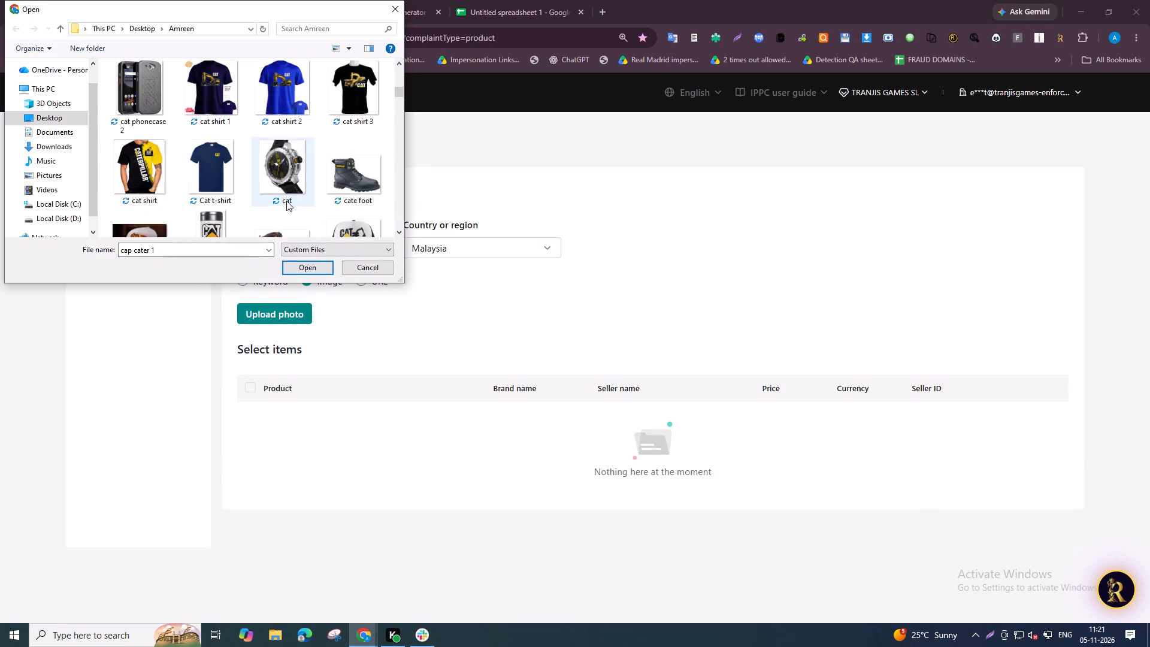
pyautogui.scroll(-2, 209, 217)
pyautogui.click(125, 195)
pyautogui.click(325, 265)
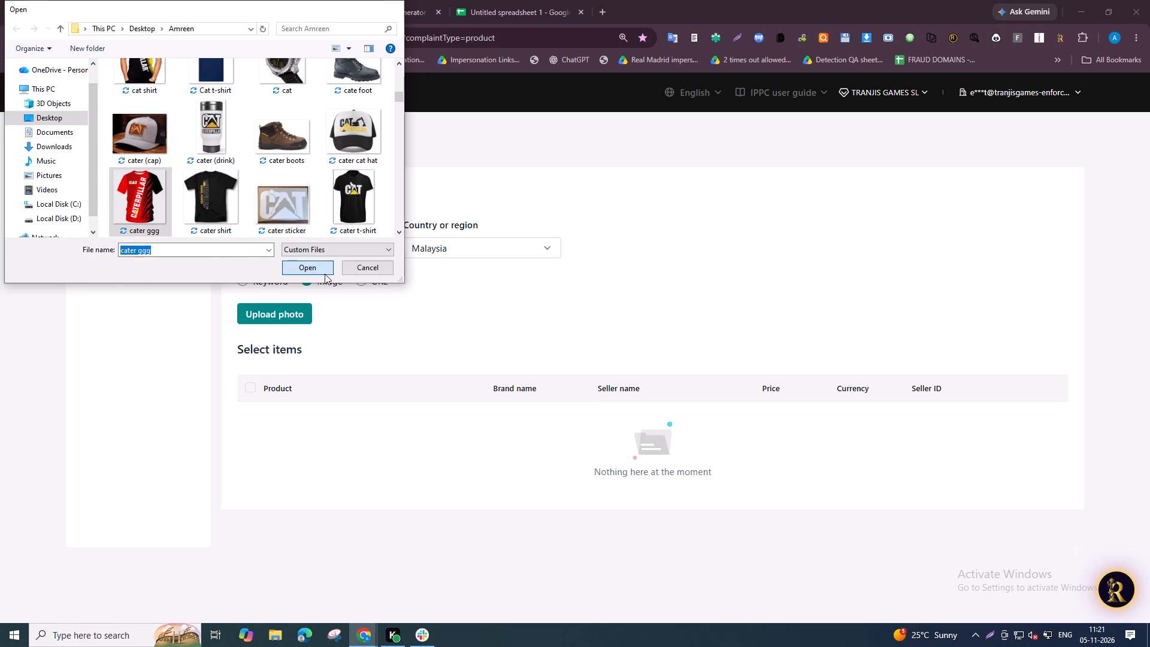
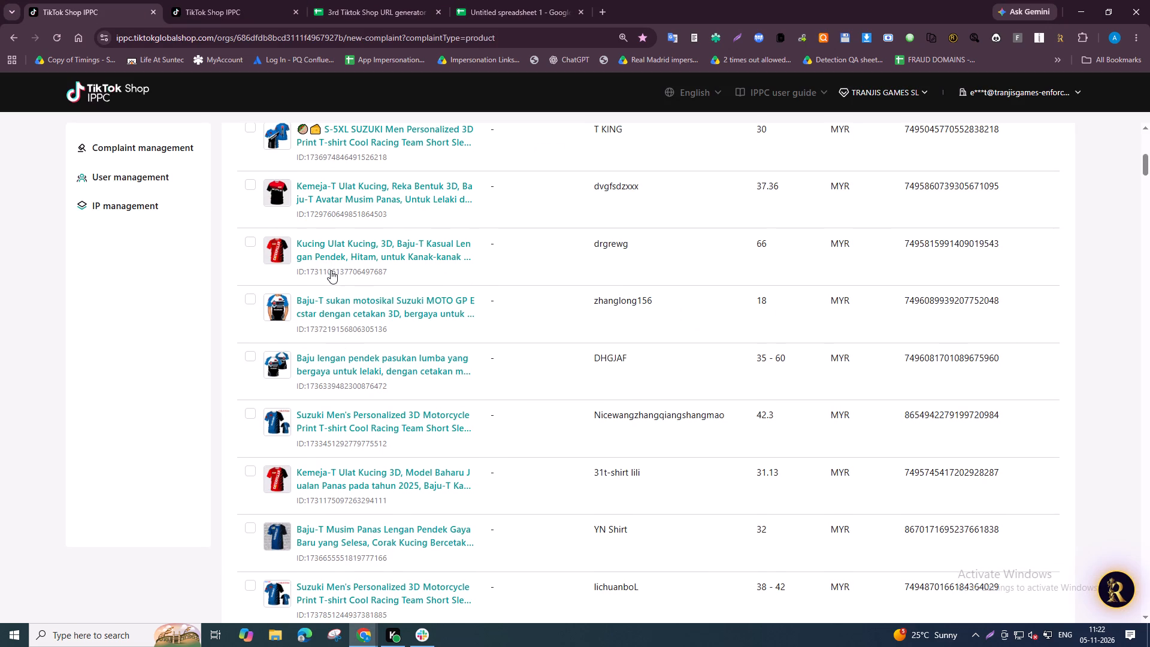
pyautogui.doubleClick(329, 273)
pyautogui.click(347, 283)
pyautogui.doubleClick(351, 275)
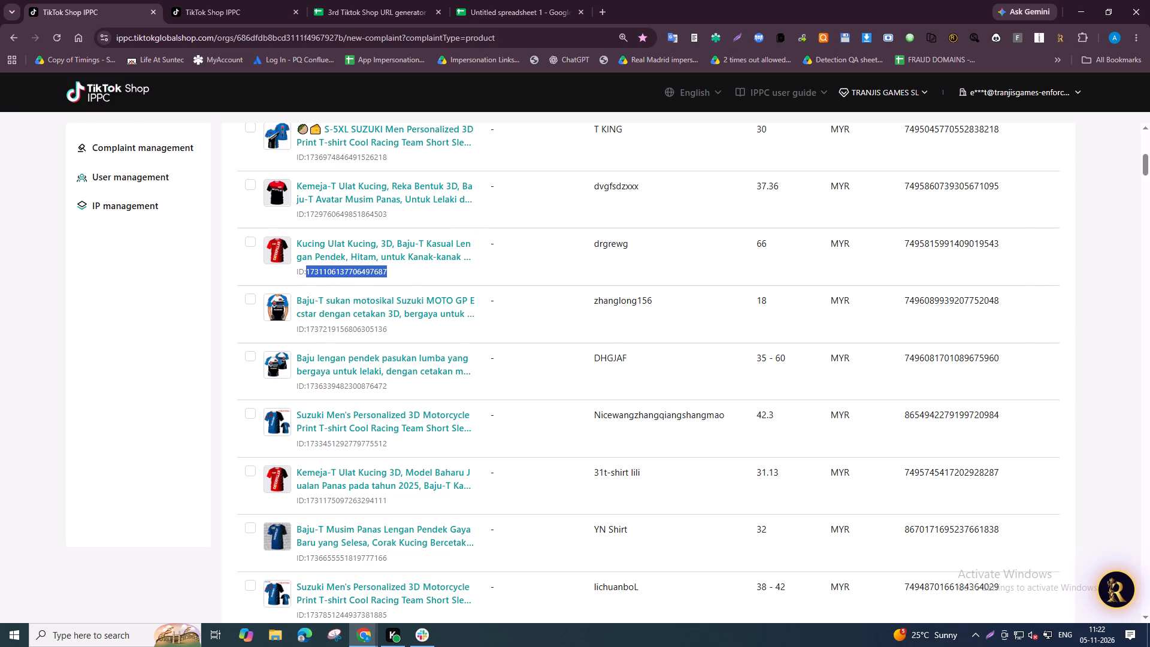
pyautogui.hotkey('ctrl', 'c')
pyautogui.hotkey('alt', 'Tab')
pyautogui.click(380, 434)
pyautogui.hotkey('ctrl', 'v')
pyautogui.hotkey('alt', 'Tab')
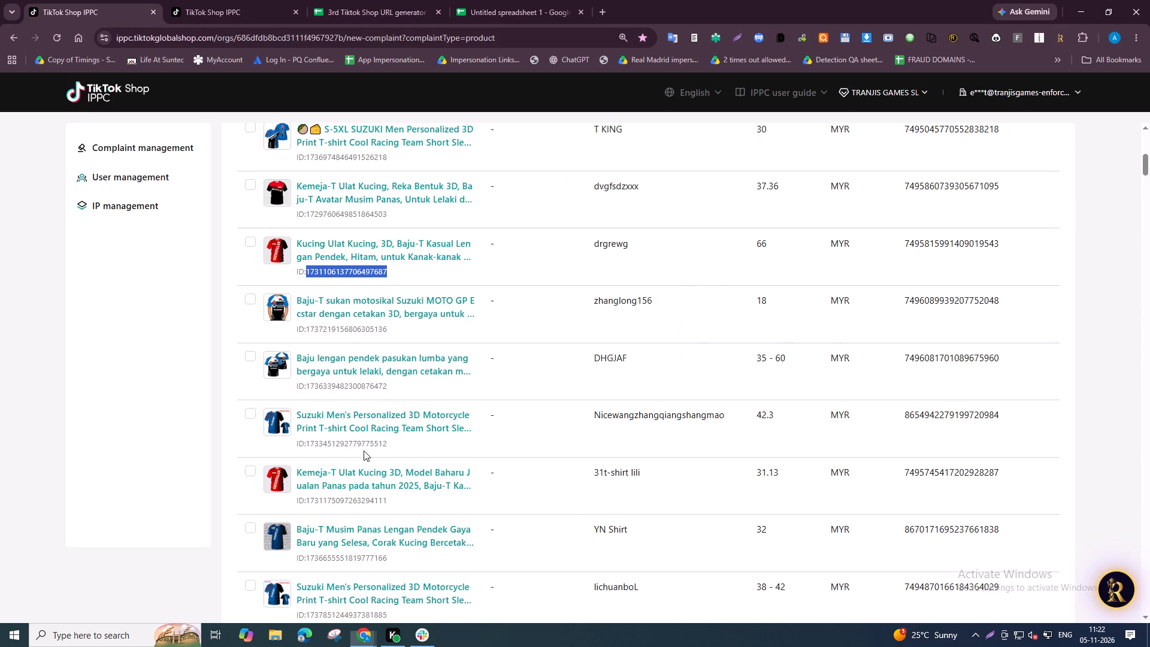
pyautogui.doubleClick(339, 497)
pyautogui.hotkey('ctrl', 'c')
pyautogui.hotkey('alt', 'Tab')
pyautogui.click(356, 446)
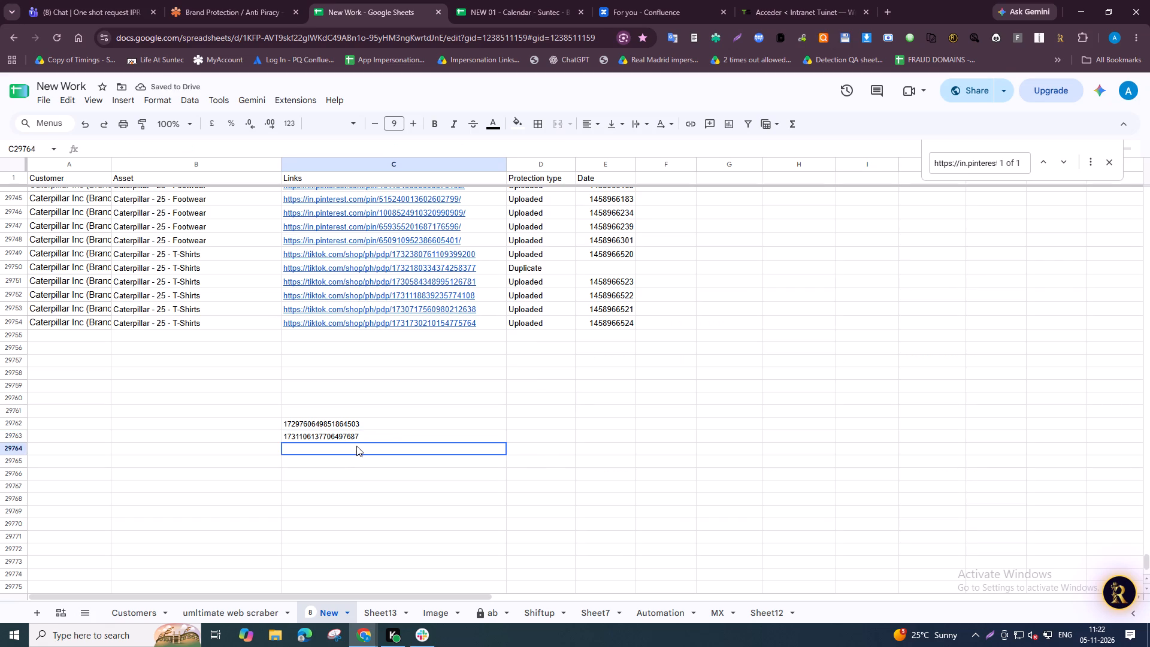
pyautogui.hotkey('ctrl', 'v')
pyautogui.hotkey('alt', 'Tab')
pyautogui.scroll(-11, 358, 447)
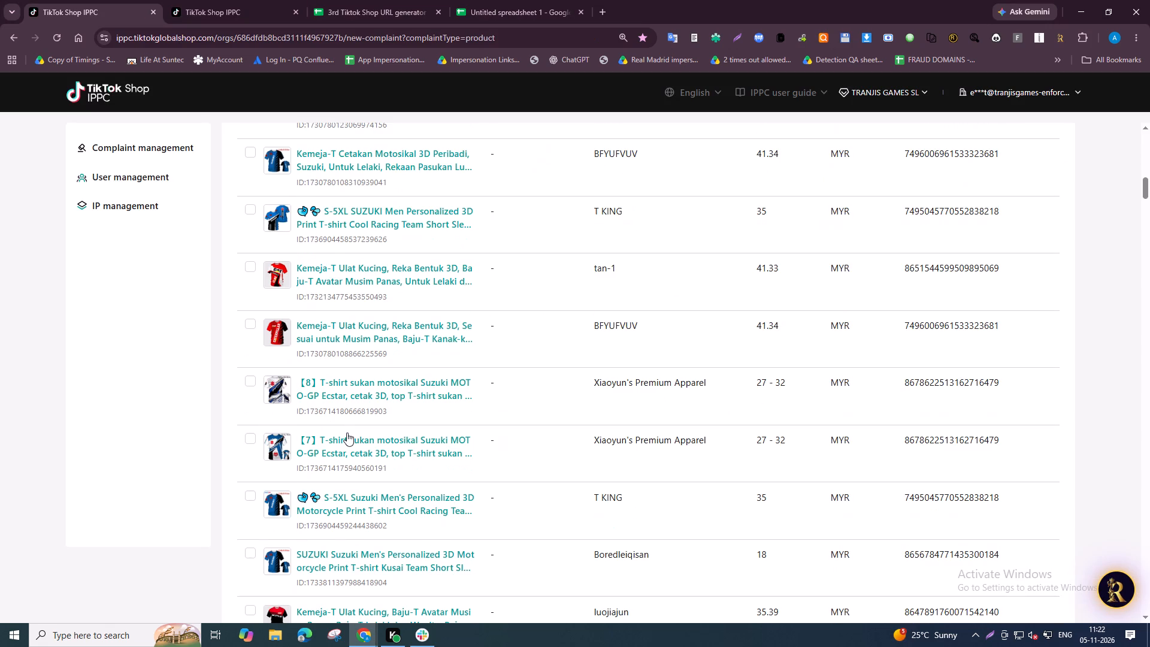
pyautogui.doubleClick(342, 190)
pyautogui.hotkey('ctrl', 'c')
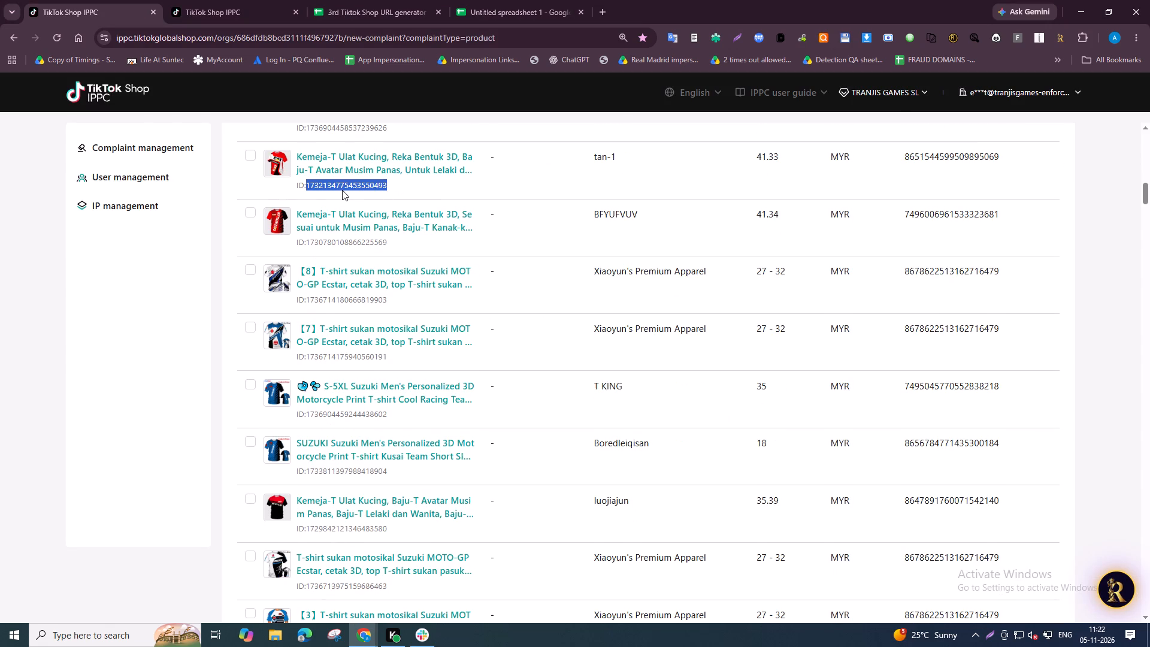
pyautogui.hotkey('alt', 'Tab')
pyautogui.click(364, 467)
pyautogui.hotkey('ctrl', 'v')
pyautogui.hotkey('alt', 'Tab')
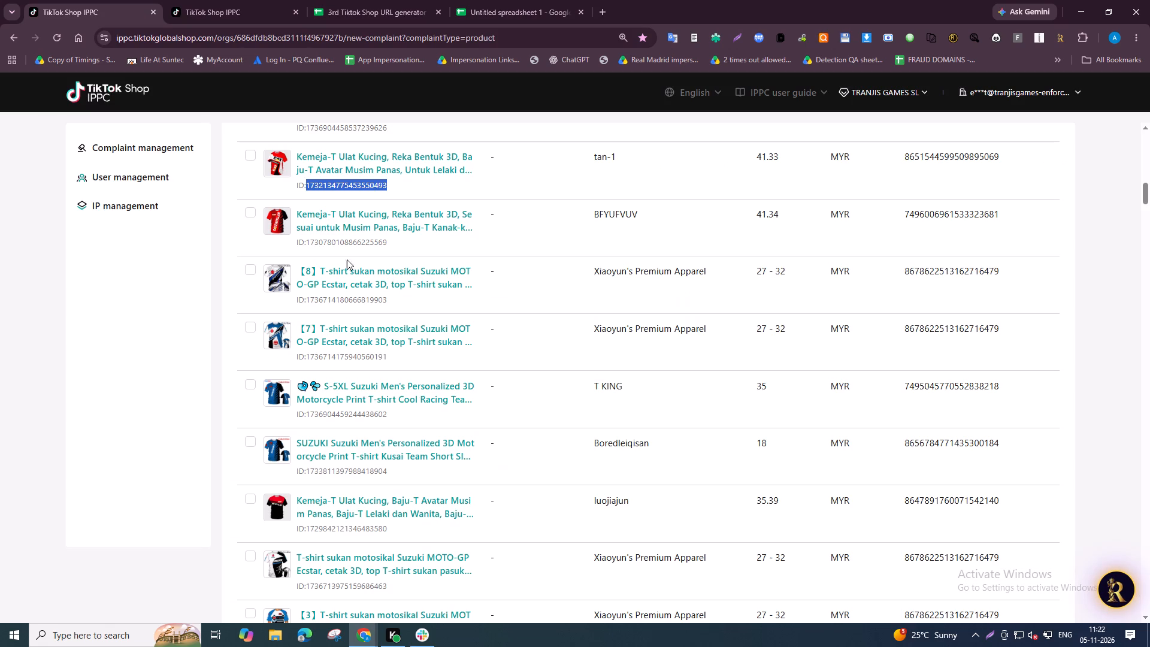
pyautogui.doubleClick(348, 247)
pyautogui.hotkey('ctrl', 'c')
pyautogui.hotkey('alt', 'Tab')
pyautogui.click(347, 479)
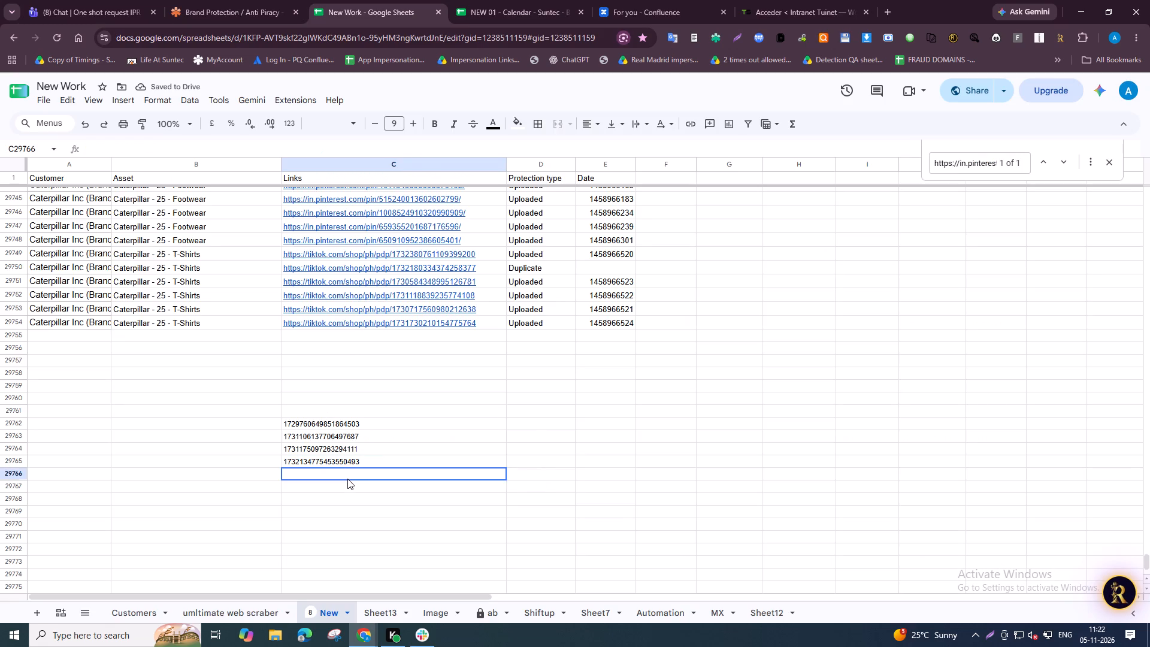
pyautogui.hotkey('ctrl', 'v')
pyautogui.hotkey('alt', 'Tab')
pyautogui.click(285, 518)
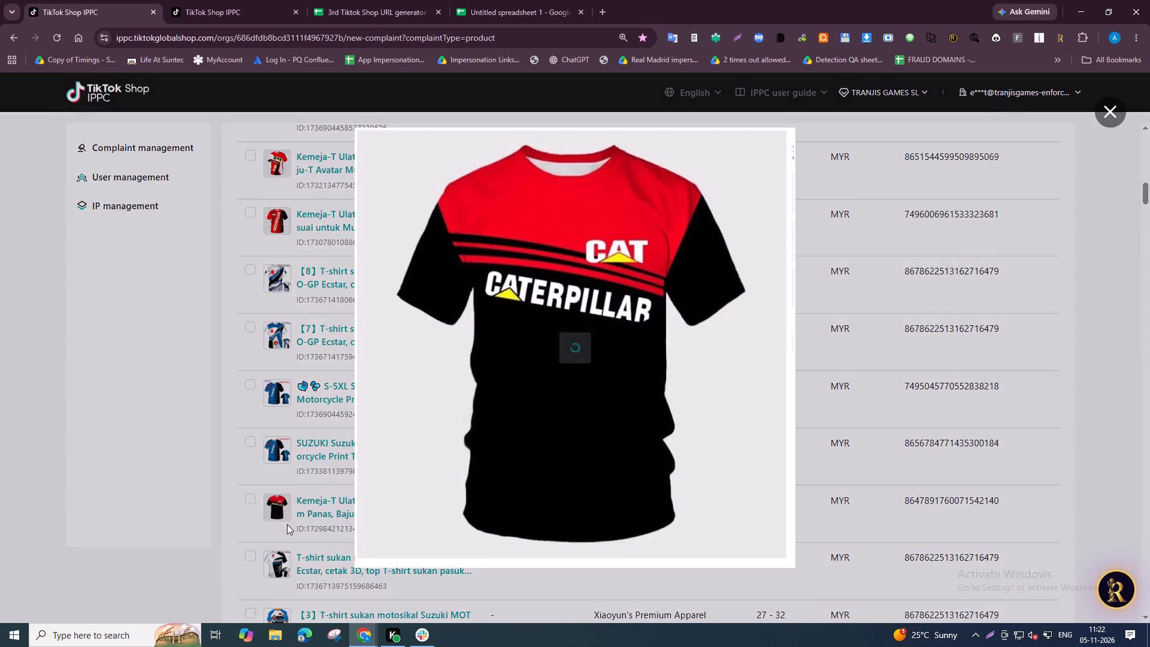
pyautogui.click(289, 527)
pyautogui.doubleClick(350, 531)
pyautogui.hotkey('ctrl', 'c')
pyautogui.hotkey('alt', 'Tab')
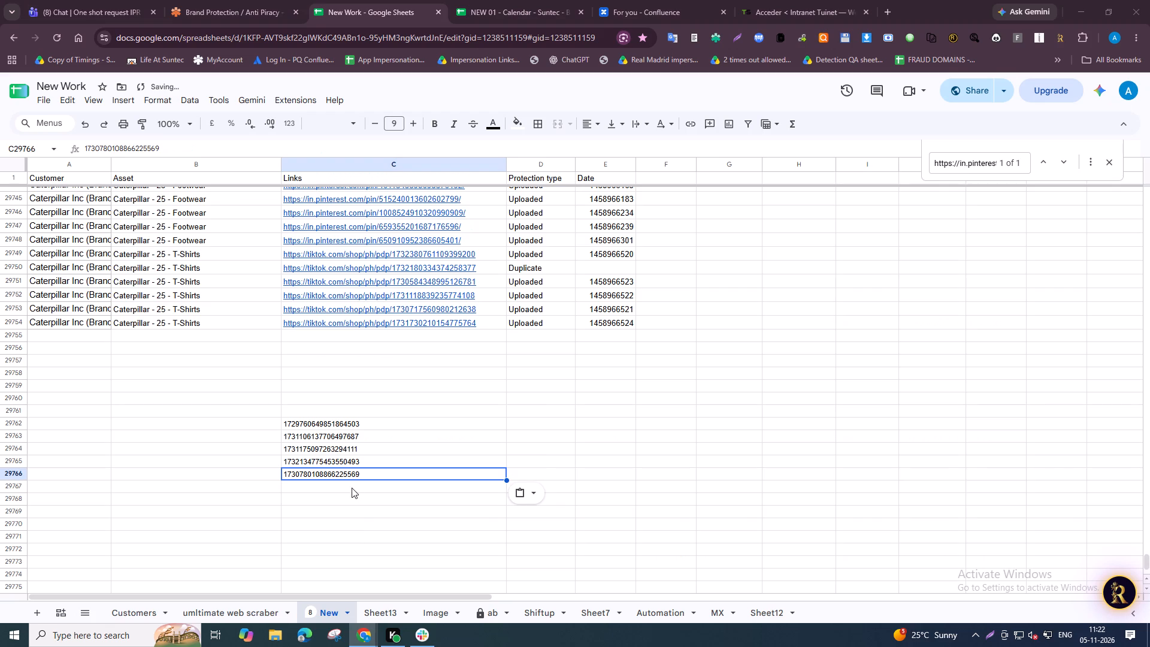
pyautogui.click(352, 488)
pyautogui.hotkey('ctrl', 'v')
pyautogui.hotkey('alt', 'Tab')
pyautogui.scroll(-6, 370, 482)
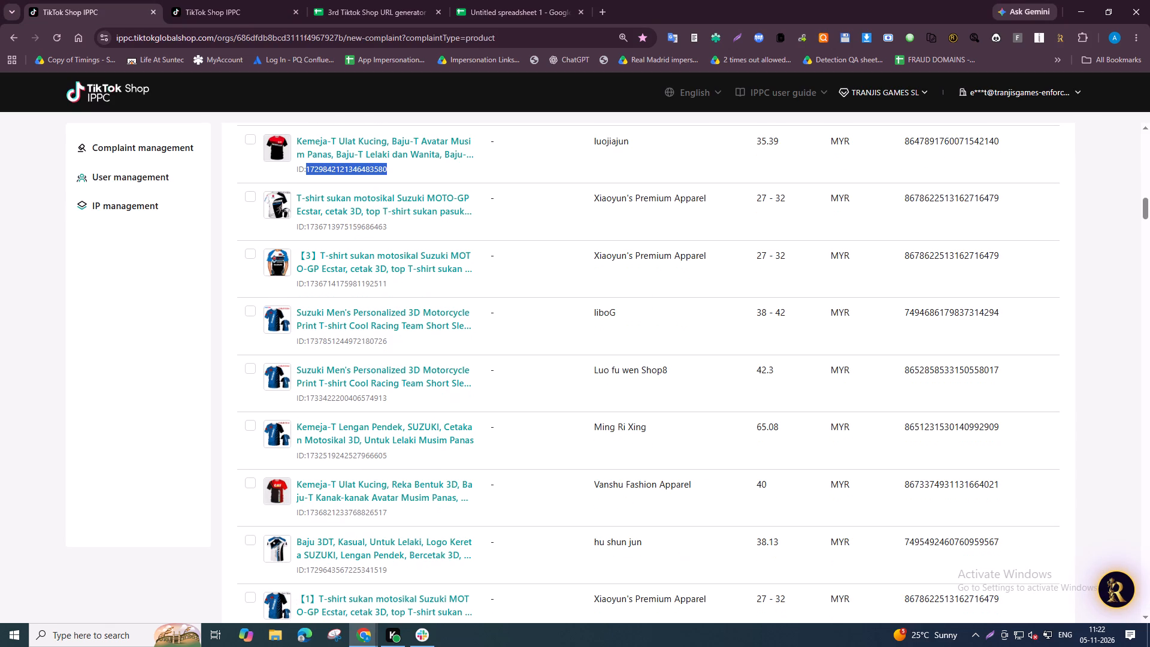
pyautogui.doubleClick(348, 515)
pyautogui.hotkey('ctrl', 'c')
pyautogui.hotkey('alt', 'Tab')
pyautogui.click(353, 503)
pyautogui.hotkey('ctrl', 'v')
pyautogui.hotkey('alt', 'Tab')
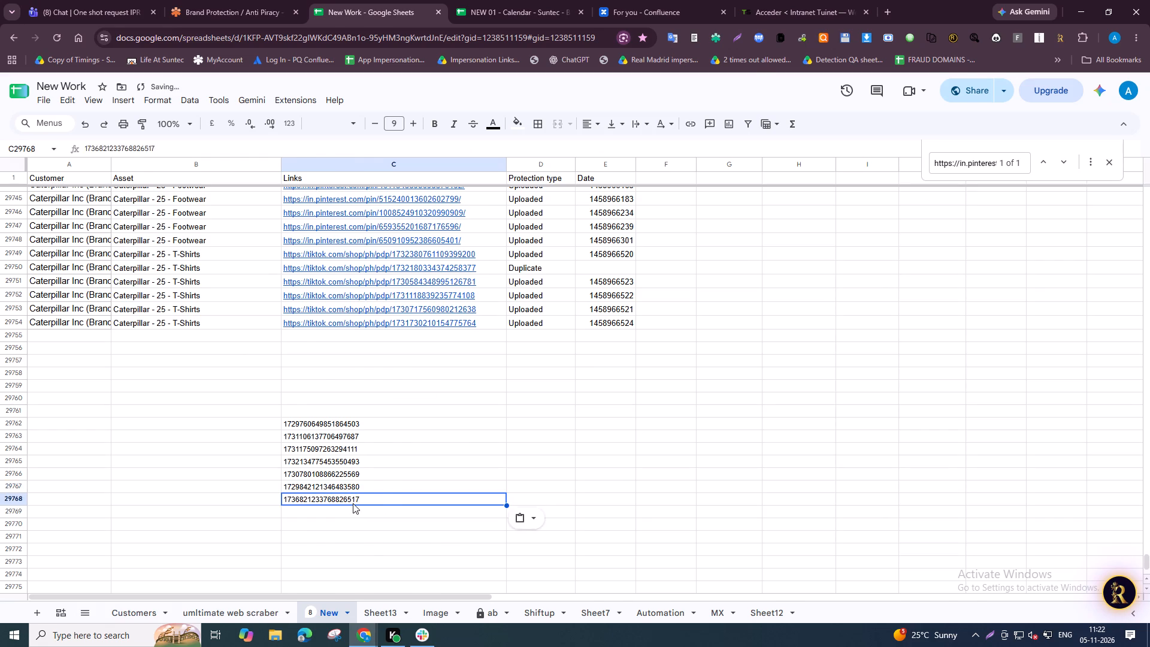
# Examine the images of the SUZUKI shirt listings on either side of the Vanshu Fashion Apparel listing for Caterpillar branding.
pyautogui.click(287, 444)
pyautogui.click(287, 448)
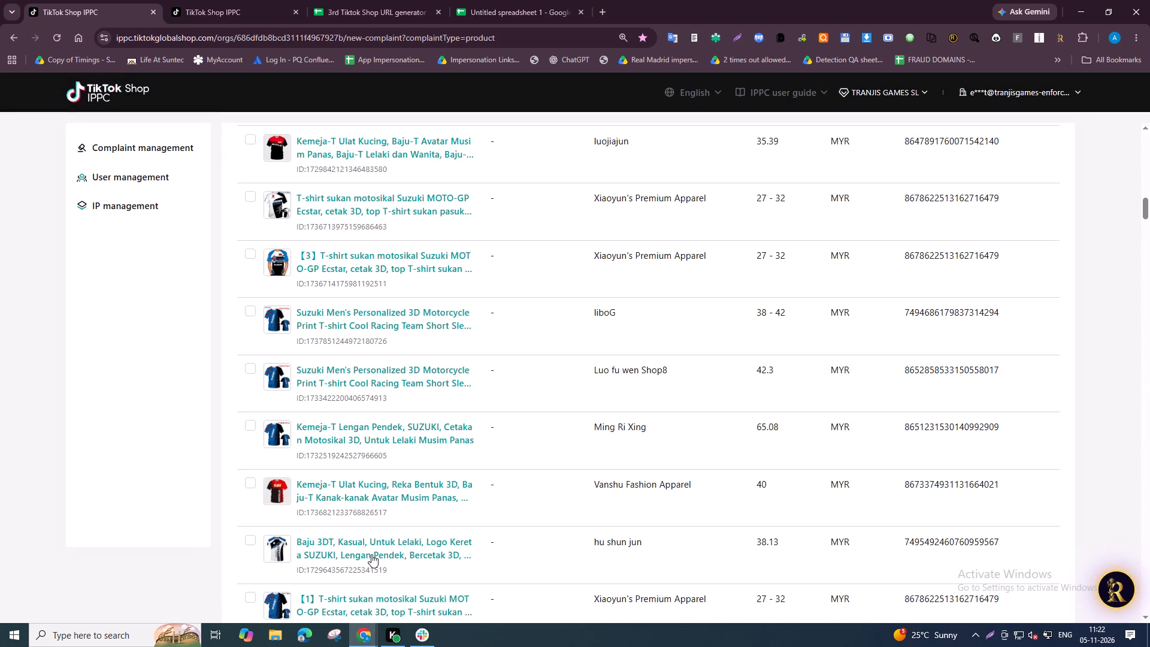
pyautogui.click(289, 565)
pyautogui.click(276, 563)
pyautogui.click(274, 557)
pyautogui.click(277, 563)
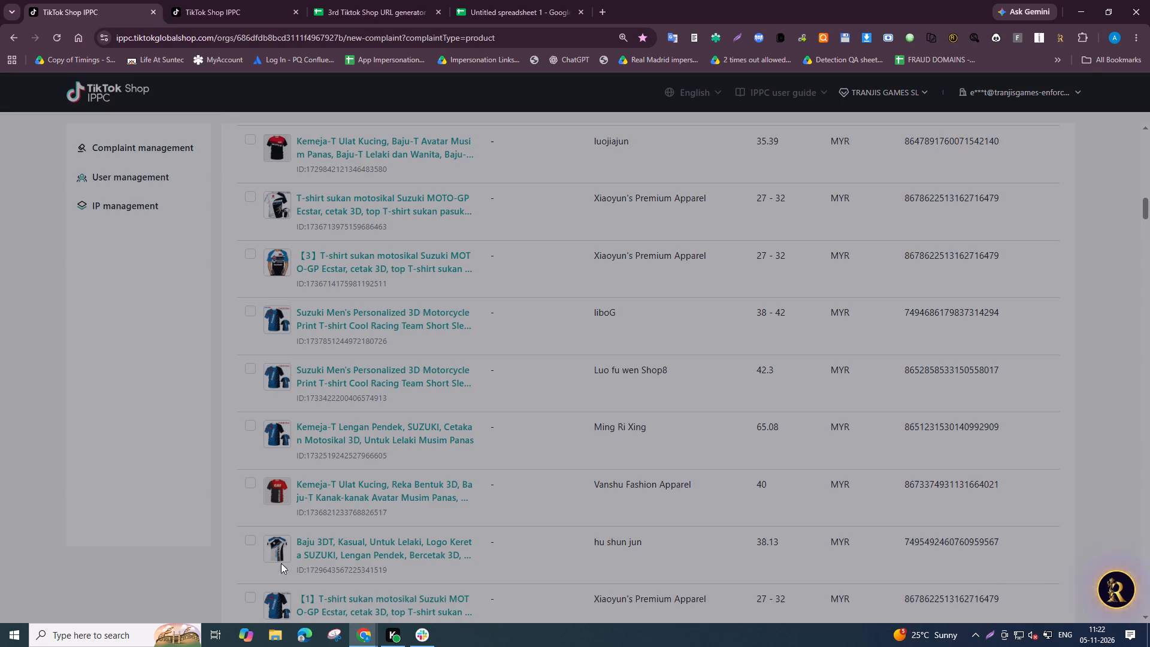
pyautogui.doubleClick(340, 573)
pyautogui.scroll(-8, 385, 532)
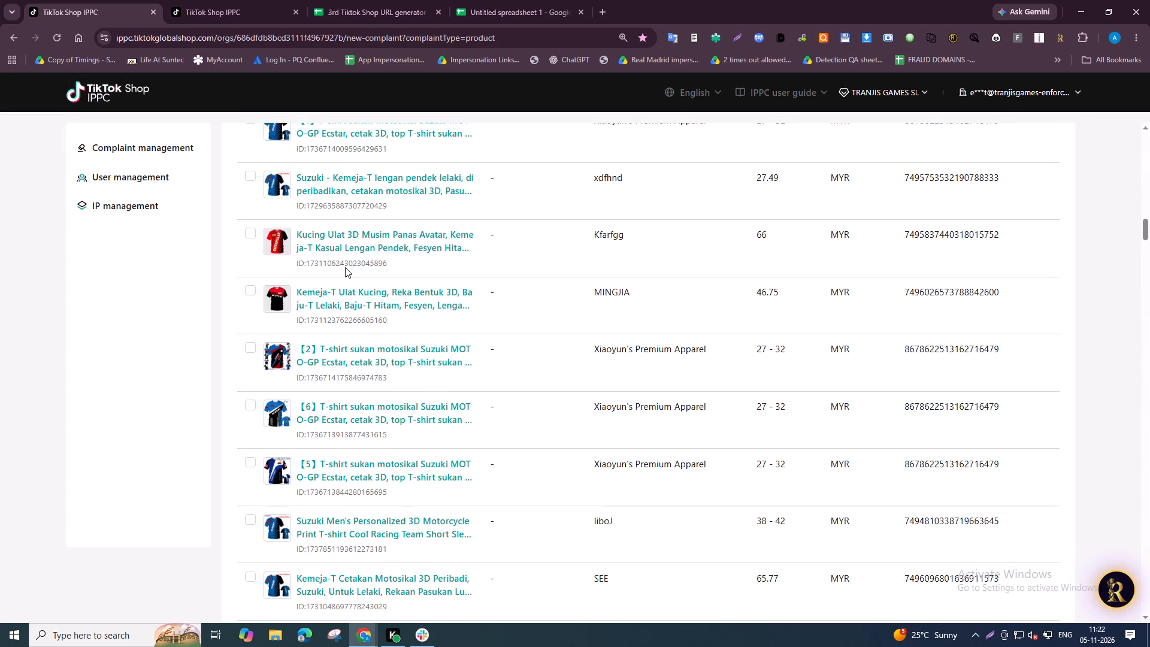
pyautogui.doubleClick(345, 267)
pyautogui.hotkey('ctrl', 'c')
pyautogui.hotkey('alt', 'Tab')
pyautogui.click(329, 519)
pyautogui.hotkey('ctrl', 'v')
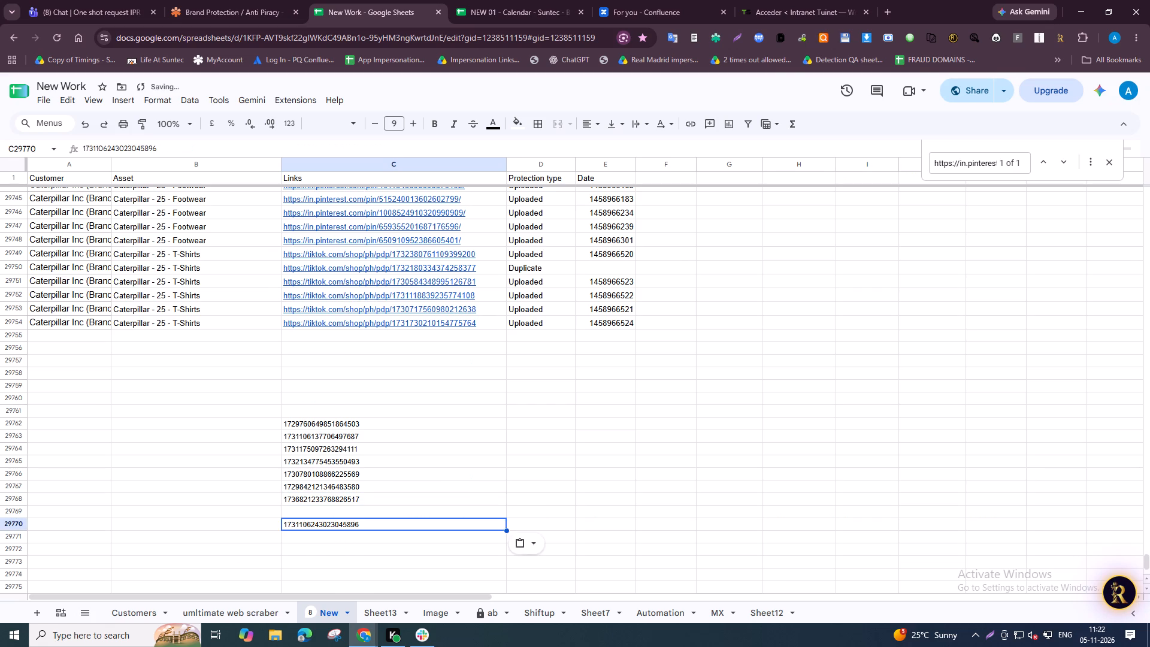
pyautogui.hotkey('alt', 'Tab')
pyautogui.doubleClick(351, 321)
pyautogui.hotkey('ctrl', 'c')
pyautogui.hotkey('alt', 'Tab')
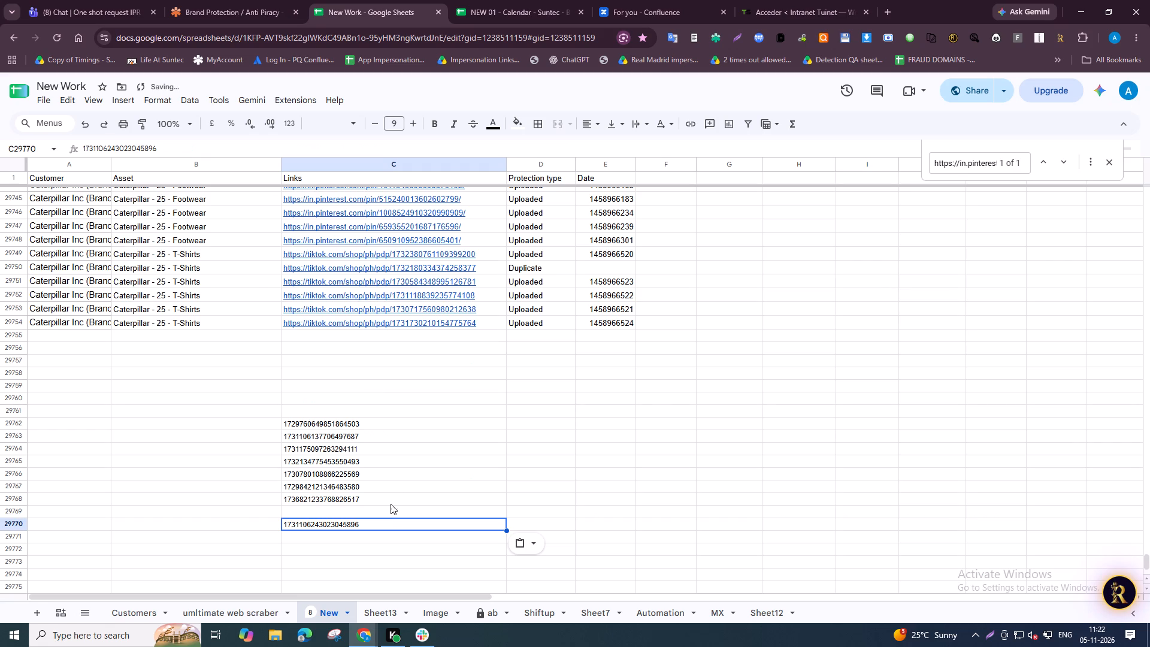
pyautogui.click(387, 512)
pyautogui.hotkey('ctrl', 'v')
pyautogui.click(385, 539)
pyautogui.hotkey('alt', 'Tab')
pyautogui.scroll(-5, 421, 475)
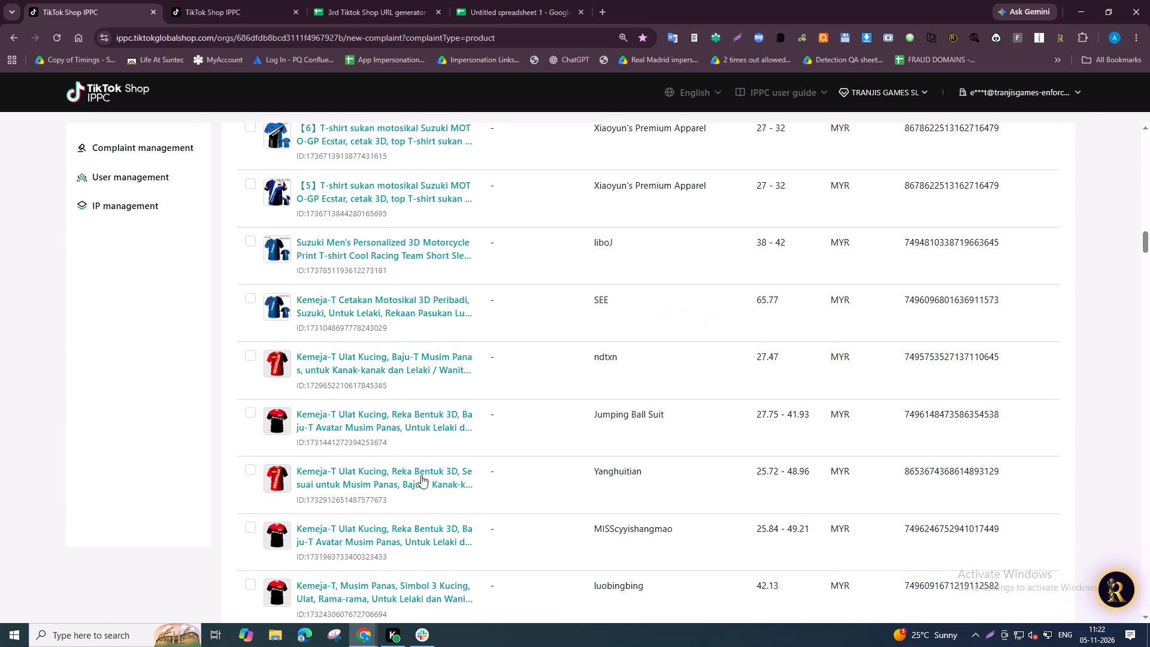
pyautogui.doubleClick(360, 364)
pyautogui.hotkey('ctrl', 'c')
pyautogui.hotkey('alt', 'Tab')
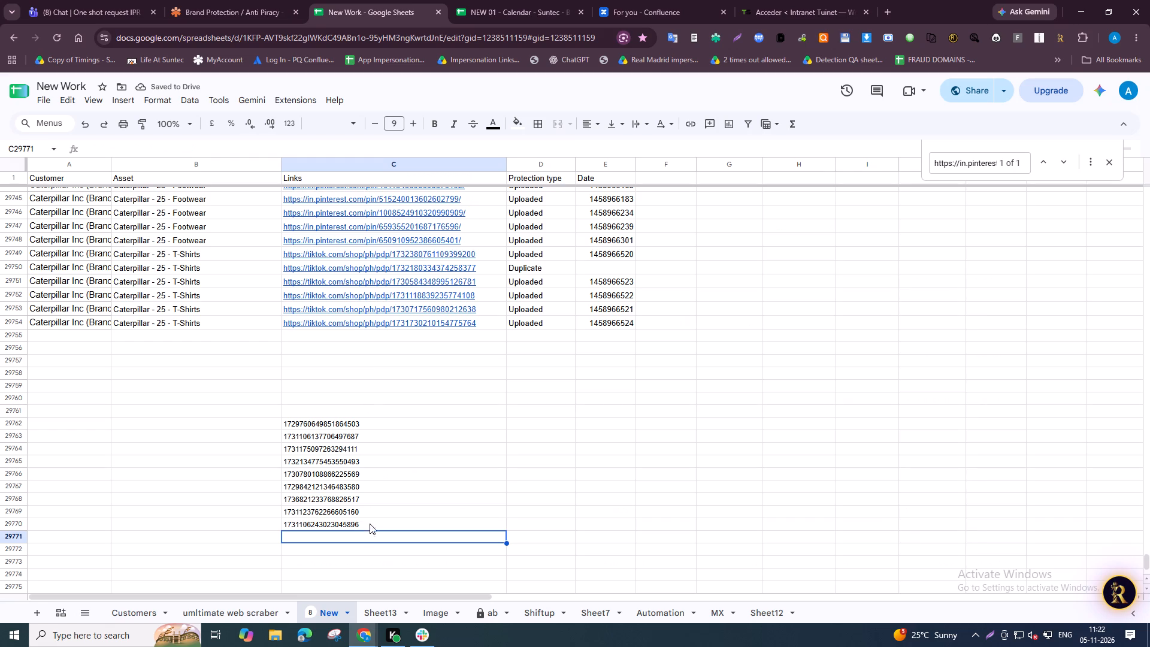
pyautogui.click(368, 540)
pyautogui.hotkey('ctrl', 'v')
pyautogui.hotkey('alt', 'Tab')
pyautogui.doubleClick(335, 415)
pyautogui.hotkey('ctrl', 'c')
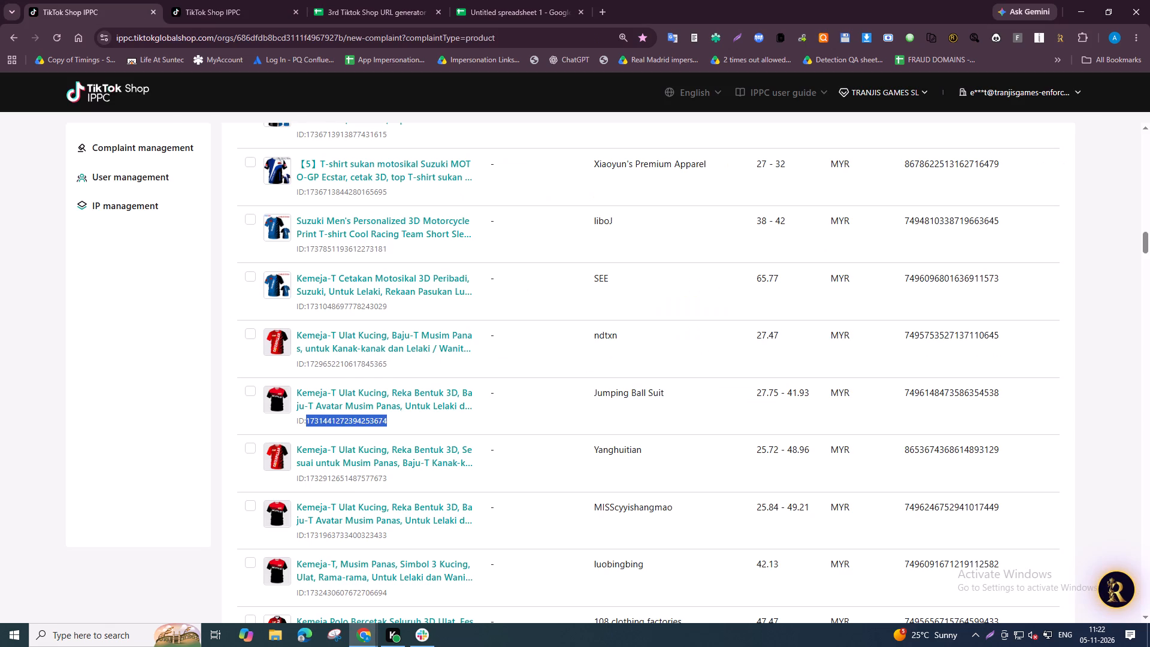
pyautogui.hotkey('alt', 'Tab')
pyautogui.click(356, 549)
pyautogui.hotkey('ctrl', 'v')
pyautogui.hotkey('alt', 'Tab')
pyautogui.hotkey('alt', 'Tab')
pyautogui.hotkey('alt', 'Tab')
pyautogui.doubleClick(353, 477)
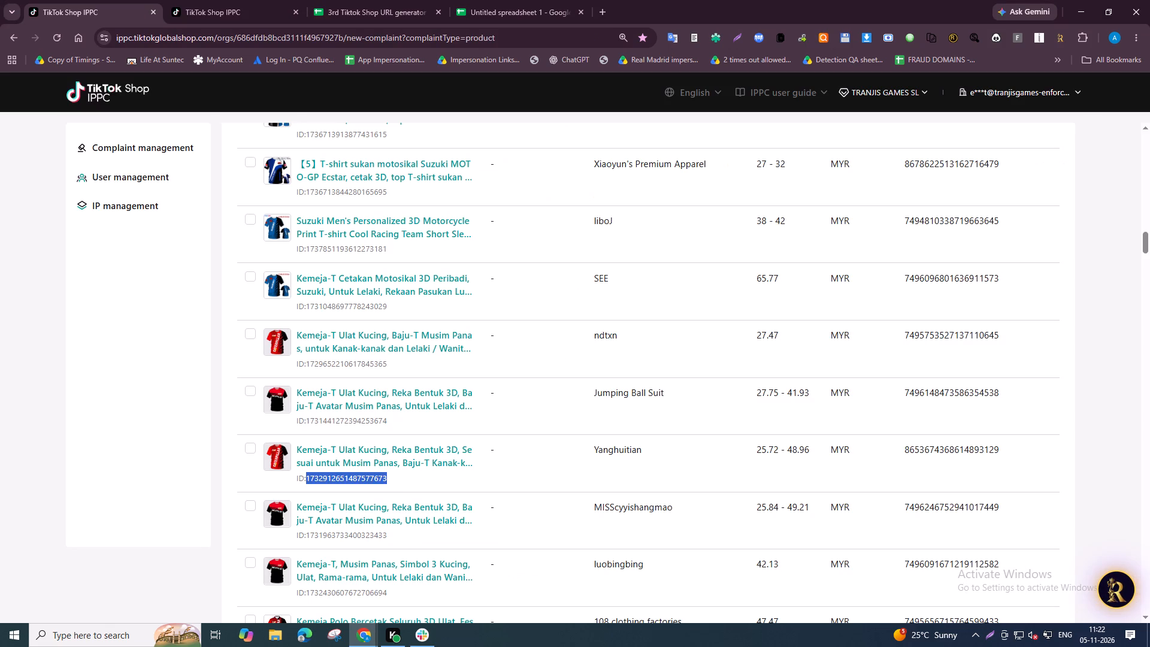
pyautogui.hotkey('ctrl', 'c')
pyautogui.hotkey('alt', 'Tab')
pyautogui.click(357, 561)
pyautogui.hotkey('ctrl', 'v')
pyautogui.hotkey('alt', 'Tab')
pyautogui.doubleClick(346, 539)
pyautogui.hotkey('ctrl', 'c')
pyautogui.hotkey('alt', 'Tab')
pyautogui.click(359, 579)
pyautogui.hotkey('ctrl', 'v')
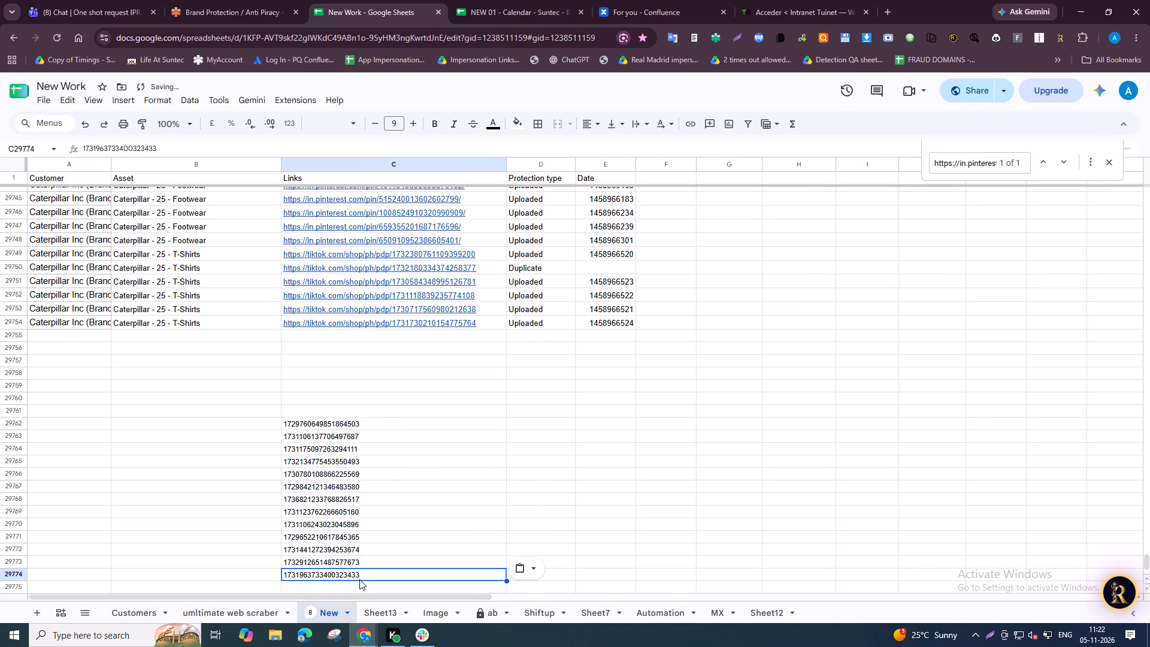
pyautogui.hotkey('alt', 'Tab')
pyautogui.doubleClick(357, 595)
pyautogui.hotkey('ctrl', 'c')
pyautogui.hotkey('alt', 'Tab')
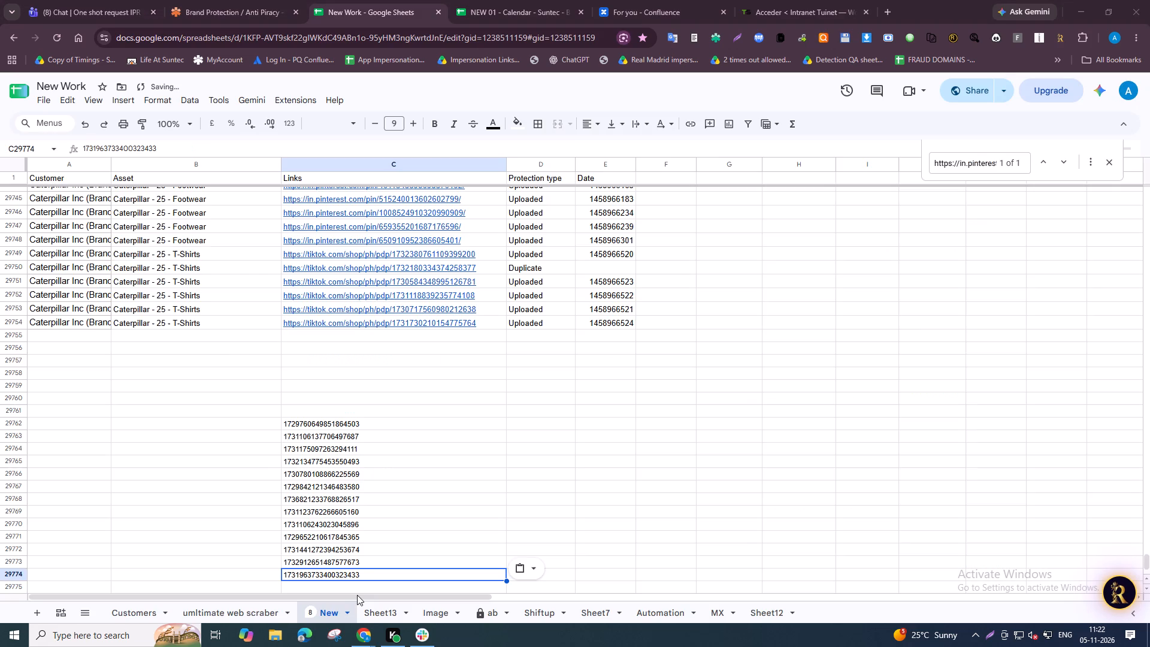
pyautogui.click(359, 591)
pyautogui.hotkey('ctrl', 'v')
pyautogui.hotkey('alt', 'Tab')
pyautogui.scroll(-5, 381, 506)
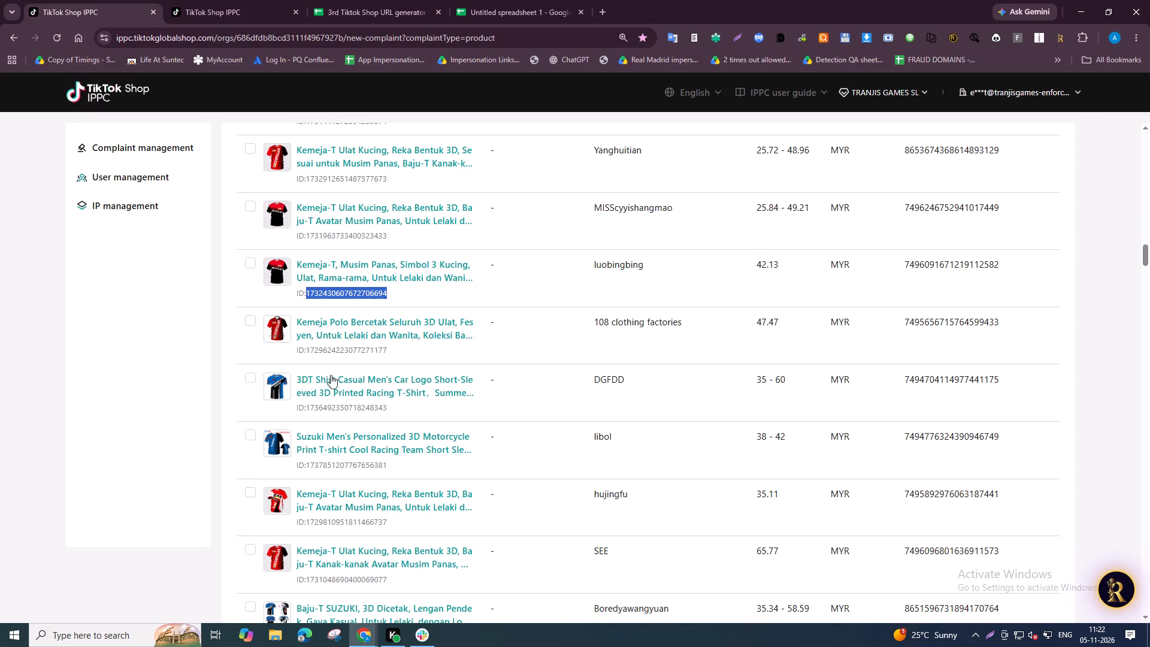
pyautogui.doubleClick(331, 357)
pyautogui.hotkey('ctrl', 'c')
pyautogui.hotkey('alt', 'Tab')
pyautogui.scroll(-4, 345, 369)
pyautogui.click(347, 363)
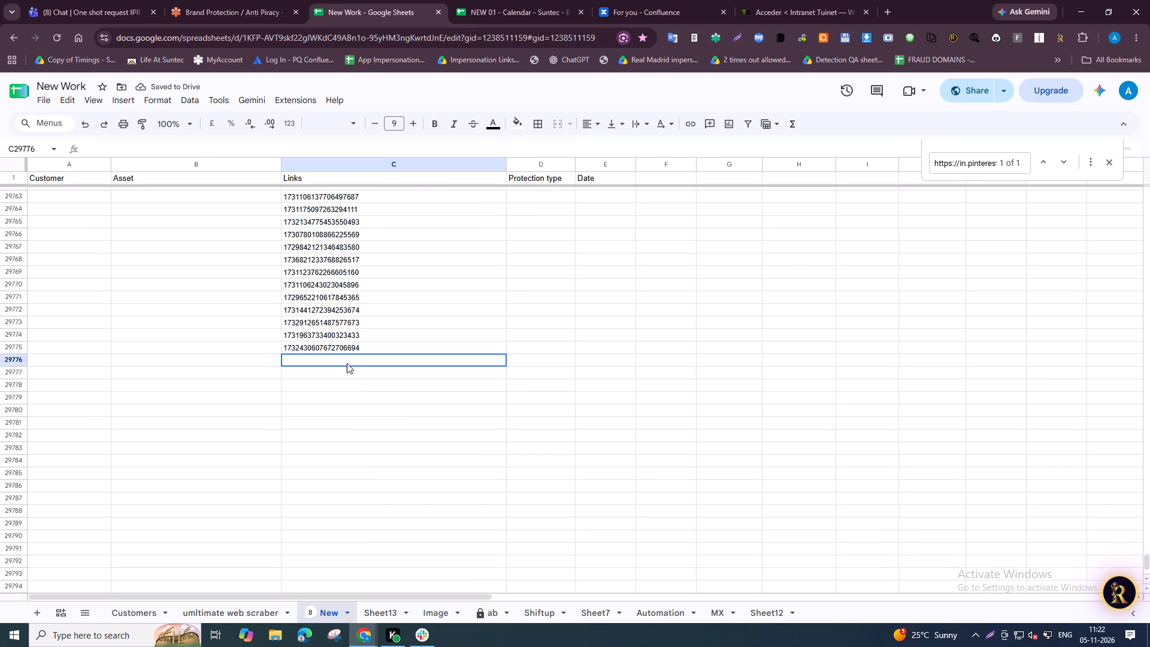
pyautogui.hotkey('ctrl', 'v')
pyautogui.hotkey('alt', 'Tab')
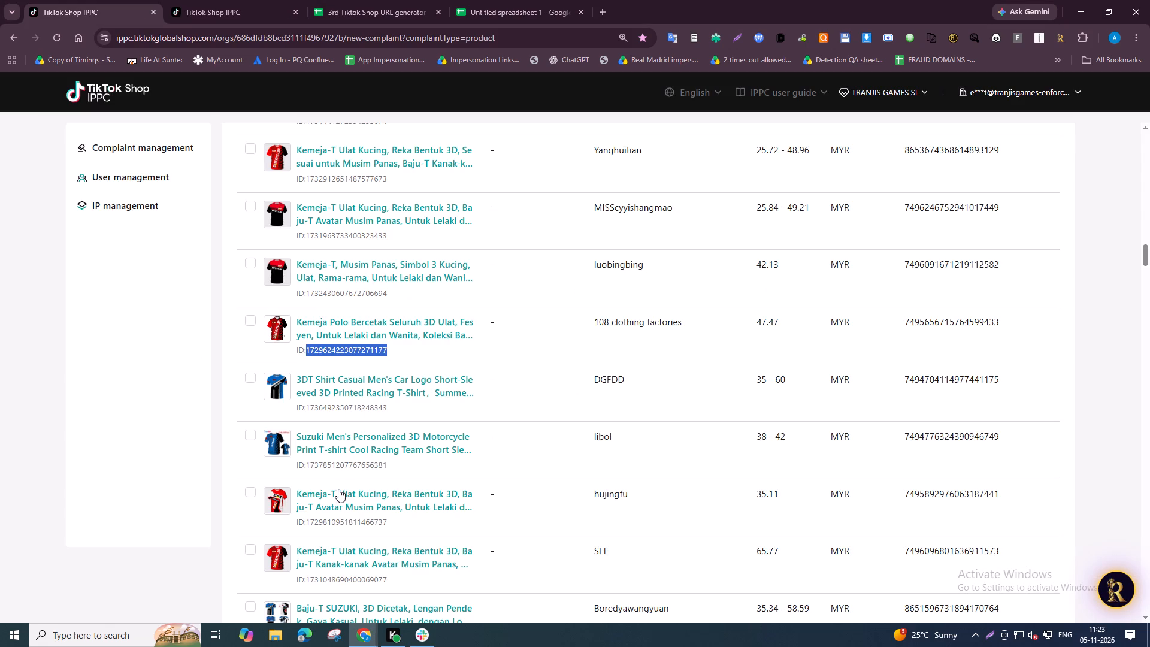
pyautogui.doubleClick(338, 515)
pyautogui.hotkey('ctrl', 'c')
pyautogui.hotkey('alt', 'Tab')
pyautogui.click(351, 376)
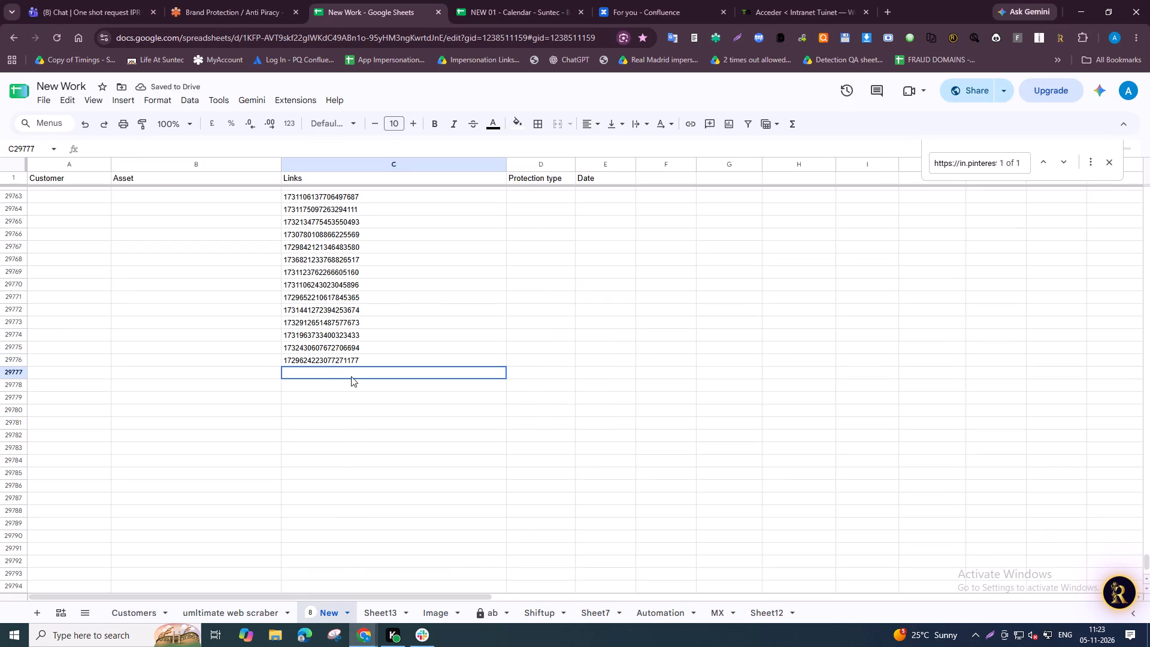
pyautogui.hotkey('ctrl', 'v')
pyautogui.hotkey('alt', 'Tab')
pyautogui.scroll(-3, 367, 398)
pyautogui.doubleClick(353, 406)
pyautogui.hotkey('ctrl', 'c')
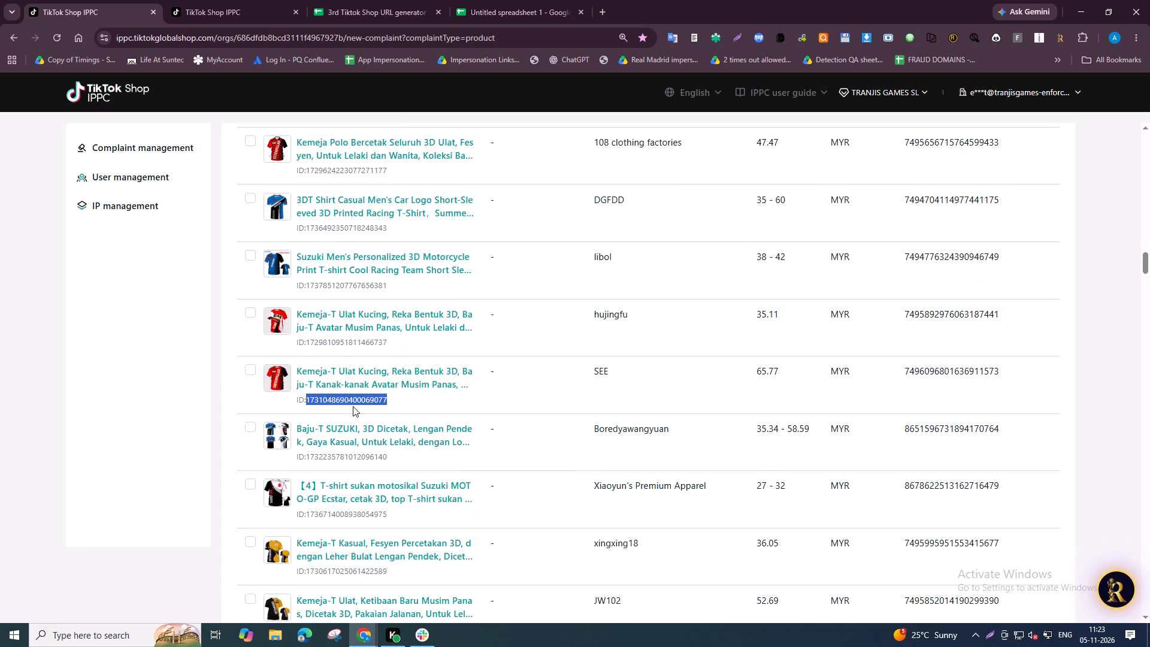
pyautogui.hotkey('alt', 'Tab')
pyautogui.click(355, 393)
pyautogui.hotkey('ctrl', 'v')
pyautogui.hotkey('alt', 'Tab')
pyautogui.scroll(-2, 358, 386)
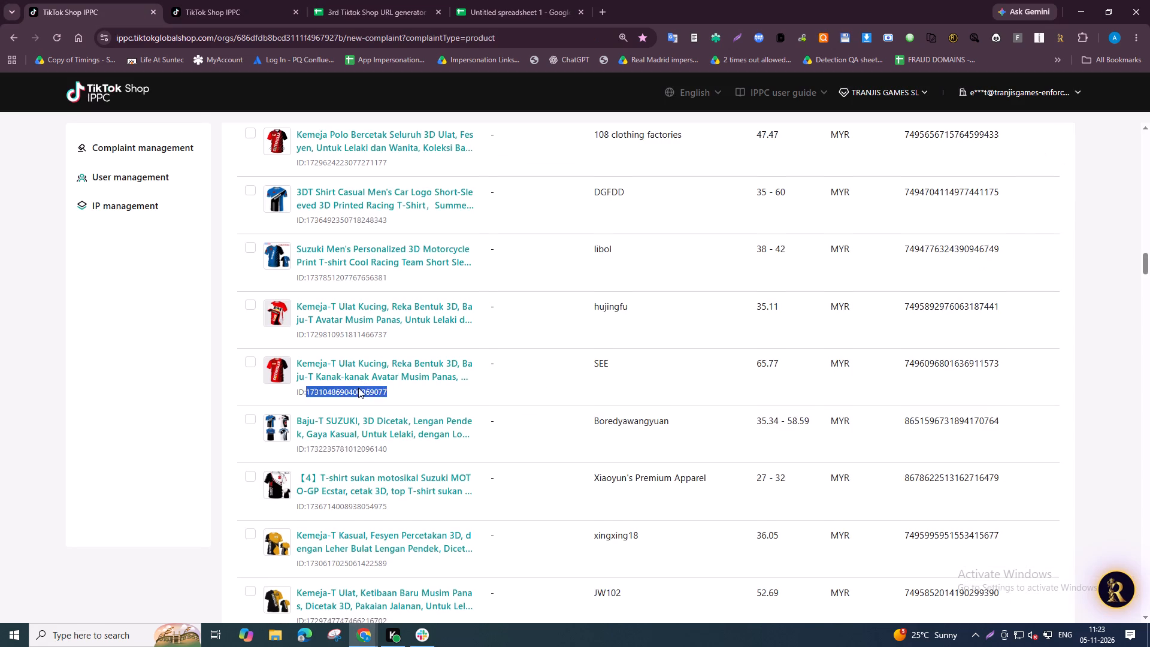
pyautogui.scroll(-2, 358, 388)
pyautogui.doubleClick(348, 335)
pyautogui.hotkey('ctrl', 'c')
pyautogui.hotkey('alt', 'Tab')
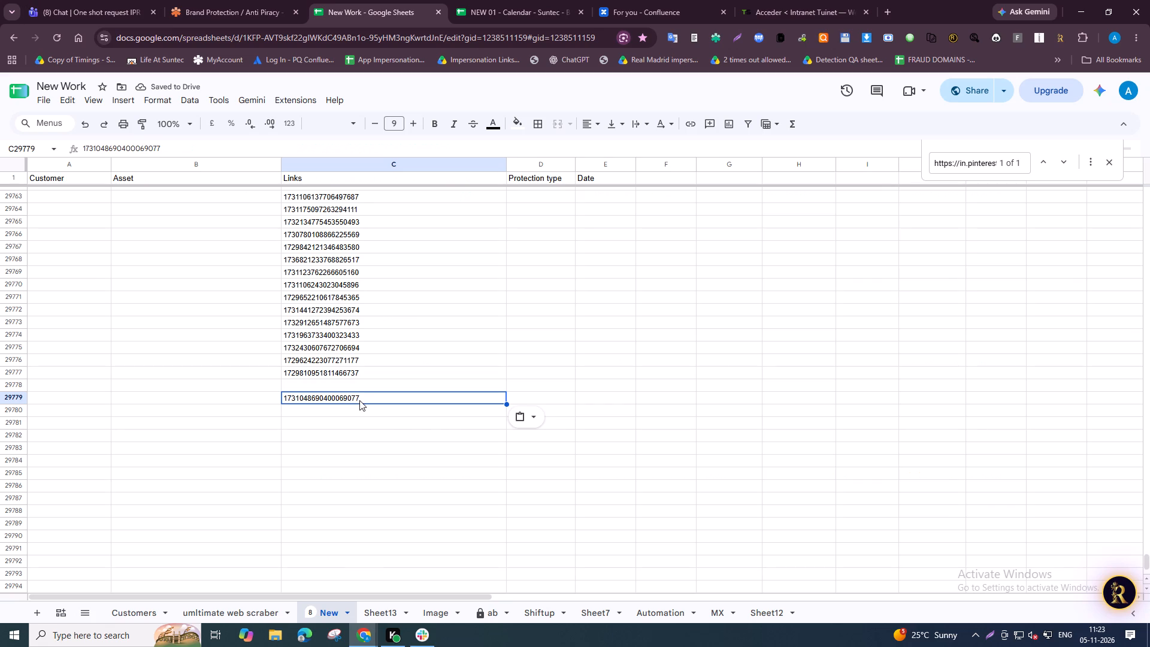
pyautogui.click(358, 389)
pyautogui.hotkey('ctrl', 'v')
pyautogui.hotkey('alt', 'Tab')
pyautogui.doubleClick(355, 388)
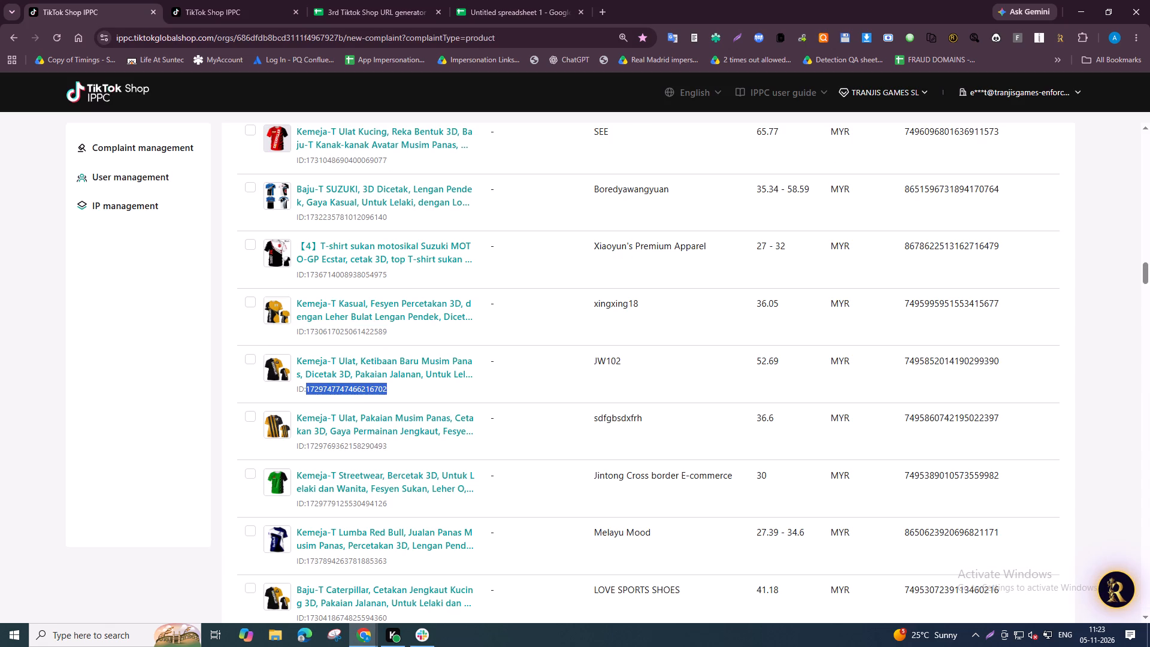
pyautogui.hotkey('ctrl', 'c')
pyautogui.hotkey('alt', 'Tab')
pyautogui.click(355, 406)
pyautogui.hotkey('ctrl', 'v')
pyautogui.hotkey('alt', 'Tab')
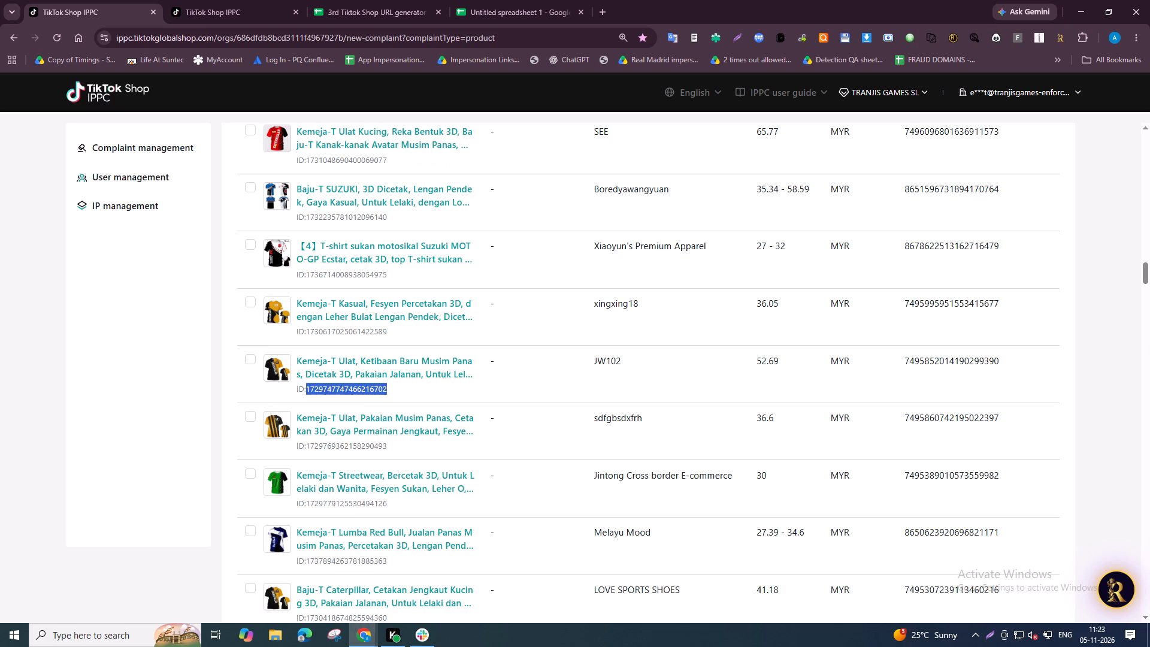
pyautogui.doubleClick(345, 447)
pyautogui.hotkey('ctrl', 'c')
pyautogui.hotkey('alt', 'Tab')
pyautogui.click(348, 423)
pyautogui.hotkey('ctrl', 'v')
pyautogui.hotkey('alt', 'Tab')
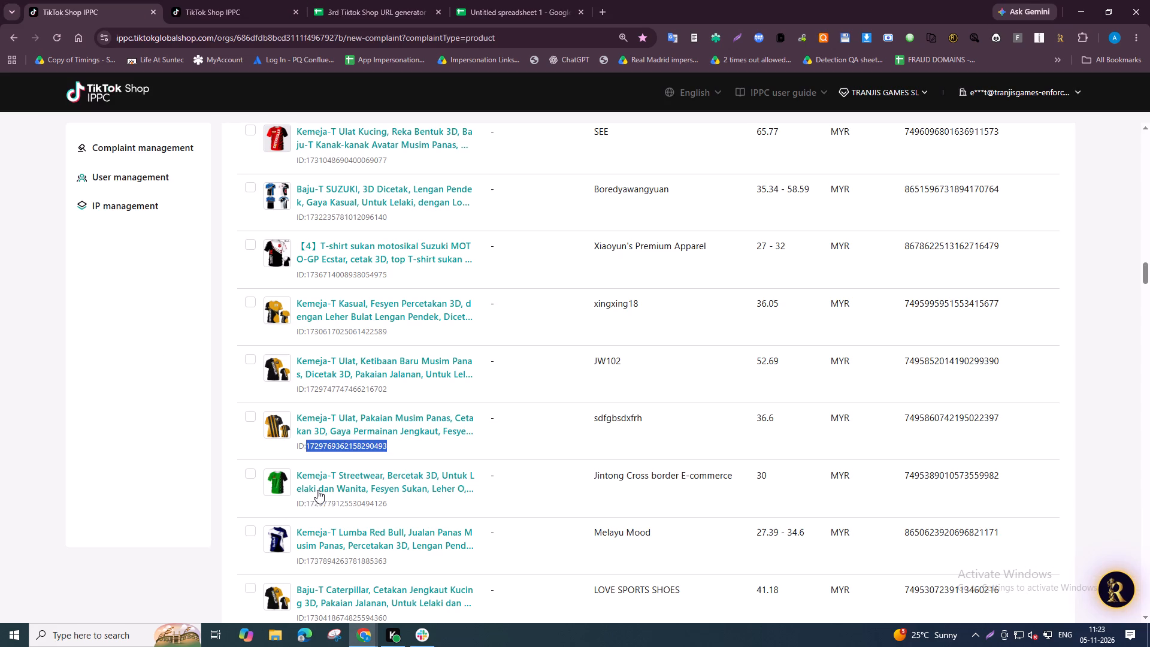
pyautogui.click(299, 492)
pyautogui.click(276, 485)
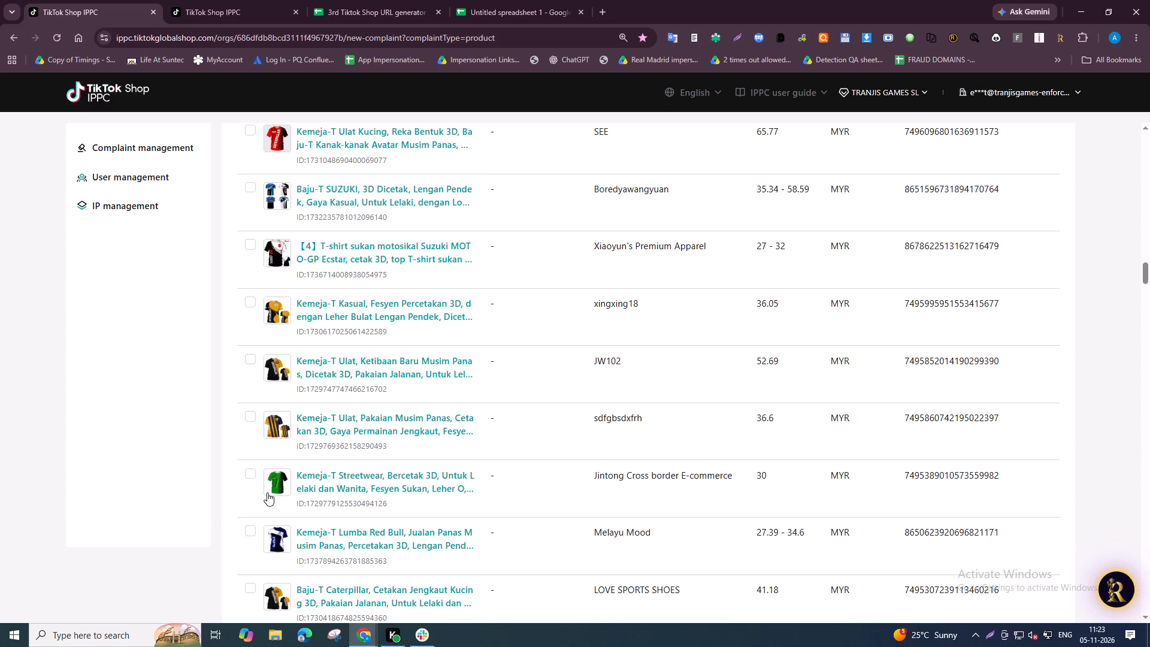
pyautogui.click(268, 491)
pyautogui.click(217, 446)
pyautogui.scroll(-5, 422, 502)
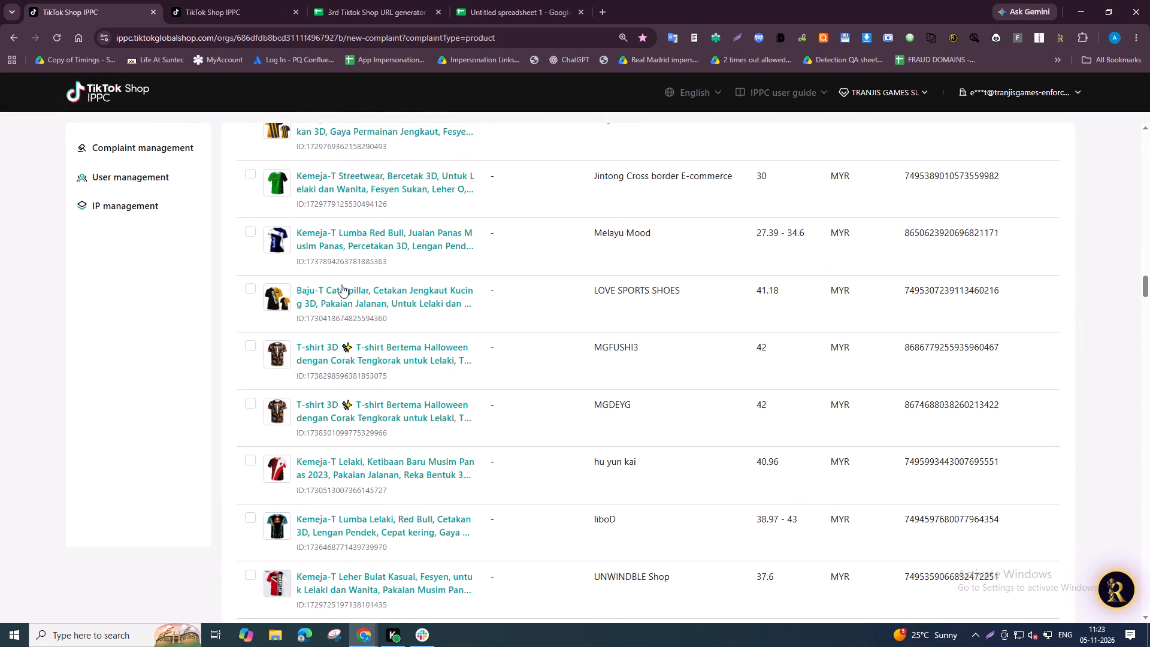
pyautogui.scroll(1, 338, 199)
pyautogui.doubleClick(334, 207)
pyautogui.hotkey('ctrl', 'c')
pyautogui.hotkey('alt', 'Tab')
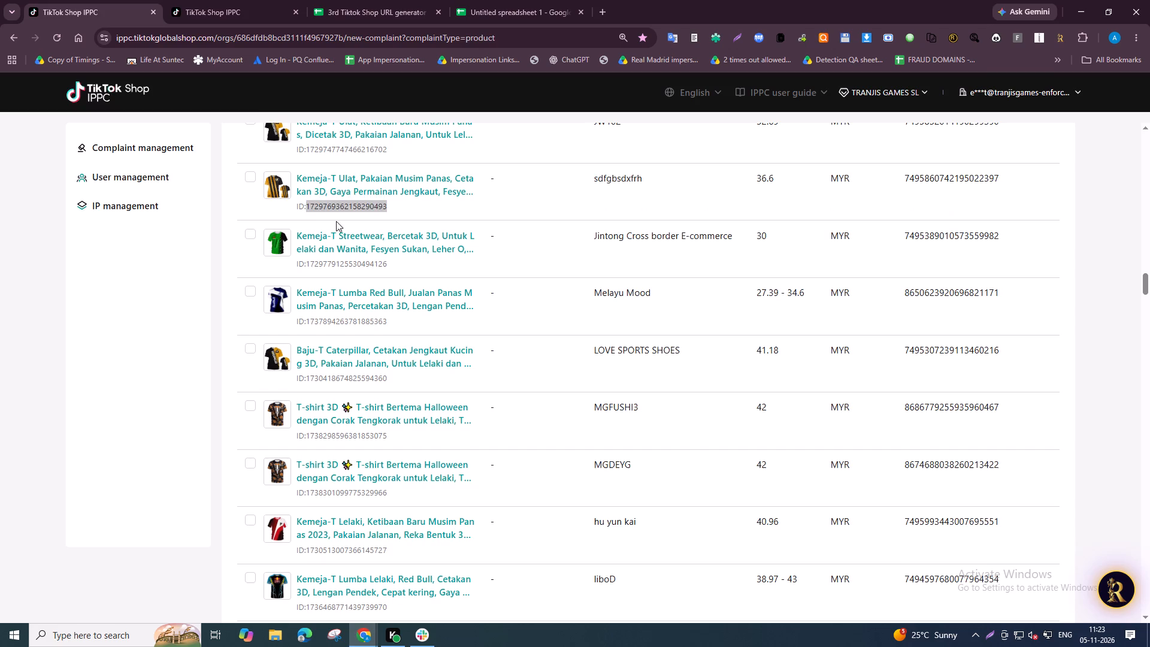
pyautogui.click(377, 432)
pyautogui.hotkey('ctrl', 'v')
pyautogui.hotkey('alt', 'Tab')
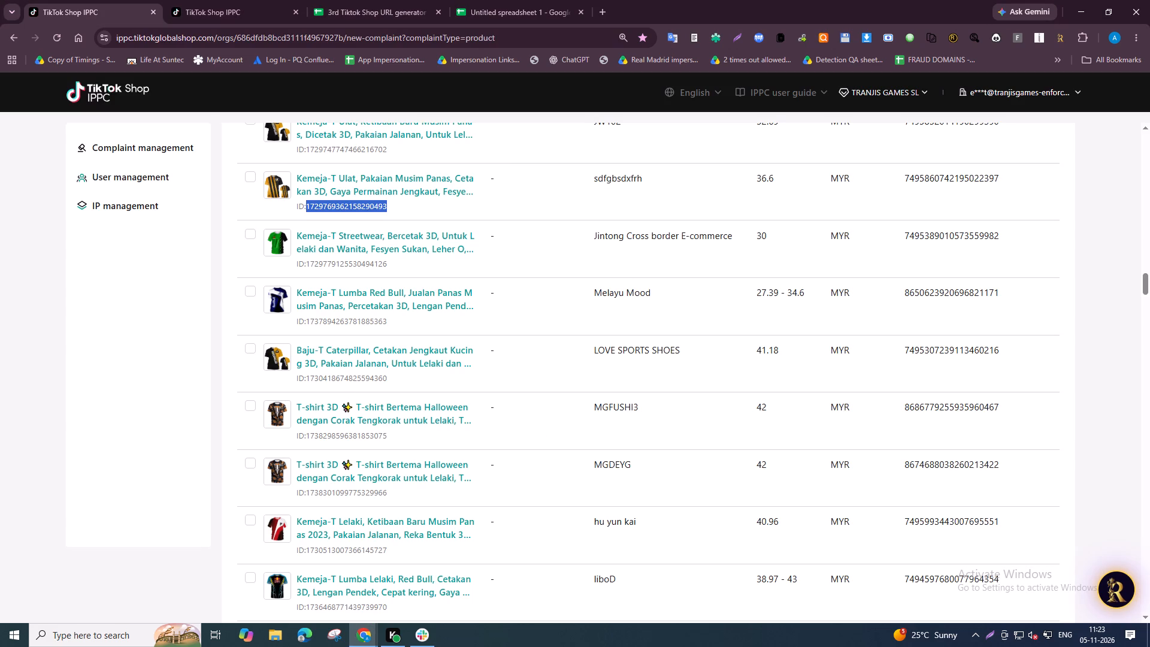
pyautogui.click(290, 232)
pyautogui.click(206, 252)
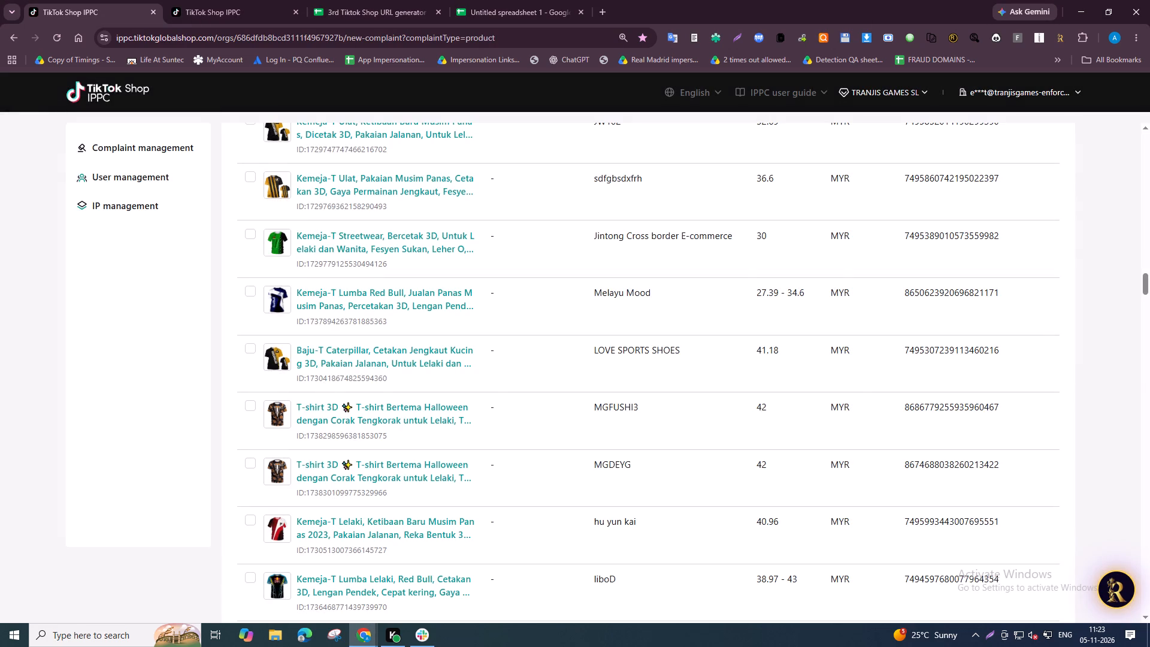
pyautogui.doubleClick(323, 382)
pyautogui.hotkey('ctrl', 'c')
pyautogui.hotkey('alt', 'Tab')
pyautogui.hotkey('ctrl', 'v')
pyautogui.click(344, 473)
pyautogui.hotkey('alt', 'Tab')
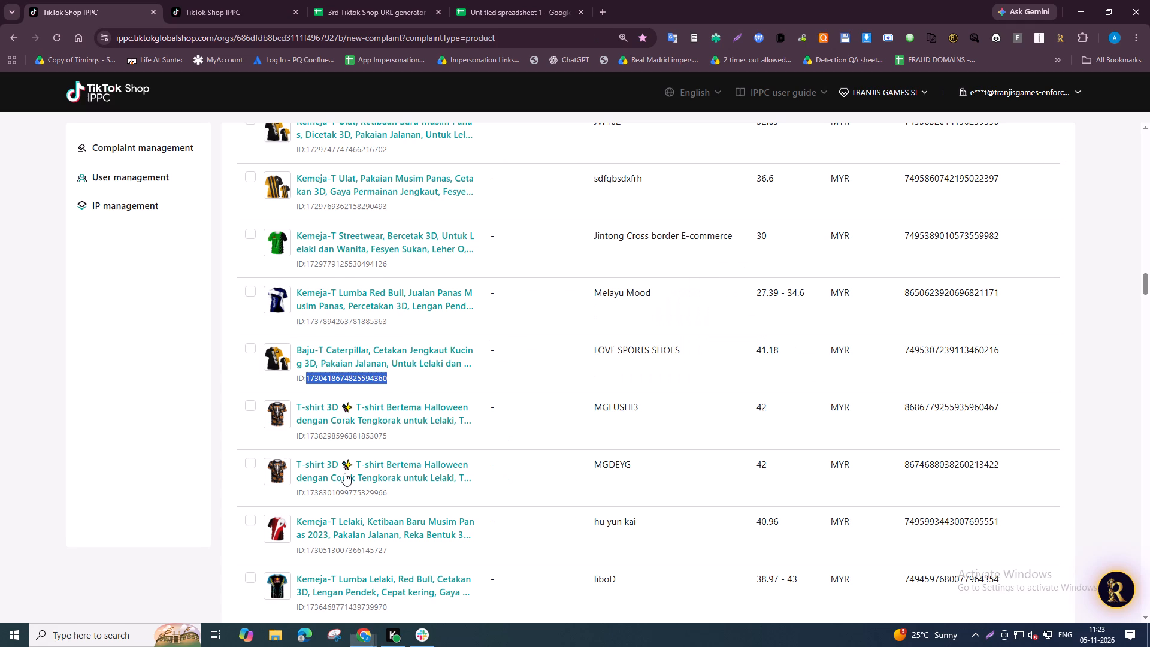
pyautogui.click(283, 427)
pyautogui.click(173, 434)
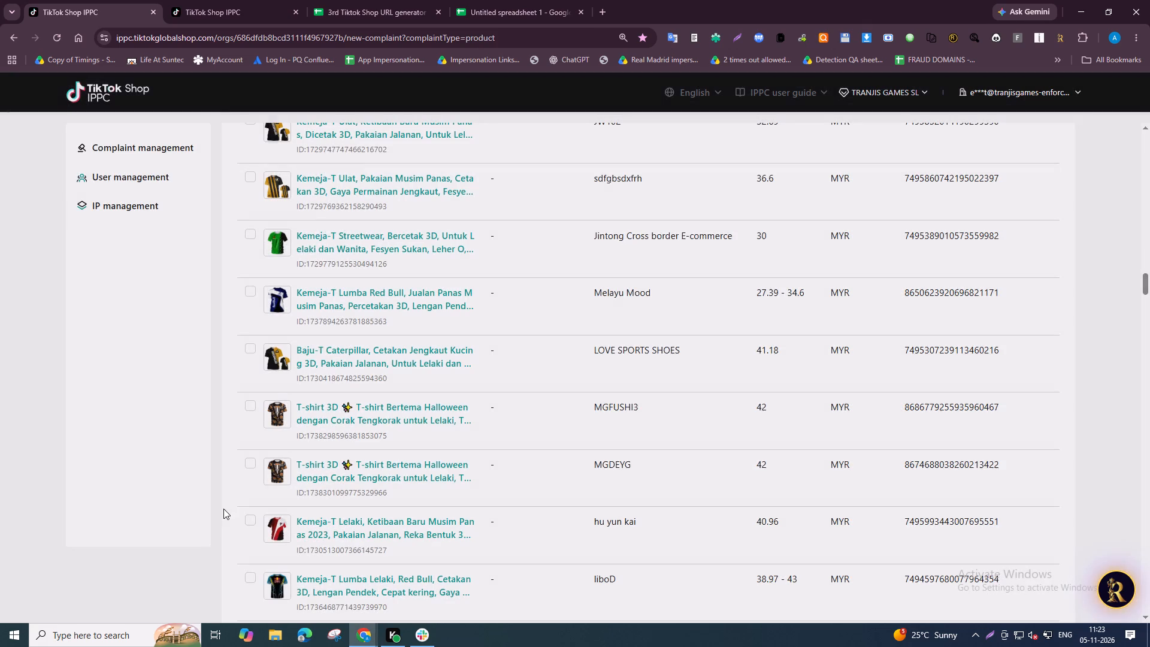
pyautogui.click(286, 540)
pyautogui.click(189, 470)
pyautogui.scroll(-6, 347, 541)
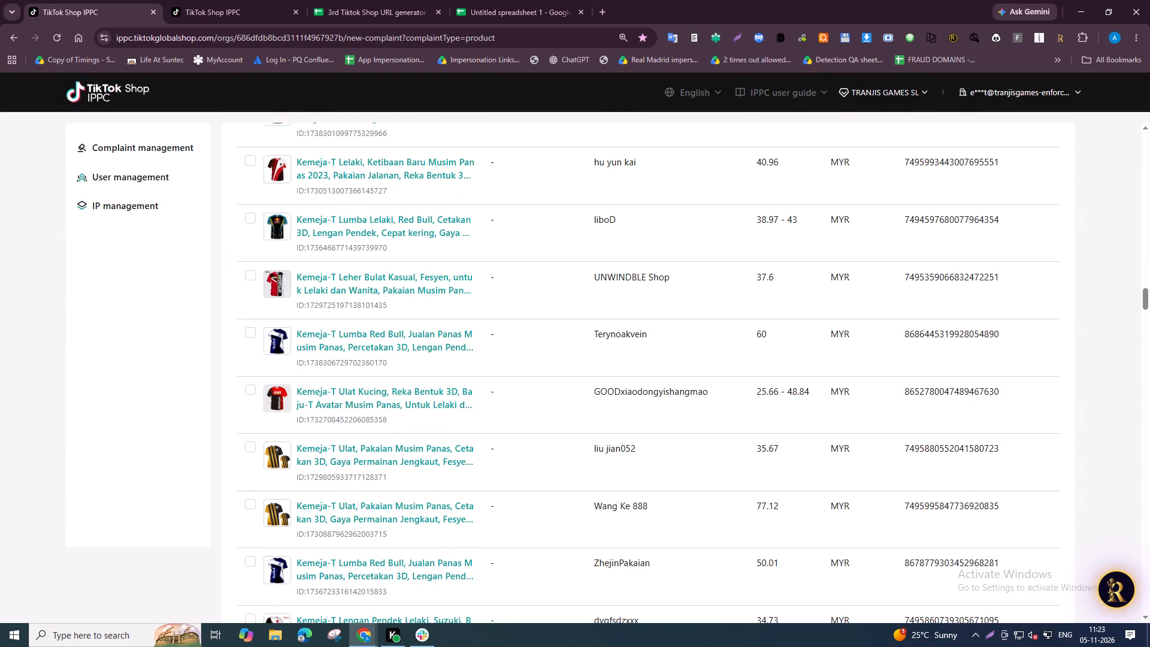
pyautogui.doubleClick(333, 419)
pyautogui.hotkey('ctrl', 'c')
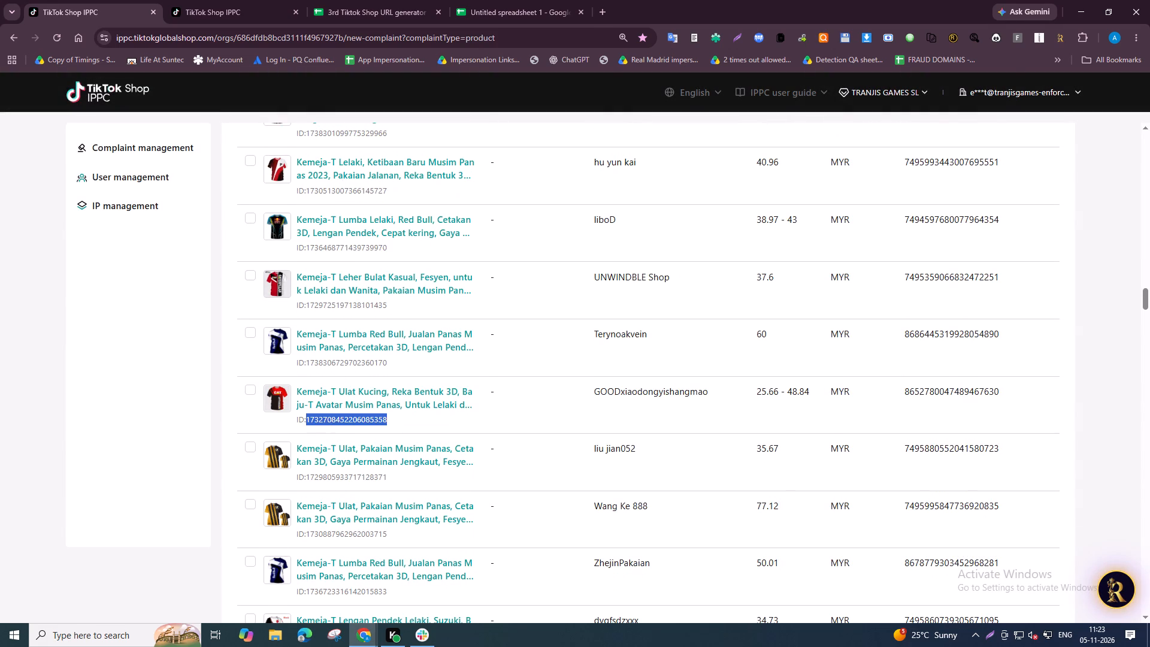
pyautogui.hotkey('alt', 'Tab')
pyautogui.hotkey('ctrl', 'v')
pyautogui.hotkey('alt', 'Tab')
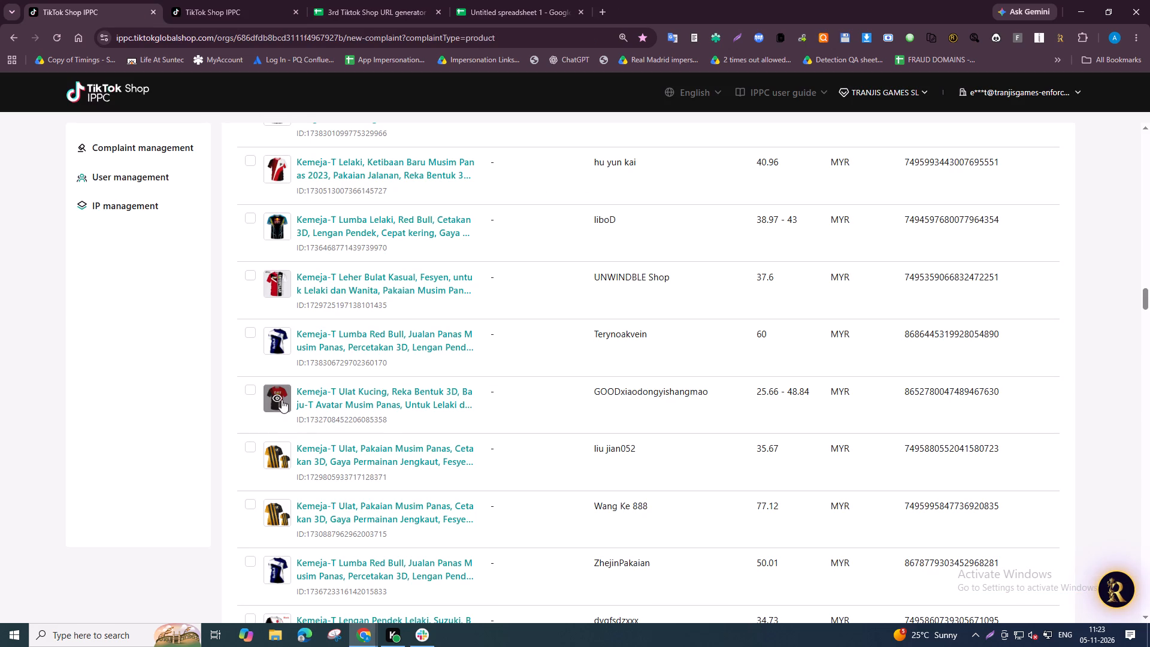
pyautogui.click(282, 400)
pyautogui.click(214, 429)
pyautogui.doubleClick(317, 480)
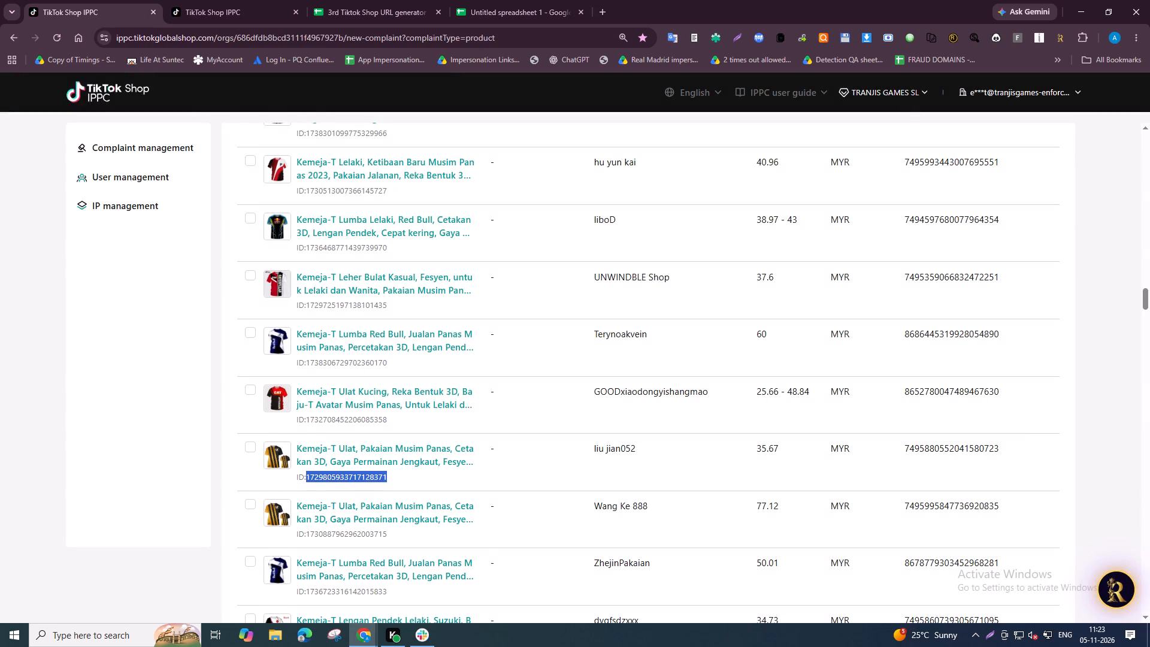
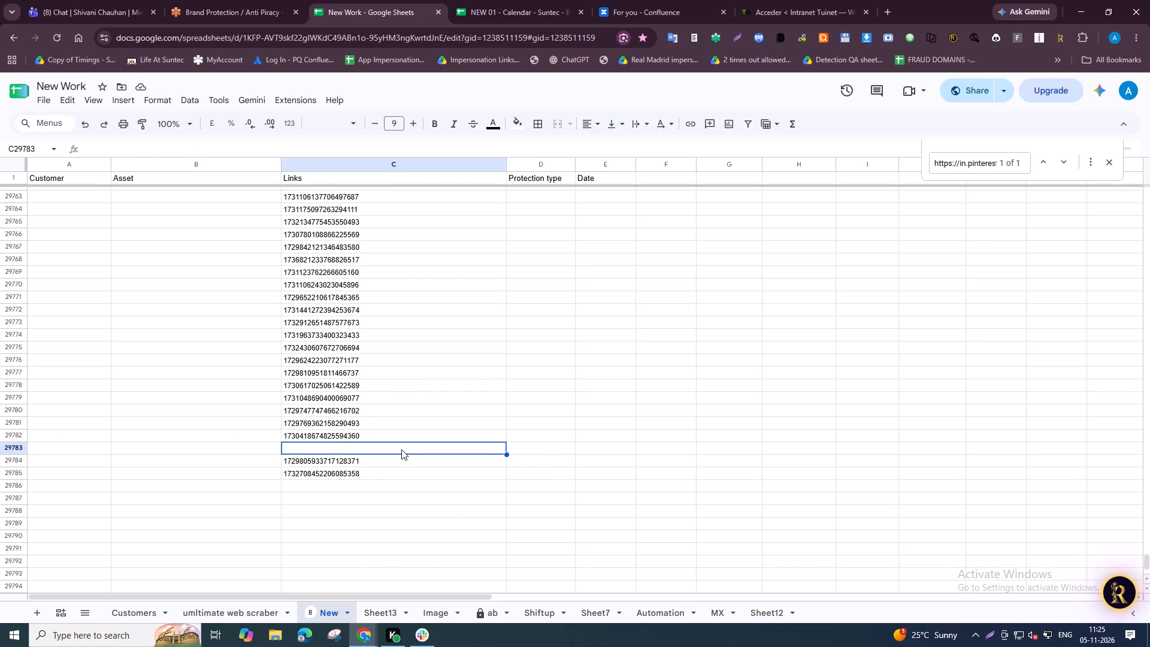
pyautogui.hotkey('ctrl', 'Down')
pyautogui.hotkey('ctrl', 'shift', 'Up')
pyautogui.hotkey('ctrl', 'c')
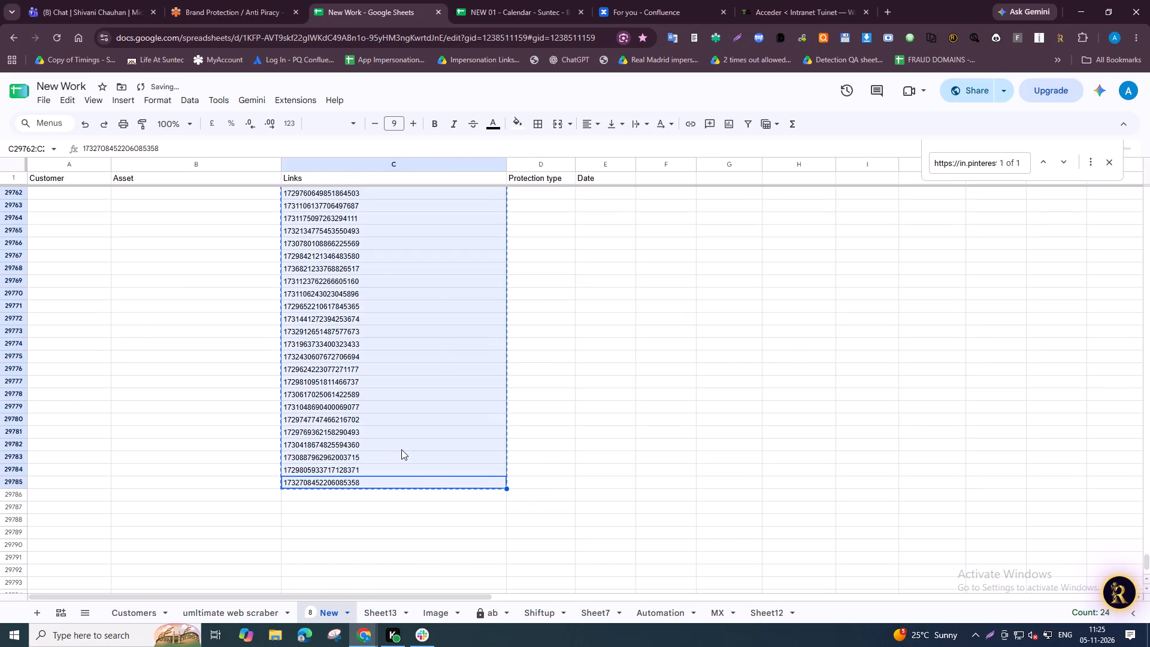
# In the 3rd Tiktok Shop URL generator's Generator sheet, set the country of search to Malaysia in row 8902, below the Philippines entries.
pyautogui.hotkey('alt', 'Tab')
pyautogui.click(403, 0)
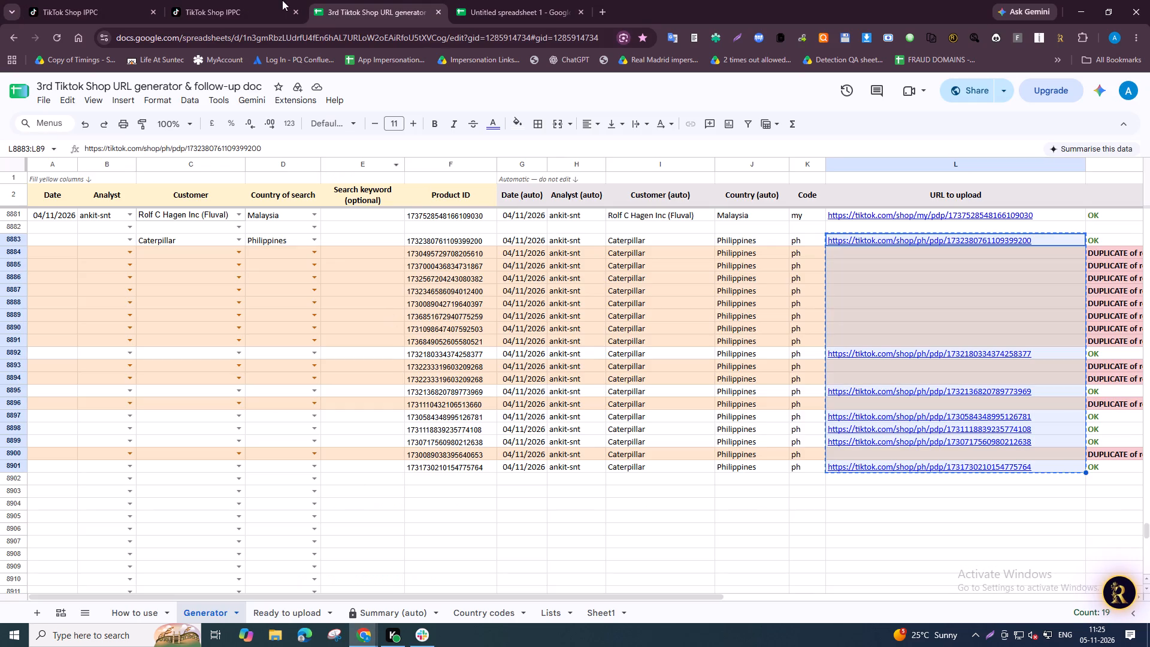
pyautogui.click(241, 0)
pyautogui.click(46, 0)
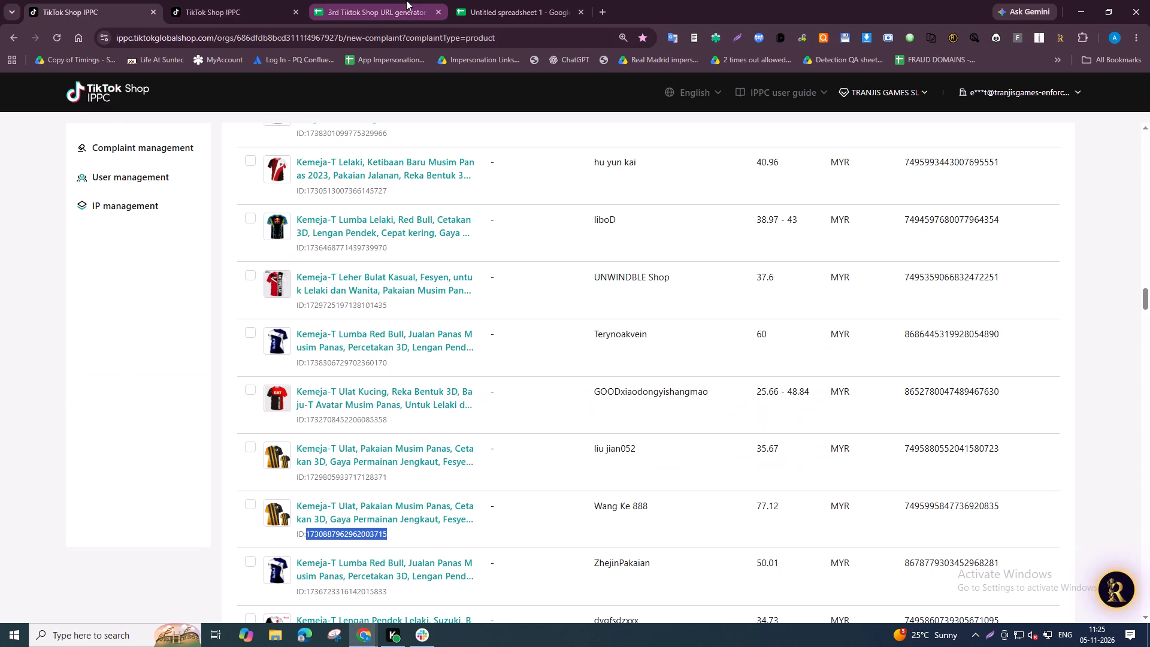
pyautogui.click(406, 0)
pyautogui.click(313, 479)
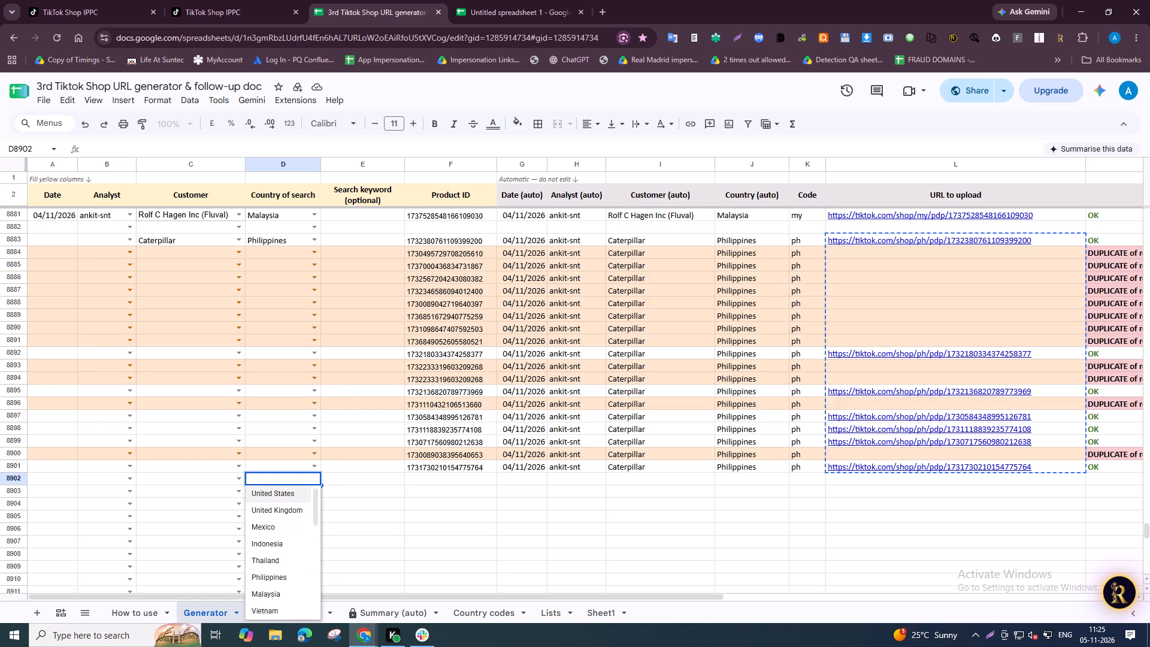
pyautogui.press('m')
pyautogui.click(298, 512)
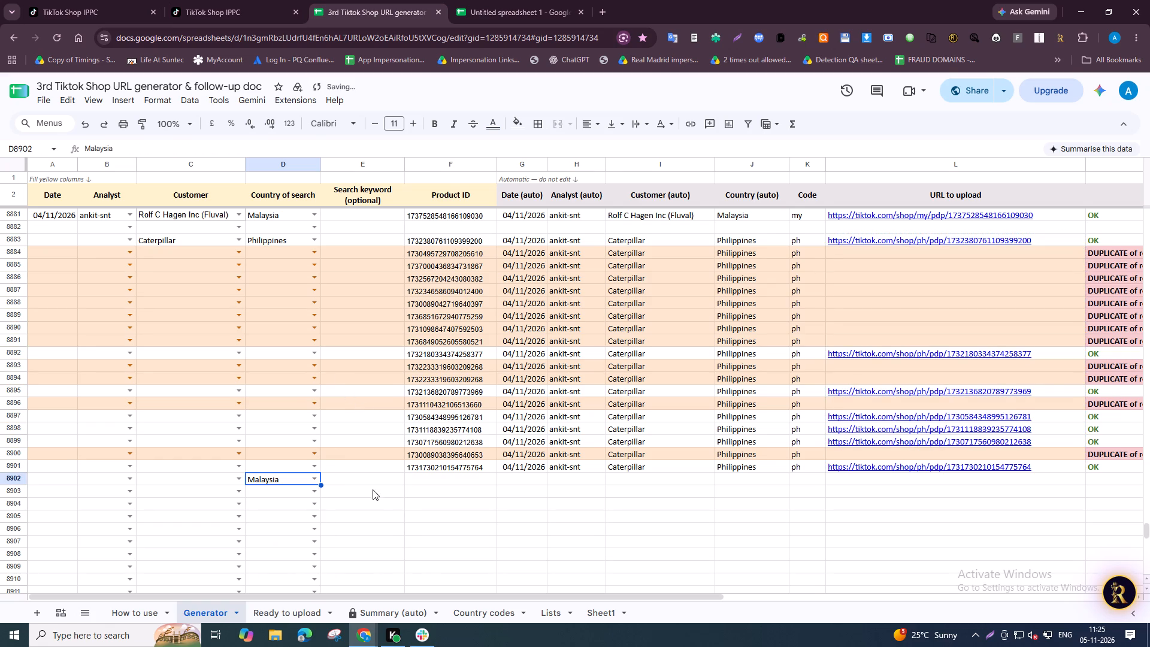
# Paste the copied product IDs as plain values into the Product ID column, starting at row 8902.
pyautogui.click(498, 476)
pyautogui.click(465, 483)
pyautogui.hotkey('ctrl', 'shift', 'v')
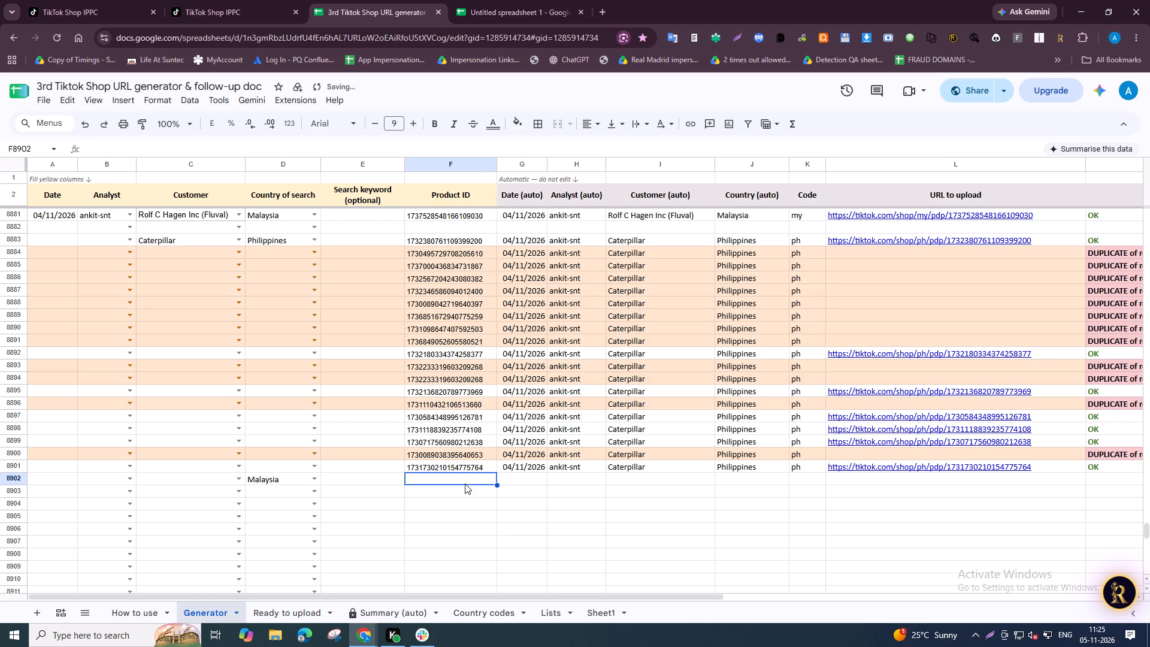
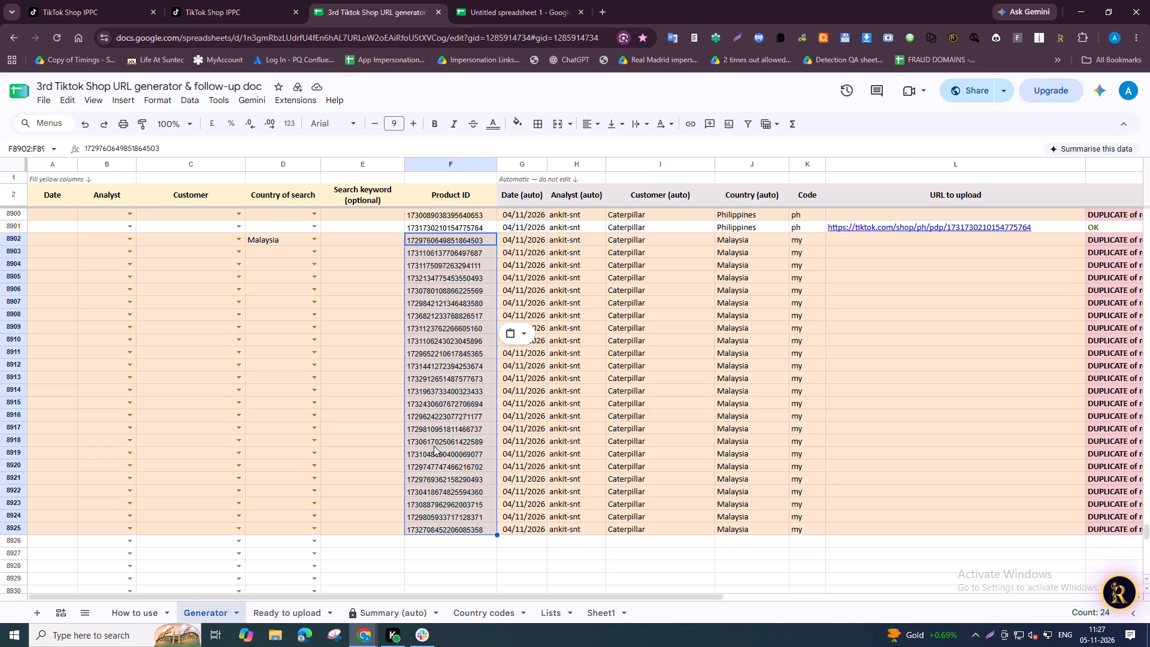
# Return to the TikTok Shop IPPC complaint page and look through the remaining Malaysian product listings for Caterpillar T-shirts.
pyautogui.click(126, 0)
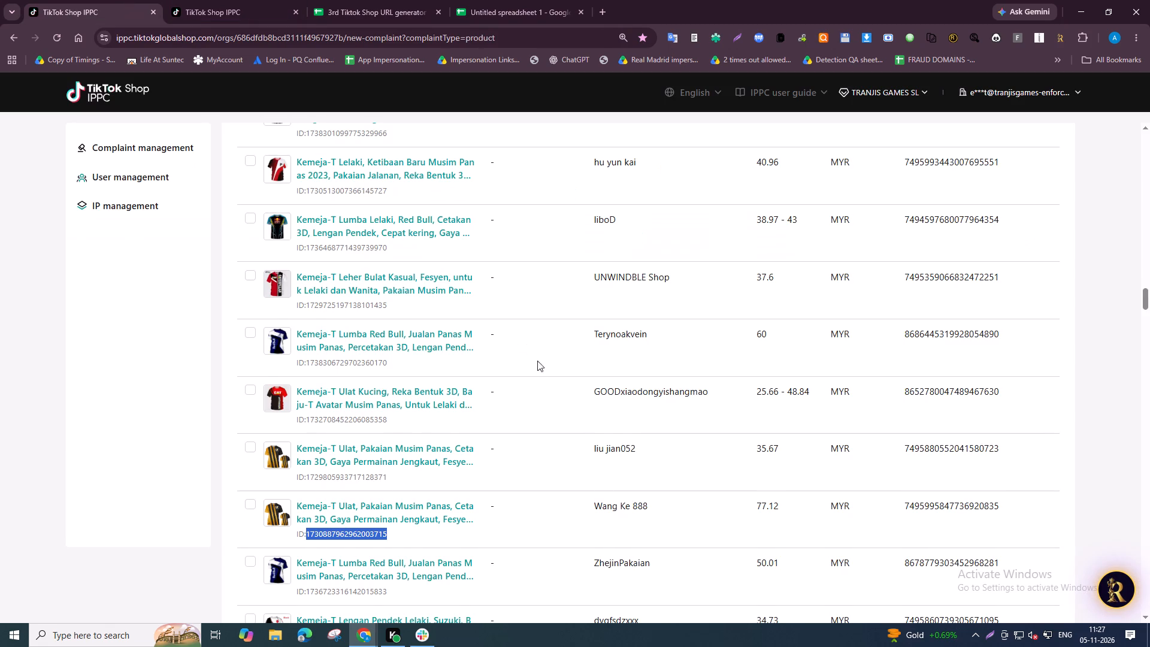
pyautogui.scroll(-20, 535, 367)
pyautogui.scroll(-17, 535, 367)
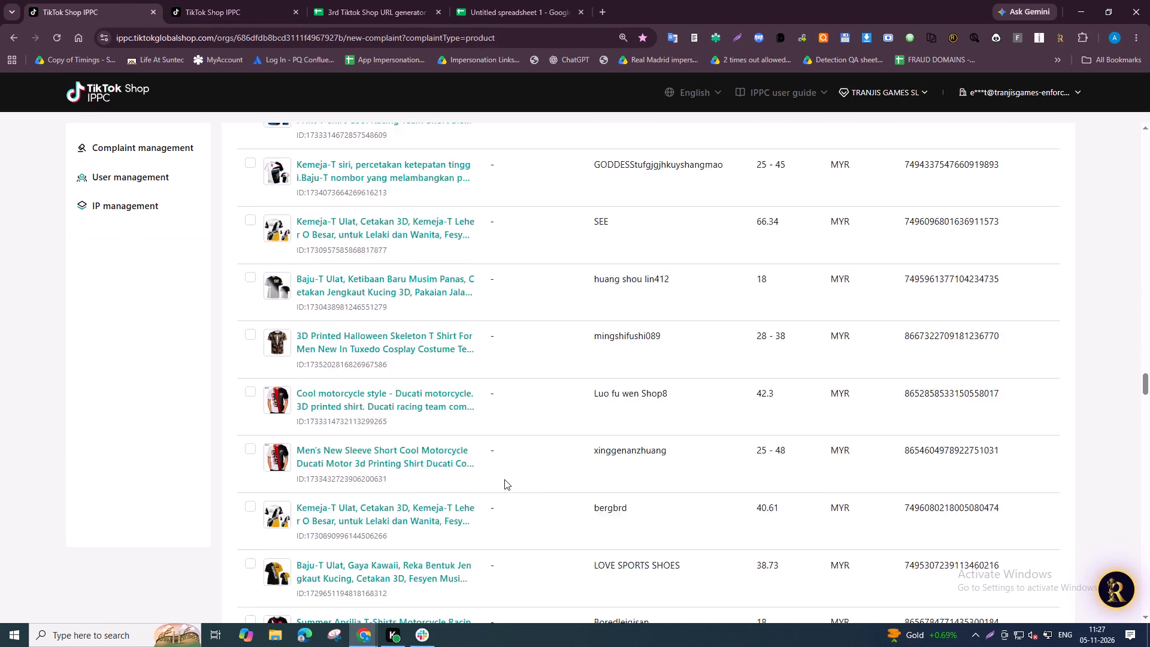
pyautogui.scroll(-13, 504, 479)
pyautogui.scroll(-20, 500, 481)
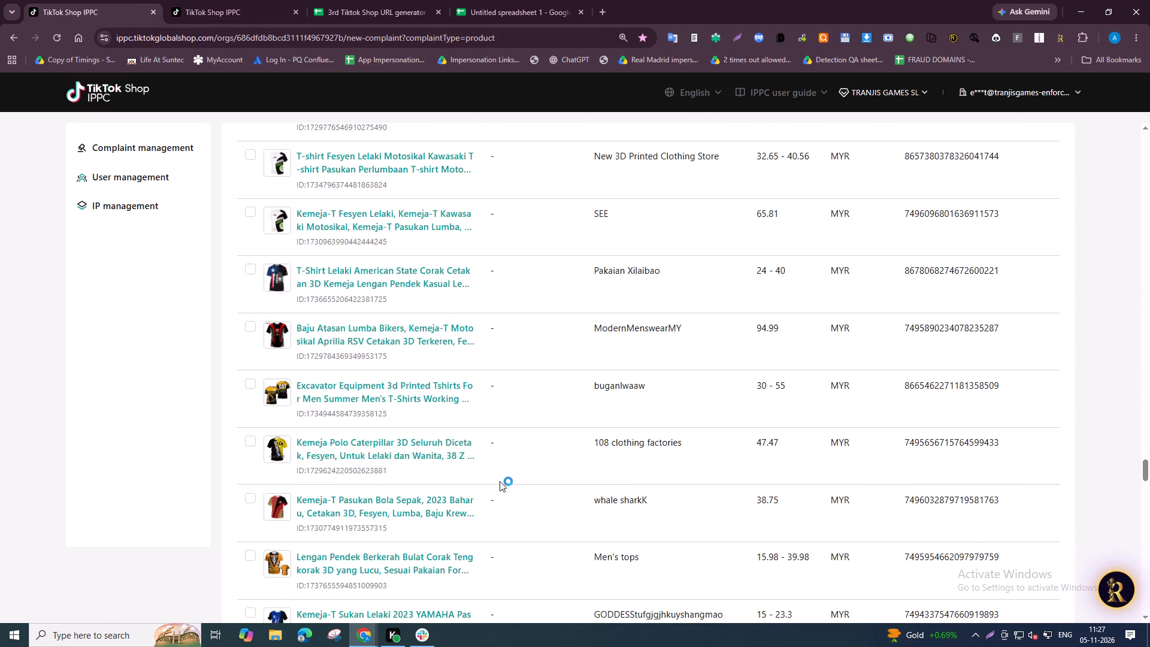
# In the New Work sheet, select the Caterpillar entries' Date column from row 29725 downward and check how many are logged.
pyautogui.hotkey('alt', 'Tab')
pyautogui.click(408, 469)
pyautogui.hotkey('ctrl', 'Up')
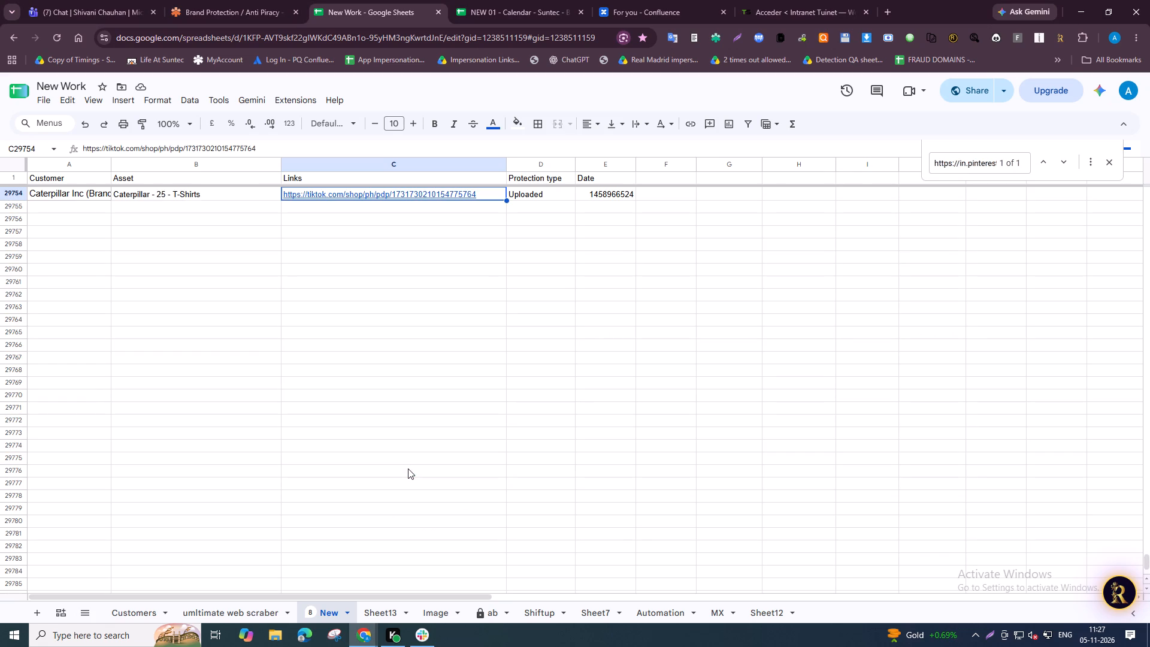
pyautogui.press('Right')
pyautogui.press('Right')
pyautogui.press('Left')
pyautogui.hotkey('ctrl', 'shift', 'Up')
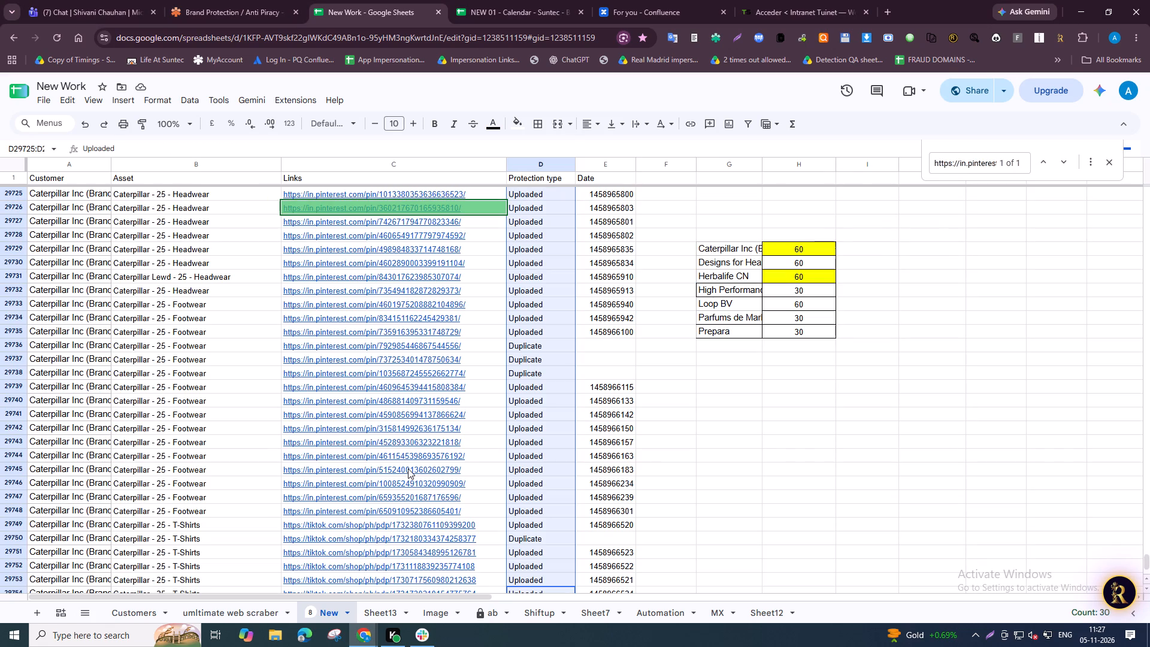
pyautogui.scroll(2, 748, 500)
pyautogui.click(608, 313)
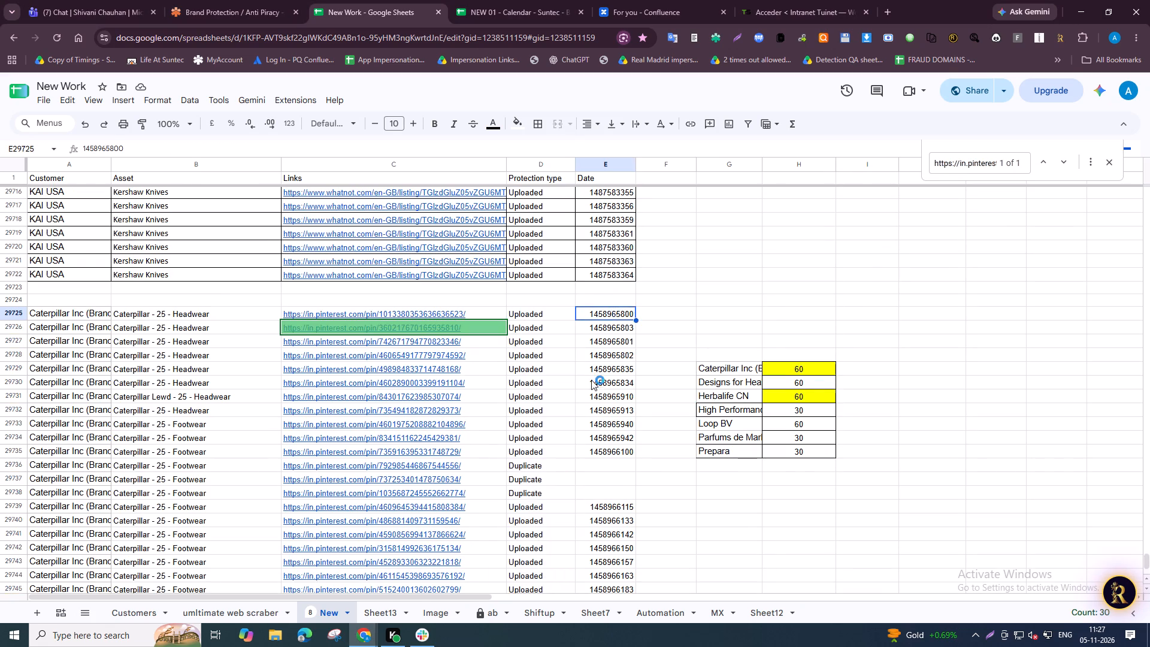
pyautogui.scroll(-7, 588, 405)
pyautogui.keyDown('shift'); pyautogui.click(613, 446); pyautogui.keyUp('shift')
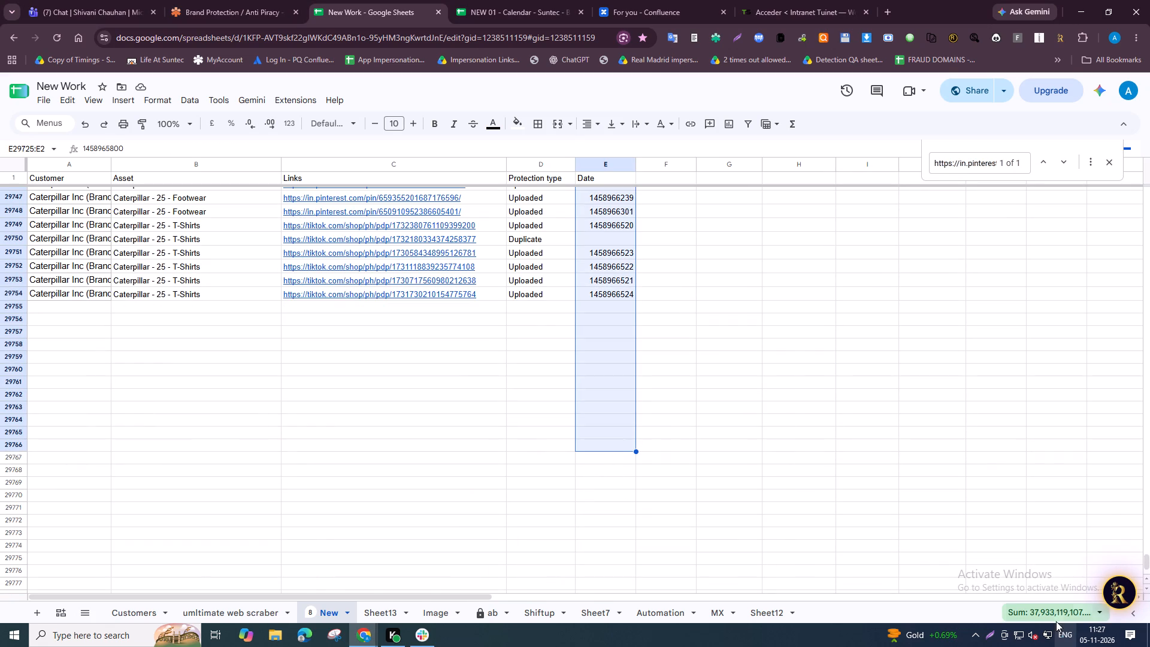
pyautogui.click(1056, 620)
pyautogui.click(1042, 592)
pyautogui.click(360, 396)
pyautogui.scroll(2, 360, 396)
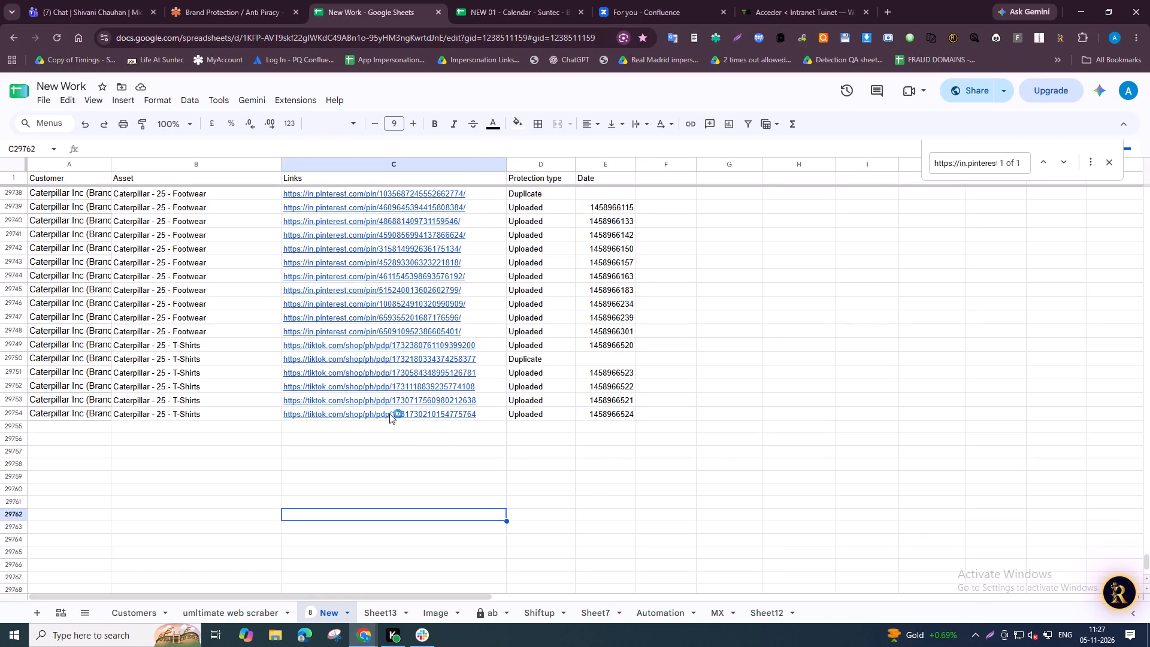
# Open a new browser window under the amreen Chrome profile.
pyautogui.click(1117, 34)
pyautogui.click(962, 431)
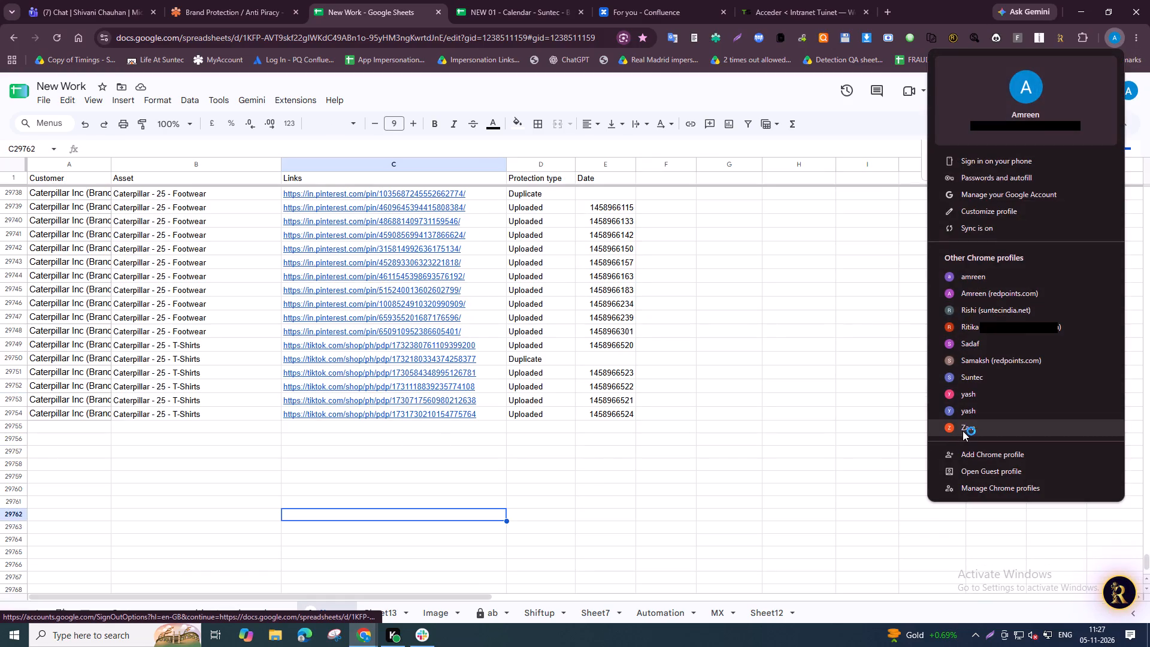
pyautogui.click(1149, 0)
pyautogui.click(1114, 42)
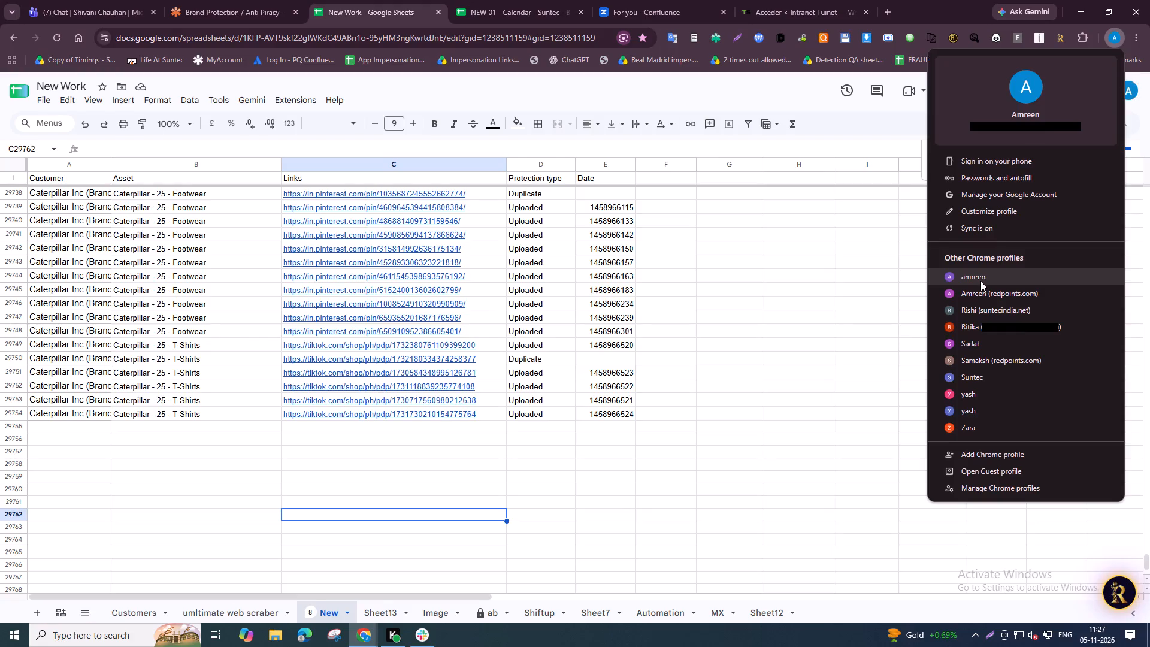
pyautogui.click(980, 280)
# Search Google for "site:taobao.com catepillar boots" and look through the Taobao results and images.
pyautogui.write('site')
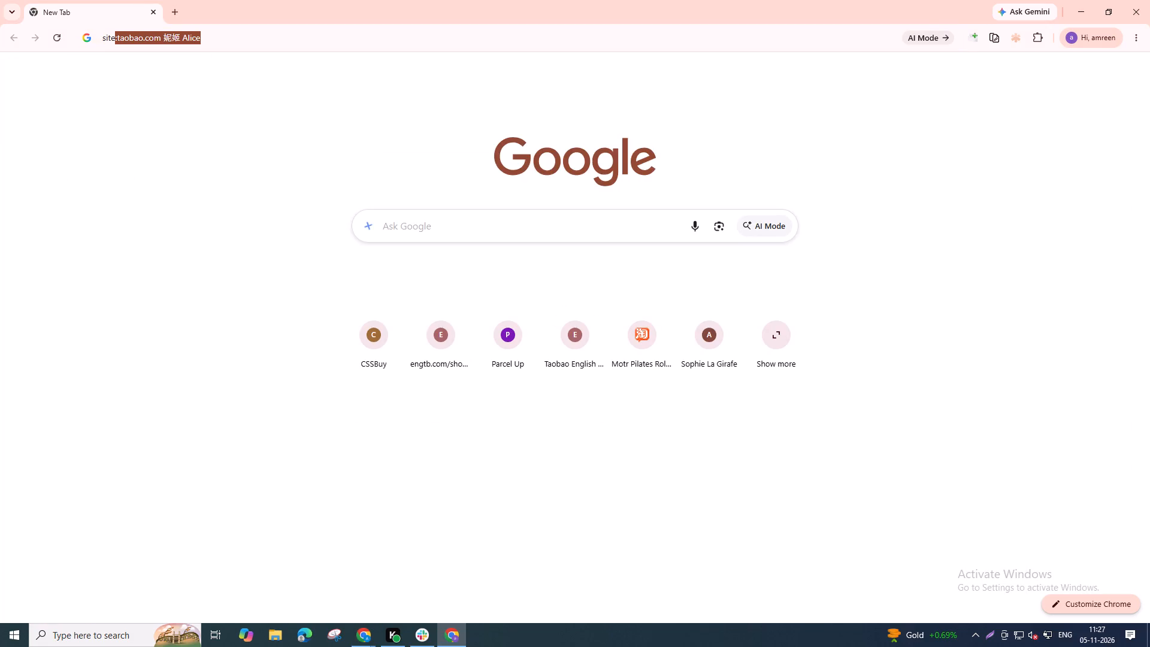
pyautogui.press('Right')
pyautogui.press('BackSpace')
pyautogui.press('BackSpace')
pyautogui.press('BackSpace')
pyautogui.press('BackSpace')
pyautogui.press('BackSpace')
pyautogui.press('BackSpace')
pyautogui.press('BackSpace')
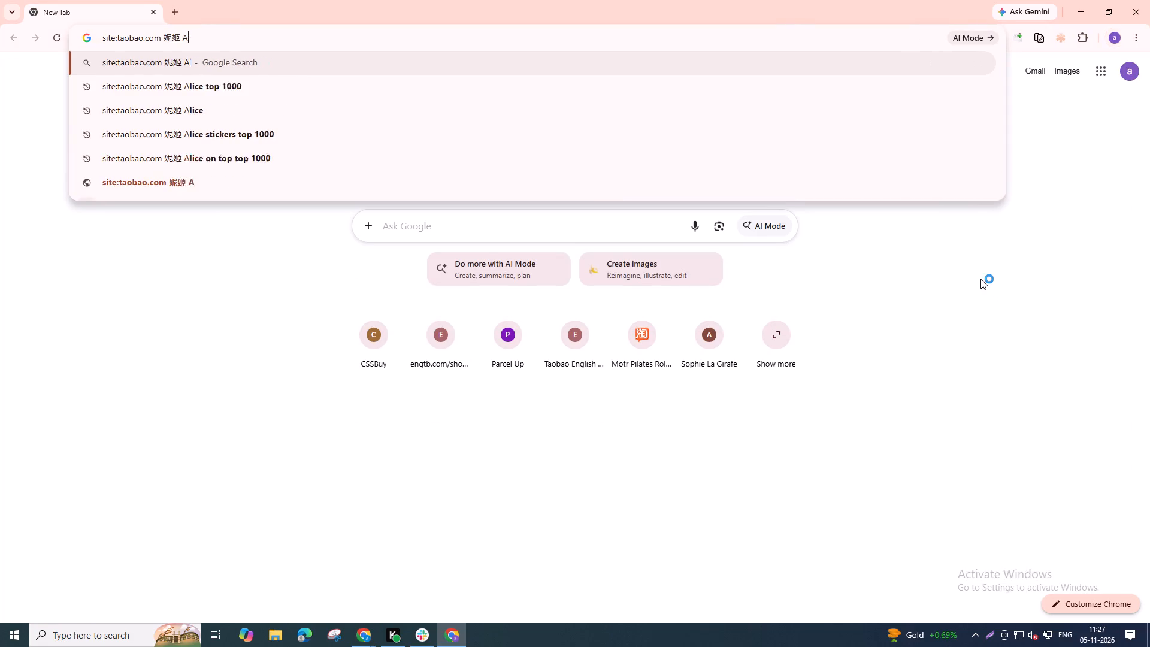
pyautogui.press('BackSpace')
pyautogui.press('BackSpace')
pyautogui.press('space')
pyautogui.write('cate')
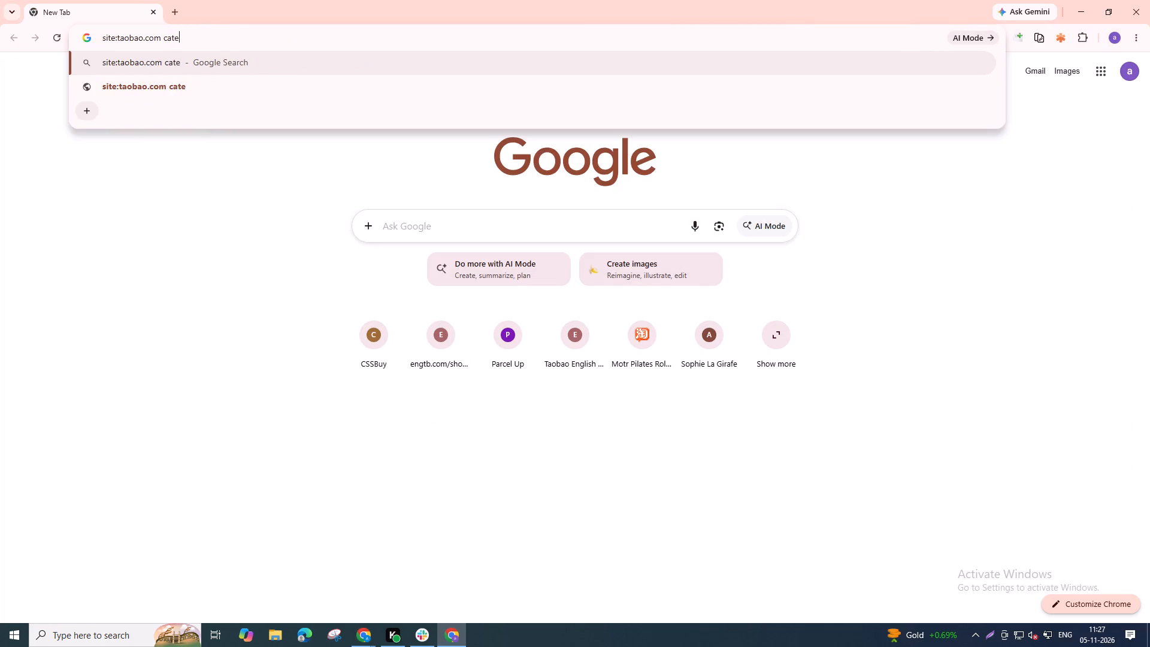
pyautogui.write('pillar boots')
pyautogui.press('Return')
pyautogui.scroll(-5, 801, 368)
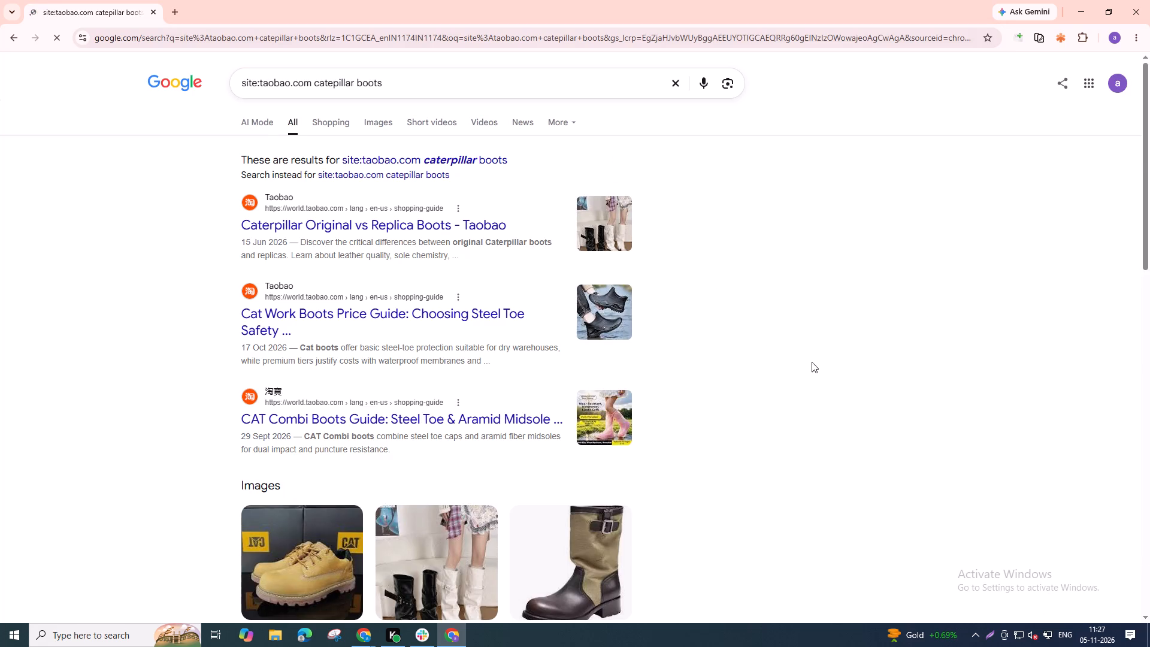
pyautogui.scroll(-4, 628, 540)
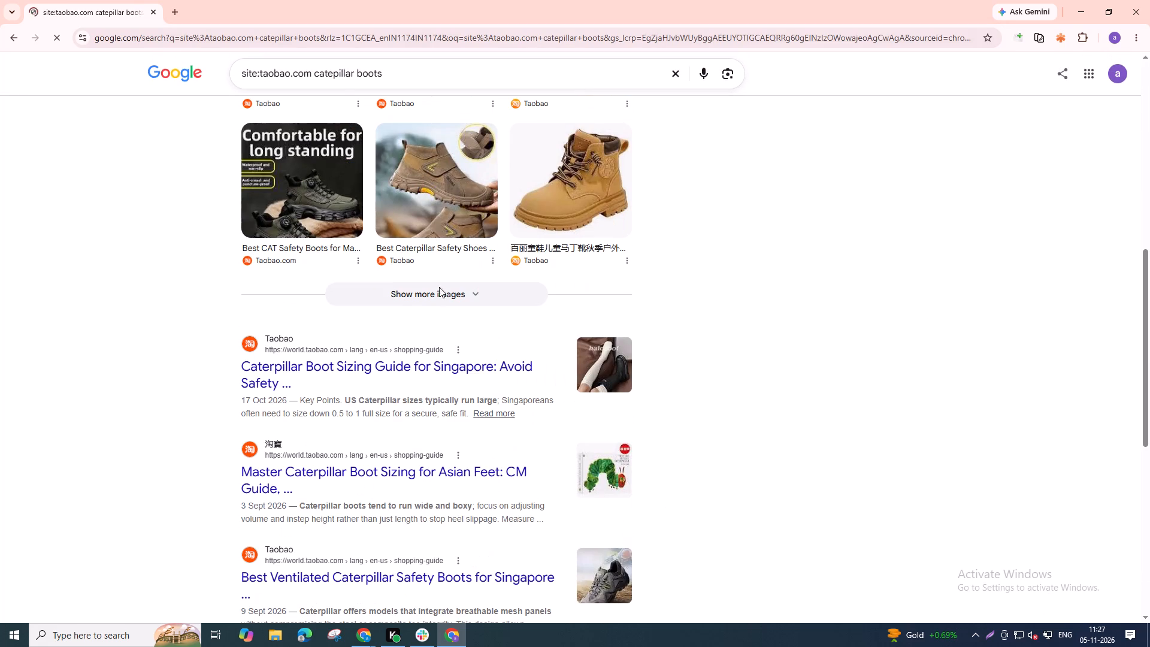
# Open the ChatGPT bookmark in a new tab of the New Work window, and return to the Taobao search results.
pyautogui.hotkey('alt', 'Tab')
pyautogui.click(889, 9)
pyautogui.click(571, 63)
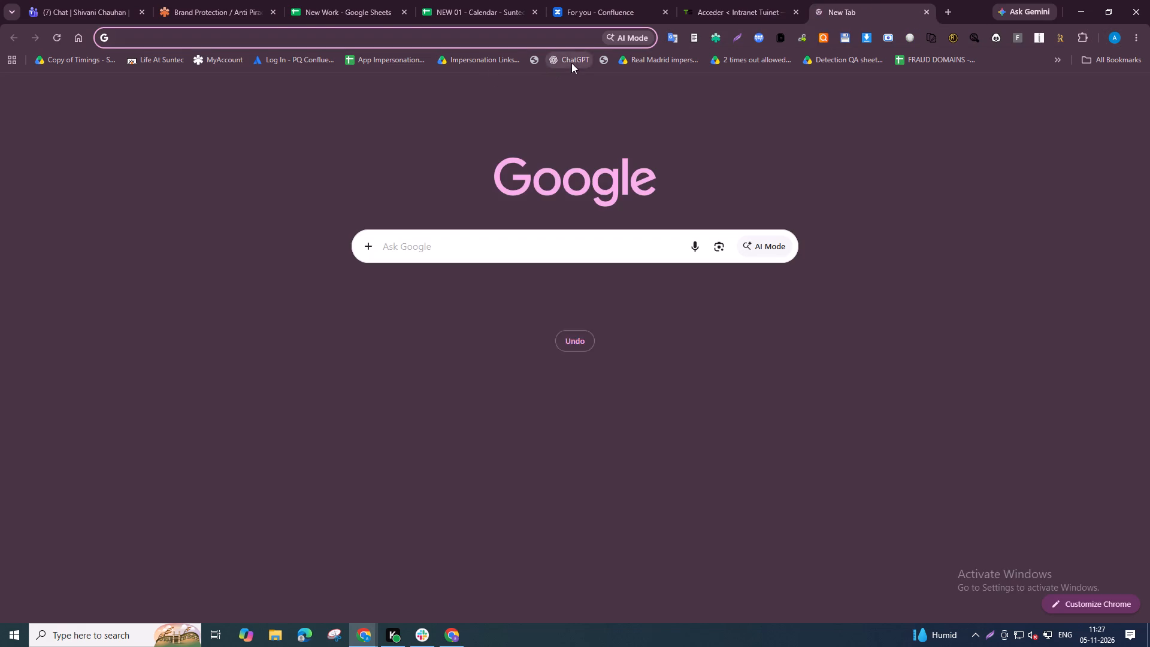
pyautogui.press('Tab')
pyautogui.hotkey('alt', 'Tab')
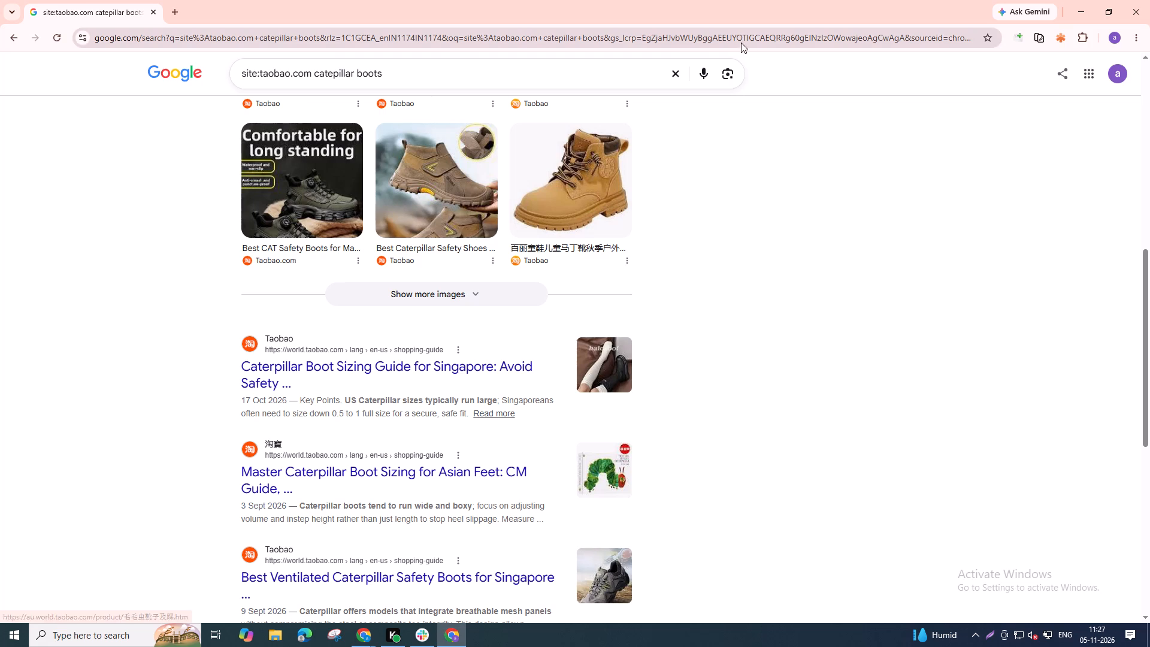
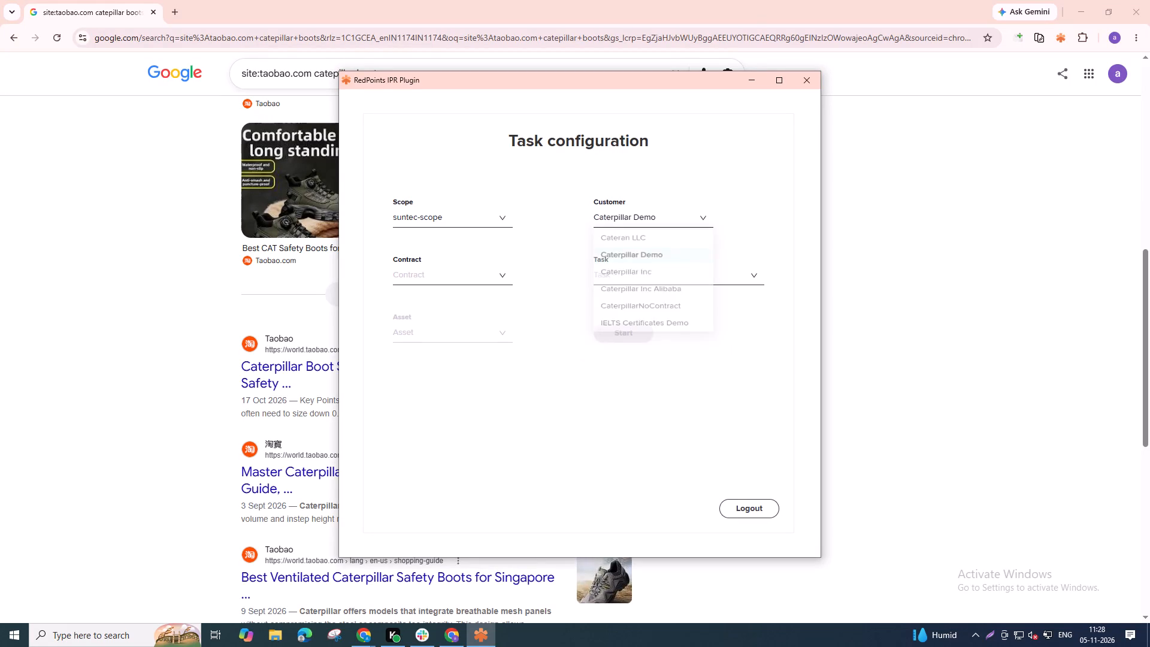
# Start a Red Points plugin Detection task for customer Caterpillar Inc under Brand Protection Contract, choosing an asset after filtering by "f".
pyautogui.click(639, 270)
pyautogui.click(638, 206)
pyautogui.click(636, 218)
pyautogui.write('cate')
pyautogui.press('r')
pyautogui.click(643, 277)
pyautogui.click(489, 285)
pyautogui.click(475, 276)
pyautogui.click(470, 290)
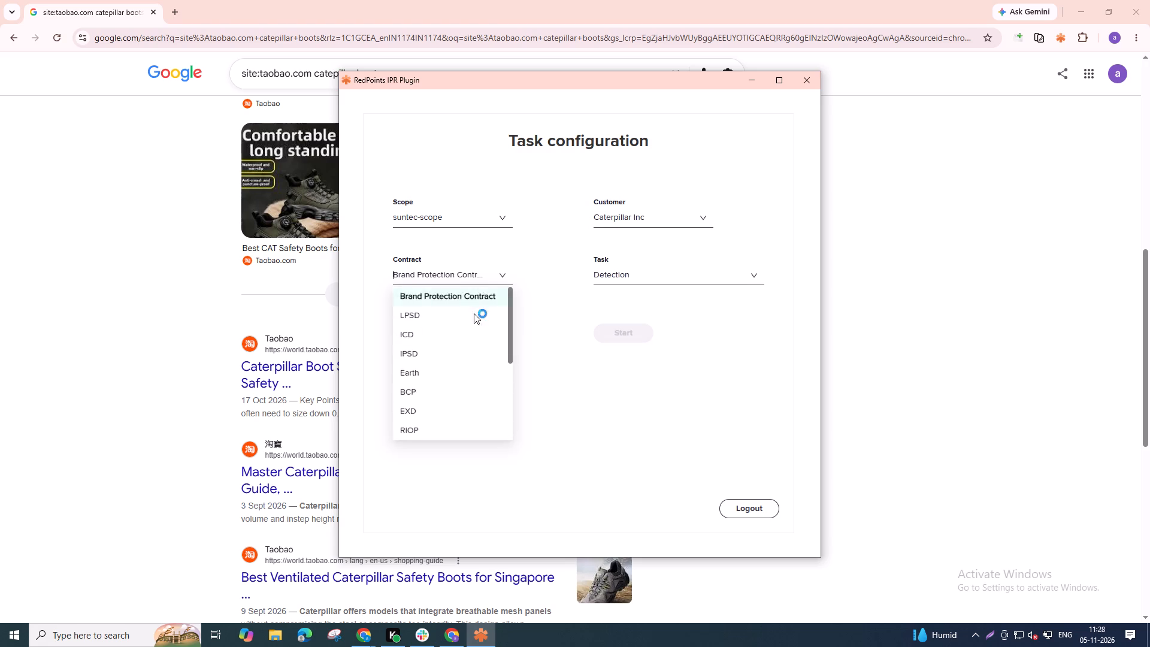
pyautogui.click(474, 338)
pyautogui.press('f')
pyautogui.click(477, 371)
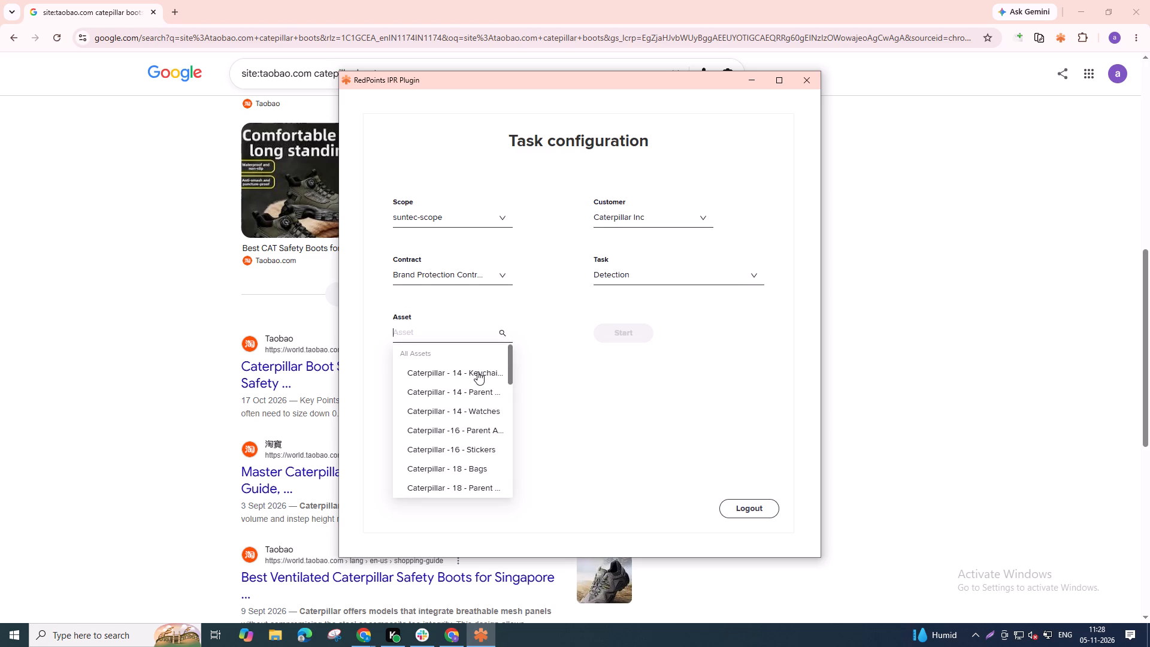
pyautogui.click(646, 335)
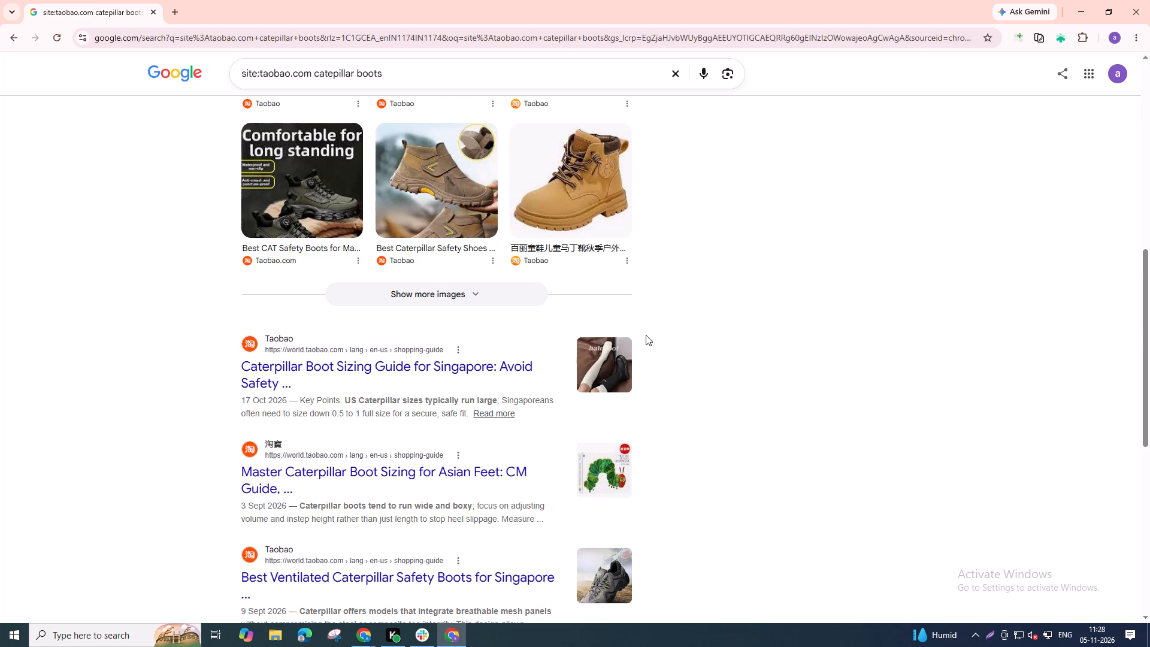
# Expand the image results for Caterpillar boots on Taobao, examine the full image gallery for CAT-branded footwear, and return to all results.
pyautogui.click(503, 293)
pyautogui.scroll(-3, 867, 383)
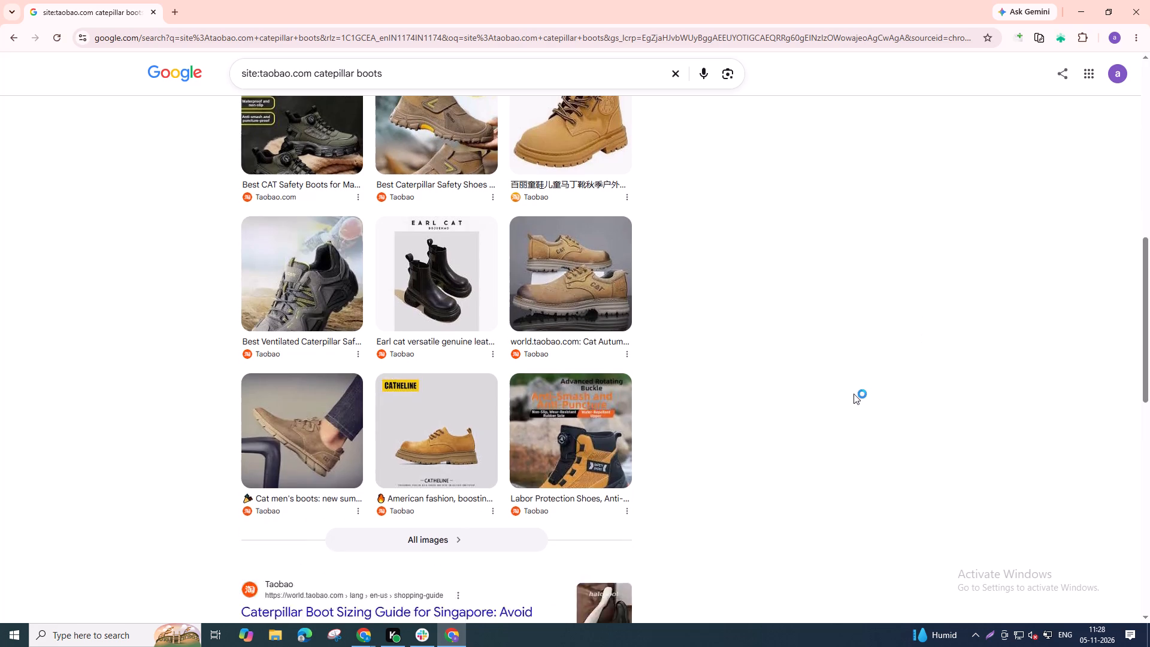
pyautogui.click(501, 417)
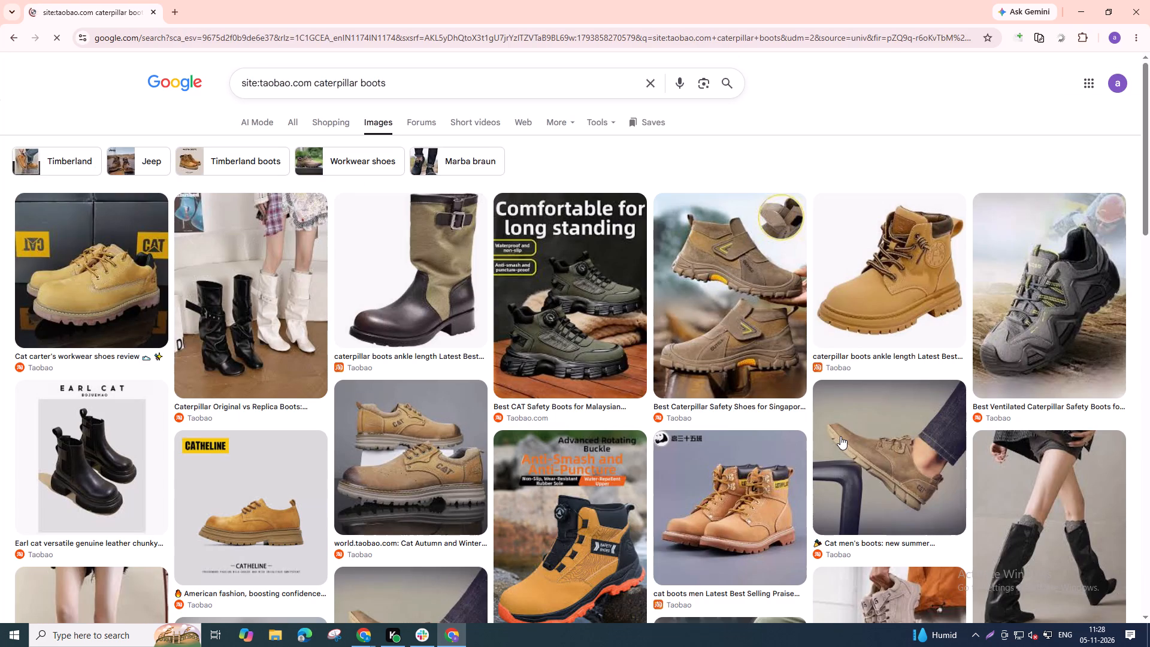
pyautogui.scroll(-6, 840, 436)
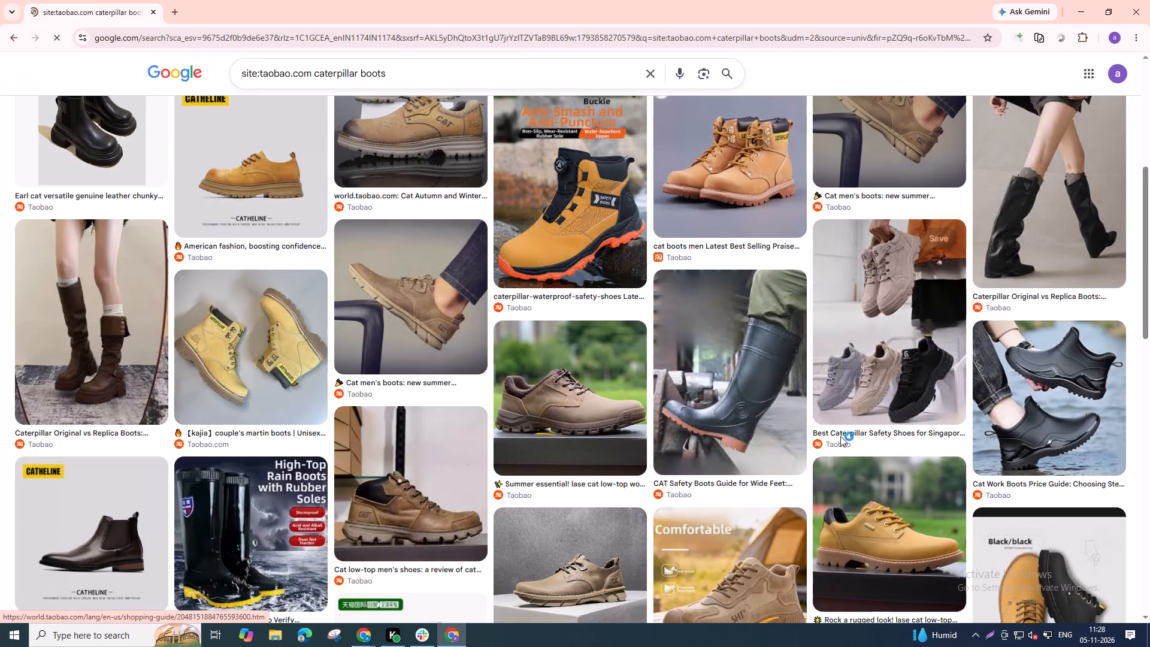
pyautogui.scroll(-12, 840, 436)
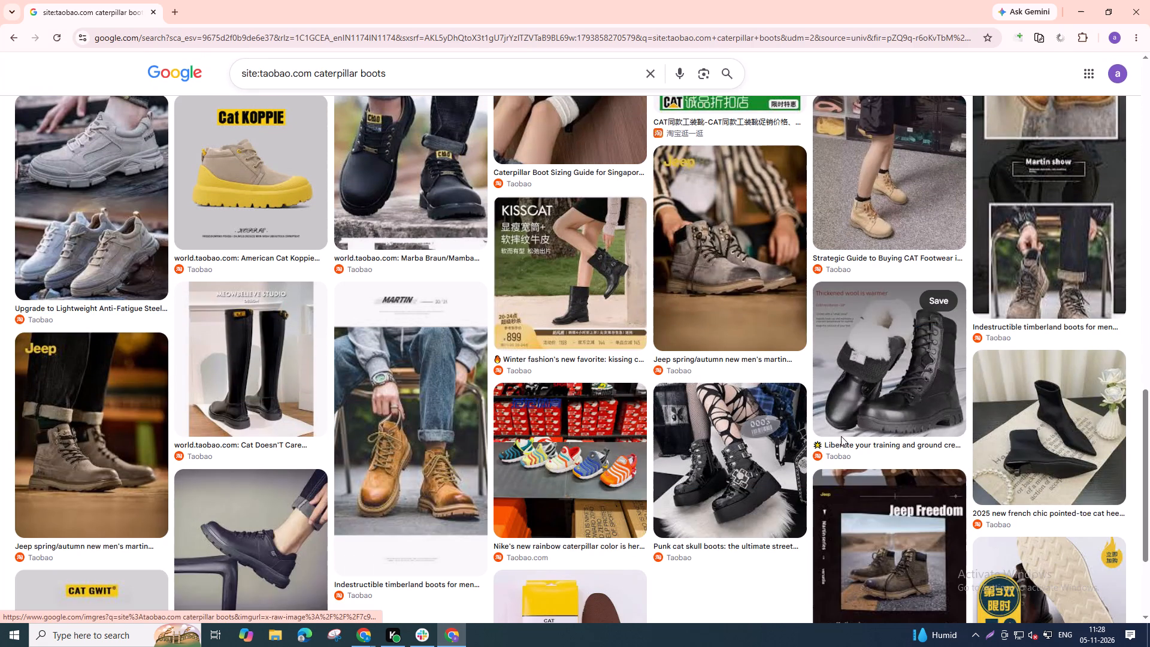
pyautogui.scroll(-6, 841, 436)
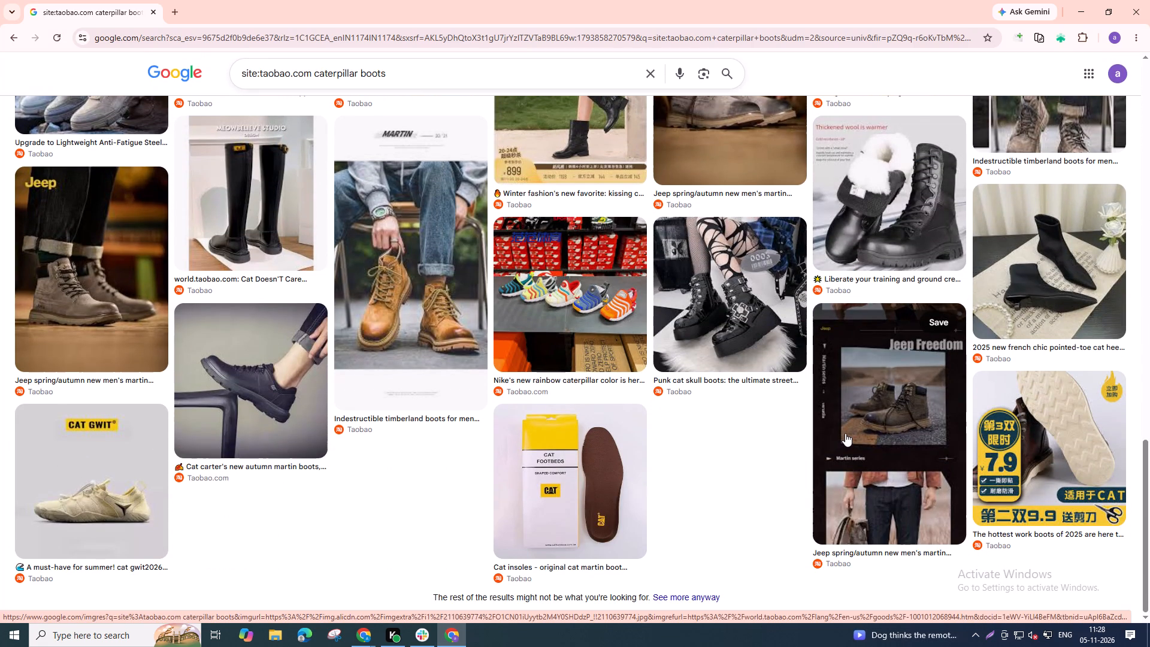
pyautogui.scroll(7, 849, 431)
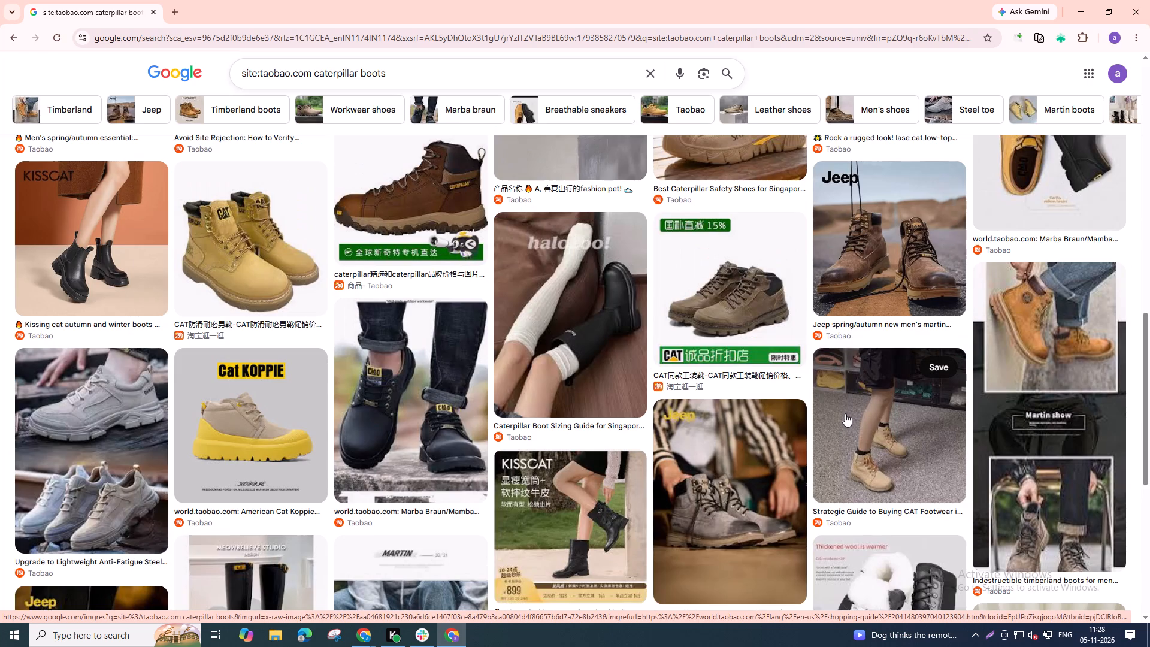
pyautogui.scroll(14, 845, 413)
pyautogui.click(293, 120)
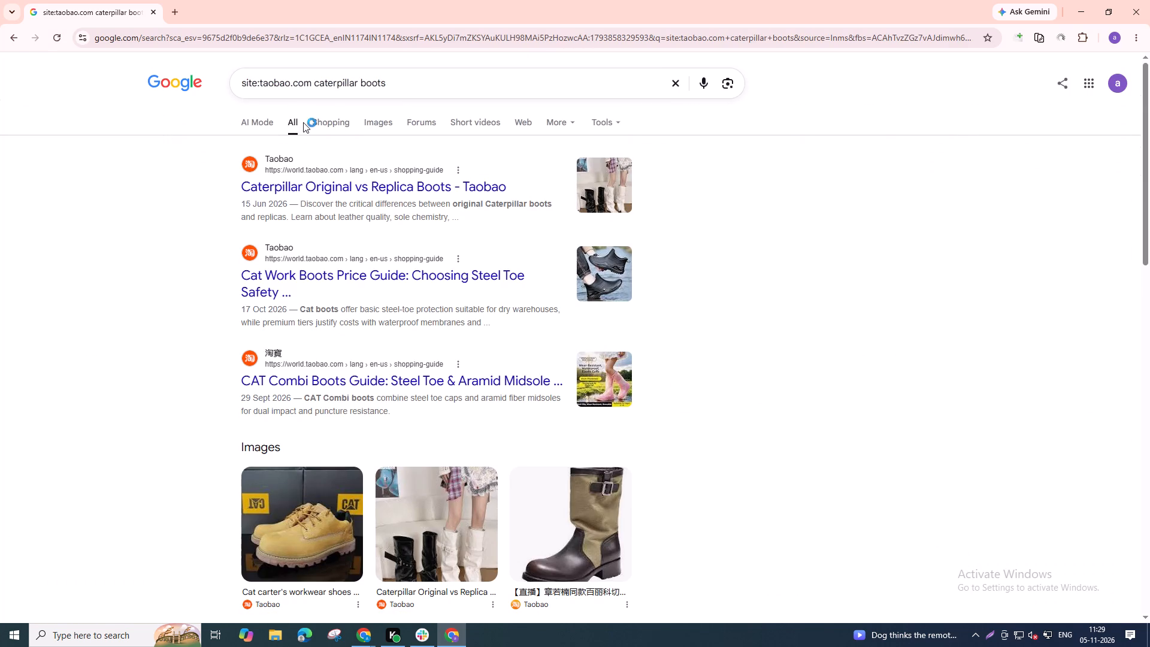
# Search Google in a new tab for "au world taobao caterpillar boots".
pyautogui.click(182, 8)
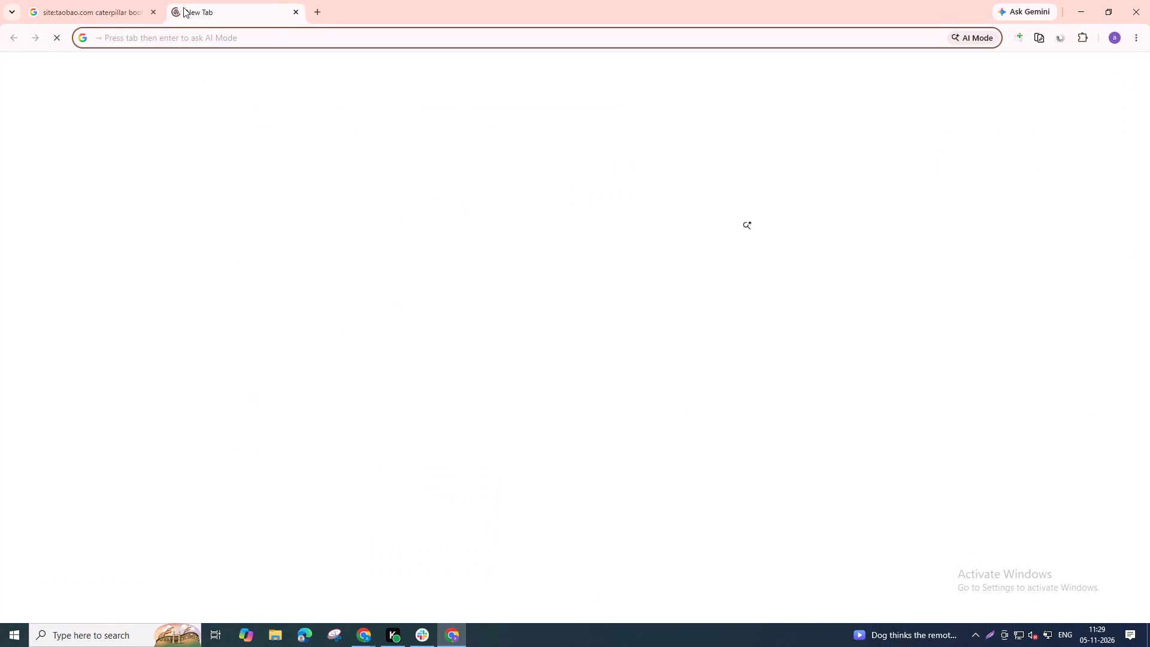
pyautogui.write('au')
pyautogui.press('Right')
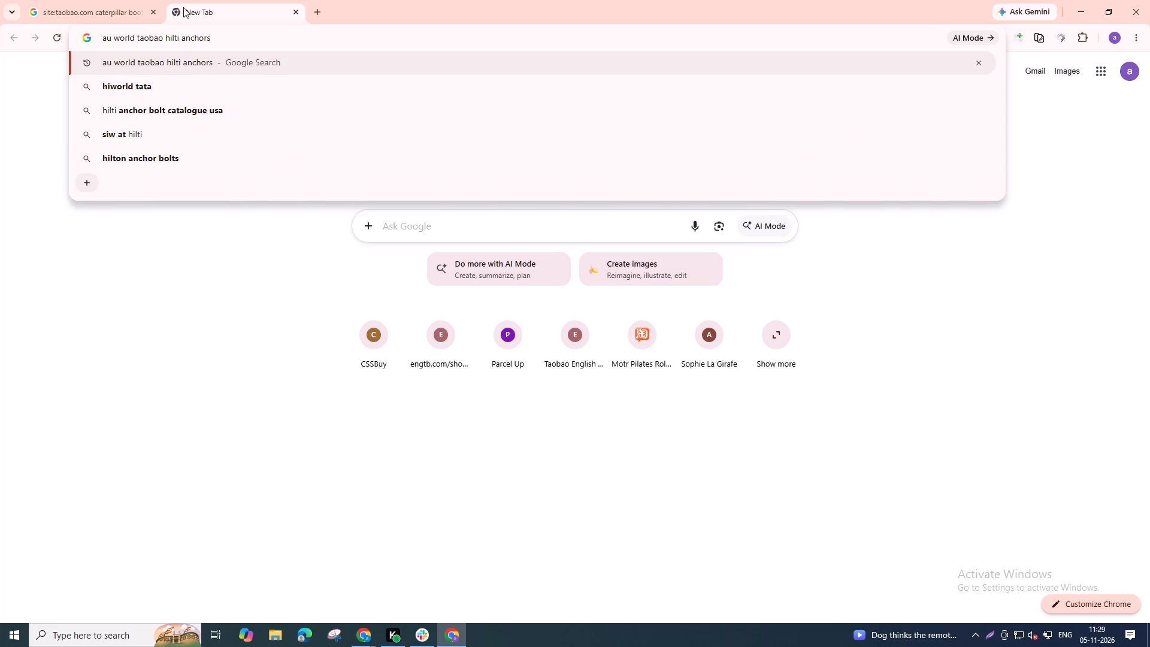
pyautogui.press('BackSpace')
pyautogui.press('BackSpace')
pyautogui.press('BackSpace')
pyautogui.press('BackSpace')
pyautogui.press('BackSpace')
pyautogui.press('BackSpace')
pyautogui.press('BackSpace')
pyautogui.press('BackSpace')
pyautogui.press('BackSpace')
pyautogui.press('BackSpace')
pyautogui.press('BackSpace')
pyautogui.press('BackSpace')
pyautogui.press('c')
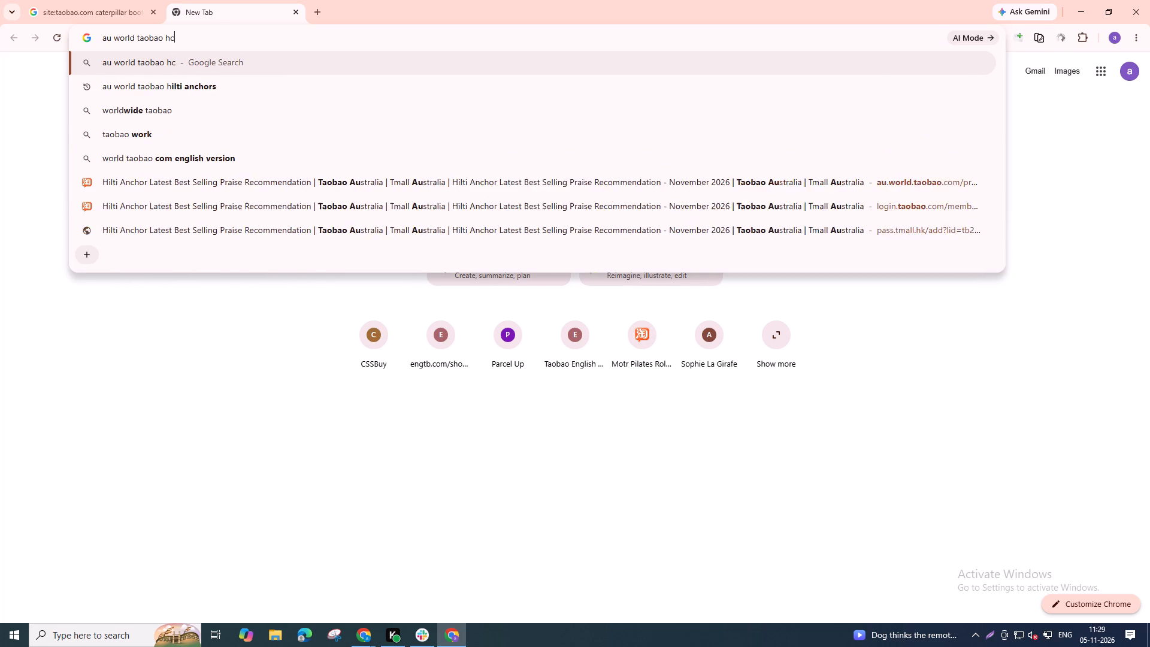
pyautogui.press('BackSpace')
pyautogui.press('BackSpace')
pyautogui.write('cater')
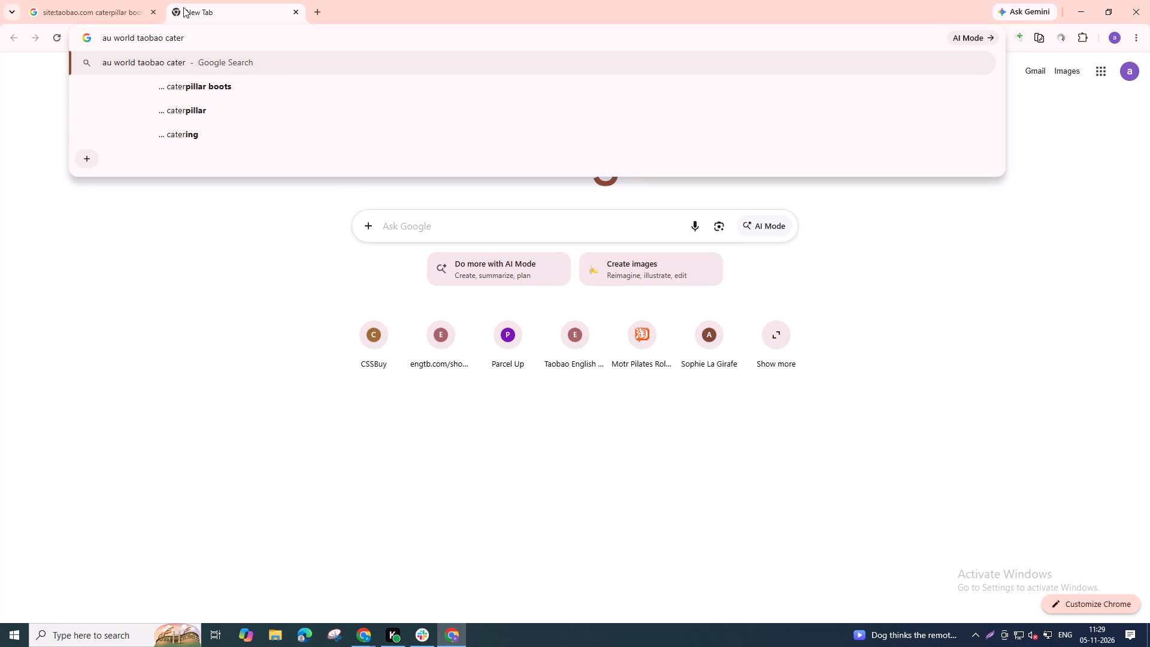
pyautogui.press('Down')
pyautogui.press('Return')
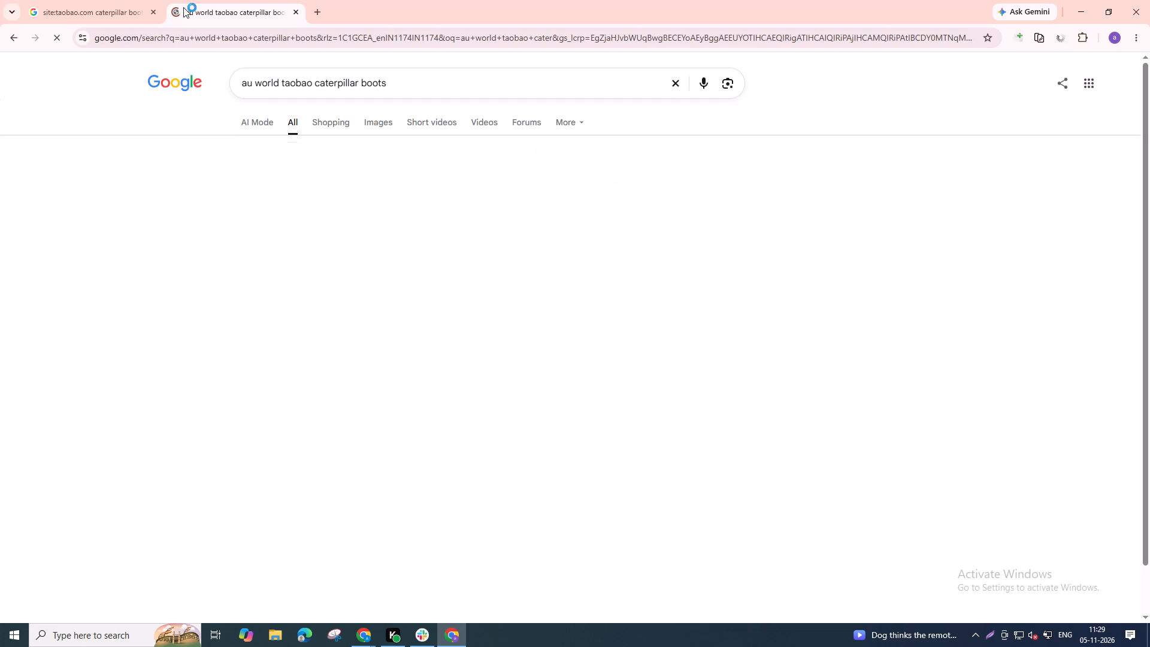
# Check the au.world.taobao.com boots listing page from the first result, close it, and look through the remaining search results.
pyautogui.middleClick(343, 223)
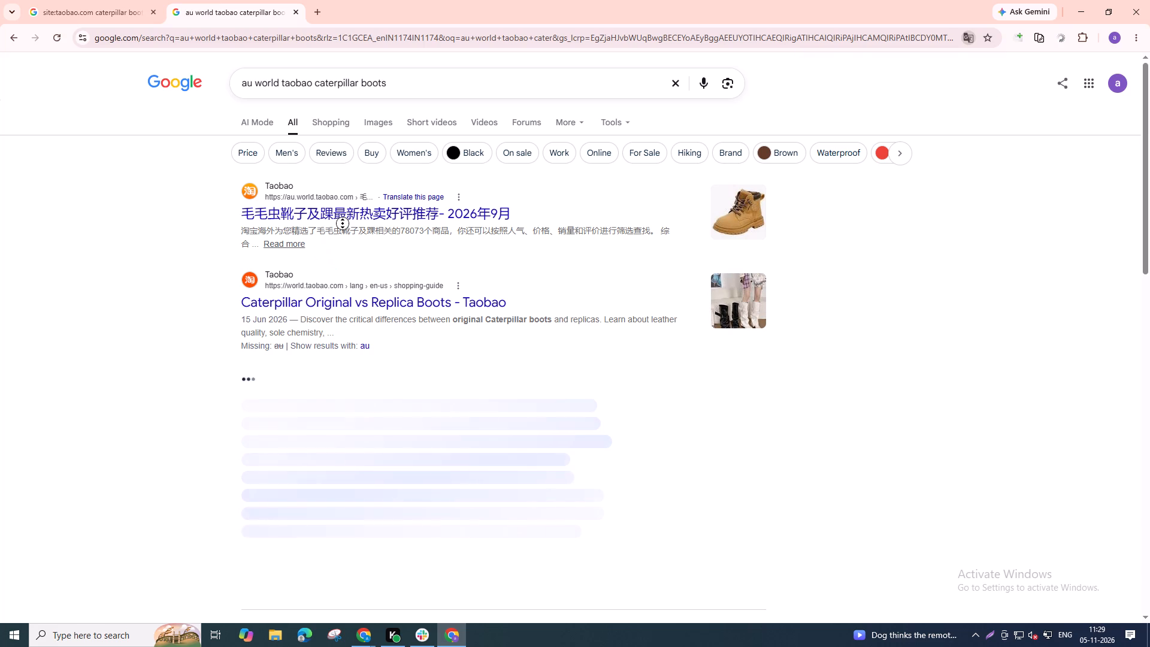
pyautogui.click(170, 232)
pyautogui.middleClick(314, 215)
pyautogui.click(385, 0)
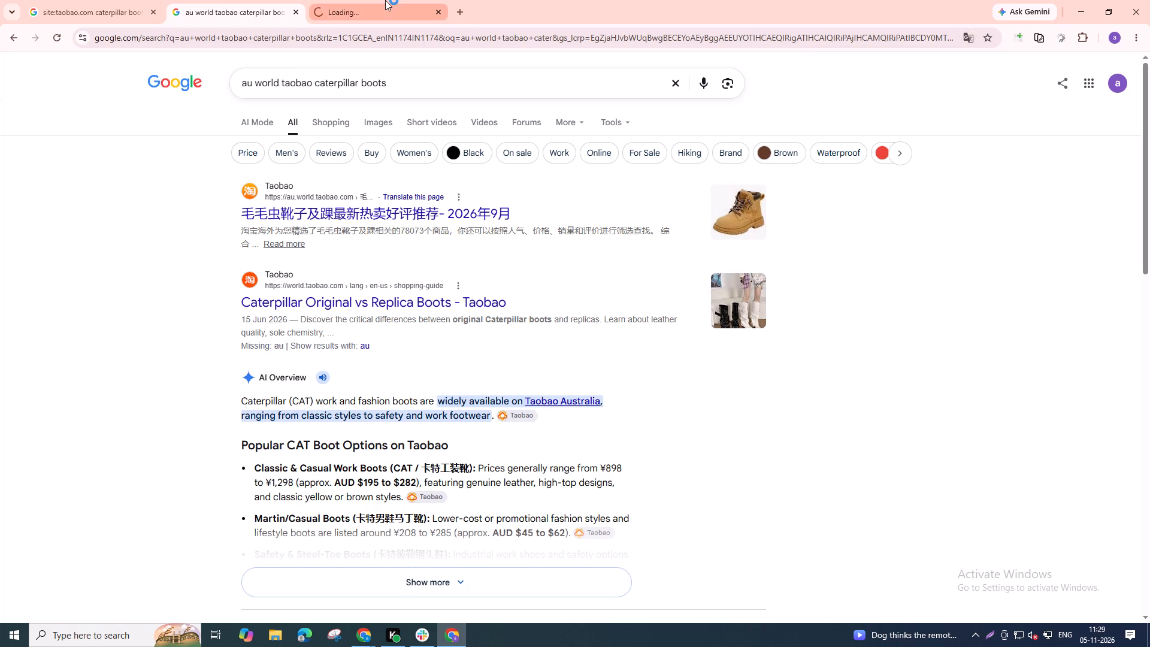
pyautogui.click(385, 0)
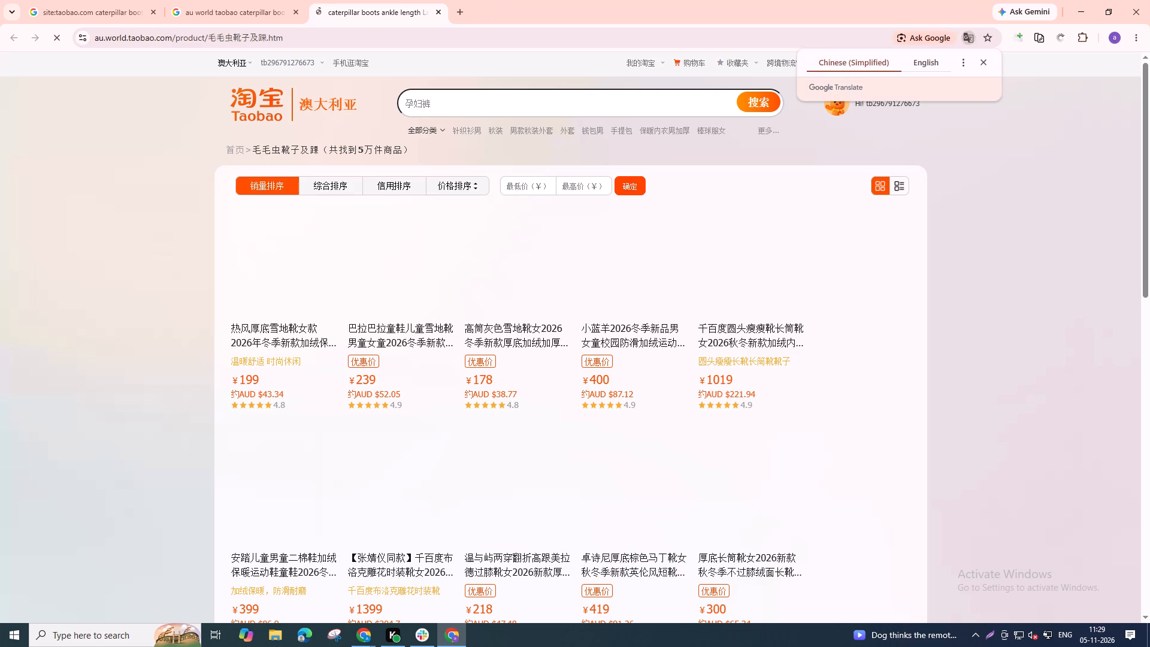
pyautogui.click(441, 13)
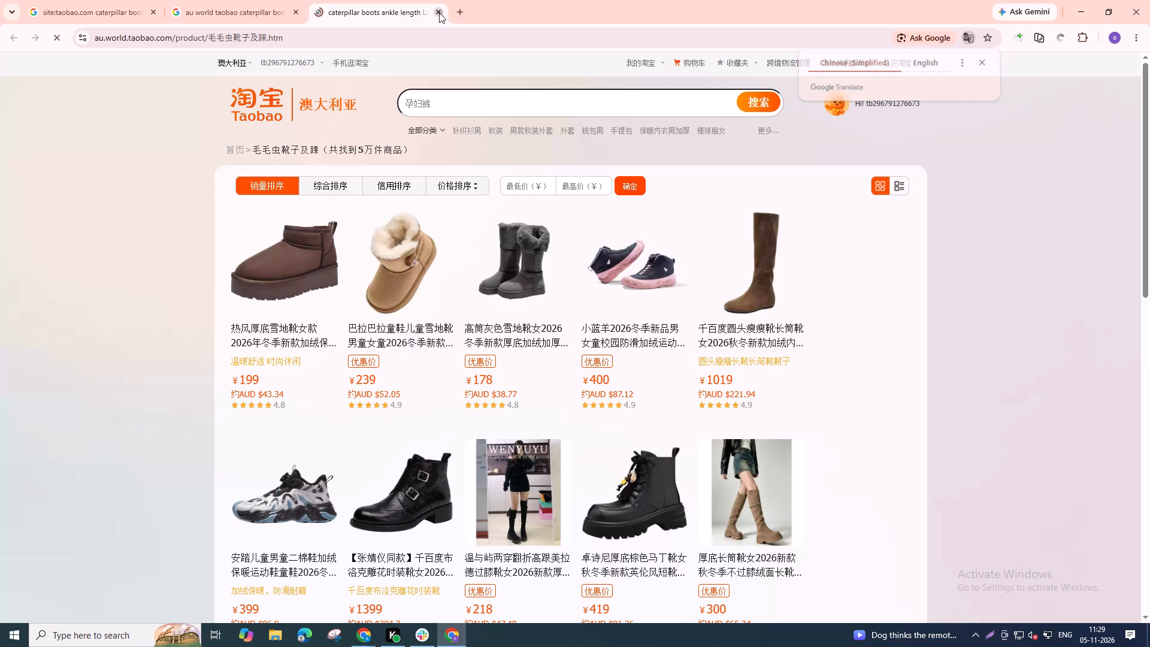
pyautogui.scroll(-5, 480, 352)
pyautogui.scroll(-4, 497, 429)
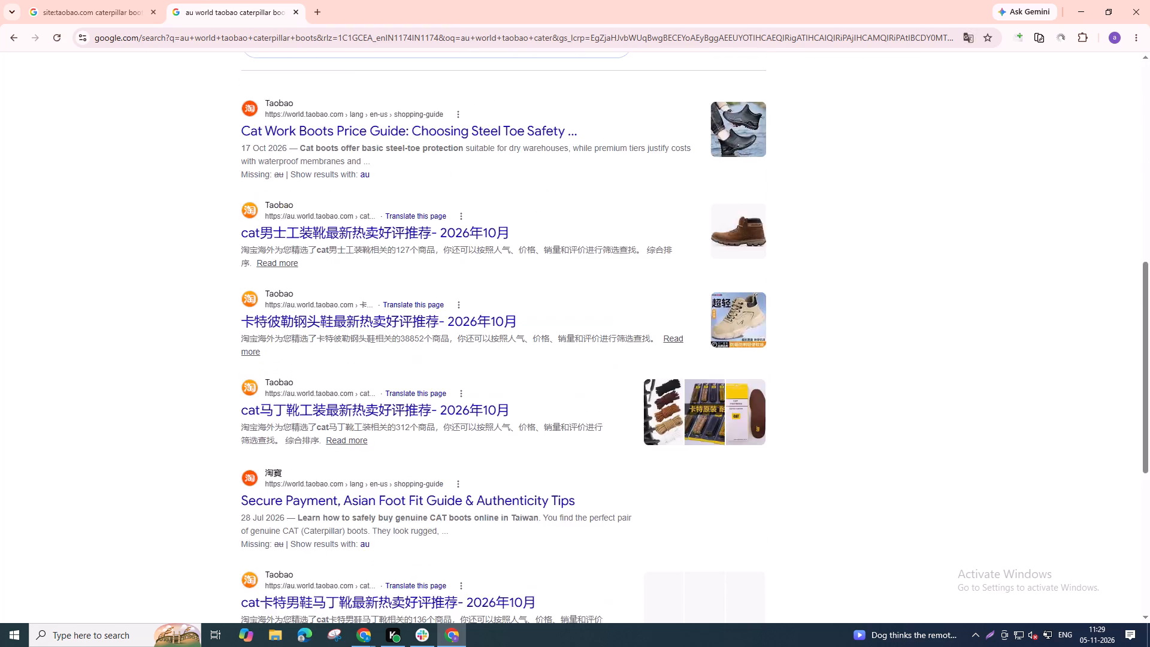
pyautogui.scroll(7, 479, 398)
# Change the site:taobao.com search in the first tab to "site:taobao.com caterpillar safty boots".
pyautogui.click(110, 0)
pyautogui.scroll(-5, 375, 407)
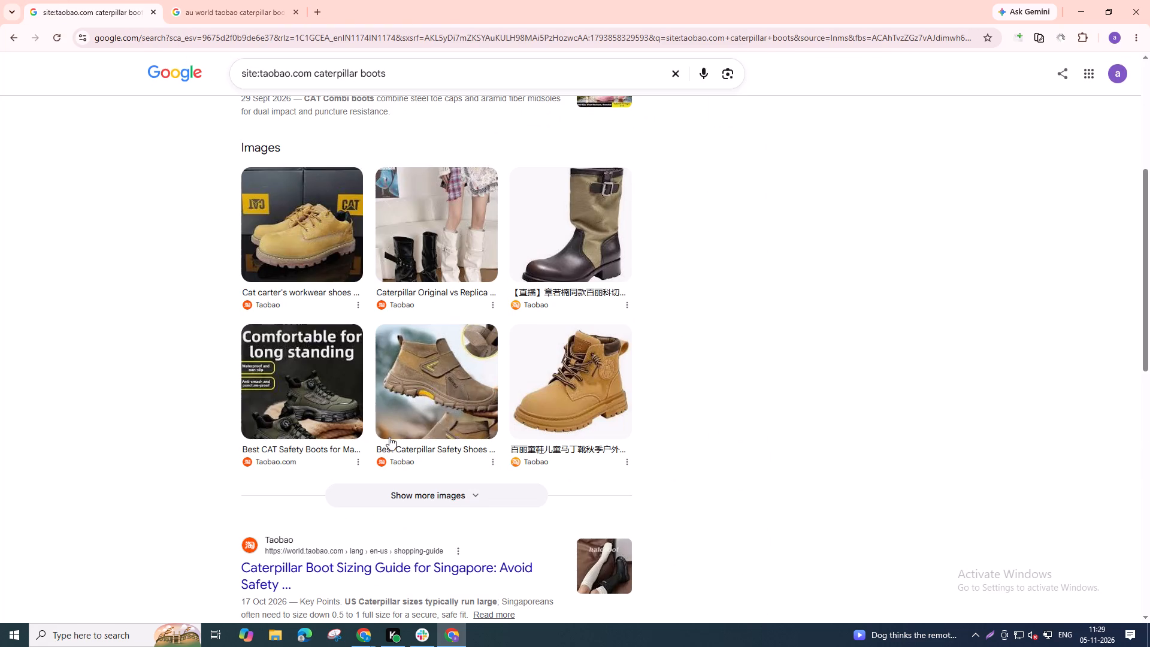
pyautogui.click(398, 83)
pyautogui.press('space')
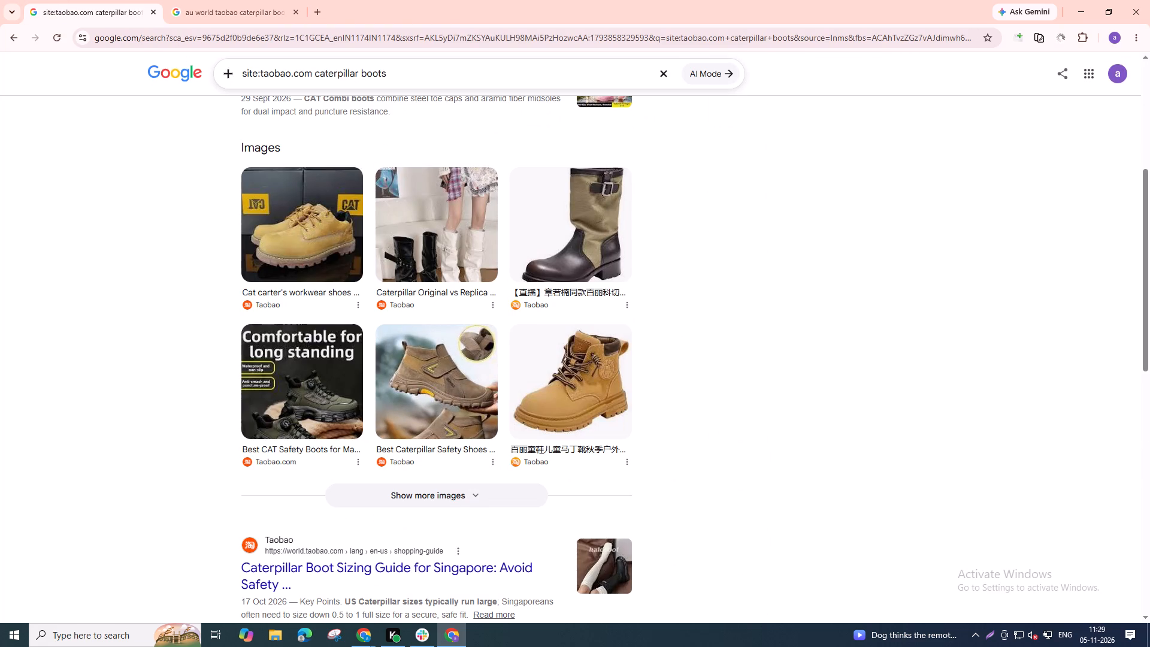
pyautogui.press('BackSpace')
pyautogui.press('BackSpace')
pyautogui.press('BackSpace')
pyautogui.press('BackSpace')
pyautogui.press('BackSpace')
pyautogui.press('BackSpace')
pyautogui.write('sa')
pyautogui.write('fty boots')
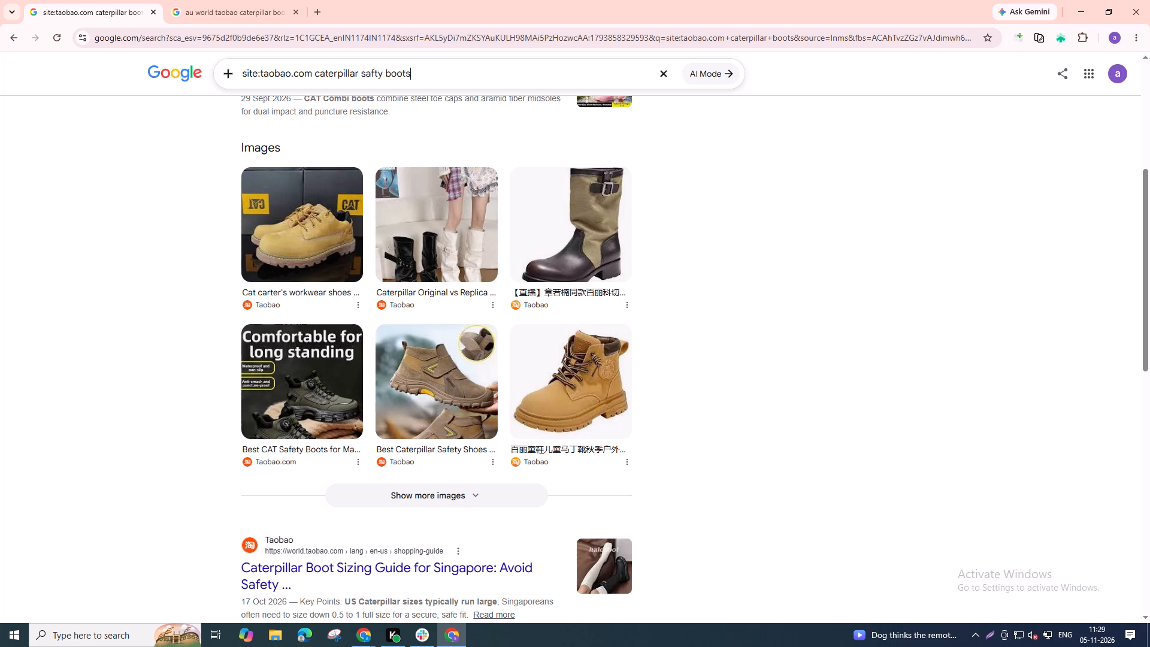
pyautogui.press('Return')
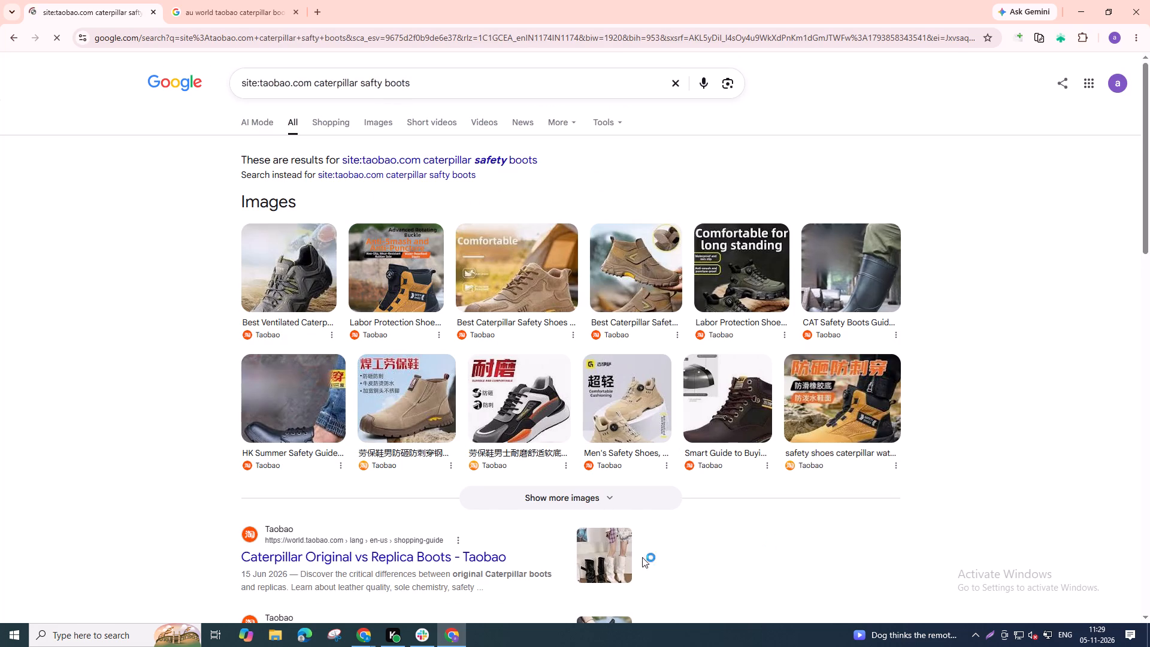
# Examine the expanded Taobao safety boot images, web results and full image gallery for Caterpillar-branded products.
pyautogui.click(632, 507)
pyautogui.scroll(-5, 632, 507)
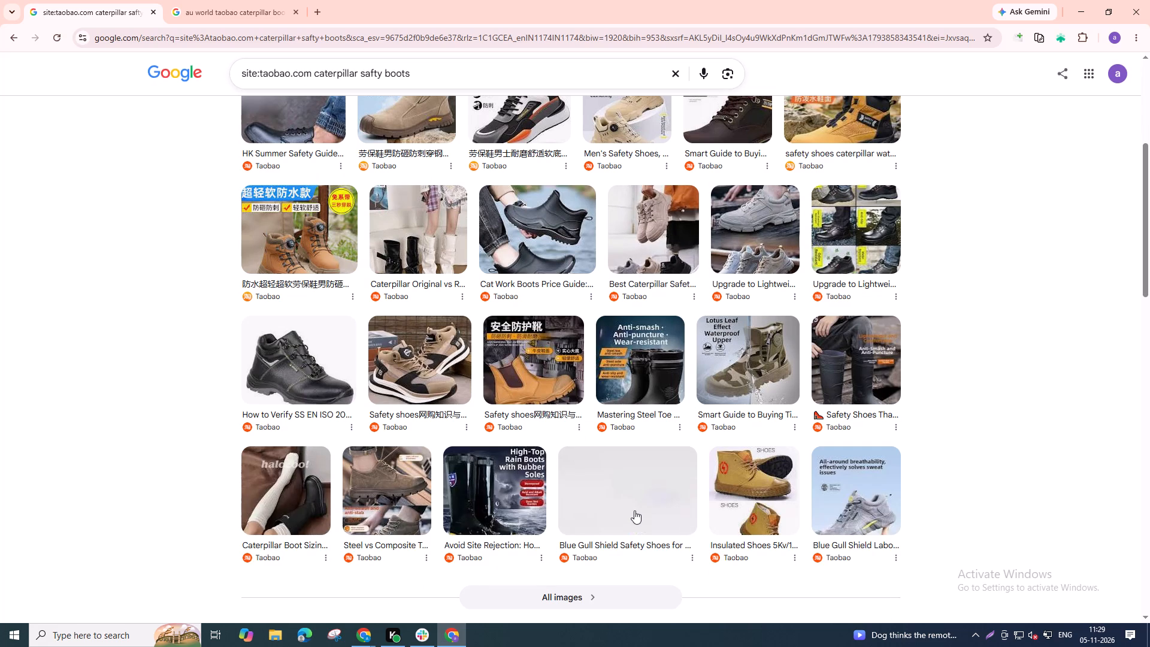
pyautogui.scroll(-4, 638, 498)
pyautogui.scroll(4, 641, 496)
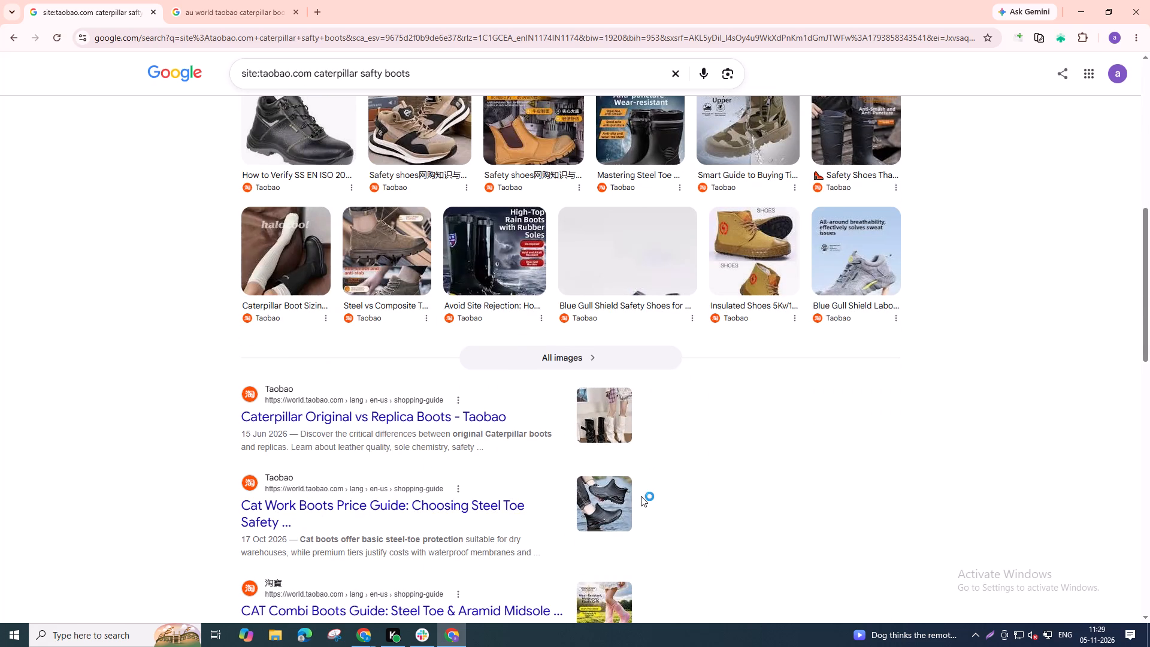
pyautogui.scroll(10, 641, 496)
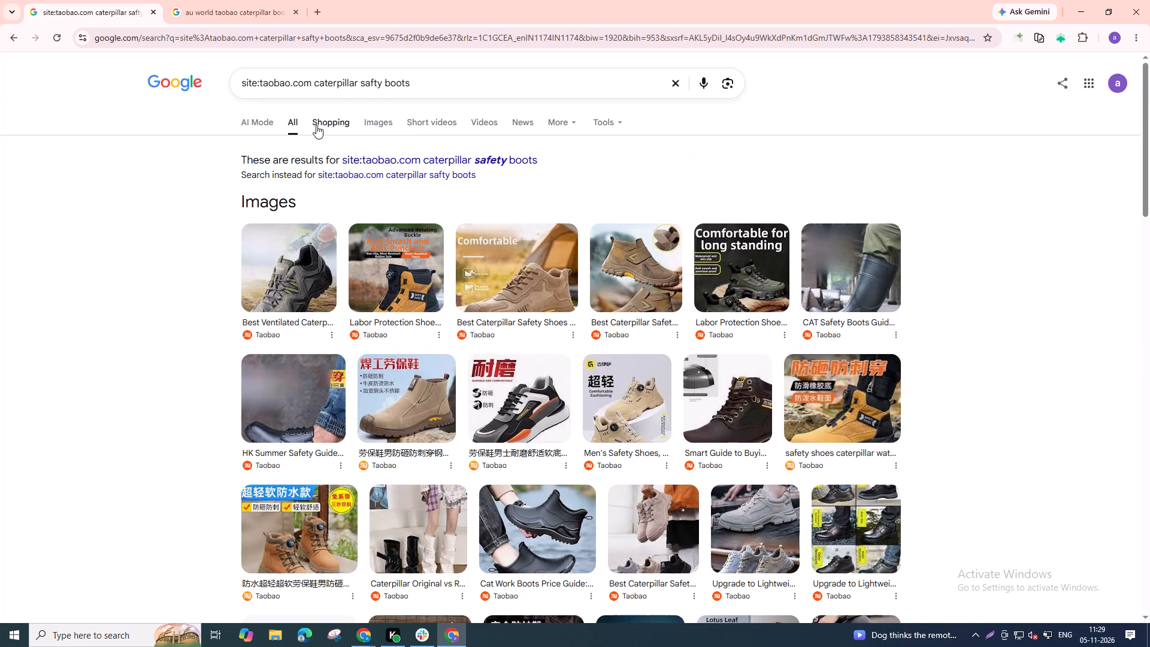
pyautogui.click(374, 116)
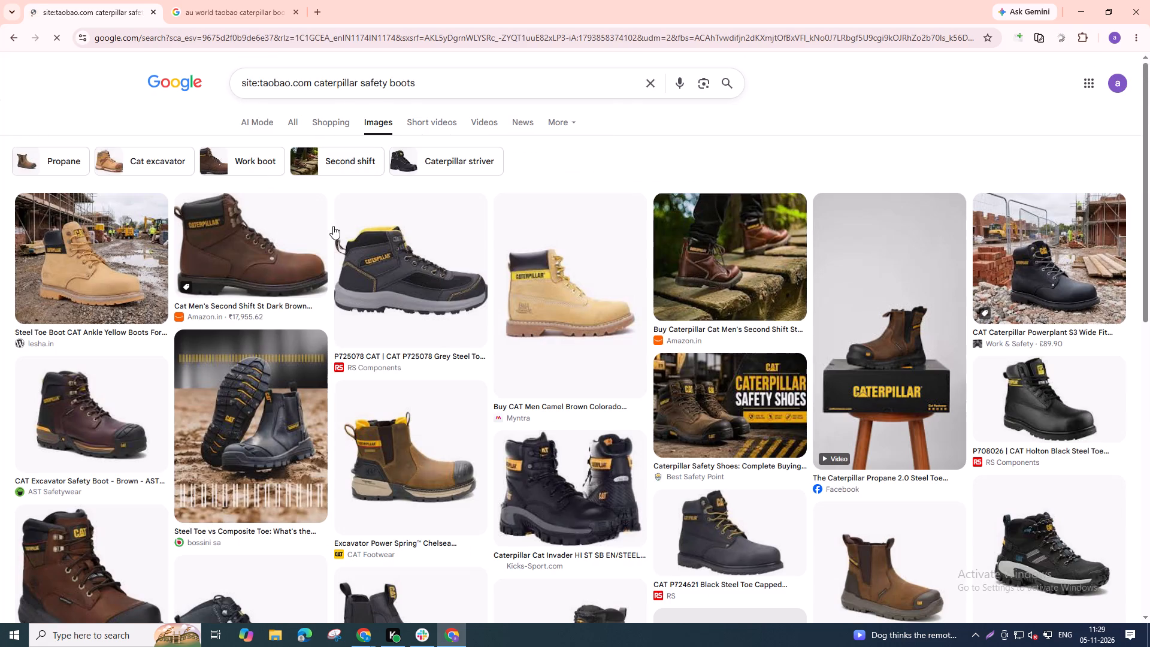
pyautogui.click(292, 118)
# Change the Australian Taobao search in the second tab to "au world taobao caterpillar safty boots".
pyautogui.click(232, 0)
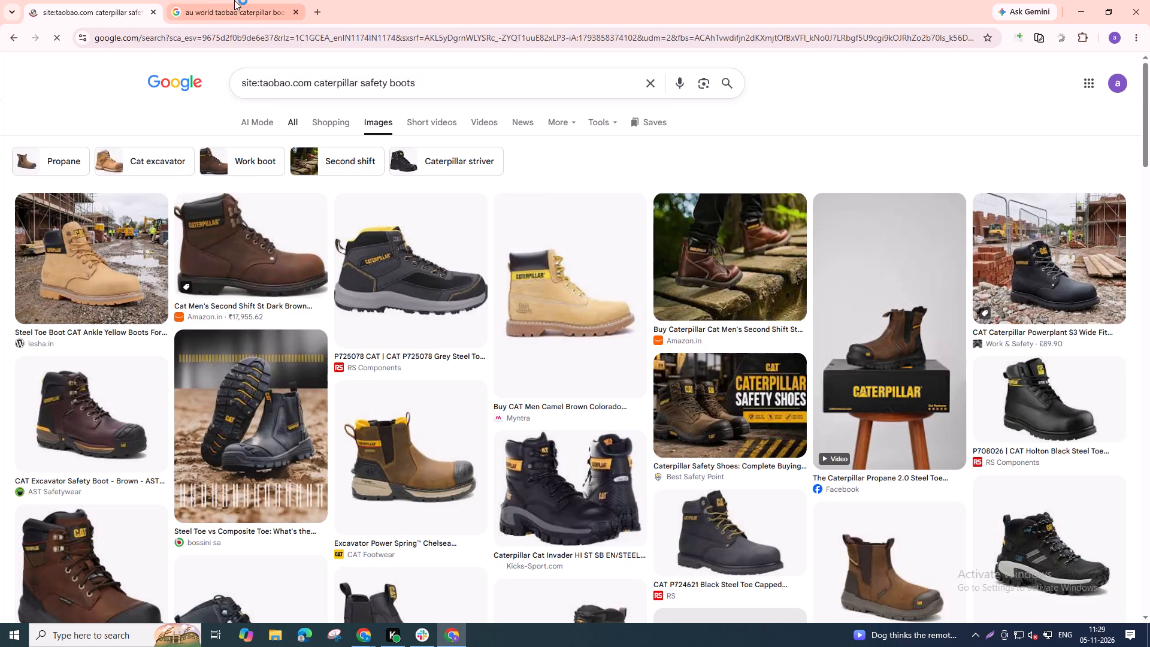
pyautogui.click(369, 70)
pyautogui.click(357, 71)
pyautogui.click(361, 75)
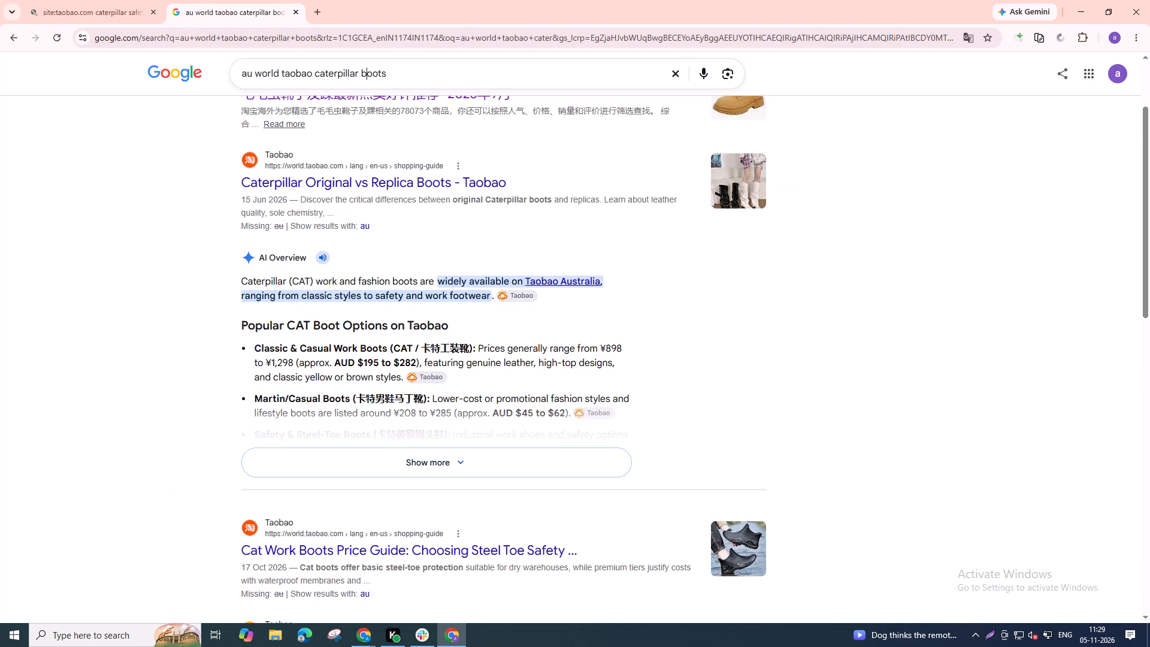
pyautogui.click(361, 75)
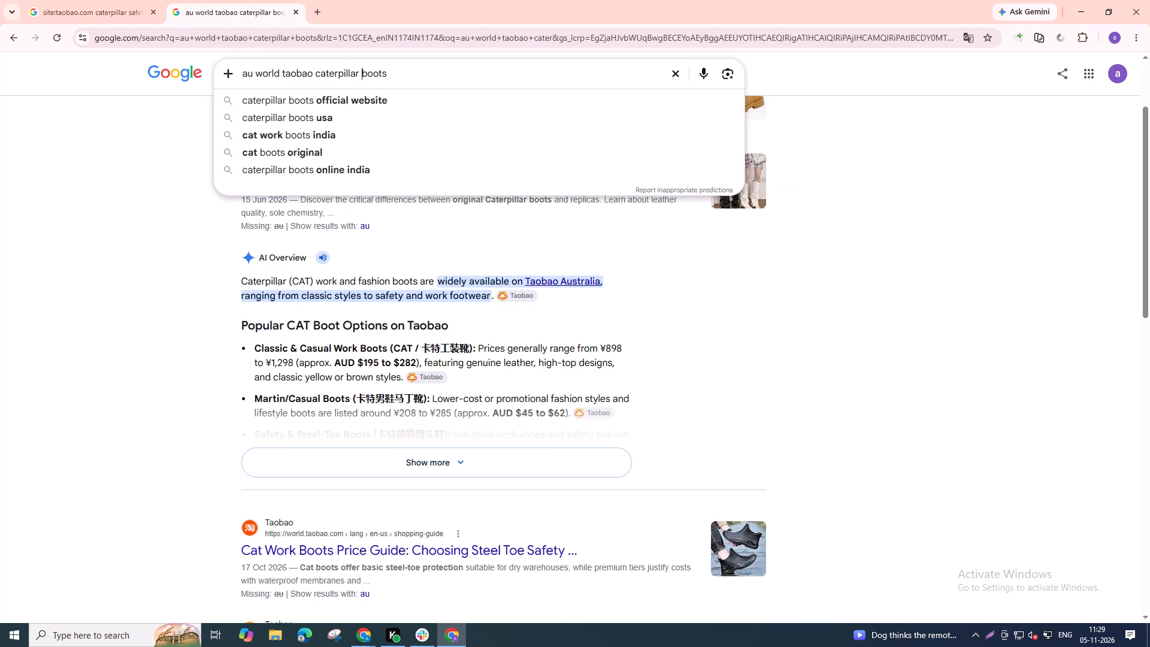
pyautogui.write('sa')
pyautogui.write('fty')
pyautogui.press('space')
pyautogui.press('Return')
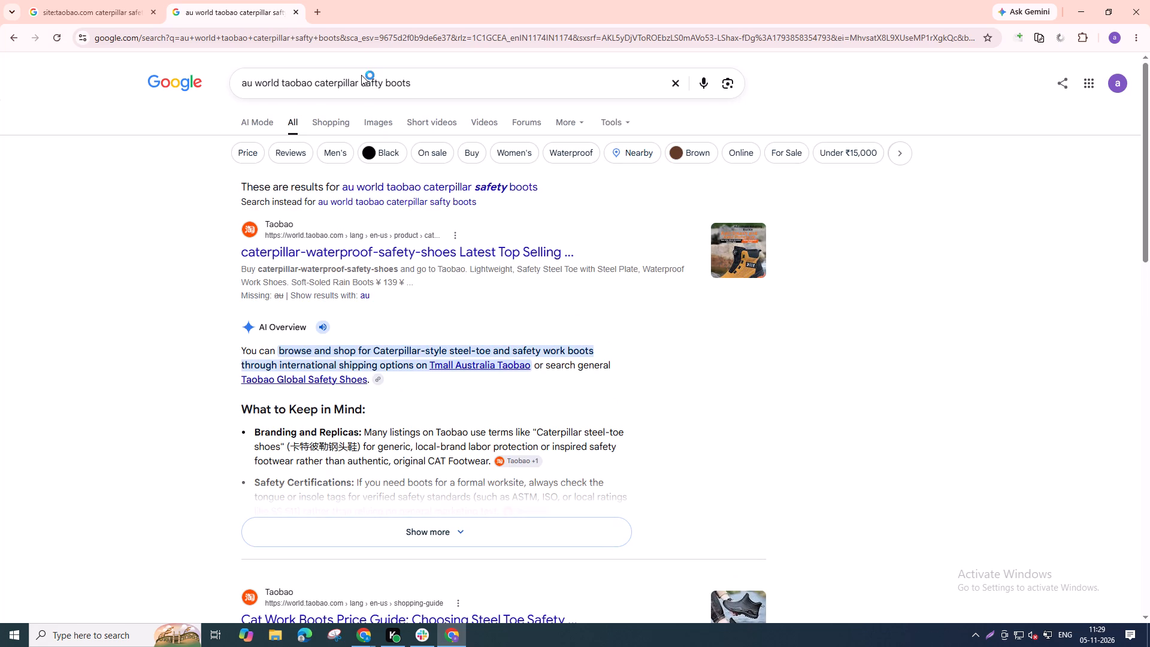
# Look through the web and image results of the Australian Taobao safety boots search for suspect Caterpillar listings.
pyautogui.scroll(-4, 481, 105)
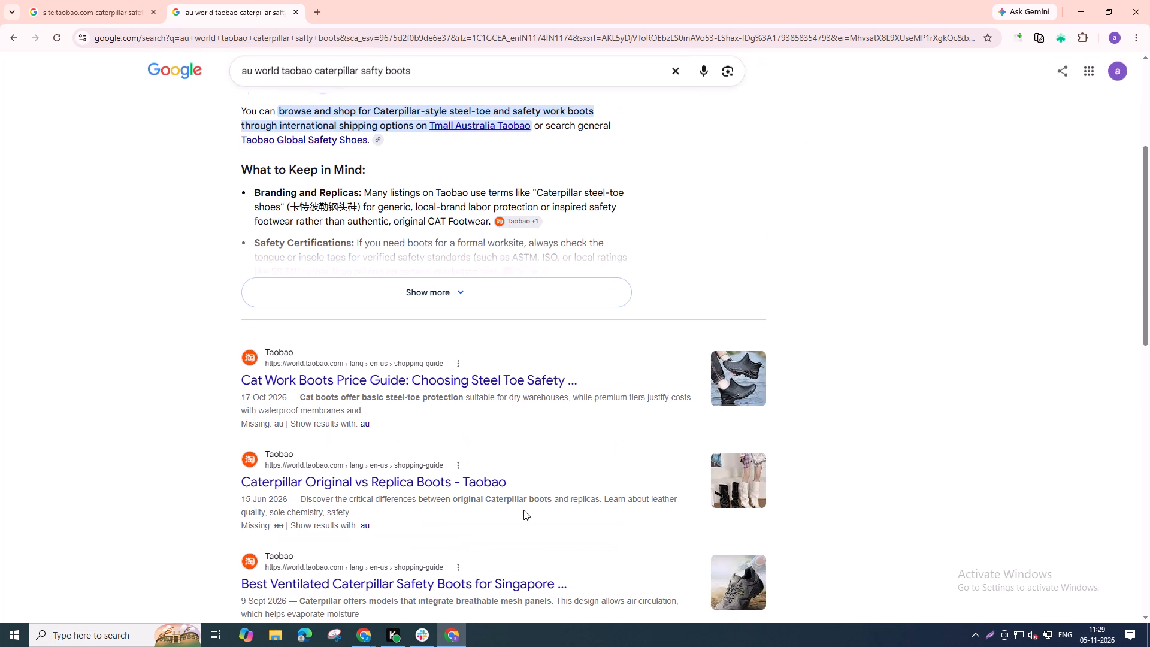
pyautogui.scroll(-5, 507, 443)
pyautogui.scroll(5, 500, 442)
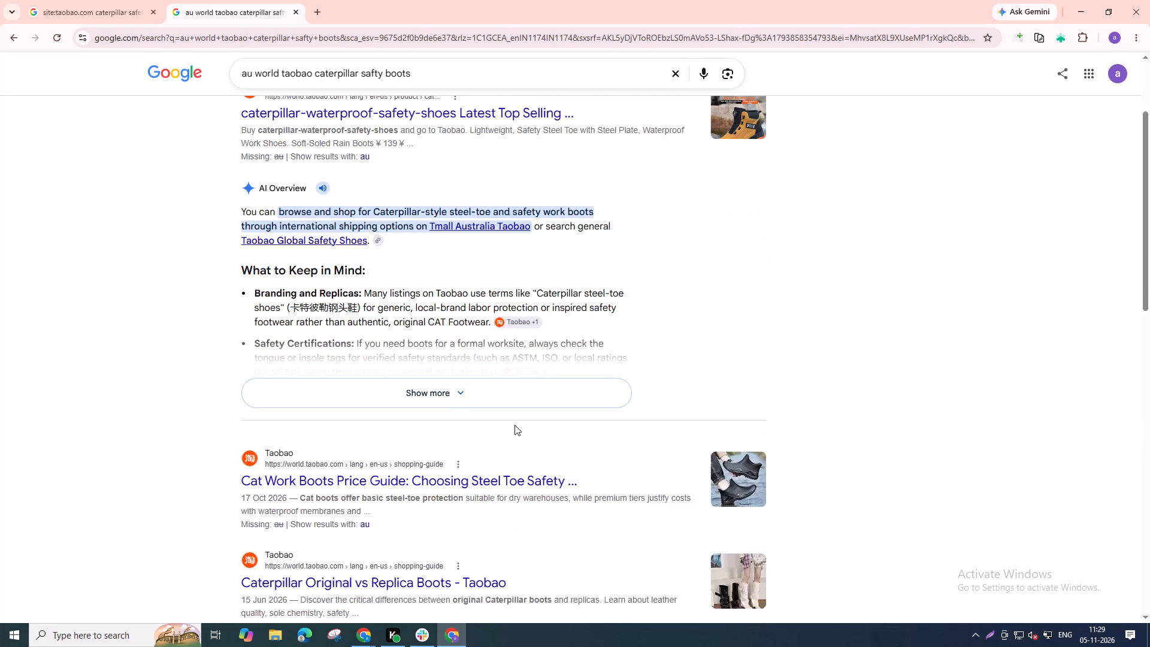
pyautogui.scroll(9, 515, 425)
pyautogui.click(376, 114)
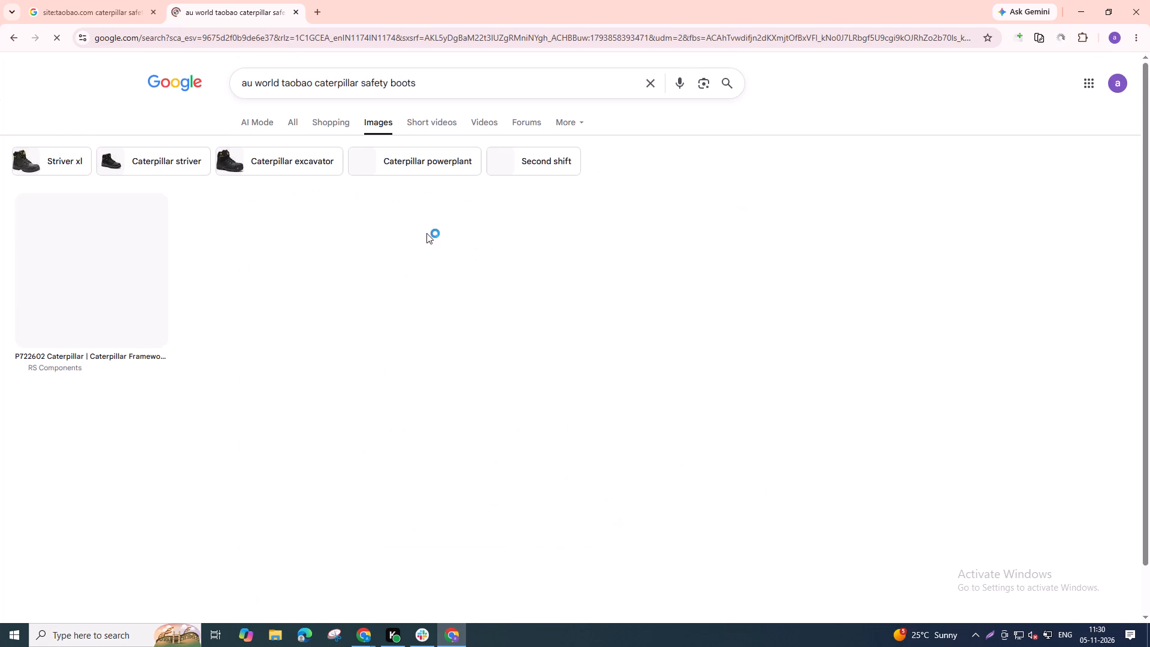
pyautogui.click(283, 117)
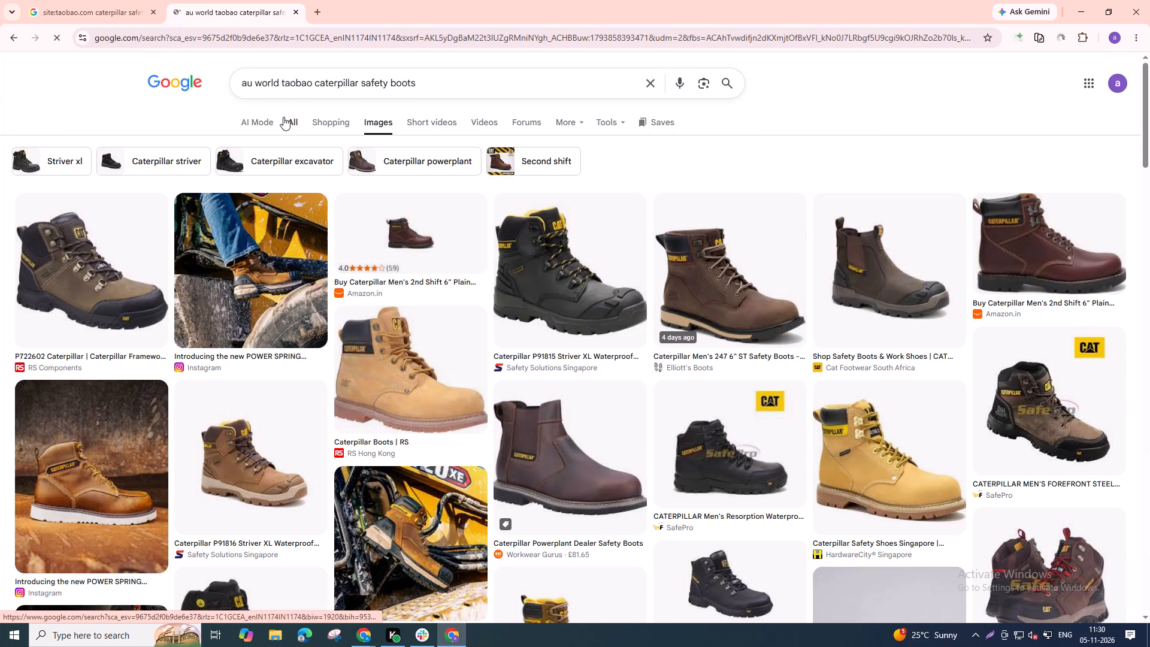
pyautogui.hotkey('alt', 'Tab')
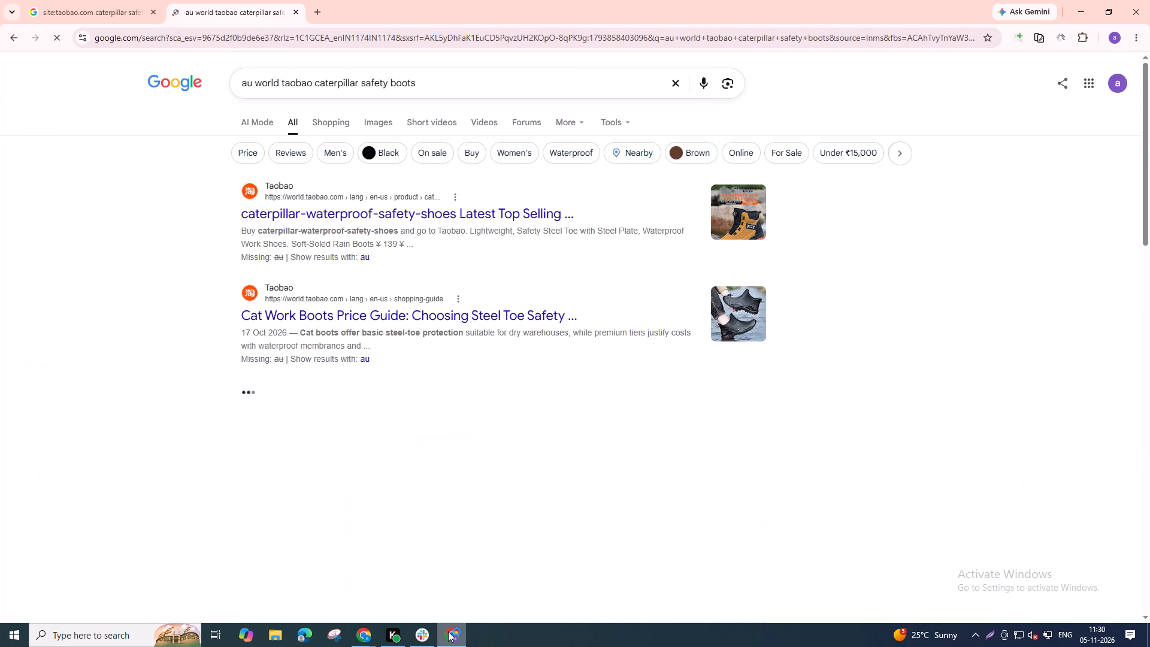
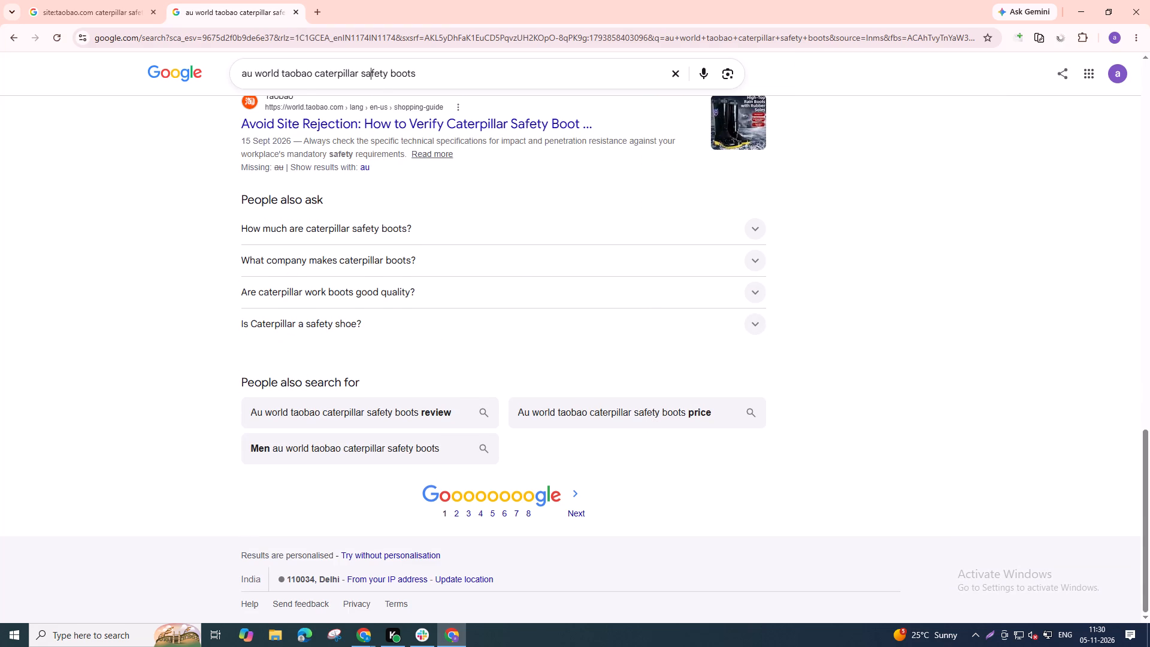
# Change the search query to "au world taobao caterpillar shoe" and run the search.
pyautogui.press('Delete')
pyautogui.press('Delete')
pyautogui.press('Delete')
pyautogui.press('Delete')
pyautogui.press('Delete')
pyautogui.press('Delete')
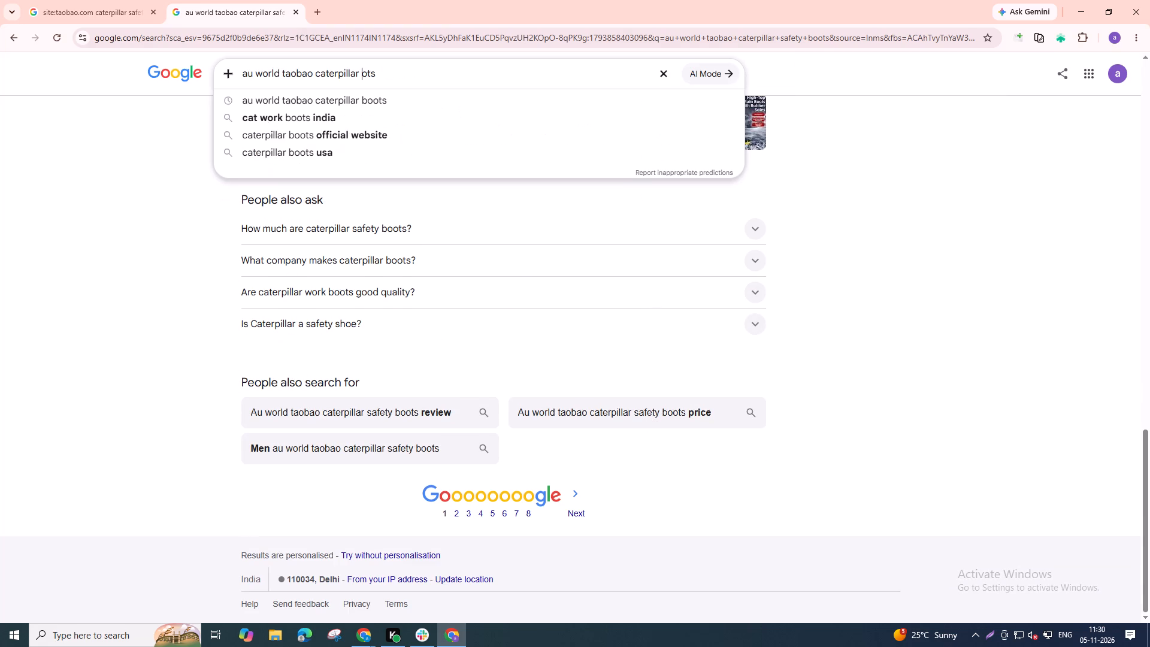
pyautogui.press('Delete')
pyautogui.press('Delete')
pyautogui.press('Delete')
pyautogui.write('shoe')
pyautogui.press('Return')
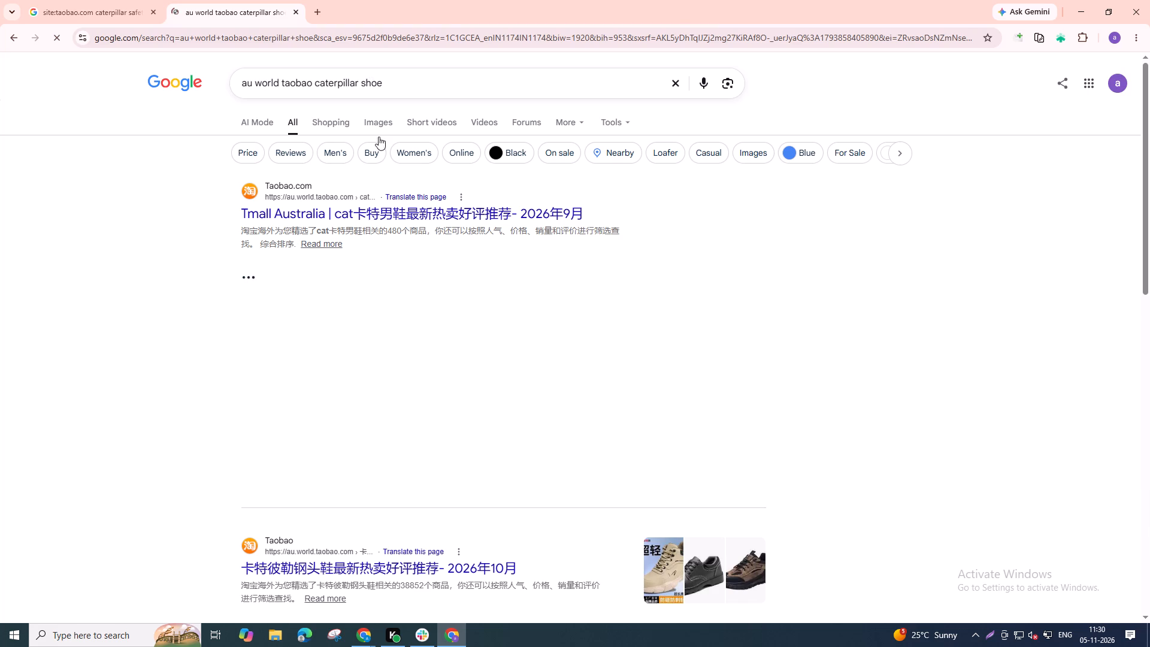
# Open the Tmall Australia search result for CAT men's shoes and dismiss its login dialog.
pyautogui.keyDown('ctrl'); pyautogui.click(511, 212); pyautogui.keyUp('ctrl')
pyautogui.click(341, 0)
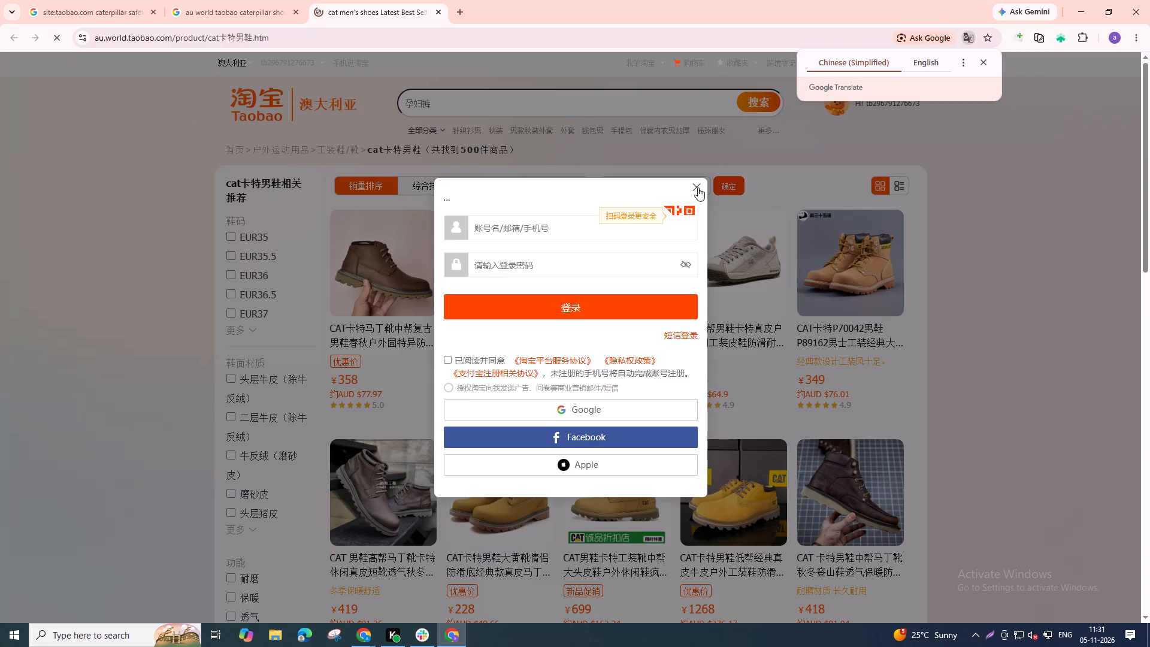
pyautogui.click(698, 188)
# Show the CAT men's shoes products in list view and translate the page to English.
pyautogui.click(903, 190)
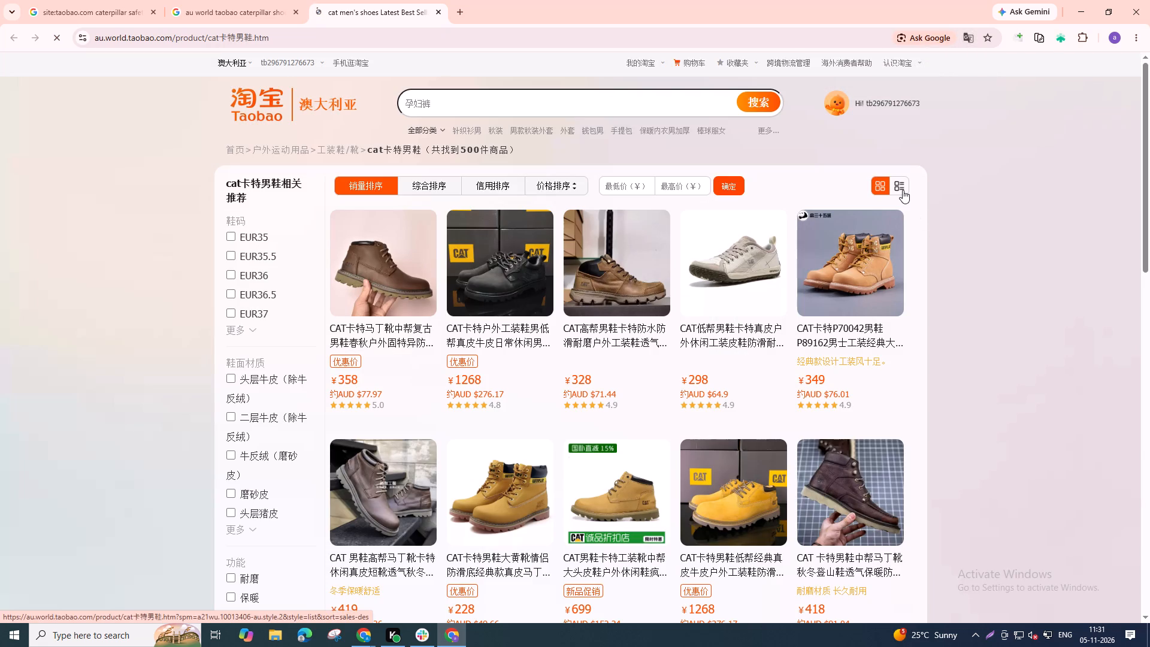
pyautogui.rightClick(1027, 194)
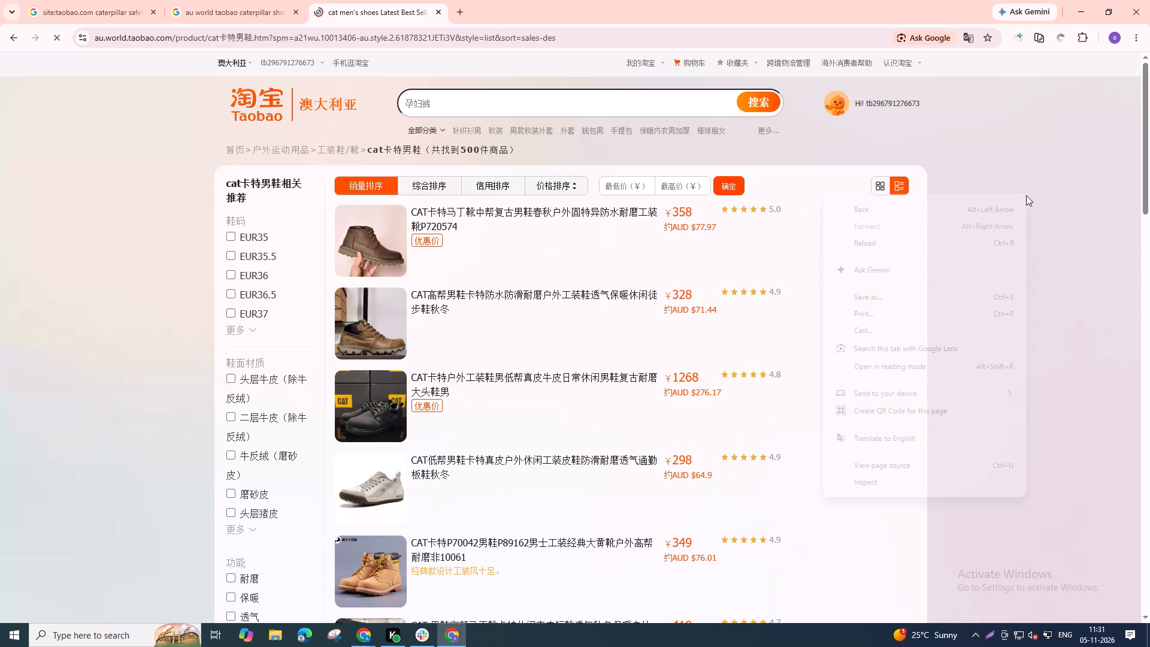
pyautogui.click(965, 436)
pyautogui.click(991, 379)
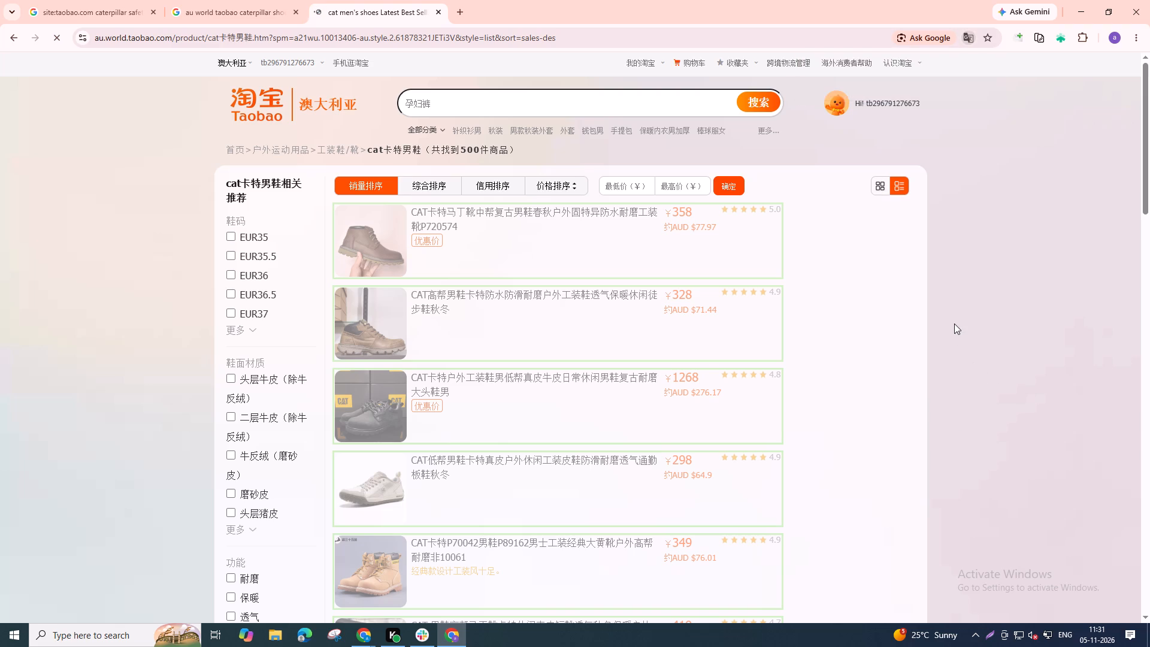
# Examine the enlarged product image of the Cat men's high-top Martin boots PWC74010 in a separate tab and close it.
pyautogui.scroll(-3, 954, 323)
pyautogui.scroll(-8, 897, 343)
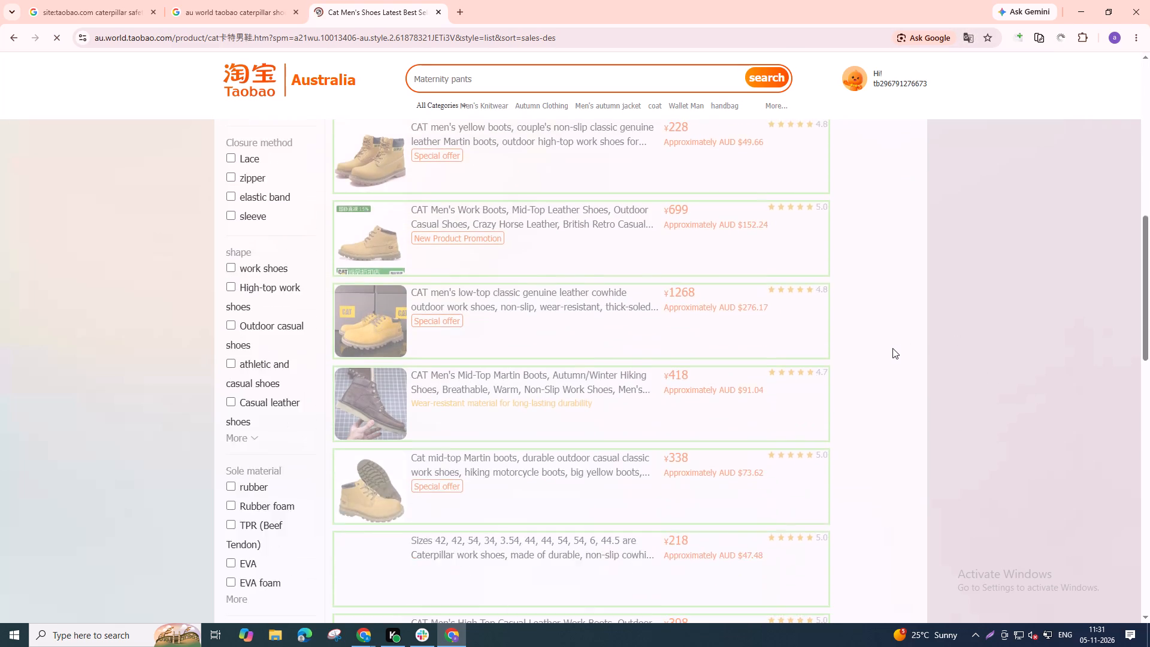
pyautogui.scroll(-3, 892, 348)
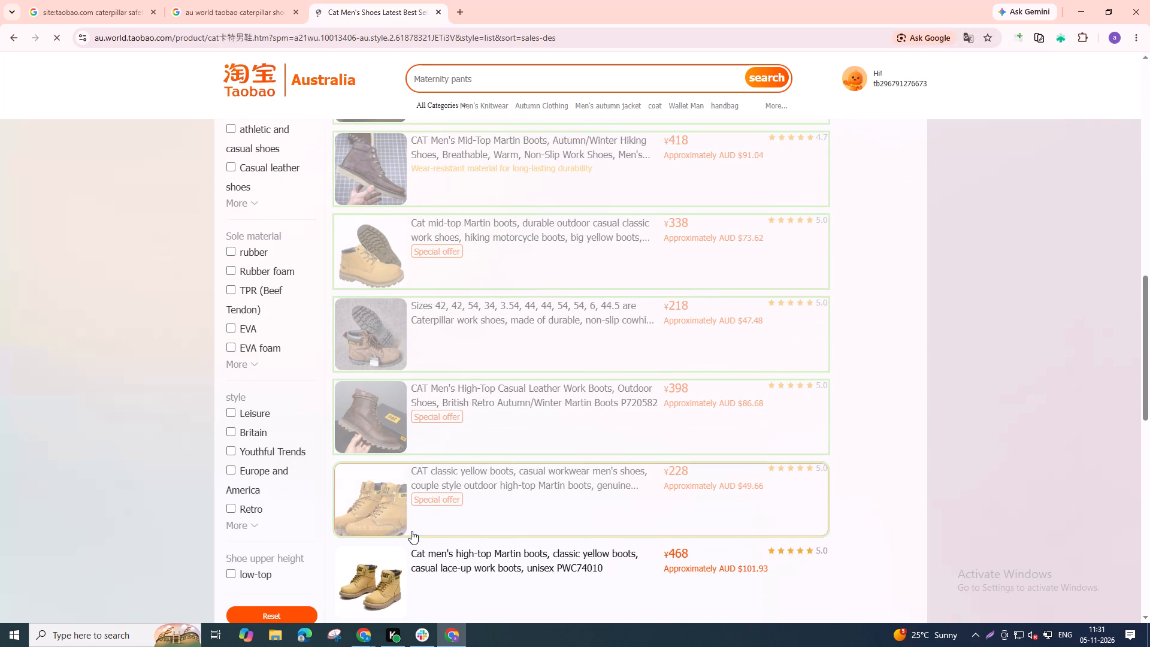
pyautogui.rightClick(389, 576)
pyautogui.click(445, 435)
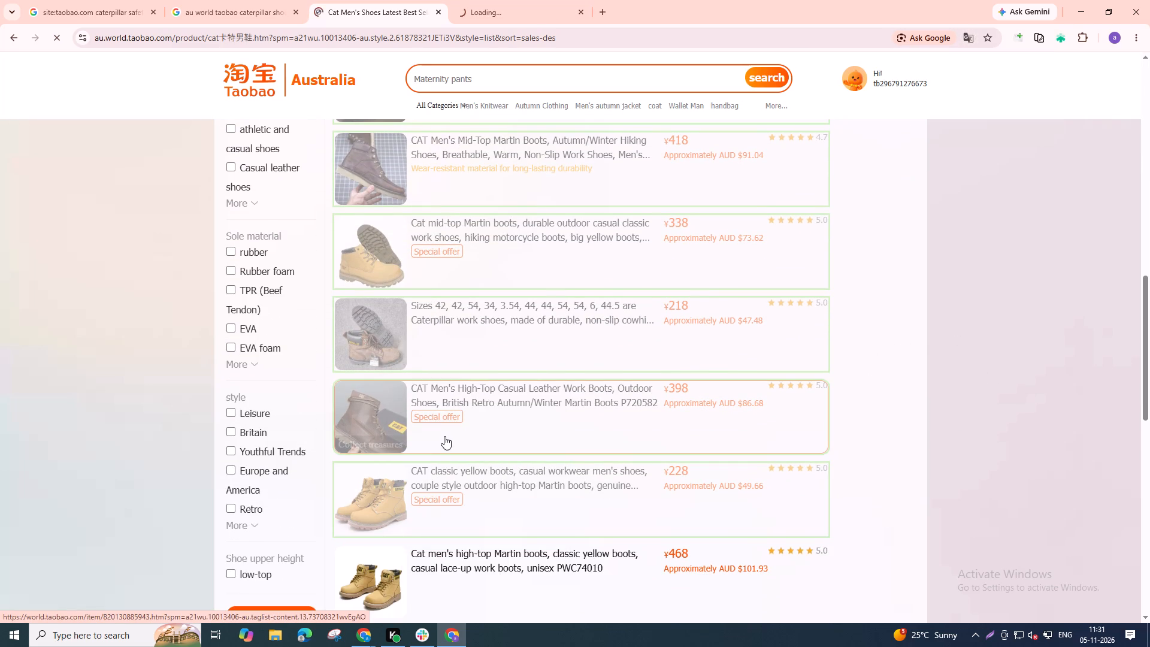
pyautogui.click(507, 0)
pyautogui.scroll(-5, 573, 158)
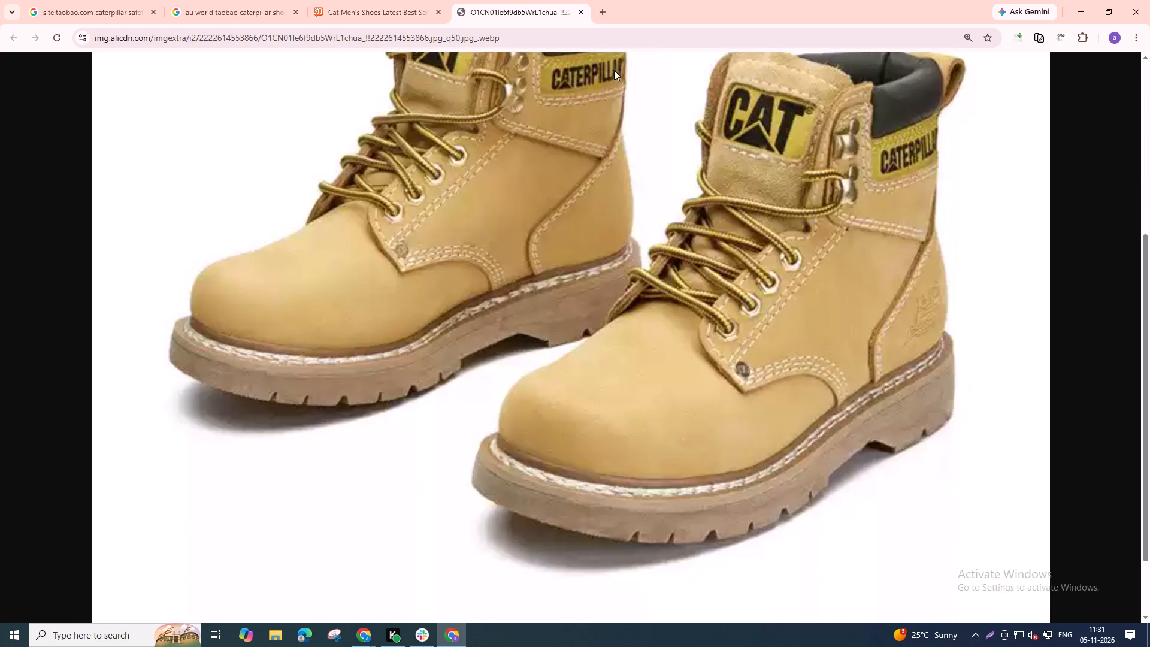
pyautogui.click(583, 12)
# Open the link options for the Cat men's high-top Martin boots PWC74010 listing.
pyautogui.rightClick(506, 569)
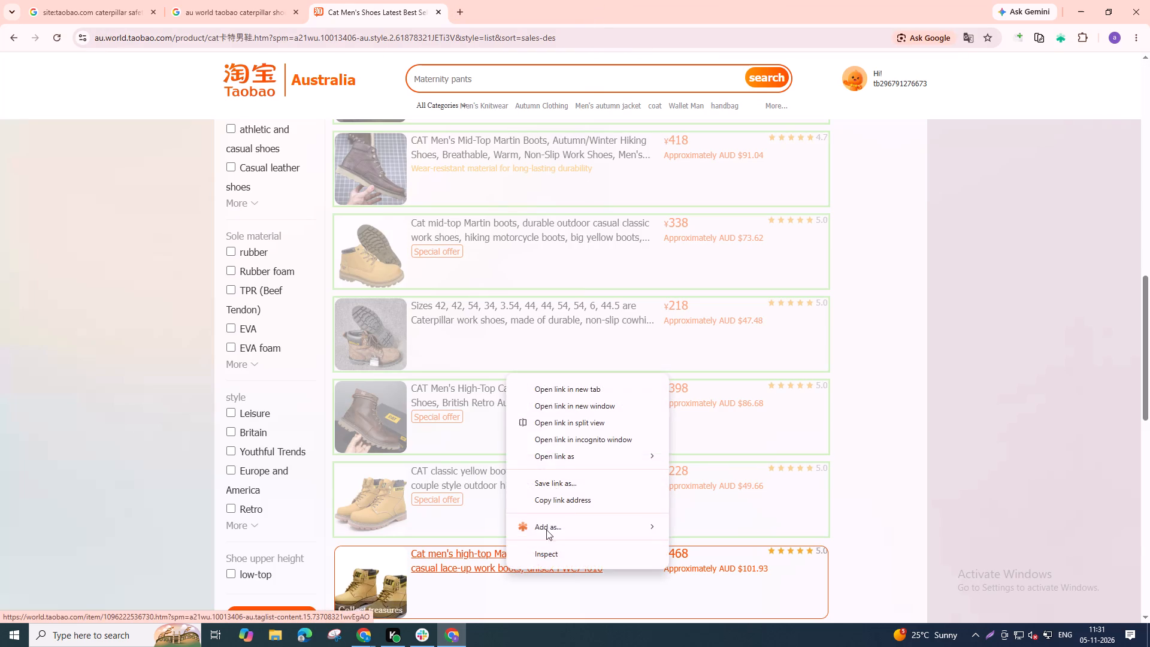
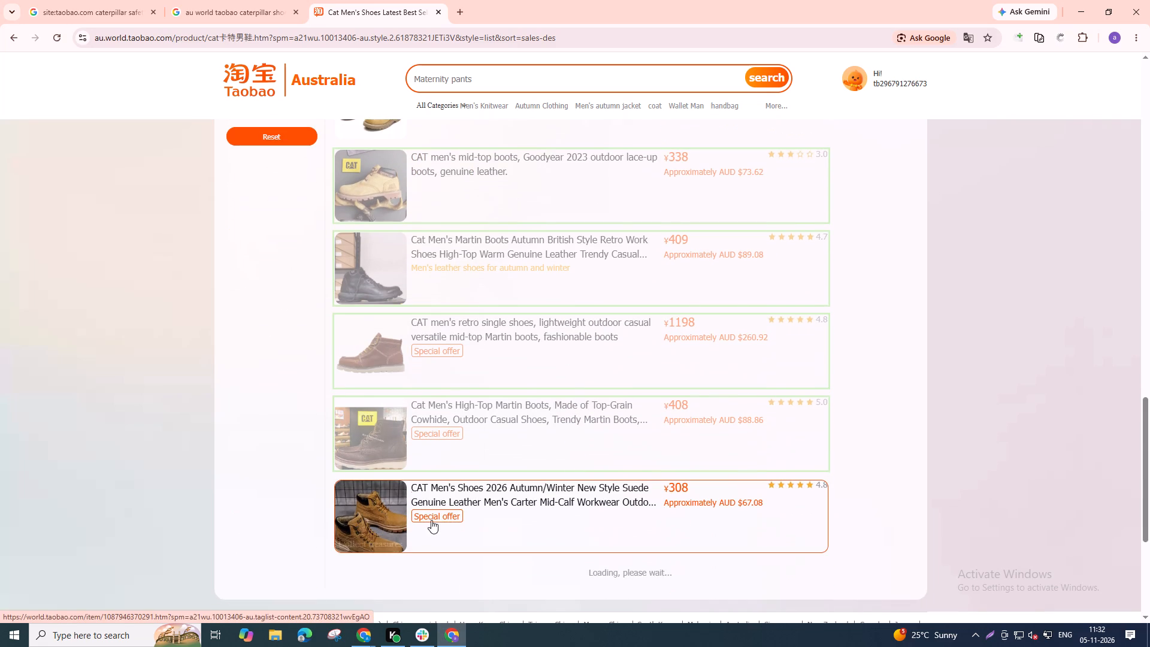
# Examine the enlarged product image of the CAT Men's Shoes 2026 Autumn/Winter suede boots in a separate tab and close it.
pyautogui.scroll(-1, 427, 521)
pyautogui.rightClick(379, 451)
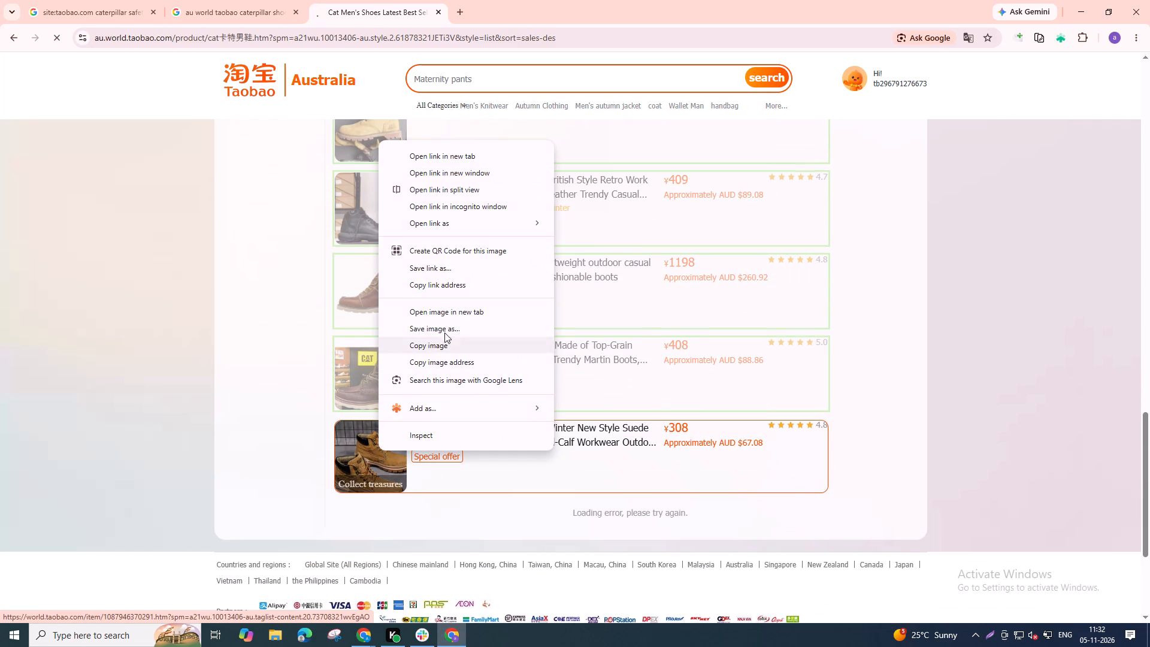
pyautogui.click(468, 313)
pyautogui.click(524, 0)
pyautogui.scroll(-6, 588, 66)
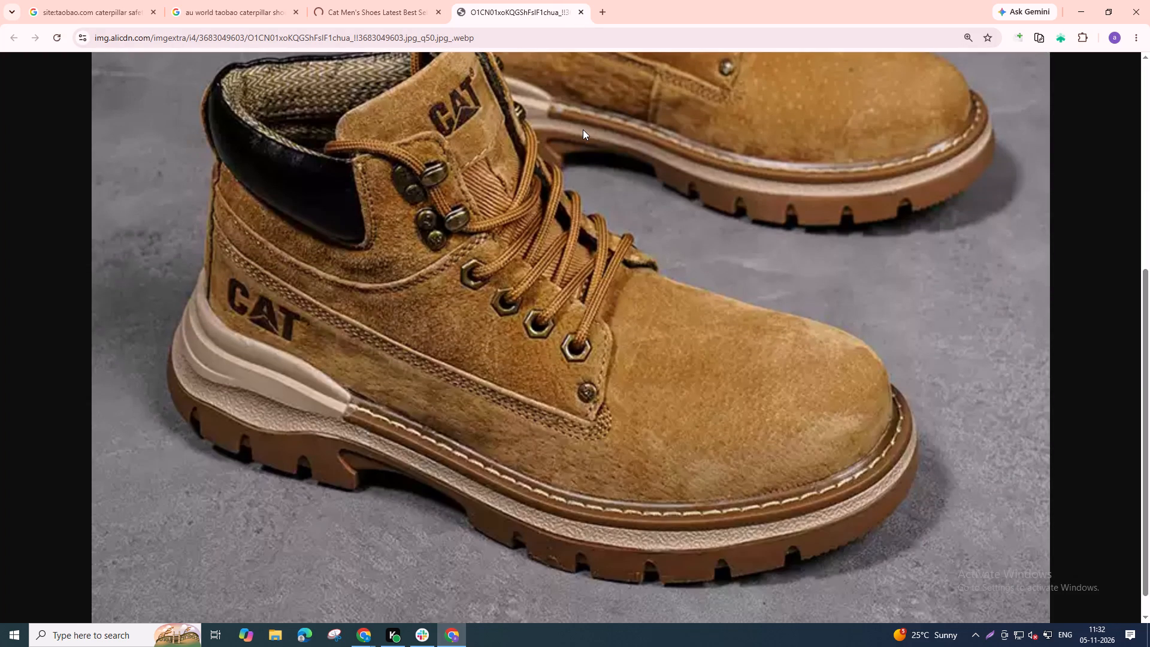
pyautogui.click(581, 8)
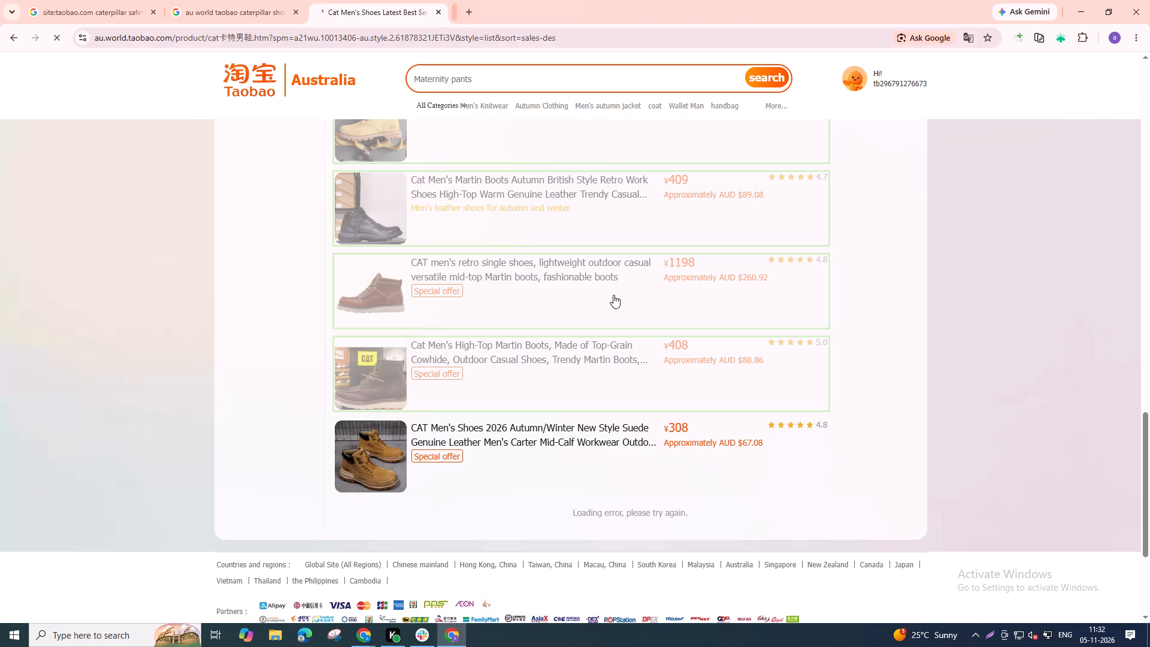
# Look through the reloaded CAT men's shoes list for listings that are not yet highlighted.
pyautogui.scroll(-3, 839, 303)
pyautogui.scroll(2, 868, 318)
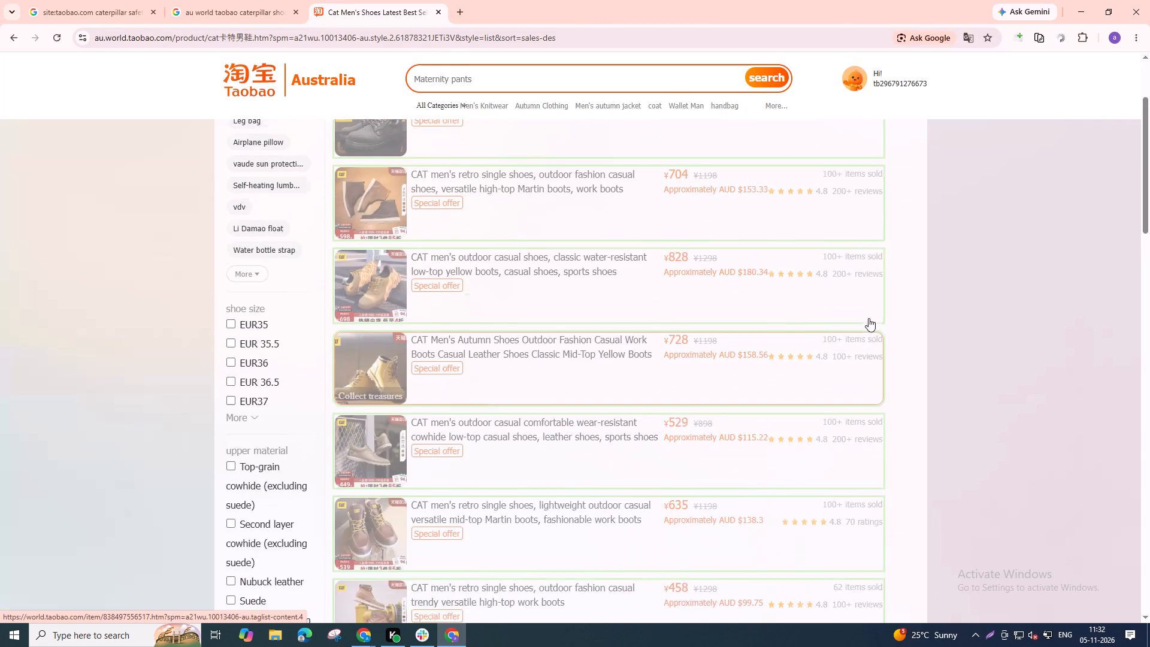
pyautogui.scroll(-5, 869, 318)
pyautogui.scroll(-12, 737, 356)
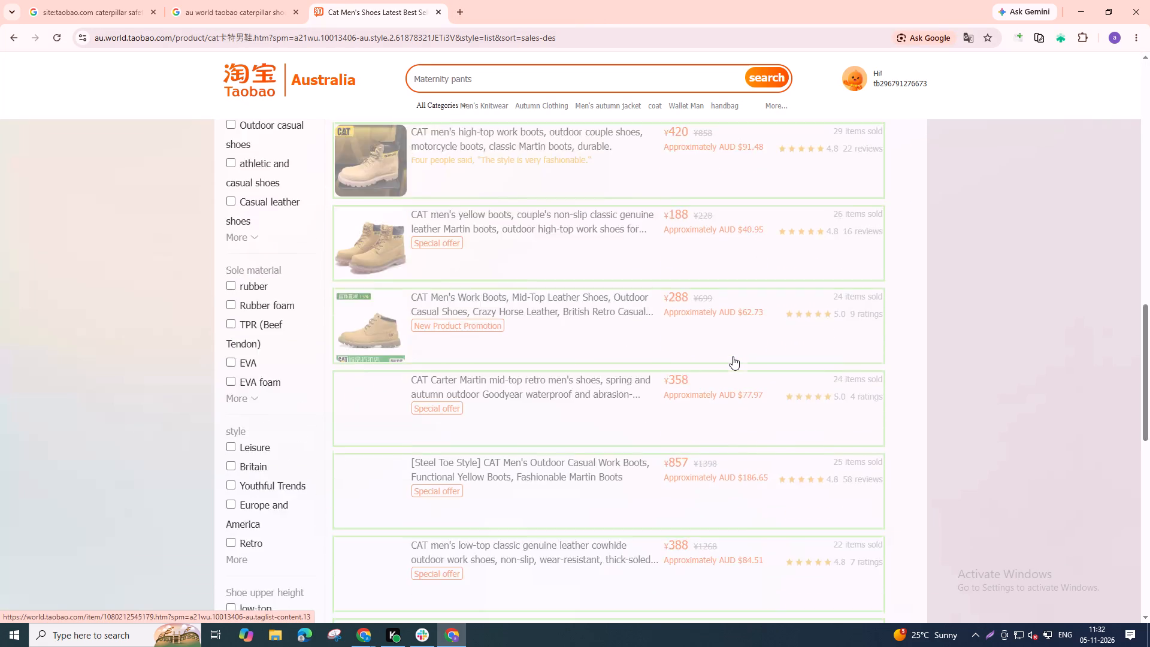
pyautogui.scroll(-7, 726, 348)
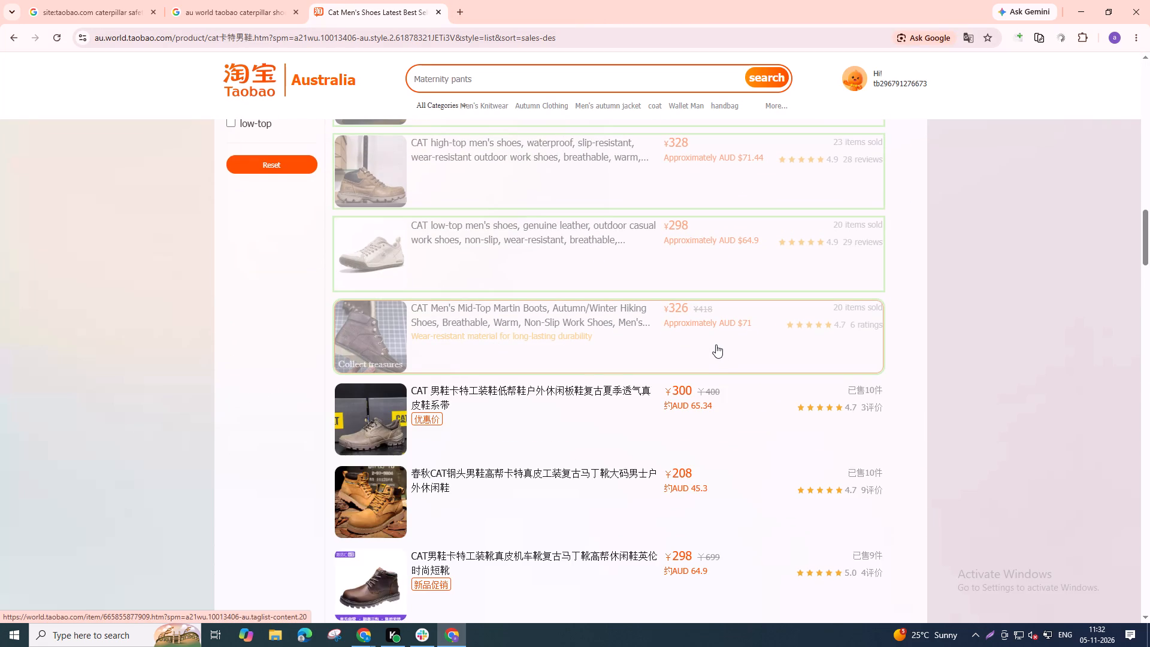
pyautogui.scroll(-3, 716, 344)
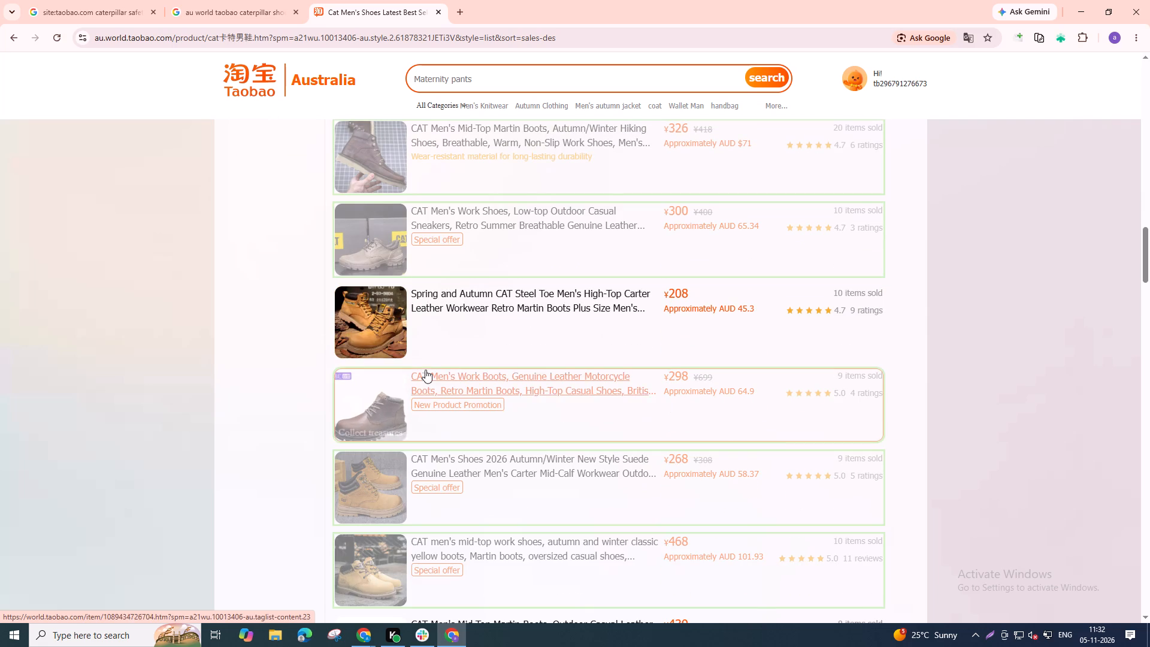
# Open the product image of the Spring and Autumn CAT Steel Toe men's high-top boots in a separate tab, check it and close it.
pyautogui.rightClick(371, 315)
pyautogui.click(449, 182)
pyautogui.click(514, 0)
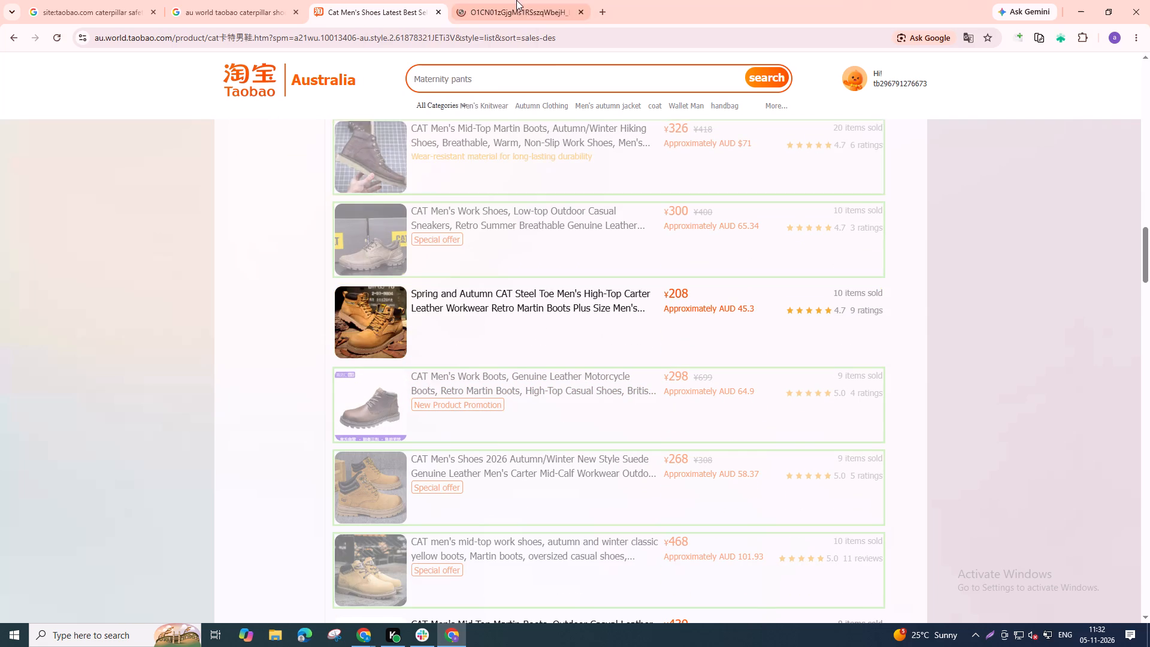
pyautogui.hotkey('ctrl', 'w')
# Check the product image of the CAT Men's Martin Boots - Hot Selling Steel Toe listing in a separate tab and close it.
pyautogui.scroll(-5, 585, 296)
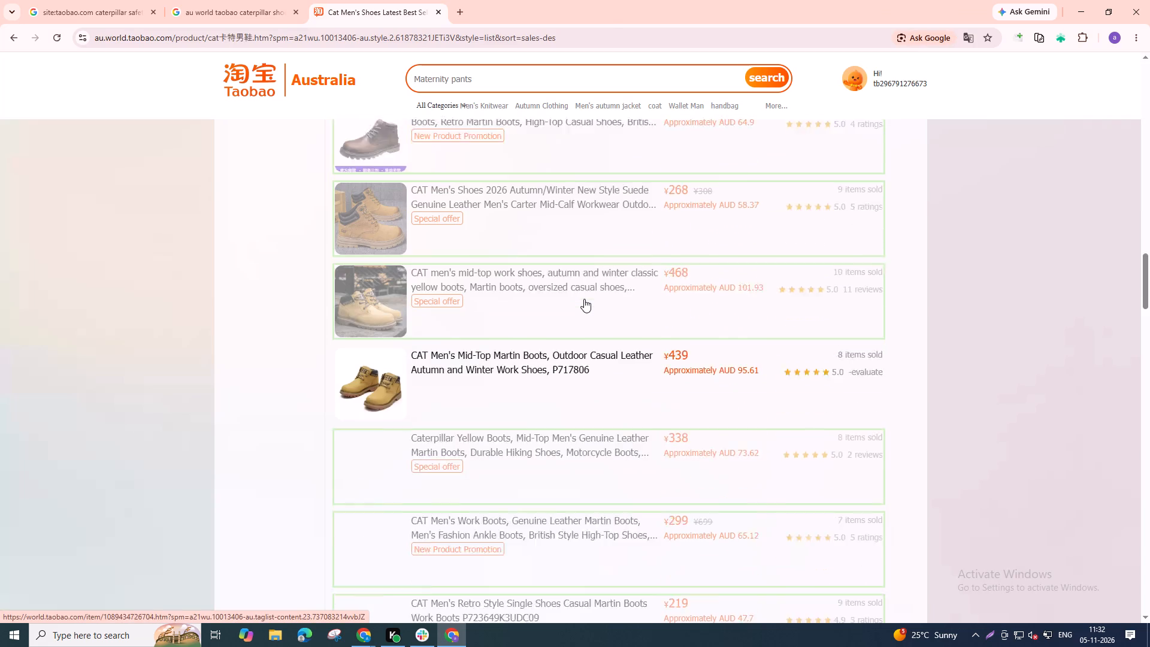
pyautogui.scroll(-5, 504, 352)
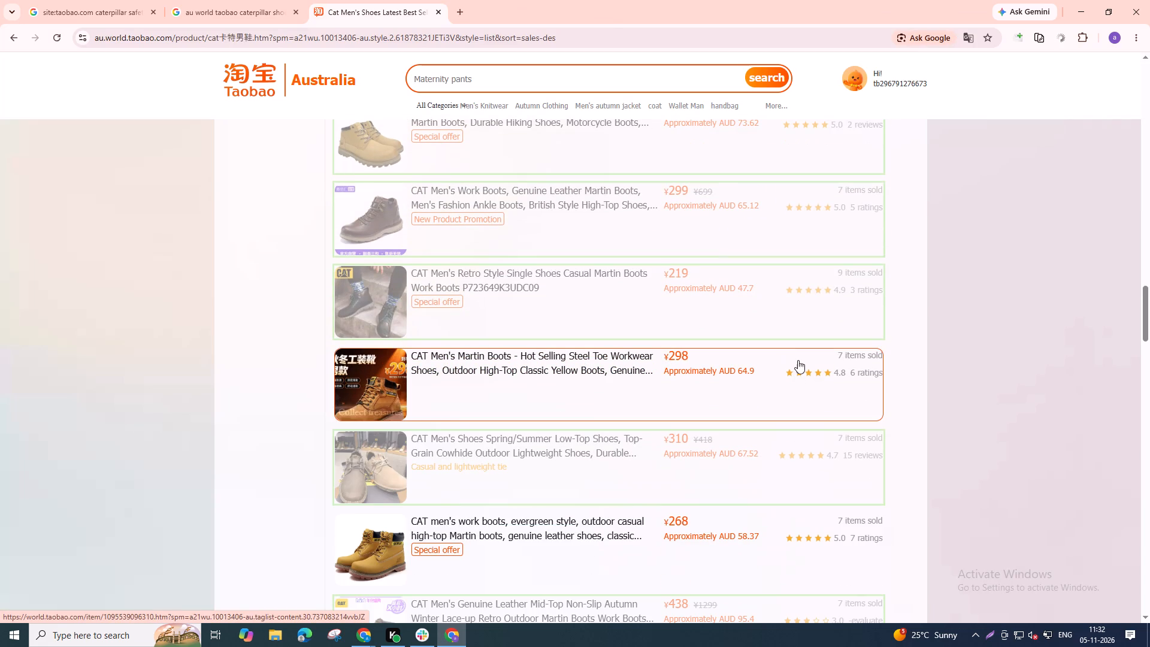
pyautogui.rightClick(389, 384)
pyautogui.click(438, 242)
pyautogui.click(514, 0)
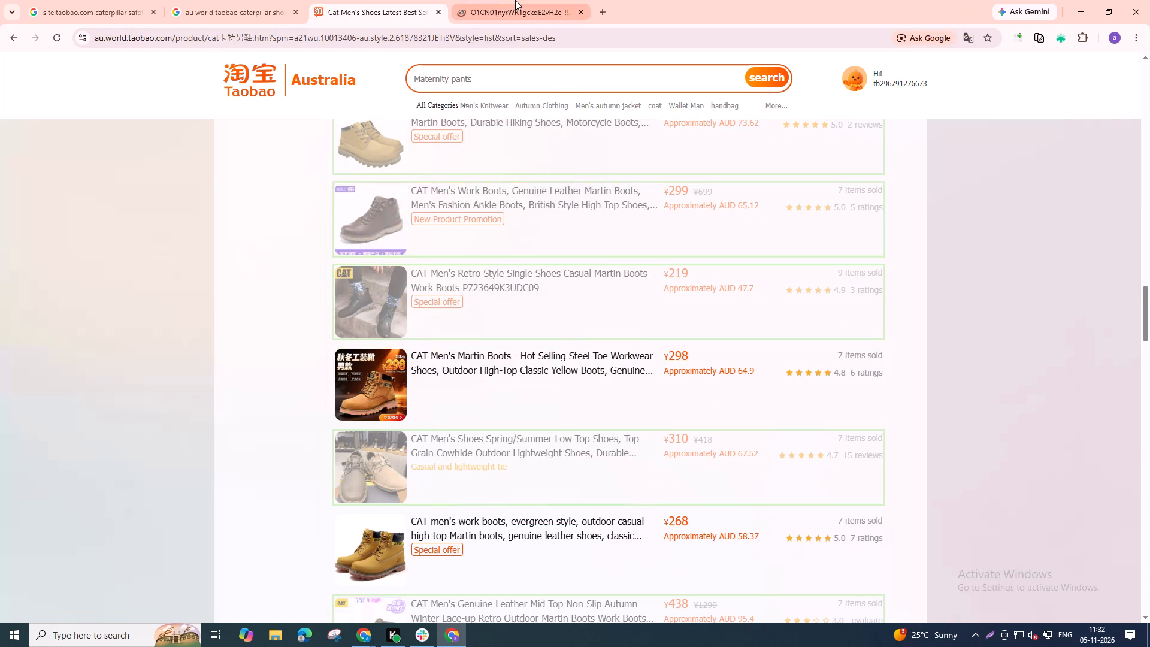
pyautogui.scroll(-6, 674, 453)
pyautogui.hotkey('ctrl', 'w')
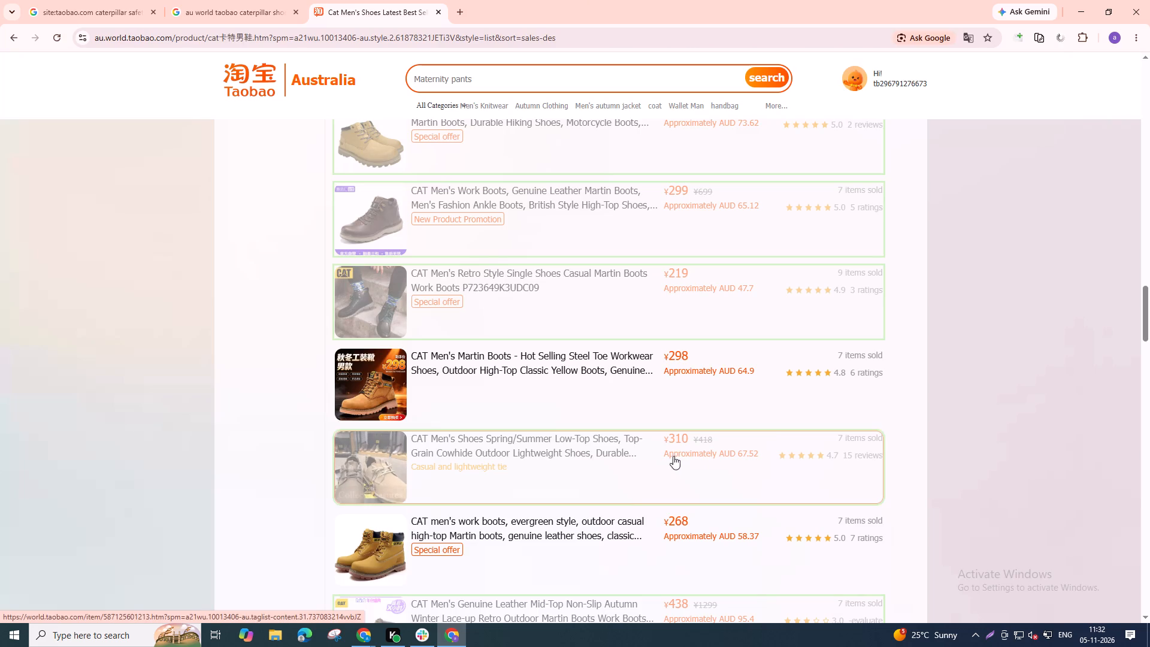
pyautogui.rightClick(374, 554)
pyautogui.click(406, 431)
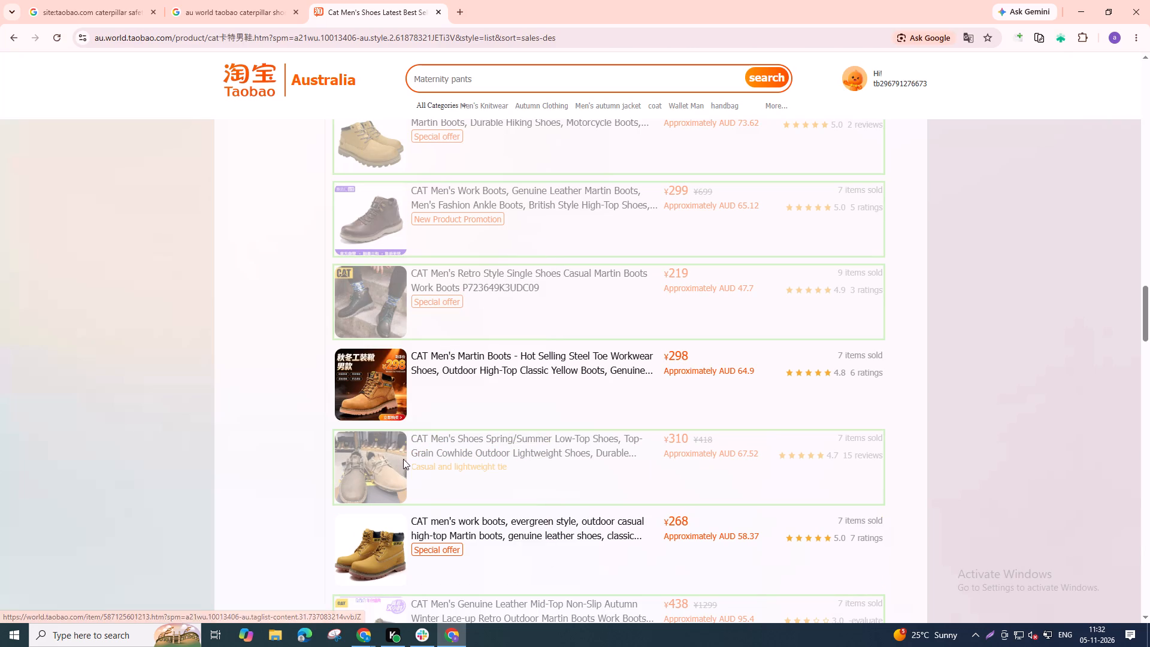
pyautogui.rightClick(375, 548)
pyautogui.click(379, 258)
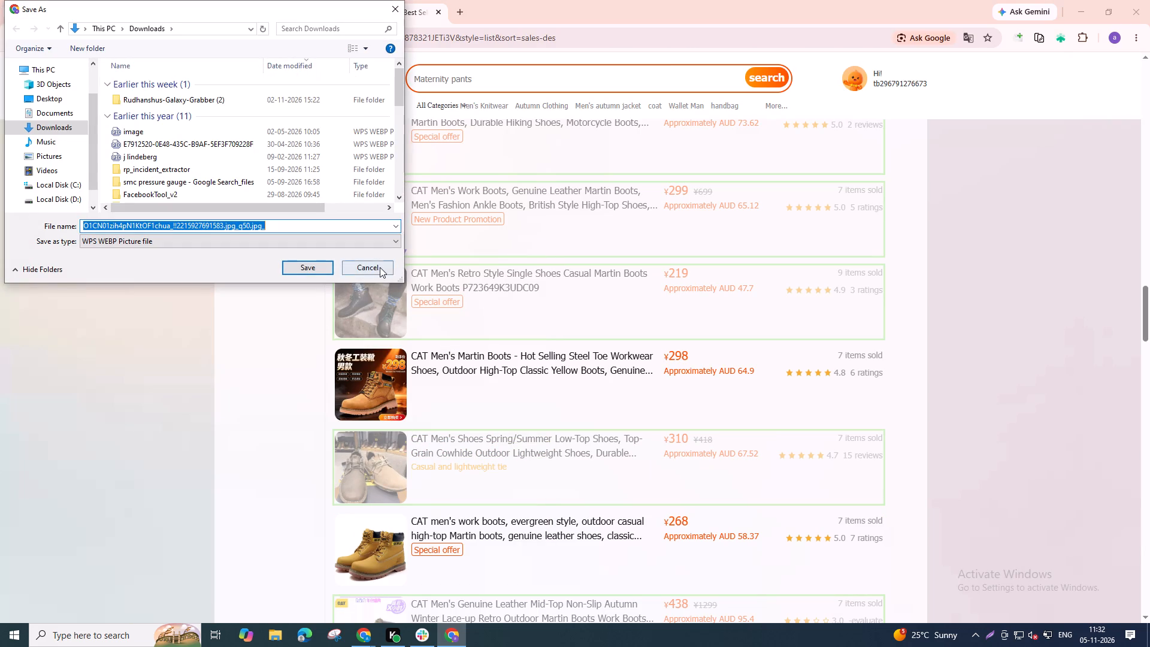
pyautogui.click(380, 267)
# Examine the enlarged product image of the evergreen-style CAT men's work boots in a separate tab and close it.
pyautogui.rightClick(376, 531)
pyautogui.click(435, 396)
pyautogui.click(545, 0)
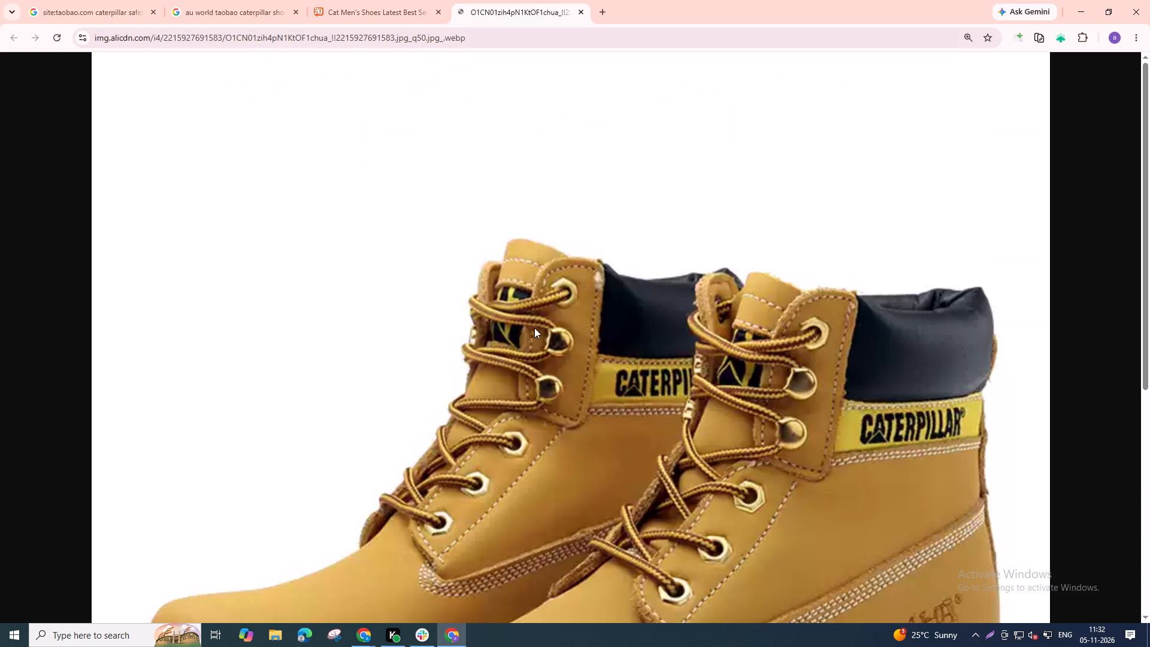
pyautogui.hotkey('ctrl', 'w')
# Open the link options for the evergreen-style CAT men's work boots listing.
pyautogui.rightClick(544, 535)
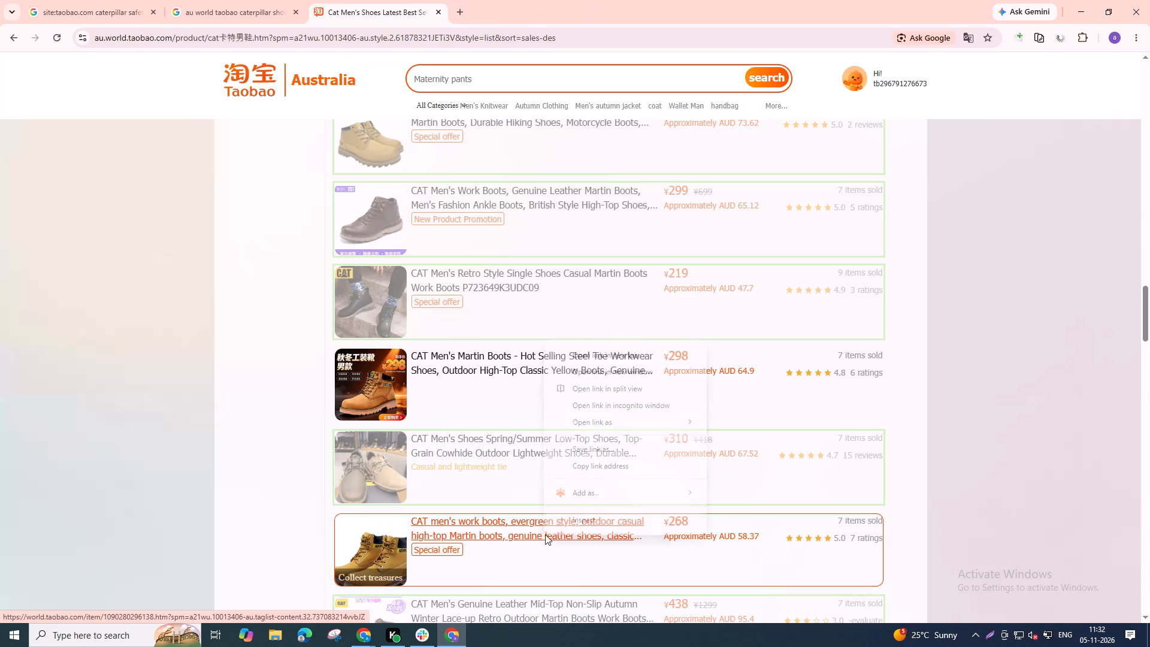
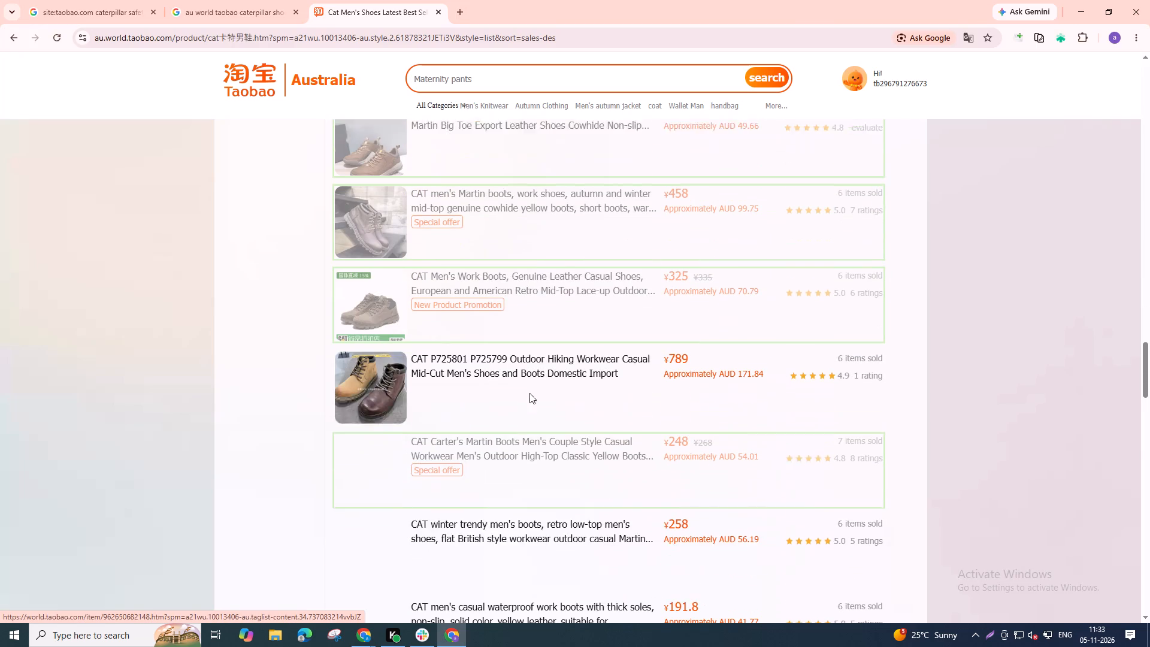
# Check the product image of the CAT P725801 P725799 outdoor hiking workwear listing in a separate tab and close it.
pyautogui.rightClick(380, 352)
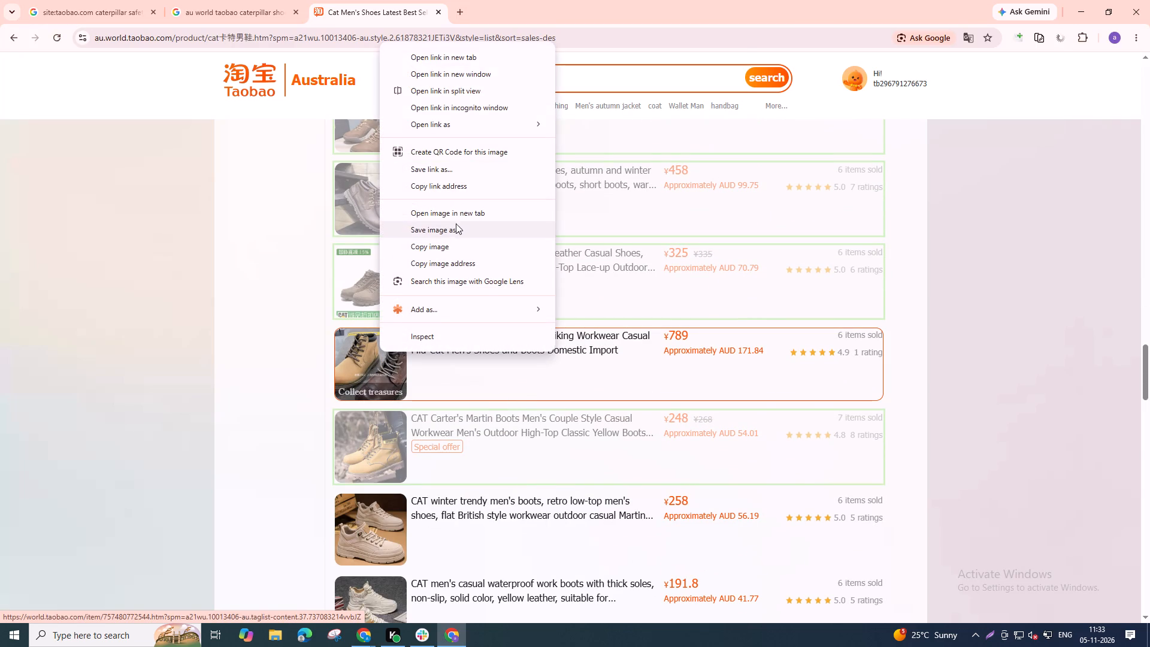
pyautogui.click(468, 204)
pyautogui.click(522, 0)
pyautogui.scroll(-6, 570, 317)
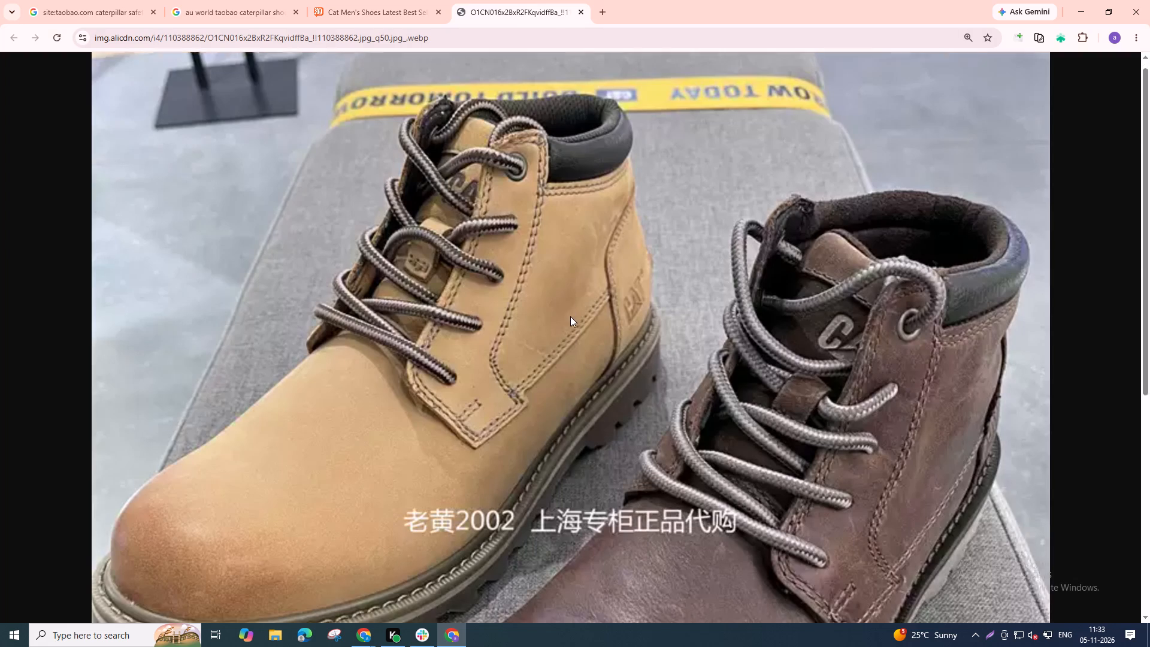
pyautogui.hotkey('ctrl', 'w')
# Check the product image of the CAT winter trendy retro low-top men's boots listing in a separate tab and close it.
pyautogui.scroll(-2, 556, 346)
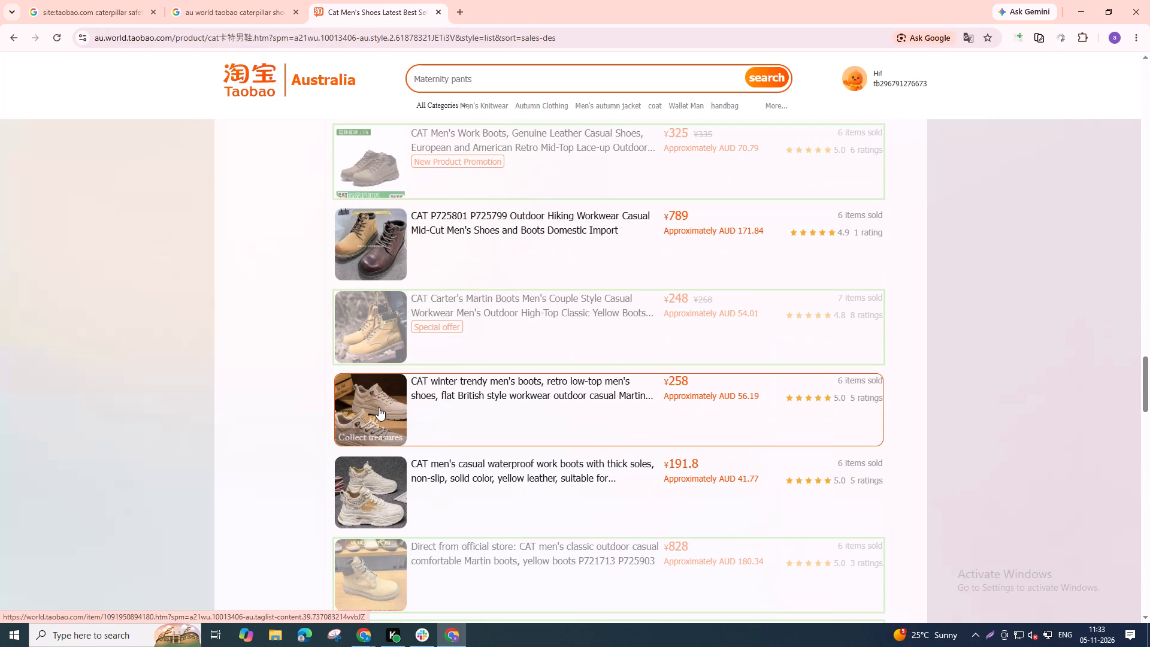
pyautogui.rightClick(377, 406)
pyautogui.click(452, 266)
pyautogui.click(495, 0)
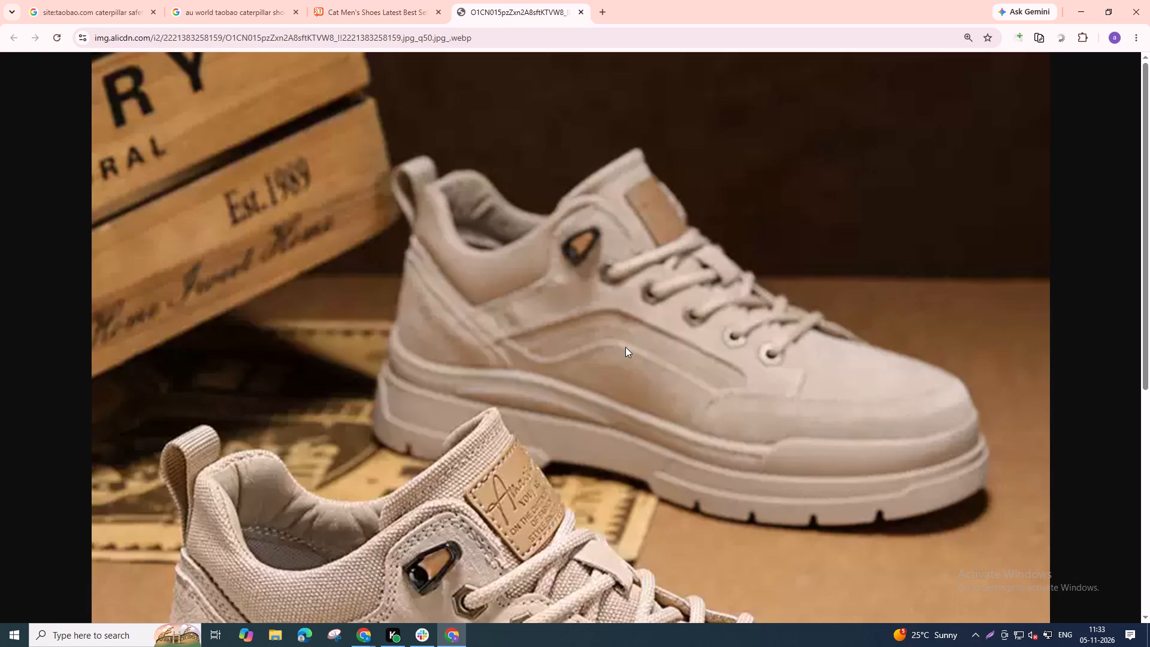
pyautogui.scroll(-6, 625, 347)
pyautogui.hotkey('ctrl', 'w')
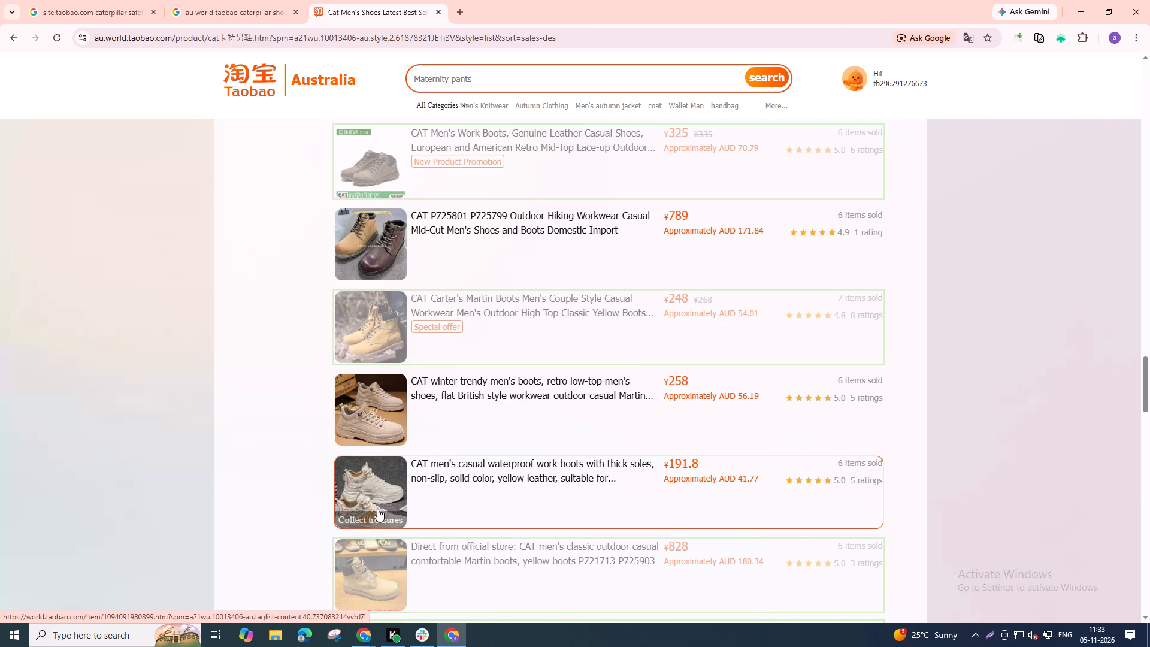
# Check the product image of the CAT men's casual waterproof thick-soled work boots listing in a separate tab and close it.
pyautogui.rightClick(373, 497)
pyautogui.click(409, 361)
pyautogui.click(512, 0)
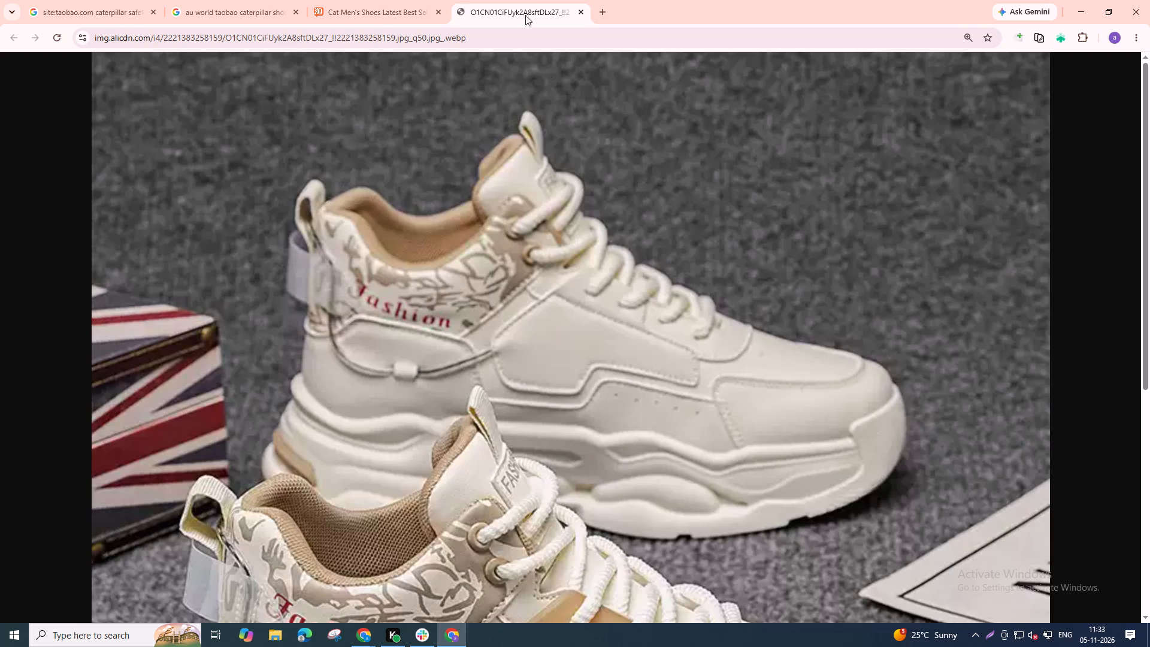
pyautogui.scroll(-6, 596, 316)
pyautogui.hotkey('ctrl', 'w')
# Check the product image of the CAT retro-style lace-up men's shoes P110626 P110627 in a separate tab and close it.
pyautogui.scroll(-5, 596, 337)
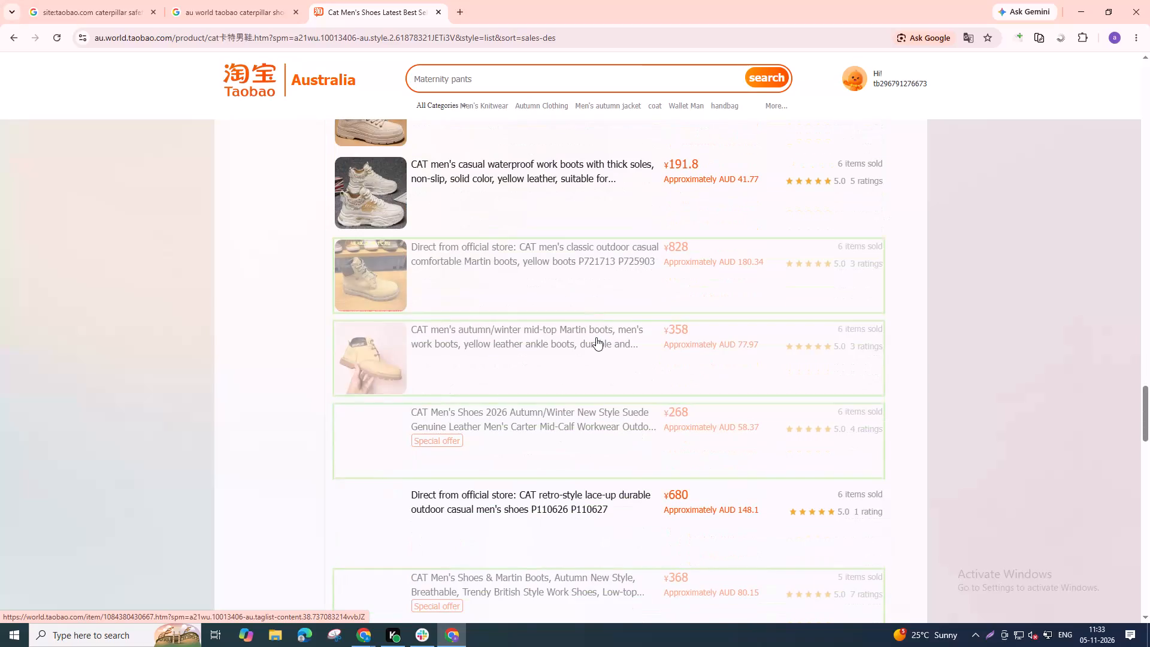
pyautogui.scroll(-3, 595, 349)
pyautogui.rightClick(361, 343)
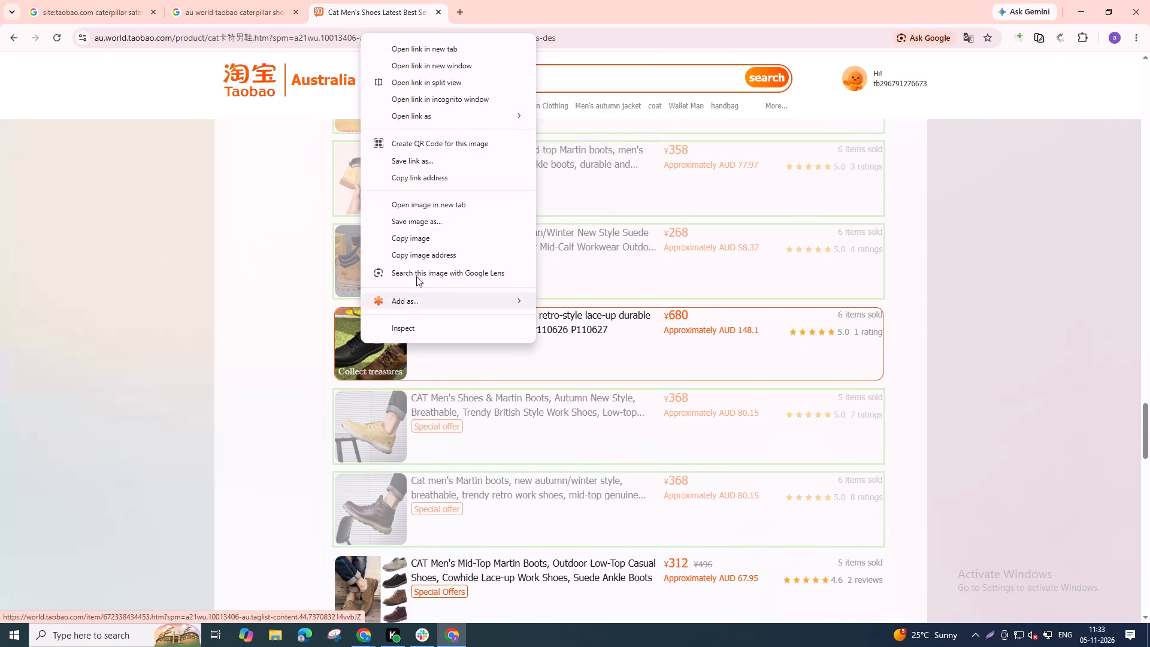
pyautogui.click(435, 204)
pyautogui.click(537, 0)
pyautogui.scroll(-7, 597, 347)
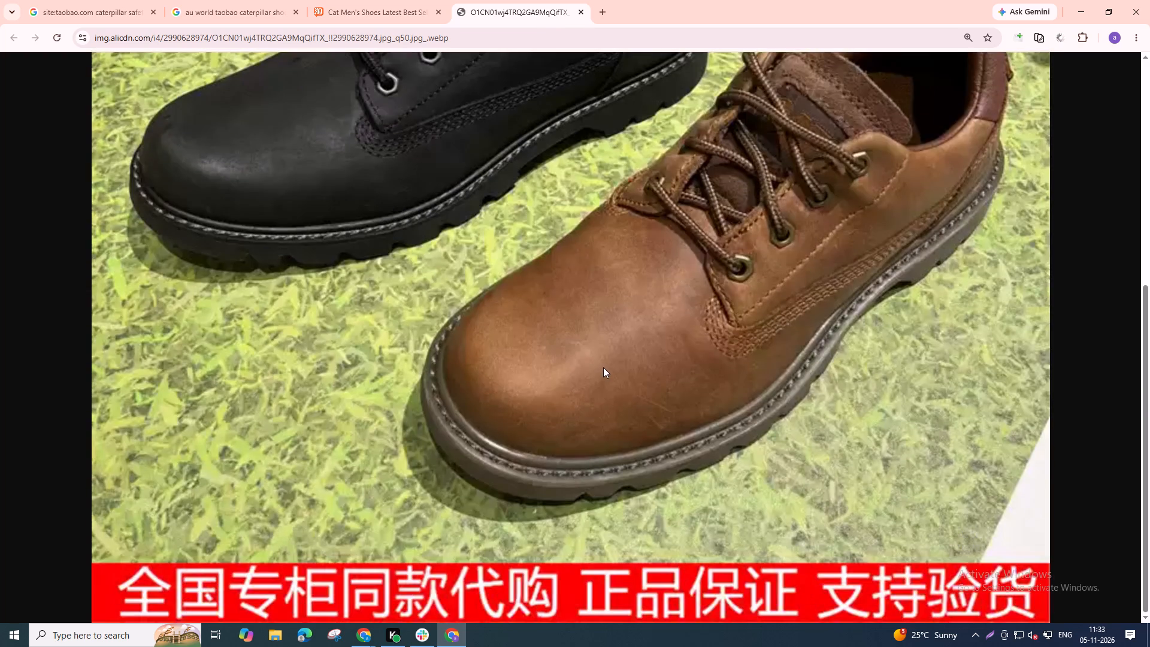
pyautogui.hotkey('ctrl', 'w')
# Open the product image of the CAT Men's Mid-Top Martin Boots, Outdoor Low-Top Casual Shoes listing in a separate tab and close it.
pyautogui.scroll(-4, 604, 365)
pyautogui.rightClick(356, 338)
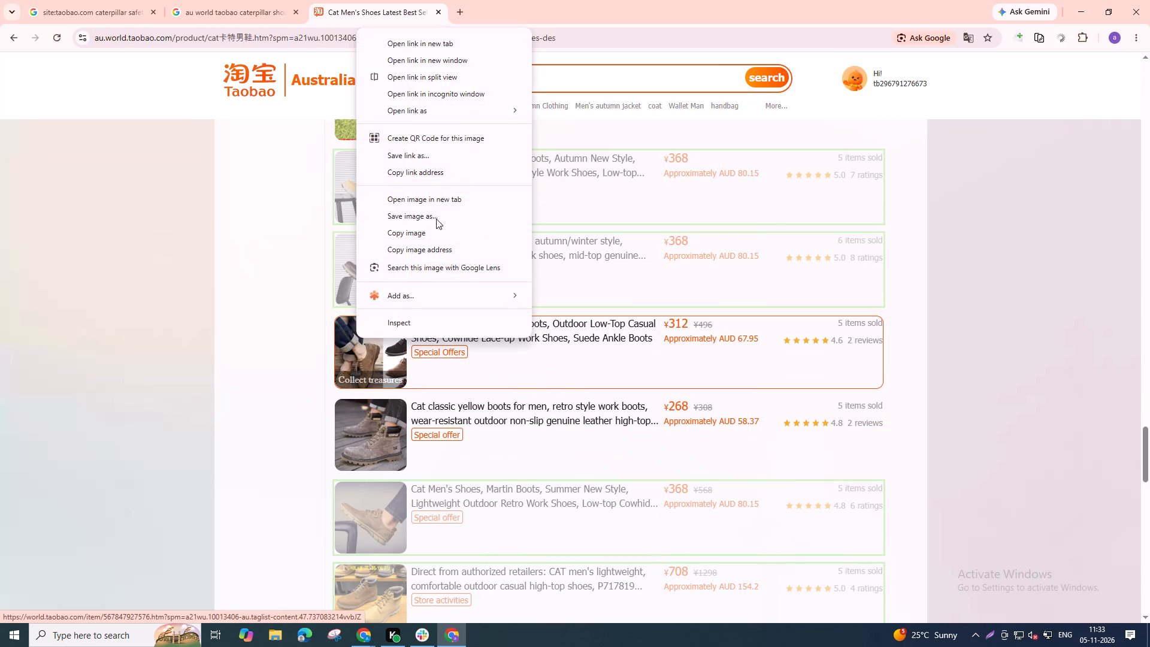
pyautogui.click(447, 201)
pyautogui.click(521, 0)
pyautogui.scroll(-6, 601, 373)
pyautogui.hotkey('ctrl', 'w')
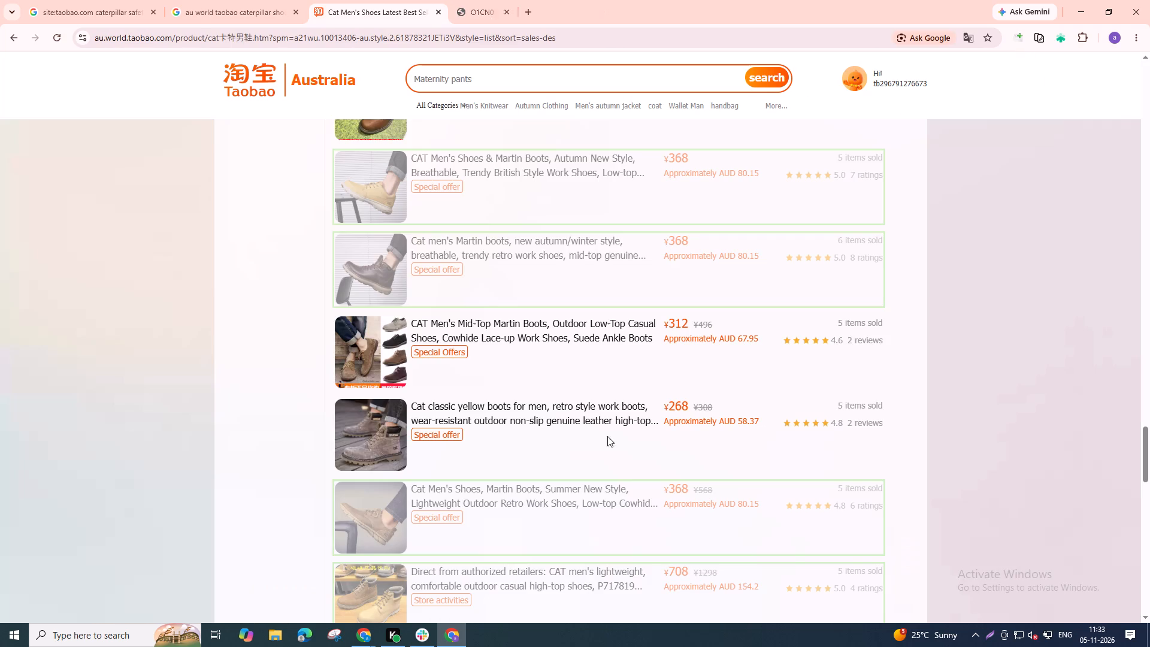
# Check the product image of the Cat classic yellow boots for men listing in a separate tab and close it.
pyautogui.rightClick(364, 435)
pyautogui.click(461, 298)
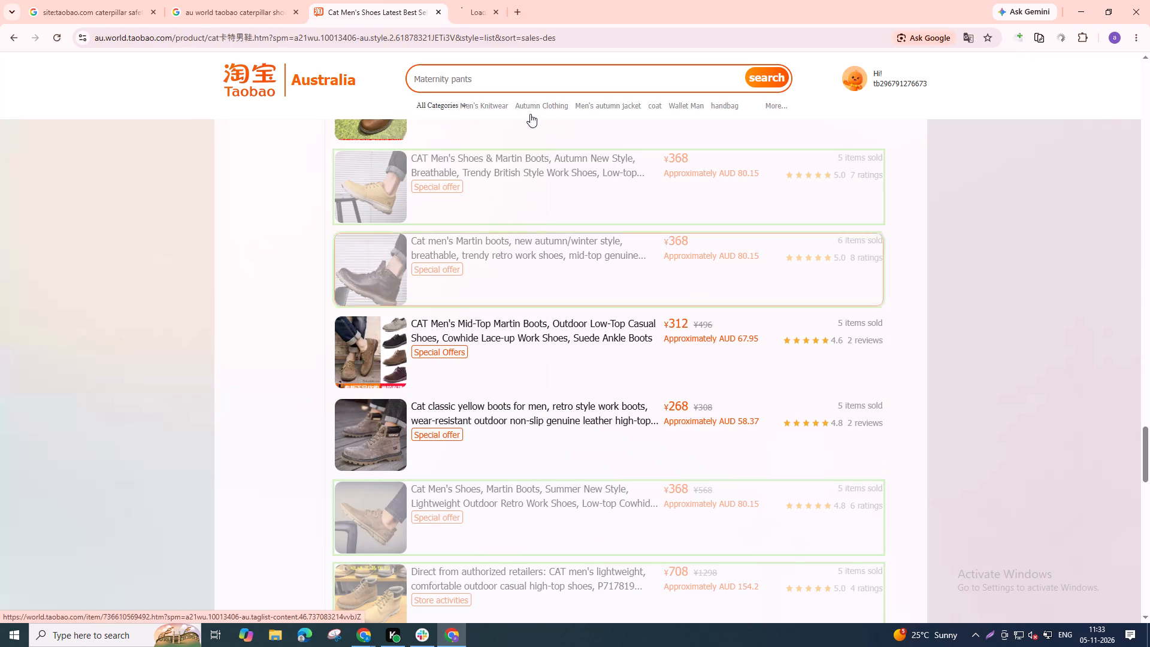
pyautogui.click(522, 0)
pyautogui.scroll(-5, 553, 261)
pyautogui.hotkey('ctrl', 'w')
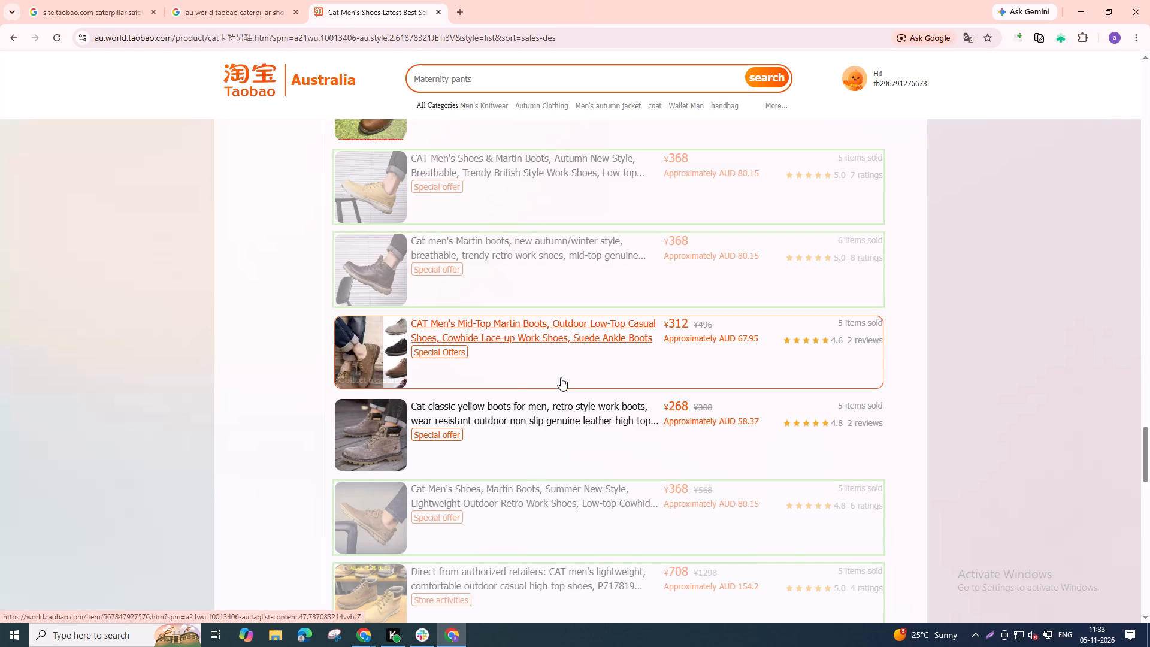
# Copy the Cat classic yellow boots listing link into row 29760 of the New Work sheet's Links column and return to Taobao.
pyautogui.rightClick(565, 420)
pyautogui.click(653, 552)
pyautogui.hotkey('alt', 'Tab')
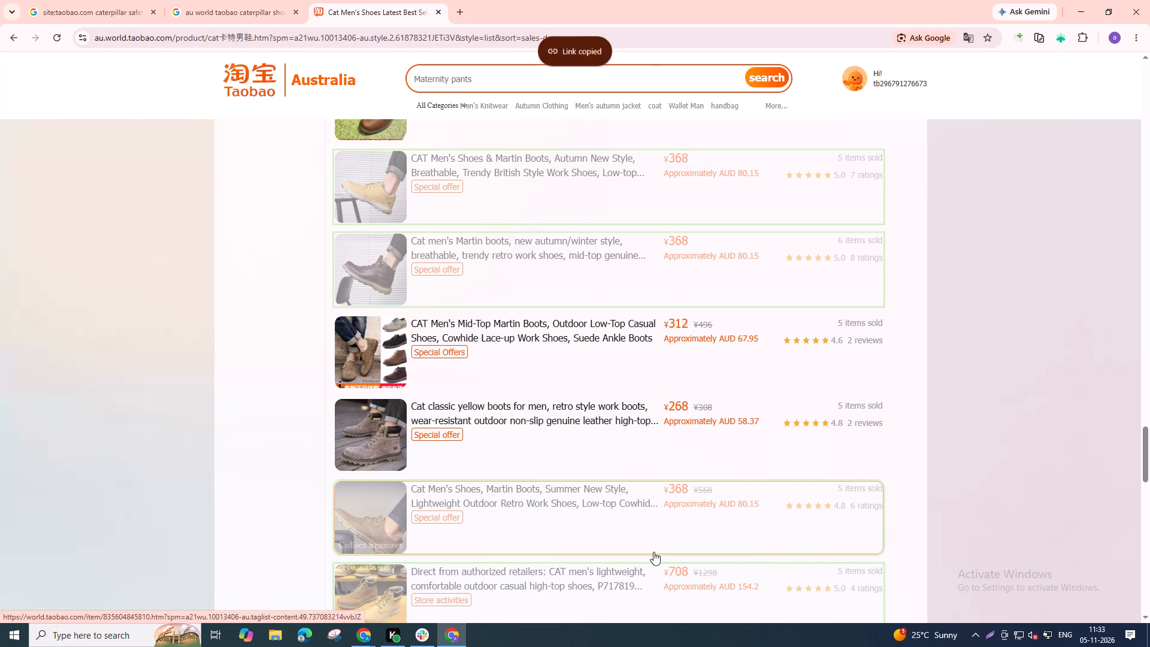
pyautogui.hotkey('ctrl', 'v')
pyautogui.hotkey('alt', 'Tab')
# Check the product image of the CAT Carter Coffee Brown High-Top Boots listing in a separate tab and close it.
pyautogui.scroll(-5, 537, 475)
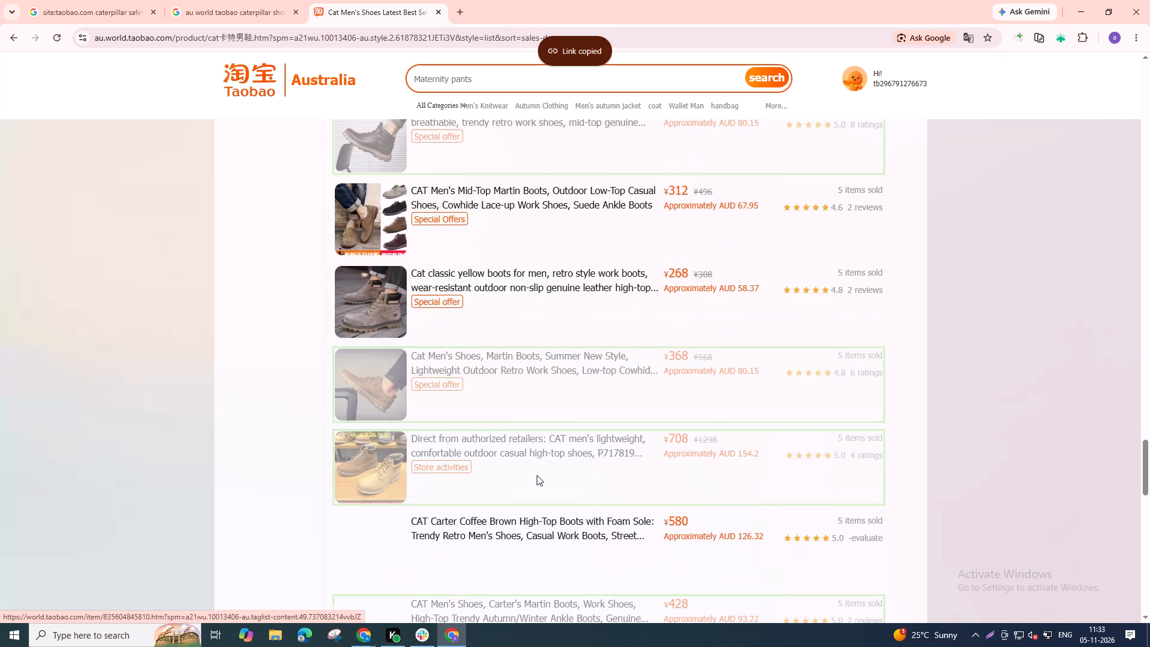
pyautogui.rightClick(394, 382)
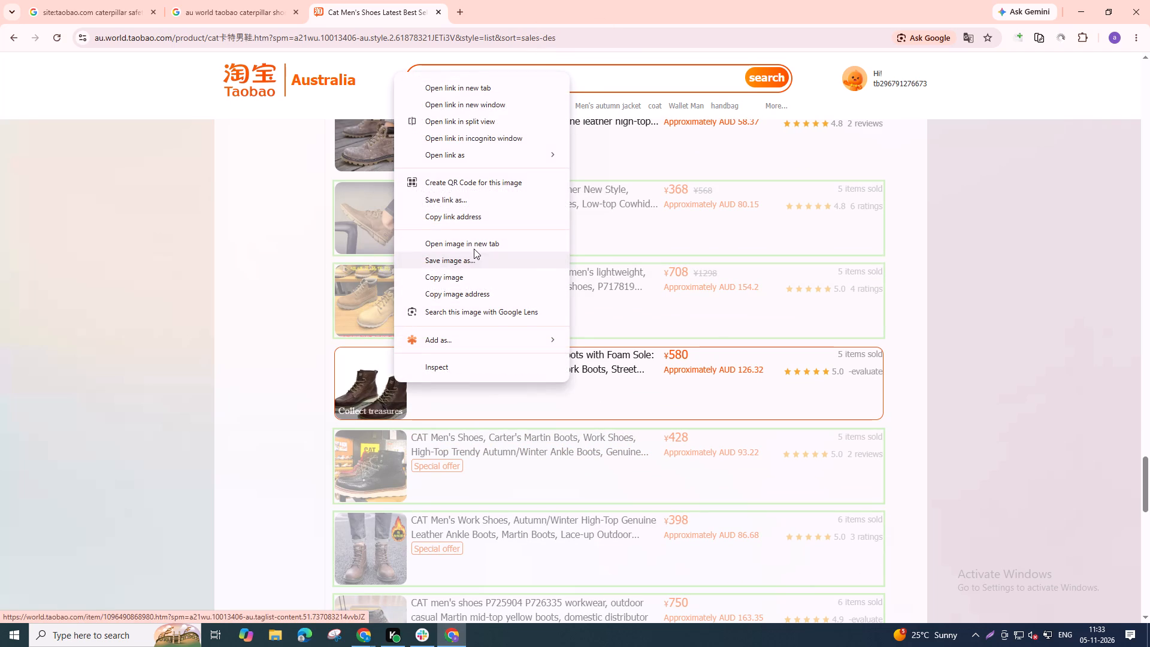
pyautogui.click(474, 247)
pyautogui.click(498, 0)
pyautogui.scroll(-5, 655, 389)
pyautogui.hotkey('ctrl', 'w')
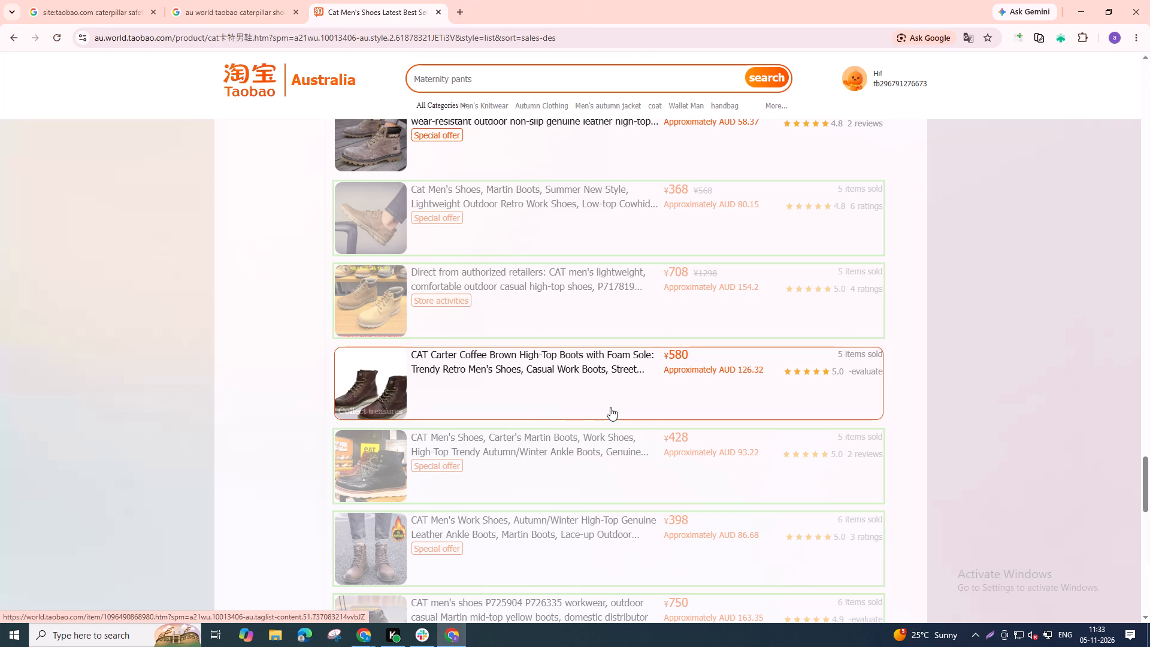
# Copy the CAT Carter Coffee Brown High-Top Boots link into row 29759 of the New Work sheet's Links column and return to Taobao.
pyautogui.rightClick(583, 371)
pyautogui.click(722, 499)
pyautogui.hotkey('alt', 'Tab')
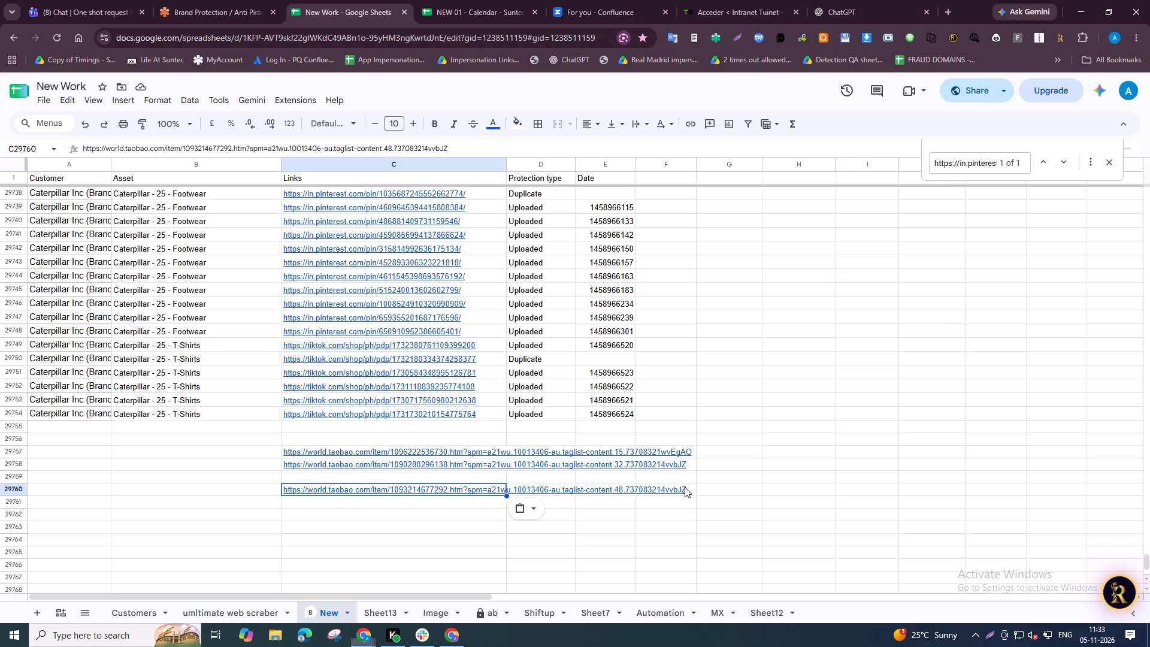
pyautogui.click(482, 472)
pyautogui.hotkey('ctrl', 'v')
pyautogui.click(487, 549)
pyautogui.hotkey('alt', 'Tab')
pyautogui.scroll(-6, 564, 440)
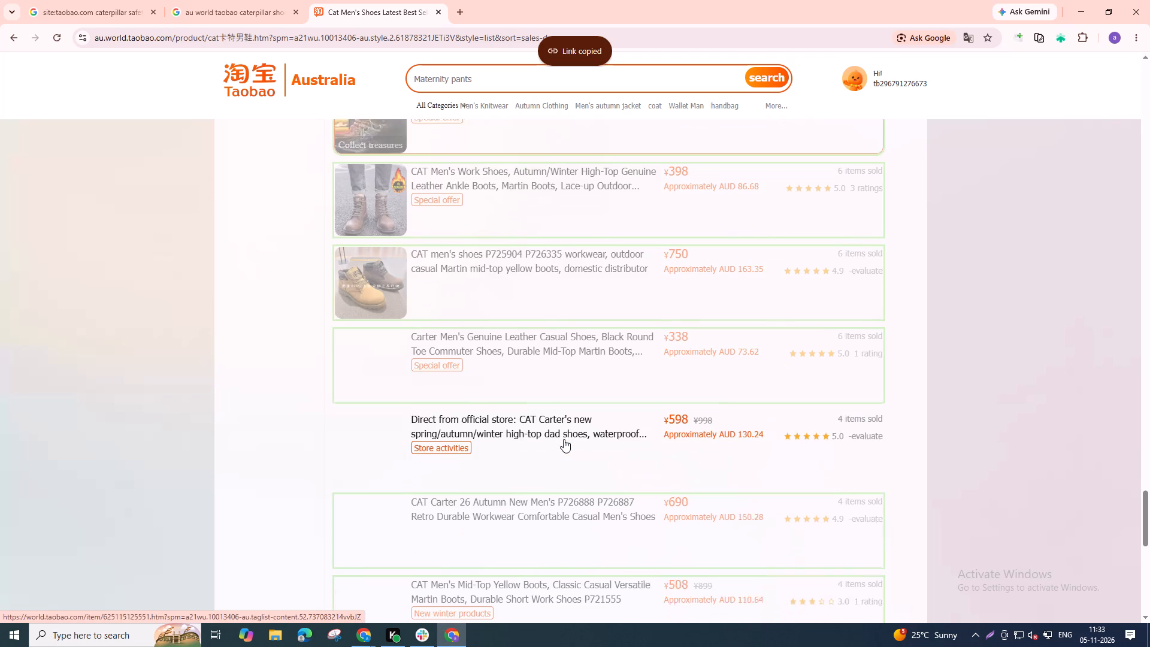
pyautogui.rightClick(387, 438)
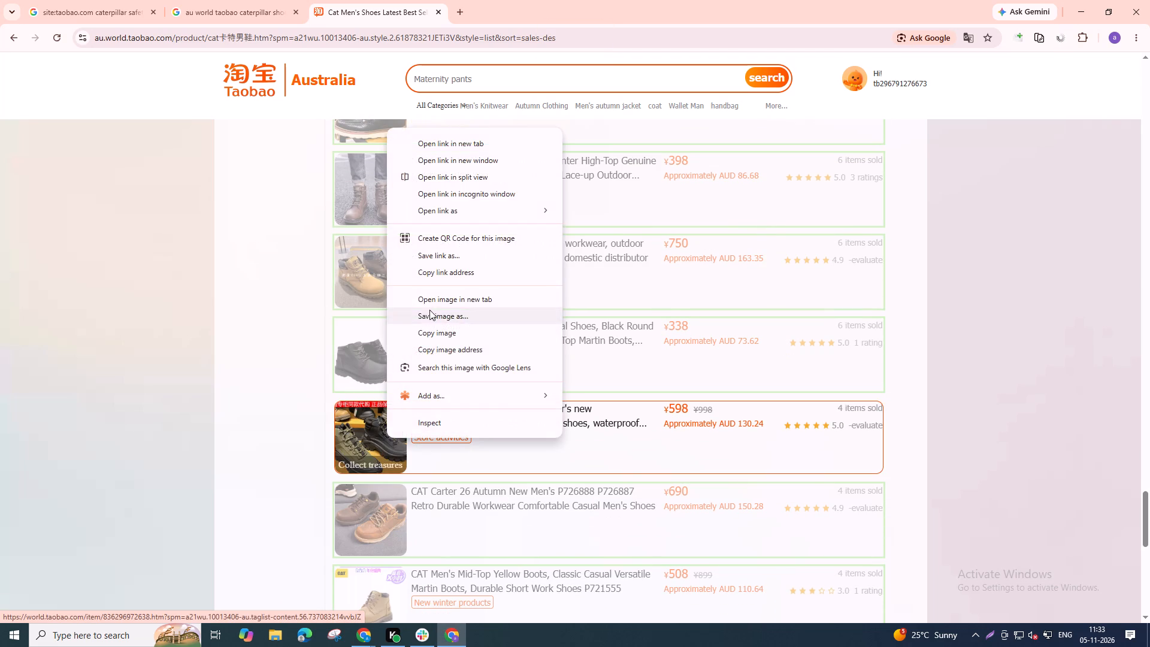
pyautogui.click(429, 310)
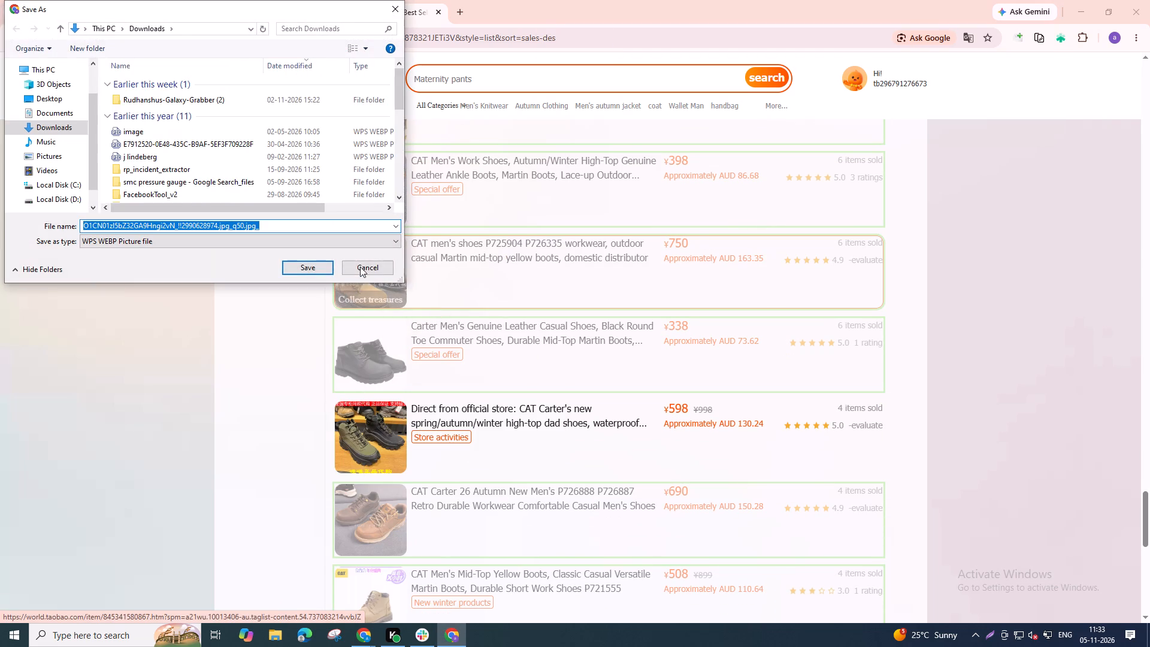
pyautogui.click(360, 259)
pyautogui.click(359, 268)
# Check the product image of the CAT Carter's spring/autumn/winter high-top dad shoes in a separate tab and close it.
pyautogui.rightClick(376, 437)
pyautogui.click(442, 296)
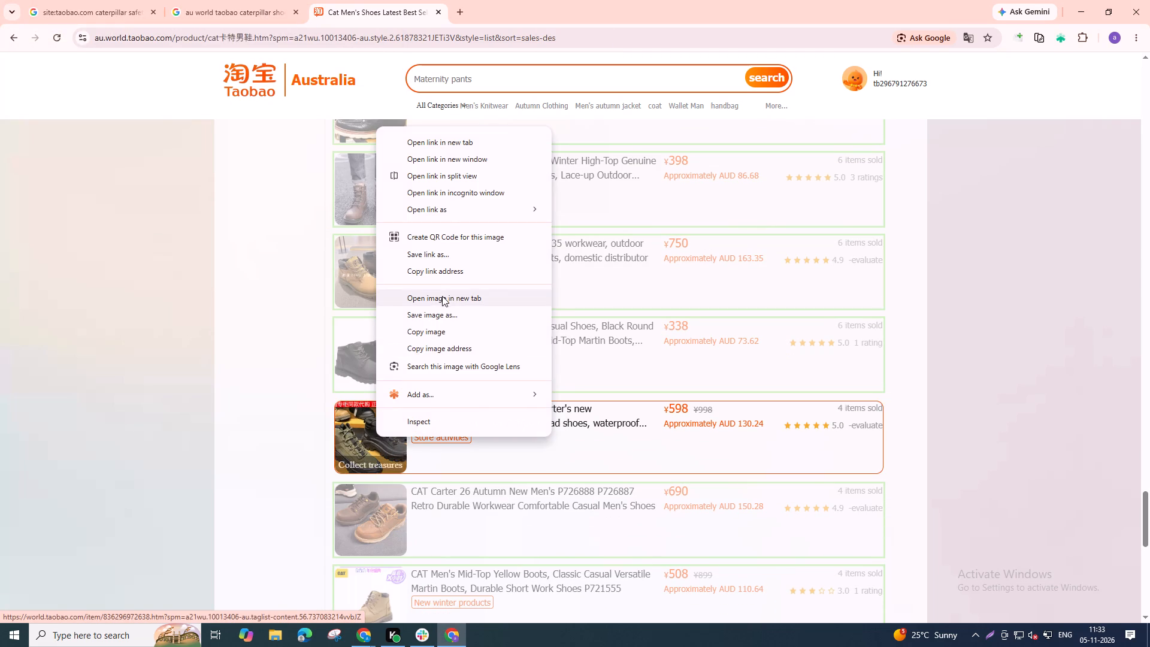
pyautogui.click(479, 0)
pyautogui.hotkey('ctrl', 'w')
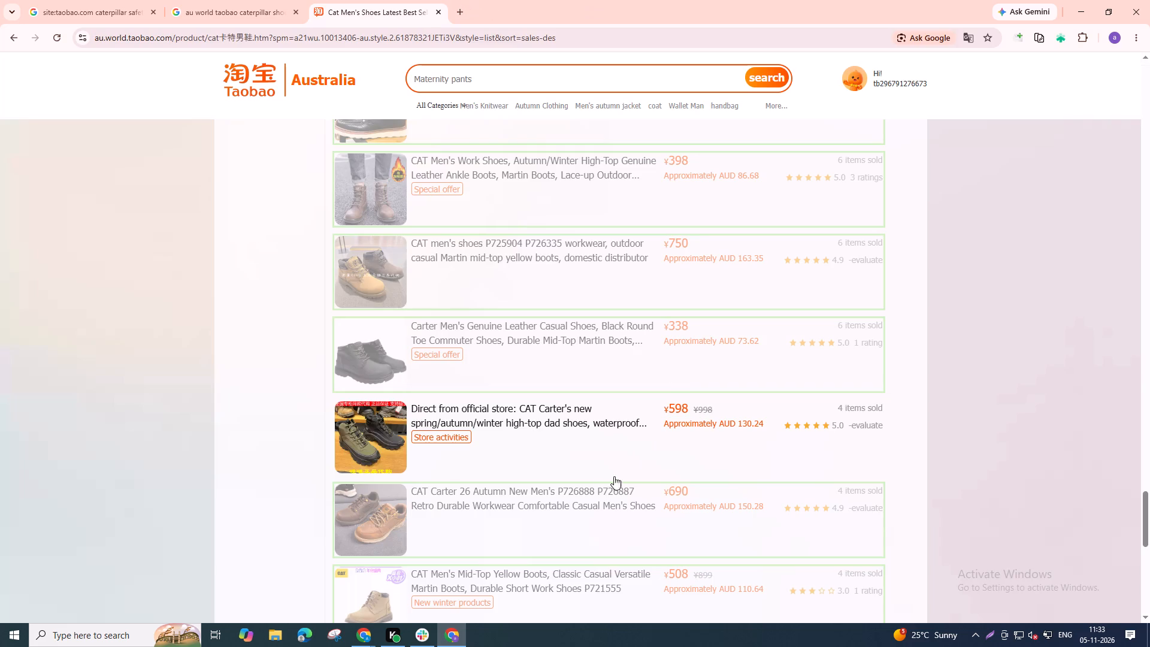
# Copy the CAT Carter's high-top dad shoes link into row 29761 of the New Work sheet's Links column and return to Taobao.
pyautogui.rightClick(577, 429)
pyautogui.click(701, 356)
pyautogui.hotkey('alt', 'Tab')
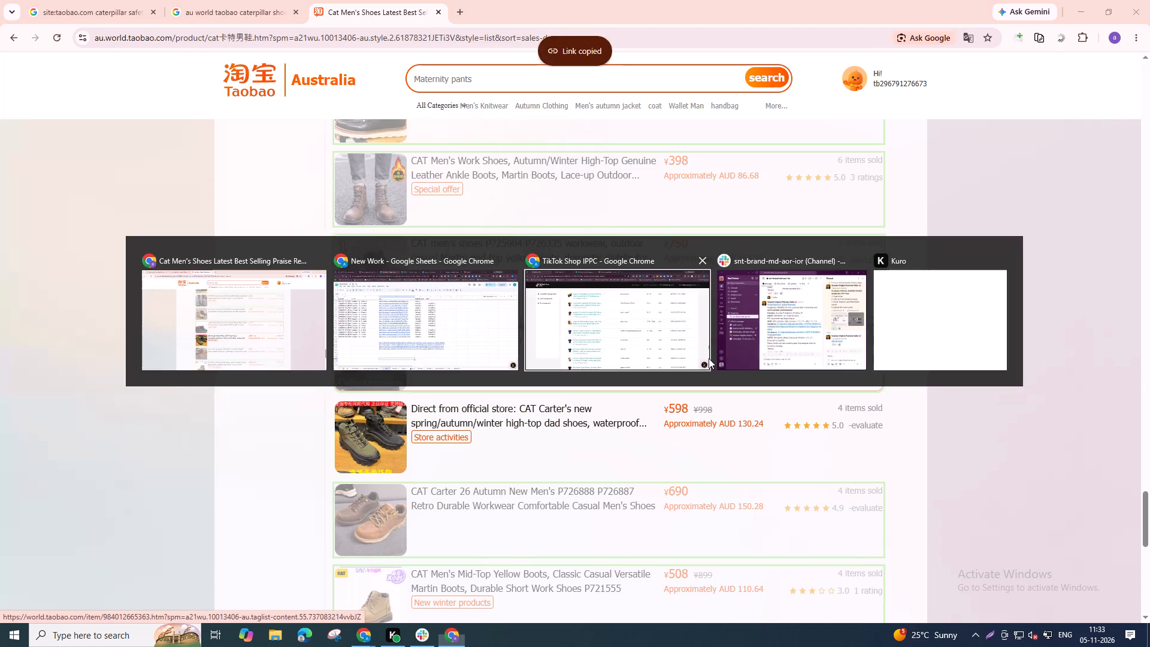
pyautogui.click(492, 507)
pyautogui.hotkey('ctrl', 'v')
pyautogui.hotkey('alt', 'Tab')
# Check the product image of the Cat men's low-top Martin boots, Carter work shoes listing in a separate tab and close the extra tabs.
pyautogui.scroll(-5, 511, 460)
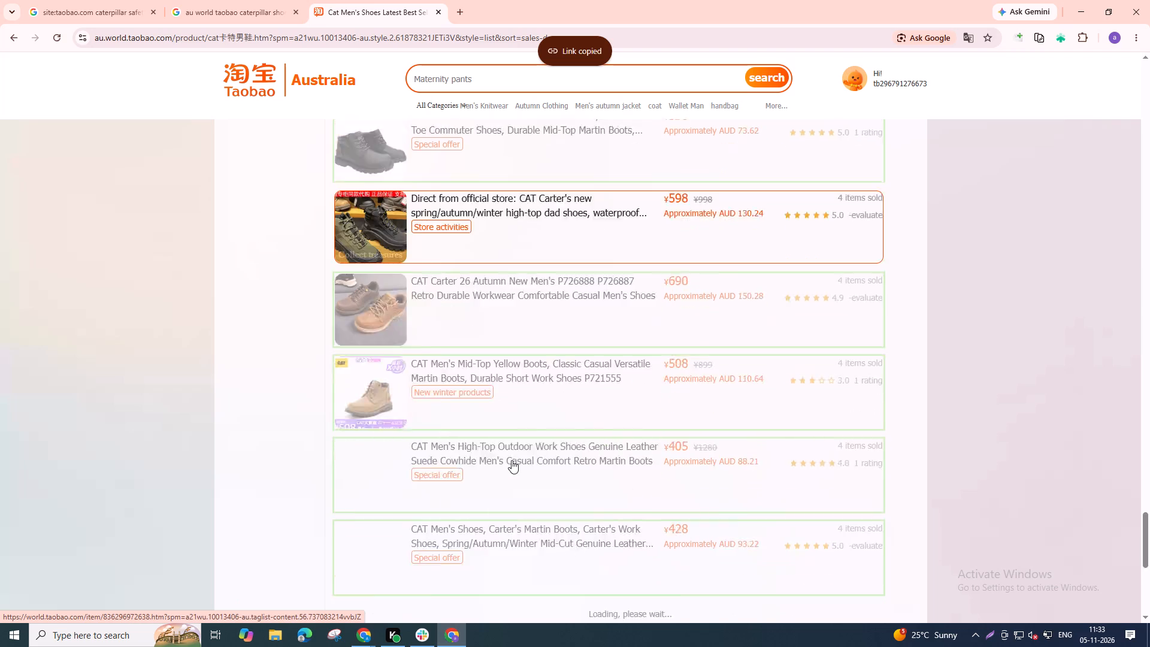
pyautogui.scroll(-2, 512, 460)
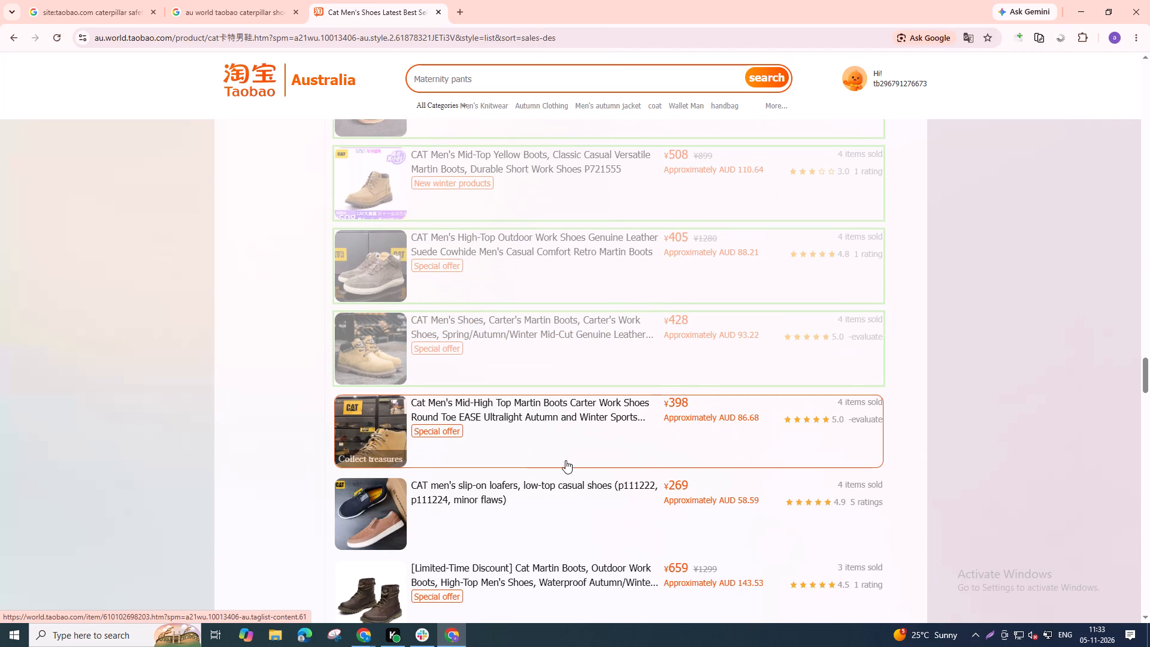
pyautogui.scroll(-3, 822, 456)
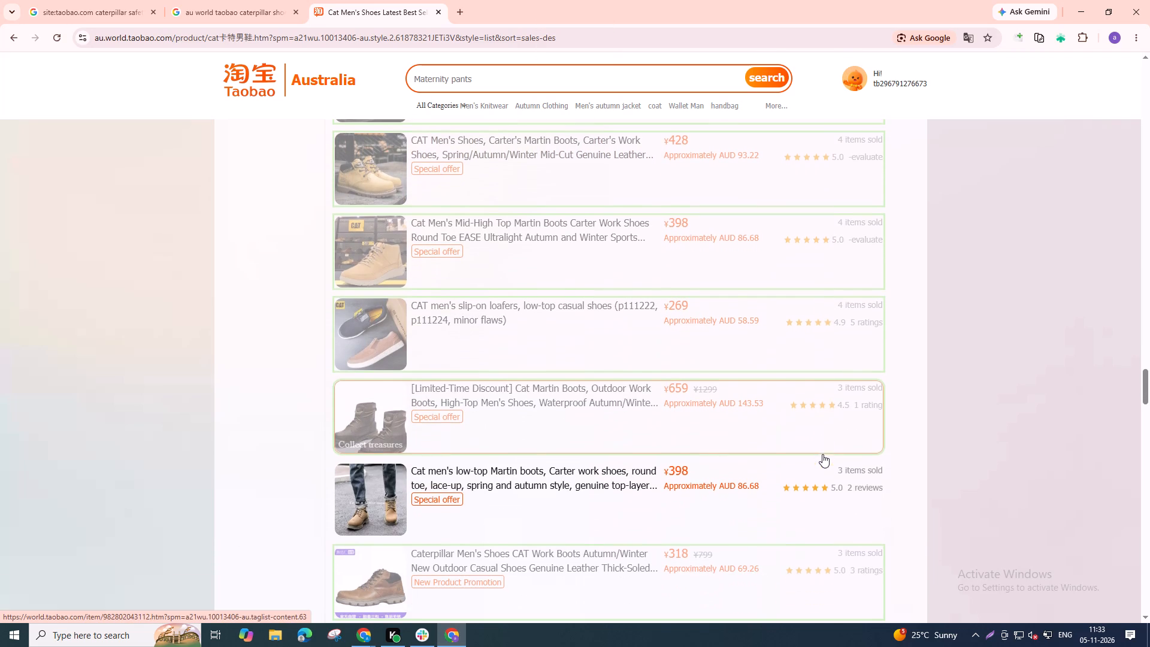
pyautogui.rightClick(367, 500)
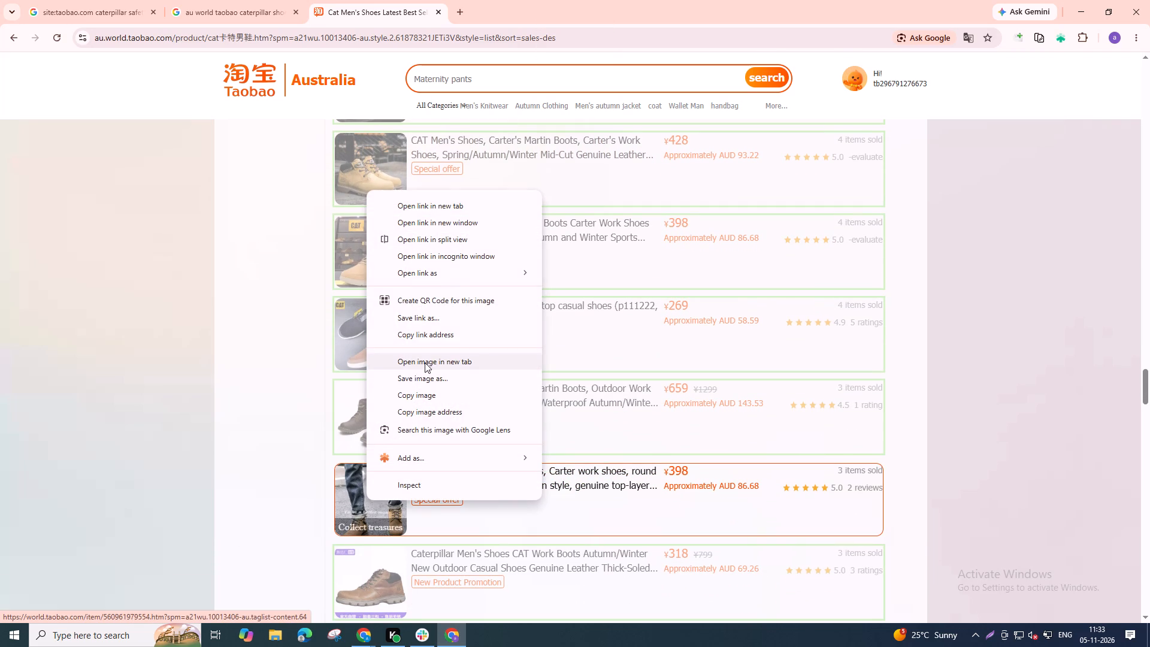
pyautogui.click(425, 362)
pyautogui.click(595, 0)
pyautogui.click(544, 0)
pyautogui.scroll(-6, 741, 505)
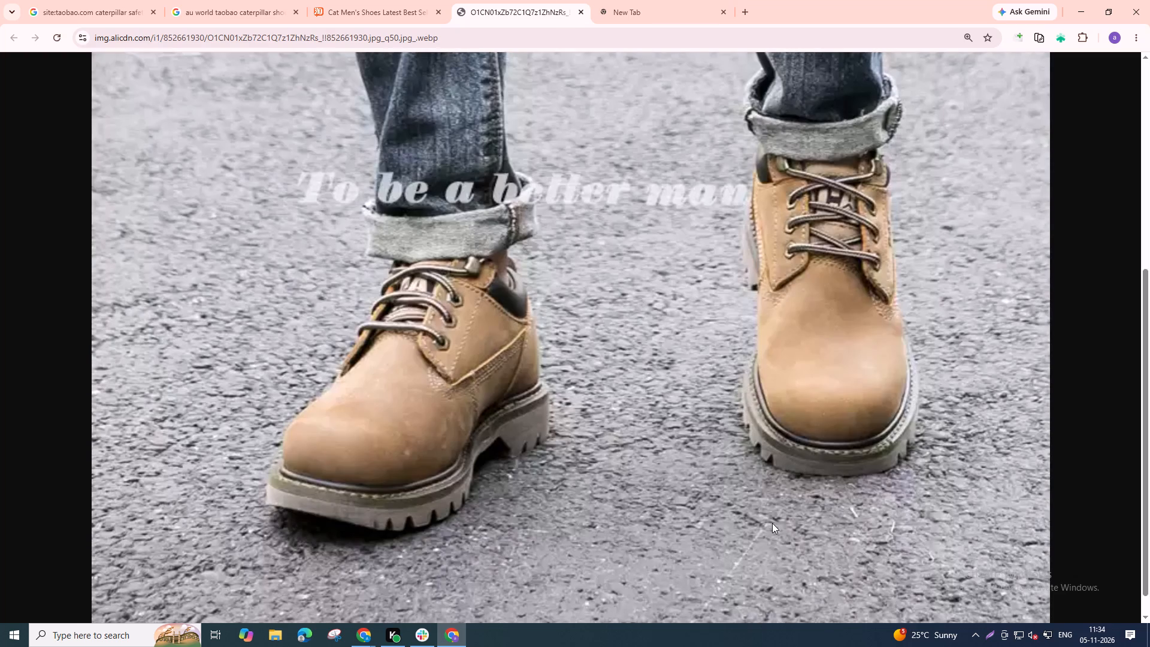
pyautogui.click(576, 16)
pyautogui.click(578, 14)
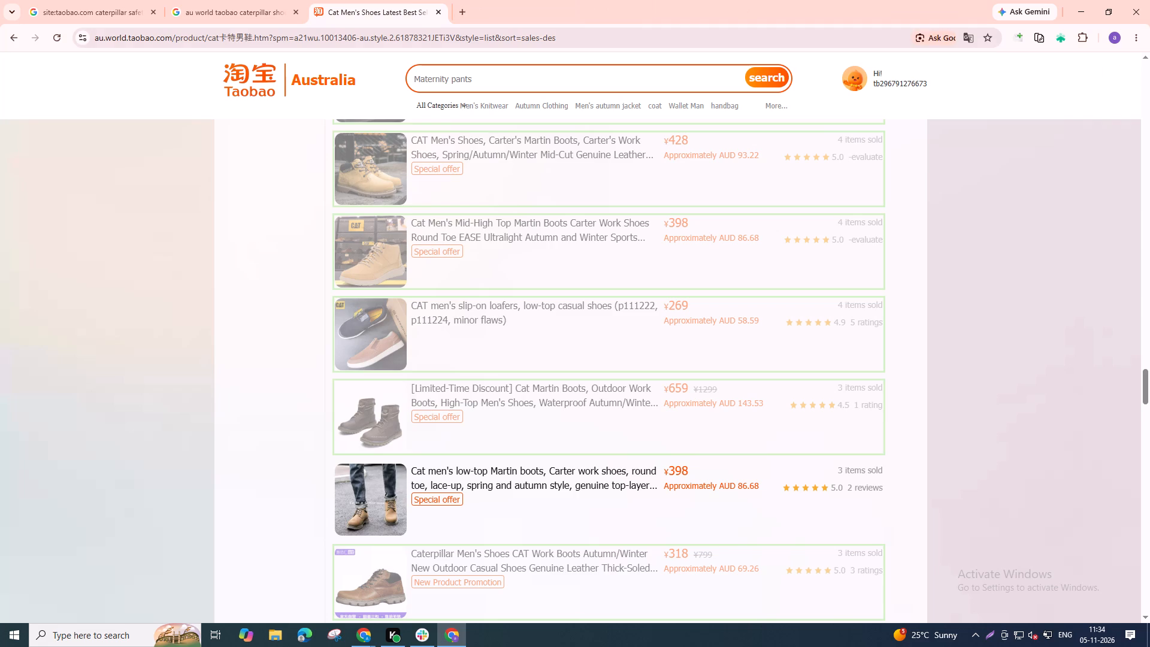
# Check the product image of the CAT men's black low-top casual shoes listing in a separate tab and close it.
pyautogui.scroll(-6, 588, 253)
pyautogui.scroll(-8, 583, 329)
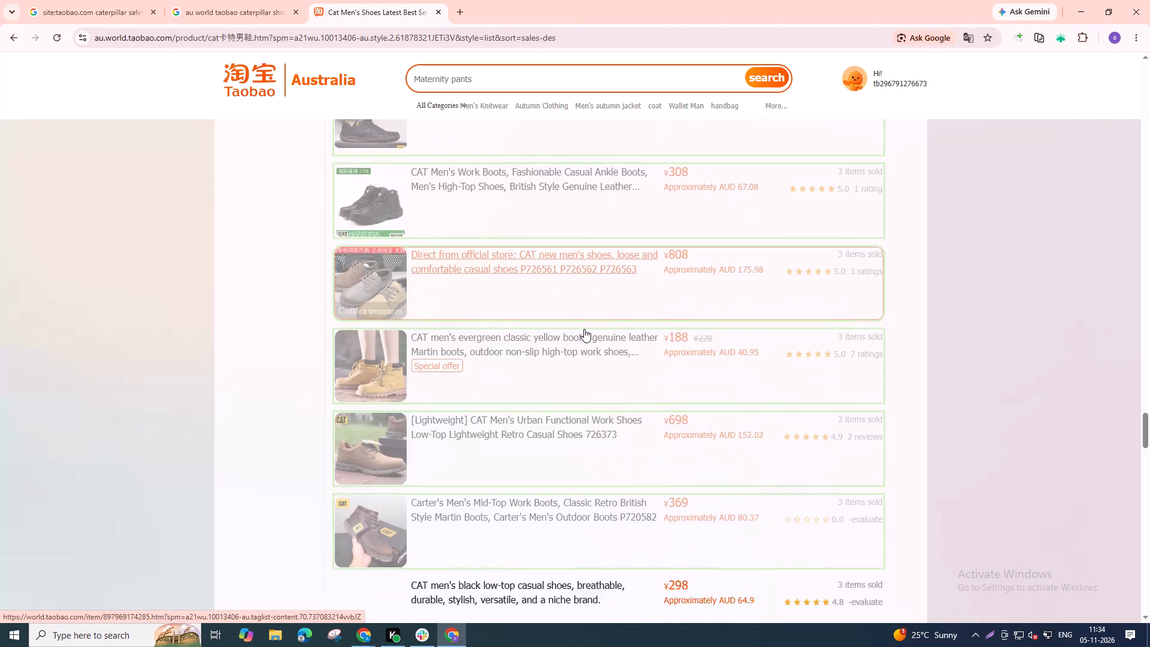
pyautogui.scroll(-2, 584, 329)
pyautogui.rightClick(377, 363)
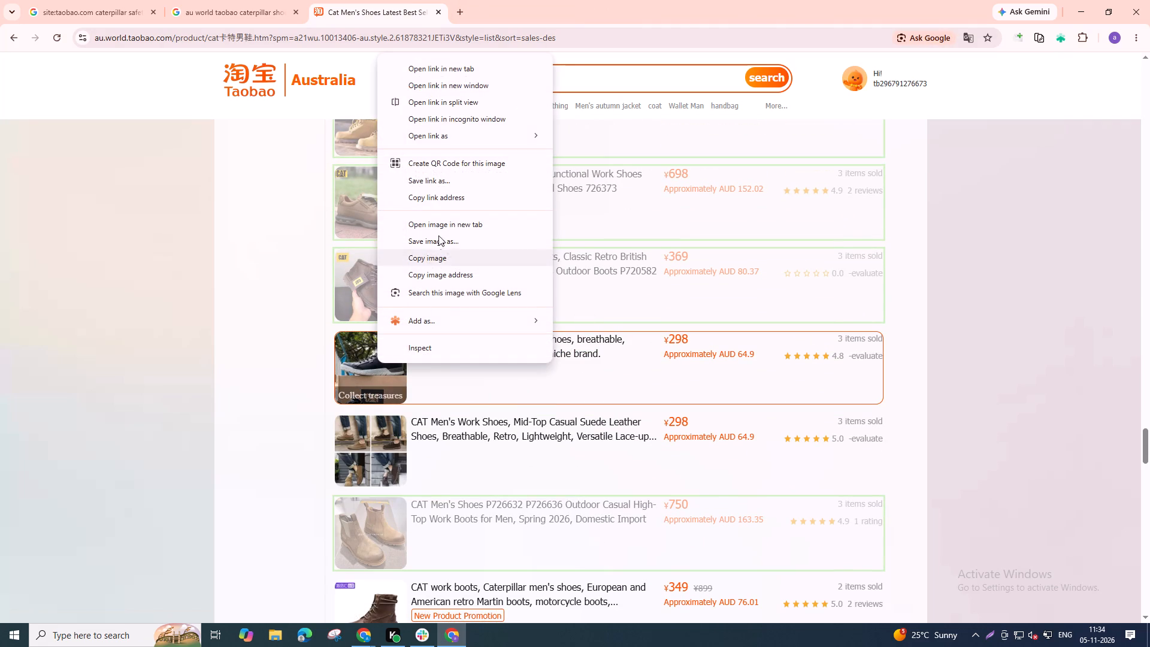
pyautogui.click(445, 226)
pyautogui.click(547, 0)
pyautogui.scroll(-8, 599, 328)
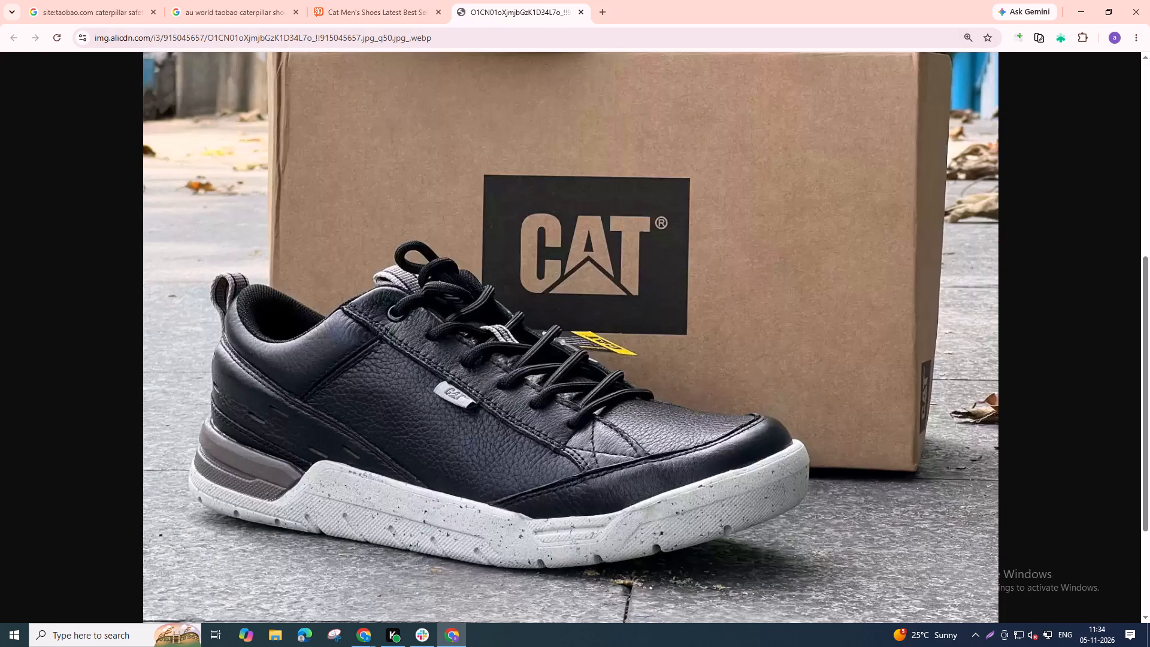
pyautogui.hotkey('ctrl', 'w')
# Copy the CAT men's black low-top casual shoes link into row 29763 of the New Work sheet's Links column and return to Taobao.
pyautogui.rightClick(534, 353)
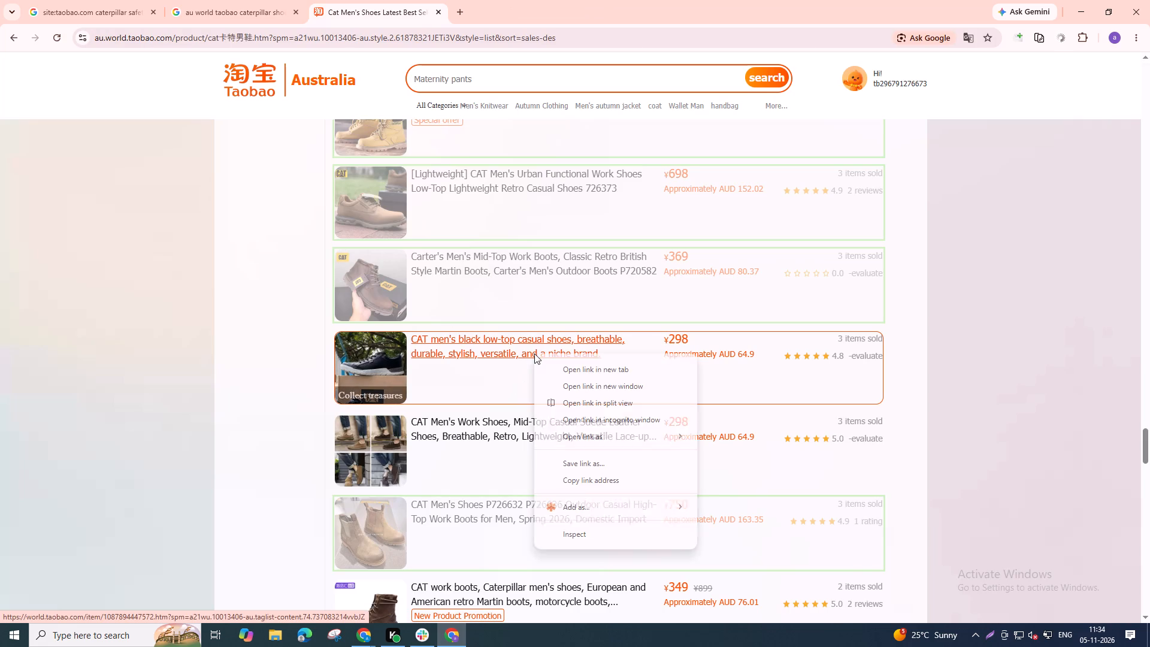
pyautogui.click(591, 482)
pyautogui.hotkey('alt', 'Tab')
pyautogui.click(484, 523)
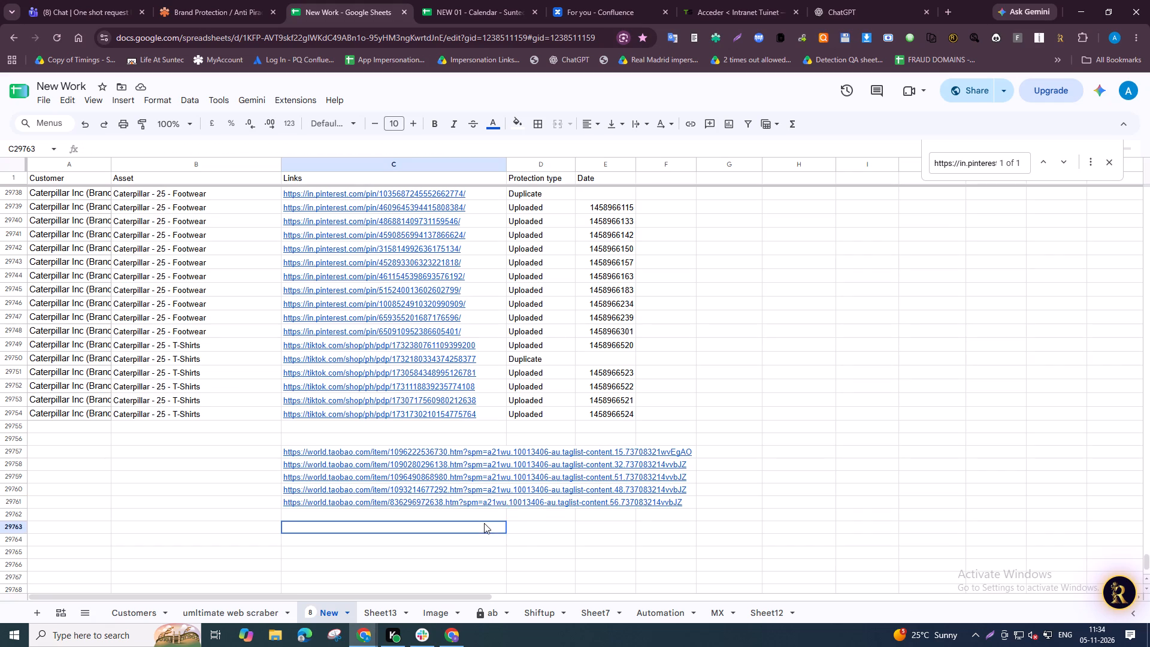
pyautogui.hotkey('ctrl', 'v')
pyautogui.hotkey('alt', 'Tab')
# Check the product image of the CAT men's mid-top casual suede leather work shoes in a separate tab and close it.
pyautogui.rightClick(358, 446)
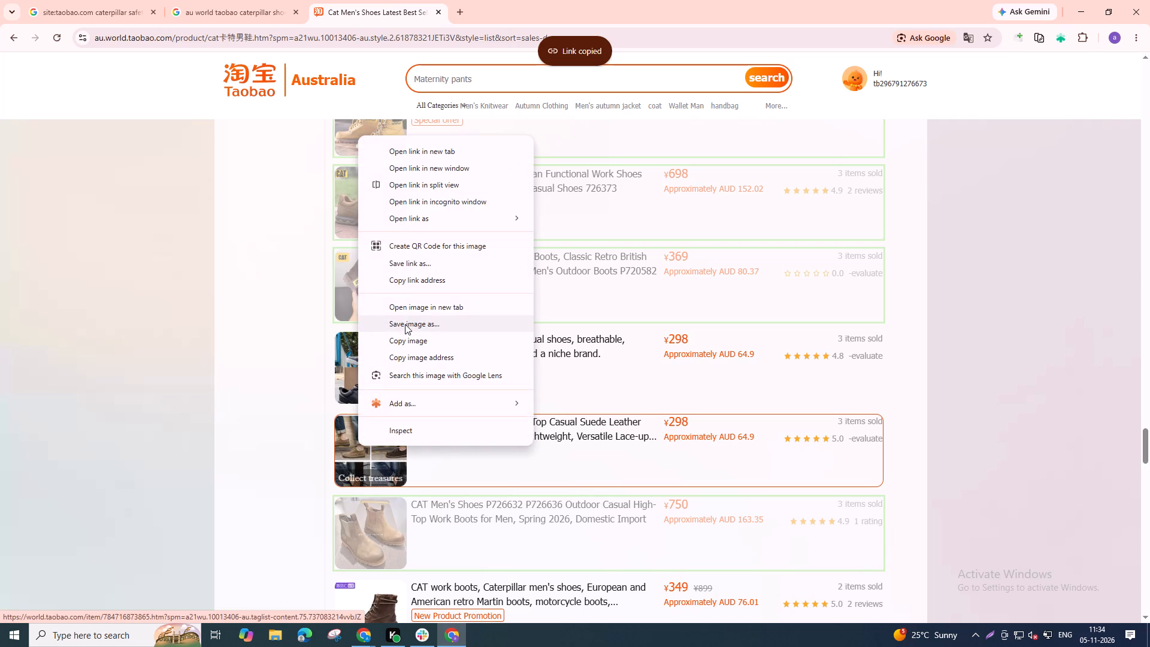
pyautogui.click(414, 312)
pyautogui.click(539, 0)
pyautogui.scroll(-7, 662, 414)
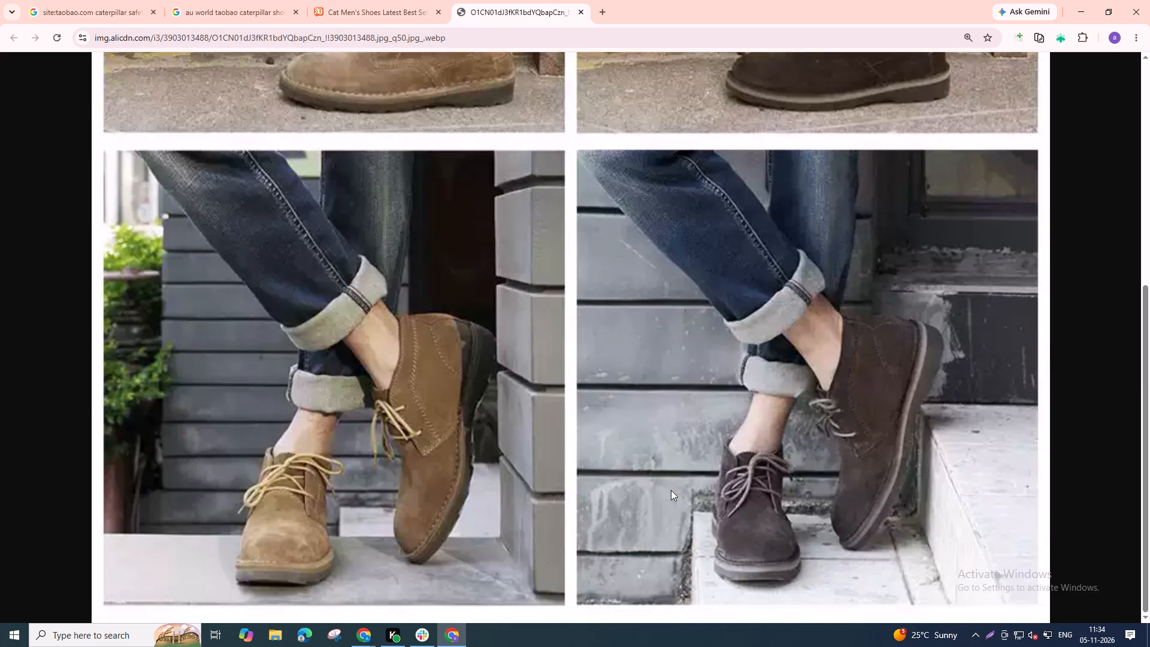
pyautogui.hotkey('ctrl', 'w')
# Check the product image of the CAT work boots, Caterpillar men's retro Martin boots listing in a separate tab and close it.
pyautogui.scroll(-3, 659, 495)
pyautogui.rightClick(367, 430)
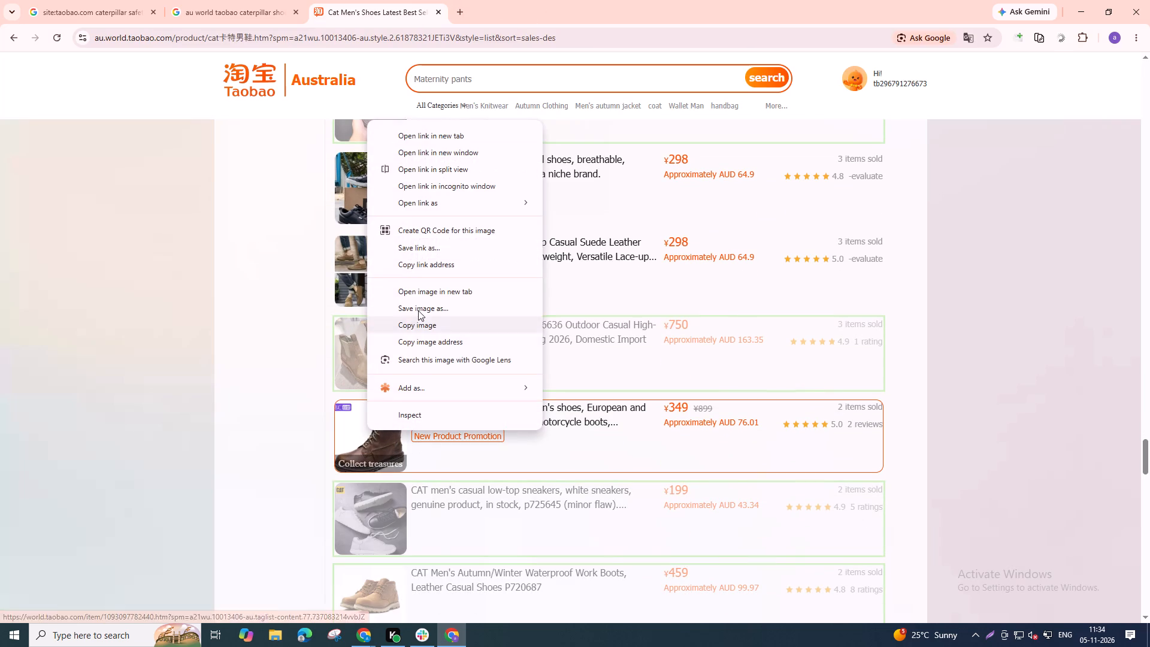
pyautogui.click(440, 290)
pyautogui.click(533, 0)
pyautogui.scroll(-6, 622, 350)
pyautogui.scroll(6, 631, 395)
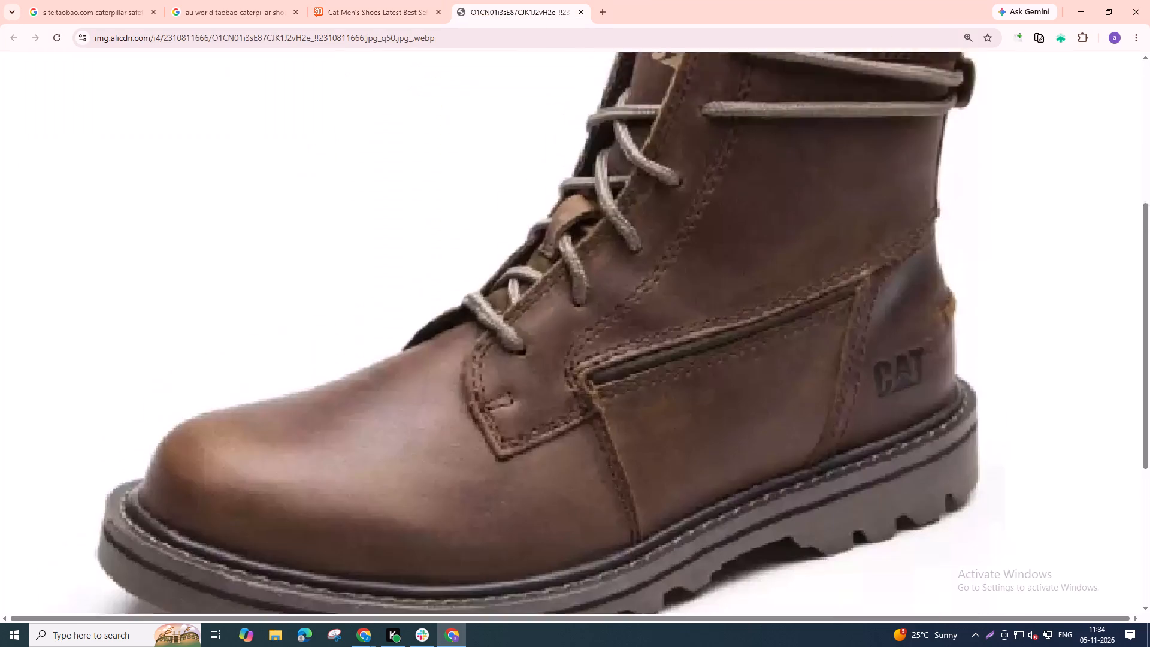
pyautogui.hotkey('ctrl', 'w')
# Copy the CAT work boots, Caterpillar men's shoes link into row 29762 of the New Work sheet's Links column and return to Taobao.
pyautogui.rightClick(561, 426)
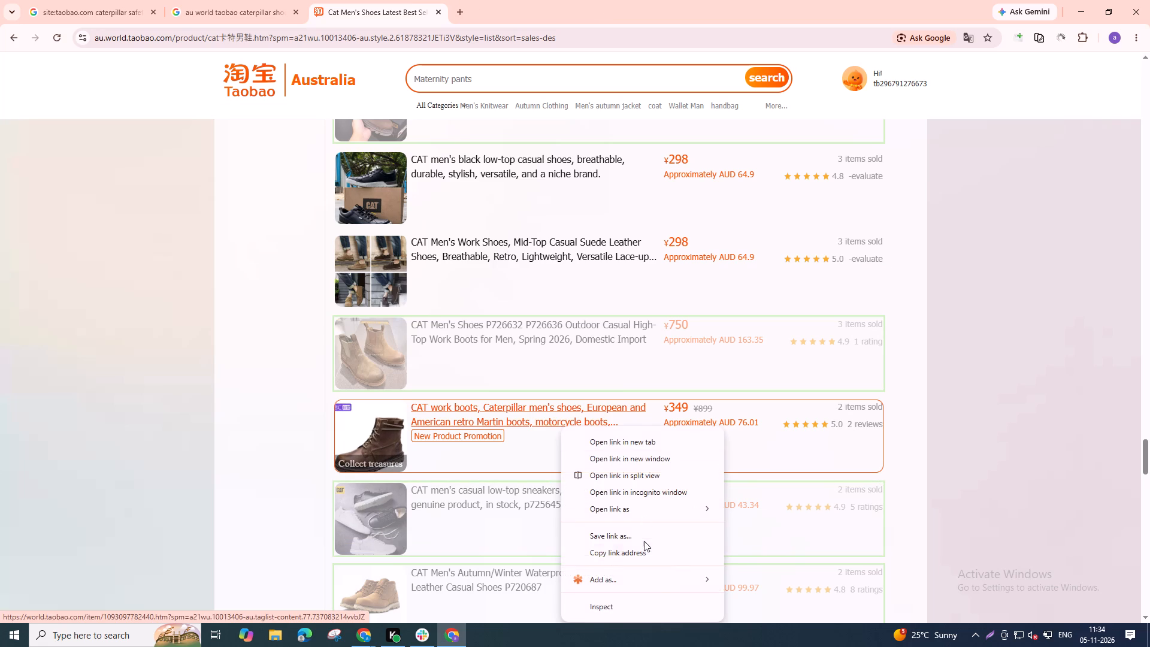
pyautogui.click(644, 549)
pyautogui.hotkey('alt', 'Tab')
pyautogui.click(505, 515)
pyautogui.hotkey('ctrl', 'v')
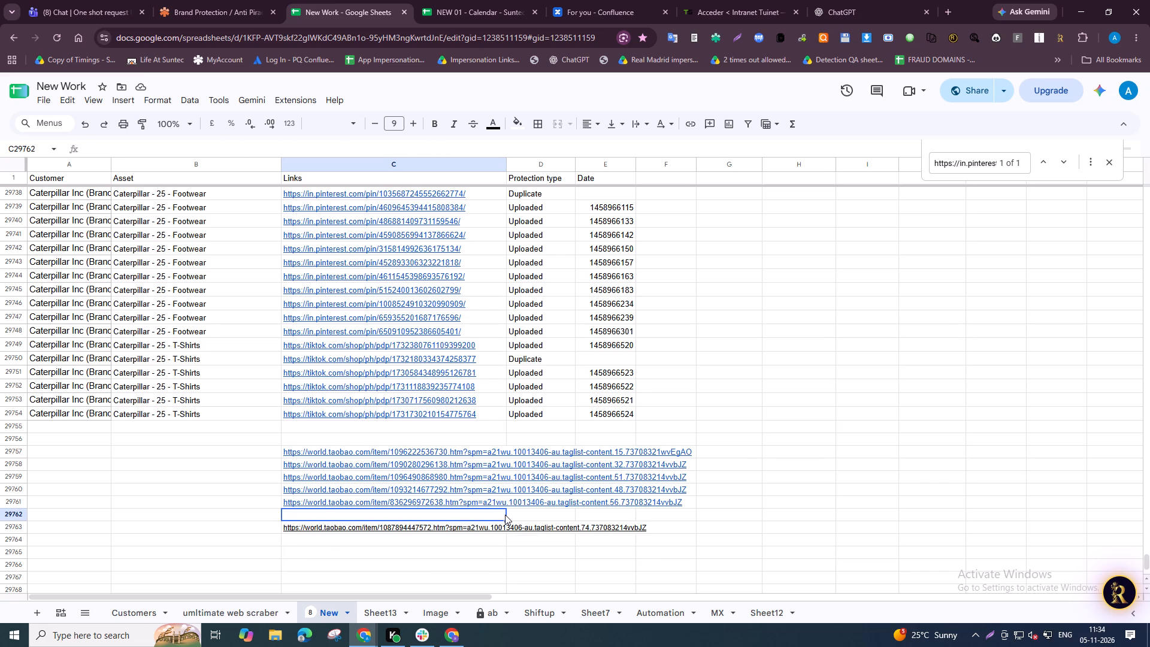
pyautogui.hotkey('alt', 'Tab')
# Check the product image of the CAT Men's Carter Martin Boots autumn/winter listing in a separate tab and close it.
pyautogui.scroll(-9, 573, 431)
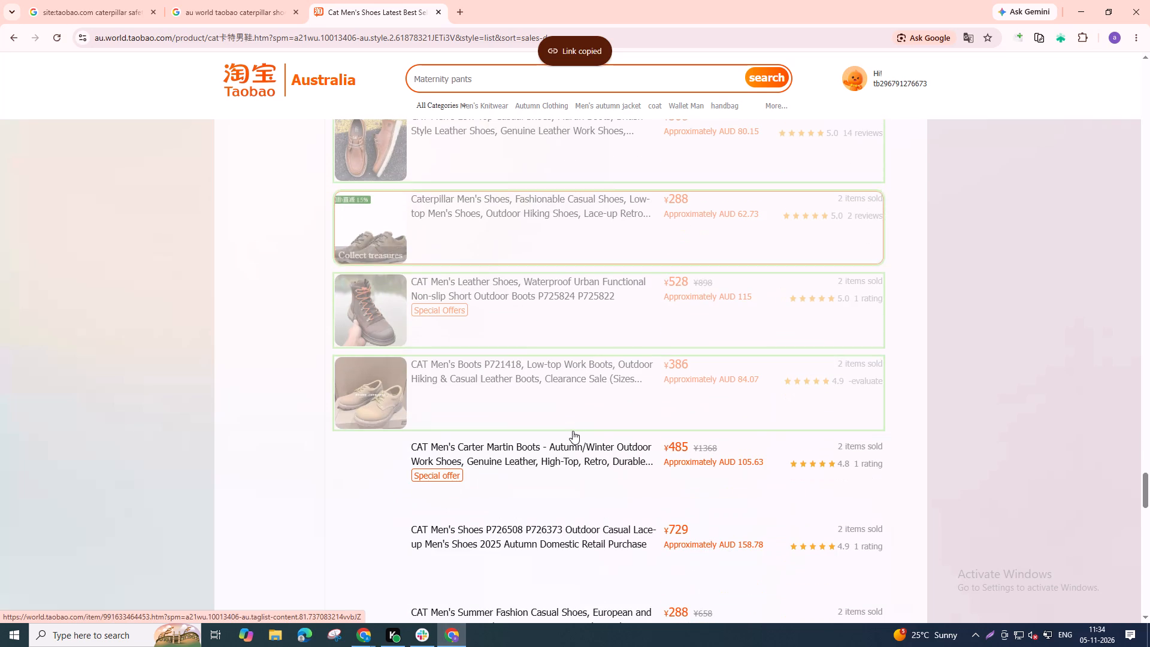
pyautogui.rightClick(389, 467)
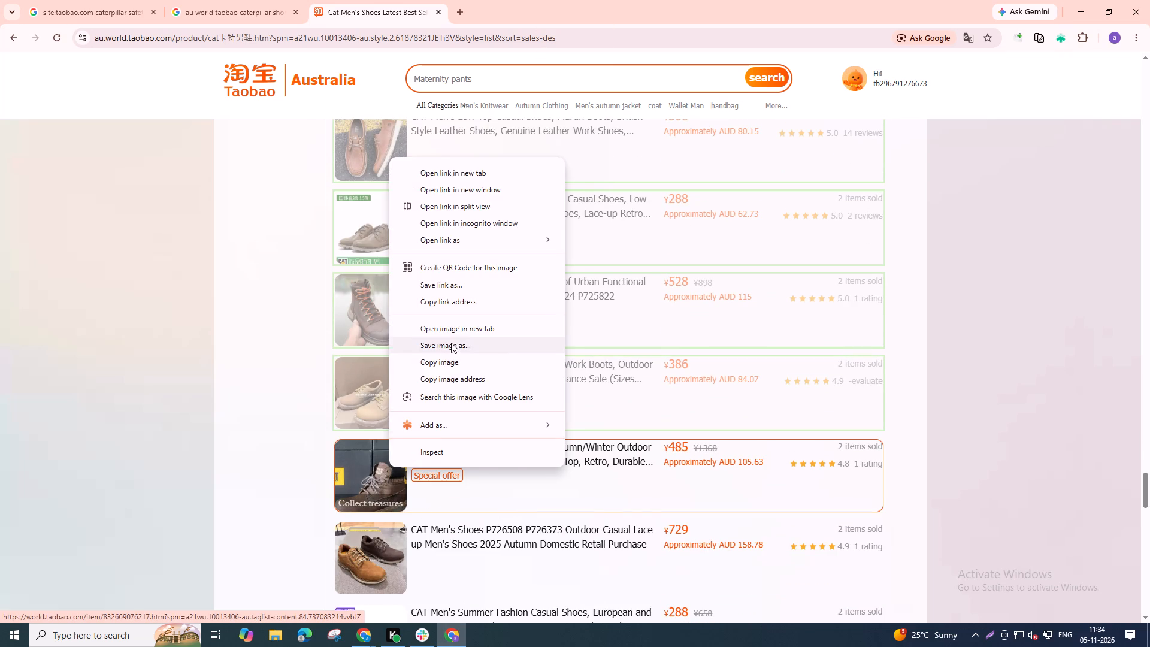
pyautogui.click(455, 335)
pyautogui.click(525, 0)
pyautogui.hotkey('ctrl', 'w')
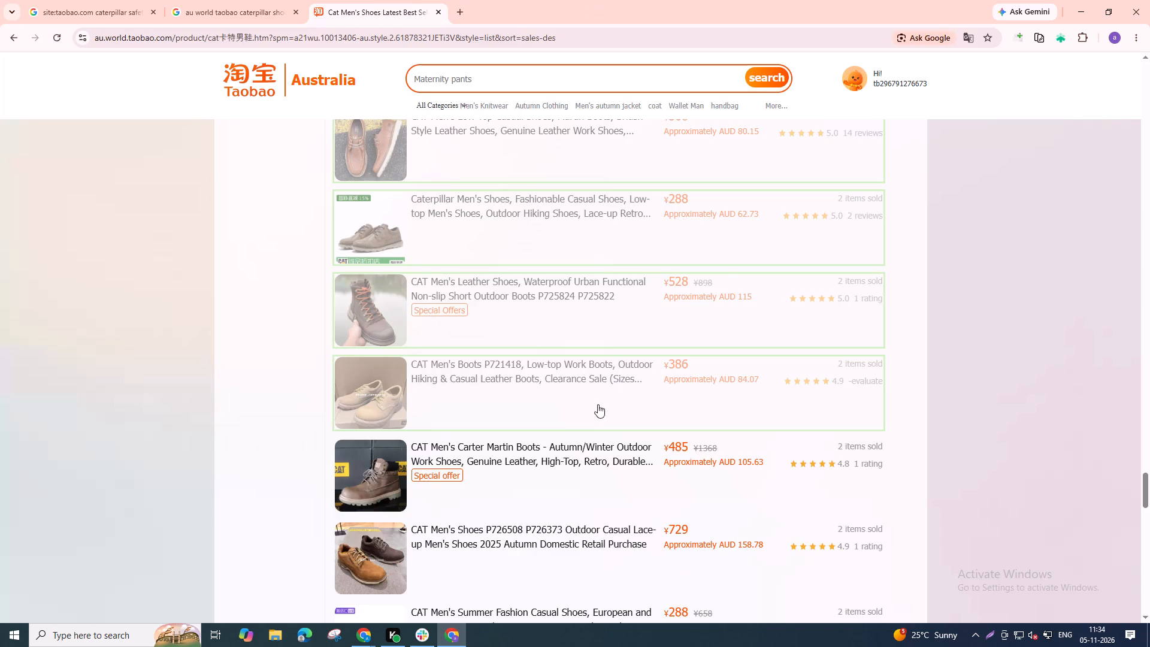
# Copy the CAT Men's Carter Martin Boots link into row 29764 of the New Work sheet's Links column and return to Taobao.
pyautogui.rightClick(565, 456)
pyautogui.click(646, 385)
pyautogui.hotkey('alt', 'Tab')
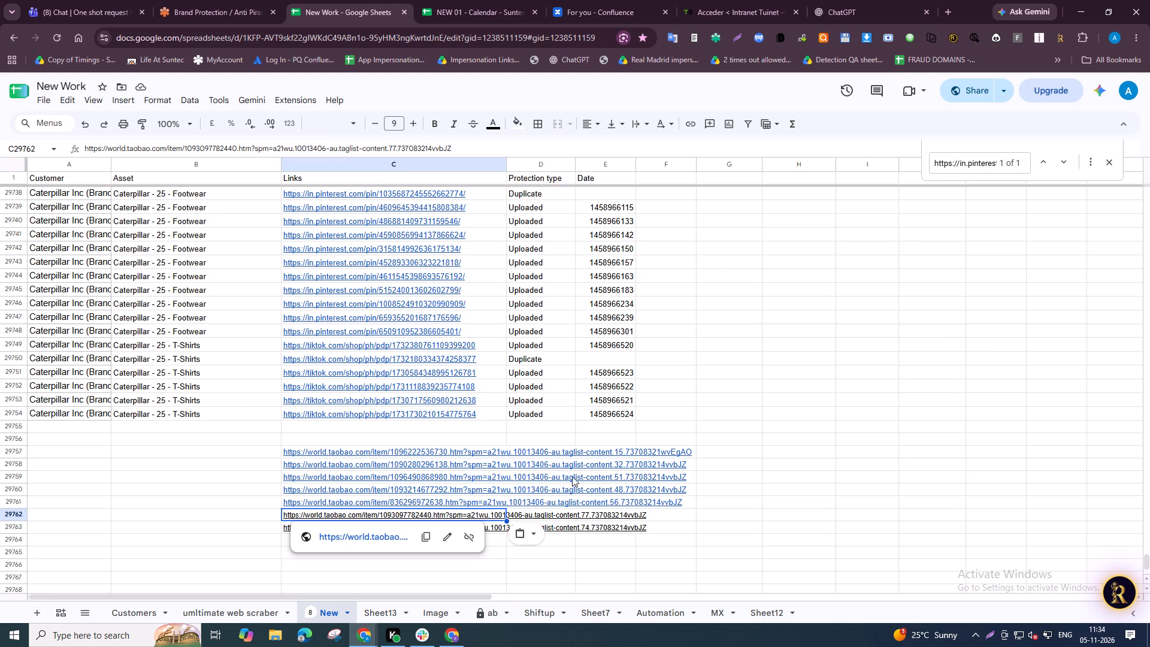
pyautogui.click(492, 542)
pyautogui.hotkey('ctrl', 'v')
pyautogui.hotkey('alt', 'Tab')
# Check the product image of the CAT Men's Shoes P726508 P726373 listing in a separate tab and close it.
pyautogui.scroll(-2, 584, 439)
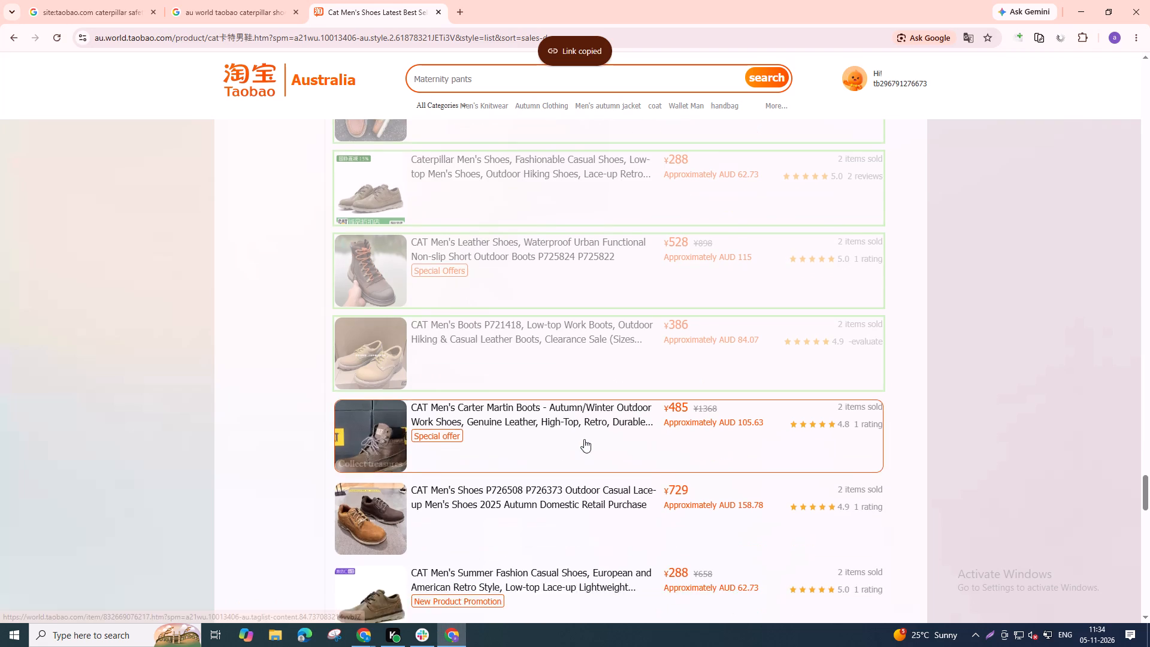
pyautogui.rightClick(400, 433)
pyautogui.click(457, 297)
pyautogui.click(544, 0)
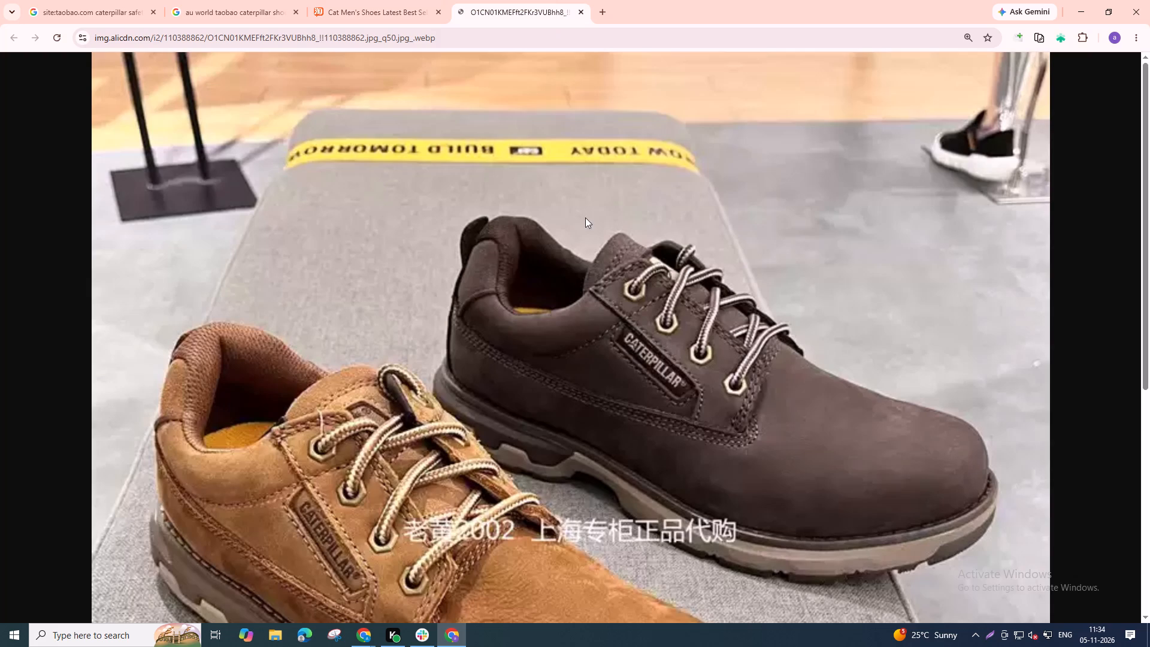
pyautogui.hotkey('ctrl', 'w')
# Copy the CAT Men's Shoes P726508 P726373 link into row 29765 of the New Work sheet's Links column and return to Taobao.
pyautogui.rightClick(569, 424)
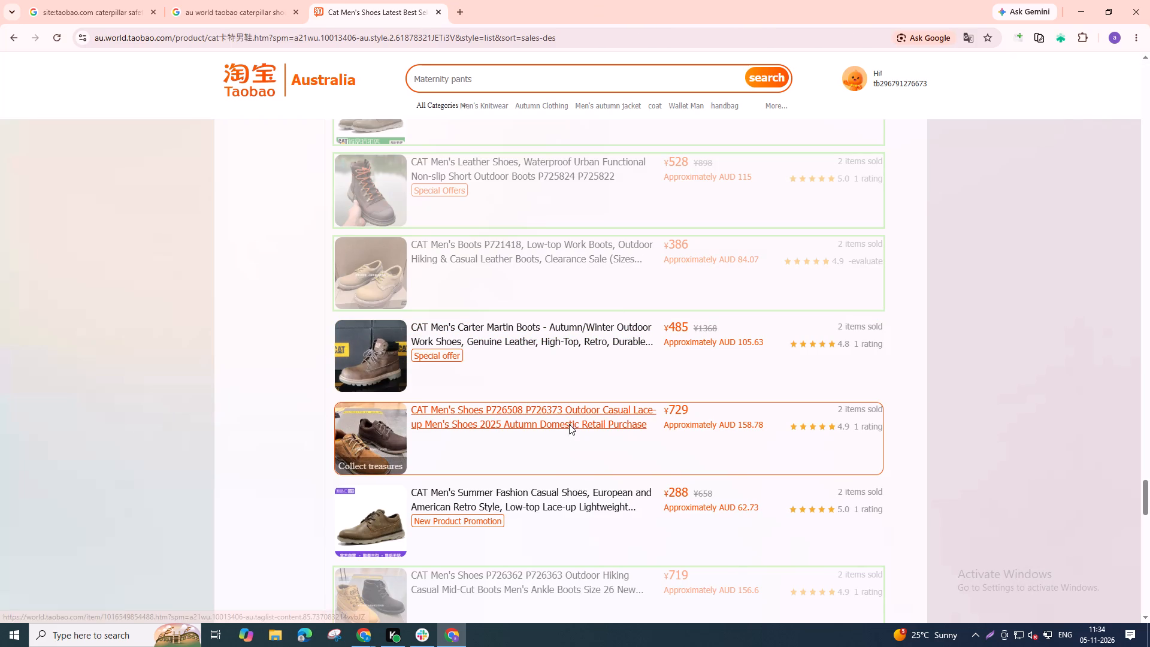
pyautogui.click(613, 550)
pyautogui.hotkey('alt', 'Tab')
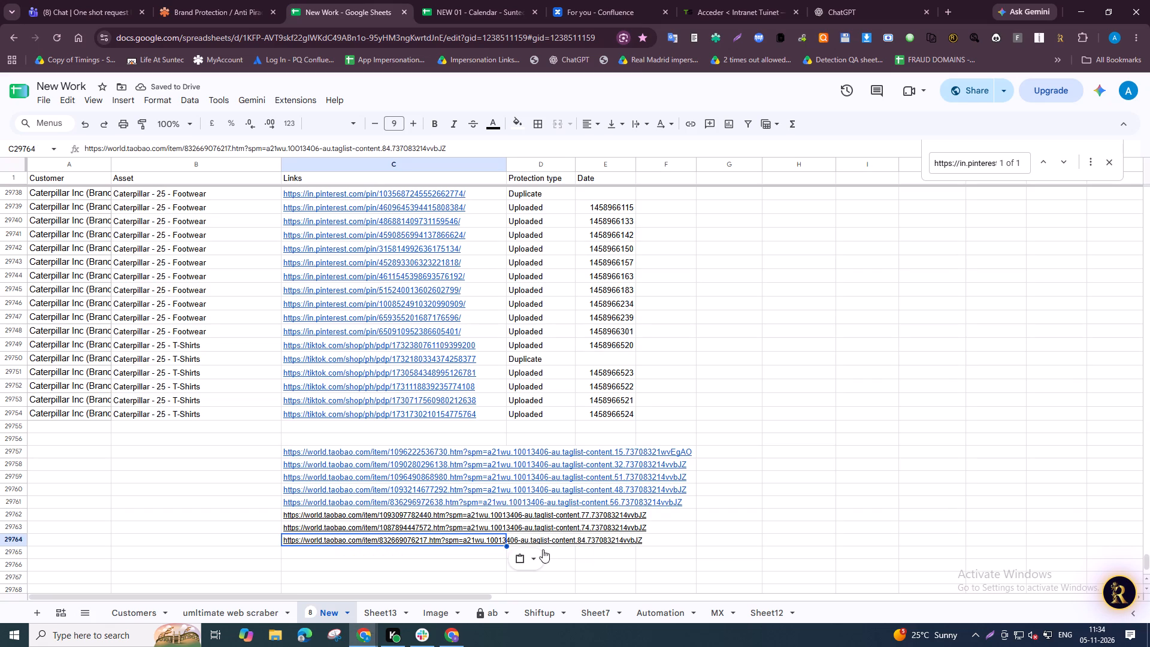
pyautogui.click(483, 556)
pyautogui.hotkey('ctrl', 'v')
pyautogui.hotkey('alt', 'Tab')
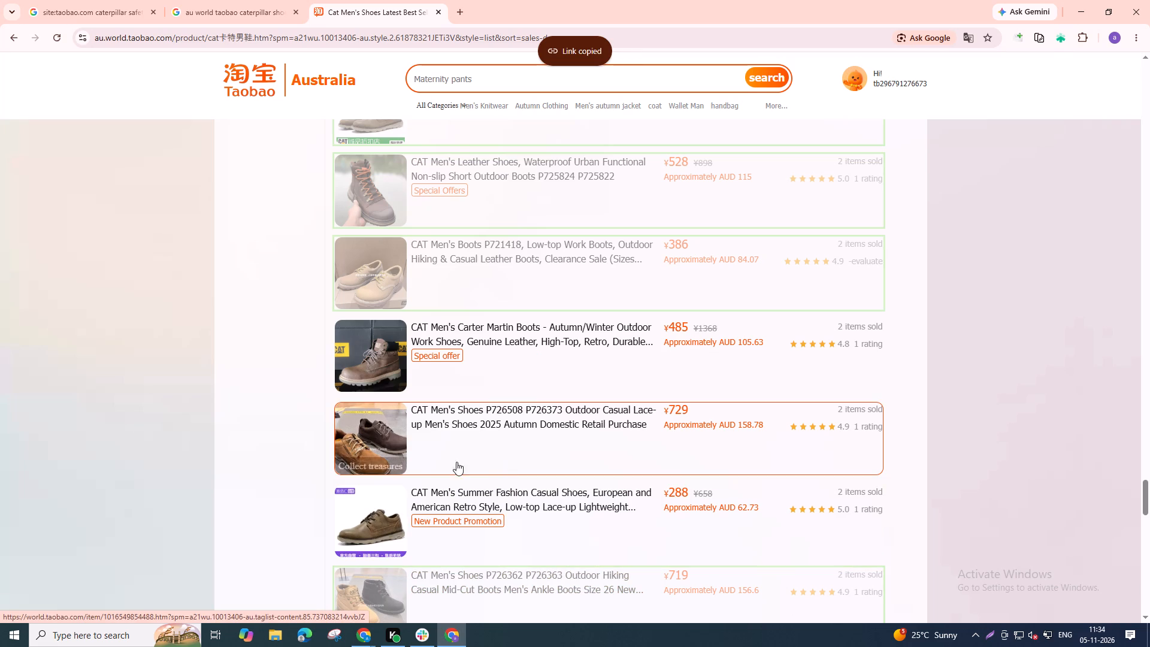
# Check the product image of the CAT Men's Summer Fashion Casual Shoes listing in a separate tab and close it.
pyautogui.rightClick(376, 514)
pyautogui.click(430, 371)
pyautogui.click(543, 0)
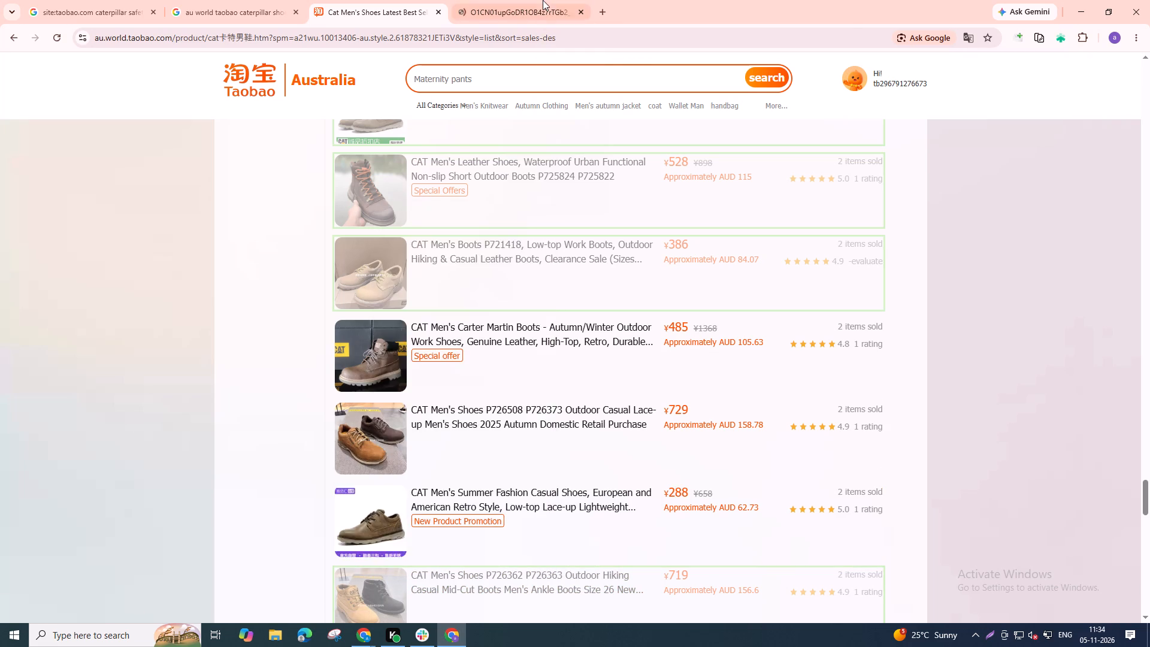
pyautogui.scroll(-6, 651, 394)
pyautogui.hotkey('ctrl', 'w')
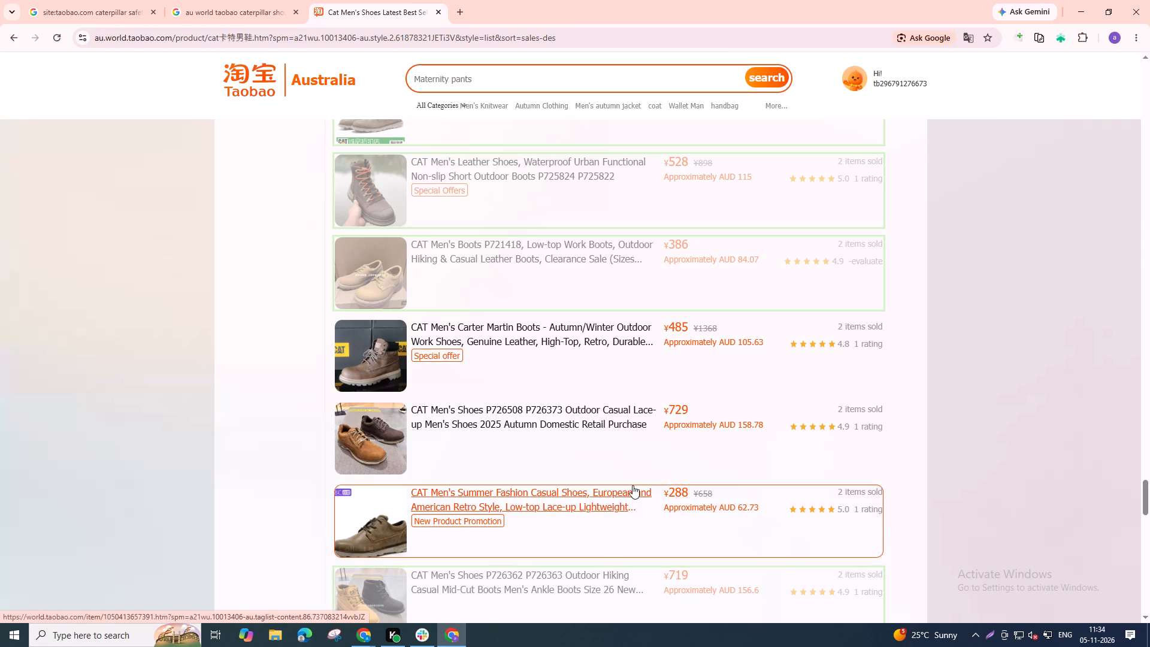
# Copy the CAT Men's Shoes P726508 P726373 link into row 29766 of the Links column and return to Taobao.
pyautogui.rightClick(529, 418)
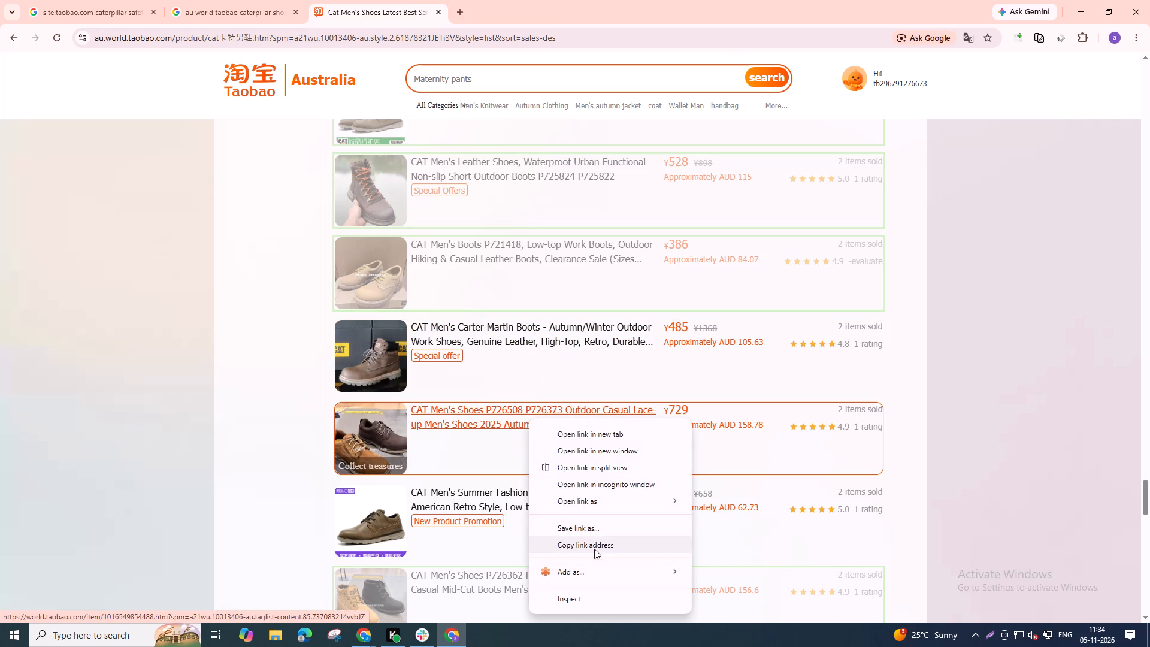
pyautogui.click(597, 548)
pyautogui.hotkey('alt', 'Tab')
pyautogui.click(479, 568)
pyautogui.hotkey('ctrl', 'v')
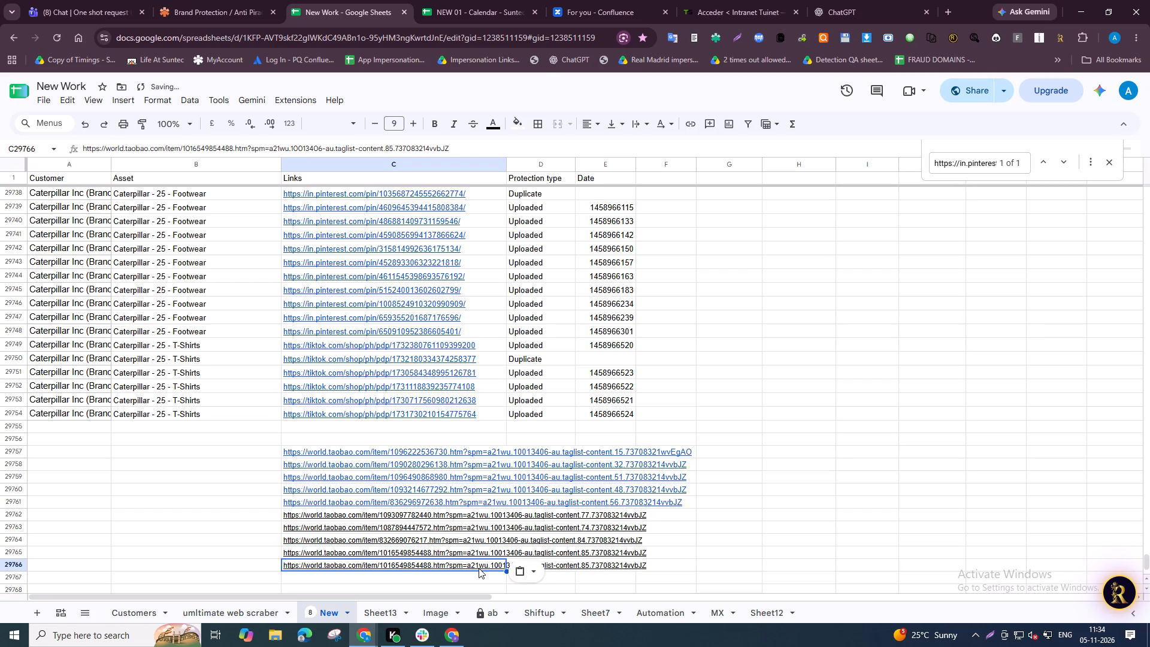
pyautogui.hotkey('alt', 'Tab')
# Copy the CAT Men's Summer Fashion Casual Shoes link into row 29766 of the Links column, replacing its content, and return to Taobao.
pyautogui.rightClick(555, 510)
pyautogui.click(662, 440)
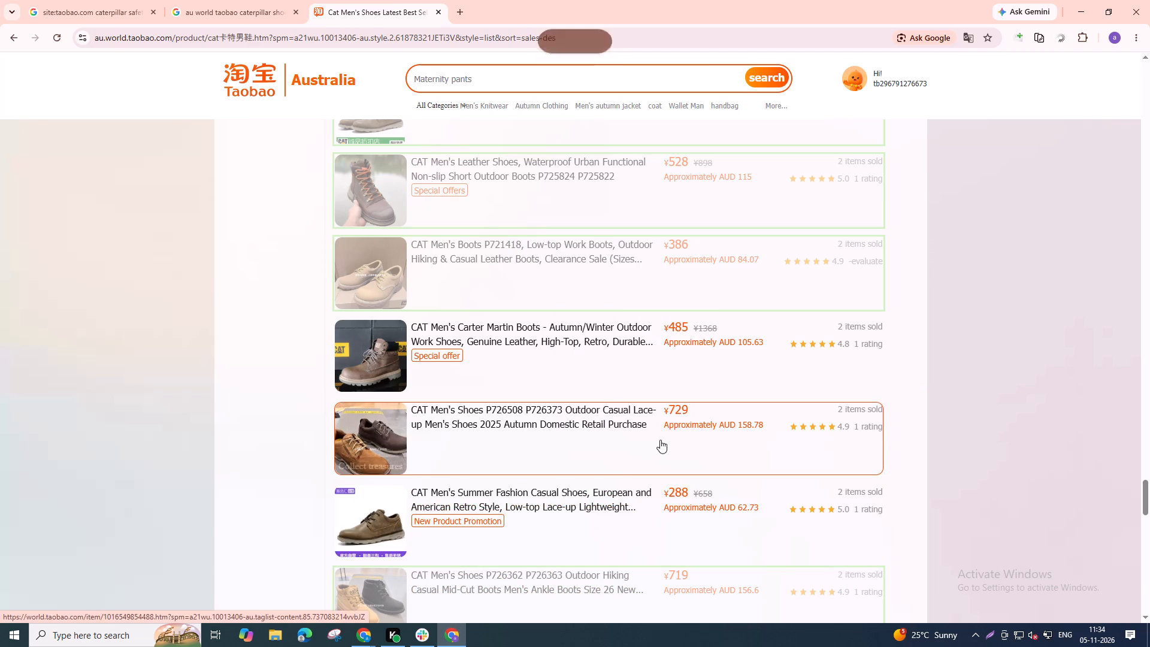
pyautogui.hotkey('alt', 'Tab')
pyautogui.hotkey('ctrl', 'v')
pyautogui.hotkey('alt', 'Tab')
# Check the product image of the CAT genuine leather men's outdoor classic non-slip mid-top boots in a separate tab and close it.
pyautogui.scroll(-5, 647, 450)
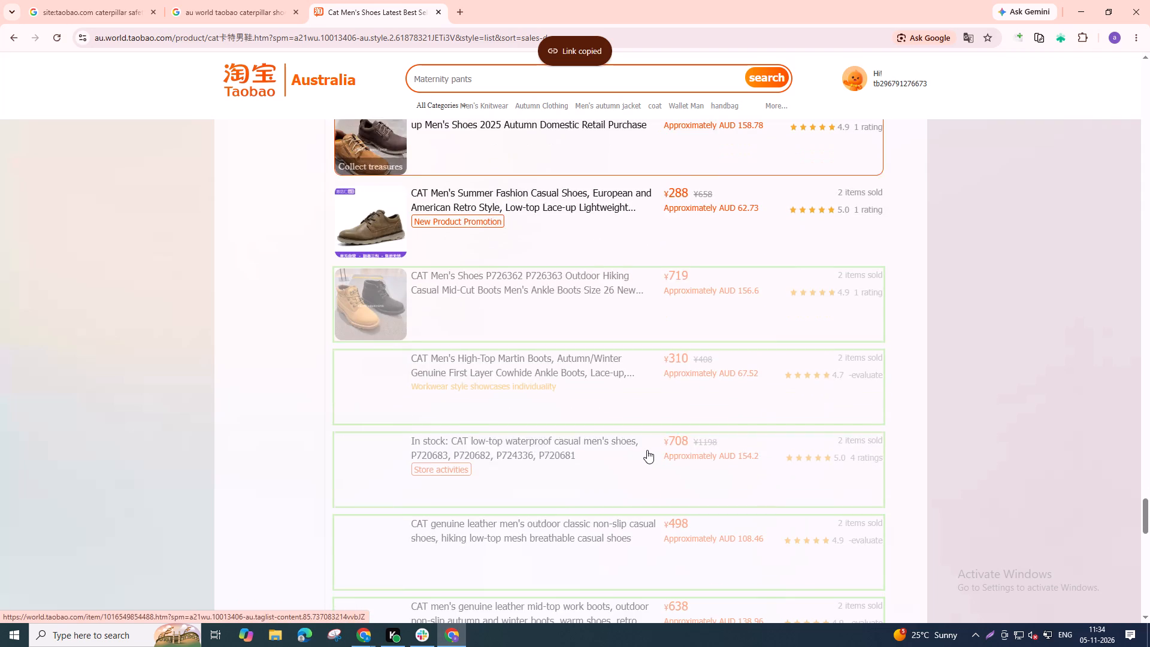
pyautogui.scroll(-4, 647, 450)
pyautogui.rightClick(369, 468)
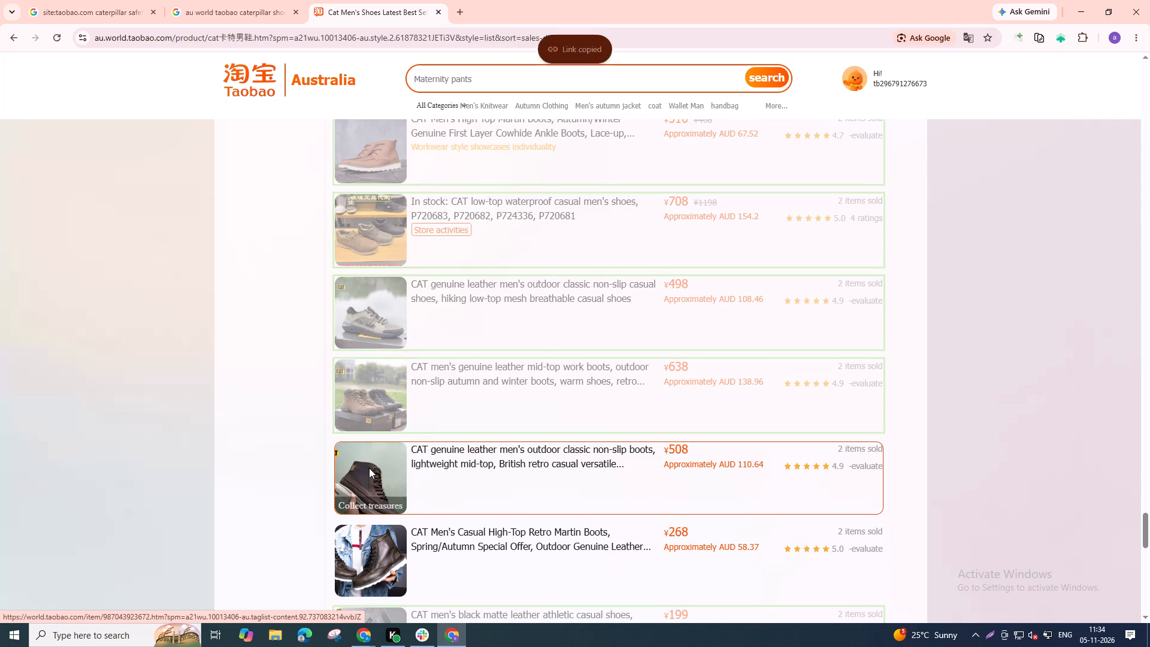
pyautogui.click(420, 323)
pyautogui.click(518, 0)
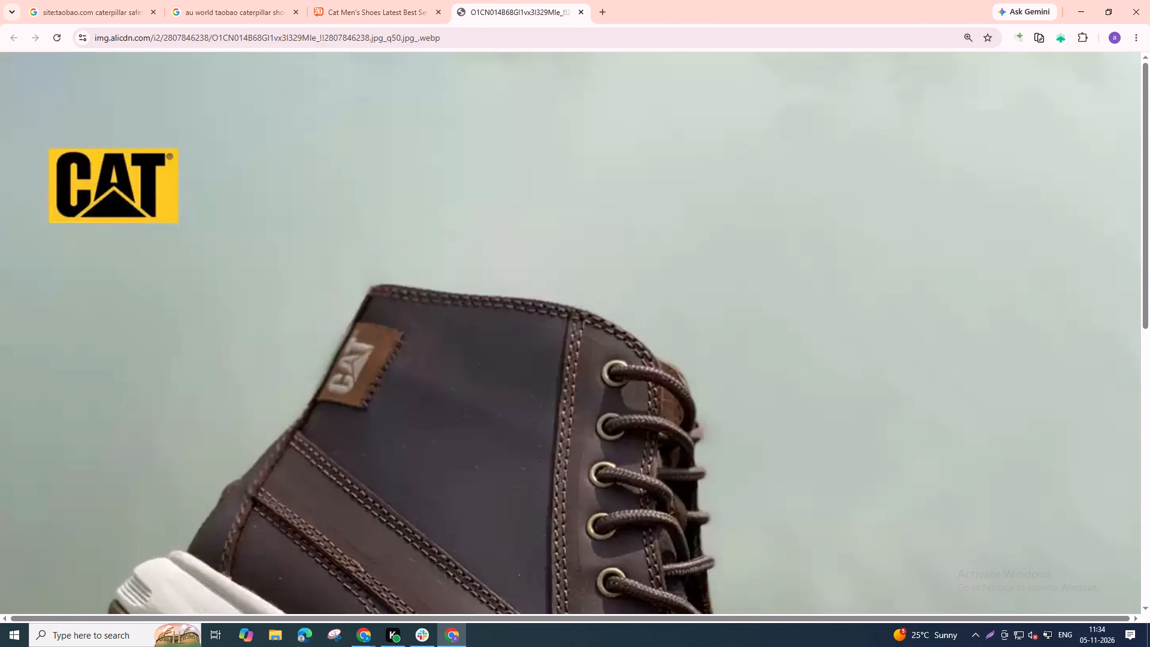
pyautogui.hotkey('ctrl', 'w')
# Copy the CAT genuine leather outdoor classic non-slip boots link into row 29767 of the New Work sheet's Links column and return to Taobao.
pyautogui.rightClick(492, 453)
pyautogui.click(565, 382)
pyautogui.hotkey('alt', 'Tab')
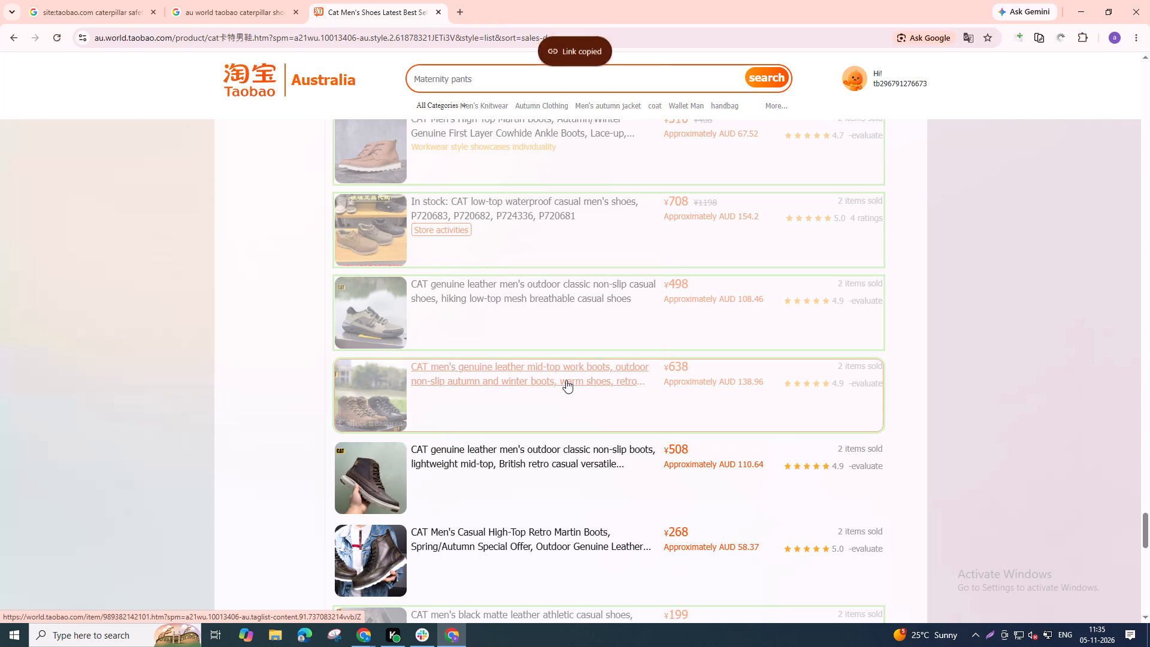
pyautogui.scroll(-3, 523, 297)
pyautogui.click(491, 398)
pyautogui.hotkey('ctrl', 'v')
pyautogui.click(494, 426)
pyautogui.hotkey('alt', 'Tab')
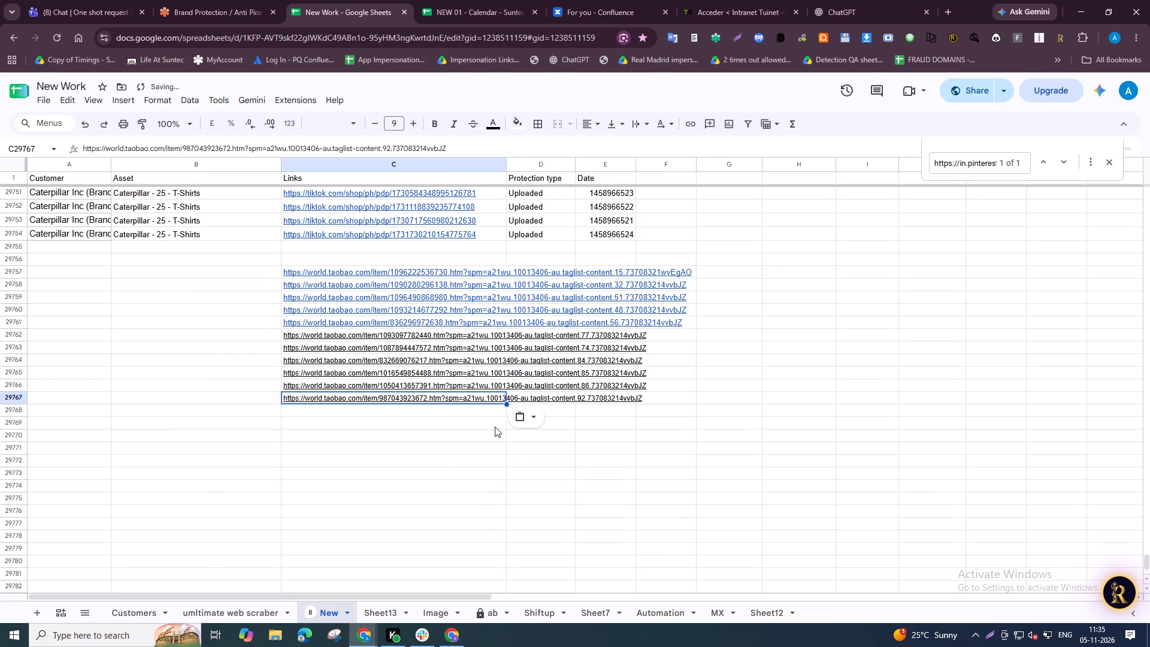
# Check the product image of the CAT Men's Casual High-Top Retro Martin Boots listing in a separate tab and close it.
pyautogui.scroll(-1, 597, 388)
pyautogui.rightClick(381, 491)
pyautogui.click(443, 357)
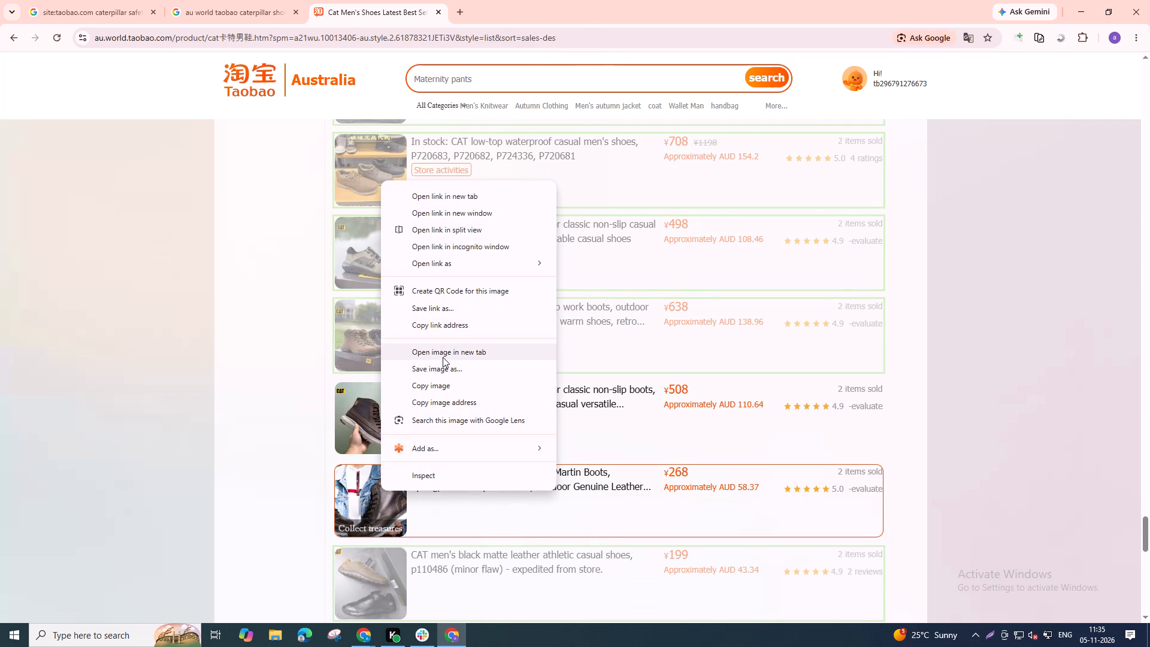
pyautogui.click(510, 0)
pyautogui.scroll(-6, 591, 329)
pyautogui.scroll(6, 597, 346)
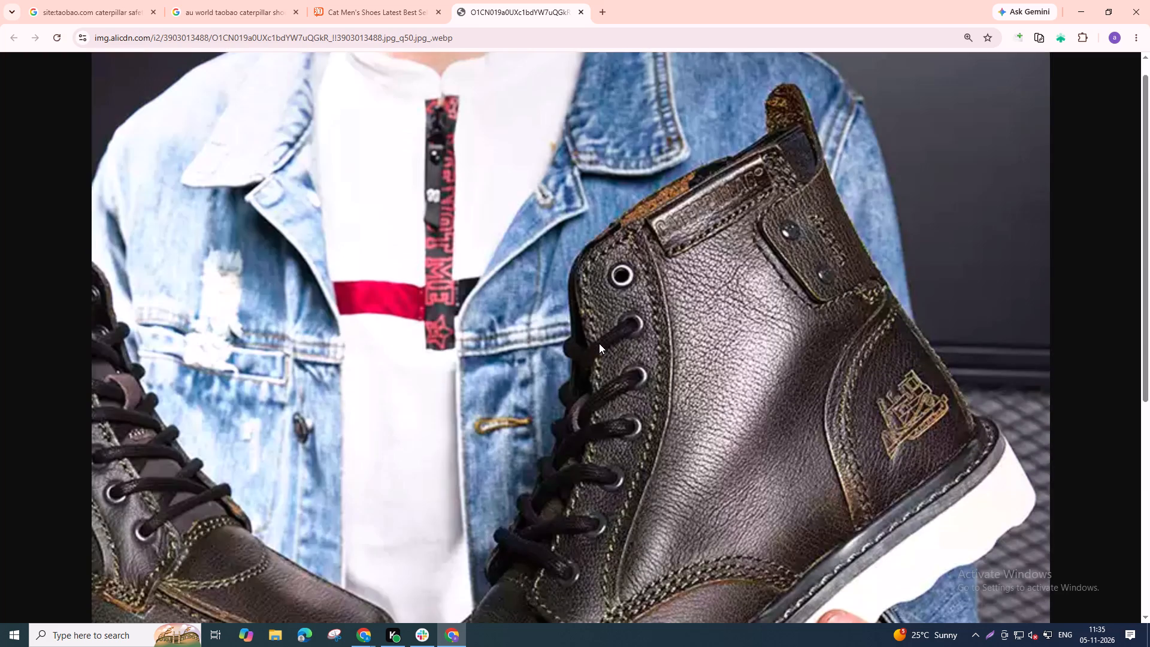
pyautogui.hotkey('ctrl', 'w')
# Check the product image of the CAT P111490 P111491 P111492 waterproof outdoor men's shoes in a separate tab and close it.
pyautogui.scroll(-10, 600, 343)
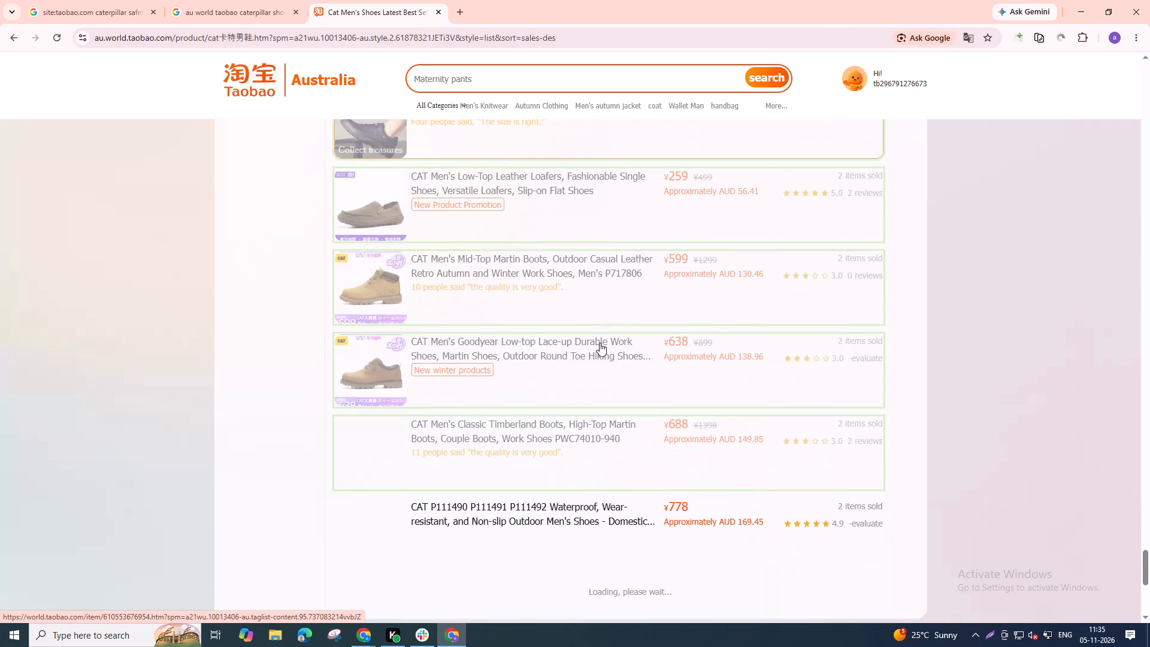
pyautogui.scroll(-1, 392, 467)
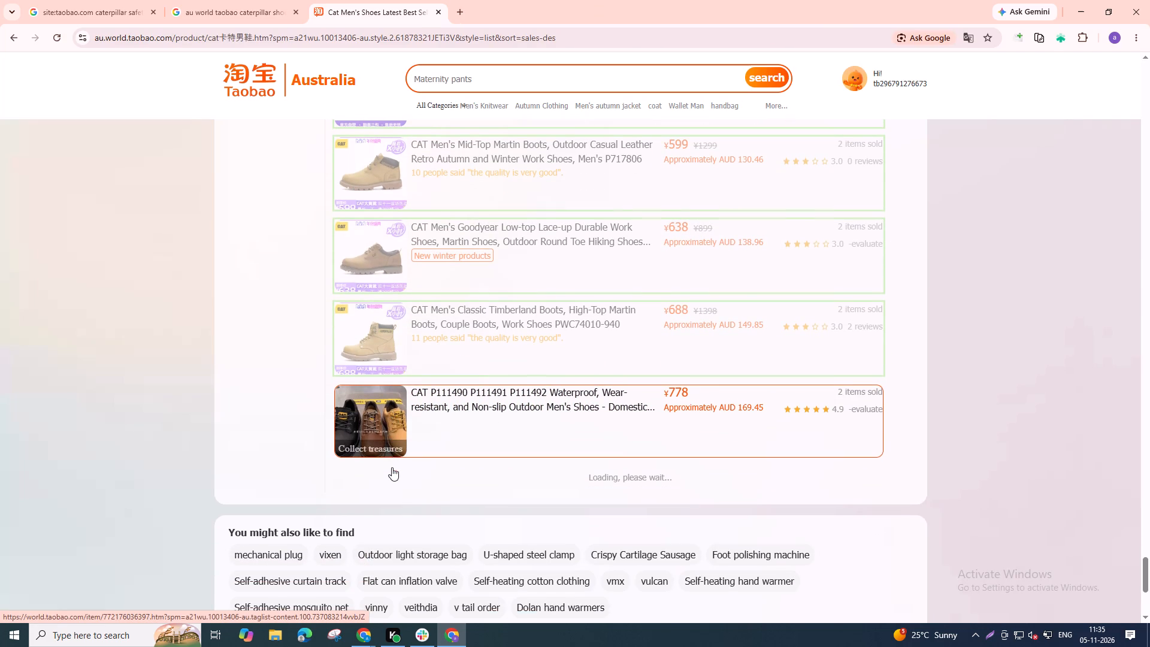
pyautogui.rightClick(372, 410)
pyautogui.click(440, 272)
pyautogui.click(565, 0)
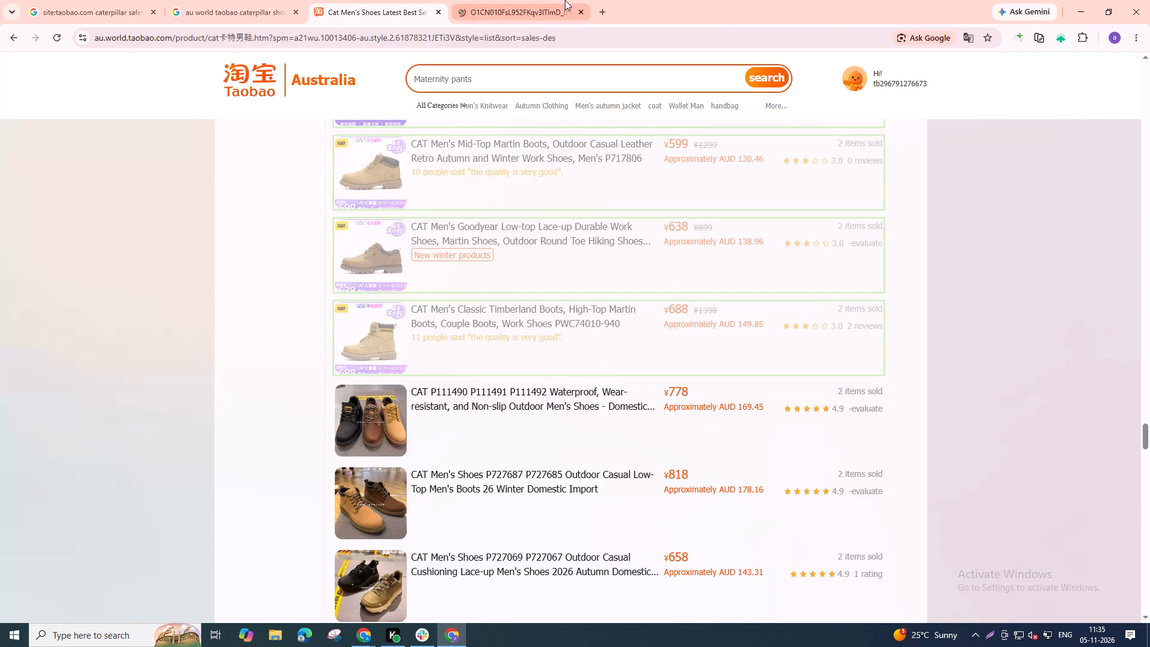
pyautogui.scroll(-6, 607, 368)
pyautogui.scroll(6, 608, 371)
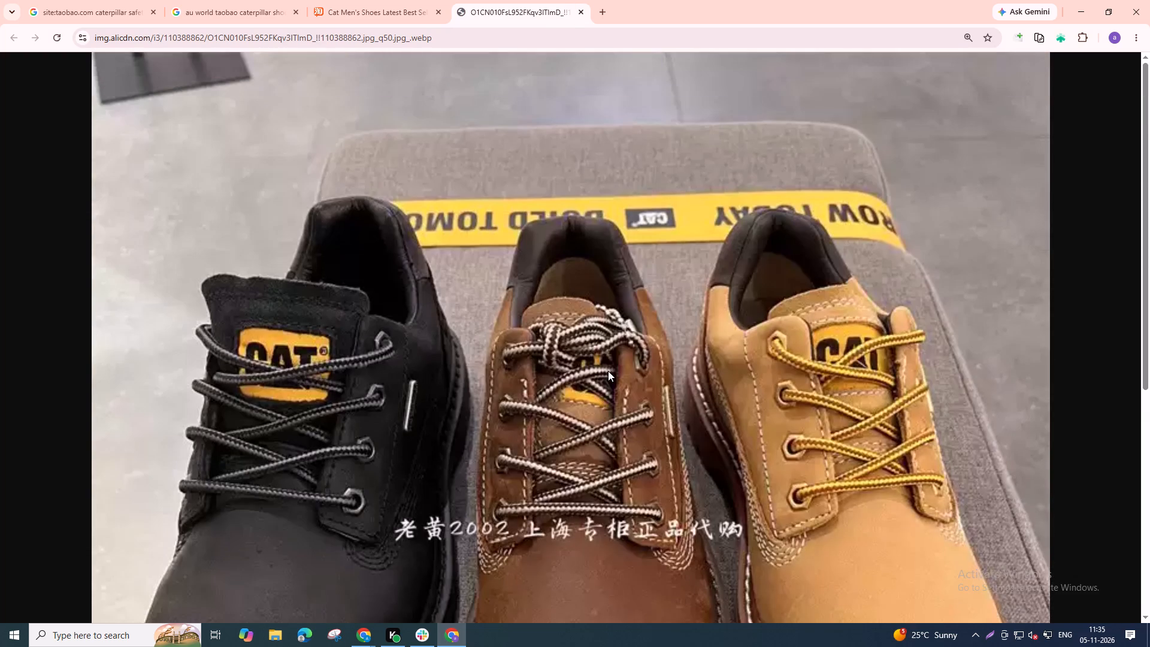
pyautogui.hotkey('ctrl', 'w')
# Check the product image of the CAT Men's Shoes P727687 P727685 low-top boots in a separate tab and close it.
pyautogui.rightClick(357, 499)
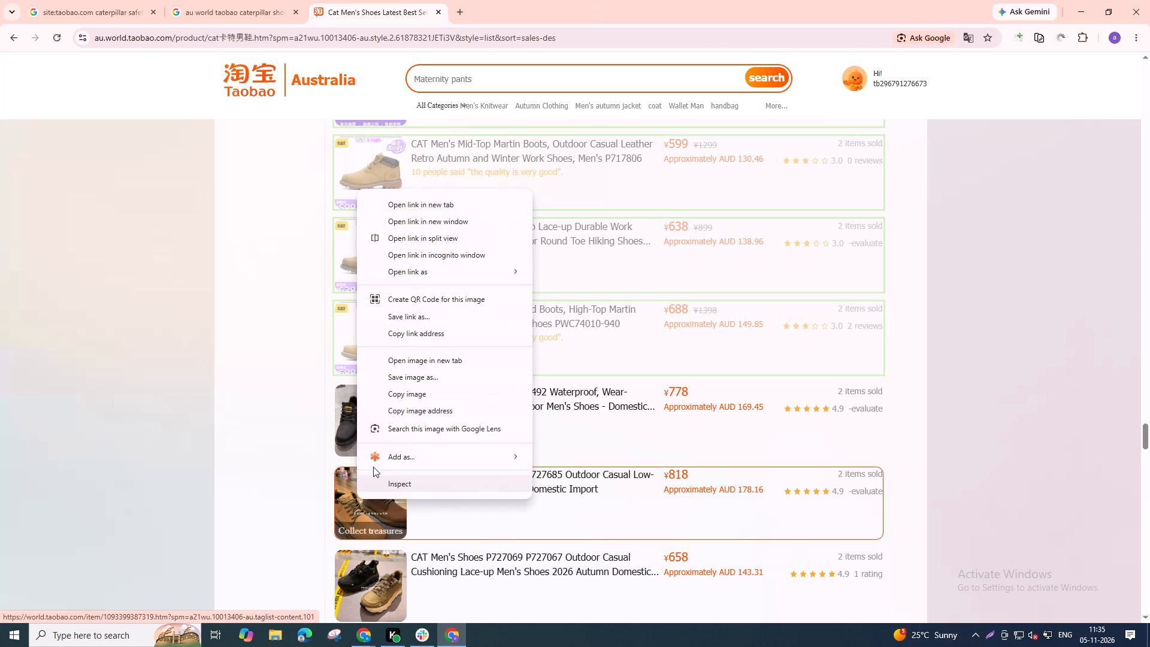
pyautogui.click(429, 355)
pyautogui.click(544, 0)
pyautogui.scroll(-6, 630, 350)
pyautogui.scroll(6, 641, 396)
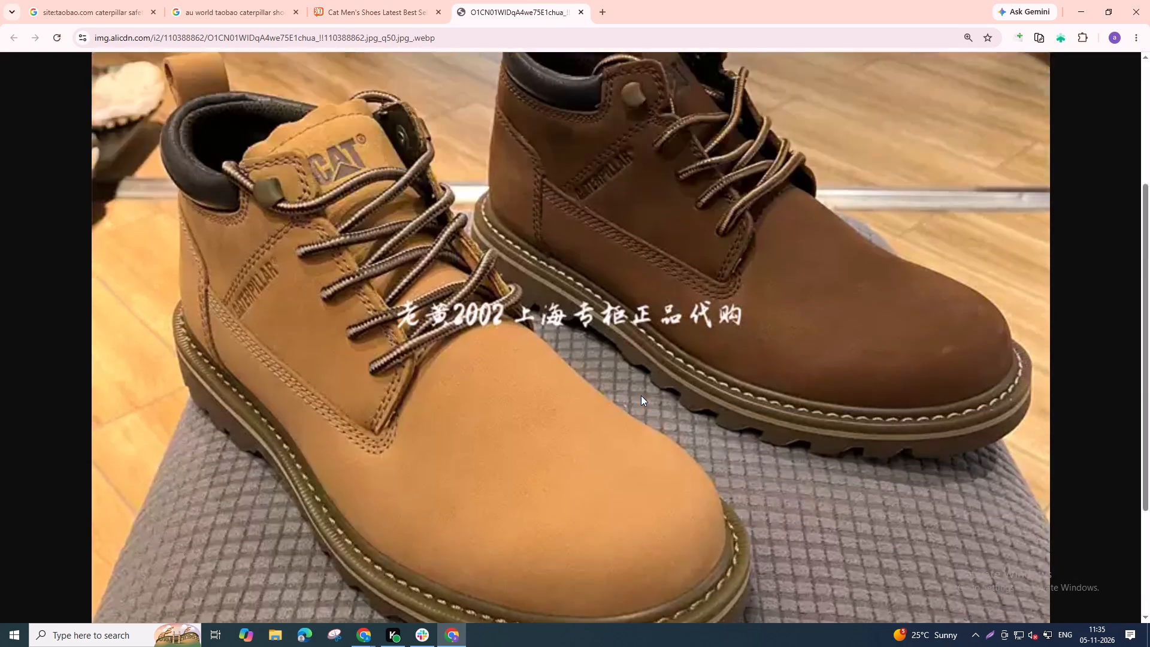
pyautogui.hotkey('ctrl', 'w')
# Copy the CAT P727687 P727685 listing link into row 29769 of the New Work sheet's Links column and return to Taobao.
pyautogui.rightClick(570, 486)
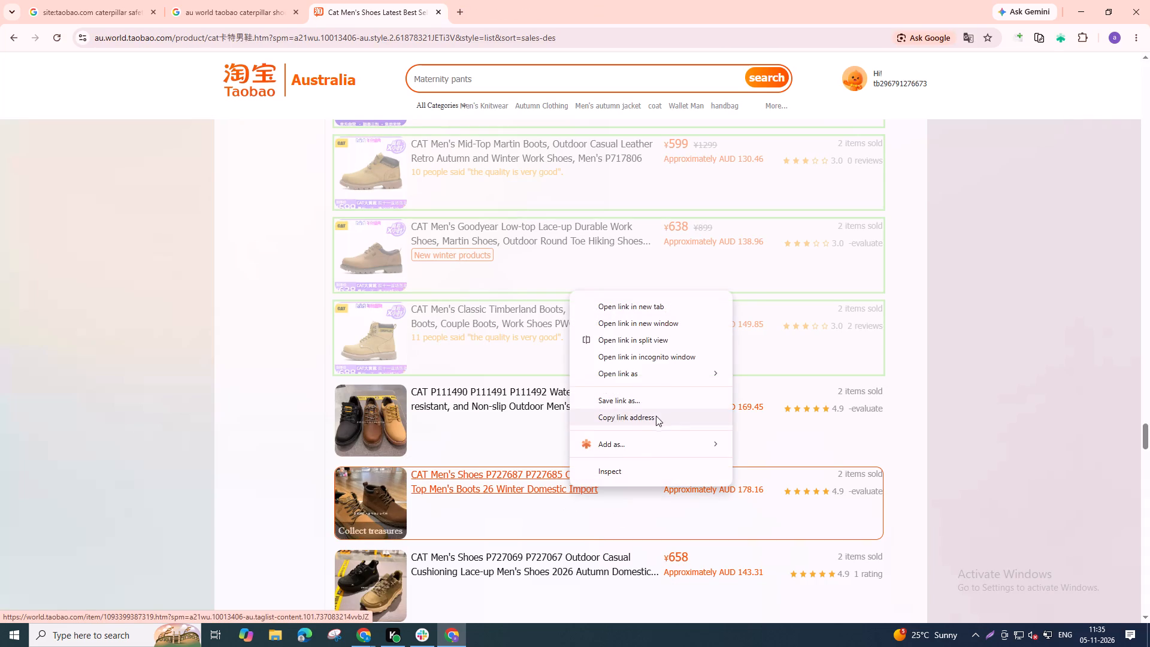
pyautogui.click(656, 415)
pyautogui.hotkey('alt', 'Tab')
pyautogui.hotkey('ctrl', 'v')
pyautogui.hotkey('alt', 'Tab')
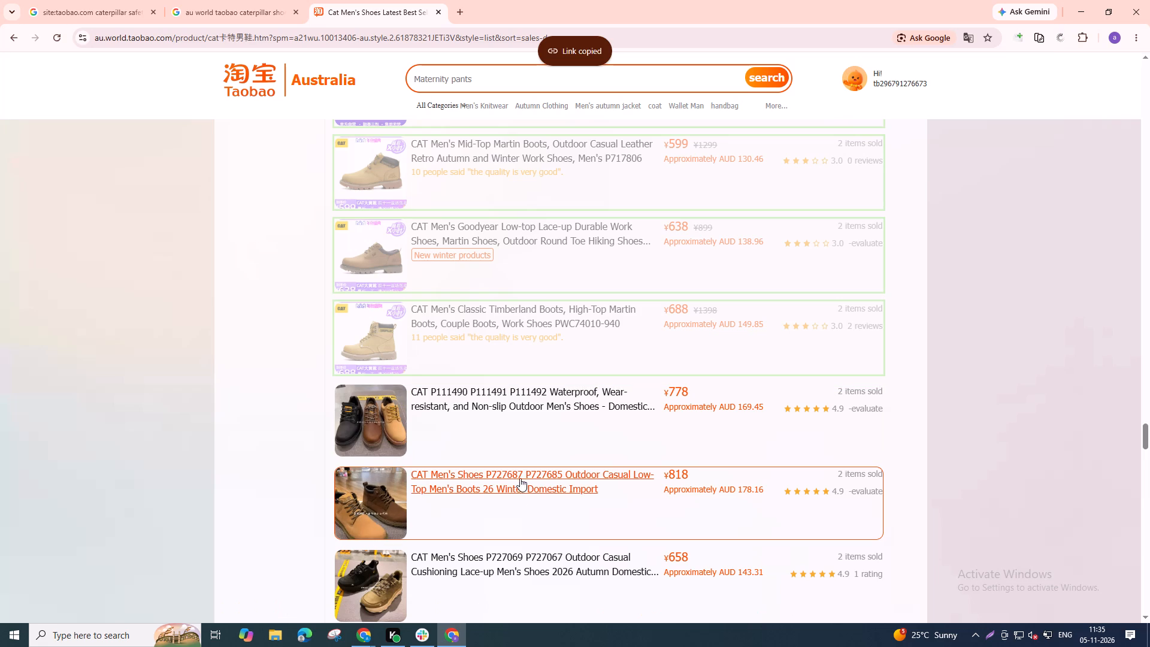
# Check the product image of the CAT Men's Shoes P727069 P727067 cushioning lace-up listing in a separate tab and close it.
pyautogui.rightClick(386, 494)
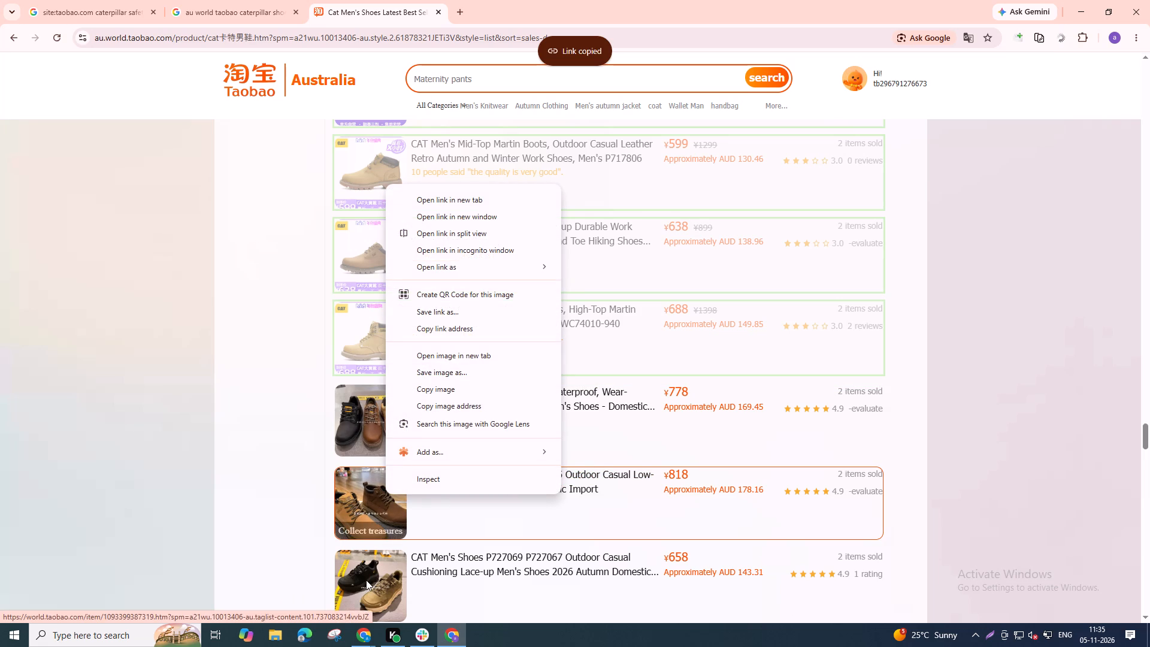
pyautogui.rightClick(366, 580)
pyautogui.click(426, 444)
pyautogui.click(542, 0)
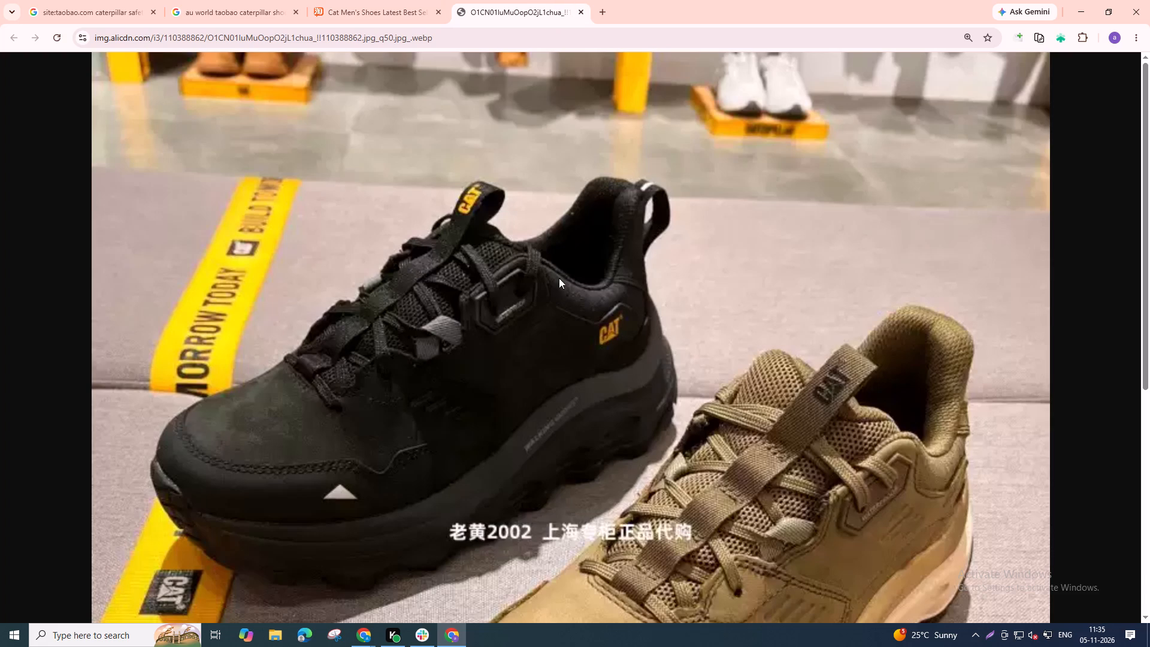
pyautogui.hotkey('ctrl', 'w')
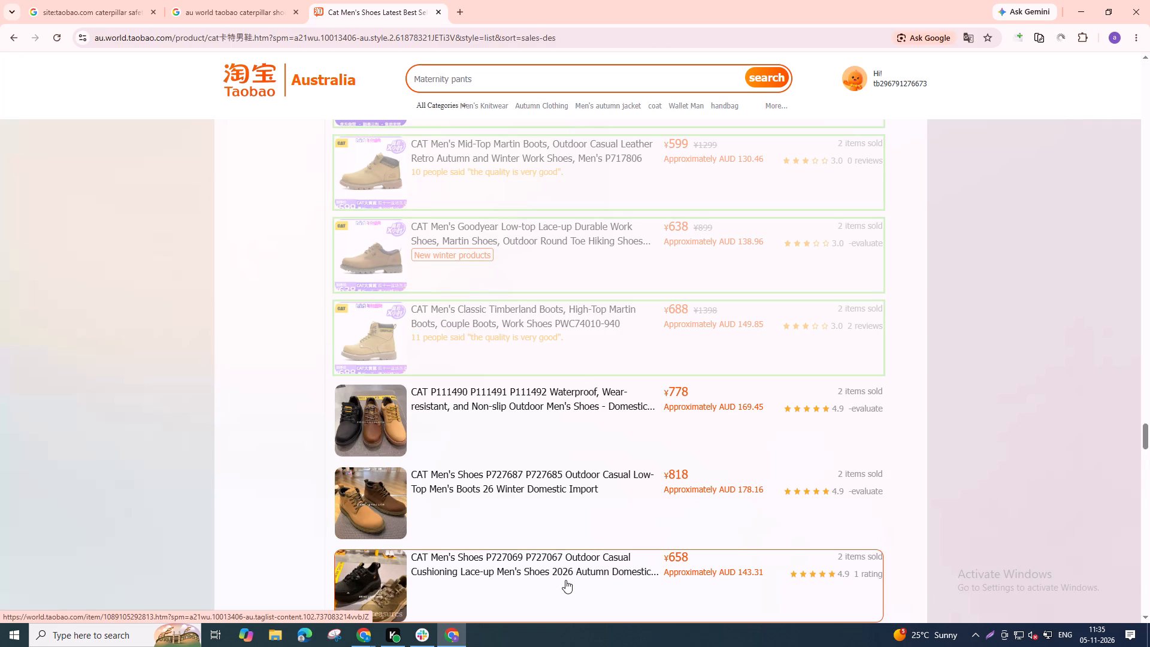
# Copy the CAT P727069 P727067 link into row 29769 of the Links column, with the P727687 link moved up to row 29768, and return to Taobao.
pyautogui.rightClick(571, 564)
pyautogui.click(639, 493)
pyautogui.hotkey('alt', 'Tab')
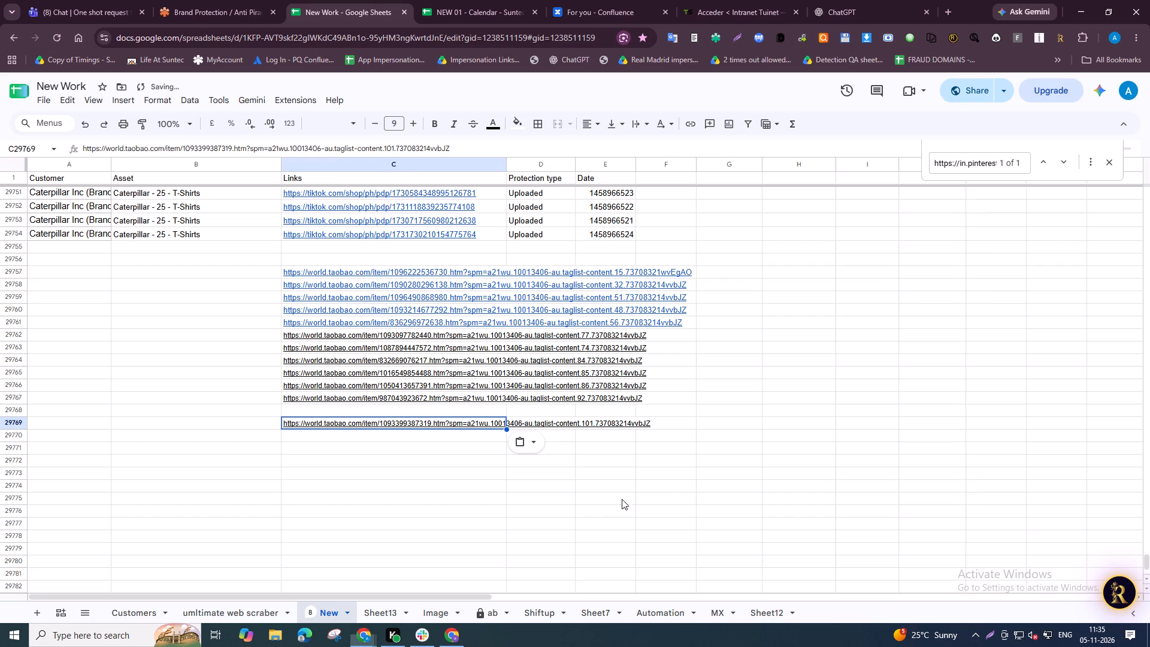
pyautogui.click(491, 416)
pyautogui.hotkey('ctrl', 'v')
pyautogui.hotkey('ctrl', 'z')
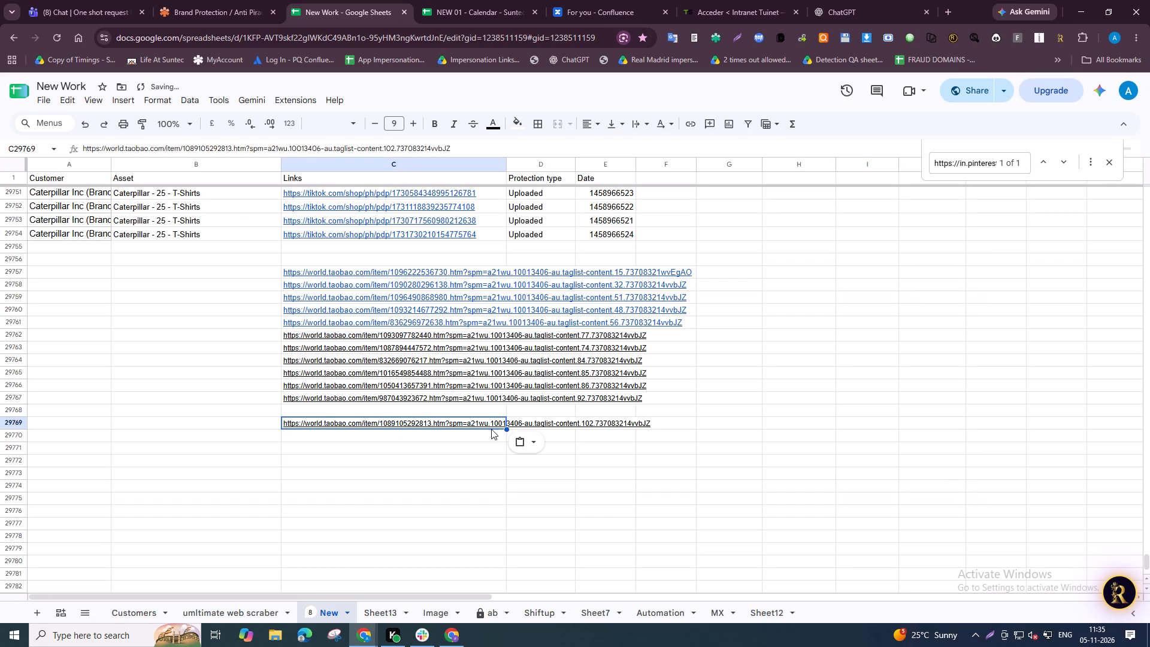
pyautogui.click(490, 417)
pyautogui.click(490, 418)
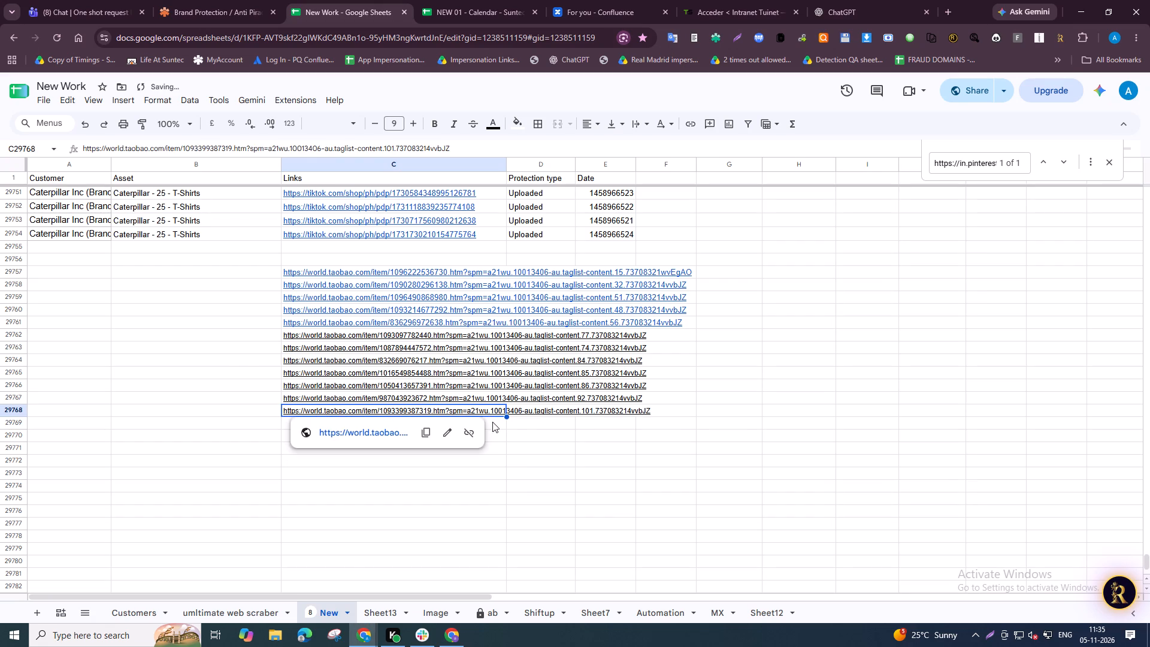
pyautogui.click(494, 421)
pyautogui.hotkey('ctrl', 'v')
pyautogui.click(497, 458)
pyautogui.hotkey('alt', 'Tab')
# Check the product image of the CAT P727062 P727064 P727065 outdoor casual men's shoes in a separate tab and close it.
pyautogui.scroll(-3, 550, 445)
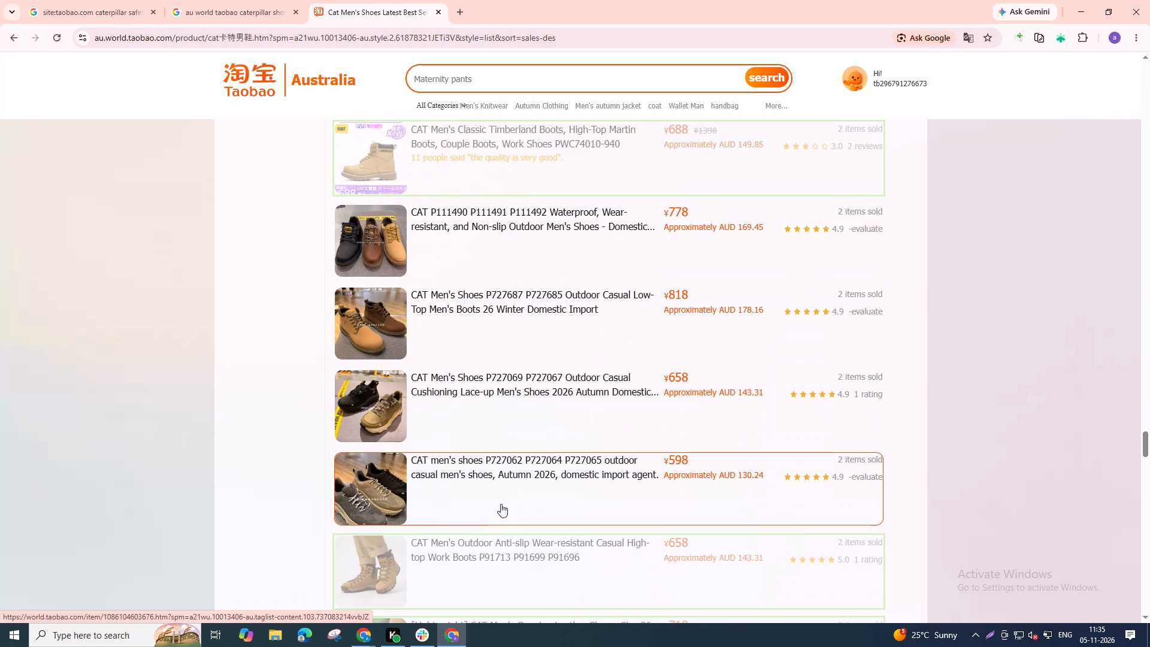
pyautogui.rightClick(364, 484)
pyautogui.click(410, 351)
pyautogui.click(531, 0)
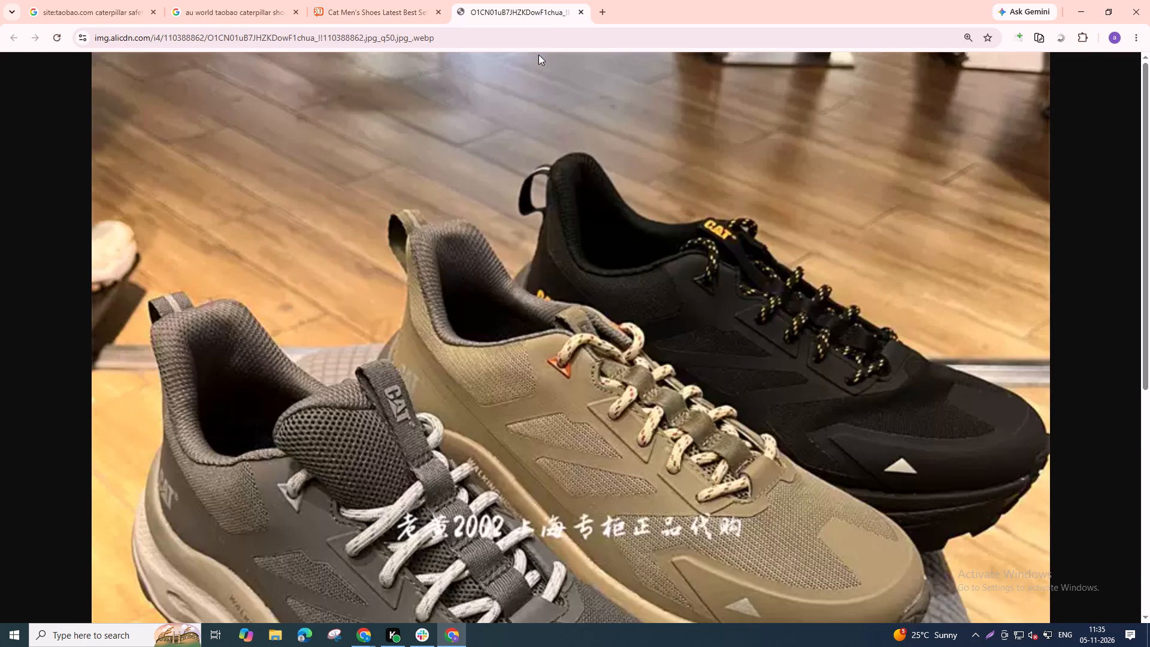
pyautogui.scroll(-2, 603, 366)
pyautogui.hotkey('ctrl', 'w')
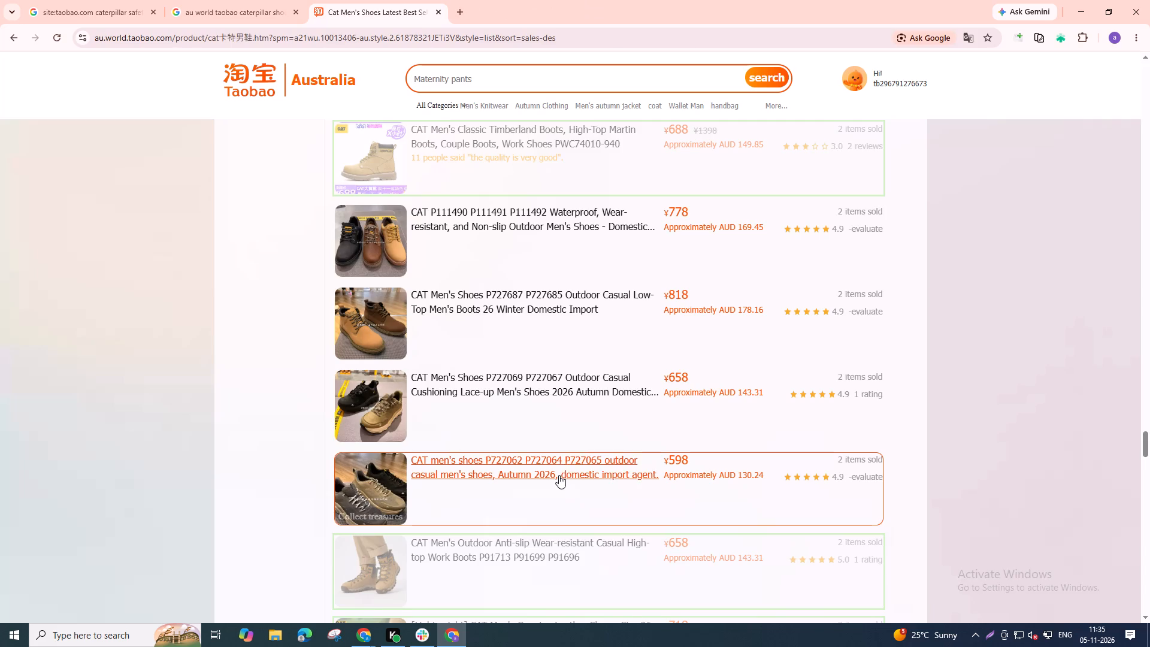
# Copy the CAT P727062 P727064 P727065 listing link into row 29772 of the New Work sheet's Links column and return to Taobao.
pyautogui.rightClick(559, 474)
pyautogui.click(638, 409)
pyautogui.hotkey('alt', 'Tab')
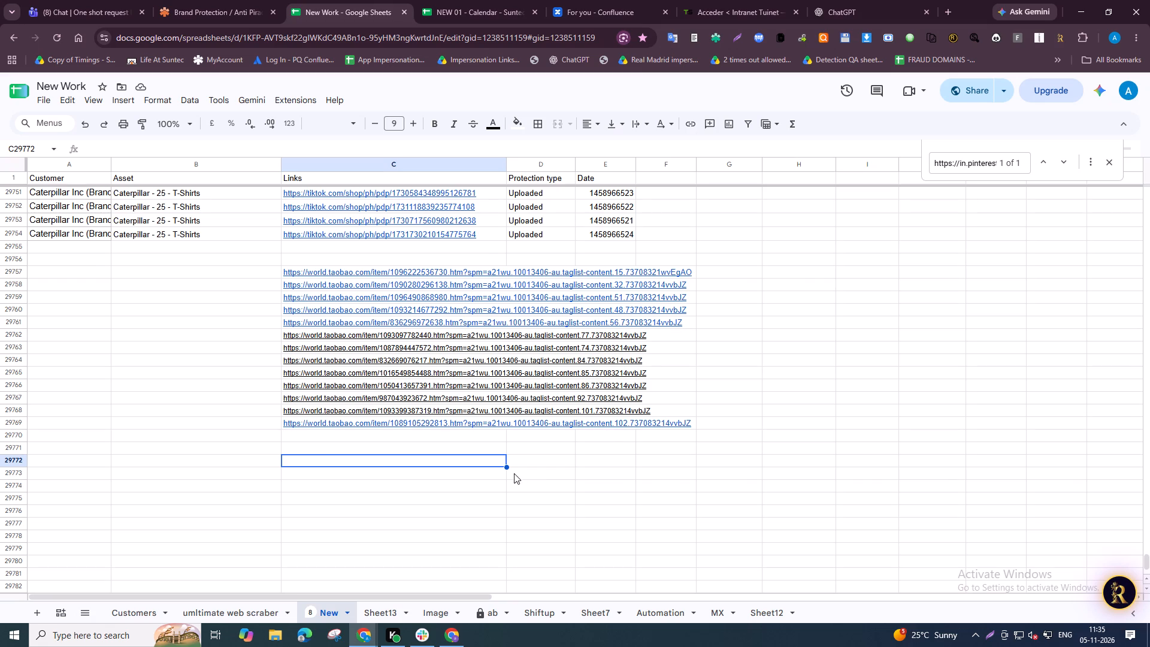
pyautogui.hotkey('ctrl', 'v')
pyautogui.hotkey('alt', 'Tab')
# Check the product image of the CAT P726070 P726123 outdoor casual retro men's shoes in a separate tab and close it.
pyautogui.scroll(-9, 557, 416)
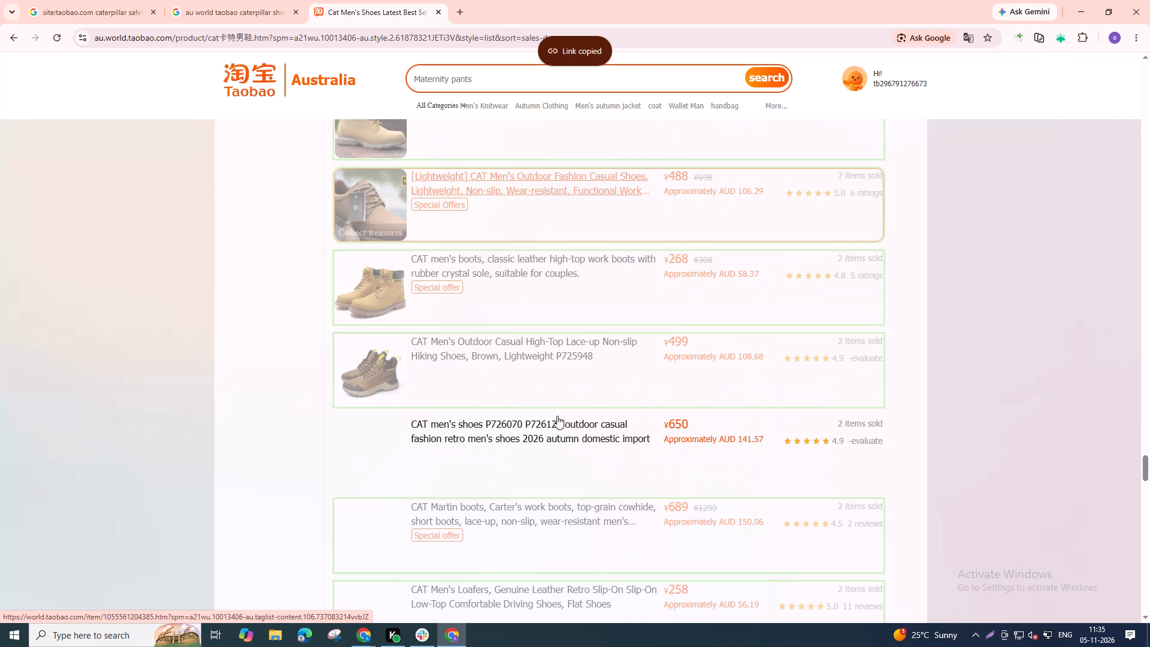
pyautogui.rightClick(371, 442)
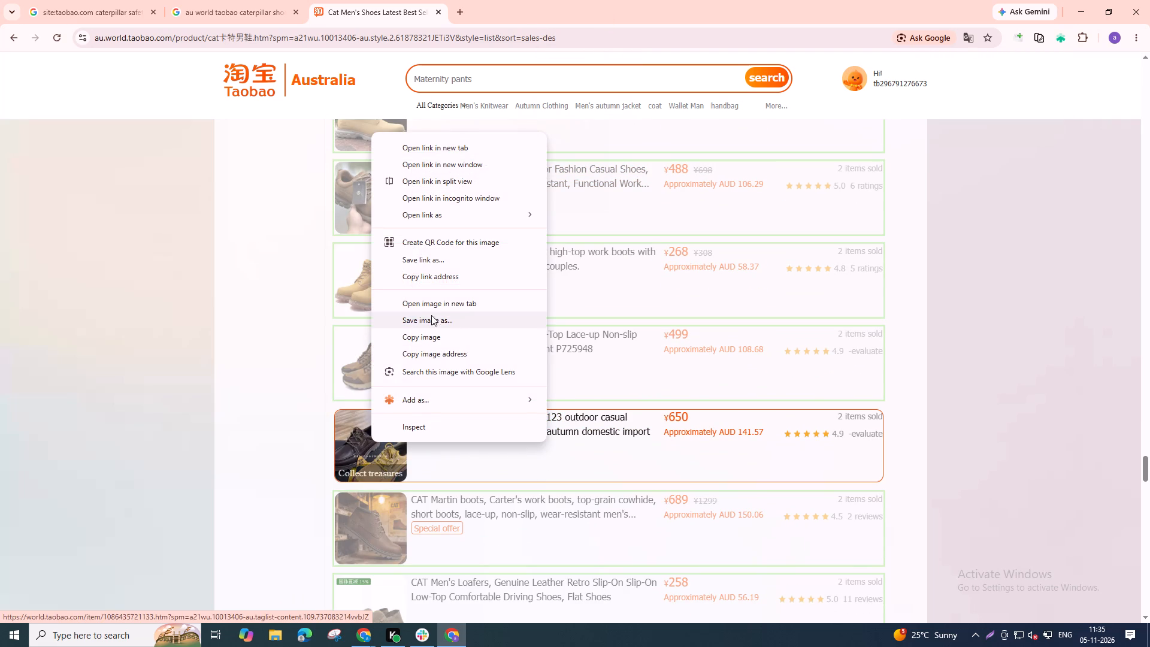
pyautogui.click(433, 309)
pyautogui.click(516, 0)
pyautogui.scroll(-6, 598, 303)
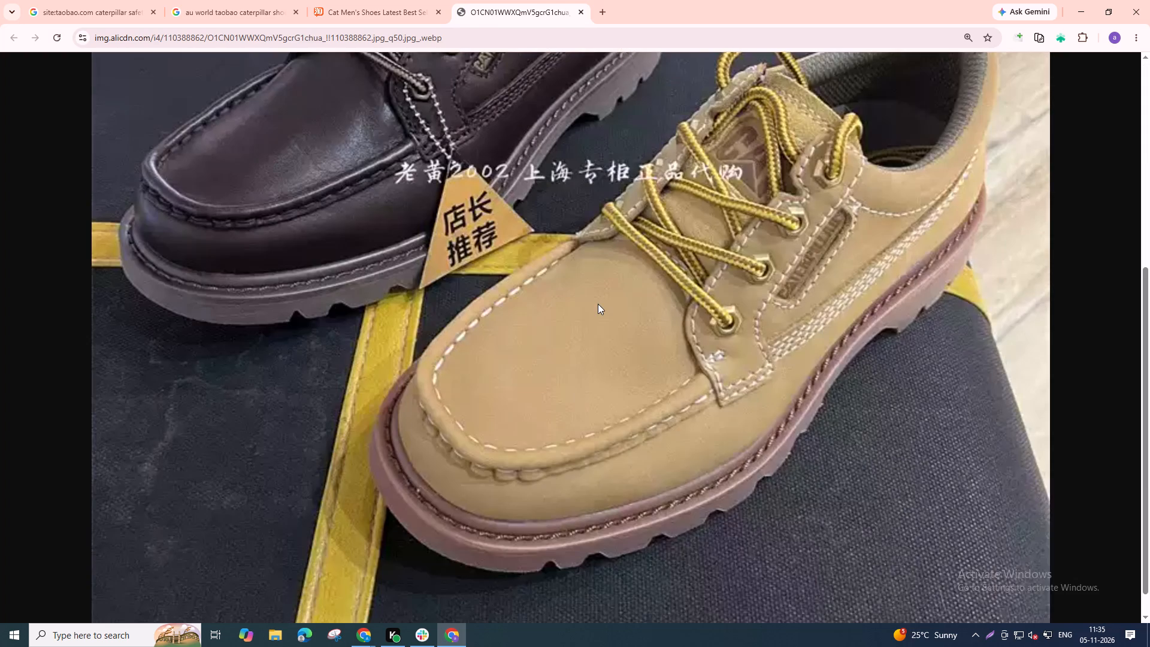
pyautogui.scroll(3, 598, 304)
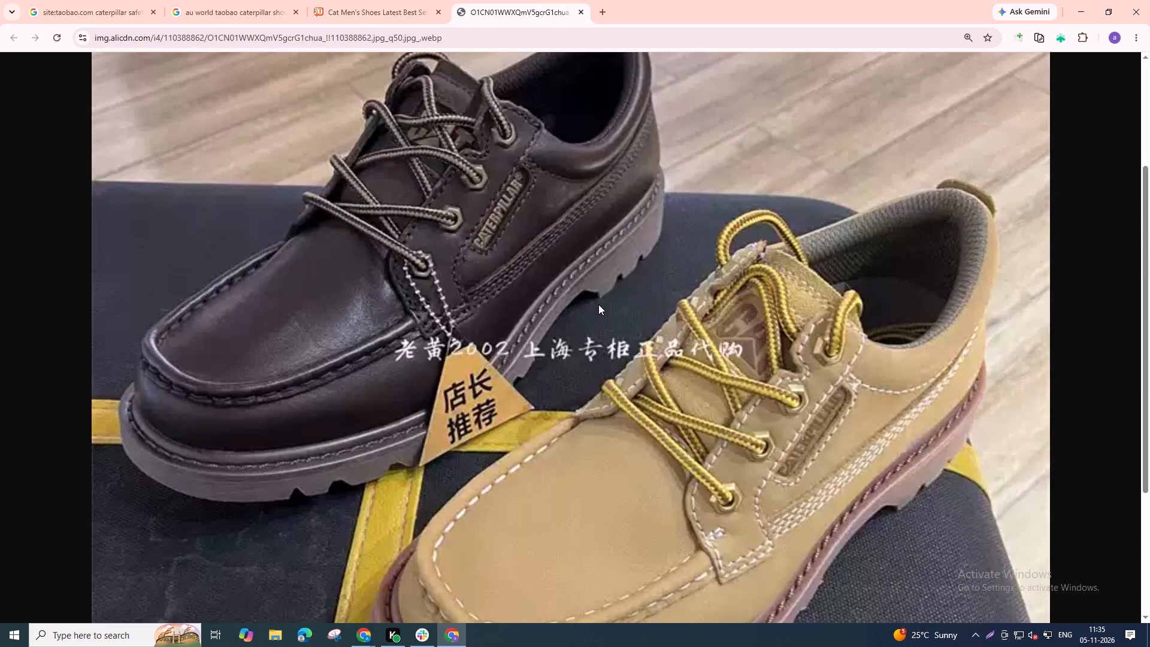
pyautogui.hotkey('ctrl', 'w')
# Copy the CAT P726070 P726123 listing link into row 29771 of the New Work sheet's Links column and return to Taobao.
pyautogui.rightClick(577, 418)
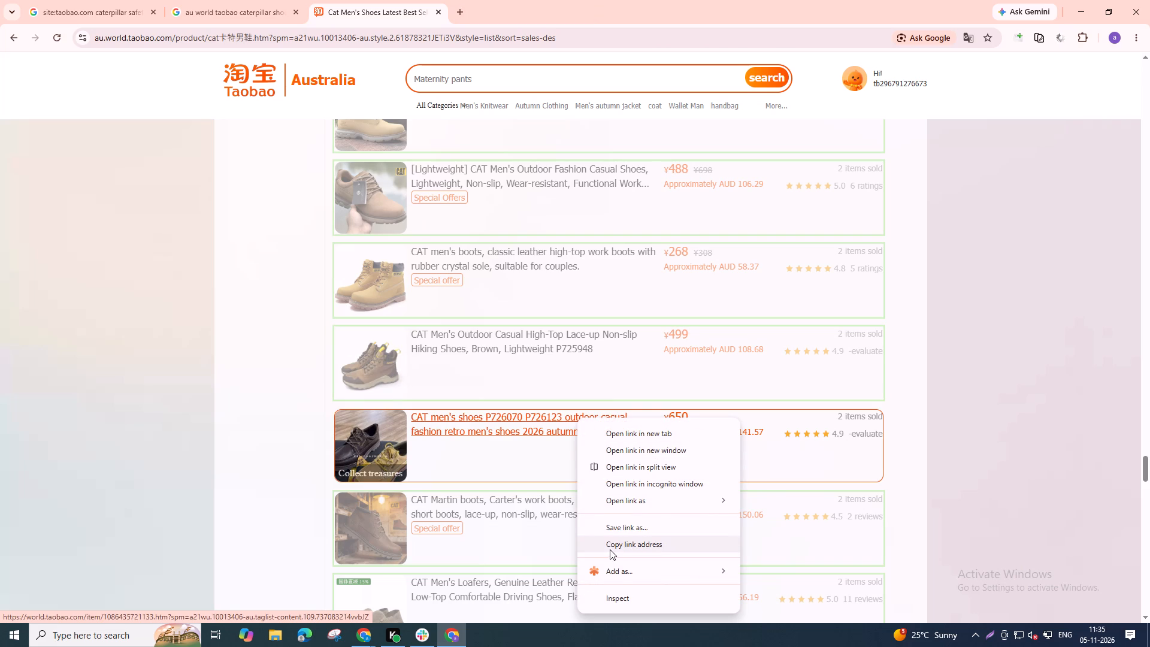
pyautogui.click(610, 549)
pyautogui.hotkey('alt', 'Tab')
pyautogui.click(499, 448)
pyautogui.hotkey('ctrl', 'v')
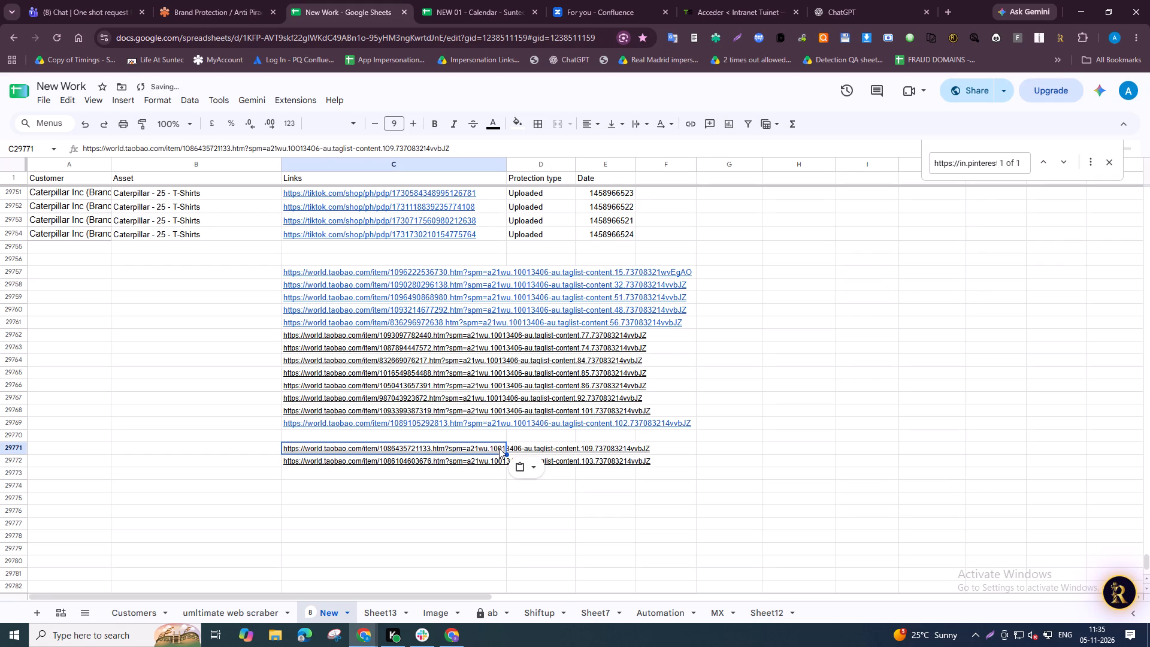
pyautogui.hotkey('alt', 'Tab')
# Copy the Cat mid-top Martin boots classic yellow boots link into row 29770 of the New Work sheet's Links column and return to Taobao.
pyautogui.scroll(-6, 532, 395)
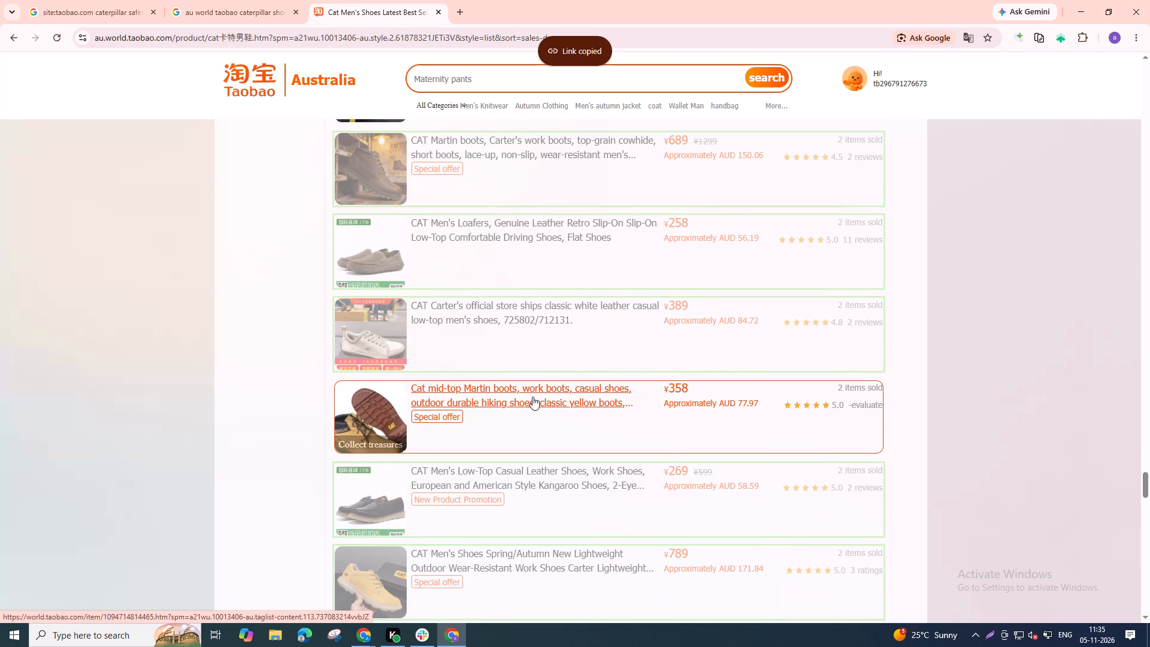
pyautogui.rightClick(549, 398)
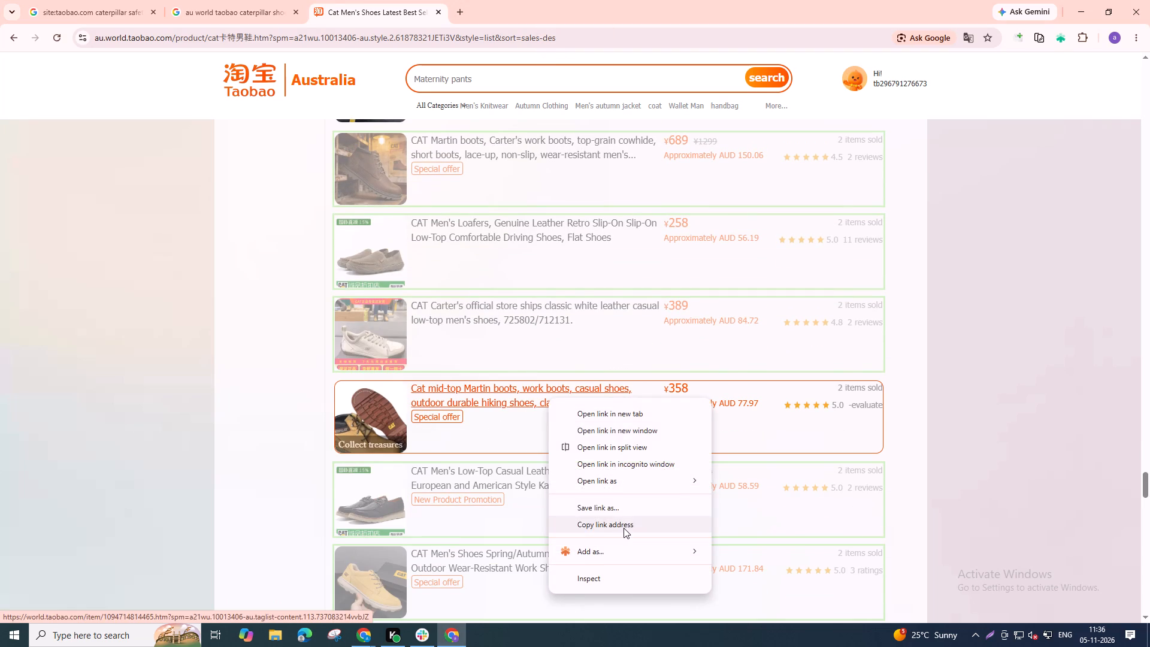
pyautogui.click(624, 528)
pyautogui.hotkey('alt', 'Tab')
pyautogui.click(506, 439)
pyautogui.hotkey('ctrl', 'v')
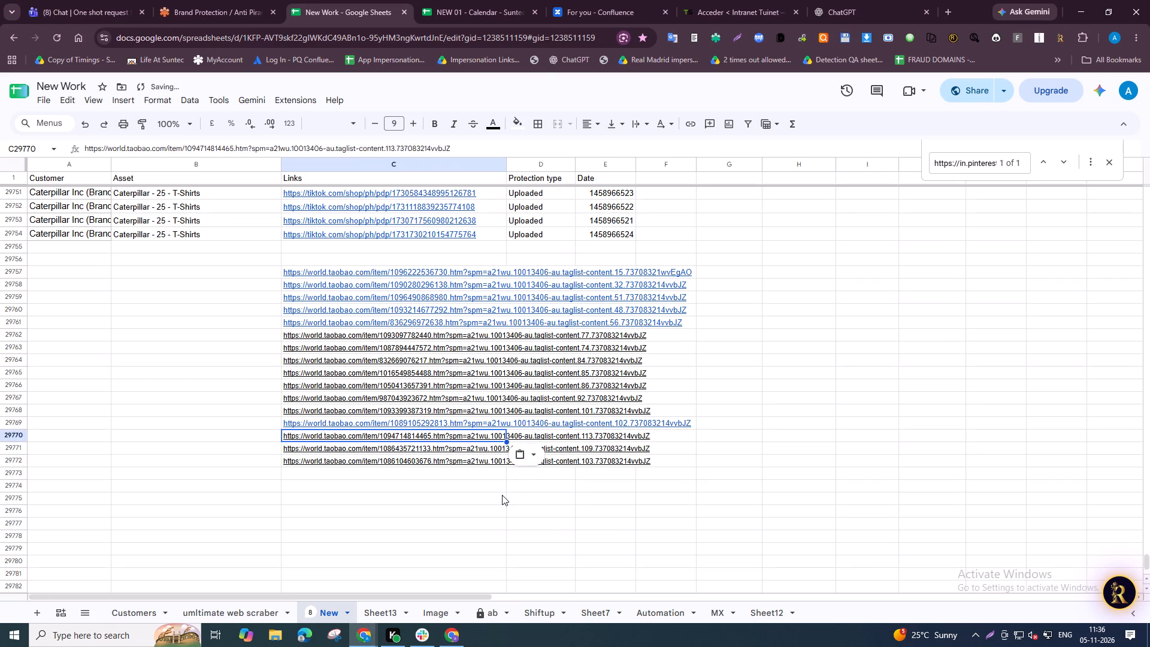
pyautogui.click(502, 495)
pyautogui.hotkey('alt', 'Tab')
# Check the product image of the Cat mid-top Martin boots classic yellow boots listing in a separate tab and close it.
pyautogui.rightClick(369, 426)
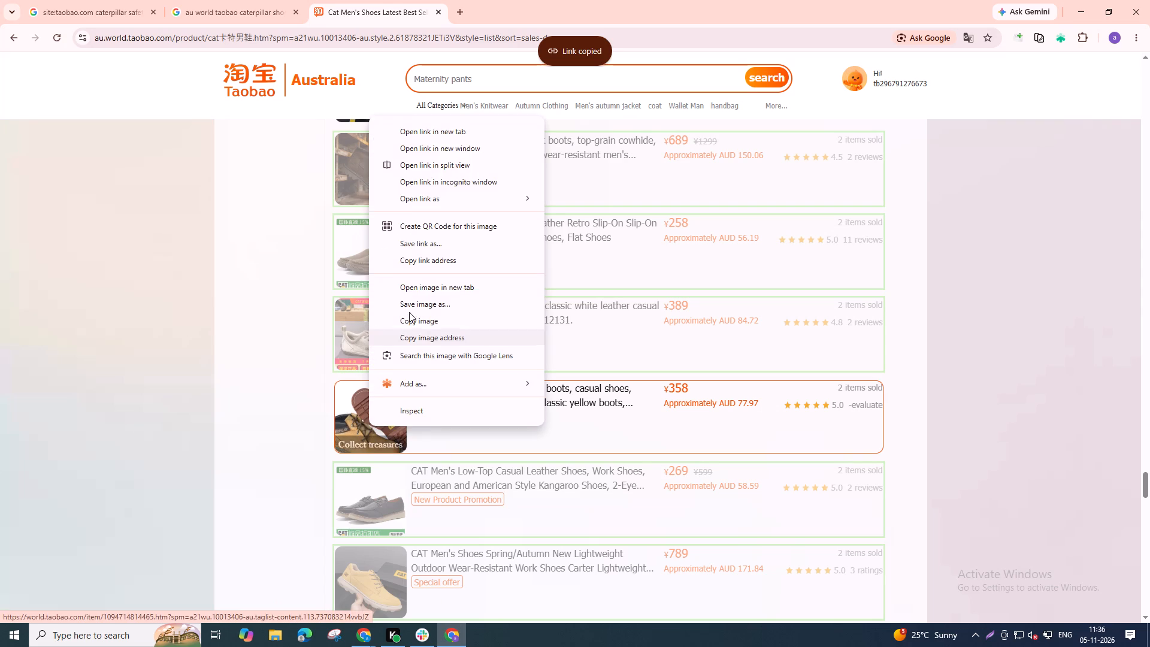
pyautogui.click(428, 289)
pyautogui.click(526, 0)
pyautogui.scroll(-5, 621, 476)
pyautogui.hotkey('ctrl', 'w')
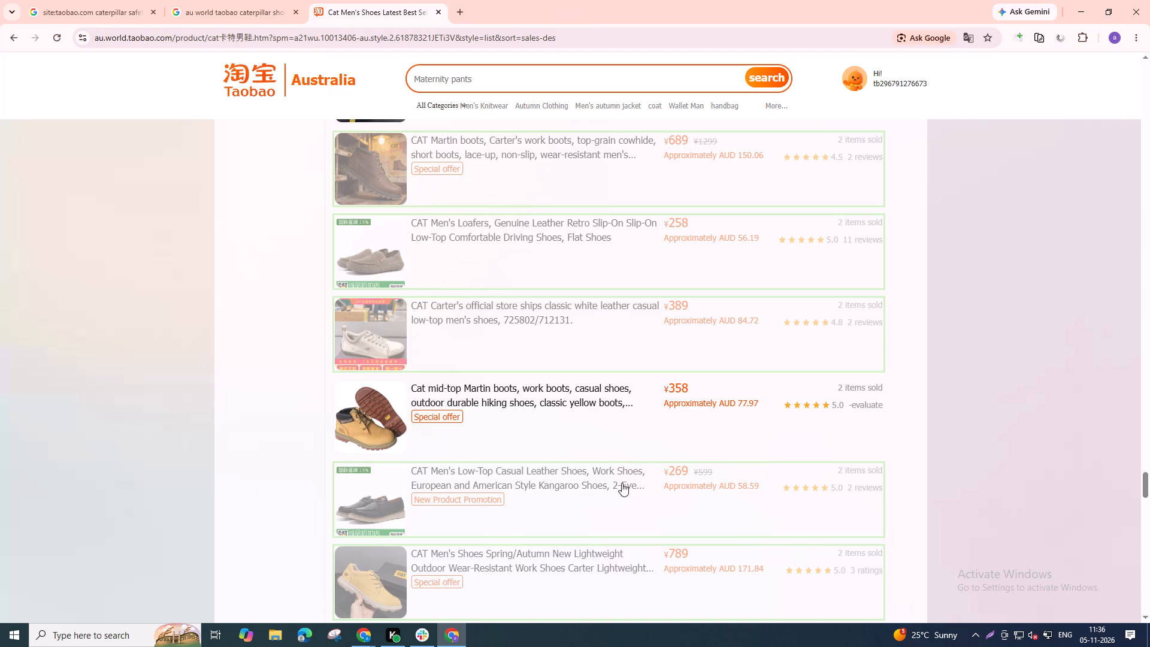
# Check the product image of the CAT2026 Spring/Autumn Hot Selling Carter Workwear low-top leather shoes in a separate tab and close it.
pyautogui.scroll(-7, 622, 480)
pyautogui.rightClick(380, 419)
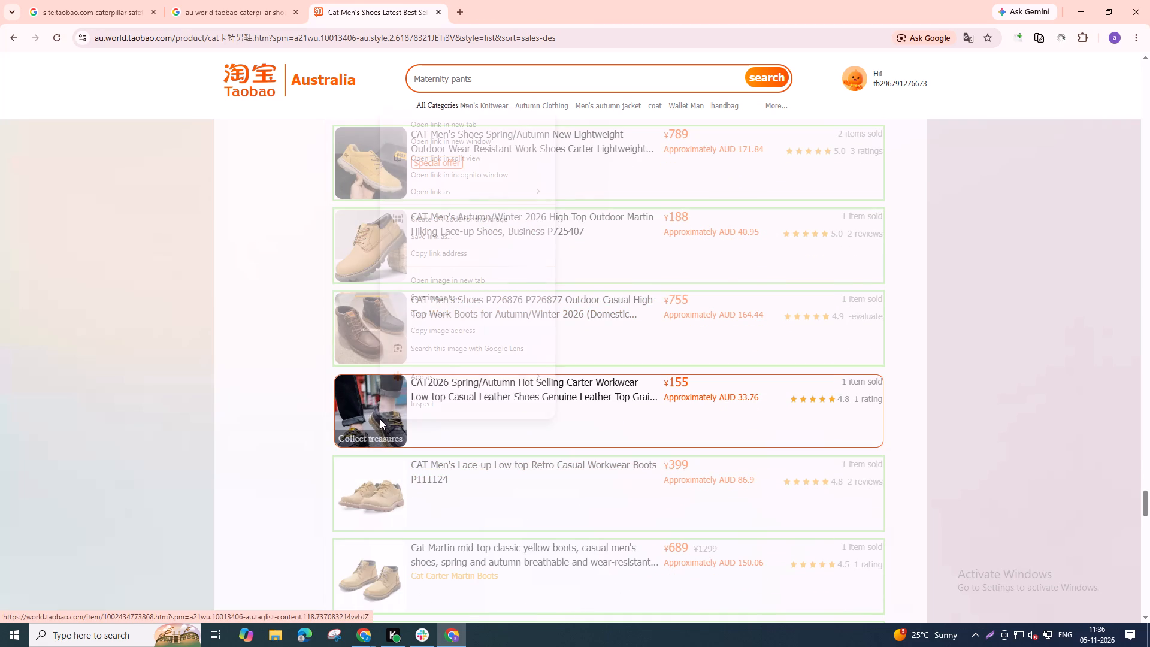
pyautogui.click(447, 282)
pyautogui.click(509, 0)
pyautogui.scroll(-6, 582, 369)
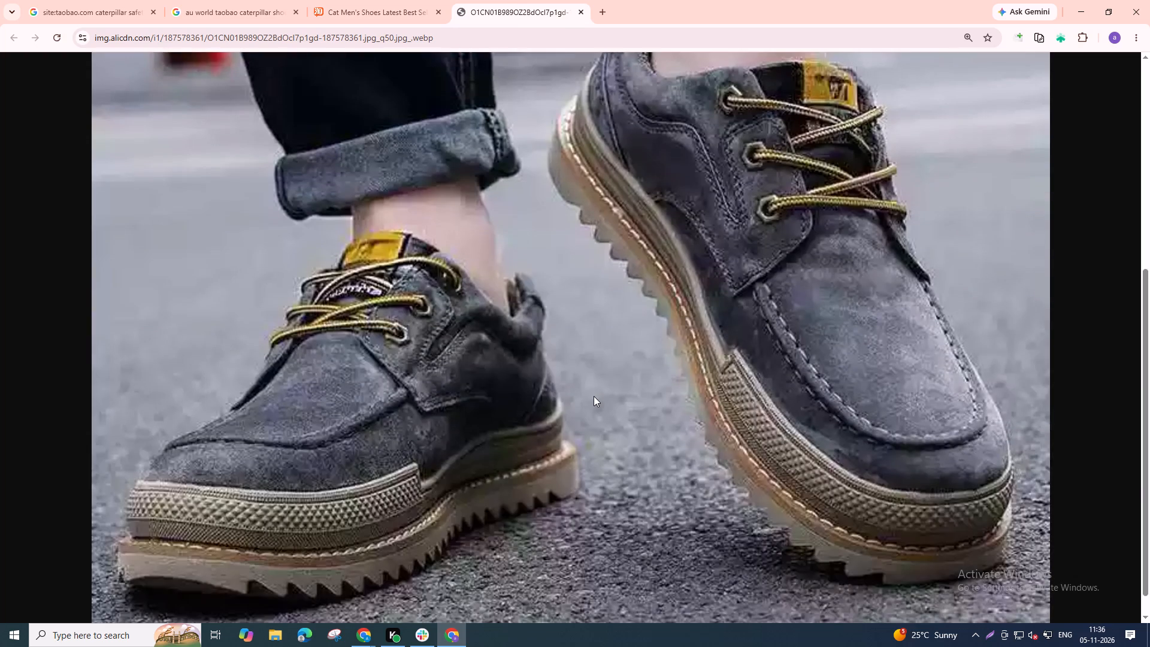
pyautogui.hotkey('ctrl', 'w')
# Check the product image of the CAT Men's Fall 2026 Low-top Hiking Trekking shoes P726846 in a separate tab and close it.
pyautogui.scroll(-8, 594, 397)
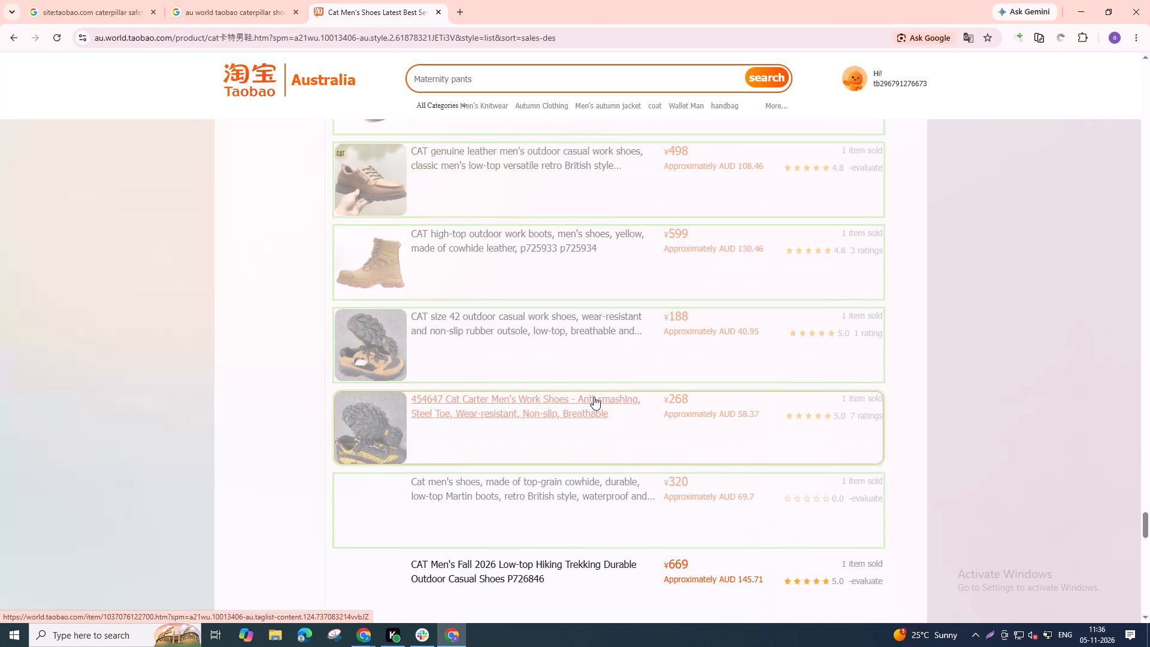
pyautogui.scroll(-3, 594, 397)
pyautogui.rightClick(373, 416)
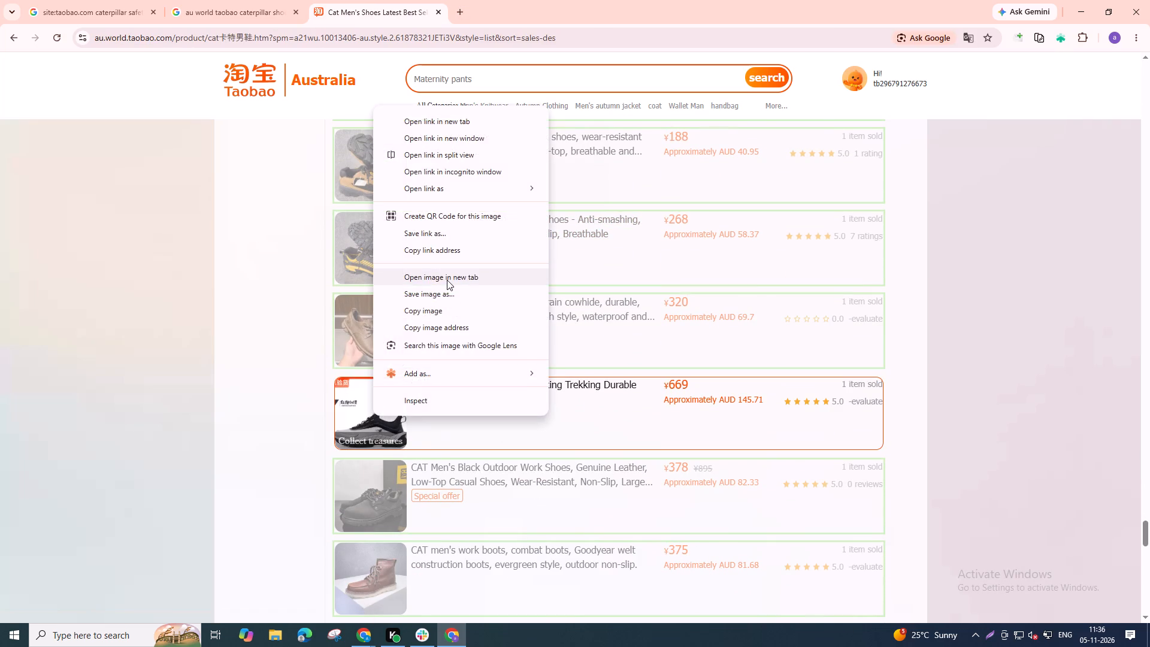
pyautogui.click(447, 280)
pyautogui.click(498, 0)
pyautogui.scroll(-7, 573, 295)
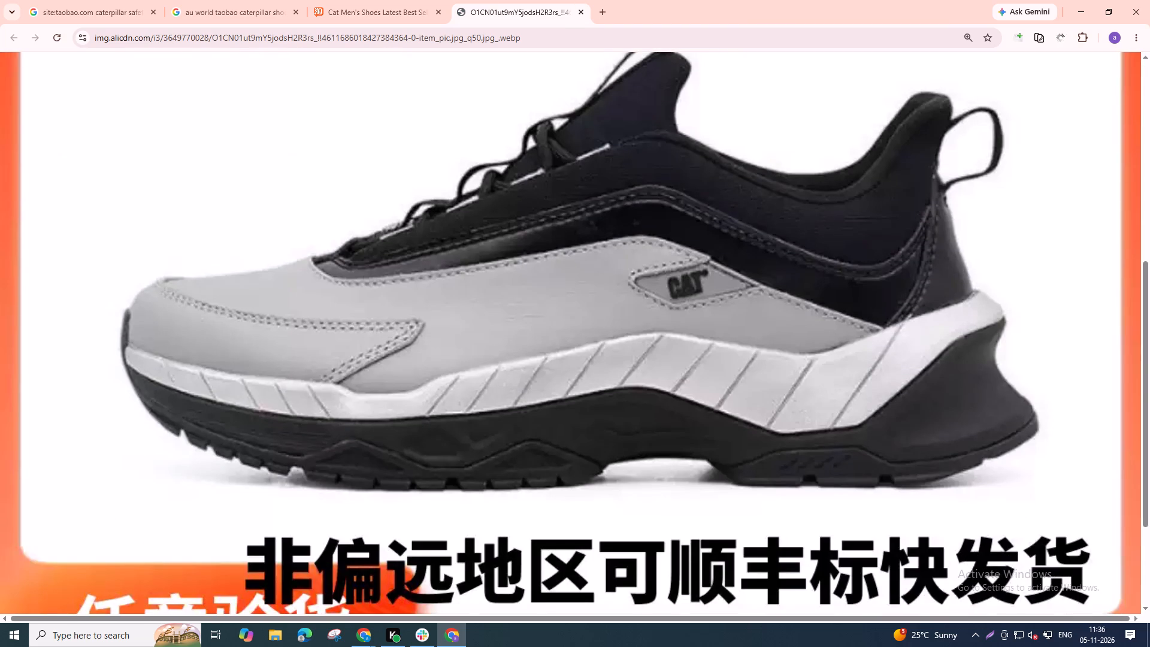
pyautogui.hotkey('ctrl', 'w')
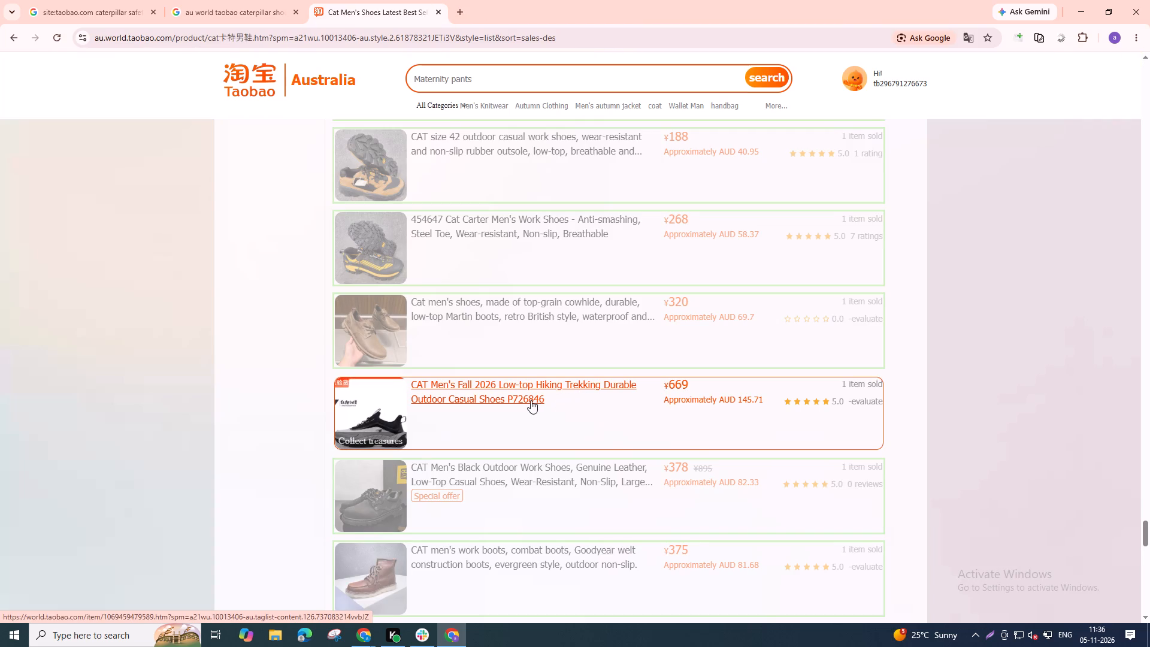
# Copy the CAT P726846 hiking shoes link into row 29775 of the New Work sheet's Links column and return to Taobao.
pyautogui.rightClick(531, 400)
pyautogui.click(624, 525)
pyautogui.hotkey('alt', 'Tab')
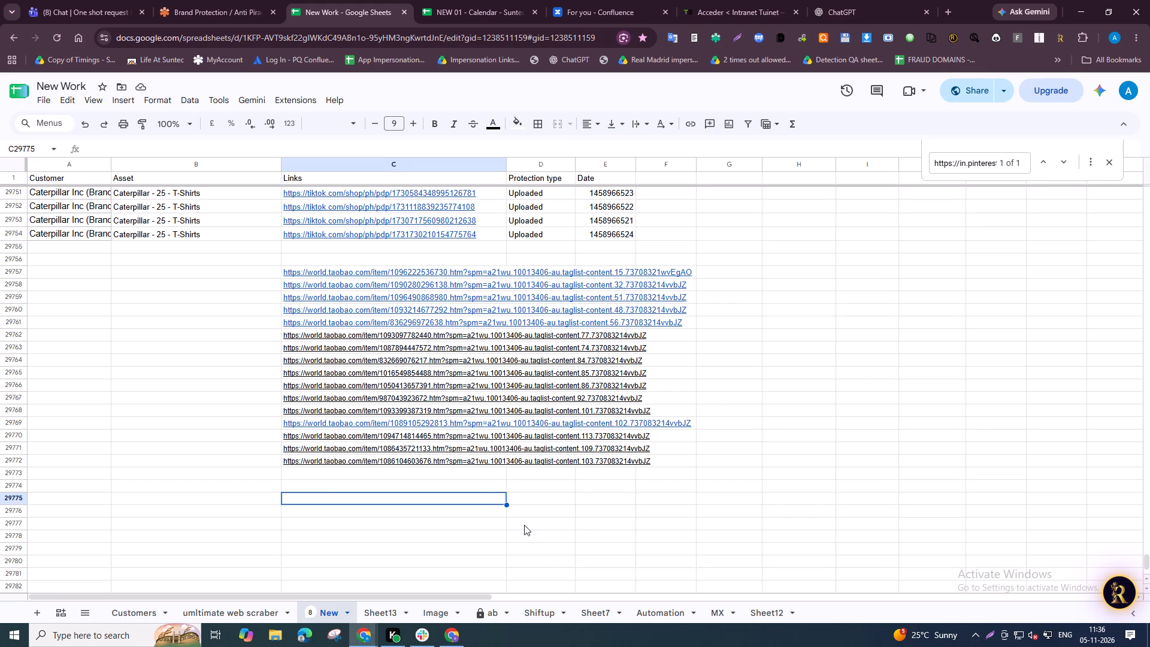
pyautogui.hotkey('ctrl', 'v')
pyautogui.hotkey('alt', 'Tab')
# Check the product image of the CAT Men's Spring 26 High-Top Outdoor Hiking shoes P726166/P726164 in a separate tab and close it.
pyautogui.scroll(-6, 551, 386)
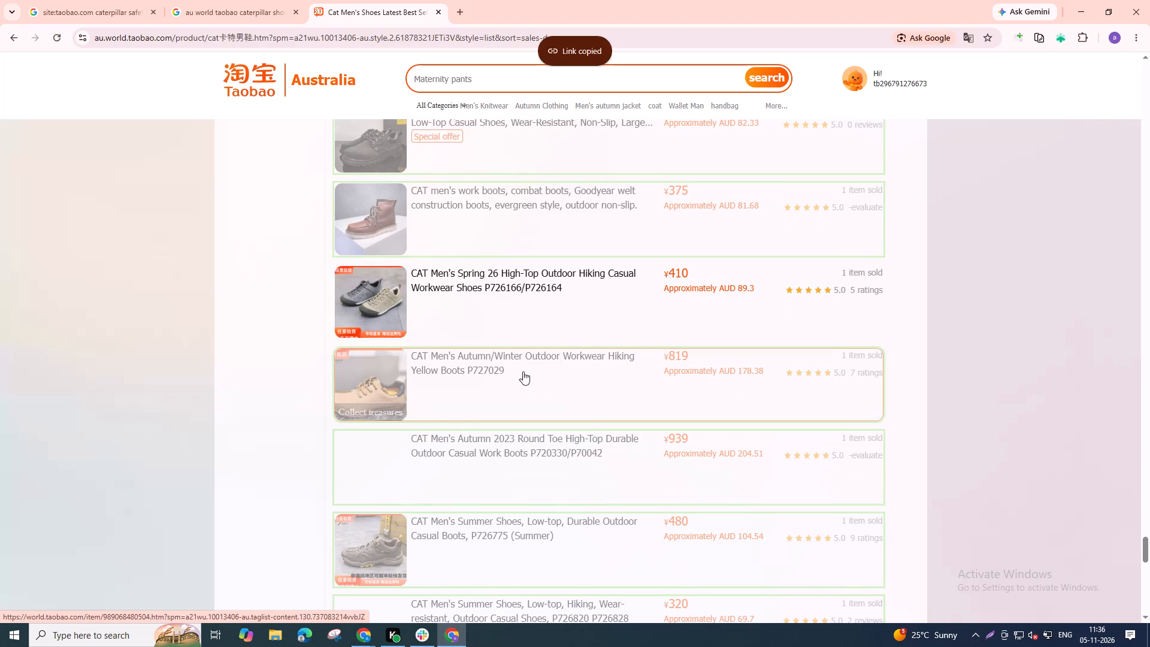
pyautogui.rightClick(379, 297)
pyautogui.click(438, 473)
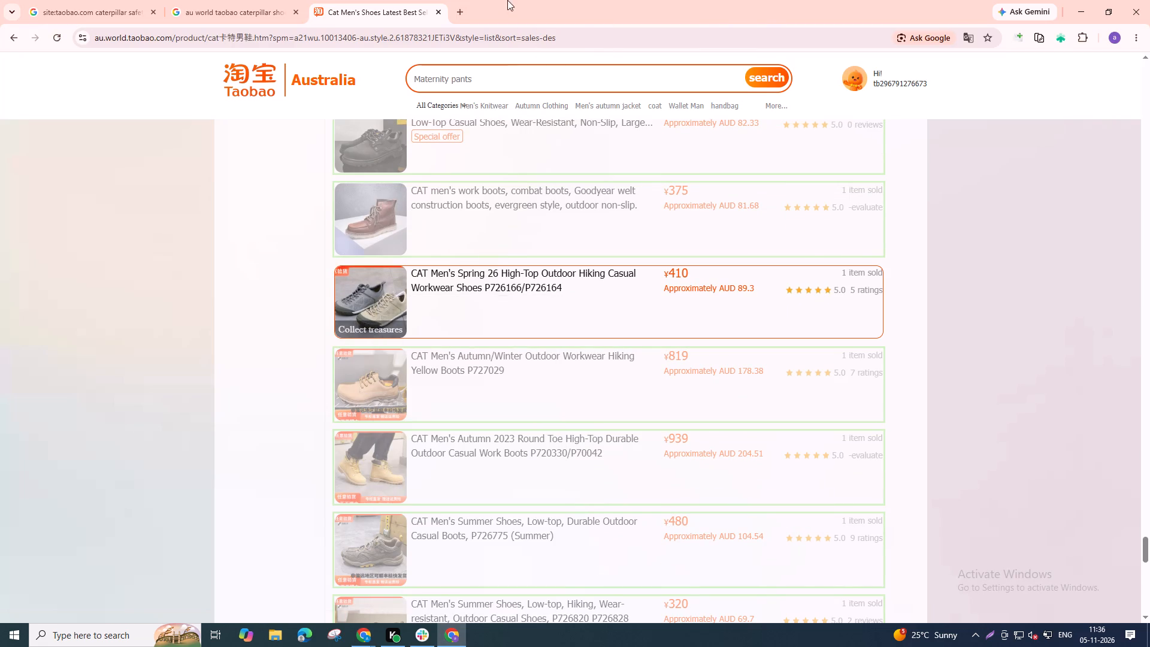
pyautogui.click(514, 0)
pyautogui.scroll(-7, 609, 436)
pyautogui.hotkey('ctrl', 'w')
pyautogui.scroll(-5, 626, 467)
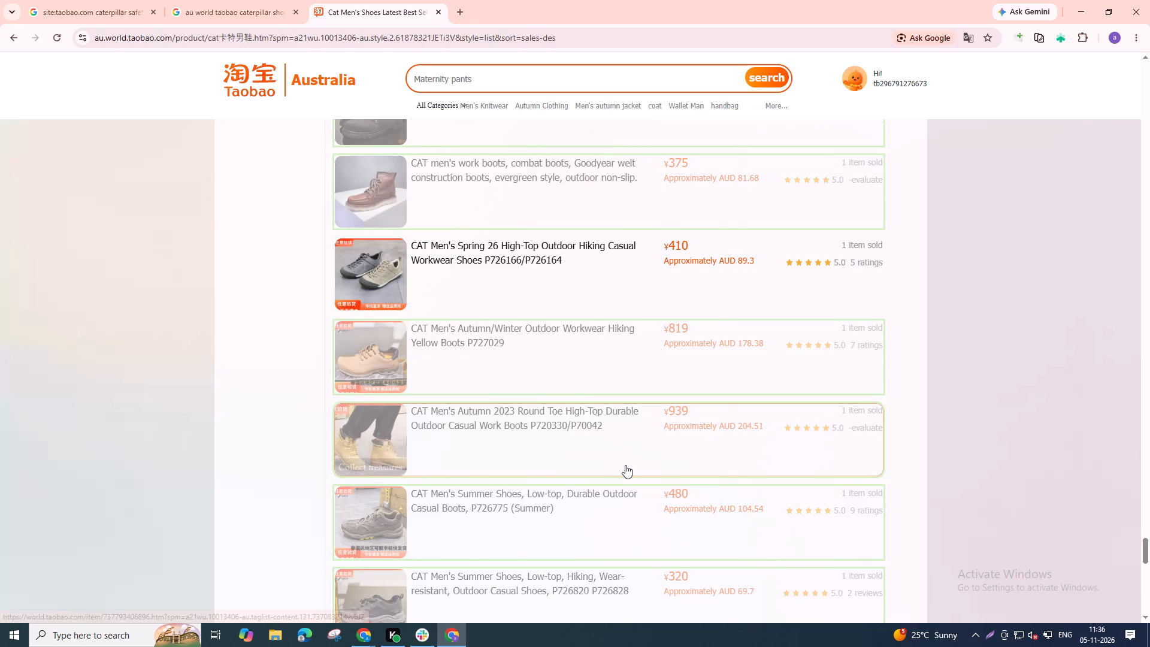
# Check the product image of the CAT 2025 Autumn New Lace-up Outdoor Travel Hiking shoes P720705 in a separate tab and close it.
pyautogui.rightClick(370, 409)
pyautogui.click(443, 268)
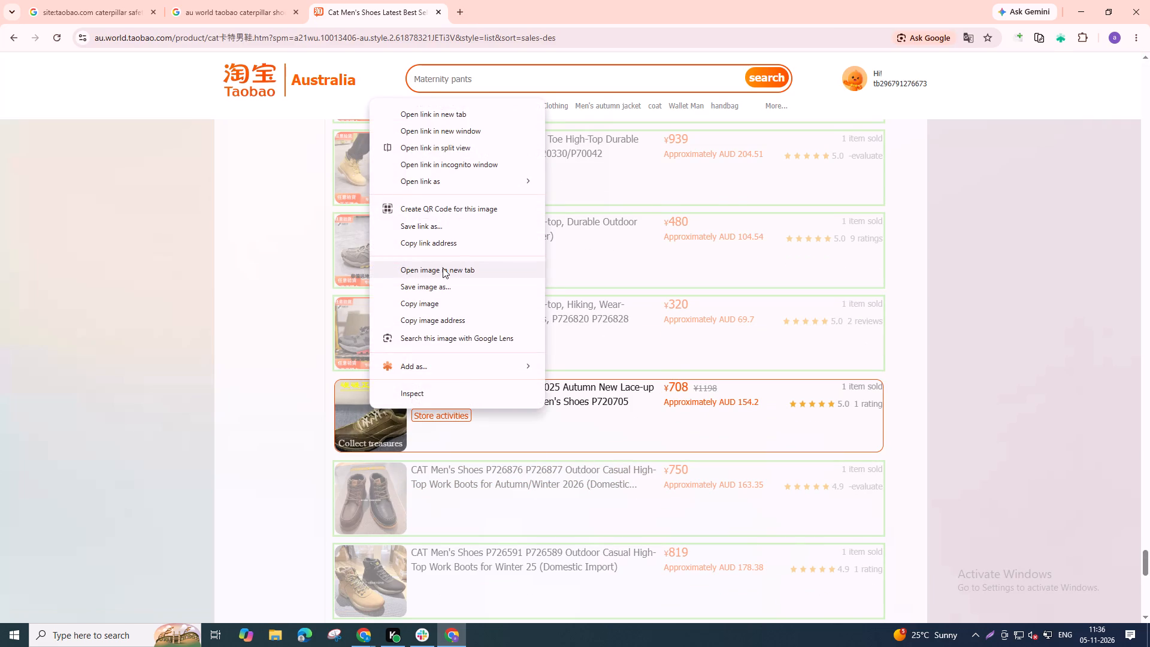
pyautogui.click(519, 0)
pyautogui.scroll(-6, 596, 305)
pyautogui.scroll(2, 613, 347)
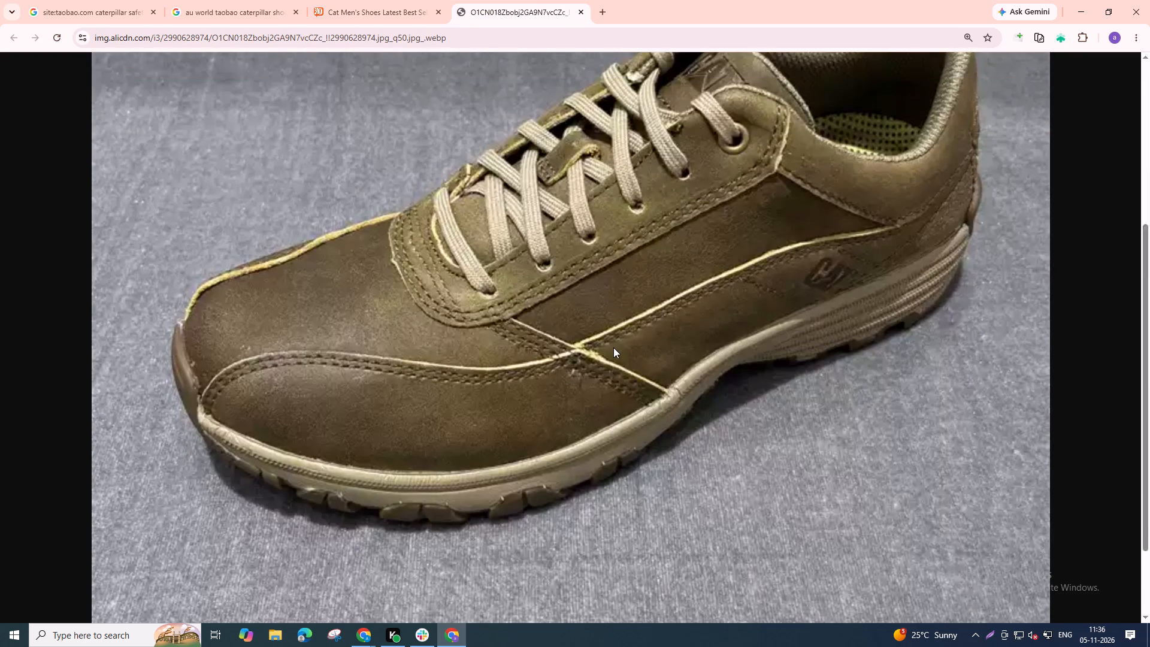
pyautogui.hotkey('ctrl', 'w')
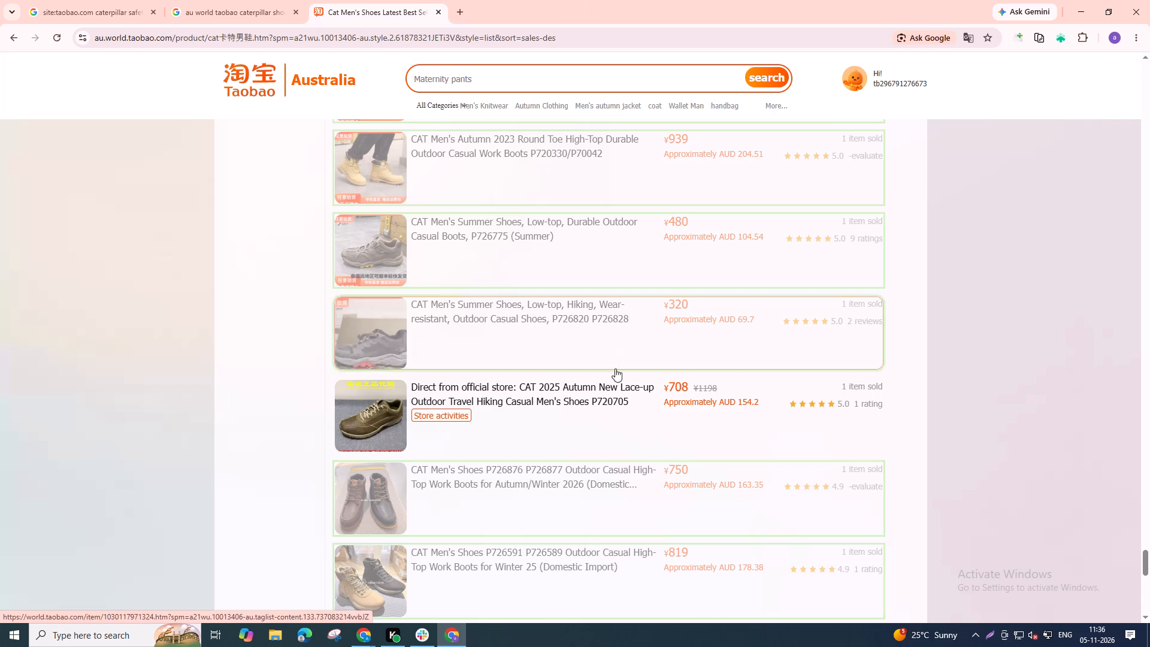
# Copy the CAT P720705 hiking shoes link into row 29774 of the New Work sheet's Links column and return to Taobao.
pyautogui.rightClick(595, 400)
pyautogui.click(720, 528)
pyautogui.hotkey('alt', 'Tab')
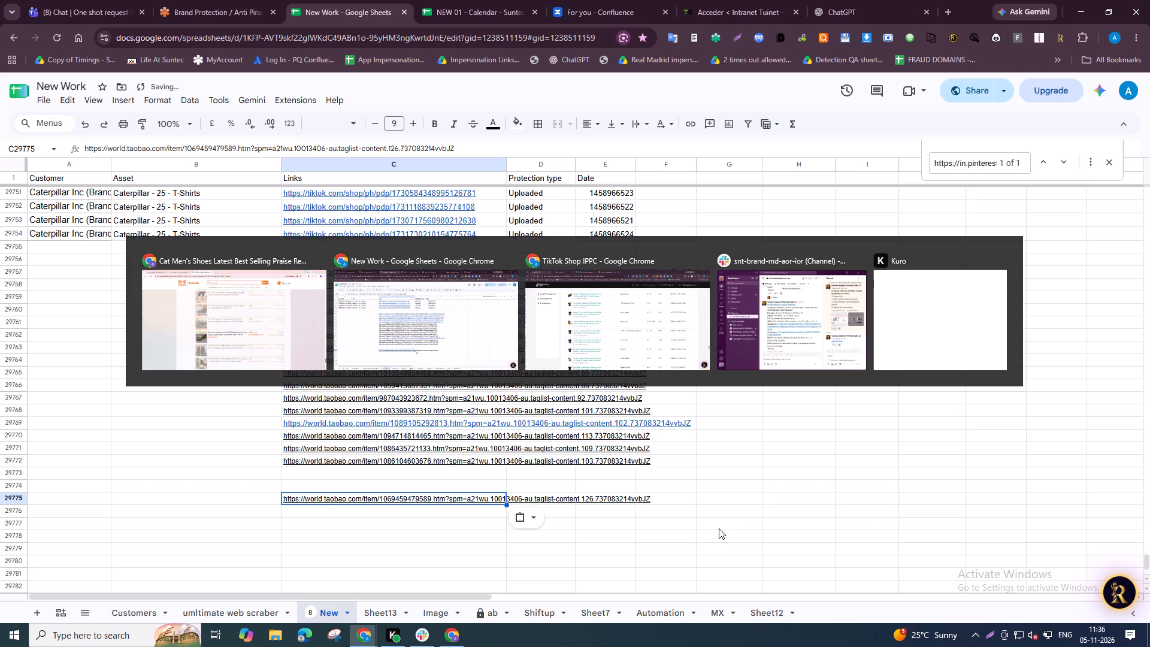
pyautogui.click(489, 483)
pyautogui.hotkey('ctrl', 'v')
pyautogui.hotkey('alt', 'Tab')
# Check the product image of the CAT Goodyear genuine leather men's cycling boots in a separate tab and close it.
pyautogui.scroll(-5, 535, 440)
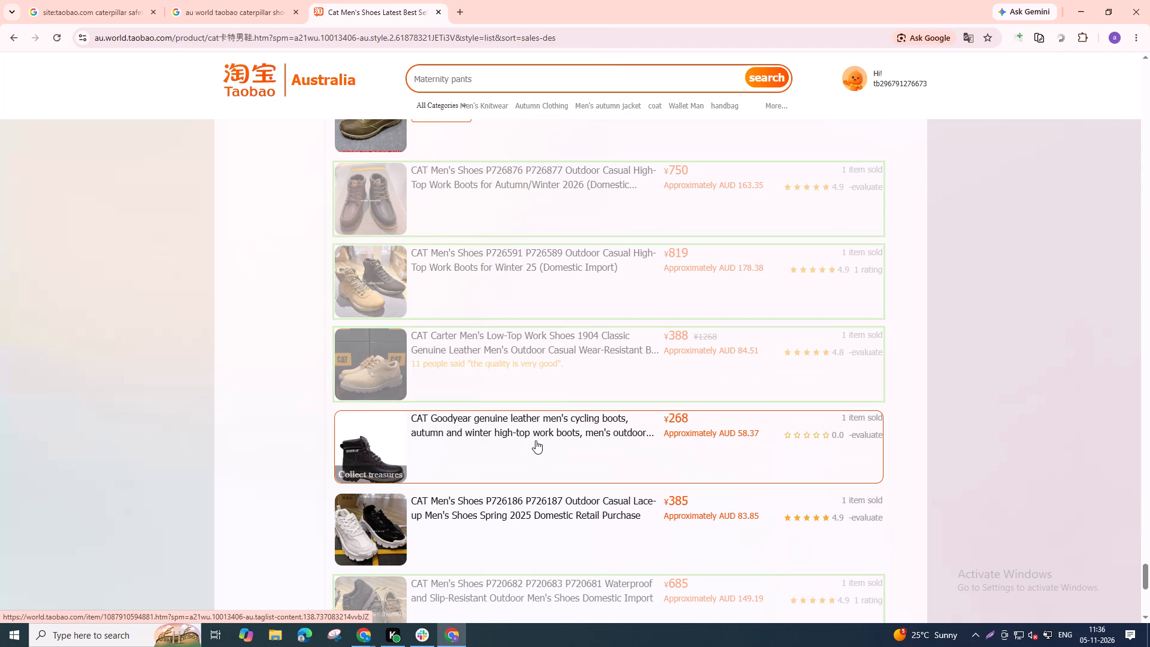
pyautogui.scroll(1, 535, 440)
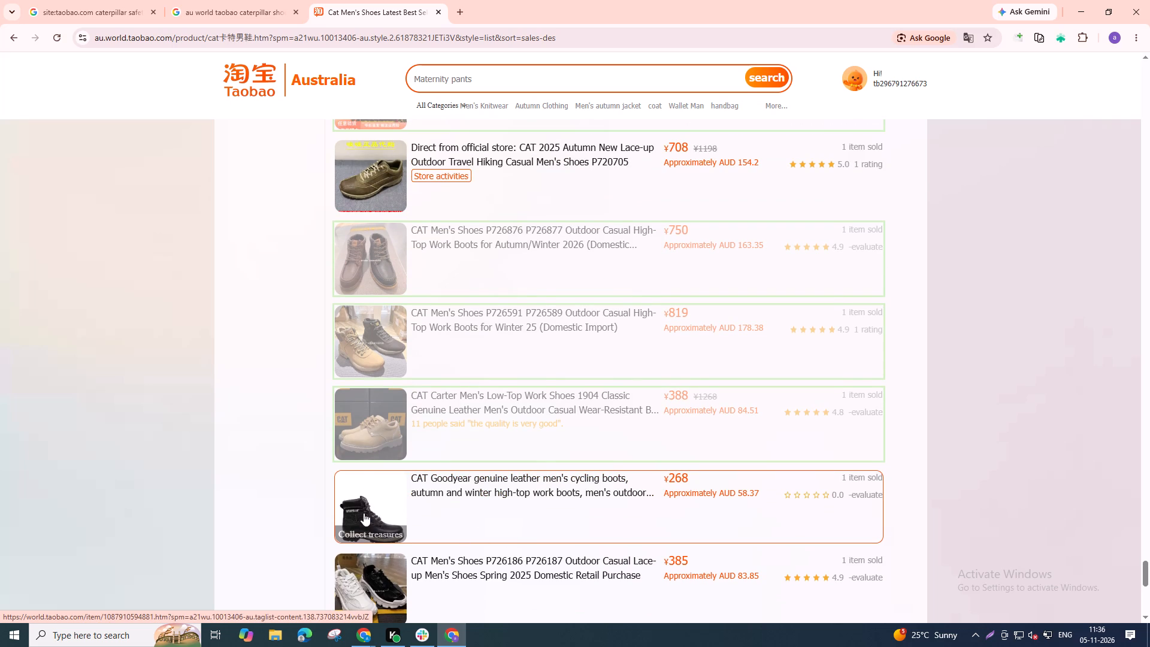
pyautogui.rightClick(366, 503)
pyautogui.click(443, 369)
pyautogui.click(532, 0)
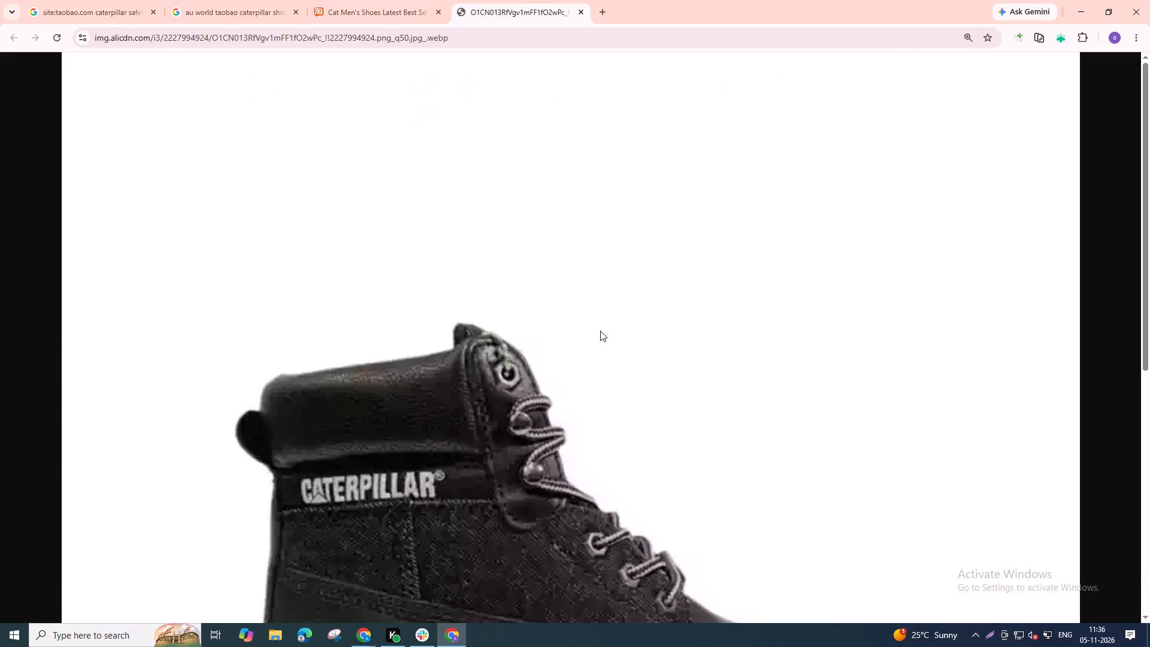
pyautogui.scroll(-5, 600, 331)
pyautogui.hotkey('ctrl', 'w')
# Copy the CAT Goodyear cycling boots link into row 29773 of the New Work sheet's Links column and return to Taobao.
pyautogui.rightClick(544, 489)
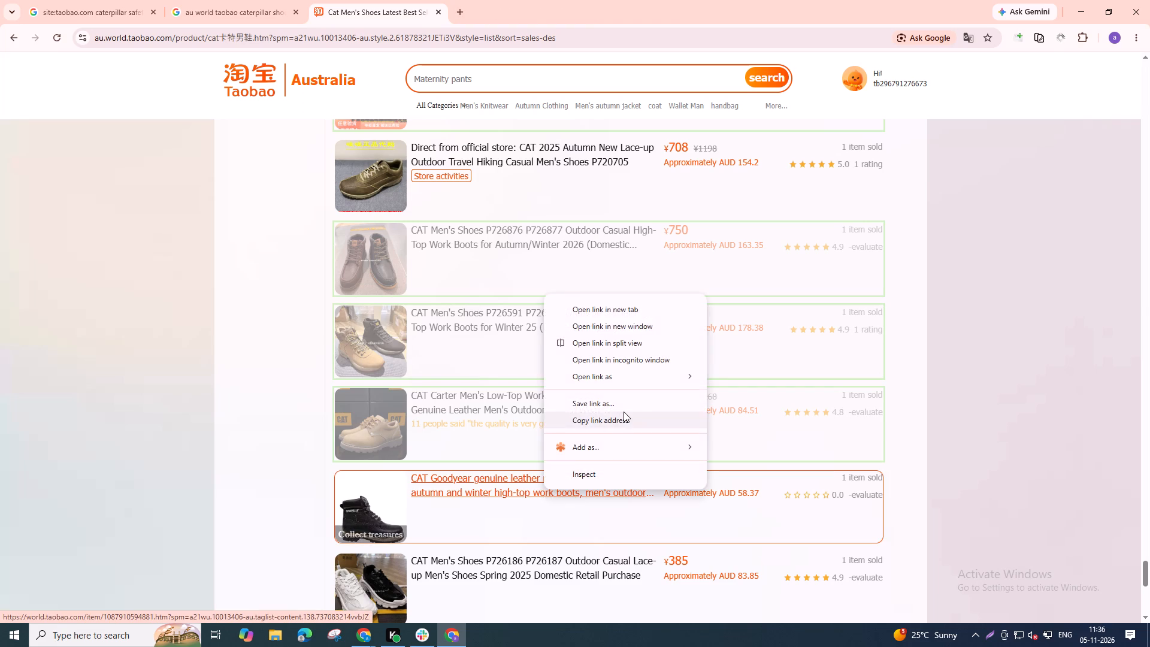
pyautogui.click(624, 412)
pyautogui.hotkey('alt', 'Tab')
pyautogui.click(489, 477)
pyautogui.hotkey('ctrl', 'v')
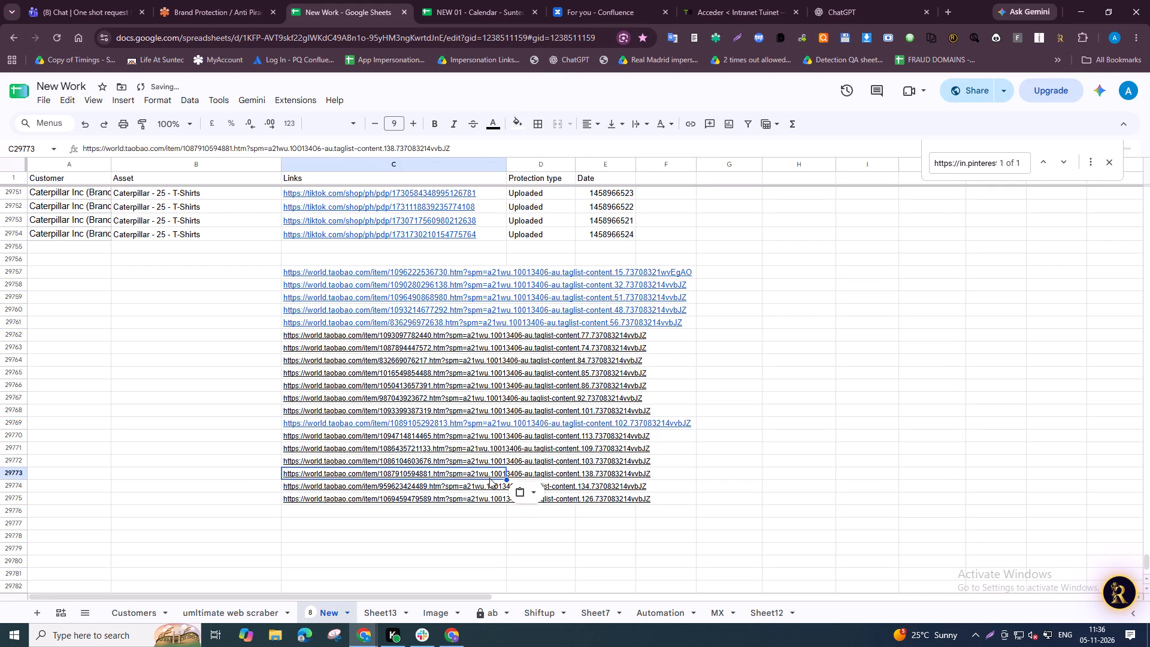
pyautogui.hotkey('alt', 'Tab')
# Check the product image of the CAT Men's Shoes P726186 P726187 lace-up listing in a separate tab and close it.
pyautogui.scroll(-3, 512, 452)
pyautogui.rightClick(382, 417)
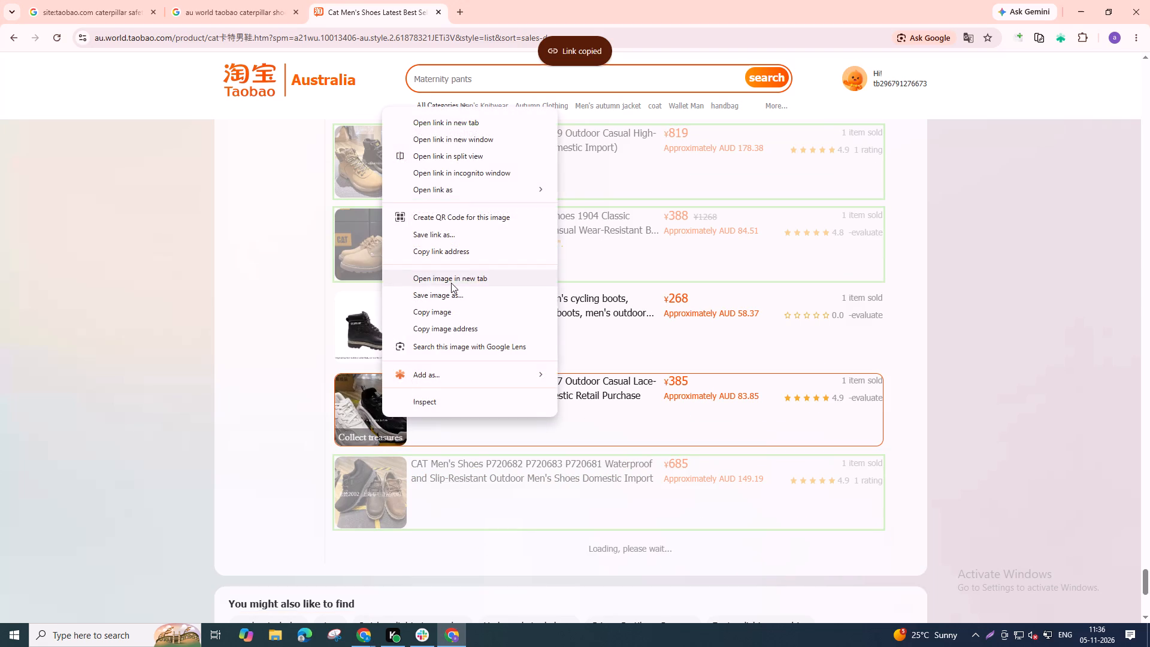
pyautogui.click(451, 283)
pyautogui.click(521, 0)
pyautogui.scroll(-6, 590, 367)
pyautogui.hotkey('ctrl', 'w')
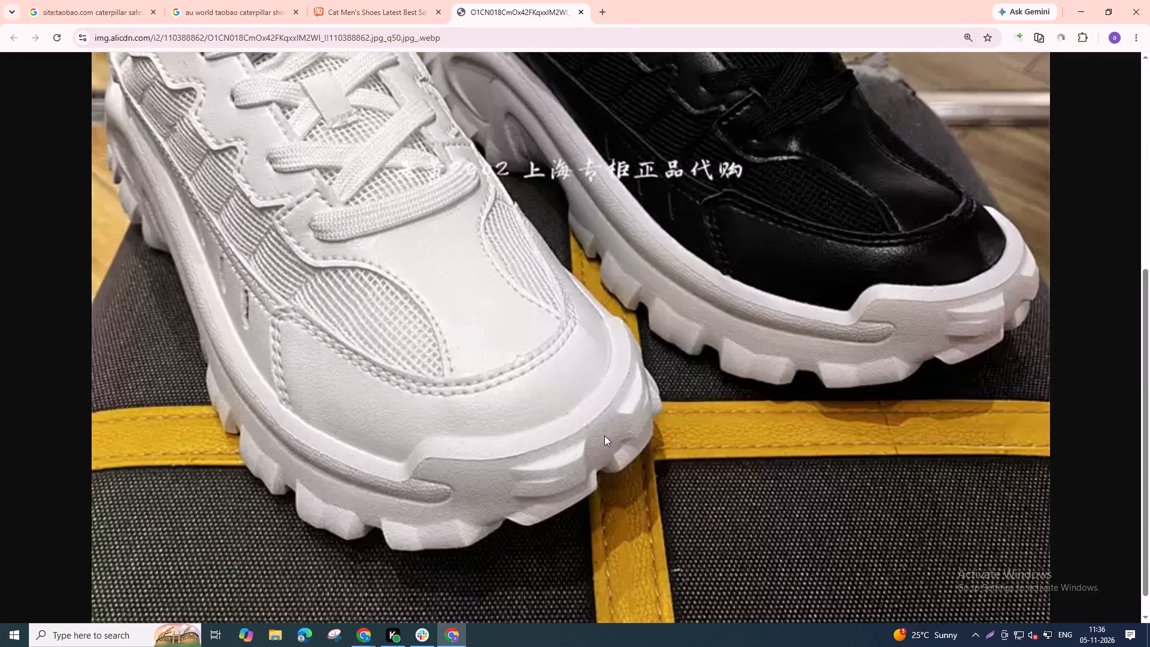
# Check the product image of the CAT Men's Shoes P726059 P726446 P726062 listing in a separate tab and close it.
pyautogui.scroll(-3, 604, 436)
pyautogui.scroll(-2, 797, 379)
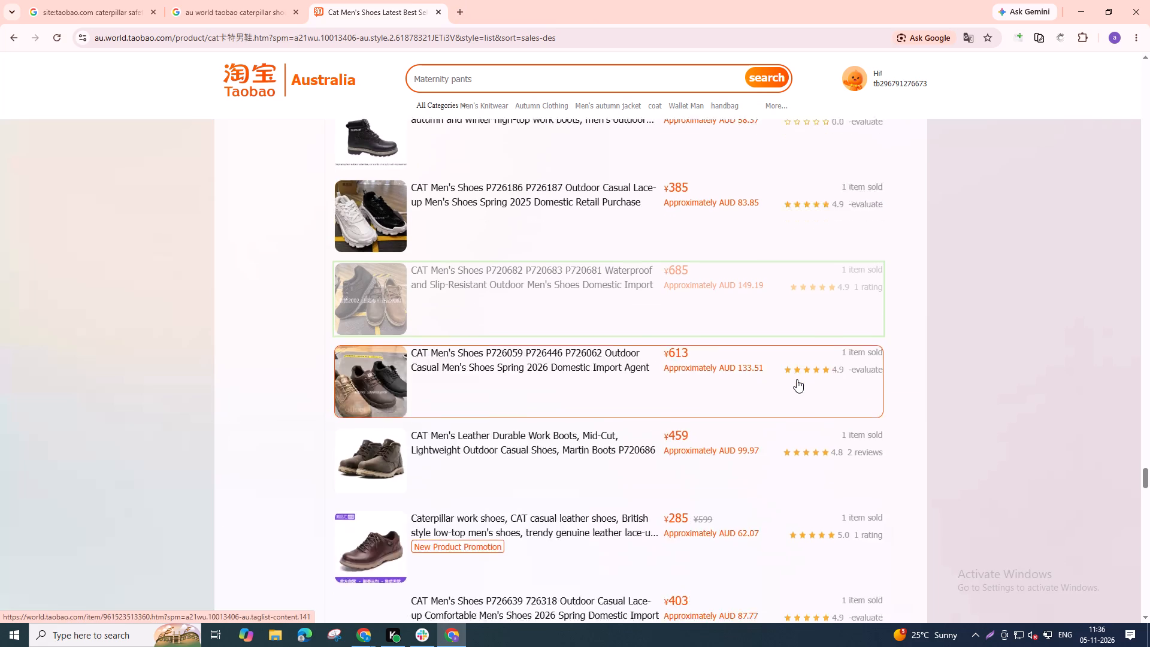
pyautogui.scroll(-3, 797, 379)
pyautogui.scroll(1, 797, 379)
pyautogui.scroll(2, 409, 295)
pyautogui.rightClick(369, 267)
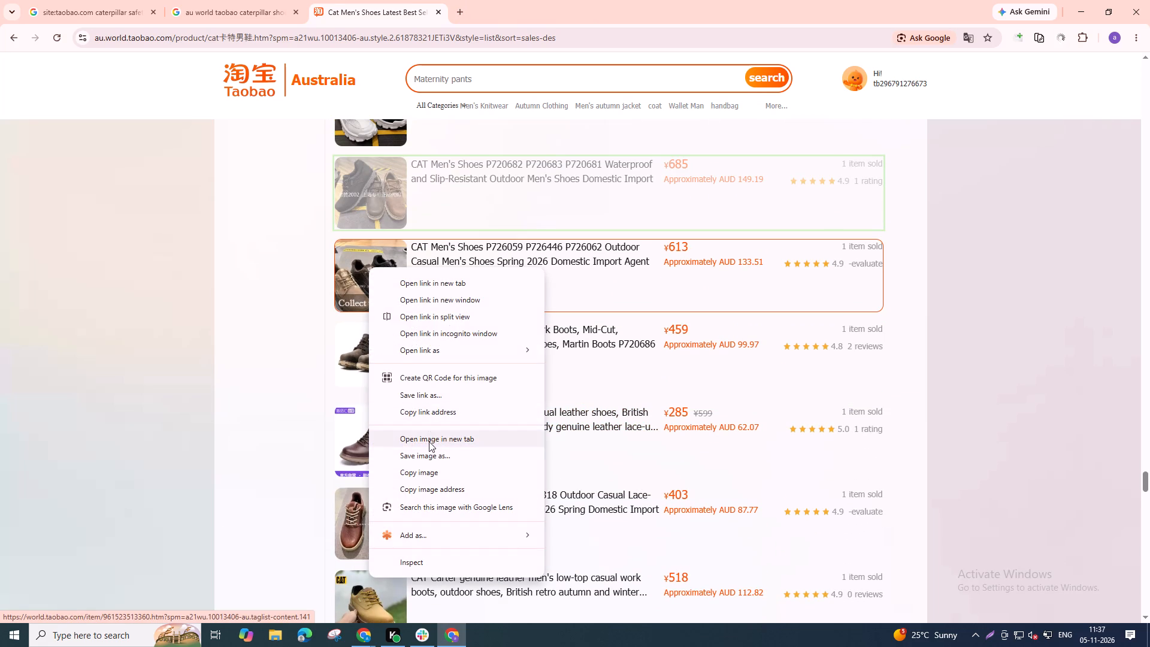
pyautogui.click(429, 442)
pyautogui.click(541, 0)
pyautogui.hotkey('ctrl', 'w')
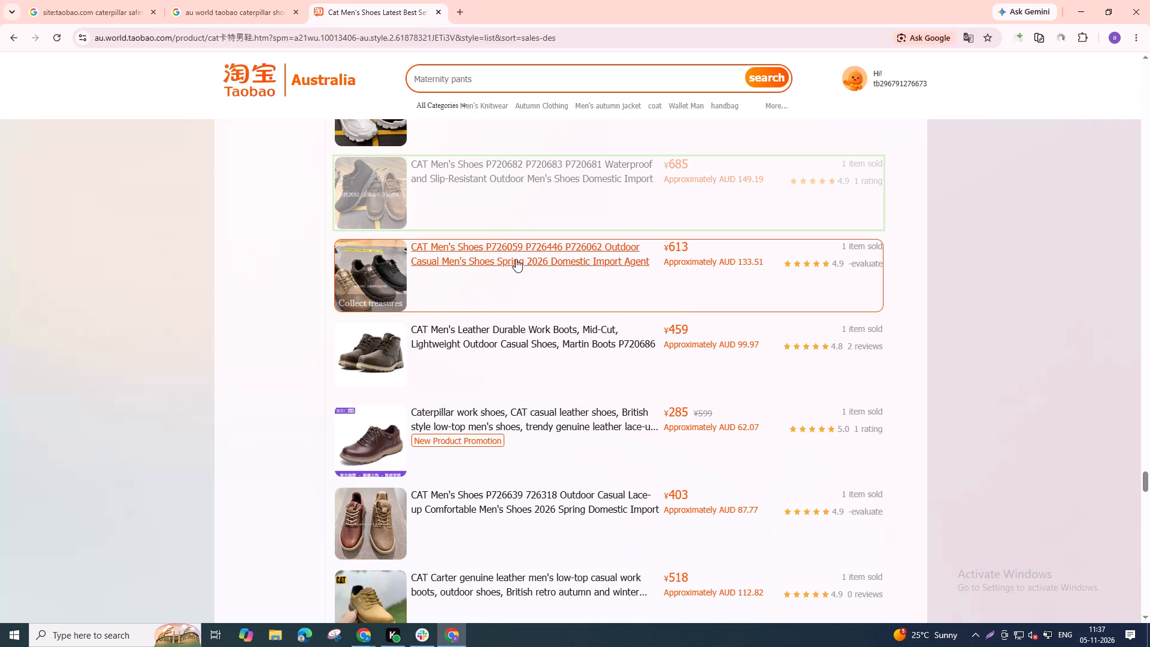
# Copy the CAT P726059 P726446 P726062 shoes link into row 29776 of the New Work sheet's Links column and return to Taobao.
pyautogui.rightClick(516, 259)
pyautogui.click(607, 386)
pyautogui.hotkey('alt', 'Tab')
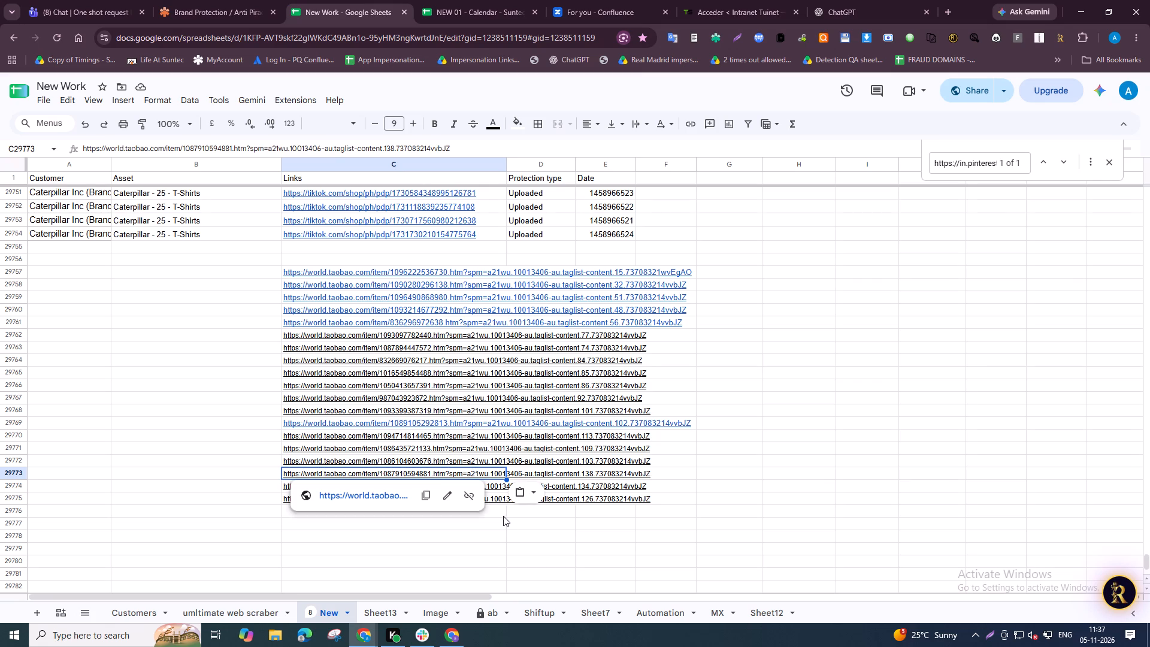
pyautogui.click(503, 516)
pyautogui.hotkey('ctrl', 'v')
pyautogui.hotkey('alt', 'Tab')
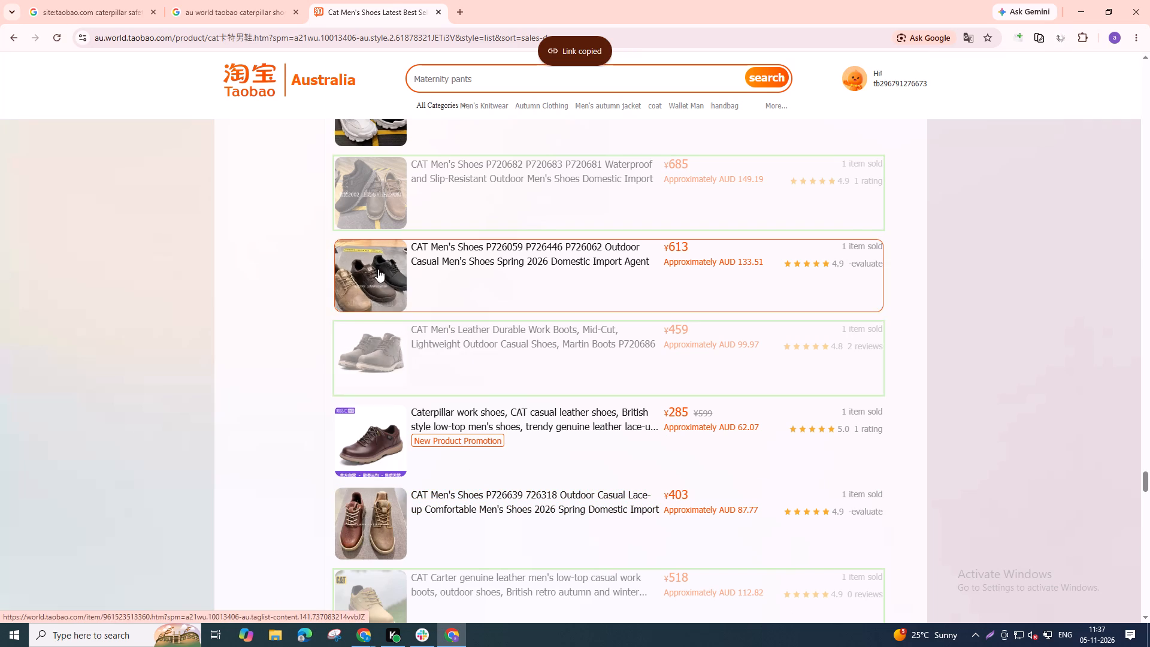
# Check the product image of the Caterpillar British style low-top work shoes priced ¥285 in a separate tab and close it.
pyautogui.rightClick(373, 437)
pyautogui.click(427, 298)
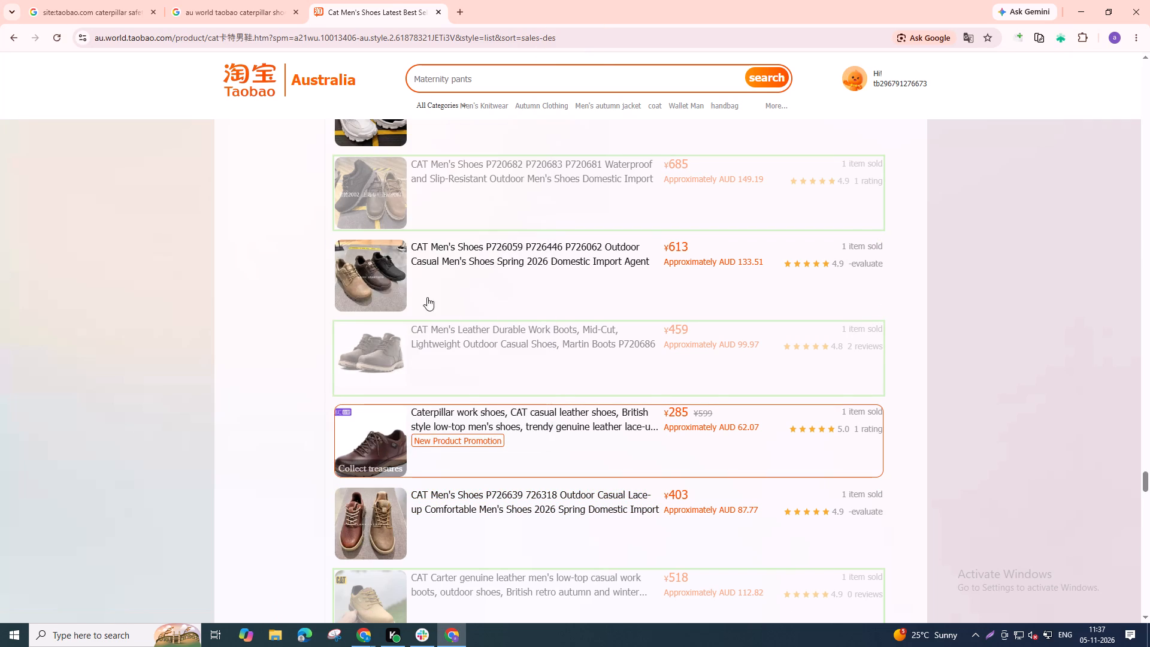
pyautogui.click(503, 0)
pyautogui.scroll(-5, 598, 465)
pyautogui.hotkey('ctrl', 'w')
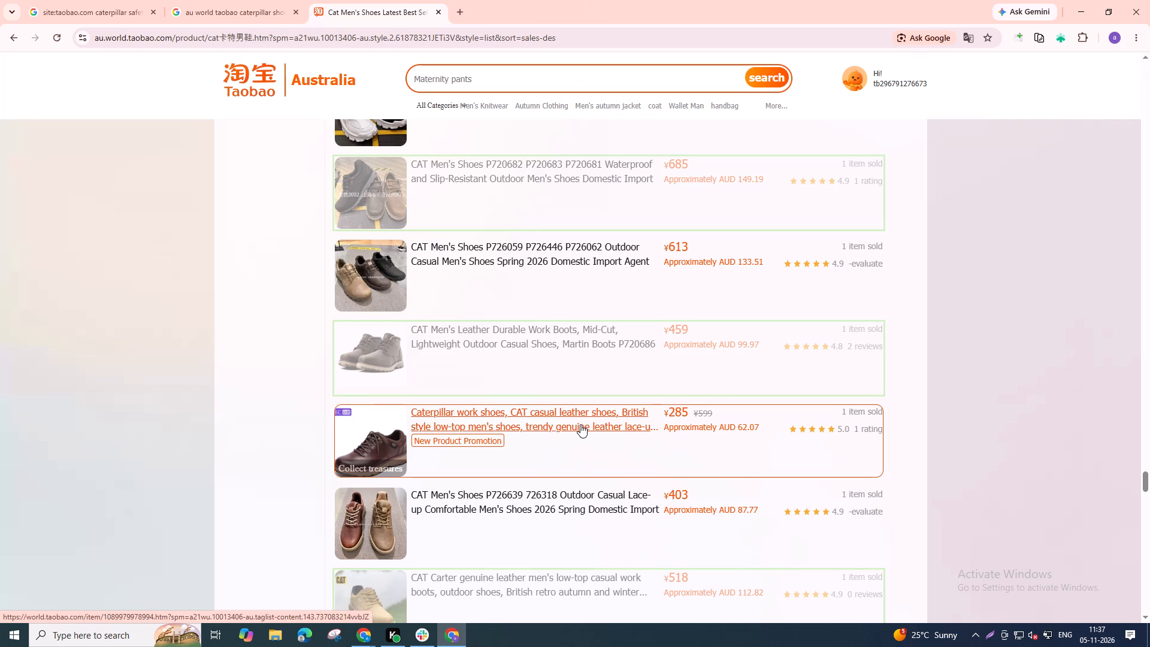
# Copy the Caterpillar British style low-top work shoes link into row 29778 of the New Work sheet's Links column and return to Taobao.
pyautogui.rightClick(580, 424)
pyautogui.click(675, 545)
pyautogui.hotkey('alt', 'Tab')
pyautogui.click(477, 531)
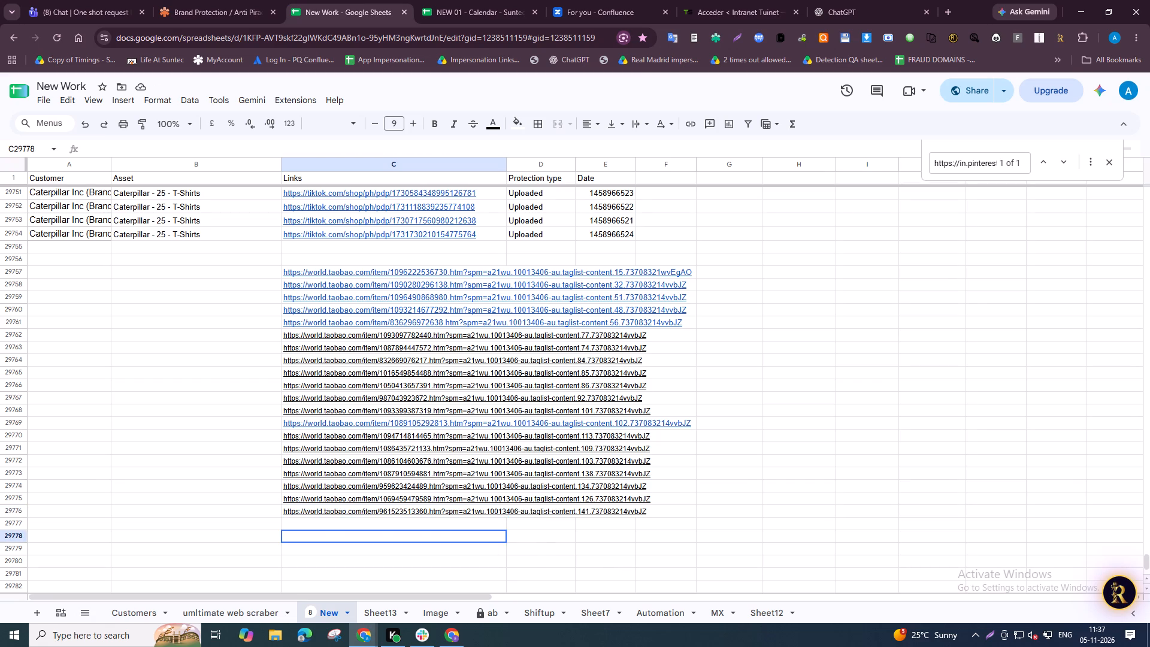
pyautogui.hotkey('ctrl', 'v')
pyautogui.hotkey('alt', 'Tab')
pyautogui.rightClick(369, 522)
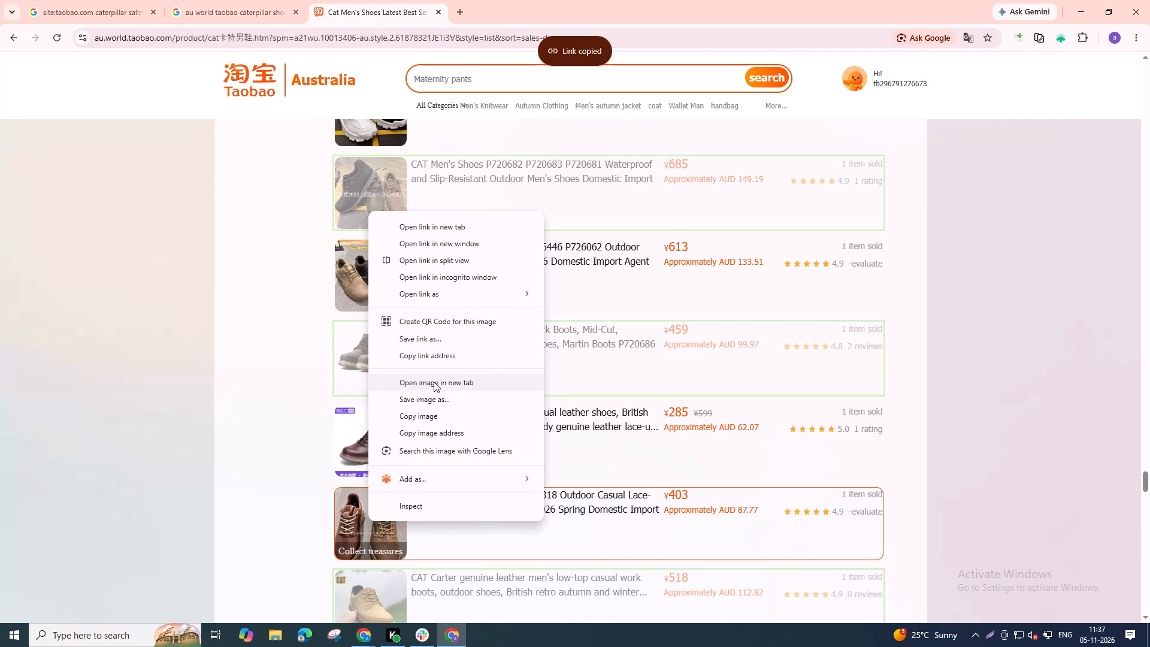
pyautogui.click(434, 382)
pyautogui.click(520, 0)
pyautogui.hotkey('ctrl', 'w')
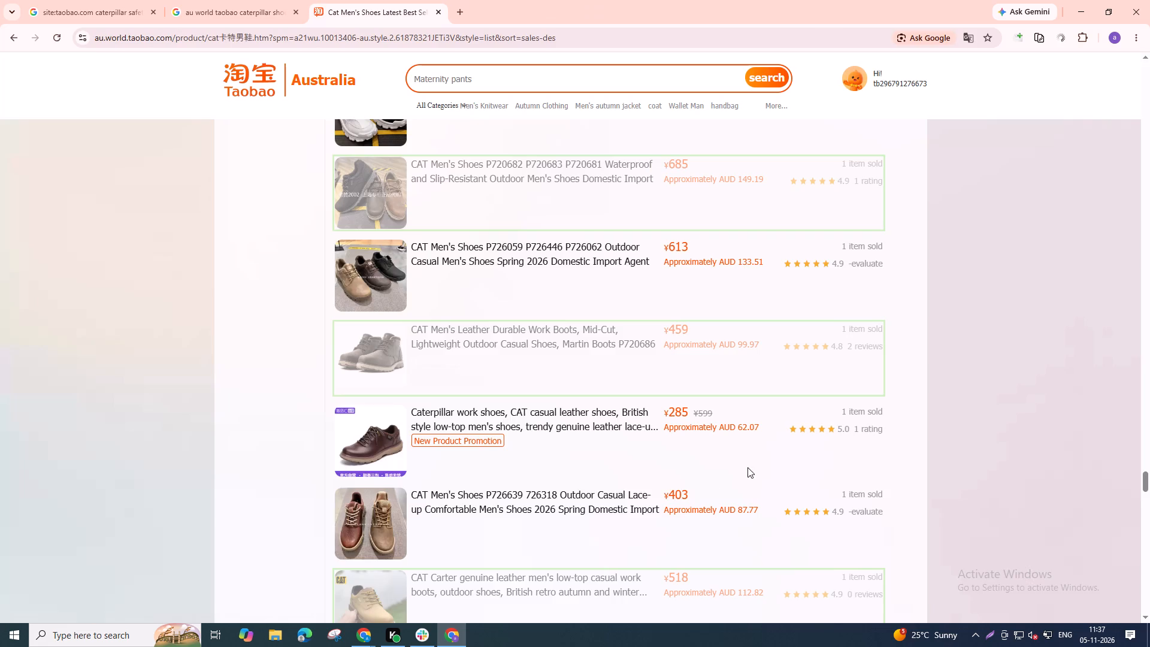
pyautogui.rightClick(616, 507)
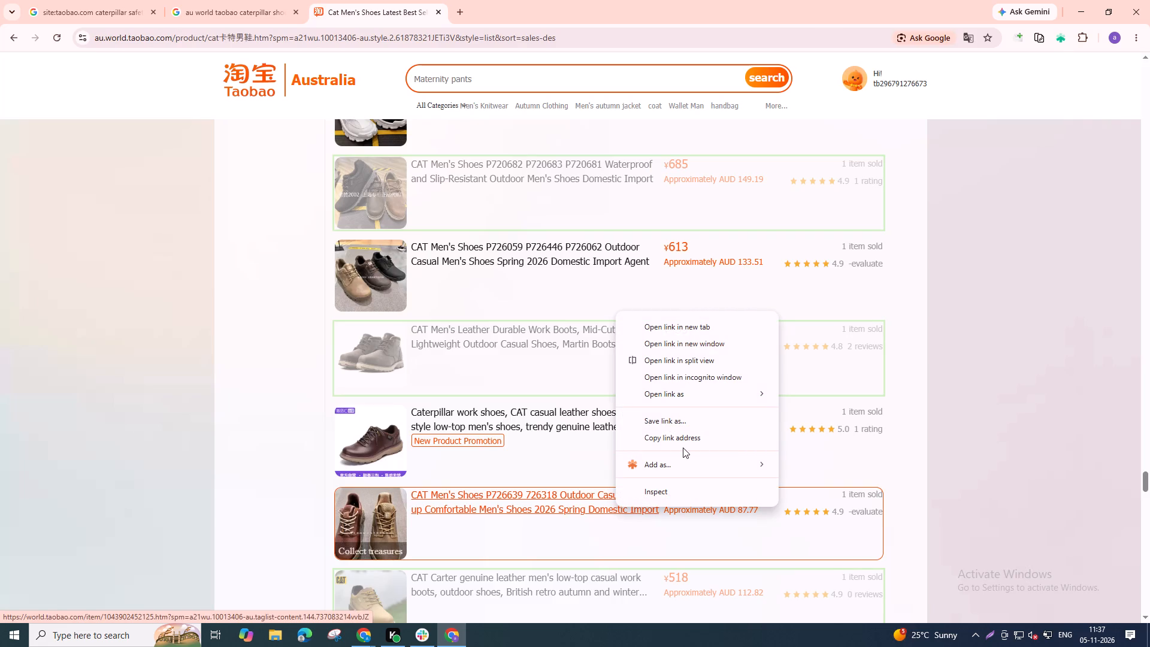
pyautogui.click(689, 433)
pyautogui.hotkey('alt', 'Tab')
pyautogui.click(501, 524)
pyautogui.hotkey('ctrl', 'v')
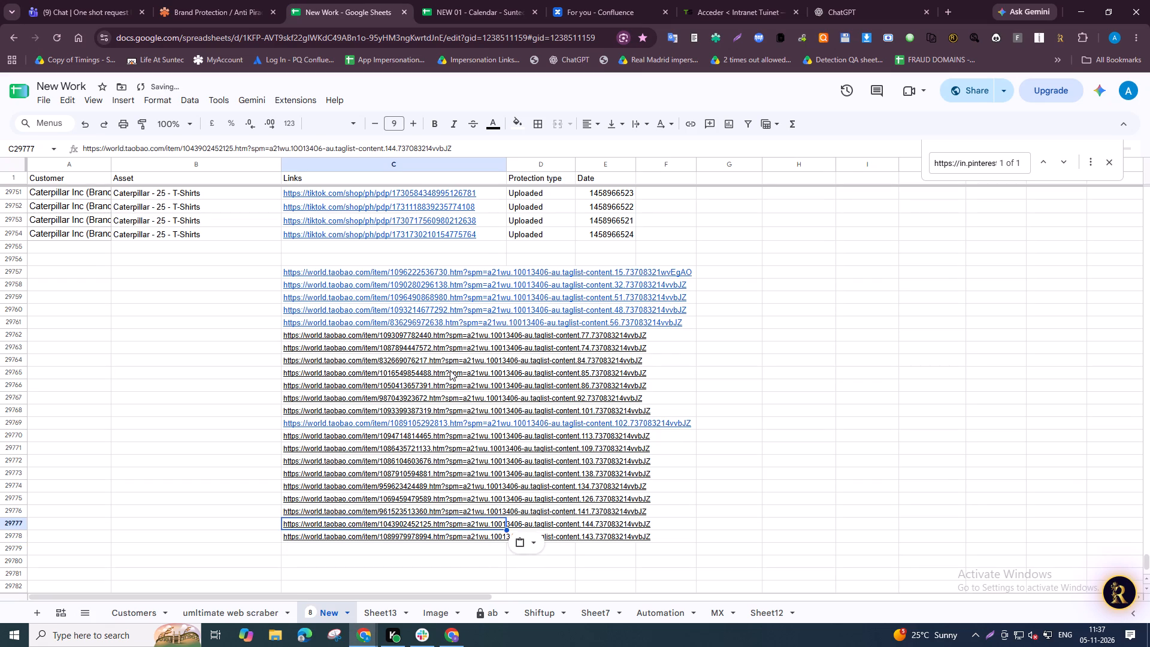
# Paint the link formatting of C29760 onto the Taobao links below it through row 29778, select C29781 and return to Taobao.
pyautogui.click(429, 309)
pyautogui.scroll(-2, 374, 355)
pyautogui.click(146, 120)
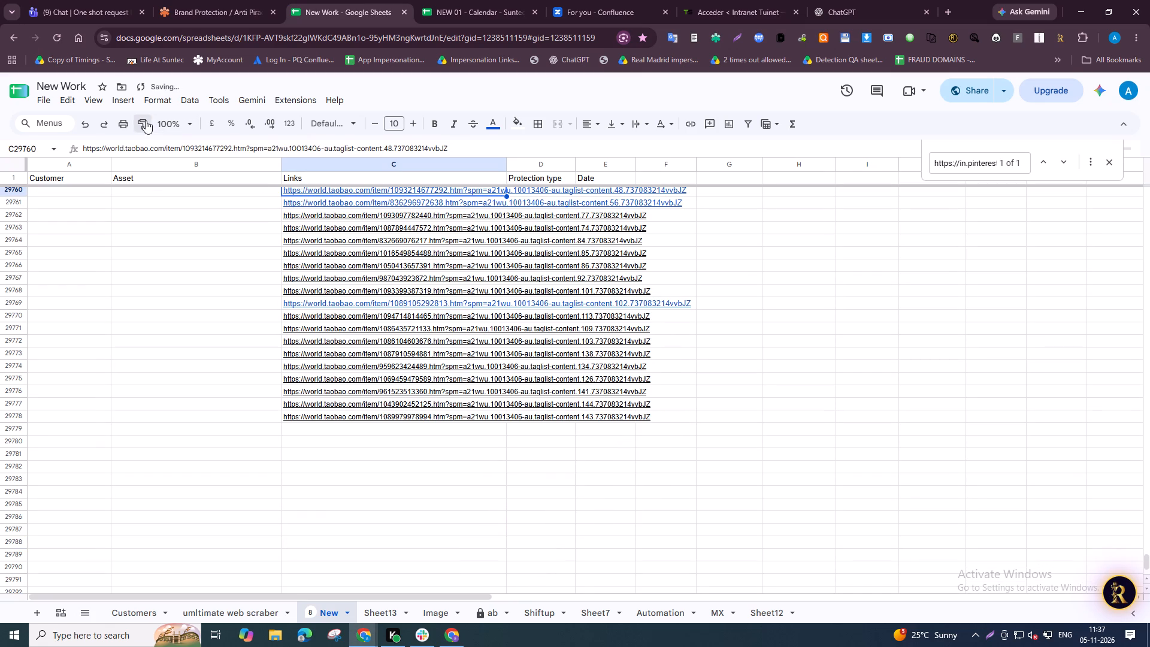
pyautogui.keyDown('shift'); pyautogui.click(371, 491); pyautogui.keyUp('shift')
pyautogui.click(395, 459)
pyautogui.hotkey('alt', 'Tab')
# Check the product image of the CAT Men's Shoes 2026 Summer Mesh Breathable Chunky Shoes in a separate tab and close it.
pyautogui.scroll(-4, 474, 433)
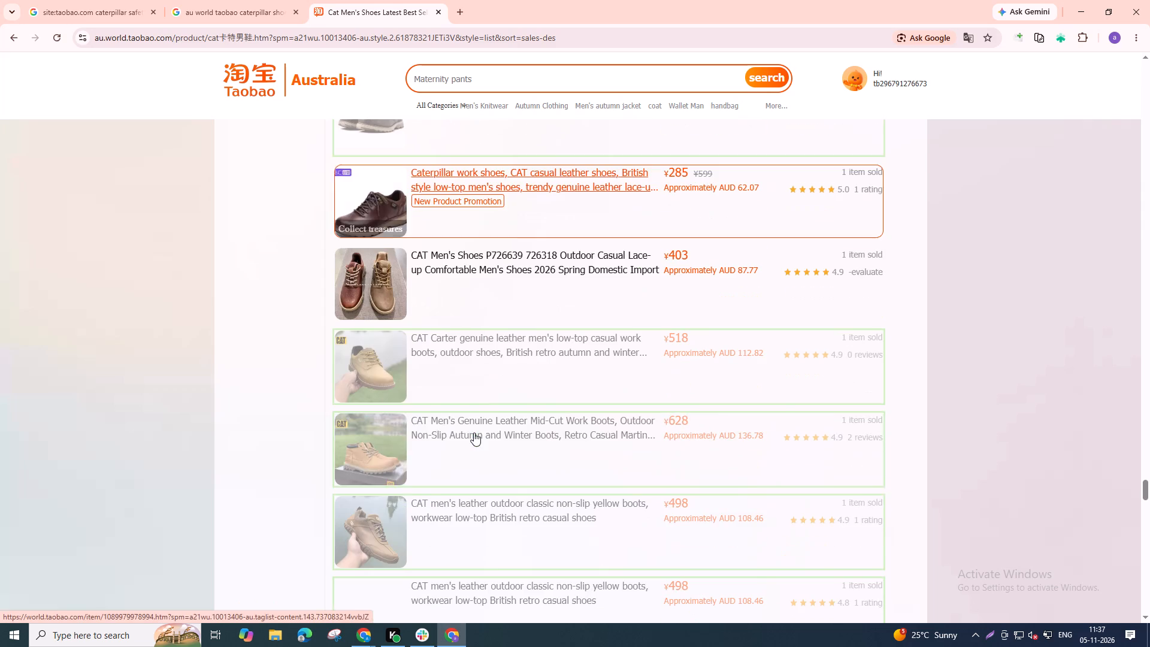
pyautogui.scroll(-7, 476, 431)
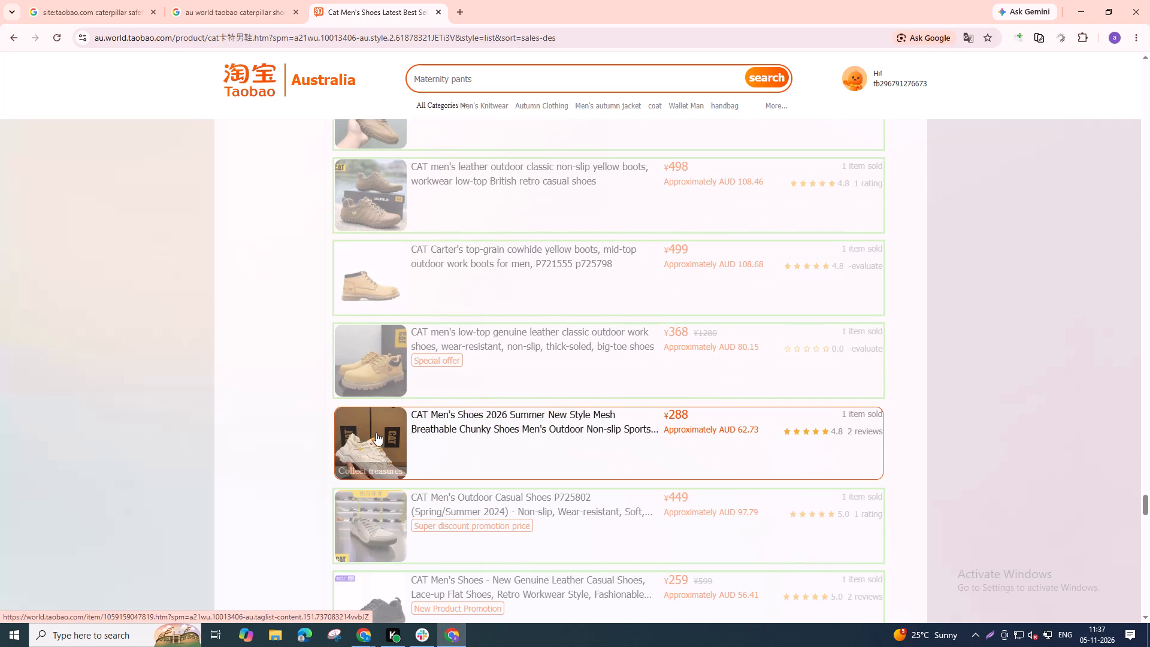
pyautogui.rightClick(374, 431)
pyautogui.click(449, 289)
pyautogui.click(507, 0)
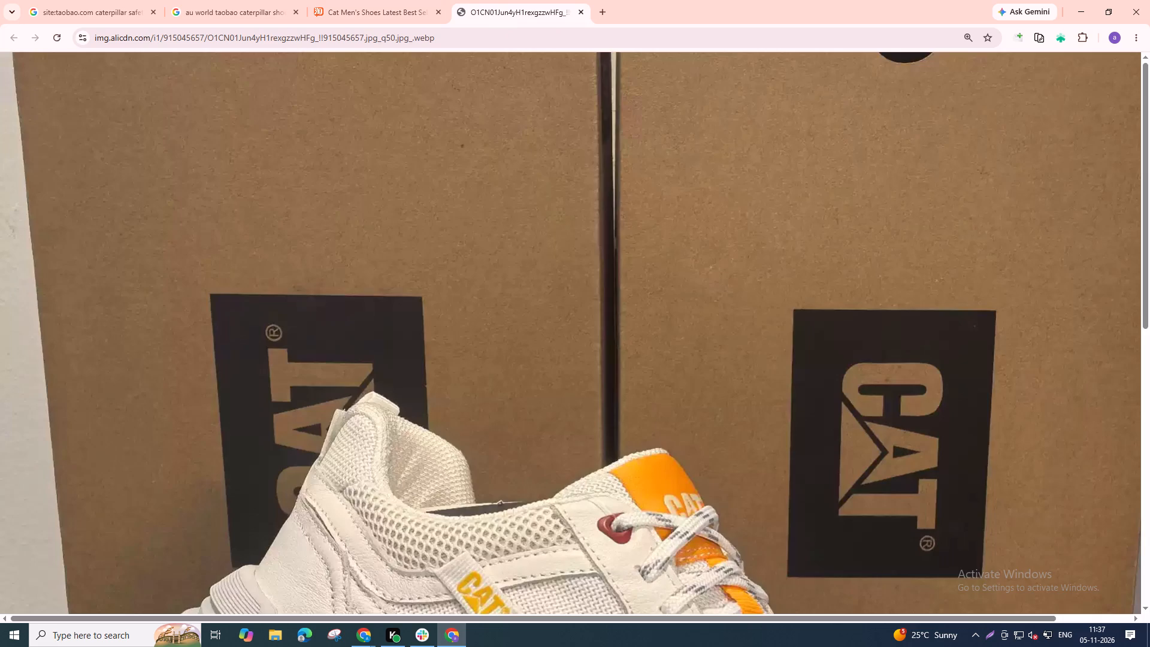
pyautogui.scroll(-8, 608, 446)
pyautogui.hotkey('ctrl', 'w')
# Copy the CAT 2026 Summer mesh chunky shoes link into row 29781 of the New Work sheet's Links column and return to Taobao.
pyautogui.rightClick(534, 417)
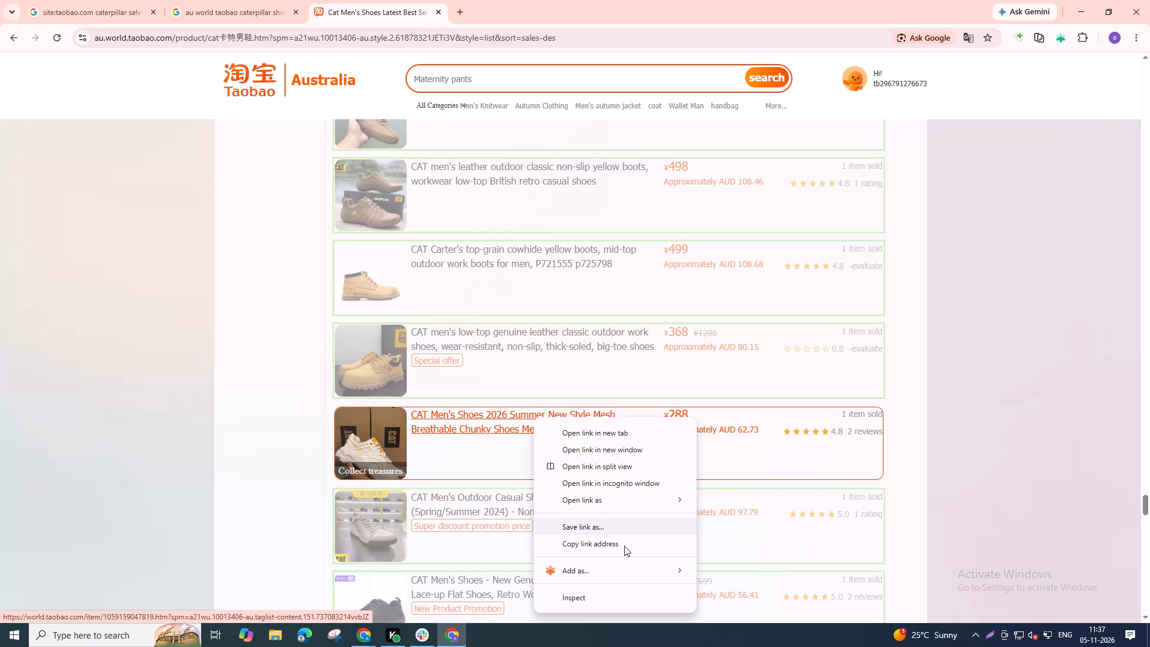
pyautogui.click(640, 537)
pyautogui.hotkey('alt', 'Tab')
pyautogui.hotkey('ctrl', 'v')
pyautogui.hotkey('alt', 'Tab')
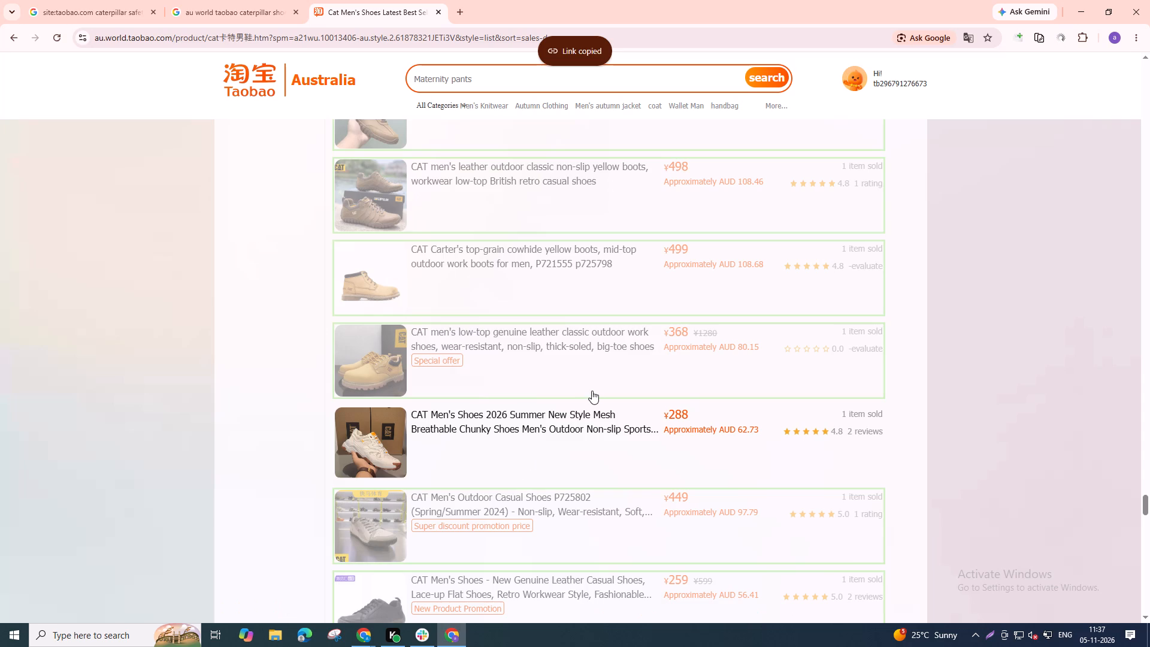
# Check the product image of the CAT P51099 P51098 high-top work boots in a separate tab and close it.
pyautogui.scroll(-11, 592, 391)
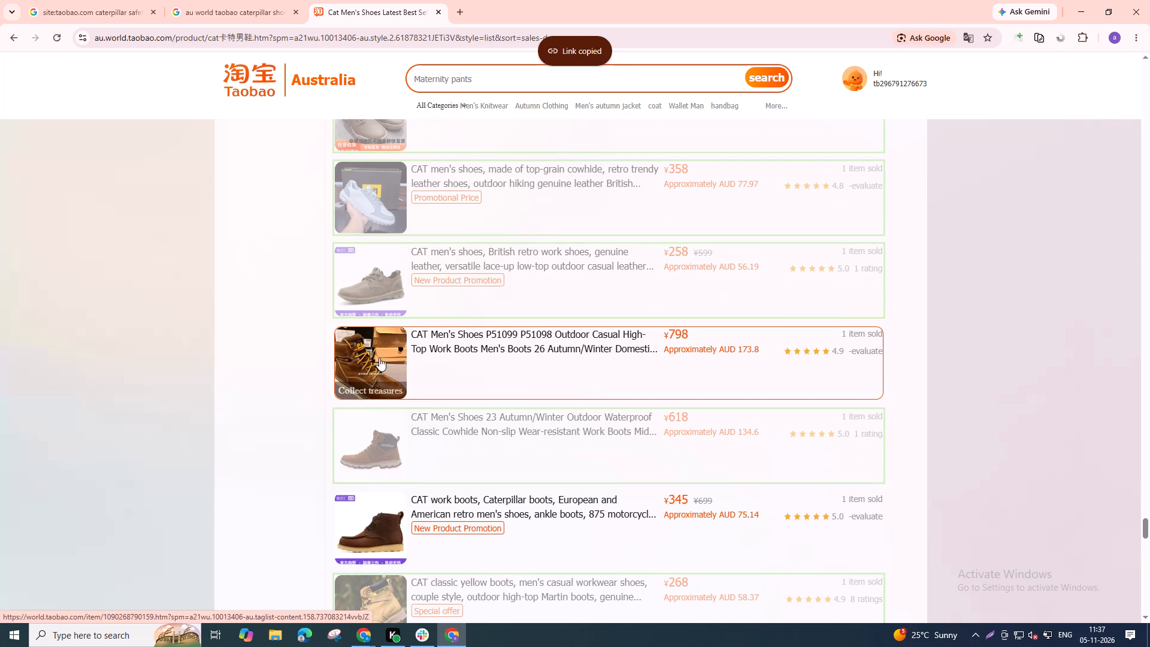
pyautogui.rightClick(379, 358)
pyautogui.click(446, 217)
pyautogui.click(543, 0)
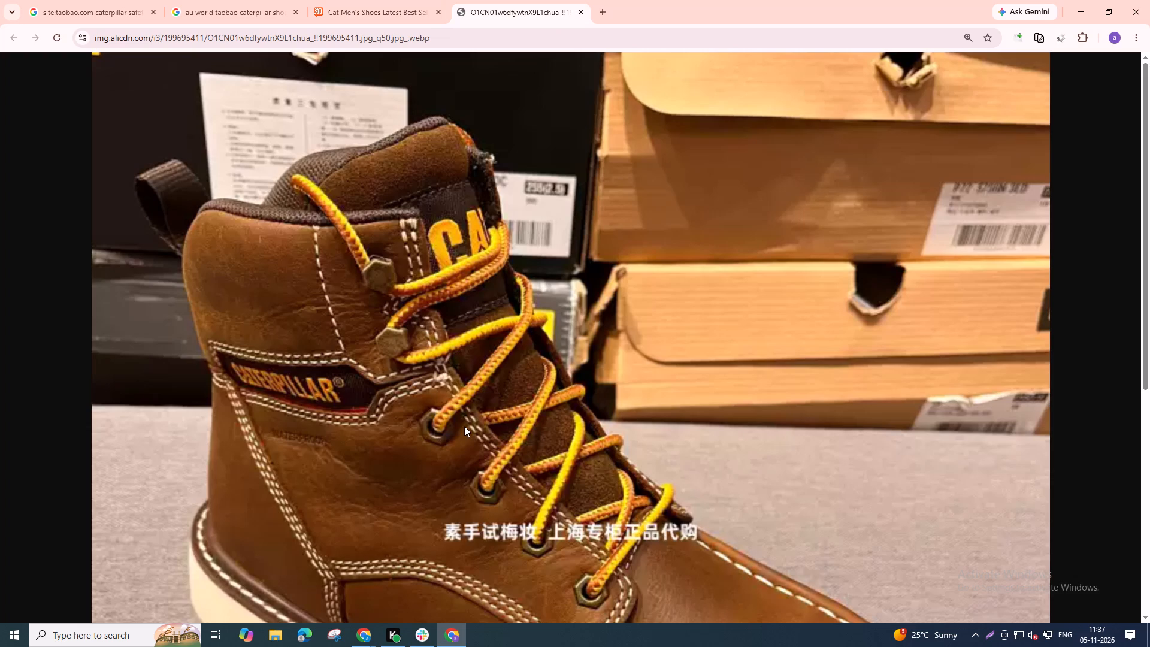
pyautogui.hotkey('ctrl', 'w')
# Copy the CAT P51099 P51098 work boots link into row 29780 of the New Work sheet's Links column and return to Taobao.
pyautogui.rightClick(466, 337)
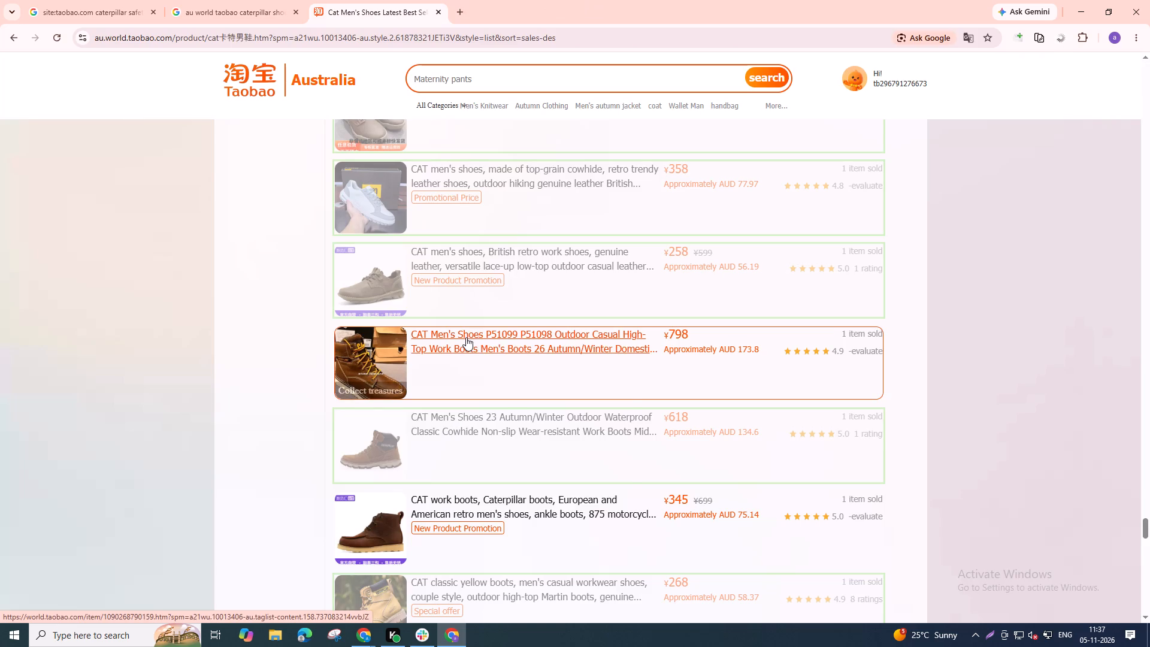
pyautogui.click(512, 467)
pyautogui.hotkey('alt', 'Tab')
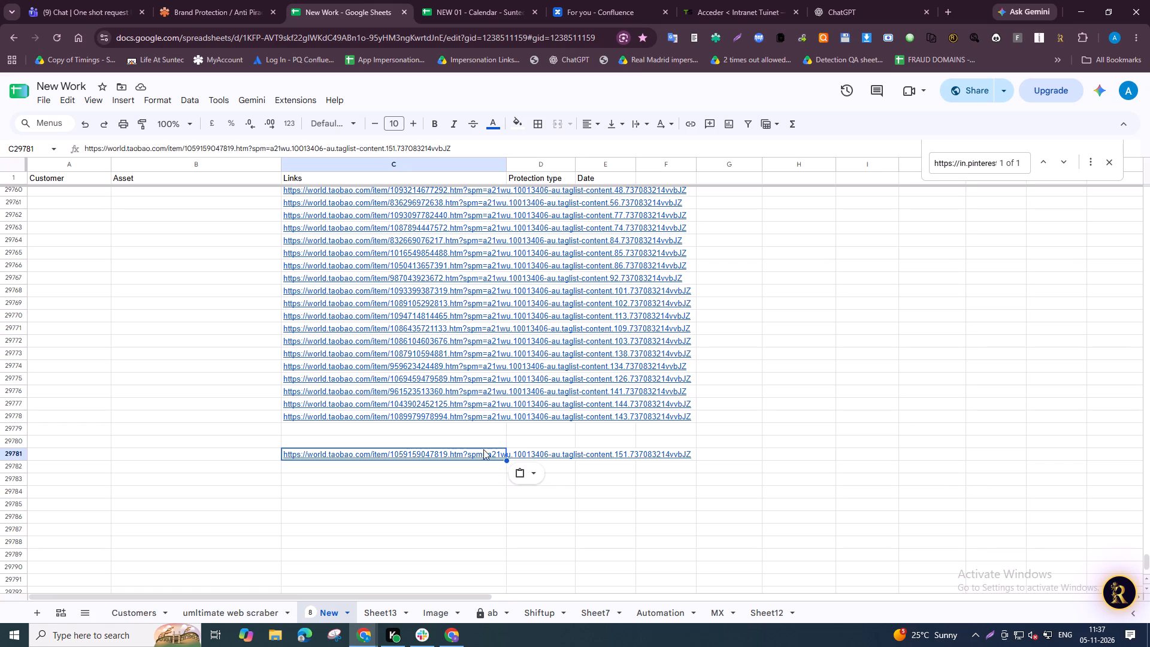
pyautogui.click(483, 443)
pyautogui.hotkey('ctrl', 'v')
pyautogui.hotkey('alt', 'Tab')
# Check the product image of the CAT European and American retro ankle work boots in a separate tab and close it.
pyautogui.rightClick(369, 533)
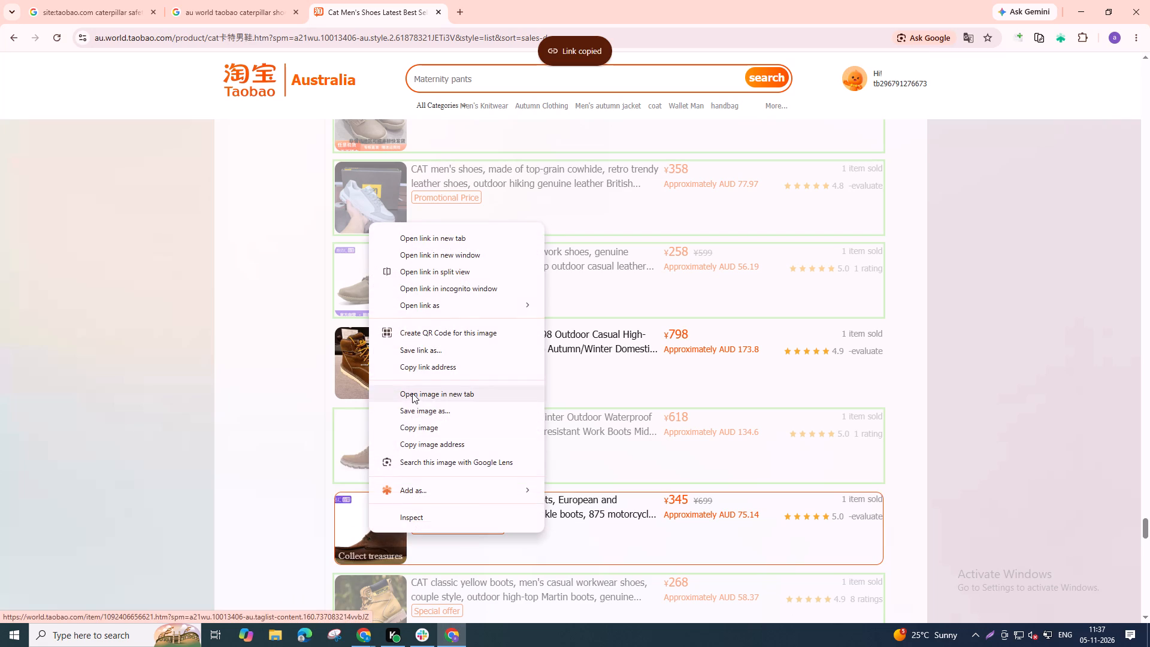
pyautogui.click(413, 394)
pyautogui.click(493, 0)
pyautogui.scroll(-7, 497, 430)
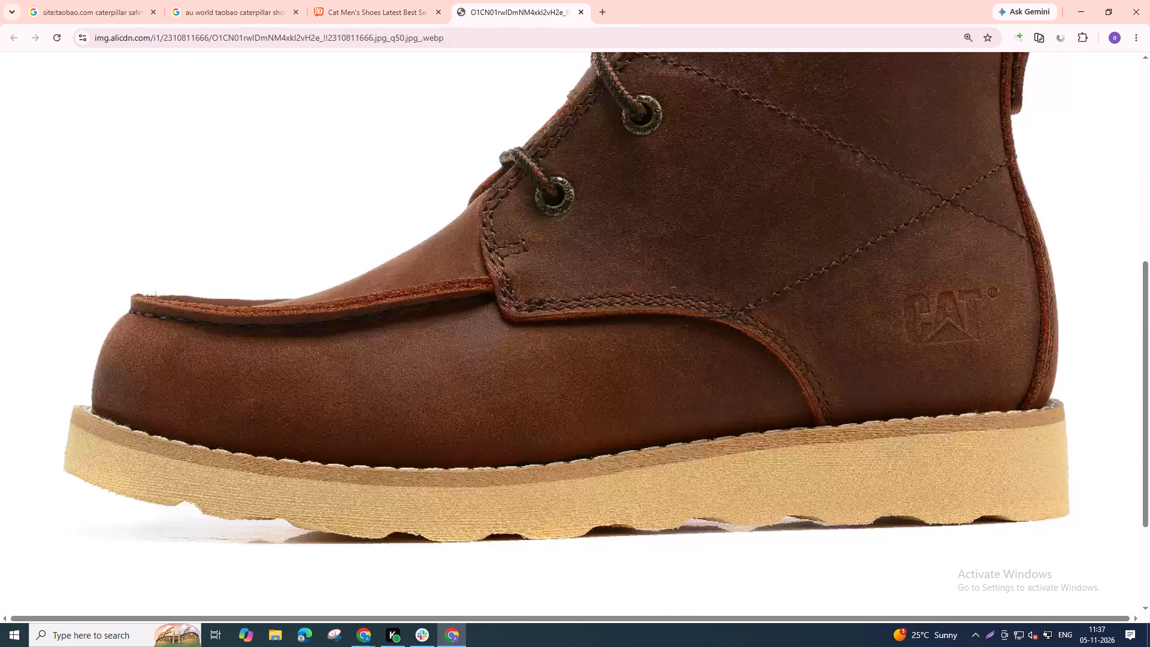
pyautogui.hotkey('ctrl', 'w')
# Copy the CAT retro ankle work boots link into row 29779 of the New Work sheet's Links column, select row 29786, and return to Taobao.
pyautogui.rightClick(519, 509)
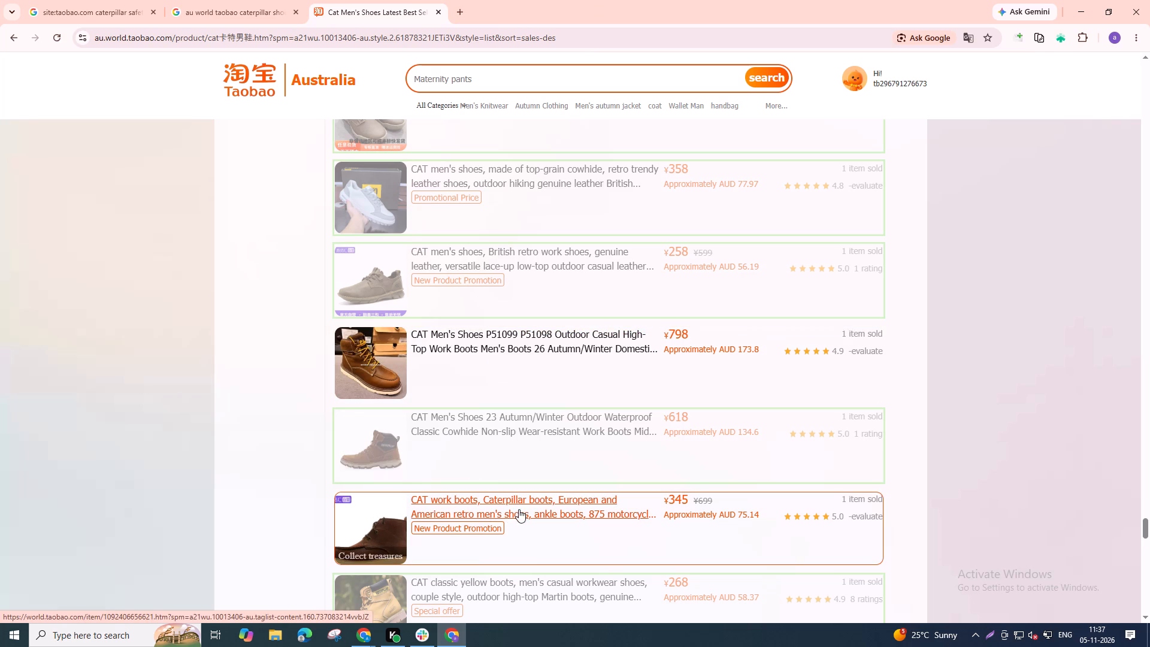
pyautogui.click(590, 437)
pyautogui.hotkey('alt', 'Tab')
pyautogui.click(503, 433)
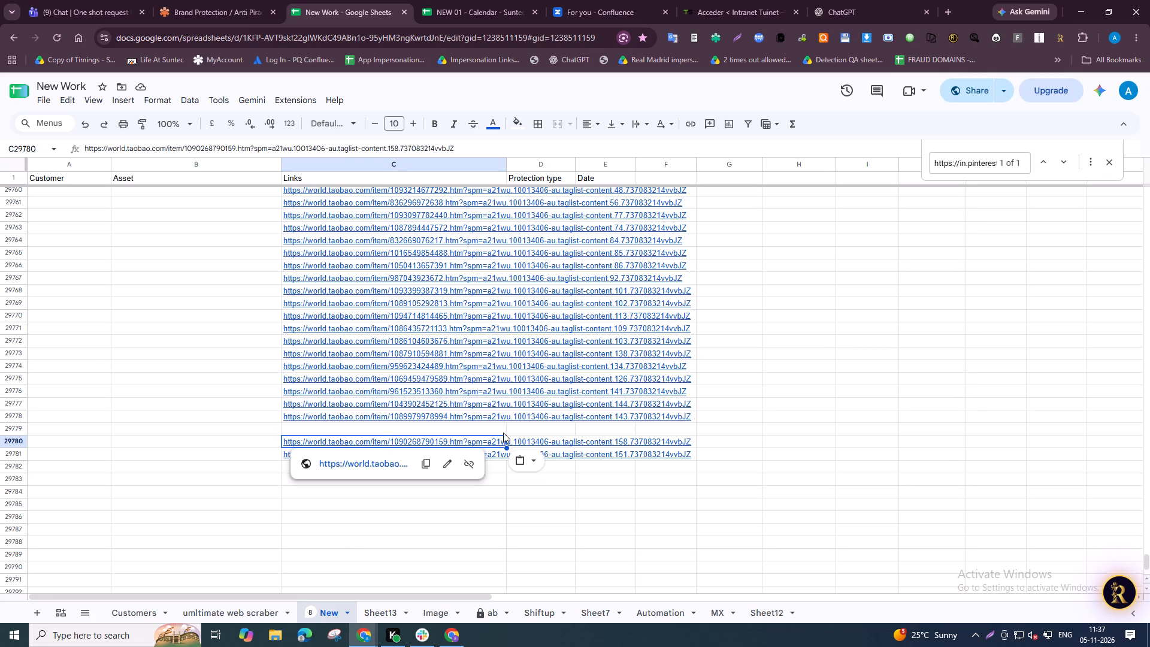
pyautogui.hotkey('ctrl', 'v')
pyautogui.click(482, 519)
pyautogui.hotkey('alt', 'Tab')
# Check the product image of the CAT P727693 P727695 outdoor retro casual shoes in a separate tab and close it.
pyautogui.scroll(-5, 500, 440)
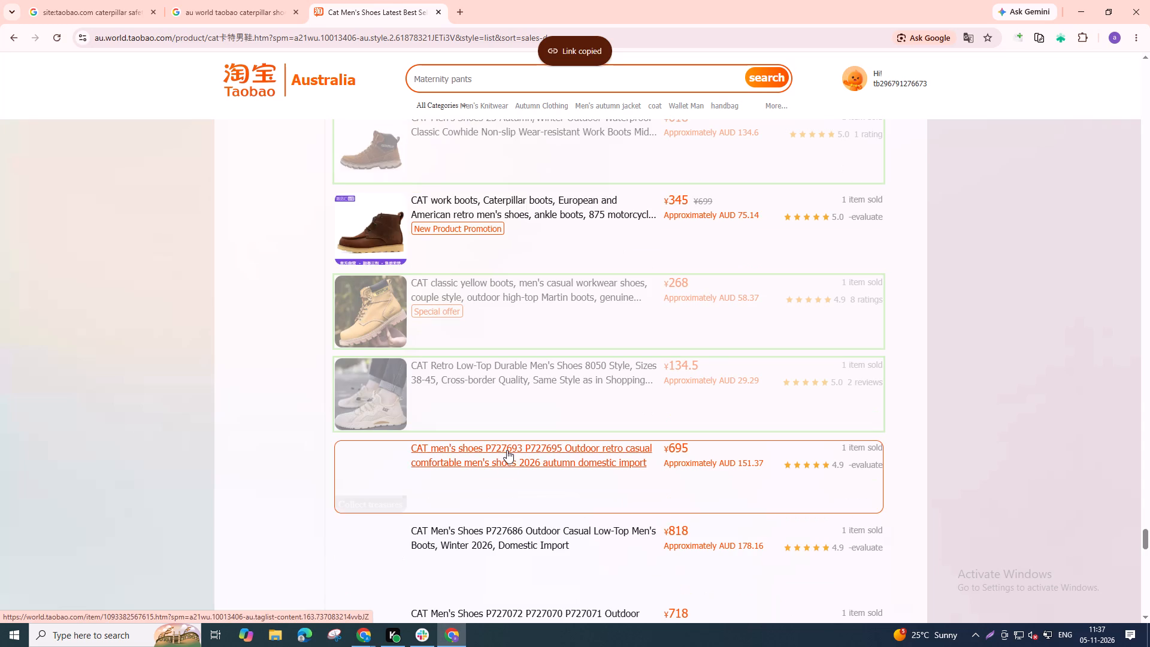
pyautogui.rightClick(378, 465)
pyautogui.click(439, 332)
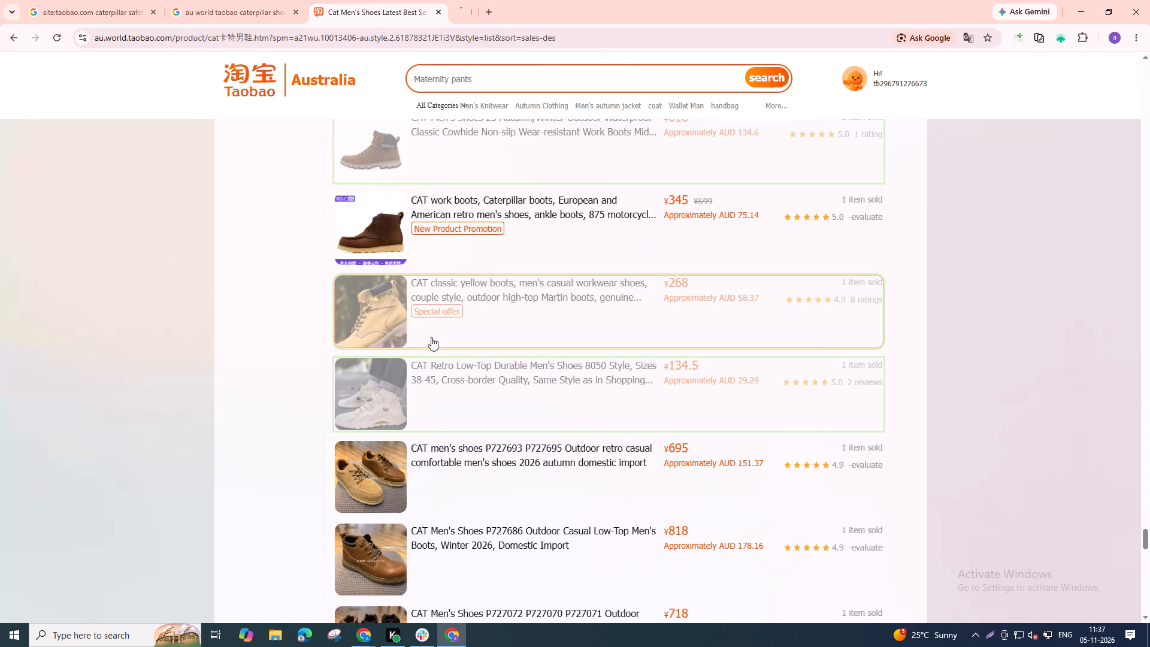
pyautogui.click(520, 0)
pyautogui.scroll(-3, 553, 357)
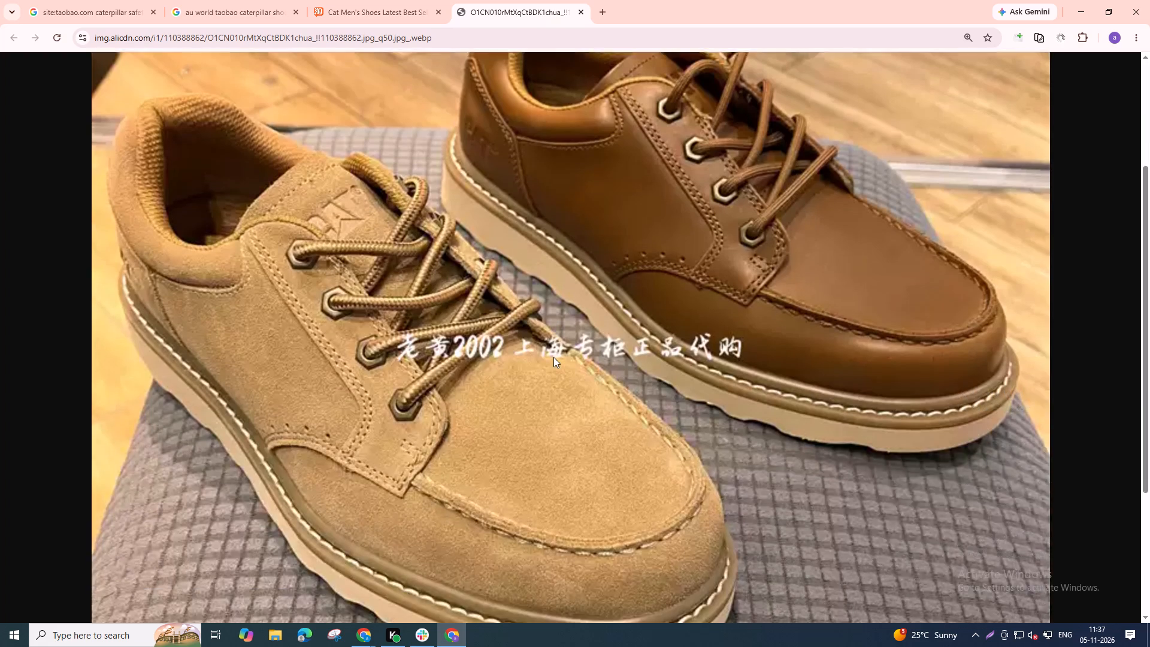
pyautogui.scroll(-2, 553, 357)
pyautogui.hotkey('ctrl', 'w')
# Check the product image of the CAT P727686 outdoor casual low-top boots in a separate tab and close it.
pyautogui.rightClick(377, 550)
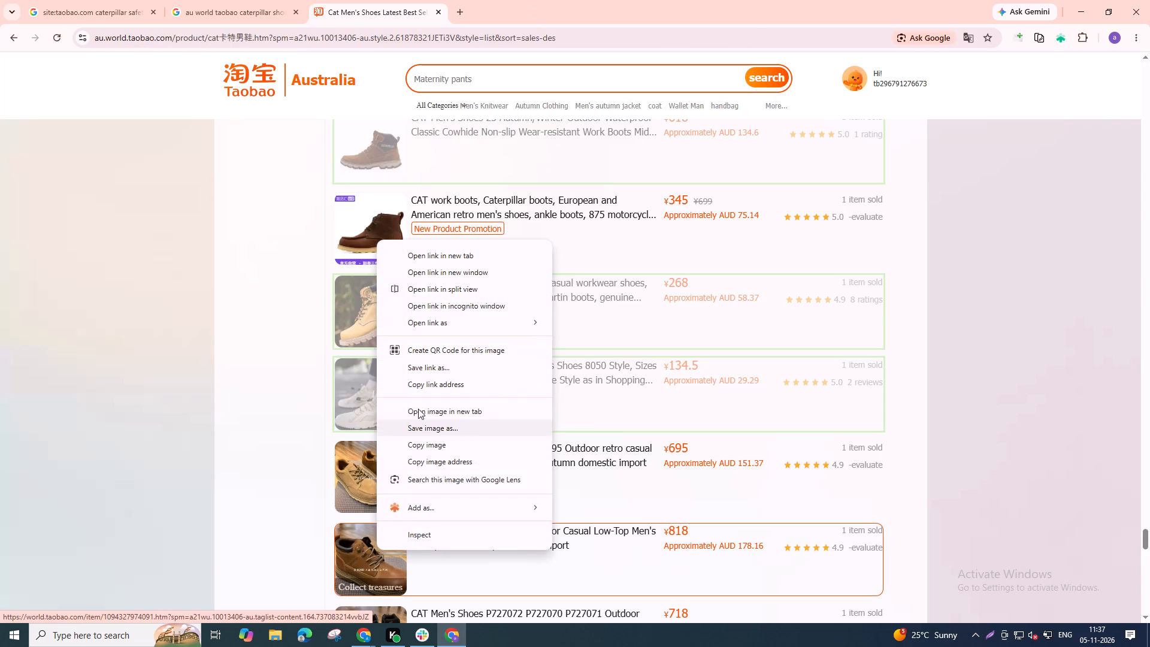
pyautogui.click(418, 409)
pyautogui.click(493, 0)
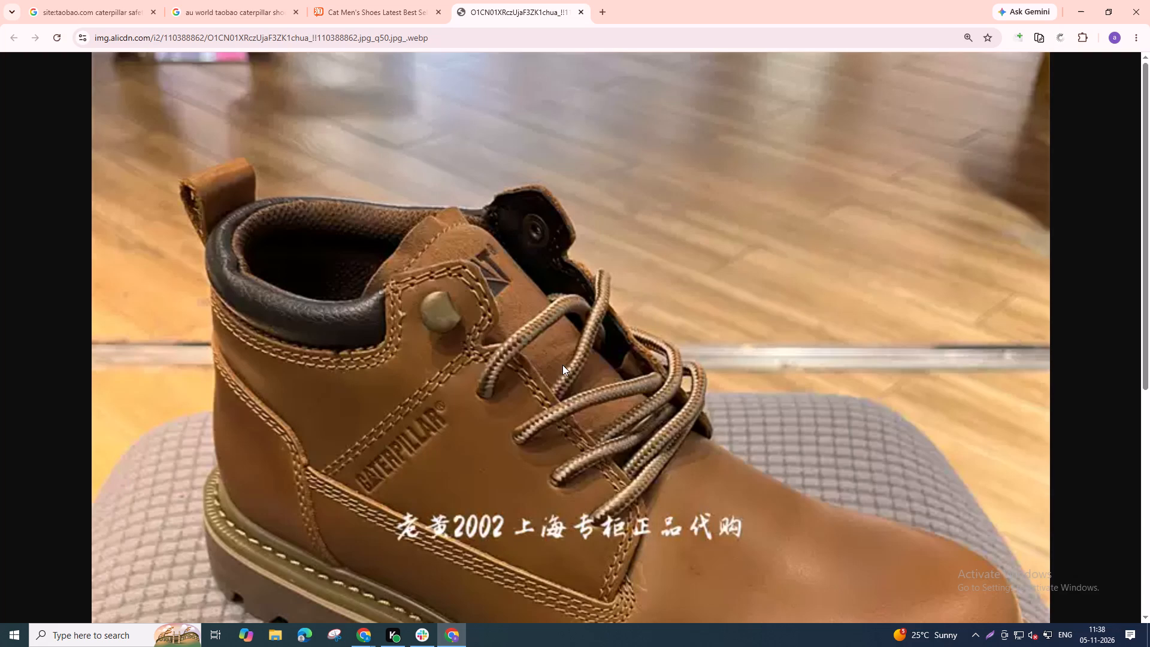
pyautogui.hotkey('ctrl', 'w')
# Copy the CAT P727686 low-top boots link into row 29786 of the New Work sheet's Links column and return to Taobao.
pyautogui.rightClick(544, 544)
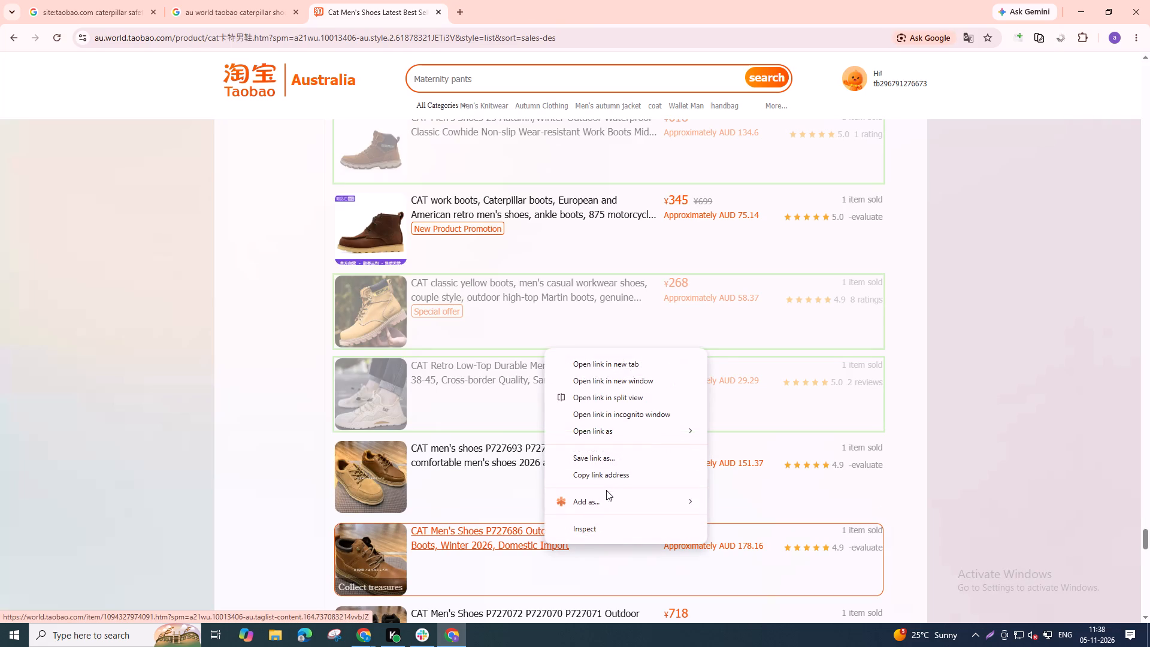
pyautogui.click(615, 476)
pyautogui.hotkey('alt', 'Tab')
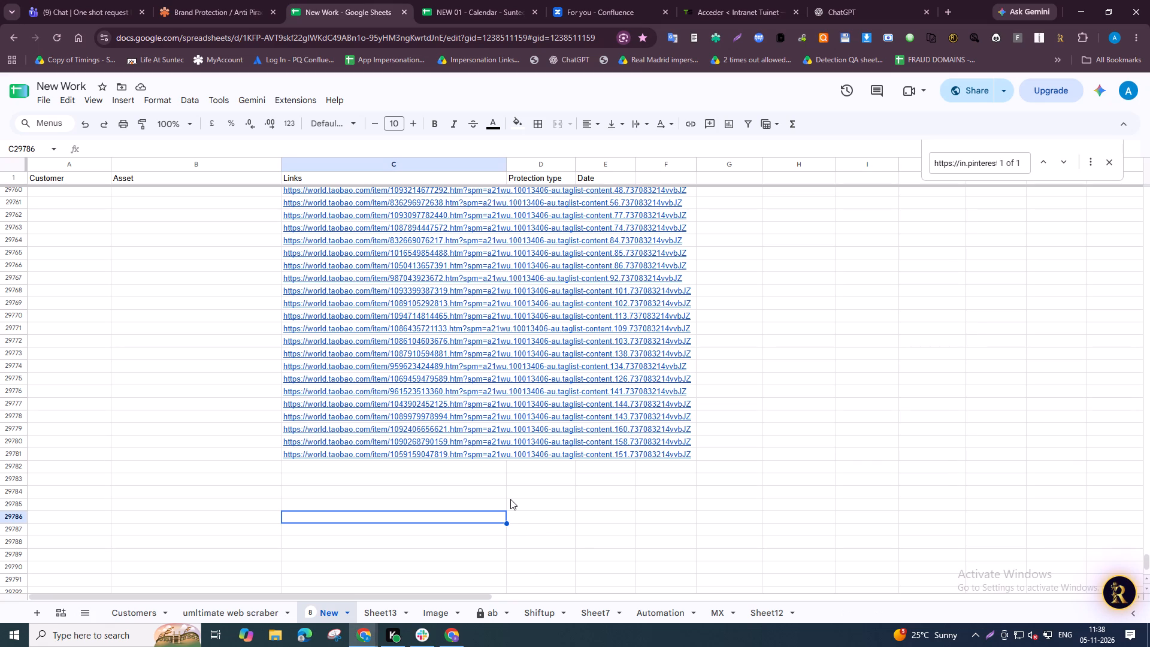
pyautogui.hotkey('ctrl', 'v')
pyautogui.hotkey('alt', 'Tab')
# Check the product image of the CAT P727072 P727070 P727071 outdoor casual boots in a separate tab and close it.
pyautogui.scroll(-6, 537, 409)
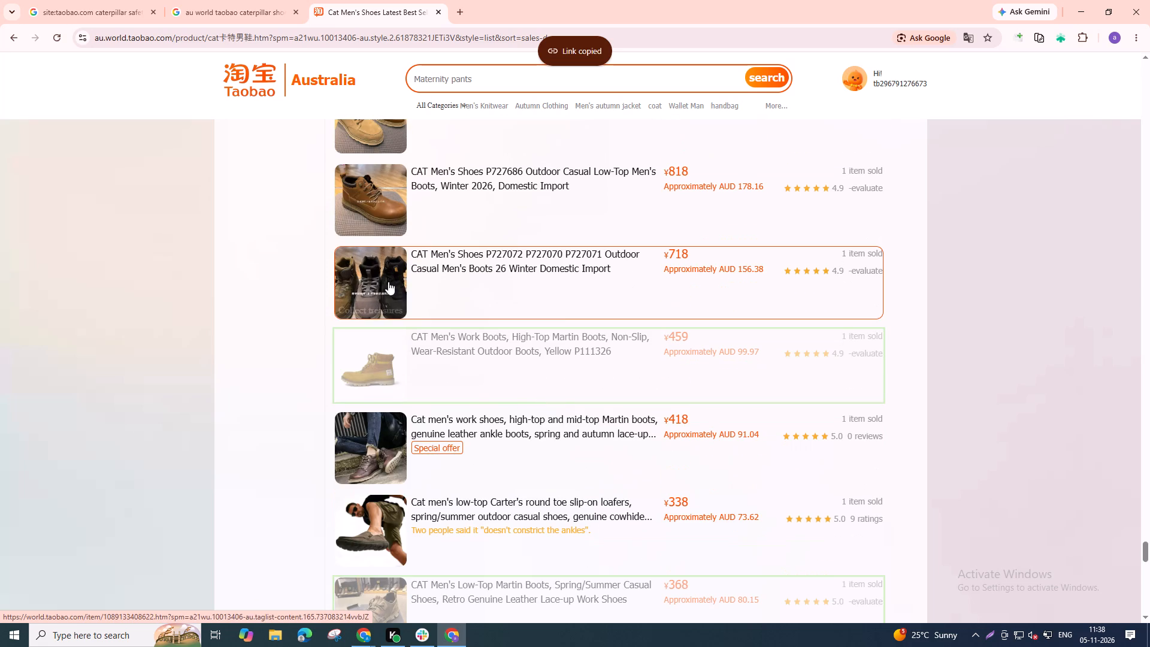
pyautogui.rightClick(388, 281)
pyautogui.click(444, 456)
pyautogui.click(506, 0)
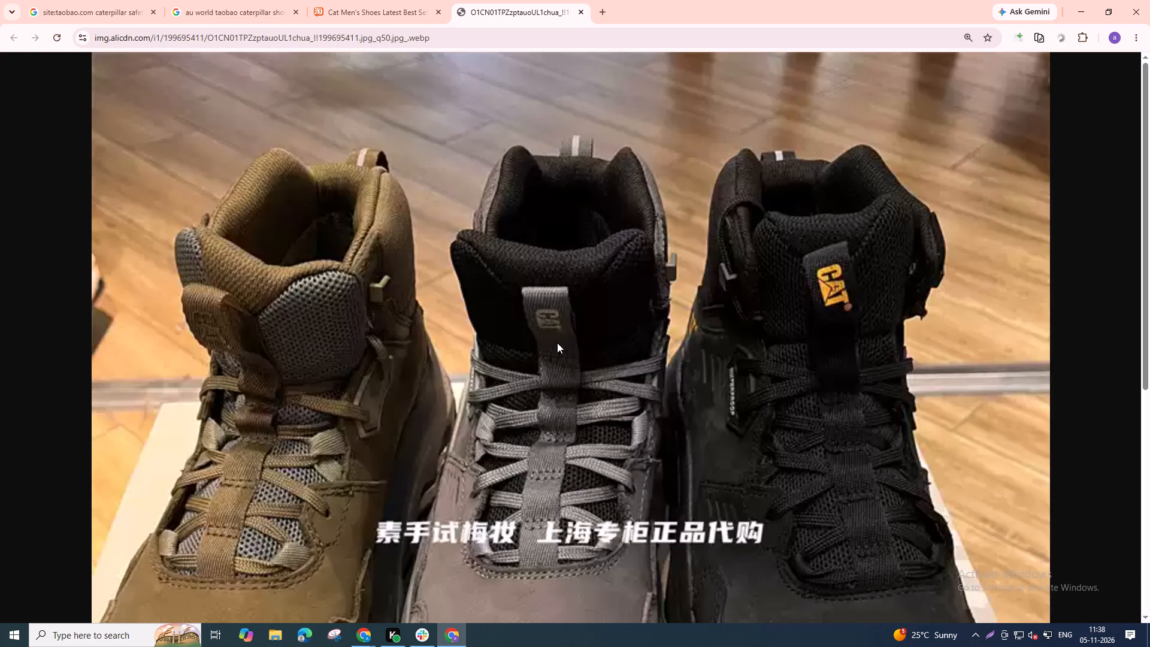
pyautogui.hotkey('ctrl', 'w')
# Copy the CAT P727072 P727070 P727071 boots link into row 29784 of the New Work sheet's Links column and return to Taobao.
pyautogui.rightClick(535, 272)
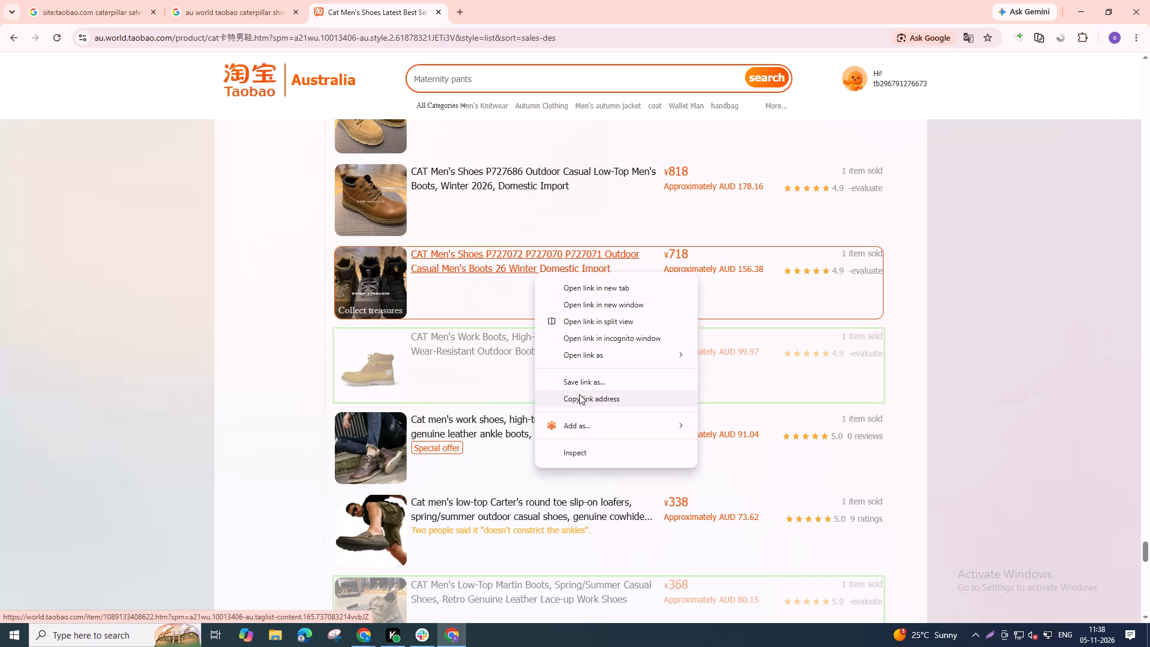
pyautogui.click(579, 394)
pyautogui.hotkey('alt', 'Tab')
pyautogui.click(492, 492)
pyautogui.hotkey('ctrl', 'v')
pyautogui.hotkey('alt', 'Tab')
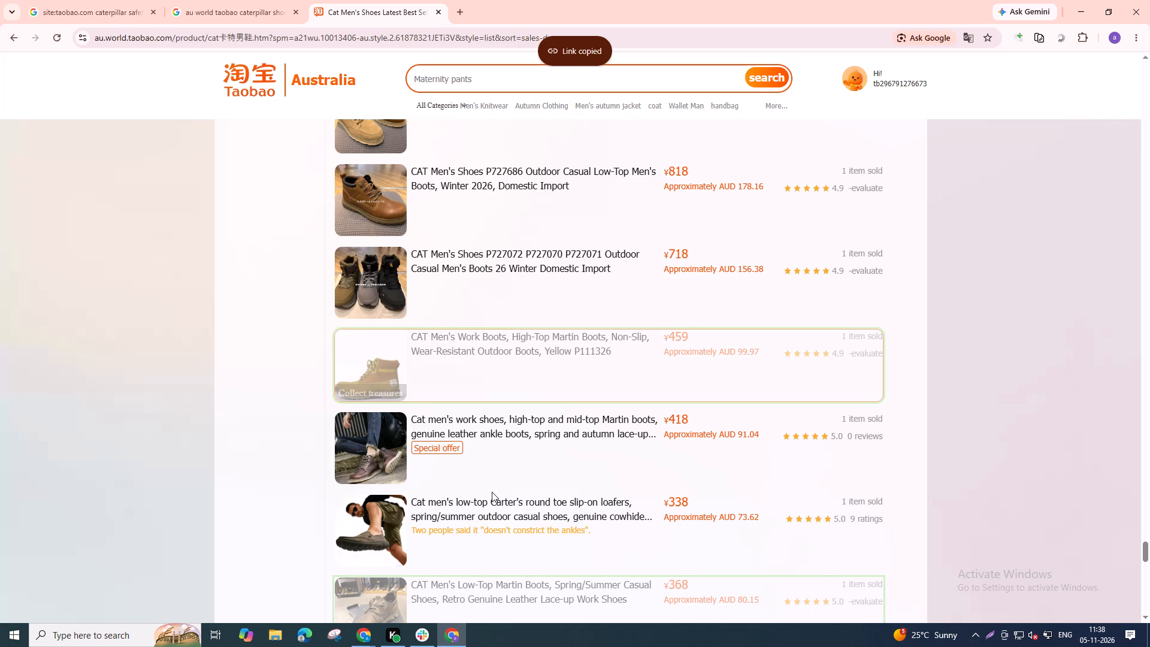
# Check the product image of the Cat high-top and mid-top Martin work shoes in a separate tab and close it.
pyautogui.rightClick(371, 449)
pyautogui.click(435, 315)
pyautogui.click(511, 0)
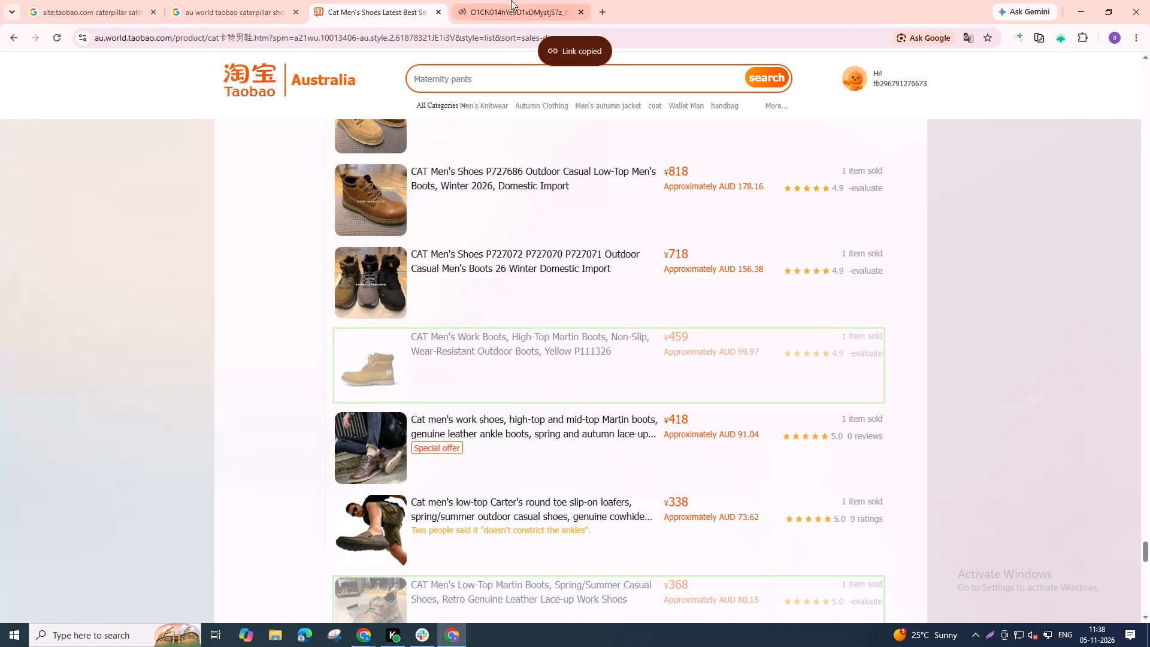
pyautogui.scroll(-6, 607, 397)
pyautogui.hotkey('ctrl', 'w')
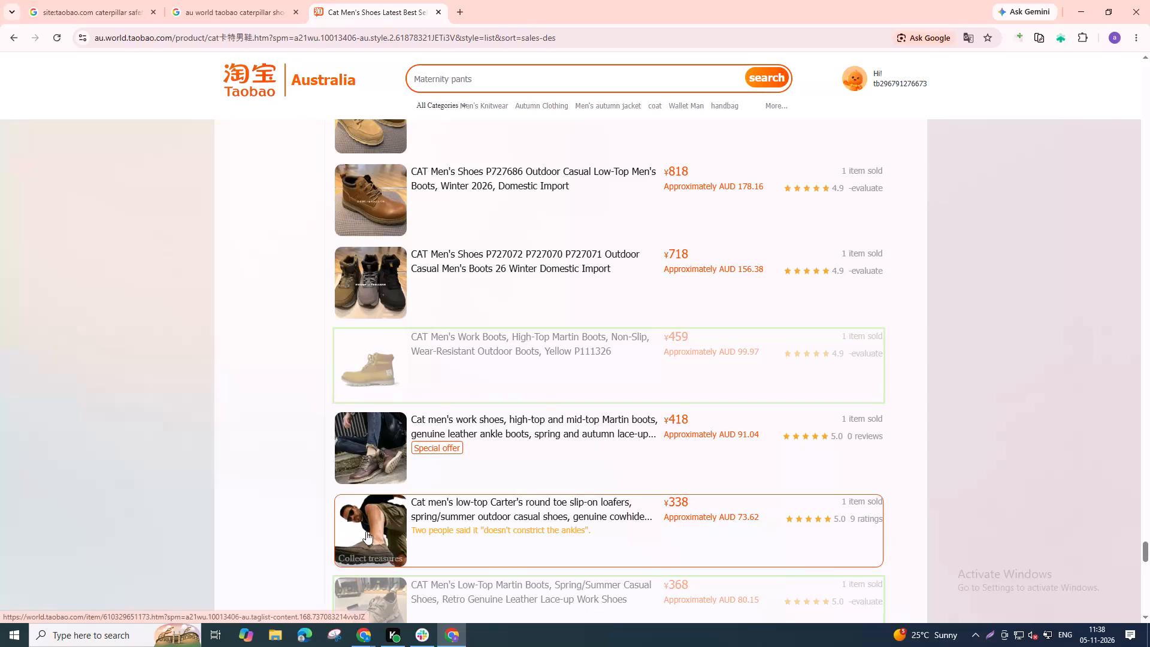
# Check the product image of the Cat low-top Carter's round toe slip-on loafers in a separate tab and close it.
pyautogui.rightClick(366, 531)
pyautogui.click(417, 397)
pyautogui.click(616, 0)
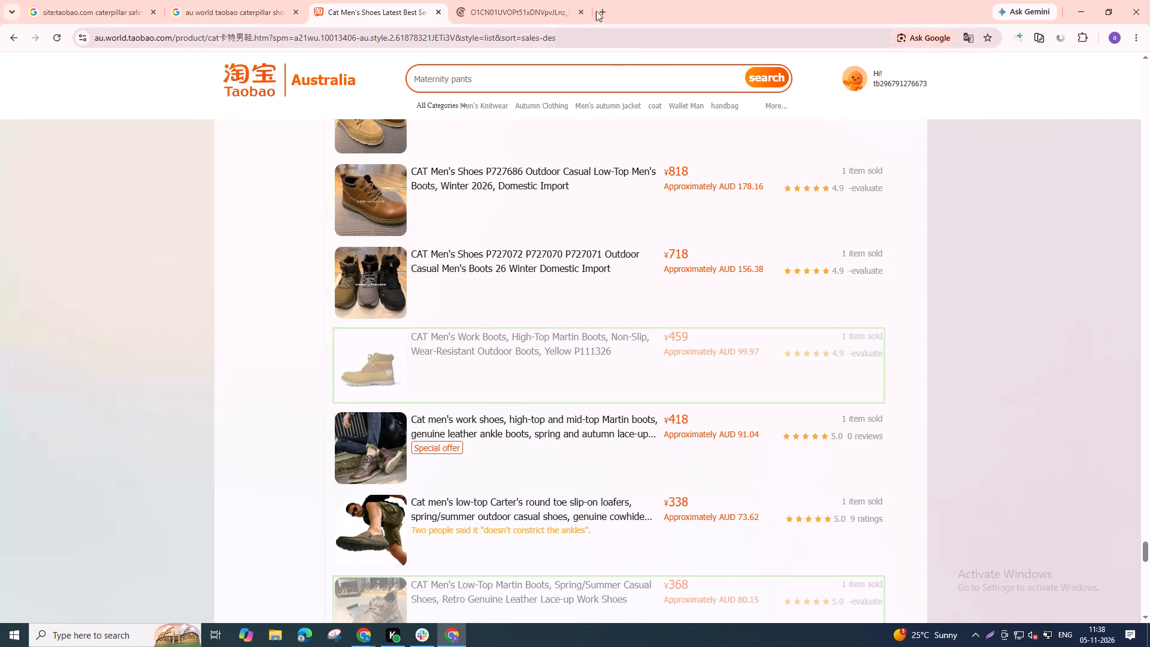
pyautogui.click(575, 0)
pyautogui.scroll(-6, 643, 364)
pyautogui.hotkey('ctrl', 'w')
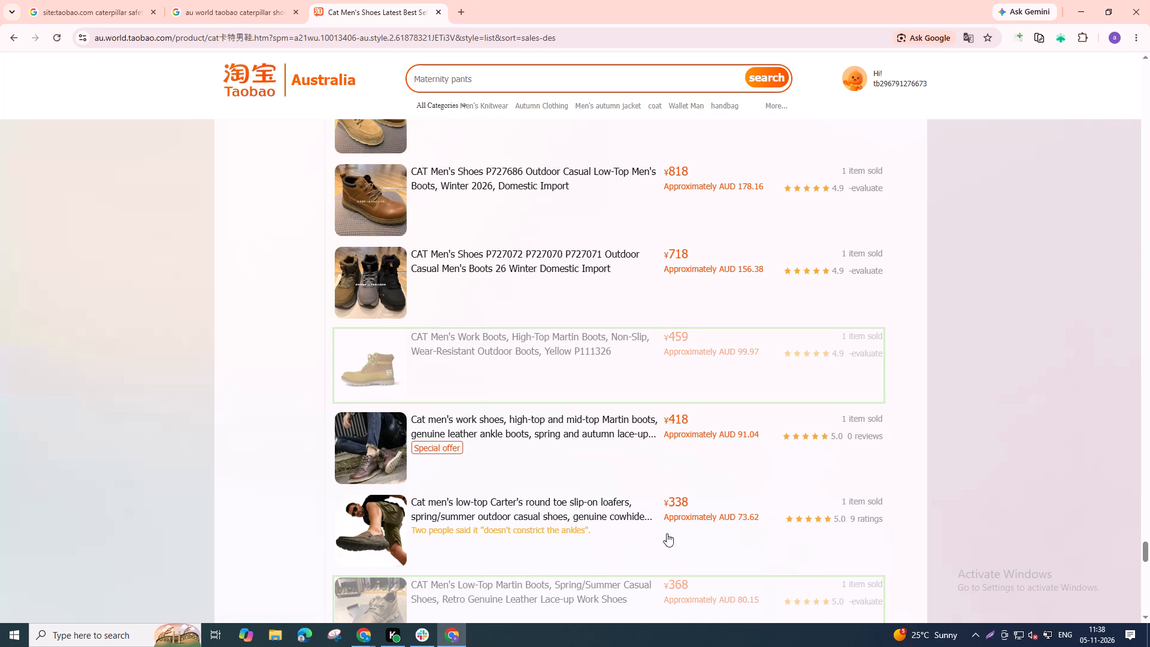
# Check the product image of the CAT genuine leather mid-top British retro casual shoes in a separate tab and close it.
pyautogui.scroll(-8, 594, 473)
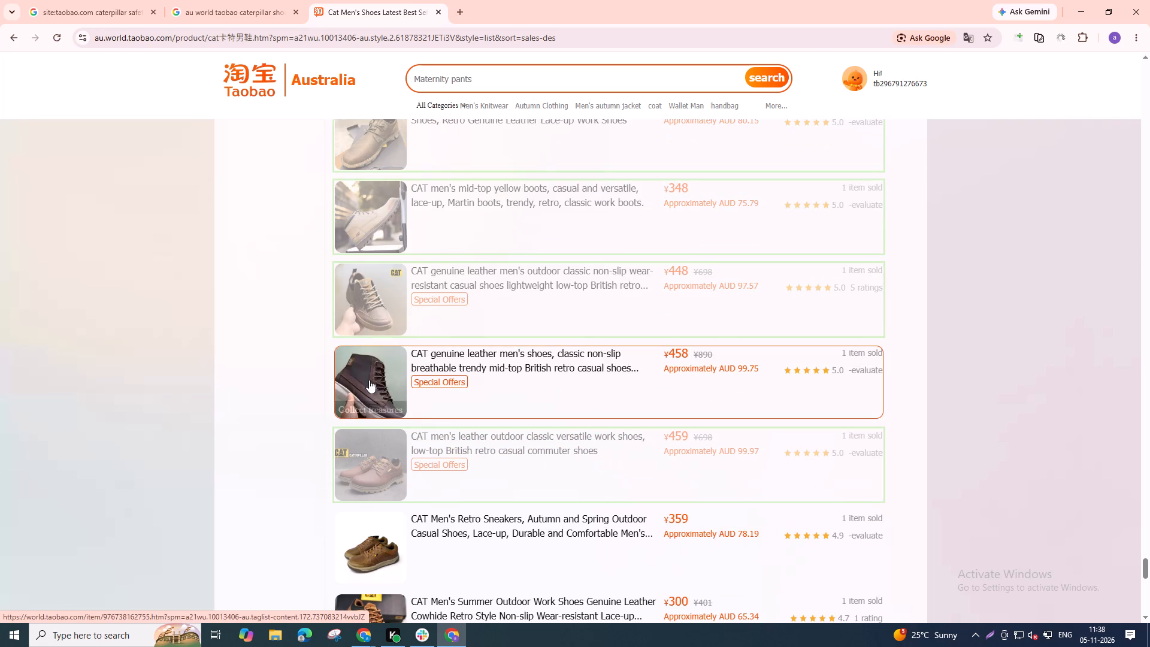
pyautogui.rightClick(368, 376)
pyautogui.click(452, 238)
pyautogui.click(532, 0)
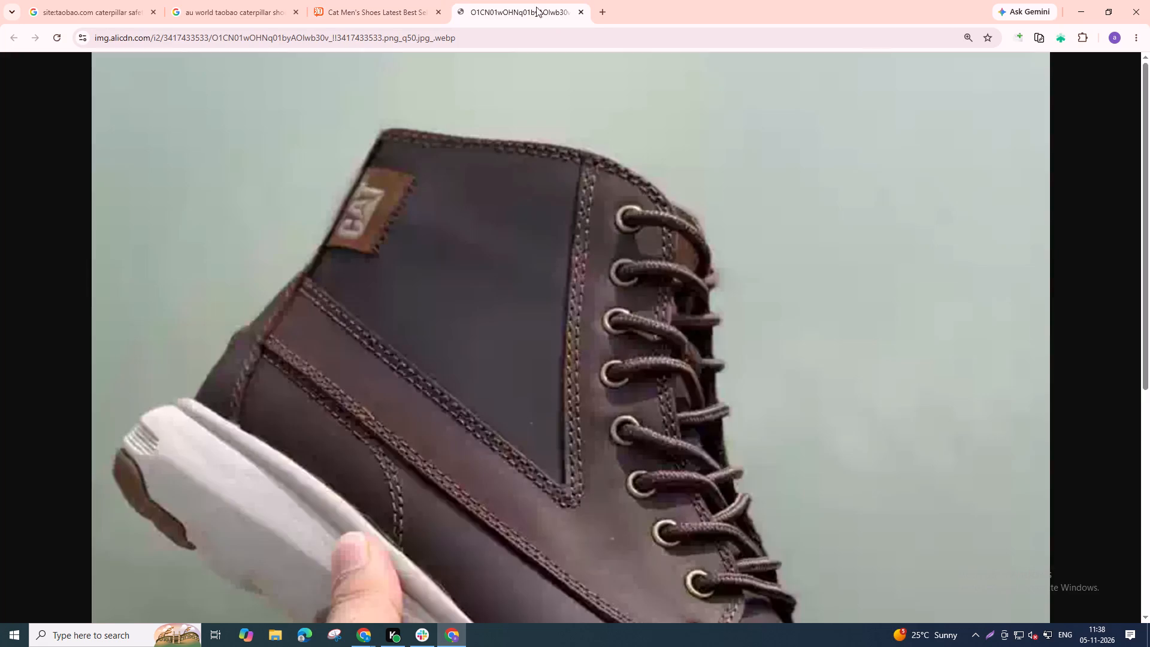
pyautogui.scroll(-6, 627, 338)
pyautogui.scroll(6, 630, 391)
pyautogui.hotkey('ctrl', 'w')
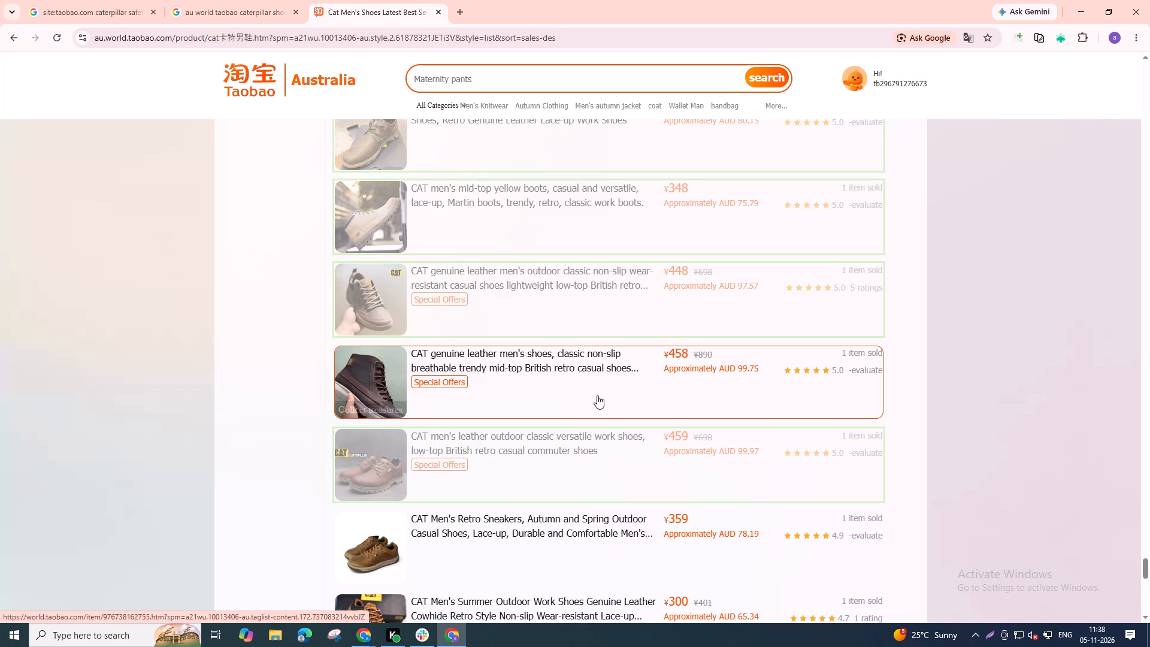
# Copy the CAT mid-top British retro shoes link into row 29783 of the New Work sheet's Links column and return to Taobao.
pyautogui.rightClick(610, 362)
pyautogui.click(668, 494)
pyautogui.hotkey('alt', 'Tab')
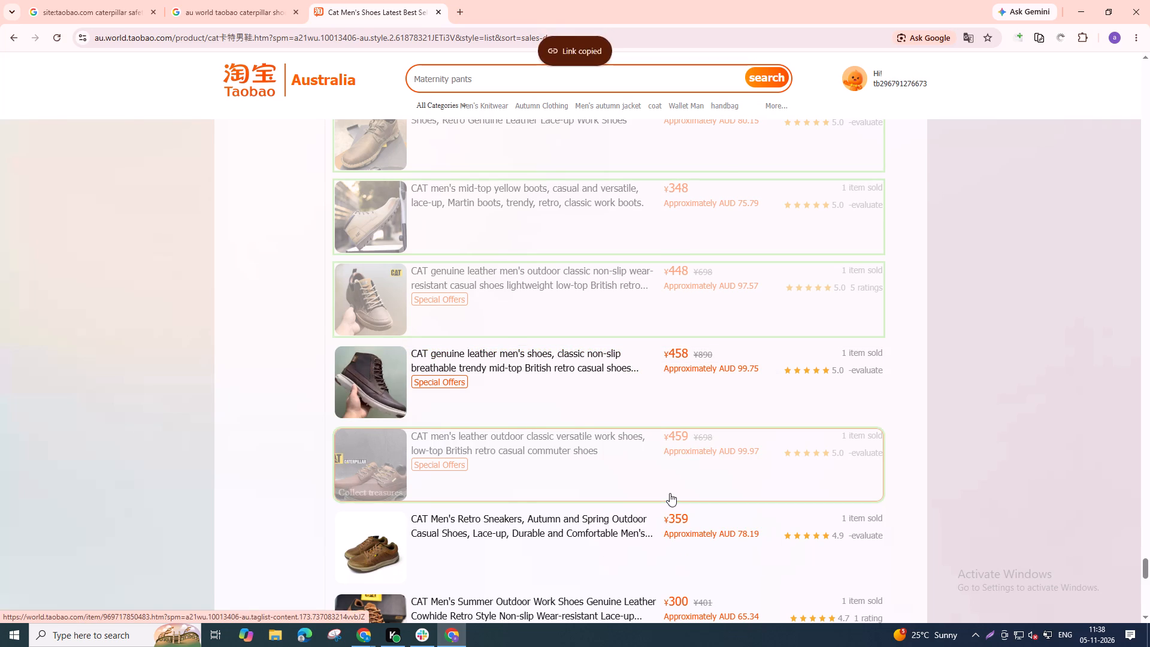
pyautogui.click(488, 479)
pyautogui.hotkey('ctrl', 'v')
pyautogui.hotkey('alt', 'Tab')
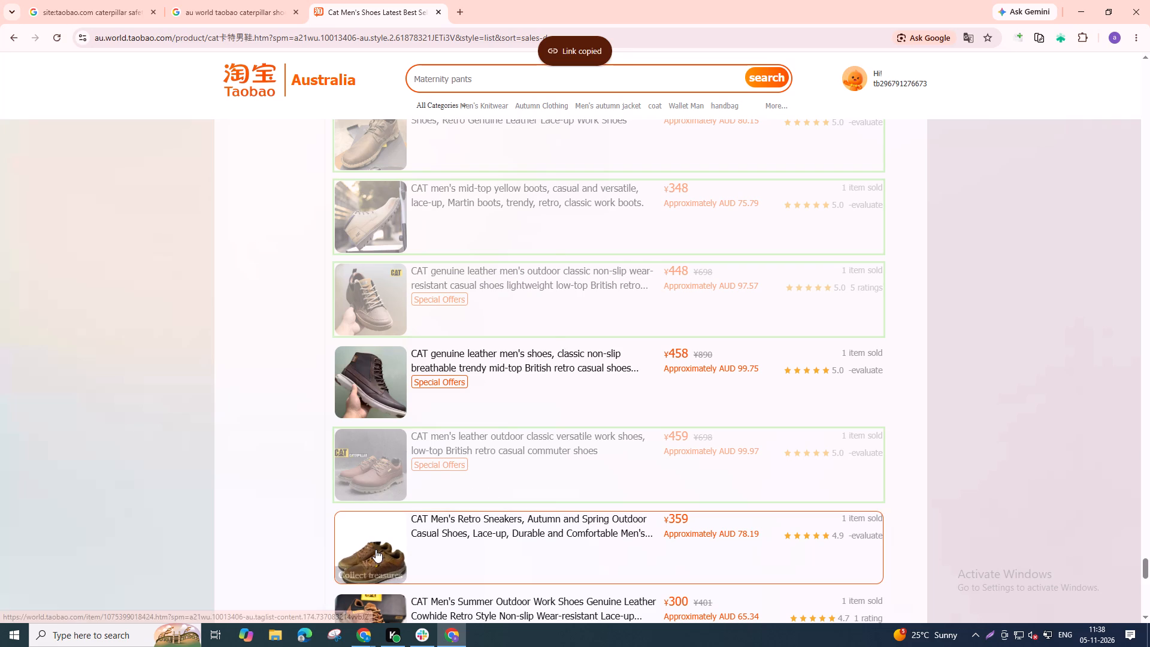
# Check the product image of the CAT Men's Retro Sneakers, Autumn and Spring Outdoor Casual Shoes, in a separate tab and close it.
pyautogui.rightClick(376, 549)
pyautogui.click(414, 415)
pyautogui.click(536, 0)
pyautogui.scroll(-7, 650, 461)
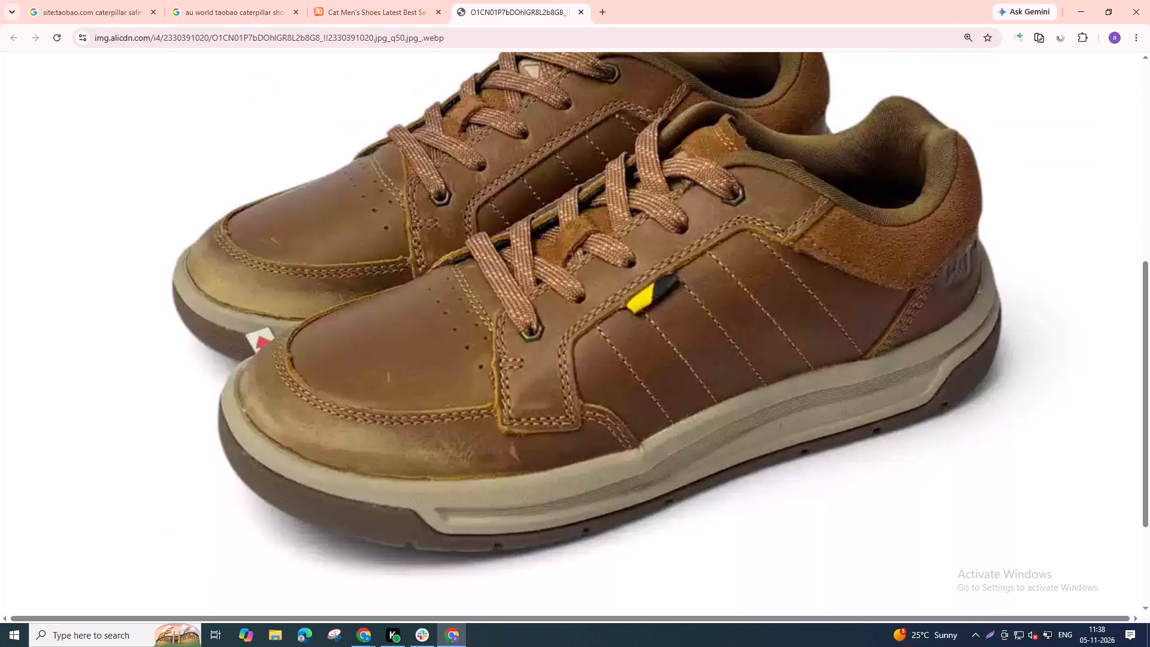
pyautogui.hotkey('ctrl', 'w')
# Check the product image of the CAT Men's Summer Outdoor Work Shoes in a separate tab and close it.
pyautogui.scroll(-2, 656, 524)
pyautogui.rightClick(371, 501)
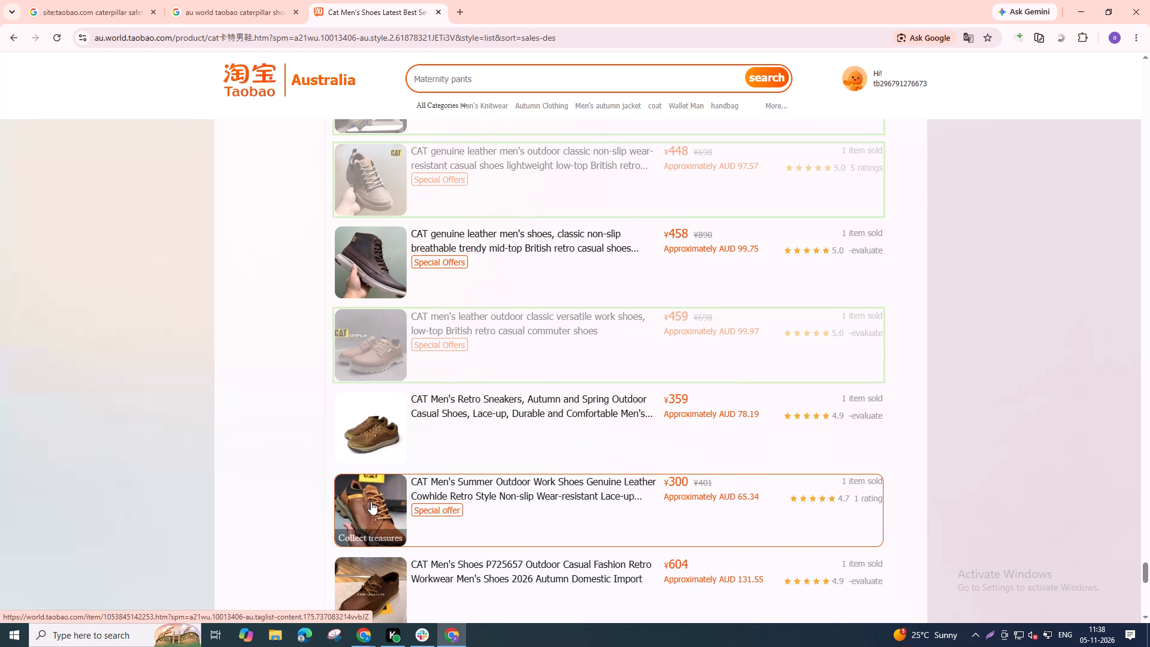
pyautogui.click(422, 366)
pyautogui.click(486, 0)
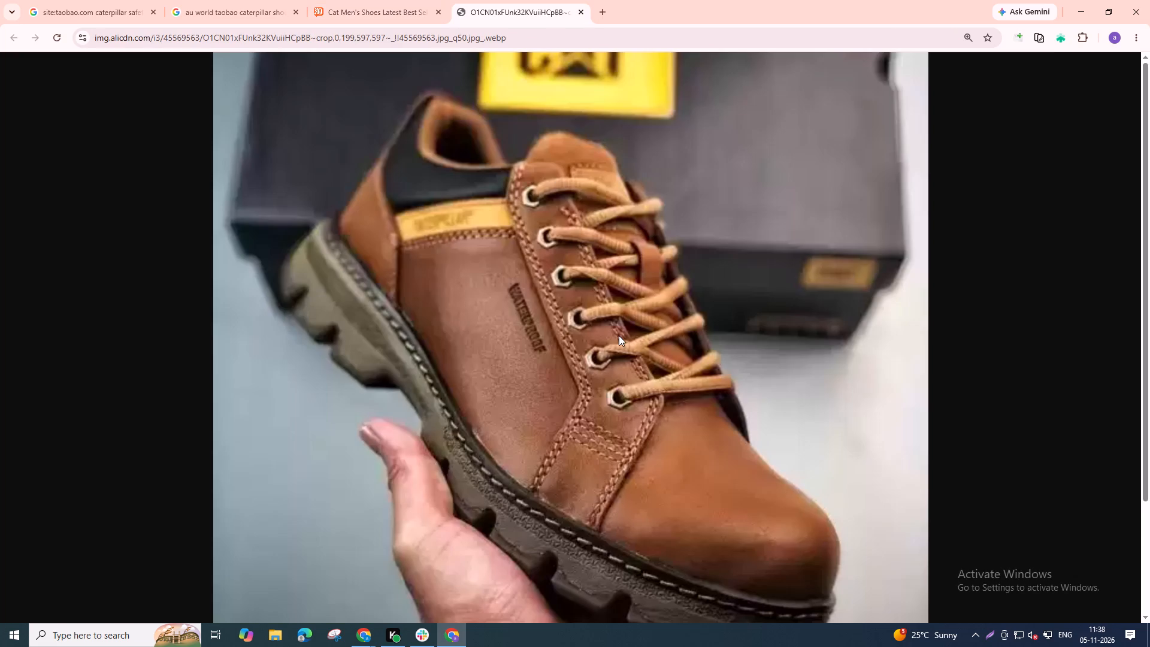
pyautogui.hotkey('ctrl', 'w')
# Check the product image of the CAT Men's Autumn/Winter high-top black Martin boots in a separate tab and close it.
pyautogui.scroll(-3, 620, 345)
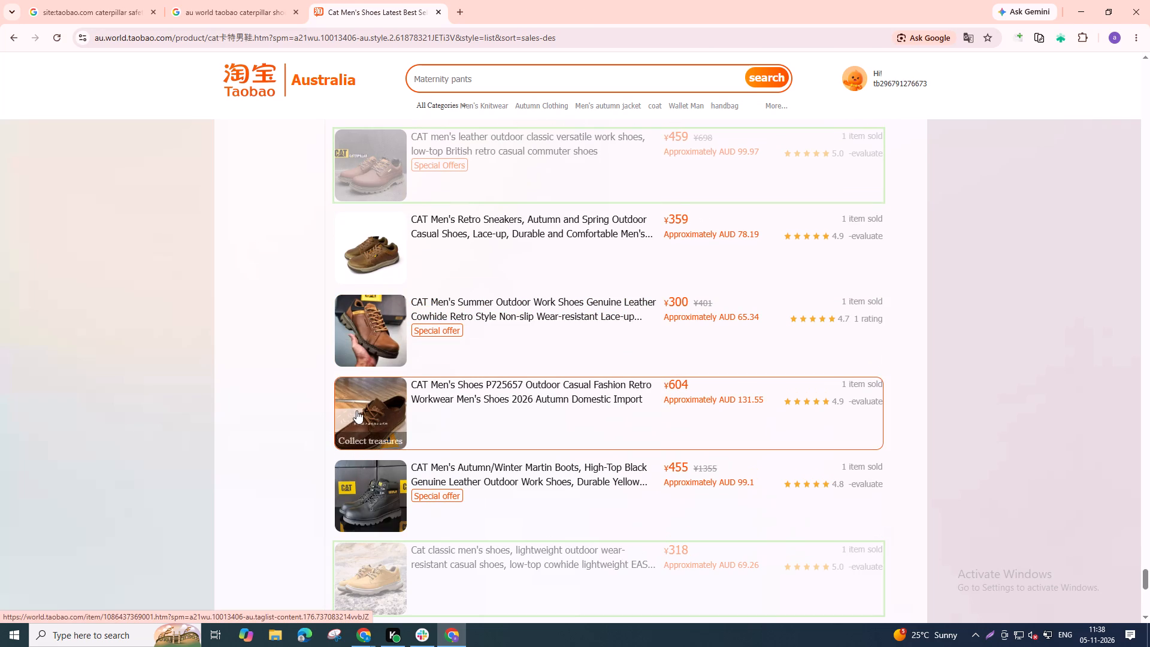
pyautogui.rightClick(370, 484)
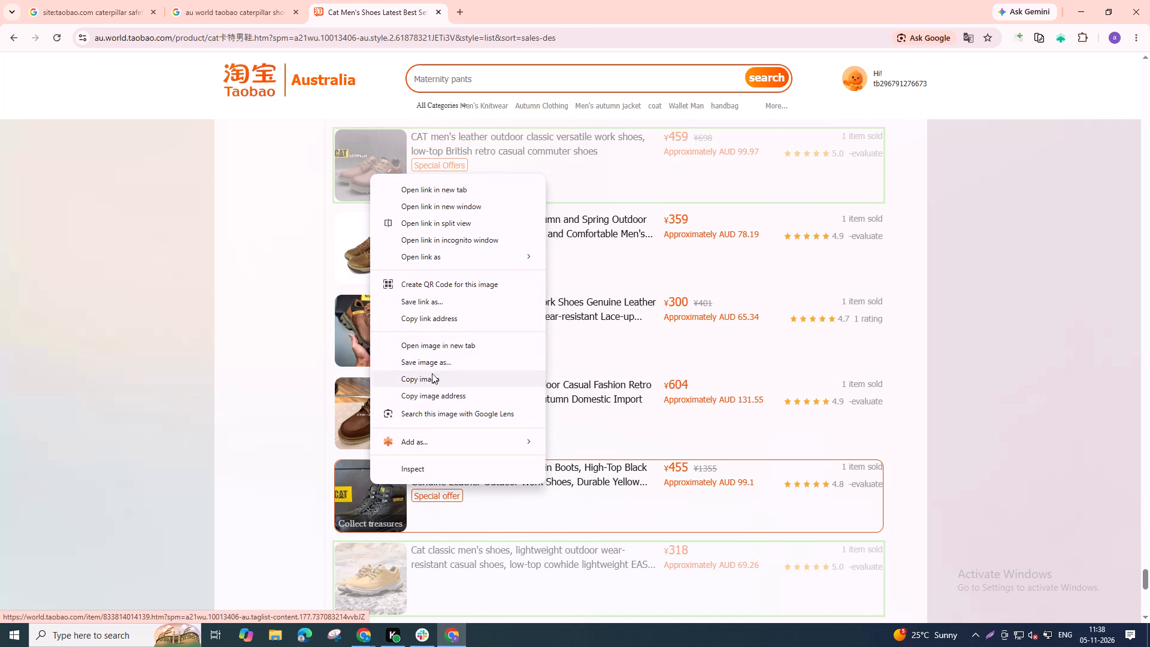
pyautogui.click(466, 350)
pyautogui.click(575, 0)
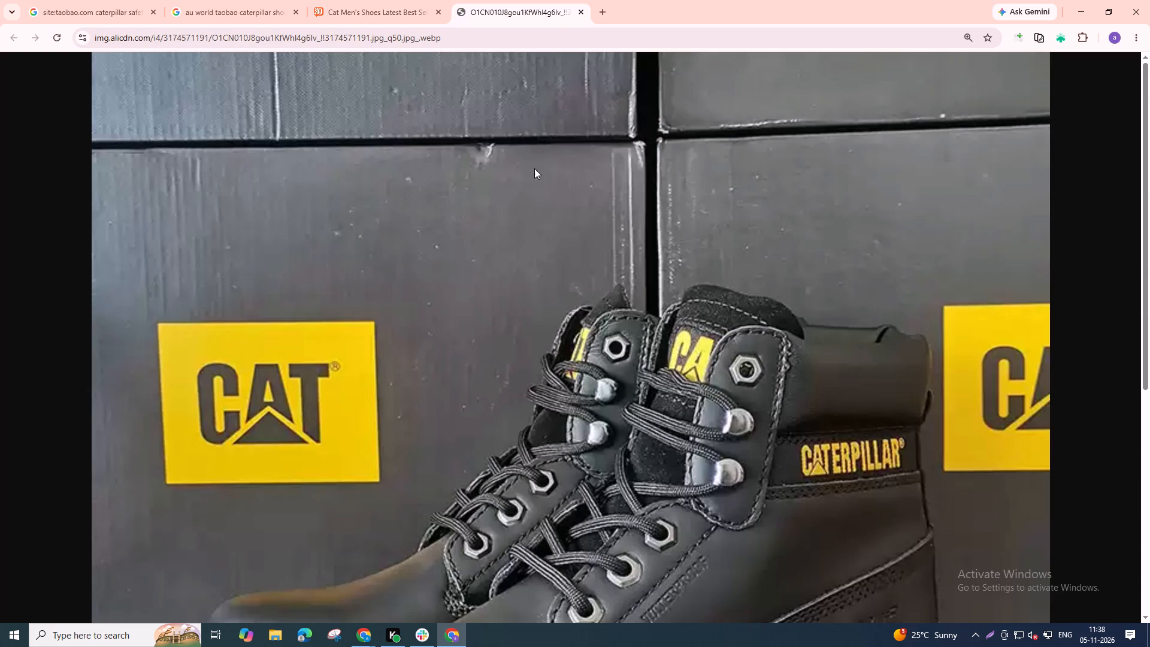
pyautogui.scroll(-6, 568, 286)
pyautogui.hotkey('ctrl', 'w')
# Copy the CAT Autumn/Winter high-top Martin boots link into row 29785 of the New Work sheet's Links column and return to Taobao.
pyautogui.rightClick(552, 479)
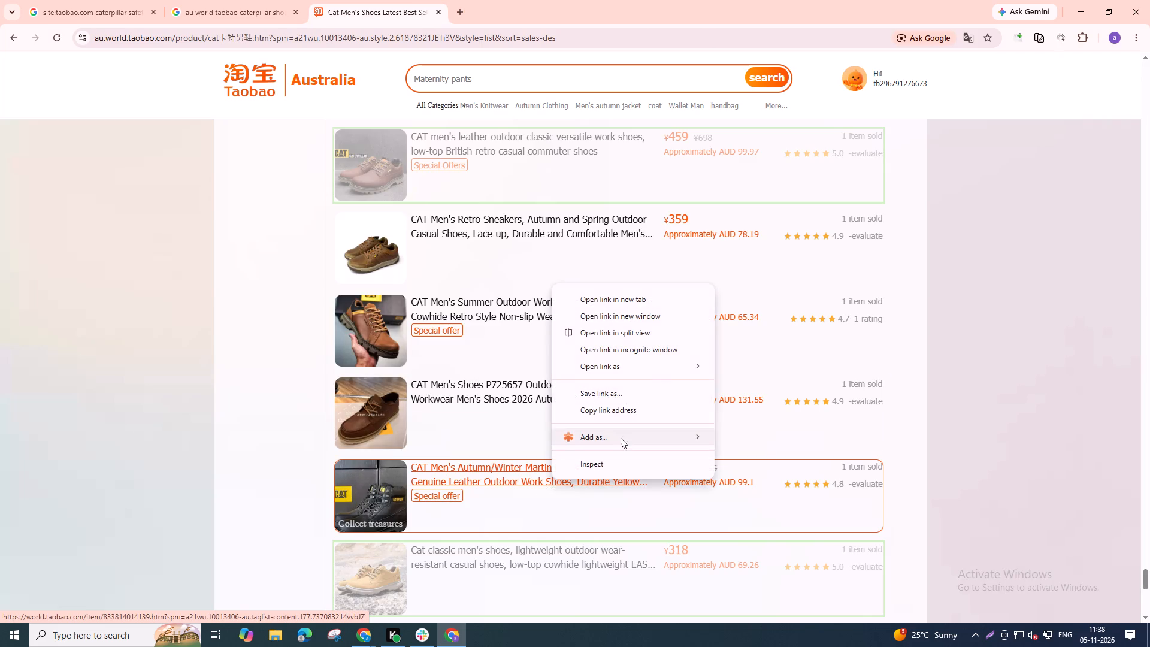
pyautogui.click(636, 410)
pyautogui.hotkey('alt', 'Tab')
pyautogui.click(482, 503)
pyautogui.hotkey('ctrl', 'v')
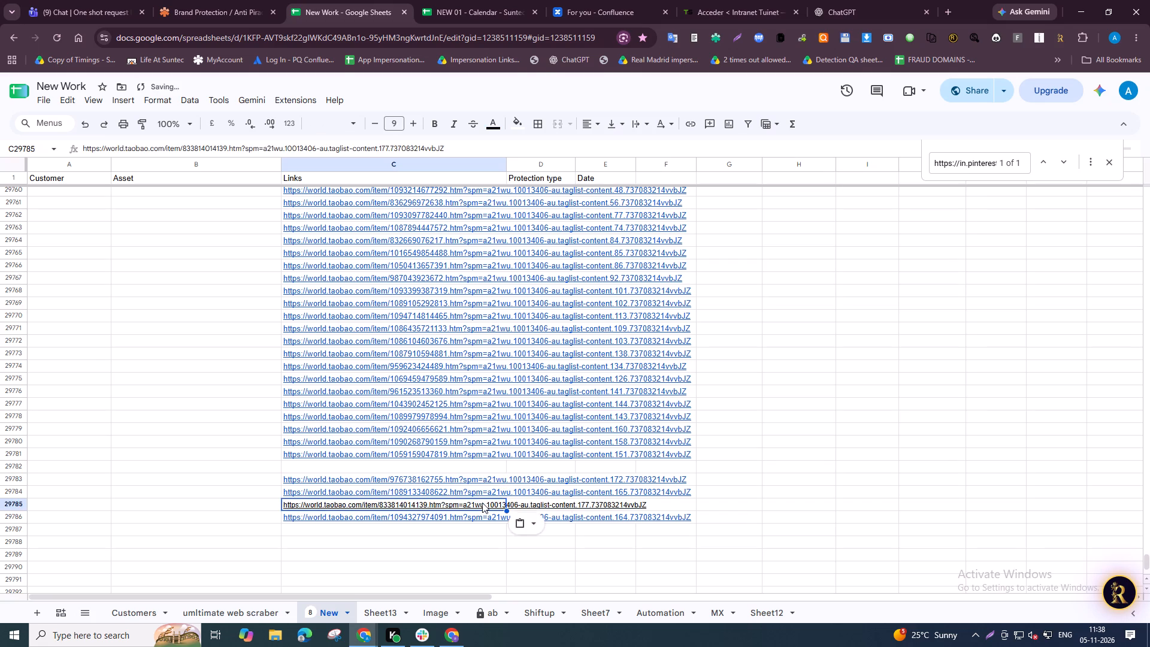
pyautogui.hotkey('alt', 'Tab')
# Check the product image of the CAT P725657 outdoor casual workwear shoes in a separate tab and close it.
pyautogui.rightClick(377, 414)
pyautogui.click(450, 279)
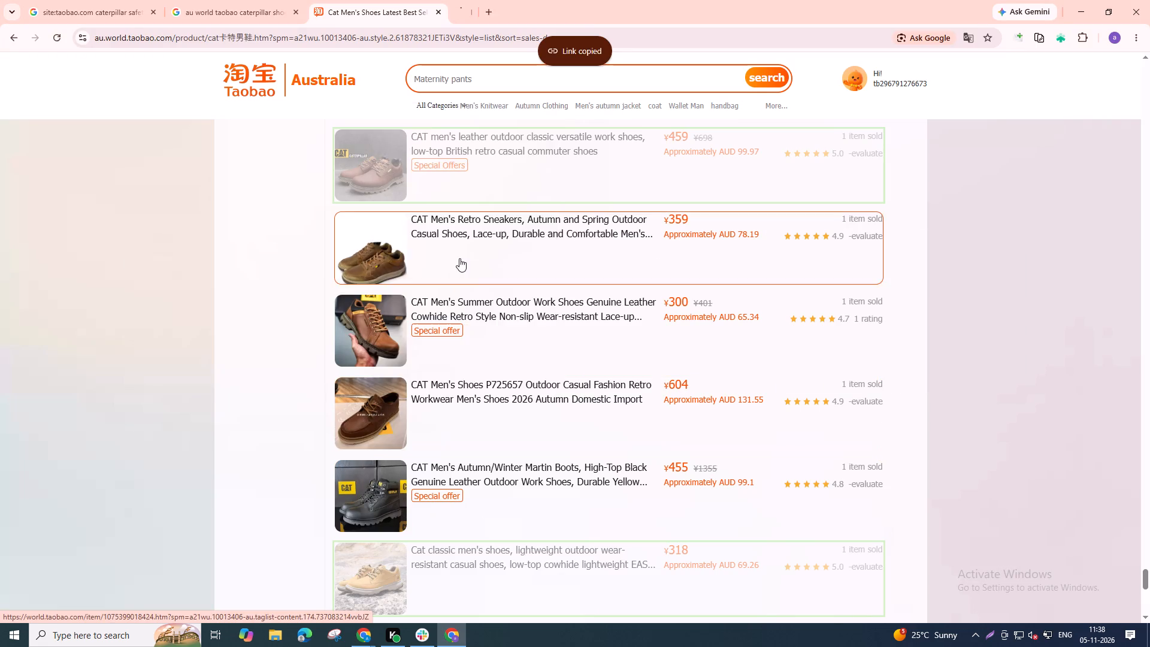
pyautogui.click(530, 0)
pyautogui.scroll(-3, 668, 382)
pyautogui.hotkey('ctrl', 'w')
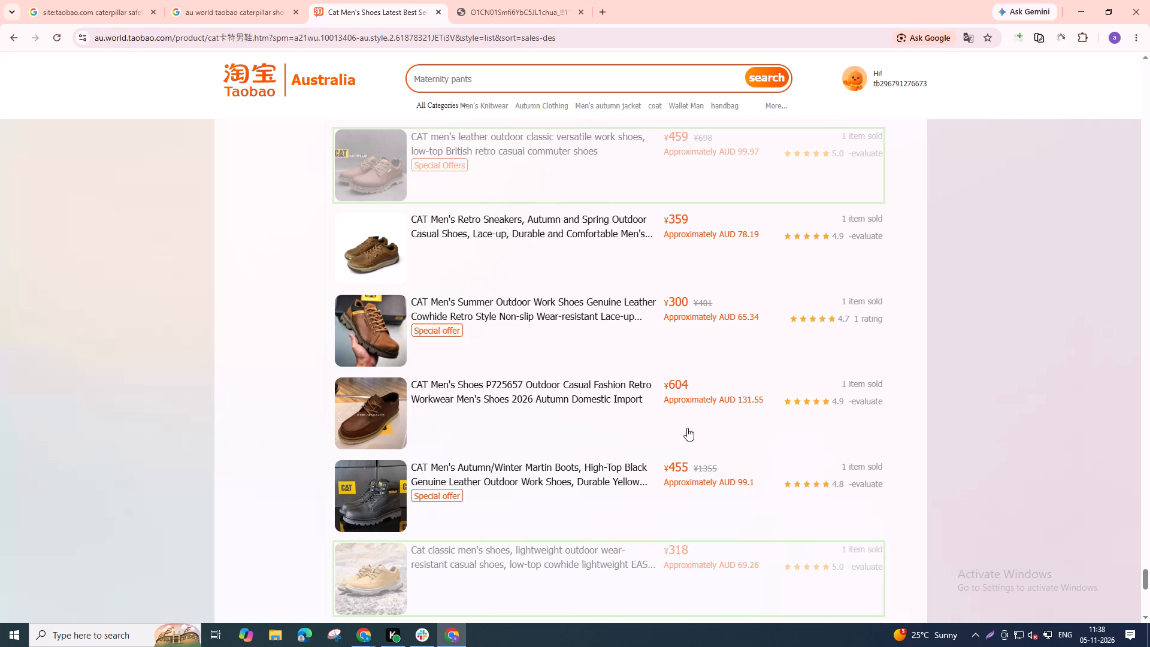
# Copy the CAT P725657 outdoor casual workwear shoes link into row 29782 of the New Work sheet's Links column and return to Taobao.
pyautogui.rightClick(547, 389)
pyautogui.click(644, 518)
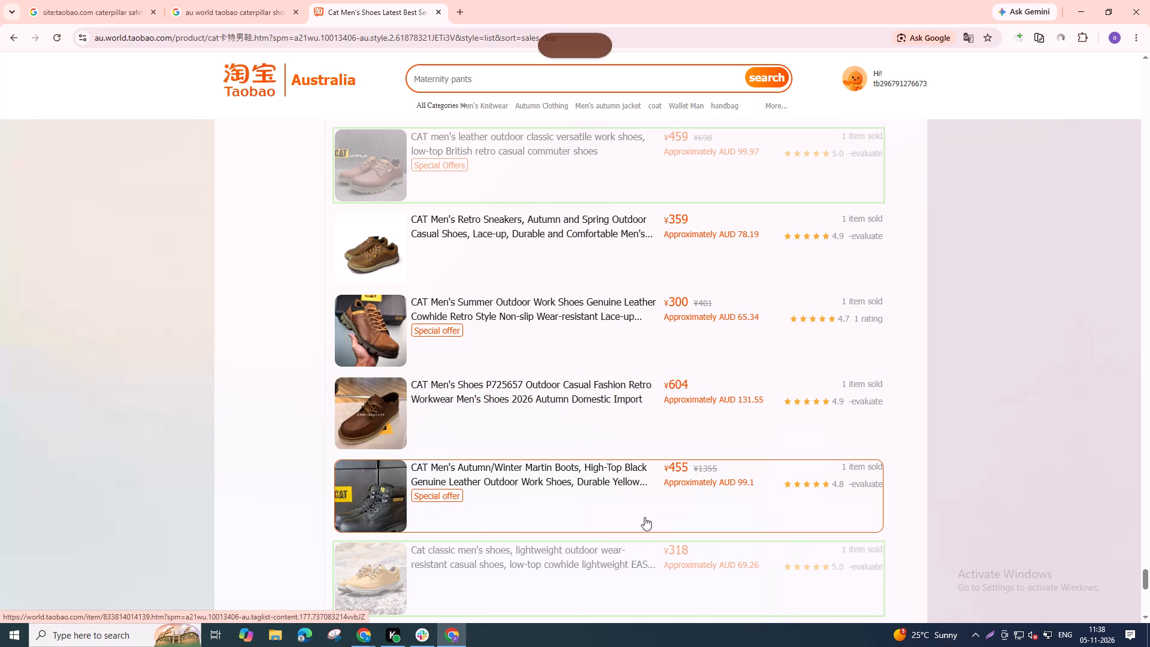
pyautogui.hotkey('alt', 'Tab')
pyautogui.click(495, 468)
pyautogui.hotkey('ctrl', 'v')
pyautogui.hotkey('ctrl', 'Down')
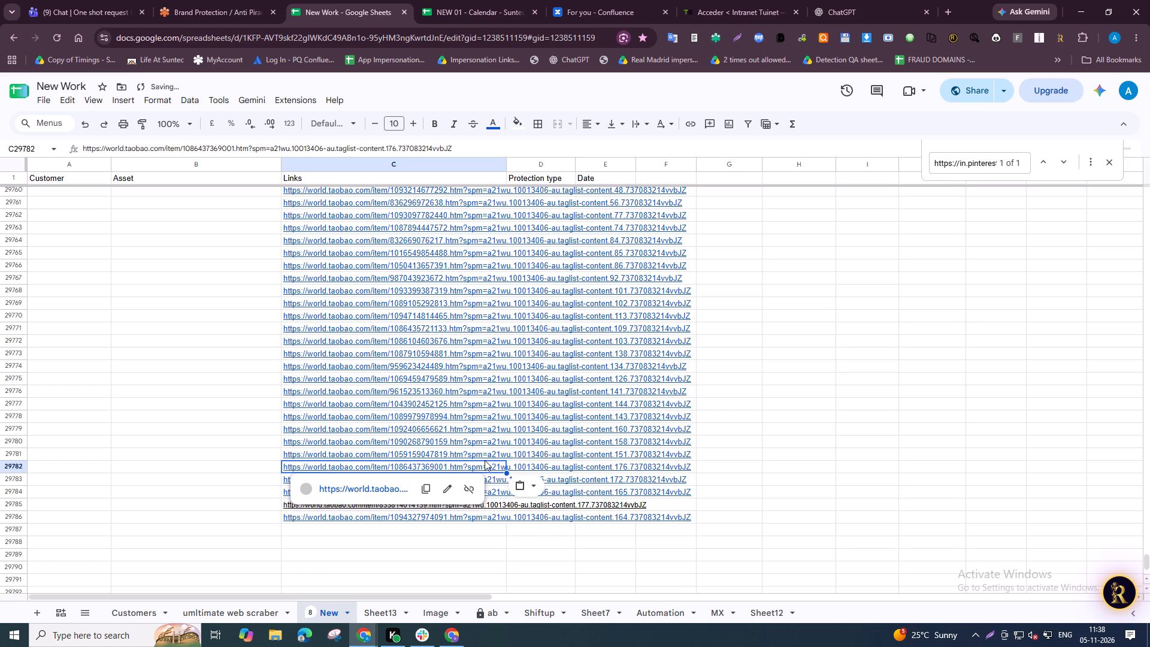
pyautogui.hotkey('ctrl', 'shift', 'Up')
pyautogui.scroll(-3, 485, 460)
pyautogui.click(423, 468)
pyautogui.hotkey('alt', 'Tab')
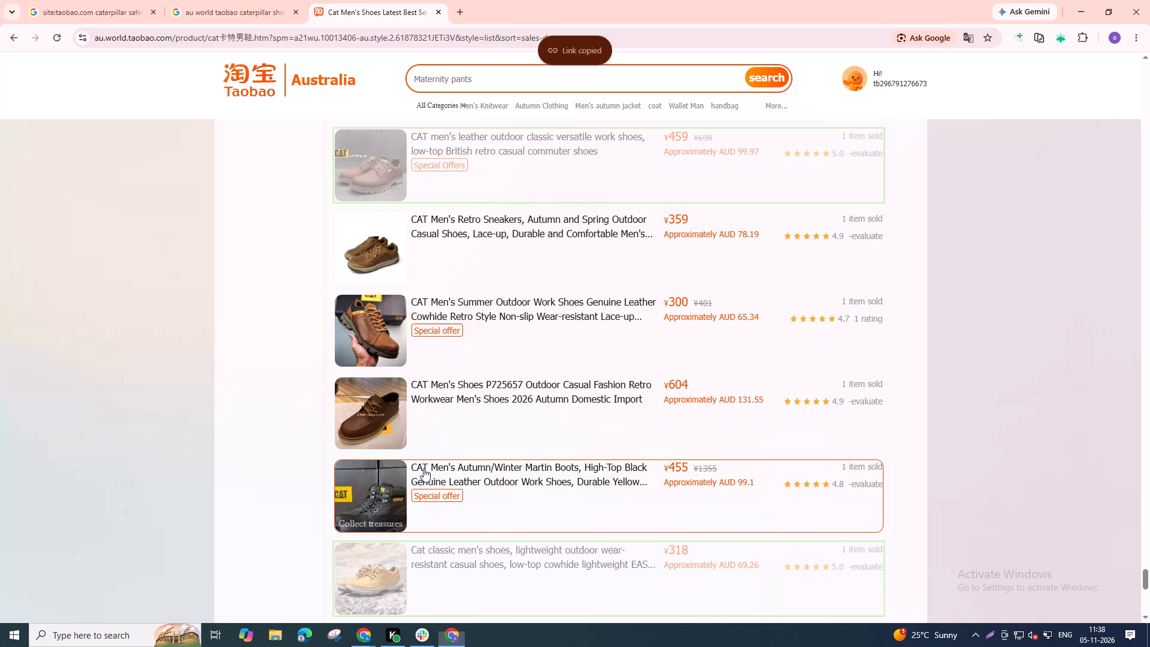
# Copy the ¥415 CAT high-top autumn/winter cowhide work shoes link into row 29787 of the Links column and return to Taobao.
pyautogui.scroll(-7, 450, 443)
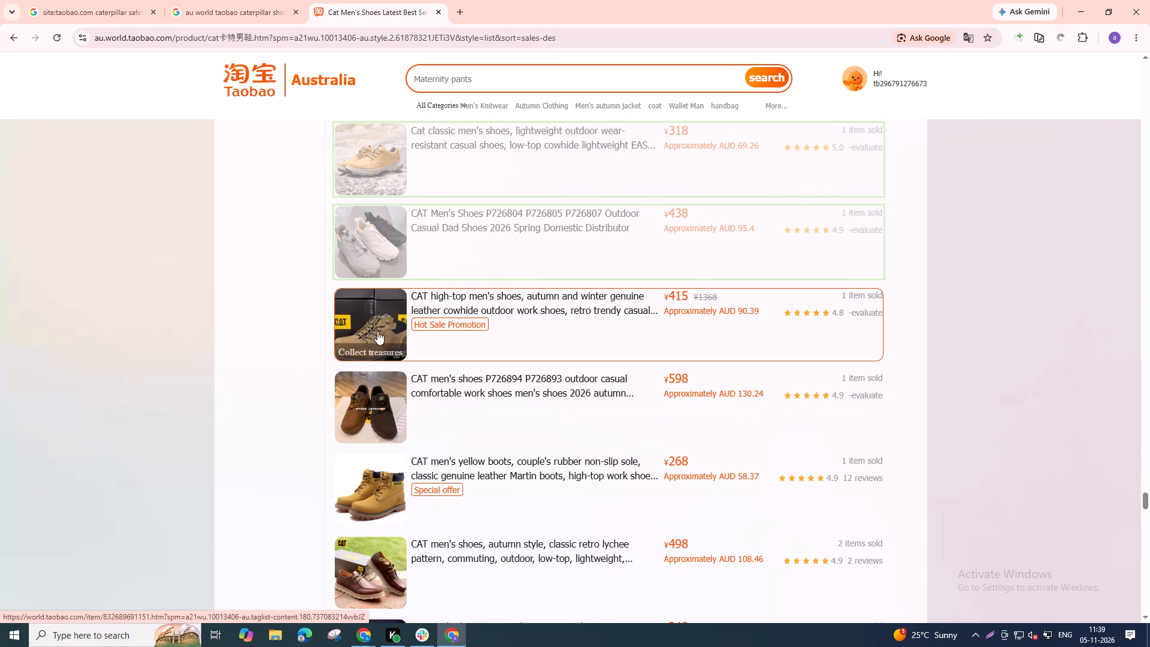
pyautogui.rightClick(607, 313)
pyautogui.click(670, 434)
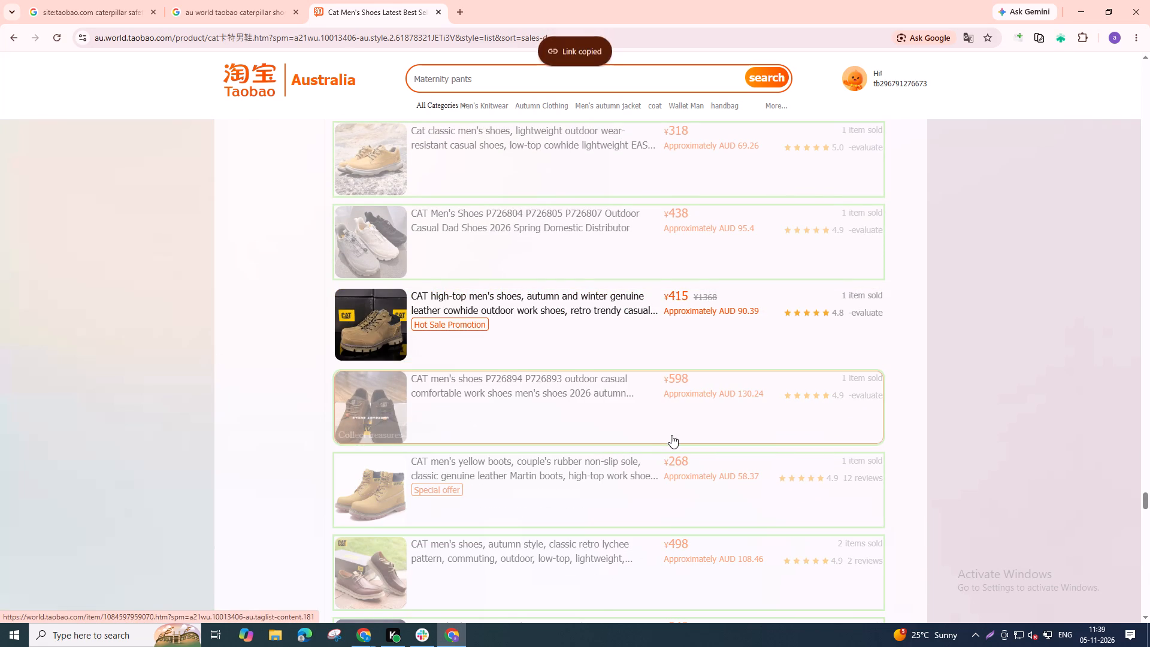
pyautogui.hotkey('alt', 'Tab')
pyautogui.click(453, 386)
pyautogui.hotkey('ctrl', 'v')
pyautogui.click(462, 416)
pyautogui.hotkey('alt', 'Tab')
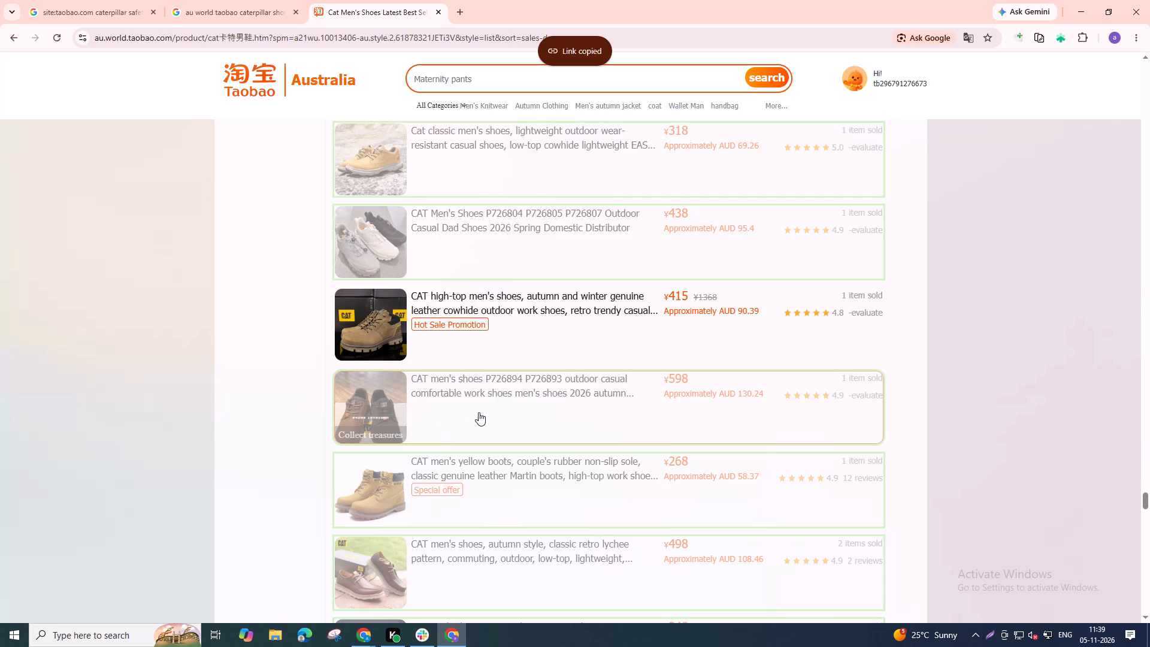
# Check the product image of the ¥359 CAT Men's Genuine Leather Outdoor Casual Shoes in a separate tab and close it.
pyautogui.scroll(-5, 480, 412)
pyautogui.rightClick(375, 427)
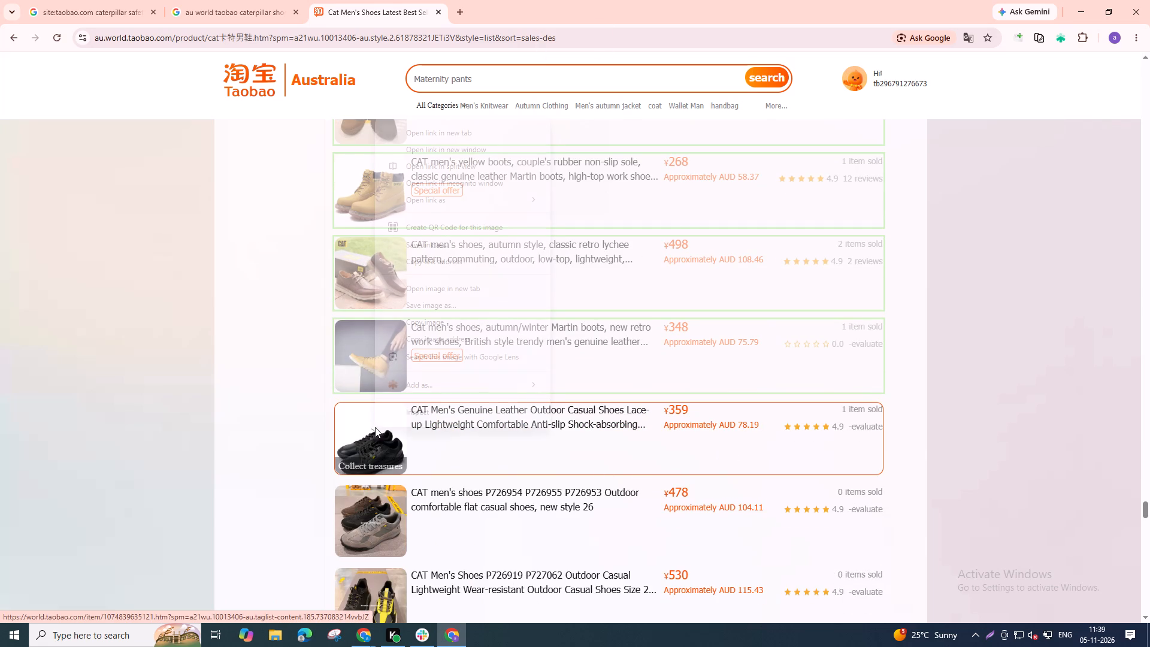
pyautogui.click(462, 293)
pyautogui.click(517, 0)
pyautogui.scroll(-7, 582, 370)
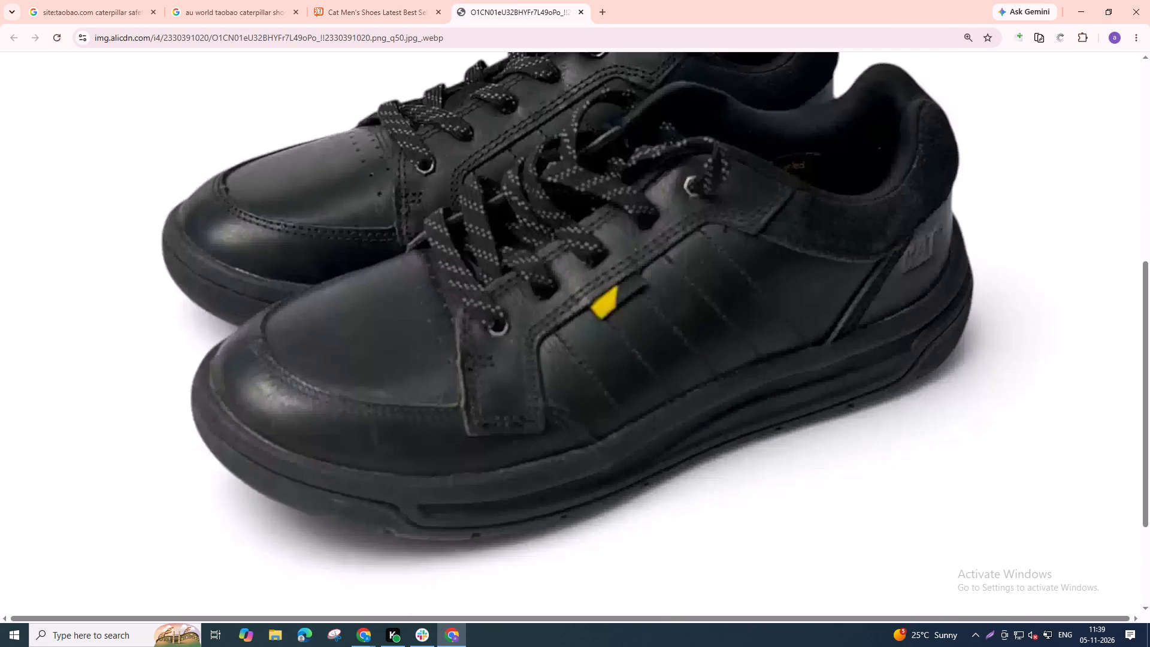
pyautogui.hotkey('ctrl', 'w')
# Check the product image of the CAT P726954 P726955 P726953 flat casual shoes in a separate tab and close it.
pyautogui.rightClick(370, 522)
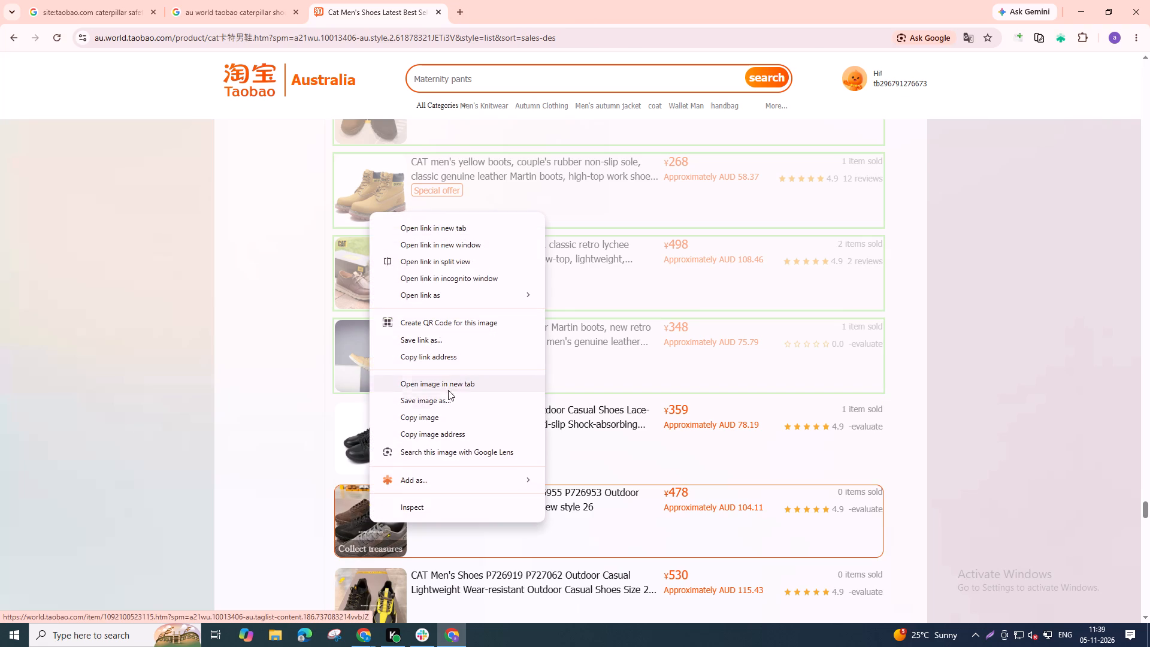
pyautogui.click(449, 388)
pyautogui.click(488, 0)
pyautogui.scroll(-7, 645, 416)
pyautogui.hotkey('ctrl', 'w')
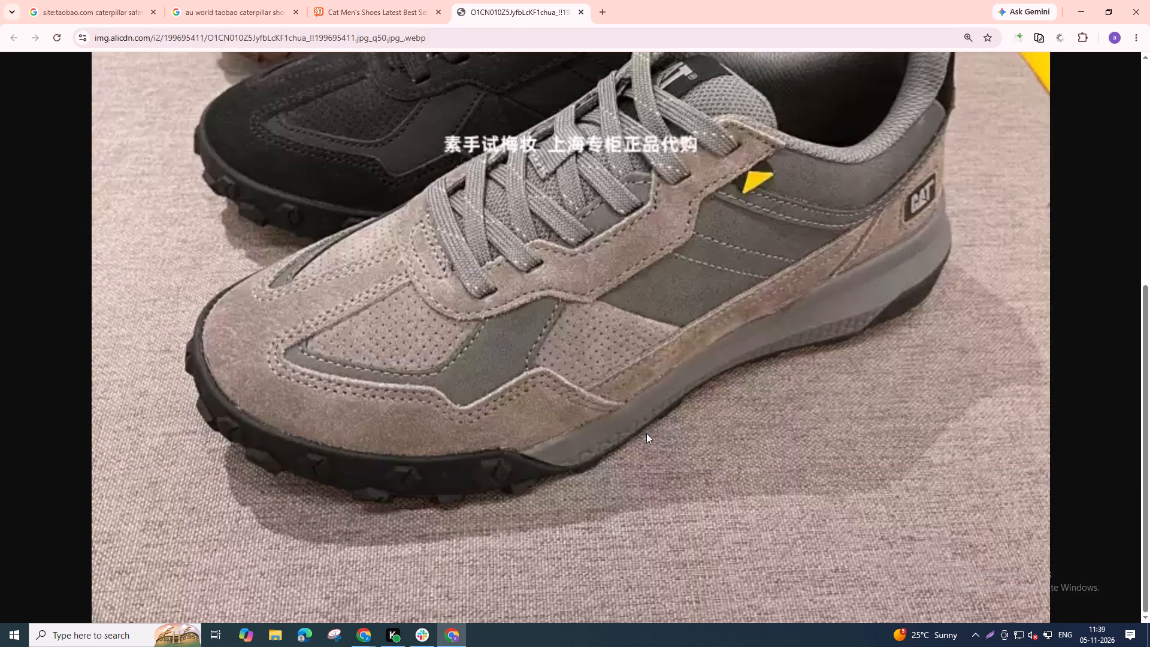
# Copy the CAT P726954 P726955 P726953 flat casual shoes link into row 29789 of the Links column and return to Taobao.
pyautogui.rightClick(555, 507)
pyautogui.click(649, 436)
pyautogui.hotkey('alt', 'Tab')
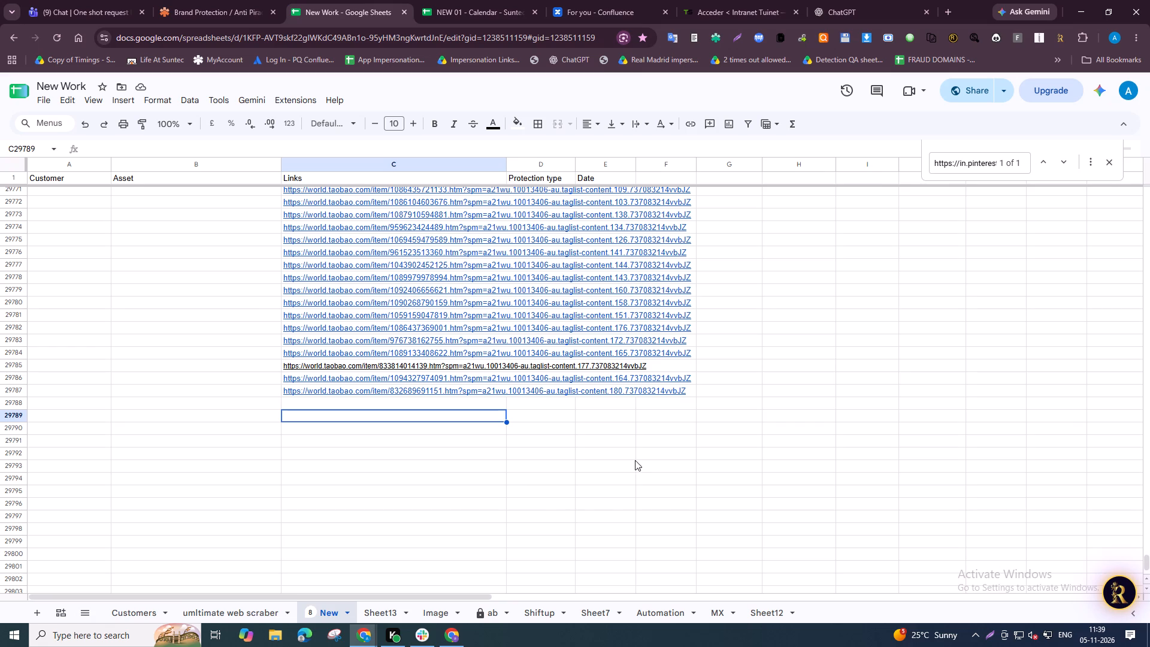
pyautogui.hotkey('ctrl', 'v')
pyautogui.hotkey('alt', 'Tab')
# Check the product image of the CAT P726919 P727062 outdoor casual shoes in a separate tab and close it.
pyautogui.scroll(-3, 588, 424)
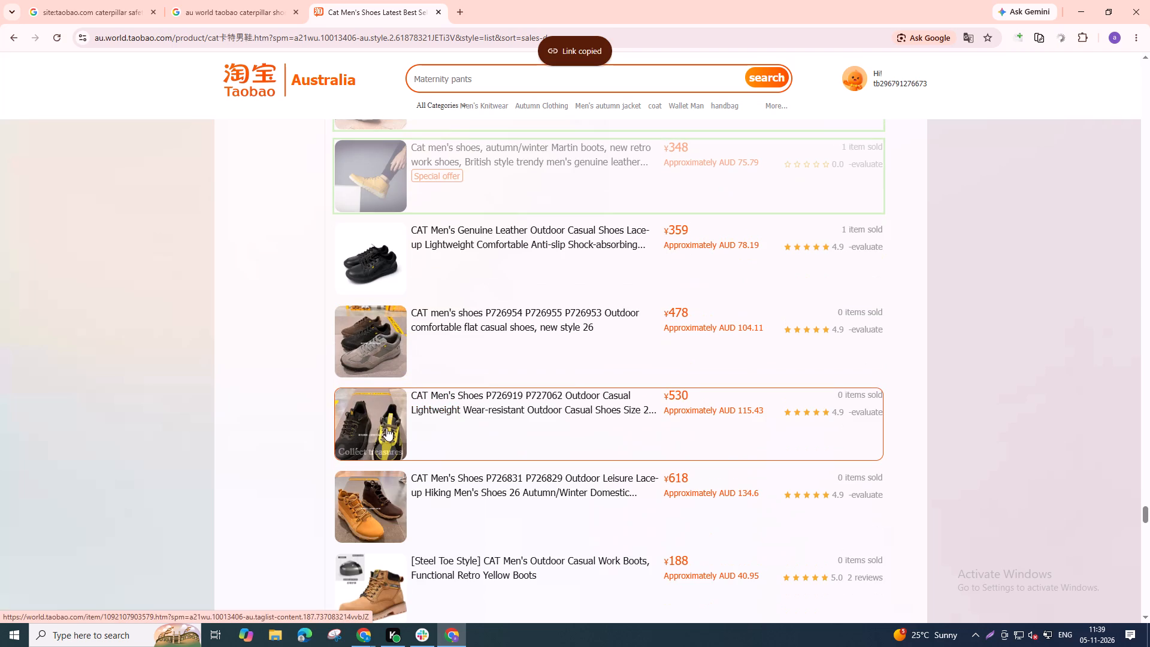
pyautogui.rightClick(383, 427)
pyautogui.click(463, 291)
pyautogui.click(512, 0)
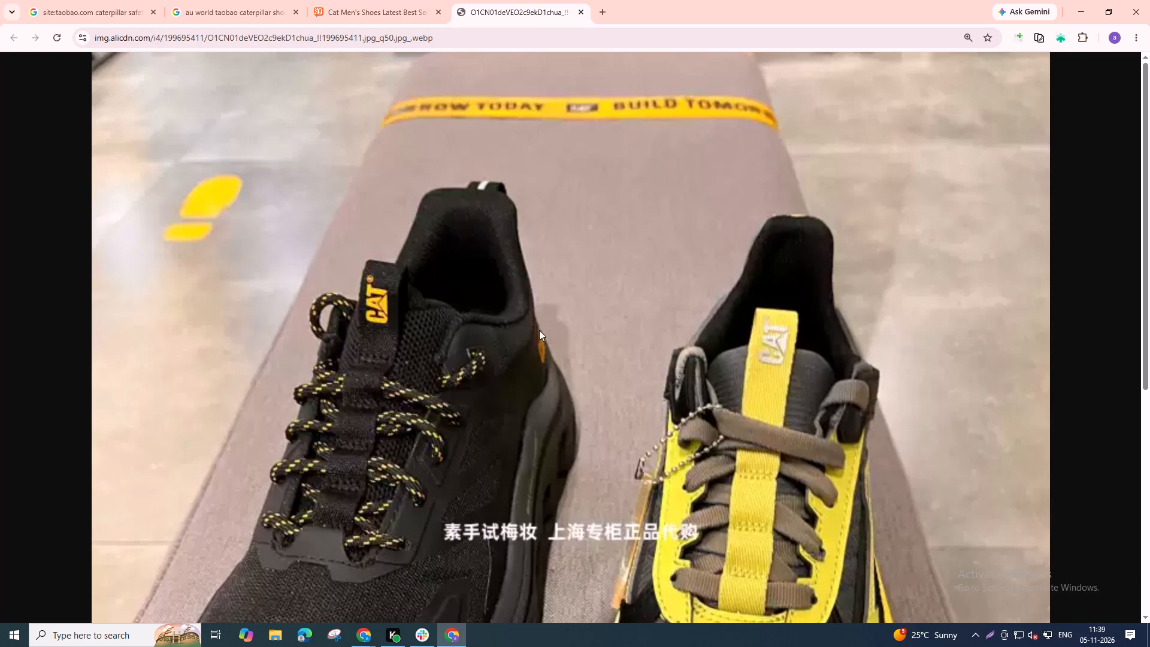
pyautogui.hotkey('ctrl', 'w')
# Copy the CAT P726919 P727062 outdoor casual shoes link into row 29788 of the Links column and return to Taobao.
pyautogui.rightClick(558, 412)
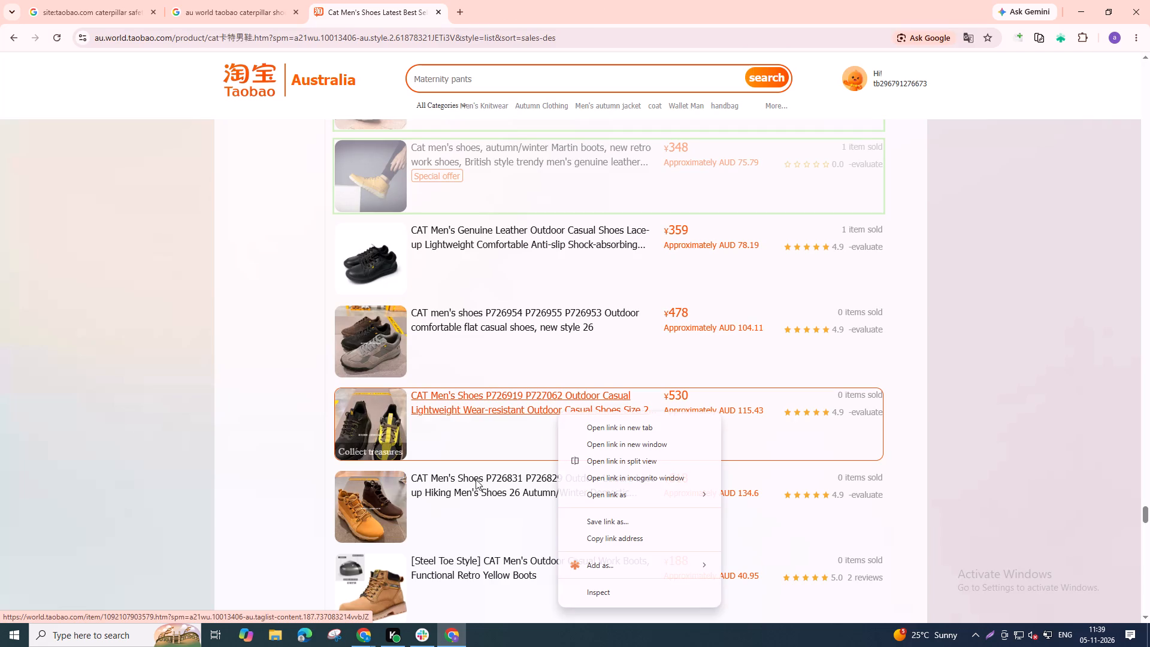
pyautogui.click(592, 536)
pyautogui.hotkey('alt', 'Tab')
pyautogui.click(450, 401)
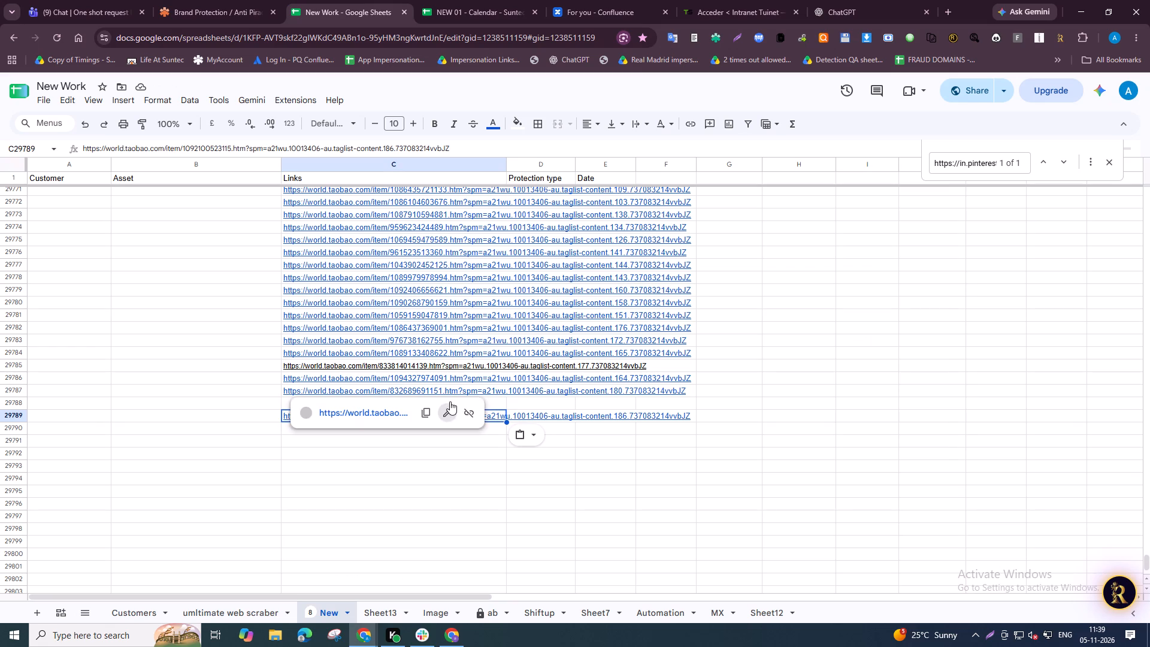
pyautogui.click(490, 400)
pyautogui.click(490, 403)
pyautogui.hotkey('ctrl', 'v')
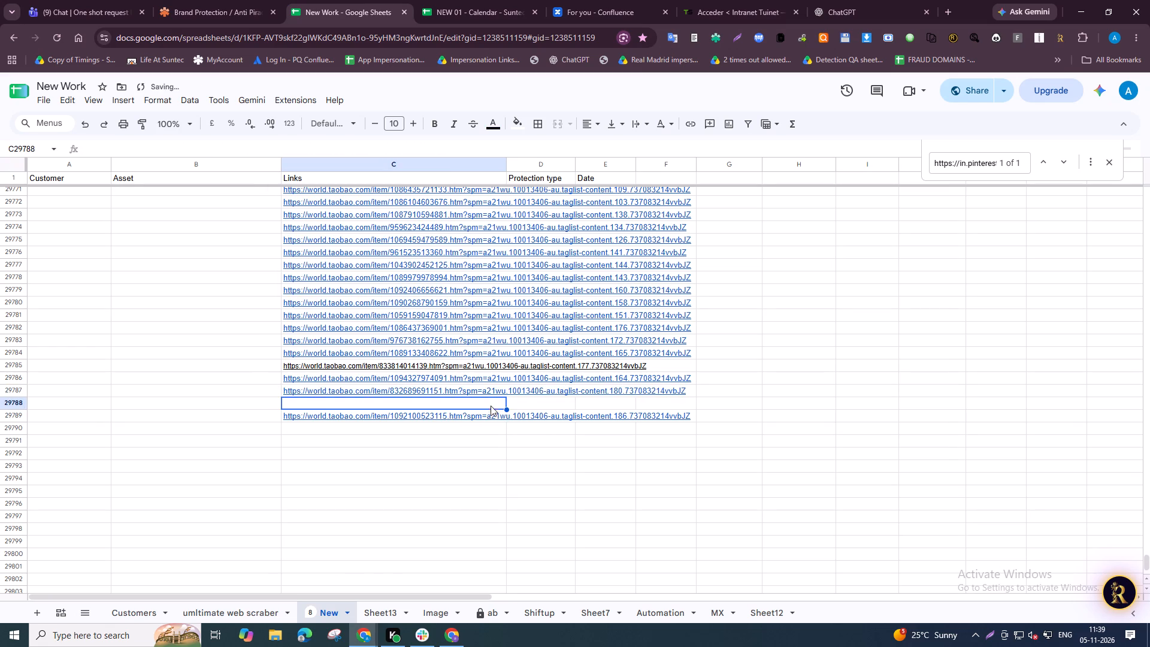
pyautogui.click(488, 461)
pyautogui.hotkey('alt', 'Tab')
# Check the product image of the CAT P726831 P726829 lace-up hiking shoes in a separate tab and close it.
pyautogui.rightClick(382, 511)
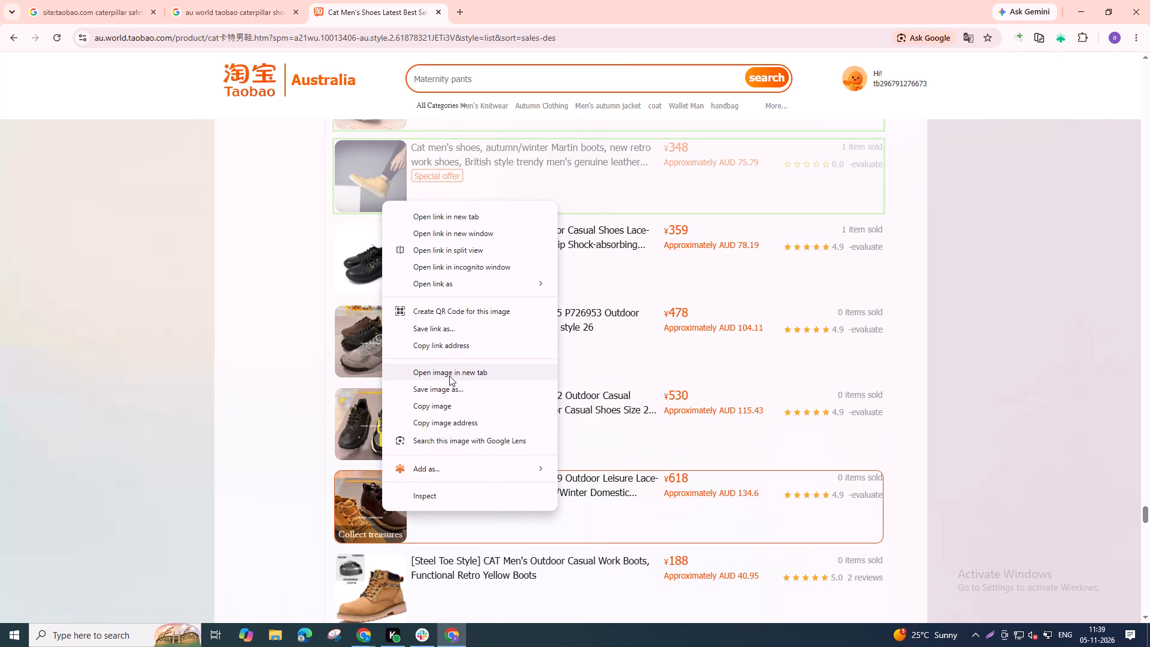
pyautogui.click(449, 376)
pyautogui.click(545, 0)
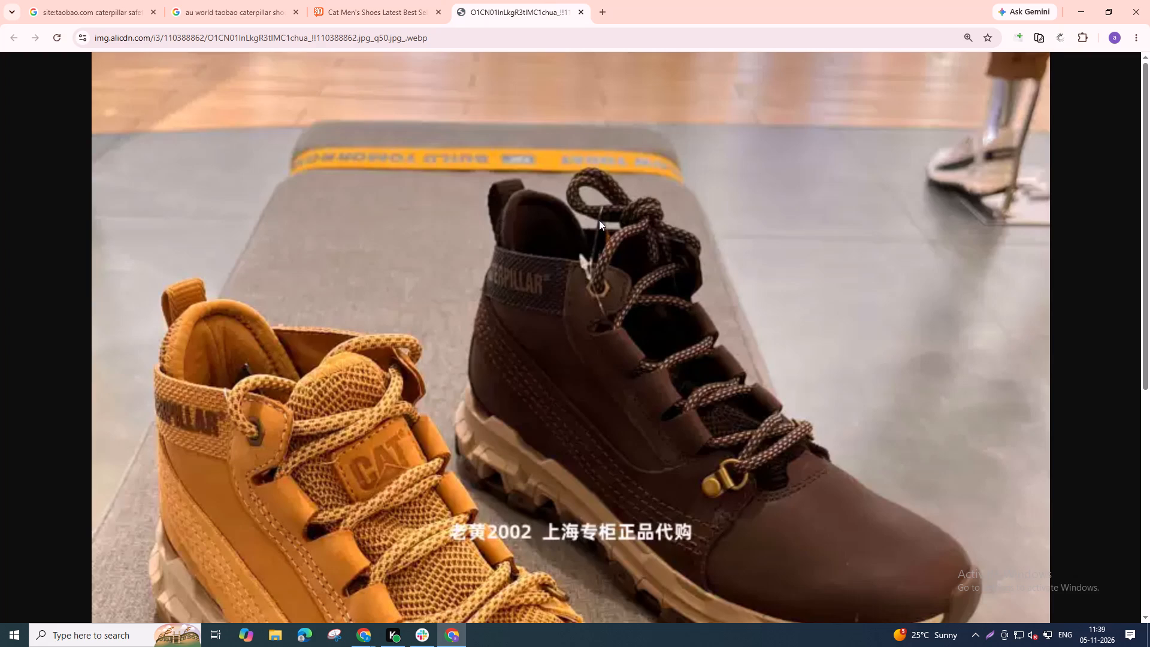
pyautogui.hotkey('ctrl', 'w')
# Copy the CAT P726831 P726829 lace-up hiking shoes link into row 29793 of the Links column and return to Taobao.
pyautogui.rightClick(556, 496)
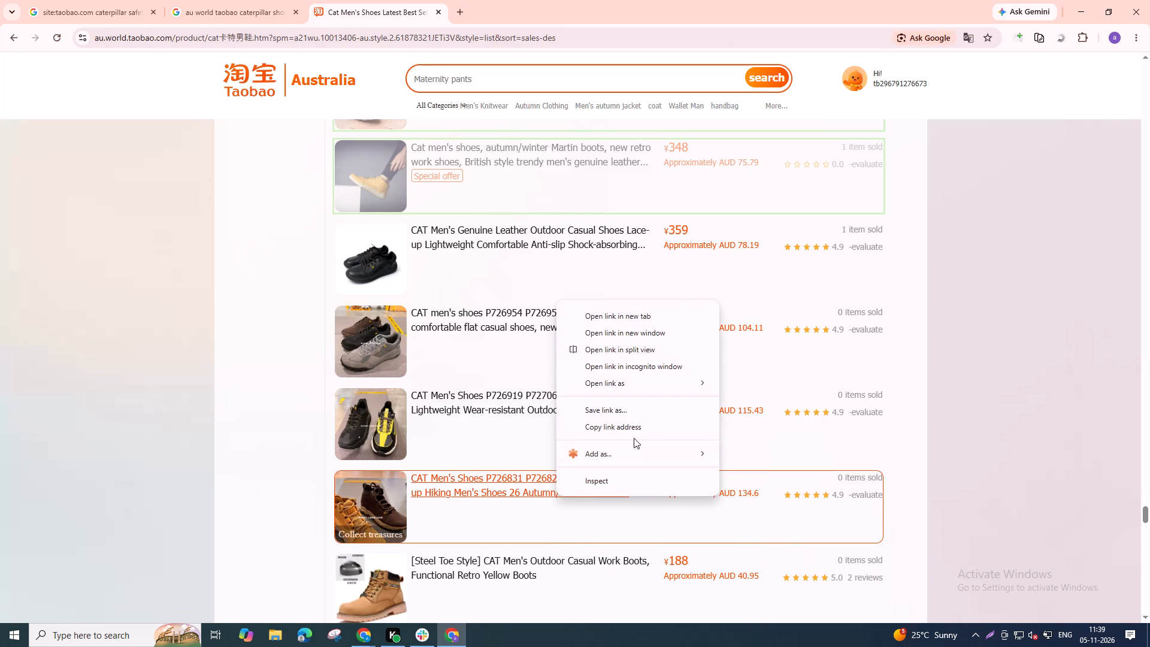
pyautogui.click(637, 426)
pyautogui.hotkey('alt', 'Tab')
pyautogui.hotkey('ctrl', 'v')
pyautogui.hotkey('alt', 'Tab')
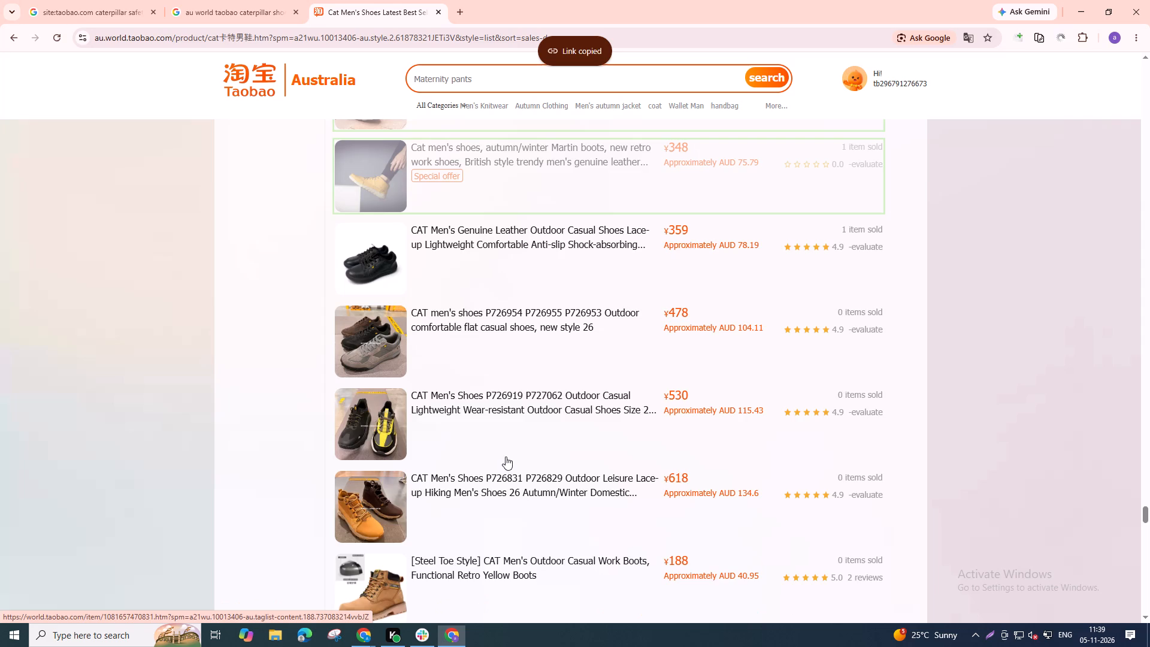
# Check the product image of the steel-toe CAT Men's Outdoor Casual Work Boots in a separate tab and close it.
pyautogui.scroll(-2, 526, 407)
pyautogui.rightClick(389, 465)
pyautogui.click(462, 328)
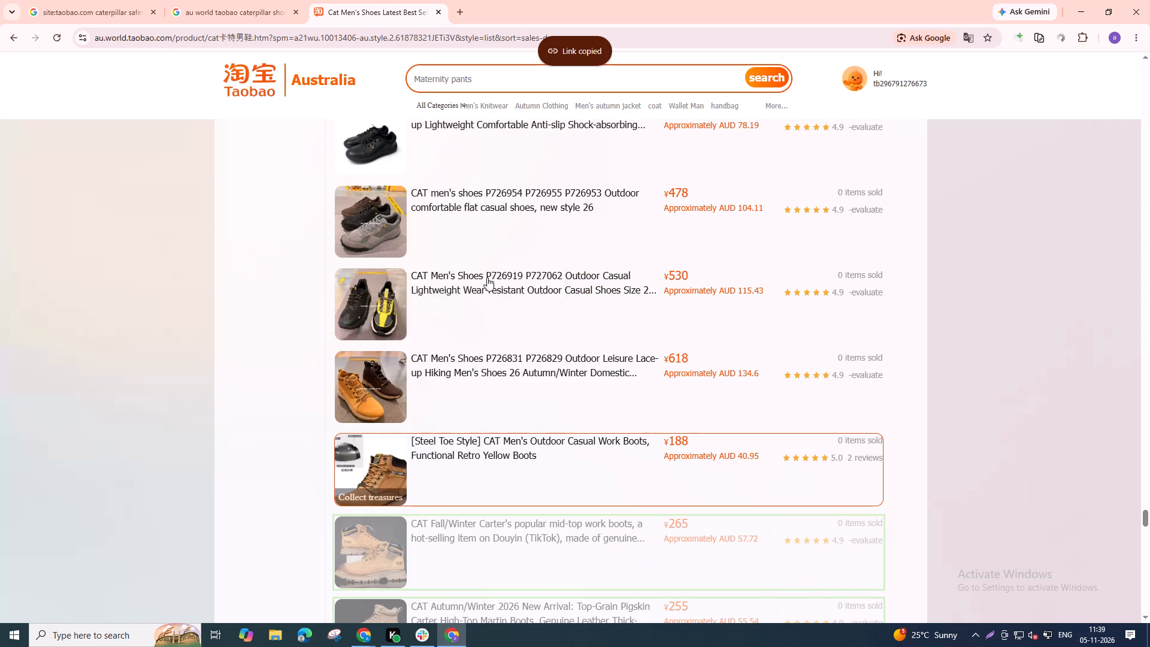
pyautogui.click(548, 0)
pyautogui.hotkey('ctrl', 'w')
# Copy the ¥698 Korean-style CAT Martin boots link into row 29792 of the Links column and return to Taobao.
pyautogui.scroll(-3, 619, 390)
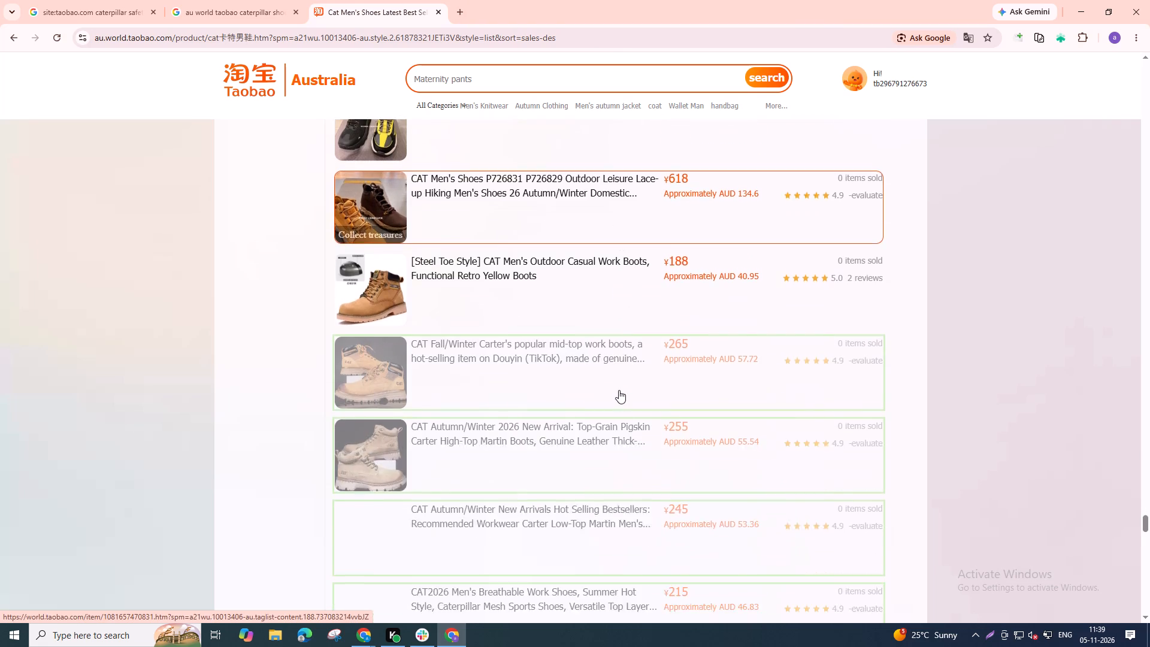
pyautogui.scroll(-8, 619, 390)
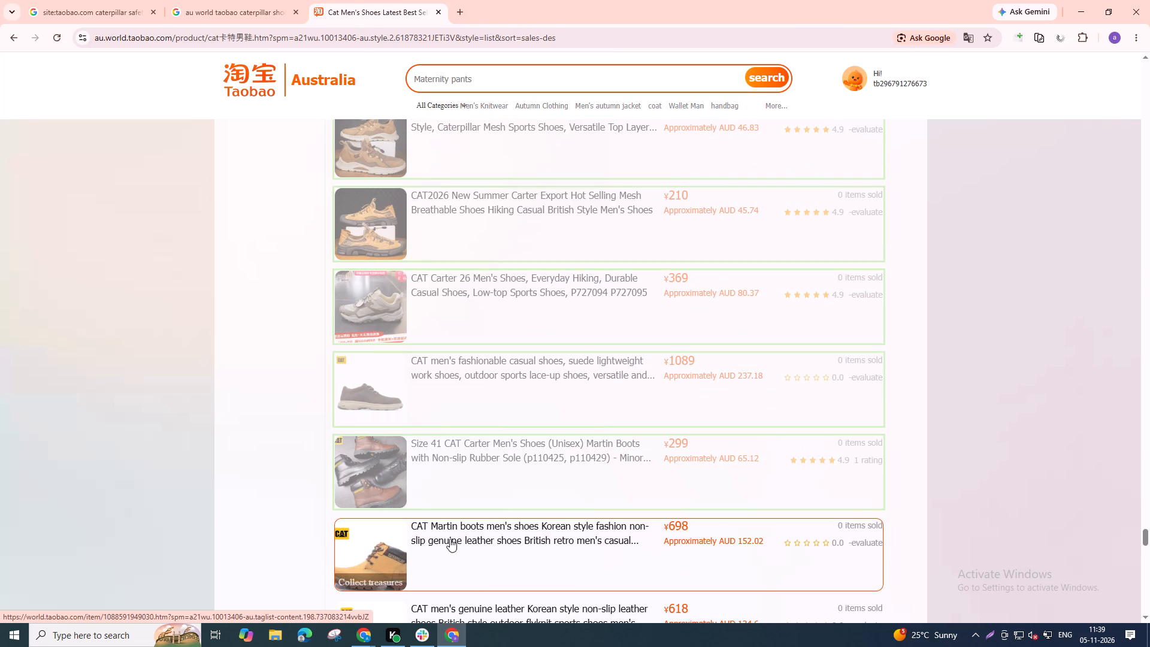
pyautogui.rightClick(494, 537)
pyautogui.click(574, 470)
pyautogui.hotkey('alt', 'Tab')
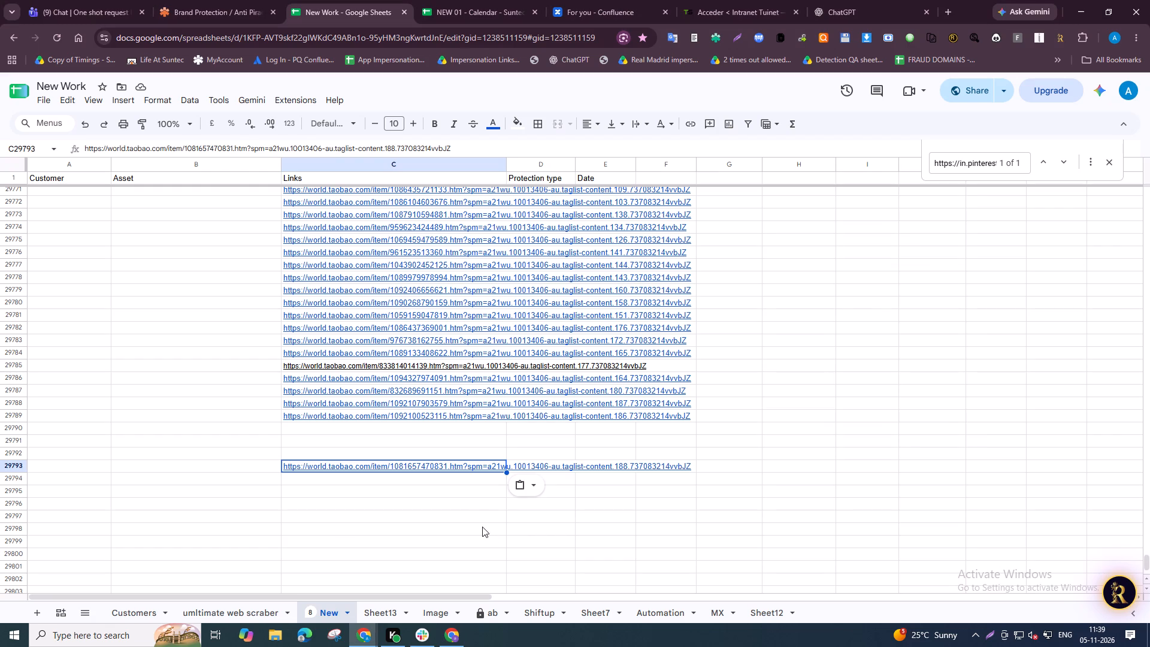
pyautogui.click(477, 451)
pyautogui.hotkey('ctrl', 'v')
pyautogui.hotkey('alt', 'Tab')
# Copy the ¥618 Korean-style CAT genuine leather flyknit sports shoes link into row 29791 of the Links column and return to Taobao.
pyautogui.scroll(-3, 517, 435)
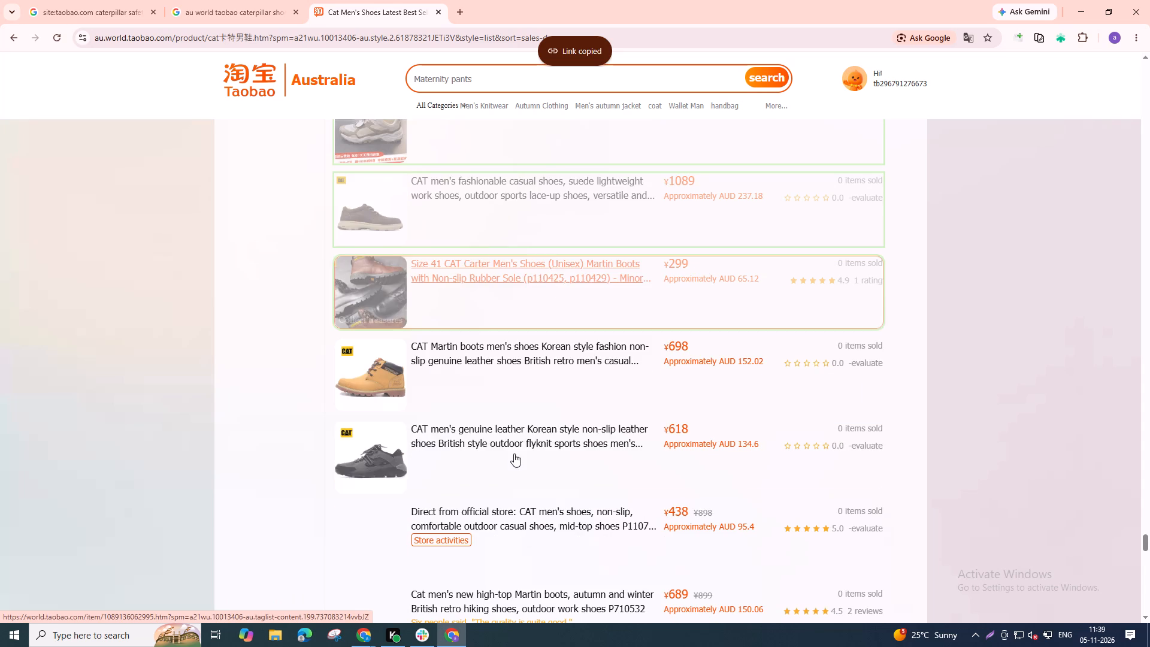
pyautogui.rightClick(514, 440)
pyautogui.click(596, 371)
pyautogui.hotkey('alt', 'Tab')
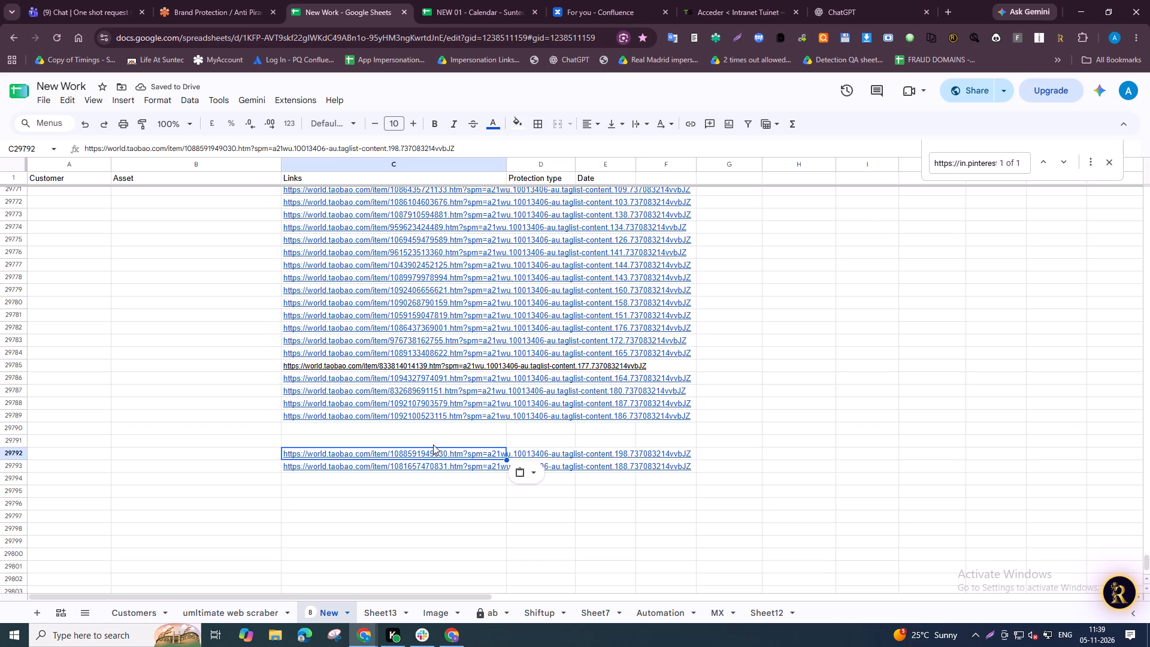
pyautogui.click(433, 445)
pyautogui.hotkey('ctrl', 'v')
pyautogui.hotkey('alt', 'Tab')
# Check the product image of the ¥438 official-store CAT mid-top casual shoes in a separate tab and close it.
pyautogui.rightClick(374, 542)
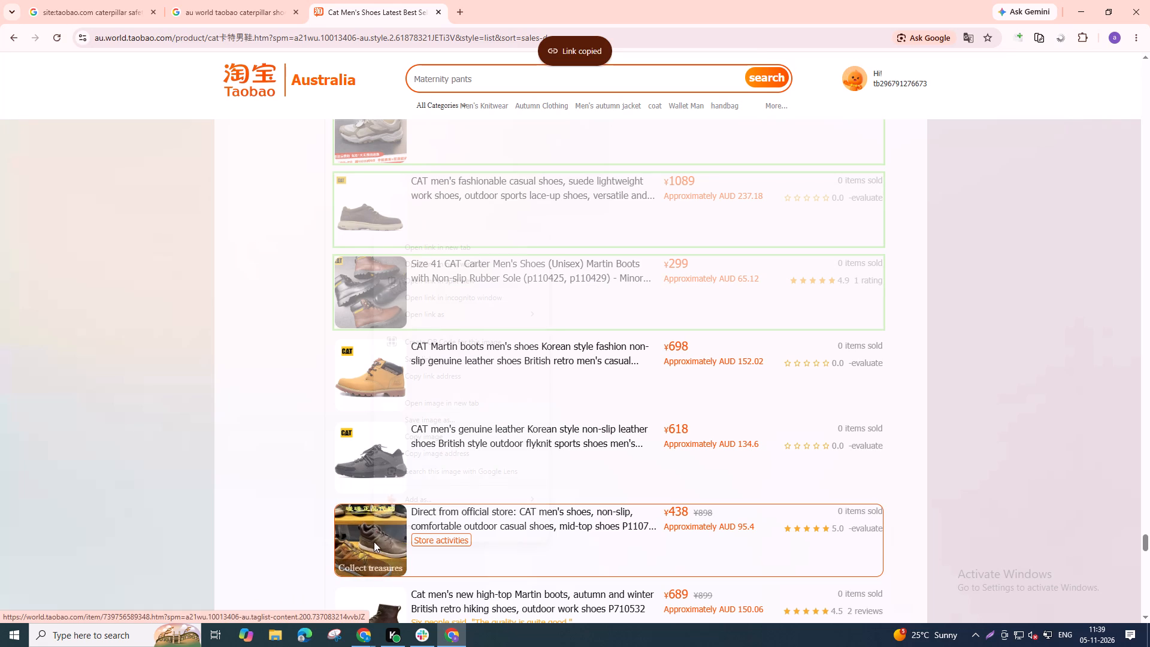
pyautogui.click(467, 410)
pyautogui.click(527, 0)
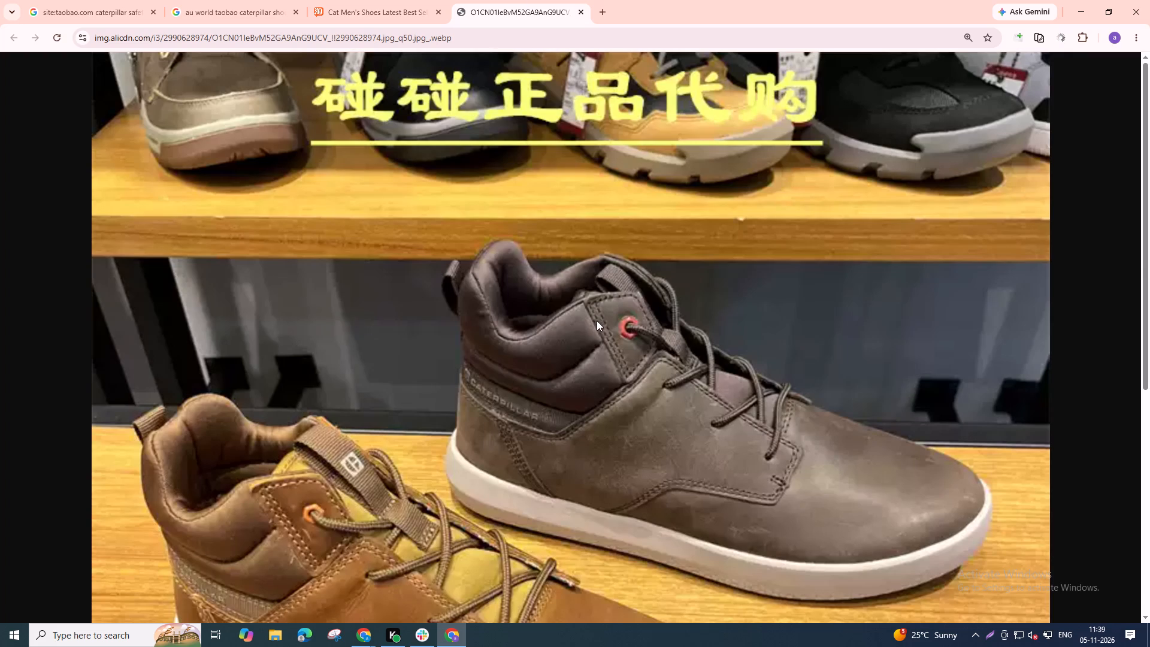
pyautogui.scroll(-6, 597, 323)
pyautogui.hotkey('ctrl', 'w')
# Check the product image of the Cat P710532 high-top Martin boots in a separate tab and close it.
pyautogui.scroll(-2, 600, 338)
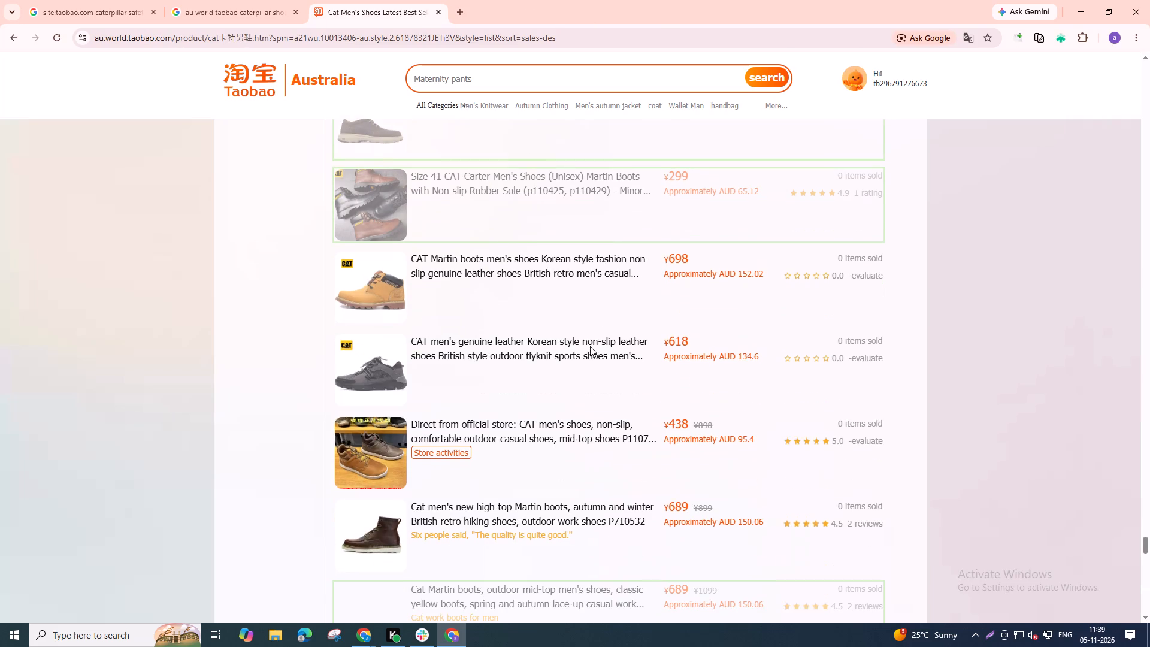
pyautogui.rightClick(374, 492)
pyautogui.click(465, 349)
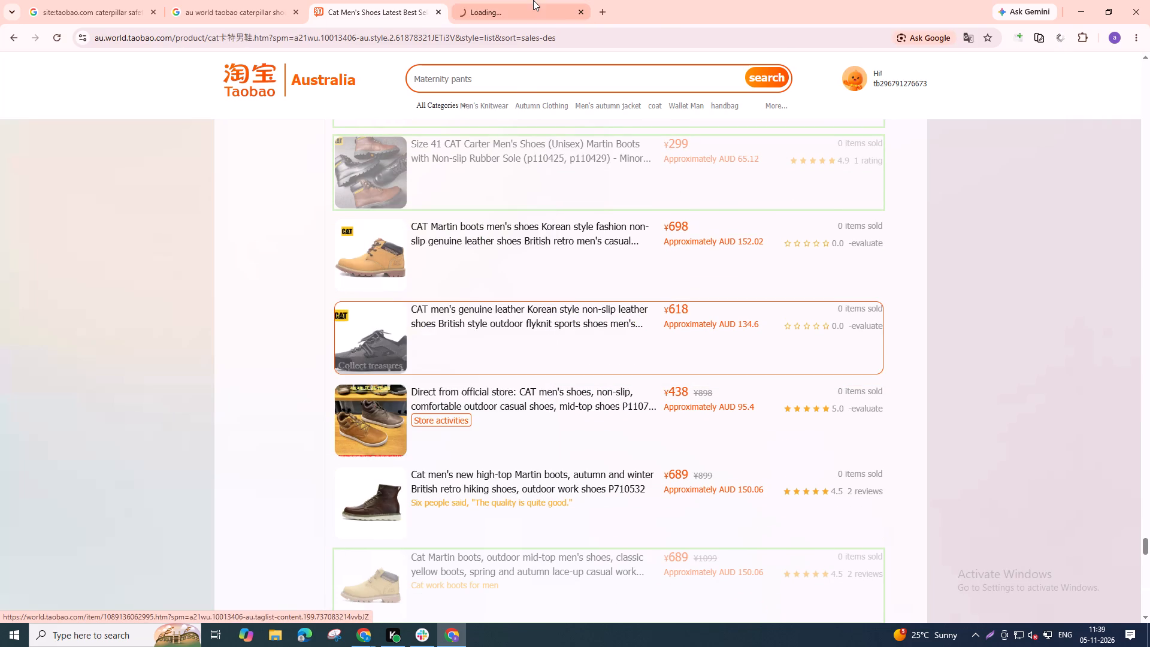
pyautogui.click(533, 0)
pyautogui.scroll(-6, 586, 283)
pyautogui.scroll(5, 603, 343)
pyautogui.hotkey('ctrl', 'w')
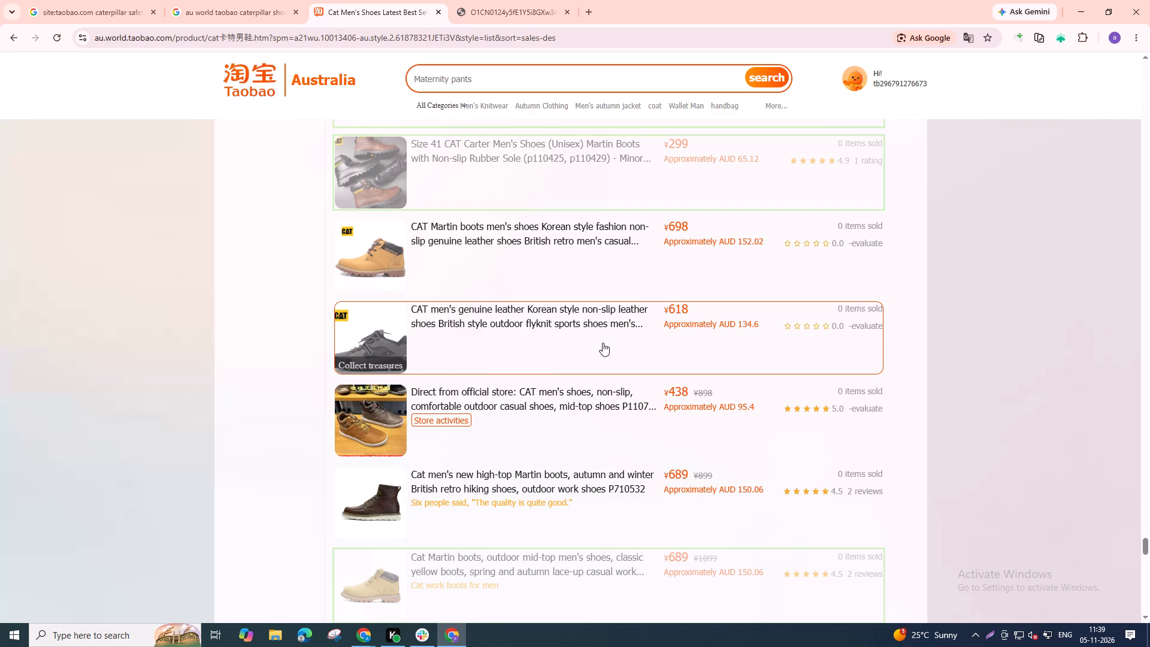
# Check the product image of the CAT P721418 Summer Low-Top Martin Boots, Style 1904, in a separate tab and close it.
pyautogui.scroll(-5, 603, 343)
pyautogui.rightClick(382, 446)
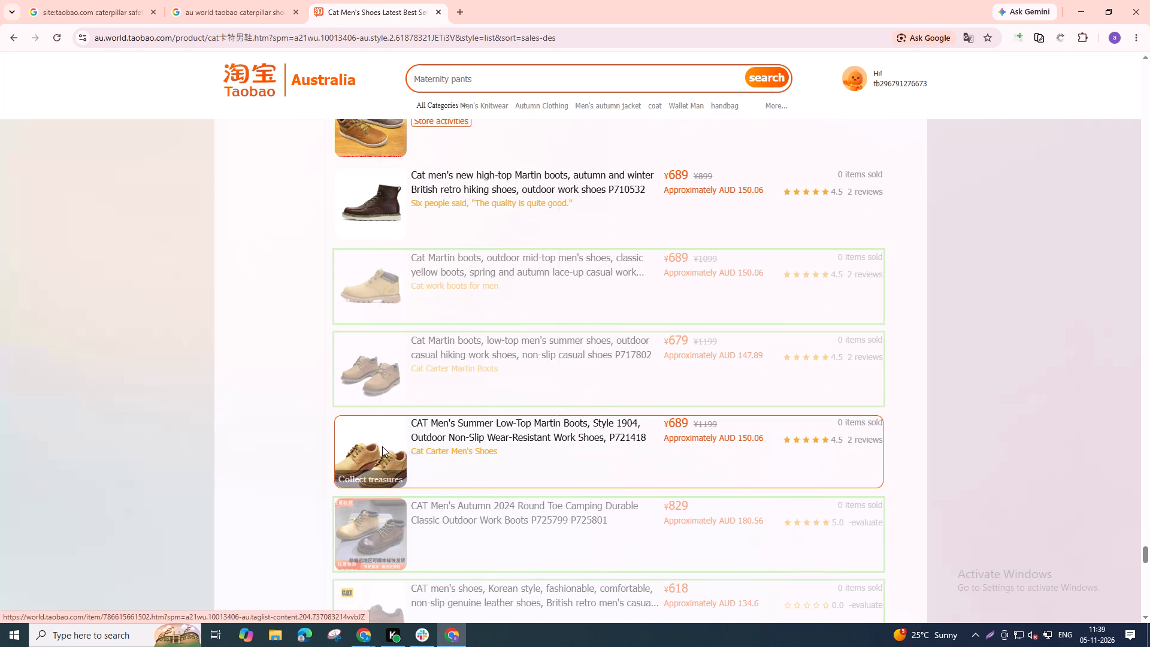
pyautogui.click(482, 314)
pyautogui.click(513, 0)
pyautogui.scroll(-6, 568, 305)
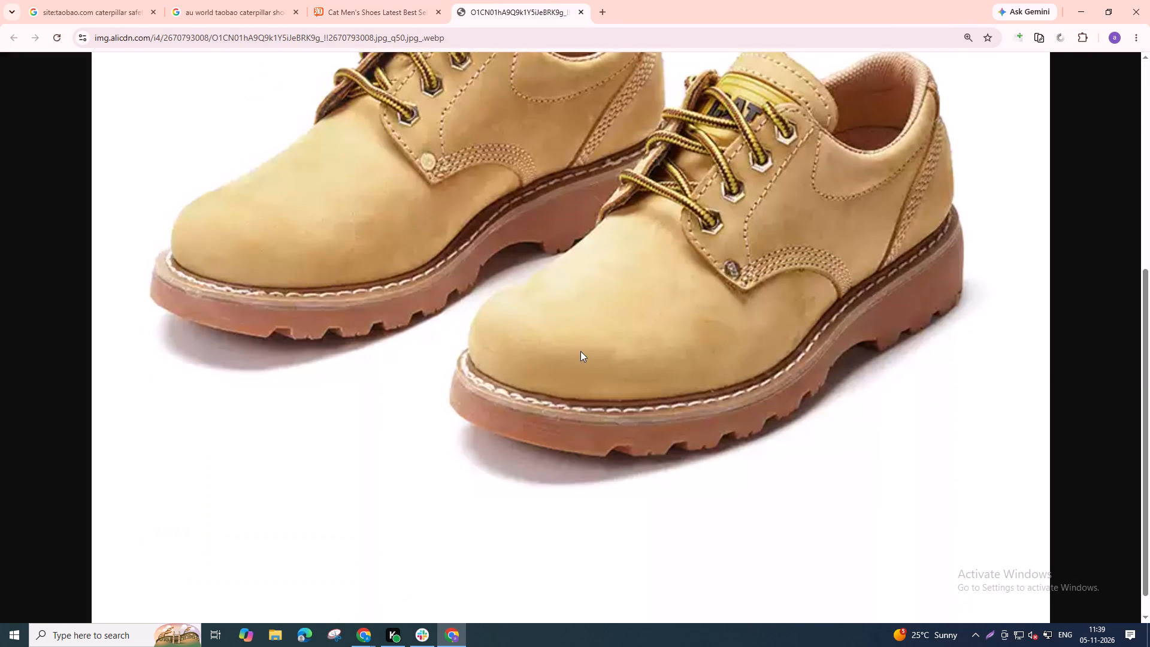
pyautogui.scroll(5, 580, 352)
pyautogui.hotkey('ctrl', 'w')
# Check the product image of the ¥459 CAT Fashion Retro Outdoor Low-Top Casual Work Shoes P726062 in a separate tab and close it.
pyautogui.scroll(-3, 580, 353)
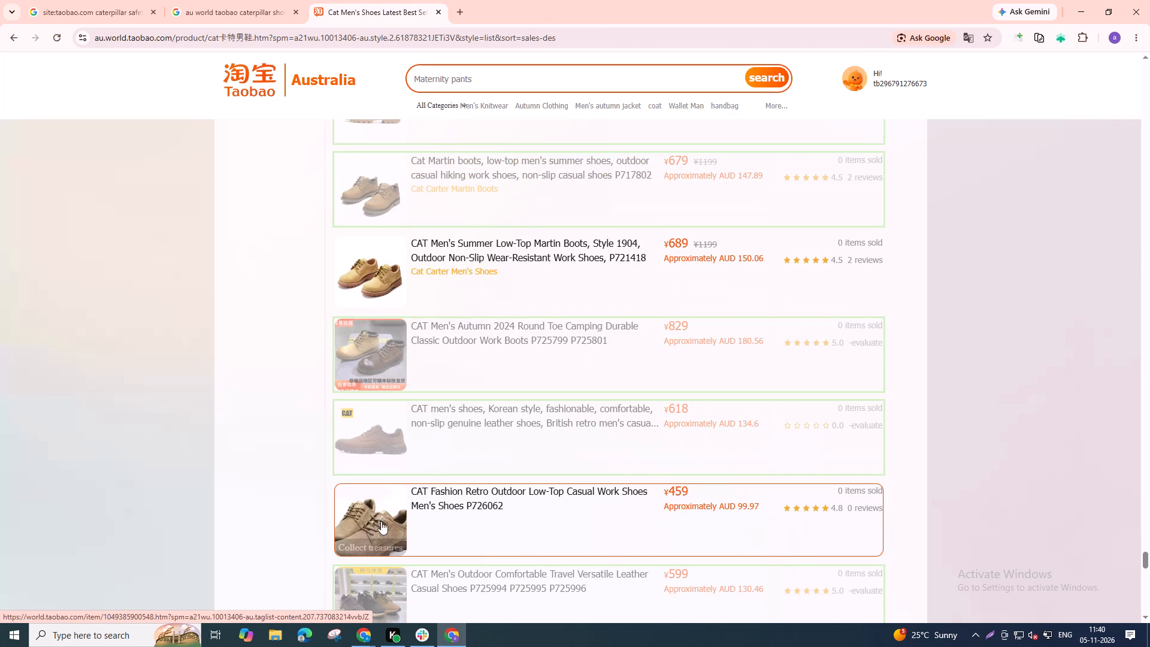
pyautogui.rightClick(375, 516)
pyautogui.click(442, 373)
pyautogui.click(479, 0)
pyautogui.scroll(-1, 619, 352)
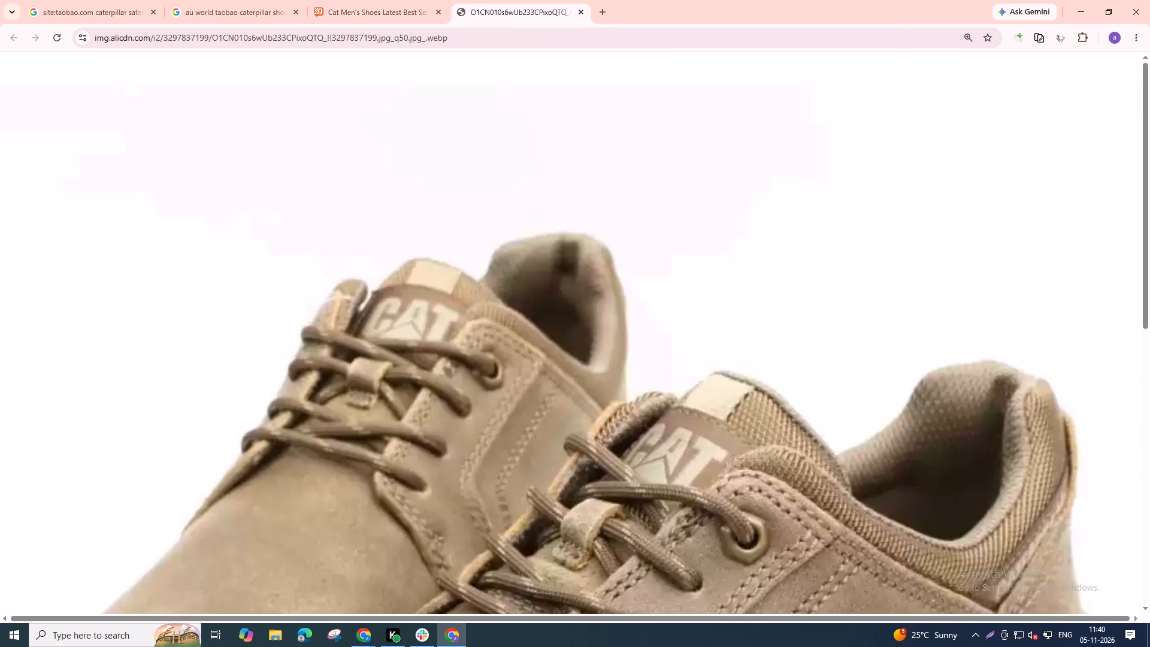
pyautogui.hotkey('ctrl', 'w')
# Copy the ¥459 CAT P726062 casual work shoes link into row 29790 of the Links column in the New Work sheet.
pyautogui.rightClick(483, 504)
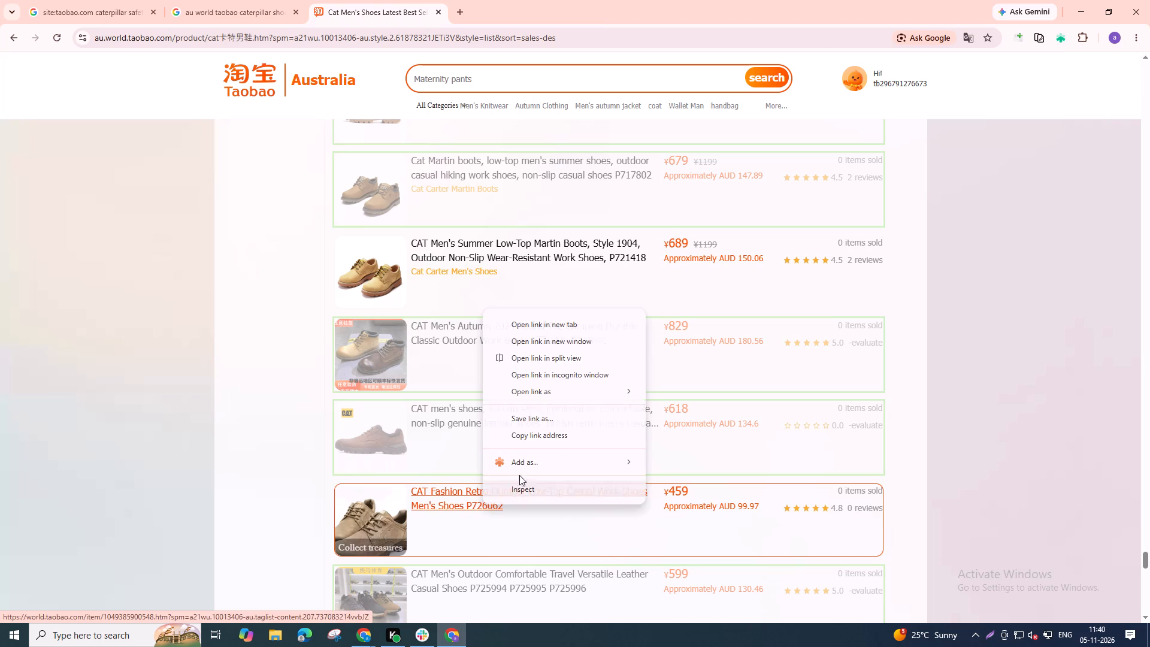
pyautogui.click(583, 433)
pyautogui.hotkey('alt', 'Tab')
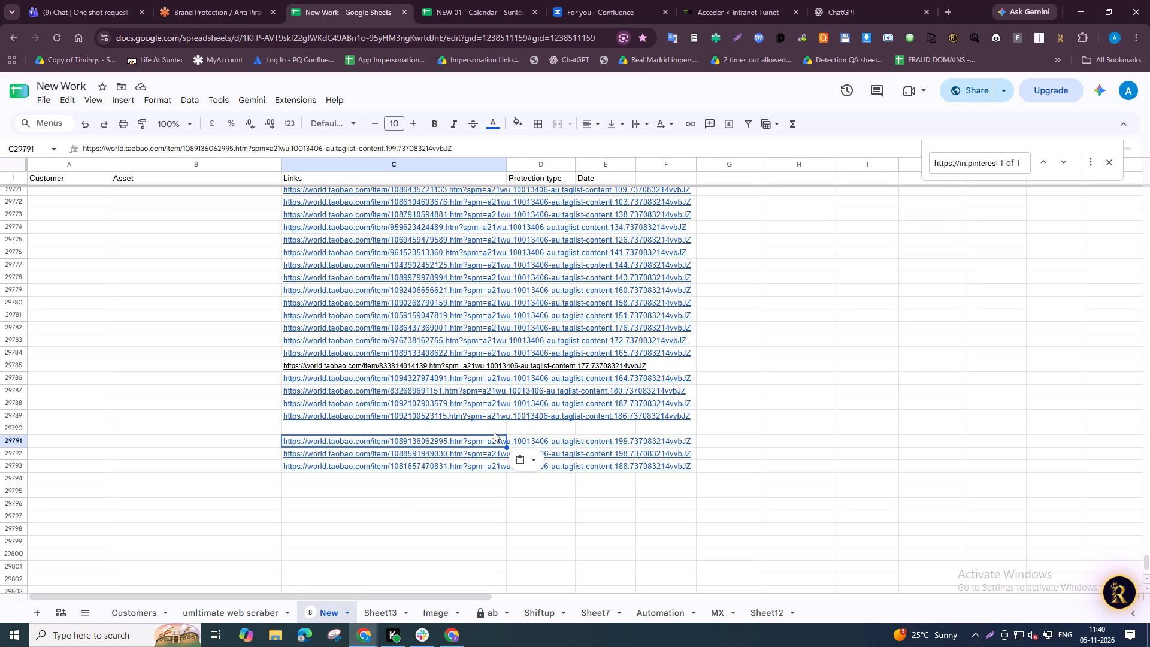
pyautogui.click(494, 428)
pyautogui.hotkey('ctrl', 'v')
# Copy the block of collected Taobao links in rows 29757 to 29793 of the Links column.
pyautogui.hotkey('ctrl', 'Down')
pyautogui.hotkey('ctrl', 'shift', 'Up')
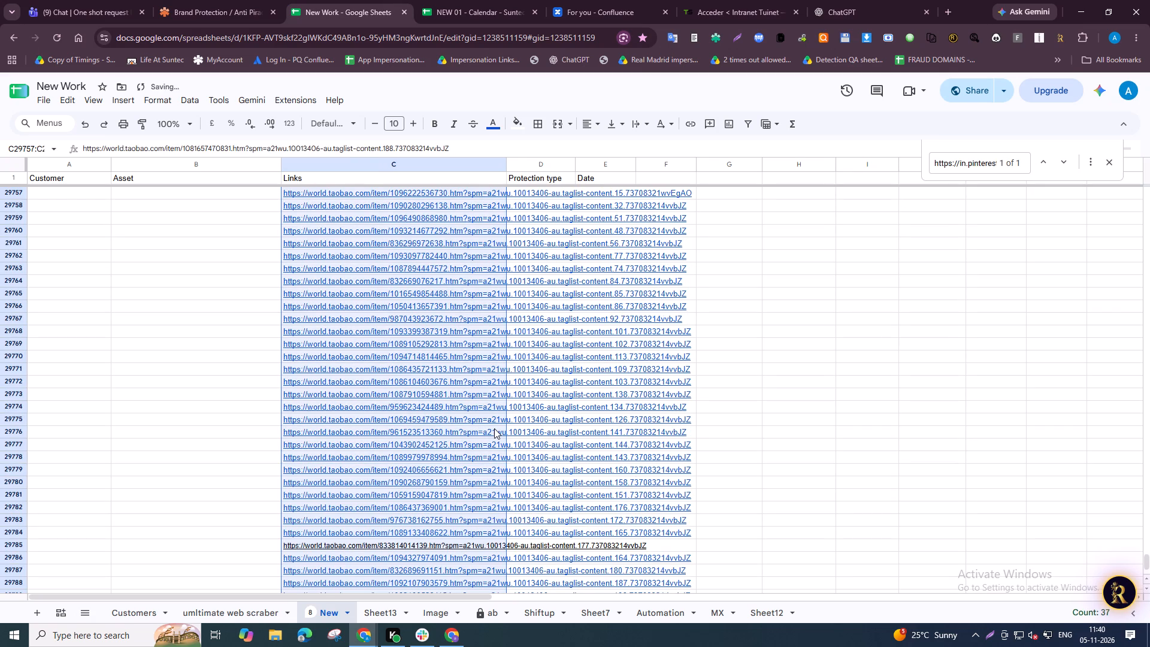
pyautogui.hotkey('ctrl', 'c')
# Switch to Red Points, start a new incident entry for Caterpillar Inc and set the asset to Caterpillar - 25 - Footwear.
pyautogui.click(221, 0)
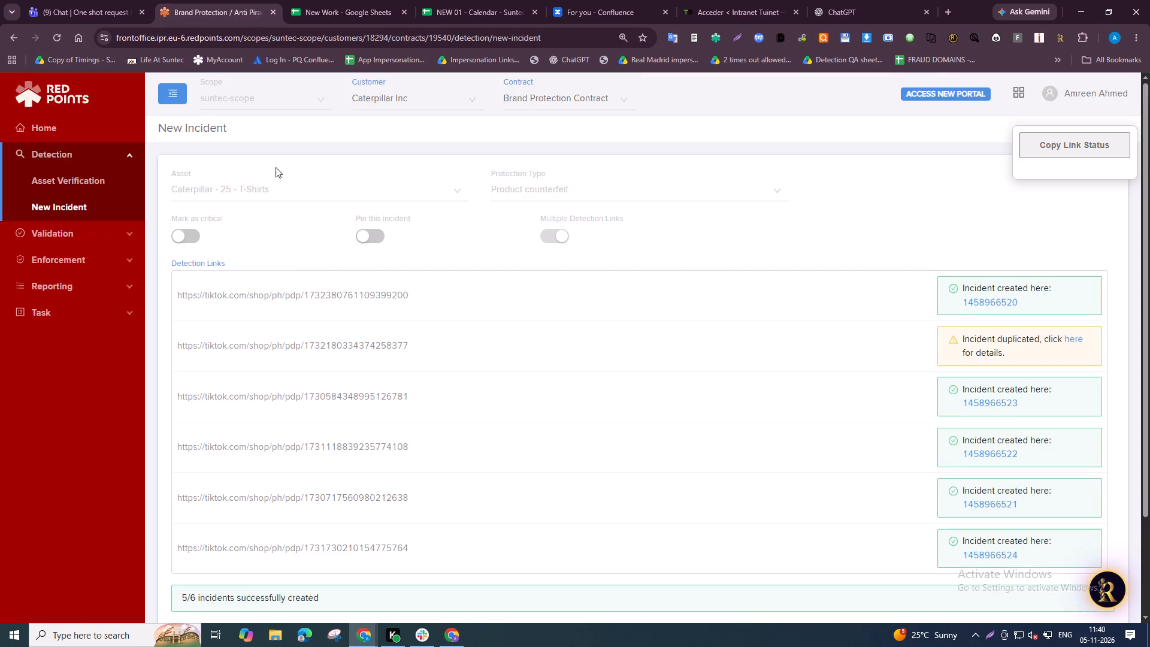
pyautogui.scroll(-9, 309, 398)
pyautogui.click(282, 515)
pyautogui.click(290, 388)
pyautogui.click(258, 183)
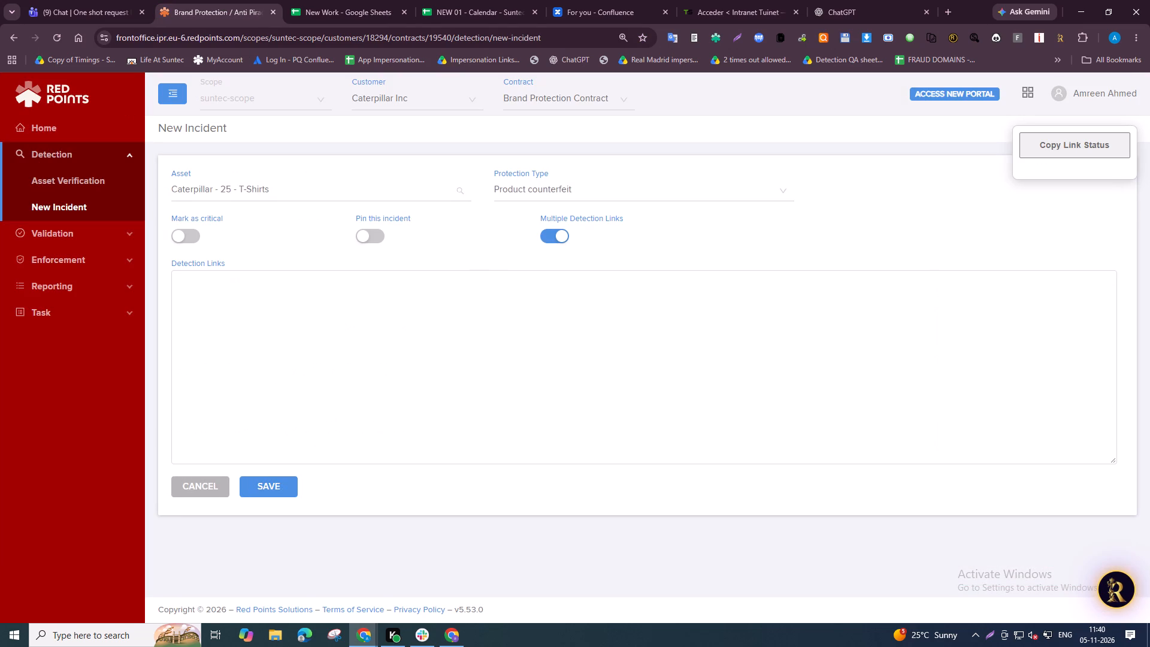
pyautogui.press('f')
pyautogui.click(253, 205)
pyautogui.click(256, 193)
pyautogui.press('f')
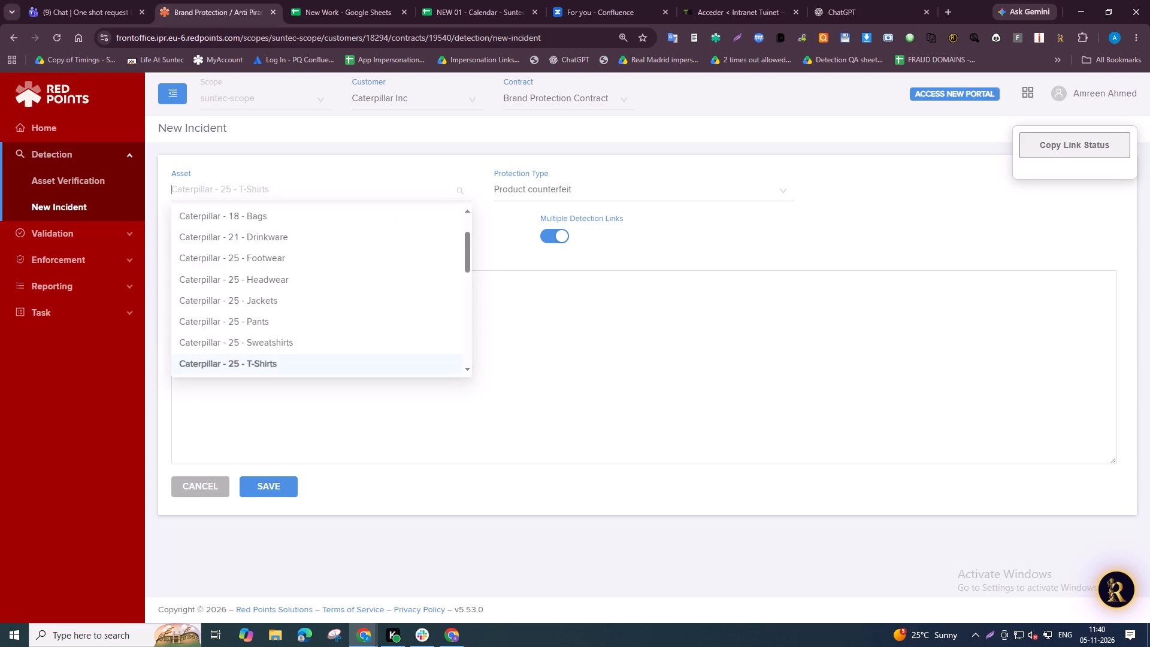
pyautogui.click(261, 210)
# Paste the copied Taobao links as the detection links and save them as Product counterfeit incidents.
pyautogui.click(296, 335)
pyautogui.hotkey('ctrl', 'v')
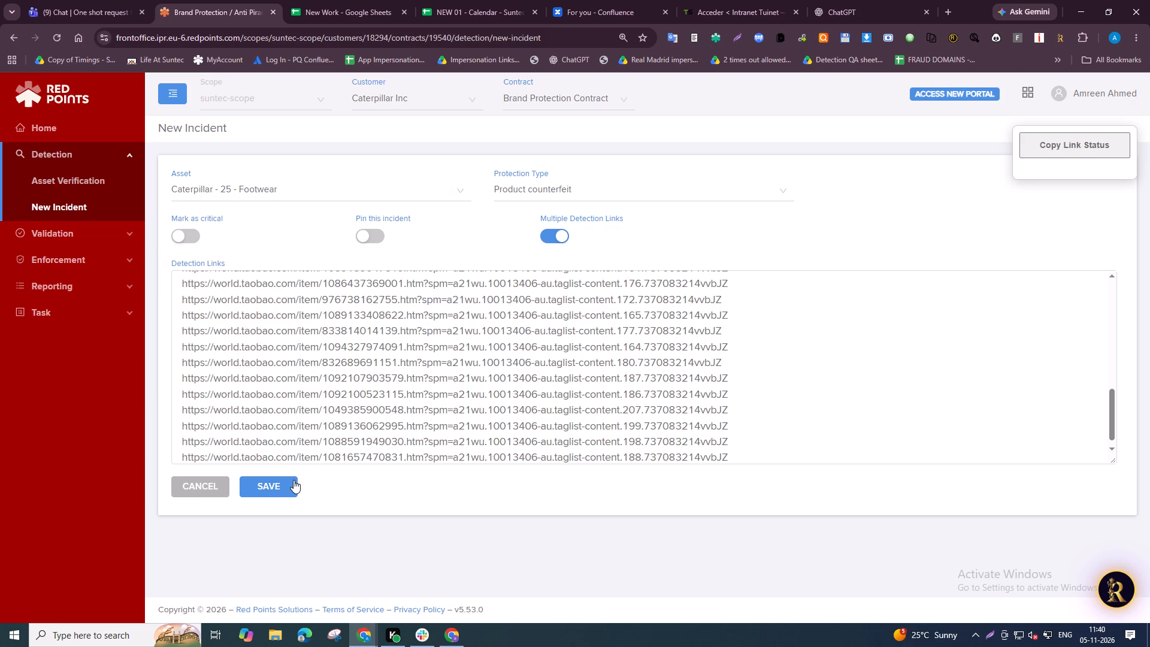
pyautogui.click(293, 480)
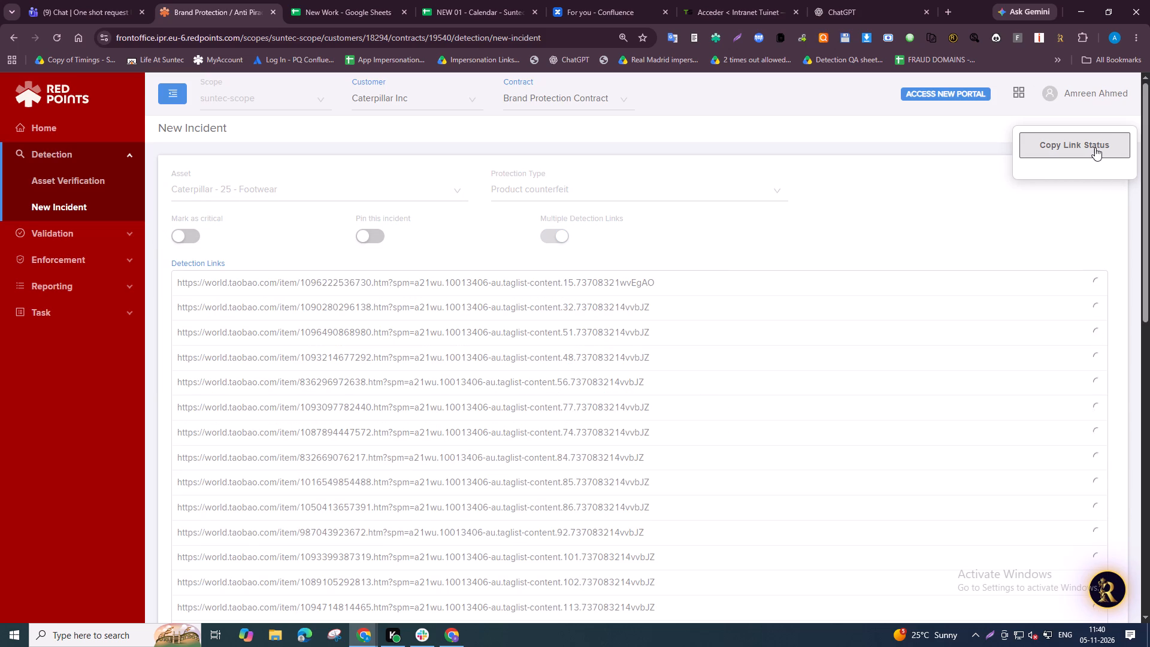
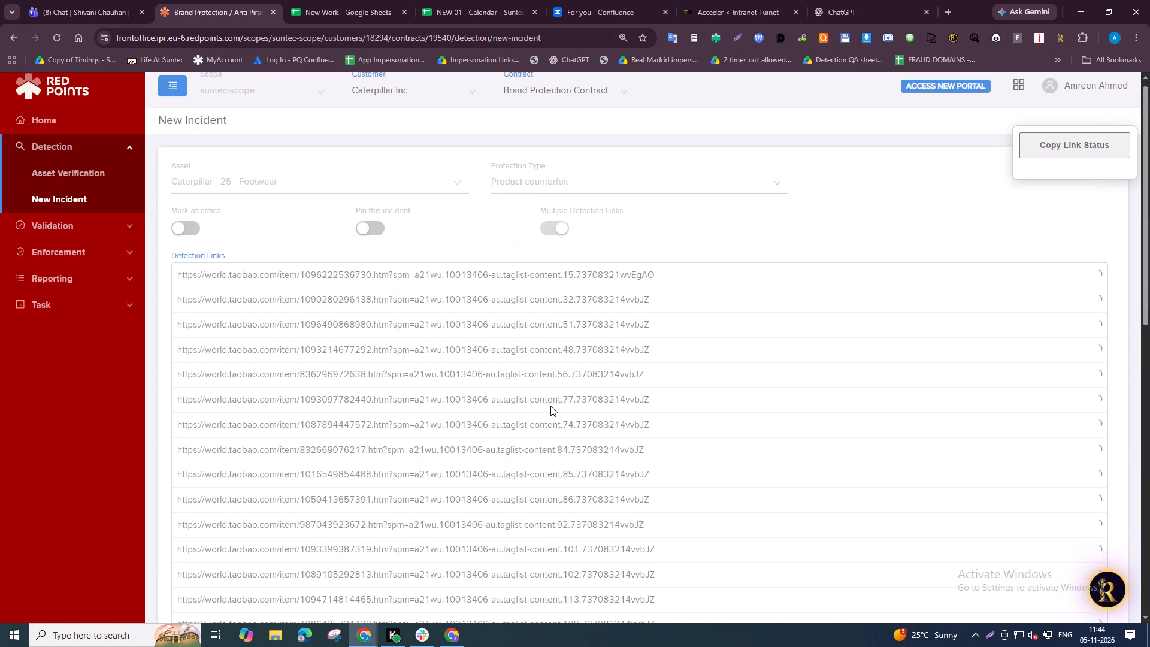
# Switch to the New Work sheet and find Herbalife CN in the customer list beside the Caterpillar rows.
pyautogui.scroll(1, 550, 406)
pyautogui.click(382, 0)
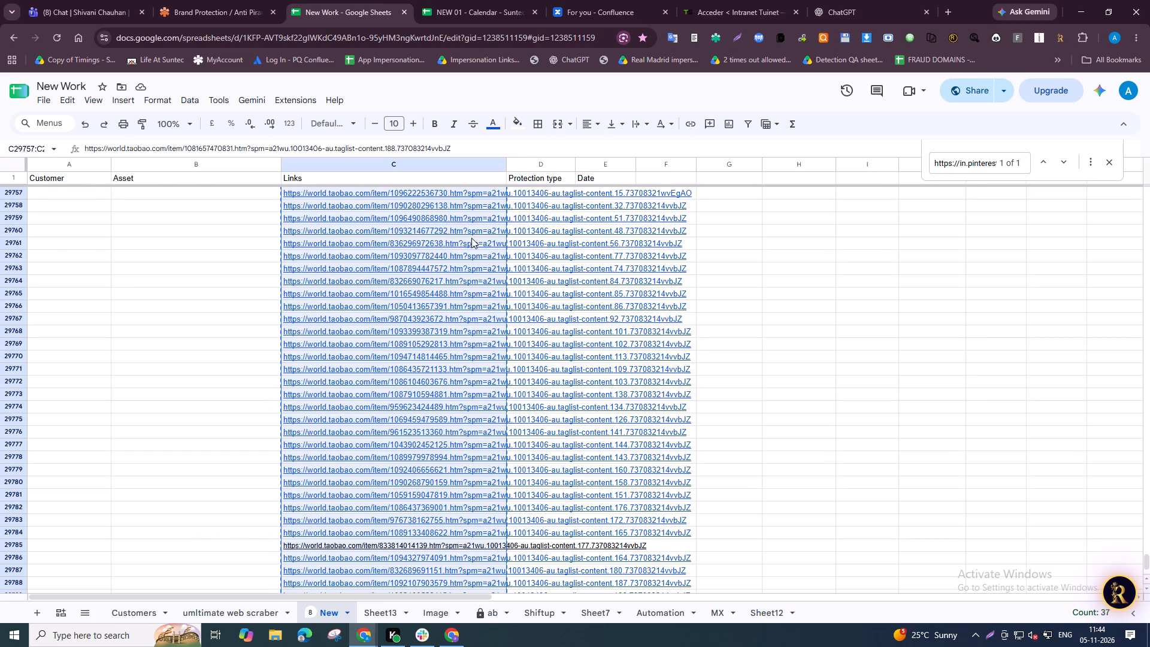
pyautogui.scroll(3, 497, 237)
pyautogui.scroll(7, 564, 576)
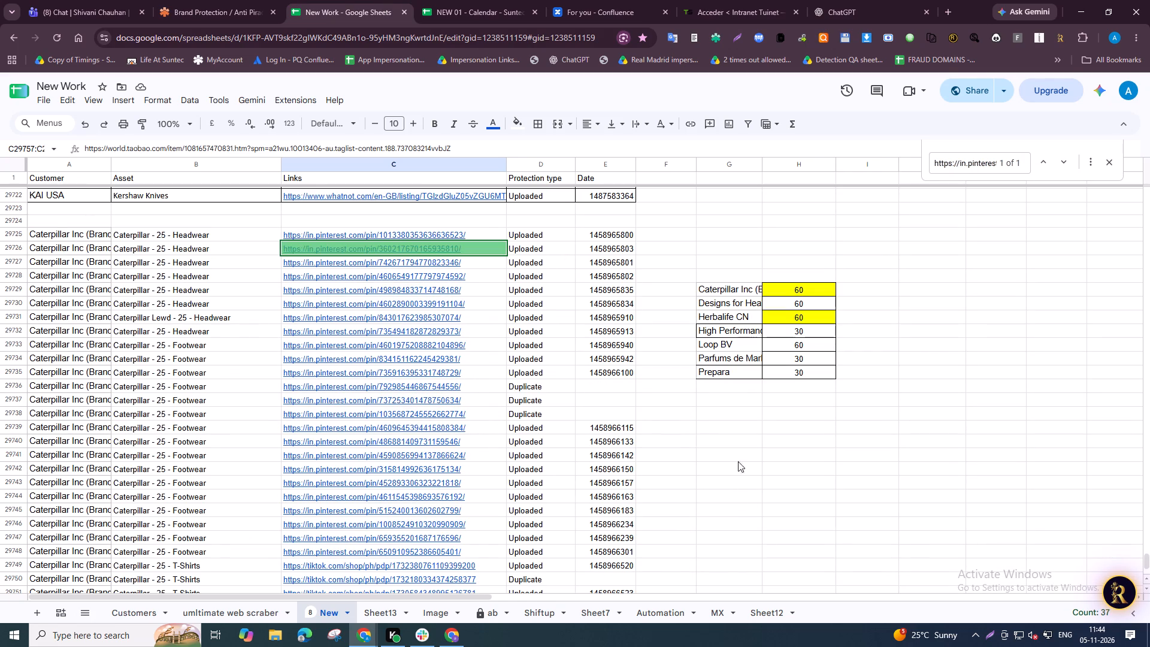
pyautogui.click(724, 433)
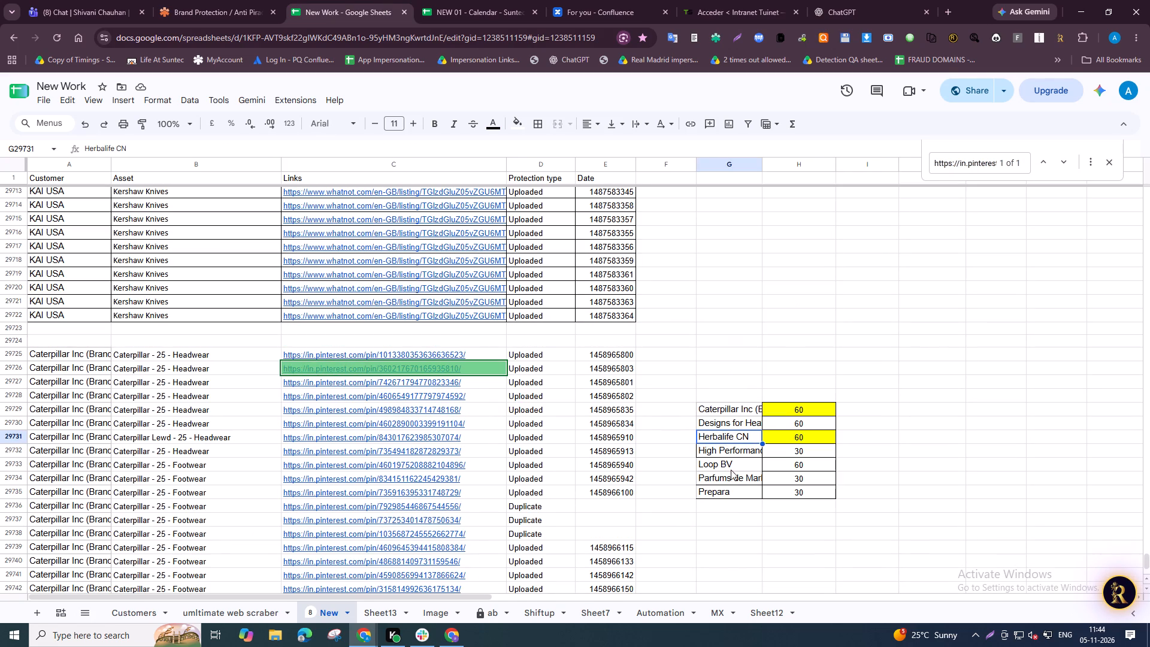
# Search Google in a new browser window for herbalife "jd.com".
pyautogui.hotkey('ctrl', 'n')
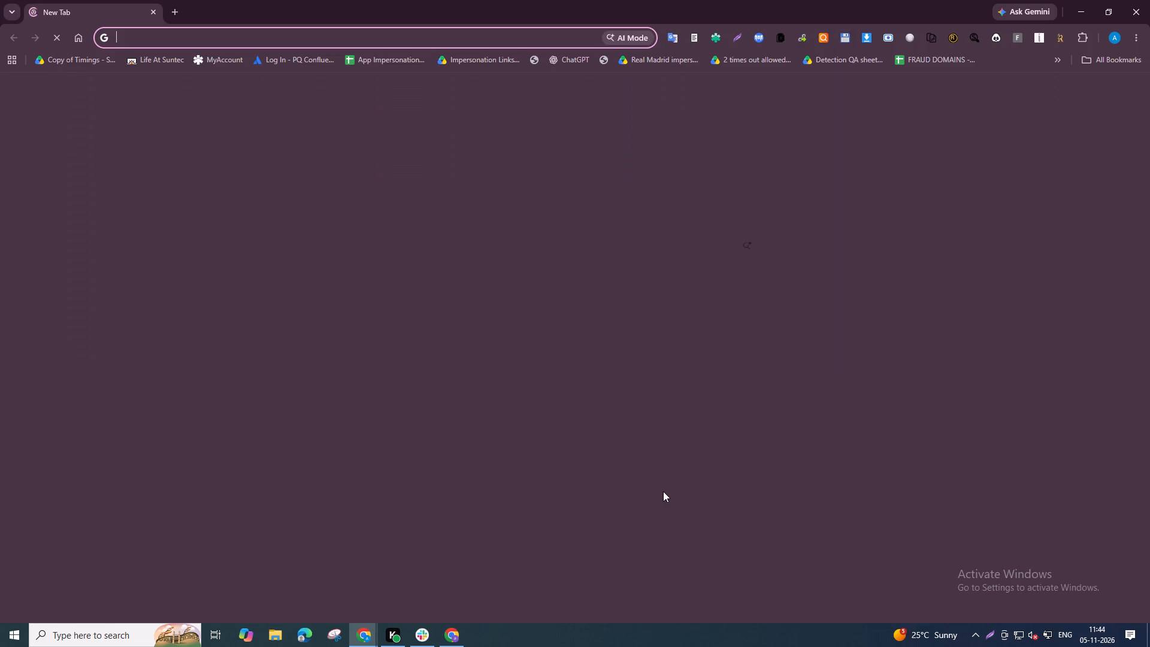
pyautogui.write('herbalife')
pyautogui.press('space')
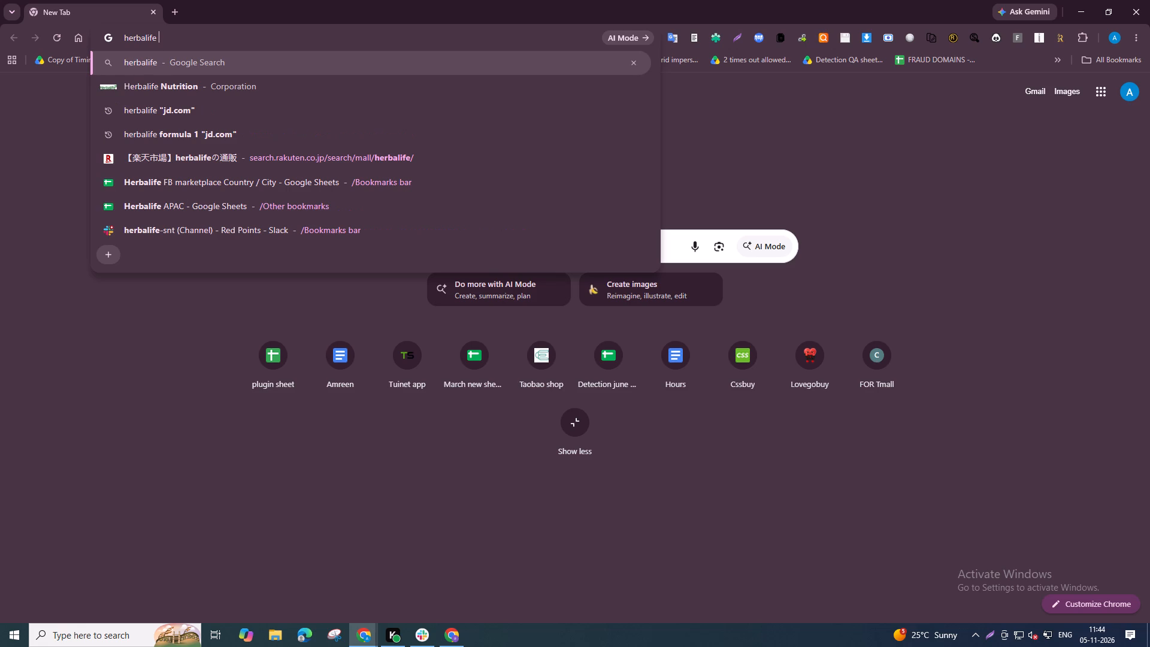
pyautogui.press('Down')
pyautogui.press('Down')
pyautogui.press('Return')
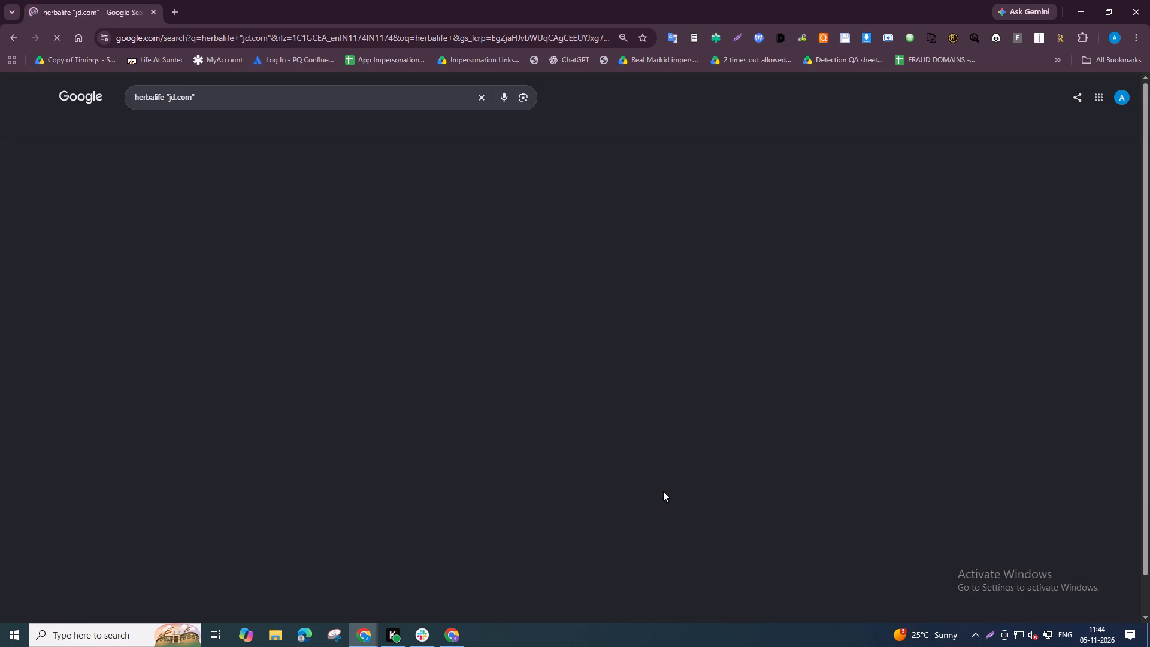
# Open the jd.com HERBALIFE price listing result in a new tab and start the green browser extension on it.
pyautogui.middleClick(208, 181)
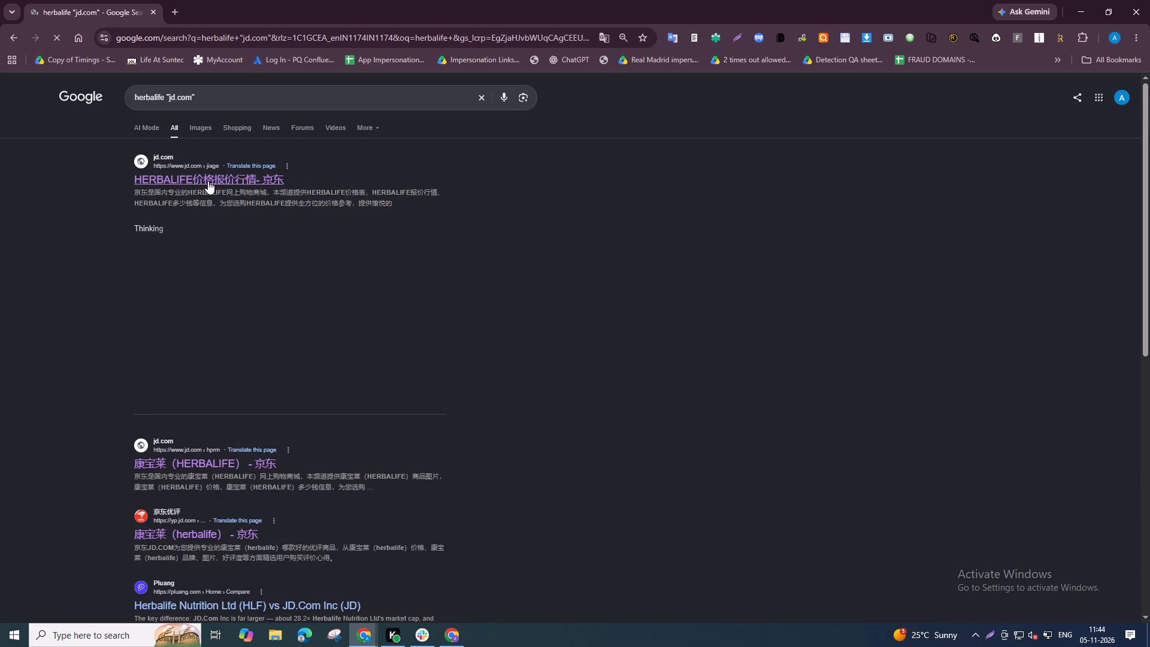
pyautogui.click(230, 0)
pyautogui.click(712, 37)
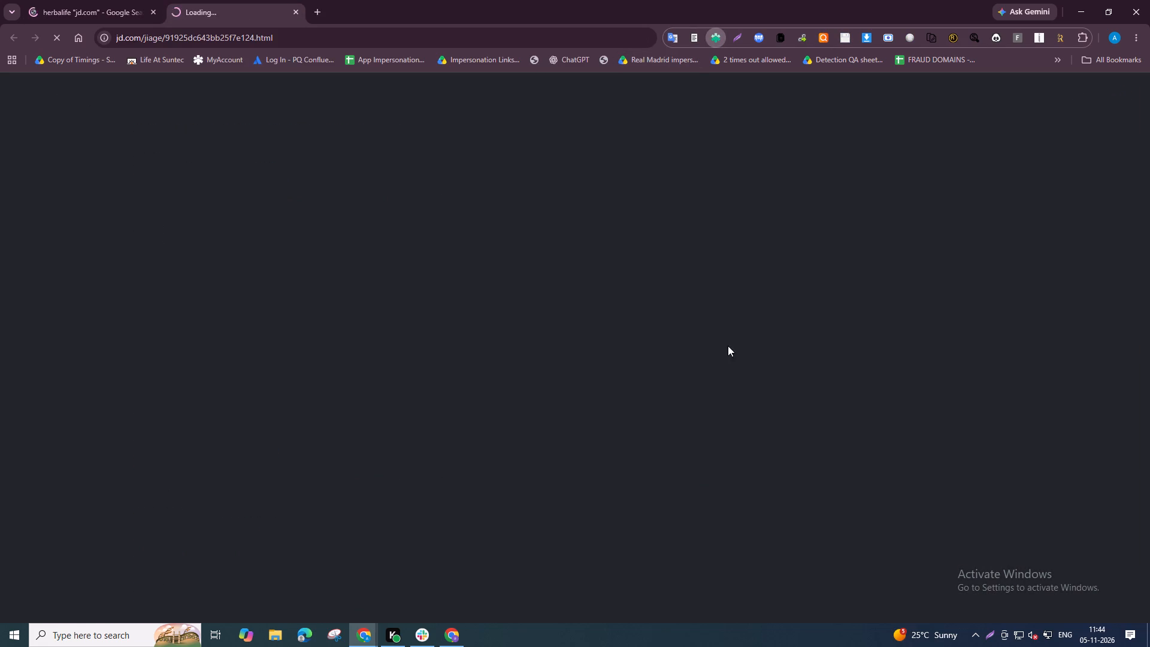
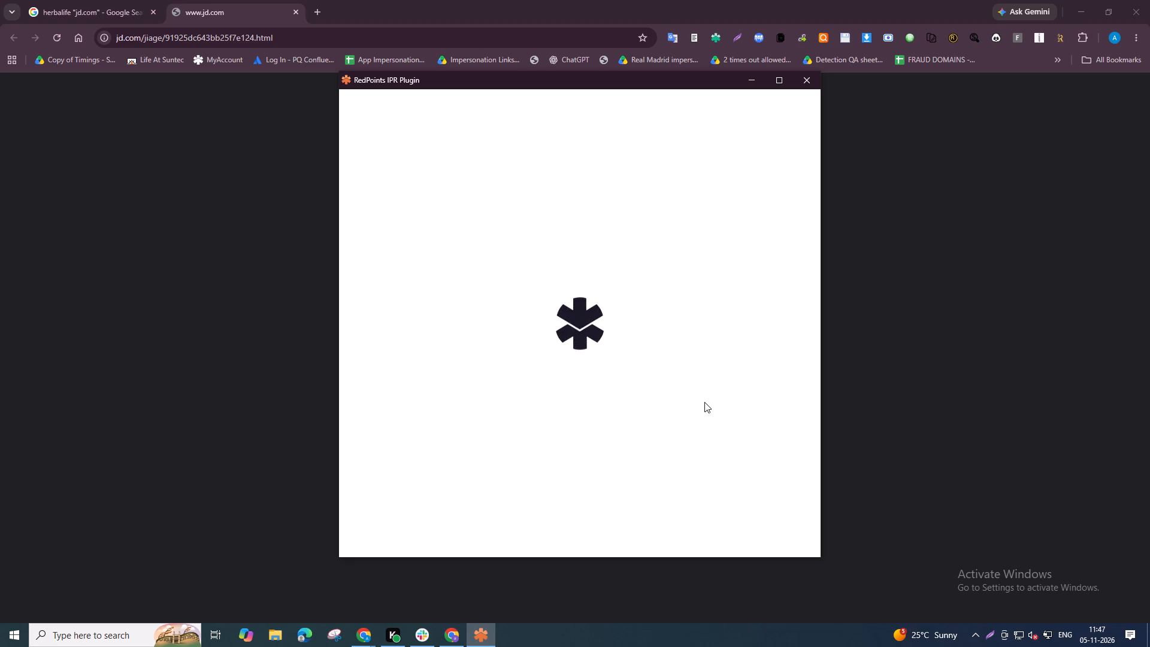
# Return to the Red Points New Incident form and resubmit the unchanged list of Taobao links for Caterpillar - 25 - Footwear.
pyautogui.hotkey('alt', 'Tab')
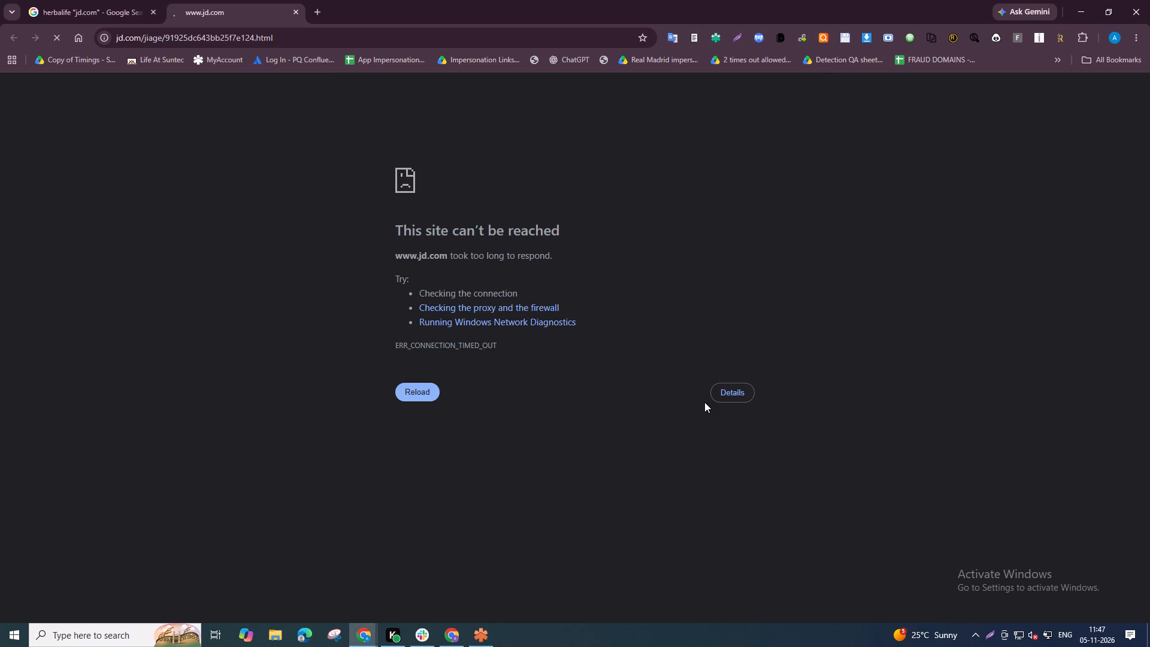
pyautogui.hotkey('alt', 'Tab')
pyautogui.hotkey('alt', 'Tab')
pyautogui.click(254, 0)
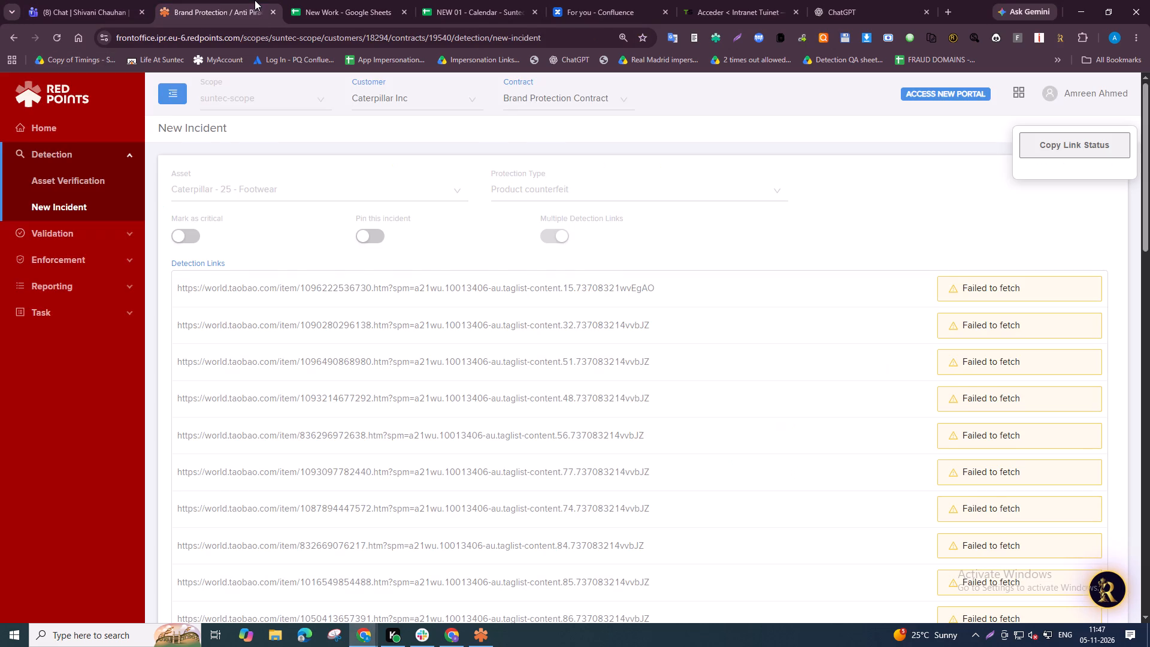
pyautogui.scroll(-5, 686, 270)
pyautogui.scroll(-13, 831, 299)
pyautogui.scroll(-5, 275, 546)
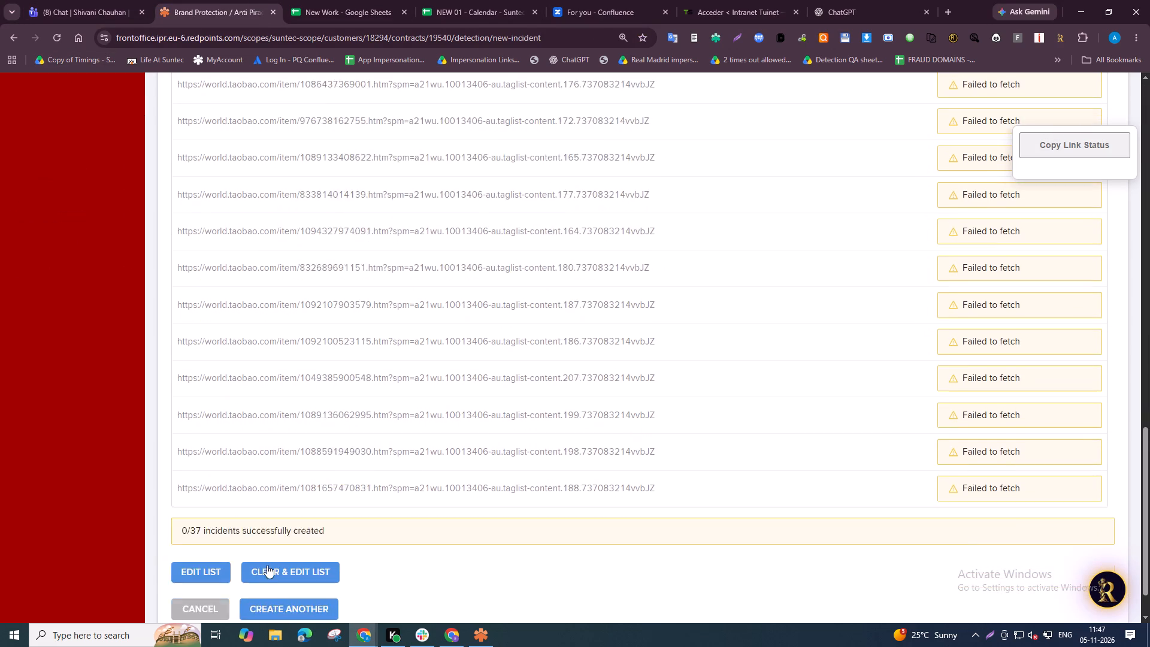
pyautogui.click(199, 520)
pyautogui.click(284, 490)
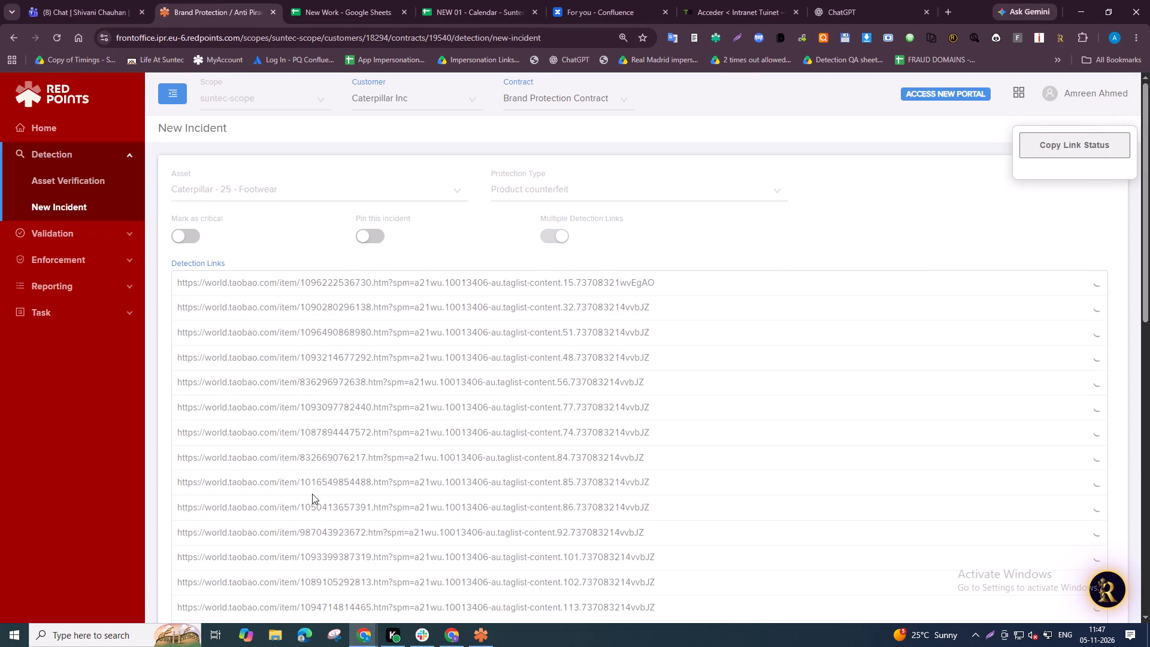
# Bring up the separate Chrome window with the other profile and close it.
pyautogui.click(451, 631)
pyautogui.click(1149, 0)
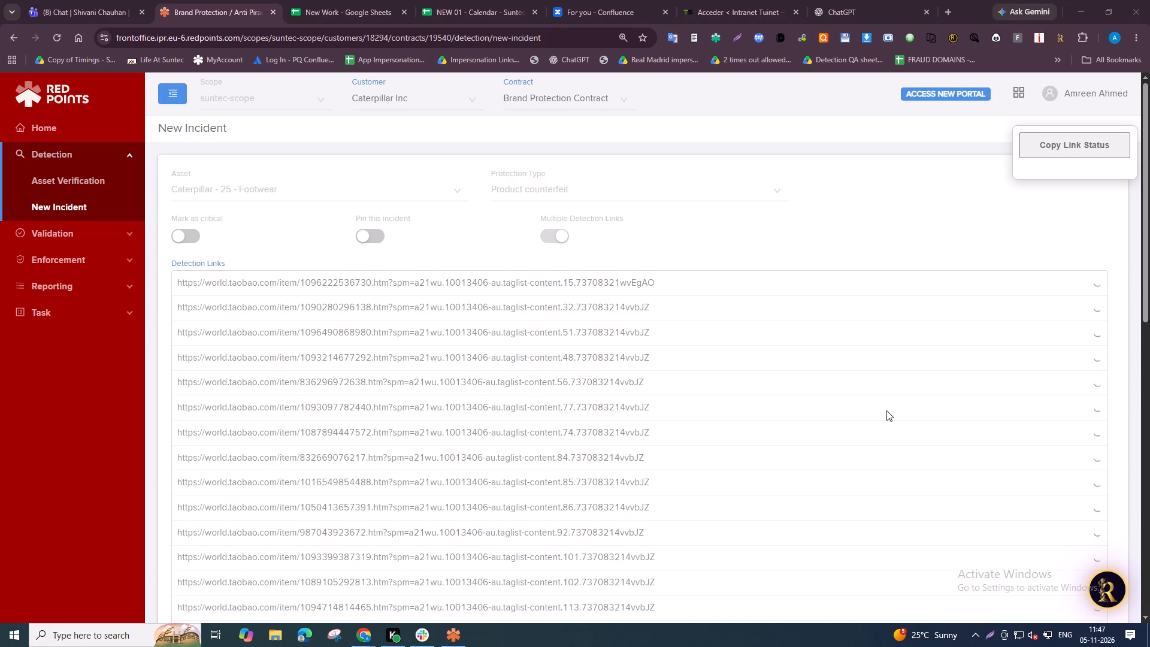
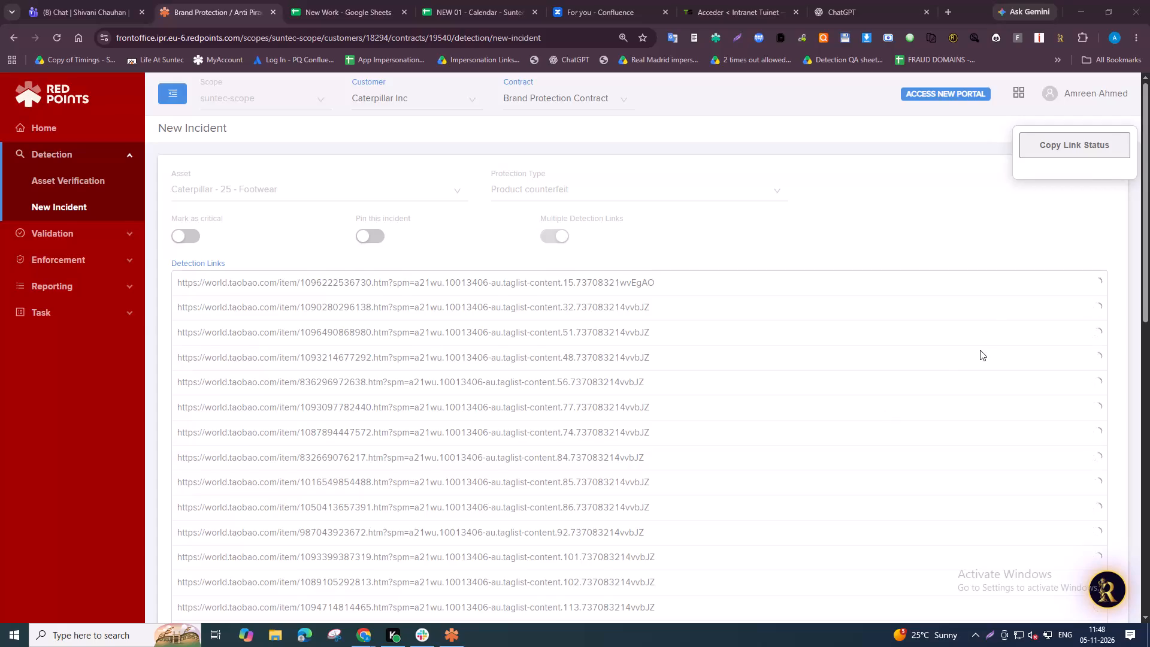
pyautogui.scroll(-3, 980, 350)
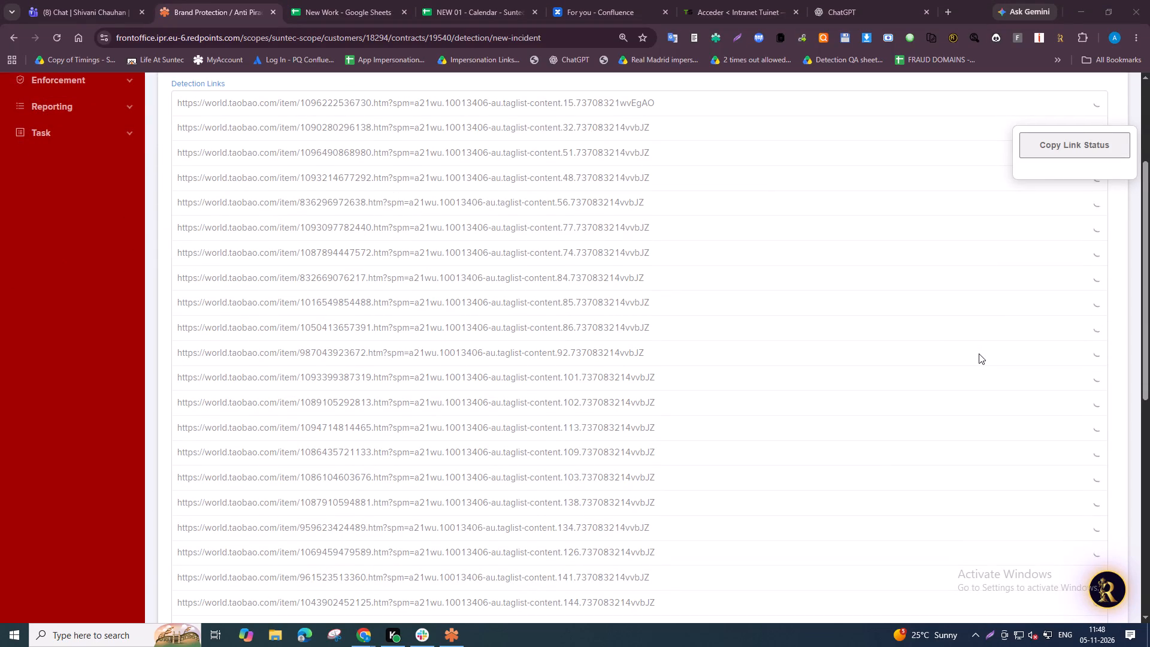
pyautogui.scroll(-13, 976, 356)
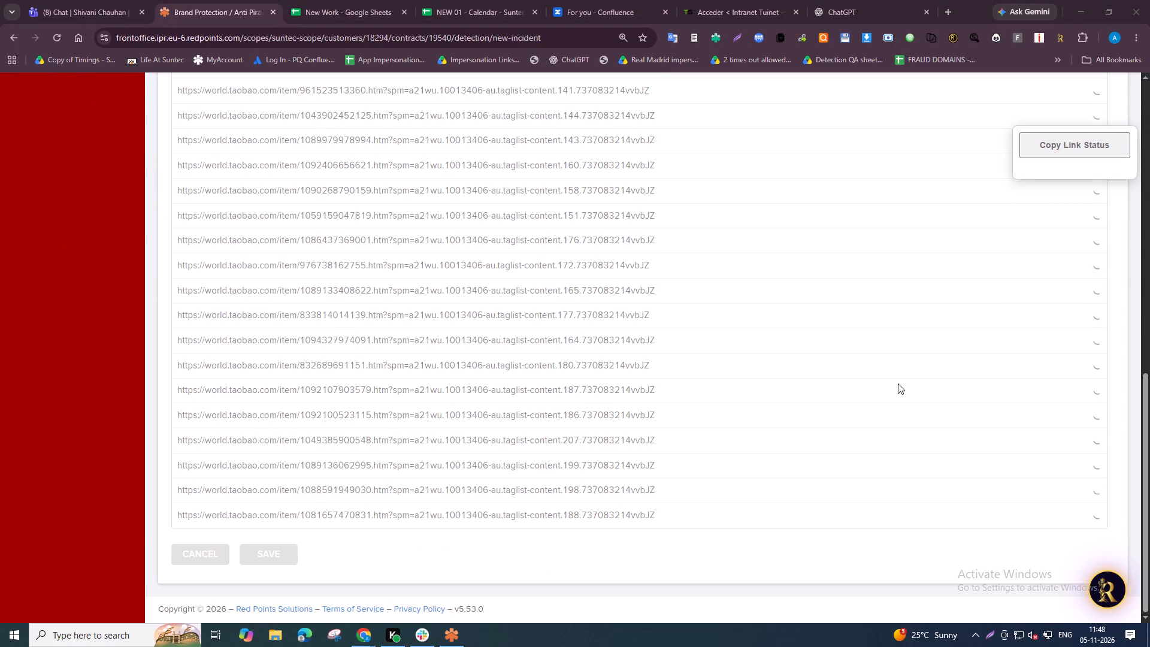
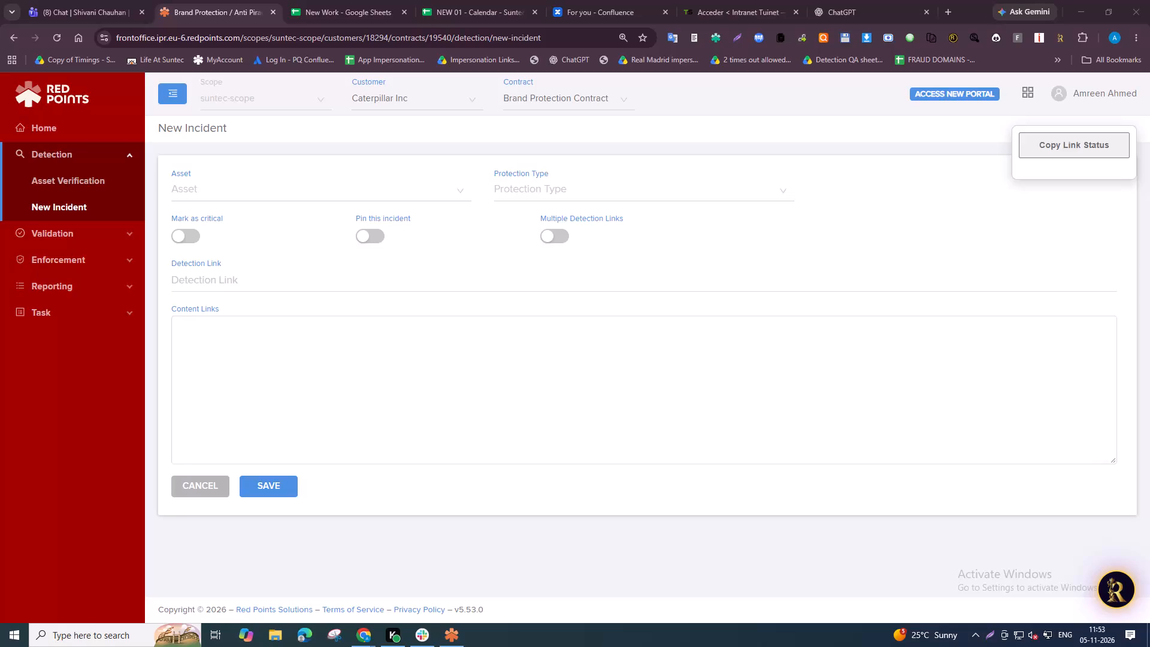
# Save a new incident for asset Caterpillar - 25 - Footwear, protection type Product counterfeit, with the copied Taobao URLs as multiple detection links.
pyautogui.click(283, 191)
pyautogui.press('f')
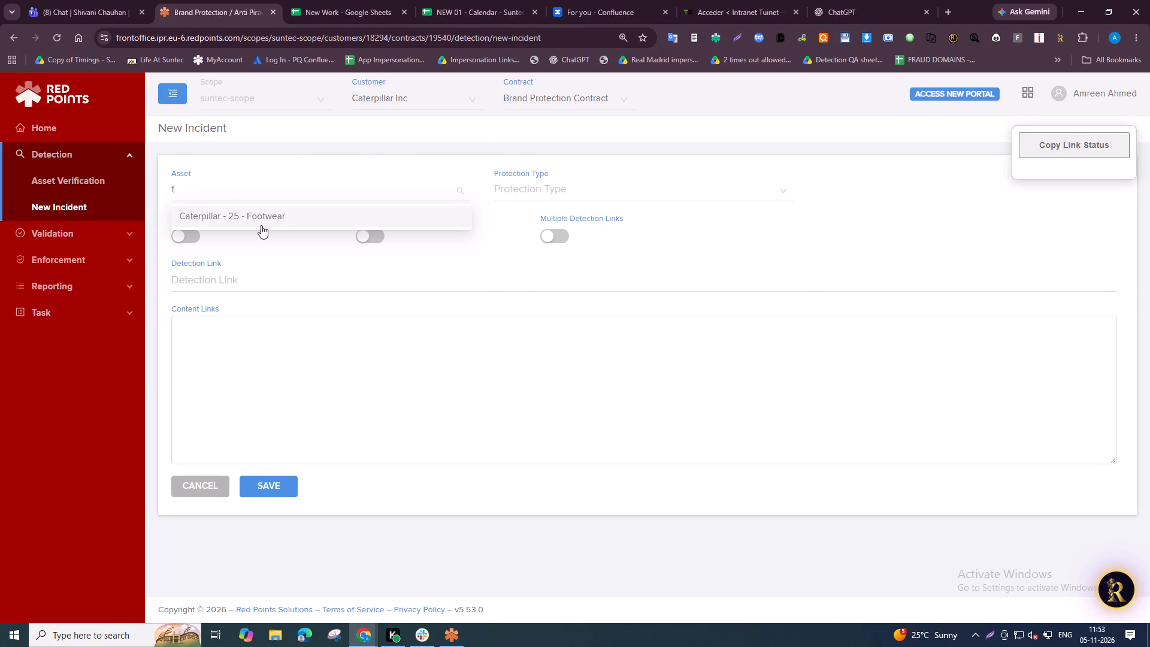
pyautogui.click(261, 225)
pyautogui.click(584, 191)
pyautogui.click(571, 238)
pyautogui.click(553, 235)
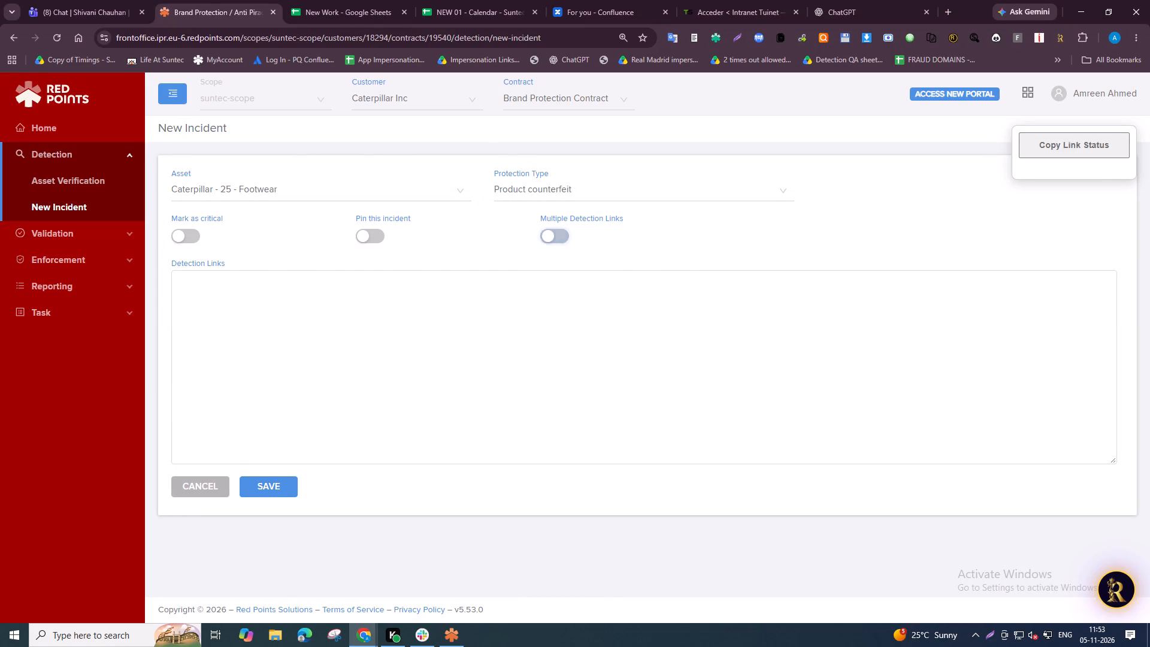
pyautogui.click(541, 331)
pyautogui.hotkey('ctrl', 'v')
pyautogui.click(282, 486)
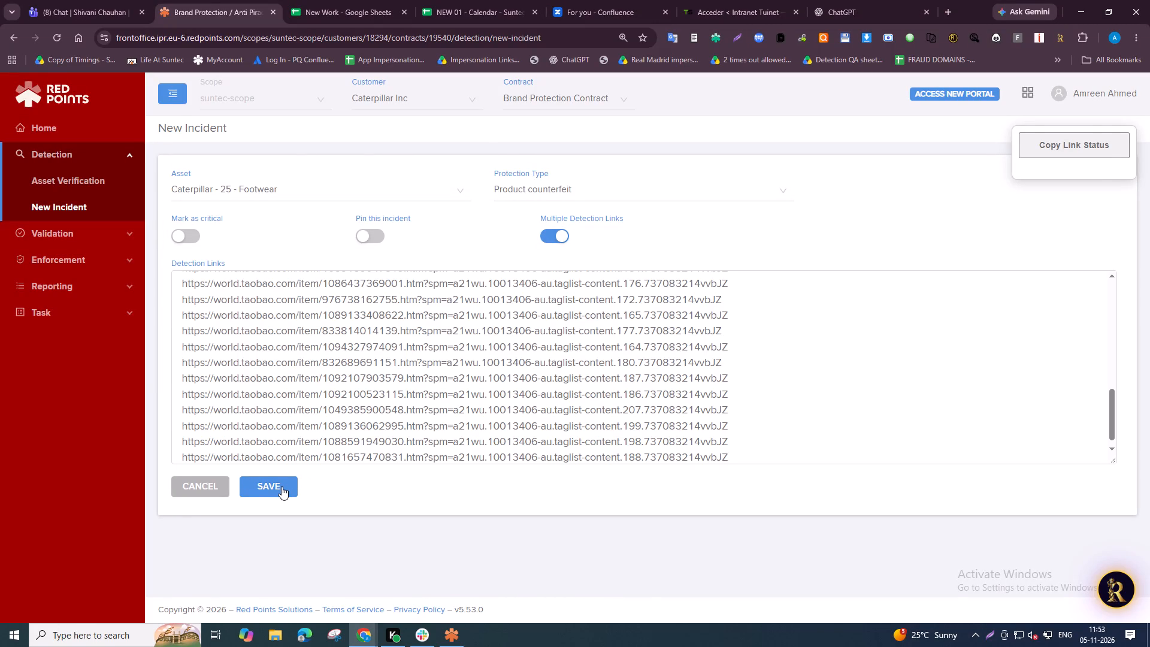
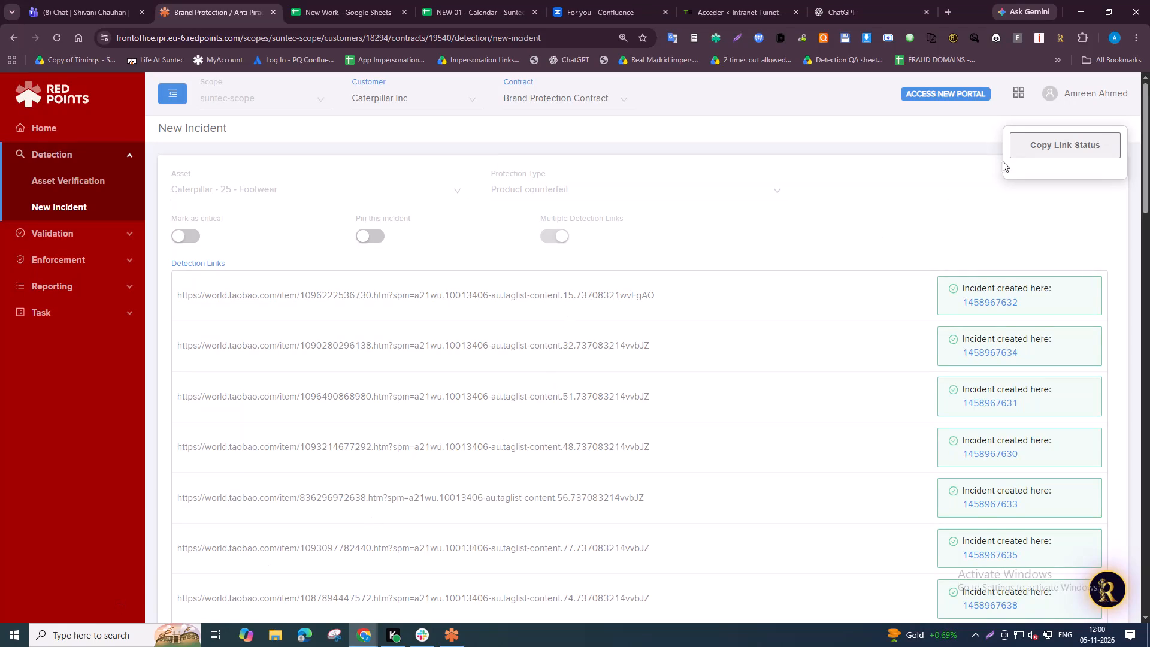
# Copy the new incident's link statuses from Red Points and clear the raw Taobao URLs from the Links column of the New Work sheet.
pyautogui.click(1021, 140)
pyautogui.click(349, 0)
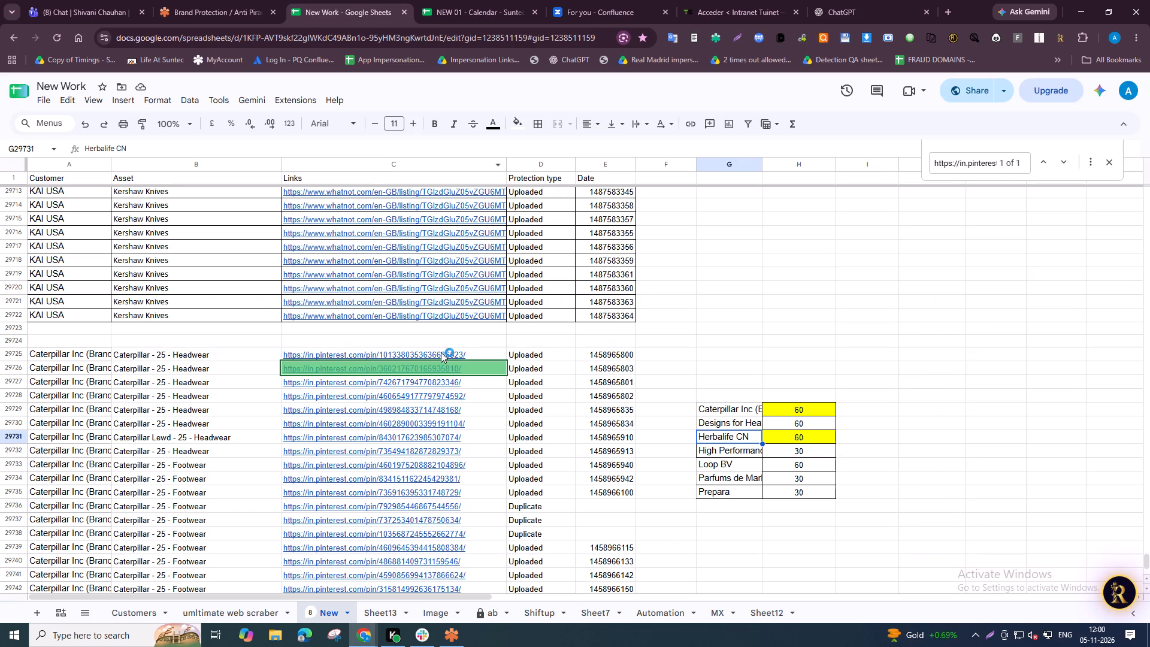
pyautogui.click(406, 458)
pyautogui.hotkey('ctrl', 'End')
pyautogui.hotkey('ctrl', 'Left')
pyautogui.hotkey('ctrl', 'Left')
pyautogui.hotkey('ctrl', 'Up')
pyautogui.press('Down')
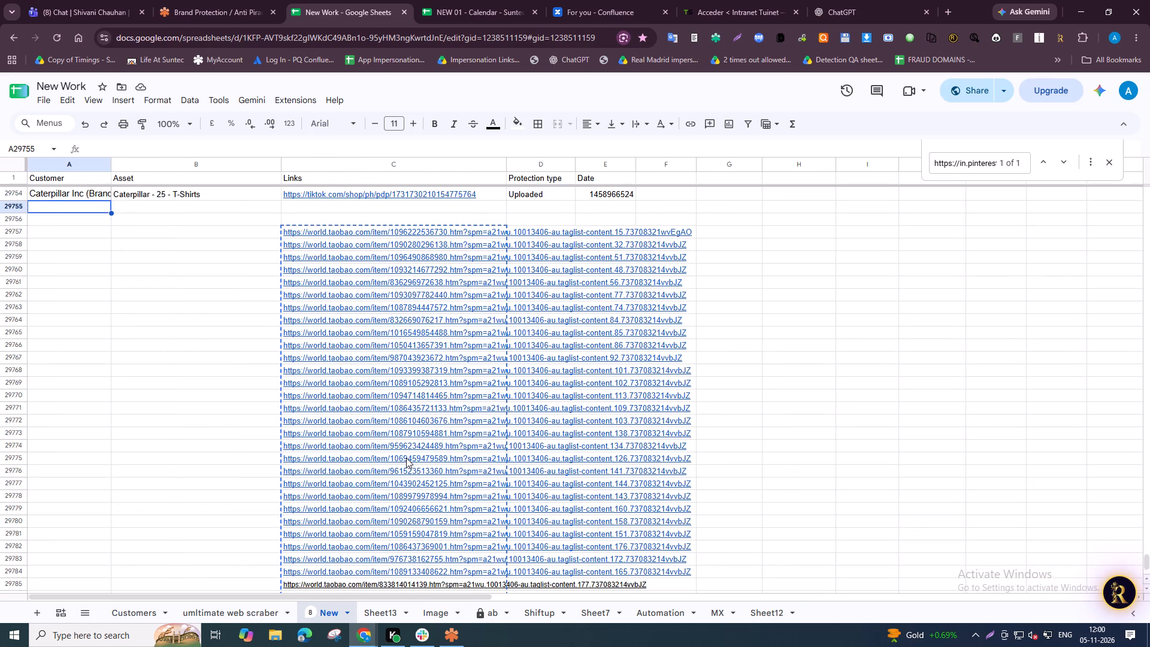
pyautogui.press('Right')
pyautogui.press('Right')
pyautogui.hotkey('ctrl', 'Down')
pyautogui.hotkey('ctrl', 'shift', 'Down')
pyautogui.press('Delete')
# Paste the copied link statuses into the Links column starting at cell C29756.
pyautogui.press('Up')
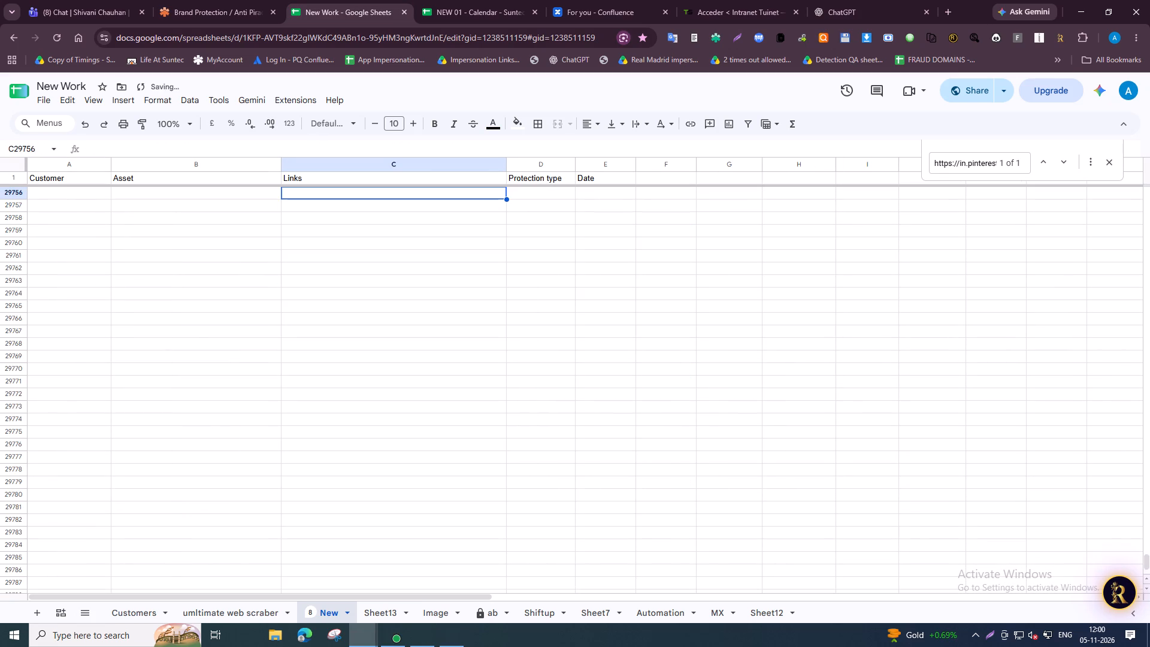
pyautogui.press('Up')
pyautogui.press('Down')
pyautogui.press('Up')
pyautogui.press('Up')
pyautogui.press('Down')
pyautogui.press('Down')
pyautogui.hotkey('ctrl', 'v')
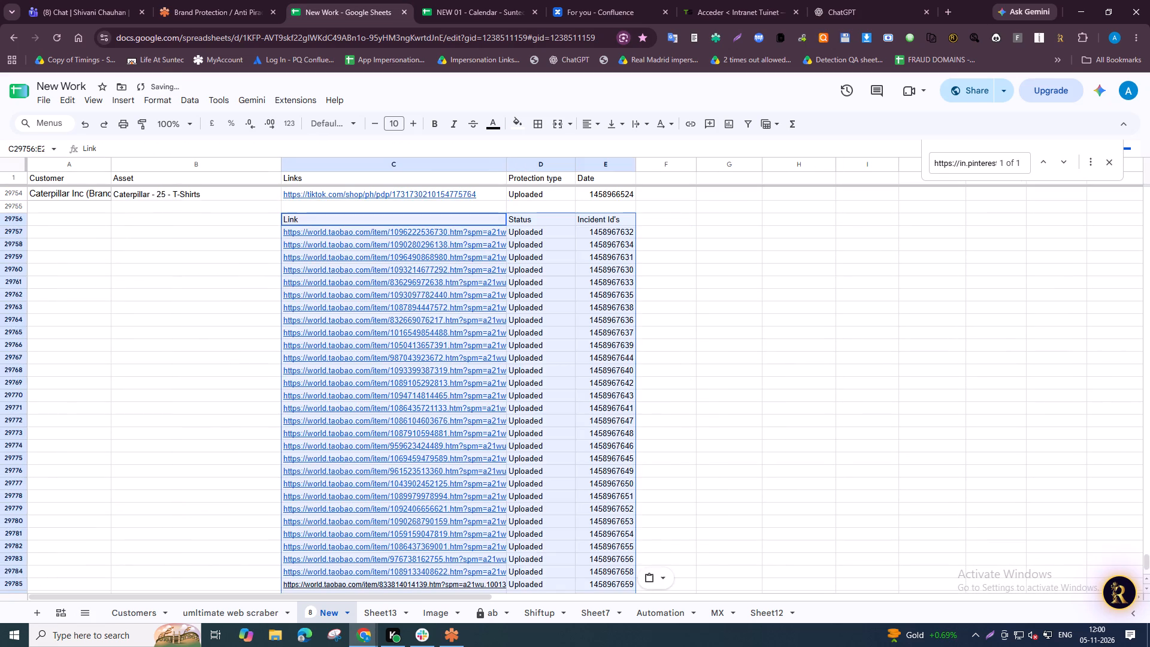
# Clear the pasted header cells Link, Status and Incident Id's from row 29756.
pyautogui.press('Up')
pyautogui.press('Down')
pyautogui.hotkey('ctrl', 'shift', 'Right')
pyautogui.hotkey('shift', 'Delete')
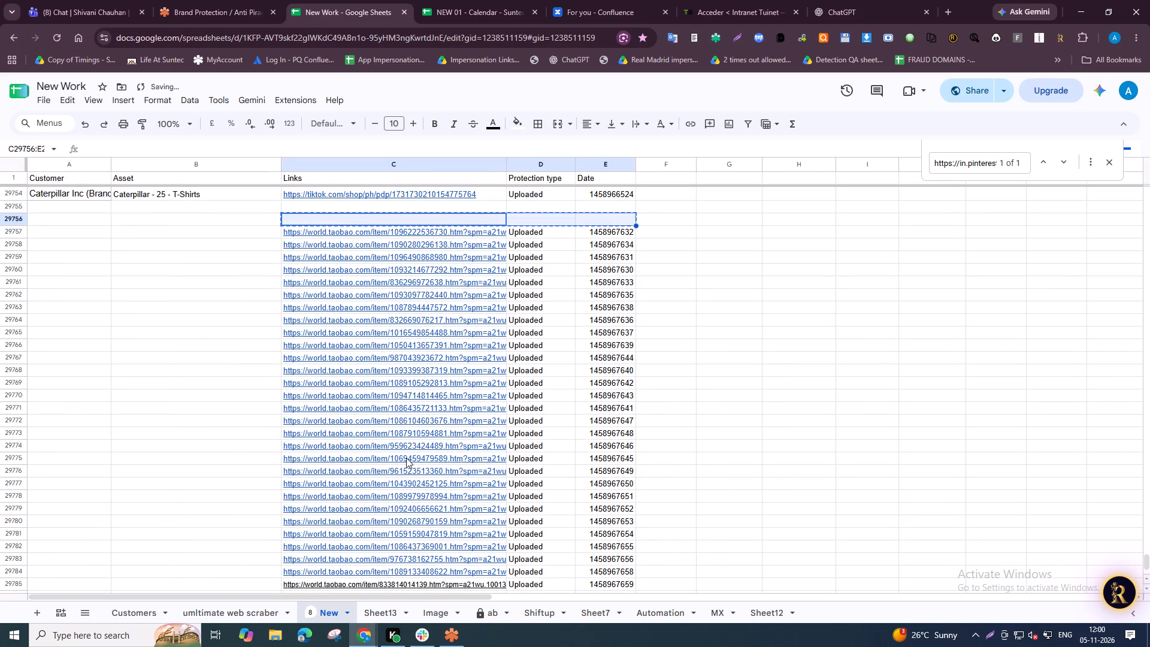
# Move the Taobao links with their statuses and incident IDs up to start at row 29755, directly beneath the last Caterpillar T-Shirts row.
pyautogui.press('Down')
pyautogui.hotkey('ctrl', 'shift', 'Down')
pyautogui.hotkey('ctrl', 'shift', 'Right')
pyautogui.hotkey('ctrl', 'x')
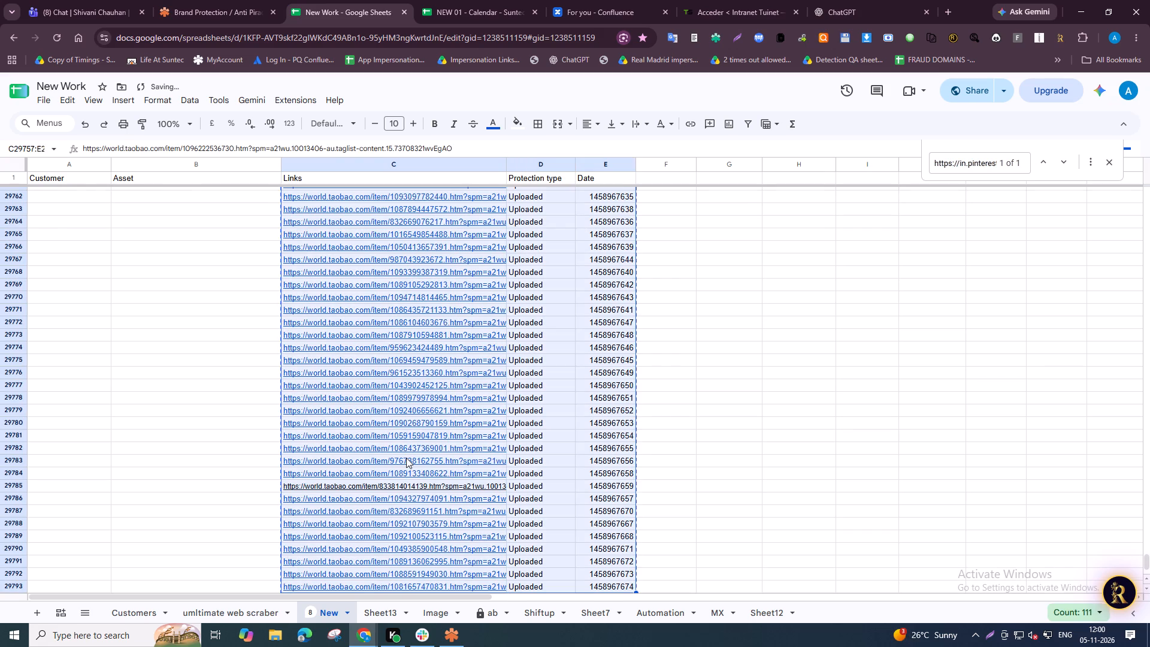
pyautogui.hotkey('ctrl', 'Up')
pyautogui.press('Down')
pyautogui.hotkey('ctrl', 'v')
# Fill the Customer column with Caterpillar Inc (Brand Protection) down through all the Taobao rows.
pyautogui.hotkey('ctrl', 'Down')
pyautogui.press('Left')
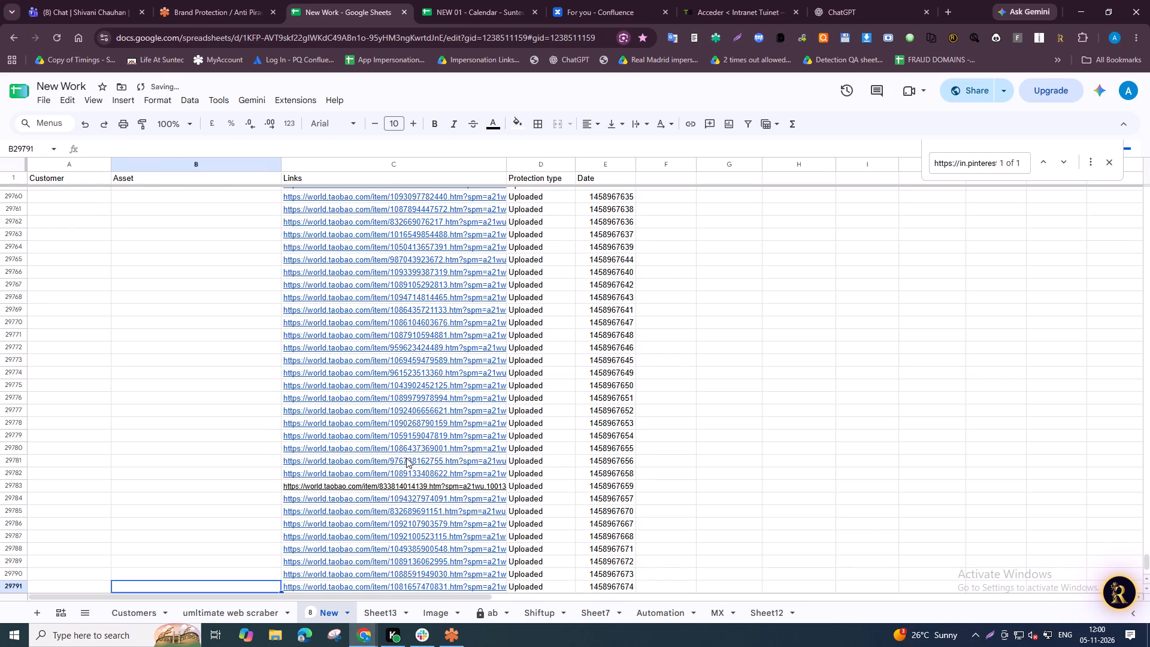
pyautogui.hotkey('ctrl', 'shift', 'Up')
pyautogui.hotkey('ctrl', 'Left')
pyautogui.hotkey('ctrl', 'shift', 'Up')
pyautogui.hotkey('ctrl', 'shift', 'd')
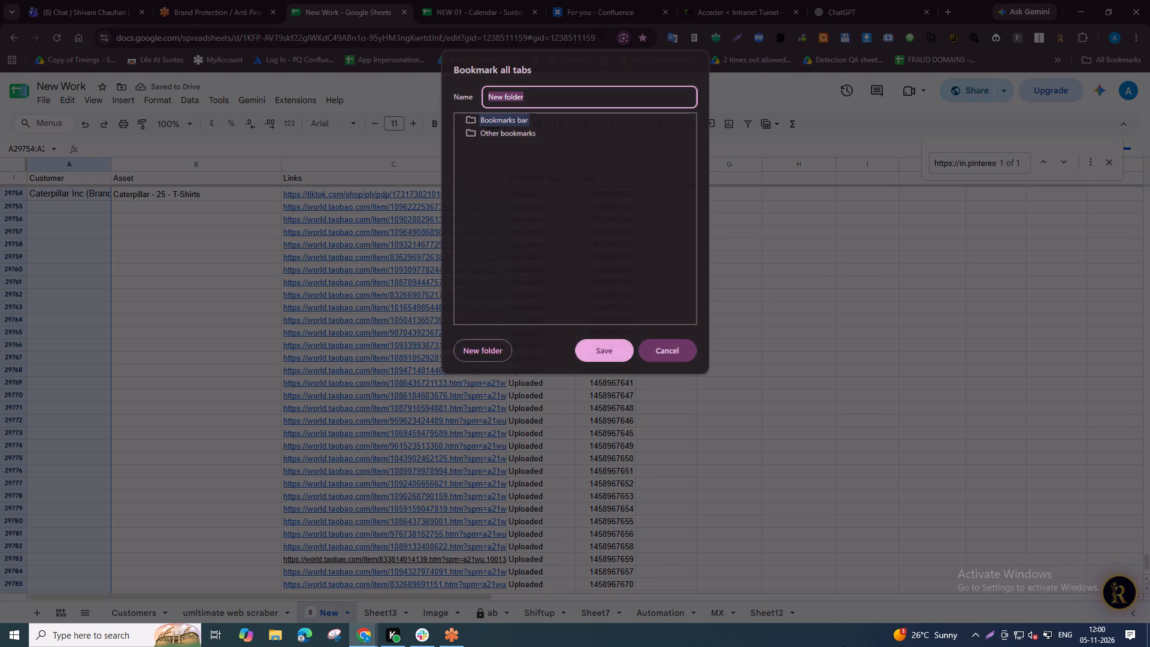
pyautogui.click(673, 353)
pyautogui.hotkey('ctrl', 'd')
pyautogui.click(294, 341)
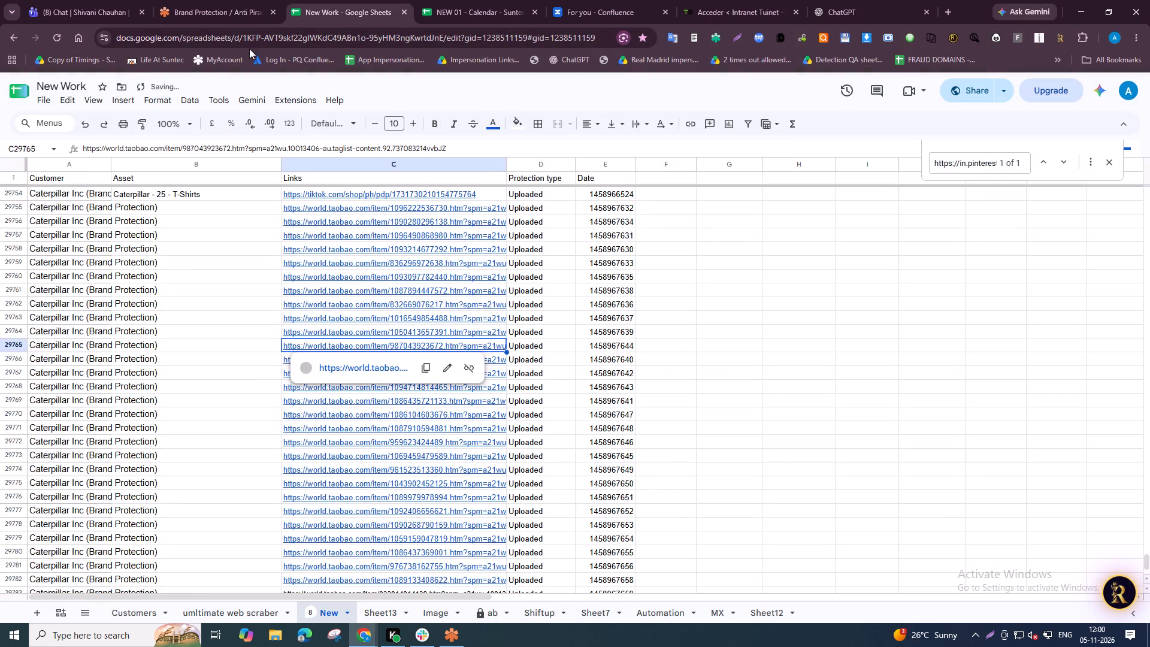
# Copy the asset name Caterpillar - 25 - Footwear from the Red Points incident and fill it down the Asset column for all Taobao rows.
pyautogui.click(250, 0)
pyautogui.scroll(3, 255, 188)
pyautogui.keyDown('alt'); pyautogui.click(255, 188); pyautogui.keyUp('alt')
pyautogui.click(355, 0)
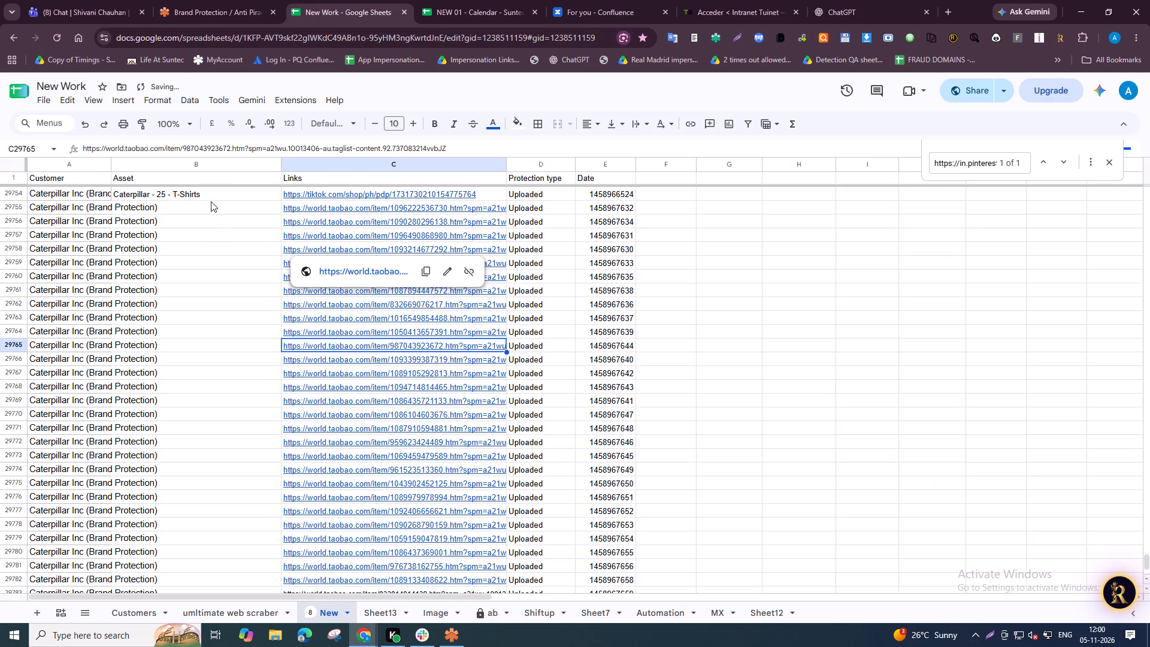
pyautogui.click(211, 201)
pyautogui.hotkey('ctrl', 'v')
pyautogui.press('Right')
pyautogui.hotkey('ctrl', 'Down')
pyautogui.press('Left')
pyautogui.hotkey('ctrl', 'shift', 'Up')
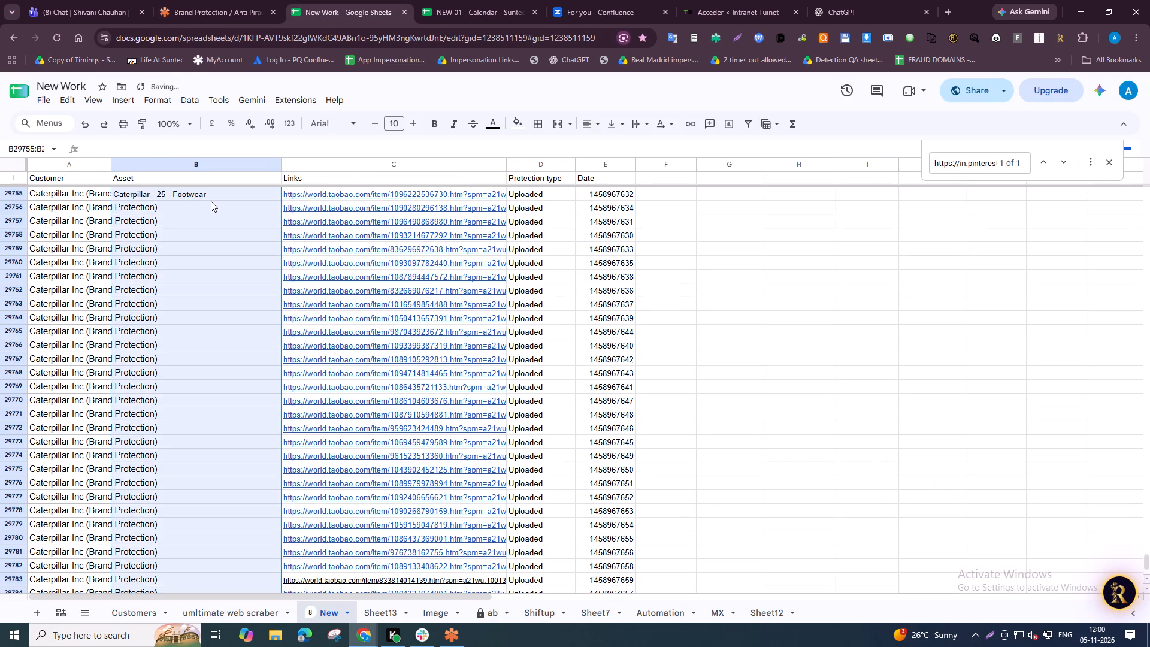
pyautogui.hotkey('ctrl', 'd')
# Count the incident IDs across all Caterpillar rows from row 29725 down and enter 63 beside the Caterpillar Inc target in column I.
pyautogui.press('Down')
pyautogui.press('Right')
pyautogui.press('Right')
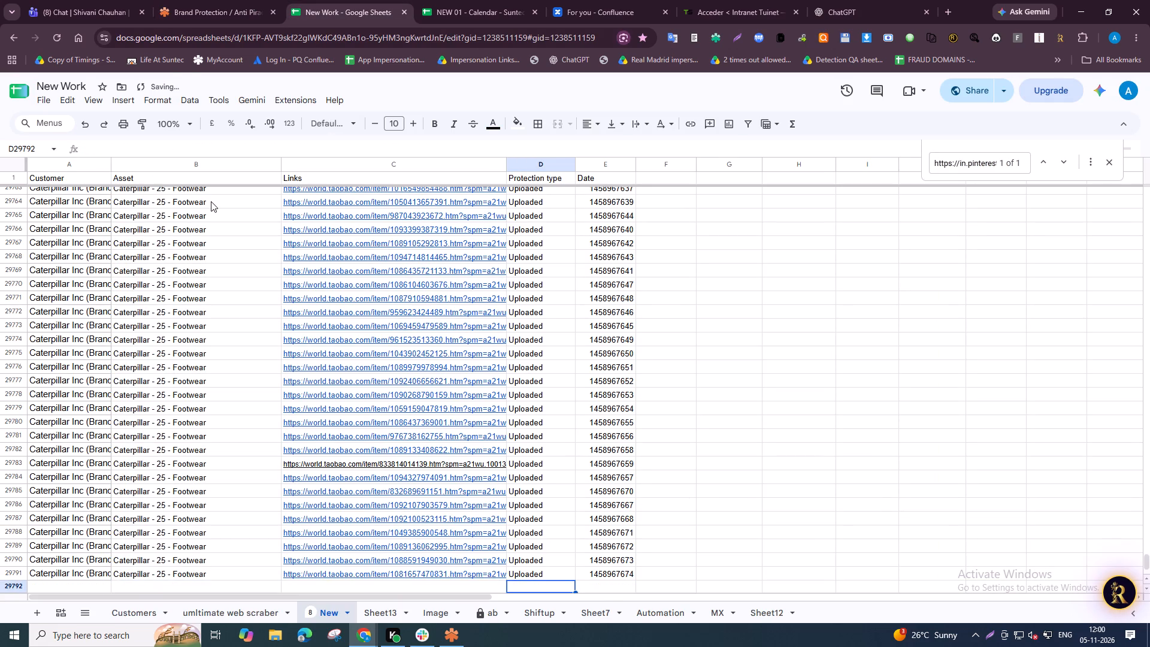
pyautogui.press('Right')
pyautogui.press('Up')
pyautogui.hotkey('ctrl', 'shift', 'Up')
pyautogui.hotkey('ctrl', 'shift', 'Up')
pyautogui.hotkey('ctrl', 'shift', 'Up')
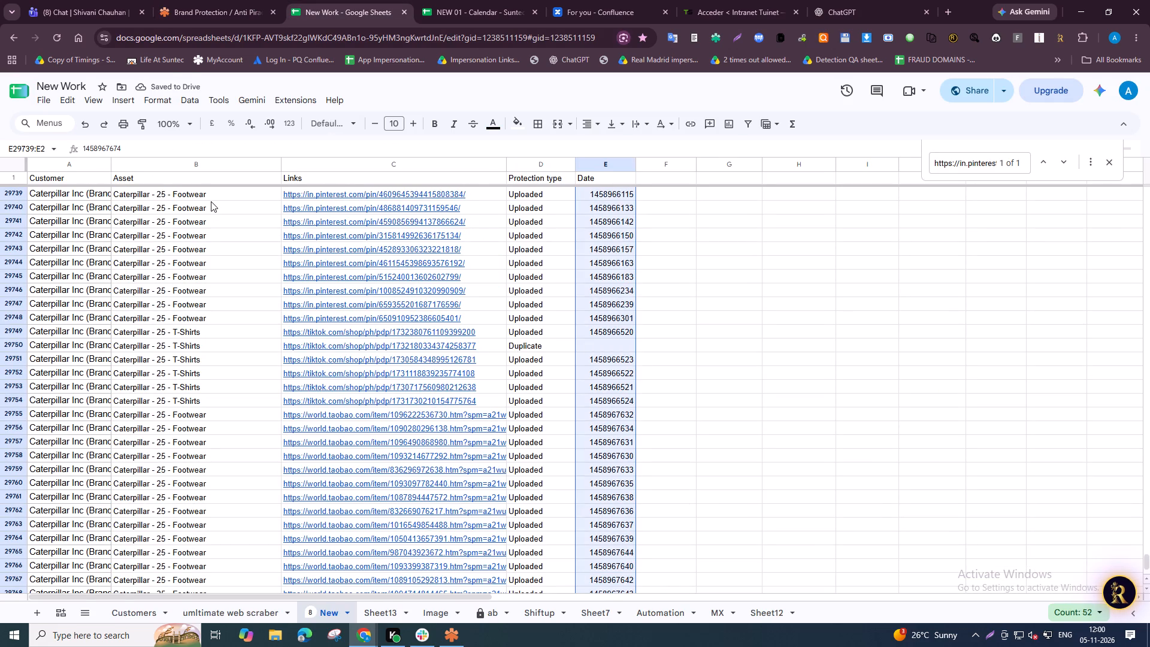
pyautogui.hotkey('ctrl', 'shift', 'Up')
pyautogui.scroll(3, 232, 207)
pyautogui.keyDown('shift'); pyautogui.click(589, 236); pyautogui.keyUp('shift')
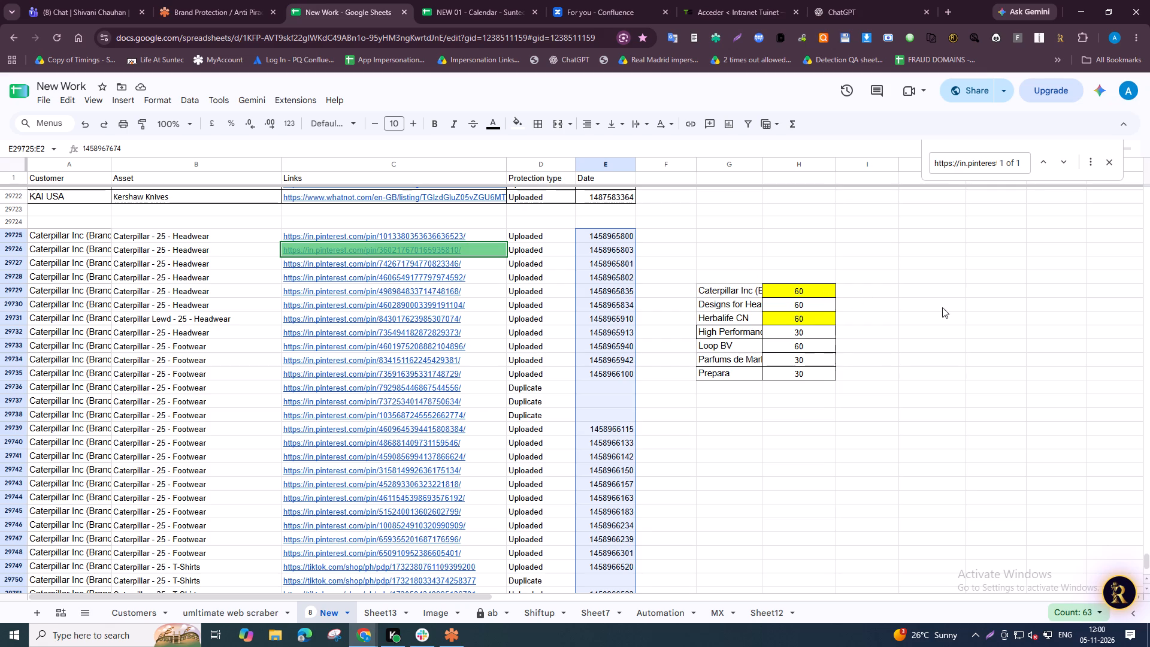
pyautogui.click(868, 291)
pyautogui.write('63')
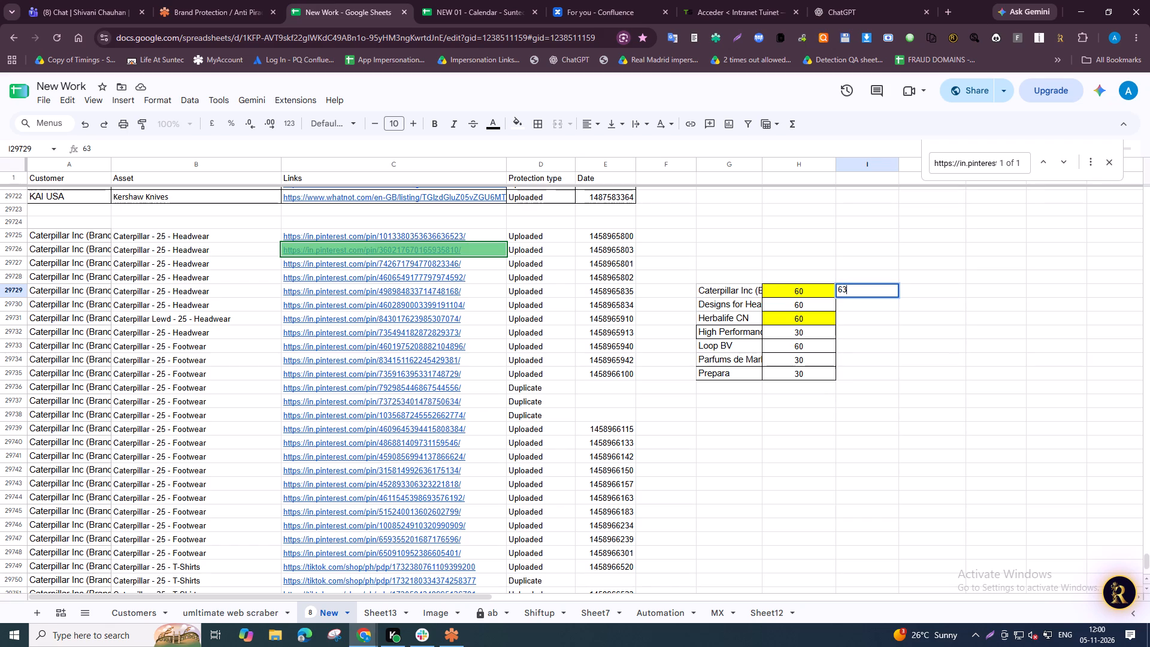
pyautogui.press('Down')
pyautogui.press('Up')
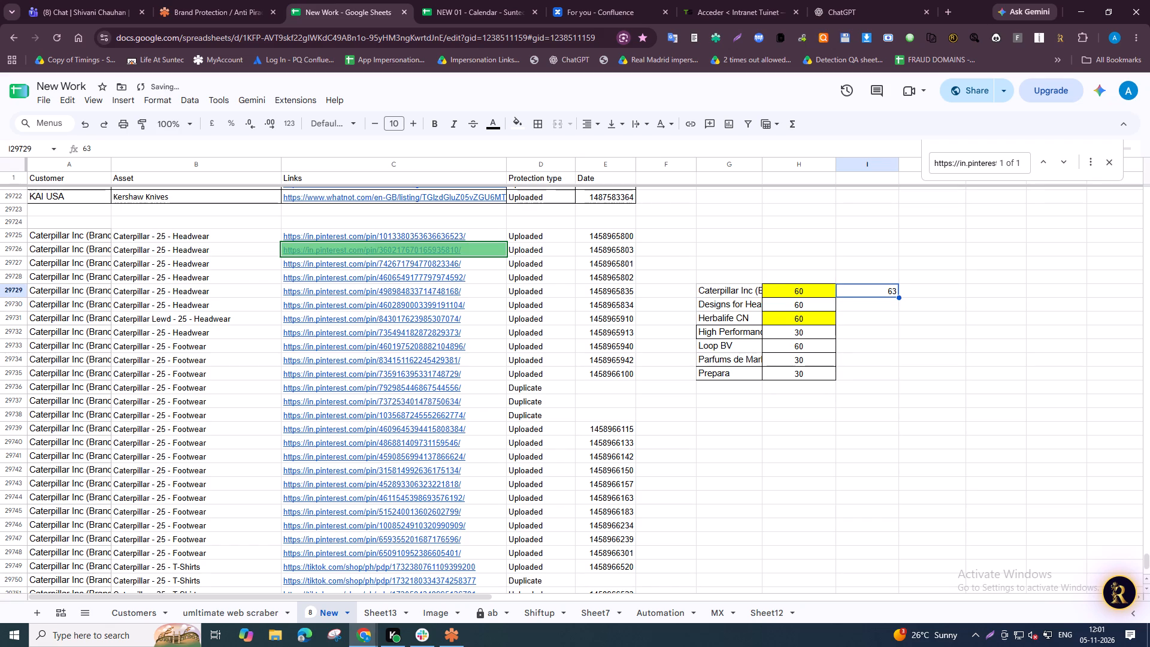
# Select all the target numbers in the customer table, from Caterpillar Inc through Prepara.
pyautogui.press('Down')
pyautogui.press('Left')
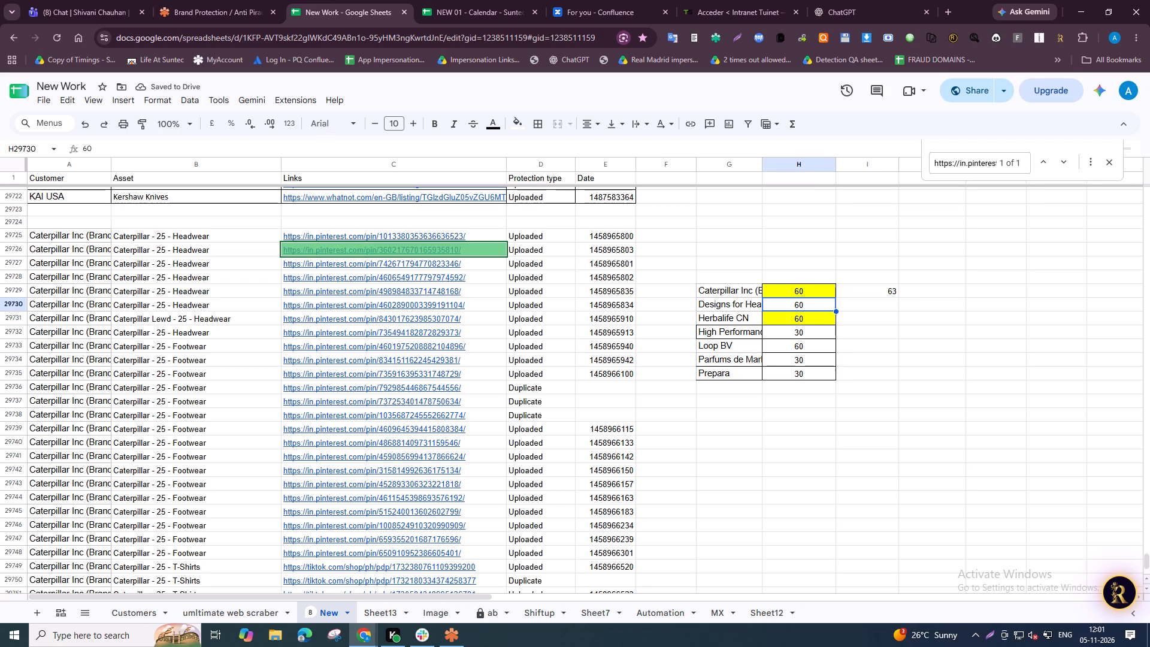
pyautogui.press('Down')
pyautogui.hotkey('ctrl', 'Up')
pyautogui.hotkey('ctrl', 'shift', 'Down')
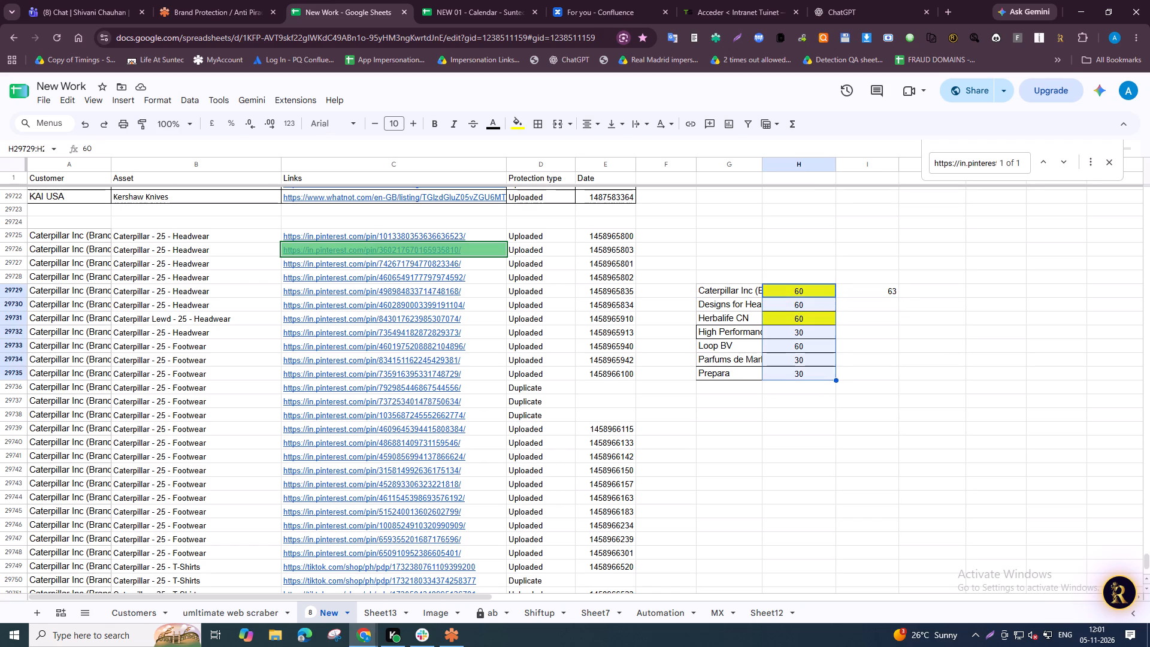
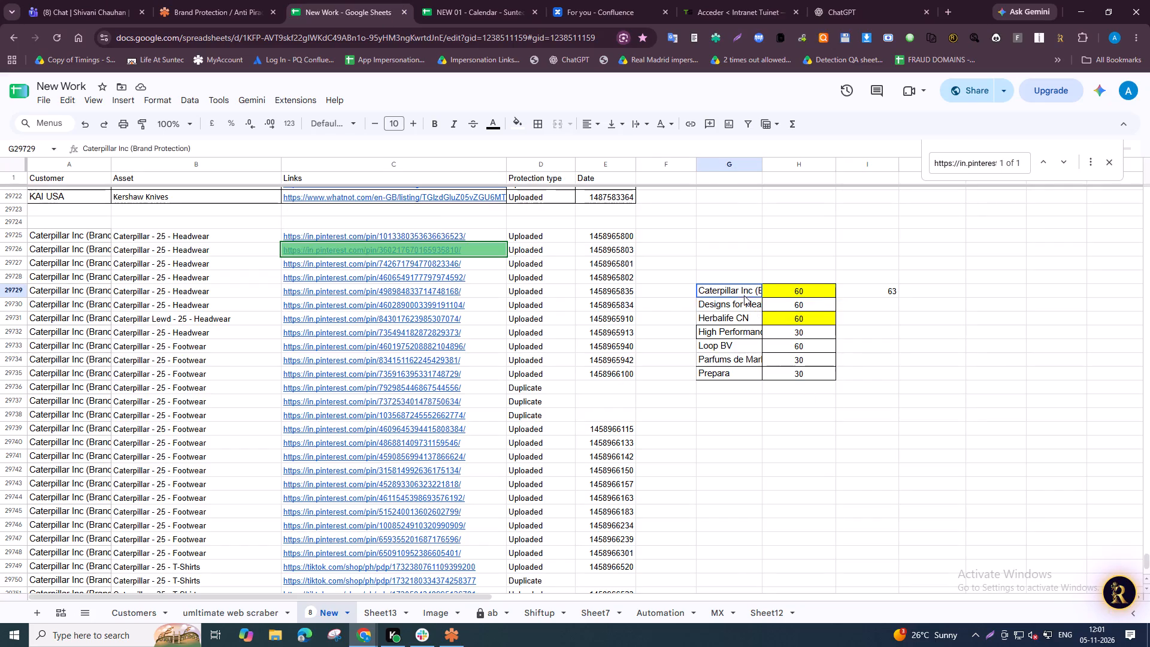
# Sign in to the Tuinet intranet with the saved account credentials.
pyautogui.click(754, 0)
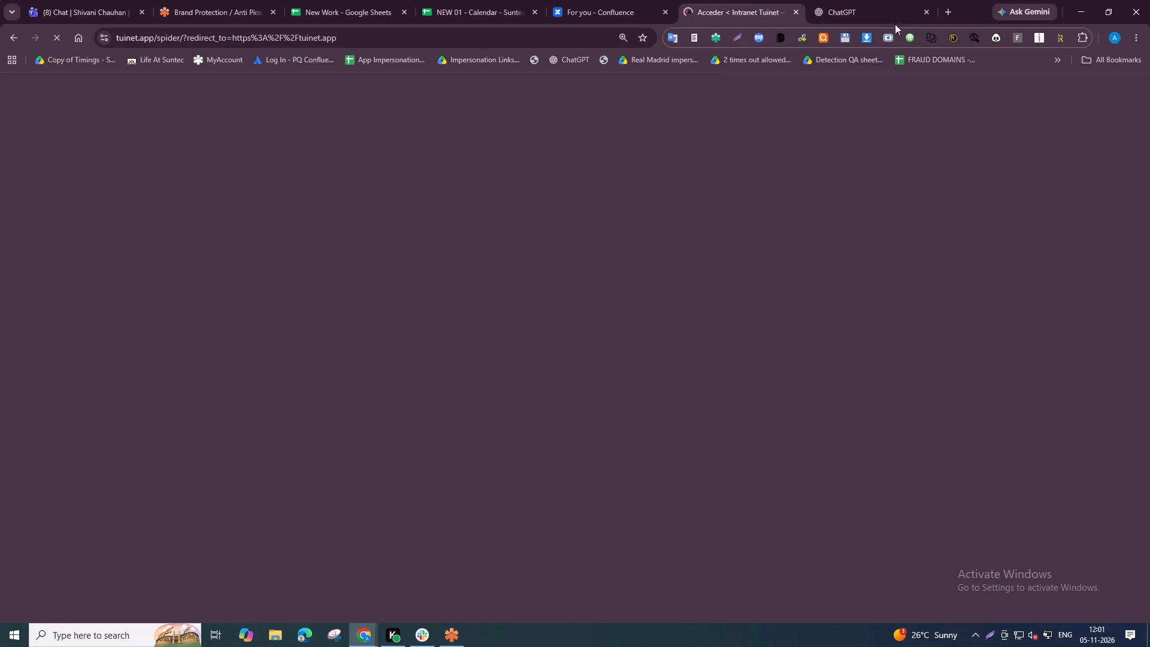
pyautogui.click(514, 453)
pyautogui.click(645, 445)
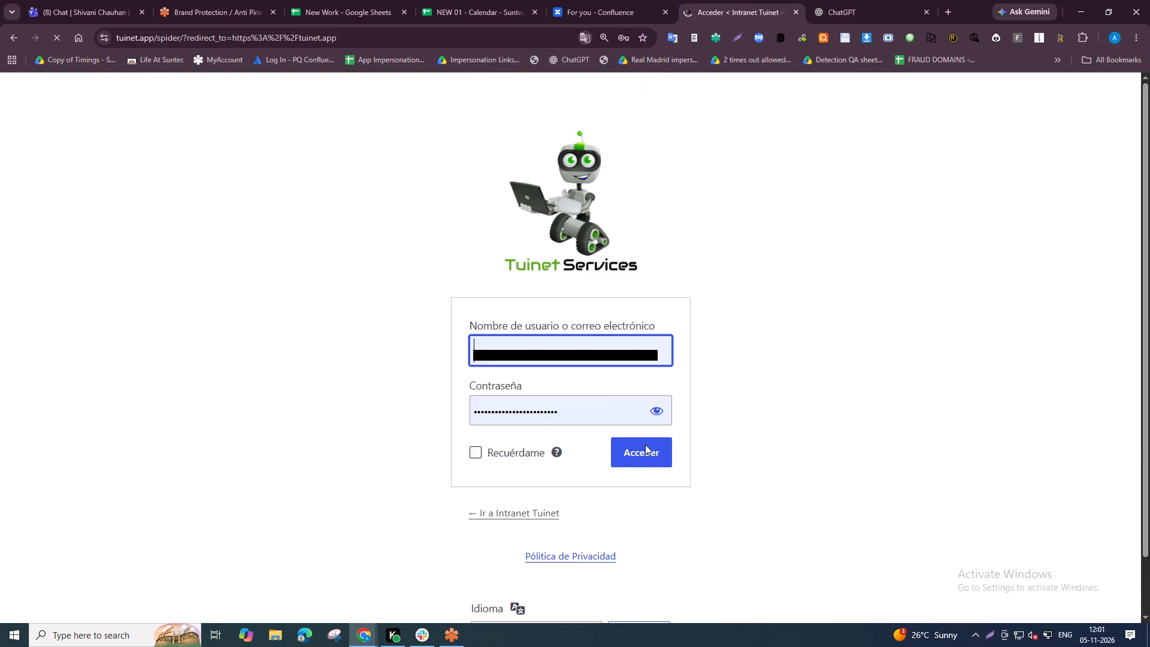
pyautogui.click(664, 456)
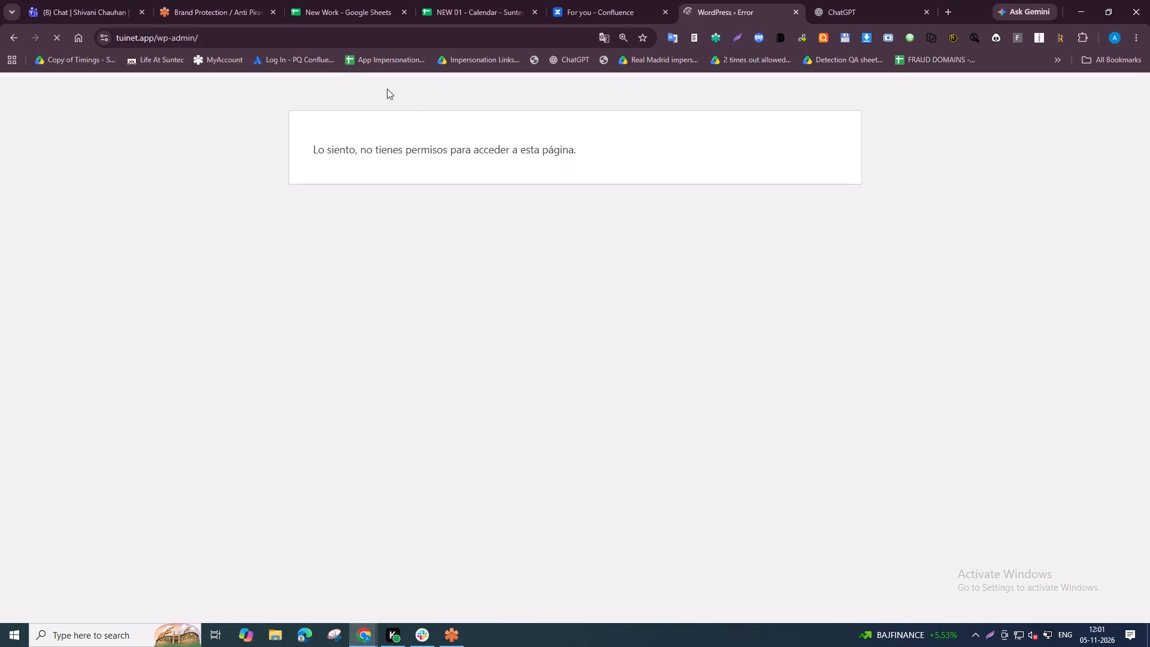
# Return to the New Work sheet and review the customer target table, including the Herbalife CN and Loop BV entries.
pyautogui.click(385, 0)
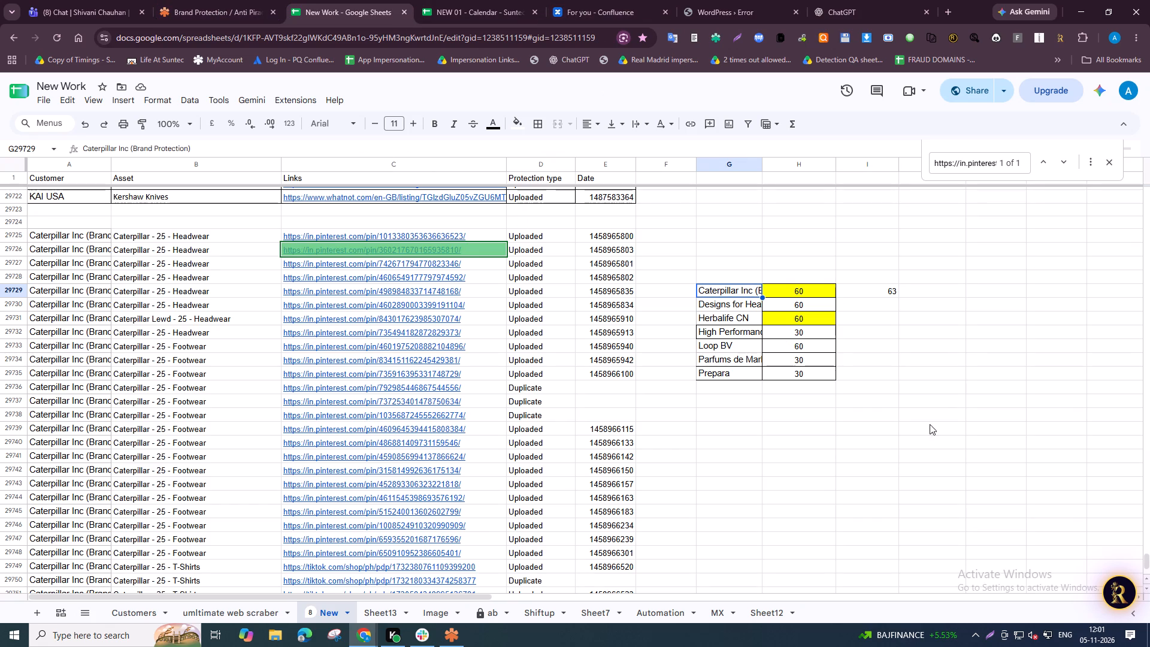
pyautogui.click(816, 394)
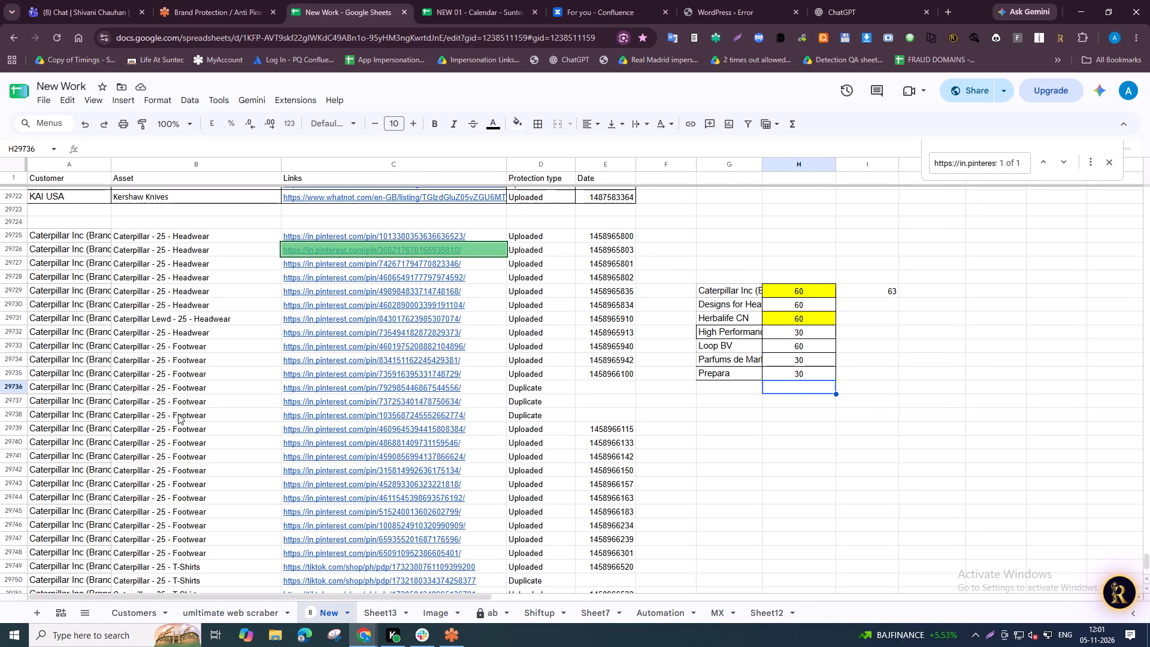
pyautogui.scroll(13, 465, 400)
pyautogui.scroll(-6, 467, 400)
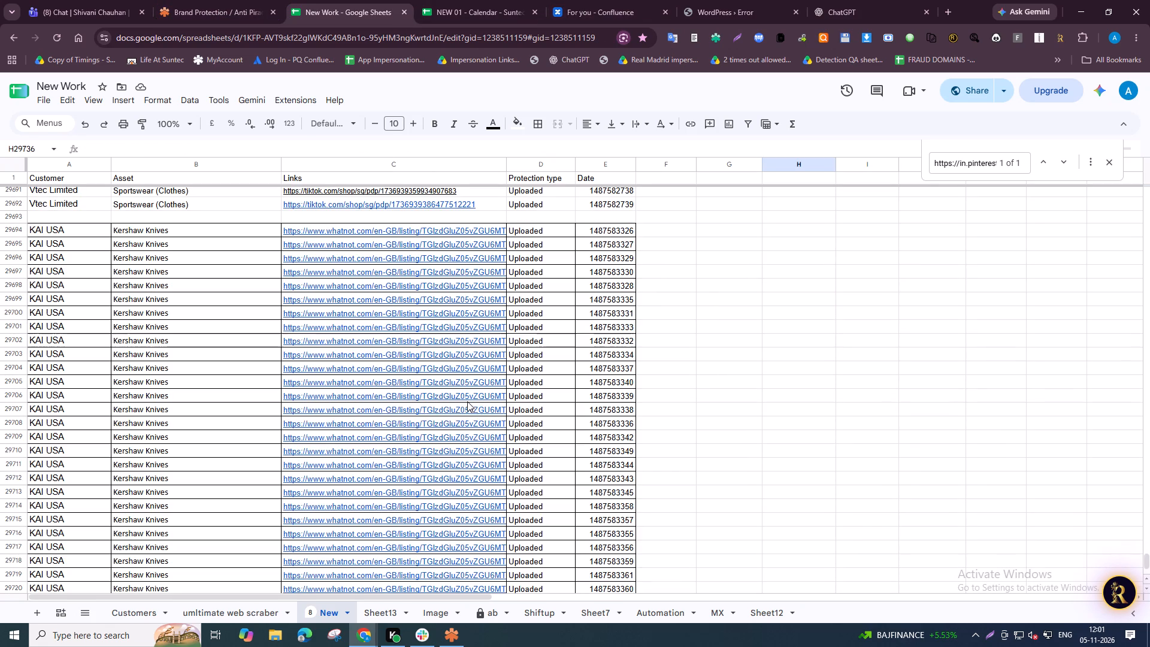
pyautogui.scroll(-5, 537, 385)
pyautogui.scroll(-3, 628, 406)
pyautogui.click(900, 422)
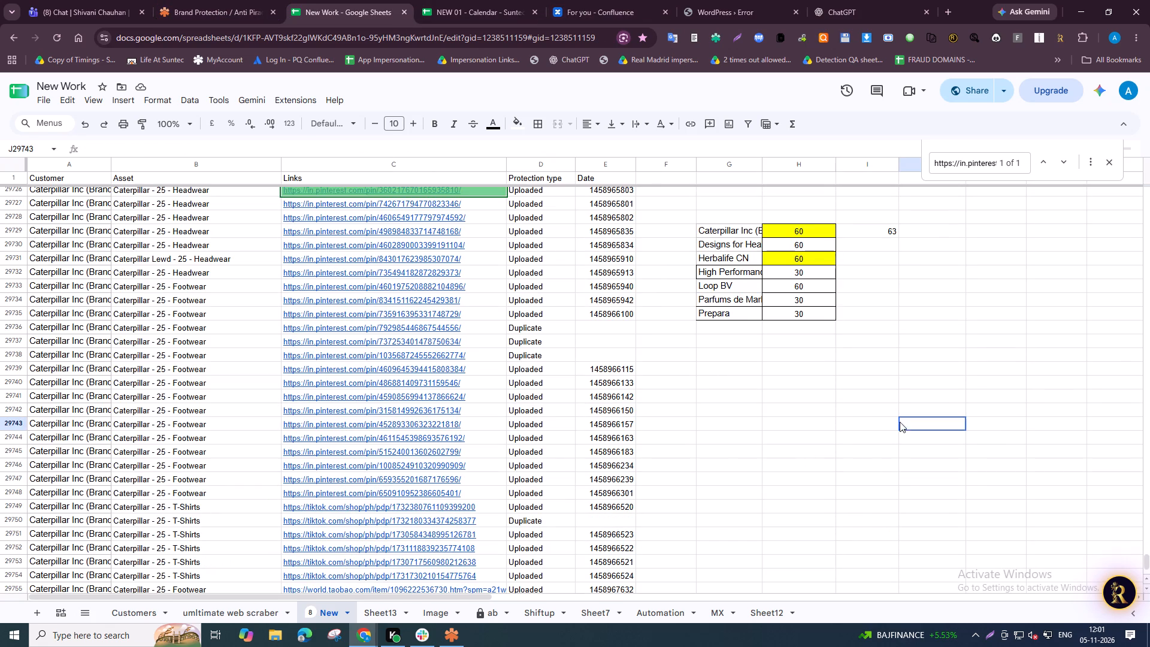
pyautogui.click(756, 255)
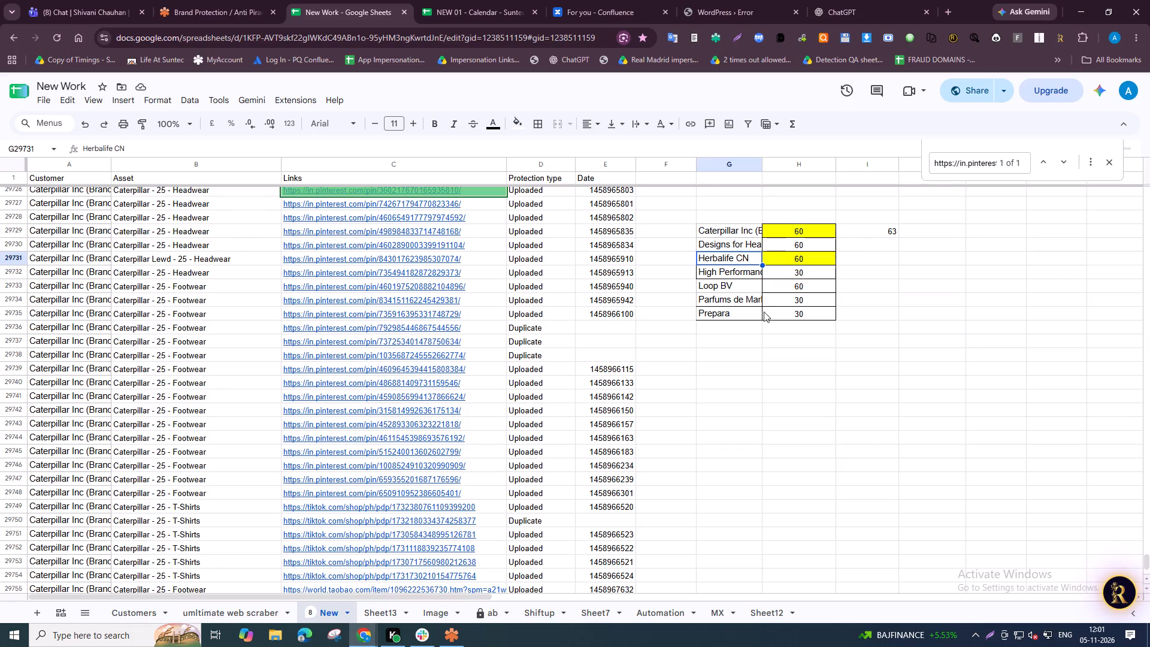
pyautogui.click(749, 289)
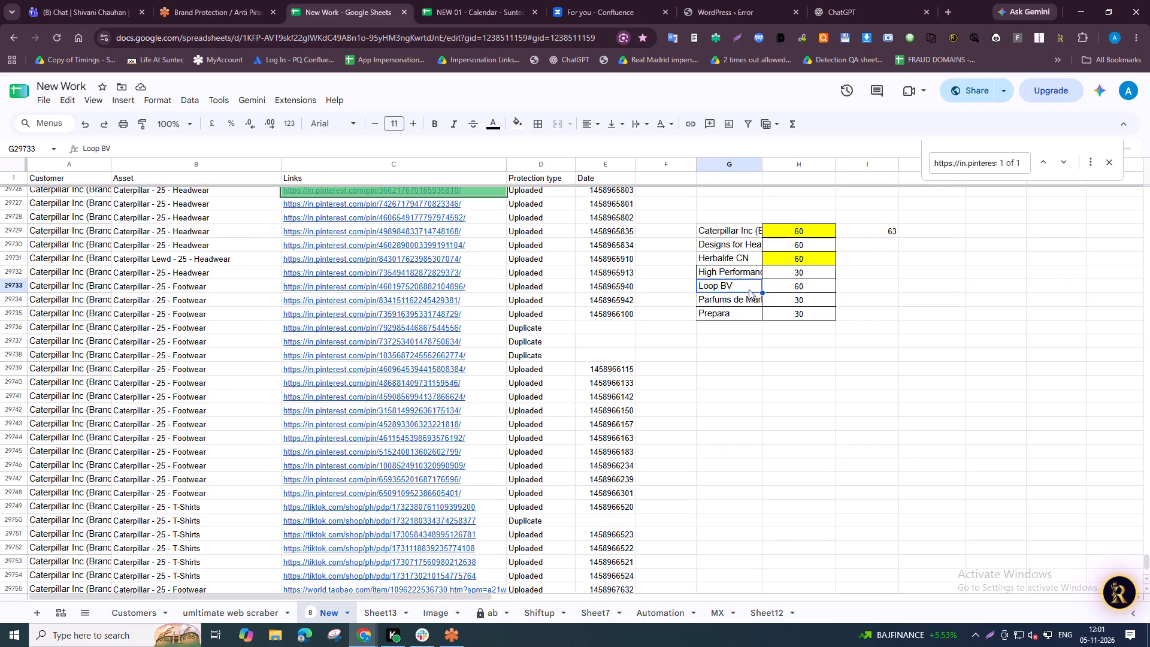
# Switch to the amreen Chrome profile and search Google for site:taobao.com 妮姬 Alice.
pyautogui.click(1109, 38)
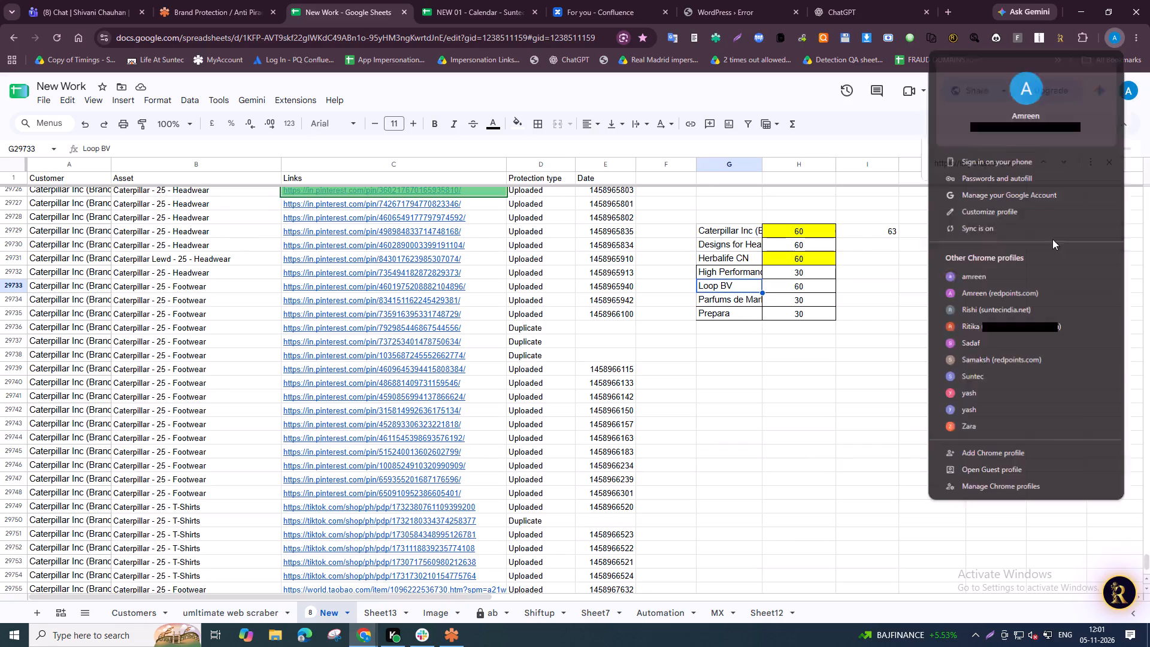
pyautogui.click(991, 277)
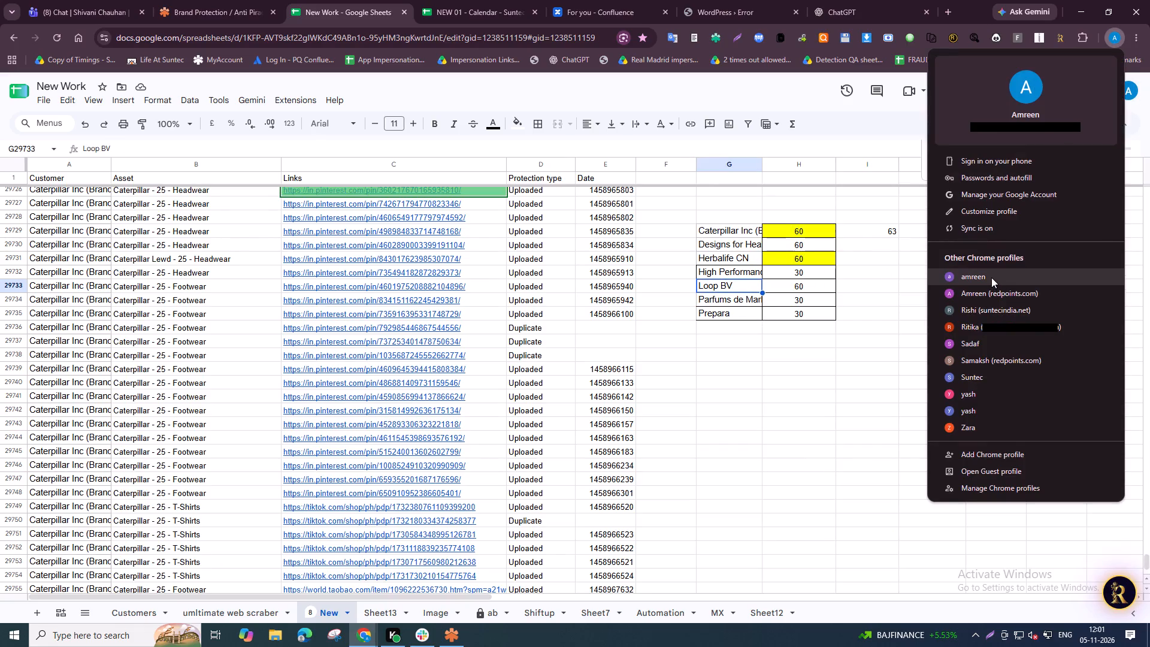
pyautogui.write('site')
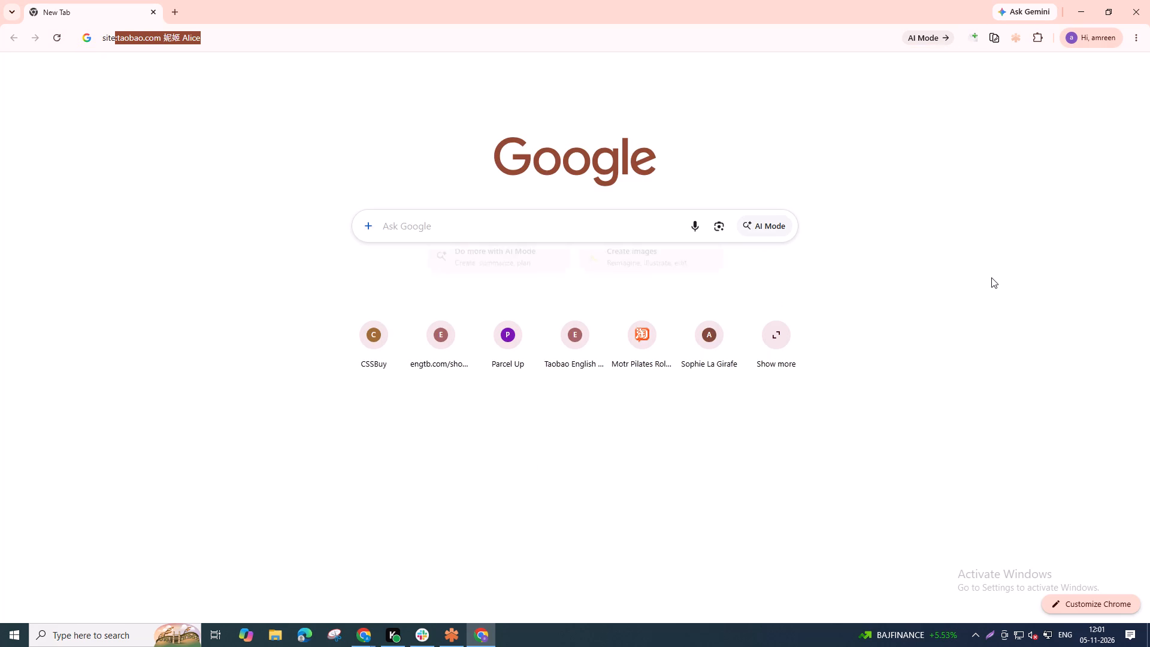
pyautogui.press('Return')
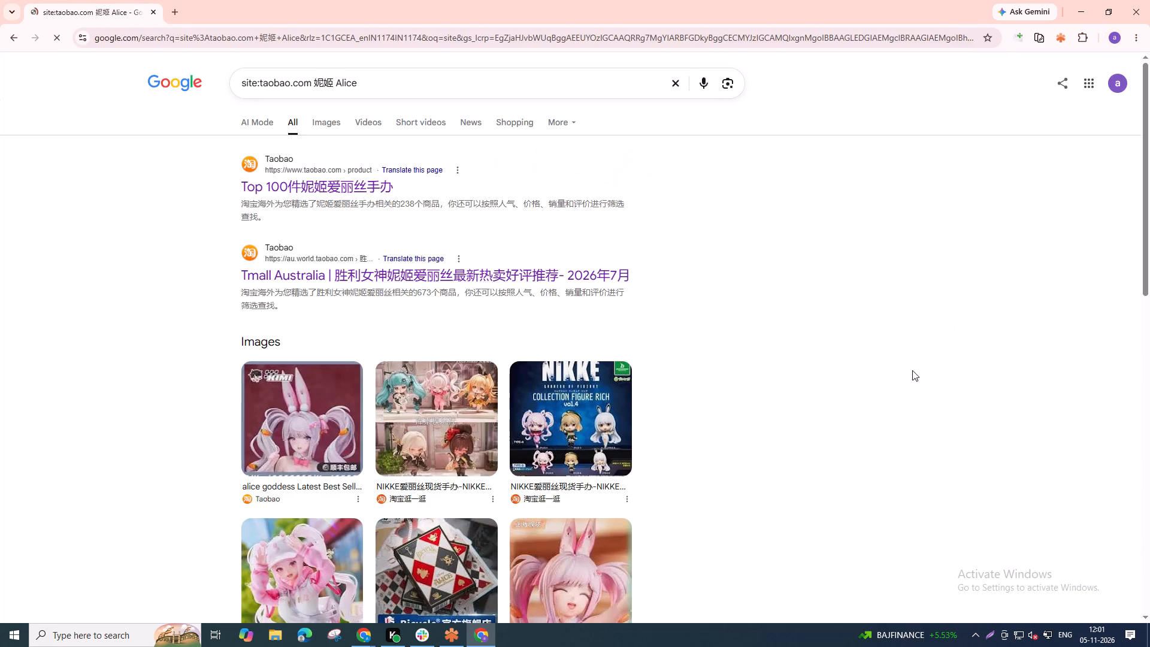
# Open the Taobao search result for the top 10 figma妮姬爱丽丝 products and show its listings in list view.
pyautogui.scroll(-4, 700, 394)
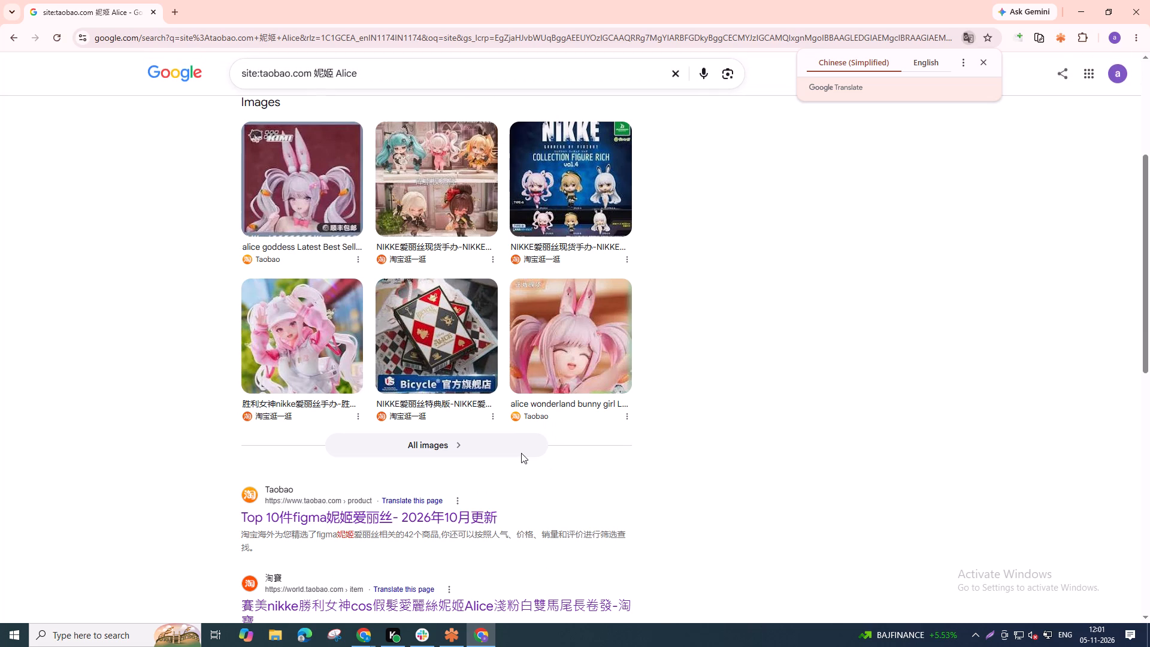
pyautogui.keyDown('ctrl'); pyautogui.click(477, 519); pyautogui.keyUp('ctrl')
pyautogui.click(283, 0)
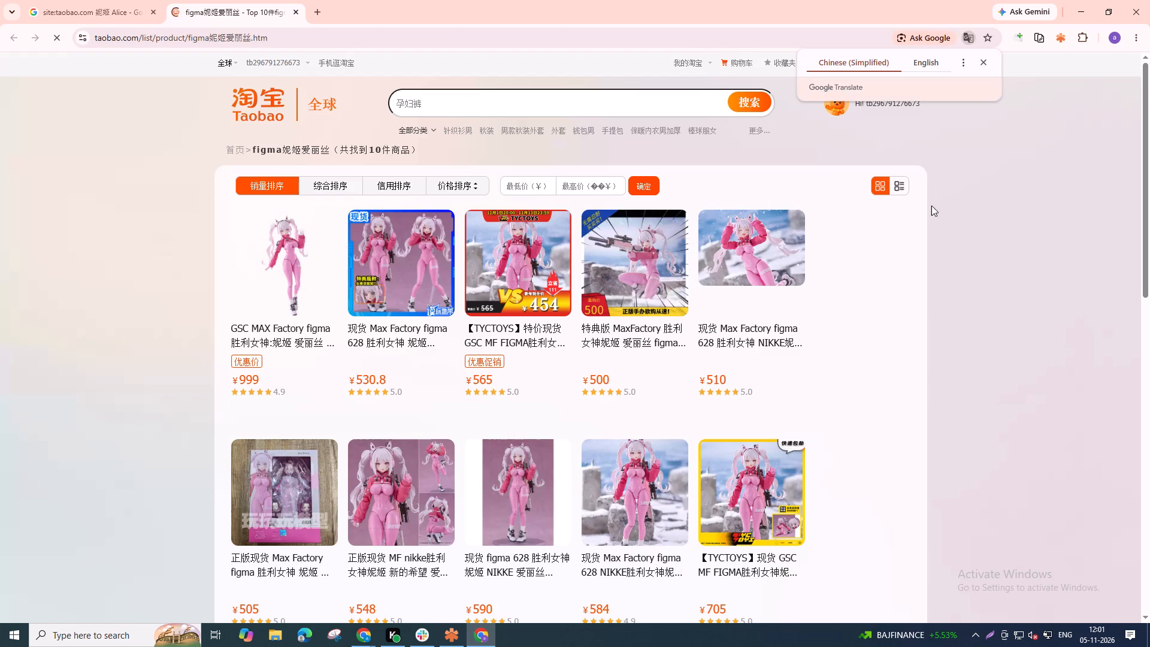
pyautogui.click(901, 191)
# Open the RedPoints IPR plugin and configure customer Shiftup Corp, task Detection and the Brand Protection contract.
pyautogui.click(1066, 40)
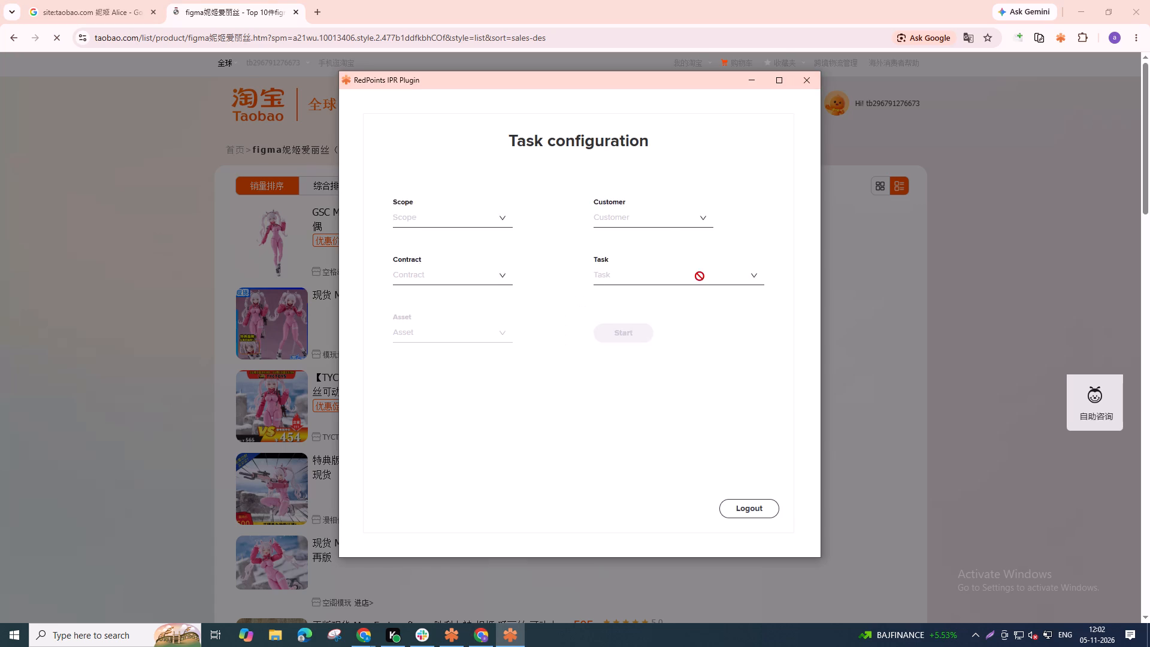
pyautogui.moveTo(670, 214); pyautogui.dragTo(670, 240)
pyautogui.click(651, 330)
pyautogui.click(652, 226)
pyautogui.press('s')
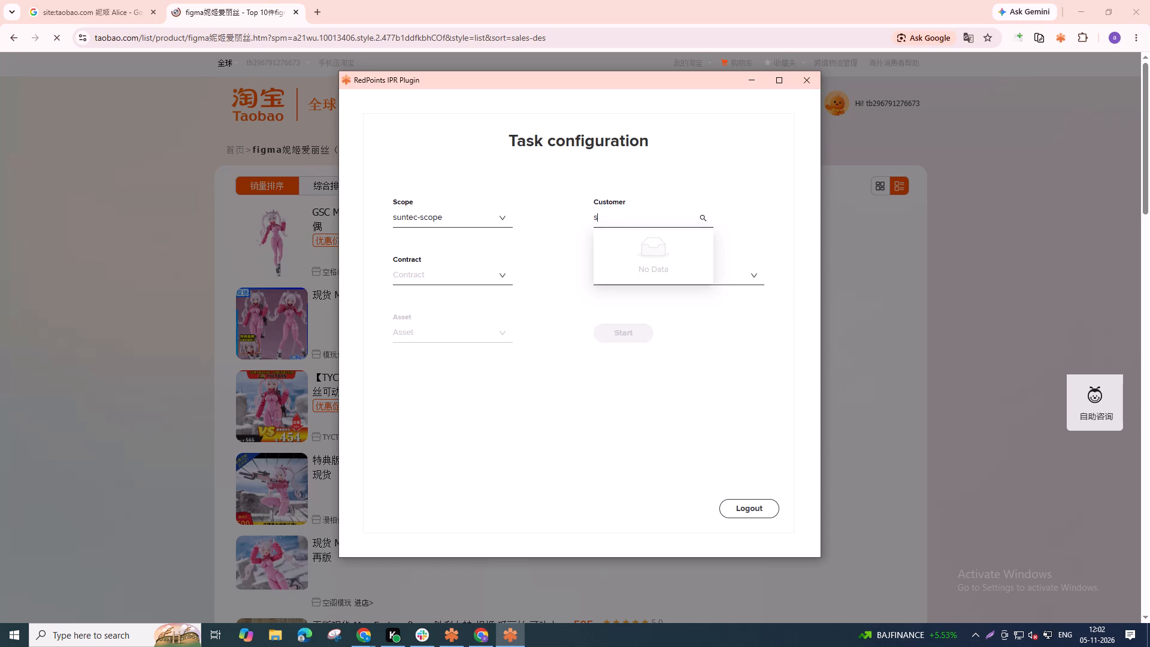
pyautogui.write('hift')
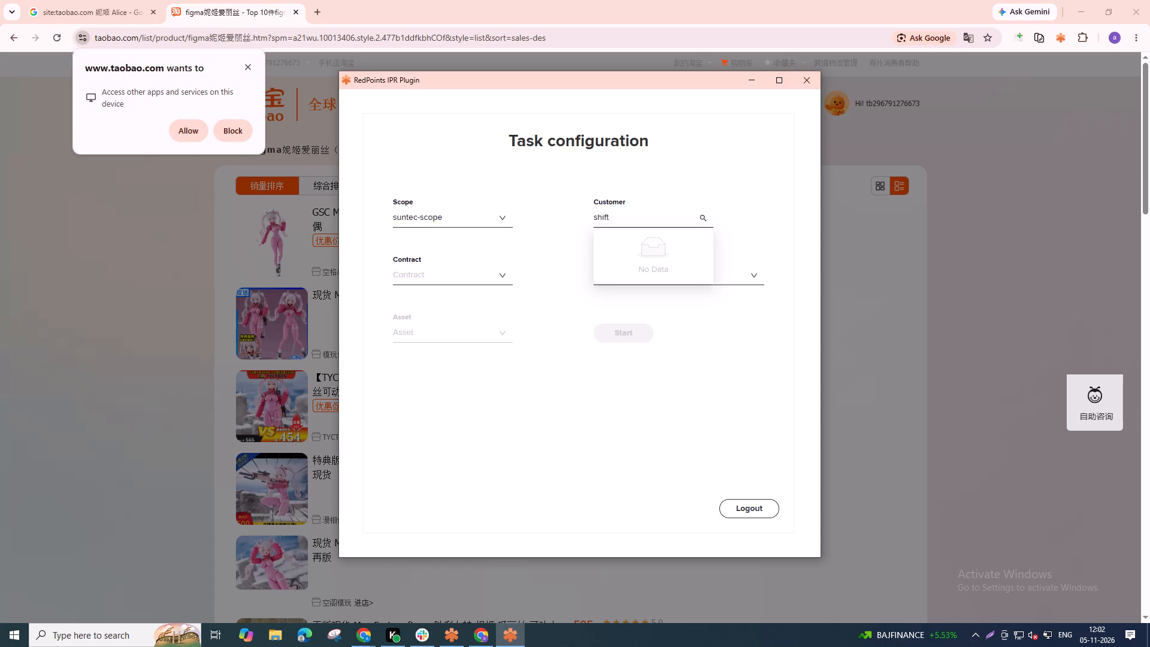
pyautogui.click(673, 243)
pyautogui.click(641, 266)
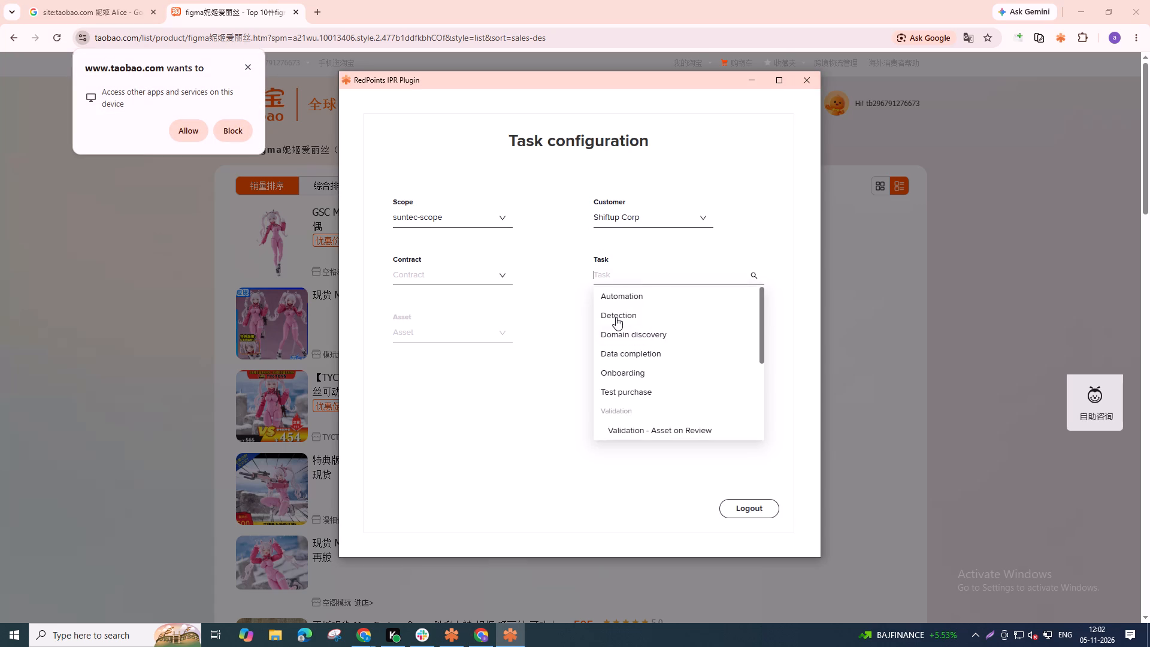
pyautogui.click(616, 317)
pyautogui.click(473, 275)
pyautogui.click(467, 297)
# Choose NIKKE Alice as the asset and start the detection task.
pyautogui.click(484, 341)
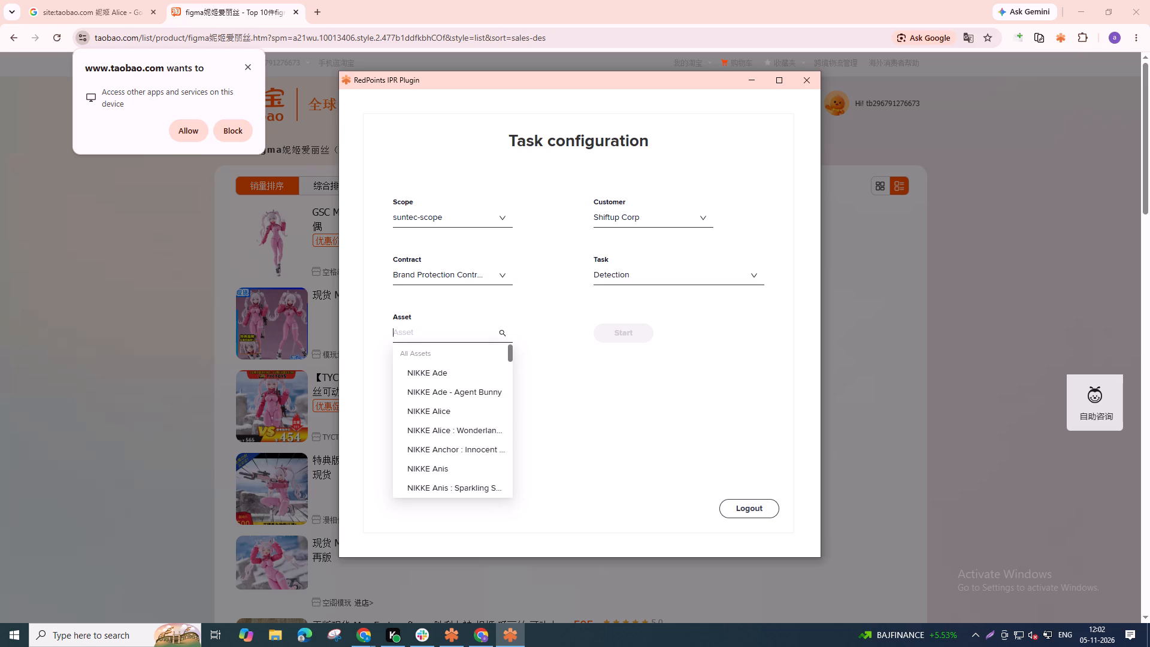
pyautogui.click(473, 367)
pyautogui.click(468, 329)
pyautogui.press('a')
pyautogui.click(440, 412)
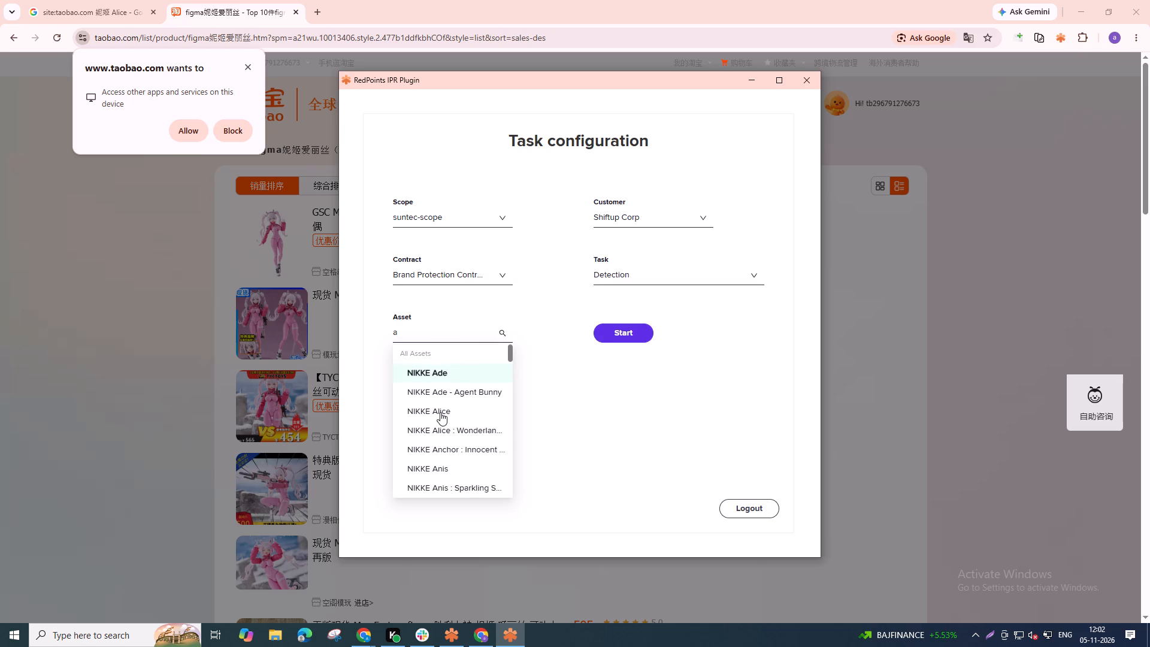
pyautogui.click(599, 334)
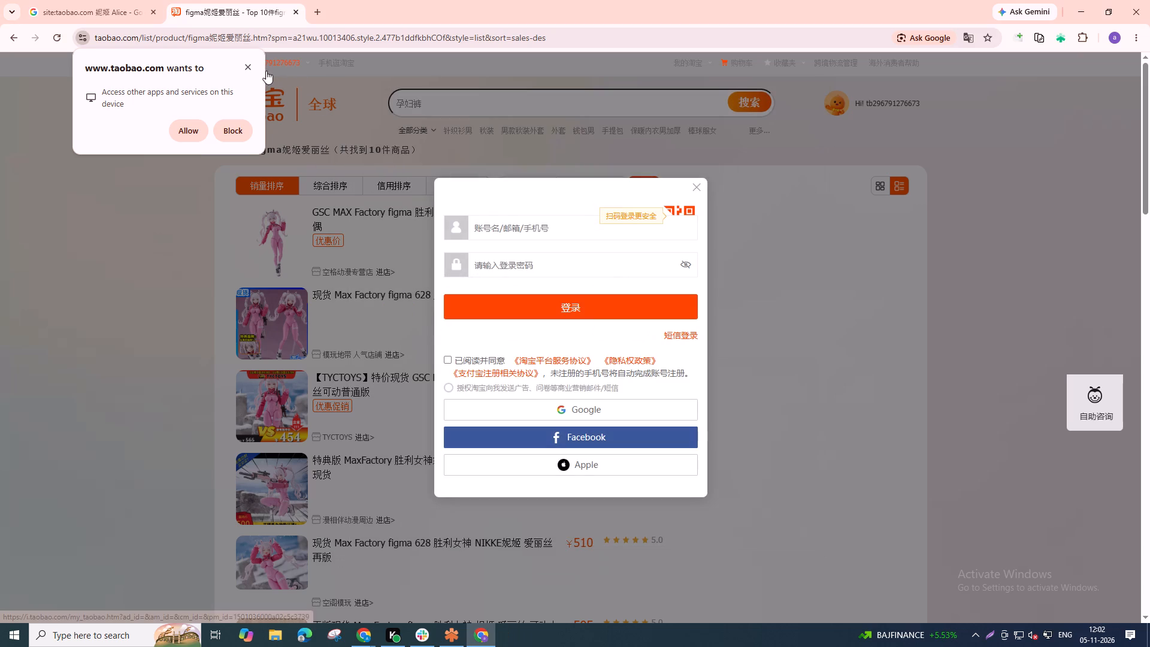
pyautogui.click(242, 66)
pyautogui.click(245, 69)
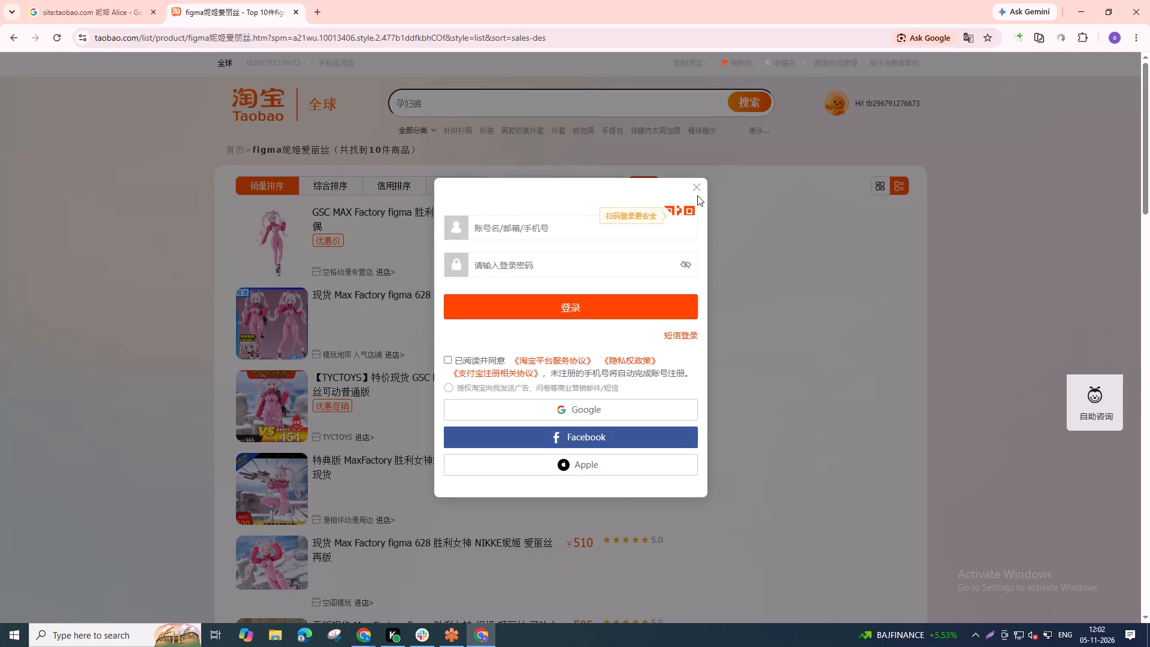
pyautogui.click(697, 191)
# Examine the figma妮姬爱丽丝 listings page by page for NIKKE Alice products the detection plugin has not highlighted.
pyautogui.scroll(-6, 836, 318)
pyautogui.scroll(-2, 576, 361)
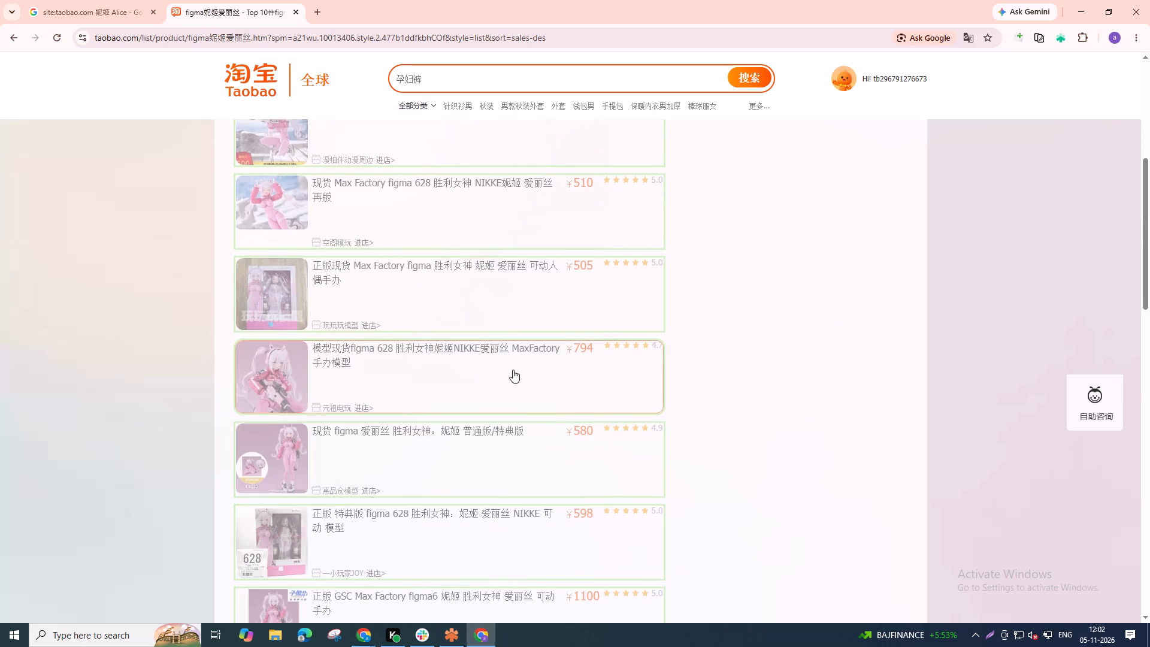
pyautogui.scroll(-4, 513, 370)
pyautogui.scroll(-9, 176, 361)
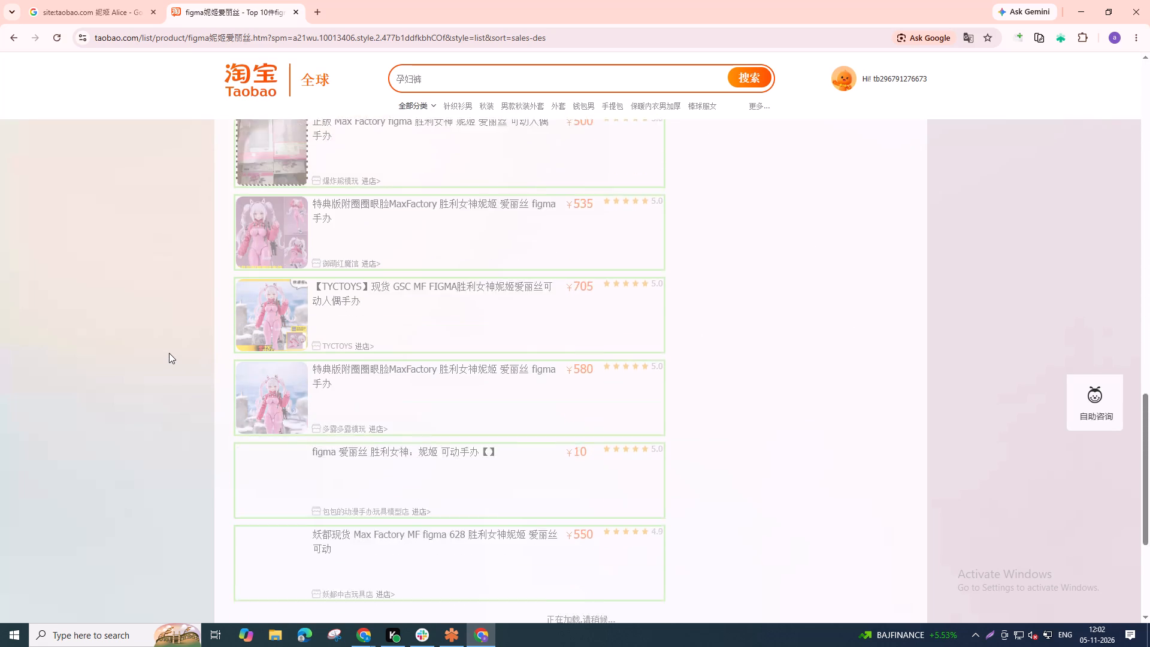
pyautogui.scroll(-3, 169, 353)
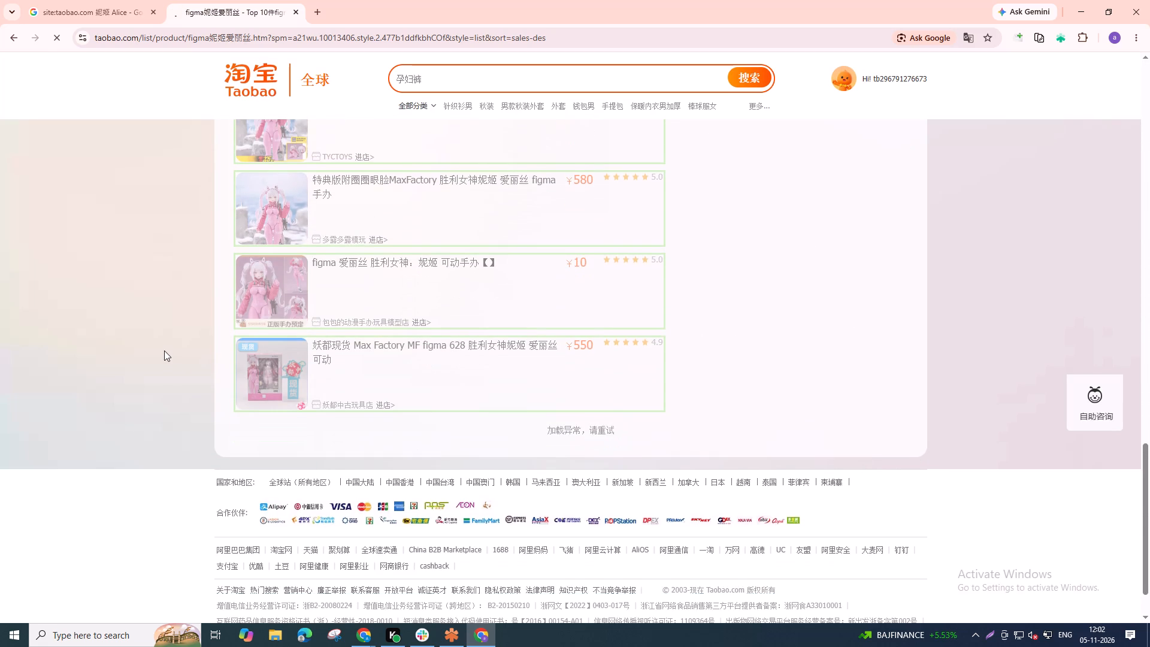
pyautogui.scroll(-3, 164, 350)
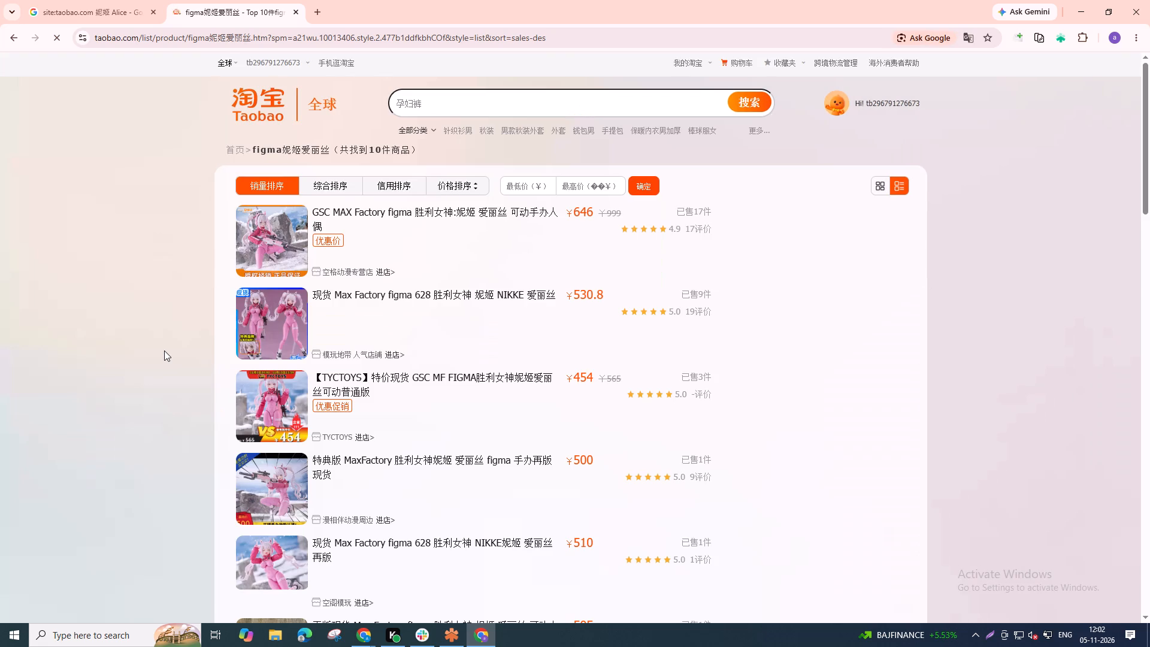
pyautogui.scroll(-2, 168, 338)
pyautogui.scroll(2, 168, 338)
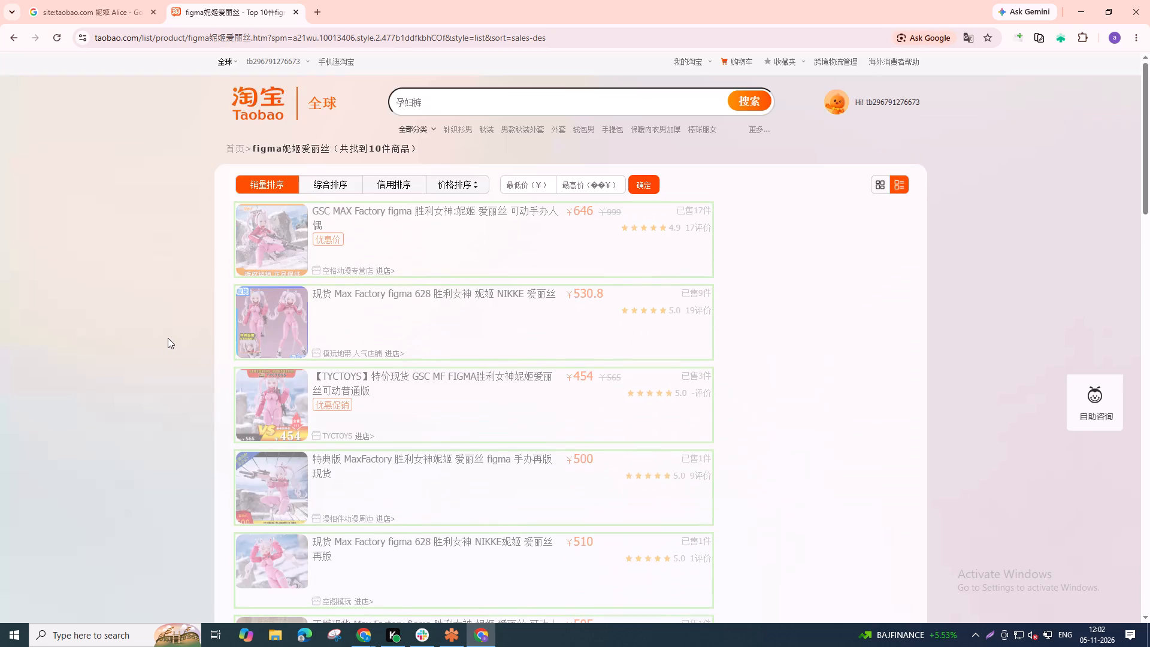
pyautogui.scroll(-15, 168, 338)
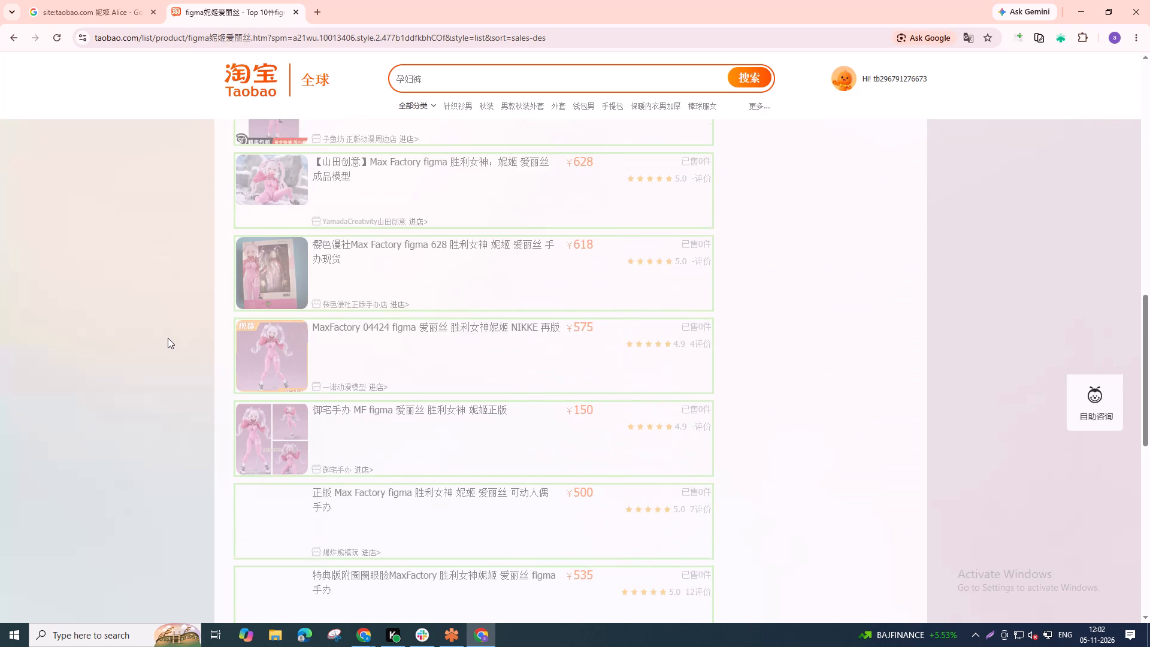
pyautogui.scroll(-12, 170, 338)
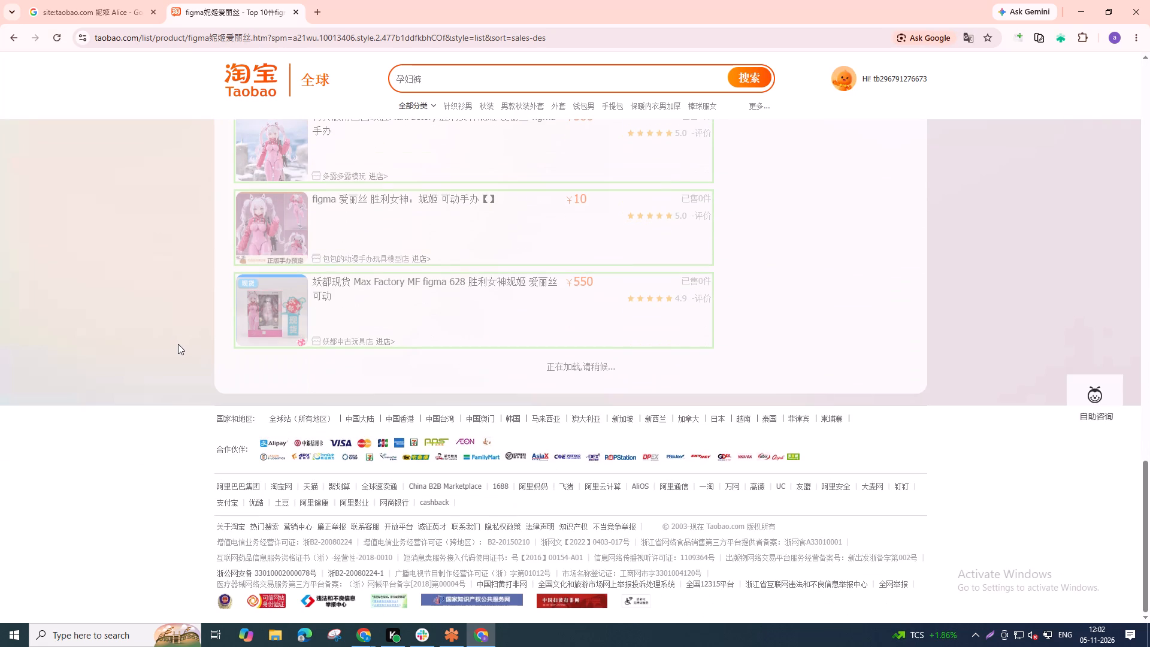
pyautogui.scroll(-6, 178, 343)
pyautogui.scroll(2, 431, 378)
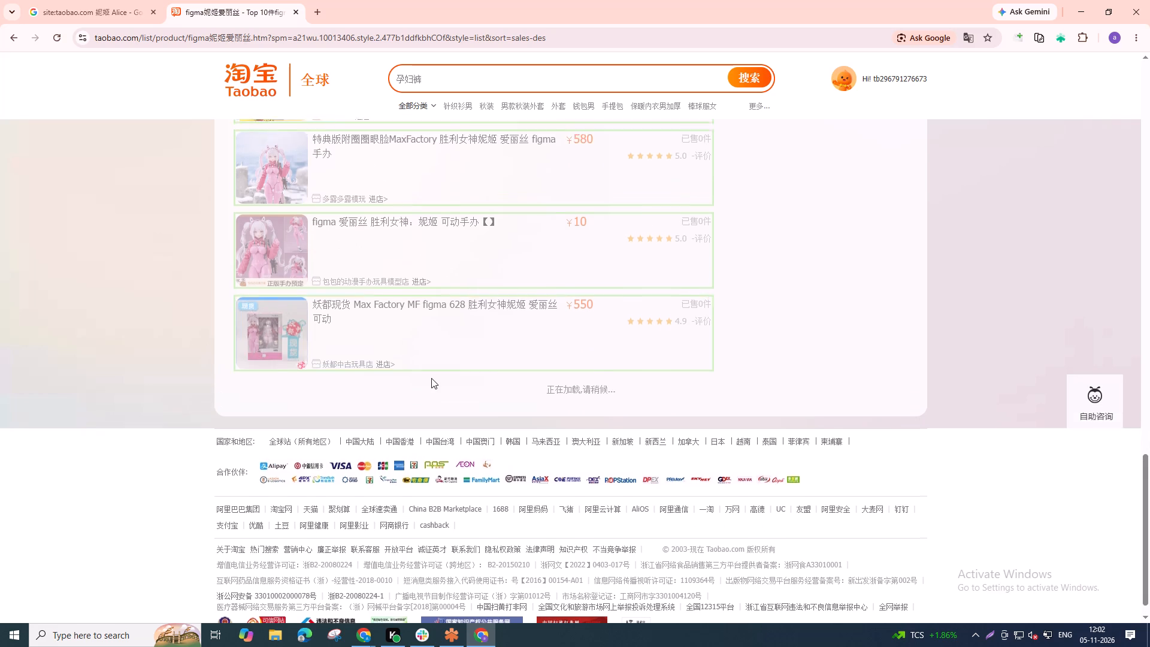
pyautogui.scroll(3, 431, 378)
pyautogui.scroll(-3, 431, 378)
pyautogui.scroll(-3, 884, 347)
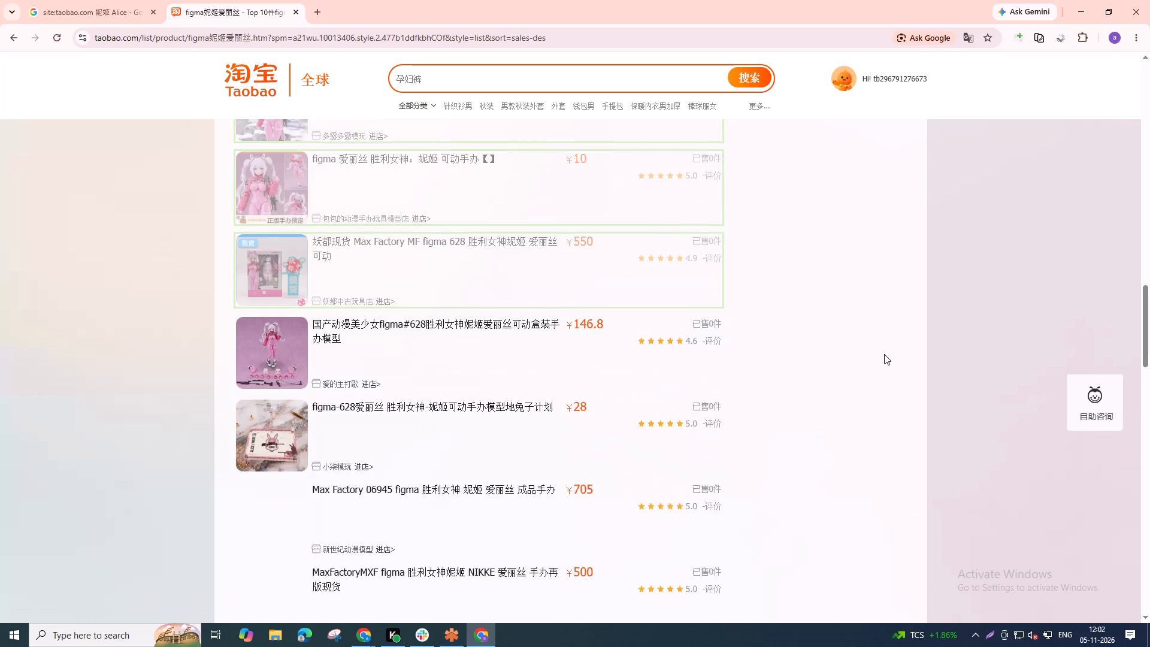
pyautogui.scroll(-6, 990, 247)
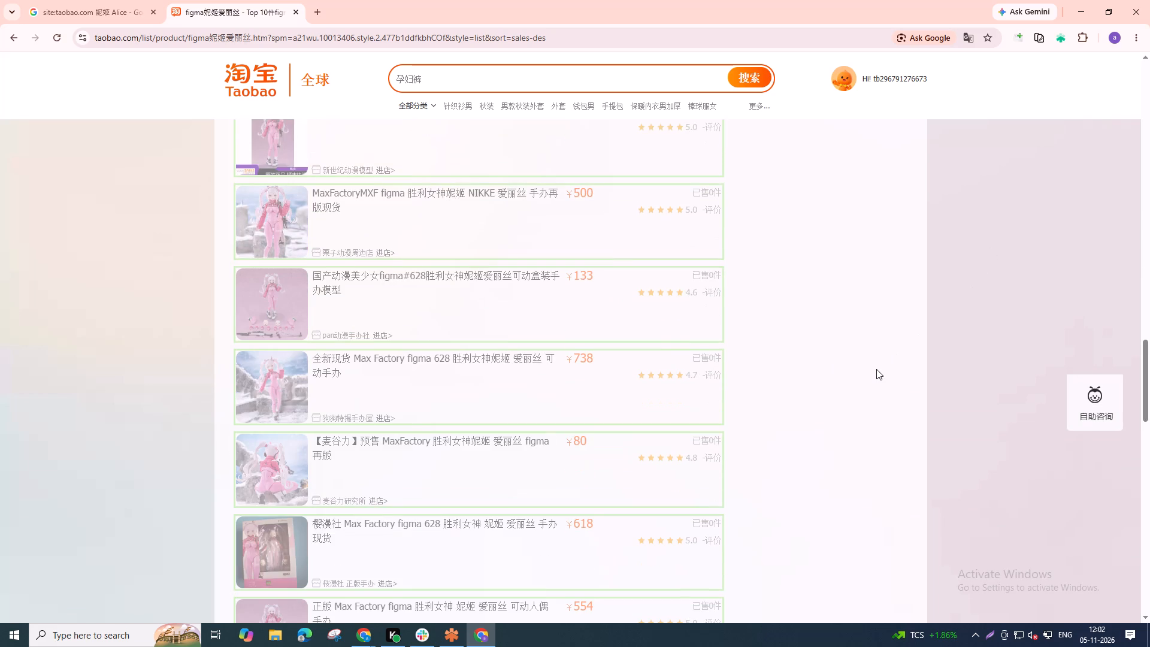
pyautogui.scroll(-13, 876, 369)
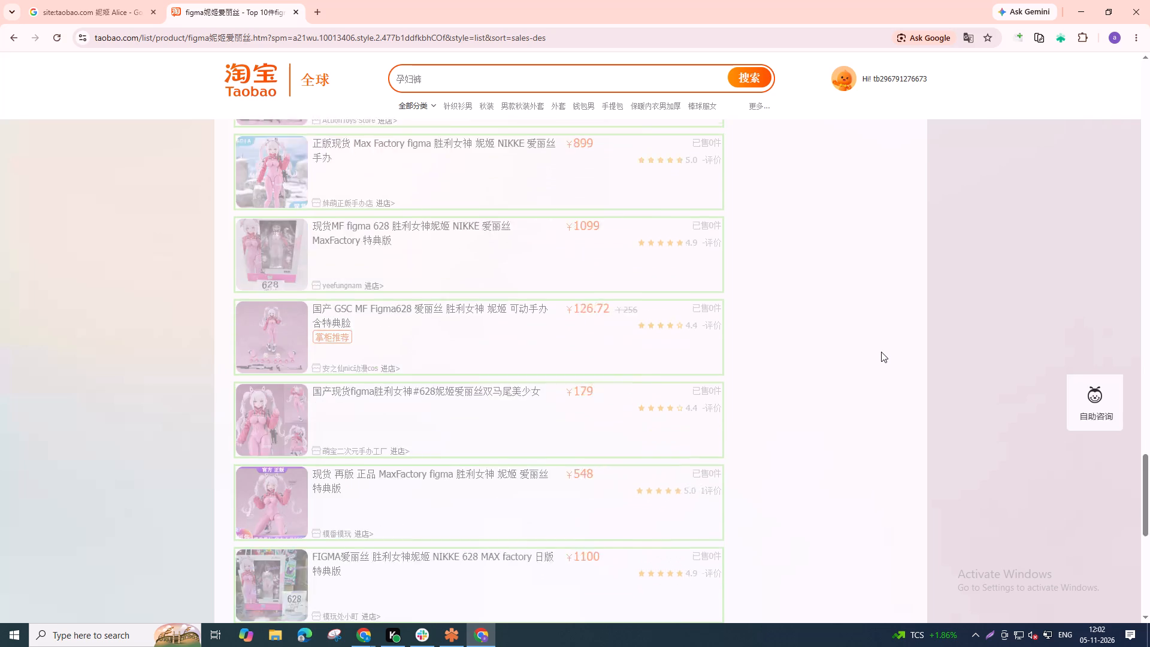
pyautogui.scroll(-9, 881, 352)
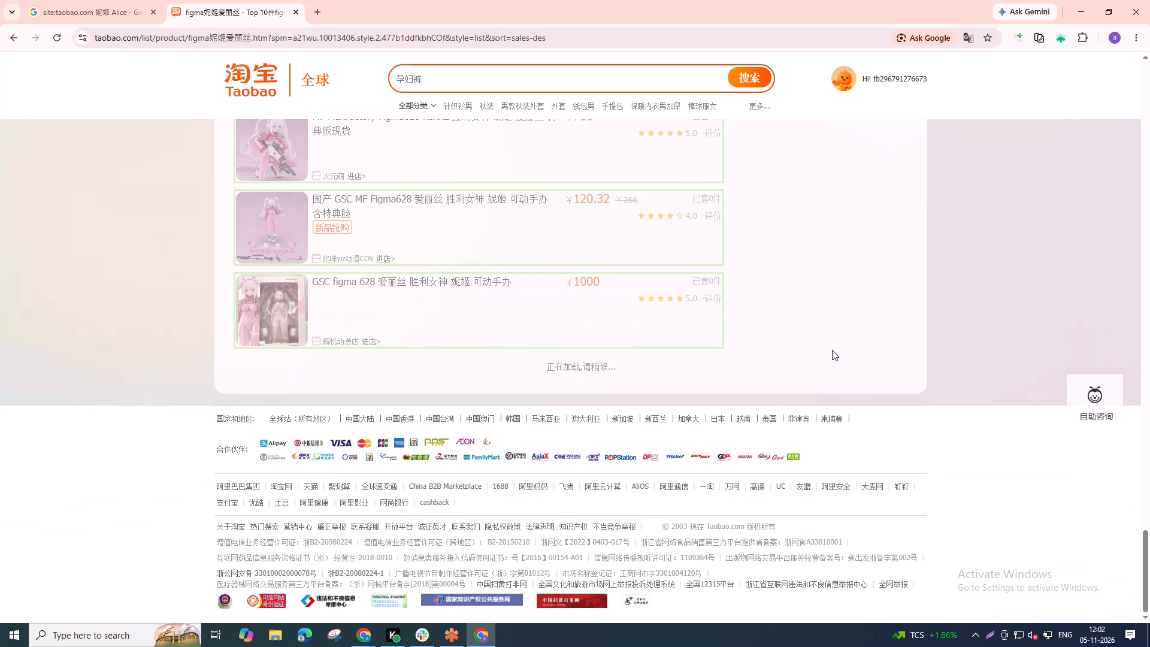
pyautogui.scroll(-7, 832, 350)
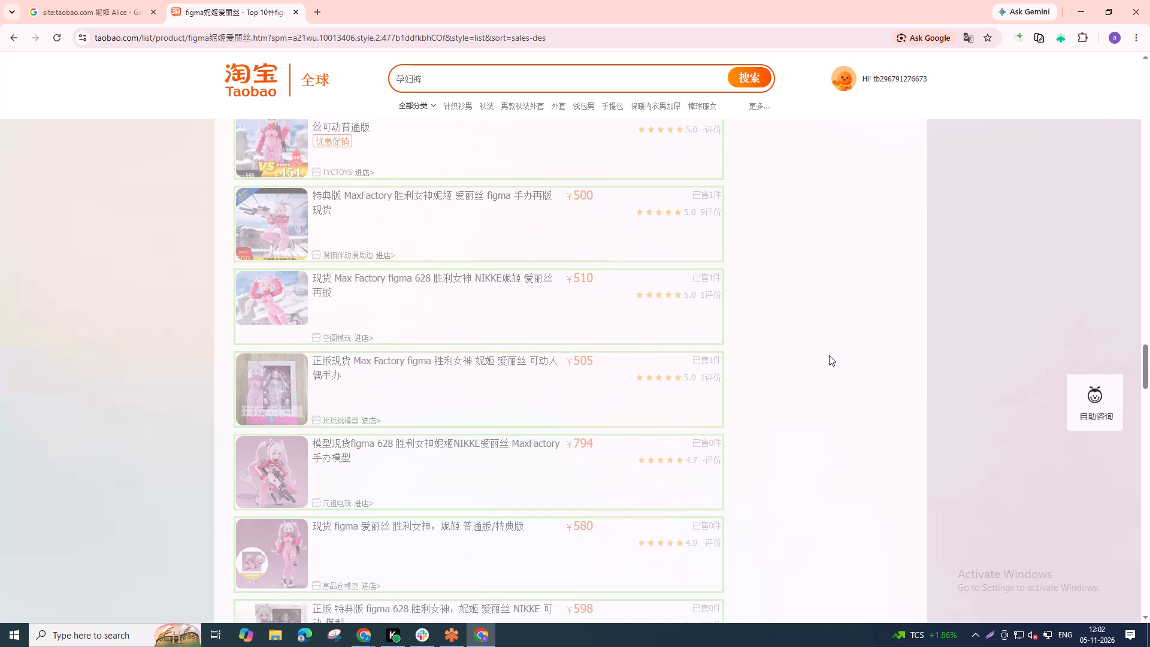
pyautogui.scroll(-8, 679, 377)
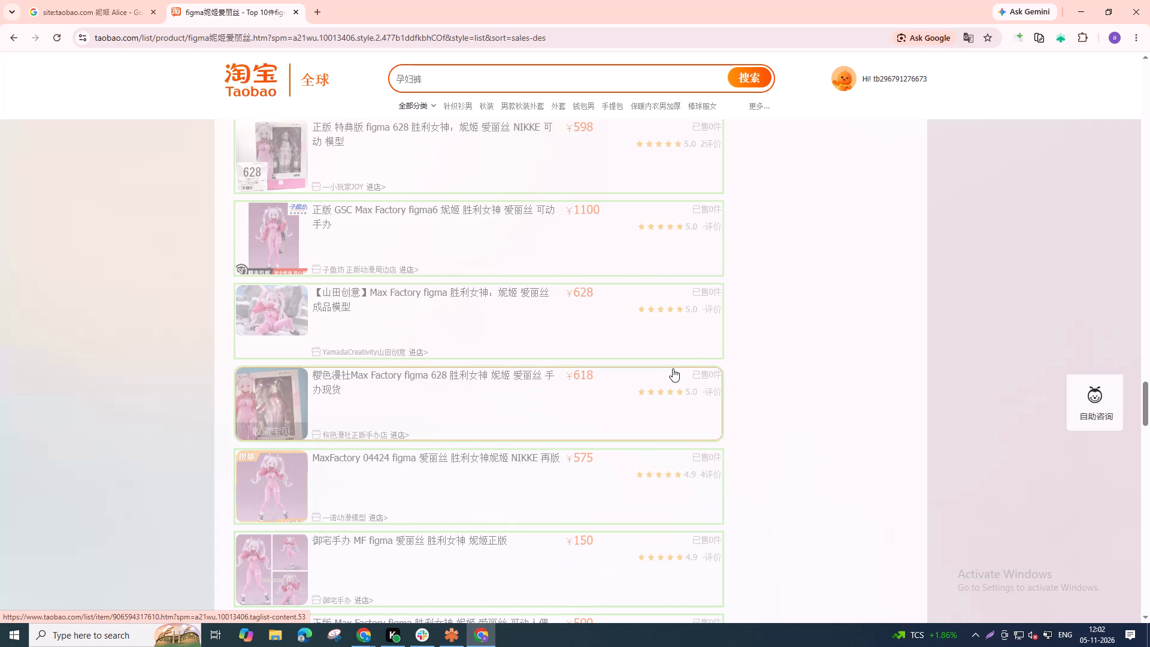
pyautogui.scroll(-10, 673, 368)
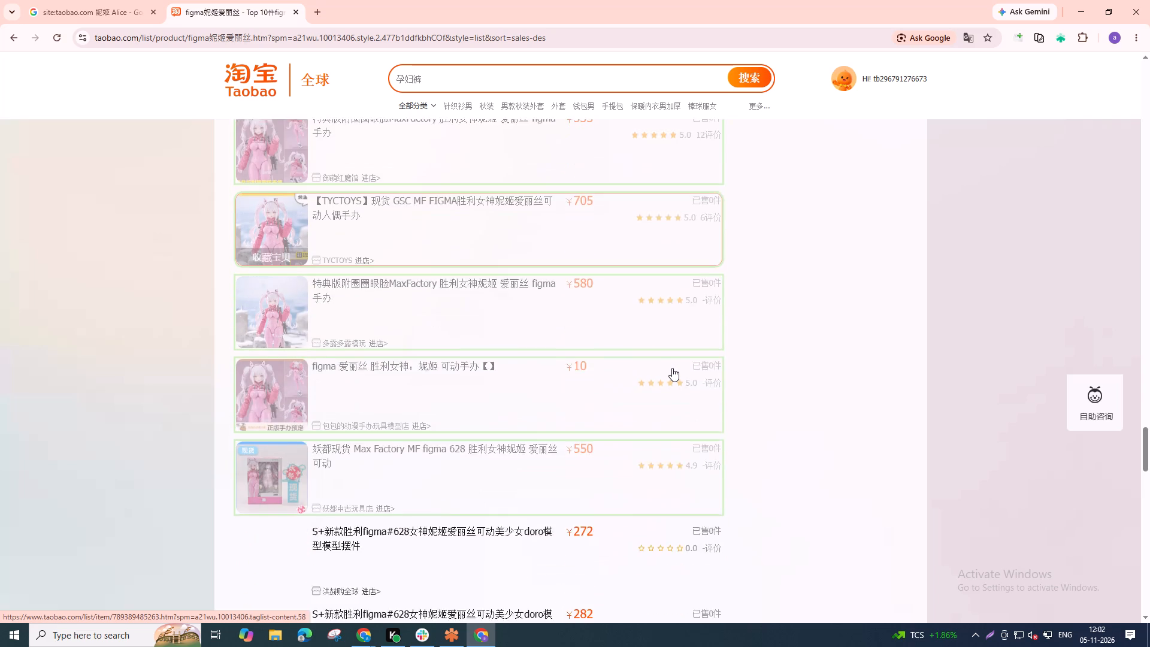
pyautogui.scroll(-3, 672, 368)
pyautogui.scroll(-1, 975, 275)
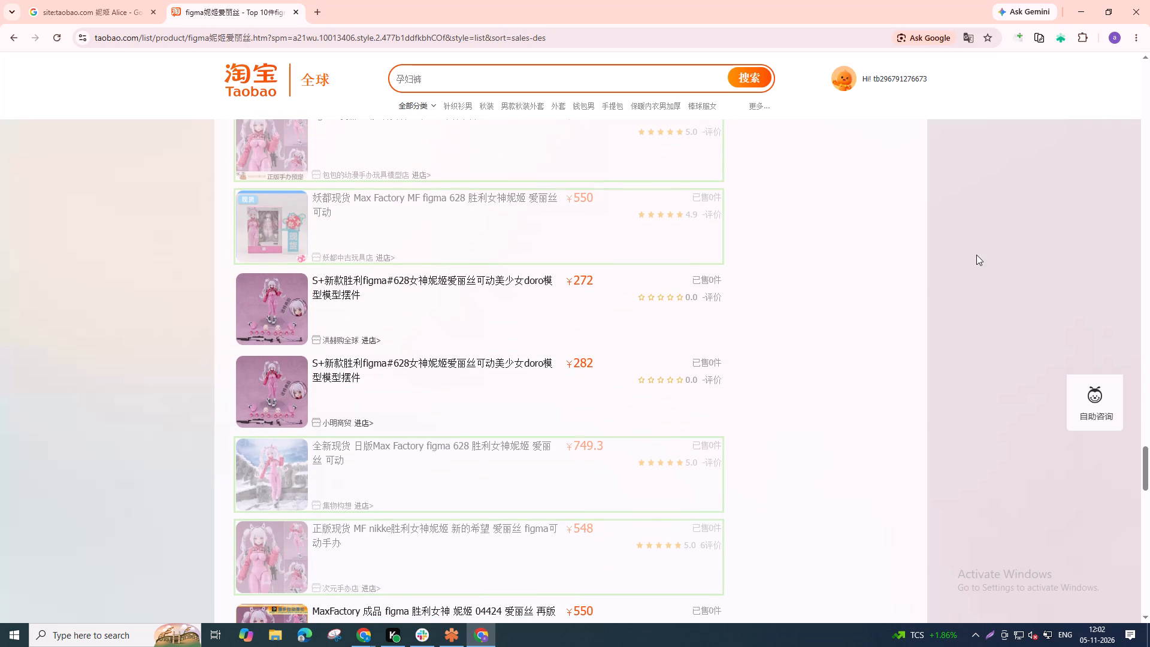
# Translate the Taobao listing page into English.
pyautogui.rightClick(976, 255)
pyautogui.click(930, 494)
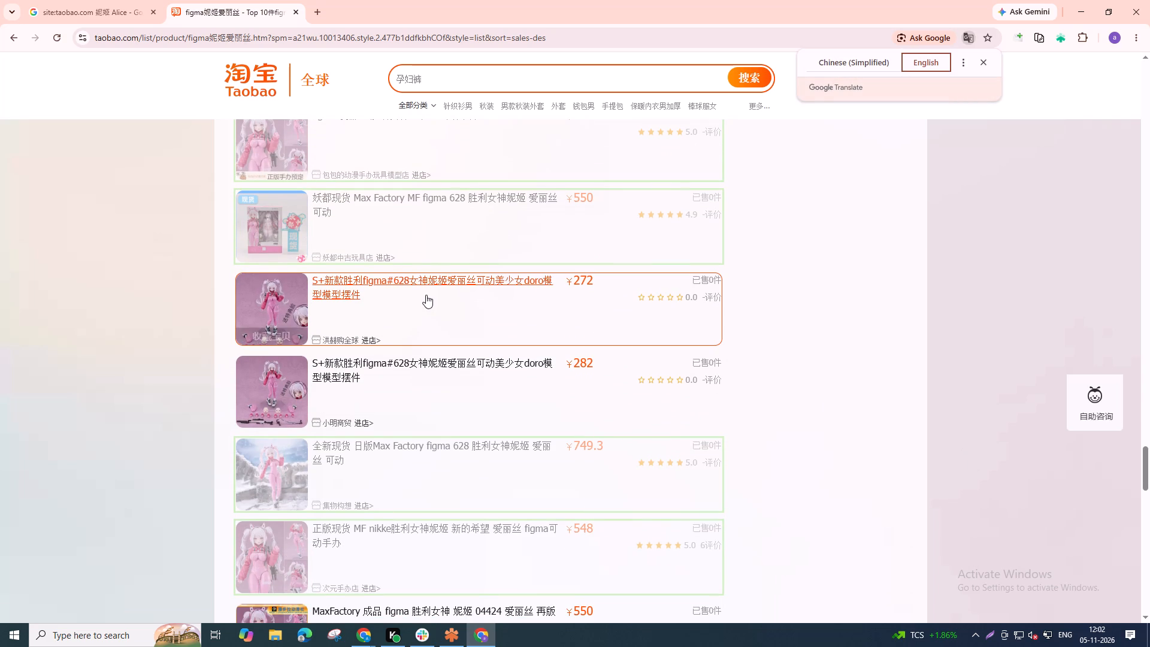
# Copy the link of the ¥272 S+ Alice figurine sold by Honghe Global into Links cell C29793 of the New Work sheet.
pyautogui.rightClick(434, 283)
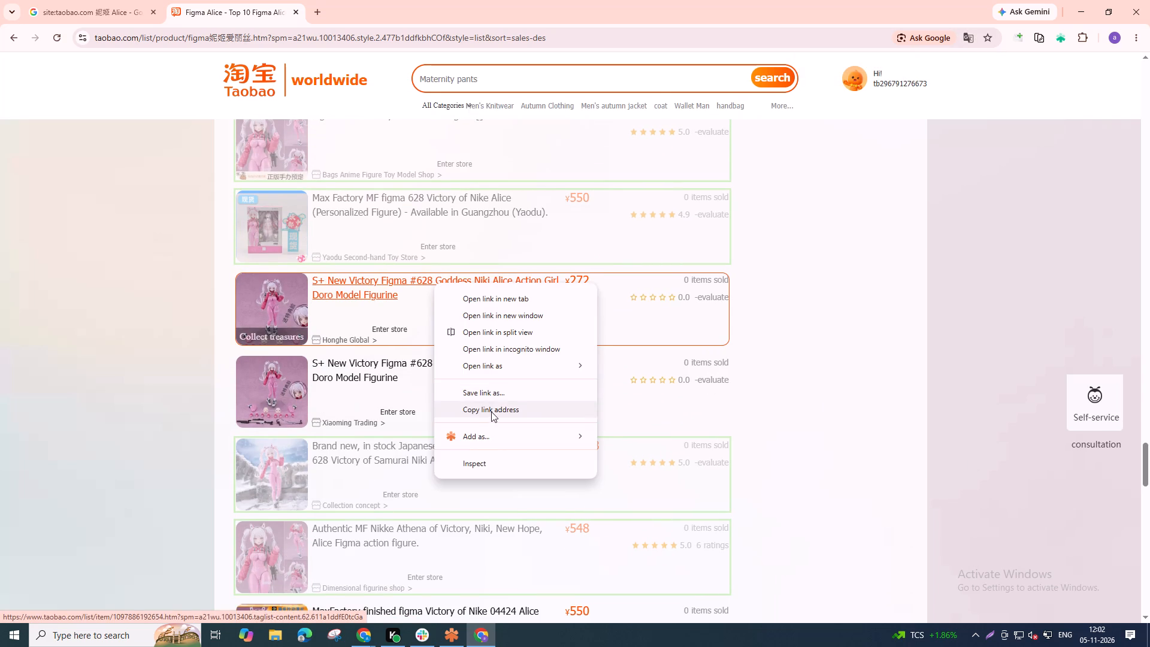
pyautogui.click(491, 412)
pyautogui.hotkey('alt', 'Tab')
pyautogui.click(477, 318)
pyautogui.hotkey('ctrl', 'End')
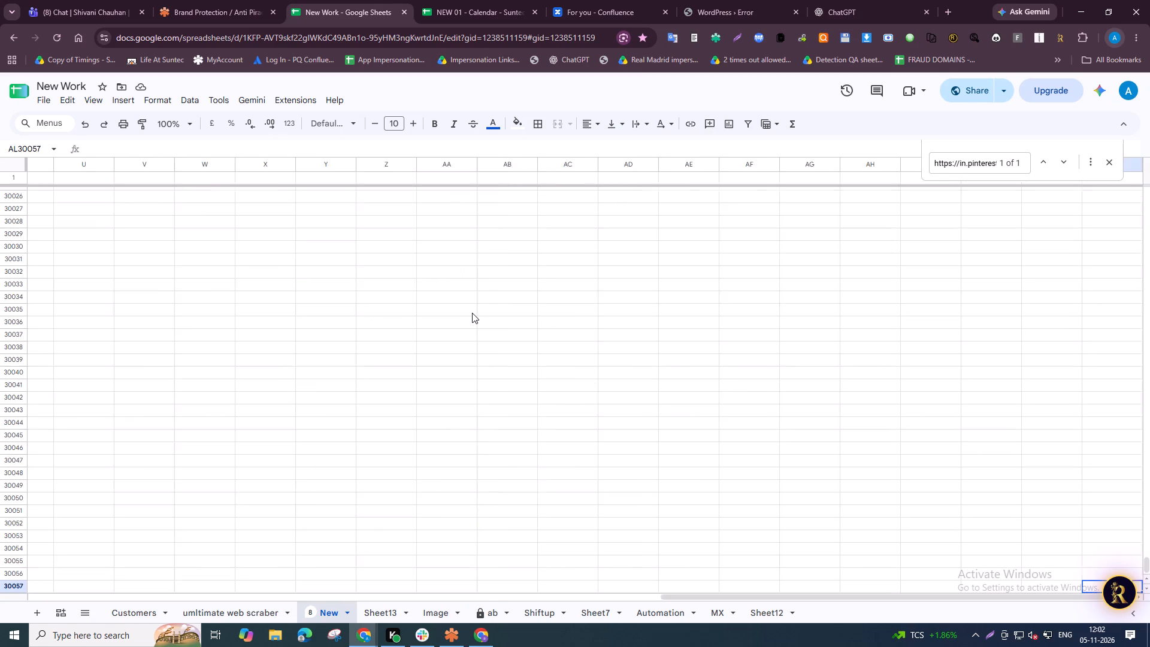
pyautogui.hotkey('ctrl', 'Left')
pyautogui.hotkey('ctrl', 'Left')
pyautogui.hotkey('ctrl', 'Up')
pyautogui.press('Down')
pyautogui.press('Right')
pyautogui.press('Right')
pyautogui.press('Down')
pyautogui.hotkey('ctrl', 'v')
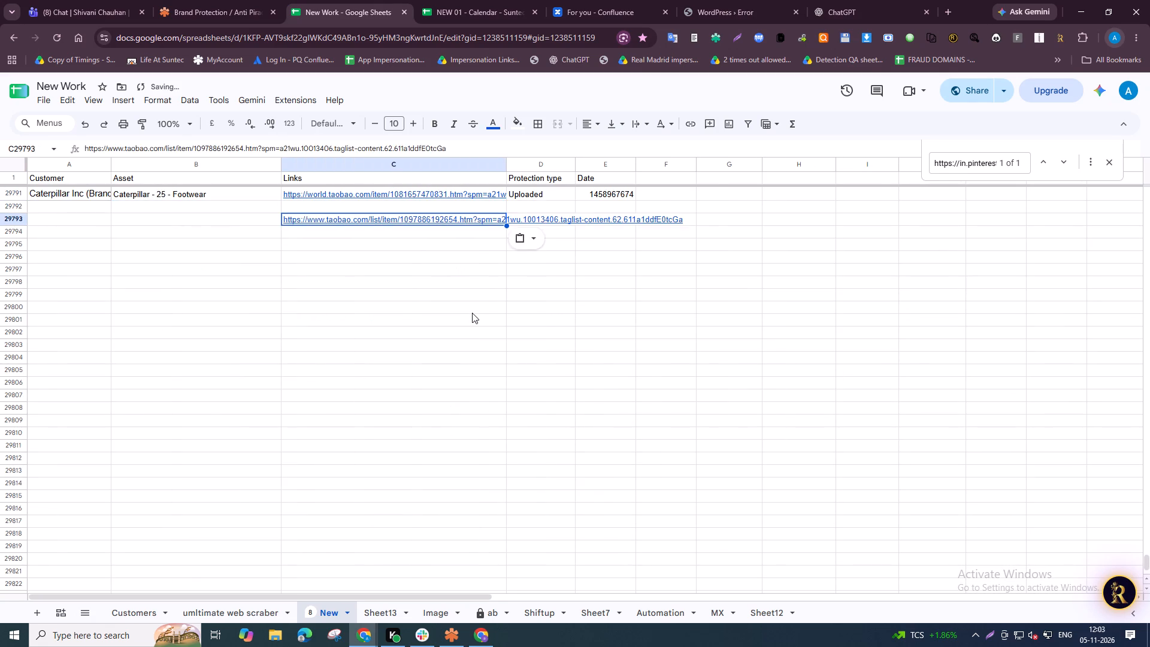
# Copy the link of the ¥282 S+ Alice figurine listing into Links cell C29794 of the New Work sheet.
pyautogui.hotkey('alt', 'Tab')
pyautogui.rightClick(390, 371)
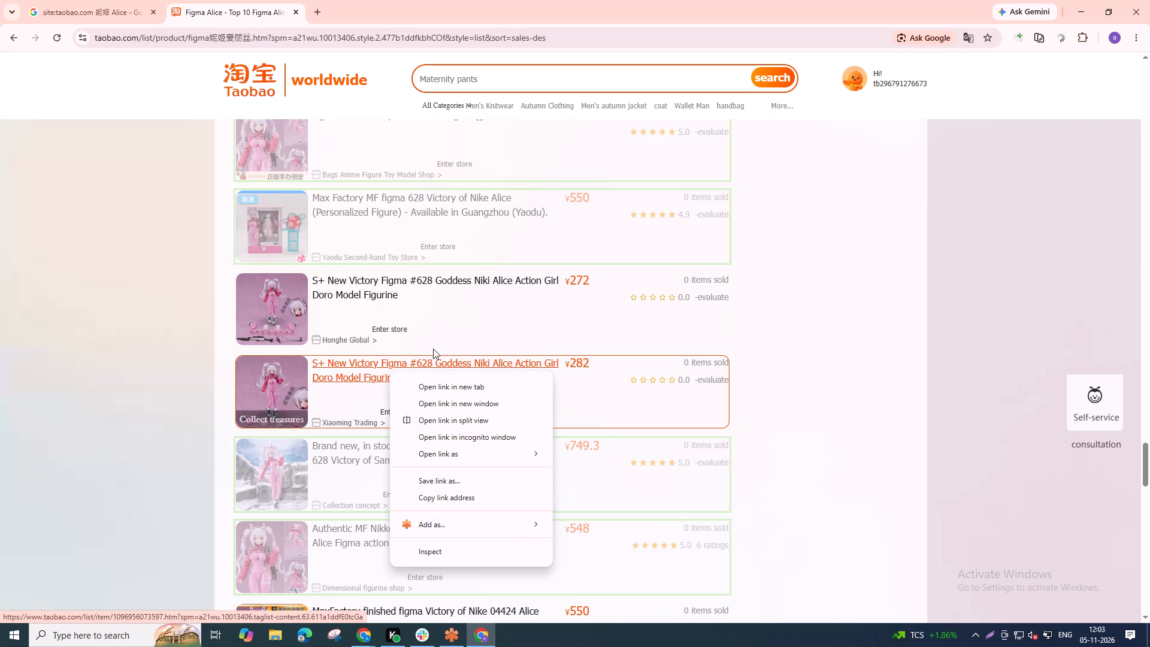
pyautogui.click(459, 492)
pyautogui.hotkey('alt', 'Tab')
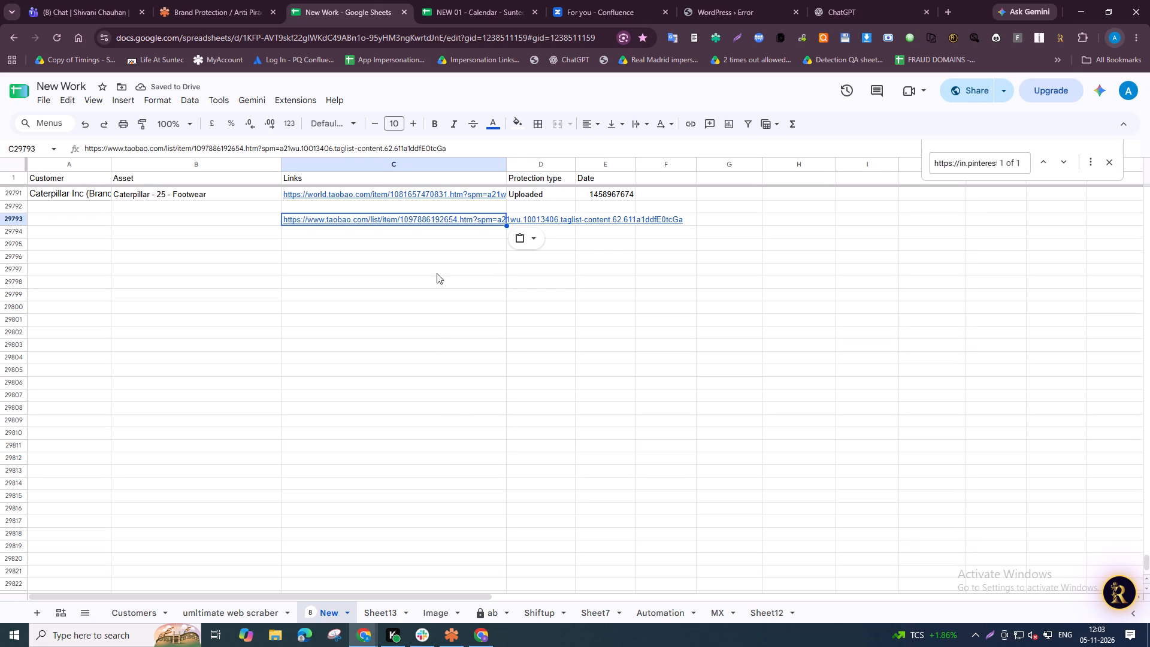
pyautogui.click(437, 237)
pyautogui.hotkey('ctrl', 'v')
# Copy the link of Pandora Anime Club's ¥550 MaxFactory 04424 Alice reissue into Links cell C29795 of the New Work sheet.
pyautogui.hotkey('alt', 'Tab')
pyautogui.scroll(-6, 464, 333)
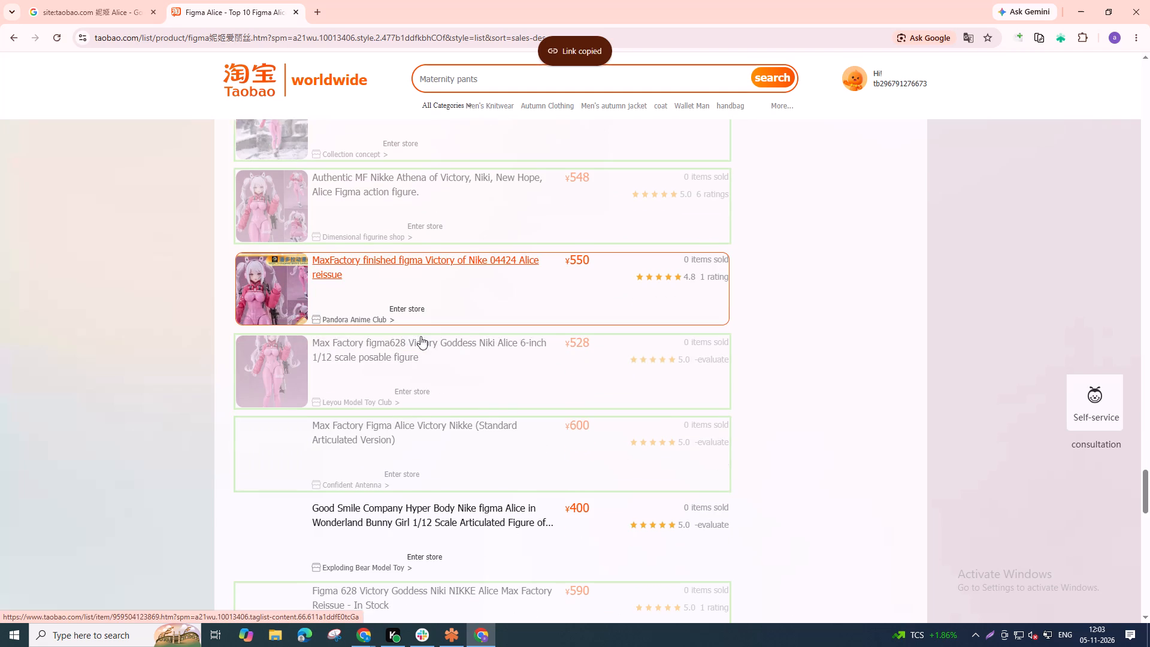
pyautogui.rightClick(424, 253)
pyautogui.click(497, 374)
pyautogui.hotkey('alt', 'Tab')
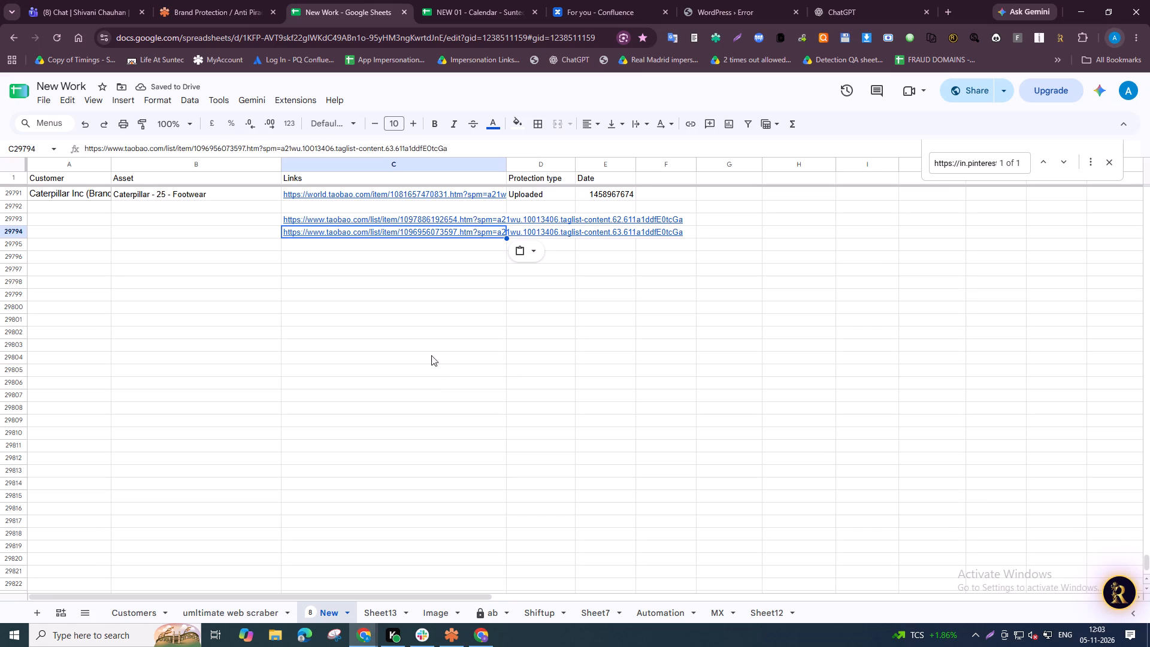
pyautogui.click(455, 243)
pyautogui.hotkey('ctrl', 'v')
# Examine the remaining Taobao listings for further NIKKE Alice products without the plugin's highlight.
pyautogui.hotkey('alt', 'Tab')
pyautogui.scroll(-4, 467, 345)
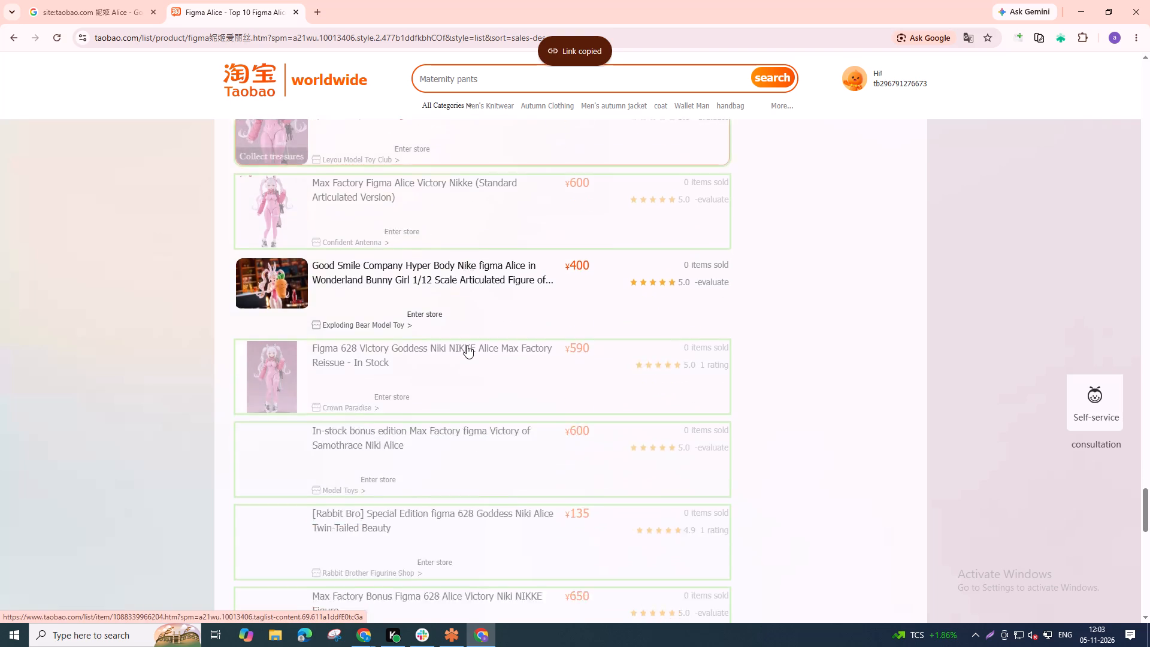
pyautogui.scroll(-14, 467, 345)
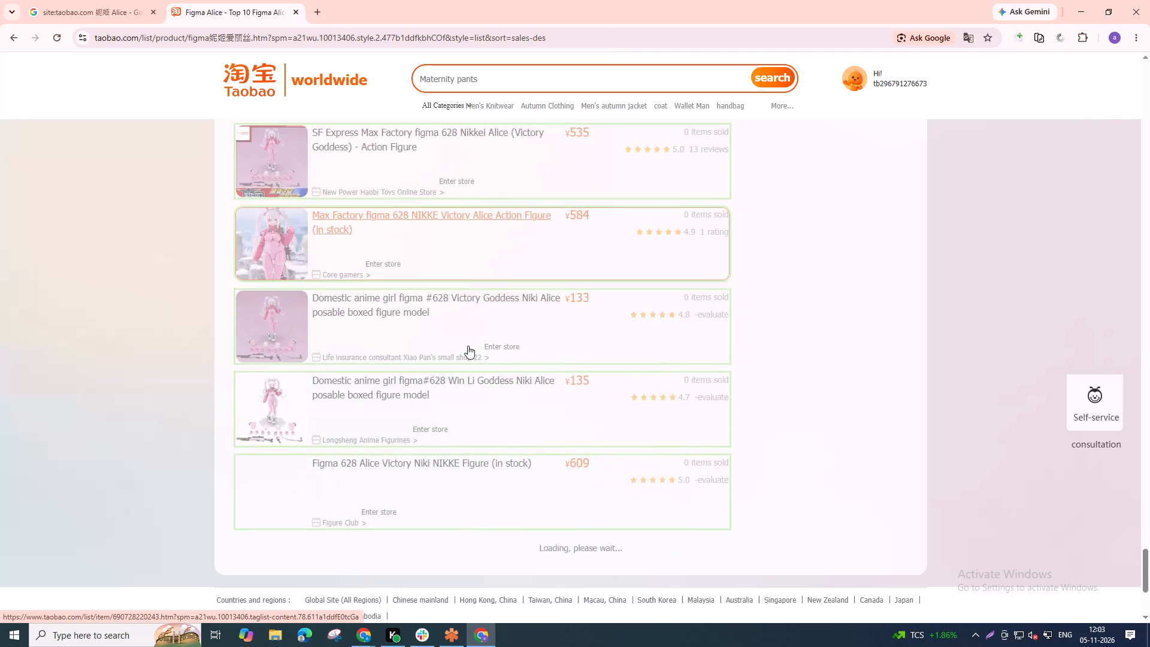
pyautogui.scroll(-3, 468, 346)
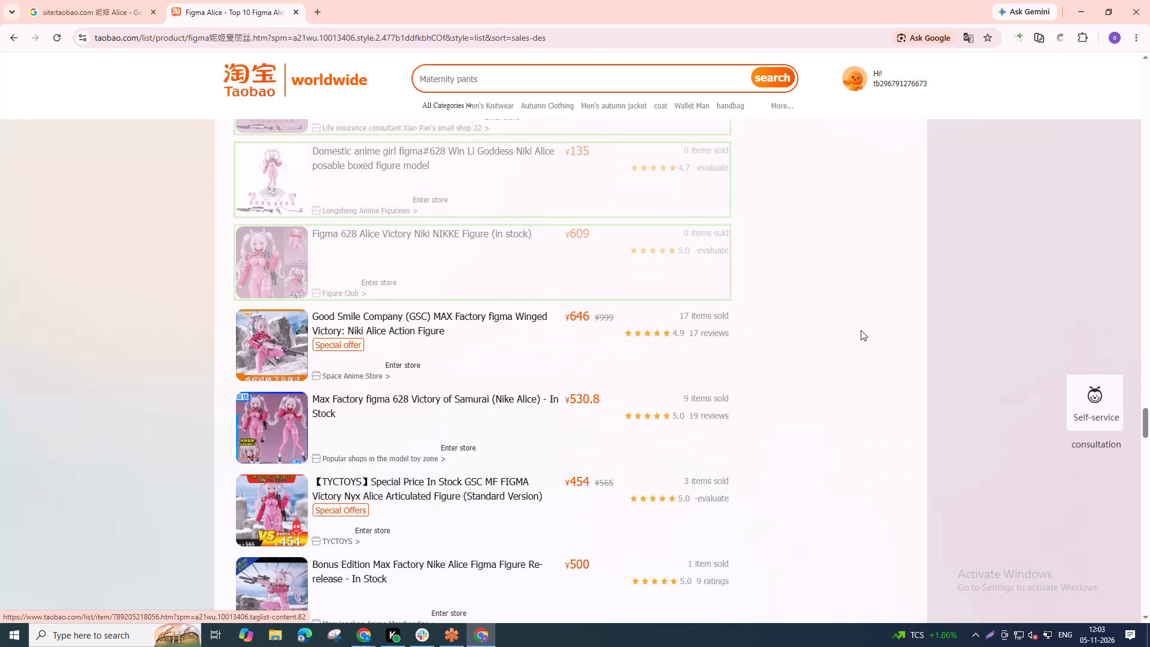
pyautogui.scroll(-7, 861, 332)
pyautogui.scroll(-7, 649, 371)
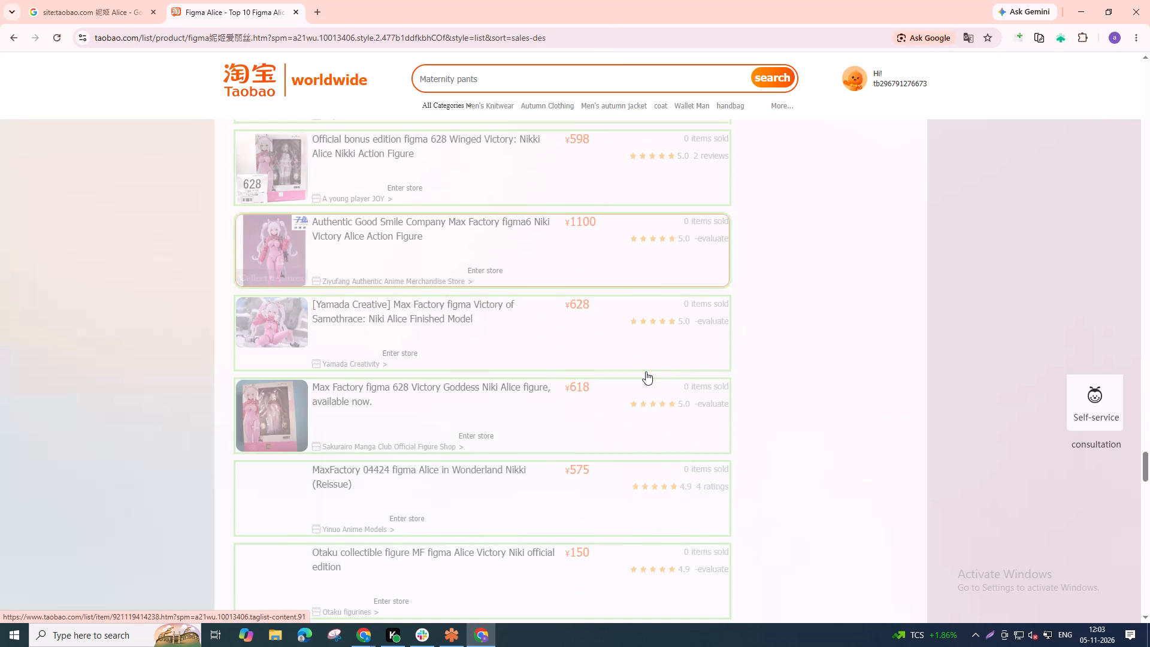
pyautogui.scroll(-11, 645, 371)
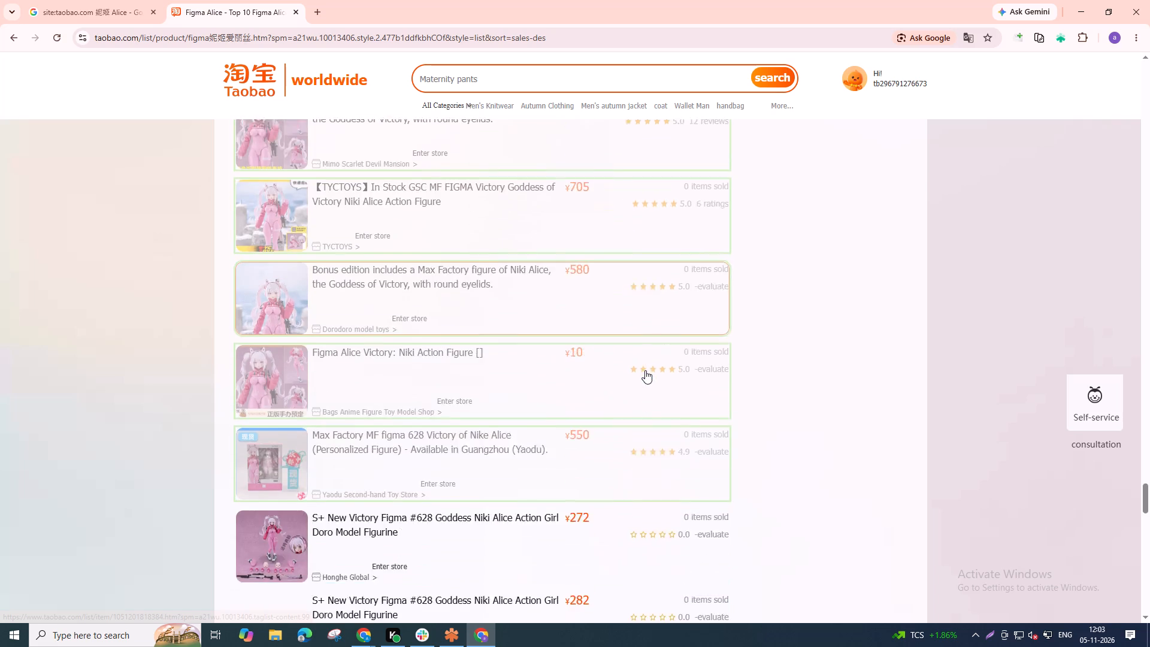
pyautogui.scroll(-3, 645, 370)
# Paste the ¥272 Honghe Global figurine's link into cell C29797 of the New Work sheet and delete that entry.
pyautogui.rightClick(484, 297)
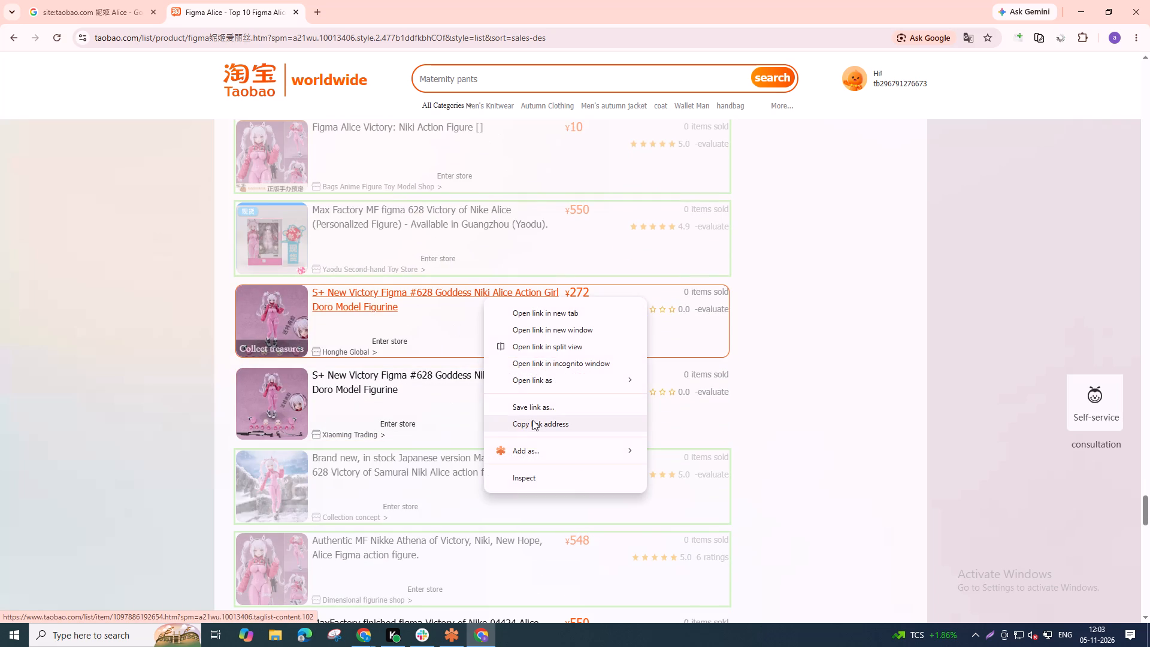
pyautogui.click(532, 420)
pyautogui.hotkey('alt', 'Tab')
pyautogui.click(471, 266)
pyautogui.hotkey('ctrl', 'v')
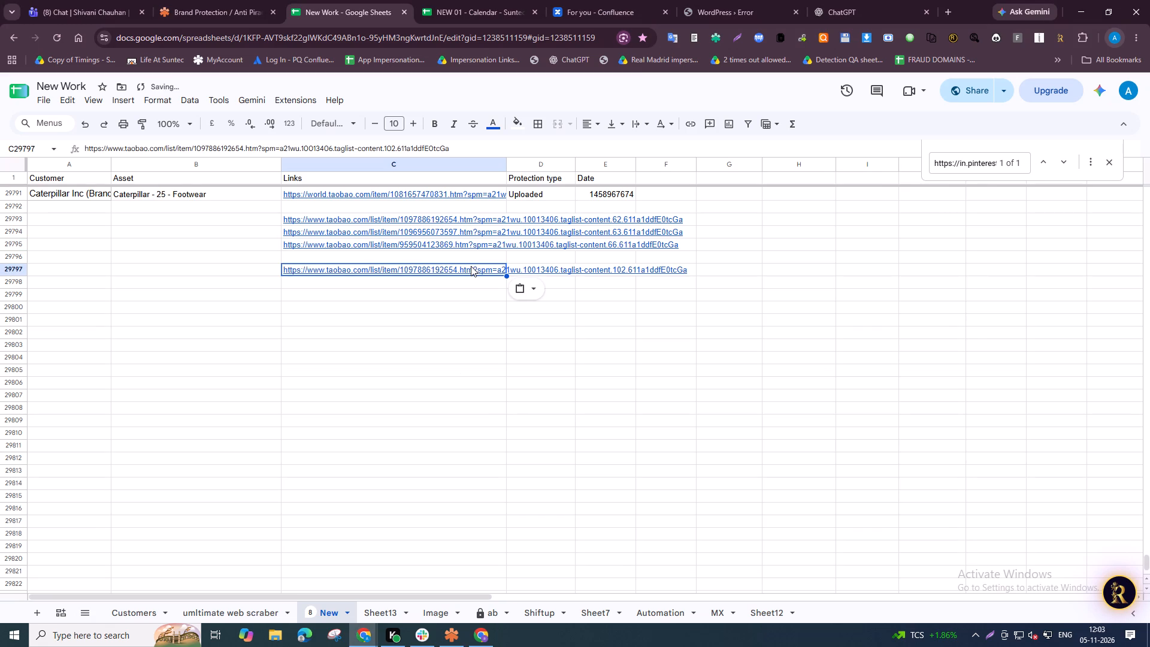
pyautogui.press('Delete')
# Close the Taobao figma listings page and open the 賽美nikke Alice cosplay wig result from the Google search.
pyautogui.hotkey('alt', 'Tab')
pyautogui.hotkey('ctrl', 'w')
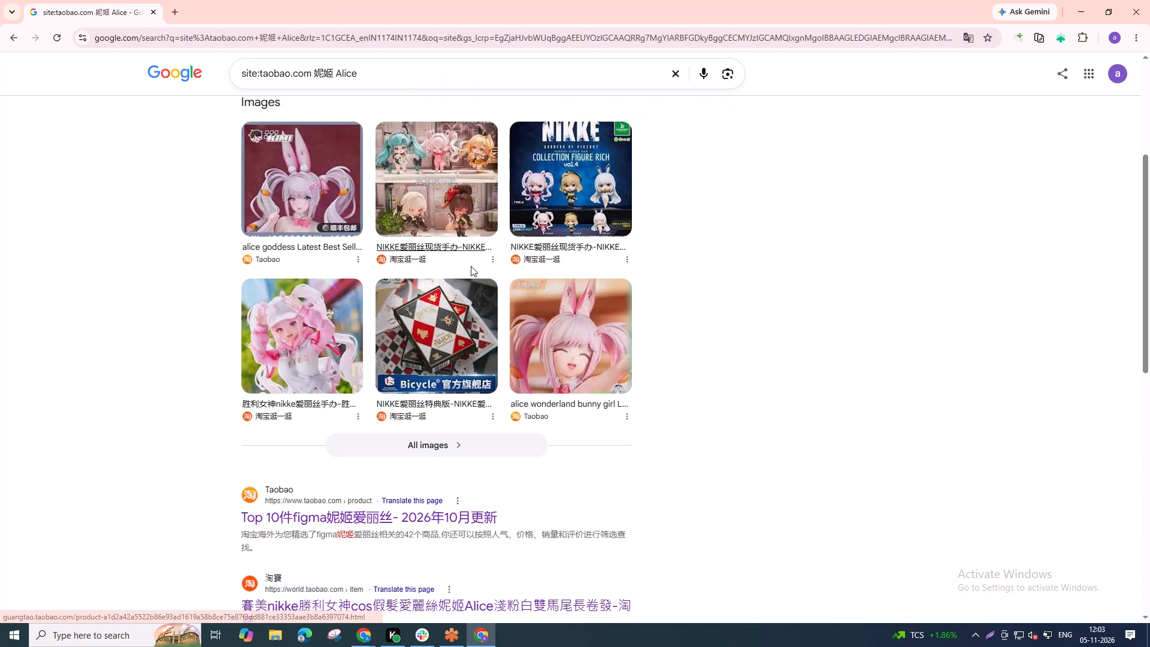
pyautogui.scroll(-5, 409, 491)
pyautogui.keyDown('ctrl'); pyautogui.click(389, 227); pyautogui.keyUp('ctrl')
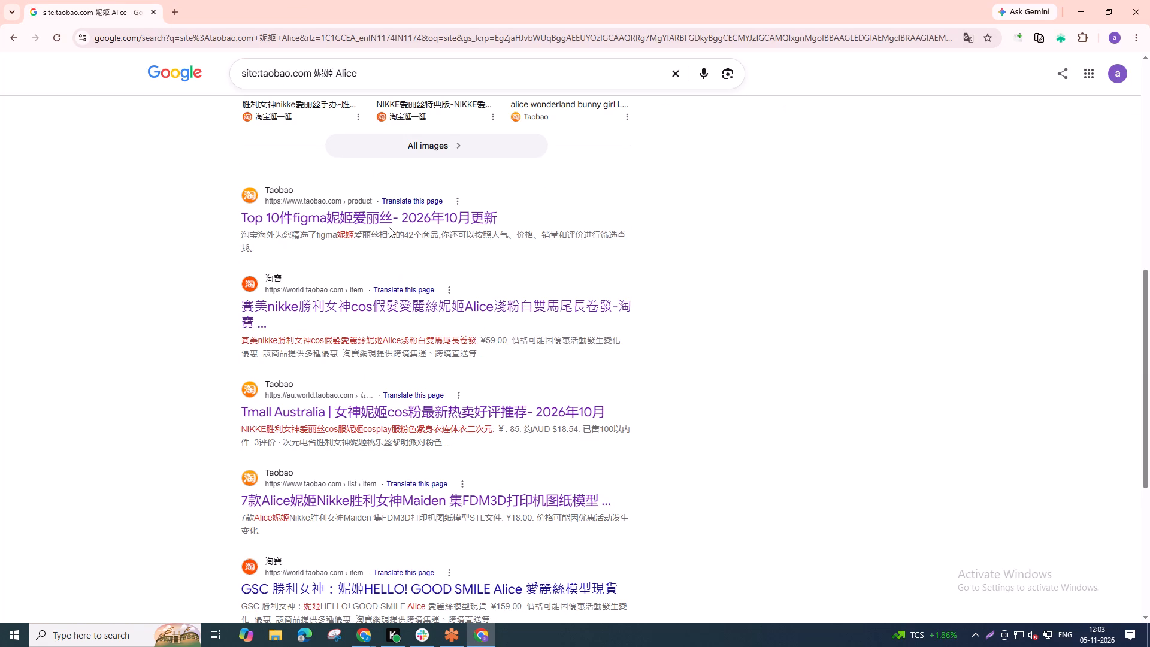
pyautogui.keyDown('ctrl'); pyautogui.click(344, 313); pyautogui.keyUp('ctrl')
pyautogui.click(287, 0)
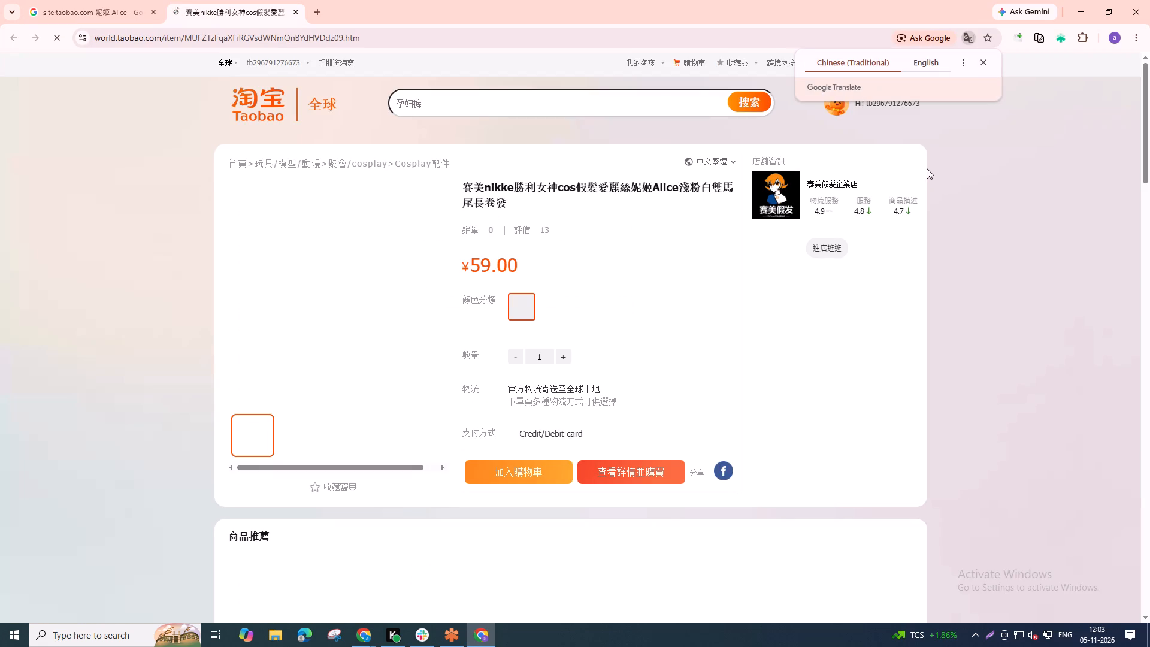
# Close the wig listing and check the Alice 3D-printer model and Max Factory figma results for relevant NIKKE Alice products.
pyautogui.hotkey('ctrl', 'w')
pyautogui.keyDown('ctrl'); pyautogui.click(444, 494); pyautogui.keyUp('ctrl')
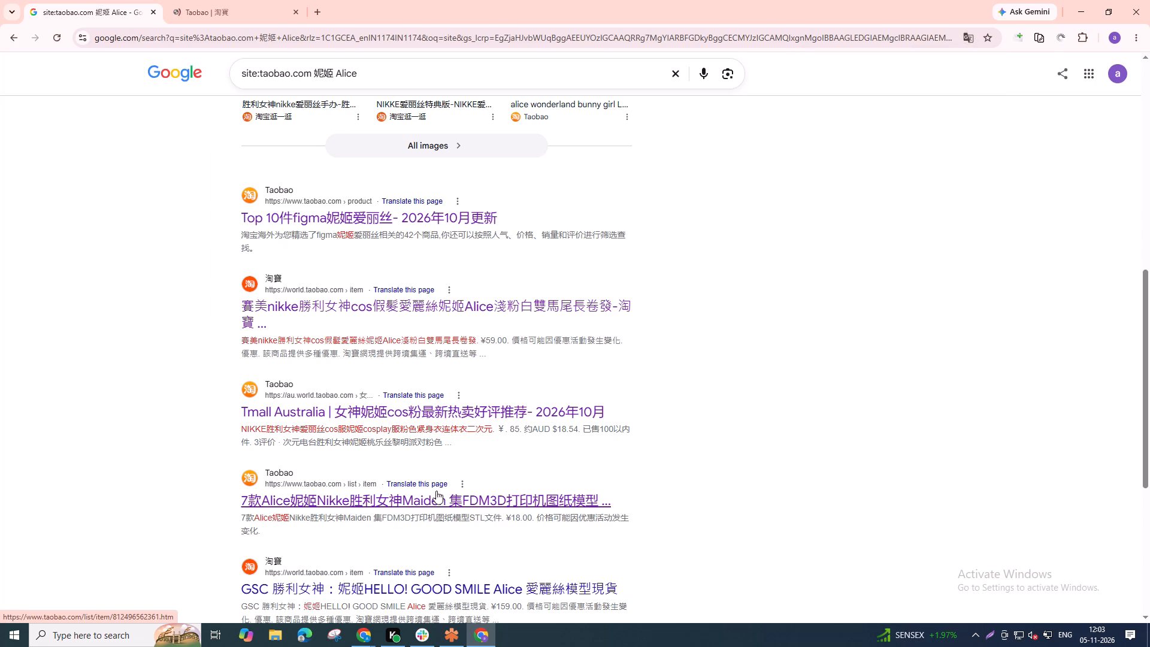
pyautogui.click(267, 0)
pyautogui.hotkey('ctrl', 'w')
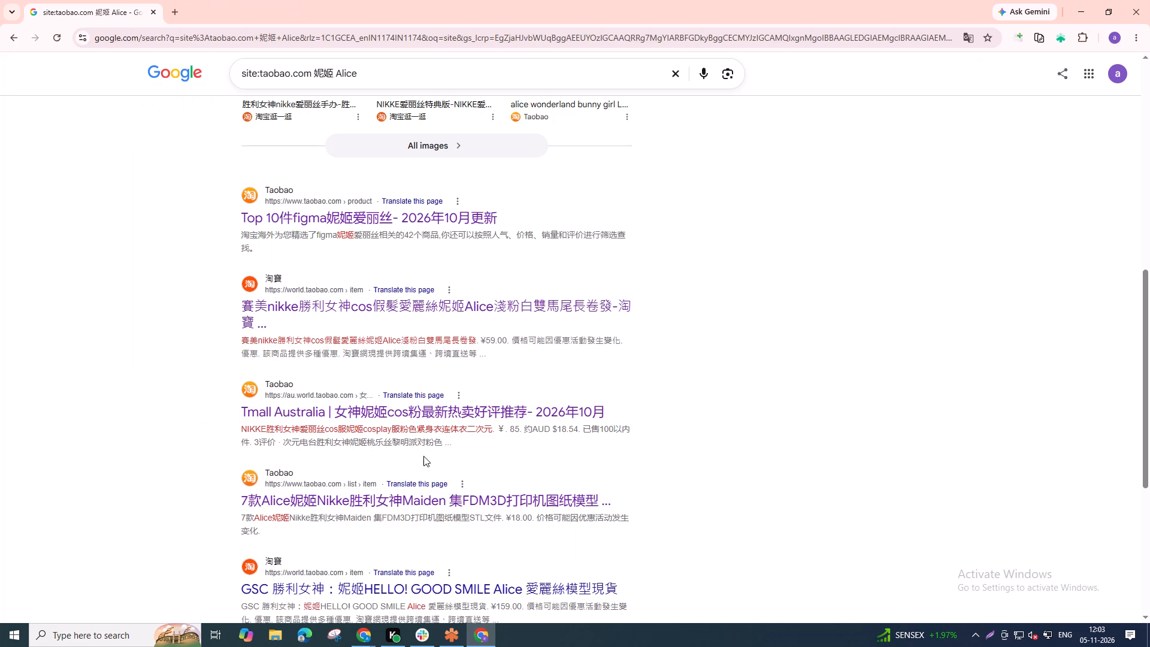
pyautogui.scroll(-3, 423, 456)
pyautogui.keyDown('ctrl'); pyautogui.click(380, 506); pyautogui.keyUp('ctrl')
pyautogui.click(246, 0)
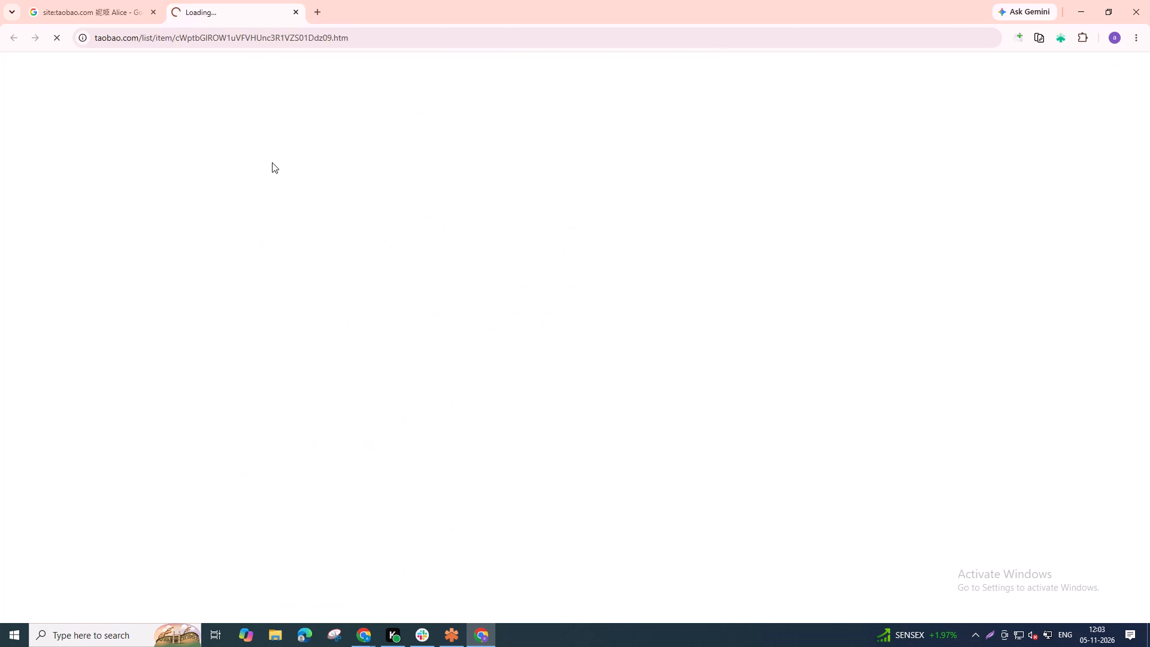
pyautogui.hotkey('ctrl', 'w')
# Examine the Top 100件妮姬3d result for NIKKE Alice products and close its page.
pyautogui.scroll(-4, 308, 228)
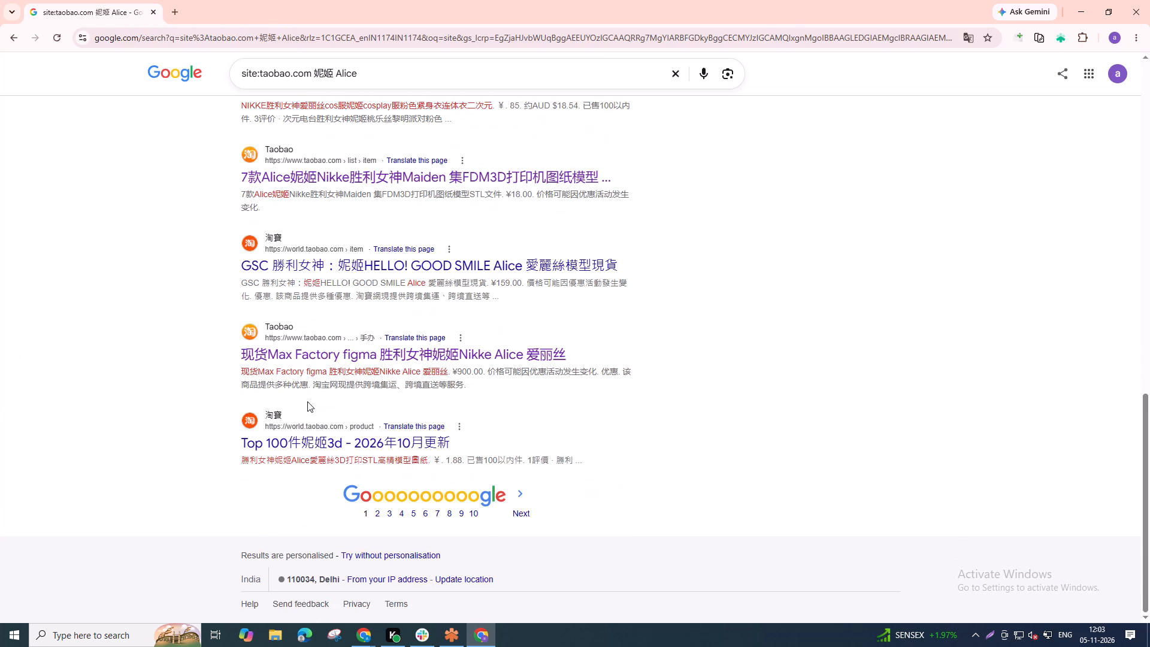
pyautogui.keyDown('ctrl'); pyautogui.click(301, 449); pyautogui.keyUp('ctrl')
pyautogui.click(335, 0)
pyautogui.click(281, 0)
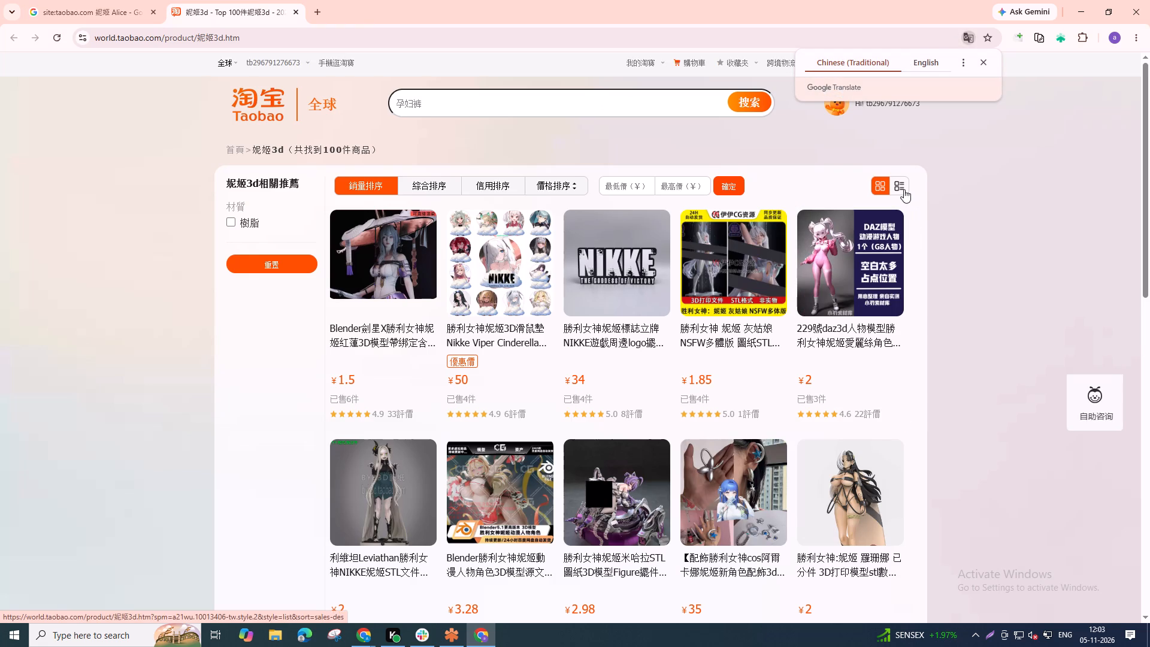
pyautogui.scroll(-5, 833, 309)
pyautogui.hotkey('ctrl', 'w')
# On the second page of Google results, examine the Top 50件妮姬拼 listings in list view for NIKKE Alice products.
pyautogui.scroll(-1, 537, 412)
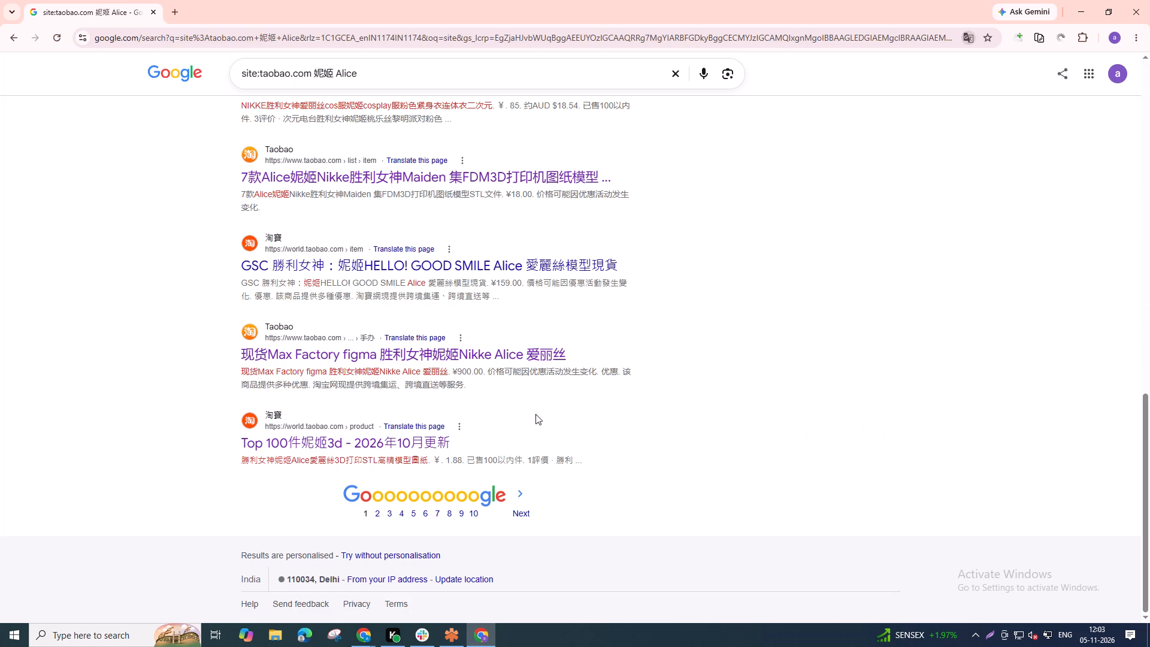
pyautogui.scroll(-2, 535, 414)
pyautogui.click(378, 513)
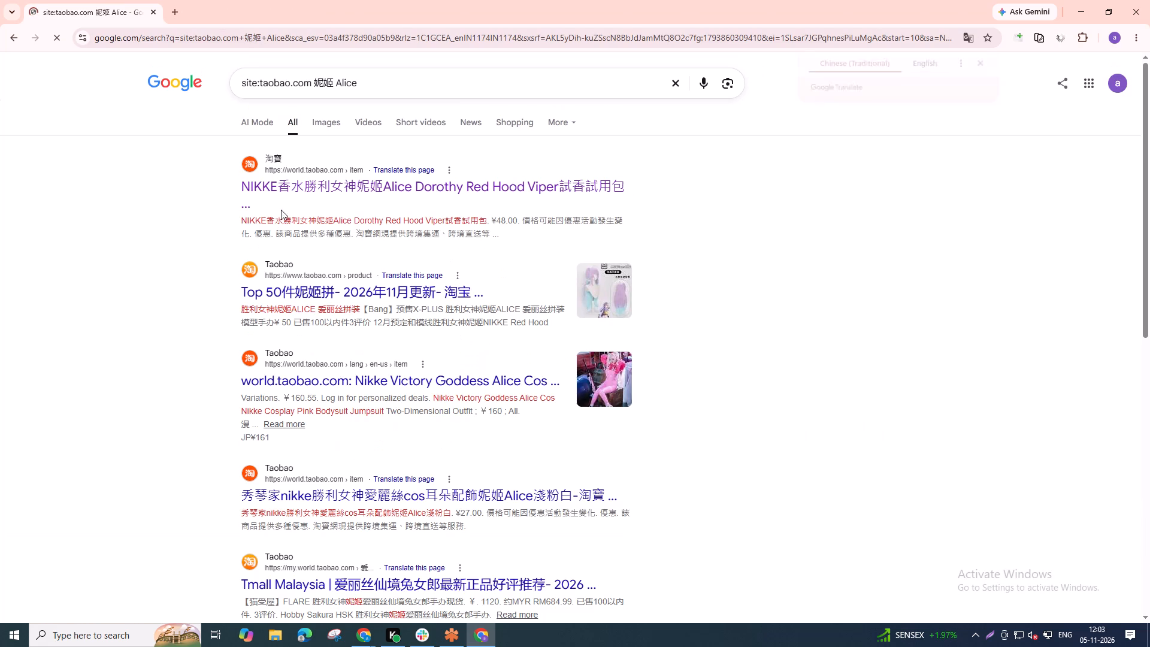
pyautogui.keyDown('ctrl'); pyautogui.click(386, 291); pyautogui.keyUp('ctrl')
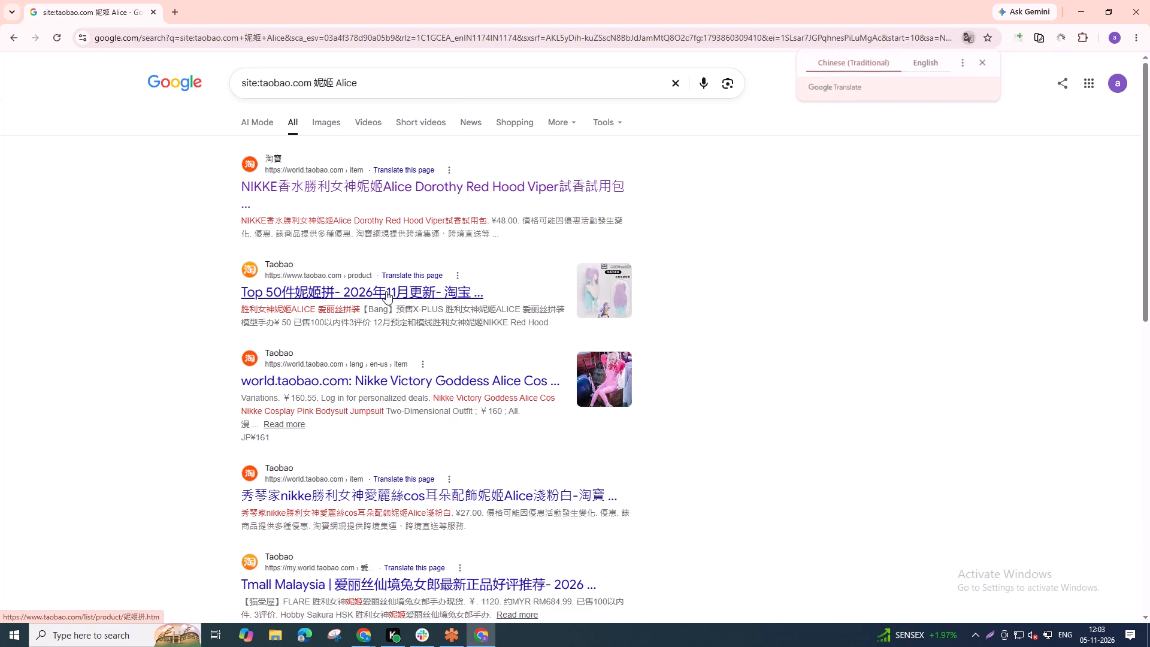
pyautogui.click(243, 0)
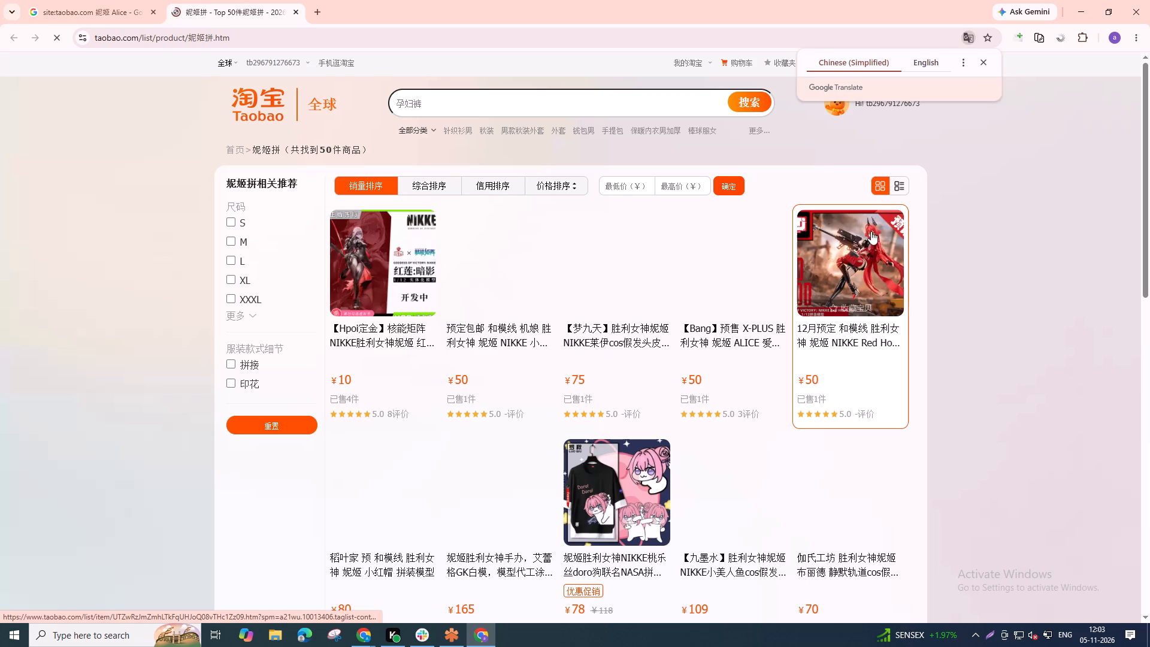
pyautogui.click(901, 188)
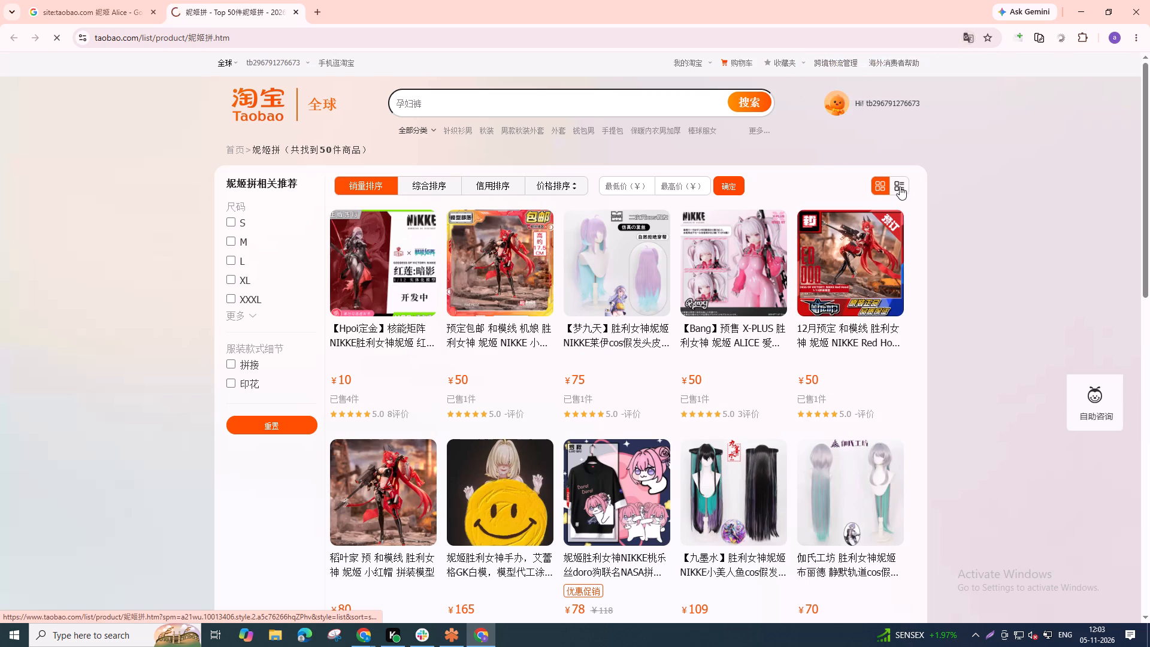
pyautogui.scroll(-3, 778, 316)
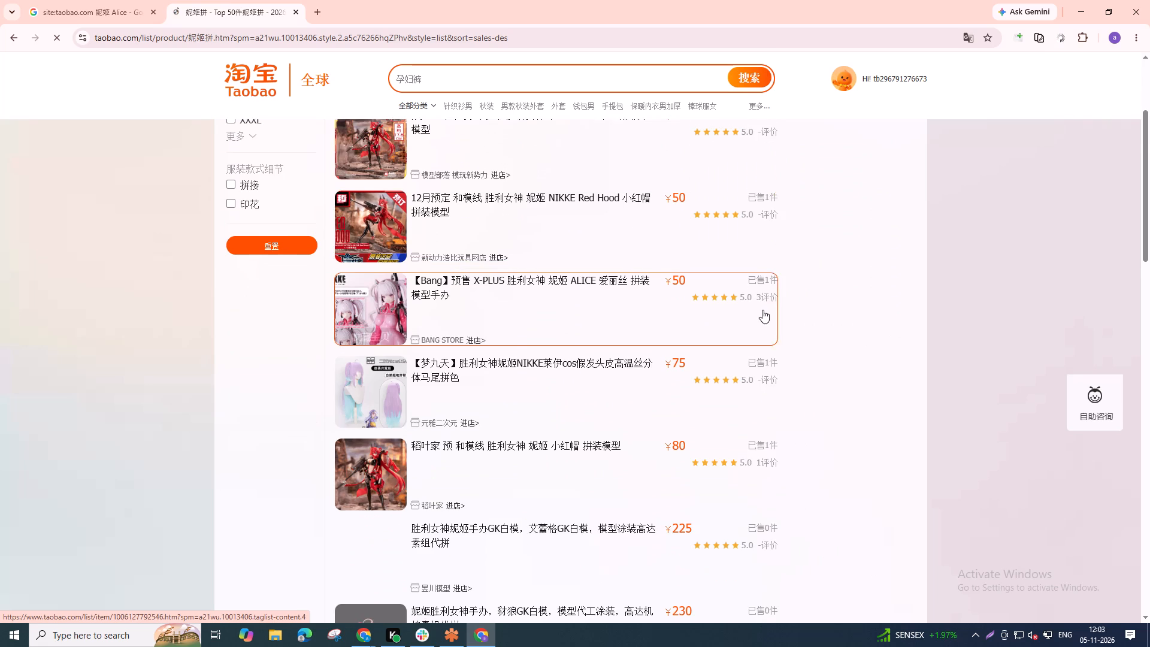
pyautogui.scroll(-7, 762, 310)
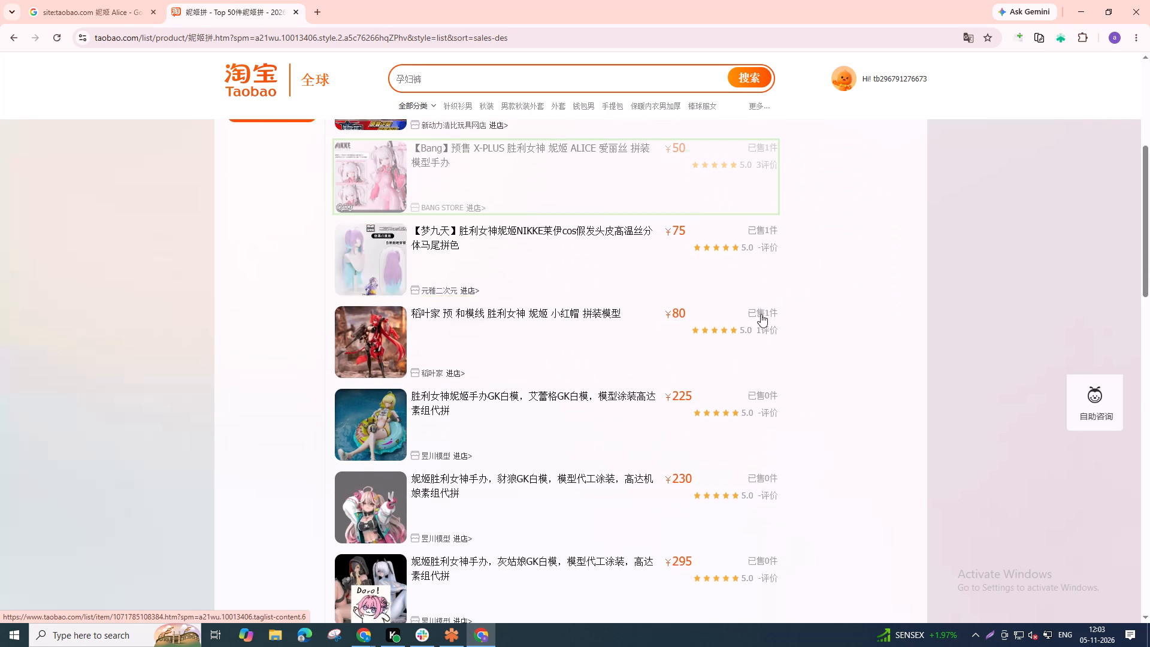
pyautogui.scroll(-8, 761, 314)
pyautogui.hotkey('ctrl', 'w')
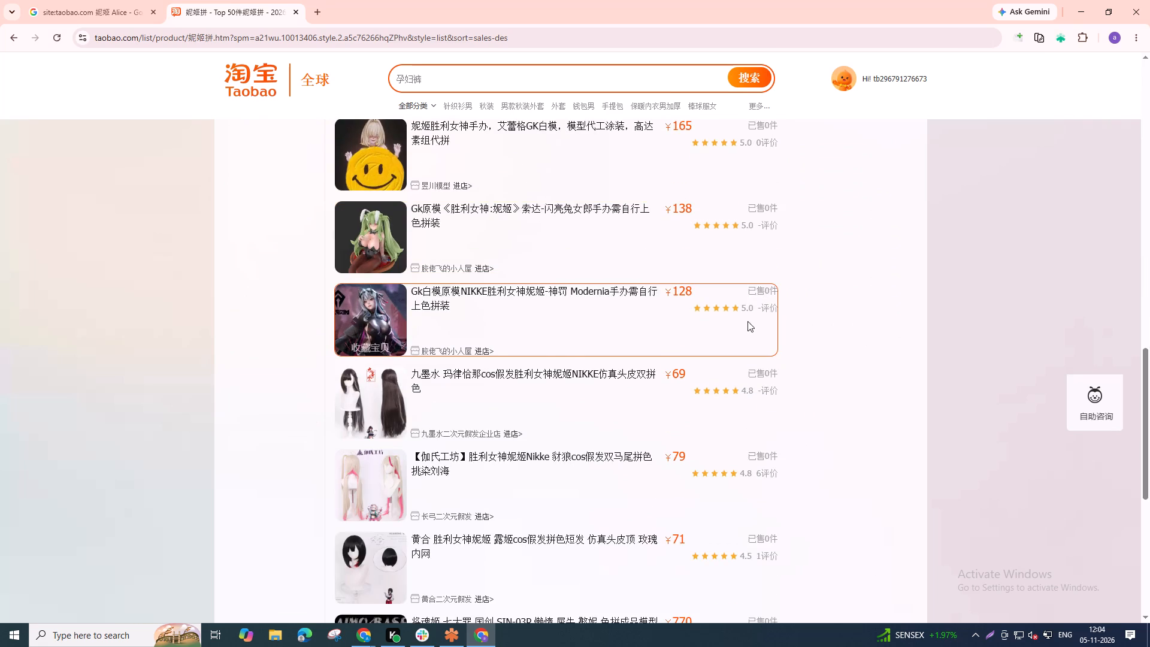
# Check the Tmall Malaysia 爱丽丝仙境兔女郎 listings and the 漂艺 Alice wig result, closing each page.
pyautogui.scroll(-3, 408, 510)
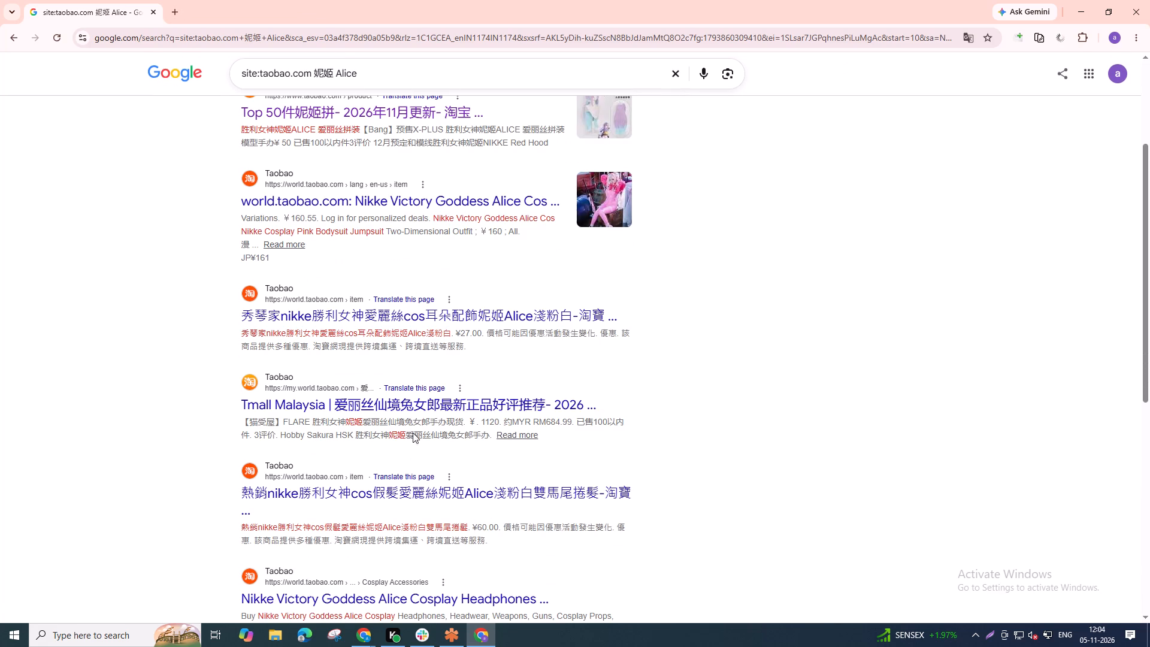
pyautogui.keyDown('ctrl'); pyautogui.click(414, 406); pyautogui.keyUp('ctrl')
pyautogui.click(292, 0)
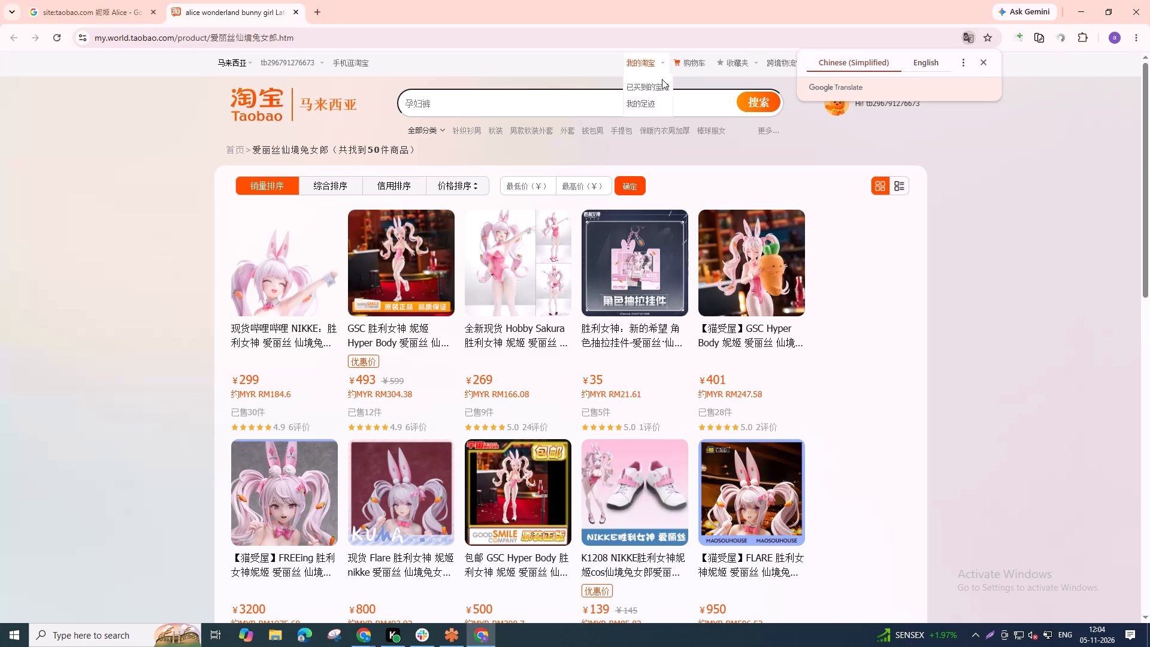
pyautogui.scroll(-4, 663, 84)
pyautogui.hotkey('ctrl', 'w')
pyautogui.scroll(-6, 612, 270)
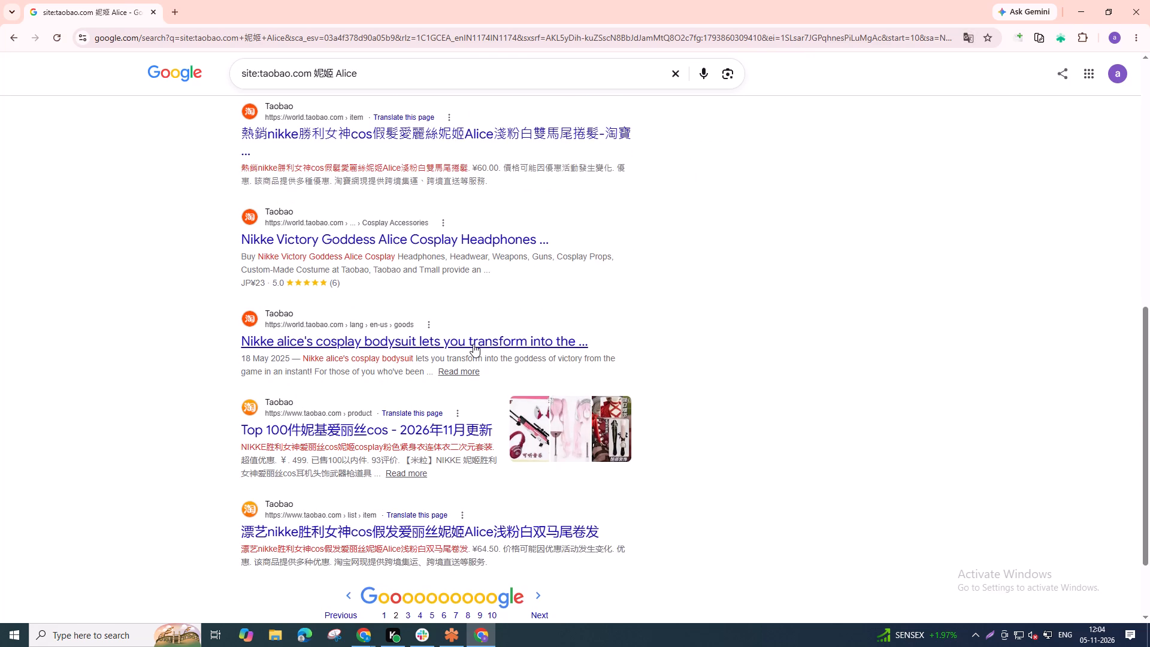
pyautogui.scroll(-4, 473, 344)
pyautogui.keyDown('ctrl'); pyautogui.click(398, 428); pyautogui.keyUp('ctrl')
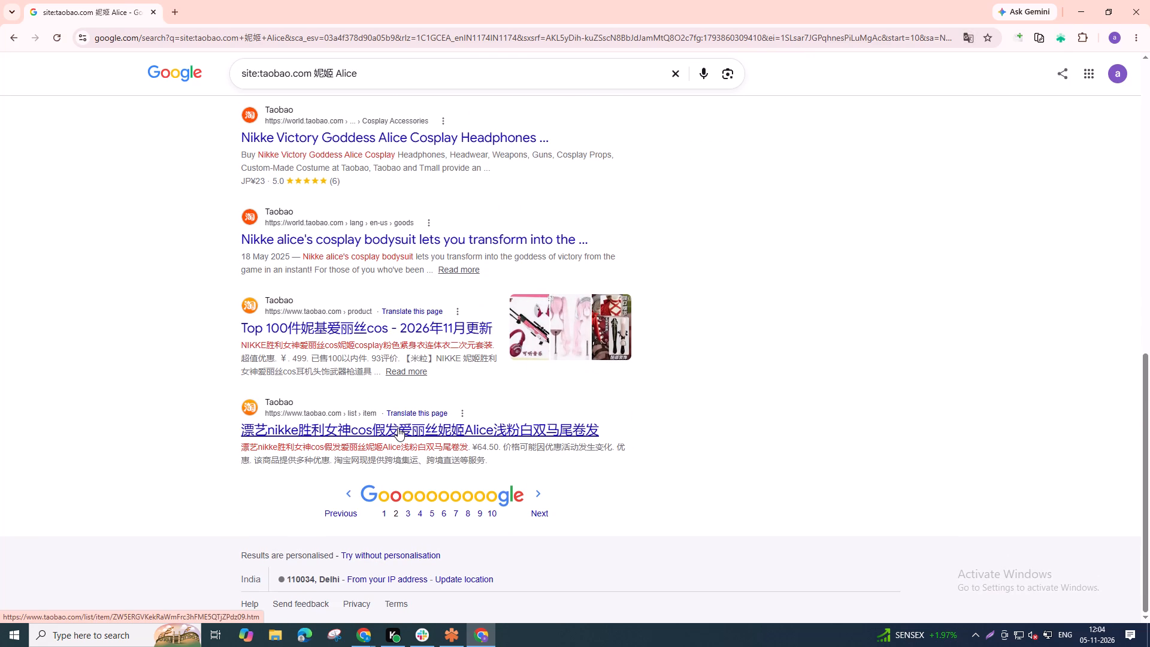
pyautogui.click(253, 0)
pyautogui.hotkey('ctrl', 'w')
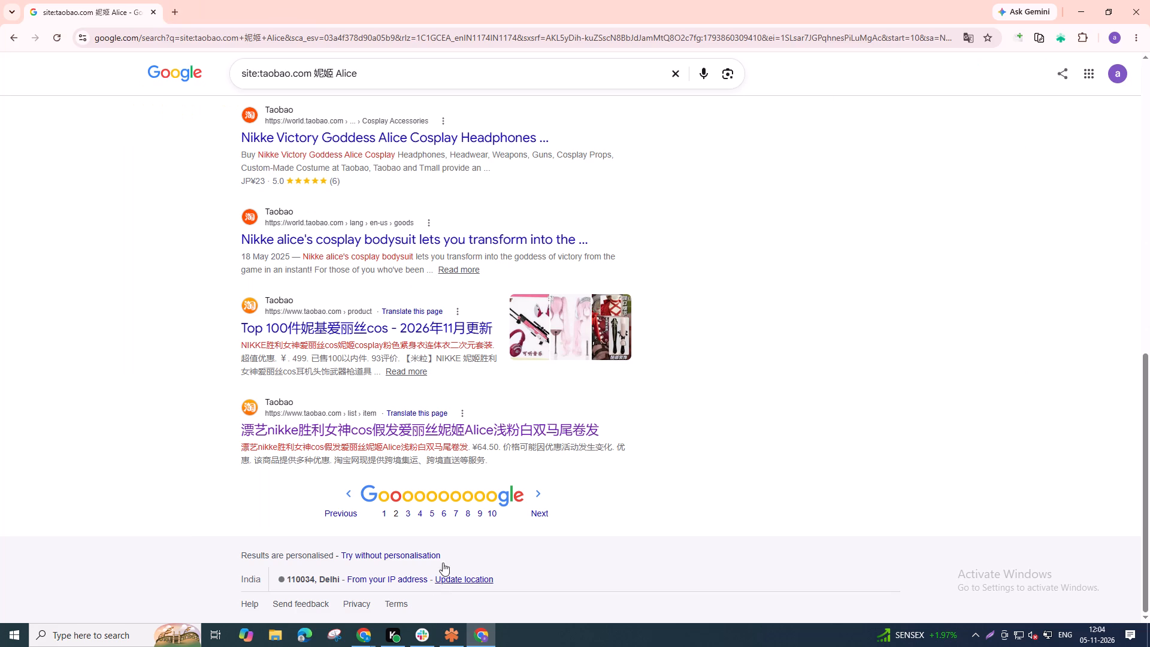
# On the third page of Google results, examine the 爱丽丝手办nikke listings in list view for Alice figures without the plugin's highlight.
pyautogui.click(411, 515)
pyautogui.keyDown('ctrl'); pyautogui.click(384, 186); pyautogui.keyUp('ctrl')
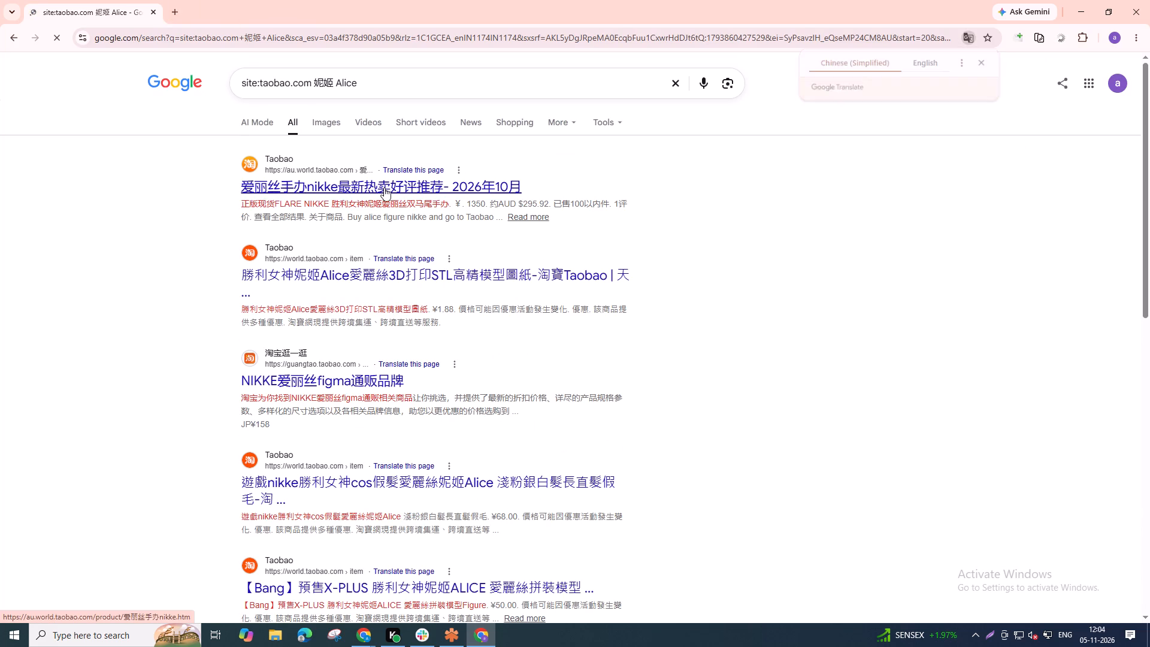
pyautogui.click(203, 0)
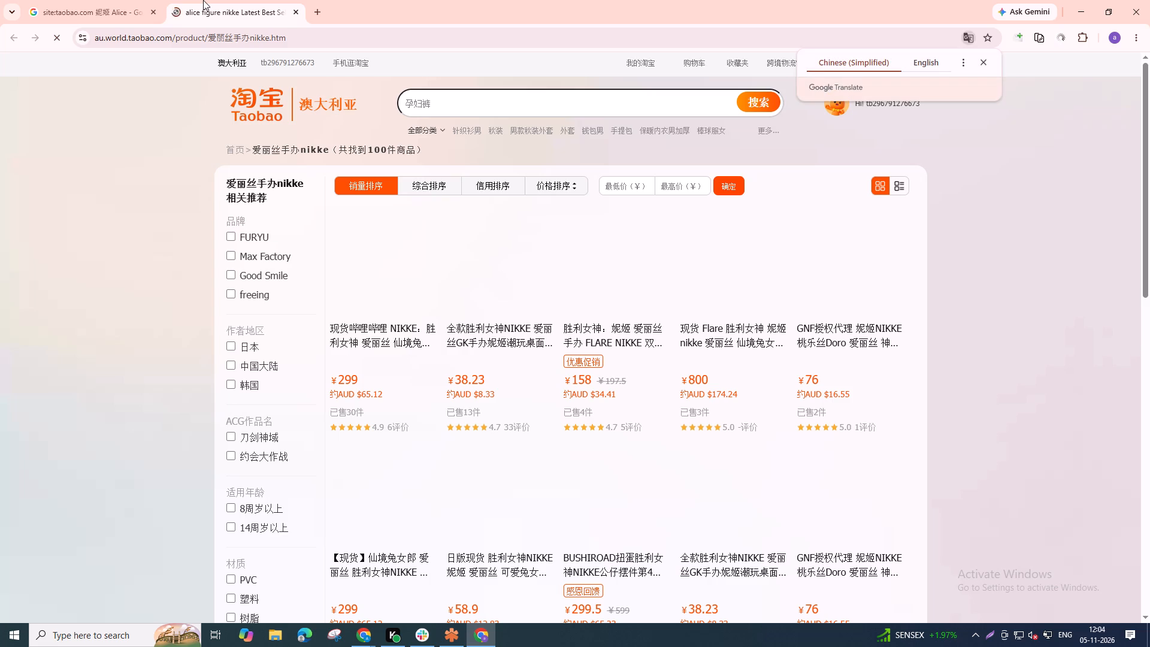
pyautogui.click(907, 186)
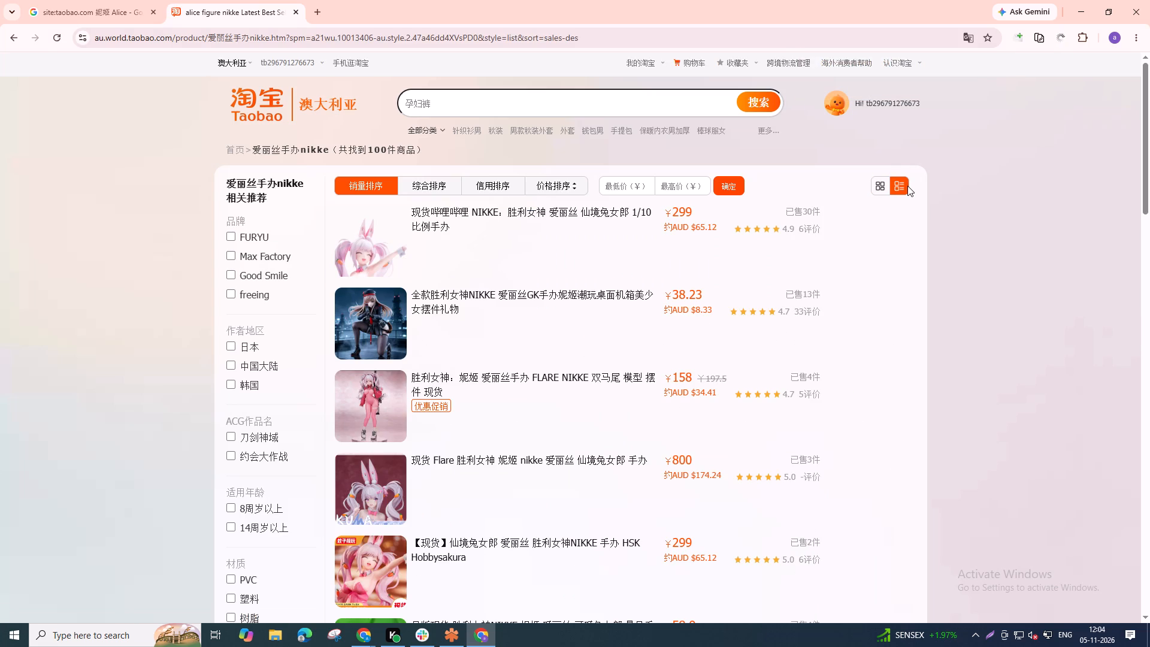
pyautogui.scroll(-3, 836, 312)
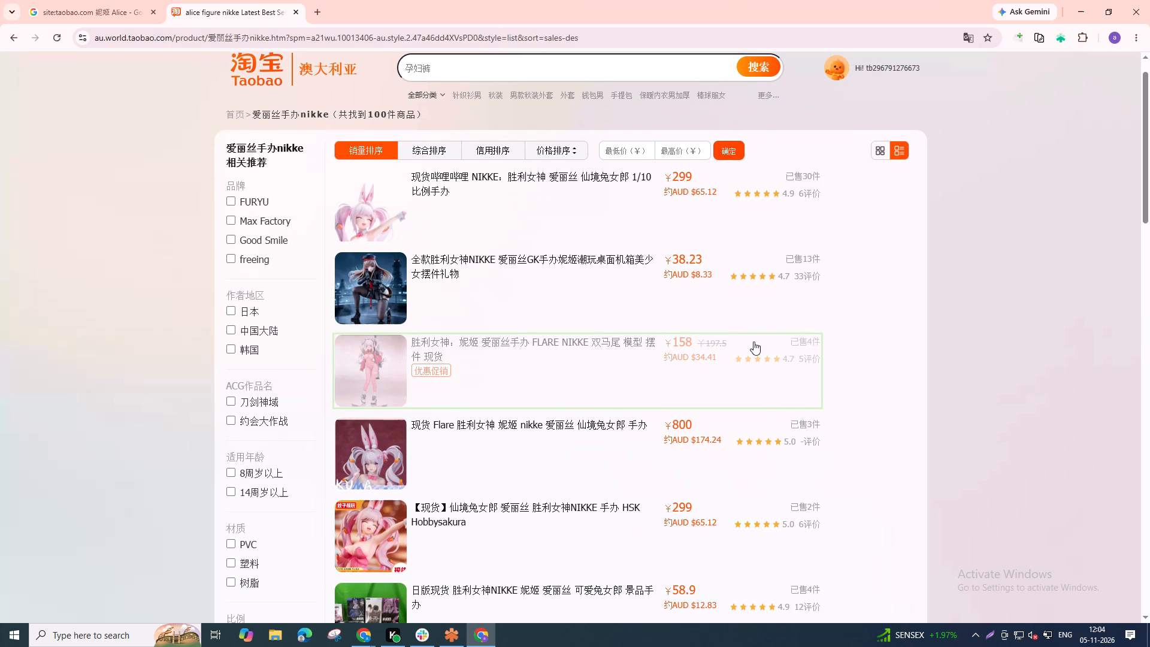
pyautogui.scroll(-20, 749, 341)
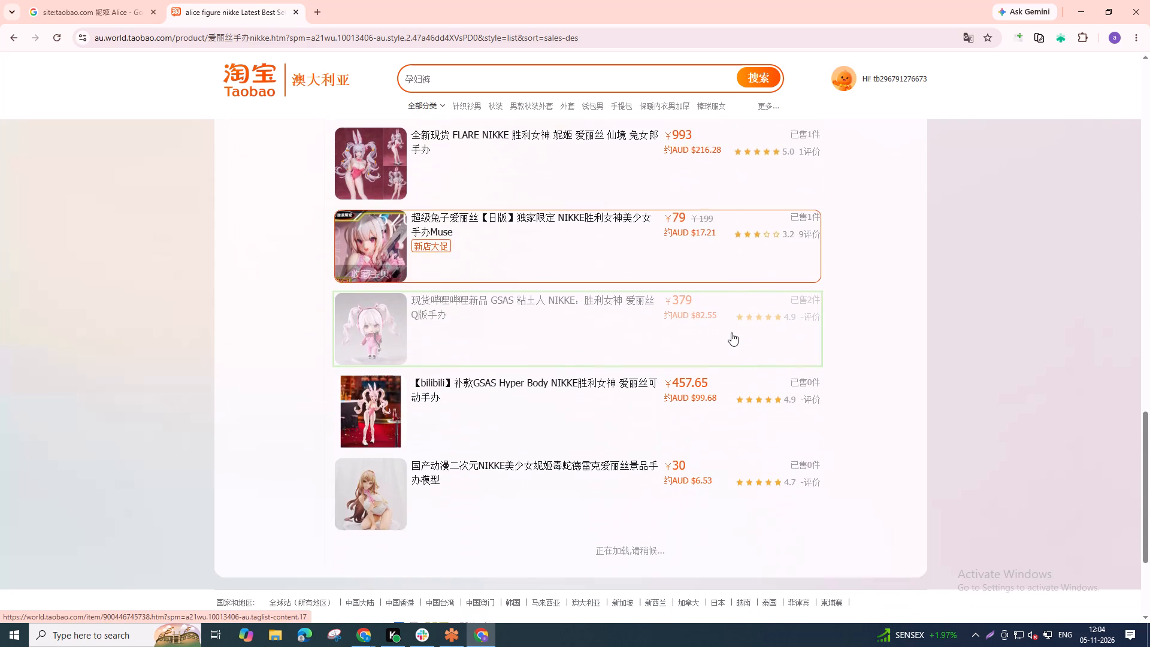
pyautogui.scroll(-2, 731, 332)
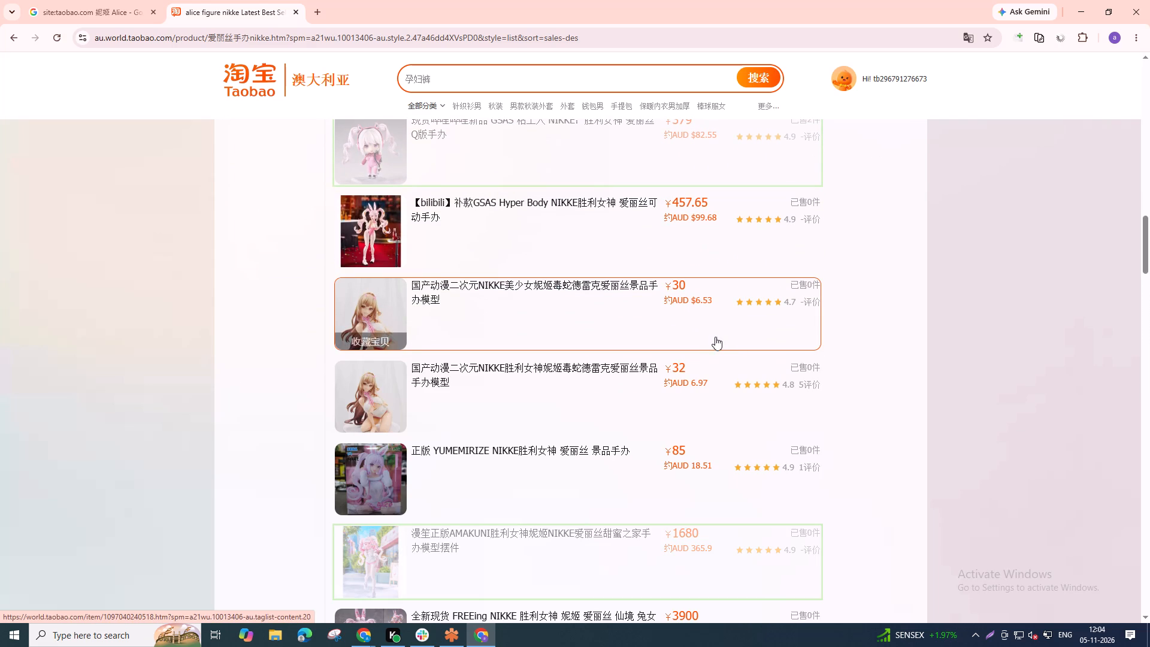
pyautogui.scroll(-8, 671, 351)
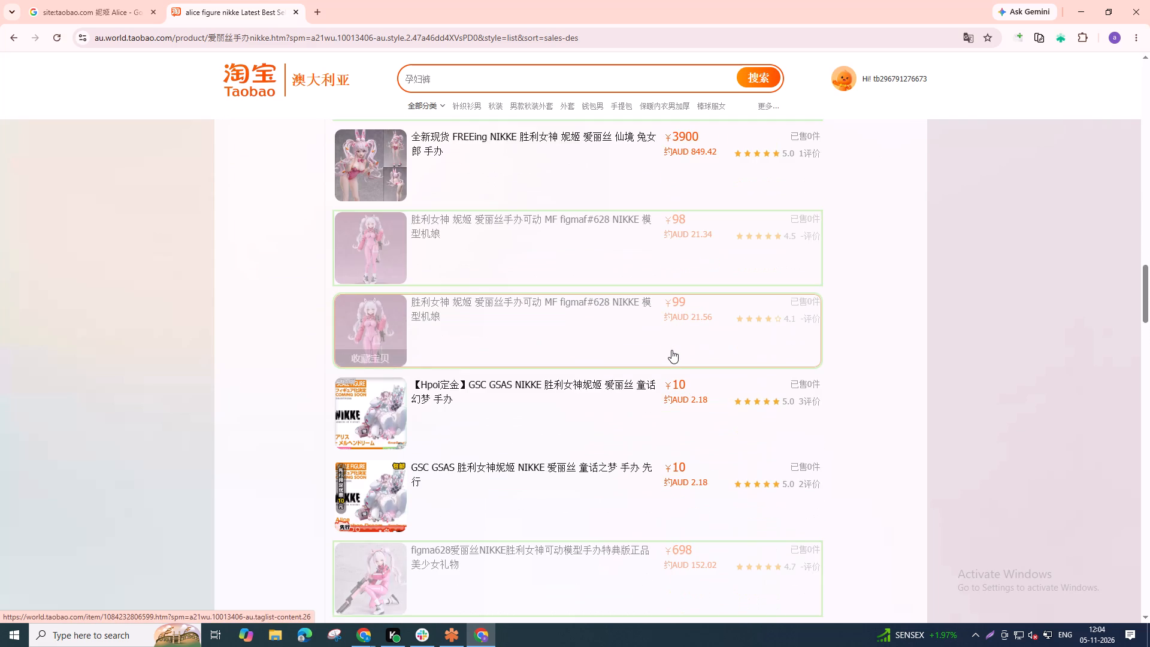
pyautogui.scroll(-9, 671, 350)
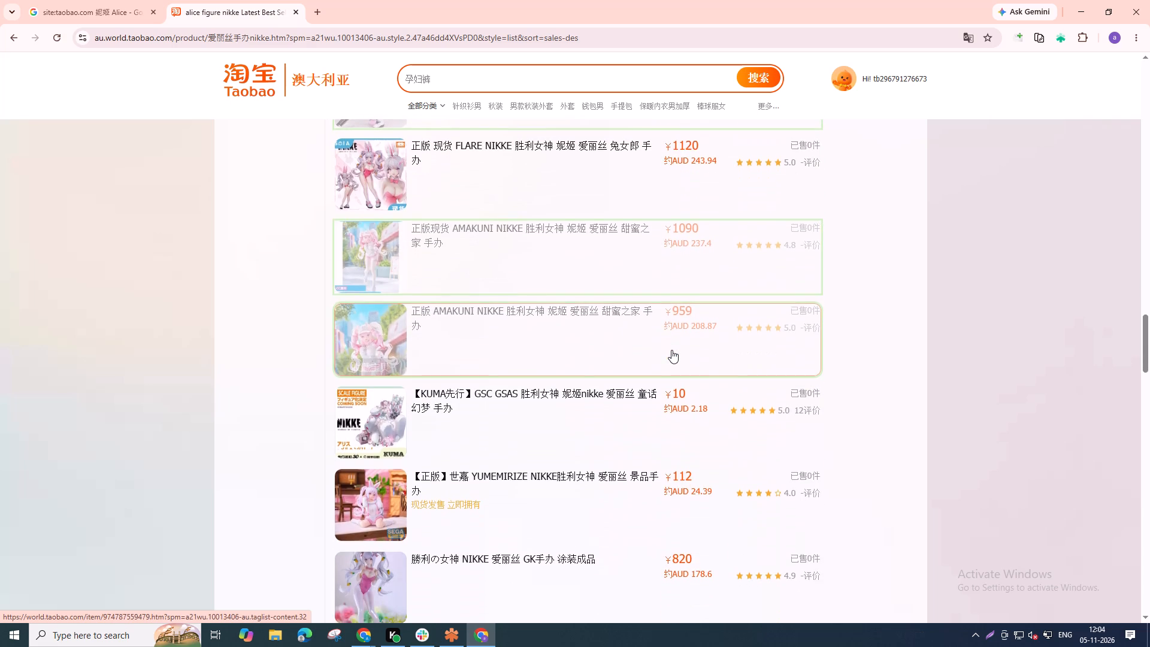
pyautogui.scroll(-8, 671, 350)
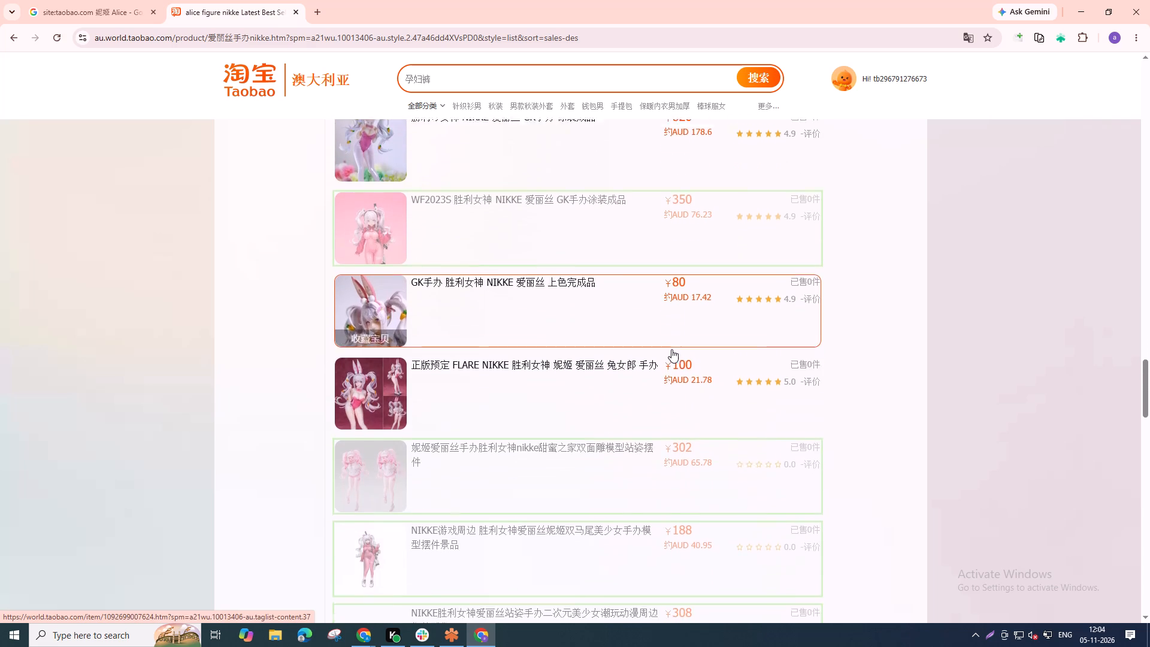
pyautogui.scroll(-6, 671, 349)
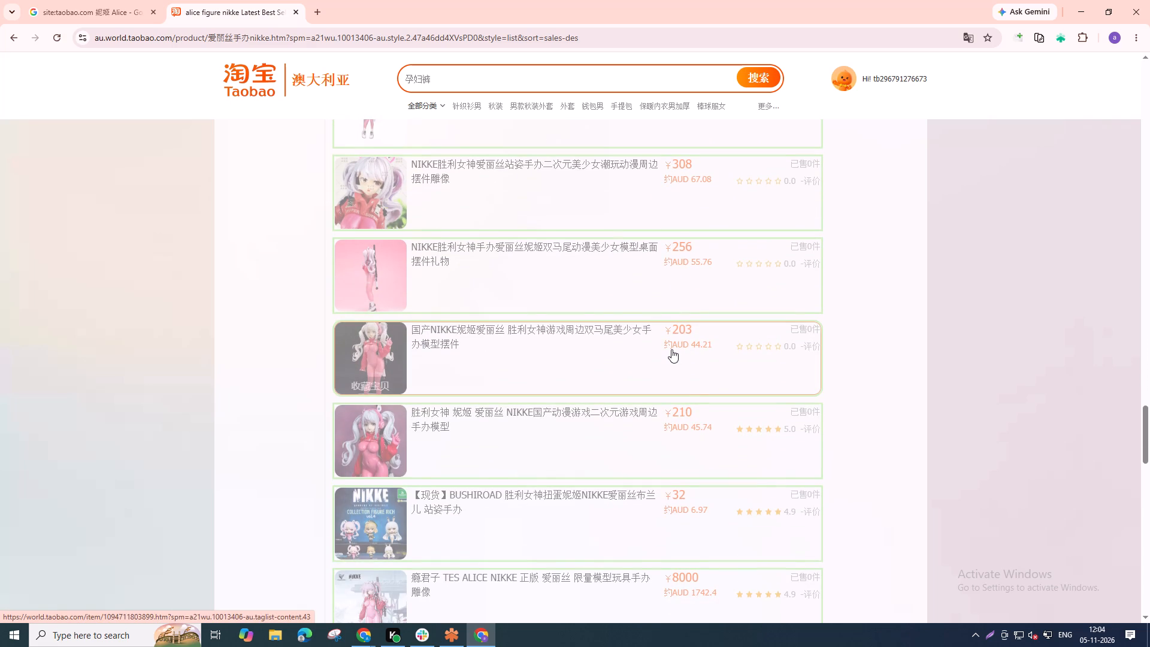
pyautogui.scroll(-8, 671, 349)
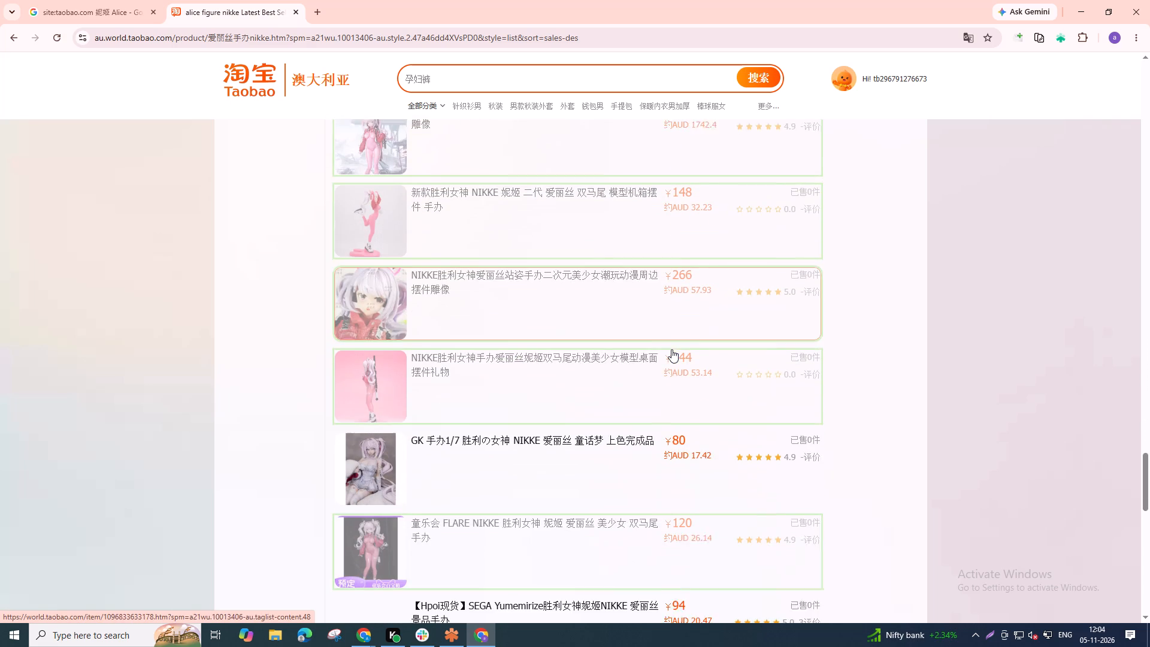
pyautogui.scroll(-6, 671, 349)
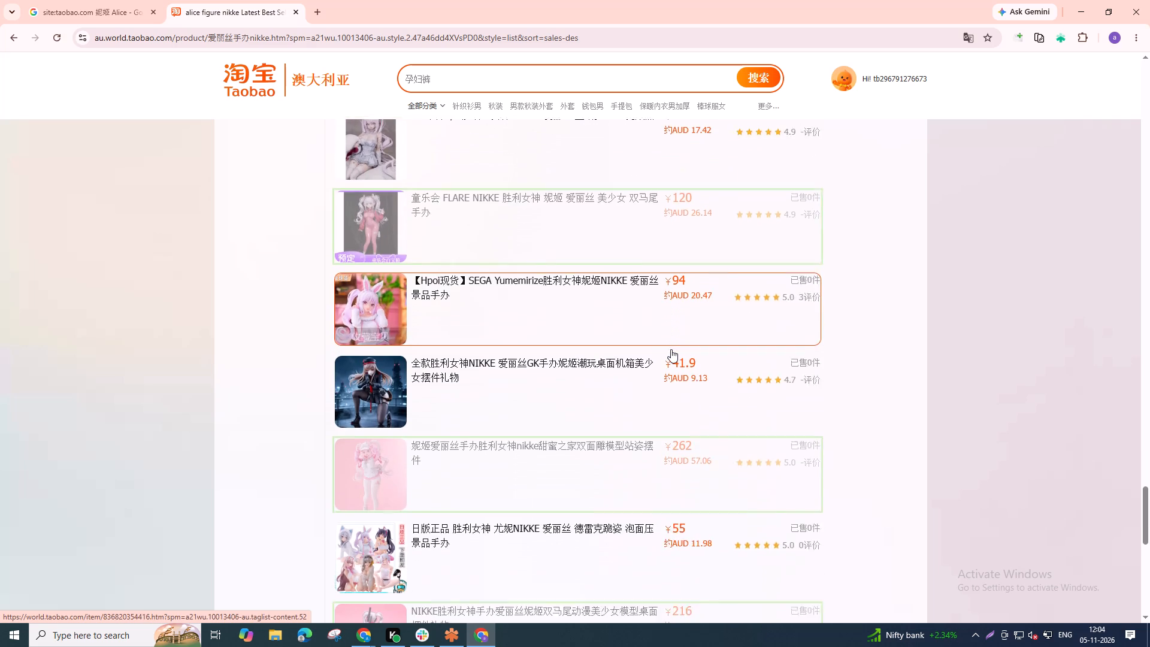
pyautogui.scroll(-7, 671, 349)
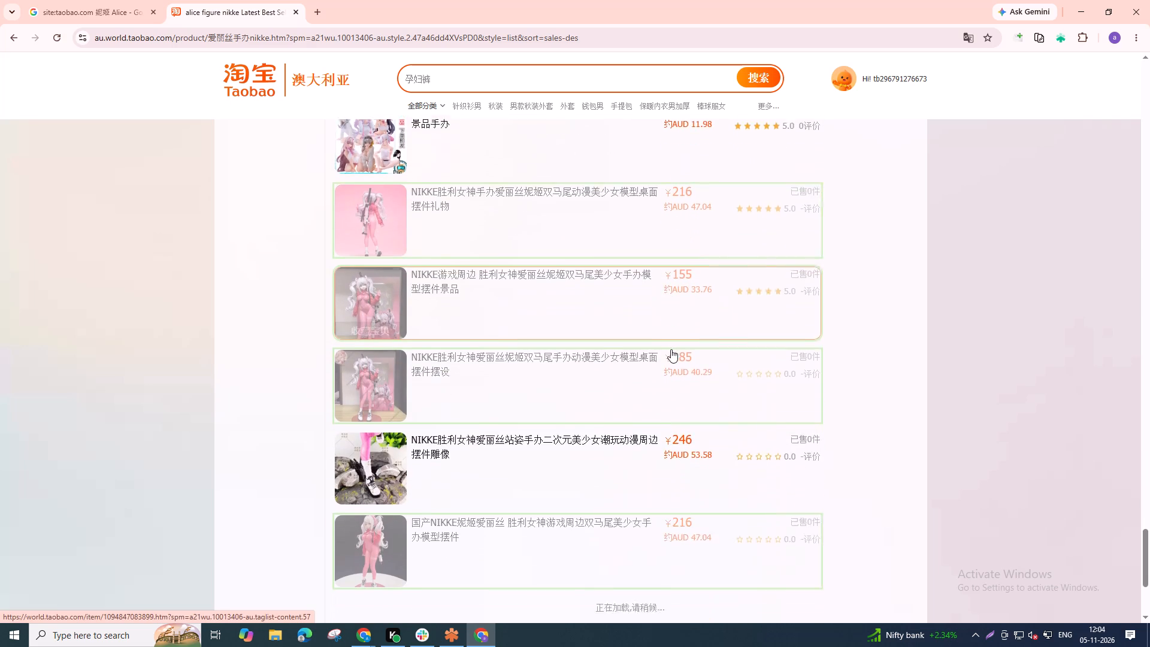
pyautogui.scroll(-3, 671, 349)
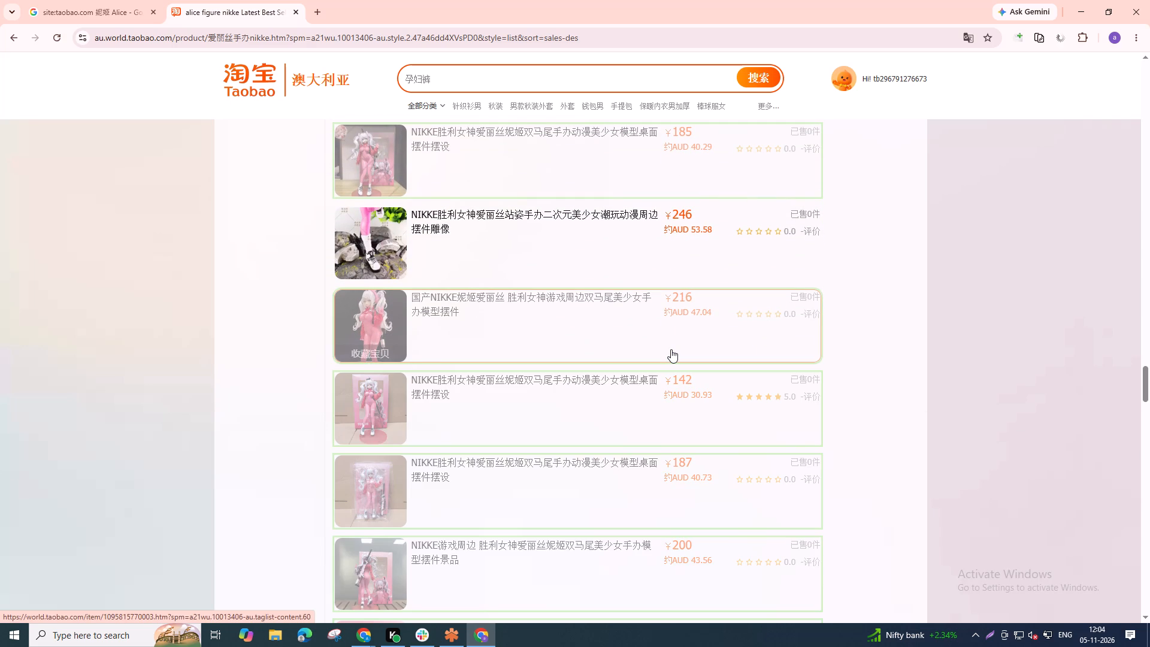
pyautogui.hotkey('ctrl', 'w')
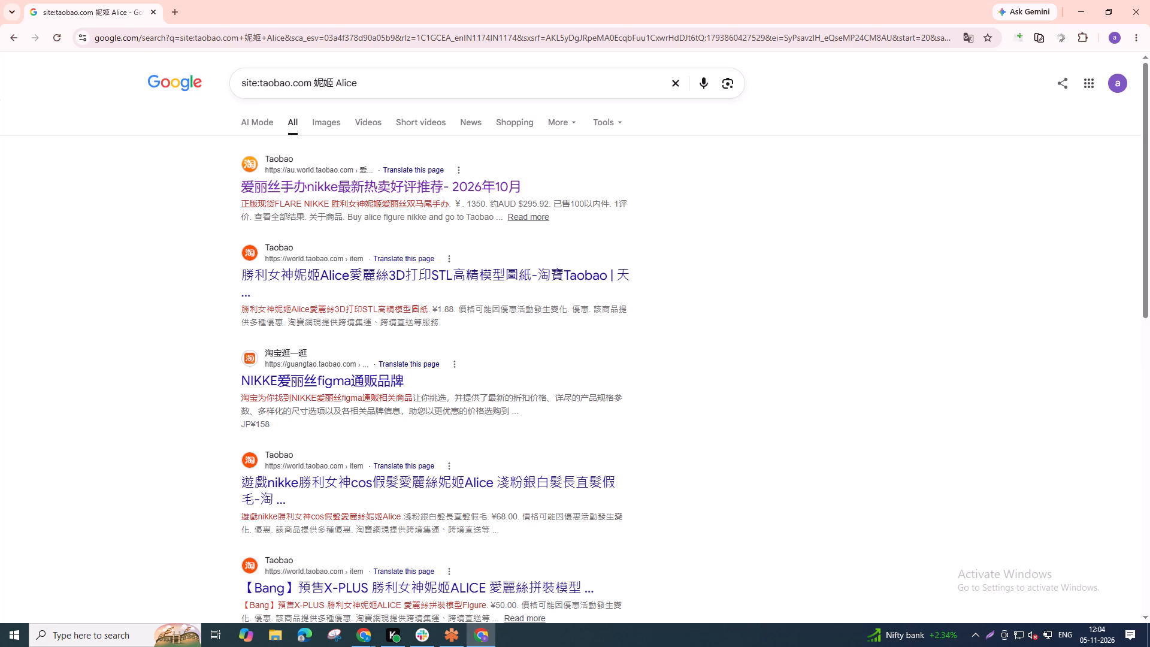
# Replace the 妮姬 Alice keywords in the Google query to search for "site:taobao.com dorothy".
pyautogui.moveTo(310, 82); pyautogui.dragTo(470, 82)
pyautogui.press('space')
pyautogui.write('dorothy')
pyautogui.press('Return')
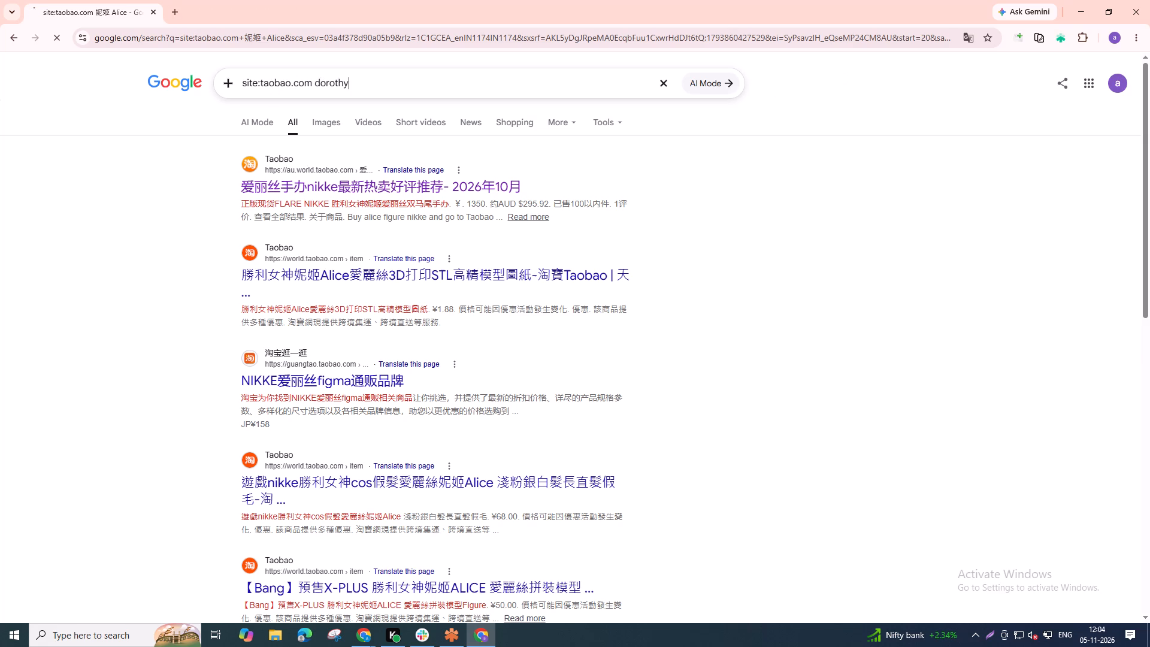
pyautogui.hotkey('alt', 'Tab')
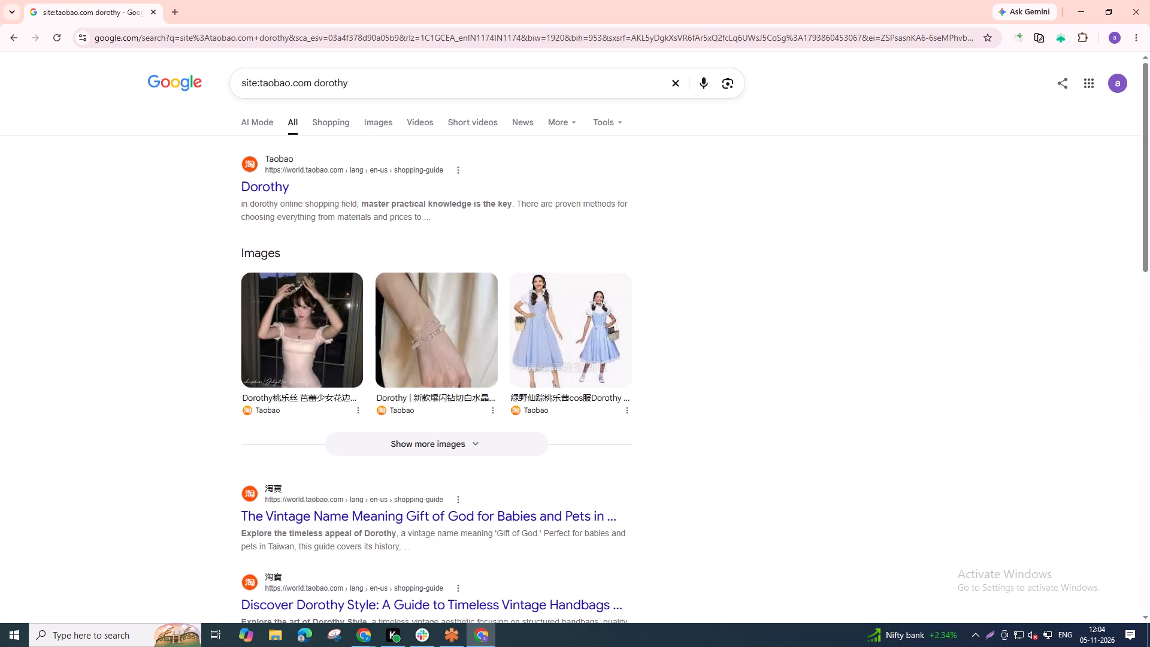
pyautogui.click(483, 616)
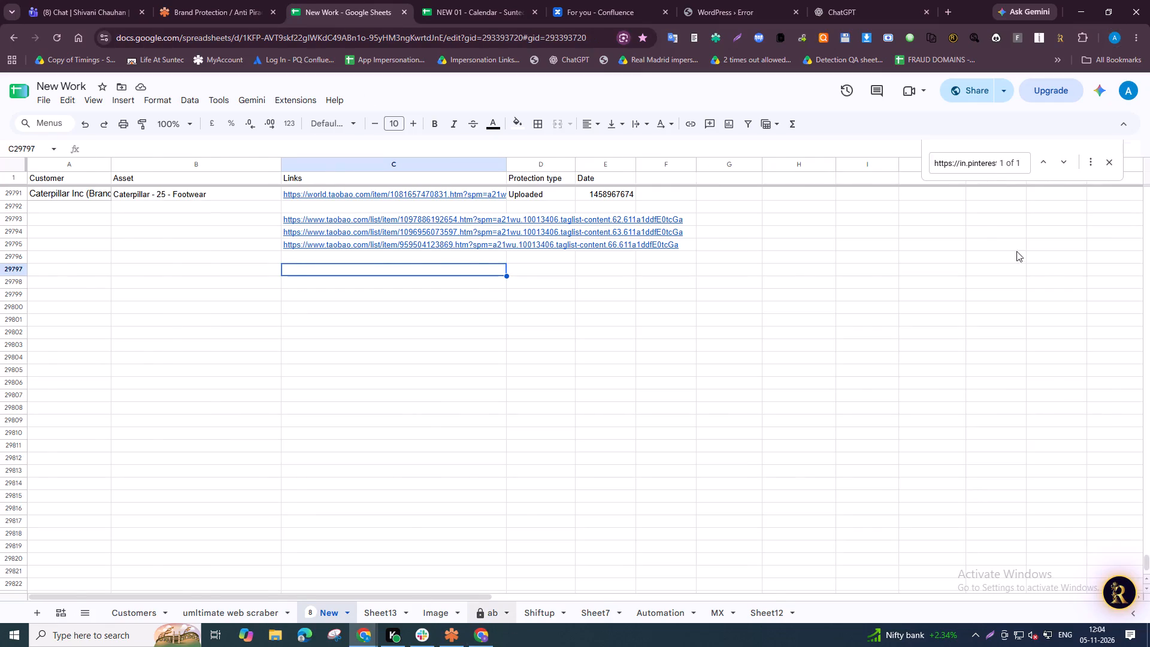
pyautogui.click(767, 290)
pyautogui.click(796, 313)
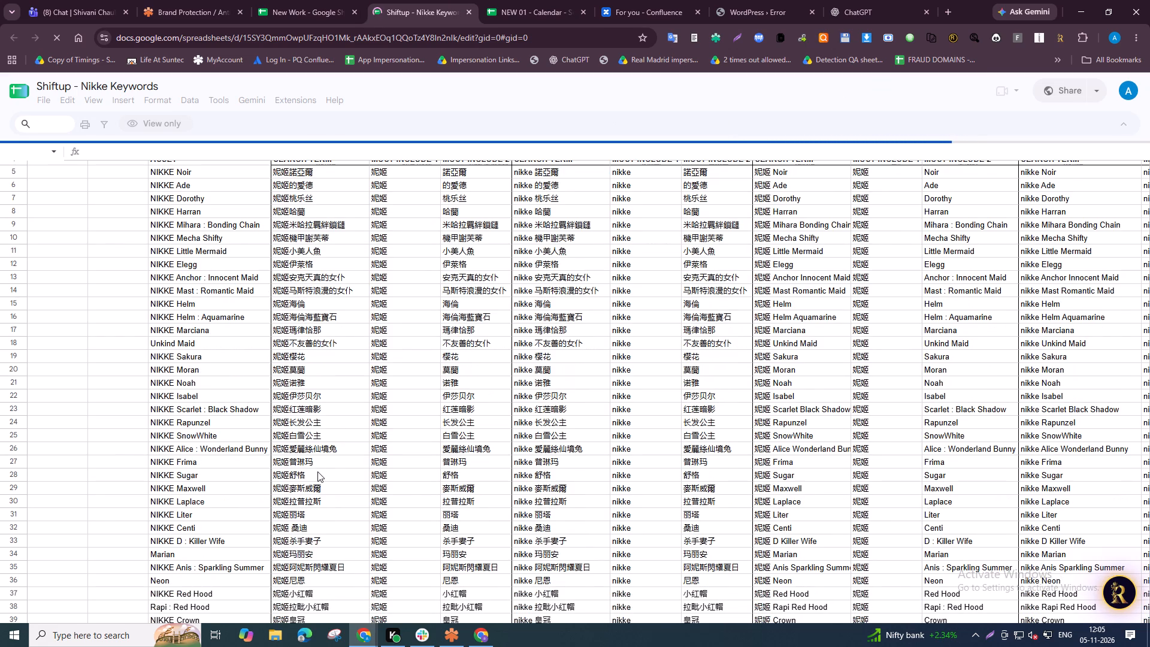
pyautogui.scroll(-3, 244, 539)
pyautogui.scroll(7, 266, 412)
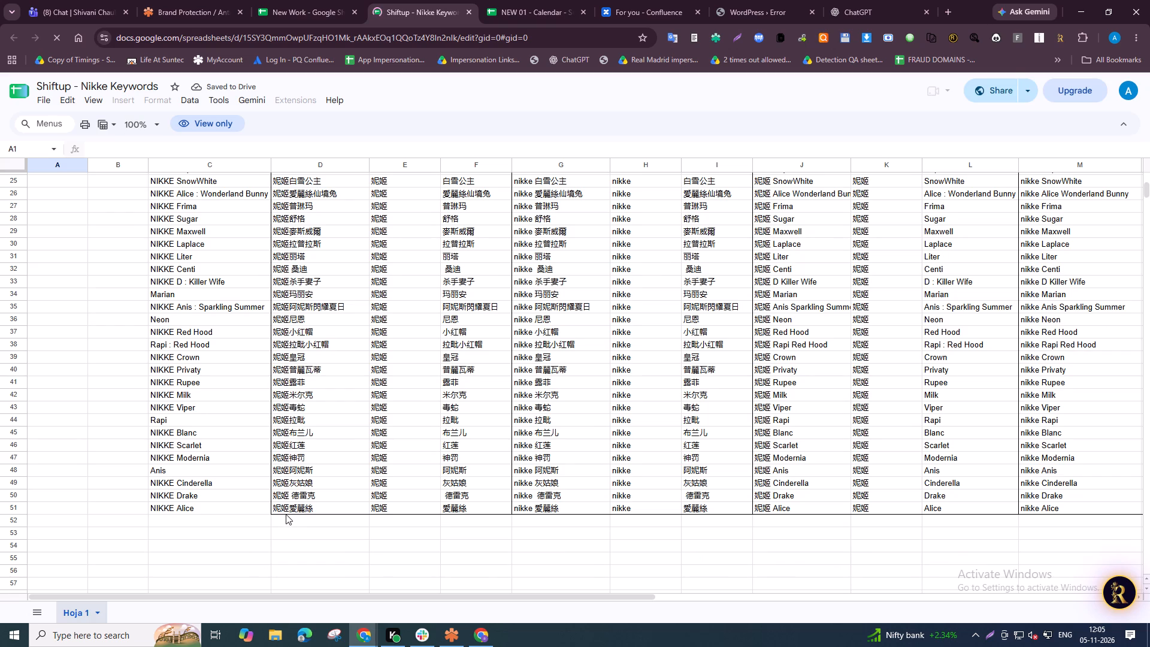
pyautogui.click(297, 513)
pyautogui.hotkey('ctrl', 'c')
pyautogui.hotkey('alt', 'Tab')
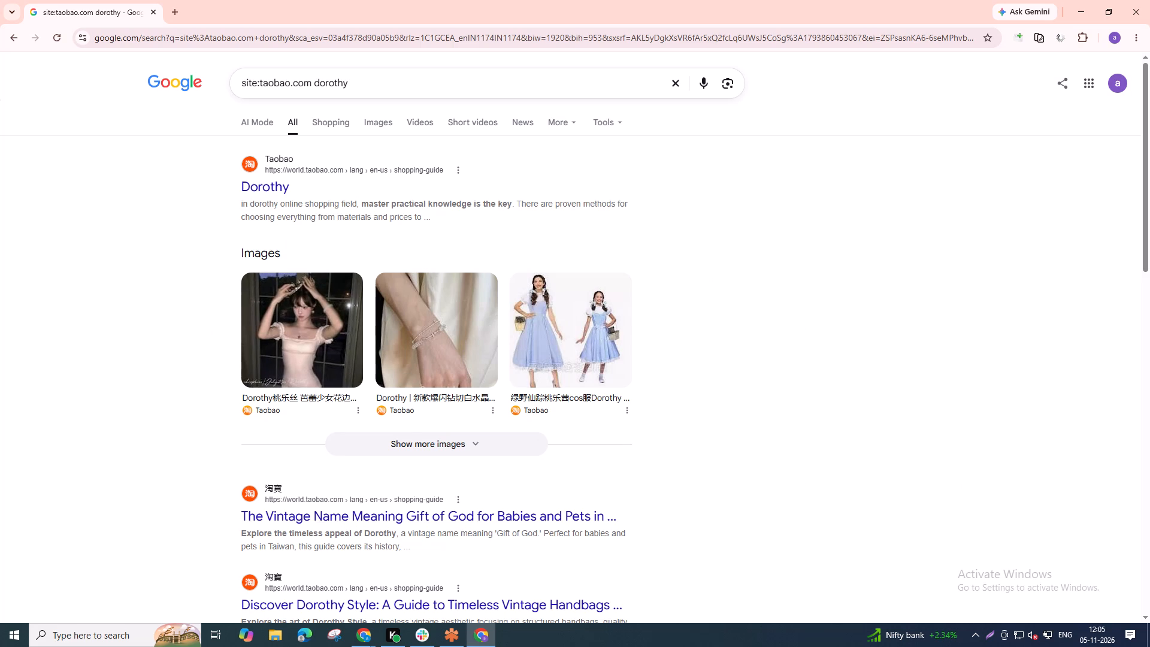
pyautogui.doubleClick(331, 83)
pyautogui.hotkey('ctrl', 'v')
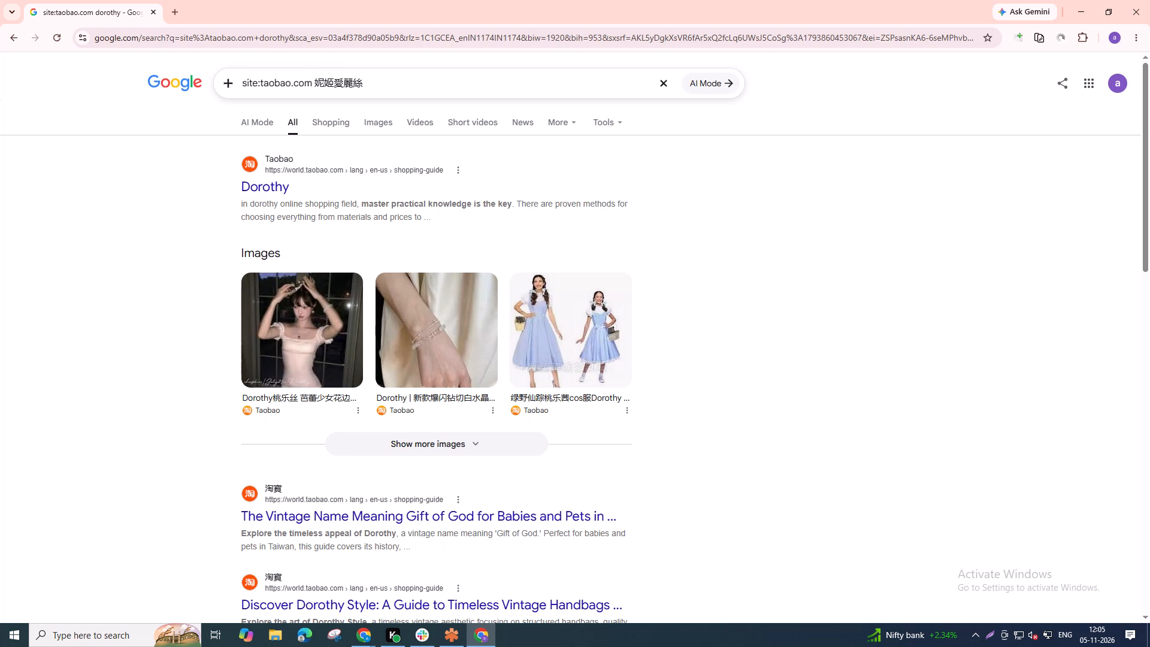
pyautogui.press('Return')
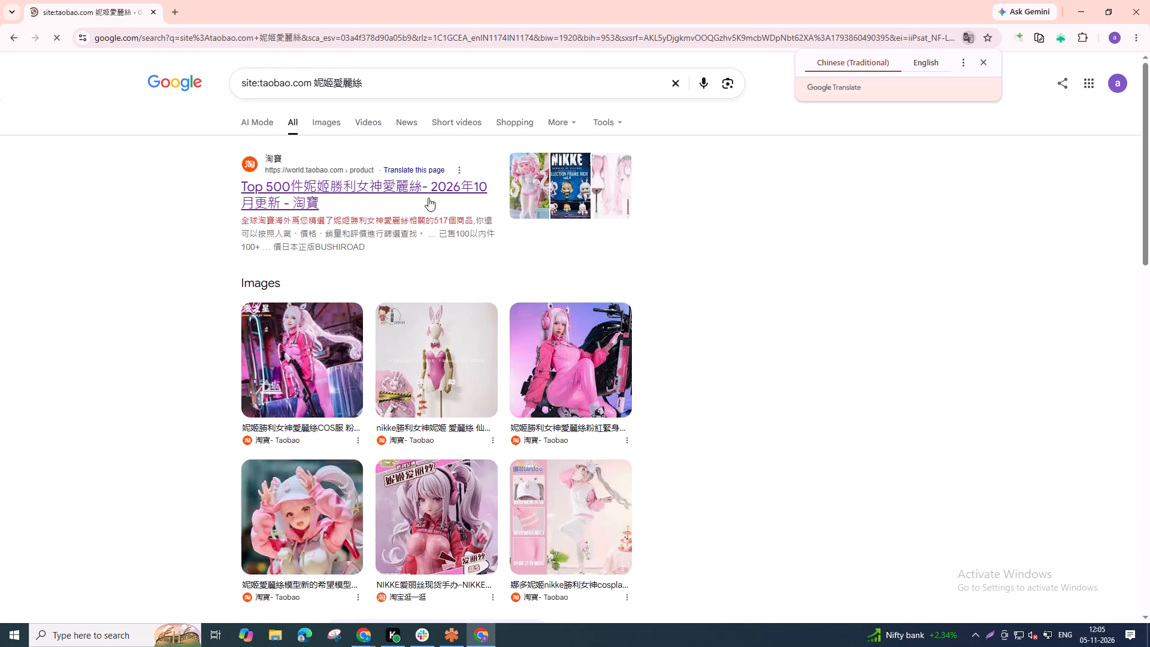
# Examine the Top 500件妮姬勝利女神愛麗絲 listings in list view for Alice products without the plugin's highlight, closing the page at the end.
pyautogui.keyDown('ctrl'); pyautogui.click(433, 182); pyautogui.keyUp('ctrl')
pyautogui.click(236, 0)
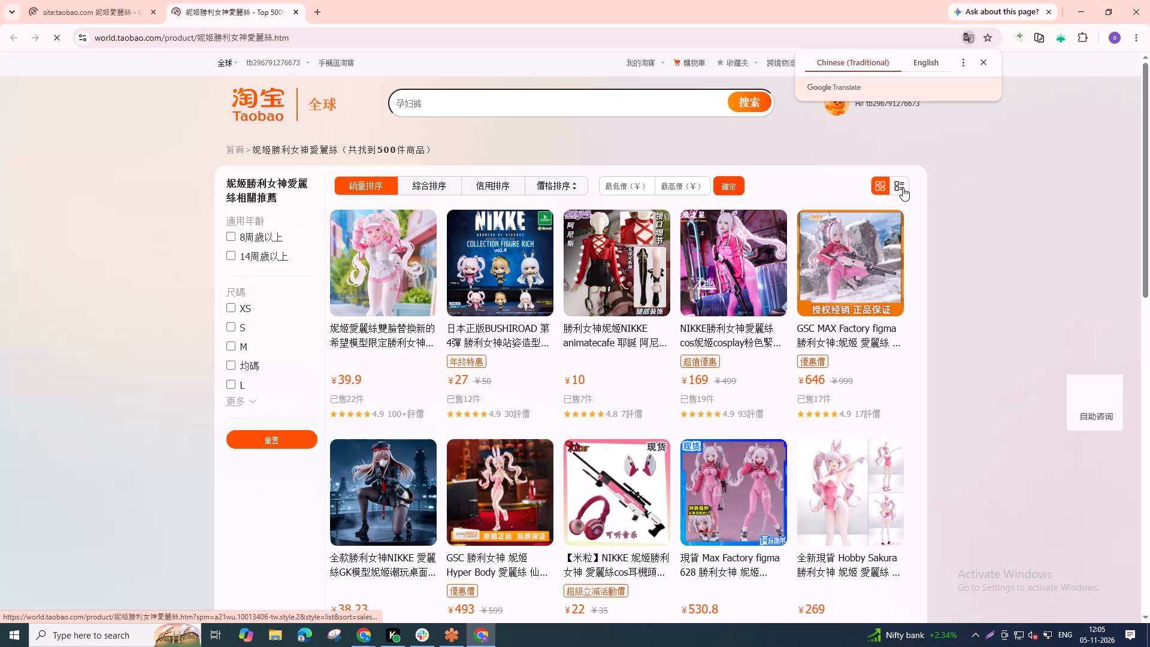
pyautogui.click(903, 188)
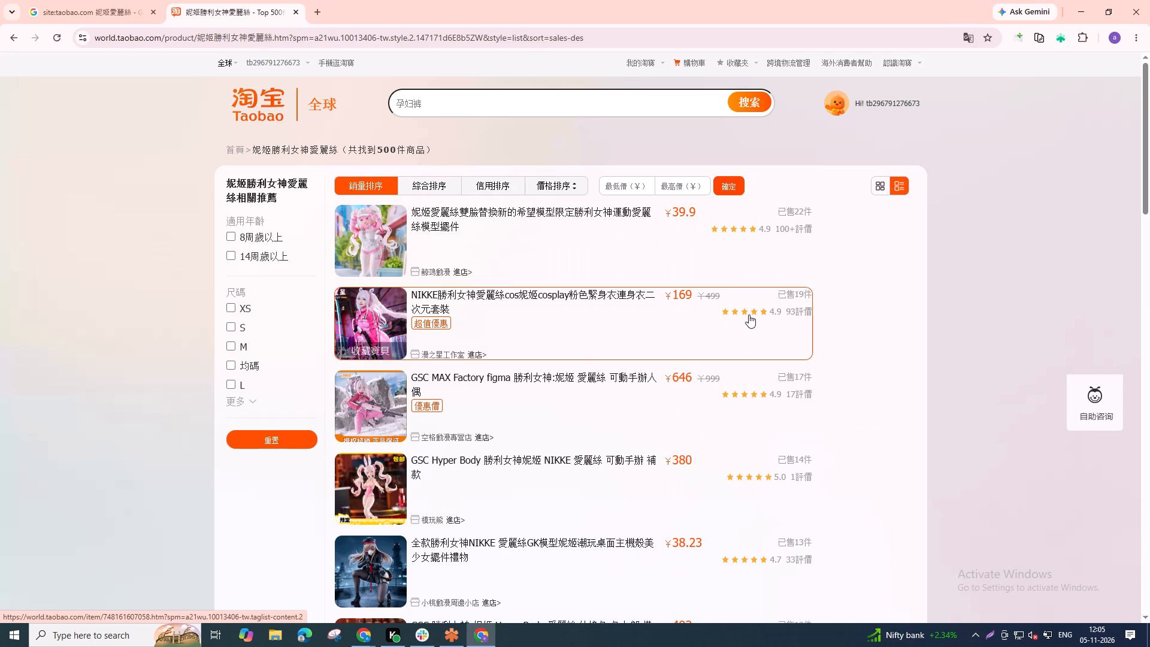
pyautogui.scroll(-7, 750, 313)
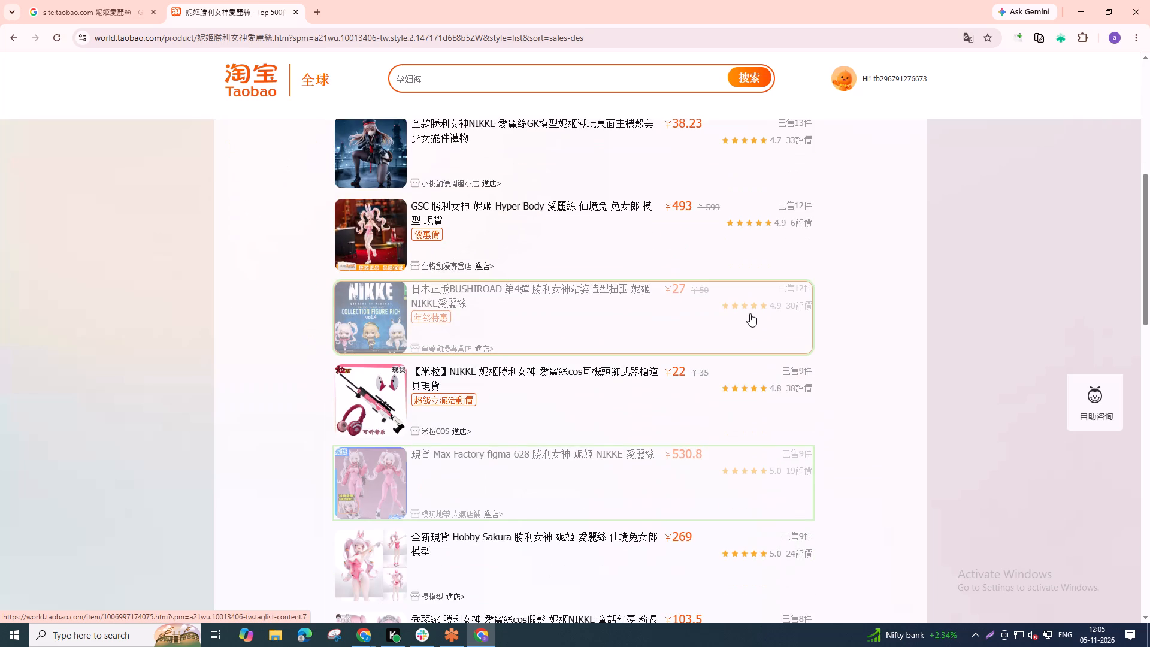
pyautogui.scroll(-10, 750, 313)
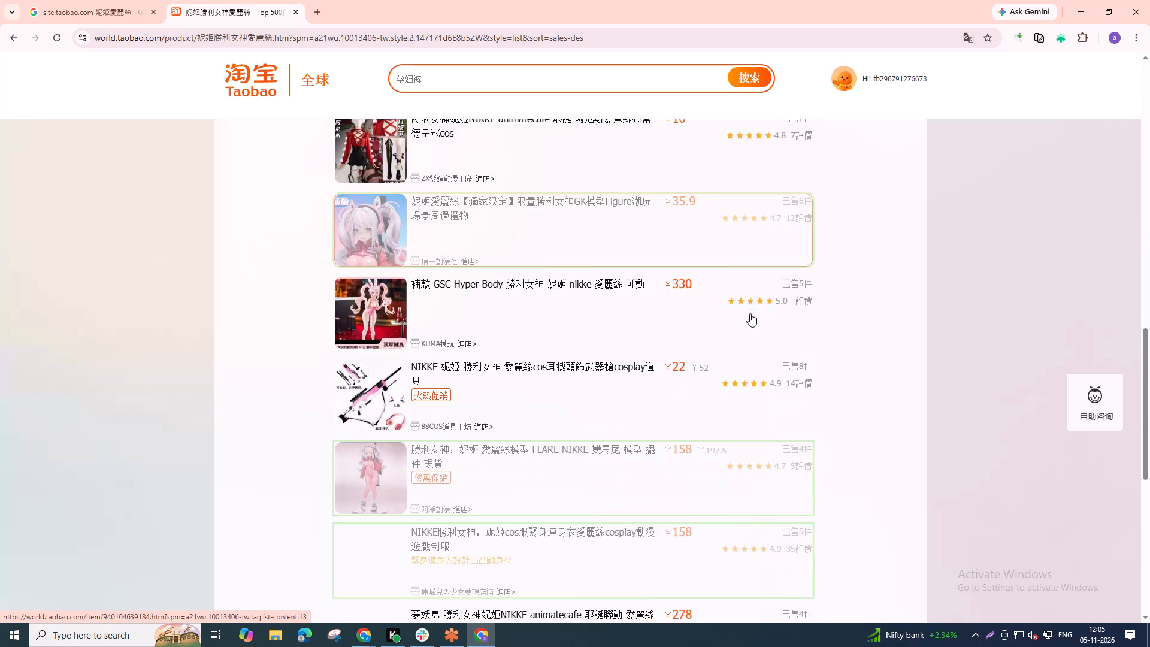
pyautogui.scroll(-9, 750, 313)
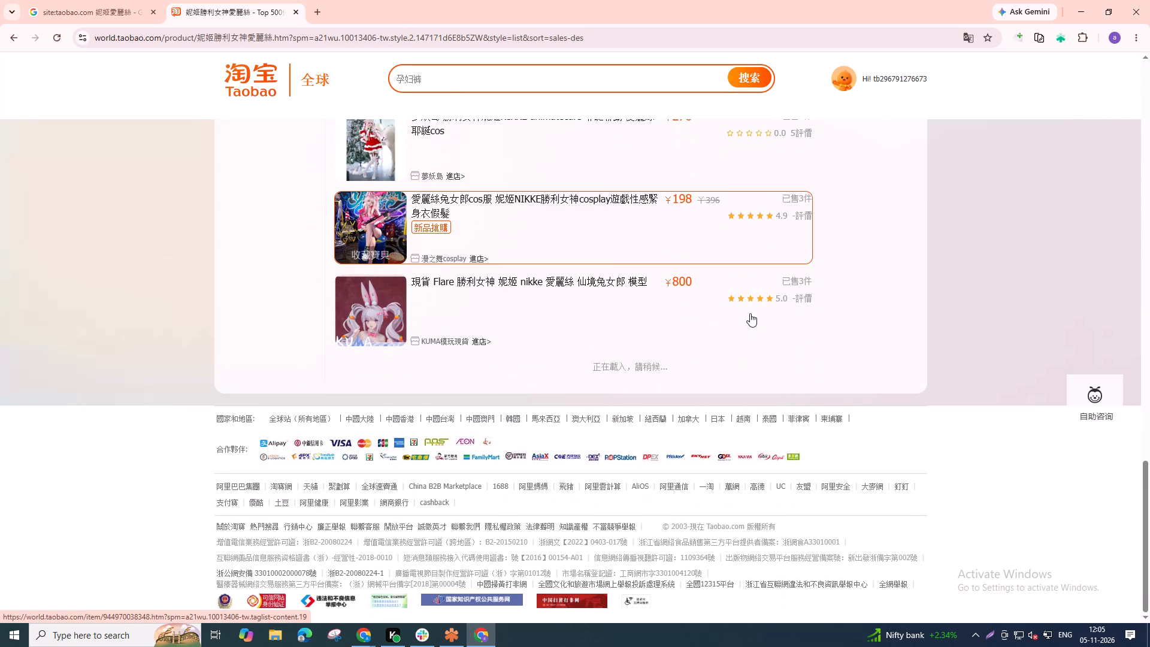
pyautogui.scroll(-6, 750, 313)
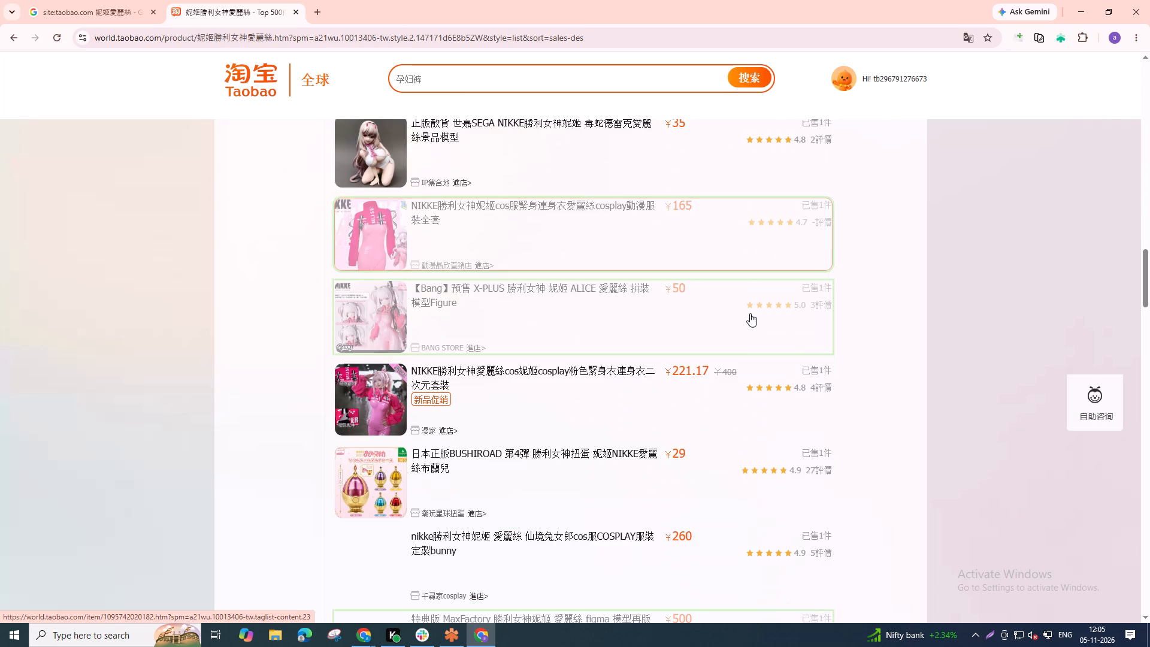
pyautogui.scroll(-7, 750, 313)
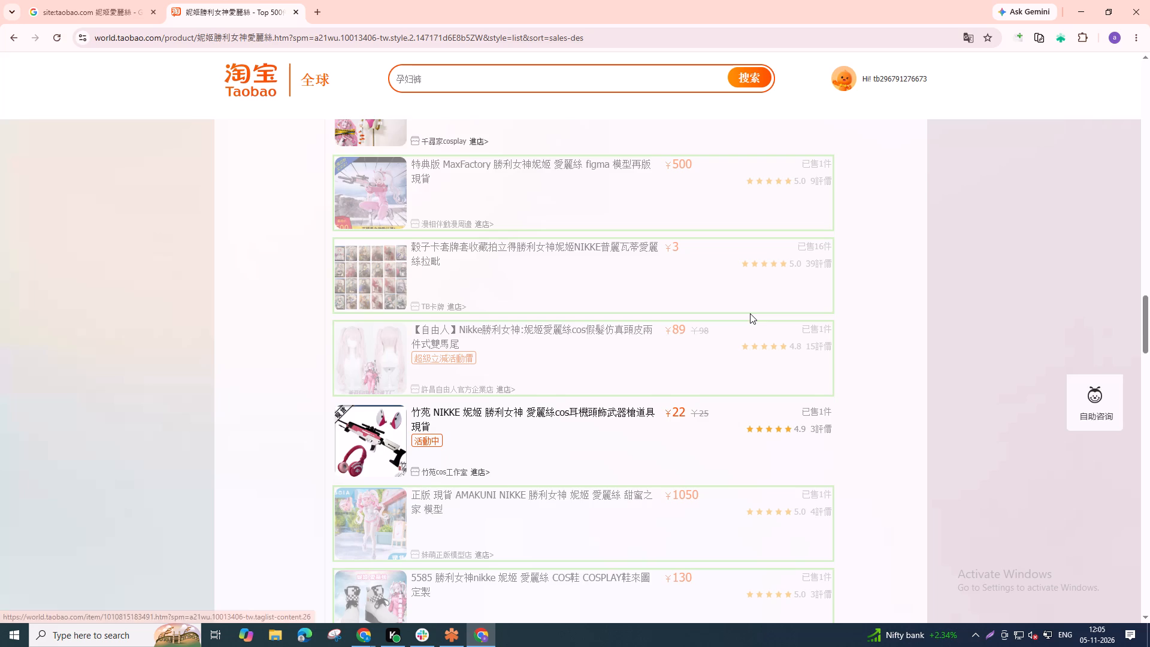
pyautogui.scroll(-14, 750, 313)
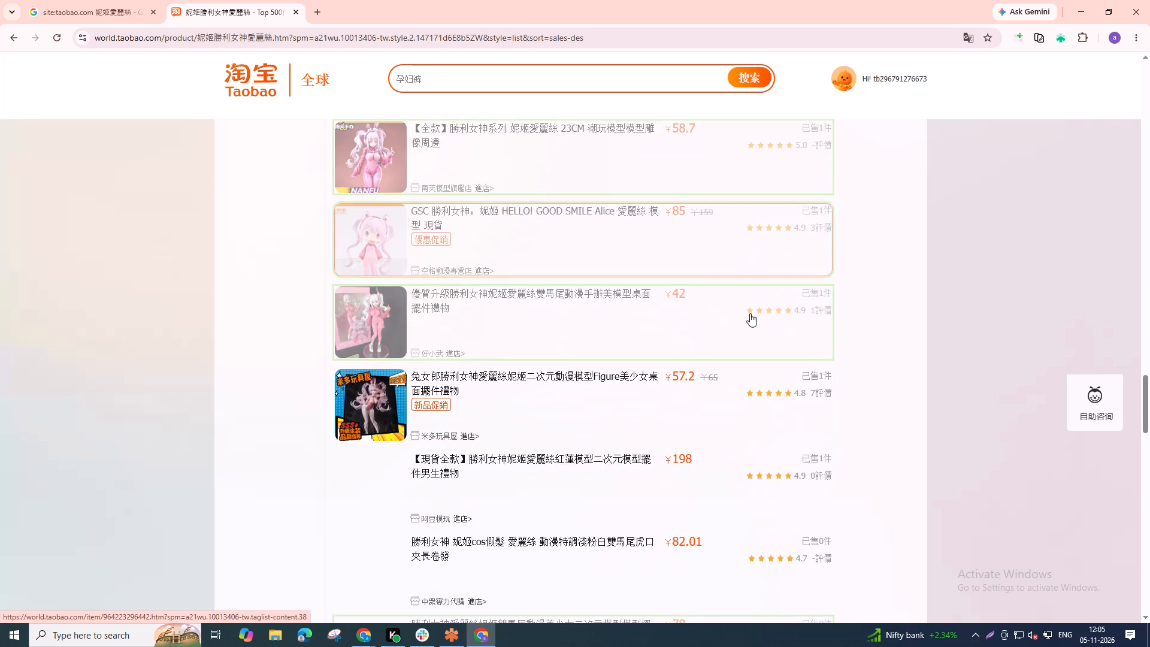
pyautogui.hotkey('ctrl', 'w')
pyautogui.scroll(-4, 689, 342)
# Copy the first NIKKE Dorothy search term from the keywords spreadsheet and search Google for "site:taobao.com 妮姬桃乐丝".
pyautogui.hotkey('alt', 'Tab')
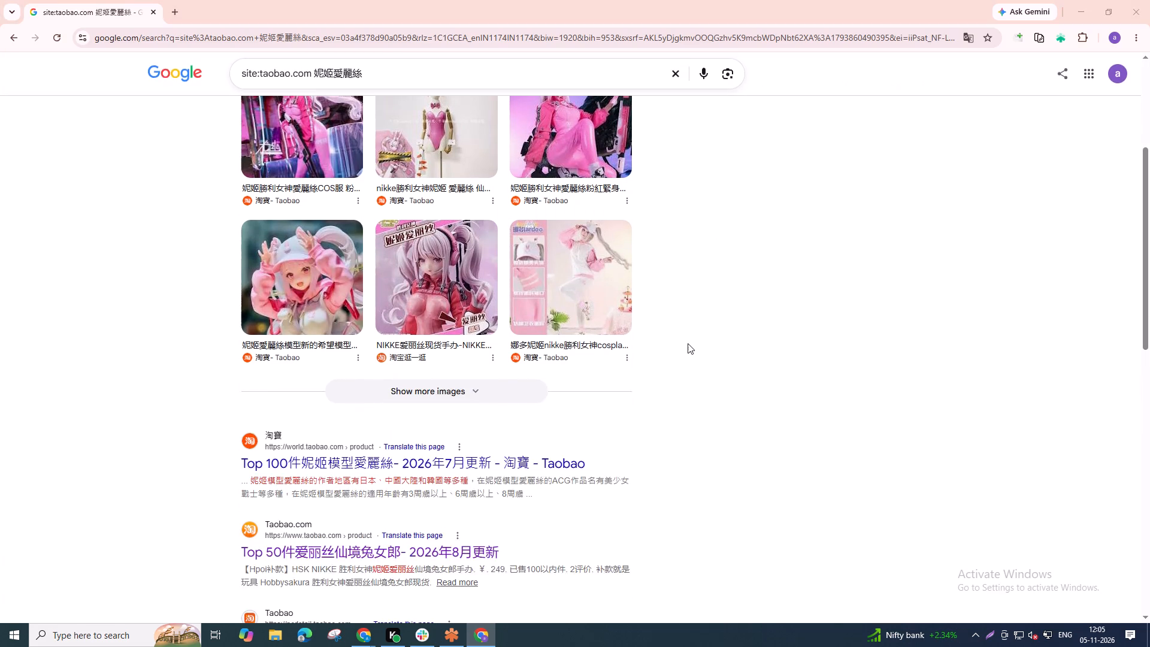
pyautogui.scroll(5, 338, 364)
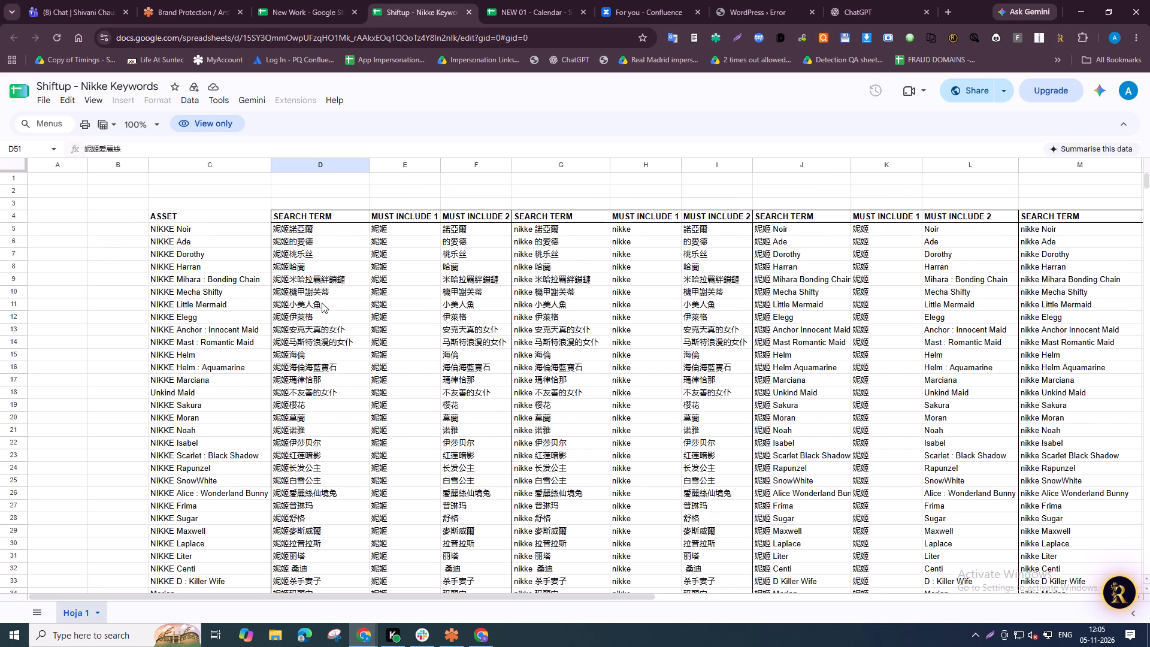
pyautogui.click(329, 255)
pyautogui.hotkey('ctrl', 'c')
pyautogui.hotkey('alt', 'Tab')
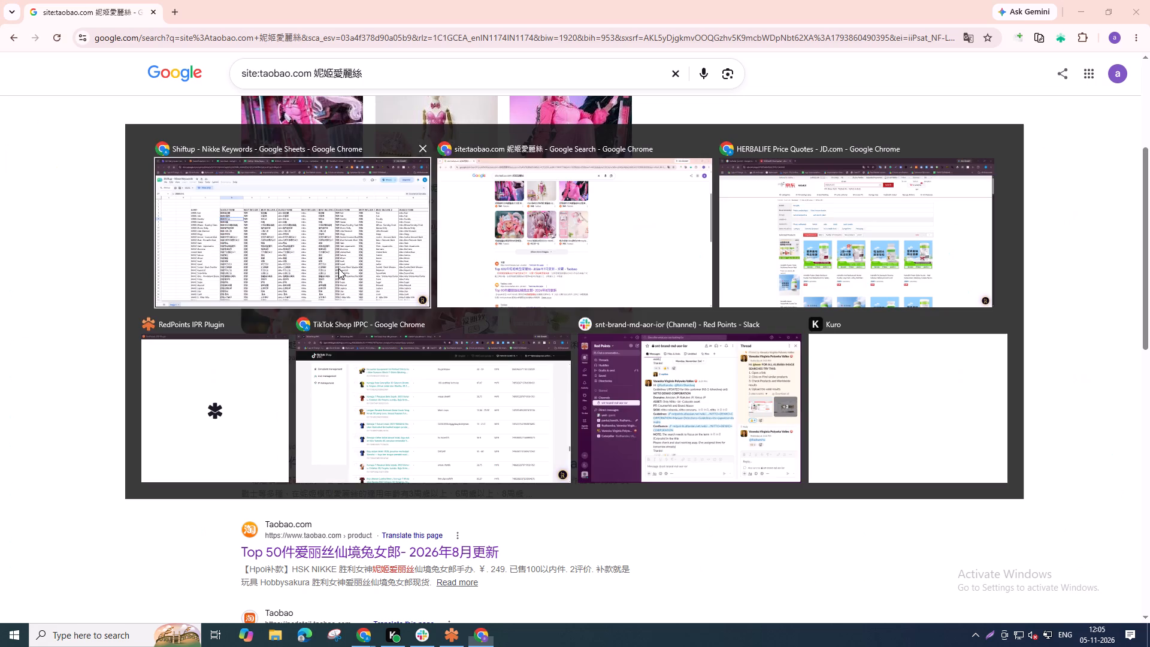
pyautogui.moveTo(312, 71); pyautogui.dragTo(450, 71)
pyautogui.press('space')
pyautogui.hotkey('ctrl', 'v')
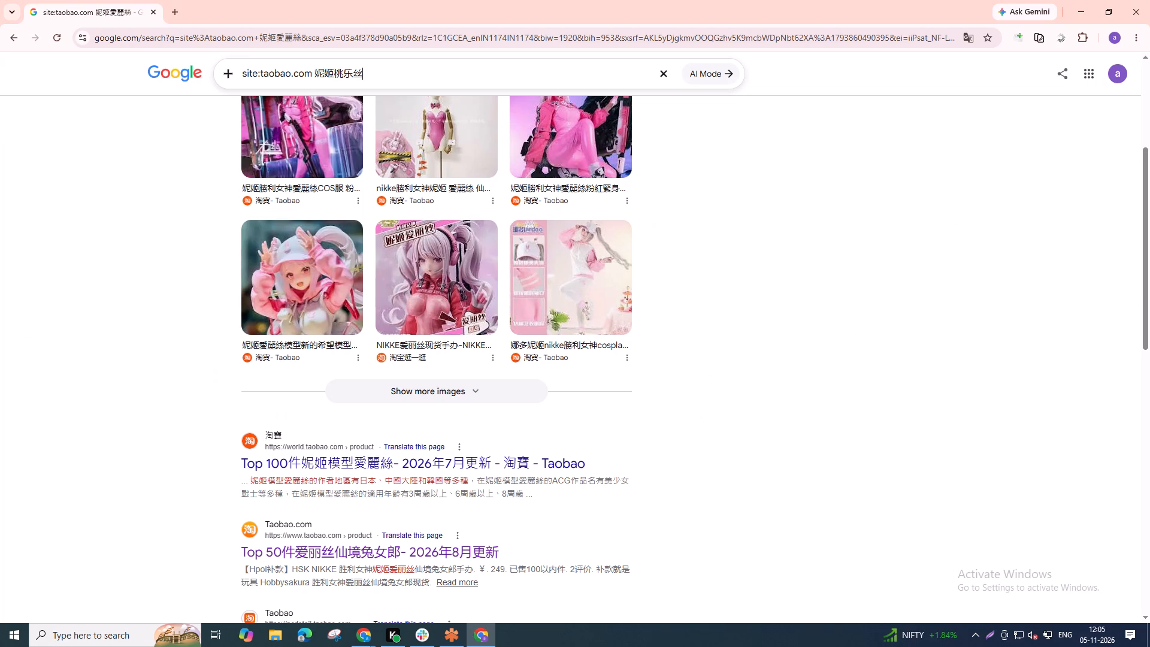
pyautogui.press('Return')
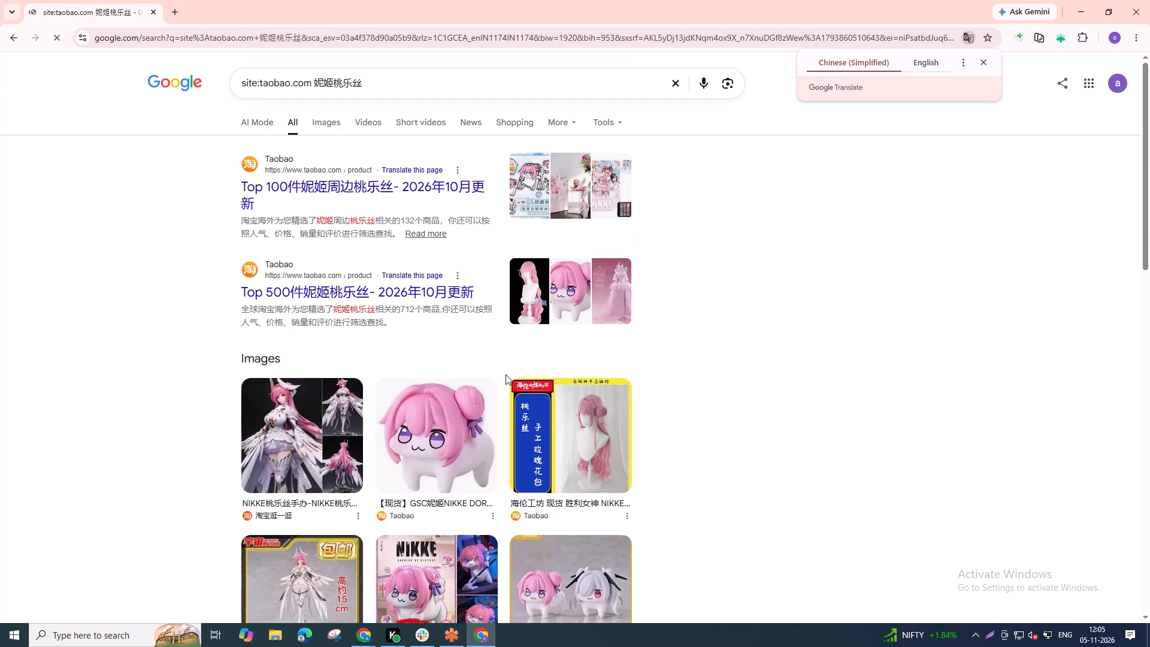
# Check the Top 50件nikke手办hsk result for Dorothy products and close its page.
pyautogui.scroll(-4, 506, 377)
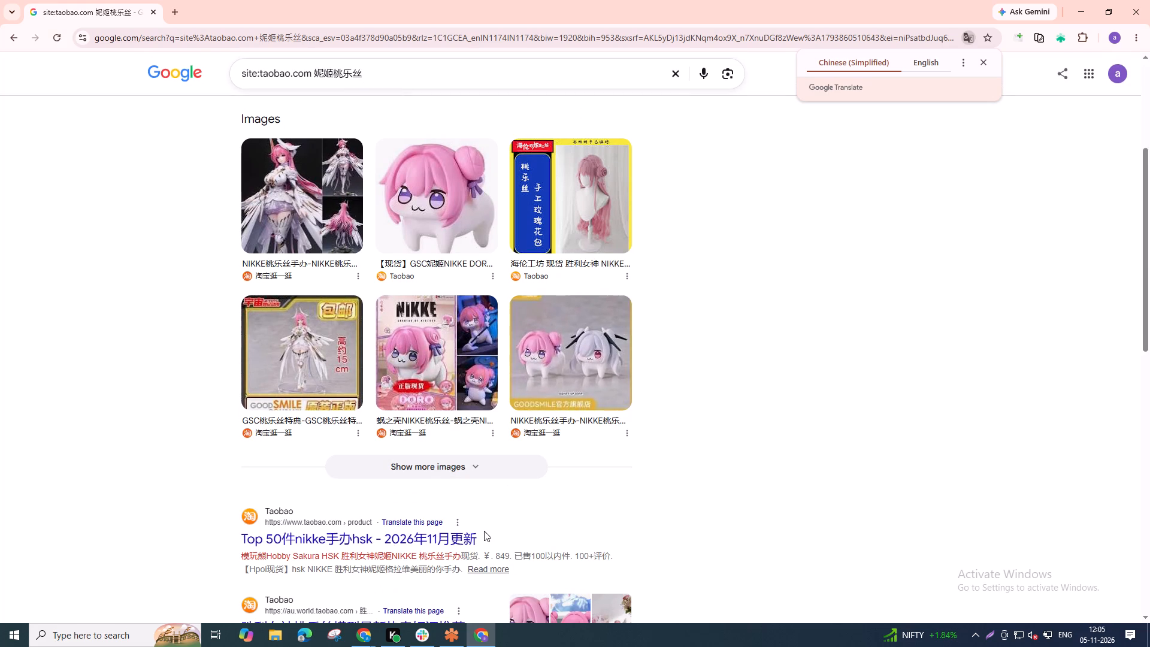
pyautogui.keyDown('ctrl'); pyautogui.click(468, 540); pyautogui.keyUp('ctrl')
pyautogui.click(222, 0)
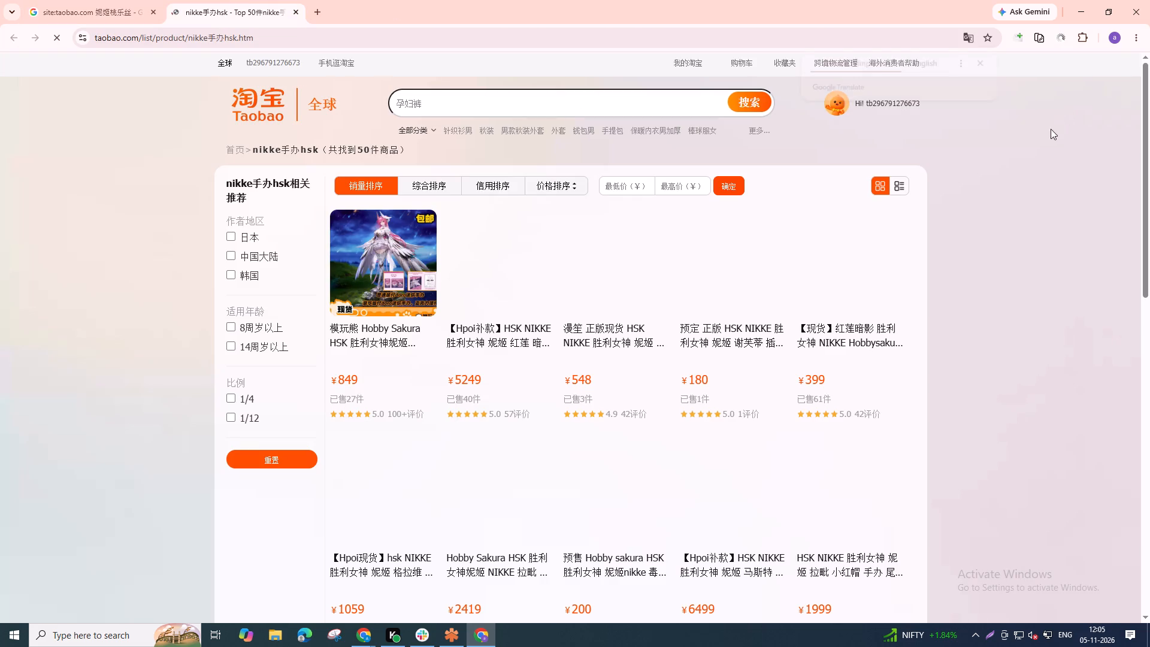
pyautogui.hotkey('ctrl', 'w')
# Open the Taobao Australia 胜利女神桃乐丝模型 listings from the Google results.
pyautogui.scroll(-7, 621, 353)
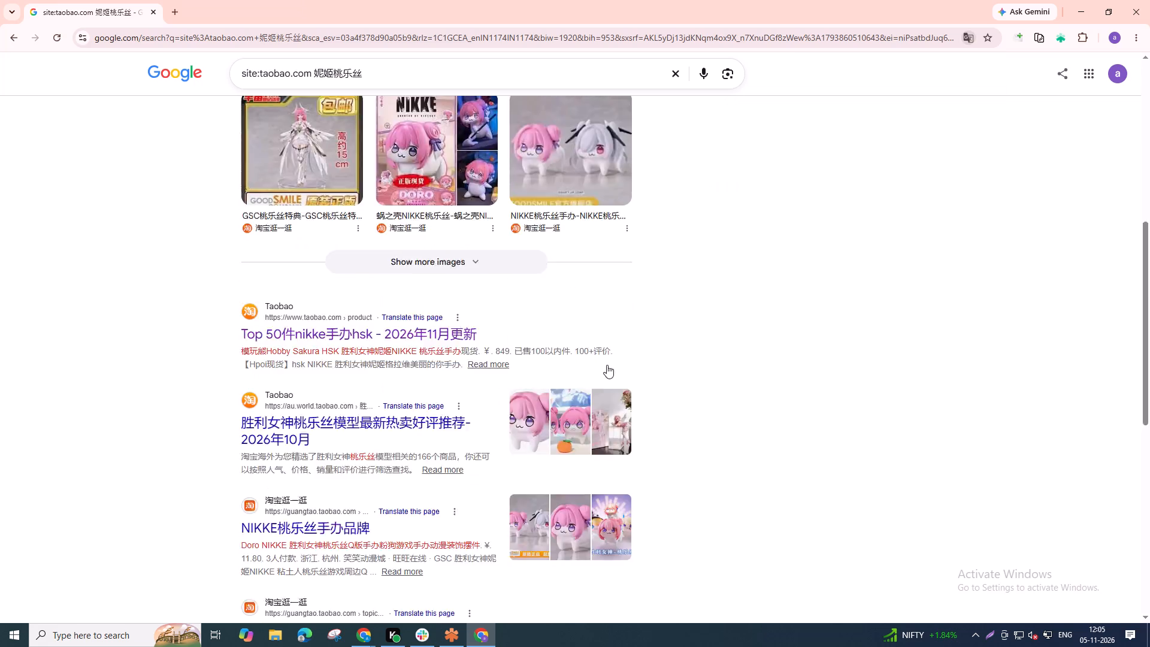
pyautogui.keyDown('ctrl'); pyautogui.click(282, 224); pyautogui.keyUp('ctrl')
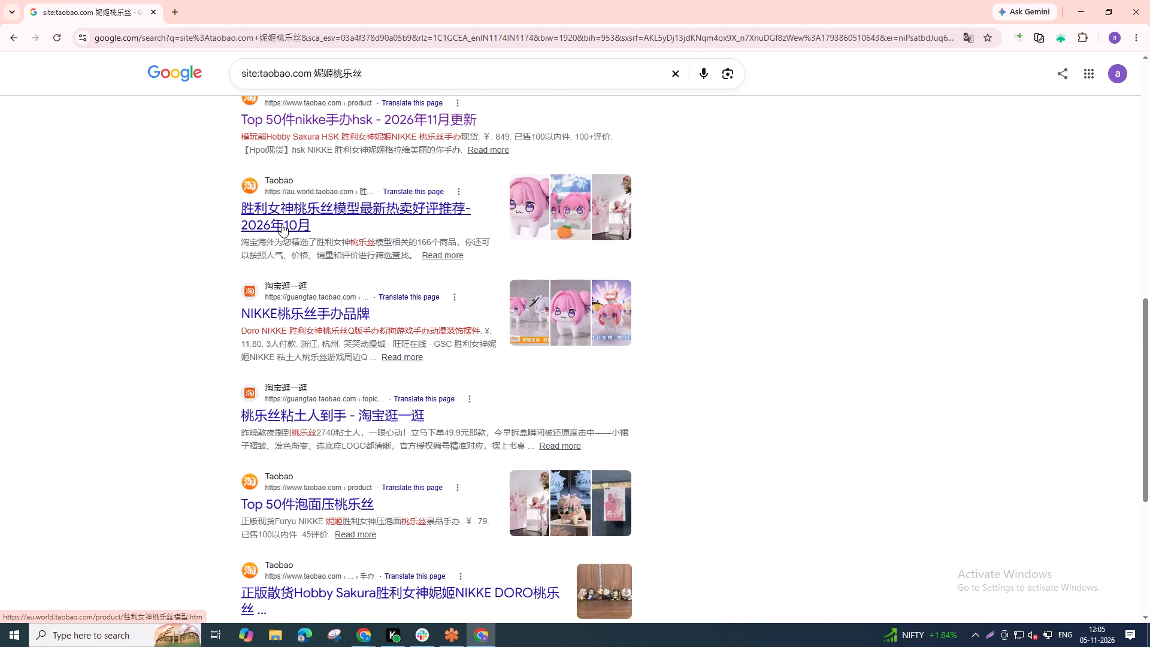
pyautogui.click(216, 0)
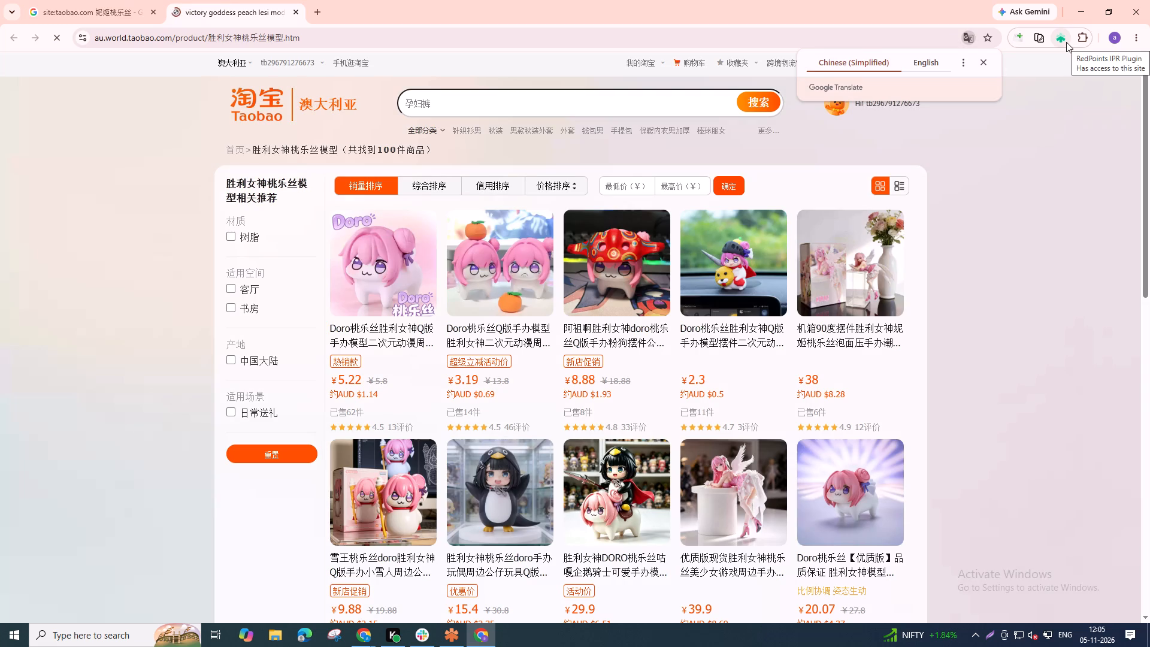
# Stop the current RedPoints IPR Plugin task and start a Detection task for Shiftup Corp, Brand Protection Contract, asset NIKKE Dorothy.
pyautogui.click(1066, 42)
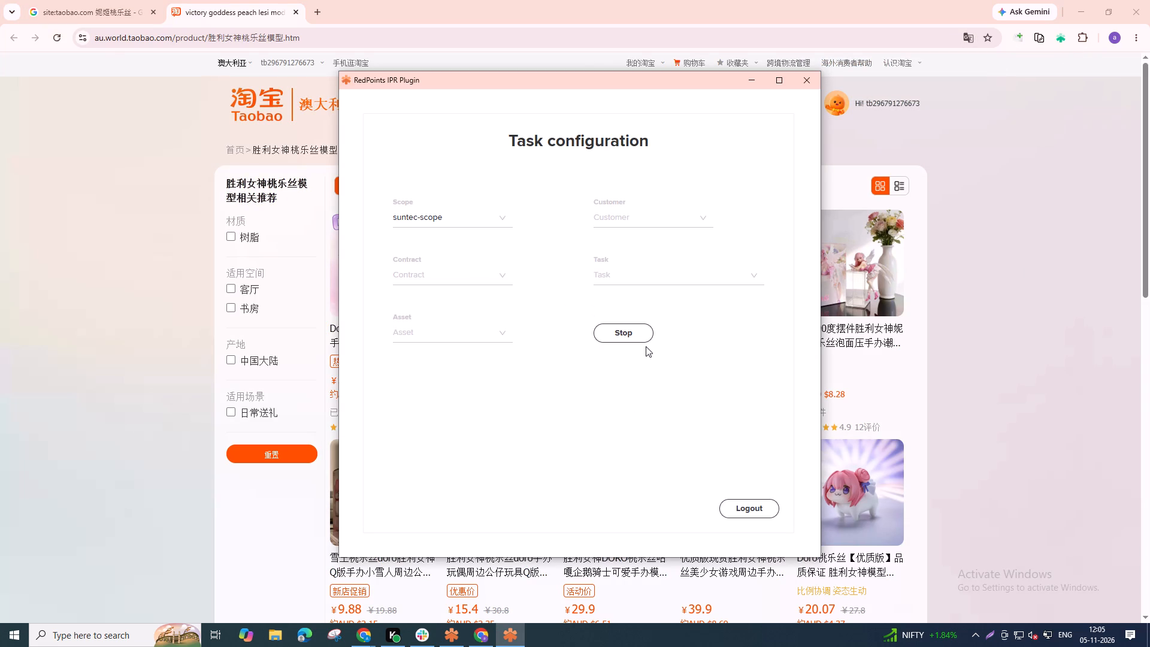
pyautogui.click(641, 334)
pyautogui.click(648, 222)
pyautogui.write('shift')
pyautogui.click(662, 237)
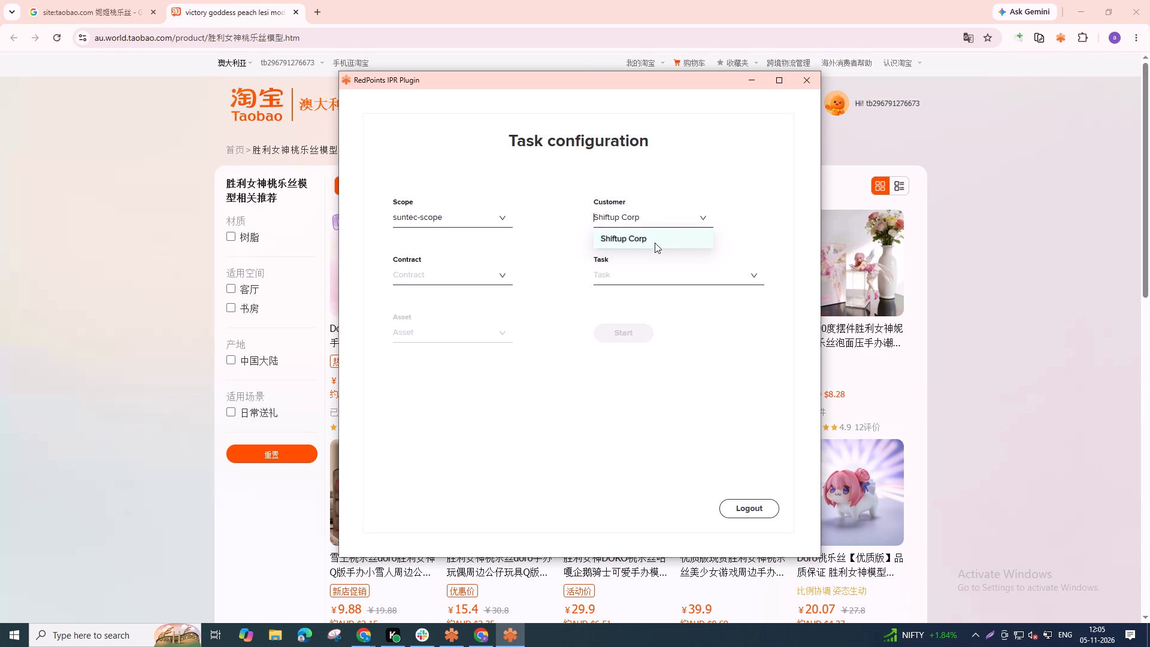
pyautogui.click(632, 259)
pyautogui.click(628, 276)
pyautogui.click(618, 322)
pyautogui.click(457, 281)
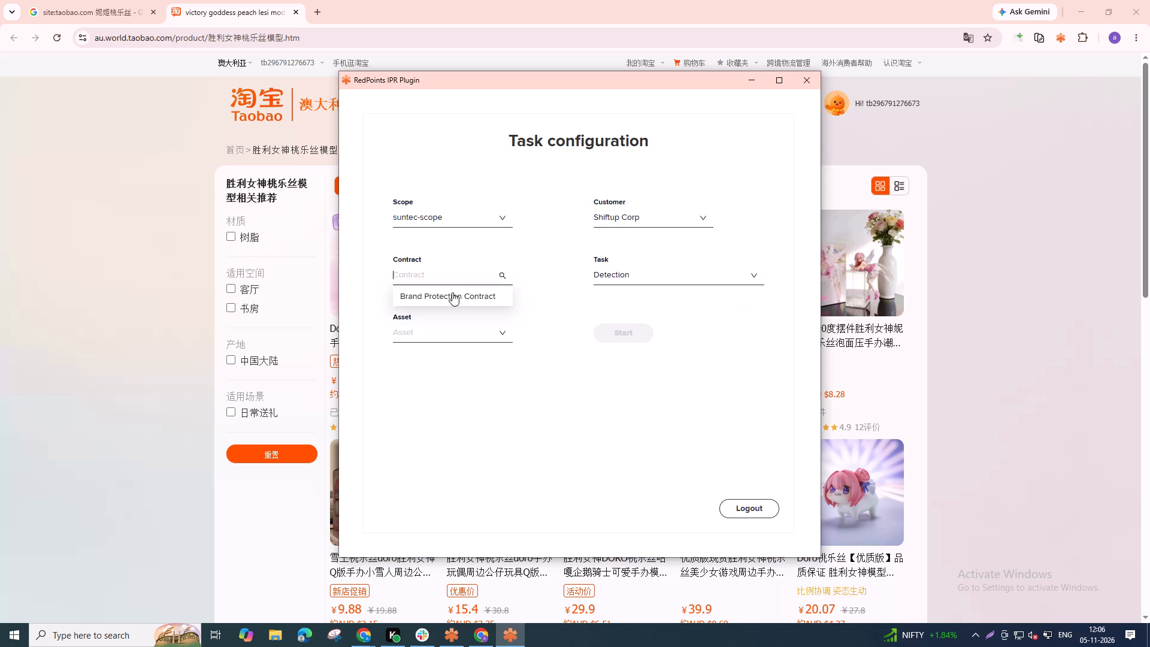
pyautogui.click(452, 292)
pyautogui.click(459, 329)
pyautogui.write('dor')
pyautogui.press('o')
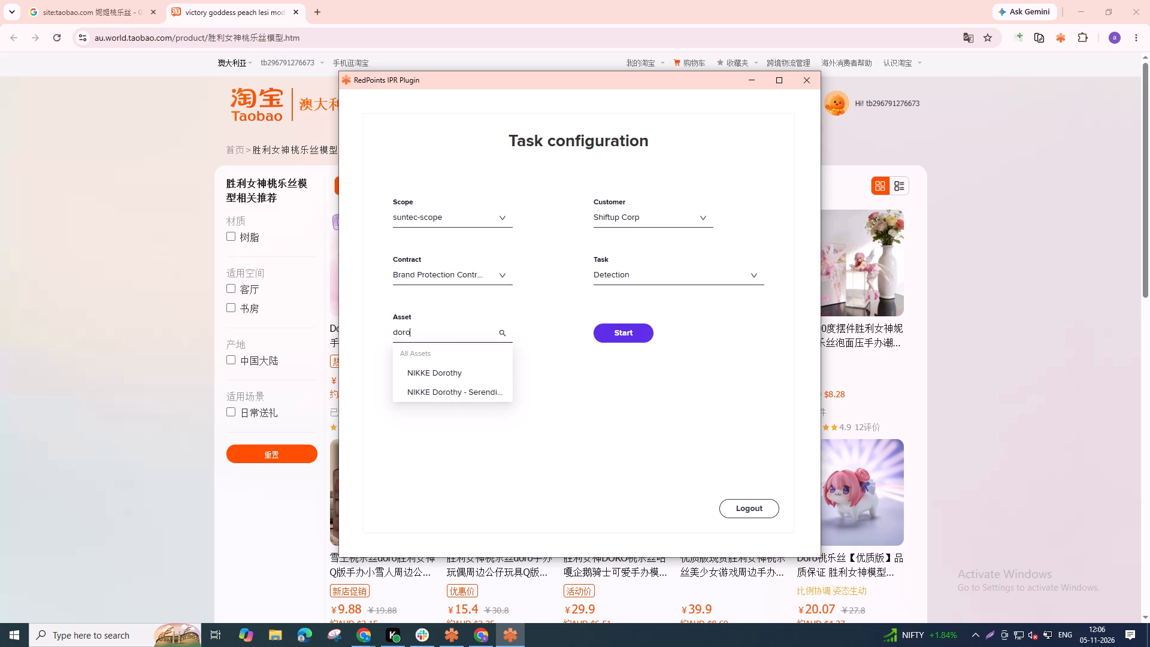
pyautogui.click(483, 379)
pyautogui.click(619, 335)
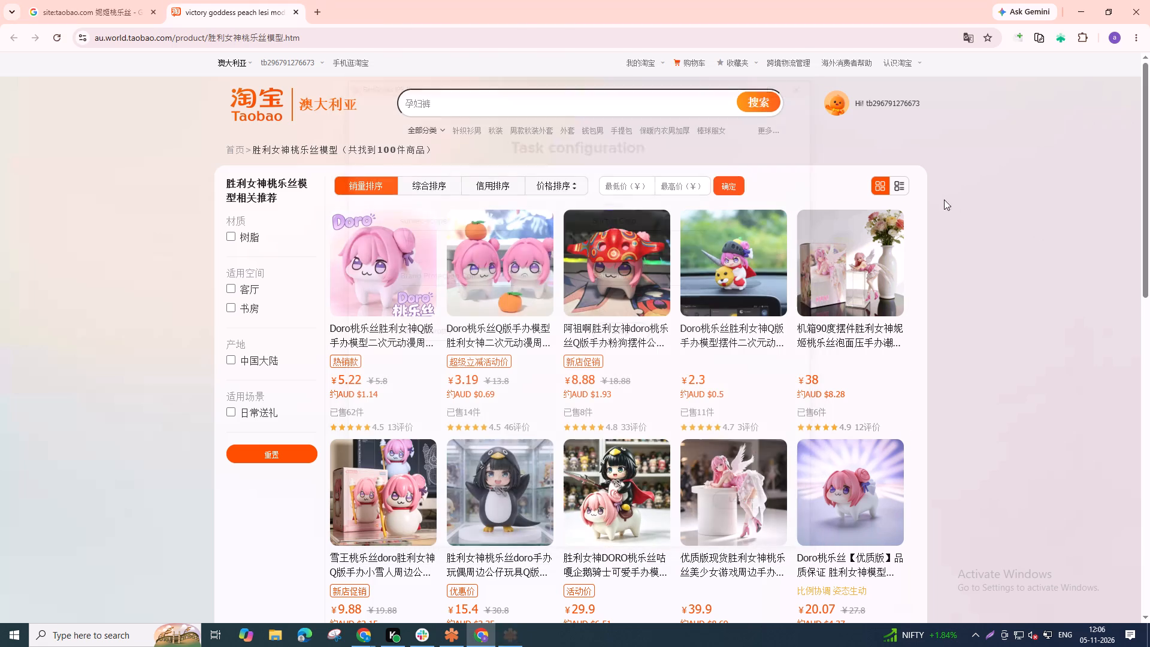
# Show the 胜利女神桃乐丝模型 products in list view, review which Dorothy listings are still unmarked, and close the page.
pyautogui.click(907, 182)
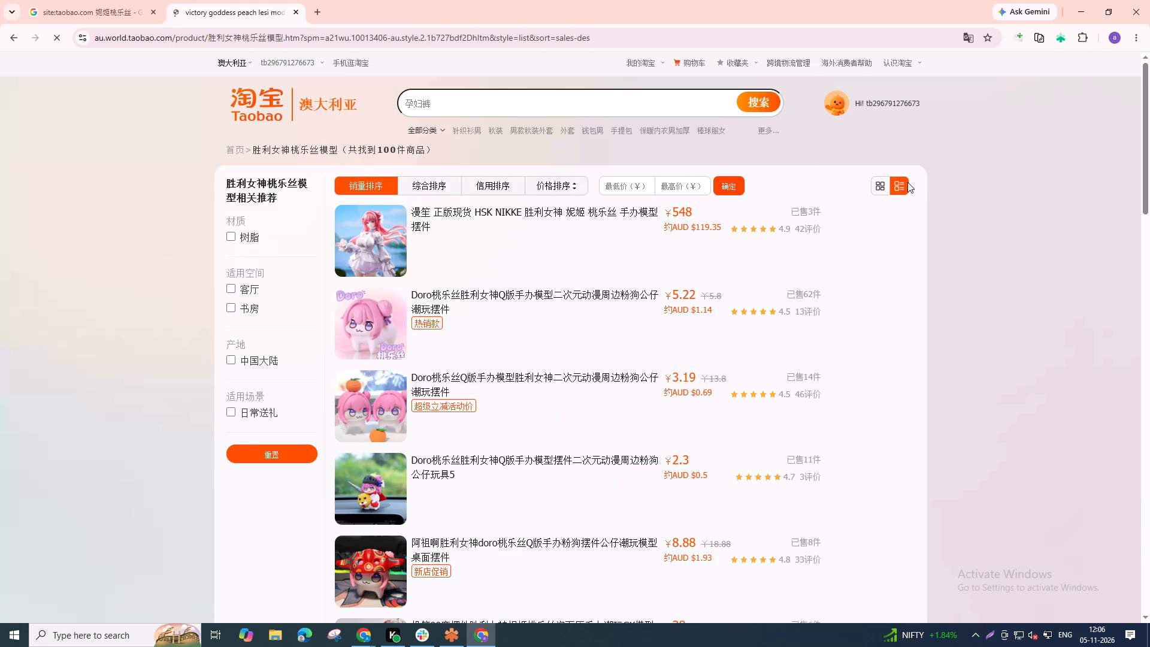
pyautogui.scroll(-2, 757, 328)
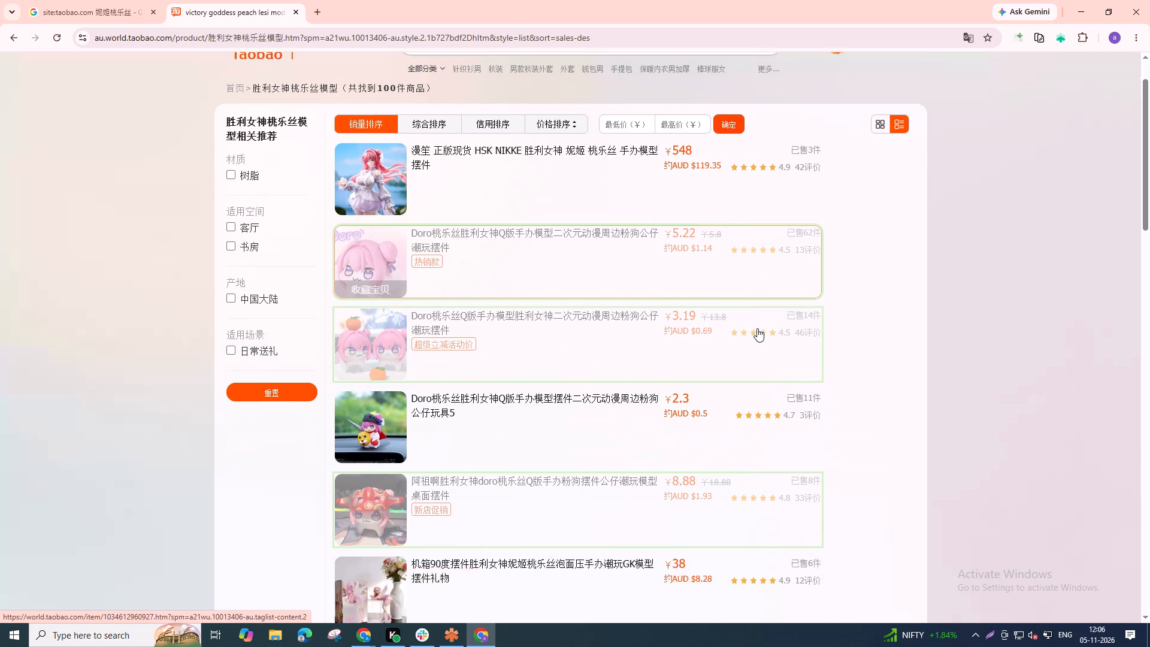
pyautogui.scroll(-5, 757, 328)
pyautogui.scroll(-7, 710, 364)
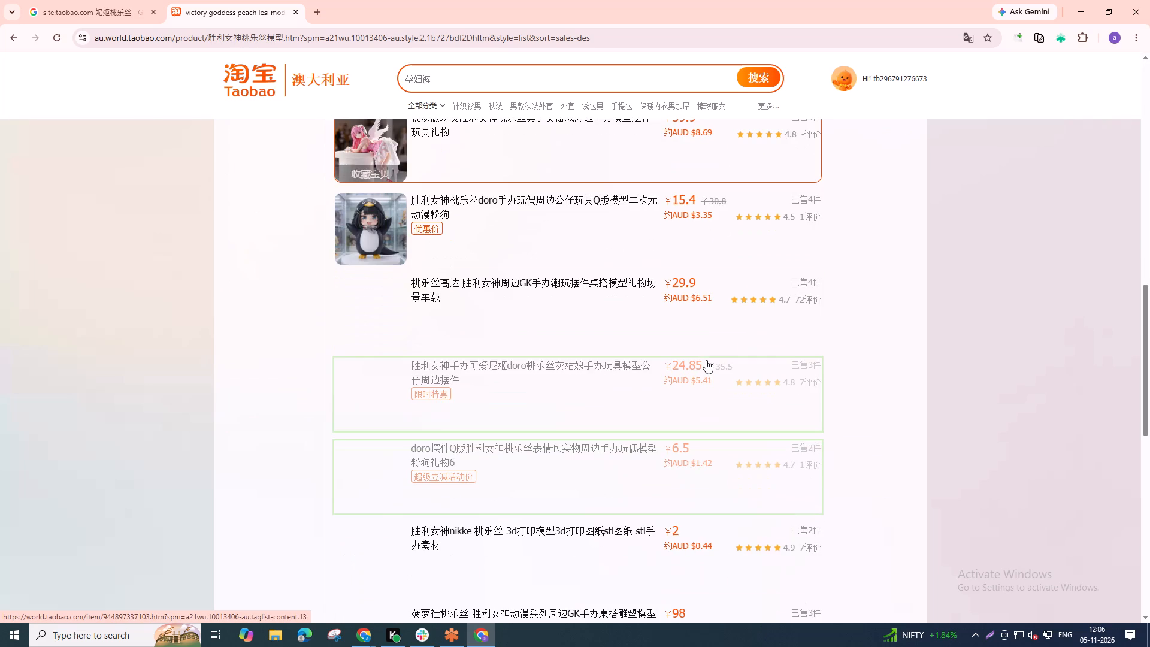
pyautogui.scroll(-10, 706, 359)
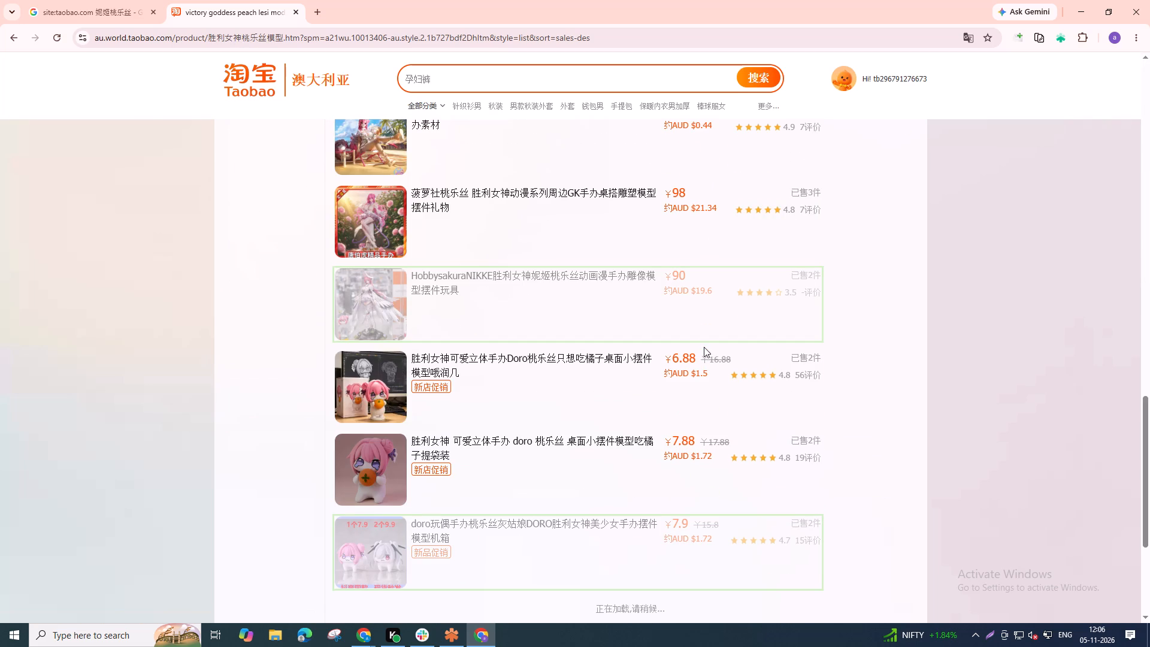
pyautogui.scroll(-3, 704, 347)
pyautogui.hotkey('ctrl', 'w')
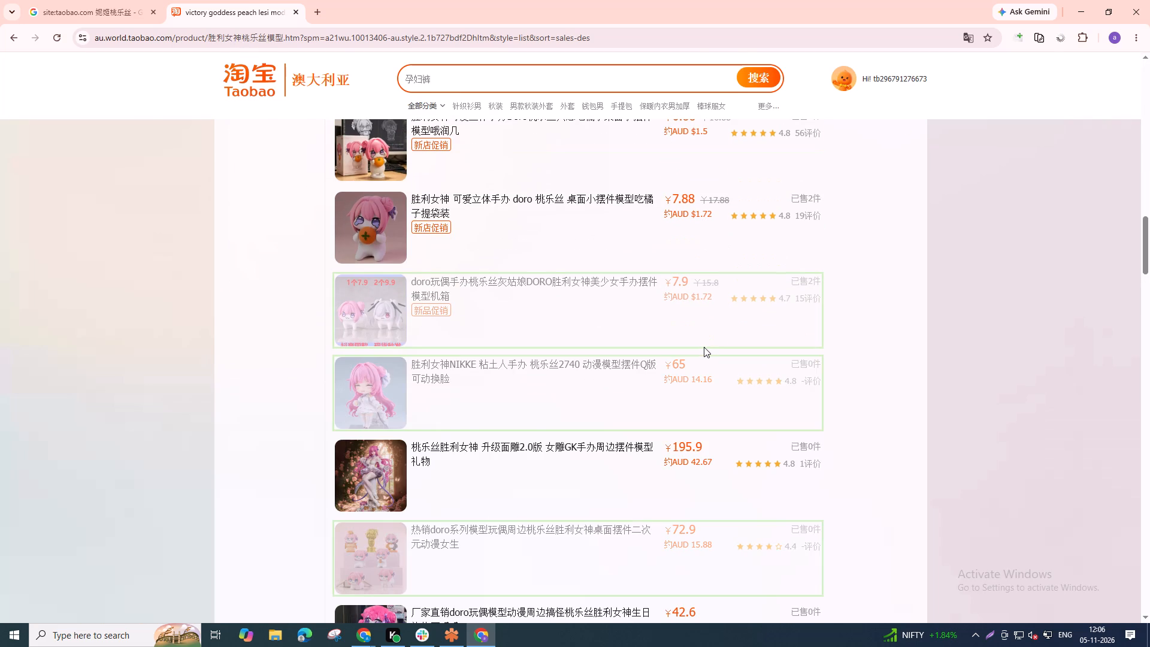
# Go to page 10 of the Google results for site:taobao.com 妮姬桃乐丝.
pyautogui.scroll(-6, 704, 347)
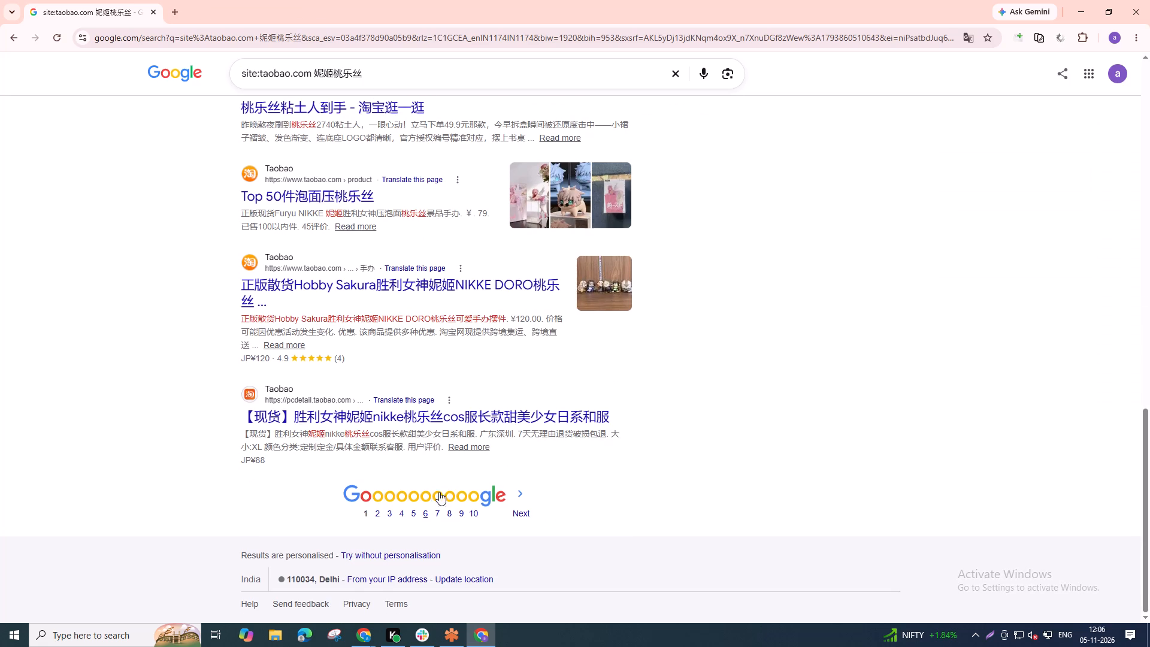
pyautogui.click(474, 514)
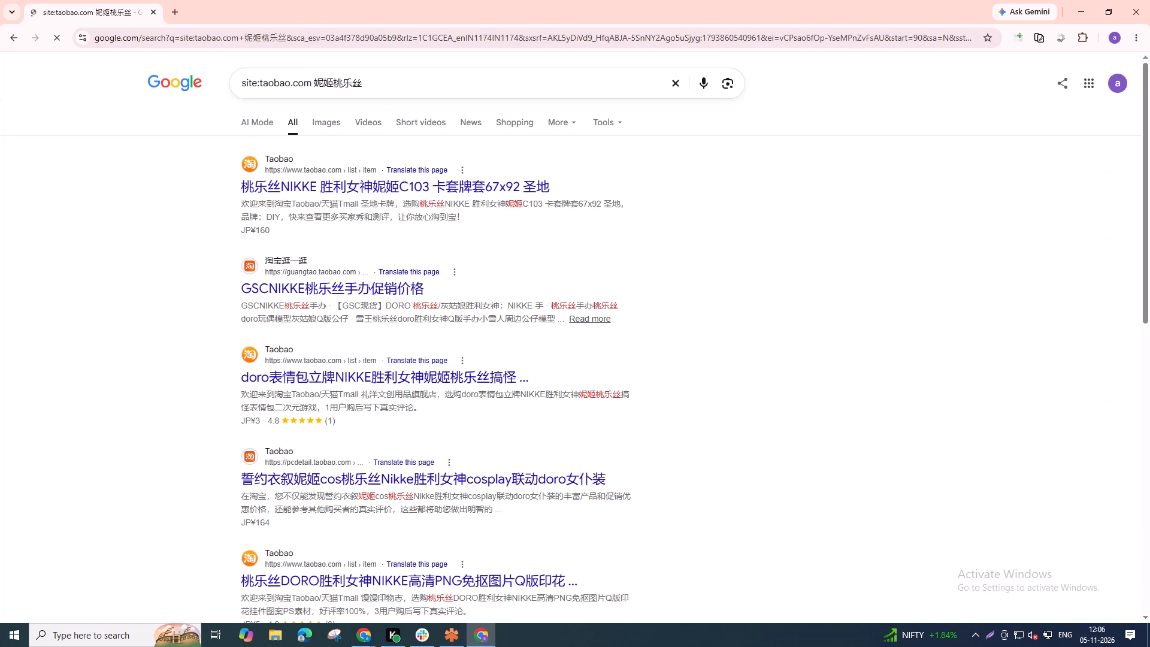
# Check the 桃乐丝NIKKE C103 card sleeve result and the GSCNIKKE桃乐丝手办 result, closing each page.
pyautogui.keyDown('ctrl'); pyautogui.click(419, 188); pyautogui.keyUp('ctrl')
pyautogui.click(244, 0)
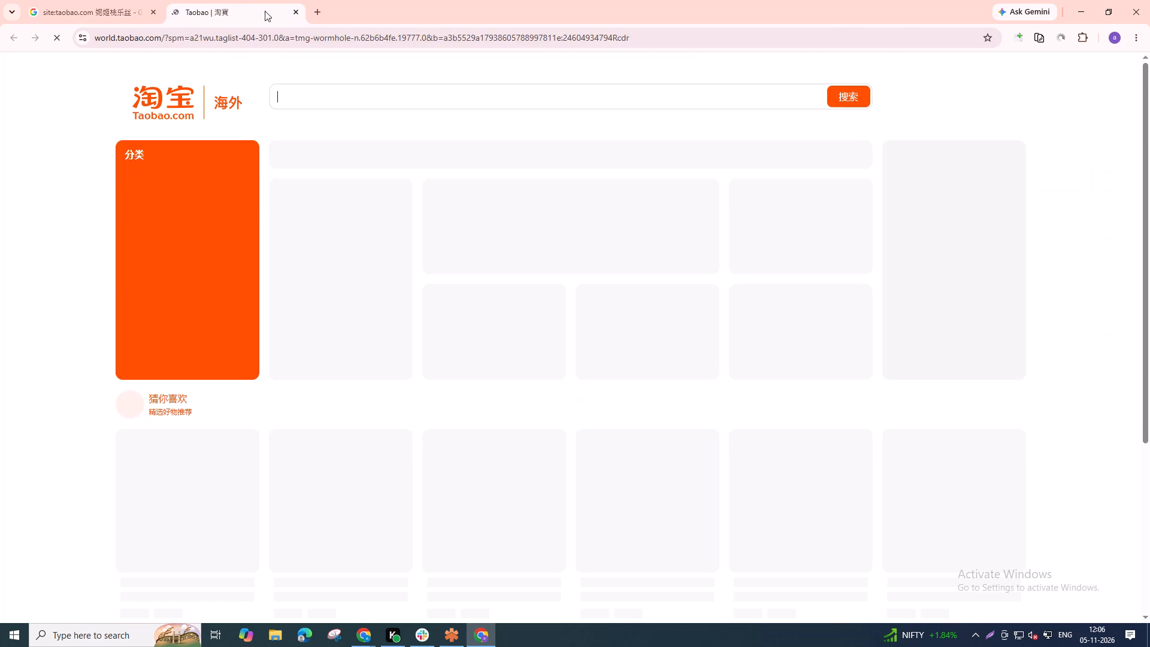
pyautogui.hotkey('ctrl', 'w')
pyautogui.keyDown('ctrl'); pyautogui.click(287, 292); pyautogui.keyUp('ctrl')
pyautogui.click(208, 0)
pyautogui.hotkey('ctrl', 'w')
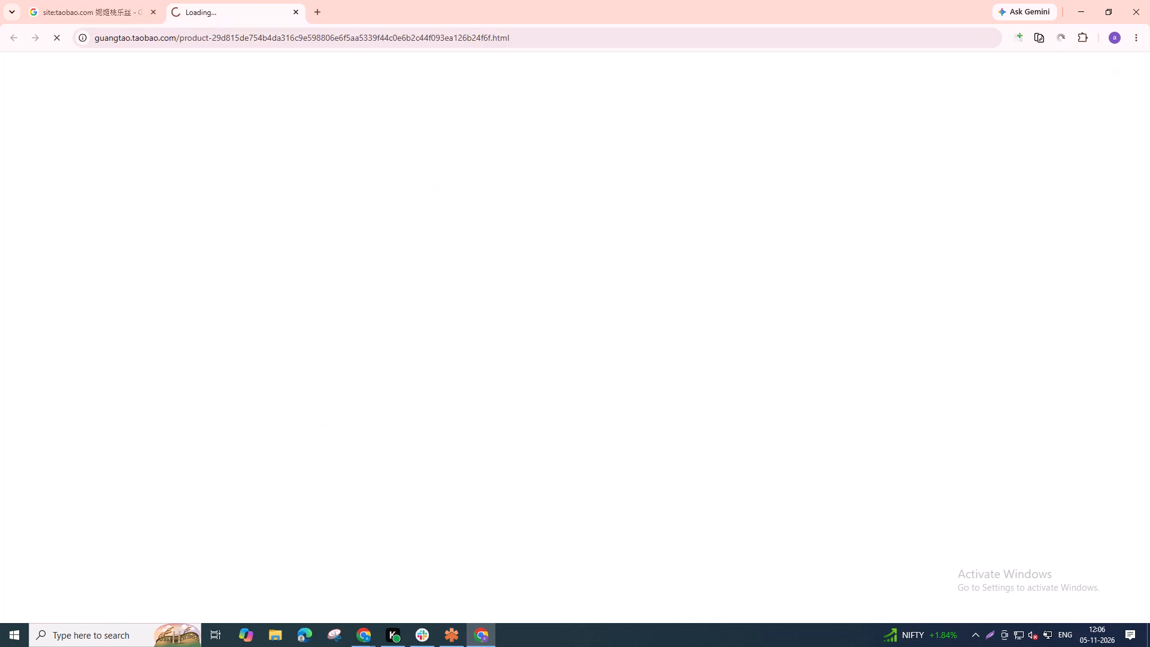
# Open the Tmall Australia doro语音挂件 result from the Google results.
pyautogui.scroll(-9, 278, 482)
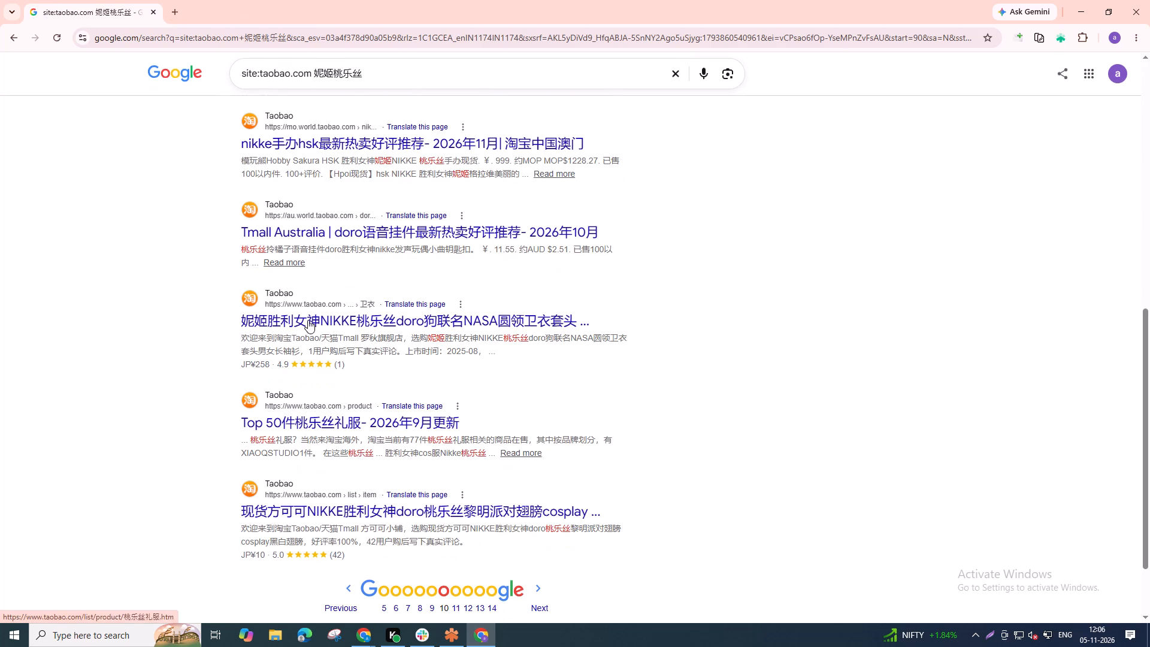
pyautogui.keyDown('ctrl'); pyautogui.click(335, 231); pyautogui.keyUp('ctrl')
pyautogui.click(240, 0)
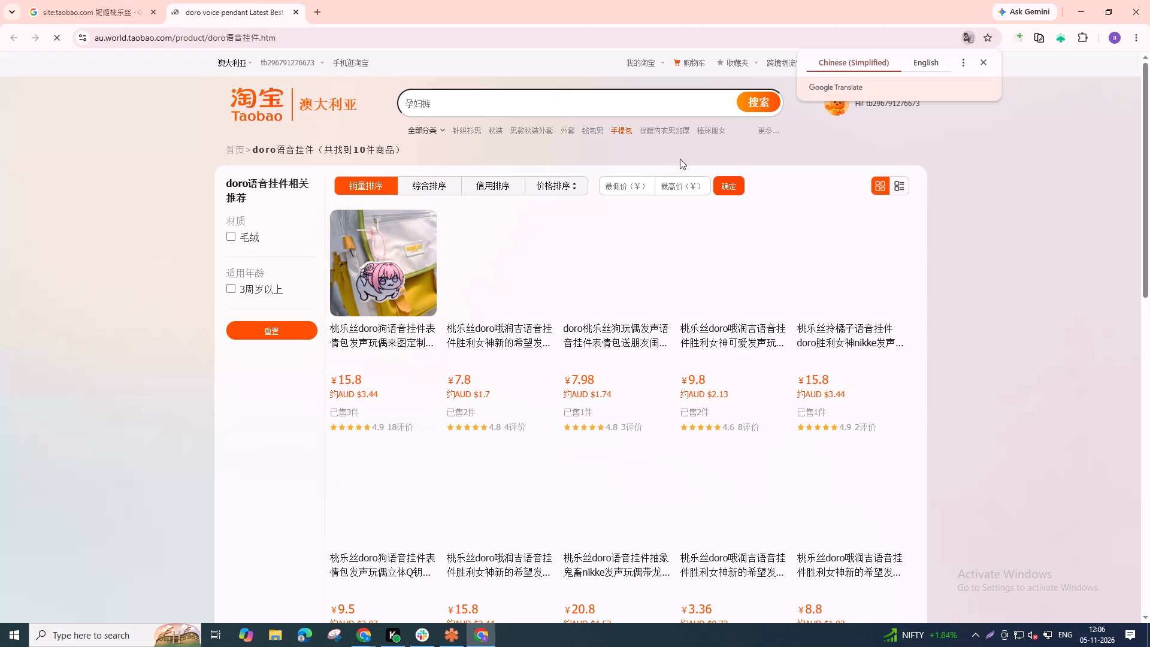
# Show the doro语音挂件 products in list view and translate the page to English.
pyautogui.click(898, 186)
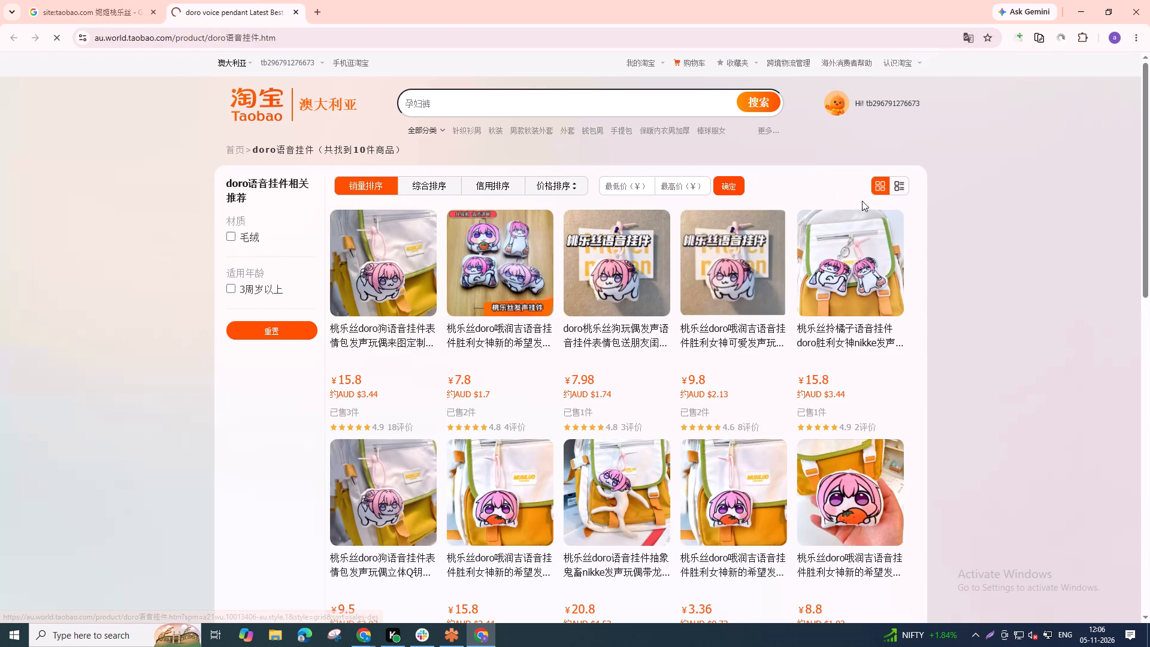
pyautogui.scroll(-1, 176, 262)
pyautogui.rightClick(107, 226)
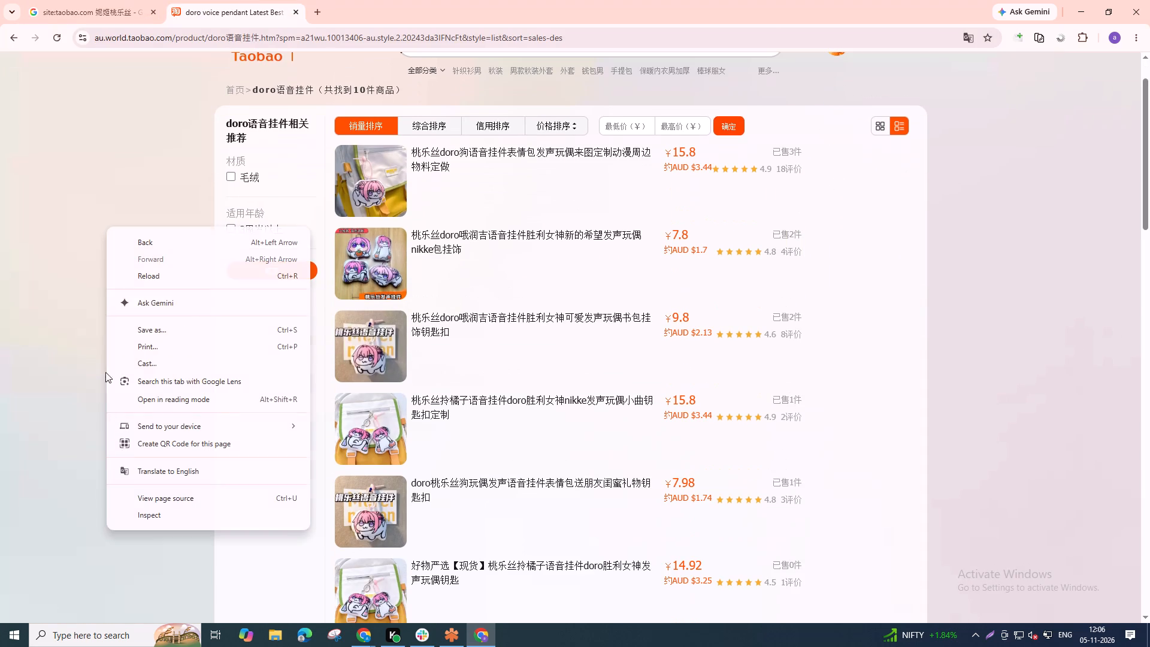
pyautogui.click(146, 468)
pyautogui.click(129, 235)
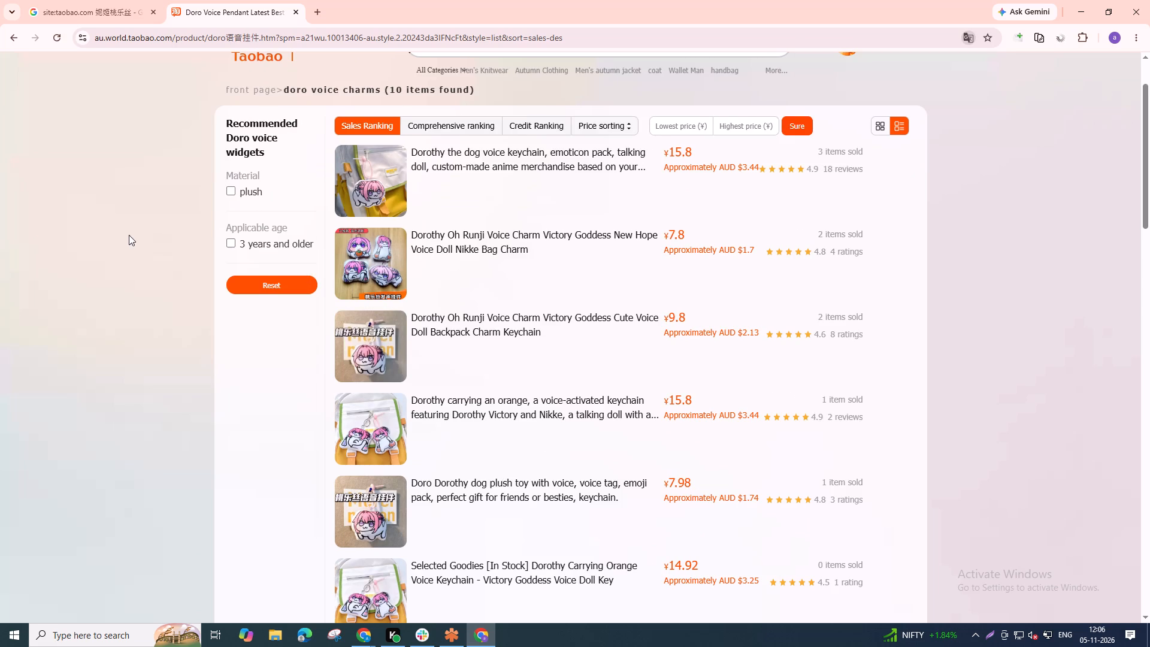
# Copy the link of the ¥14.92 Selected Goodies Dorothy Carrying Orange keychain and switch to the New Work sheet.
pyautogui.scroll(-6, 152, 253)
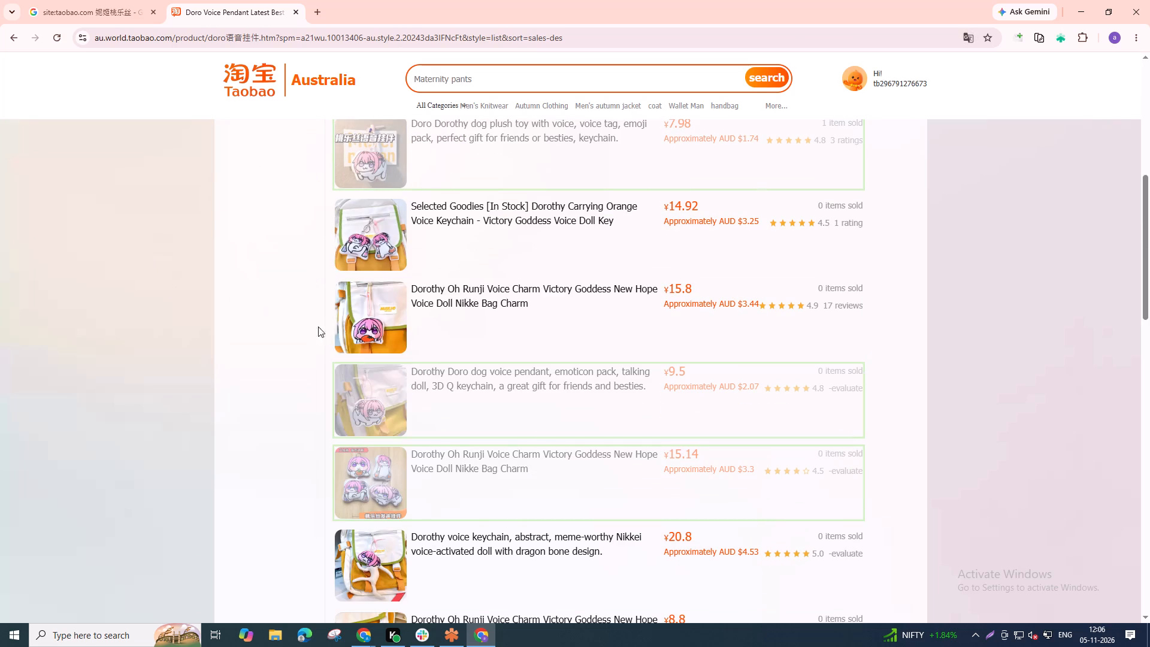
pyautogui.rightClick(580, 219)
pyautogui.click(634, 344)
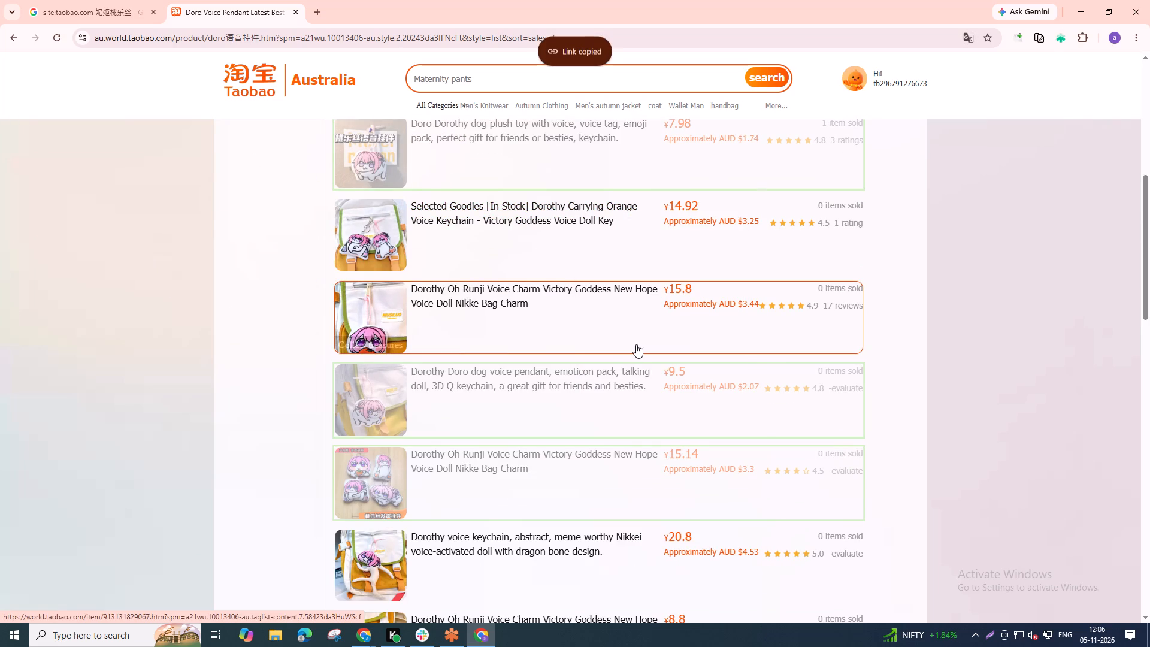
pyautogui.hotkey('alt', 'Tab')
pyautogui.click(359, 0)
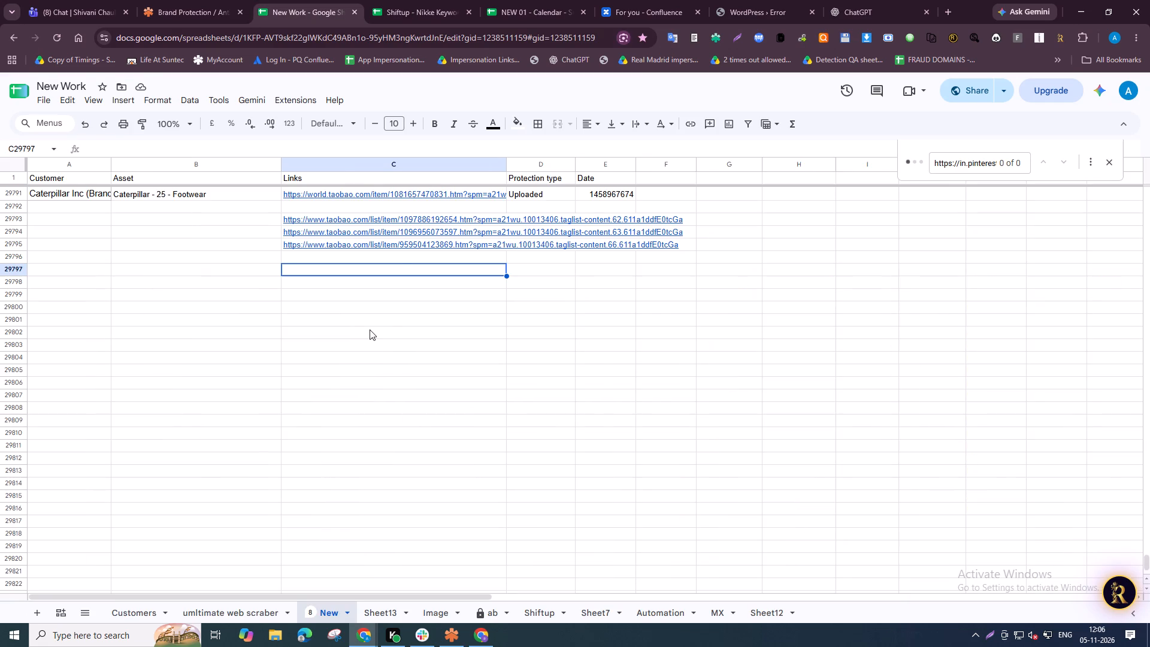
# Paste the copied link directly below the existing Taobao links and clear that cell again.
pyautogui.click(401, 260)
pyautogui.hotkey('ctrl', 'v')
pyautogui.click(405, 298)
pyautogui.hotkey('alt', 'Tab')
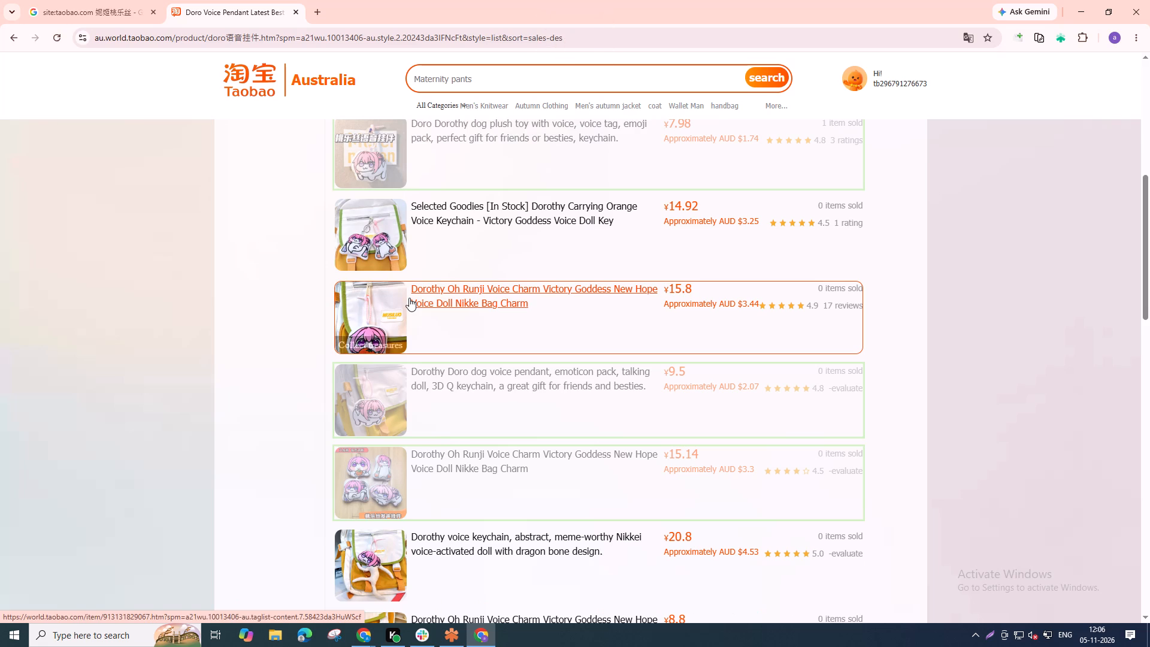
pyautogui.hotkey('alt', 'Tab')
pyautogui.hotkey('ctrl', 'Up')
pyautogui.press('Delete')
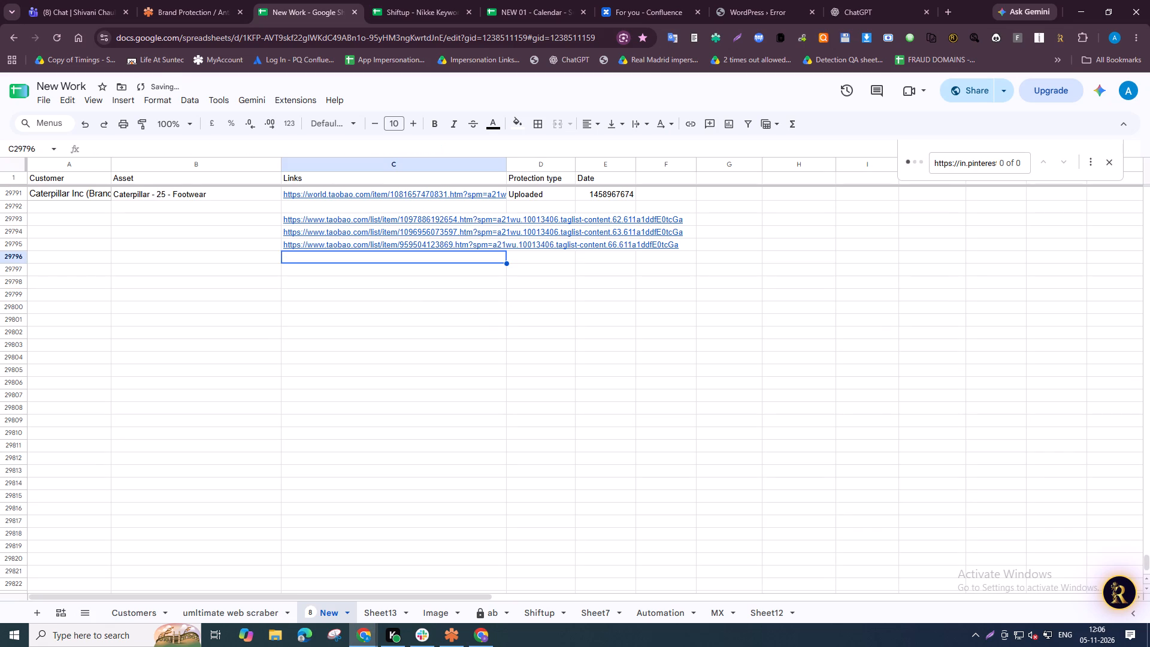
# Paste the copied keychain link in cell C29821, well below the existing links.
pyautogui.scroll(-4, 408, 304)
pyautogui.click(407, 331)
pyautogui.hotkey('ctrl', 'v')
pyautogui.click(406, 353)
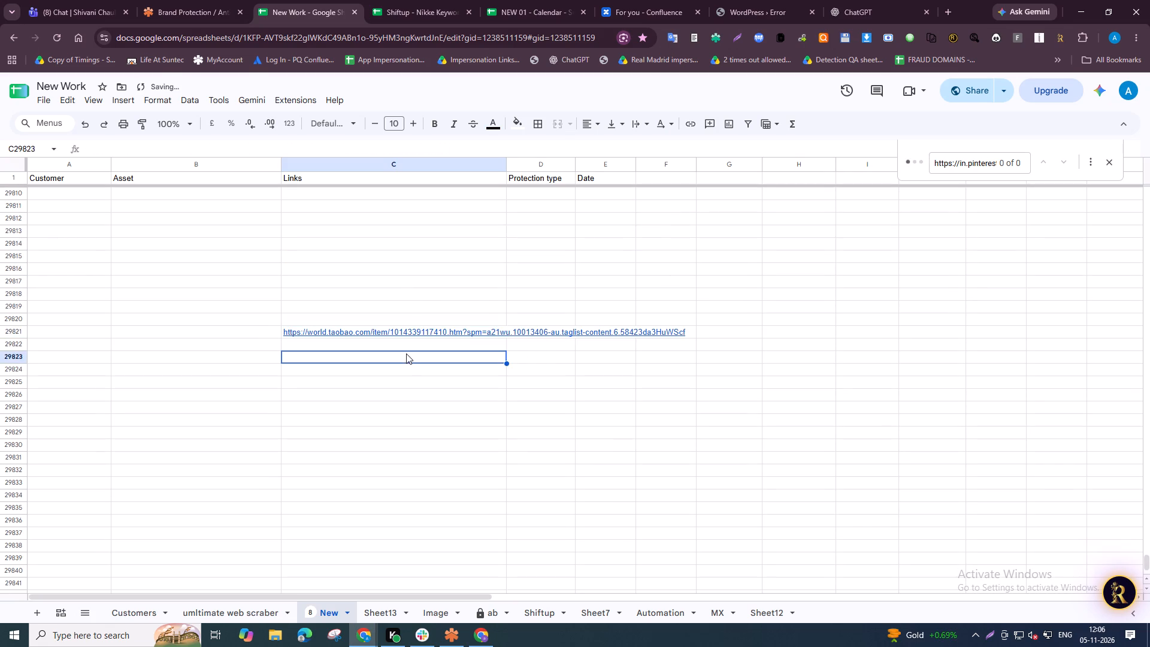
# Copy the ¥14.92 Selected Goodies keychain link again and search the New Work sheet for it.
pyautogui.hotkey('alt', 'Tab')
pyautogui.rightClick(496, 219)
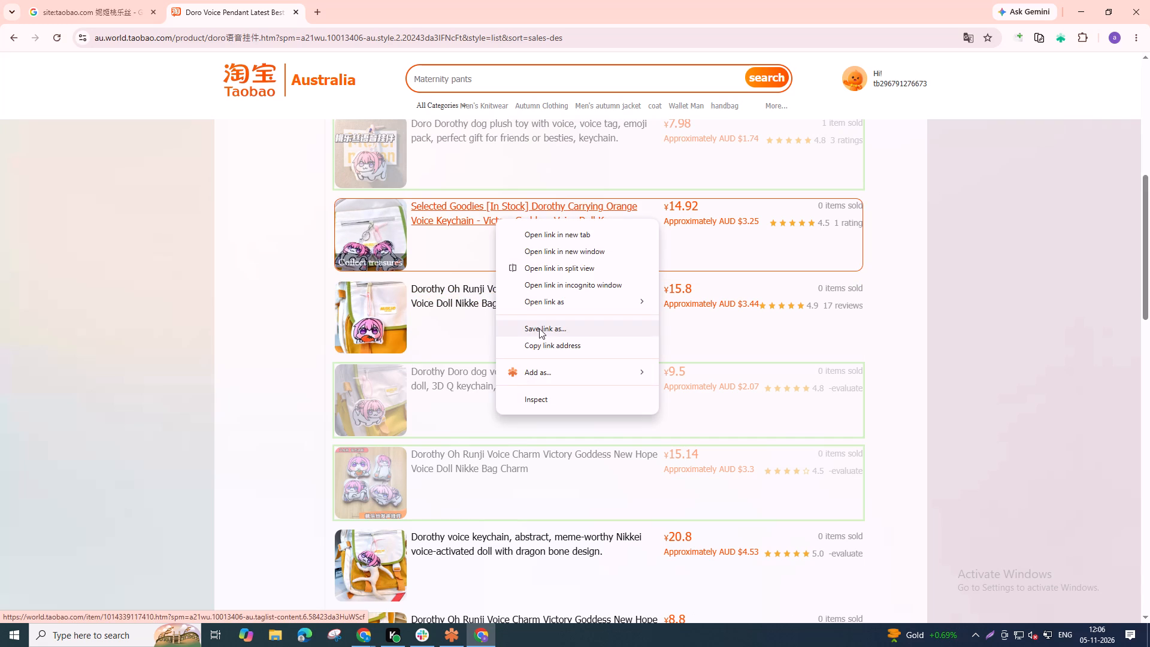
pyautogui.click(541, 336)
pyautogui.rightClick(519, 217)
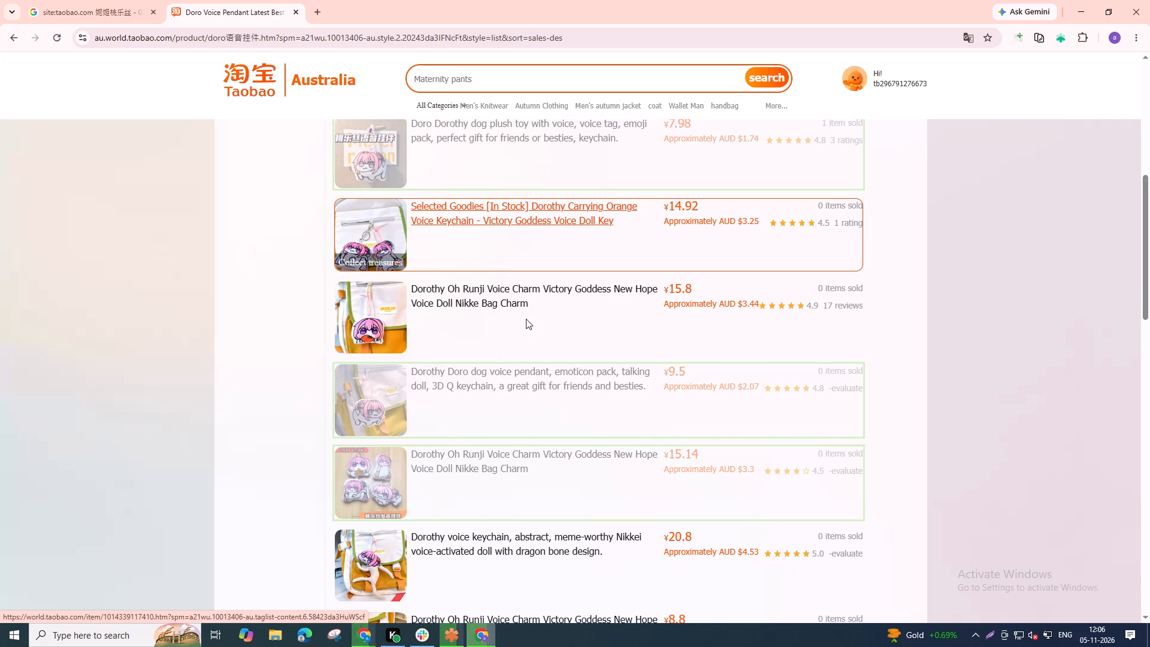
pyautogui.click(380, 272)
pyautogui.rightClick(502, 217)
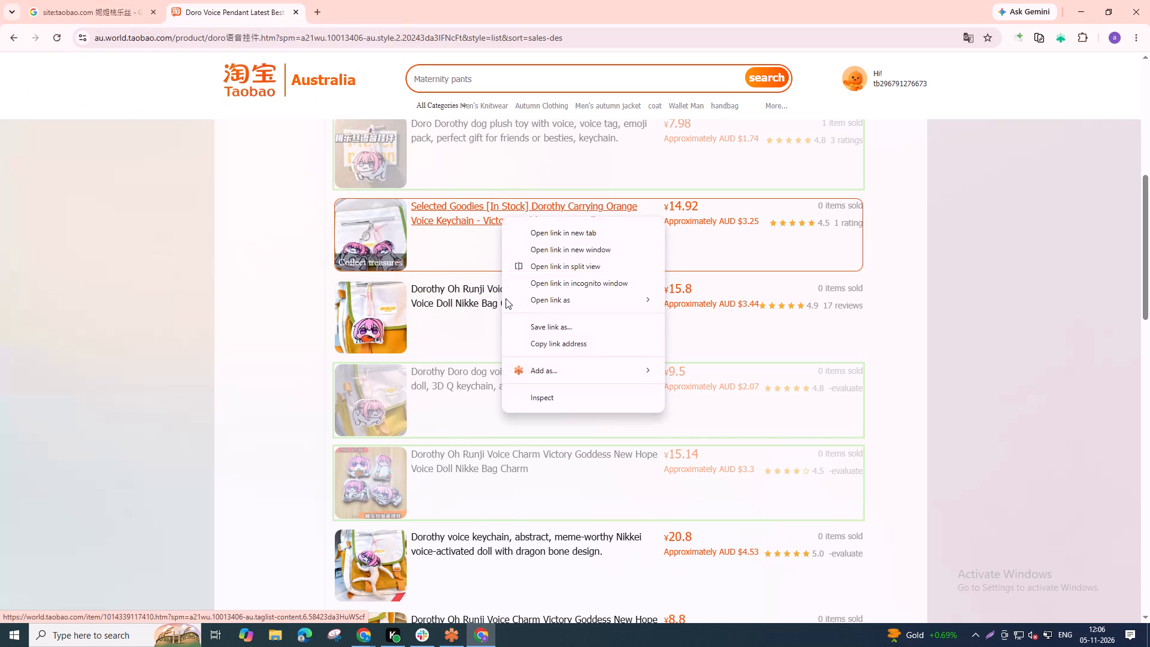
pyautogui.click(533, 343)
pyautogui.hotkey('alt', 'Tab')
pyautogui.hotkey('ctrl', 'f')
pyautogui.hotkey('ctrl', 'v')
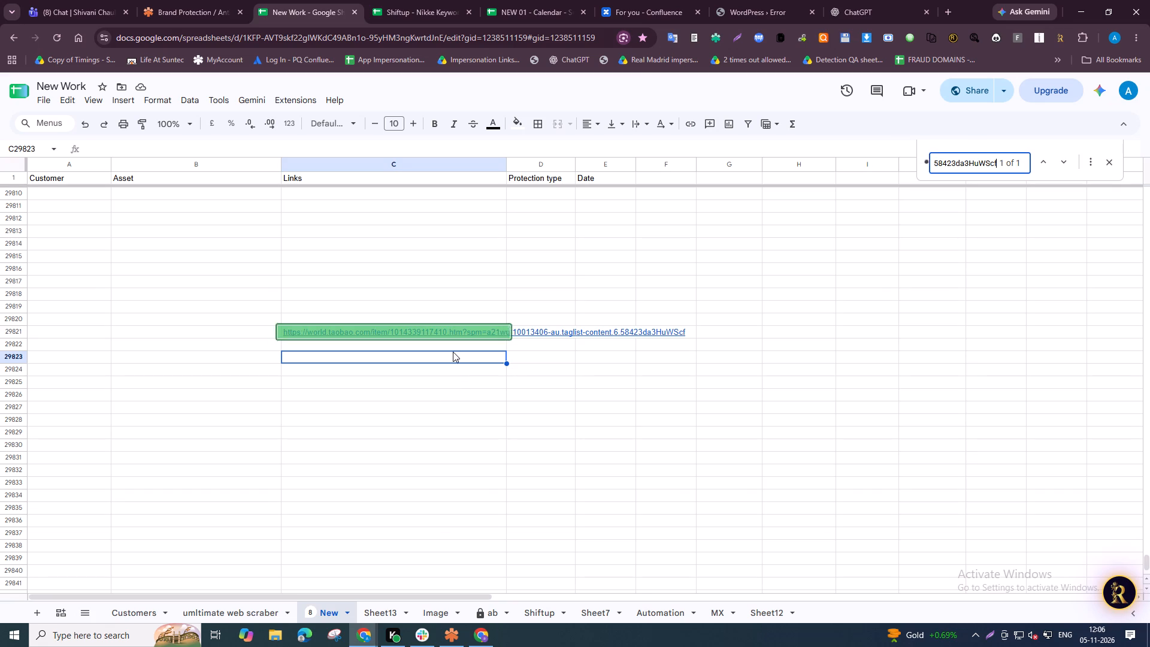
# Enter dorothy as the asset beside the pasted link in B29821.
pyautogui.click(216, 338)
pyautogui.press('d')
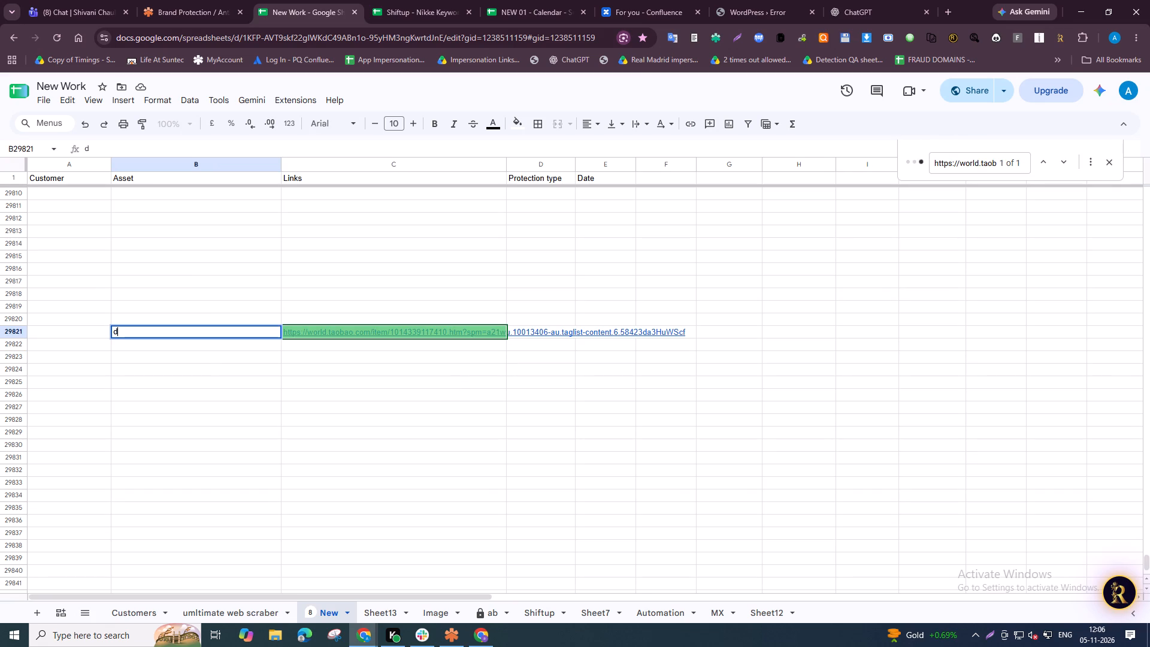
pyautogui.write('orothy')
pyautogui.press('Return')
# Copy the link of the unmarked ¥11.55 Dorothy carrying oranges keychain rated 4.5 and paste it in C29822.
pyautogui.hotkey('alt', 'Tab')
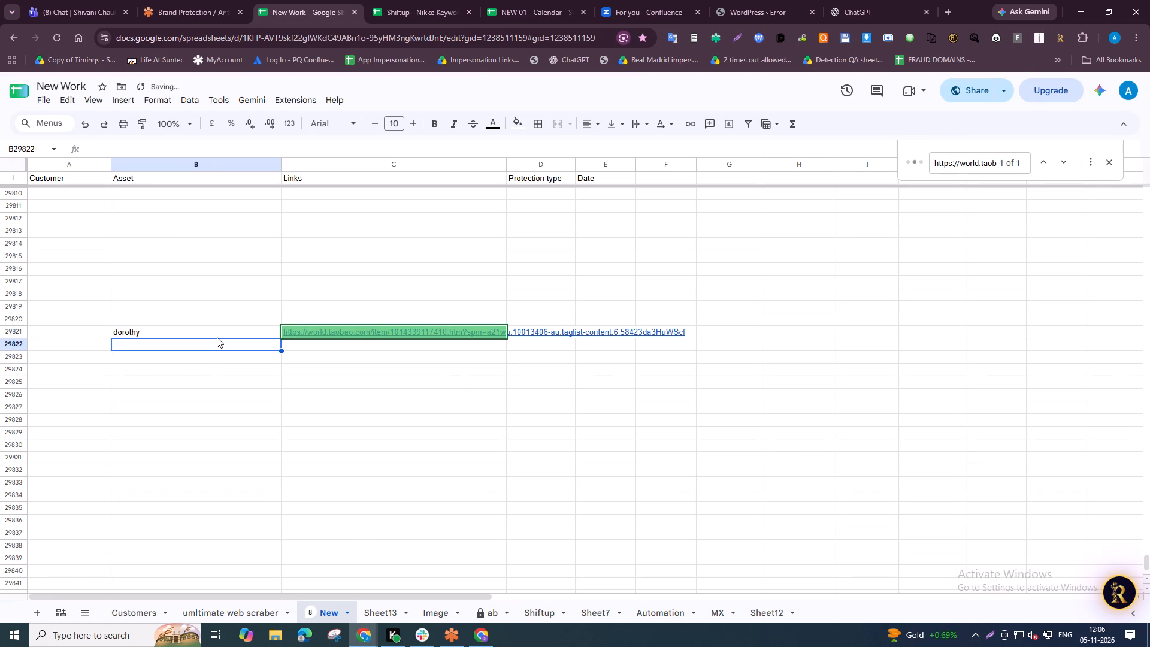
pyautogui.scroll(-4, 323, 325)
pyautogui.scroll(-4, 560, 340)
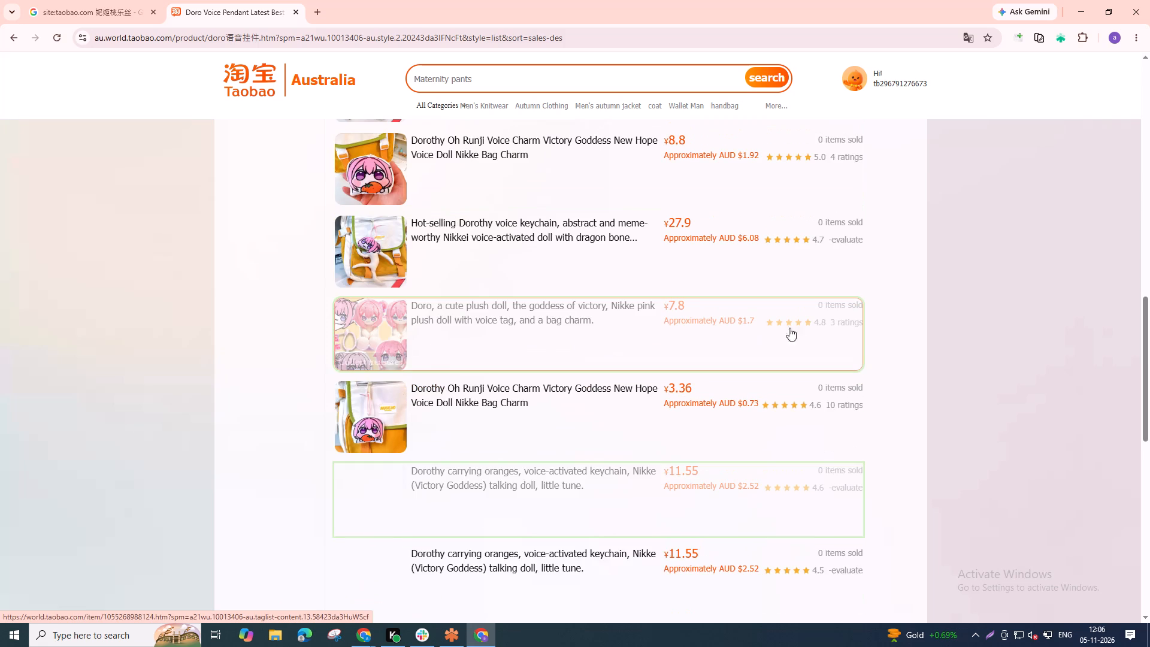
pyautogui.scroll(-4, 807, 317)
pyautogui.rightClick(568, 328)
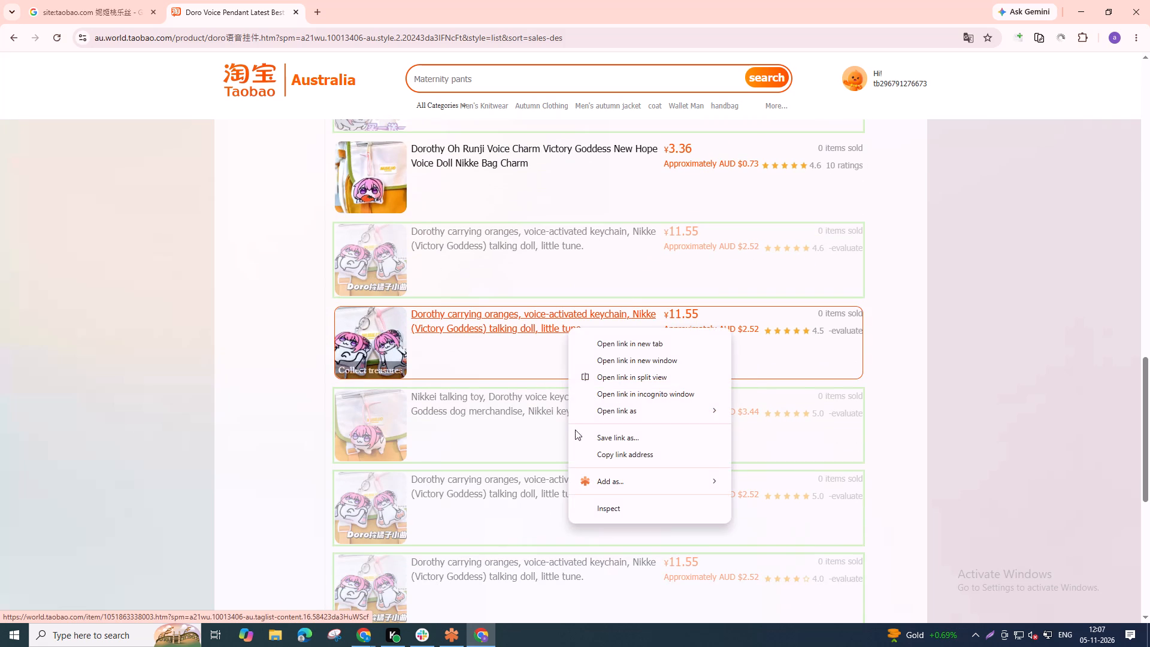
pyautogui.click(637, 448)
pyautogui.hotkey('alt', 'Tab')
pyautogui.click(476, 345)
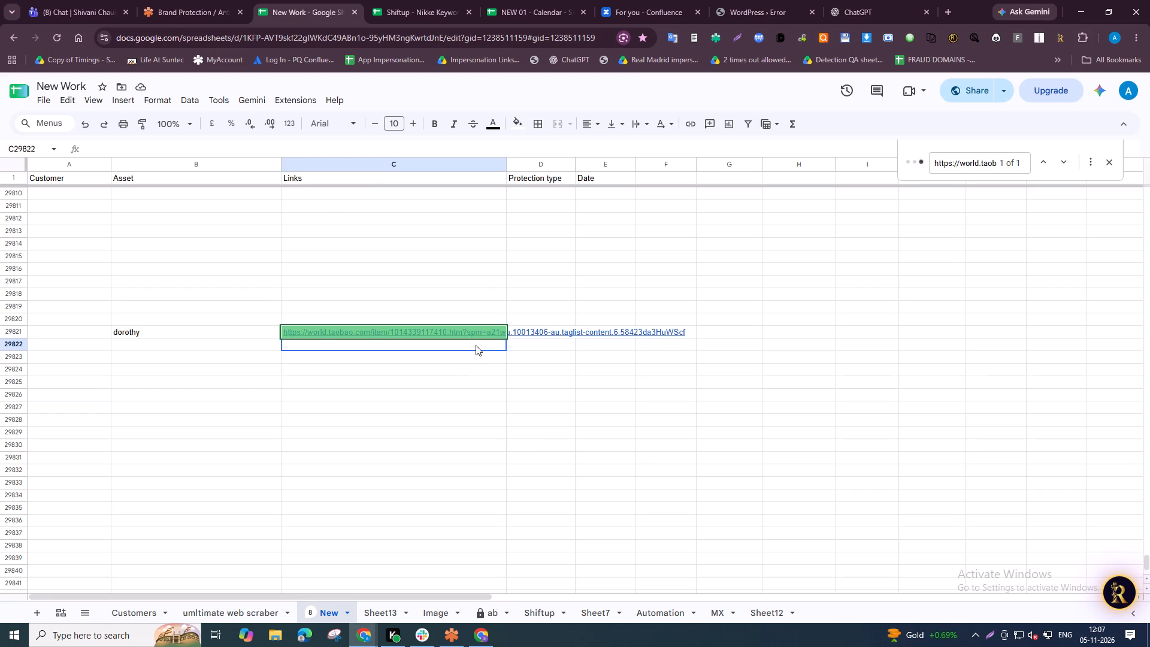
pyautogui.hotkey('ctrl', 'v')
# Copy the link of the repeated ¥14.92 Selected Goodies keychain further down the list and paste it in C29824.
pyautogui.hotkey('alt', 'Tab')
pyautogui.scroll(-6, 538, 359)
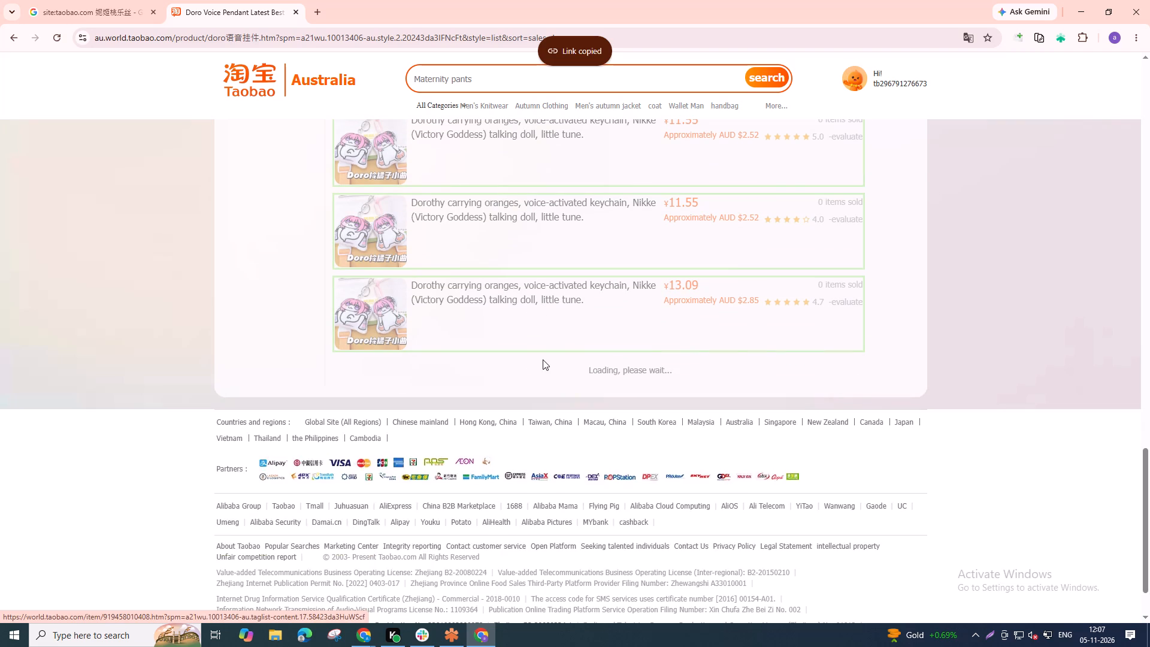
pyautogui.scroll(-3, 700, 320)
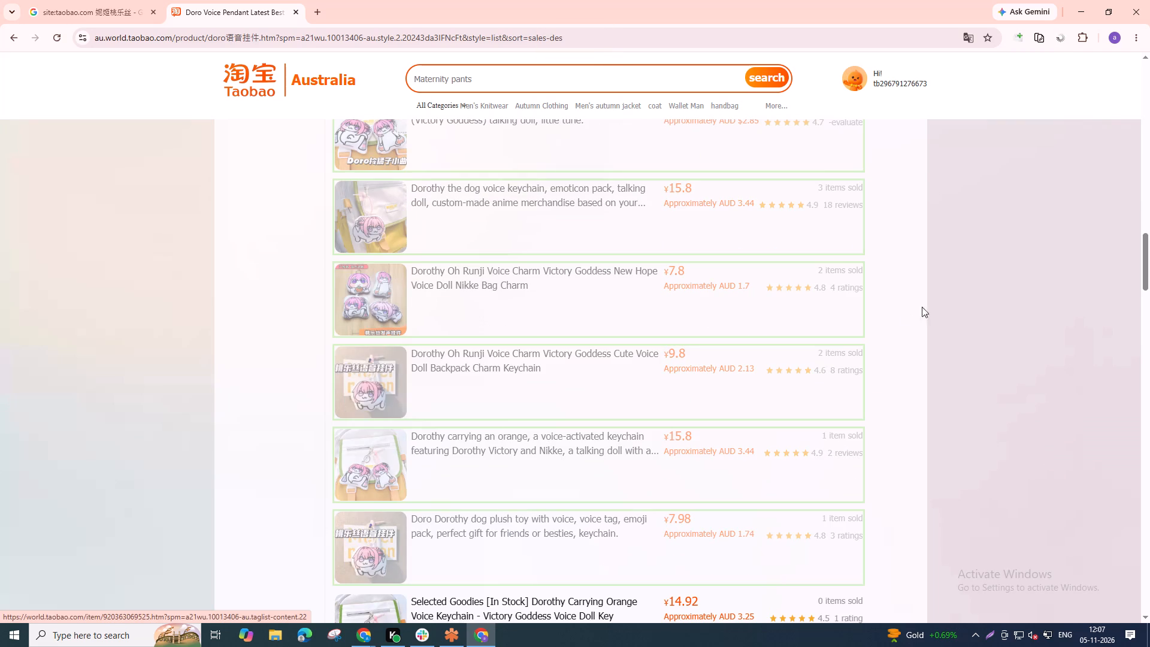
pyautogui.scroll(-5, 862, 349)
pyautogui.rightClick(562, 319)
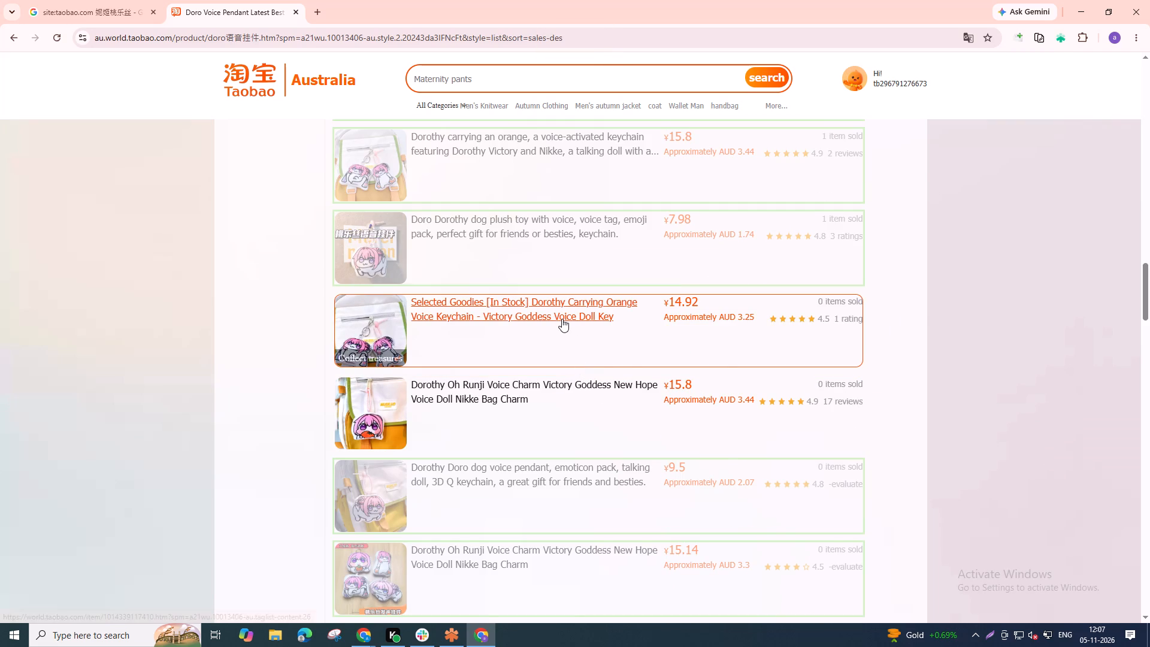
pyautogui.click(686, 450)
pyautogui.hotkey('alt', 'Tab')
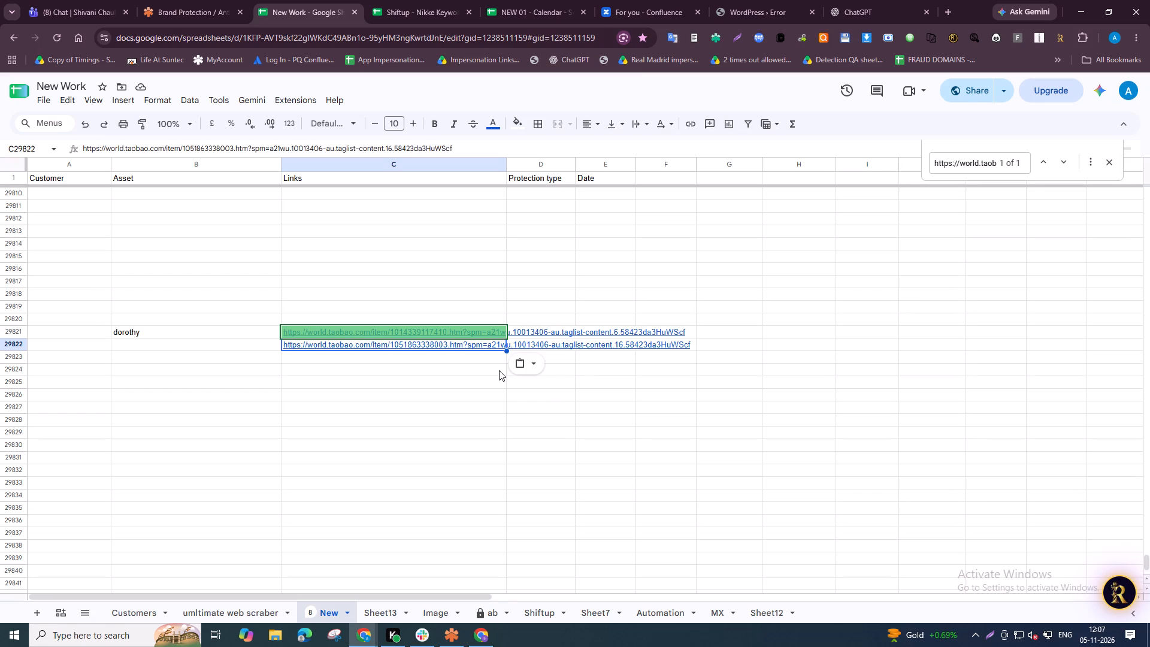
pyautogui.click(499, 370)
pyautogui.hotkey('ctrl', 'v')
# Copy the link of the repeated ¥11.55 Dorothy carrying oranges keychain rated 4.5 and paste it in C29825 of the New Work sheet.
pyautogui.hotkey('alt', 'Tab')
pyautogui.scroll(-7, 596, 370)
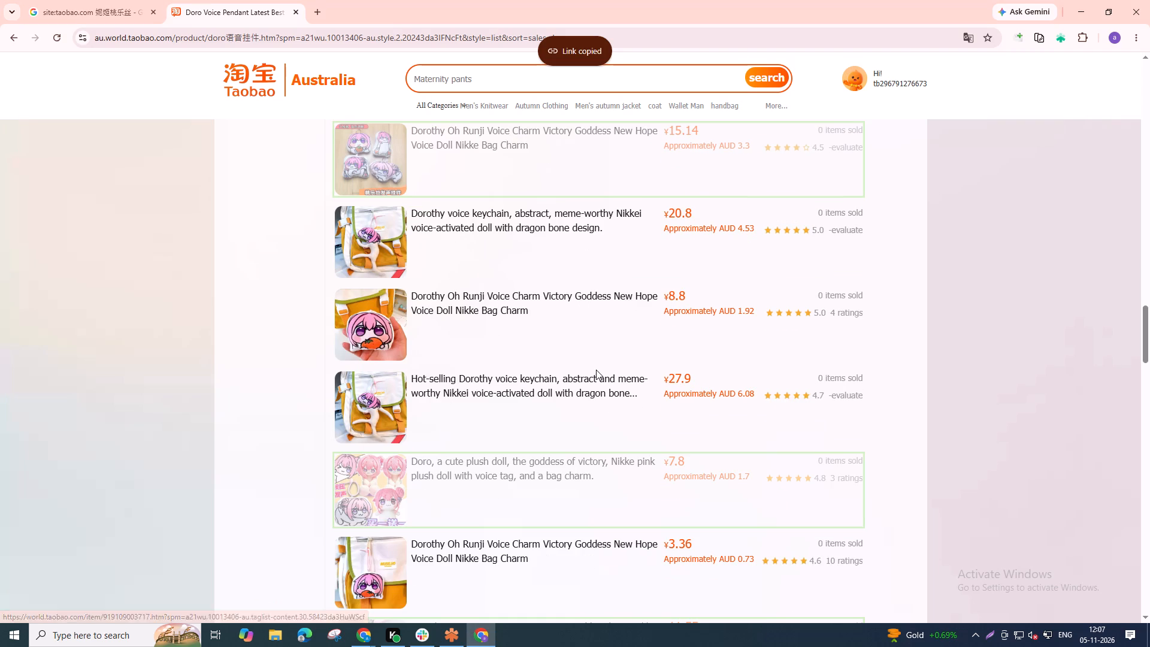
pyautogui.scroll(-6, 620, 356)
pyautogui.rightClick(529, 365)
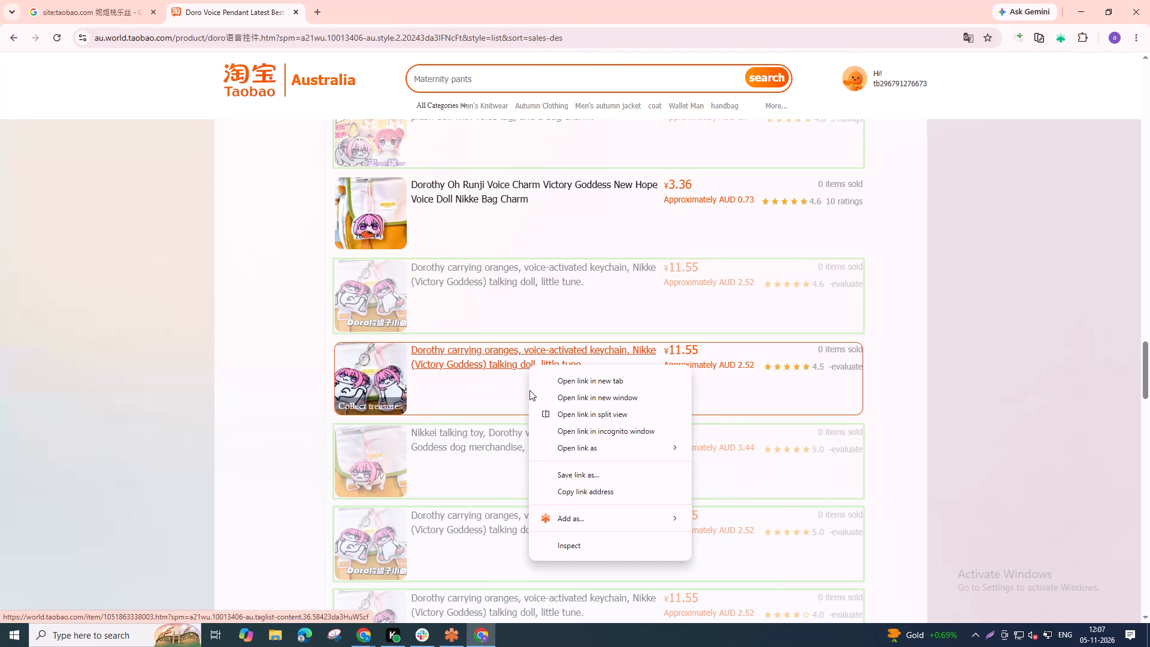
pyautogui.click(605, 485)
pyautogui.hotkey('alt', 'Tab')
pyautogui.click(490, 383)
pyautogui.hotkey('ctrl', 'v')
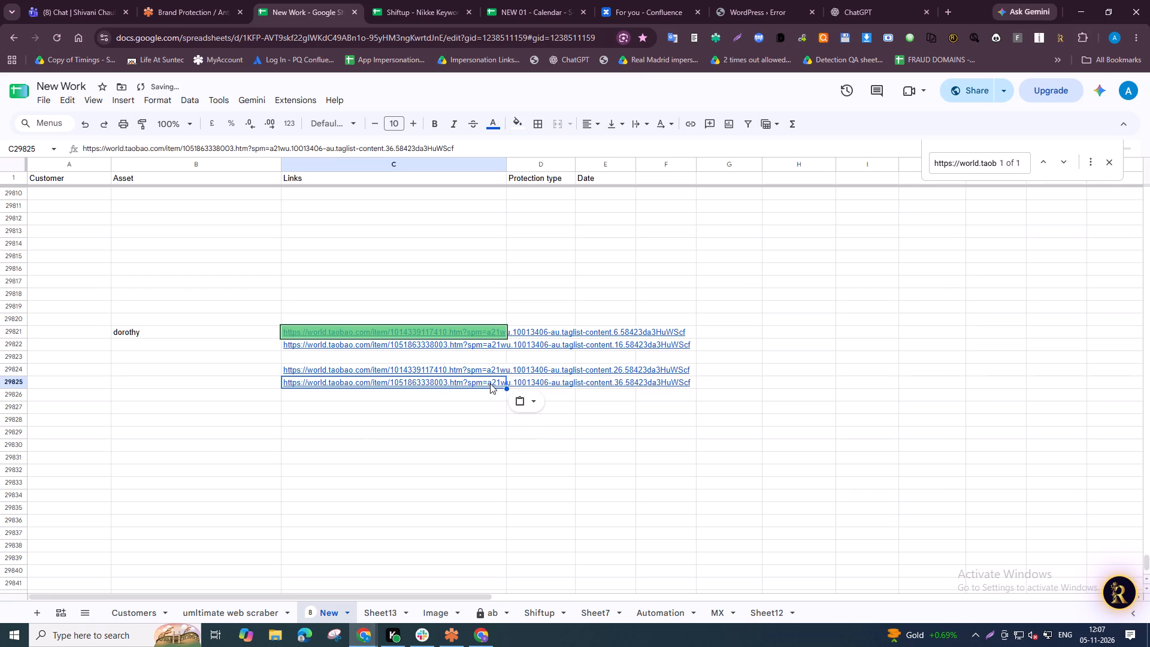
# Copy the link of the ¥12.36 factory direct Dorothy cute plush doll listing and paste it in C29823.
pyautogui.hotkey('alt', 'Tab')
pyautogui.scroll(-7, 490, 383)
pyautogui.scroll(-1, 612, 356)
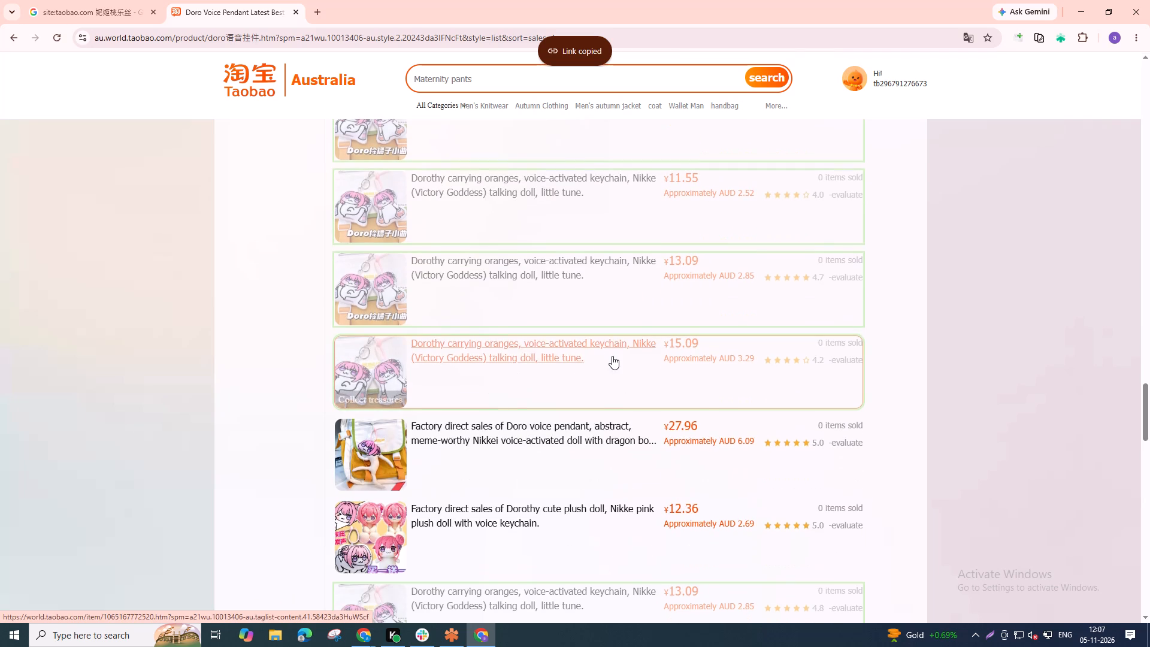
pyautogui.scroll(-4, 612, 356)
pyautogui.rightClick(501, 222)
pyautogui.click(543, 349)
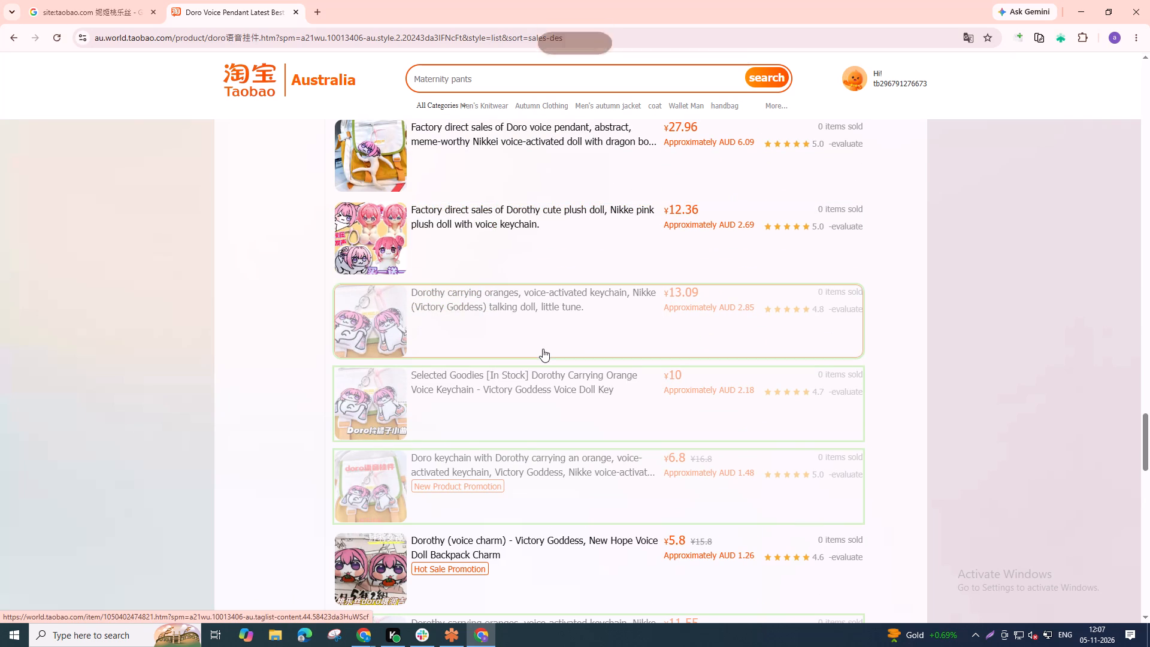
pyautogui.hotkey('alt', 'Tab')
pyautogui.click(470, 352)
pyautogui.hotkey('ctrl', 'v')
# Copy the link of the next repeated ¥14.92 Selected Goodies Dorothy keychain and paste it in C29826.
pyautogui.hotkey('alt', 'Tab')
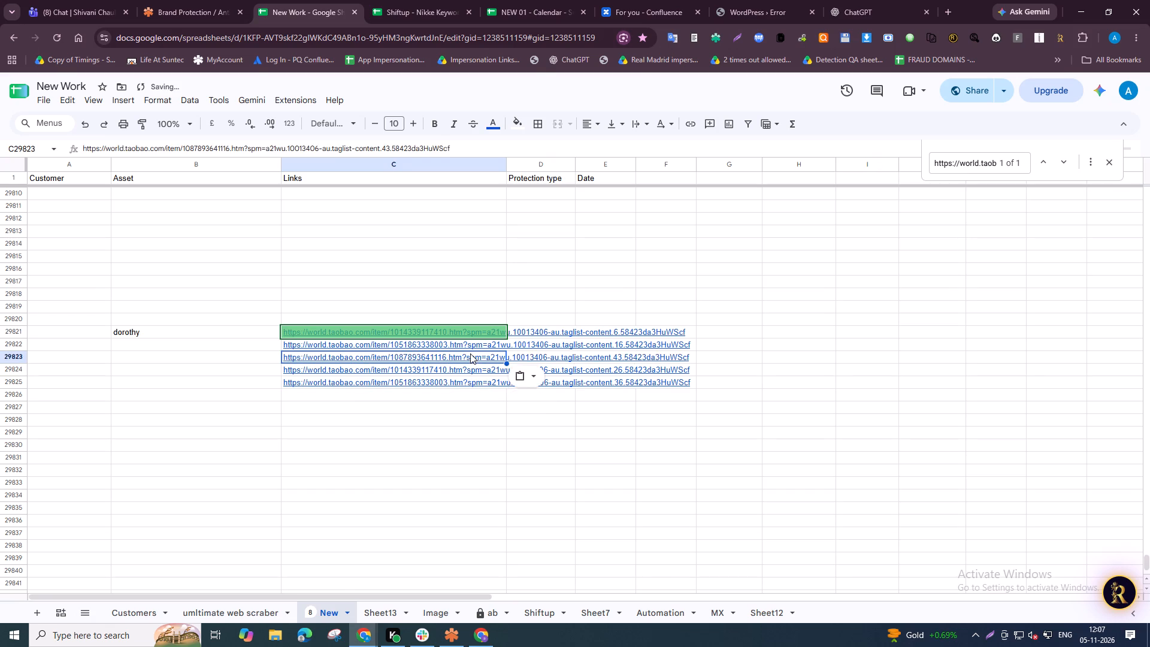
pyautogui.scroll(-13, 497, 356)
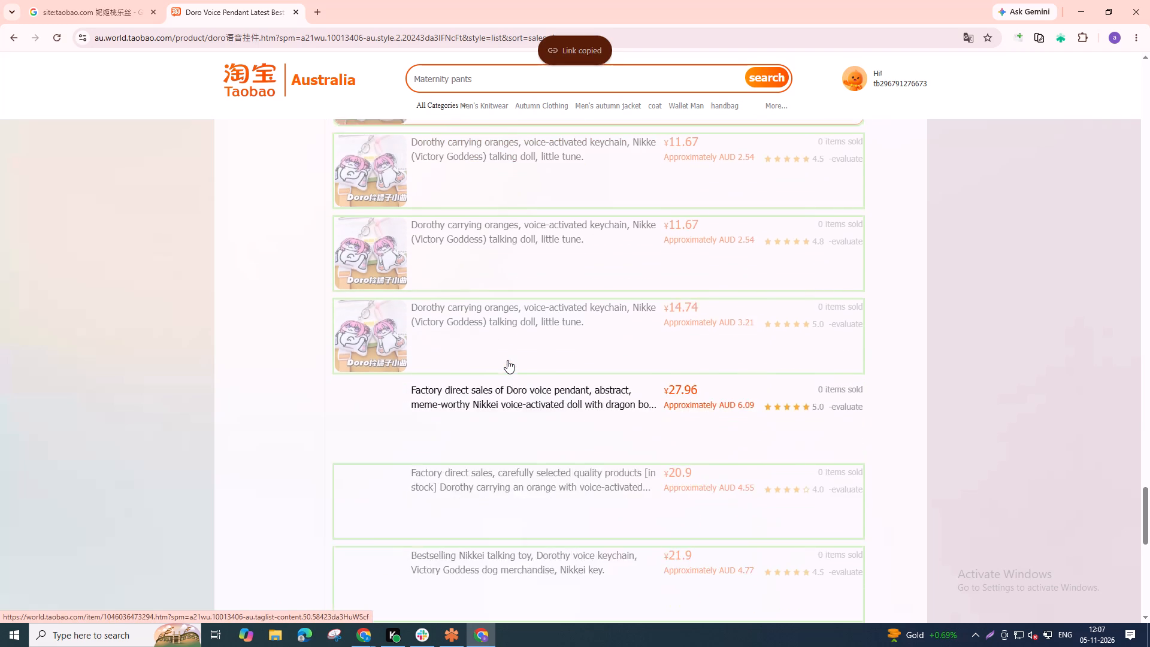
pyautogui.scroll(-7, 607, 367)
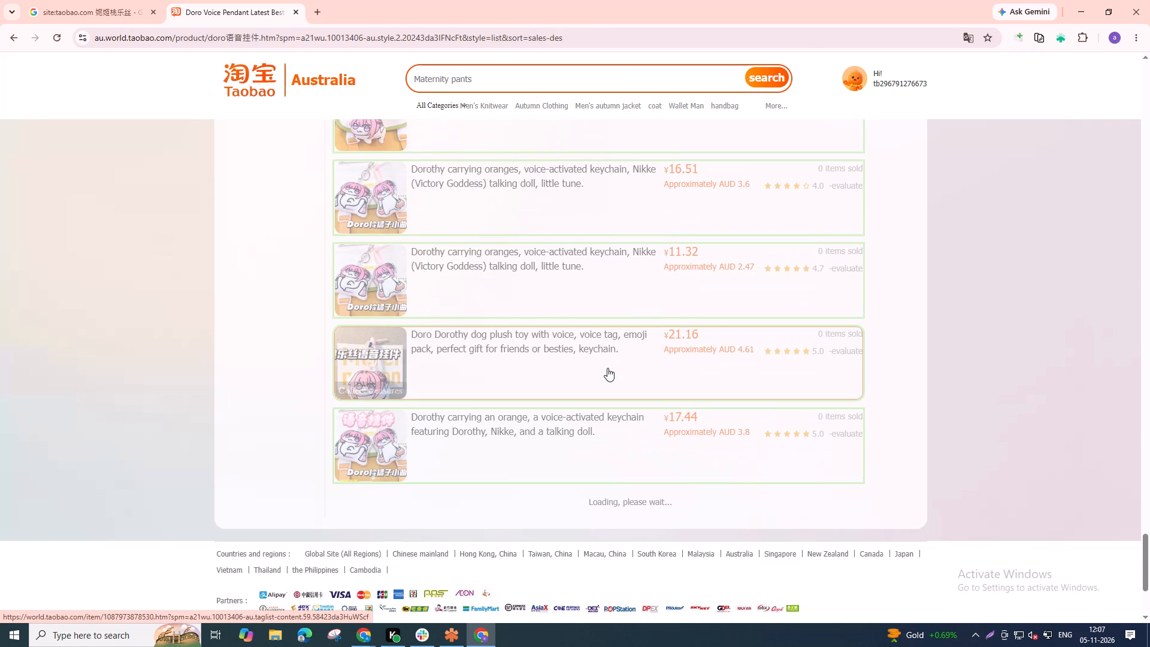
pyautogui.scroll(-6, 607, 368)
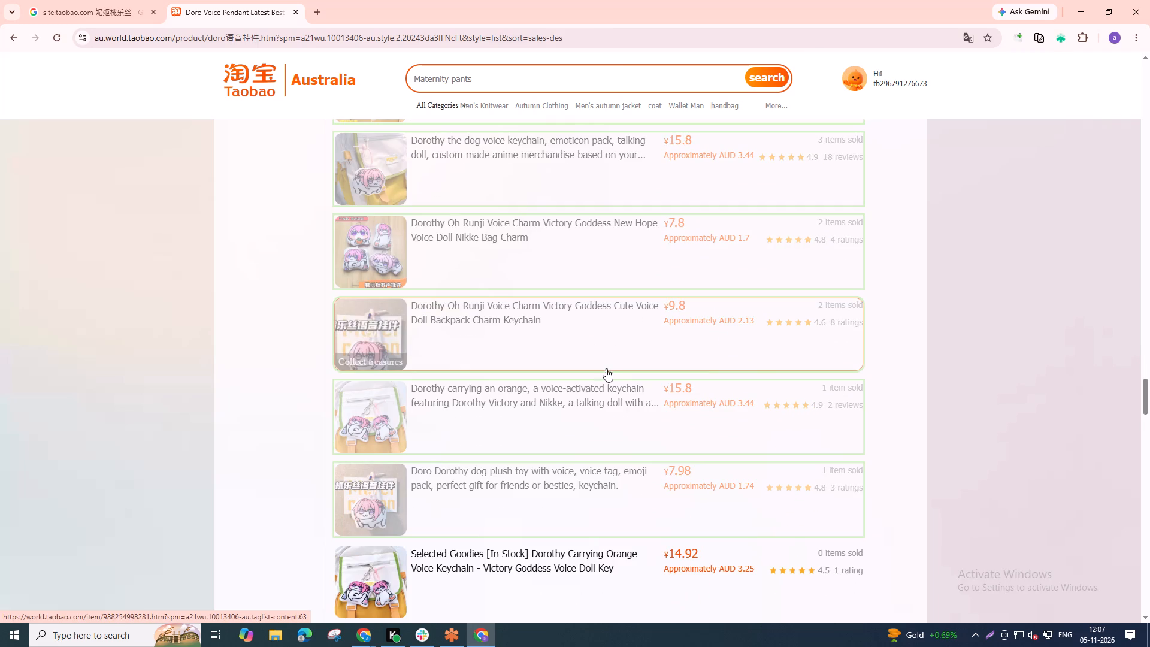
pyautogui.scroll(-7, 766, 368)
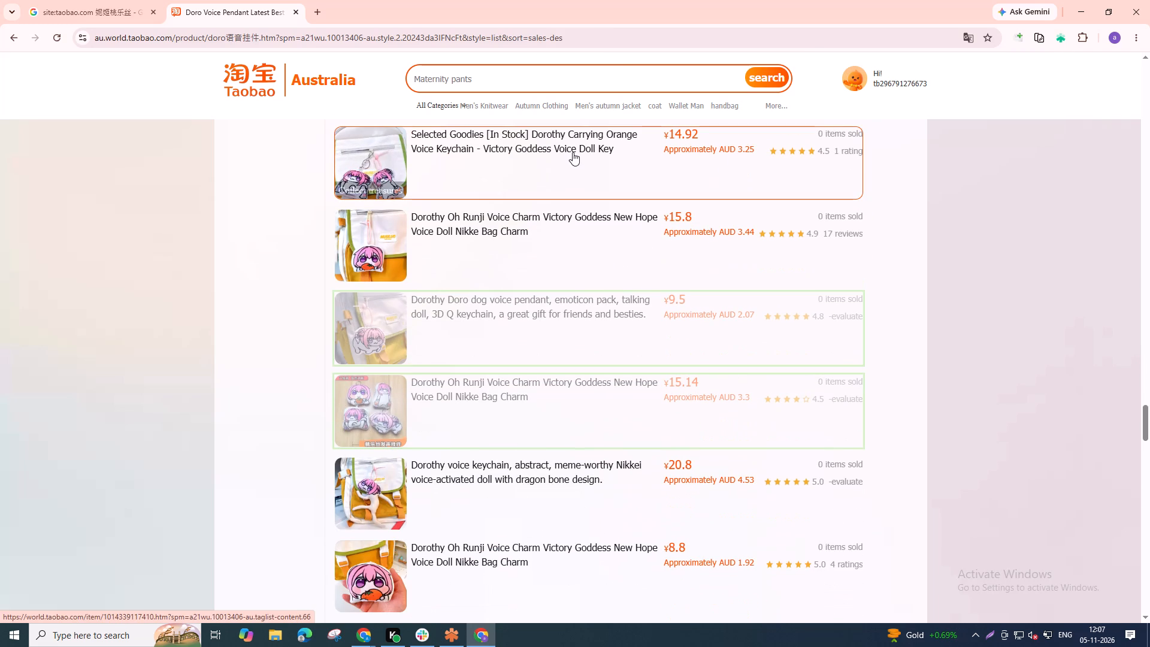
pyautogui.rightClick(573, 152)
pyautogui.click(647, 280)
pyautogui.hotkey('alt', 'Tab')
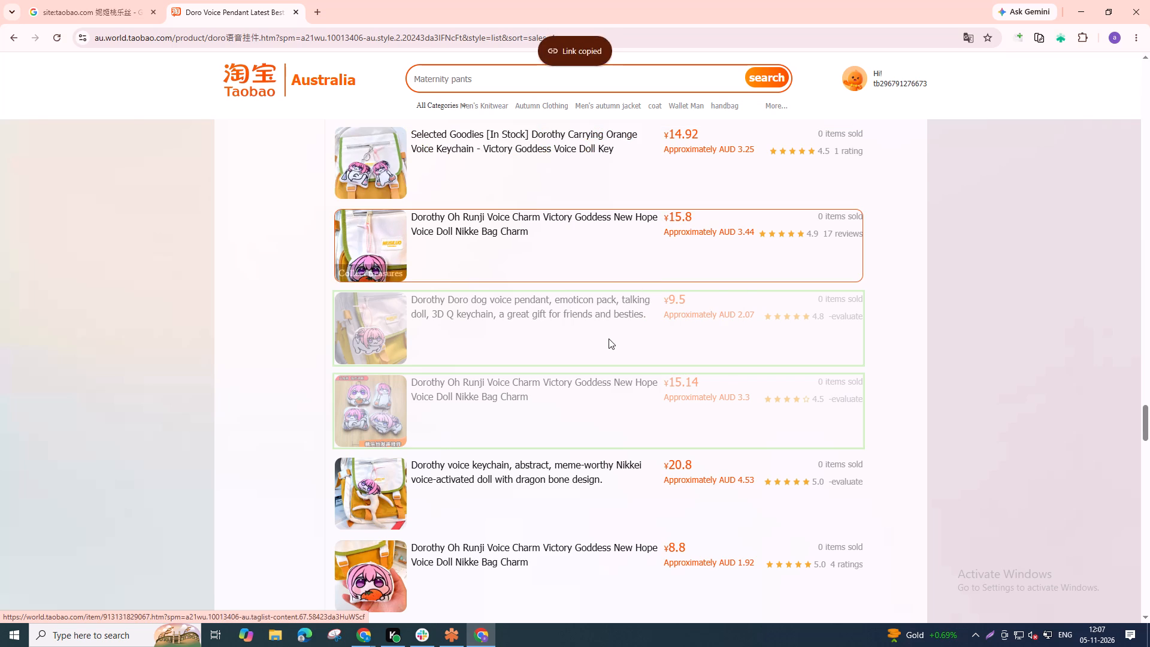
pyautogui.click(505, 394)
pyautogui.hotkey('ctrl', 'v')
# Copy the next unmarked ¥11.55 Dorothy carrying oranges keychain link, rated 4.5, and paste it in C29827.
pyautogui.hotkey('alt', 'Tab')
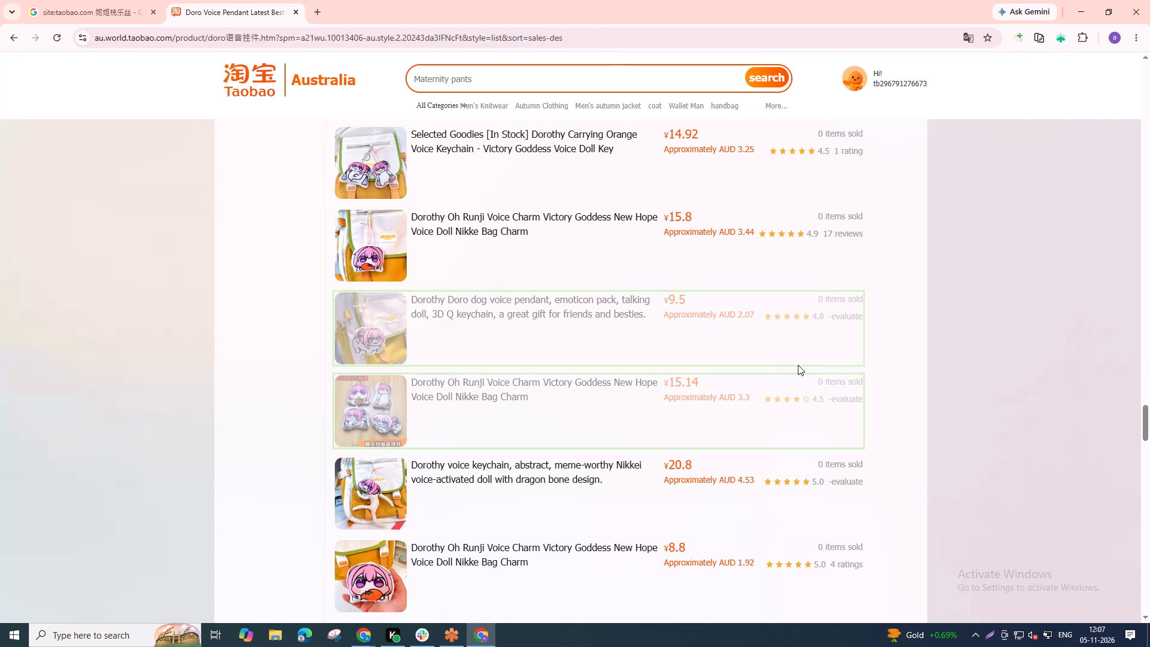
pyautogui.scroll(-7, 751, 373)
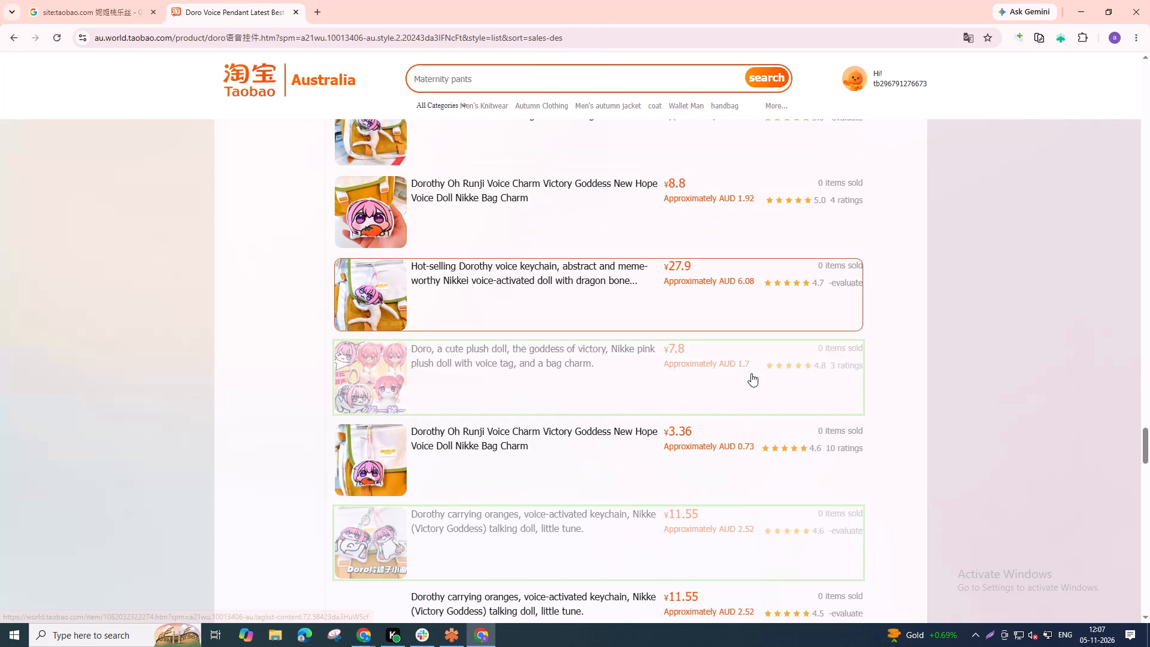
pyautogui.scroll(-7, 751, 373)
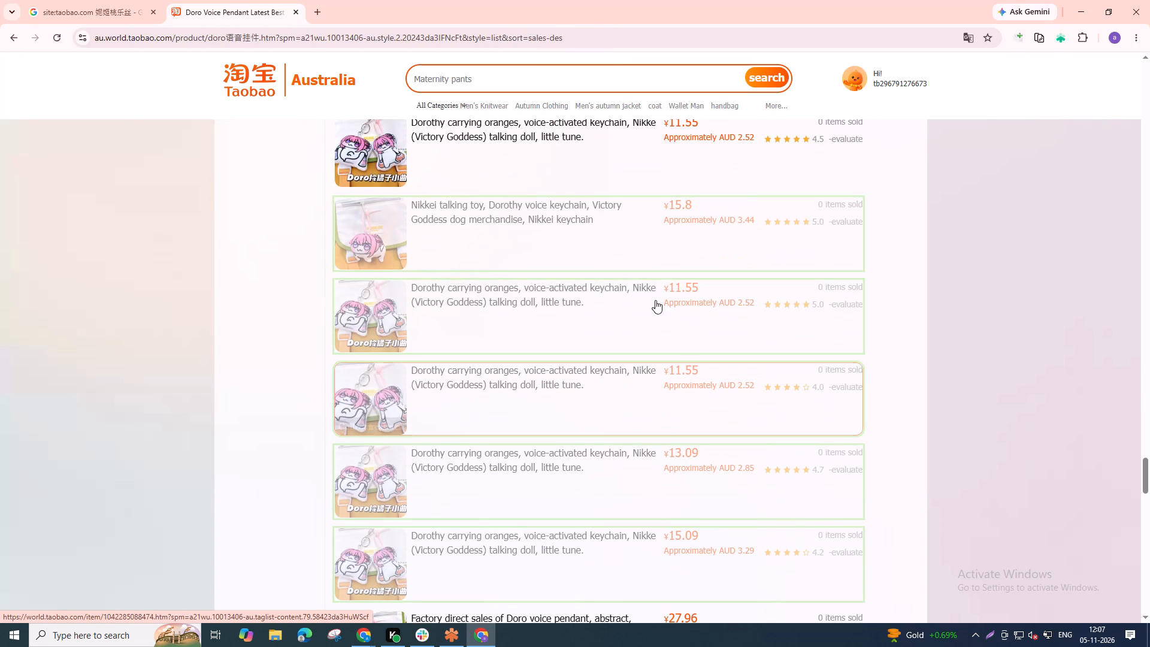
pyautogui.rightClick(563, 133)
pyautogui.click(655, 260)
pyautogui.hotkey('alt', 'Tab')
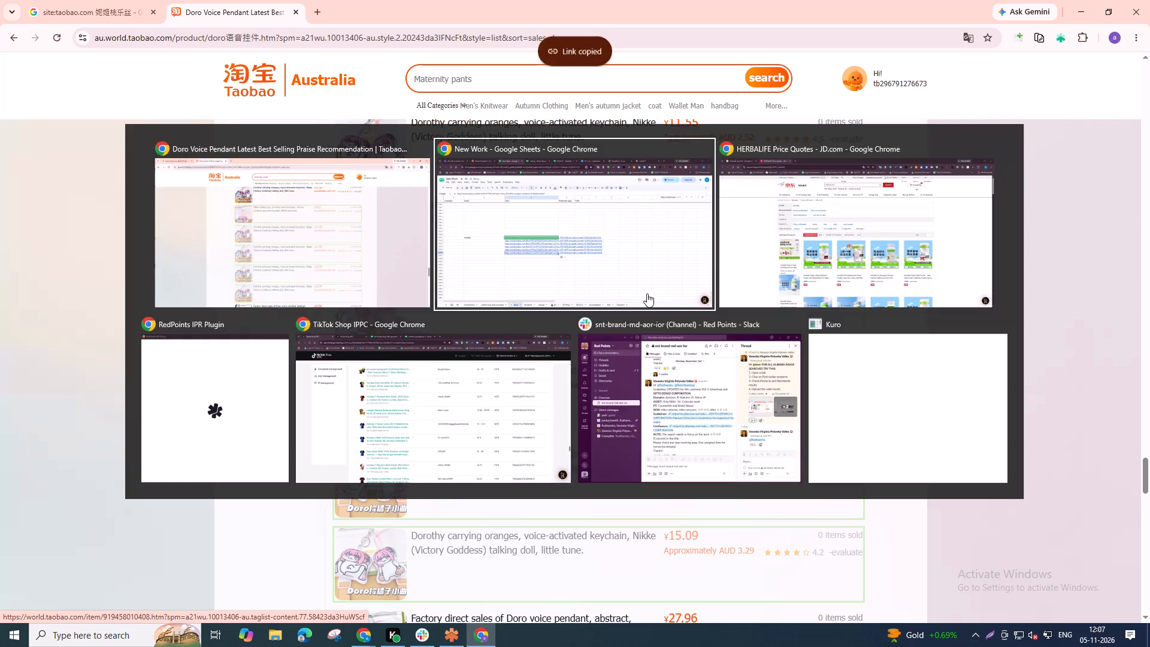
pyautogui.click(485, 410)
pyautogui.press('v')
pyautogui.click(485, 433)
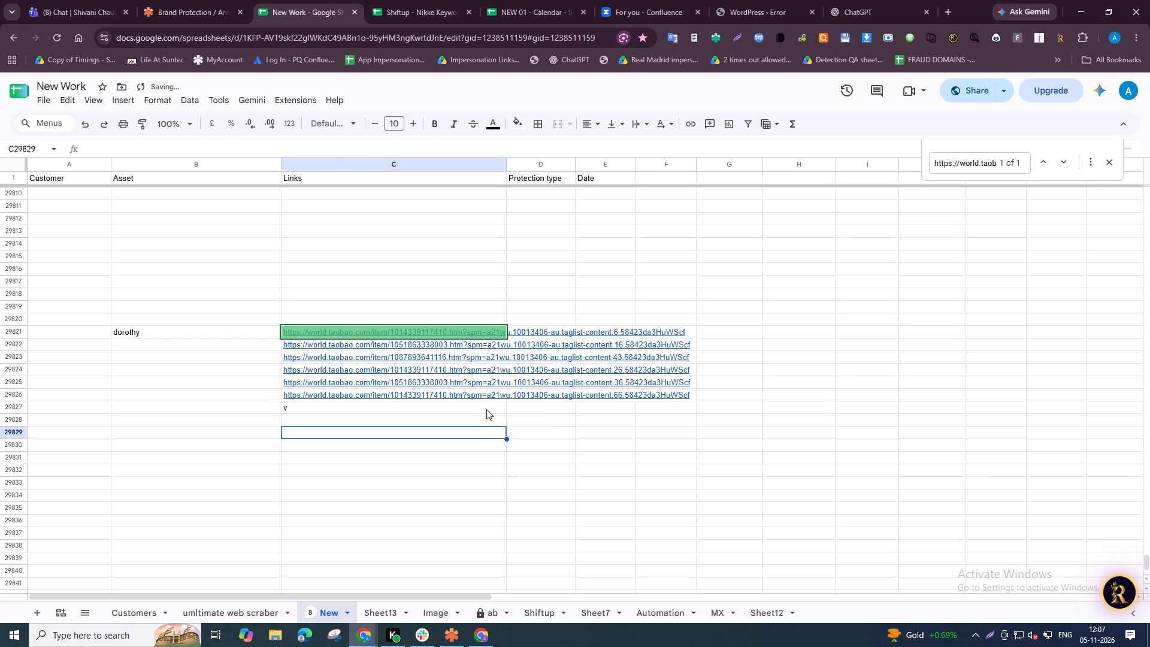
pyautogui.click(486, 408)
pyautogui.hotkey('ctrl', 'v')
pyautogui.click(499, 438)
# Copy the link of the repeated ¥12.36 Dorothy cute plush doll and paste it in the cell beneath the last link.
pyautogui.hotkey('alt', 'Tab')
pyautogui.scroll(-7, 519, 419)
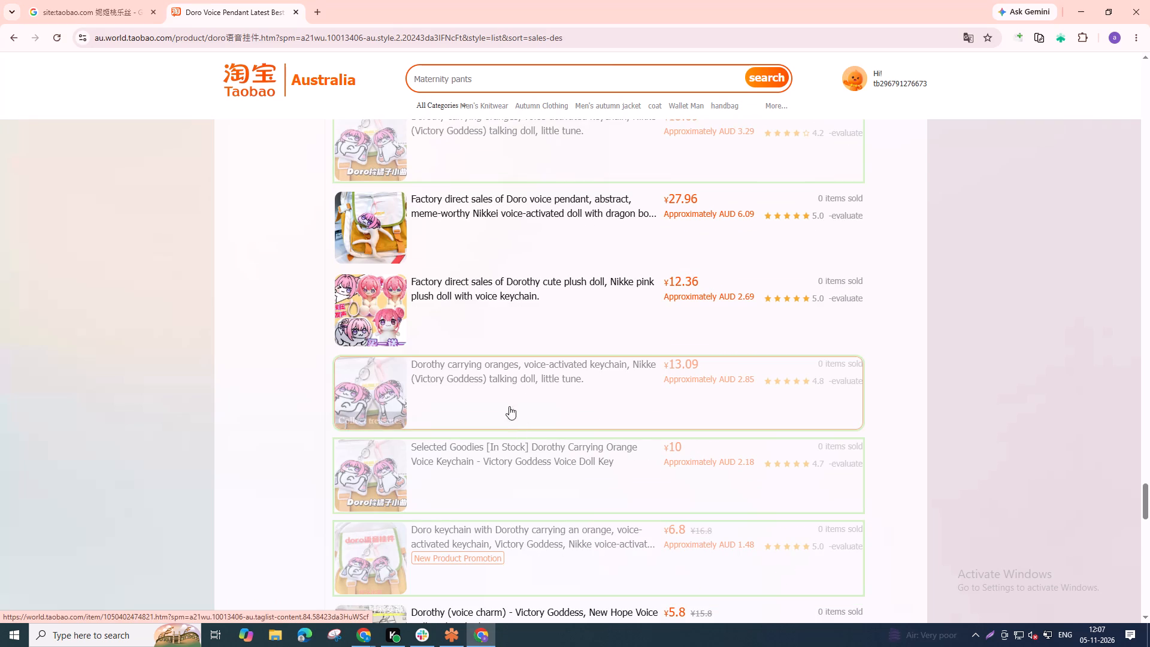
pyautogui.rightClick(504, 294)
pyautogui.click(603, 419)
pyautogui.hotkey('alt', 'Tab')
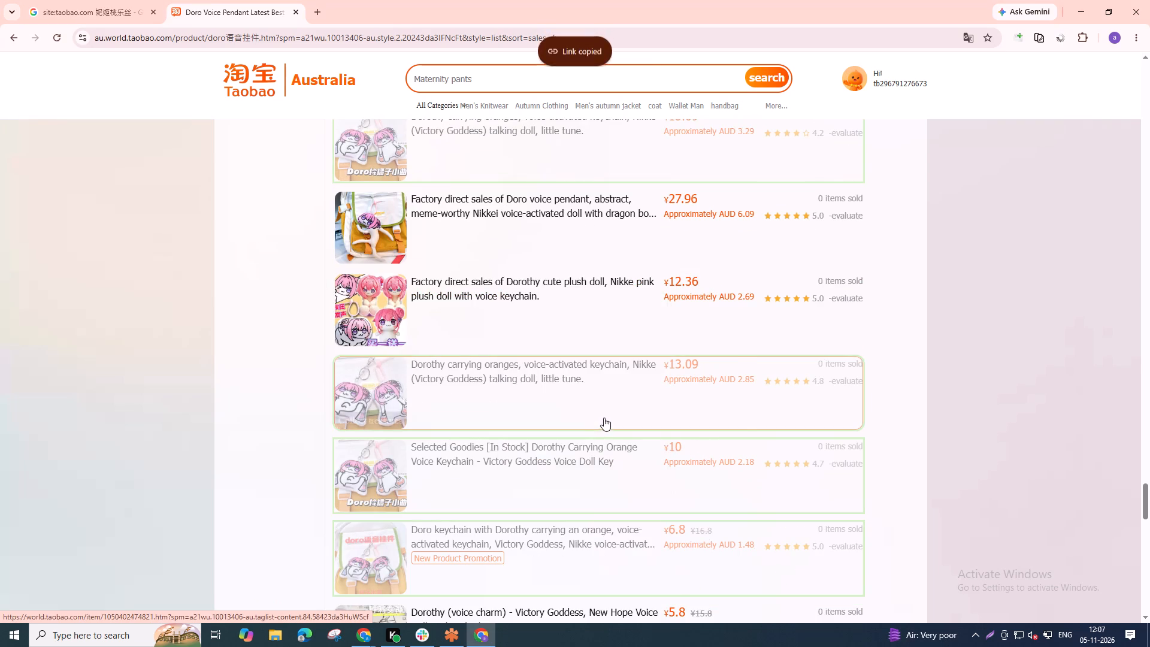
pyautogui.click(490, 415)
pyautogui.hotkey('ctrl', 'v')
# Examine the rest of the Doro voice pendant list for further unmarked Dorothy listings and close that page.
pyautogui.hotkey('alt', 'Tab')
pyautogui.scroll(-7, 501, 416)
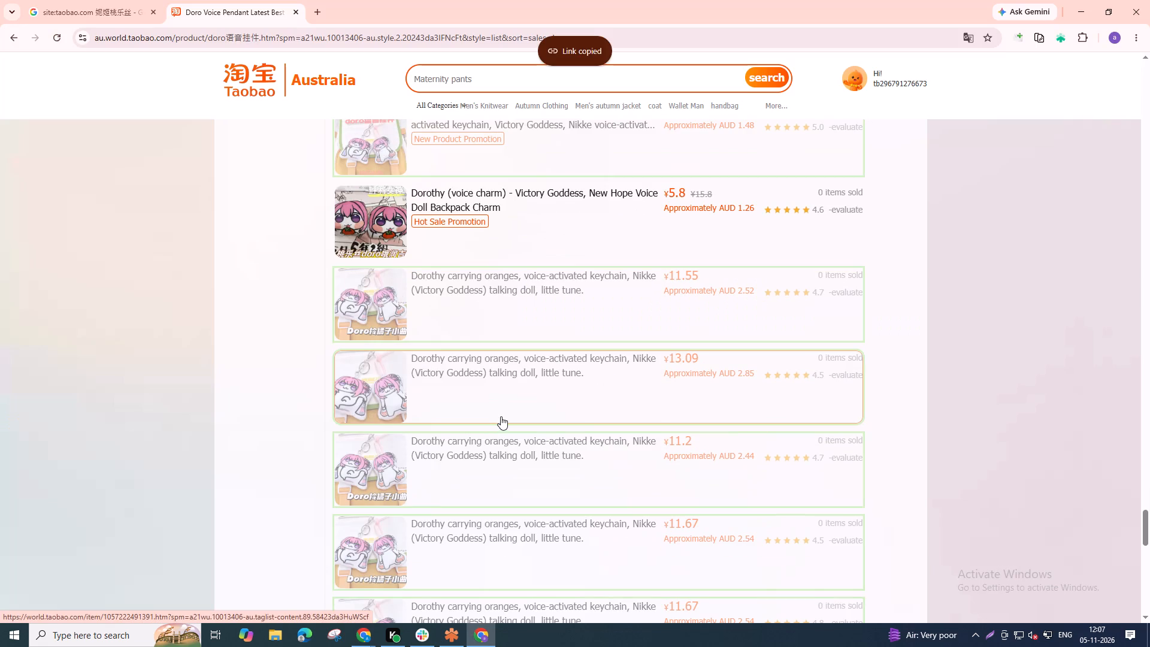
pyautogui.scroll(-14, 583, 382)
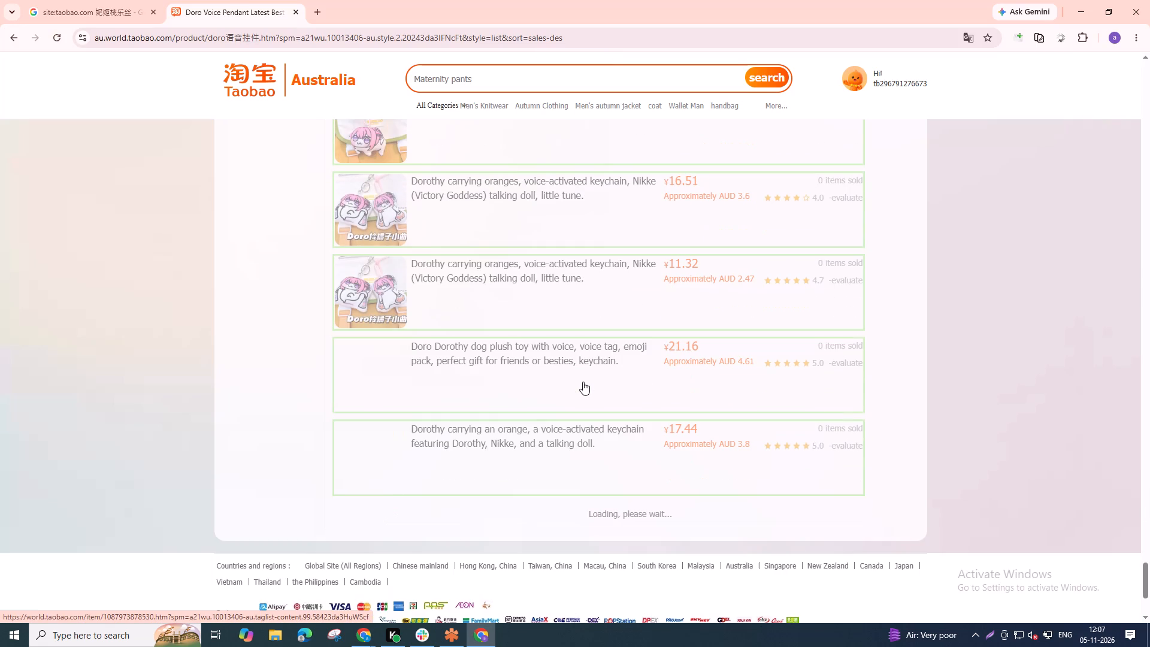
pyautogui.scroll(-2, 583, 382)
pyautogui.scroll(-2, 833, 383)
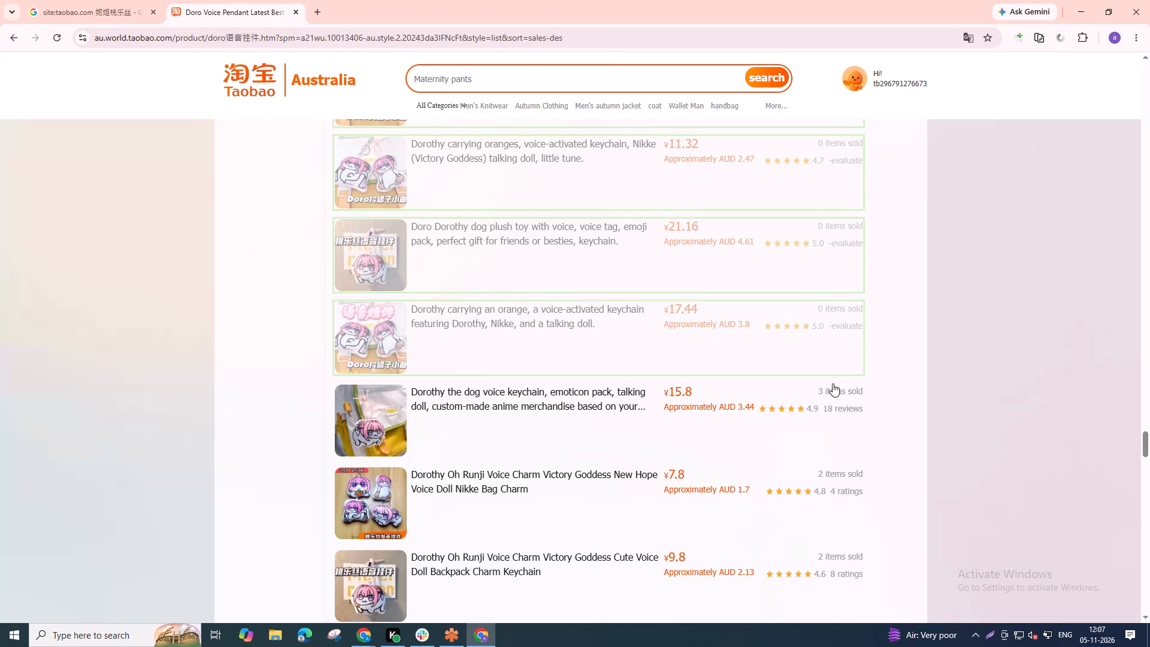
pyautogui.scroll(-9, 833, 383)
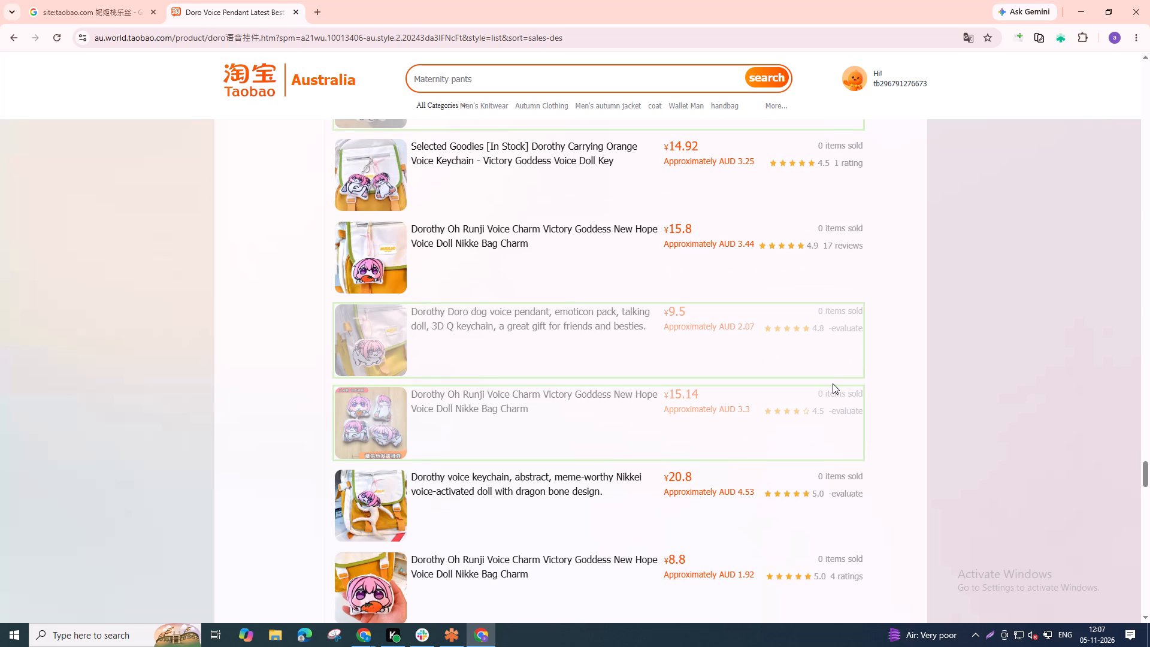
pyautogui.hotkey('ctrl', 'w')
# Open the Top 50件桃乐丝礼服 search result, look over its Dorothy costume listings and close it.
pyautogui.scroll(-2, 683, 386)
pyautogui.scroll(-1, 592, 410)
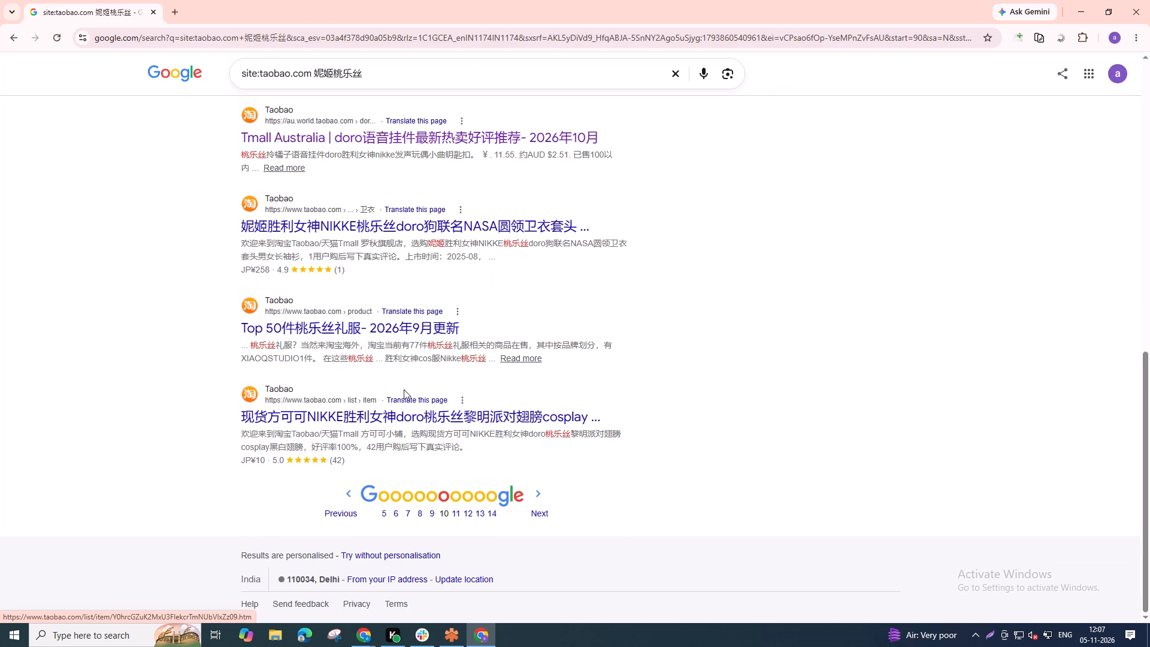
pyautogui.keyDown('ctrl'); pyautogui.click(413, 335); pyautogui.keyUp('ctrl')
pyautogui.click(208, 0)
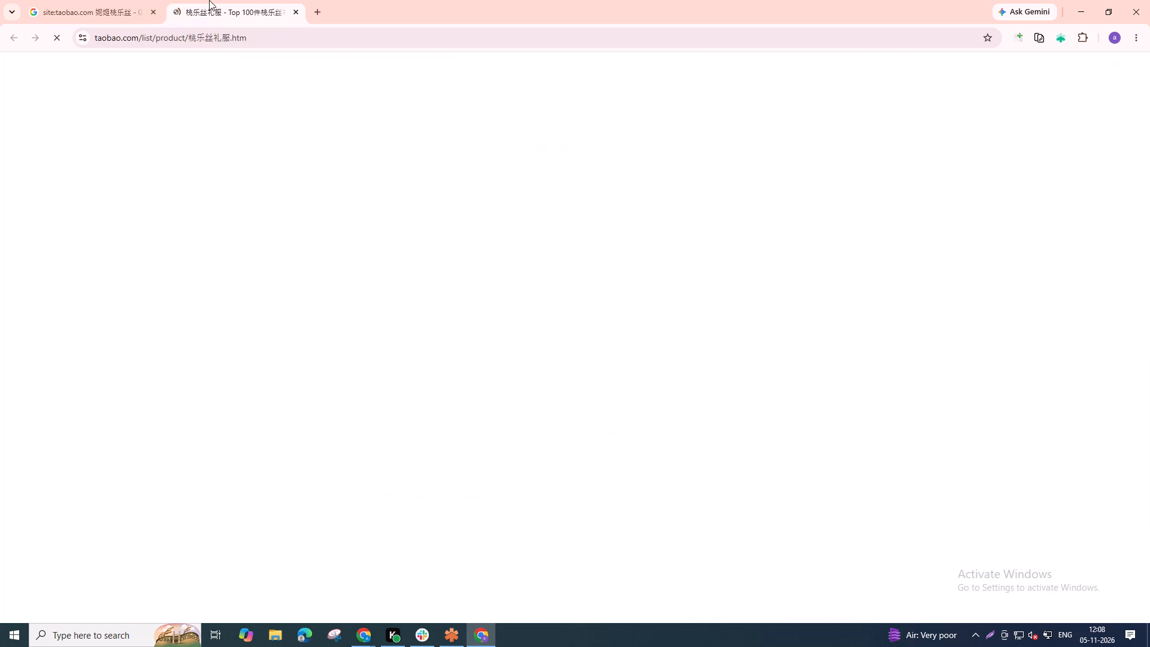
pyautogui.scroll(-6, 918, 286)
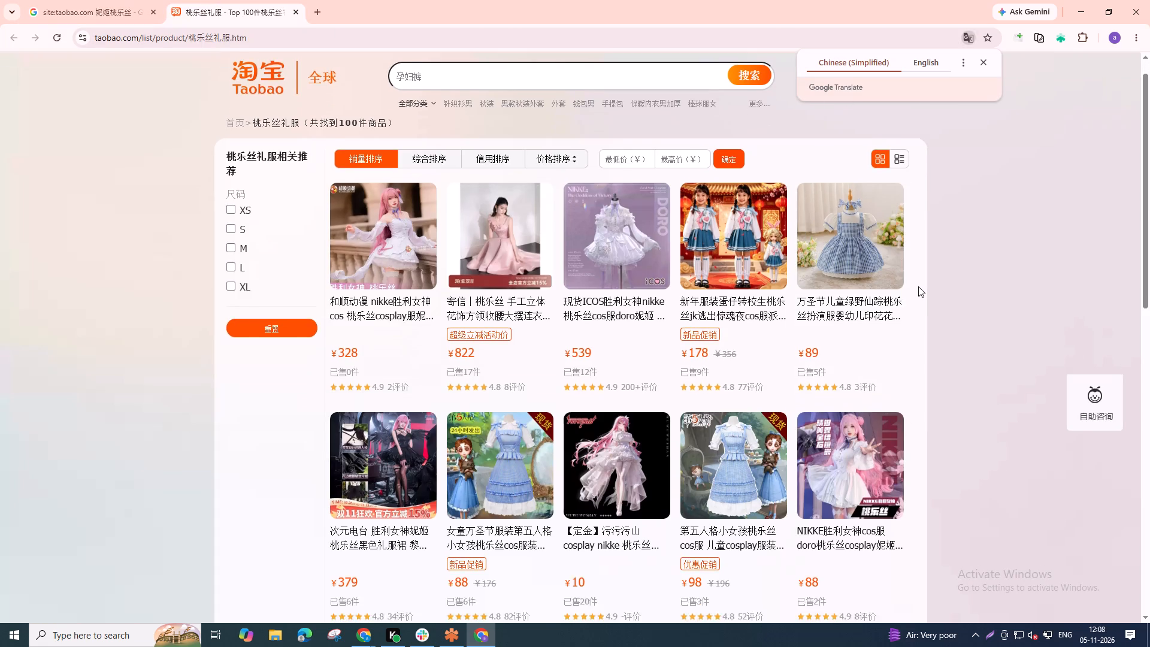
pyautogui.hotkey('ctrl', 'w')
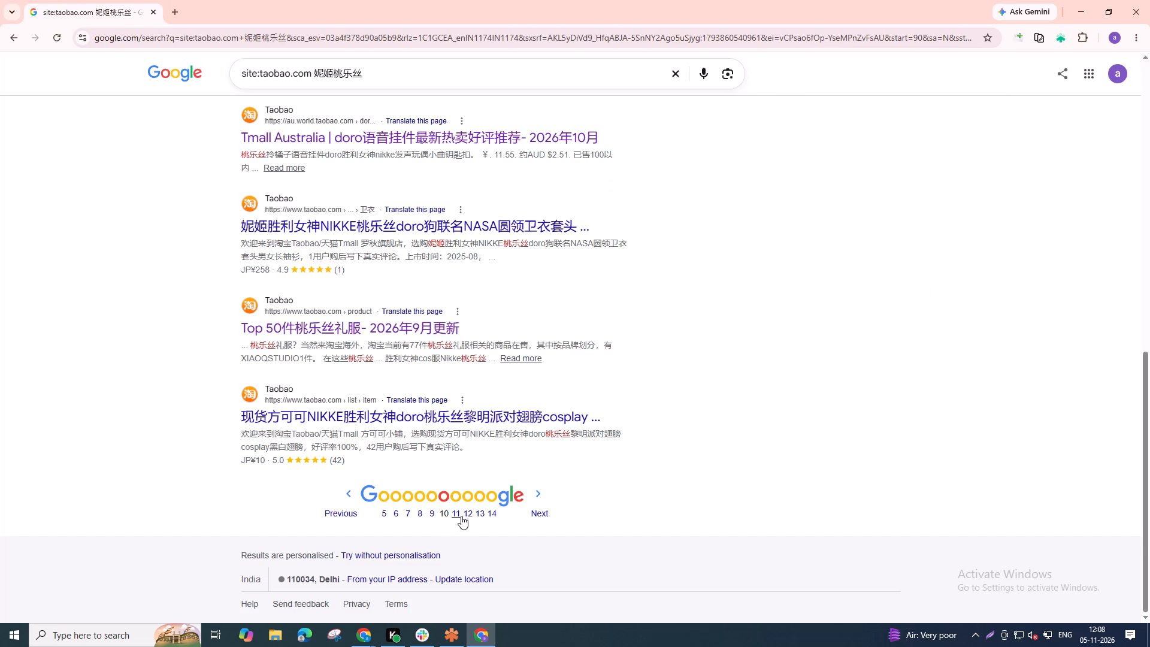
# Go to page 11 of the search results and check the Top 50件桃乐丝礼服 result there.
pyautogui.click(455, 516)
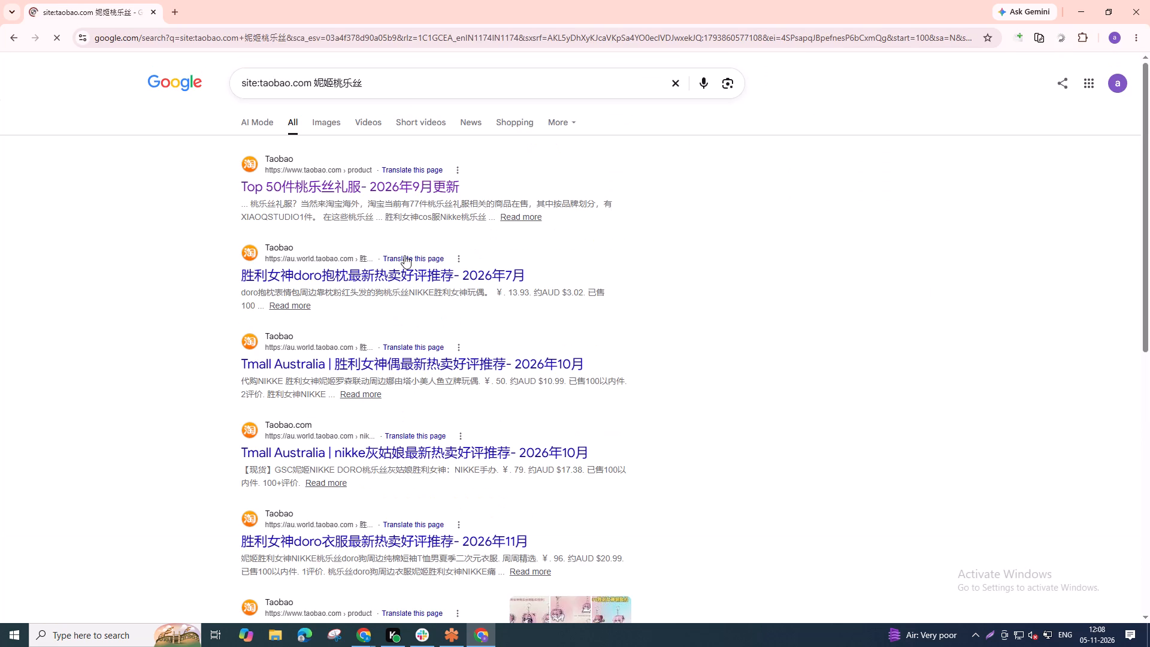
pyautogui.keyDown('ctrl'); pyautogui.click(414, 190); pyautogui.keyUp('ctrl')
pyautogui.click(236, 0)
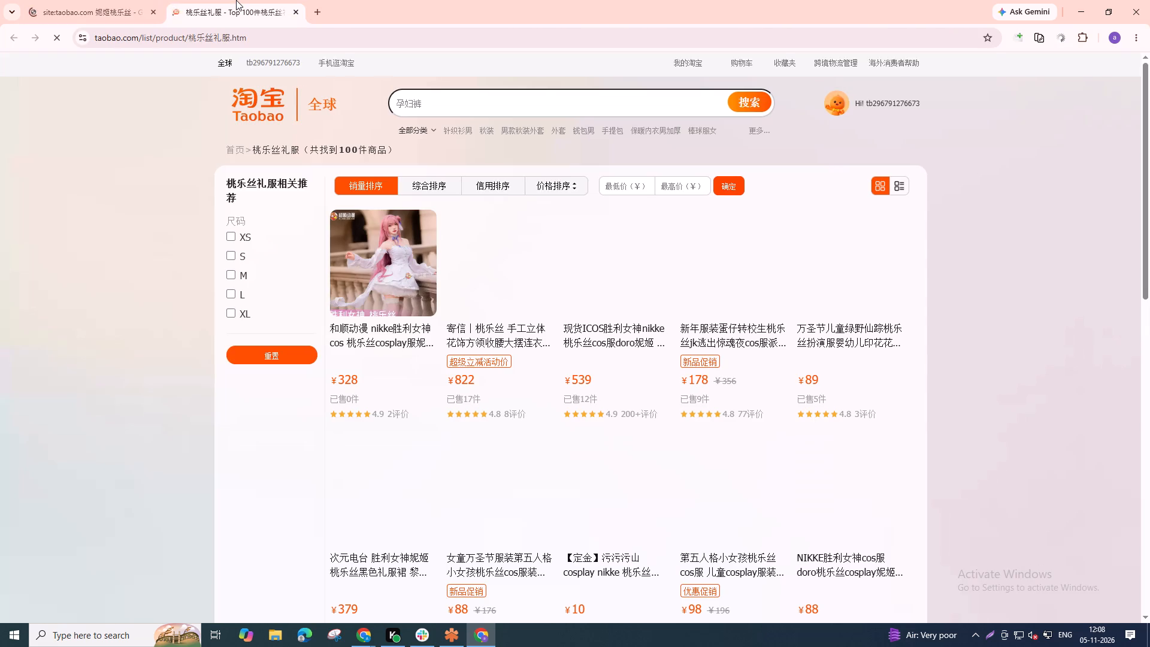
pyautogui.hotkey('ctrl', 'w')
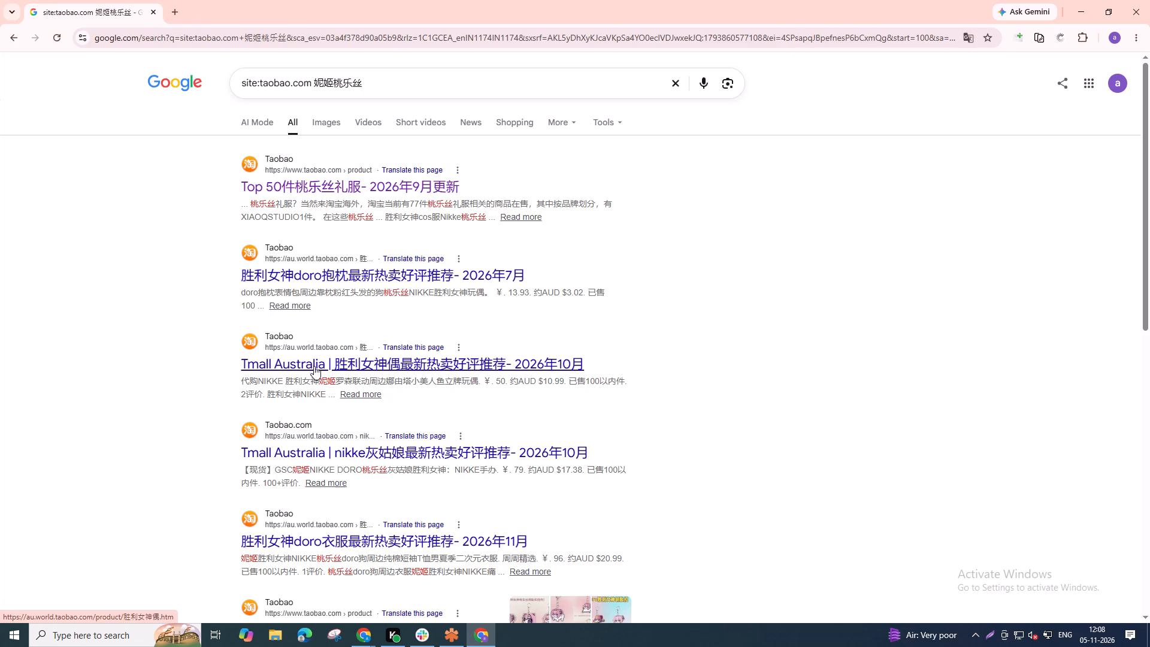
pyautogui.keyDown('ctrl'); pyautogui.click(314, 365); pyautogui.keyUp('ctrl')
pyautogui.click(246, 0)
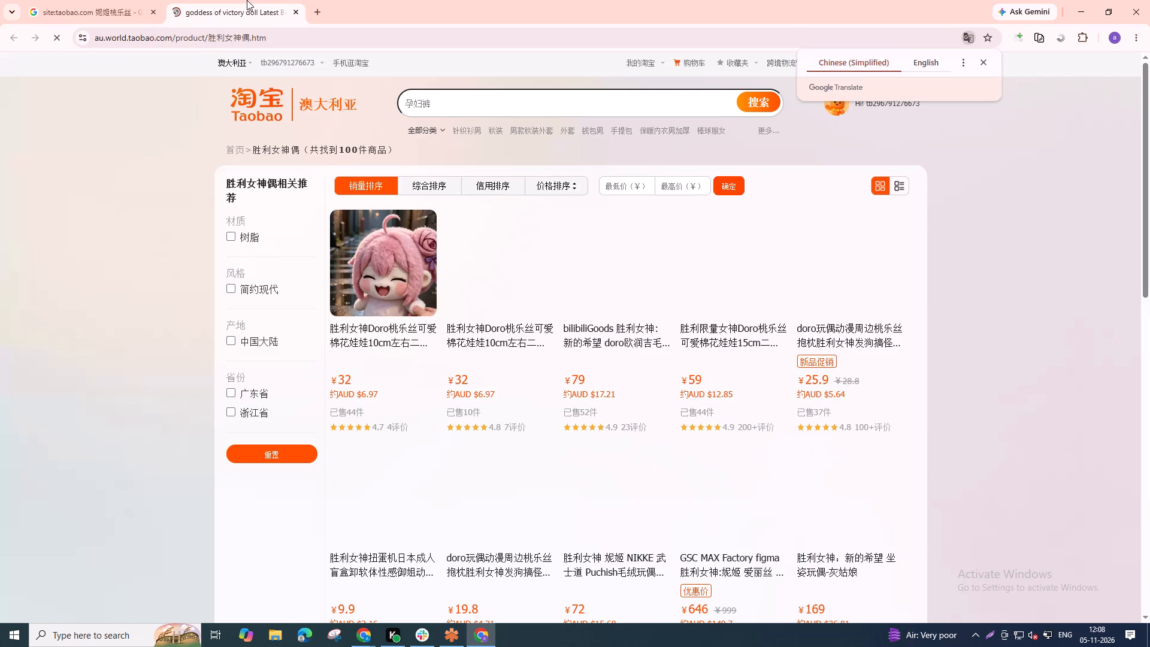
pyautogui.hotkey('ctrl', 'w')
# Open the 胜利女神偶 (goddess of victory doll) Taobao search result and show its products in list view.
pyautogui.keyDown('ctrl'); pyautogui.click(290, 371); pyautogui.keyUp('ctrl')
pyautogui.click(280, 0)
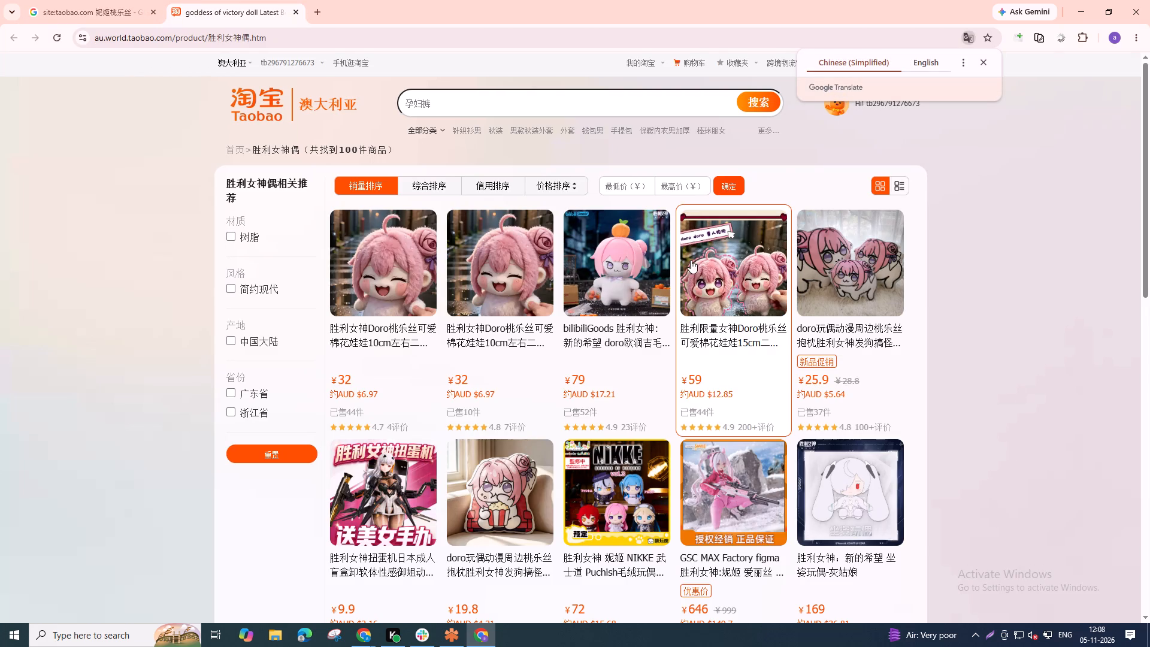
pyautogui.click(898, 182)
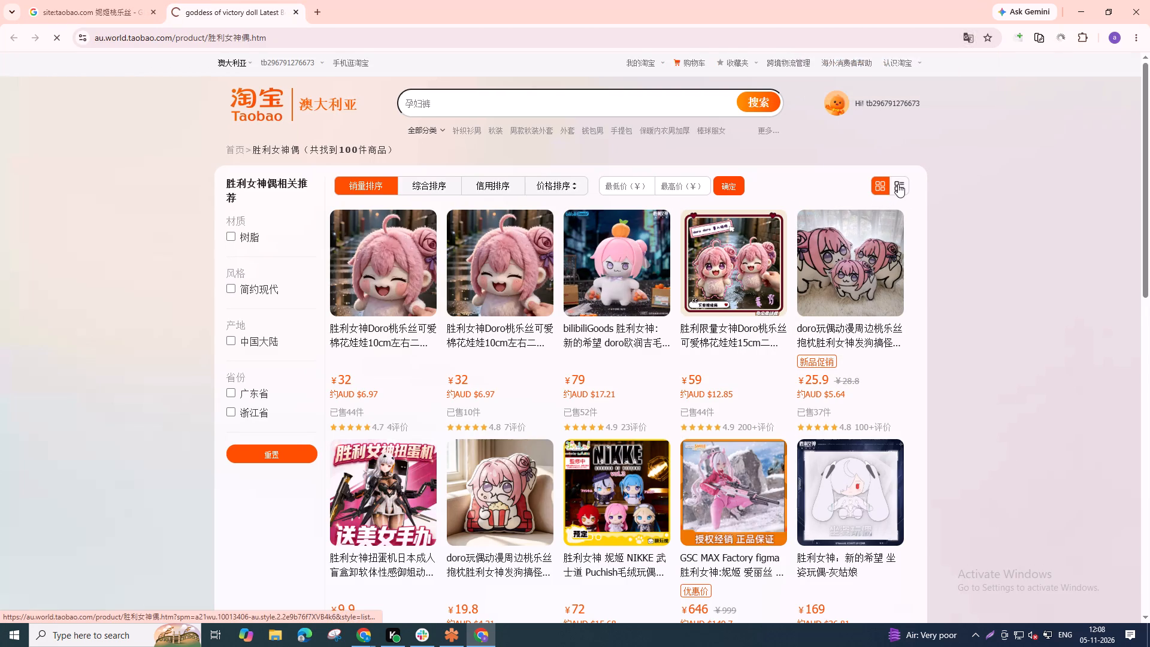
# Copy the link of the unmarked ¥18.62 doro 桃乐丝抱枕 cushion listing and paste it in New Work cell C29829.
pyautogui.scroll(-1, 746, 369)
pyautogui.scroll(-2, 871, 328)
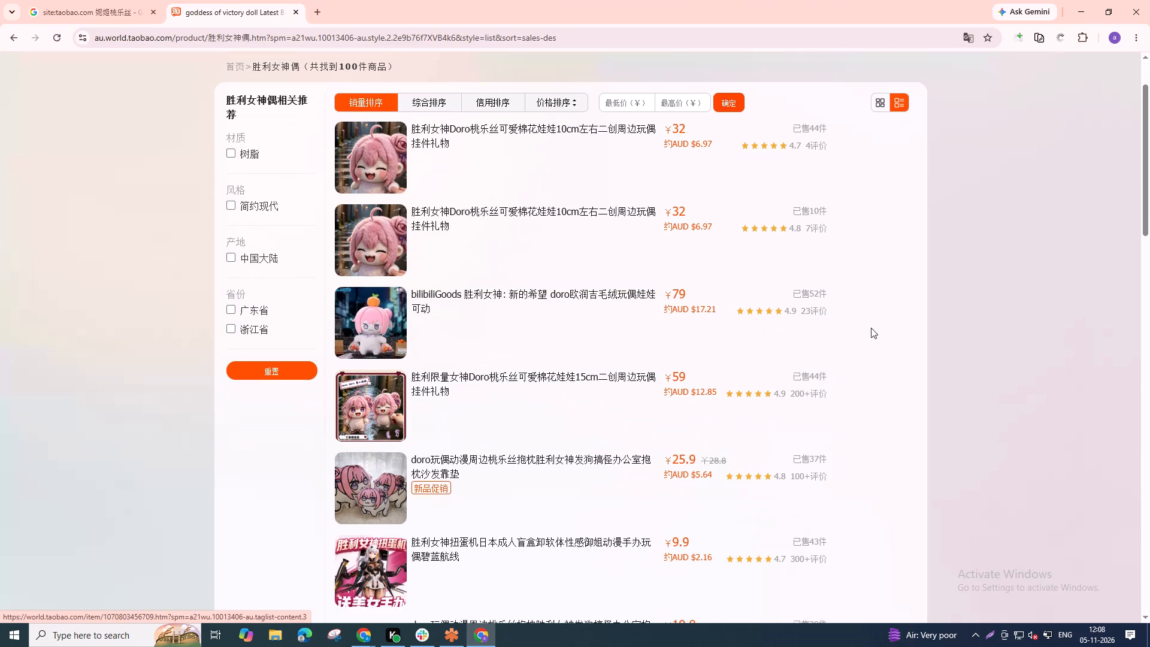
pyautogui.scroll(-5, 892, 324)
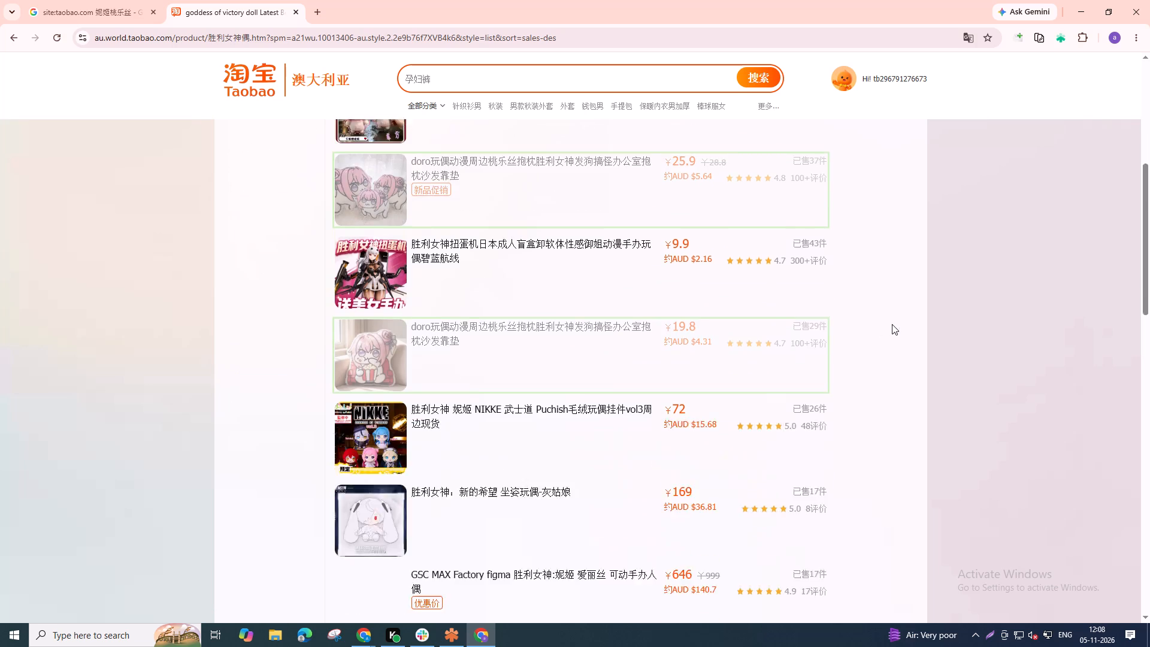
pyautogui.scroll(-8, 892, 324)
pyautogui.scroll(-7, 881, 384)
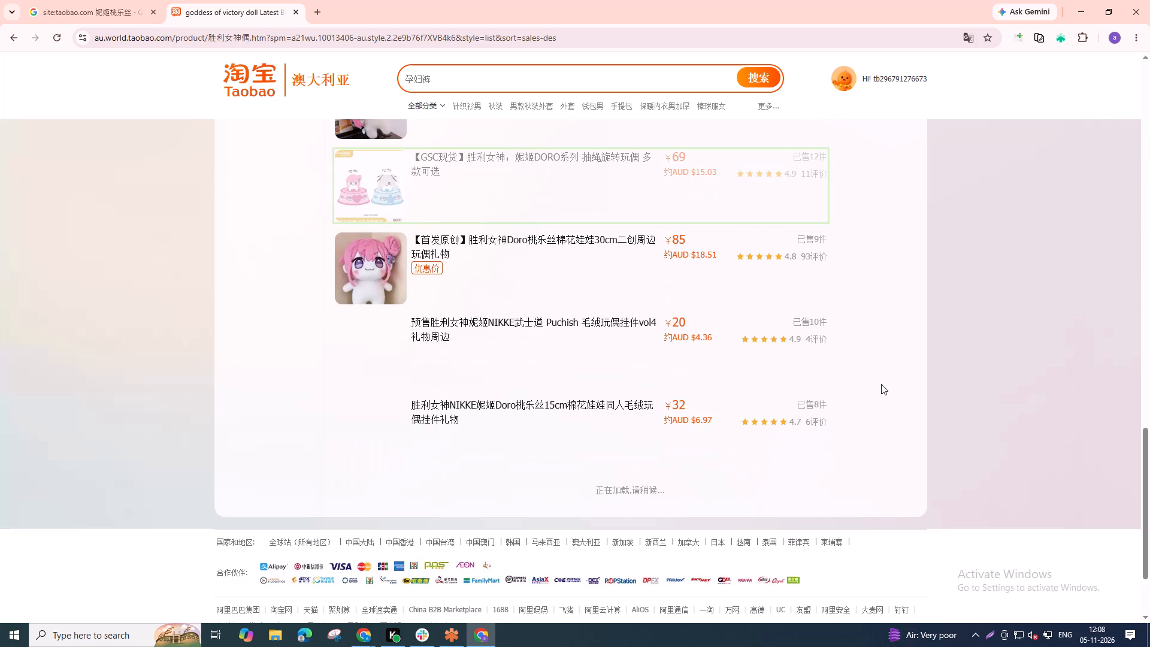
pyautogui.scroll(-4, 881, 384)
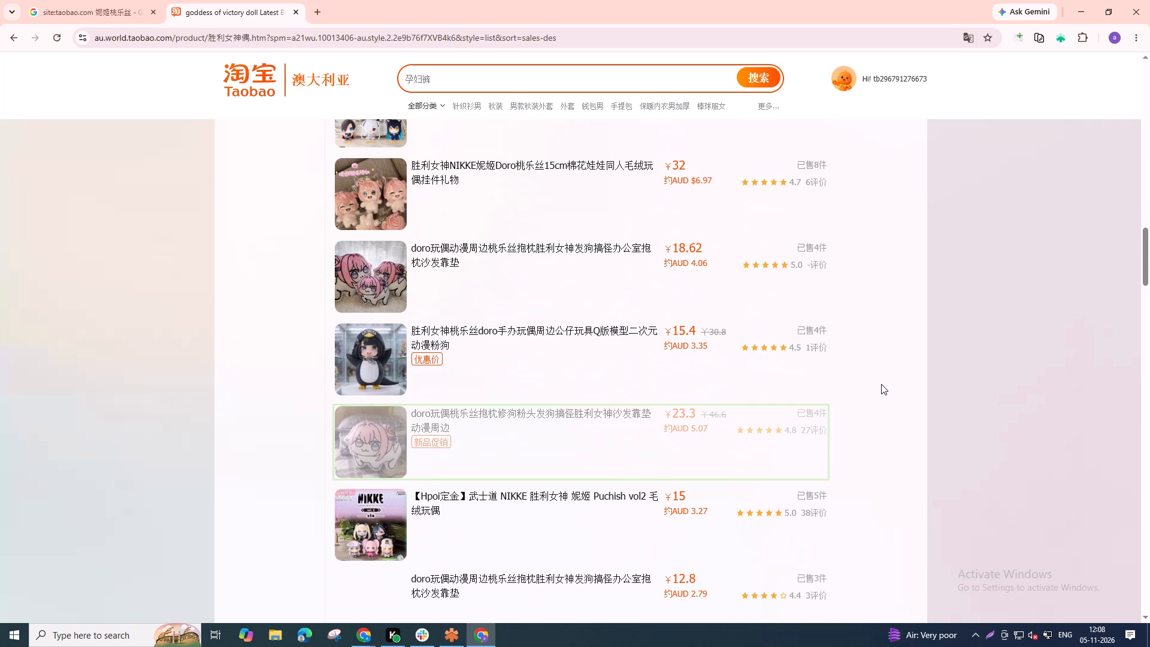
pyautogui.rightClick(543, 252)
pyautogui.click(622, 373)
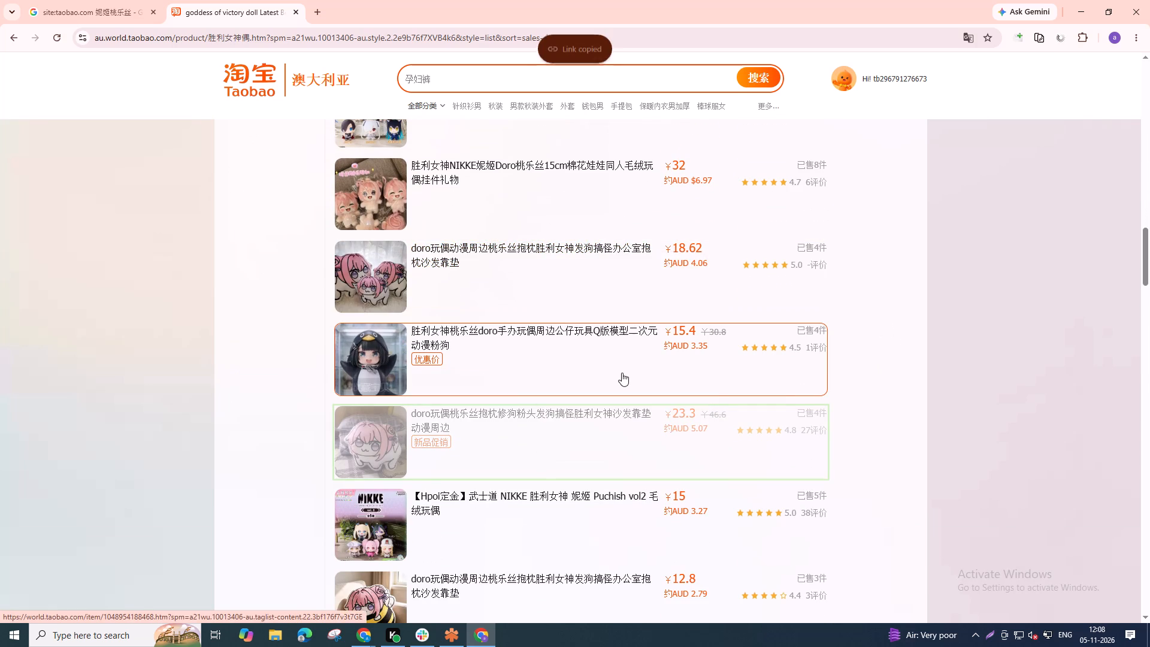
pyautogui.hotkey('alt', 'Tab')
pyautogui.click(502, 435)
pyautogui.hotkey('ctrl', 'v')
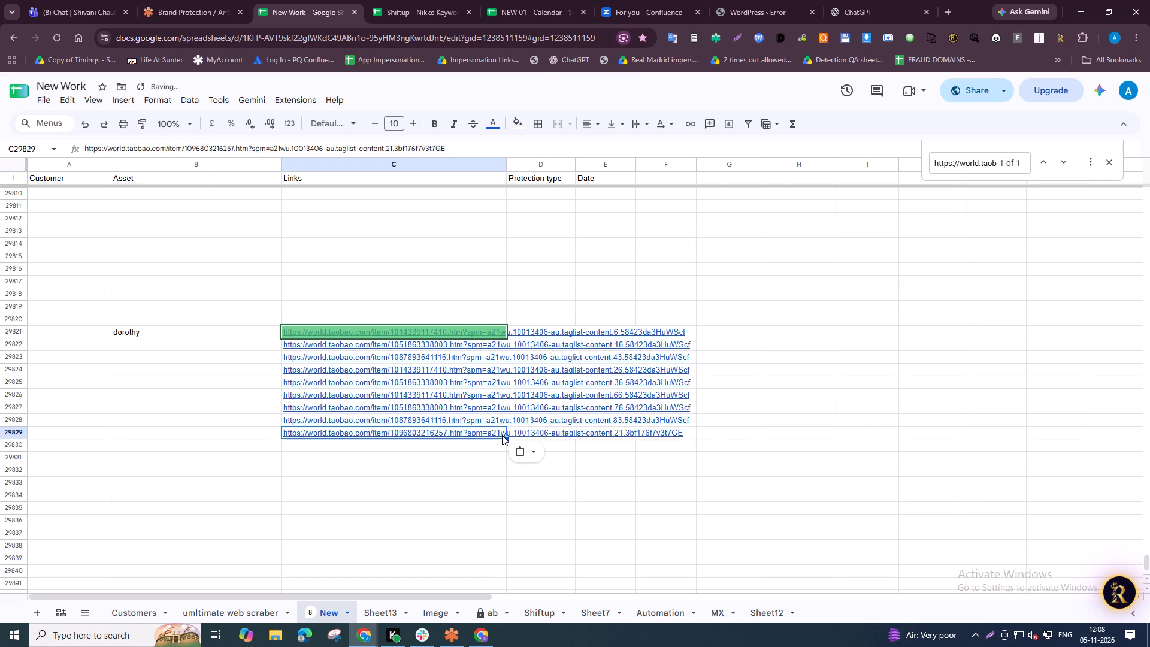
# Examine the rest of the 胜利女神偶 list for further unmarked Dorothy listings, and close that page and the search results.
pyautogui.hotkey('alt', 'Tab')
pyautogui.scroll(-6, 567, 407)
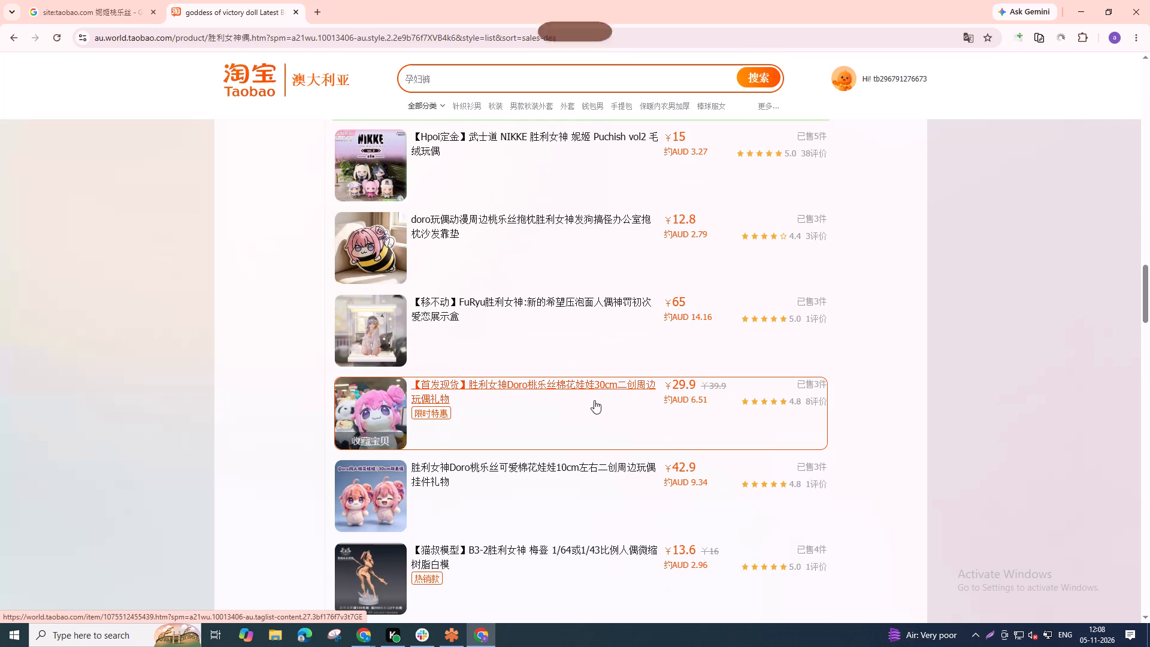
pyautogui.scroll(-11, 963, 447)
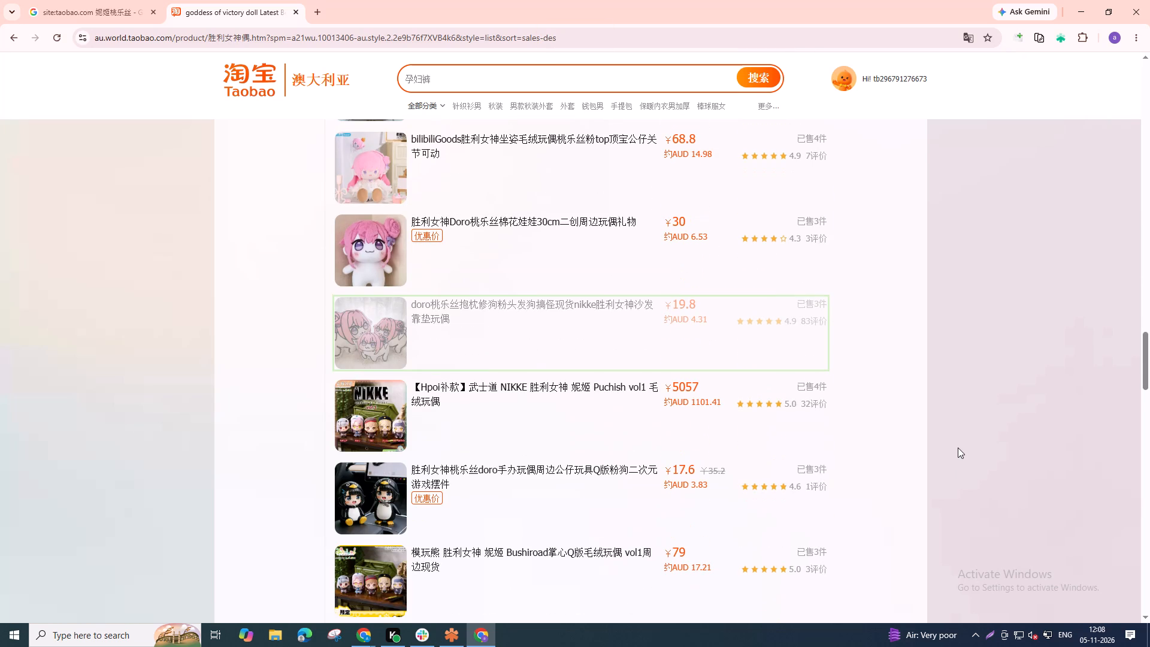
pyautogui.scroll(-8, 957, 448)
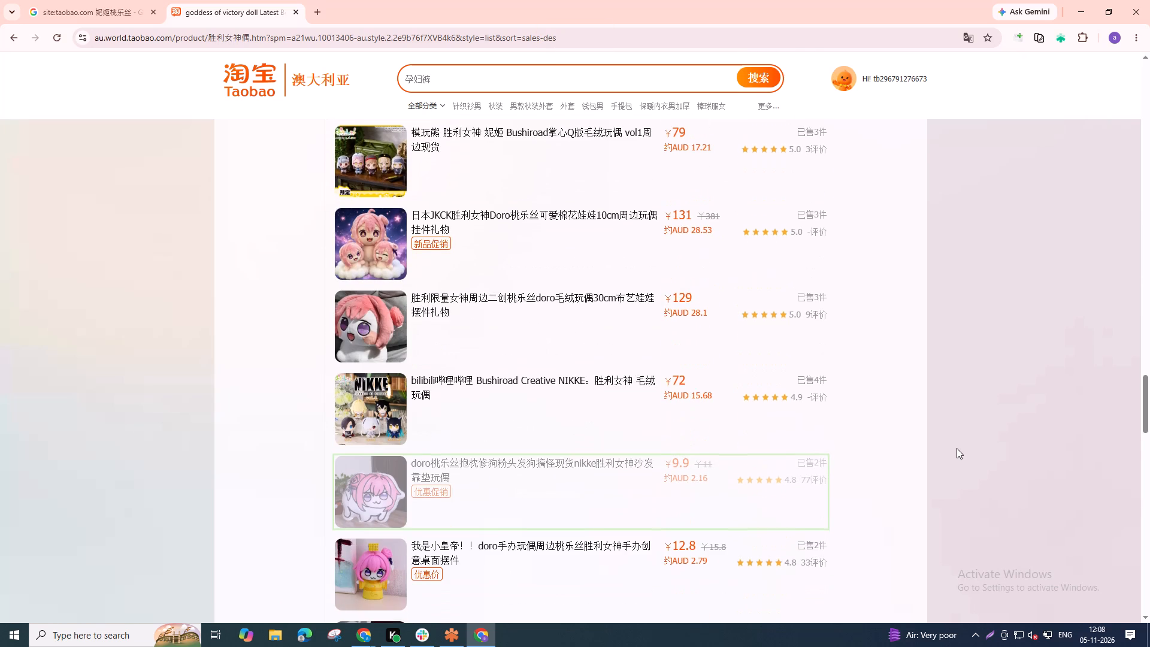
pyautogui.scroll(-12, 957, 448)
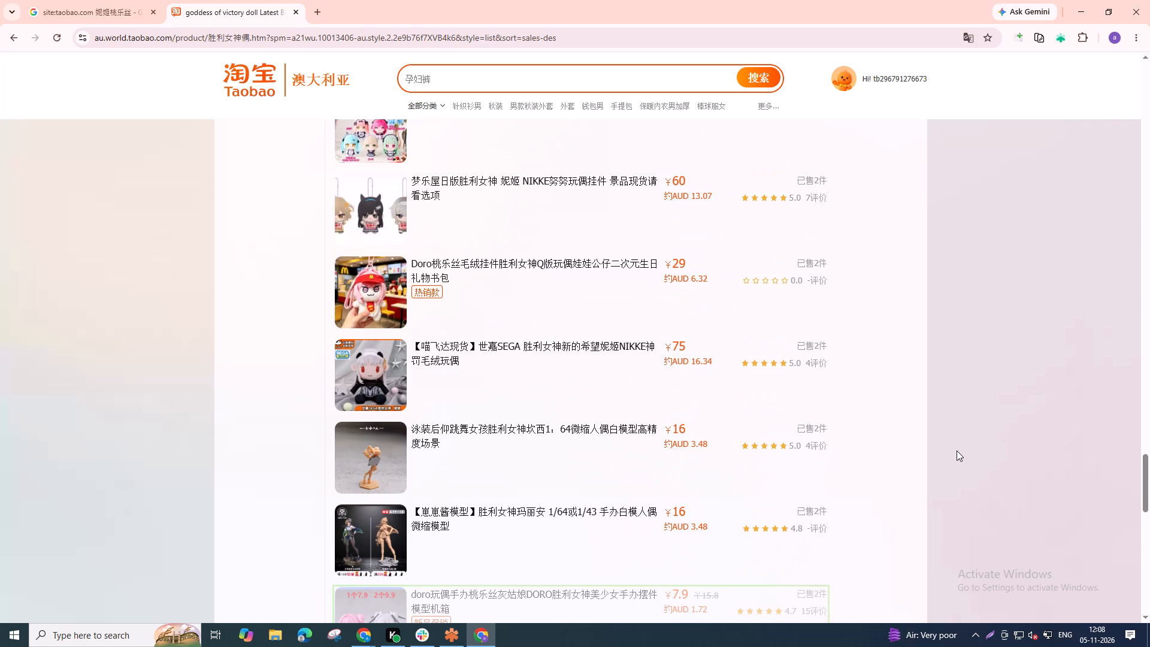
pyautogui.scroll(-12, 957, 451)
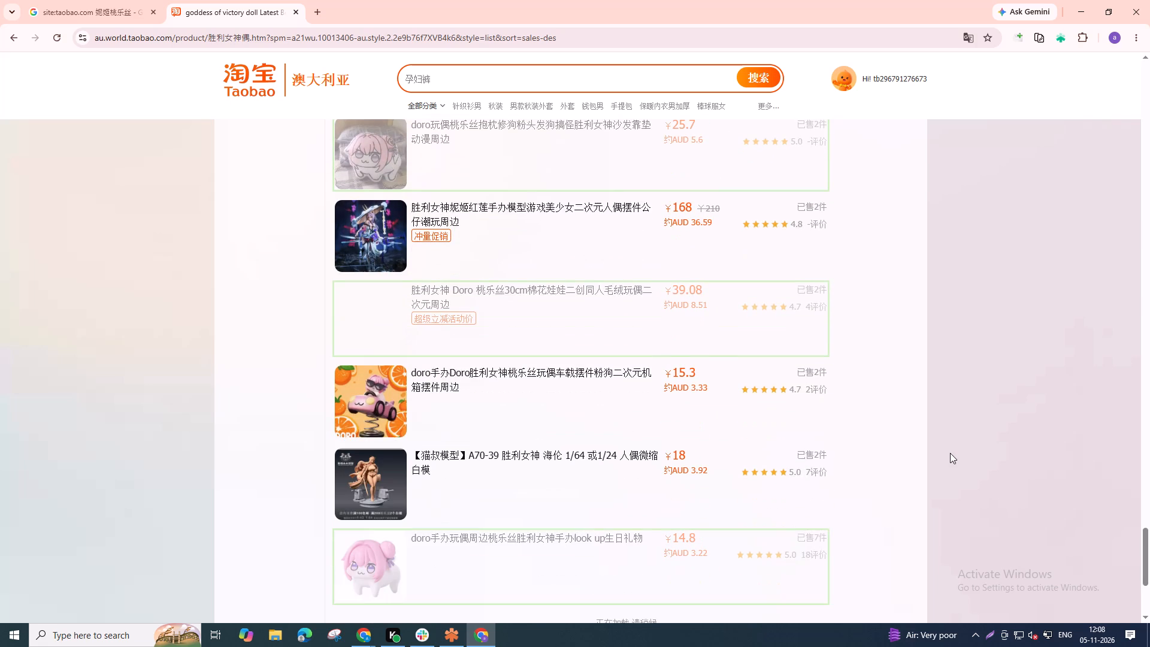
pyautogui.scroll(-7, 950, 453)
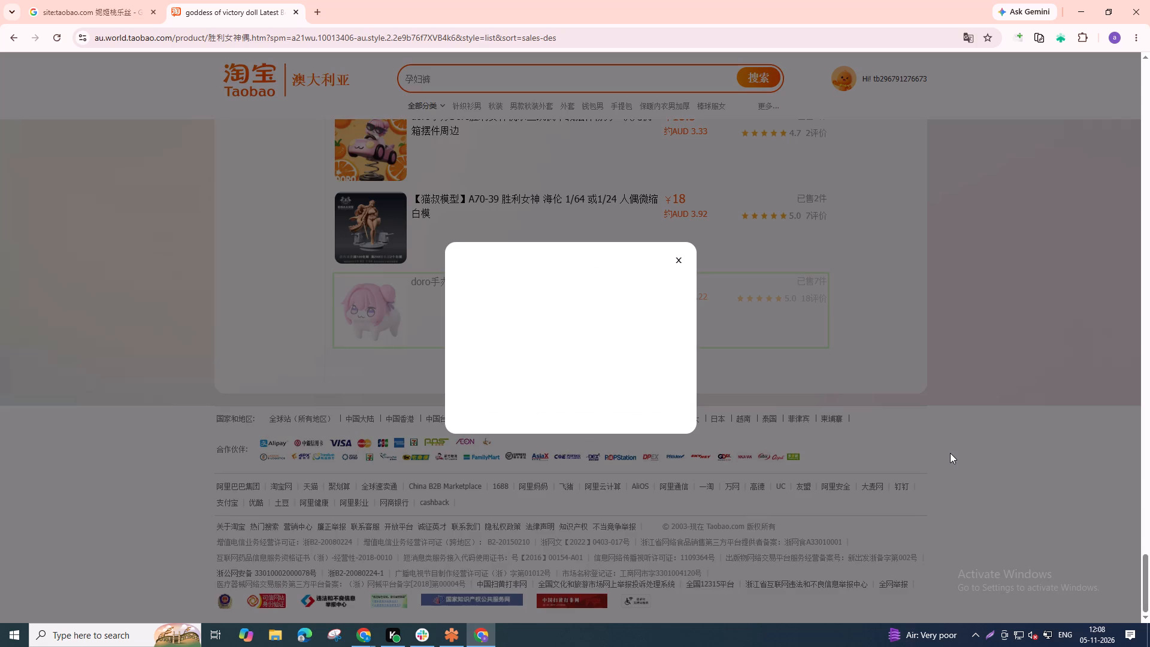
pyautogui.hotkey('ctrl', 'w')
pyautogui.hotkey('ctrl', 'w')
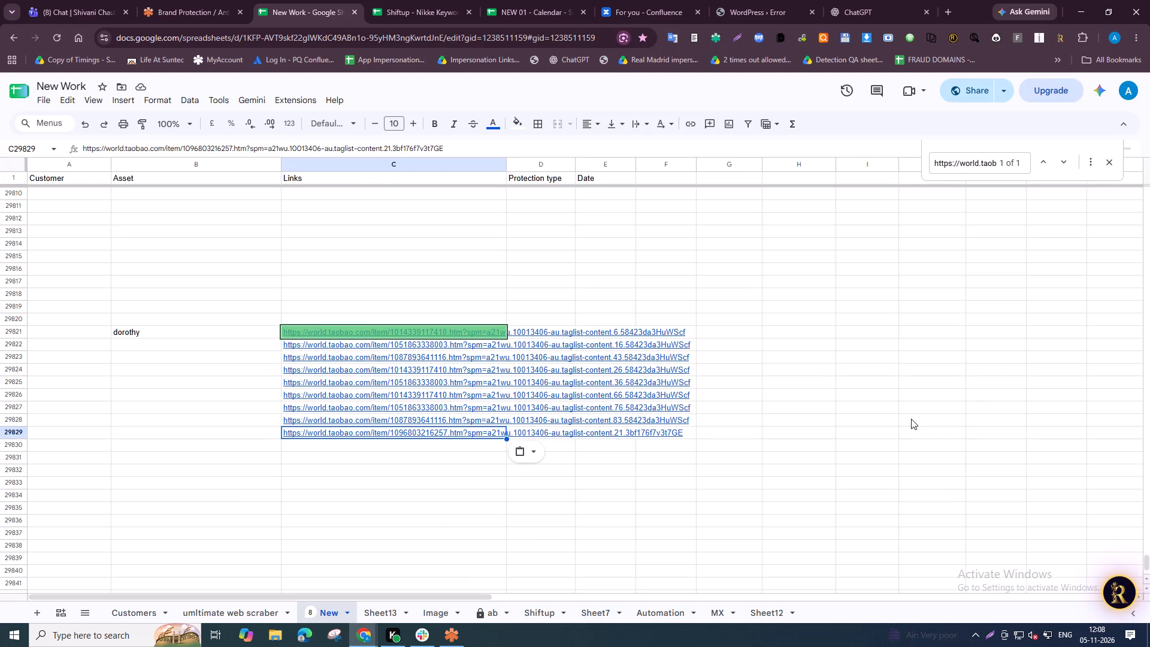
# Copy all the collected Dorothy links, C29821 to C29829, in the New Work sheet.
pyautogui.hotkey('ctrl', 'shift', 'Up')
pyautogui.hotkey('ctrl', 'c')
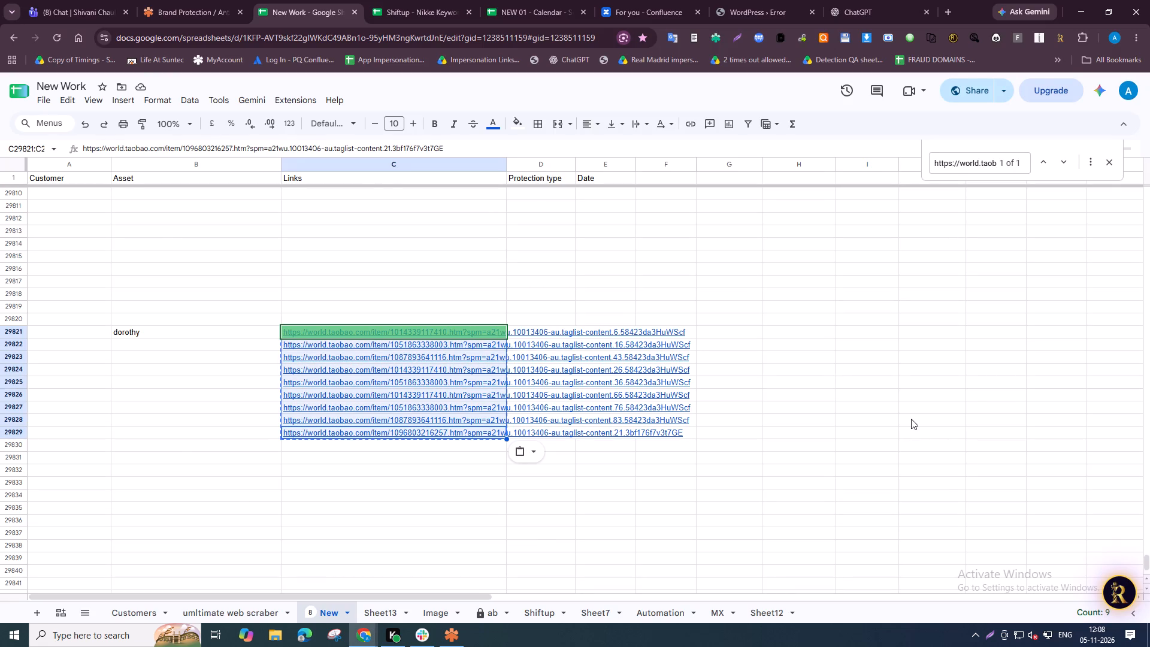
# Start a new incident in the Red Points portal and set its customer to Shiftup Corp.
pyautogui.click(162, 0)
pyautogui.scroll(-9, 237, 437)
pyautogui.scroll(-10, 259, 536)
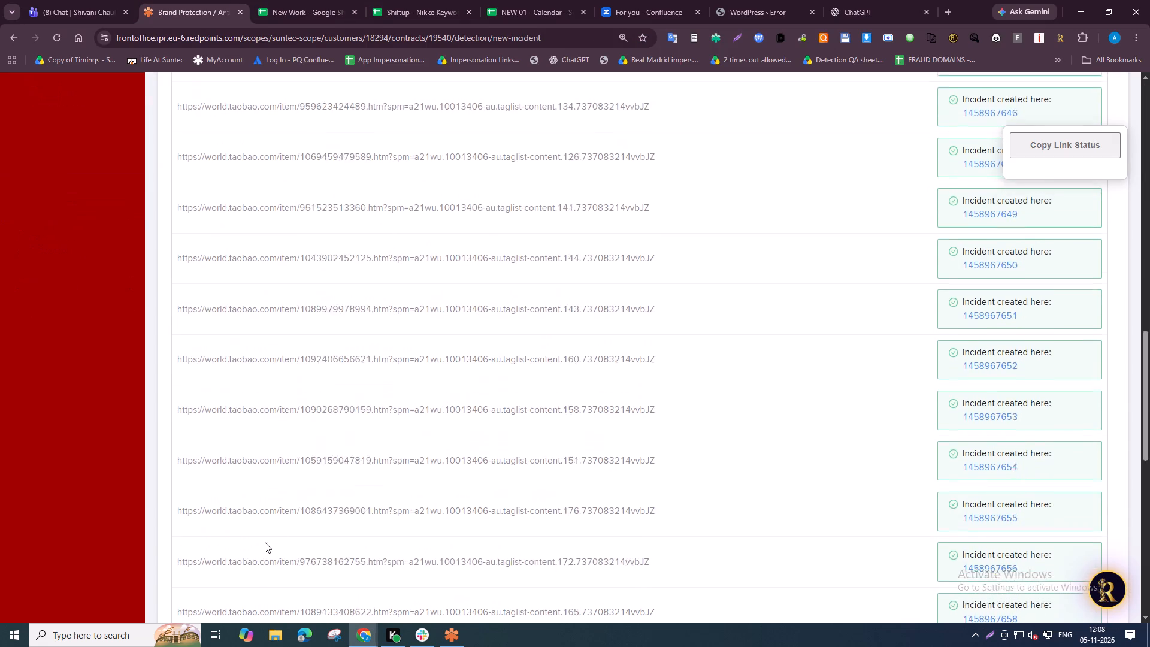
pyautogui.scroll(-20, 265, 542)
pyautogui.scroll(-1, 265, 542)
pyautogui.click(282, 518)
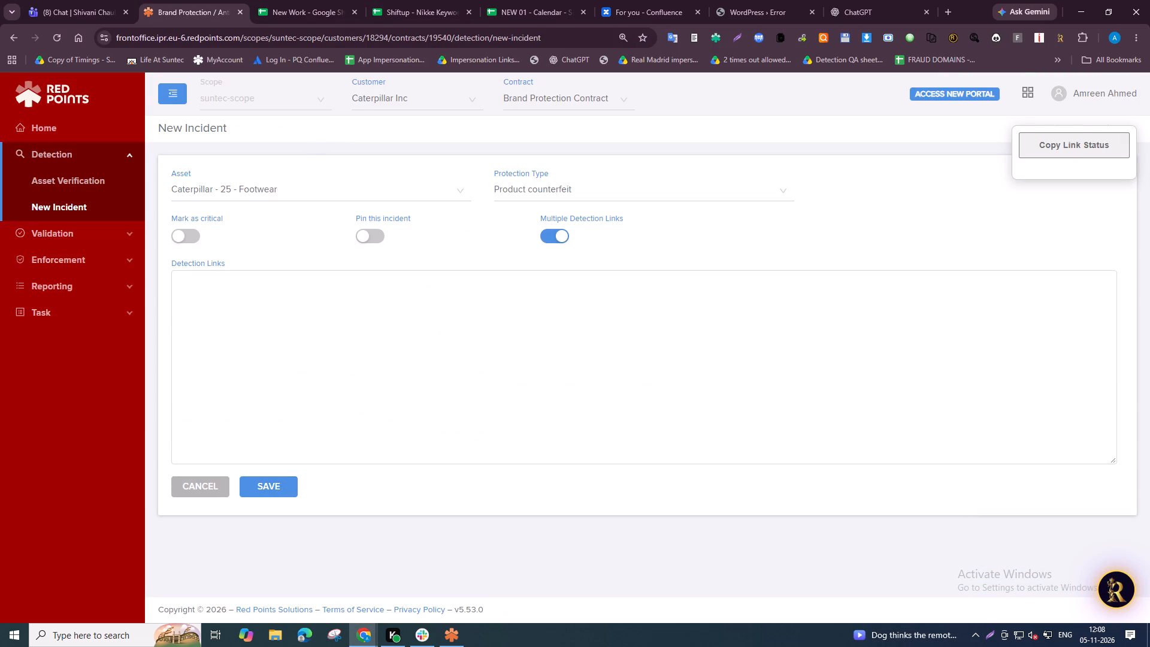
pyautogui.click(368, 106)
pyautogui.write('shift')
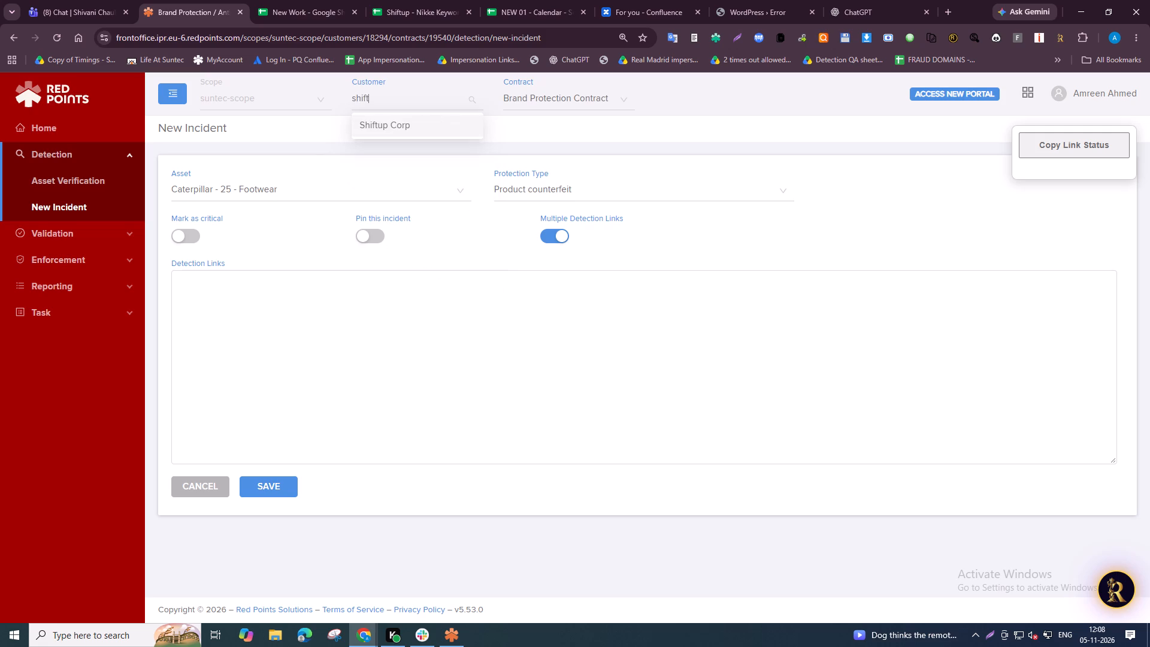
pyautogui.click(380, 119)
# Go back to the New Work sheet and look over the uploaded Caterpillar rows above the Dorothy links.
pyautogui.click(306, 0)
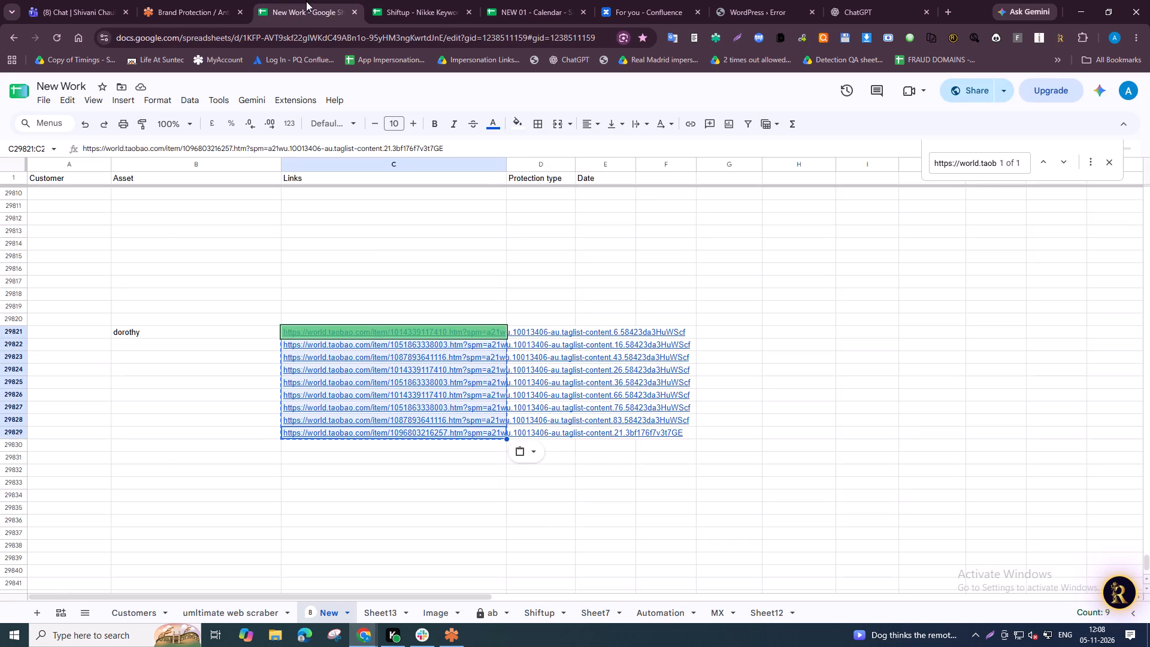
pyautogui.scroll(12, 408, 292)
pyautogui.scroll(-2, 414, 314)
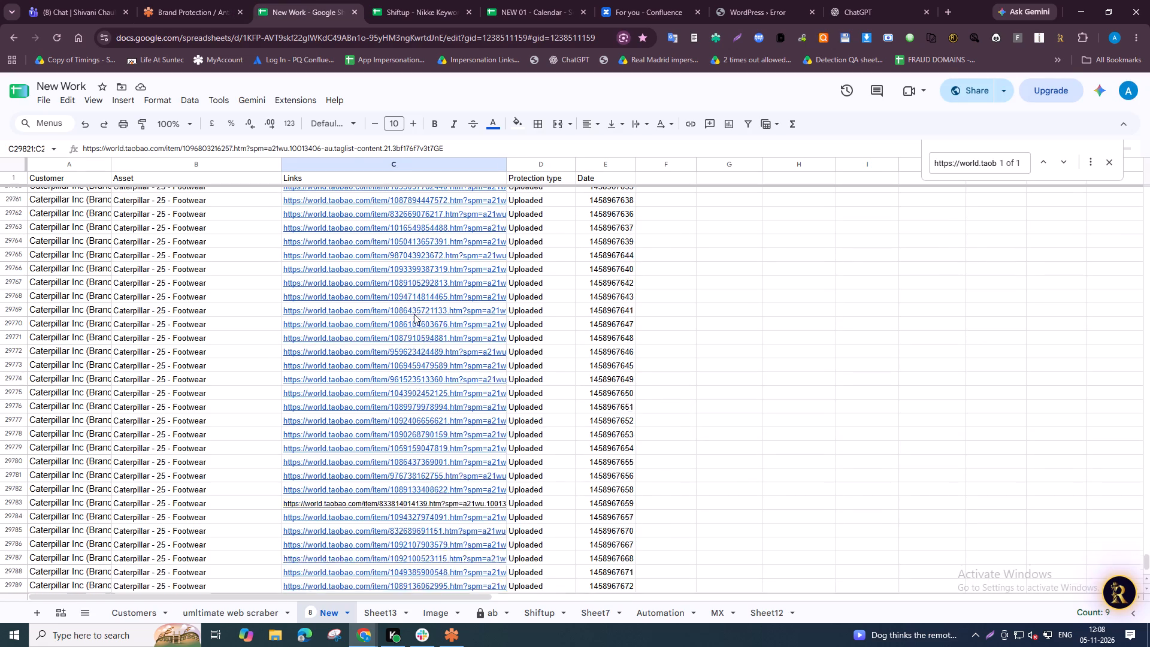
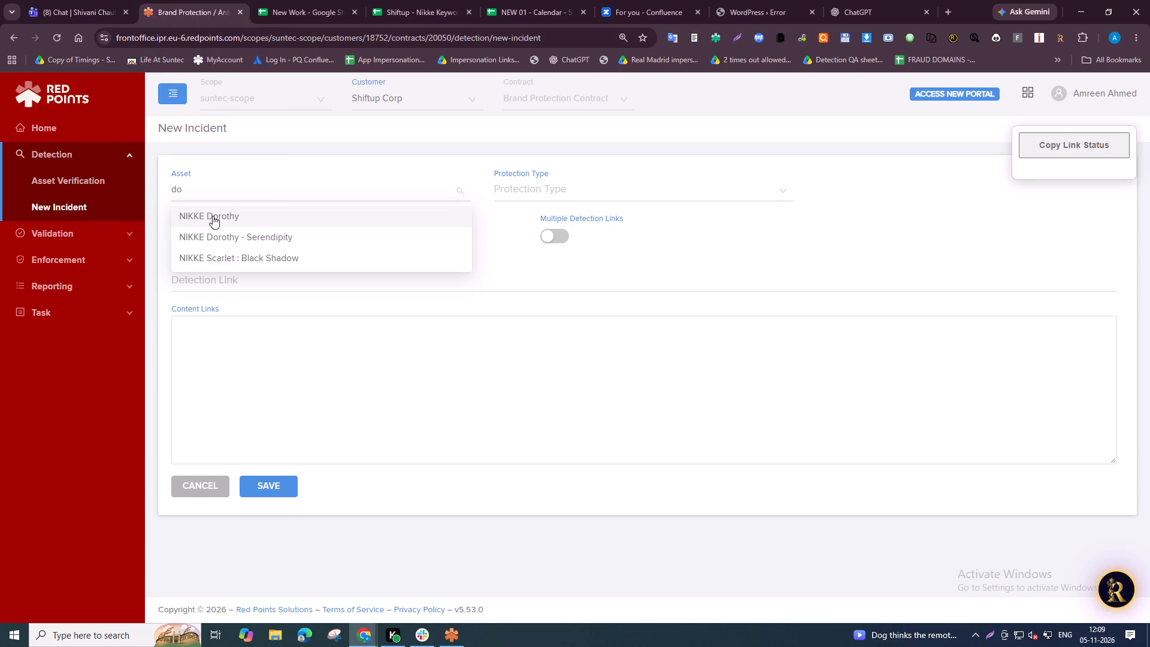
# Set the new incident's asset to NIKKE Dorothy and protection type to Copyright artwork, and enable multiple detection links.
pyautogui.click(220, 223)
pyautogui.click(561, 189)
pyautogui.click(567, 238)
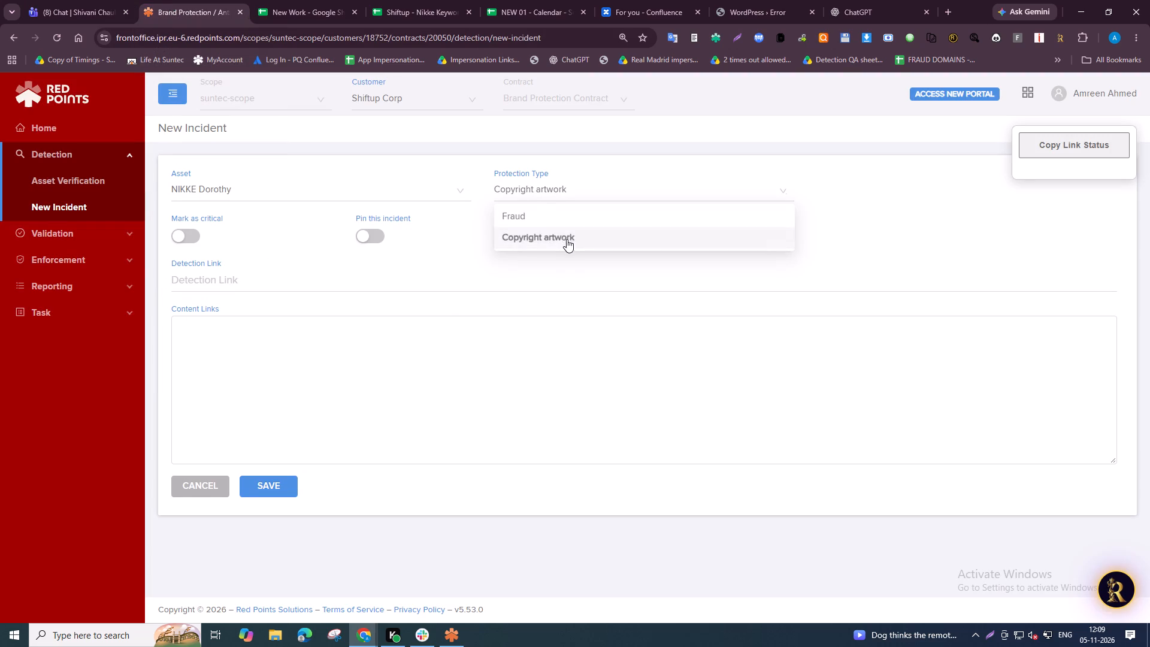
pyautogui.click(562, 237)
# Copy the Dorothy links C29821 to C29829 from New Work into the incident's detection links and save the incidents.
pyautogui.click(574, 317)
pyautogui.hotkey('ctrl', 'v')
pyautogui.click(399, 0)
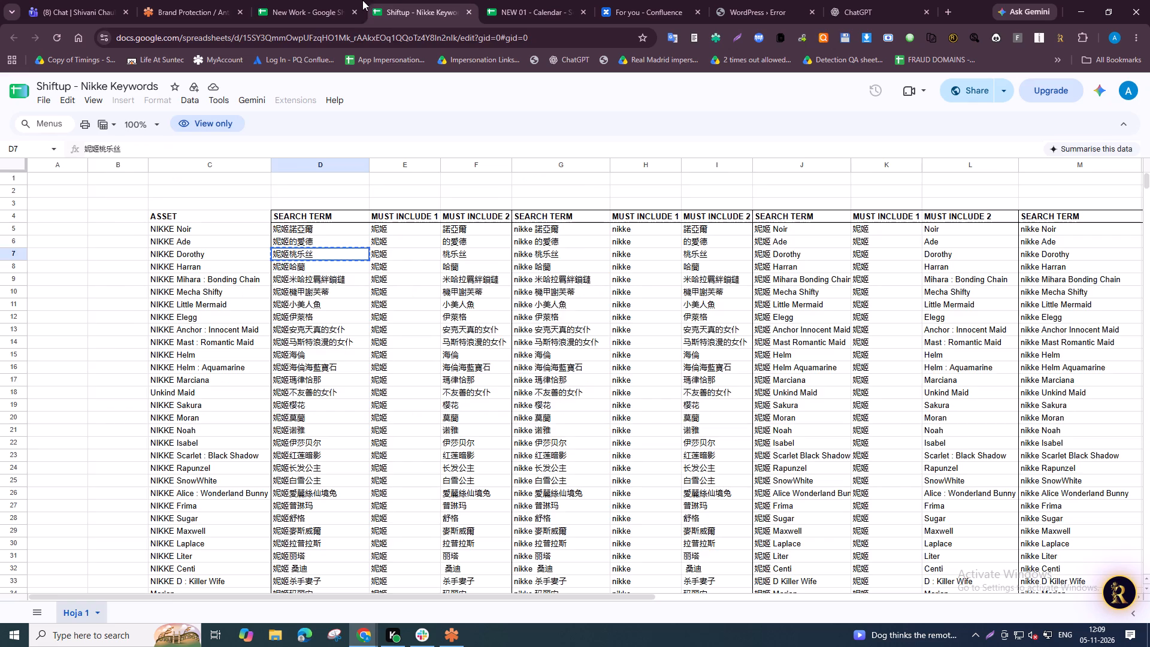
pyautogui.click(317, 0)
pyautogui.scroll(-5, 385, 415)
pyautogui.hotkey('ctrl', 'c')
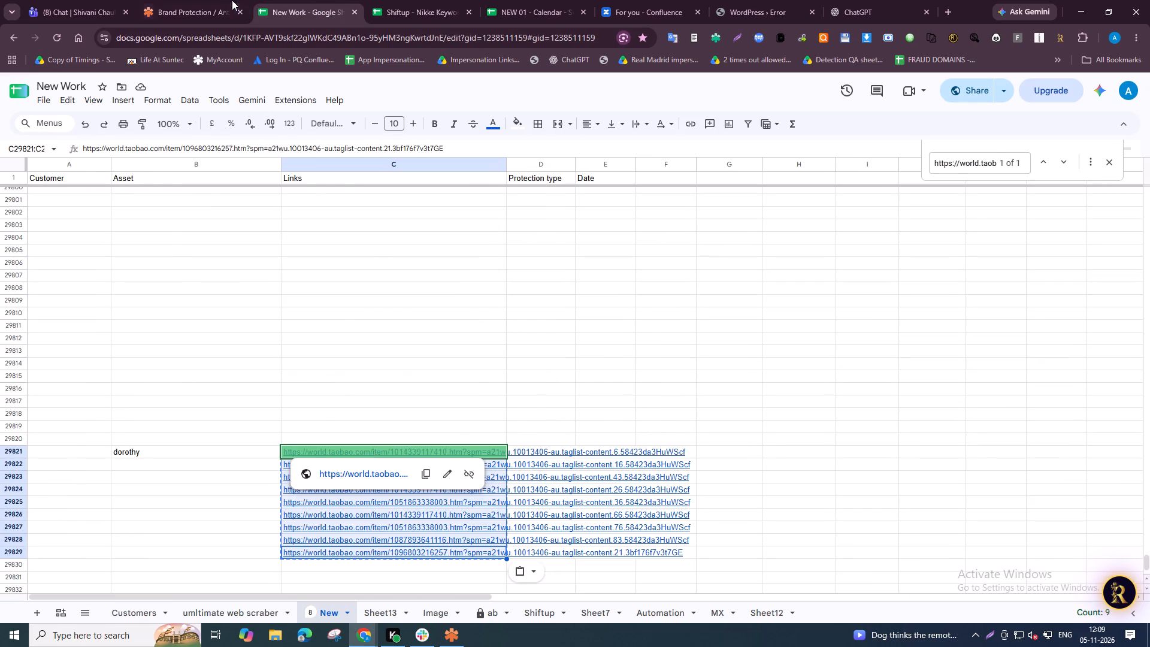
pyautogui.click(232, 0)
pyautogui.click(320, 380)
pyautogui.hotkey('ctrl', 'a')
pyautogui.press('Delete')
pyautogui.hotkey('ctrl', 'v')
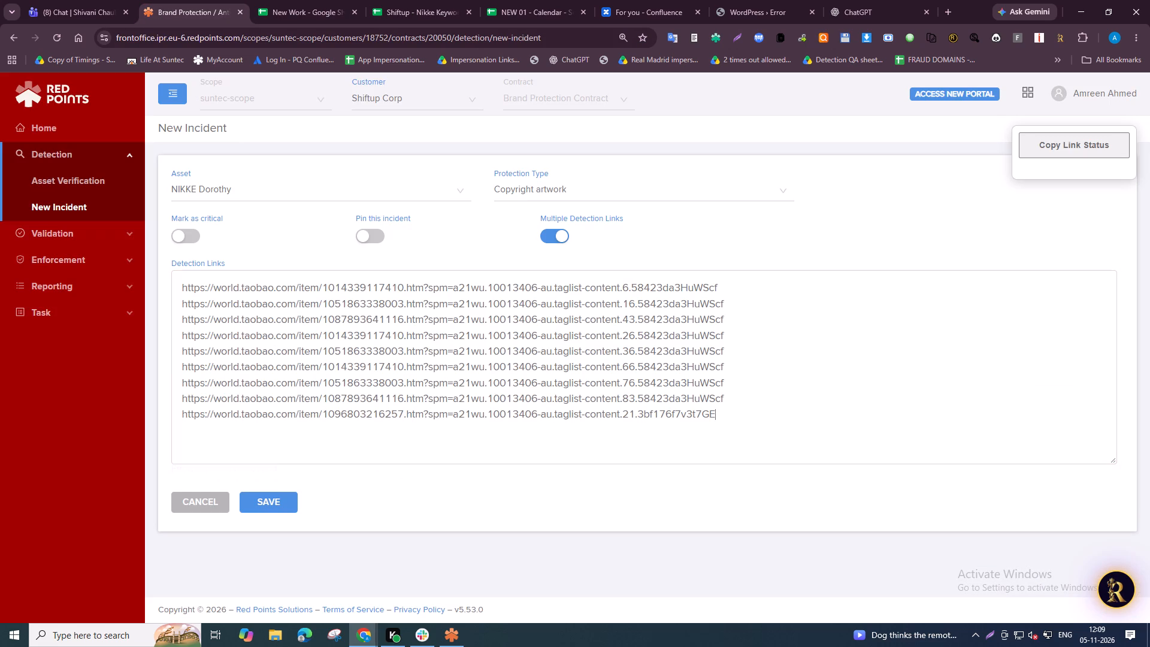
pyautogui.click(291, 491)
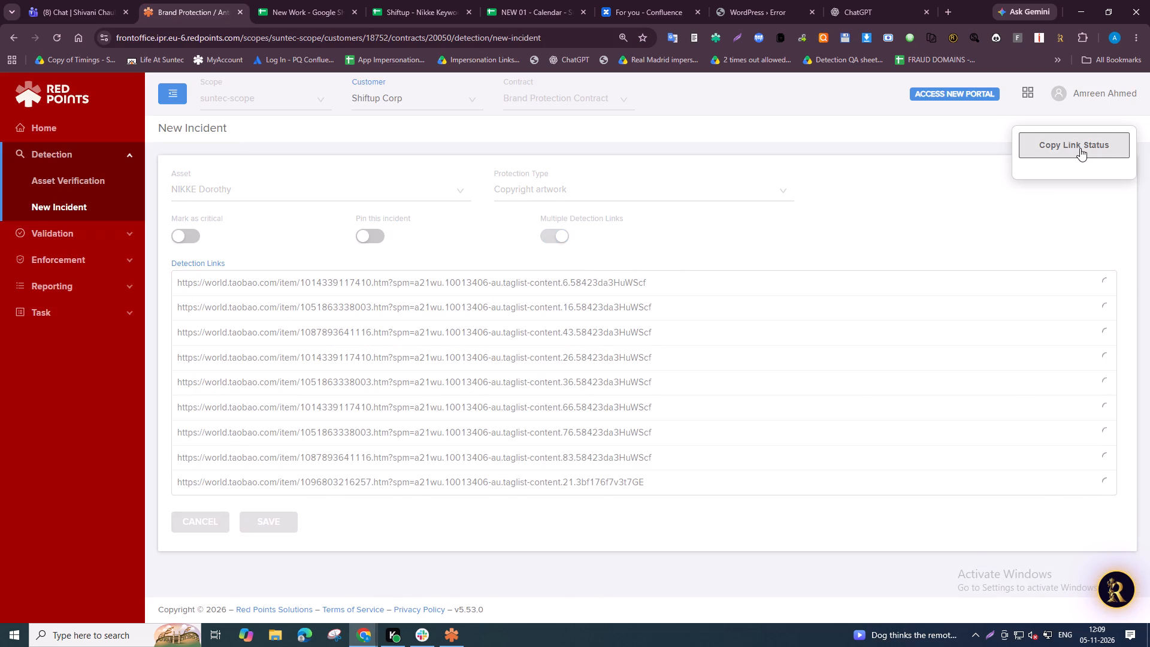
# Copy the portal's link statuses and paste them over the Dorothy links in New Work, starting at C29821.
pyautogui.click(1080, 148)
pyautogui.click(346, 0)
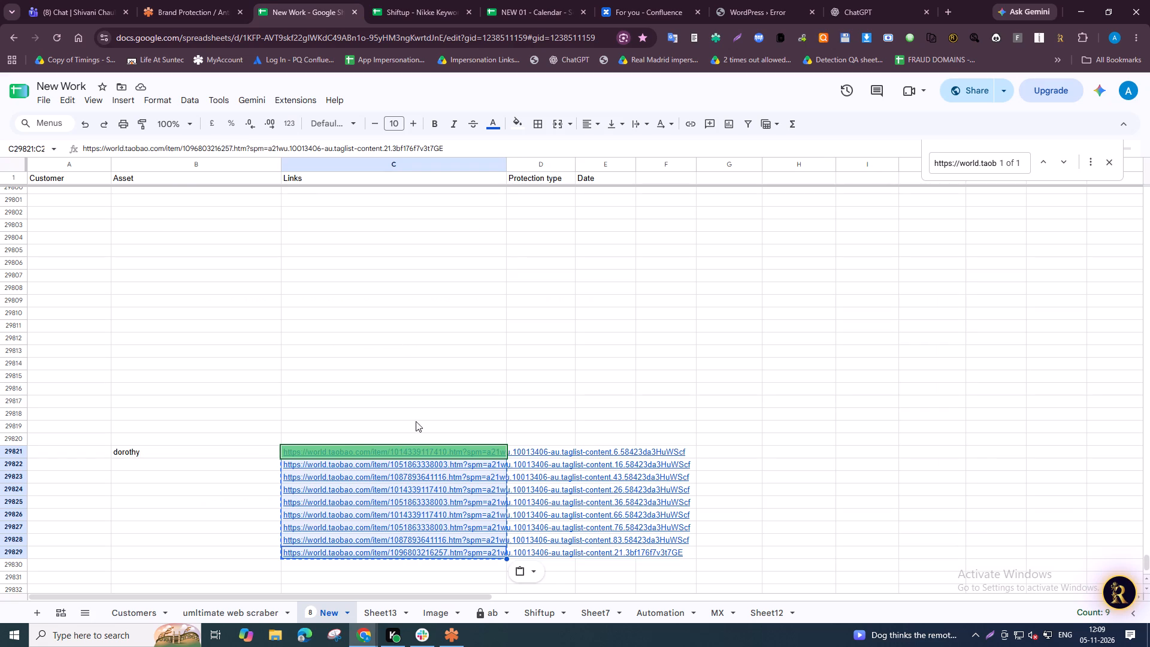
pyautogui.hotkey('ctrl', 'v')
# Copy the asset name NIKKE Dorothy from the portal into B29822 of New Work and fill it down to B29830.
pyautogui.click(158, 0)
pyautogui.keyDown('alt'); pyautogui.click(280, 193); pyautogui.keyUp('alt')
pyautogui.click(305, 0)
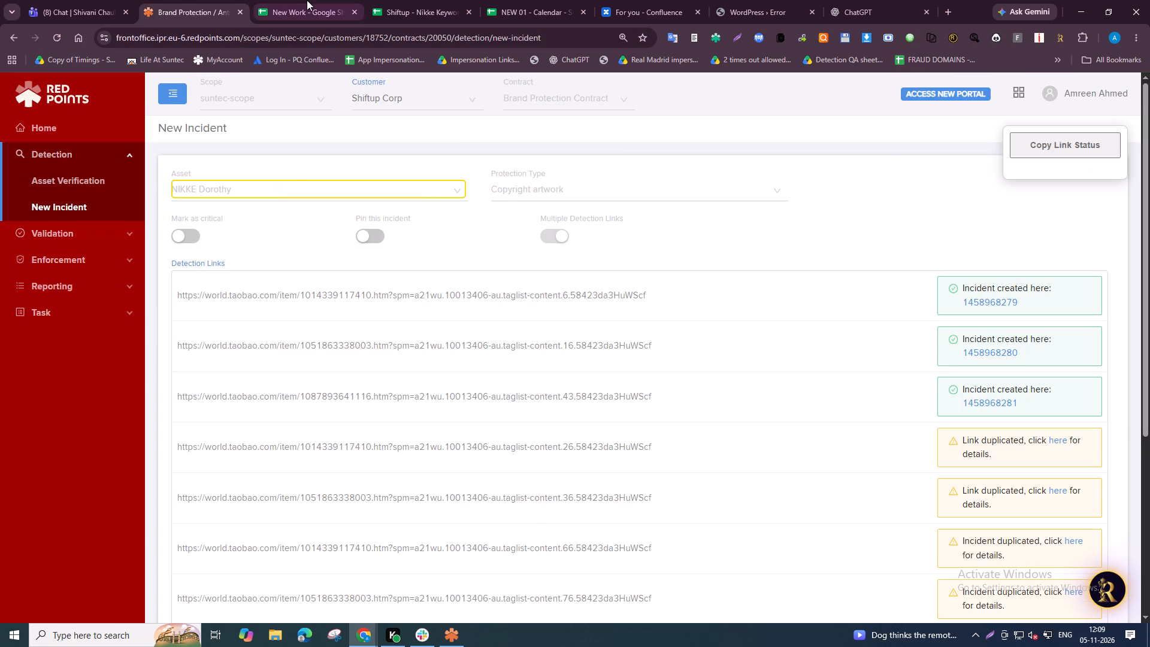
pyautogui.click(205, 464)
pyautogui.hotkey('ctrl', 'v')
pyautogui.press('Right')
pyautogui.hotkey('ctrl', 'Down')
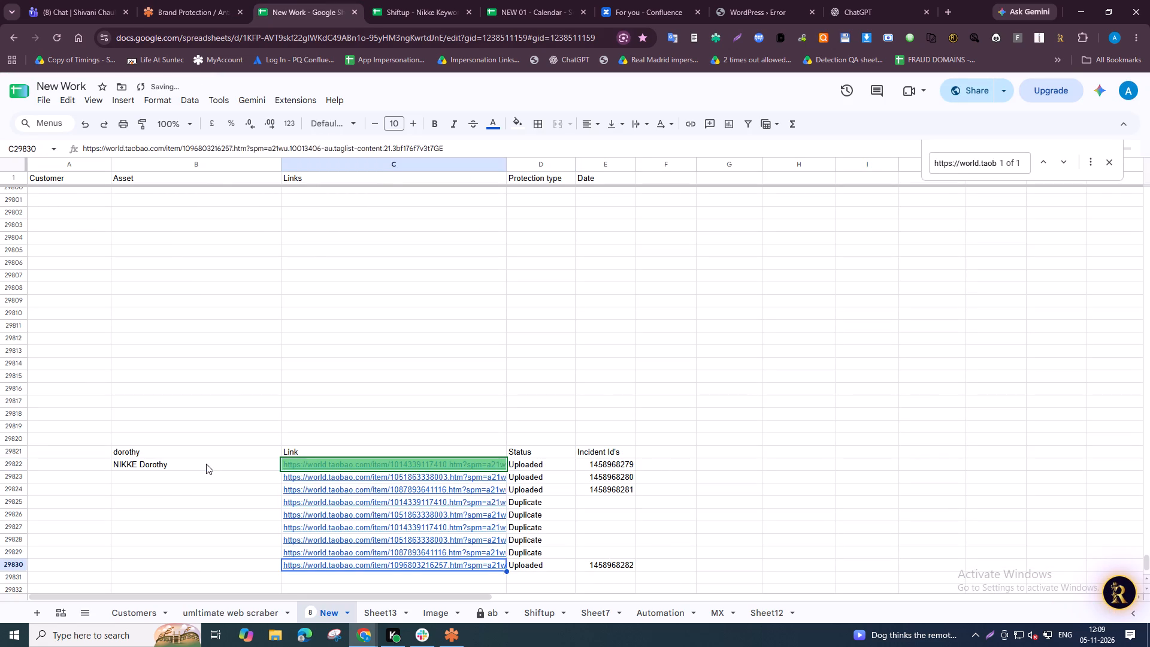
pyautogui.press('Left')
pyautogui.hotkey('ctrl', 'shift', 'Up')
pyautogui.hotkey('ctrl', 'd')
# Clear the dorothy label and the pasted status headings from row 29821.
pyautogui.press('Up')
pyautogui.hotkey('ctrl', 'Up')
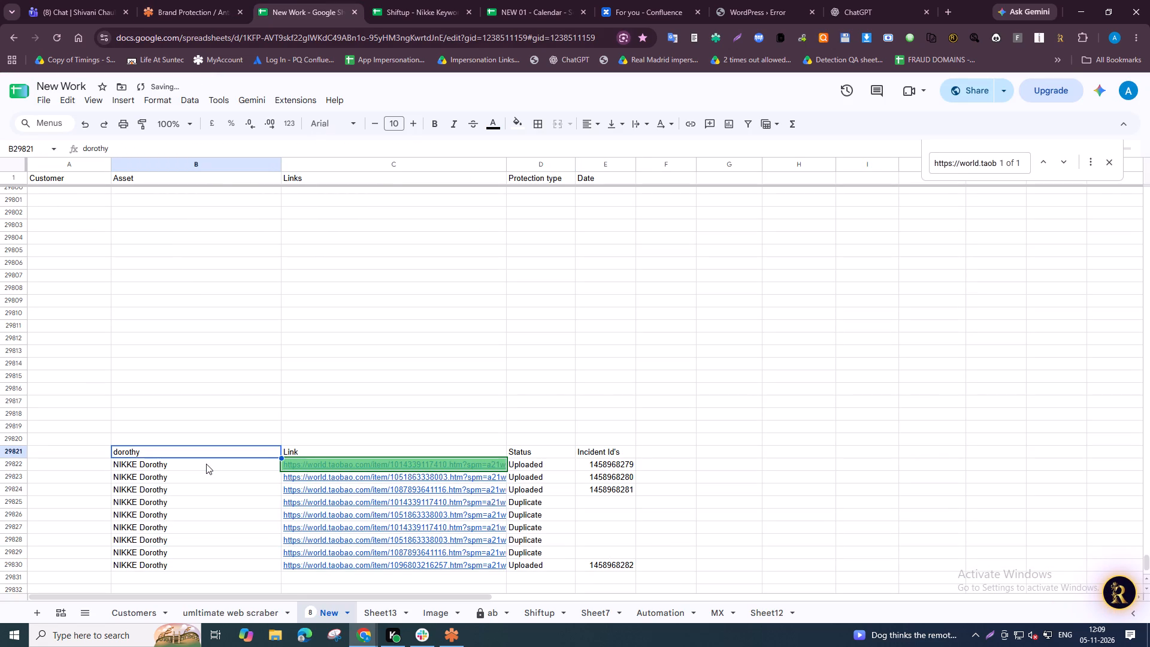
pyautogui.hotkey('ctrl', 'shift', 'Right')
pyautogui.press('Delete')
# Move the NIKKE Dorothy rows B29822:E29830 up to start at B29797, beneath the Caterpillar links.
pyautogui.press('Down')
pyautogui.hotkey('ctrl', 'shift', 'Down')
pyautogui.hotkey('ctrl', 'shift', 'Right')
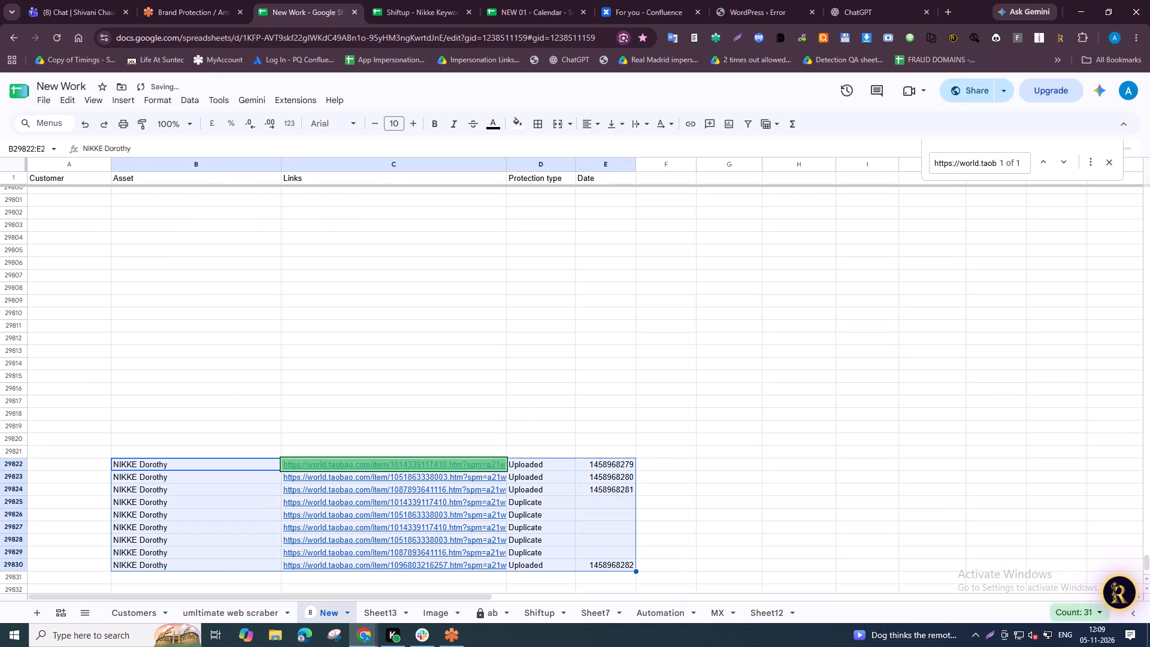
pyautogui.hotkey('ctrl', 'x')
pyautogui.hotkey('ctrl', 'Up')
pyautogui.press('Down')
pyautogui.press('Down')
pyautogui.press('Down')
pyautogui.press('Down')
pyautogui.press('Down')
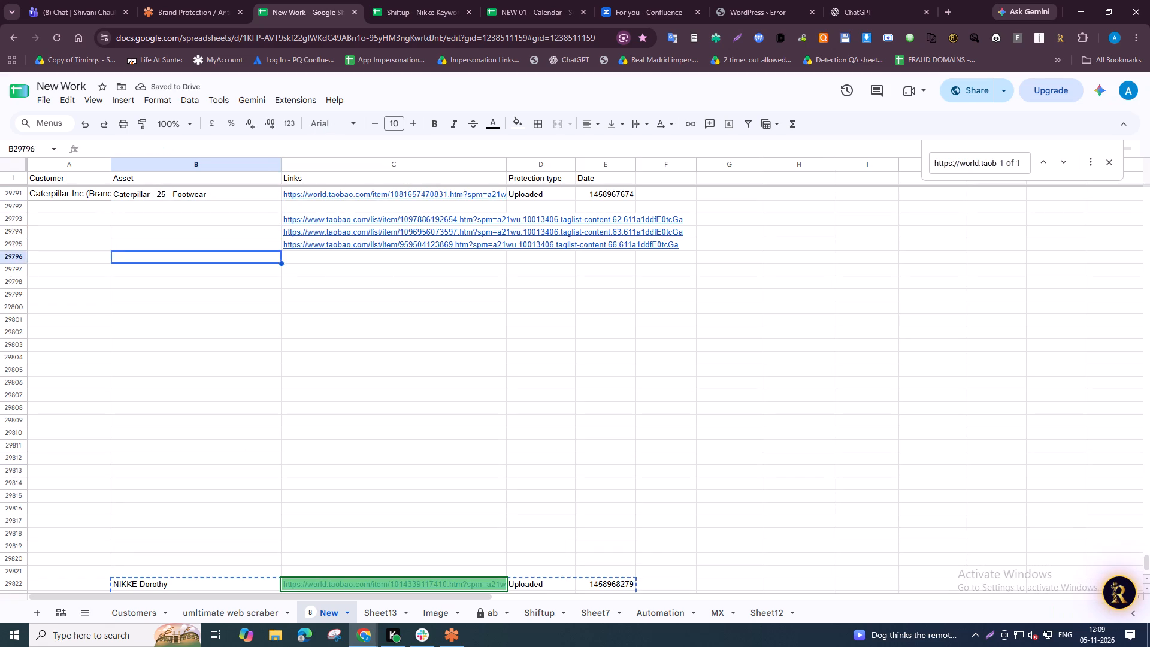
pyautogui.press('Down')
pyautogui.hotkey('ctrl', 'v')
pyautogui.click(372, 420)
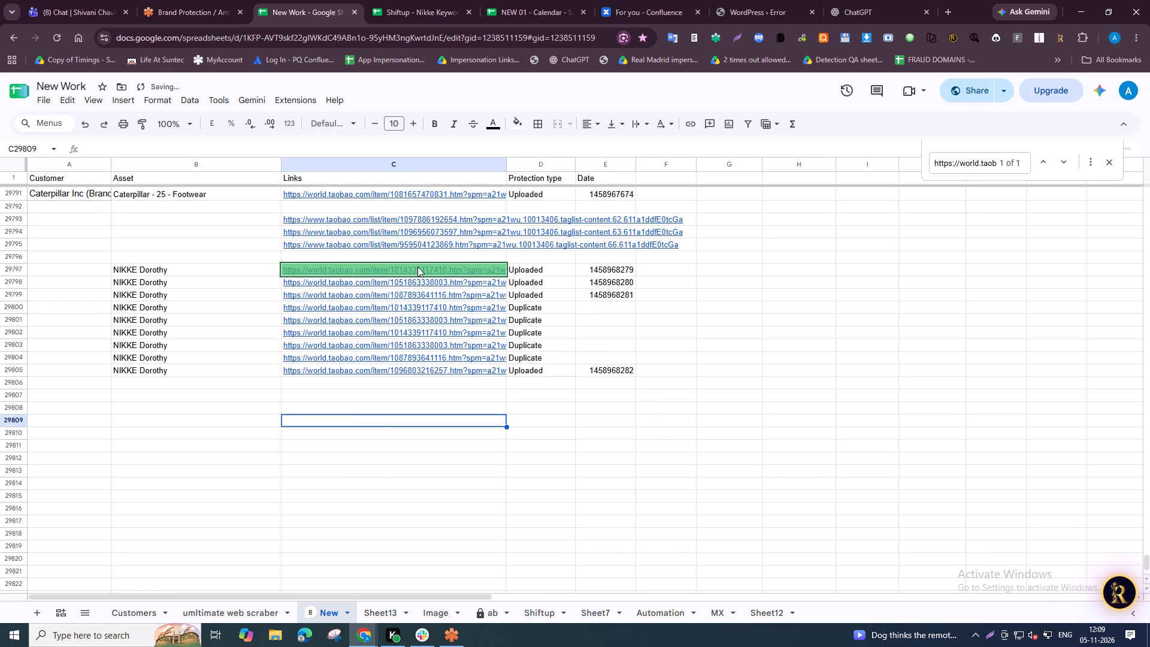
pyautogui.click(426, 223)
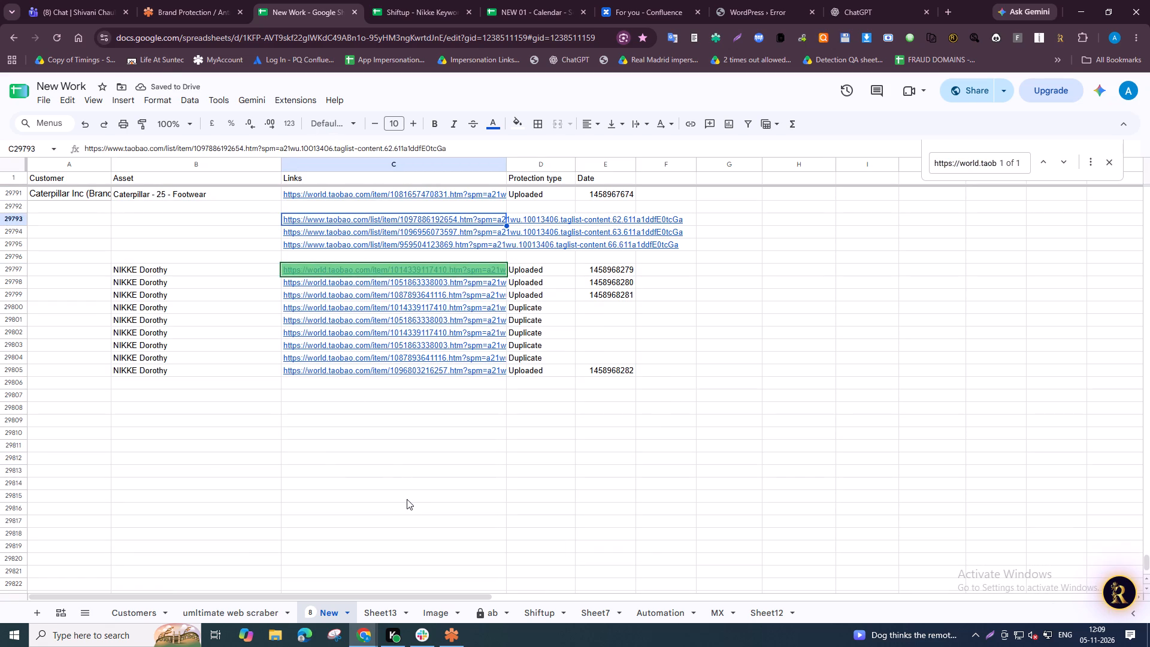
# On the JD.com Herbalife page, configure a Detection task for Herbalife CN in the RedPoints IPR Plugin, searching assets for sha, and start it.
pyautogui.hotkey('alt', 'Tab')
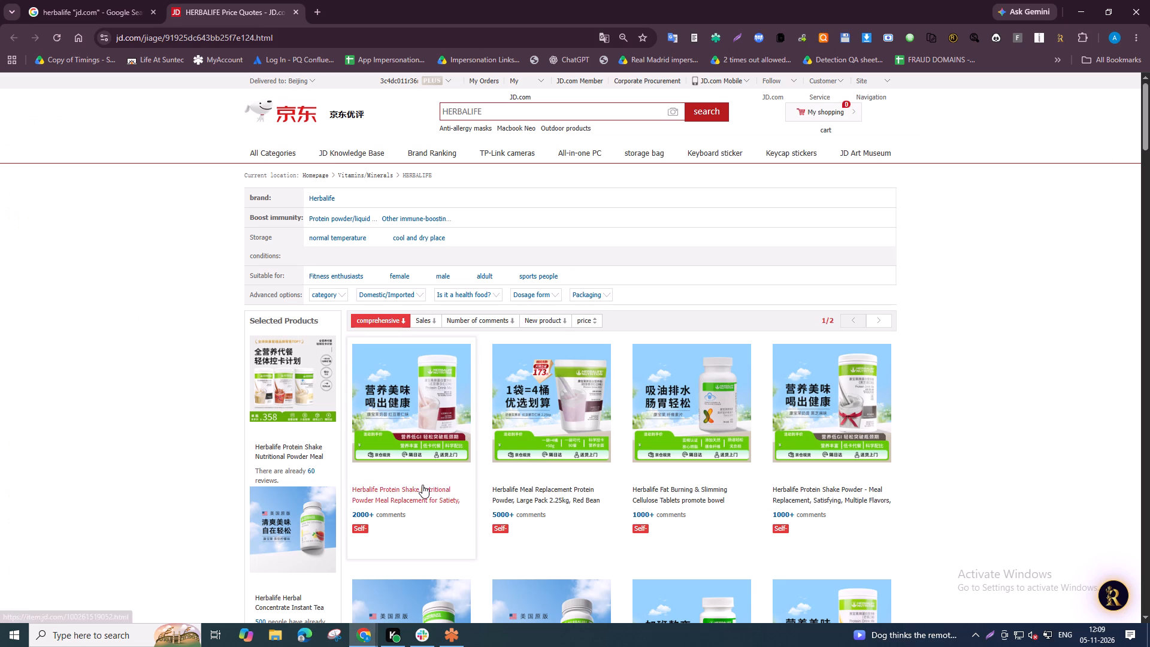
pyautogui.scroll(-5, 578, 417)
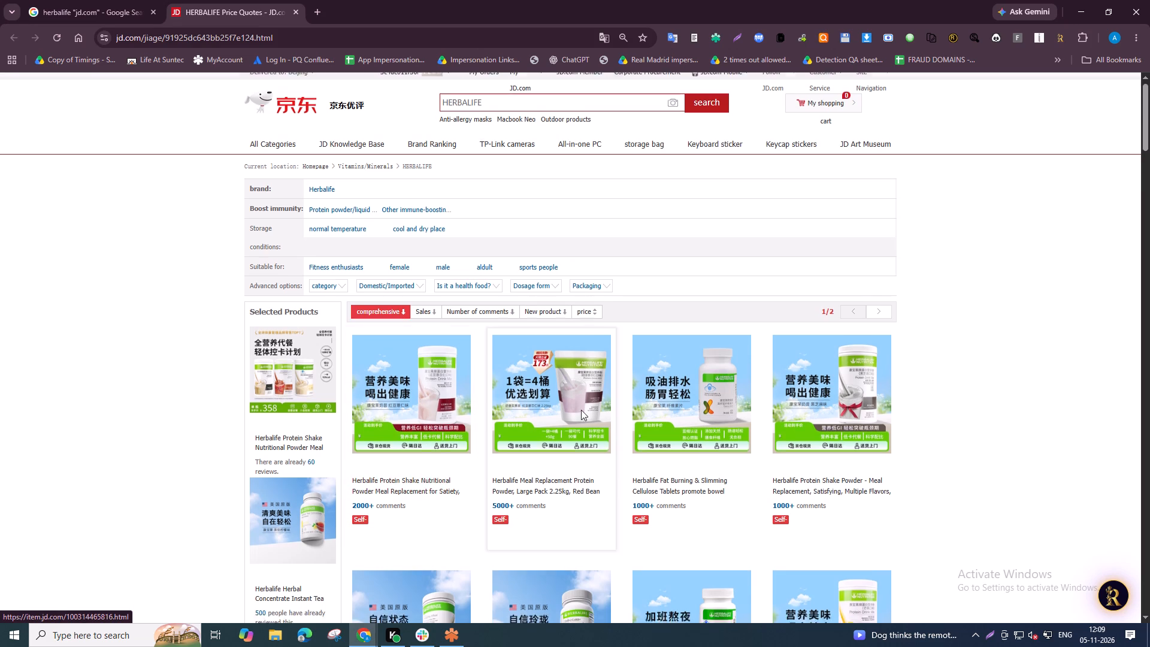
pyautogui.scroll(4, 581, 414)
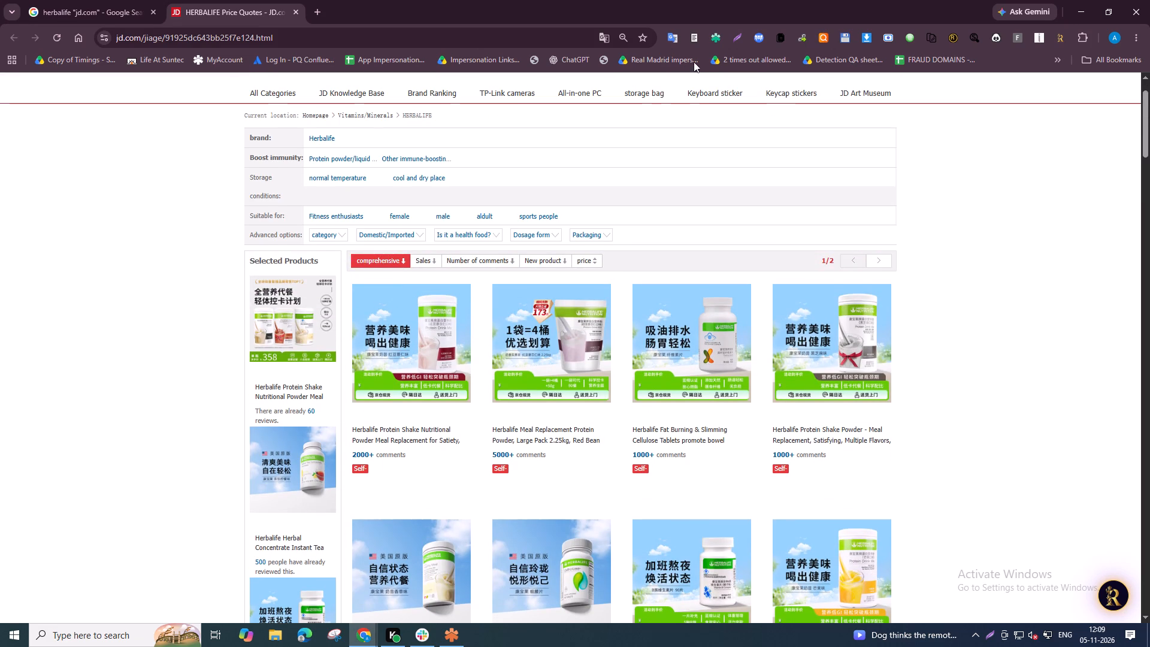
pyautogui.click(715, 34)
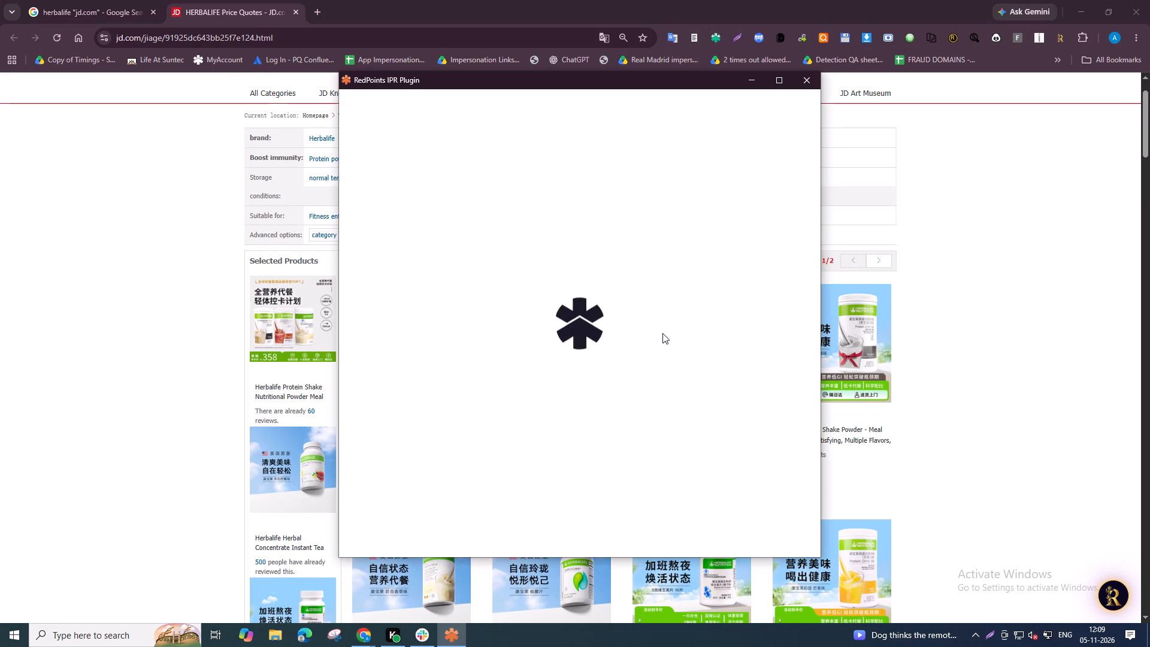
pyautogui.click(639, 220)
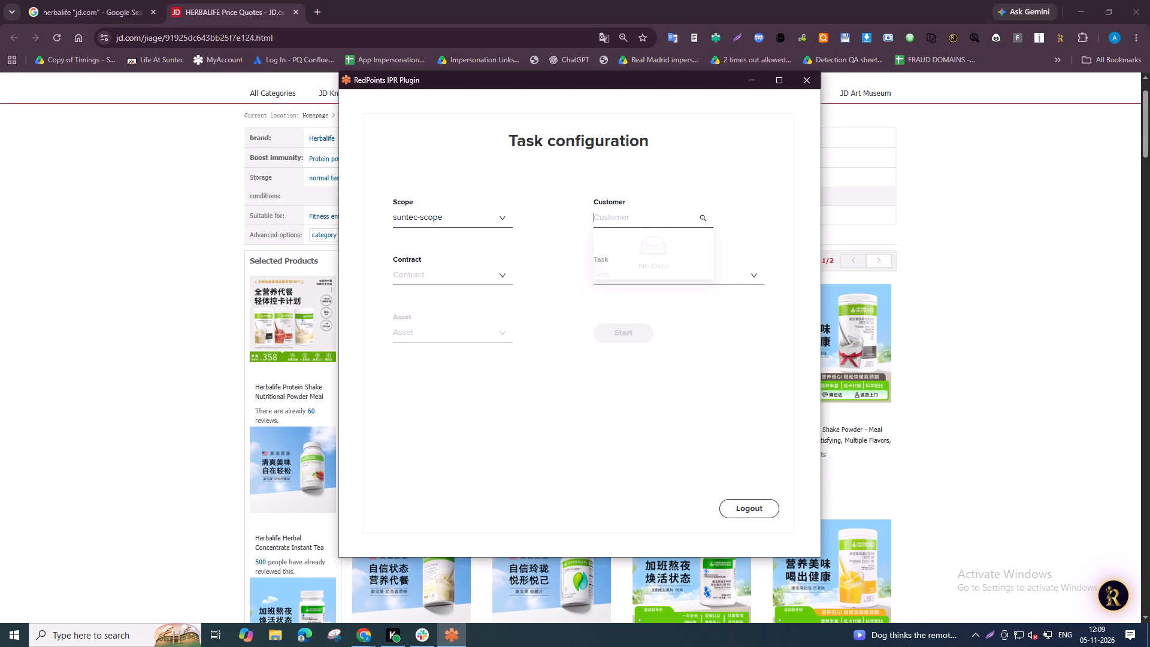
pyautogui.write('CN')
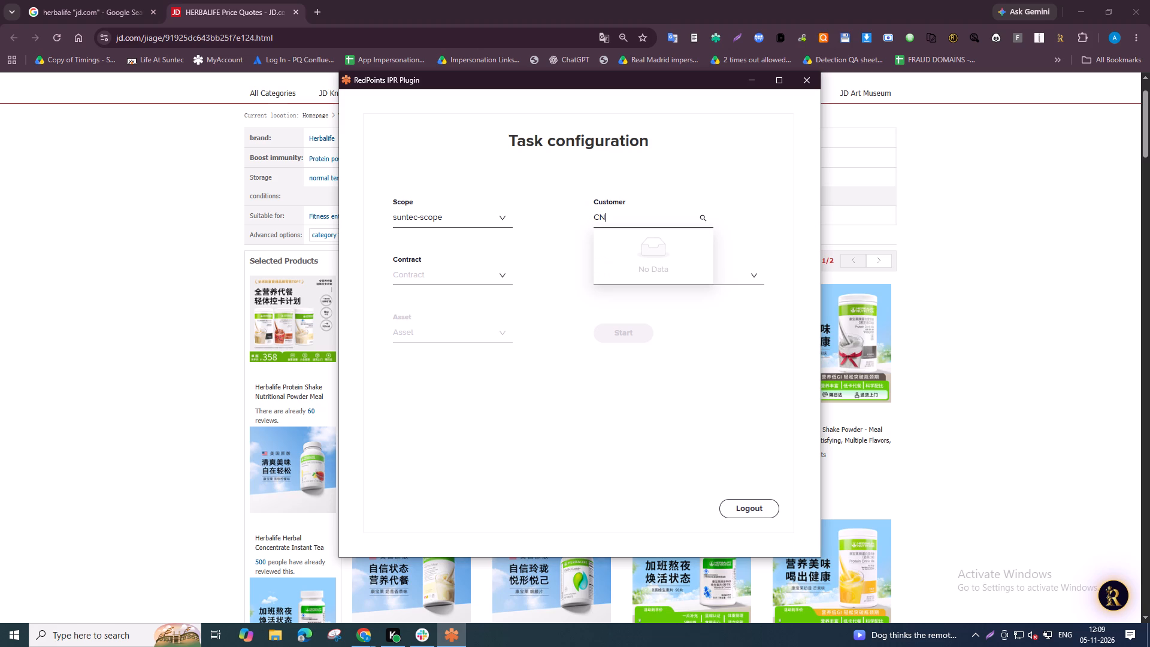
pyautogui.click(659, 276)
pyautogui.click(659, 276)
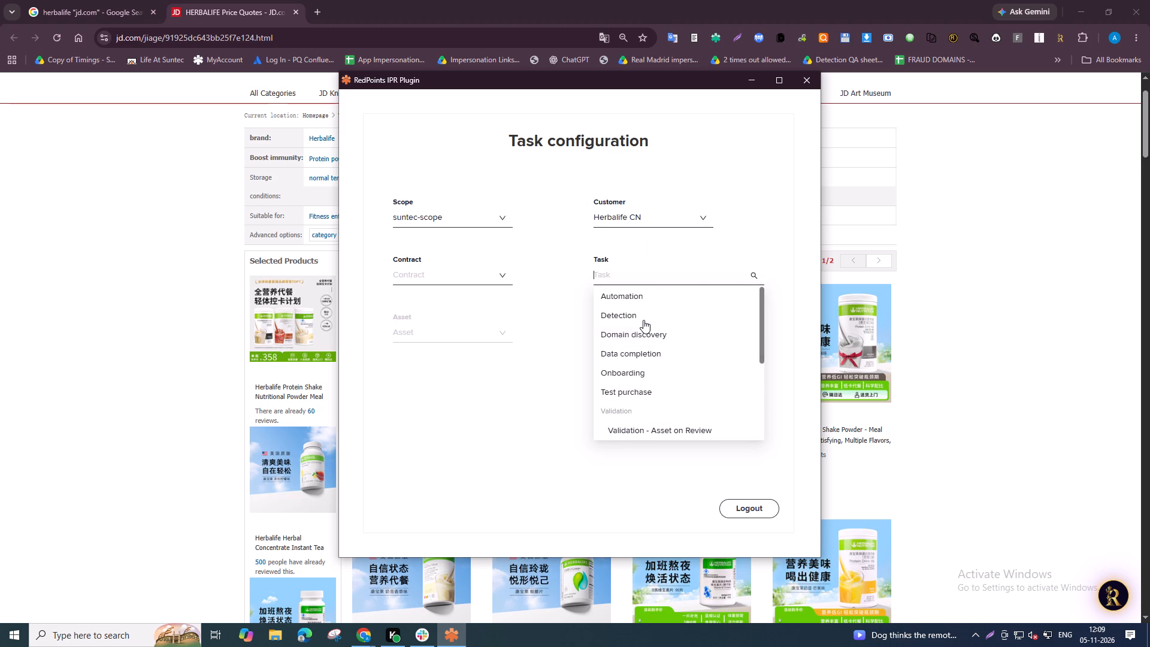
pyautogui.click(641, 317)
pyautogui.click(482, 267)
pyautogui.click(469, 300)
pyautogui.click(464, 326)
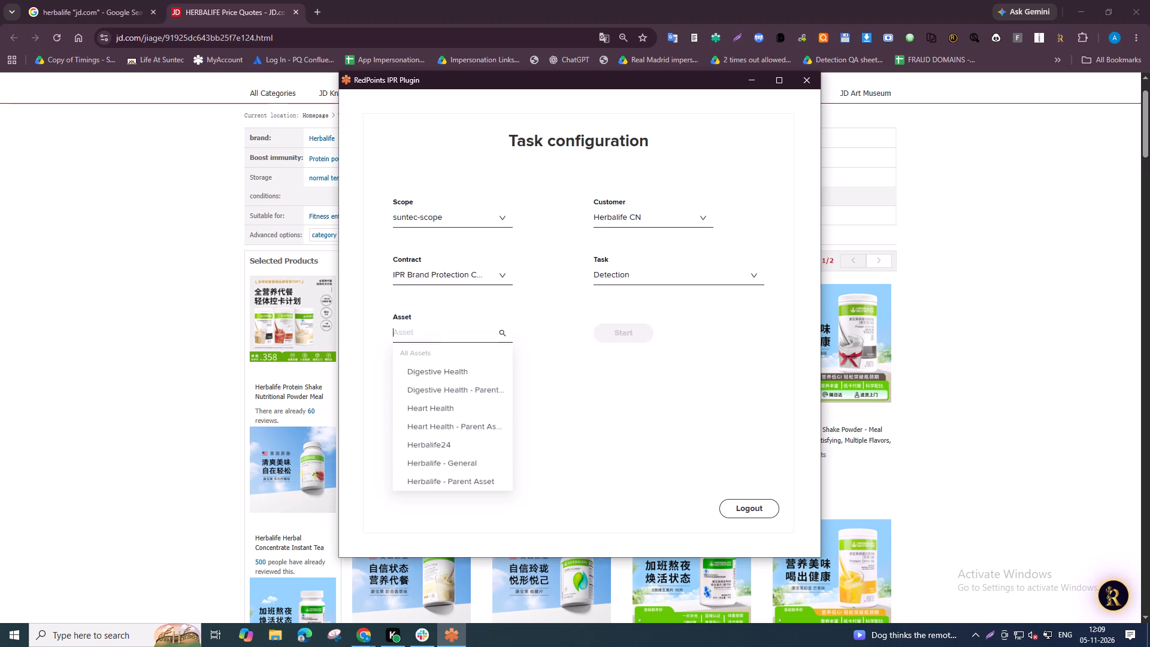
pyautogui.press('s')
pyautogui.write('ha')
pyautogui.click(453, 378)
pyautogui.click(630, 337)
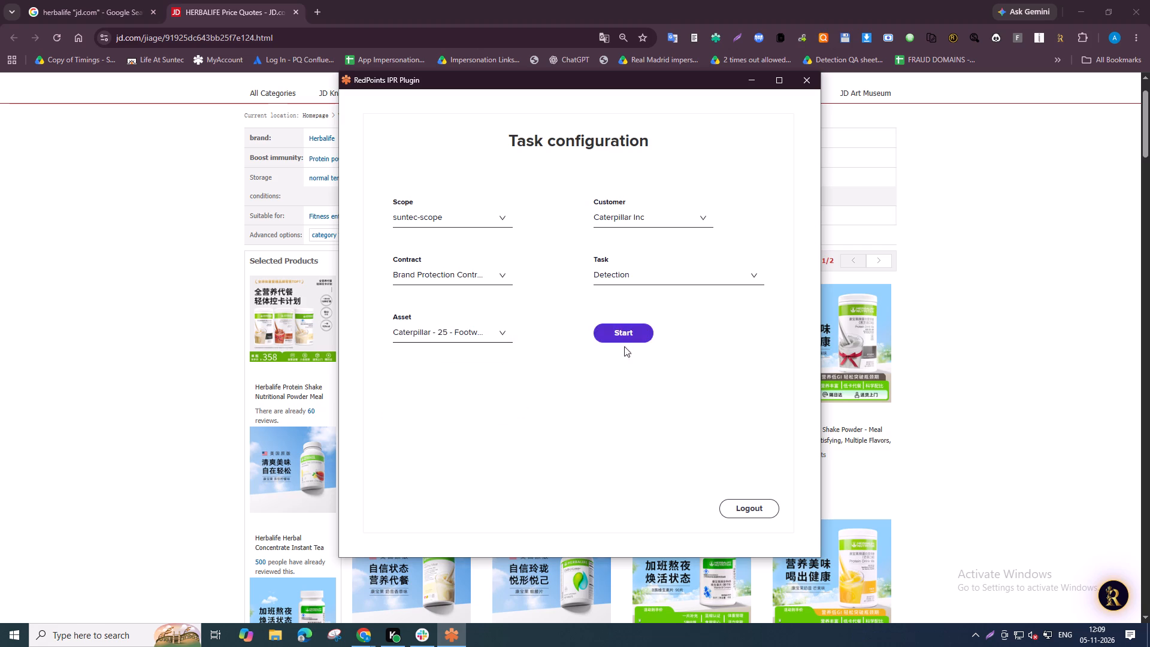
# Copy the customer name Shiftup Corp from the portal into A29797 of New Work and fill it down to A29805.
pyautogui.hotkey('alt', 'Tab')
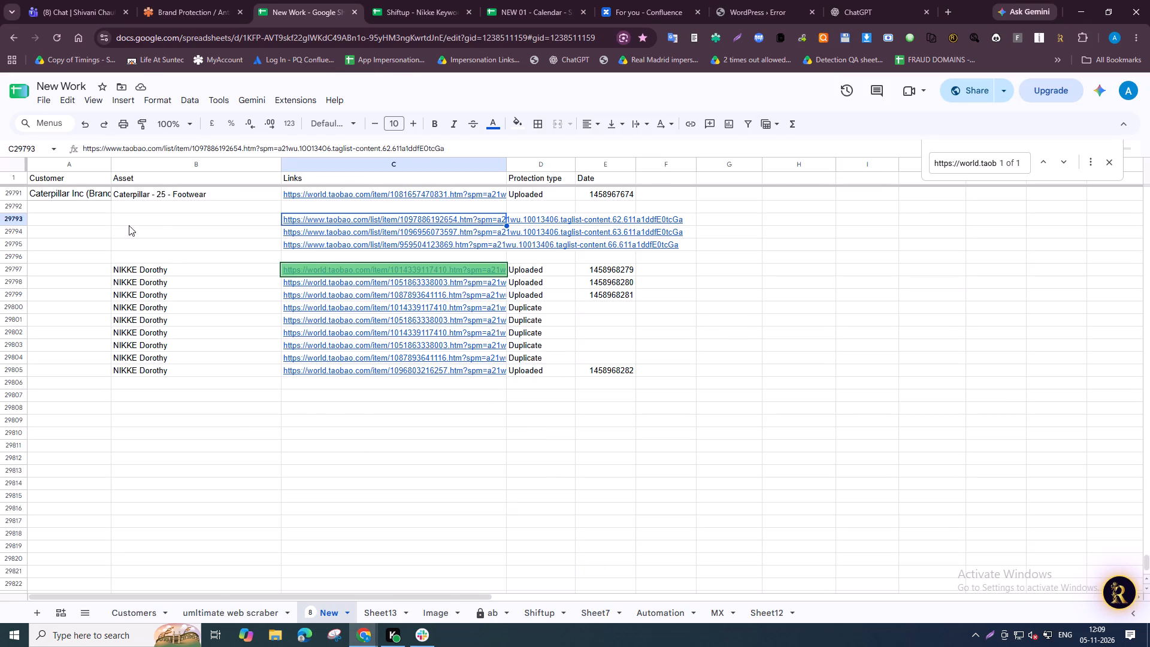
pyautogui.click(198, 0)
pyautogui.keyDown('alt'); pyautogui.click(390, 99); pyautogui.keyUp('alt')
pyautogui.click(318, 0)
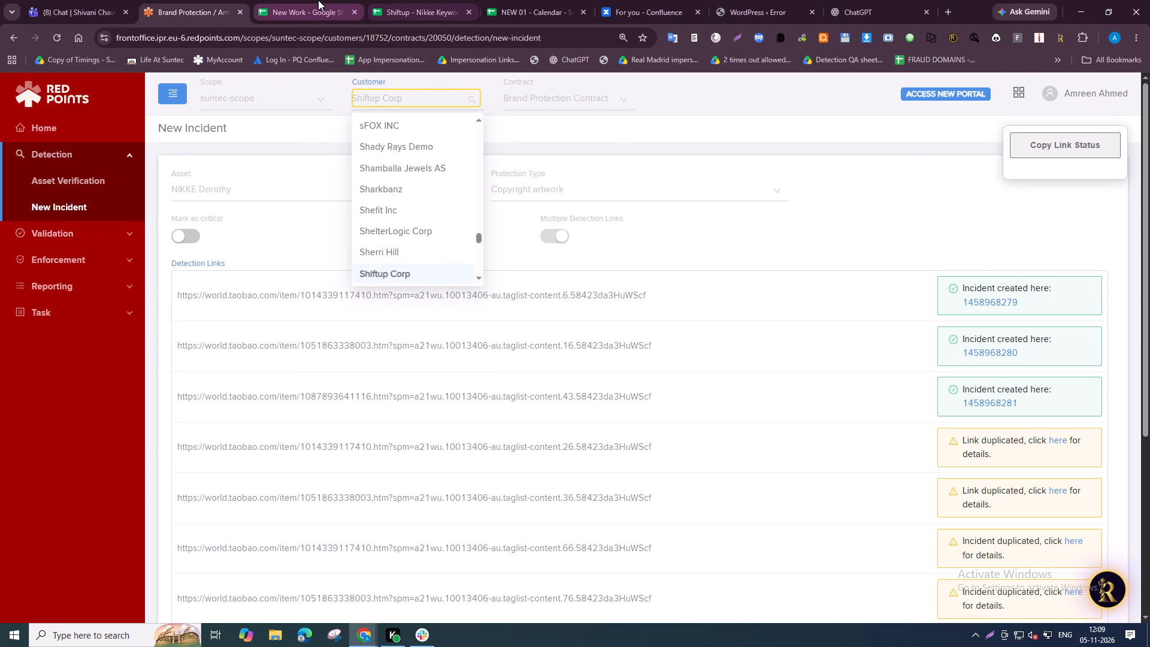
pyautogui.click(96, 273)
pyautogui.hotkey('ctrl', 'v')
pyautogui.keyDown('shift'); pyautogui.click(90, 365); pyautogui.keyUp('shift')
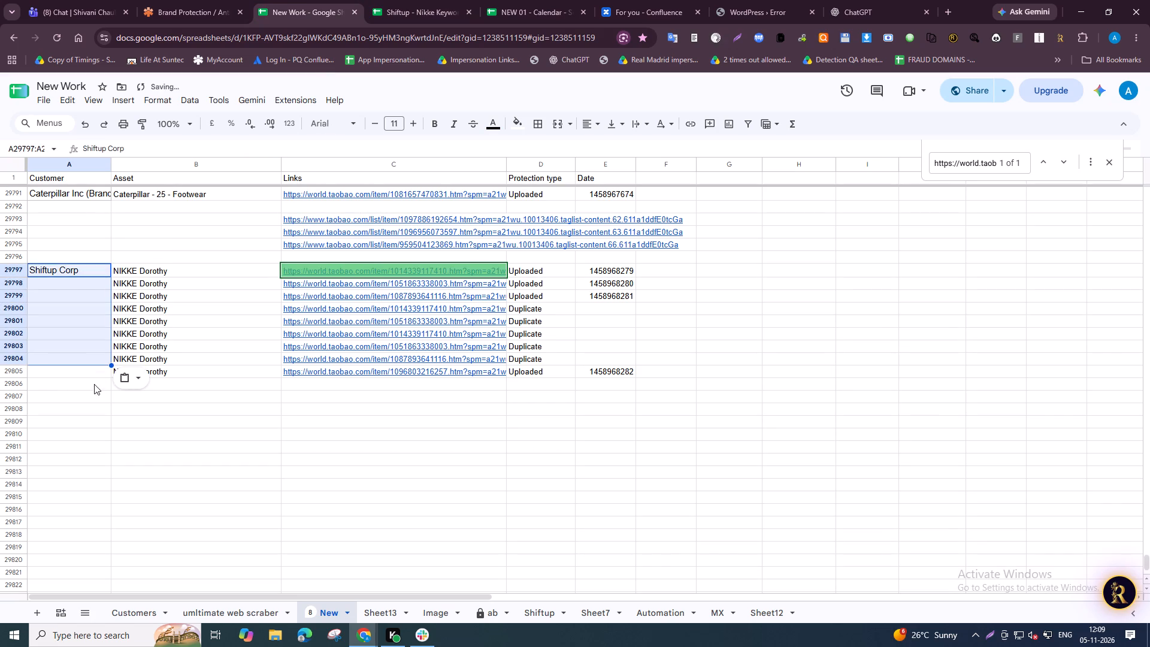
pyautogui.keyDown('shift'); pyautogui.click(84, 376); pyautogui.keyUp('shift')
pyautogui.hotkey('ctrl', 'd')
pyautogui.click(444, 449)
# Return to the JD.com Herbalife listings and reopen the RedPoints IPR Plugin's task configuration.
pyautogui.hotkey('alt', 'Tab')
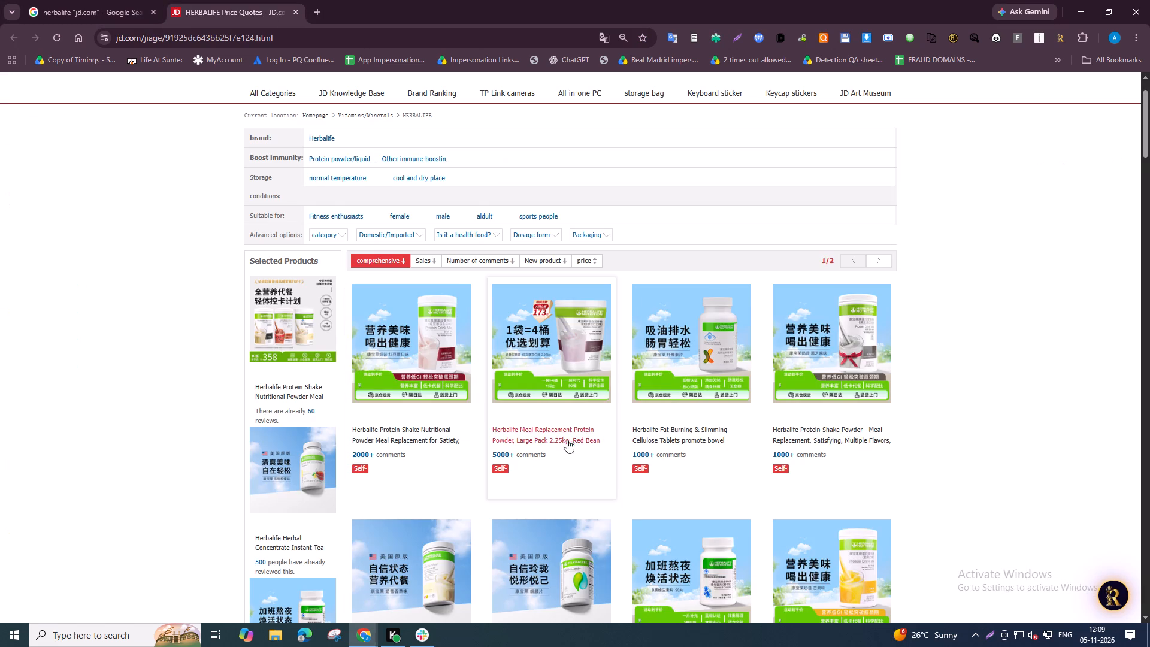
pyautogui.scroll(-7, 580, 434)
pyautogui.scroll(7, 581, 434)
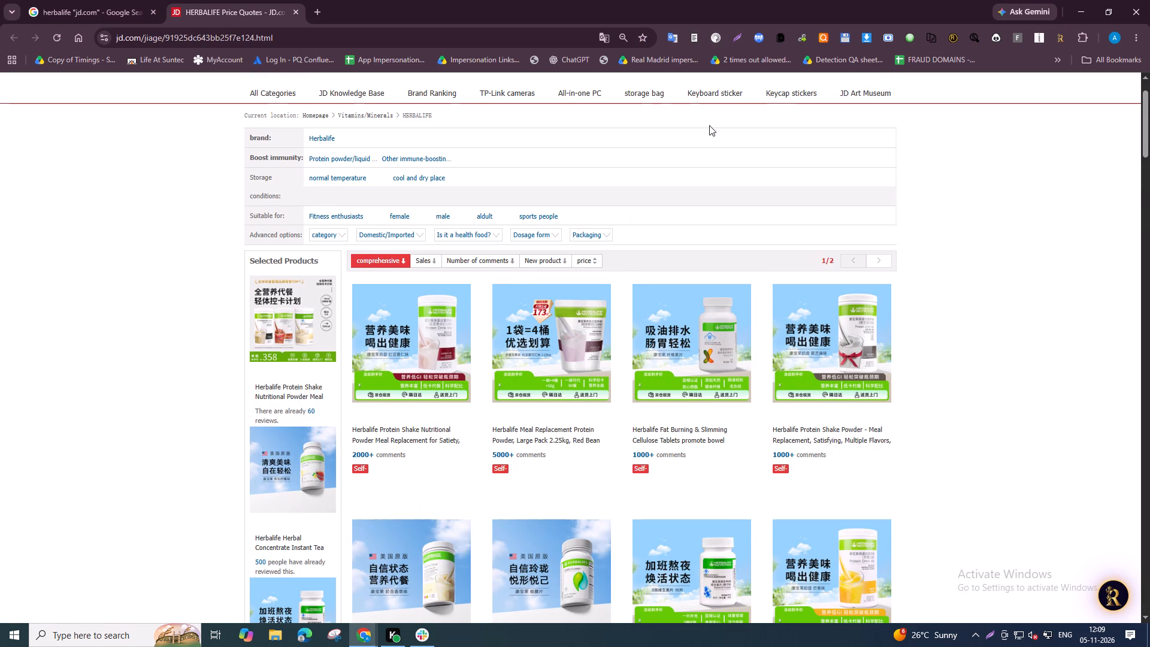
pyautogui.scroll(-2, 648, 359)
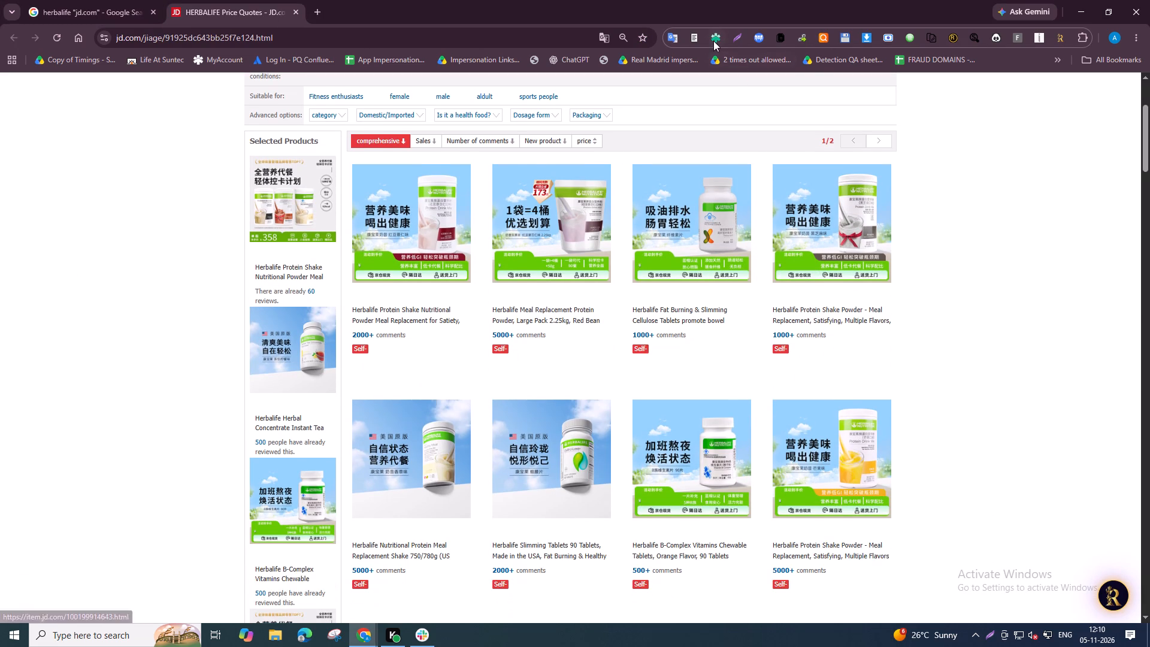
pyautogui.click(713, 41)
pyautogui.click(630, 336)
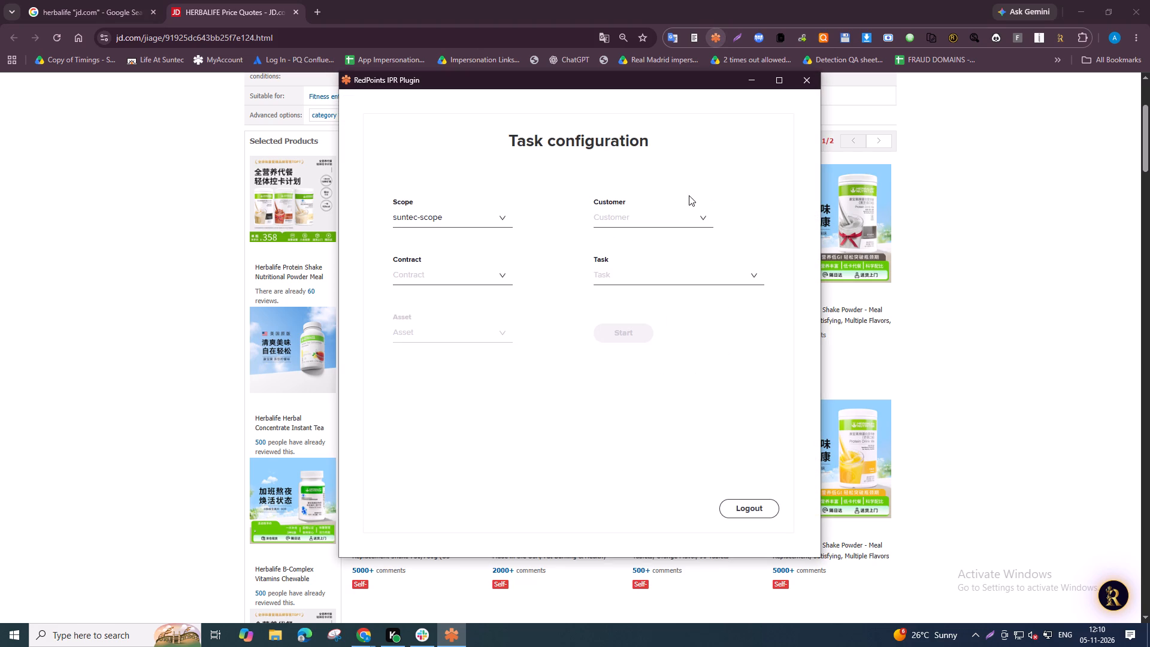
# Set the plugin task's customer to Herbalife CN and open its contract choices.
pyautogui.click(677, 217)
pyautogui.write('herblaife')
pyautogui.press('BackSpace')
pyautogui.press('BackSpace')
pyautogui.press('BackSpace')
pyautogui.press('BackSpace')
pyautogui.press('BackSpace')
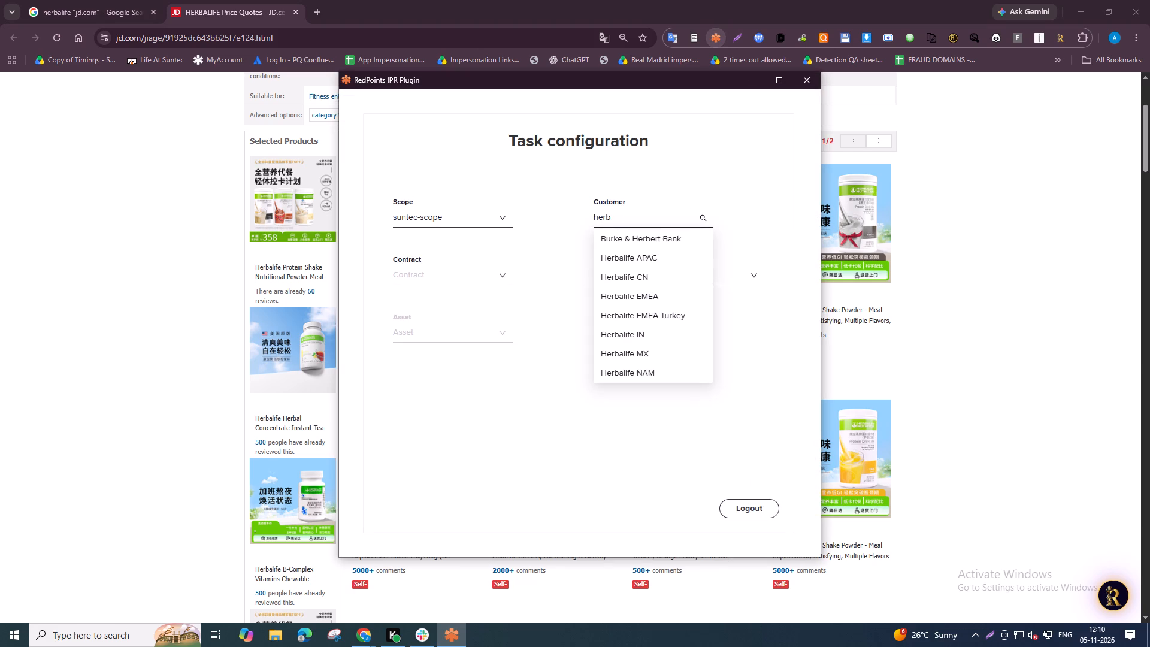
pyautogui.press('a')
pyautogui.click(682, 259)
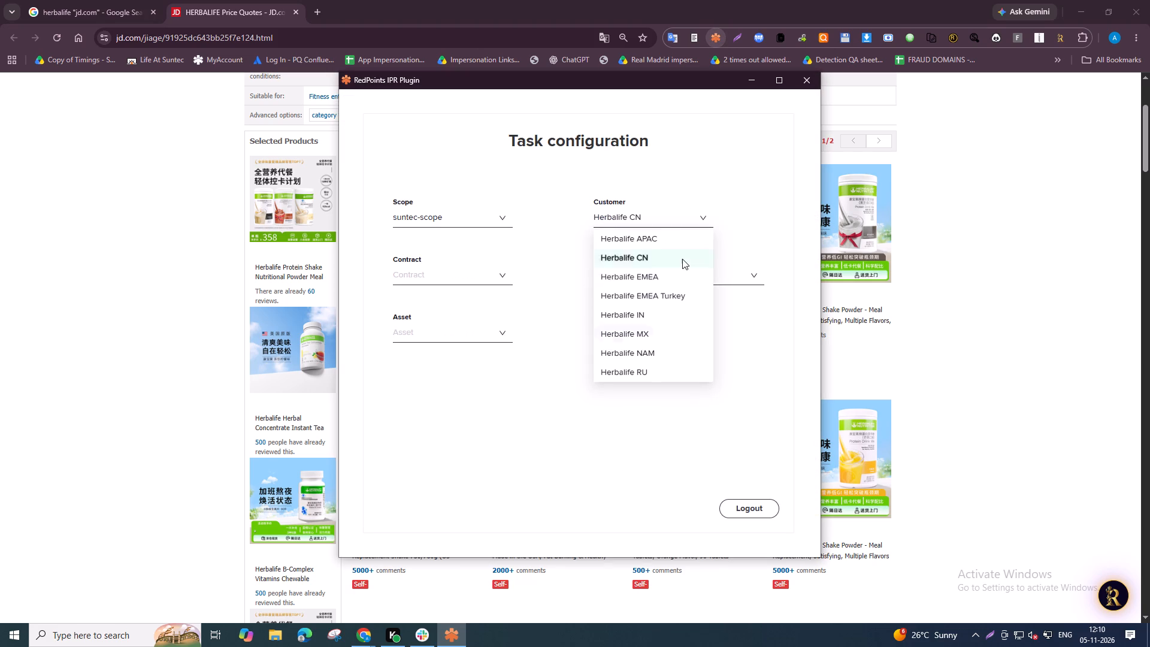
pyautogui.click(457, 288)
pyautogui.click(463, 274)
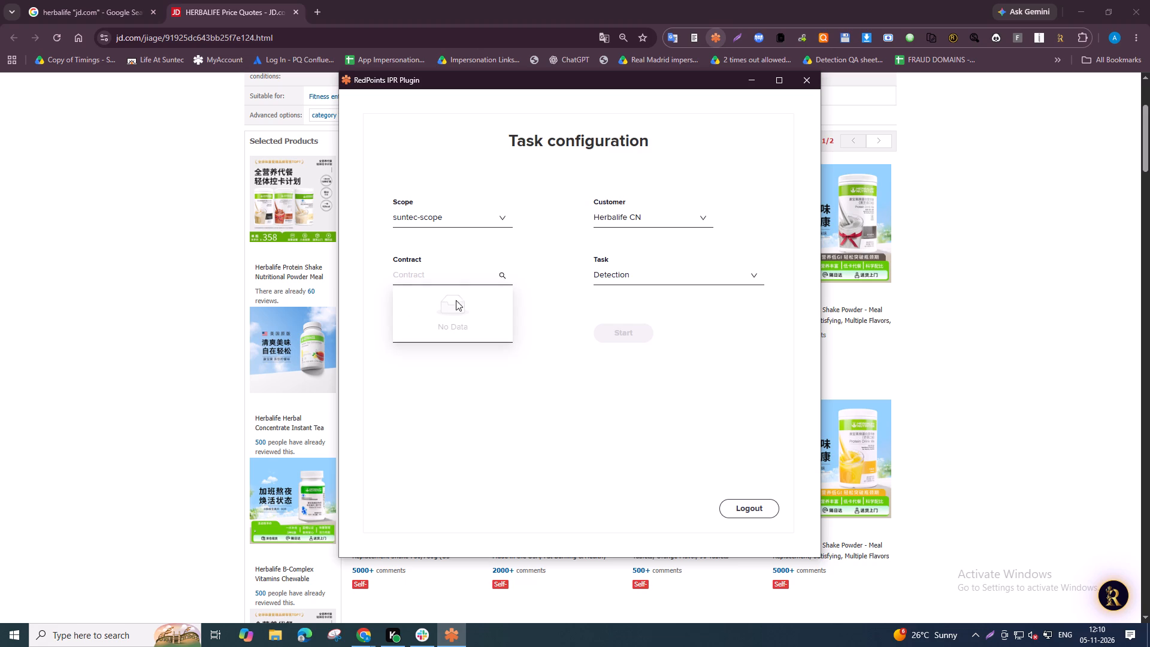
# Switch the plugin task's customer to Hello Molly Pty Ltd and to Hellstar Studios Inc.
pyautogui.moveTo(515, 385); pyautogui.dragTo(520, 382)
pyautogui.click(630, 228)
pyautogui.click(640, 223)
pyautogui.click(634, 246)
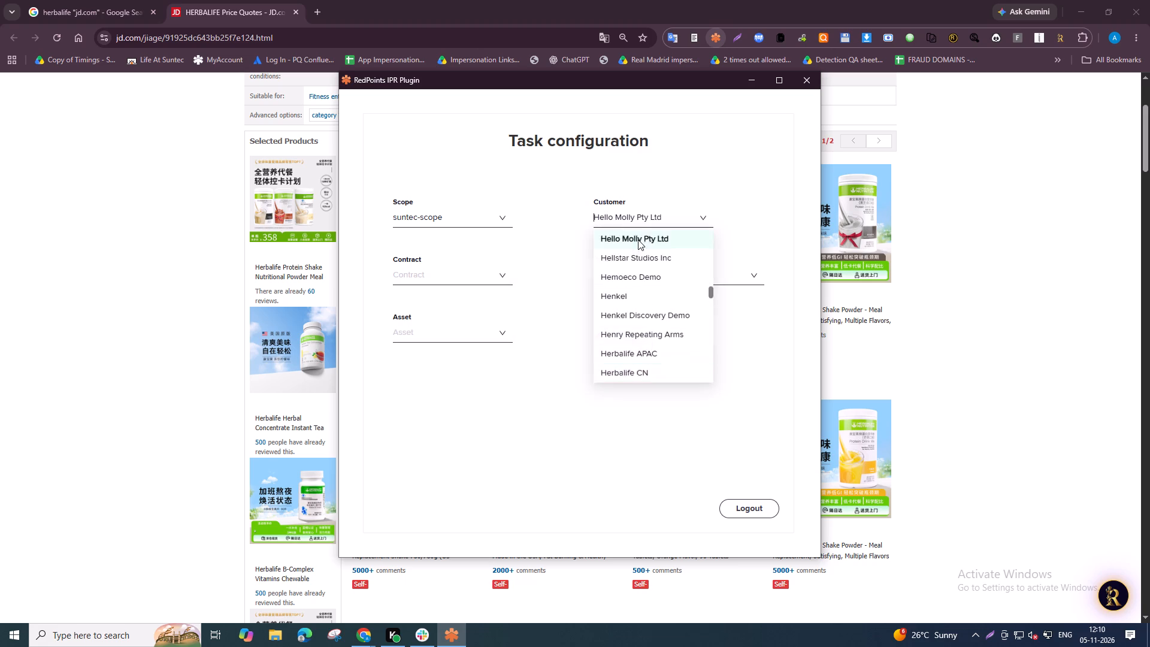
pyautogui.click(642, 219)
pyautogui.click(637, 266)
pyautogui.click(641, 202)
# Set the plugin task's customer to Herbalife CN and its contract to the IPR Brand Protection option.
pyautogui.click(640, 214)
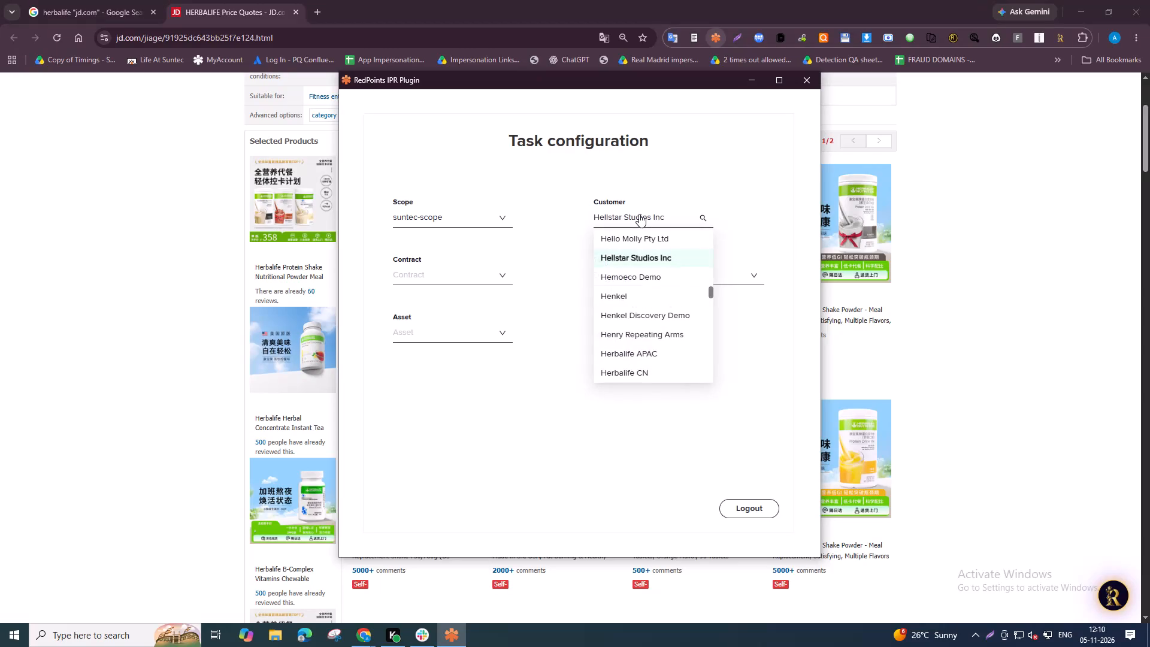
pyautogui.write('herbalife')
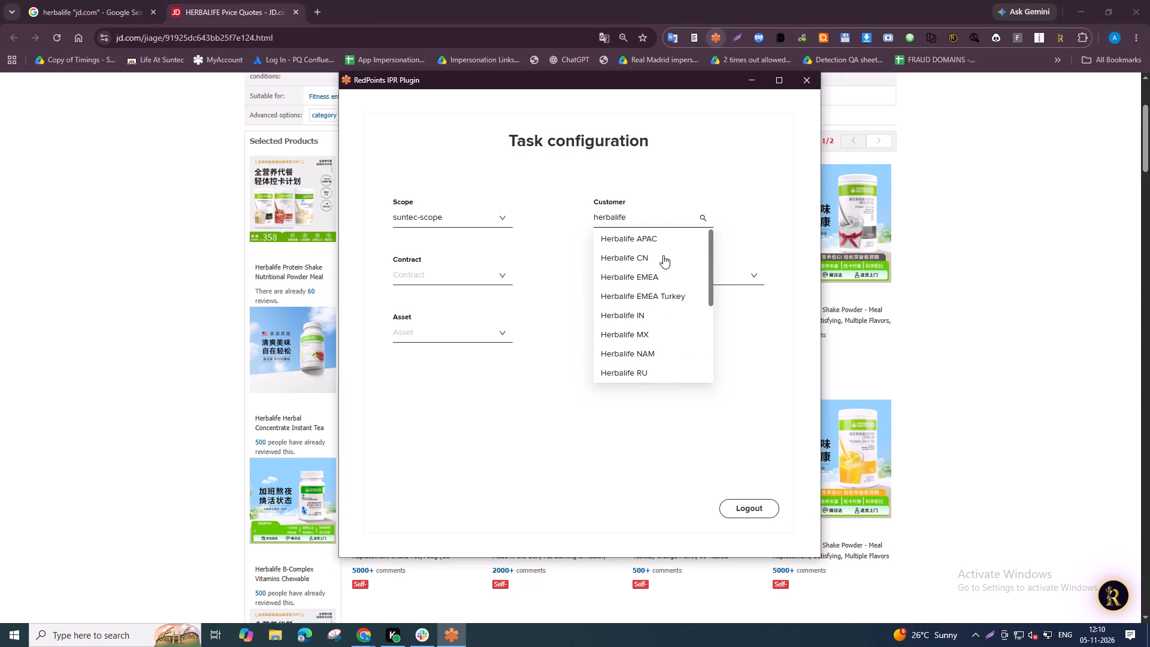
pyautogui.click(663, 255)
pyautogui.click(474, 273)
pyautogui.click(473, 294)
# Select the Shakes asset for the Herbalife CN detection task and start the task.
pyautogui.click(468, 330)
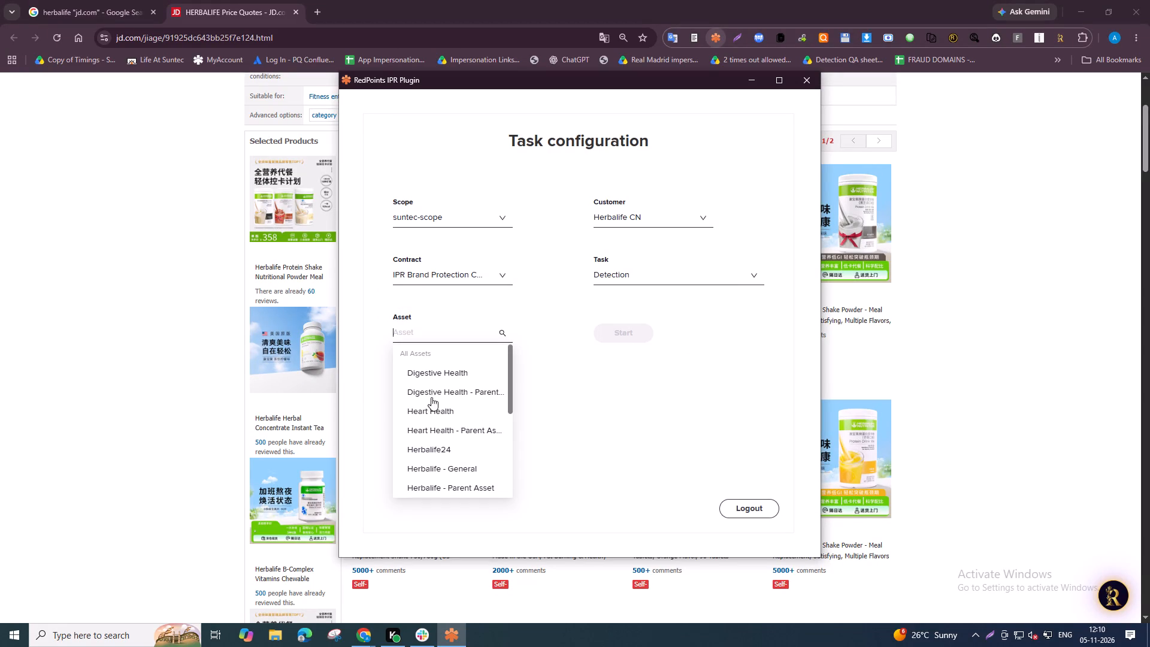
pyautogui.press('s')
pyautogui.press('h')
pyautogui.press('a')
pyautogui.click(437, 373)
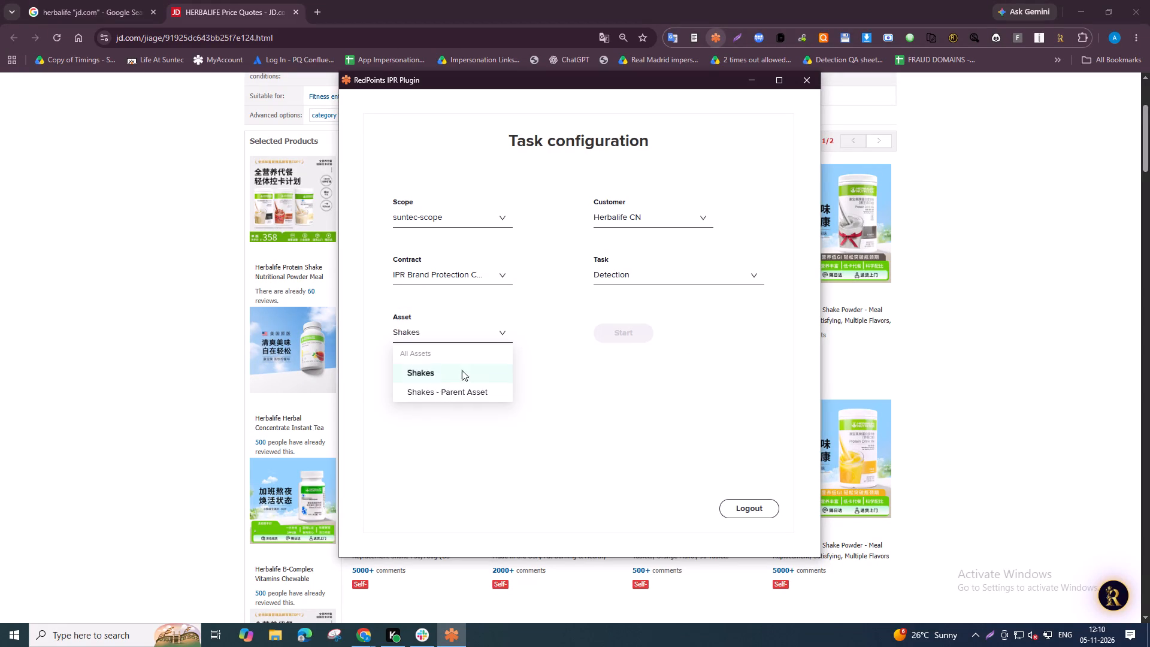
pyautogui.click(622, 319)
pyautogui.click(613, 335)
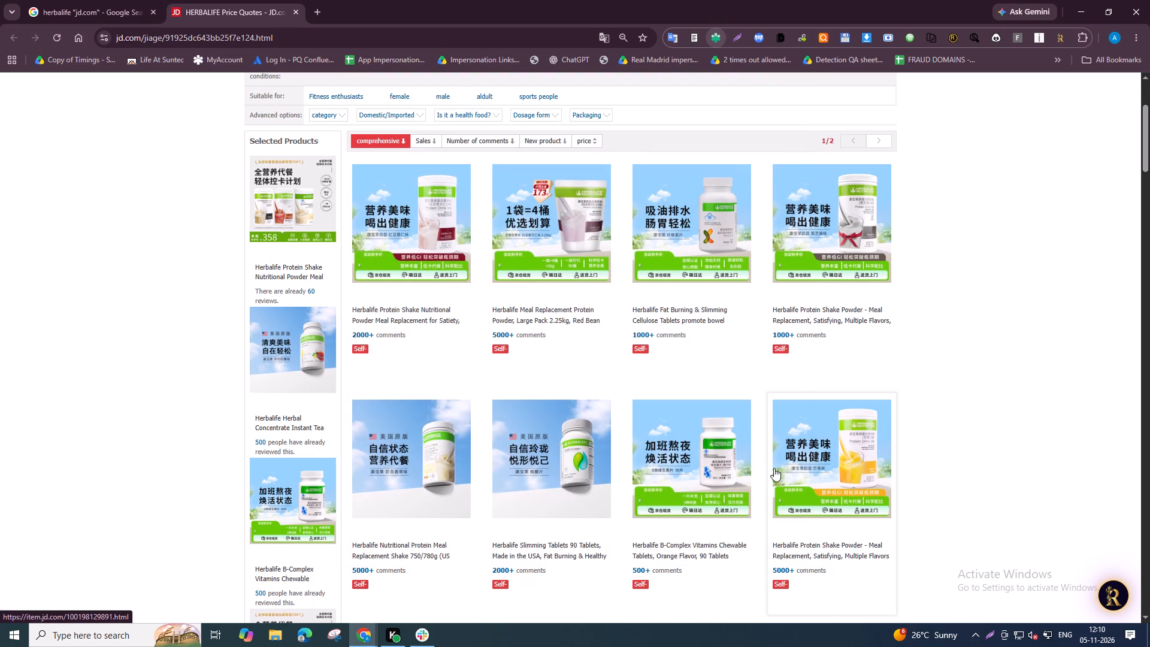
# Examine the plugin-marked and unmarked Herbalife products on page 1 of the JD.com price listings.
pyautogui.scroll(-7, 774, 468)
pyautogui.scroll(7, 727, 527)
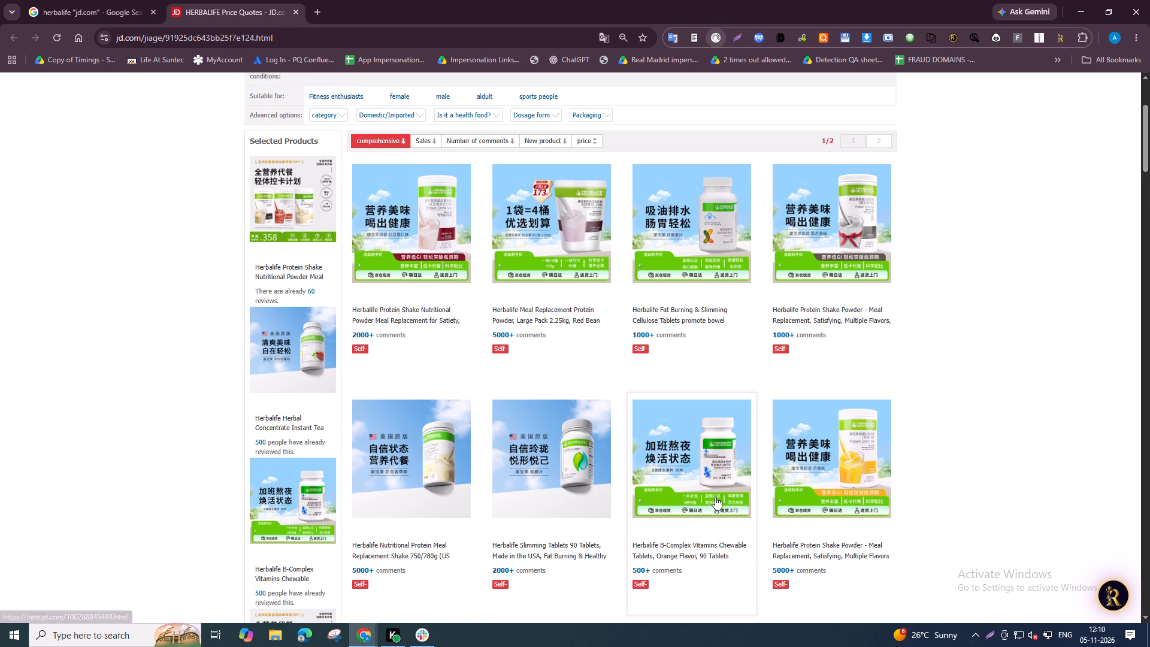
pyautogui.scroll(-7, 715, 479)
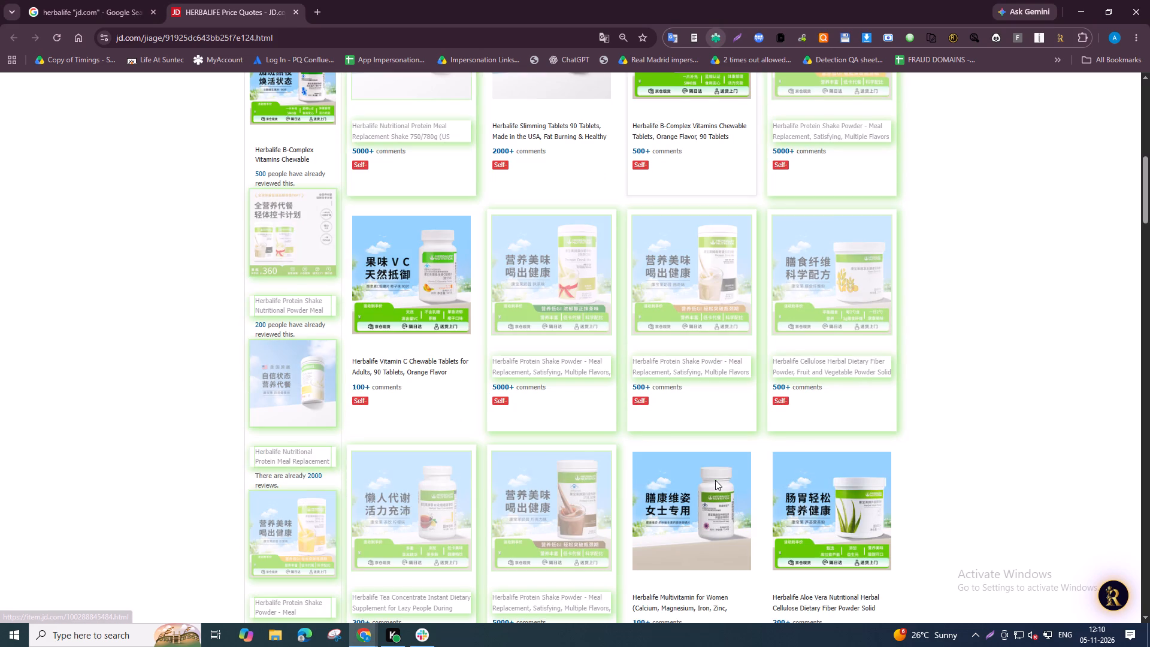
pyautogui.scroll(-16, 716, 478)
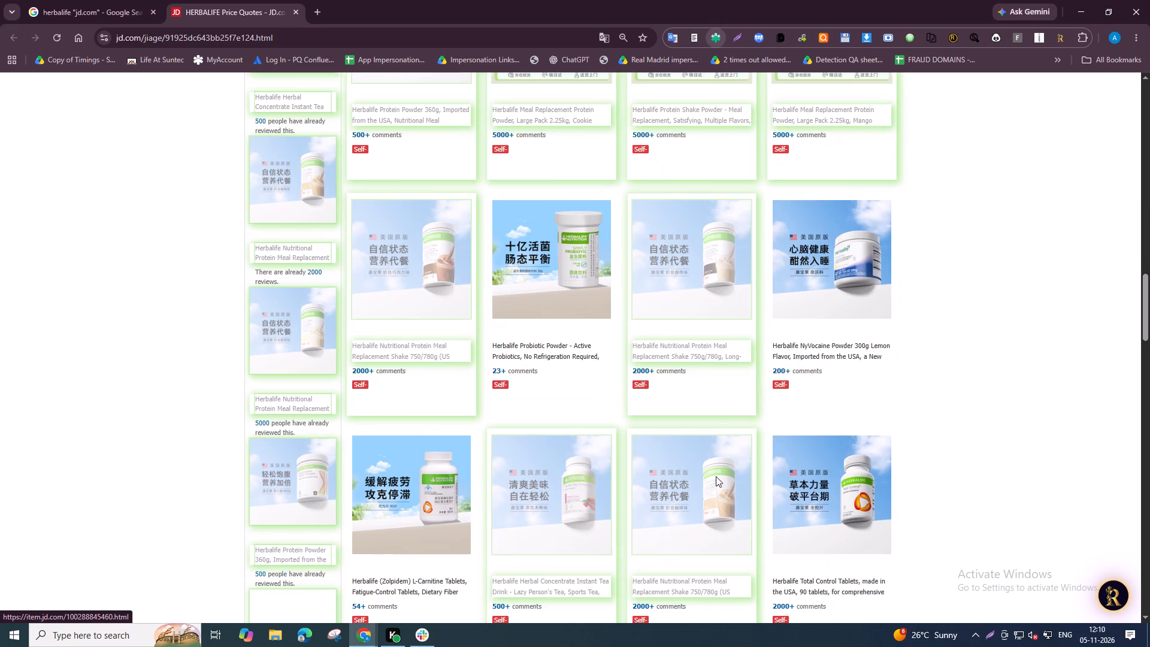
pyautogui.scroll(-3, 716, 476)
pyautogui.scroll(2, 716, 476)
pyautogui.scroll(-6, 718, 472)
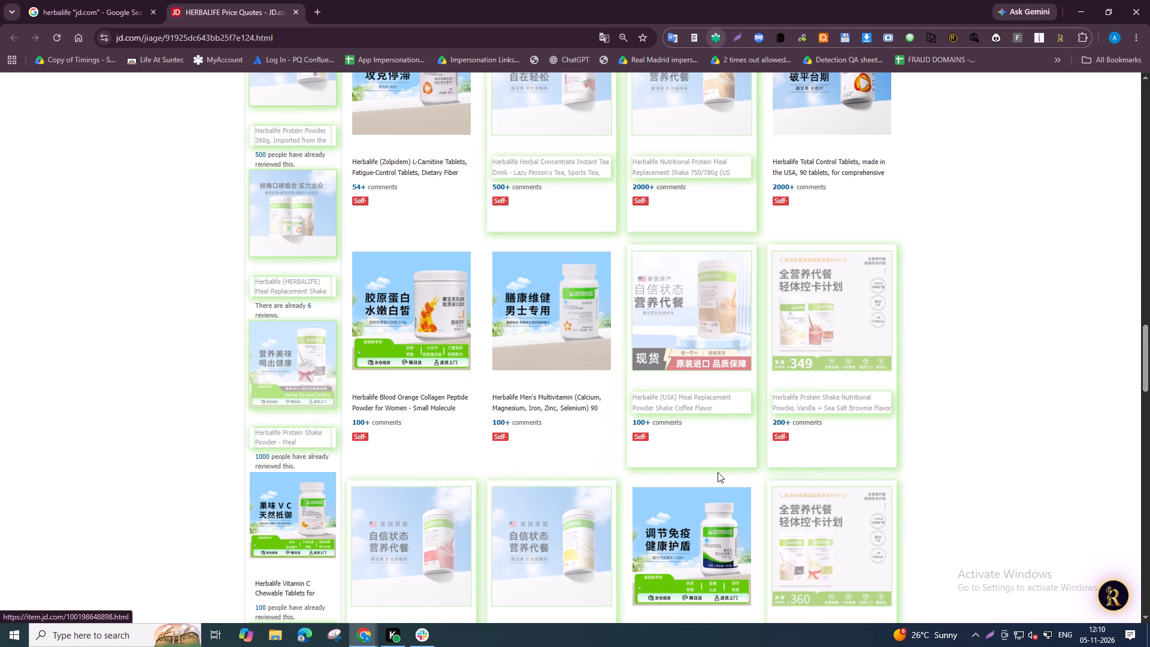
pyautogui.scroll(-11, 718, 471)
pyautogui.scroll(3, 718, 470)
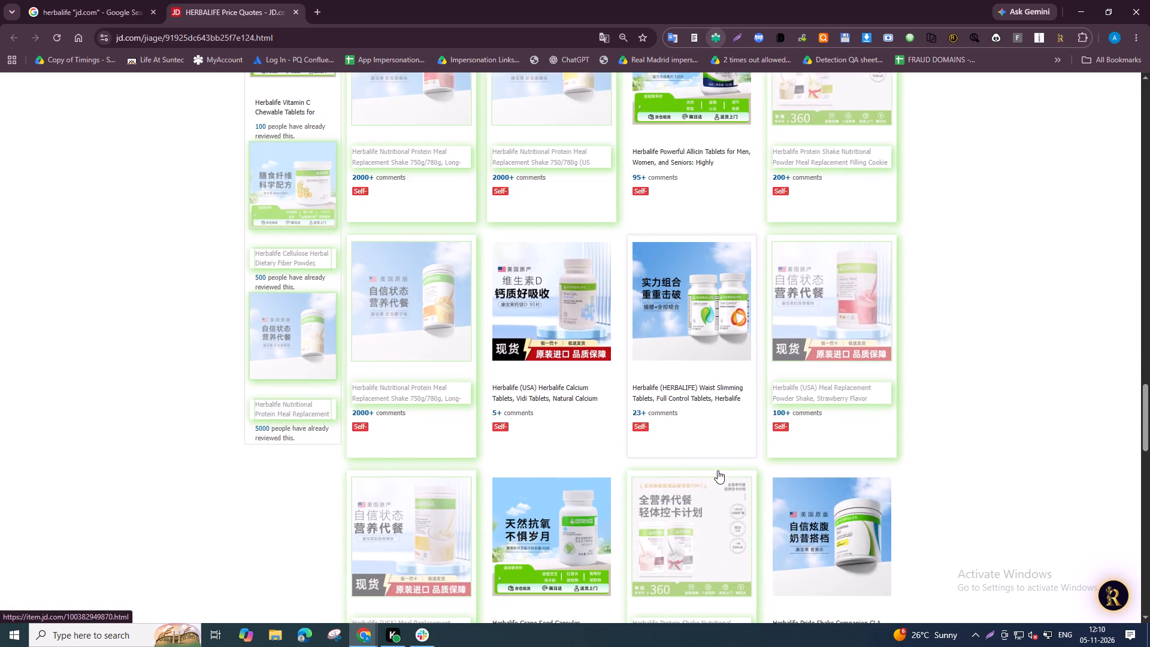
pyautogui.scroll(-15, 718, 469)
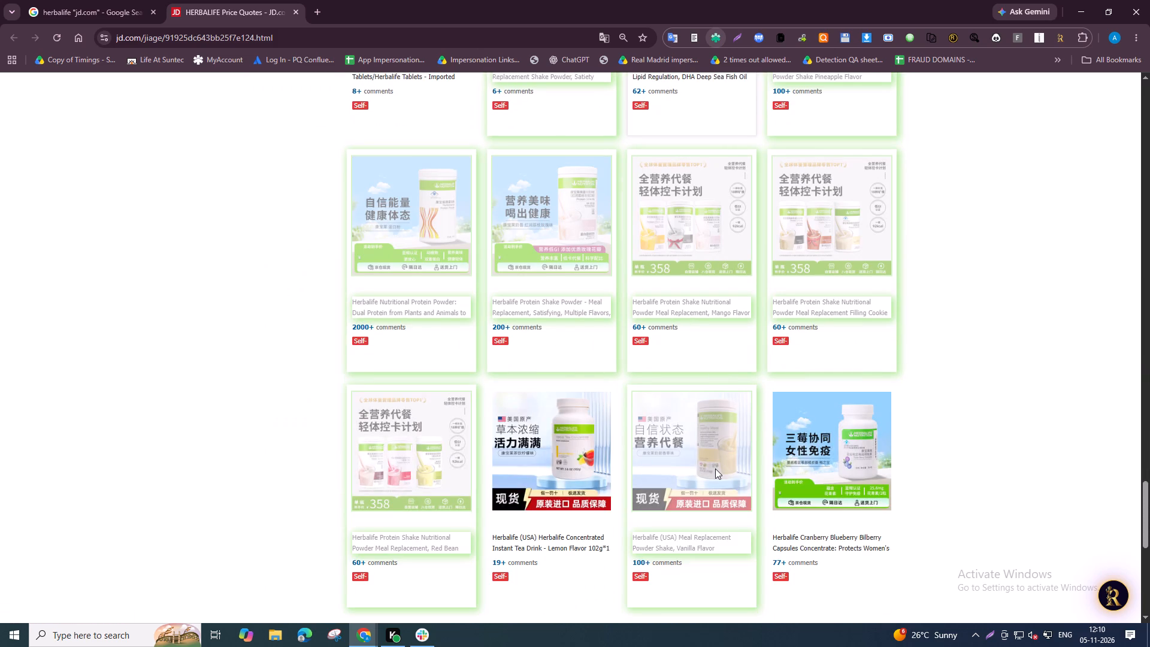
# Go to page 2 of the JD.com Herbalife price listings and examine its marked and unmarked products down to the pagination.
pyautogui.click(761, 530)
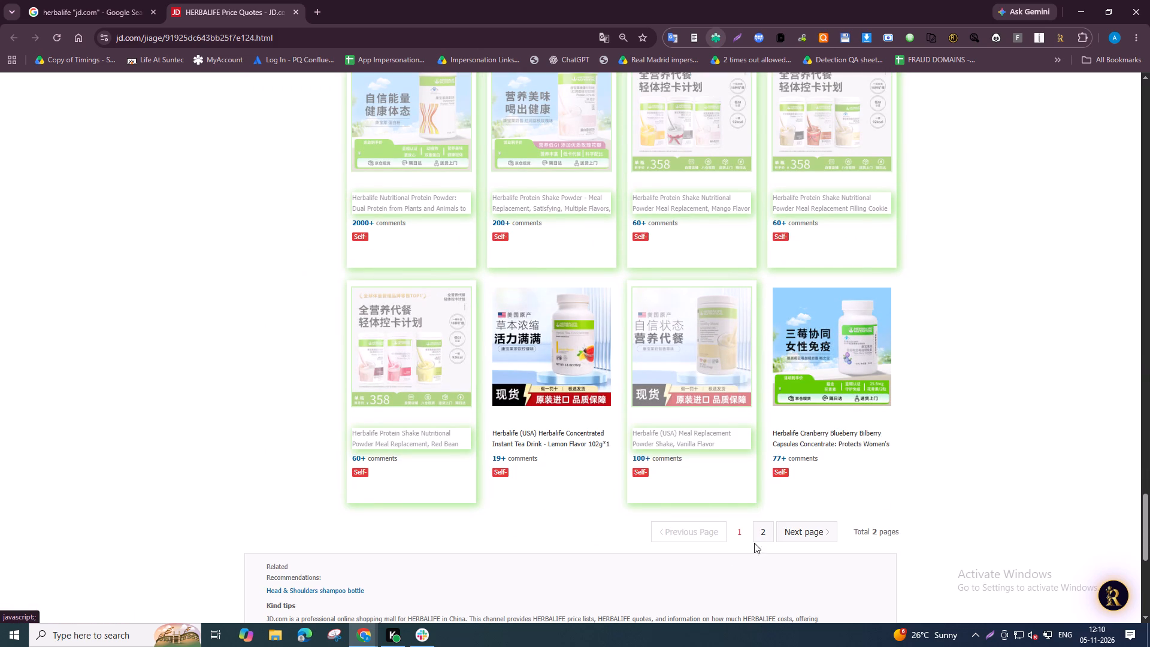
pyautogui.click(770, 530)
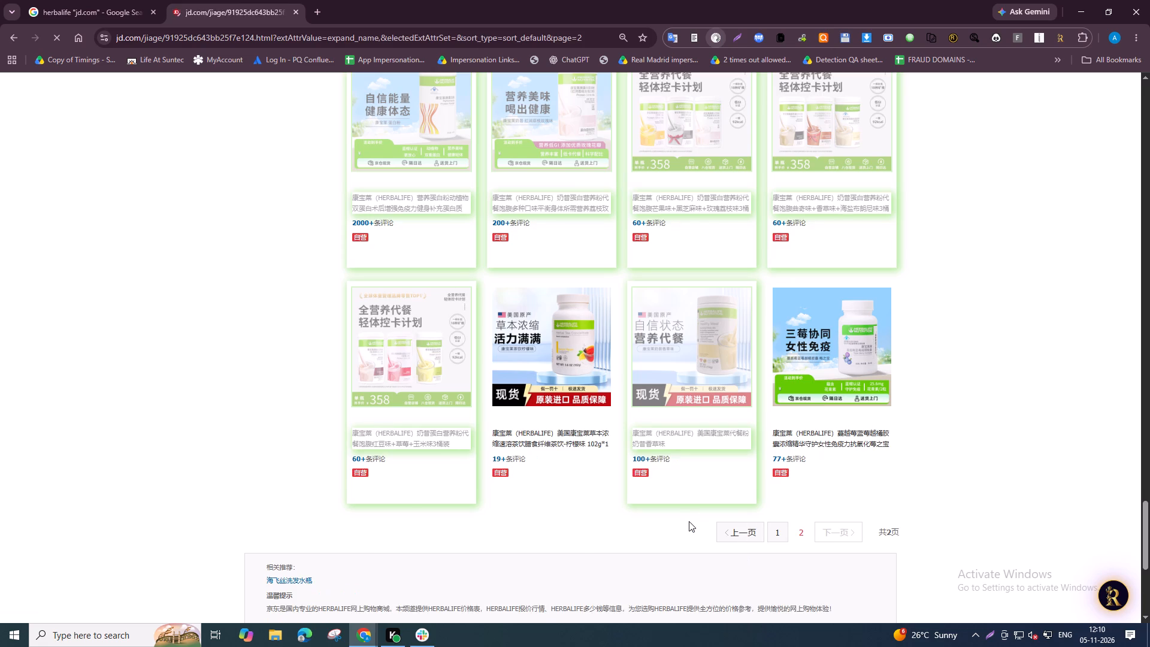
pyautogui.scroll(-6, 685, 528)
pyautogui.scroll(7, 674, 537)
pyautogui.scroll(-5, 674, 537)
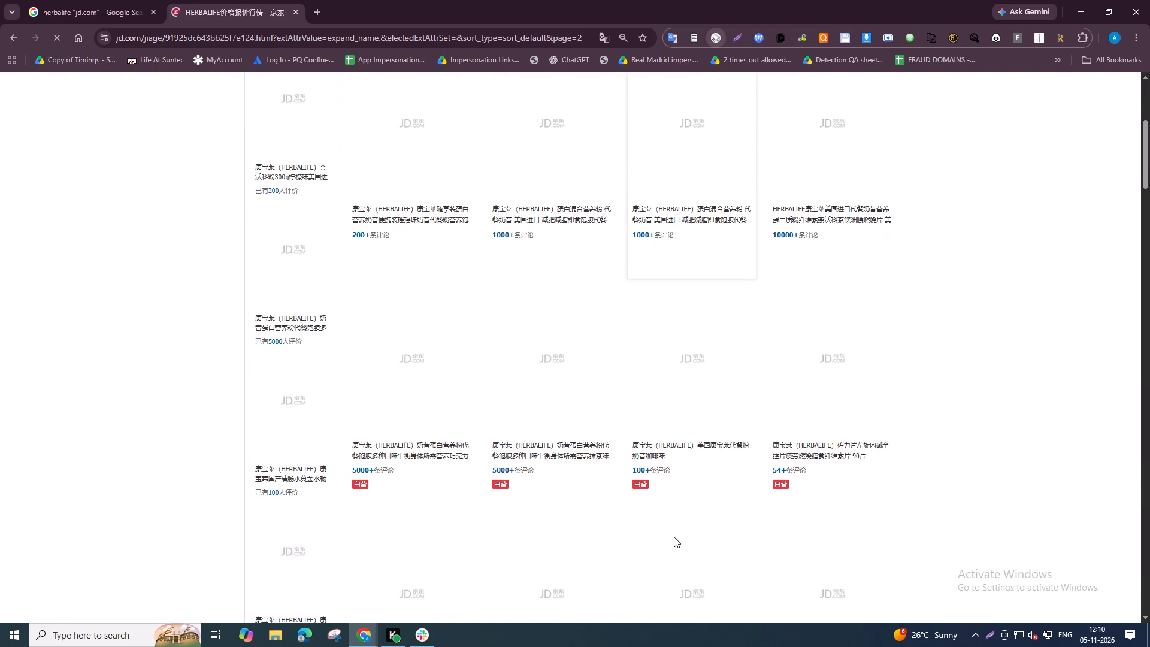
pyautogui.scroll(3, 674, 537)
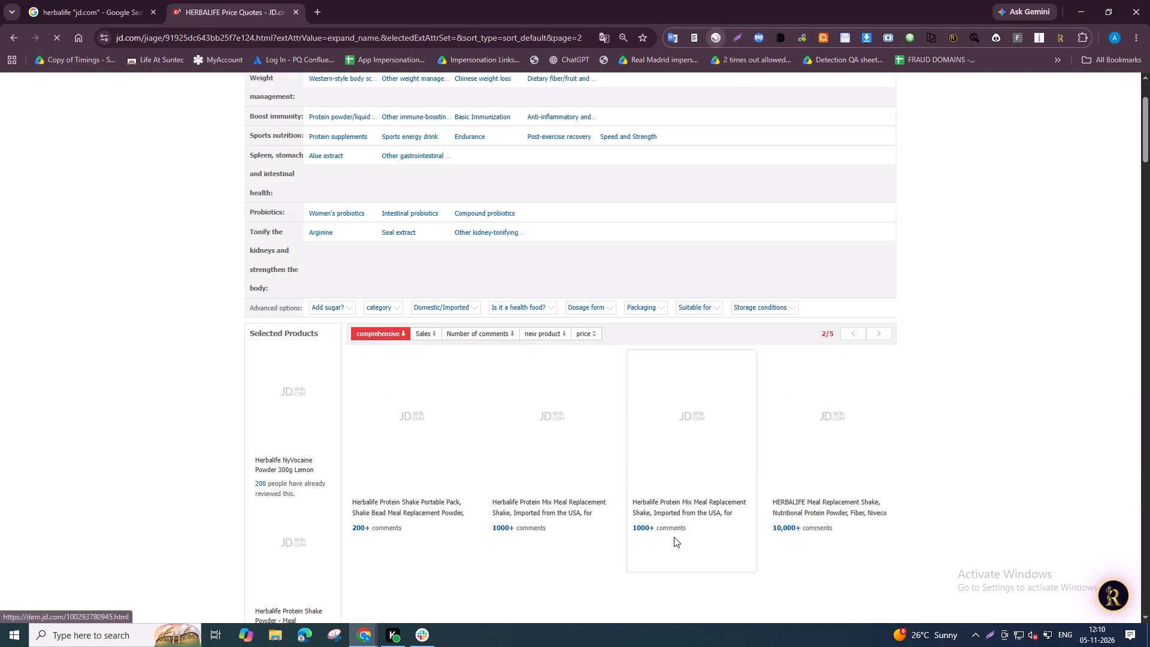
pyautogui.scroll(-3, 673, 537)
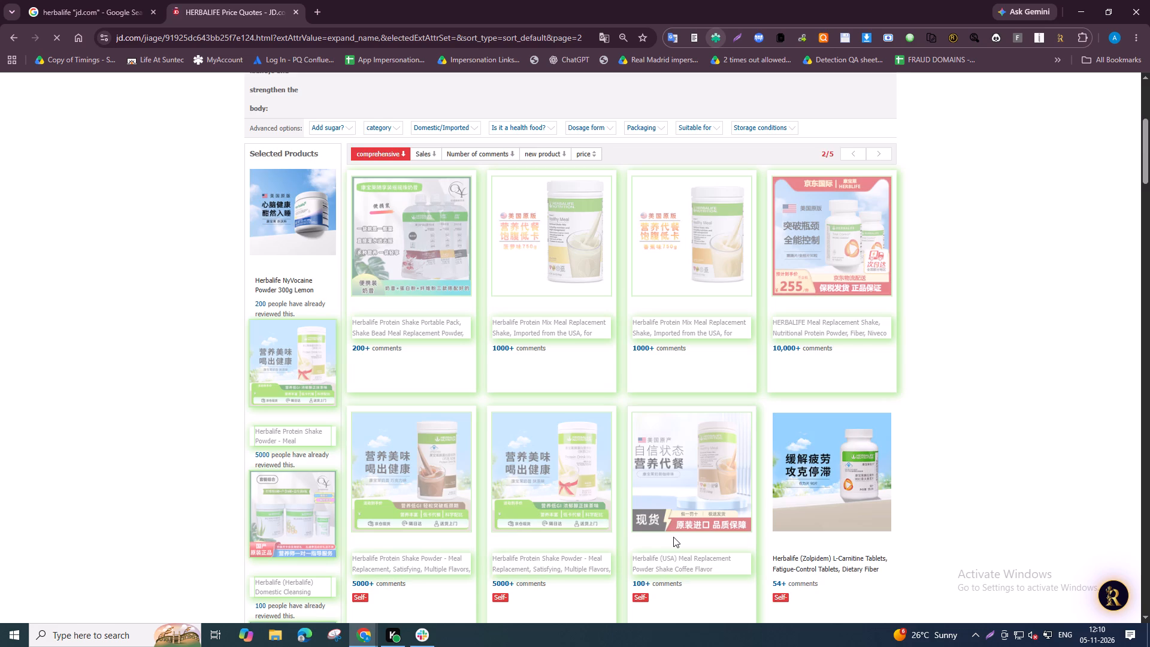
pyautogui.scroll(-16, 673, 537)
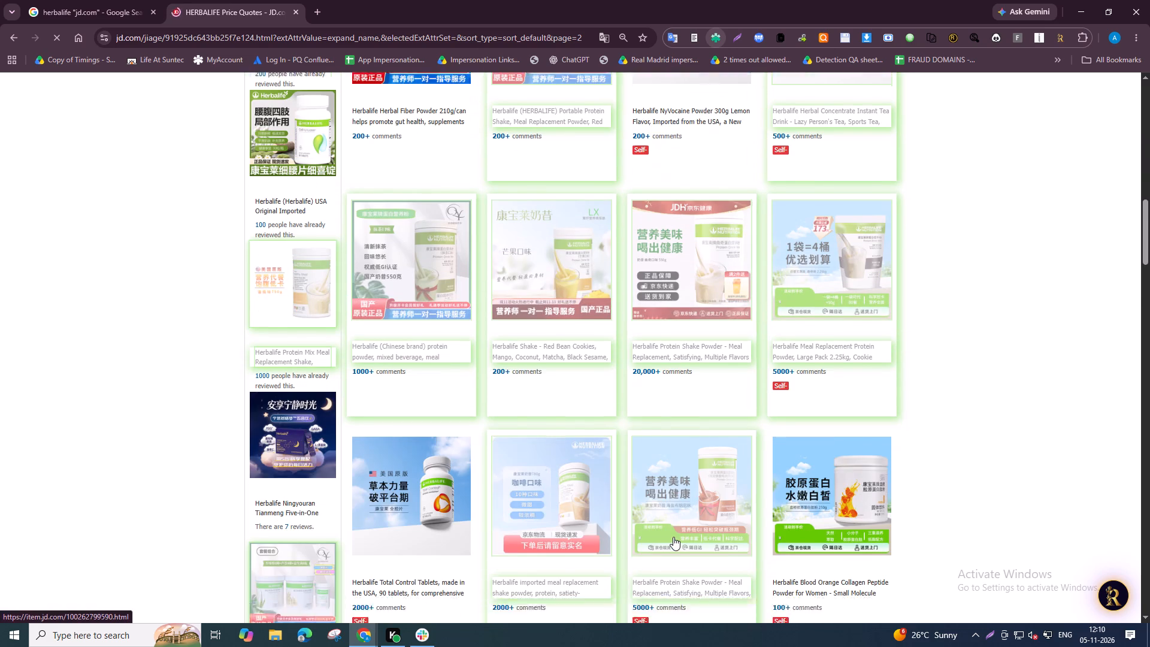
pyautogui.scroll(-12, 673, 537)
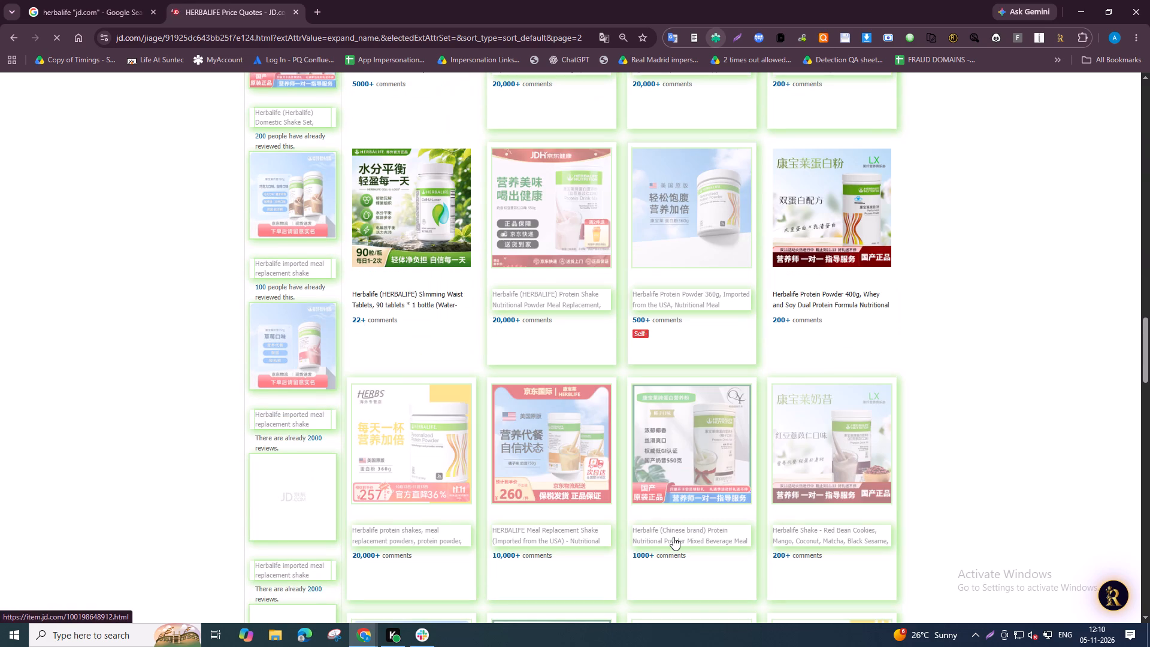
pyautogui.scroll(-10, 673, 537)
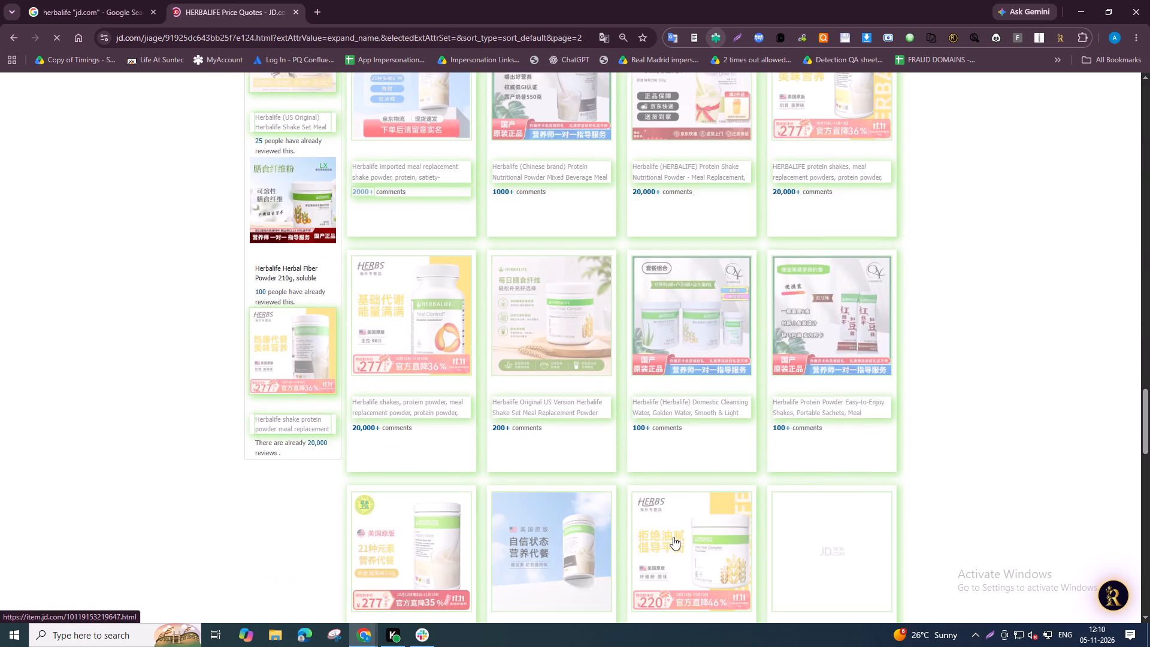
pyautogui.scroll(-15, 673, 537)
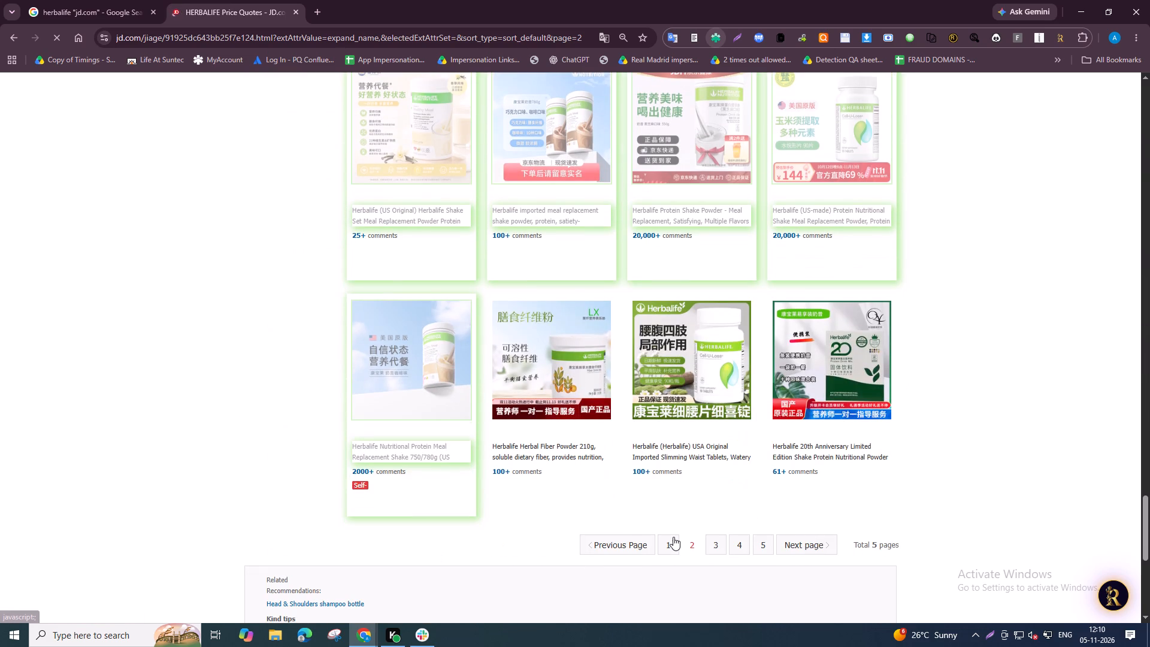
# Close the price listings and open the JD.com result 康宝莱（HERBALIFE）品牌及商品 from the Google results in a new tab.
pyautogui.hotkey('ctrl', 'w')
pyautogui.scroll(-2, 673, 533)
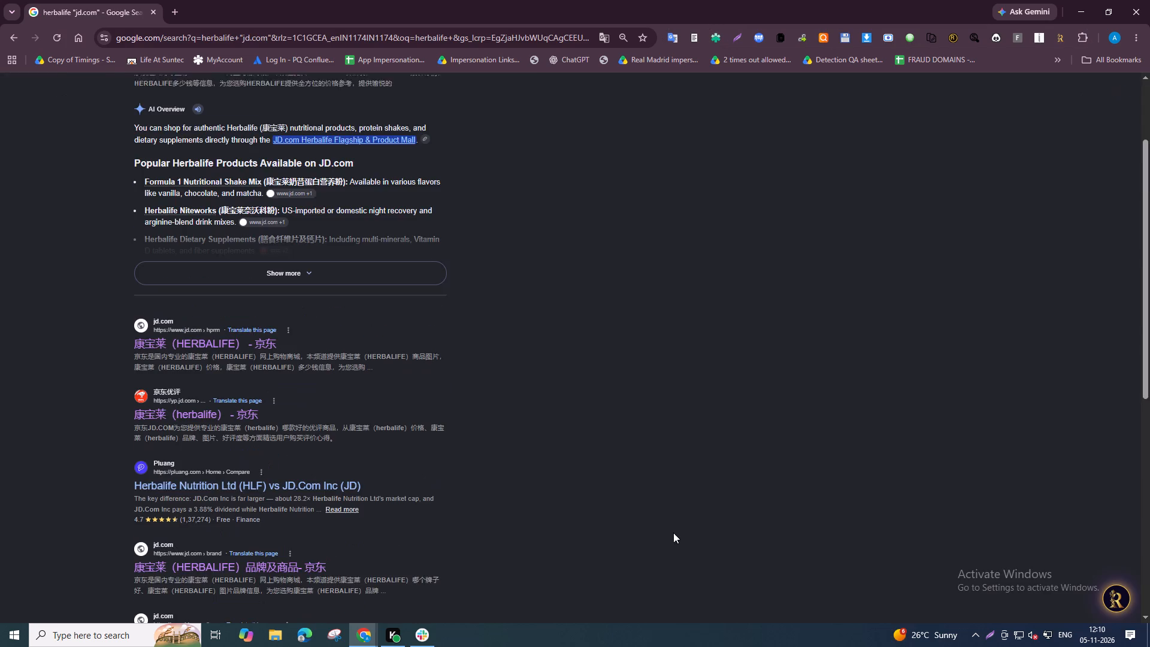
pyautogui.scroll(-3, 354, 500)
pyautogui.keyDown('ctrl'); pyautogui.click(228, 390); pyautogui.keyUp('ctrl')
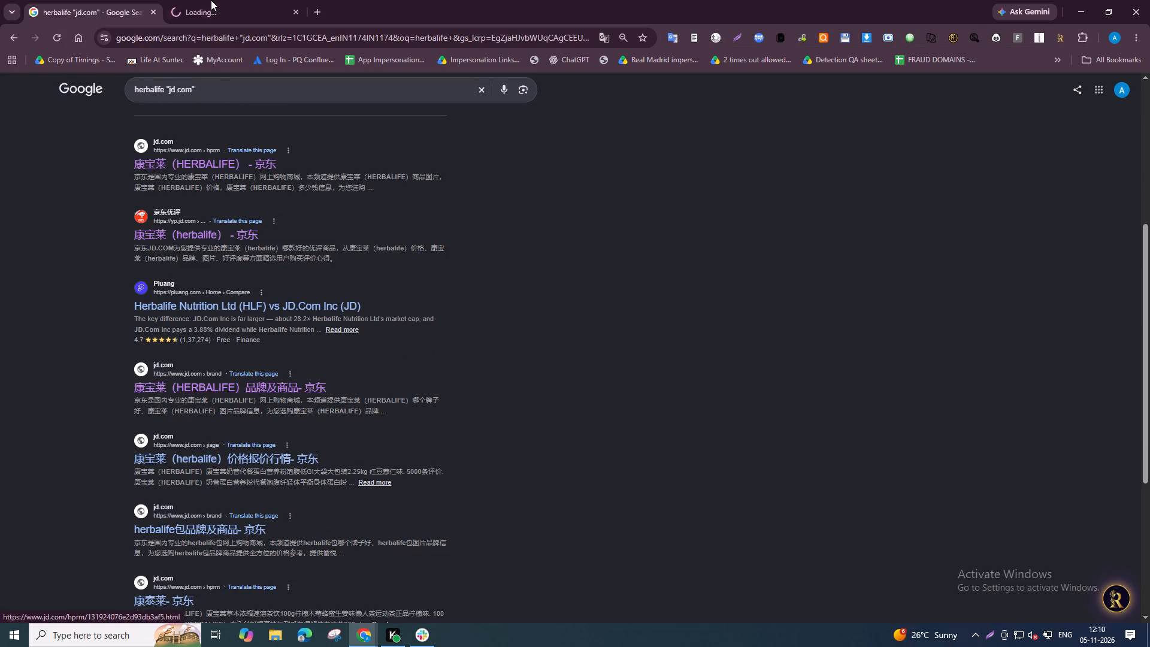
pyautogui.click(211, 0)
# Examine the plugin-marked and unmarked Herbalife products throughout page 1 of the JD.com brand listings, dismissing the translation prompt.
pyautogui.scroll(-3, 672, 439)
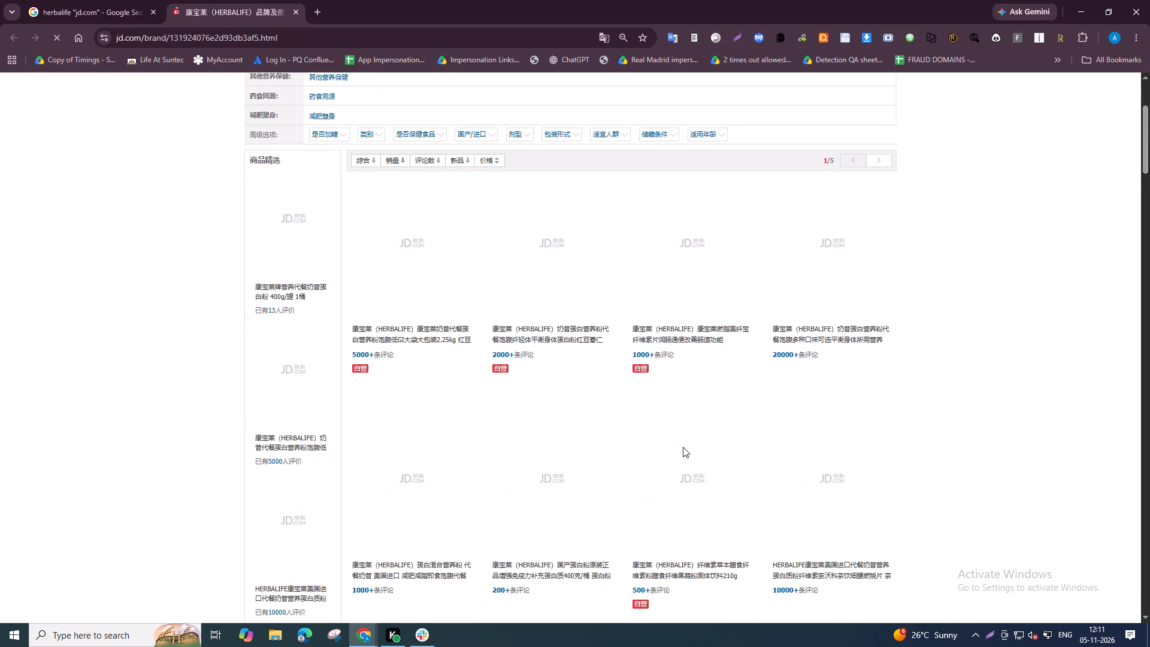
pyautogui.scroll(-20, 697, 470)
pyautogui.scroll(-2, 697, 470)
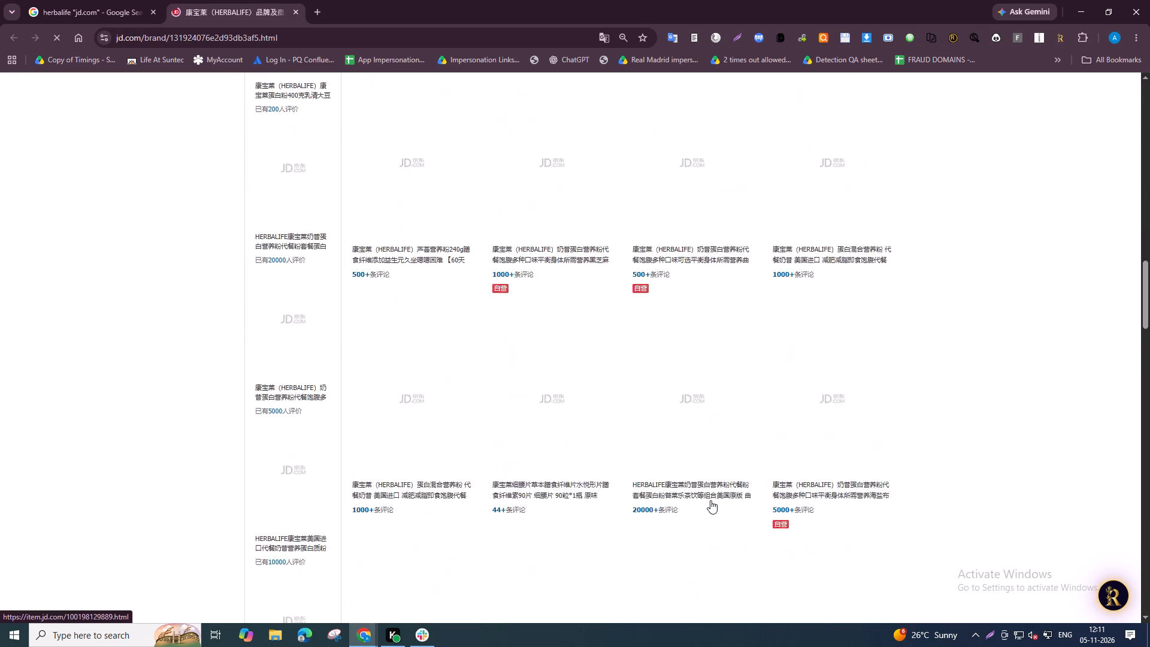
pyautogui.scroll(-16, 710, 500)
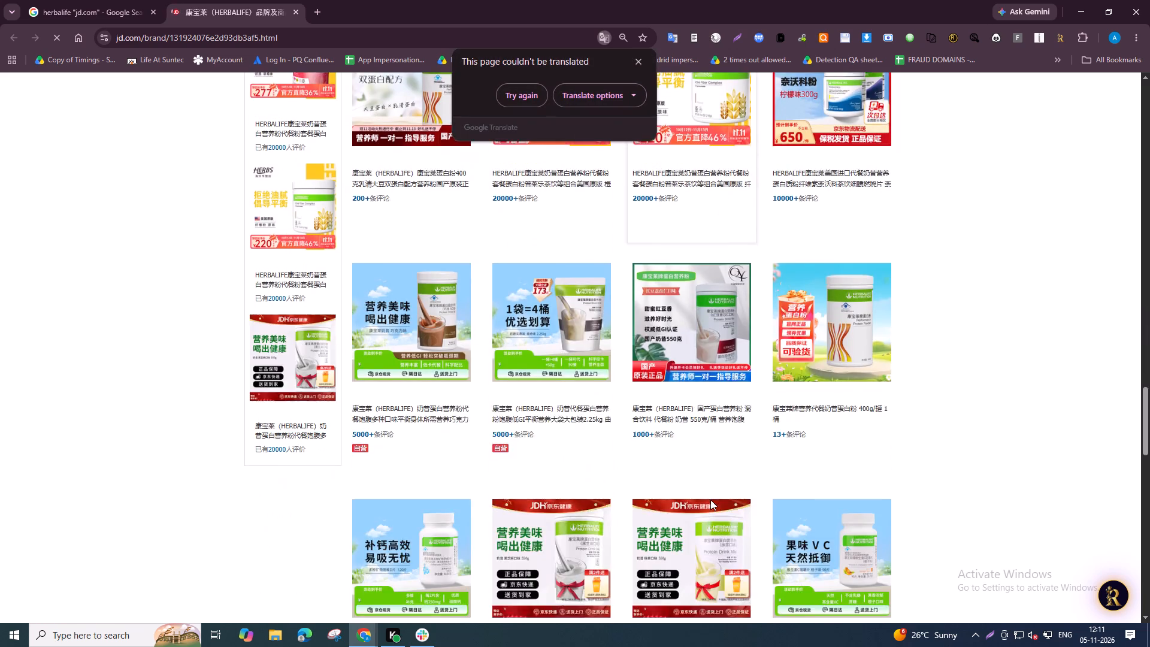
pyautogui.scroll(-19, 710, 500)
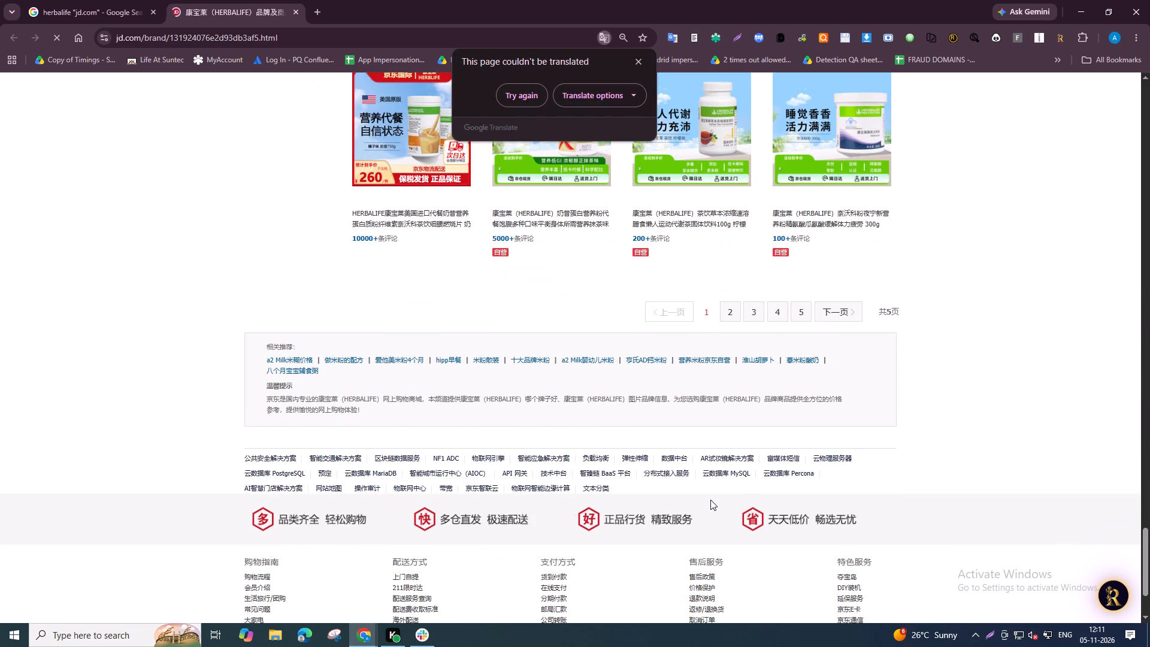
pyautogui.scroll(6, 710, 498)
pyautogui.click(638, 66)
pyautogui.scroll(-6, 804, 382)
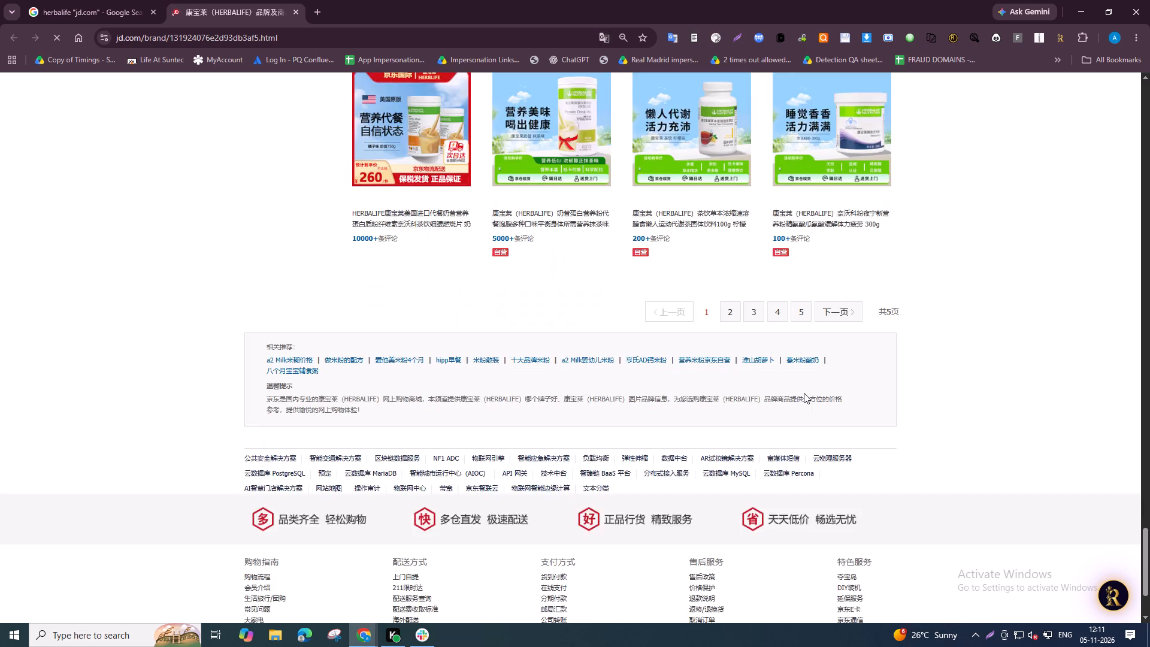
pyautogui.scroll(15, 804, 393)
pyautogui.scroll(-13, 806, 393)
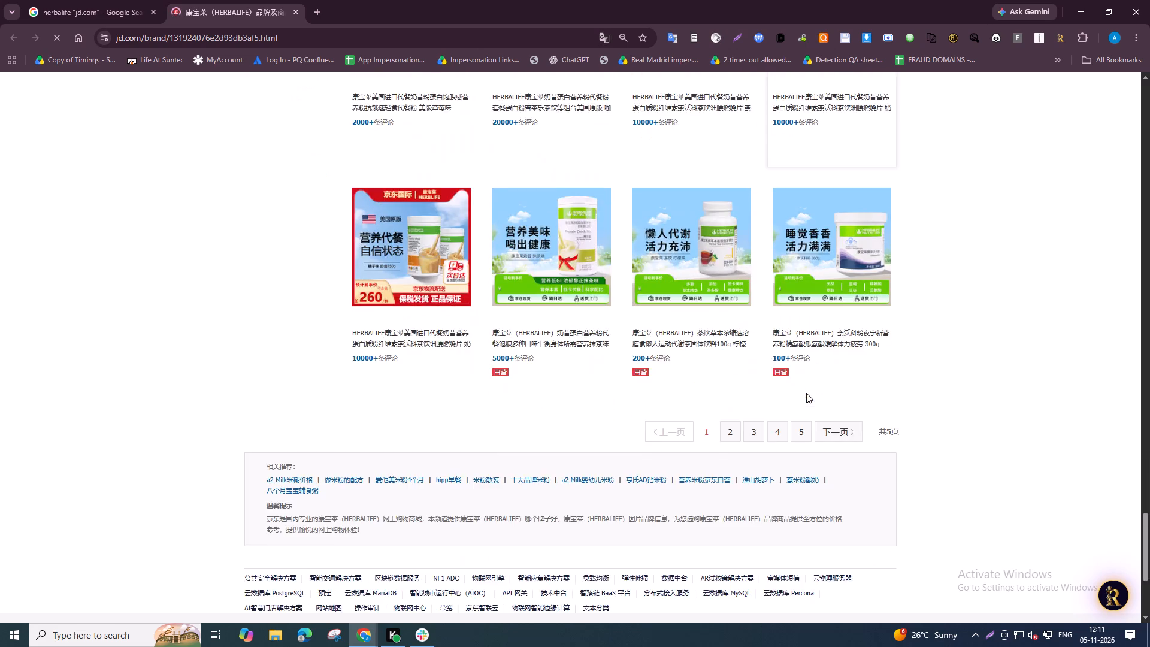
pyautogui.scroll(-5, 806, 392)
pyautogui.scroll(20, 806, 392)
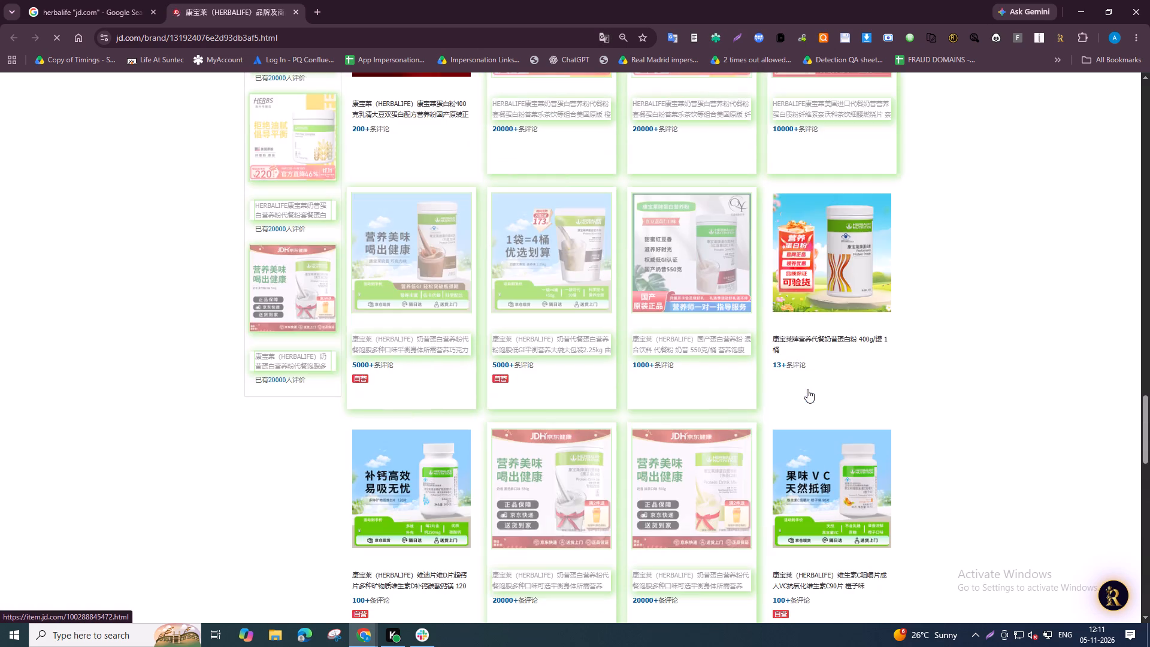
pyautogui.scroll(9, 807, 389)
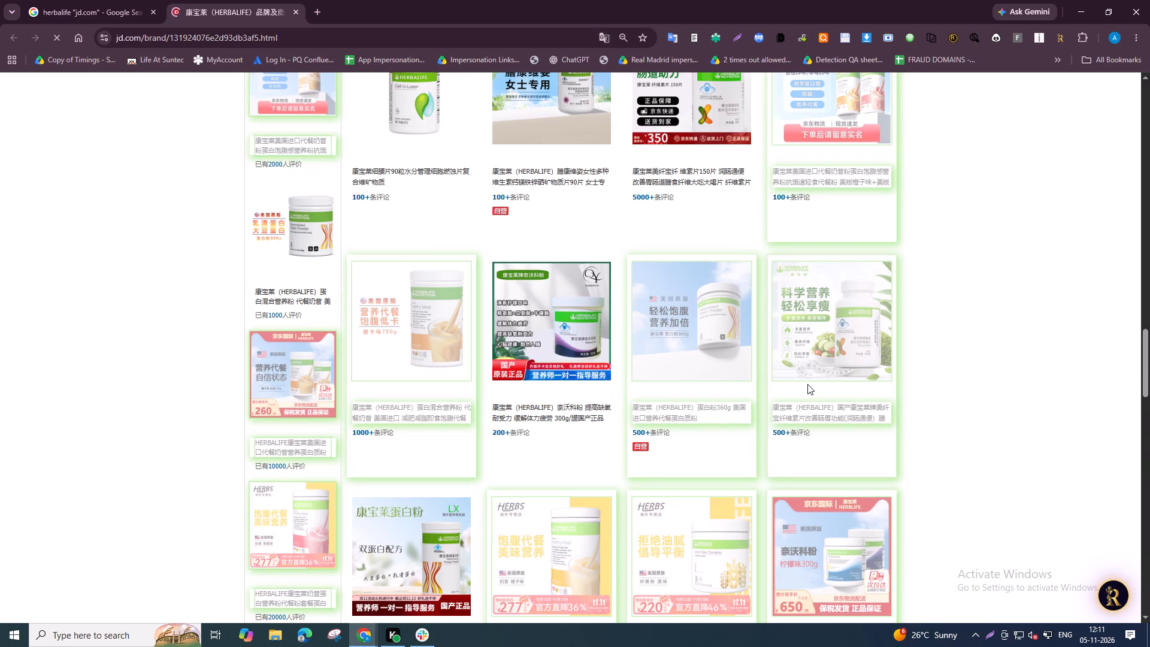
pyautogui.scroll(14, 807, 384)
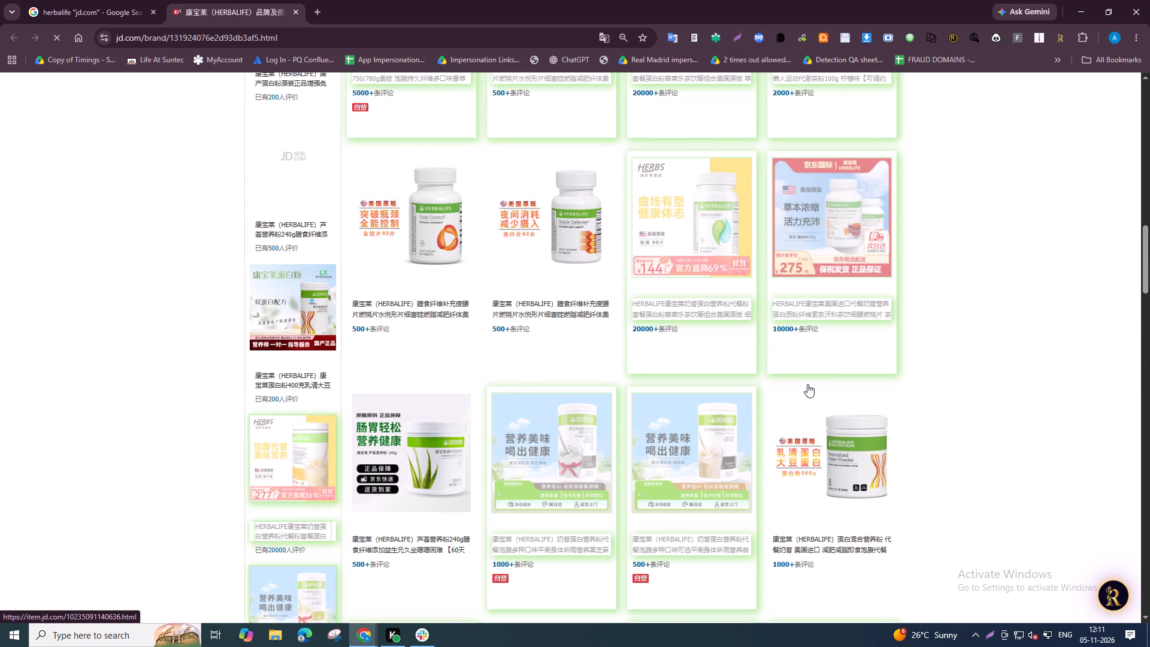
pyautogui.scroll(11, 807, 384)
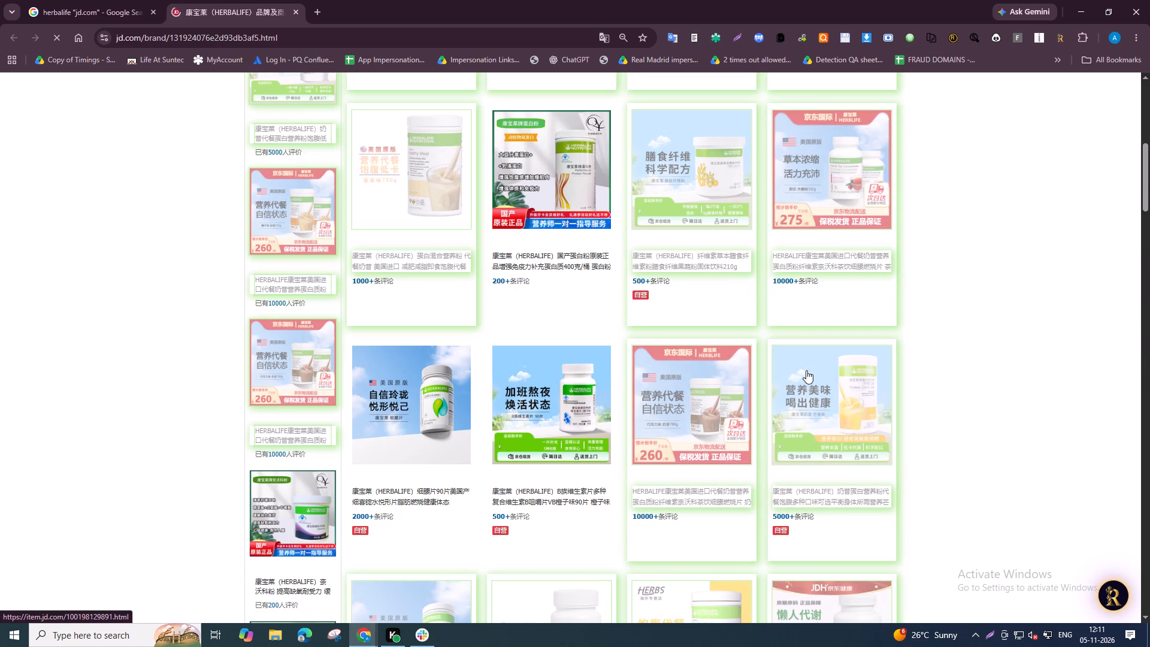
pyautogui.scroll(9, 801, 357)
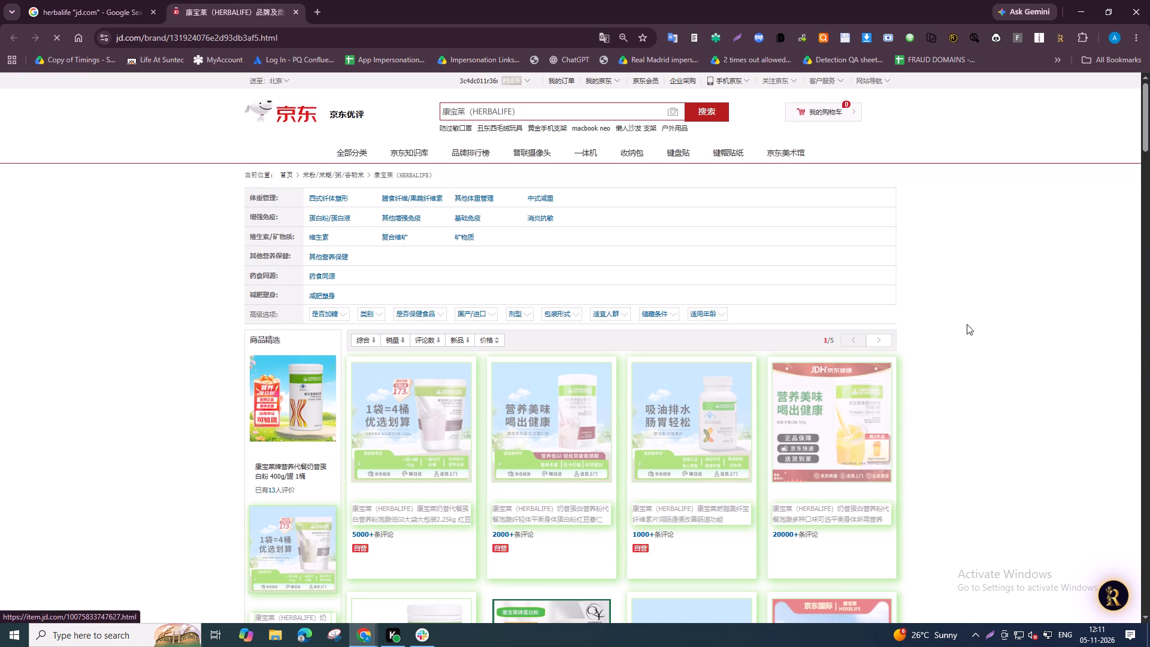
# Close the brand listings and open the JD.com result 康宝莱（HERBALIFE）怎么样 from the Google results in a new tab.
pyautogui.hotkey('ctrl', 'w')
pyautogui.scroll(-7, 518, 313)
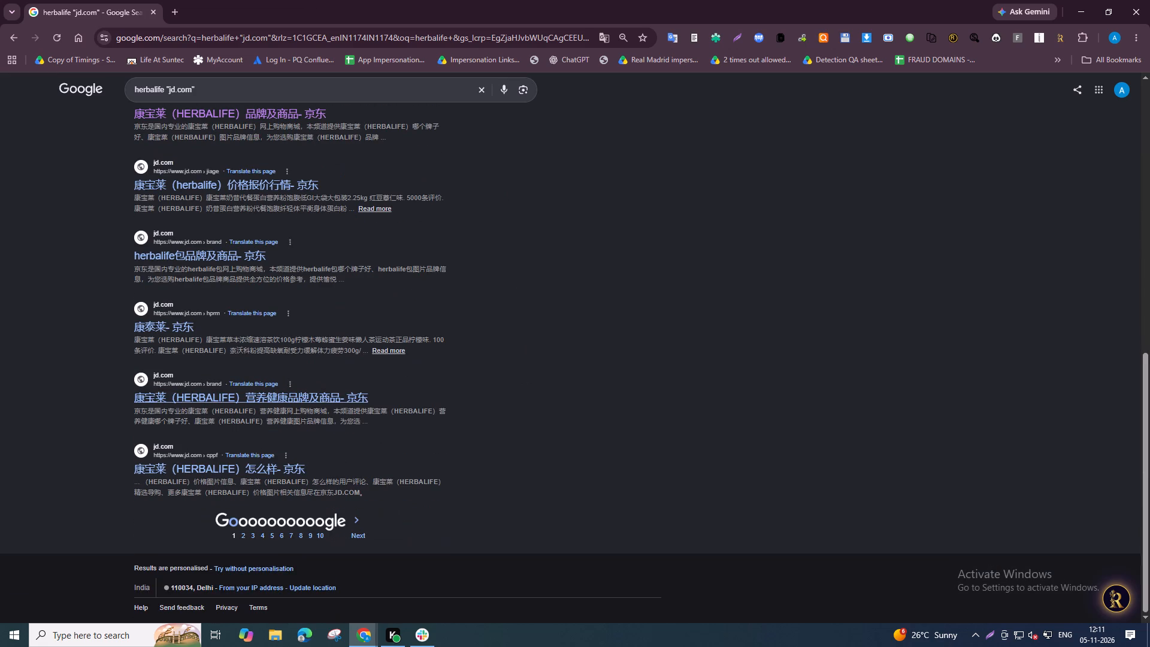
pyautogui.keyDown('ctrl'); pyautogui.click(248, 464); pyautogui.keyUp('ctrl')
pyautogui.click(218, 0)
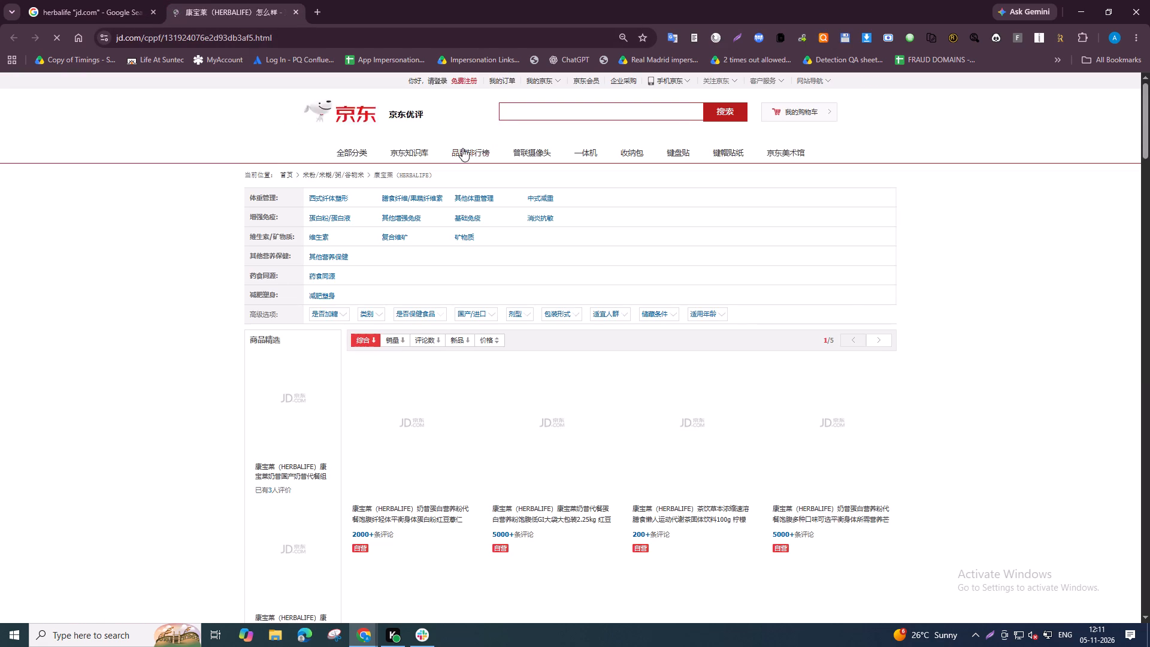
# Copy the link of the first unmarked combo set (康宝莱组合) in the JD.com listings into cell C29810 of the New Work sheet.
pyautogui.scroll(-4, 842, 303)
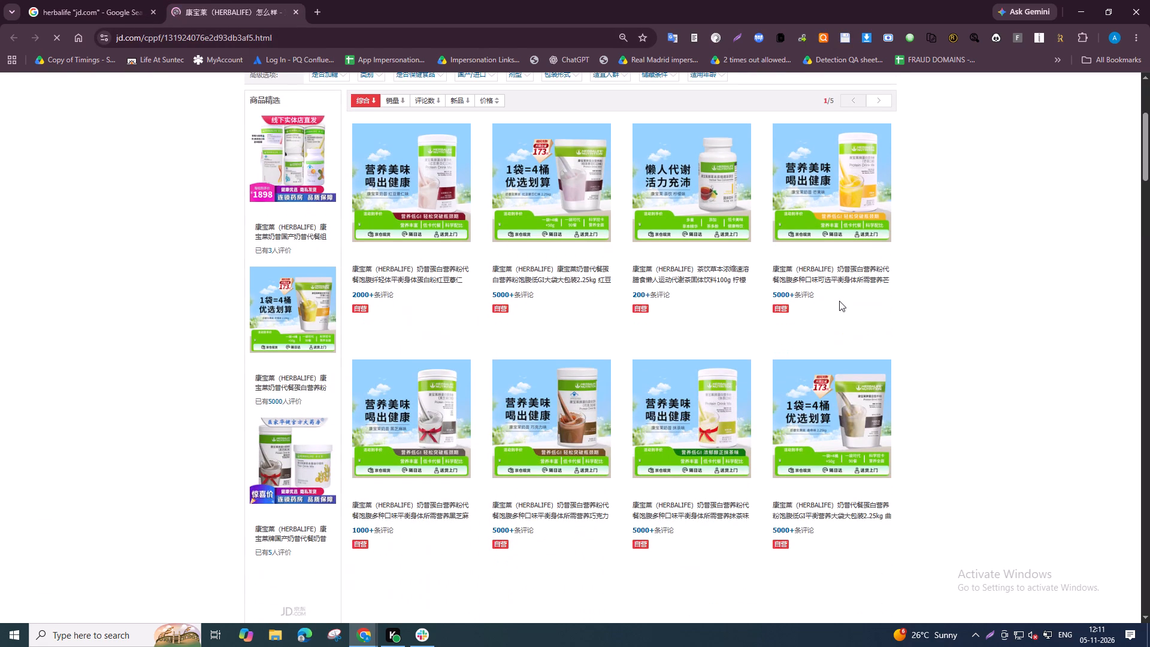
pyautogui.scroll(-6, 837, 295)
pyautogui.scroll(6, 837, 295)
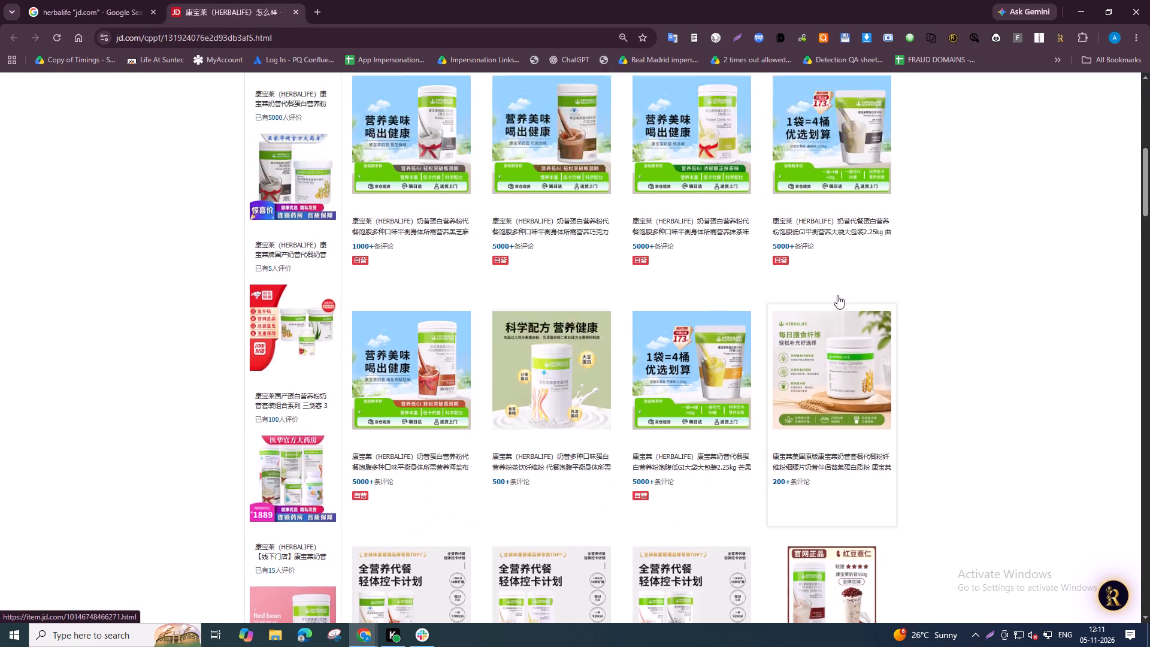
pyautogui.scroll(-18, 837, 295)
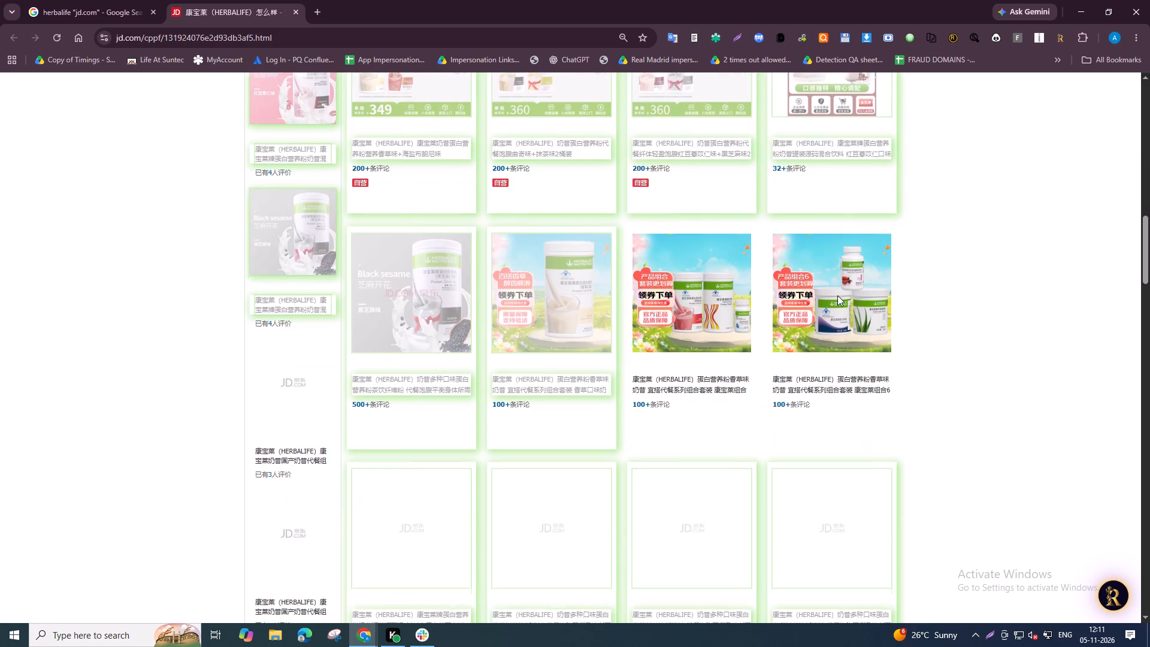
pyautogui.scroll(3, 837, 295)
pyautogui.rightClick(719, 325)
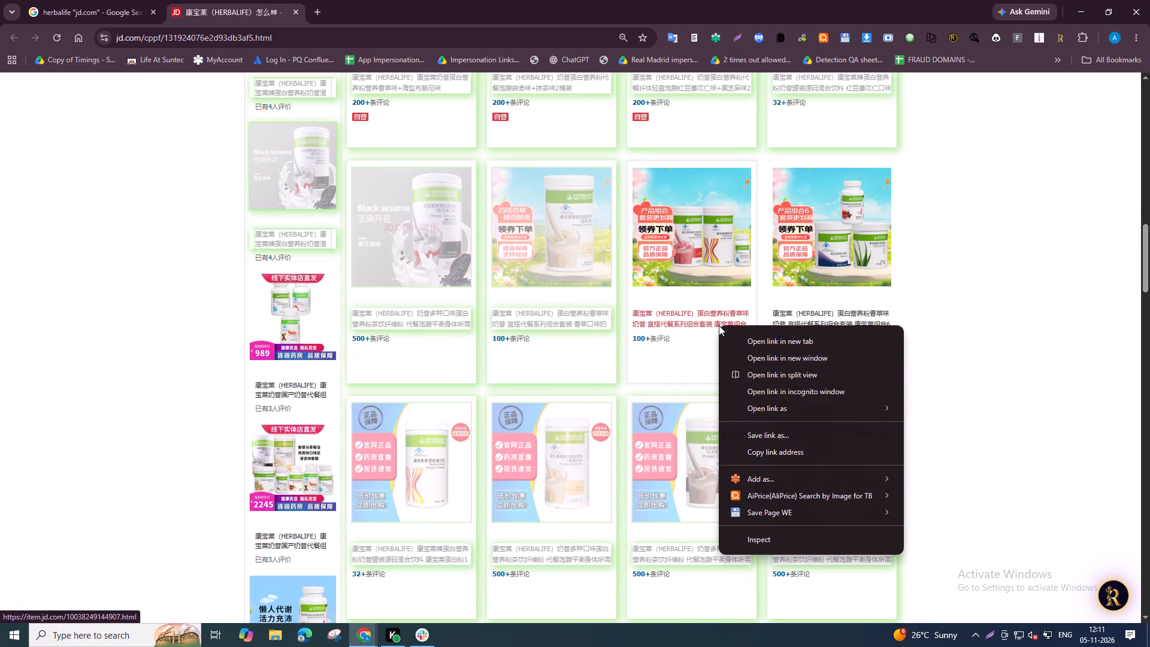
pyautogui.click(789, 451)
pyautogui.hotkey('alt', 'Tab')
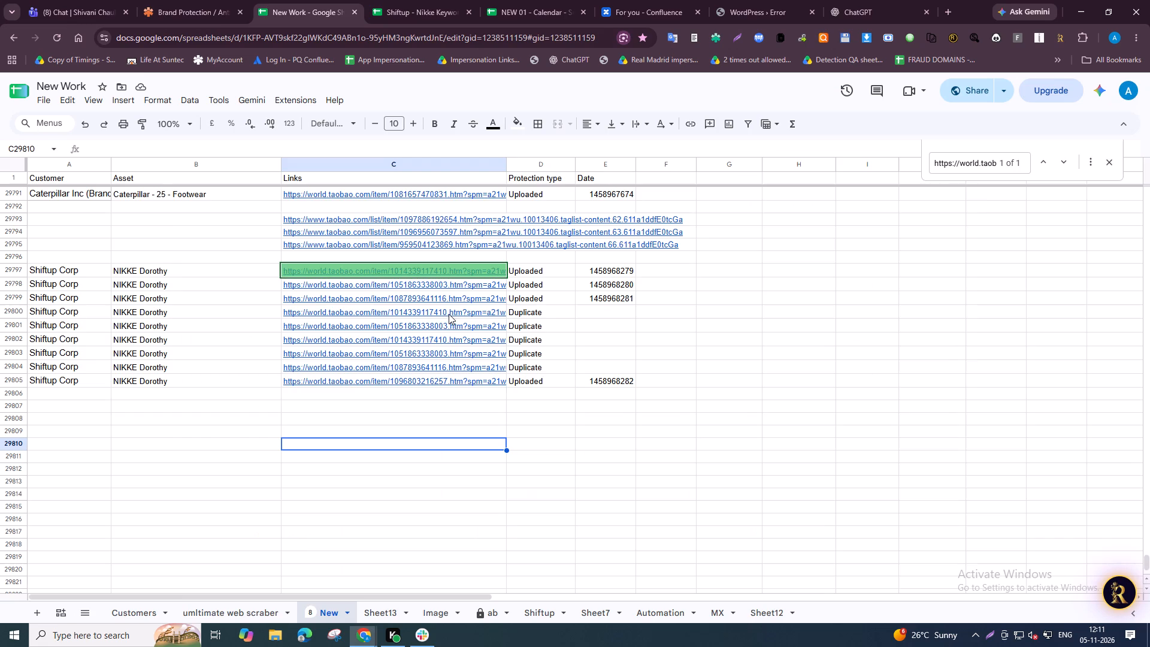
pyautogui.click(175, 0)
pyautogui.click(341, 0)
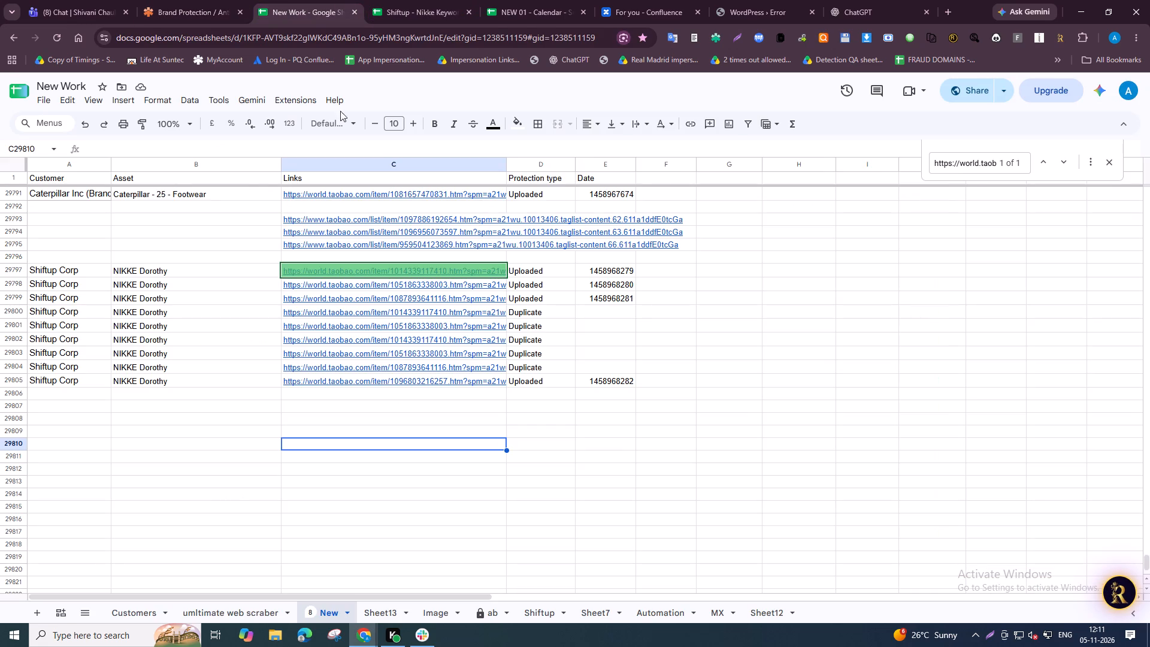
pyautogui.hotkey('ctrl', 'v')
# Label the JD.com link in row 29810 as shake in the Asset column.
pyautogui.click(259, 433)
pyautogui.click(255, 446)
pyautogui.write('shake')
pyautogui.press('Return')
# Search the New Work sheet for the link of that same unmarked combo set from the JD.com listings.
pyautogui.hotkey('alt', 'Tab')
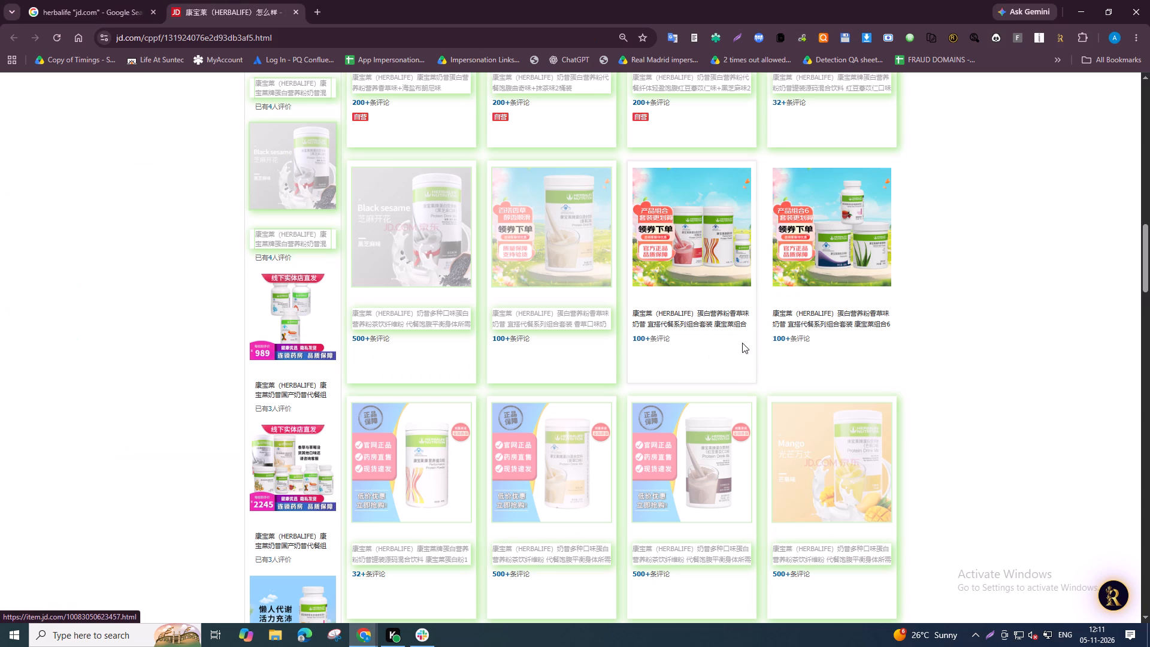
pyautogui.rightClick(719, 322)
pyautogui.click(796, 448)
pyautogui.hotkey('alt', 'Tab')
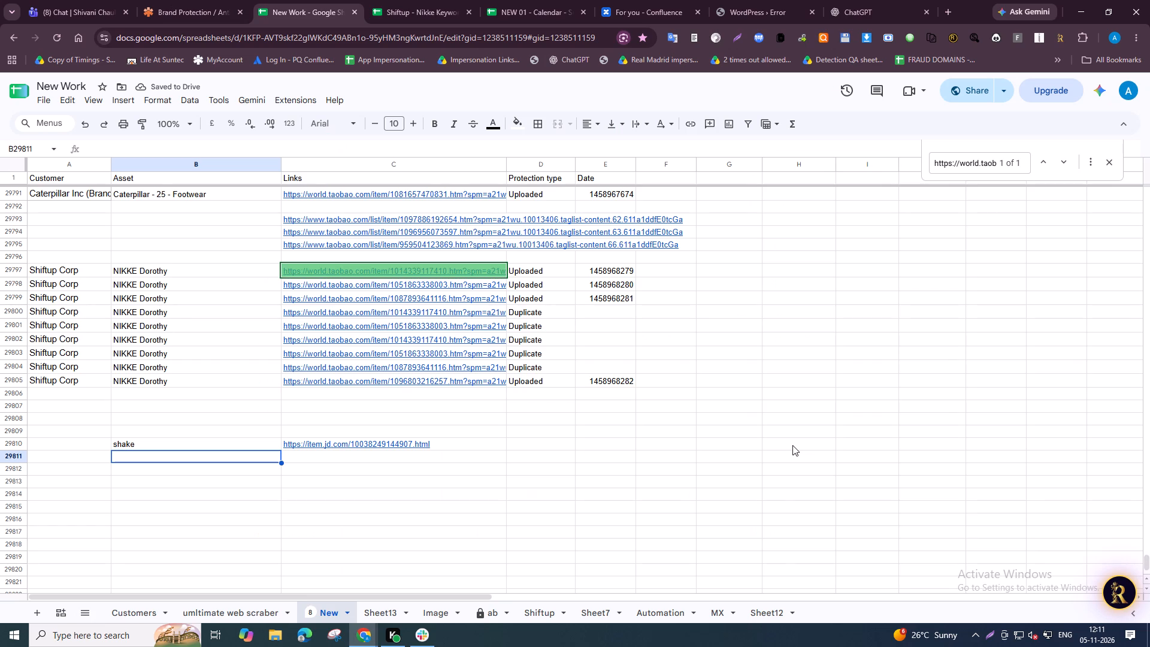
pyautogui.hotkey('ctrl', 'f')
pyautogui.hotkey('ctrl', 'v')
pyautogui.hotkey('alt', 'Tab')
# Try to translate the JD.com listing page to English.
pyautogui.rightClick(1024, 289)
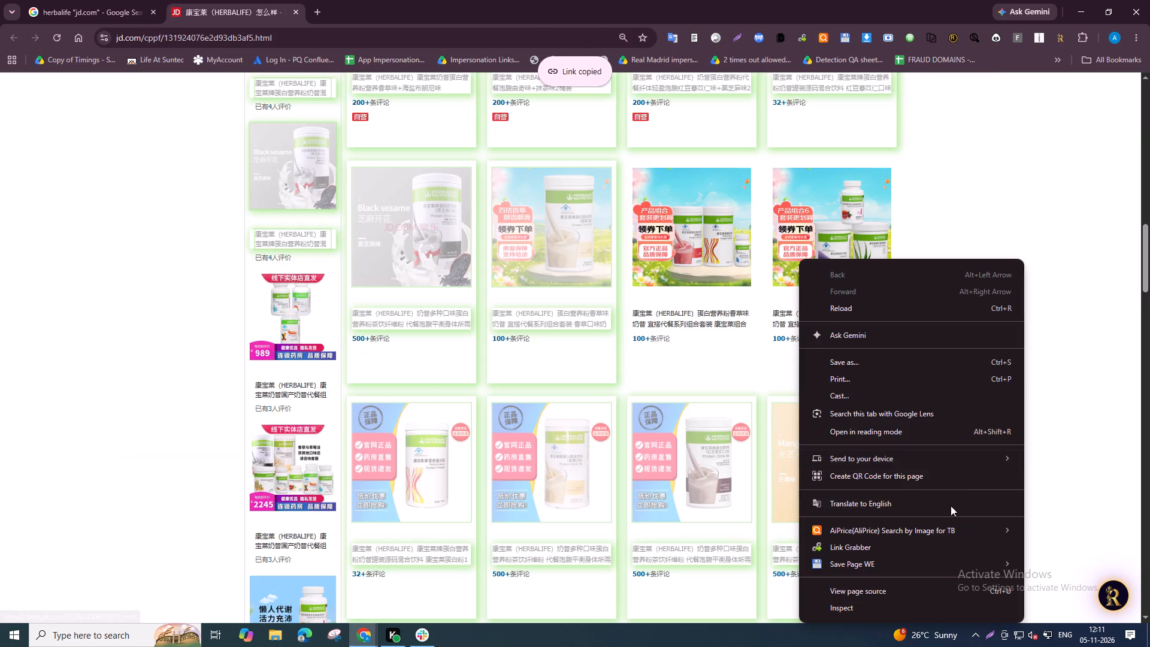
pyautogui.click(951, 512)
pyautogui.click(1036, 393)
# Copy the link of the unmarked 康宝莱组合6 set into cell C29817 of the sheet and label it tea in the Asset column.
pyautogui.rightClick(846, 325)
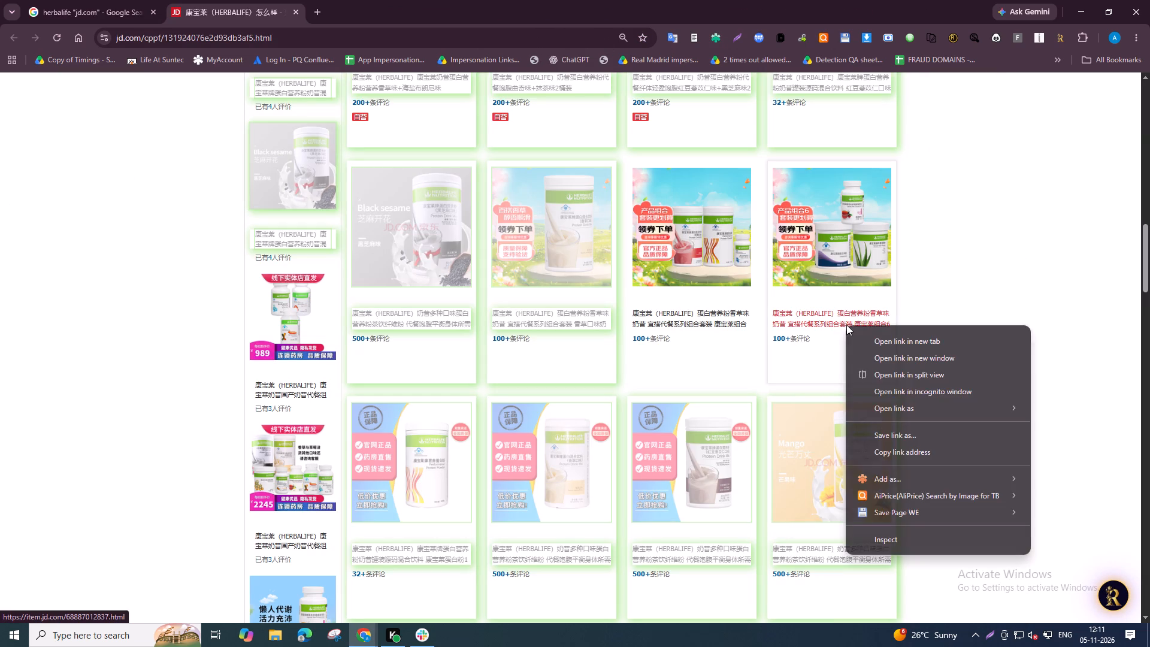
pyautogui.click(897, 446)
pyautogui.hotkey('alt', 'Tab')
pyautogui.click(455, 527)
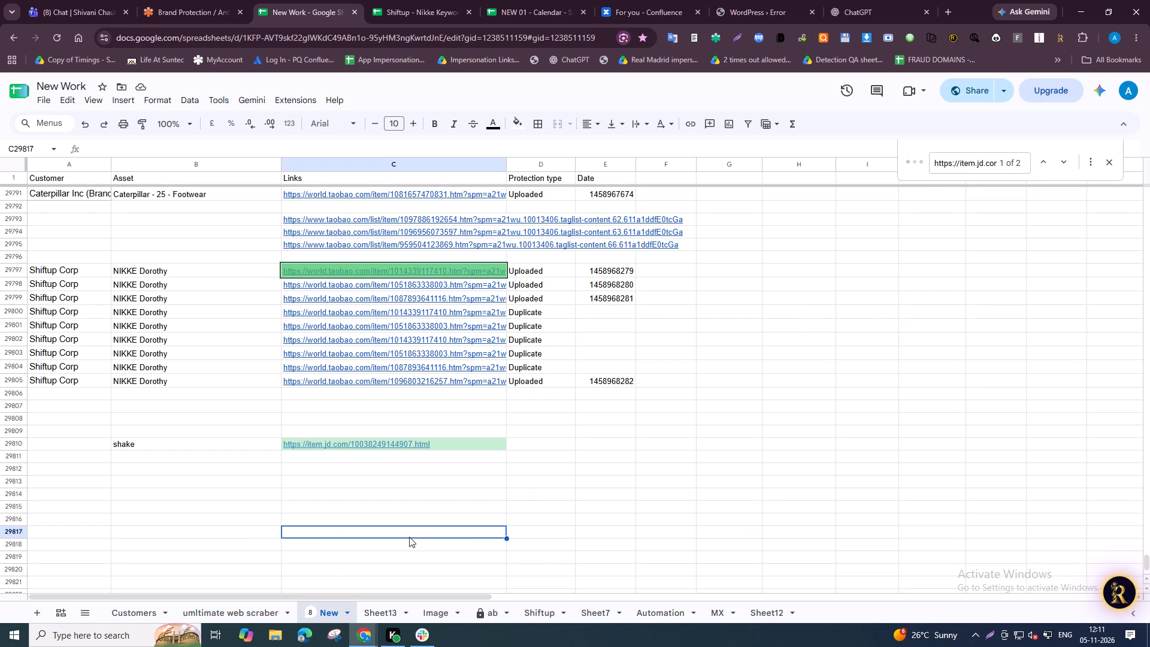
pyautogui.hotkey('ctrl', 'v')
pyautogui.click(275, 531)
pyautogui.press('t')
pyautogui.press('e')
pyautogui.press('a')
pyautogui.click(408, 502)
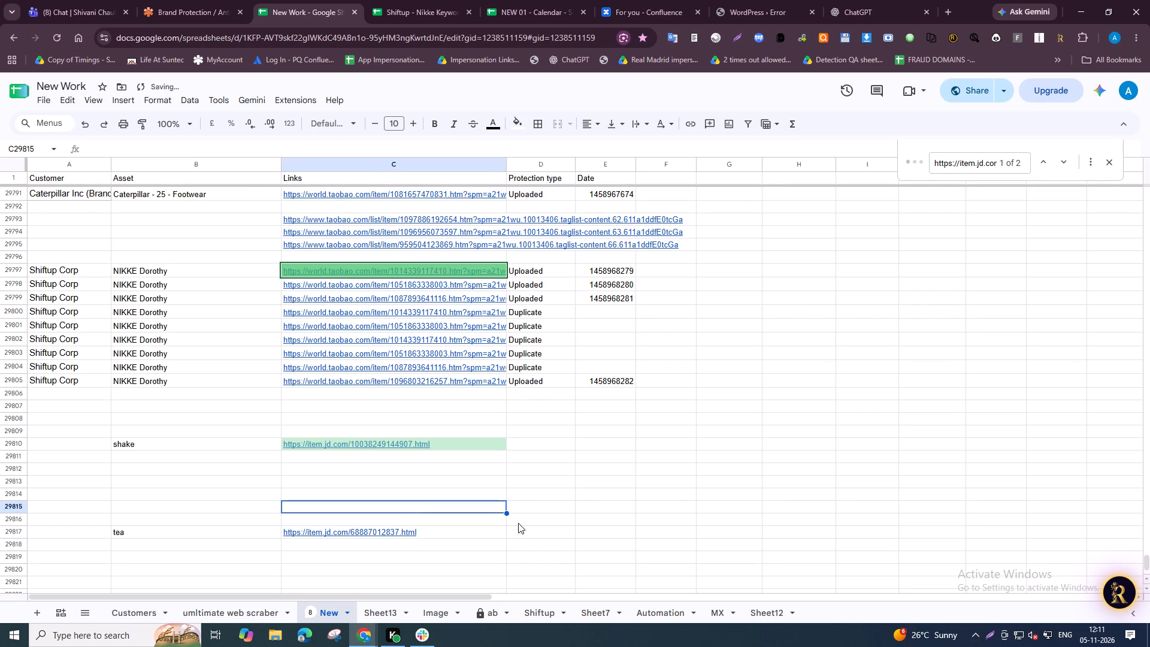
# Copy the link of the unmarked Herbalife herbal tea drink on JD.com into cell C29818, below the first tea link.
pyautogui.hotkey('alt', 'Tab')
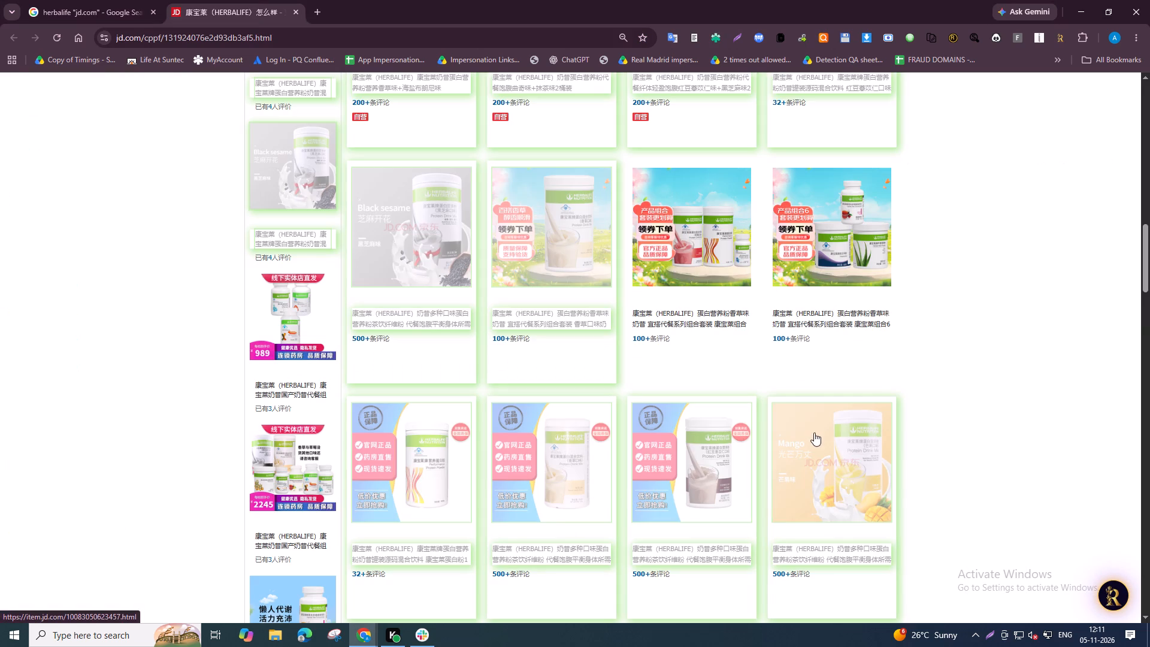
pyautogui.scroll(-5, 918, 350)
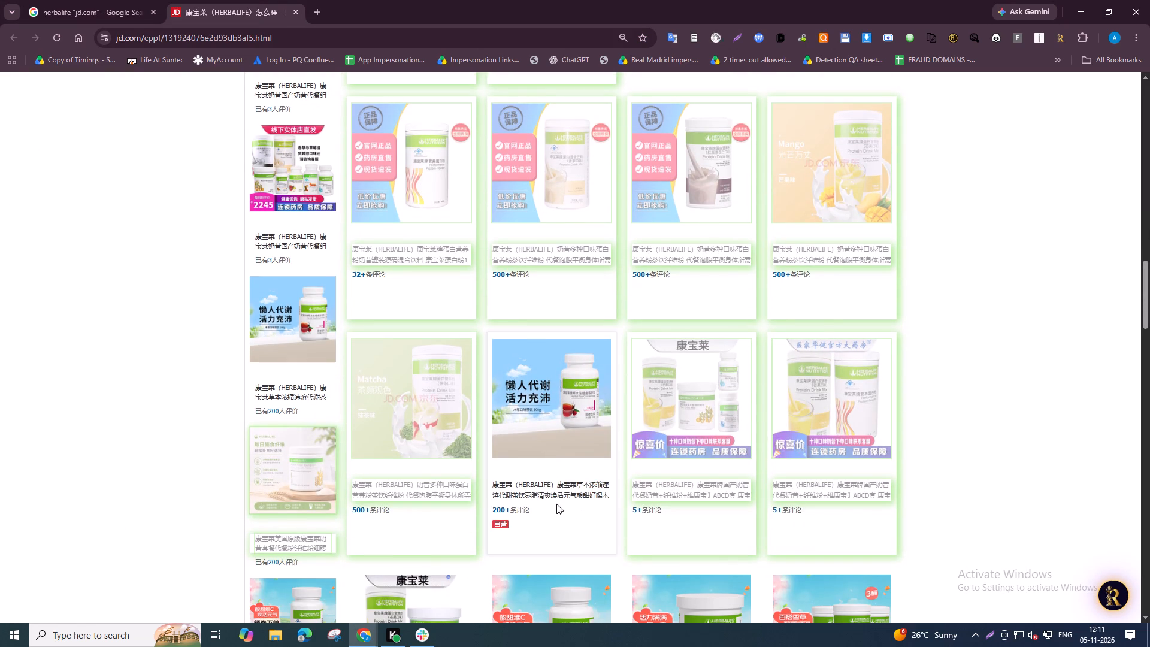
pyautogui.rightClick(574, 488)
pyautogui.click(677, 385)
pyautogui.hotkey('alt', 'Tab')
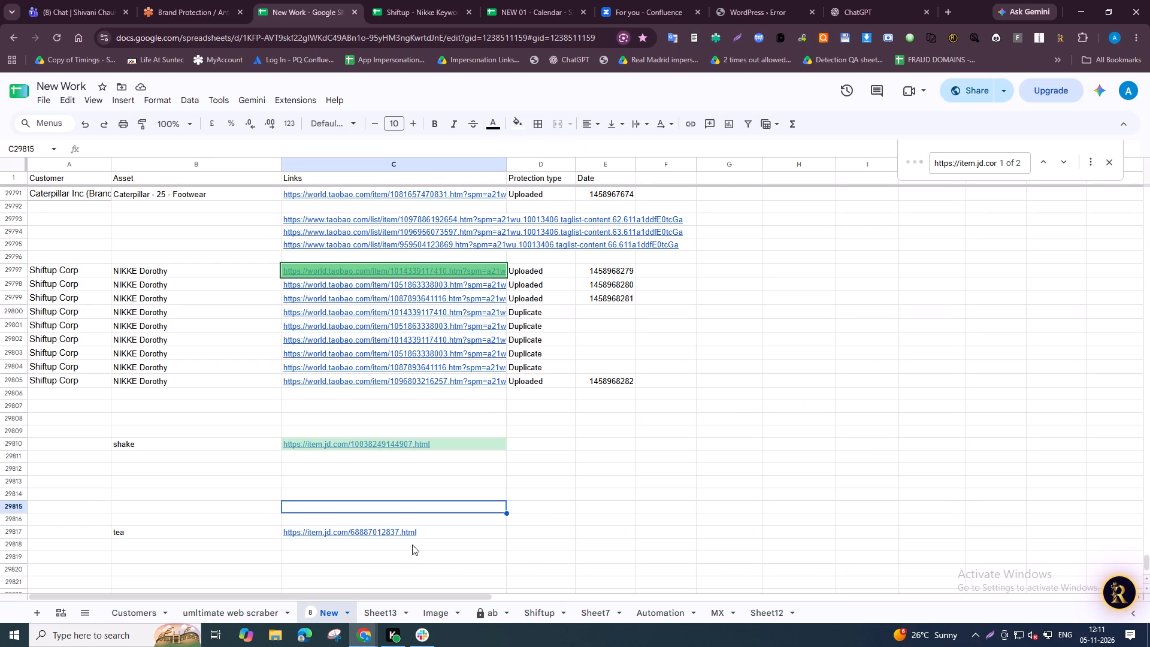
pyautogui.click(409, 548)
pyautogui.hotkey('ctrl', 'v')
# Copy the link of the unmarked mango ABCD shake and fibre set into cell C29811, below the first shake link.
pyautogui.hotkey('alt', 'Tab')
pyautogui.scroll(-5, 624, 437)
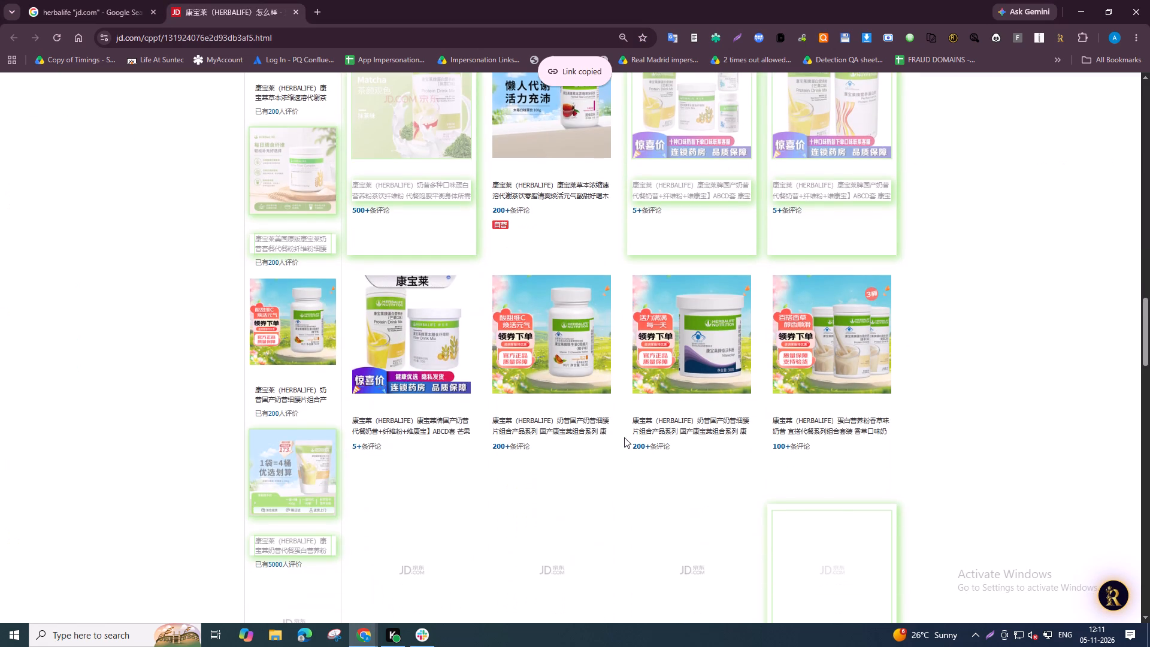
pyautogui.rightClick(436, 425)
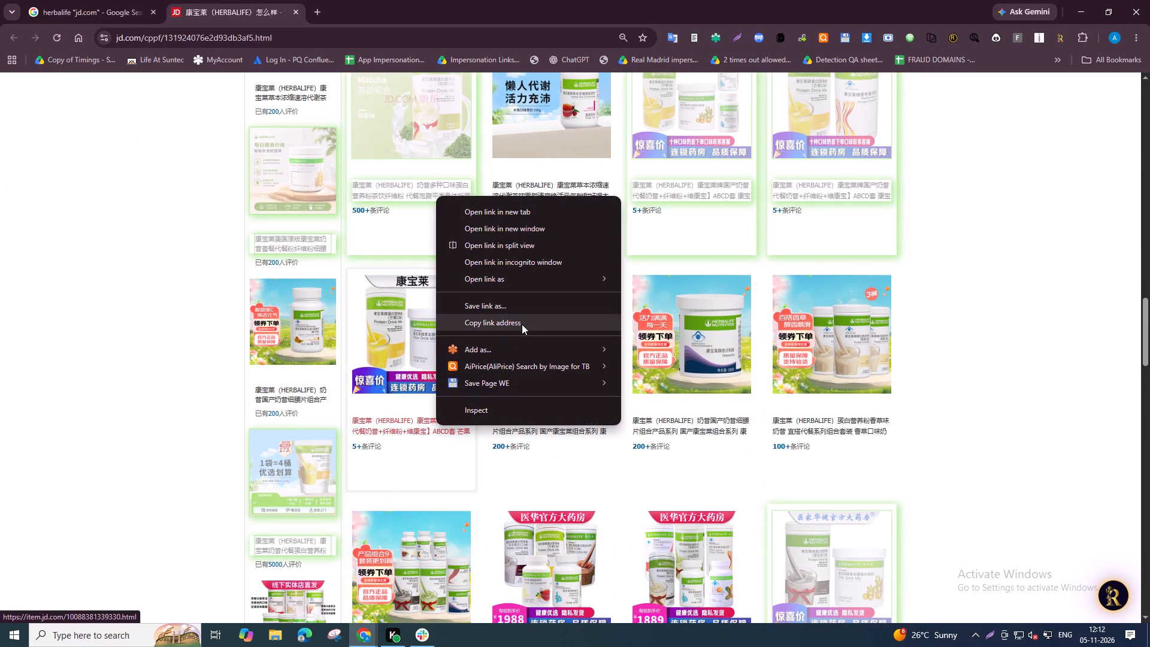
pyautogui.click(522, 324)
pyautogui.hotkey('alt', 'Tab')
pyautogui.click(414, 461)
pyautogui.hotkey('ctrl', 'v')
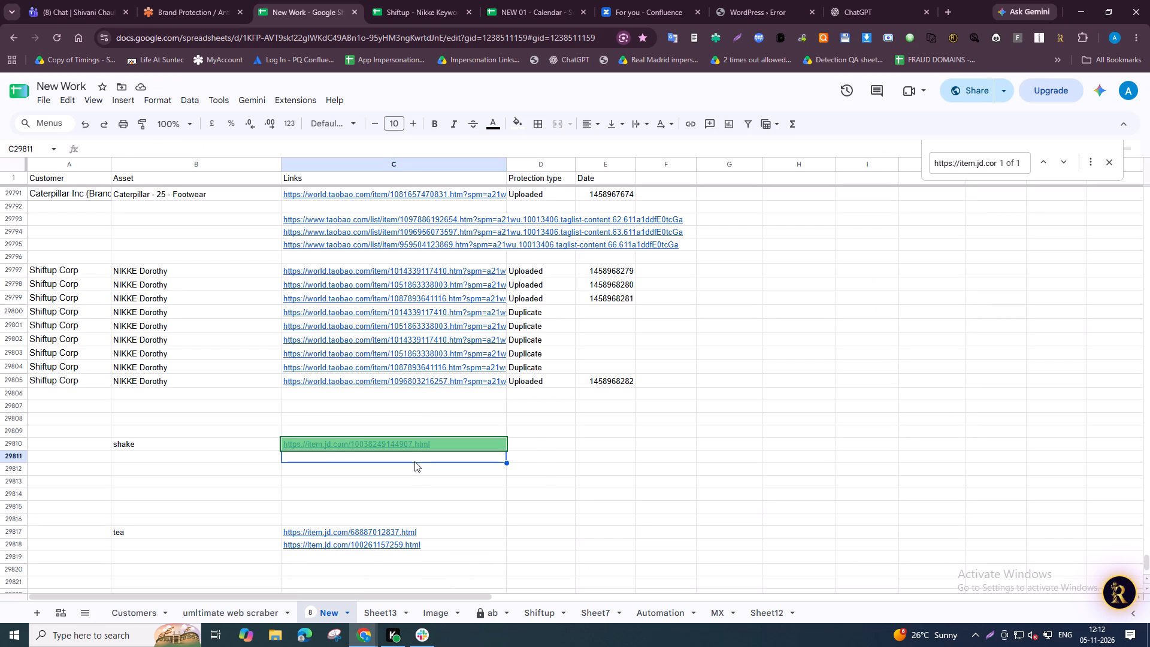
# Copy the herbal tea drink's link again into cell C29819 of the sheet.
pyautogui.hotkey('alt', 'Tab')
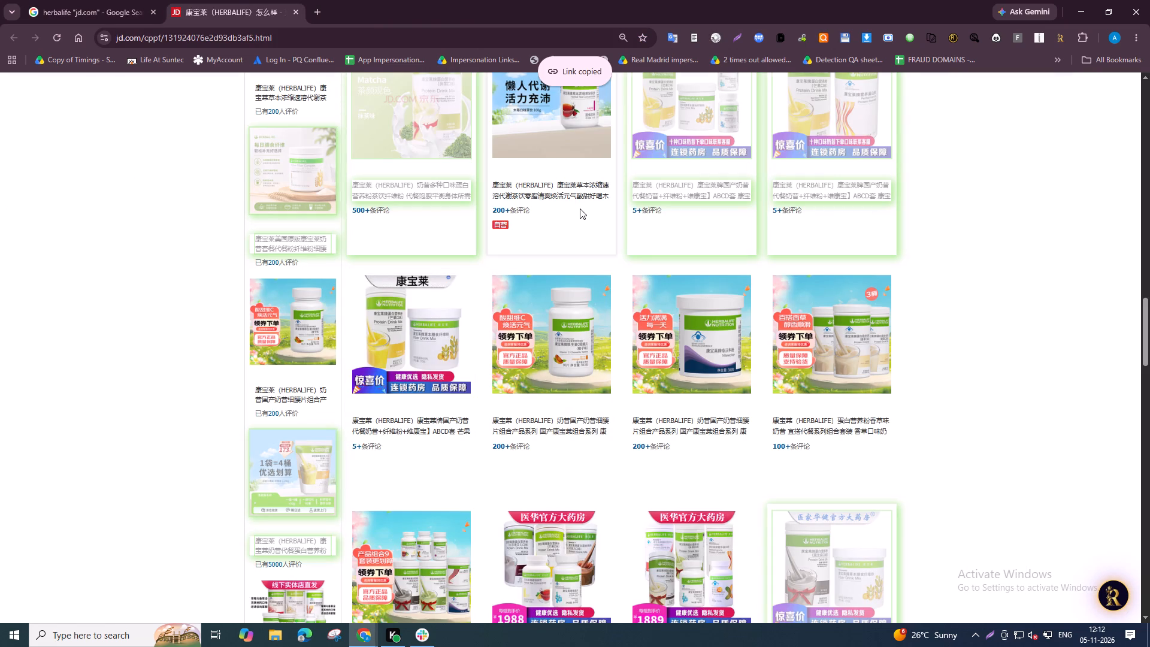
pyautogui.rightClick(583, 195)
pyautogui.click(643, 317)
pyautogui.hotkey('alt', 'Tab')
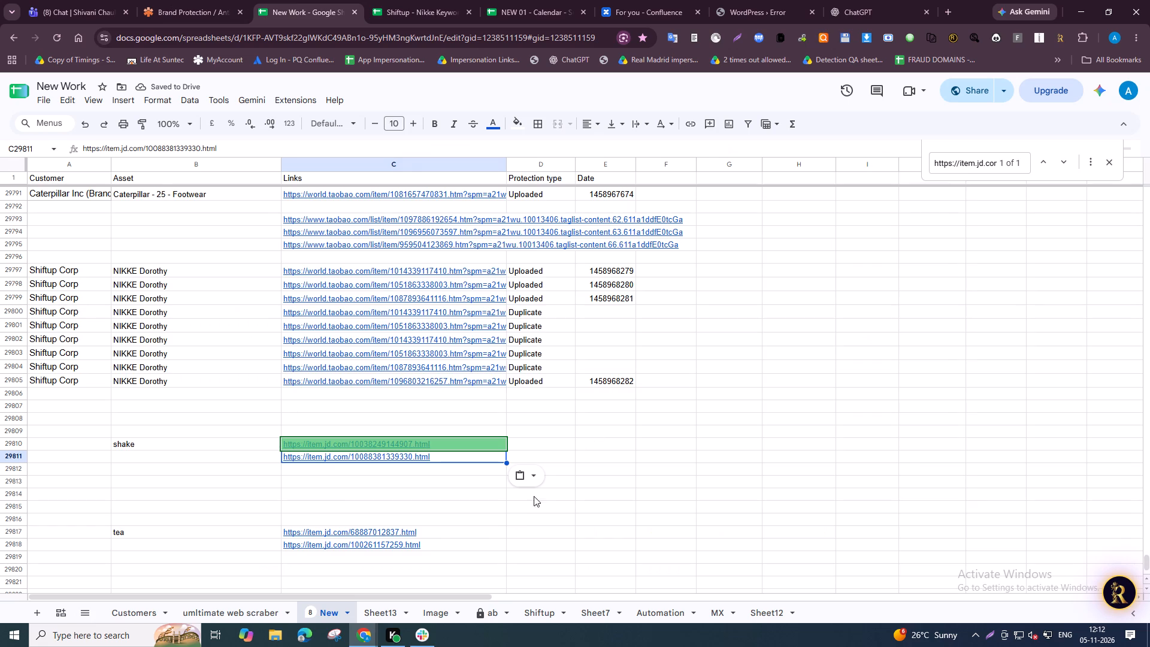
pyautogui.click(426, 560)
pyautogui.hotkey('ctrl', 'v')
# Copy the link of the unmarked three-can vanilla shake set on JD.com into cell C29812 of the shake group.
pyautogui.hotkey('alt', 'Tab')
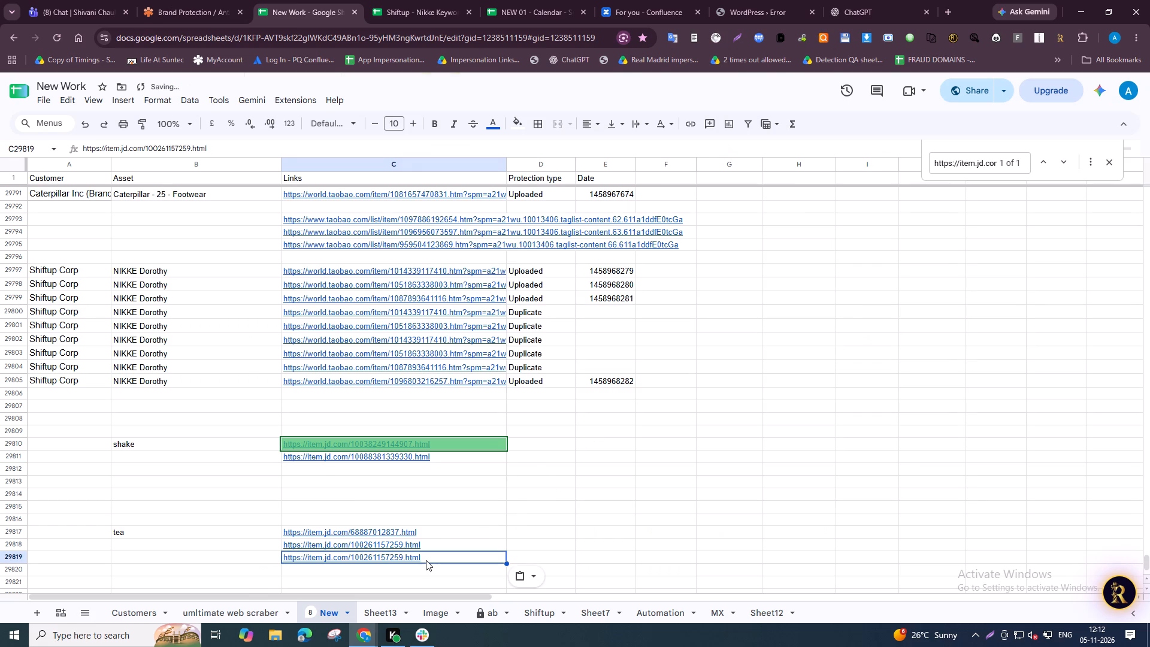
pyautogui.rightClick(836, 430)
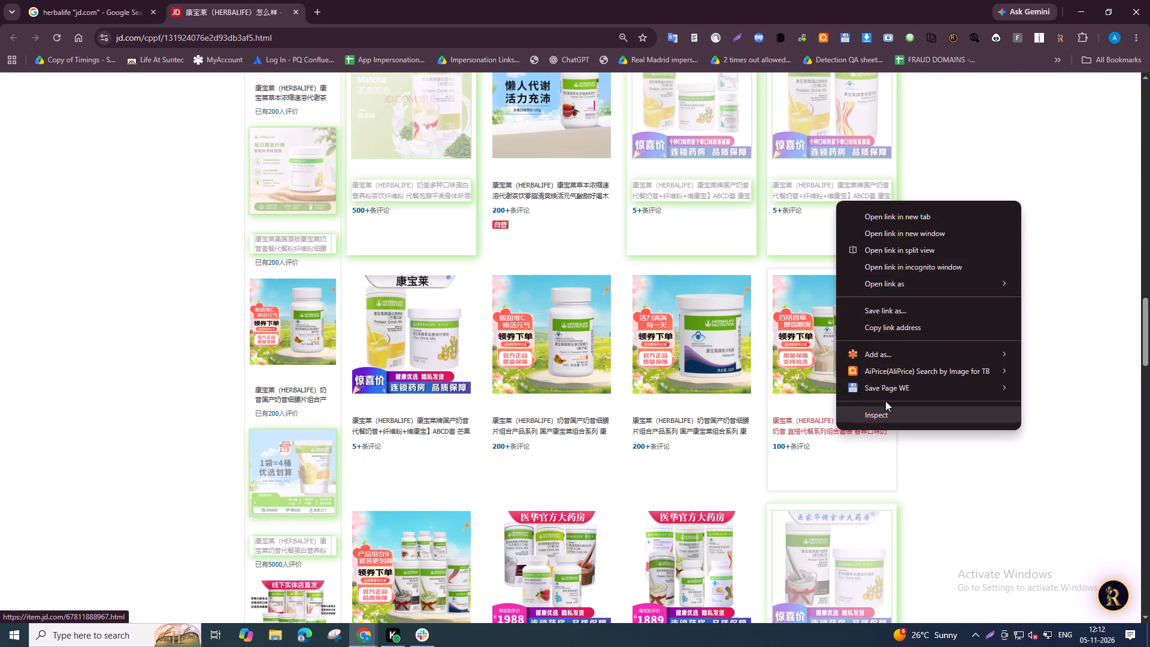
pyautogui.click(942, 321)
pyautogui.hotkey('alt', 'Tab')
pyautogui.click(449, 470)
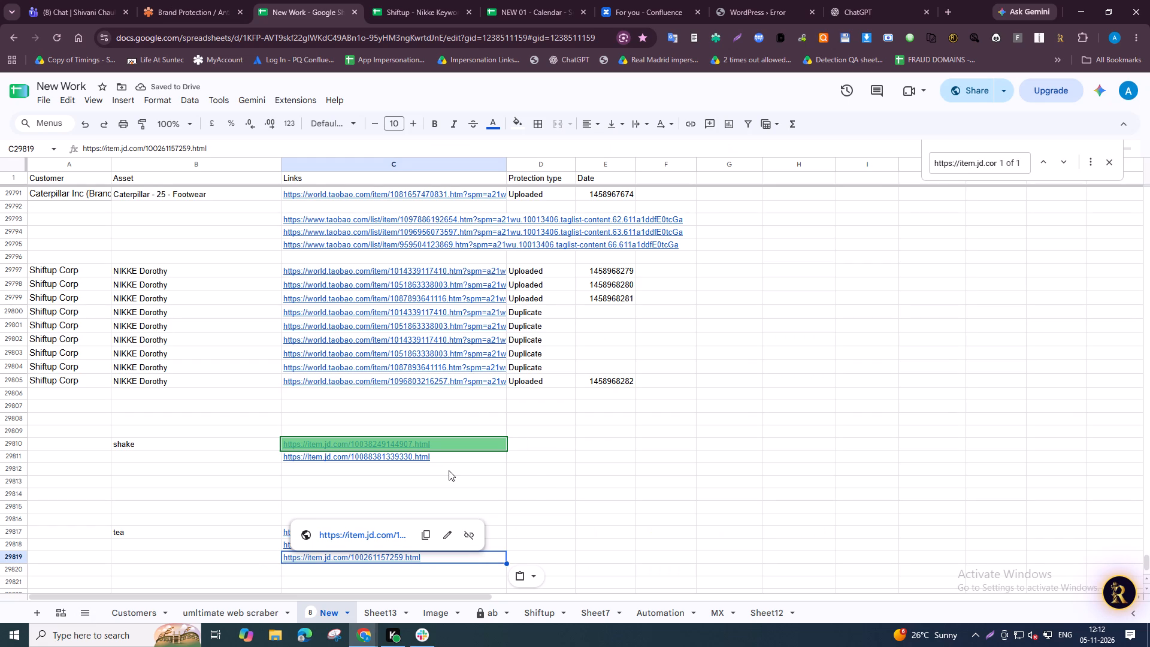
pyautogui.hotkey('ctrl', 'v')
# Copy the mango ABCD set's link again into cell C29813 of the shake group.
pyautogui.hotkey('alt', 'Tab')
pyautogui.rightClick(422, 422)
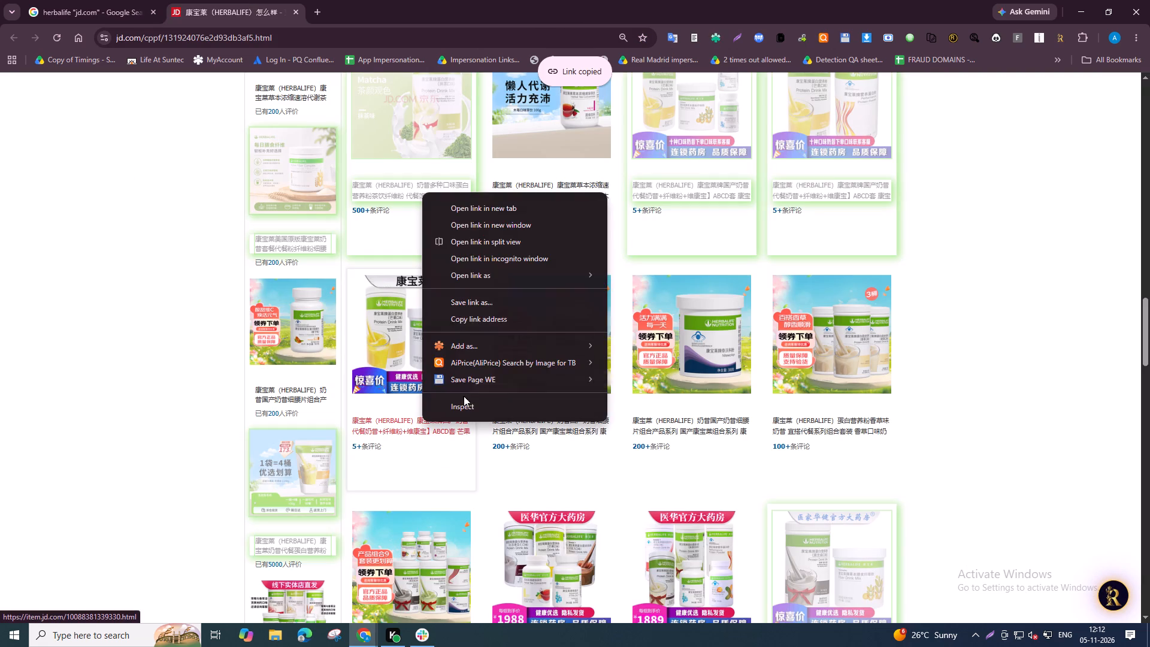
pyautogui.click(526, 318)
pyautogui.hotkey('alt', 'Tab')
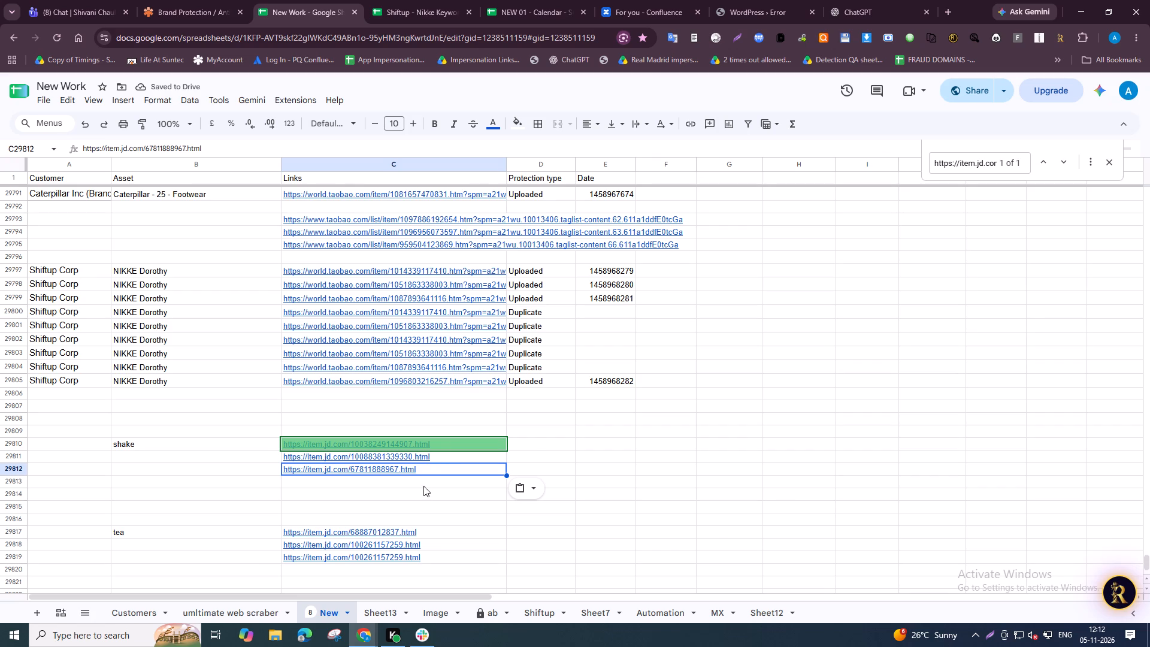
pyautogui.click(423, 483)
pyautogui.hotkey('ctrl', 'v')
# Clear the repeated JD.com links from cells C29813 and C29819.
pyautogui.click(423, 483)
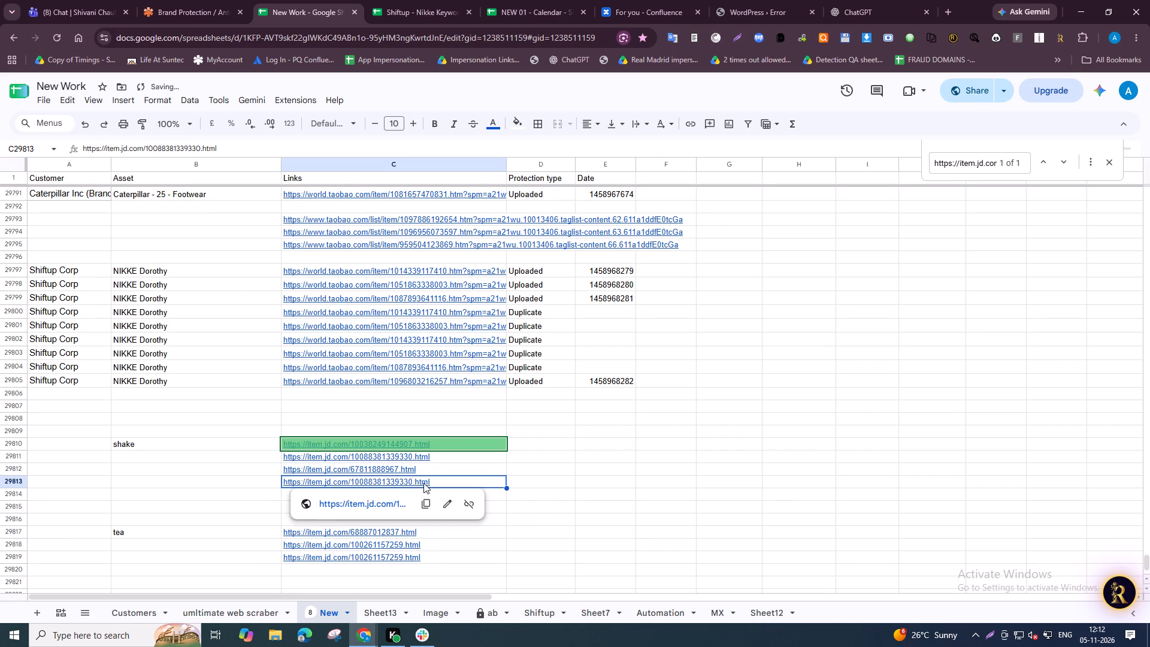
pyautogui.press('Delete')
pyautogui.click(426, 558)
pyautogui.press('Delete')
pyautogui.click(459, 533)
# Copy the link of the unmarked 康宝莱组合9 set further down the JD.com listings into cell C29813.
pyautogui.hotkey('alt', 'Tab')
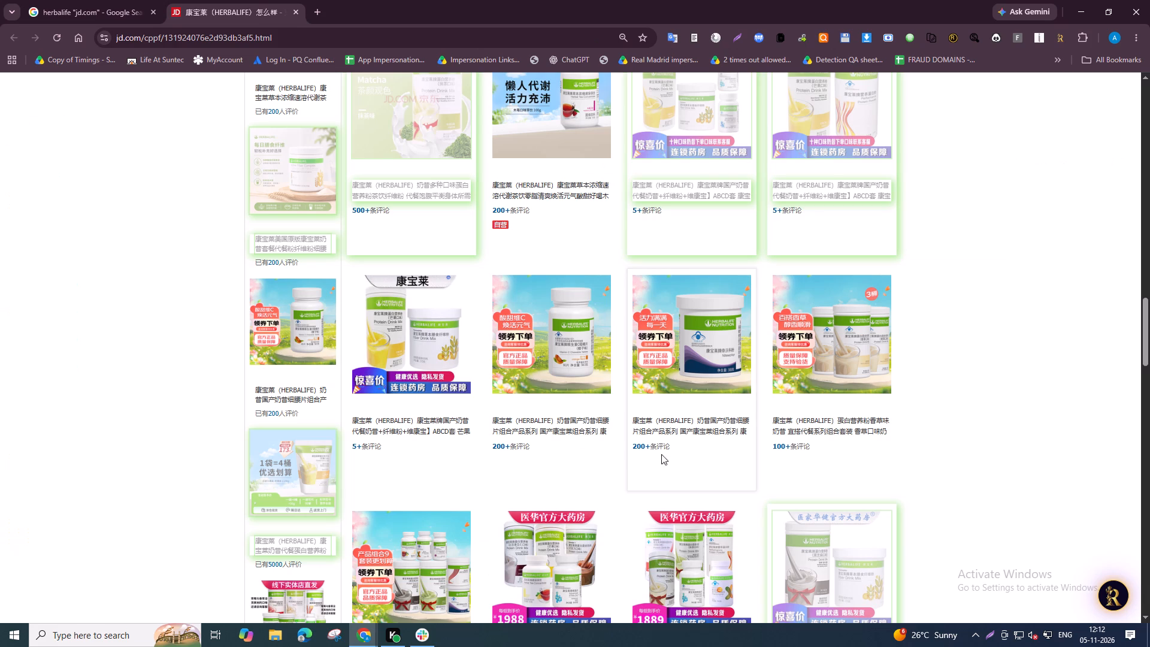
pyautogui.scroll(-7, 658, 452)
pyautogui.scroll(1, 655, 461)
pyautogui.scroll(1, 592, 446)
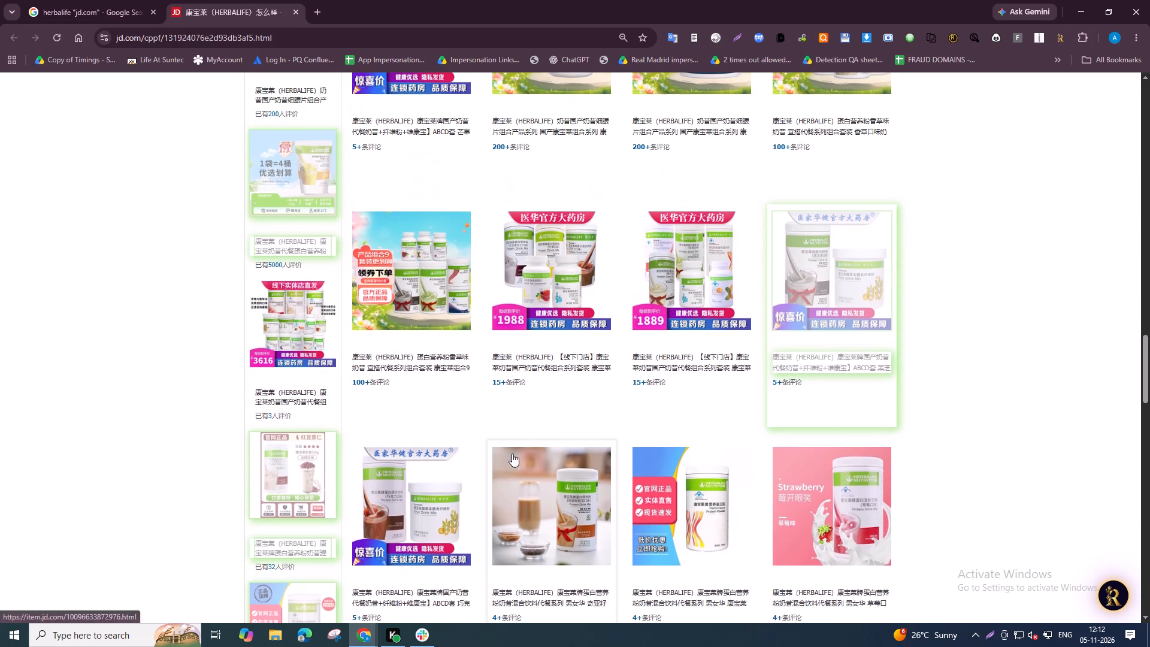
pyautogui.rightClick(422, 363)
pyautogui.click(480, 490)
pyautogui.hotkey('alt', 'Tab')
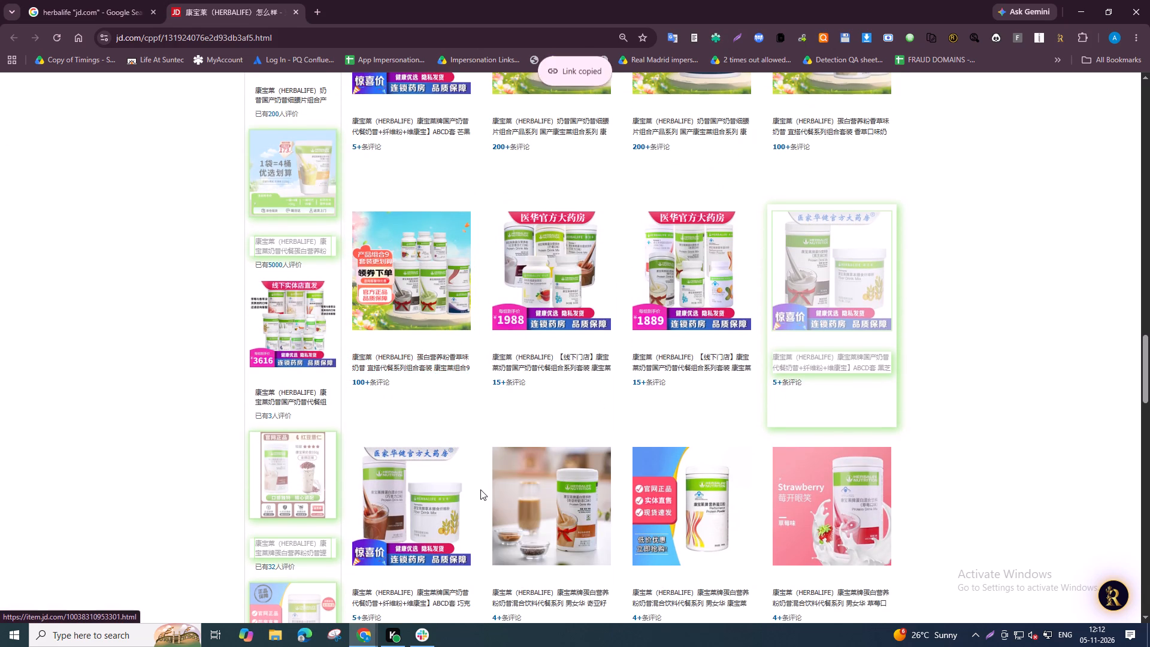
pyautogui.click(476, 476)
pyautogui.click(495, 484)
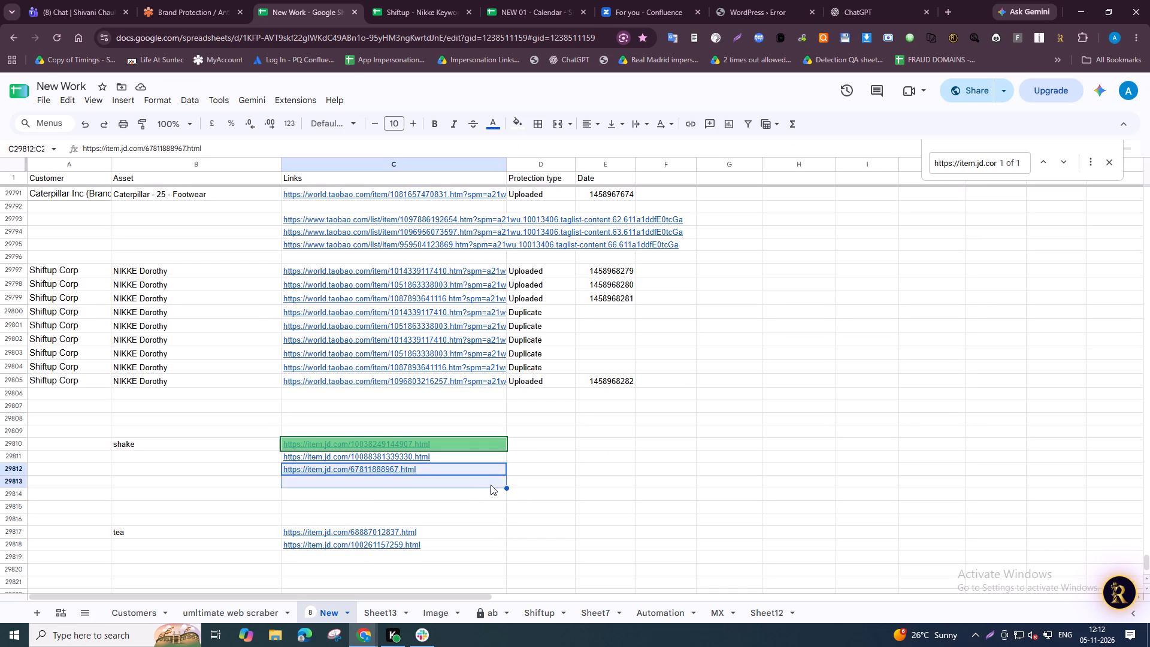
pyautogui.click(489, 483)
pyautogui.hotkey('ctrl', 'v')
# Copy the link of the unmarked pharmacy combo set priced 1988 into cell C29809, above the first shake link.
pyautogui.hotkey('alt', 'Tab')
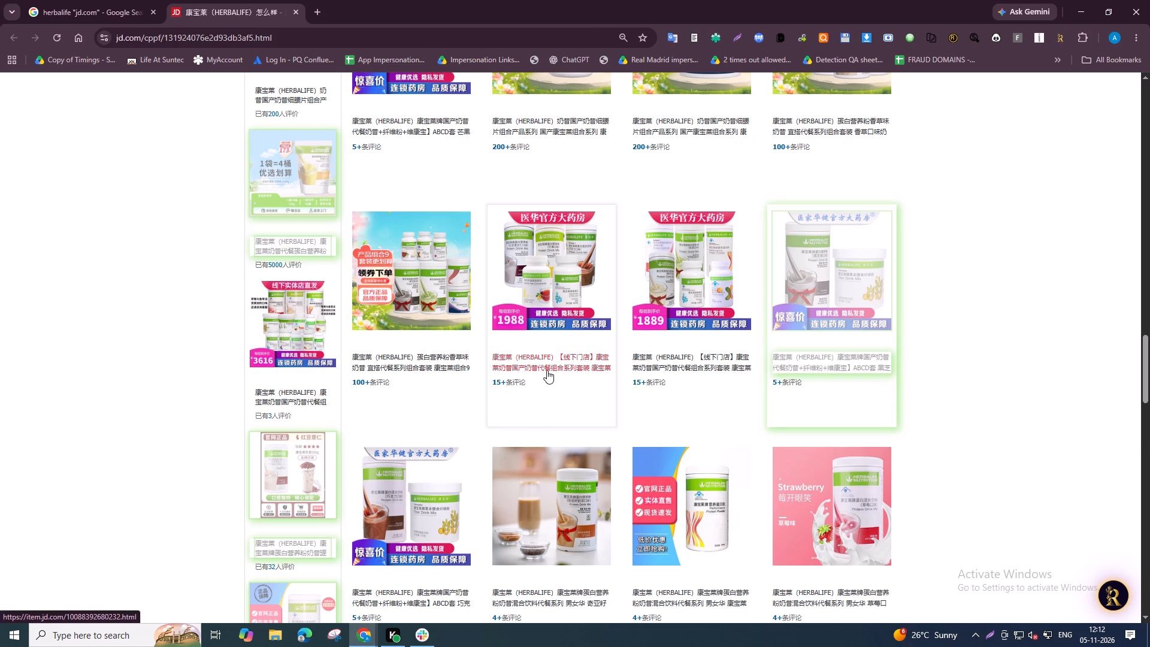
pyautogui.rightClick(547, 370)
pyautogui.click(599, 503)
pyautogui.hotkey('alt', 'Tab')
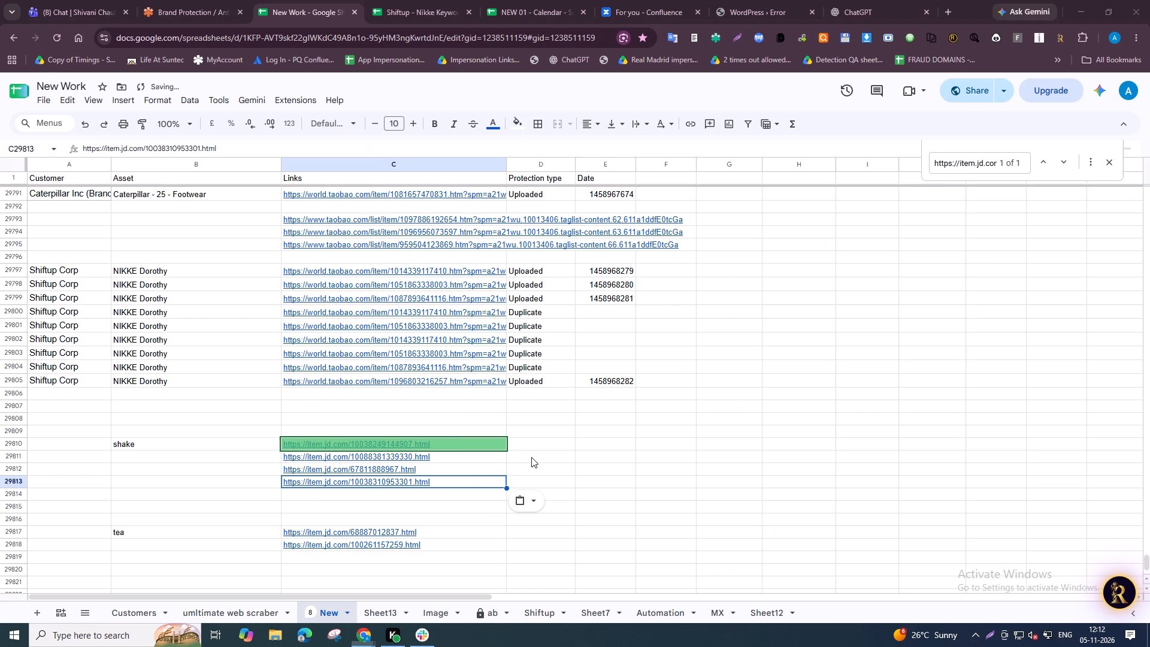
pyautogui.click(453, 431)
pyautogui.hotkey('ctrl', 'v')
# Copy the link of the unmarked pharmacy combo set priced 1889 into cell C29814, at the end of the shake group.
pyautogui.hotkey('alt', 'Tab')
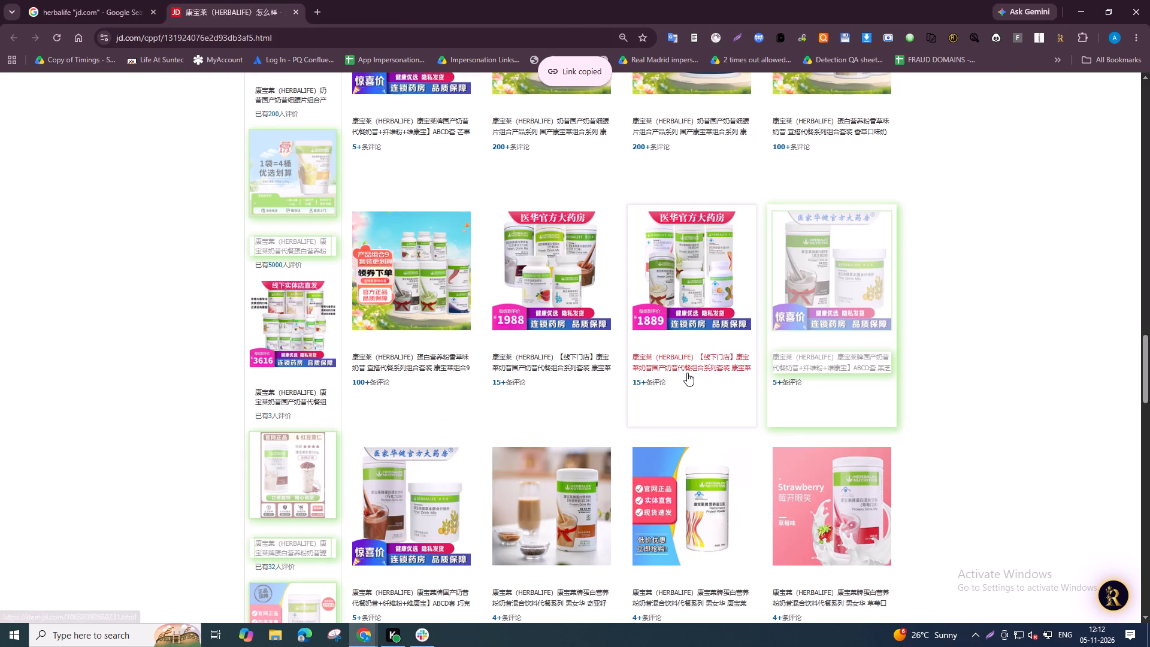
pyautogui.rightClick(687, 373)
pyautogui.click(736, 502)
pyautogui.hotkey('alt', 'Tab')
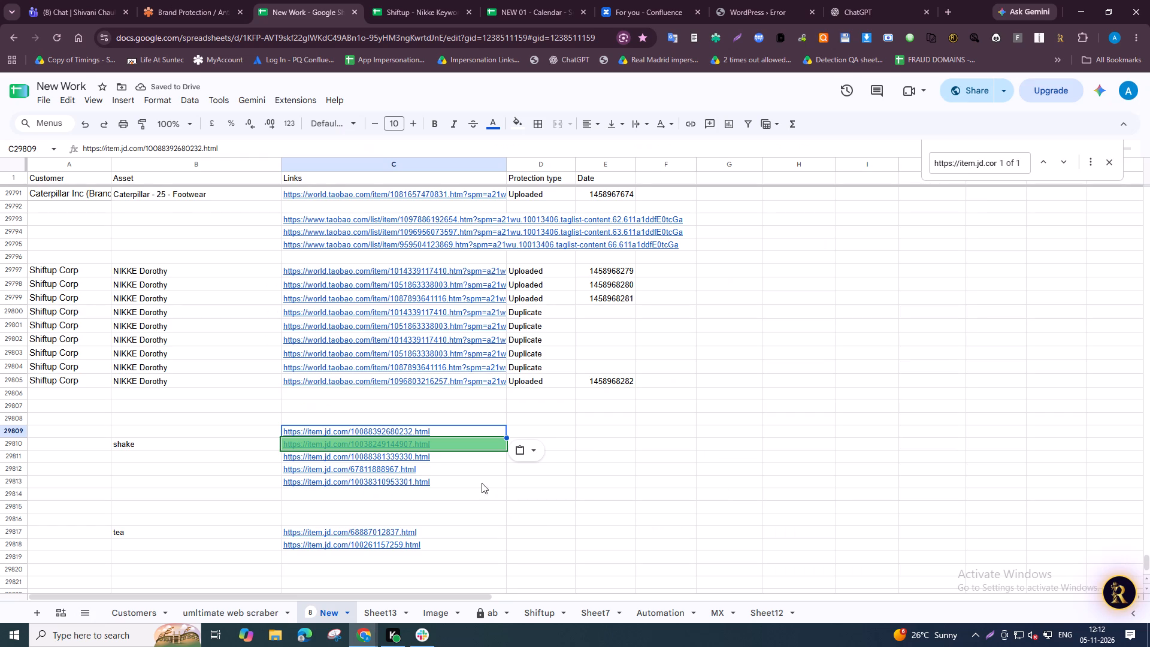
pyautogui.click(470, 492)
pyautogui.hotkey('ctrl', 'v')
# Translate the JD.com Herbalife listings page to English.
pyautogui.hotkey('alt', 'Tab')
pyautogui.rightClick(1007, 358)
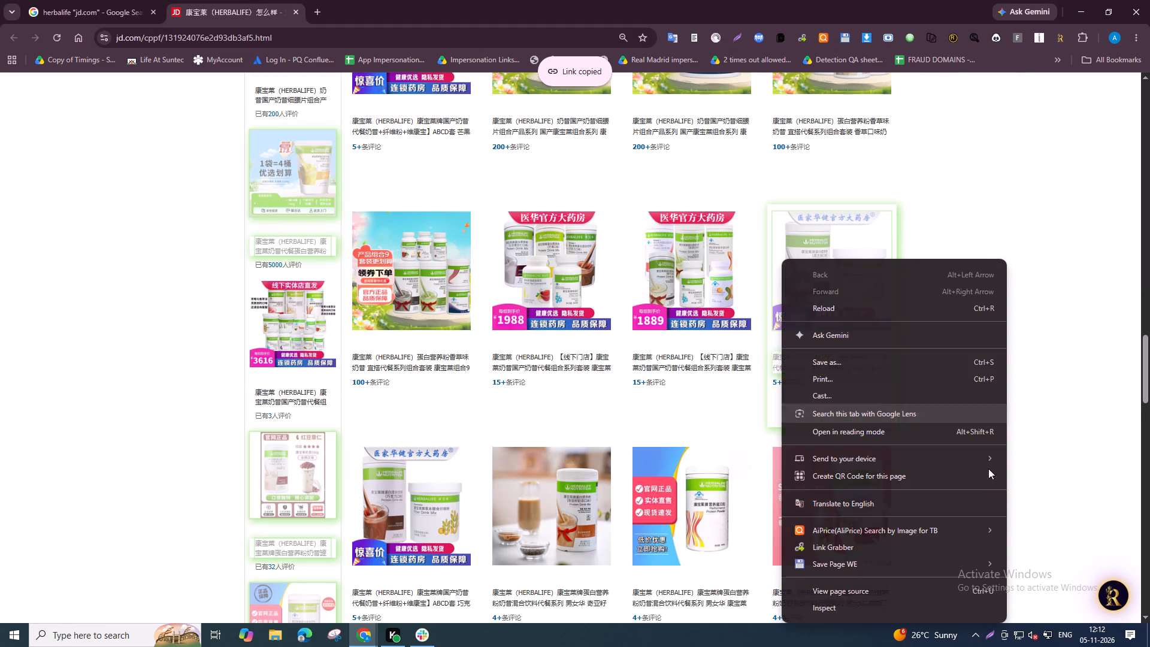
pyautogui.click(934, 504)
# Copy the link of the unmarked chocolate shake and fiber drink set, below the 组合9 set, into cell C29808.
pyautogui.scroll(-3, 946, 495)
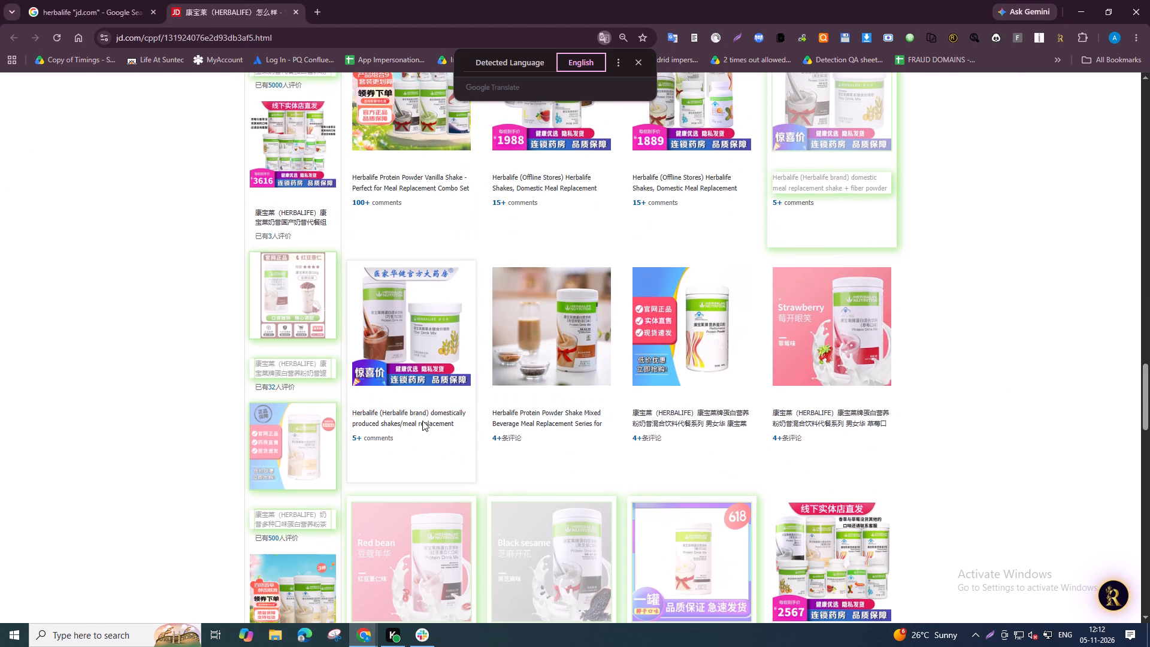
pyautogui.rightClick(422, 421)
pyautogui.click(497, 322)
pyautogui.hotkey('alt', 'Tab')
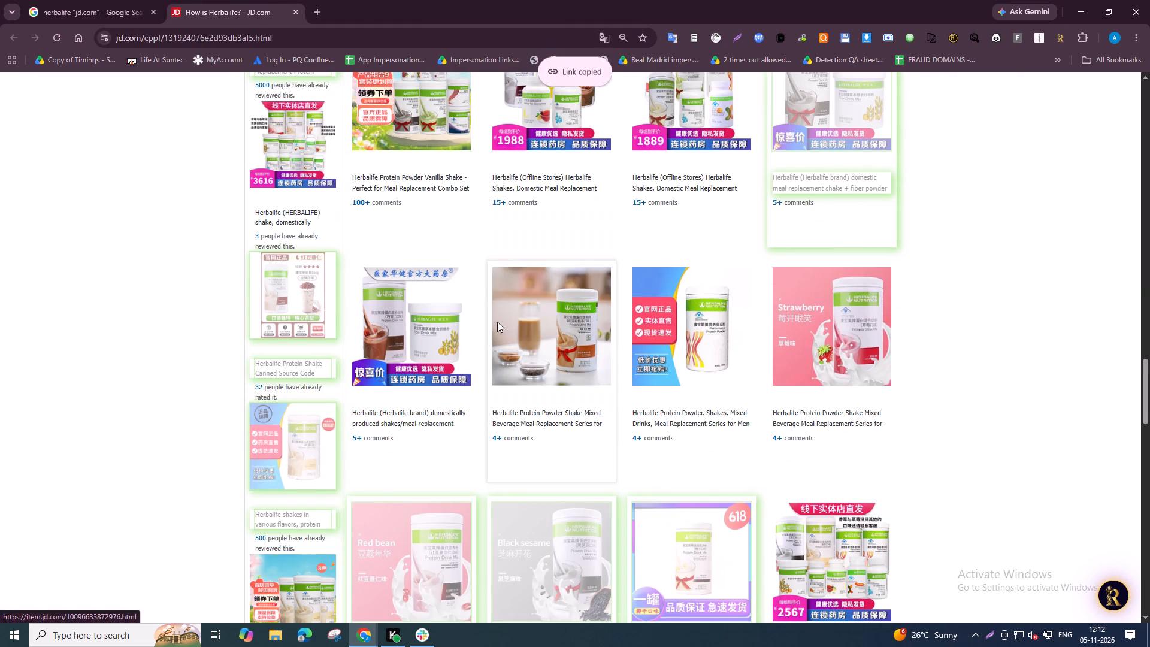
pyautogui.click(443, 418)
pyautogui.hotkey('ctrl', 'v')
# Copy the link of the unmarked Protein Powder Shake Mixed Beverage listing, pictured beside a glass, into cell C29807.
pyautogui.hotkey('alt', 'Tab')
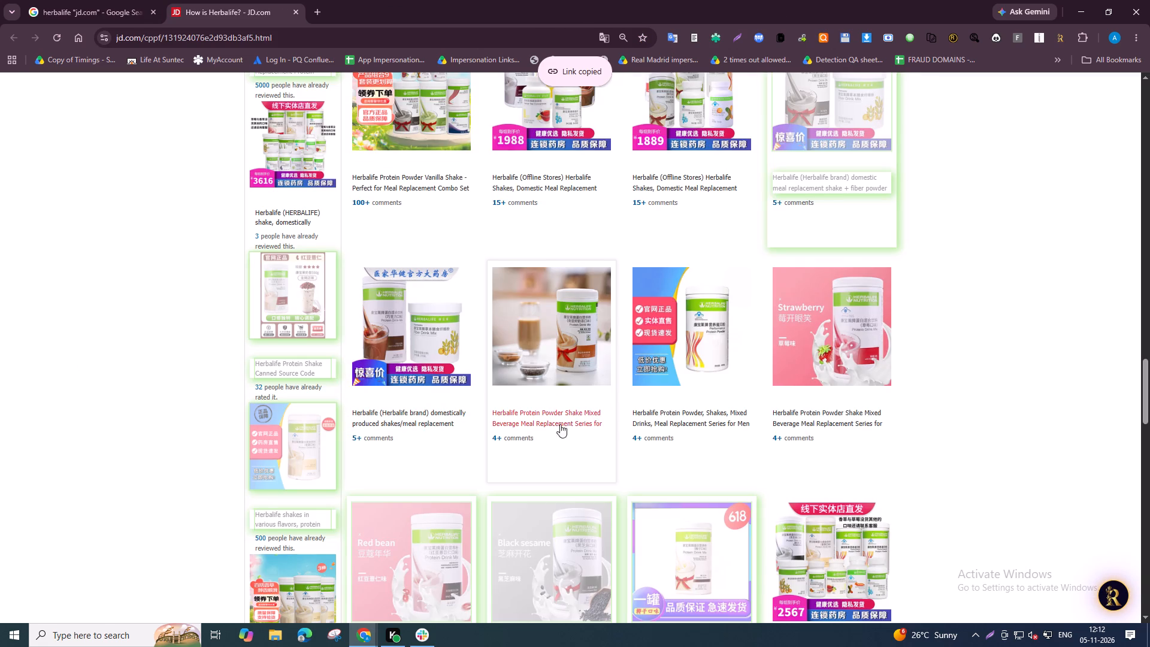
pyautogui.rightClick(568, 419)
pyautogui.click(662, 315)
pyautogui.hotkey('alt', 'Tab')
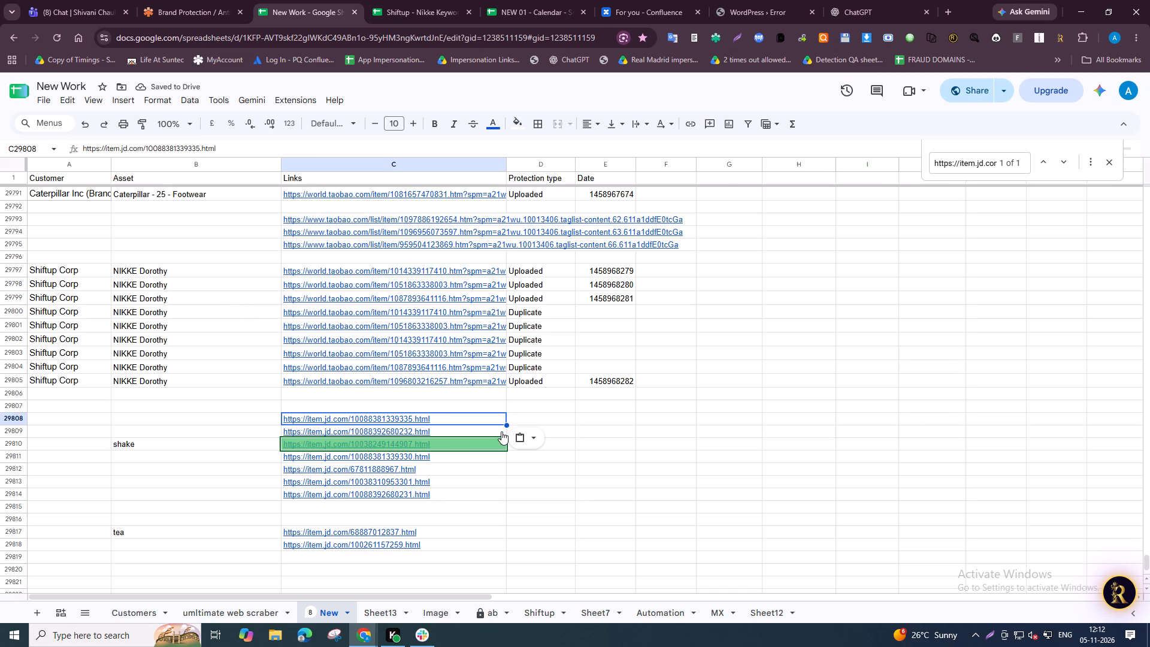
pyautogui.click(449, 403)
pyautogui.hotkey('ctrl', 'v')
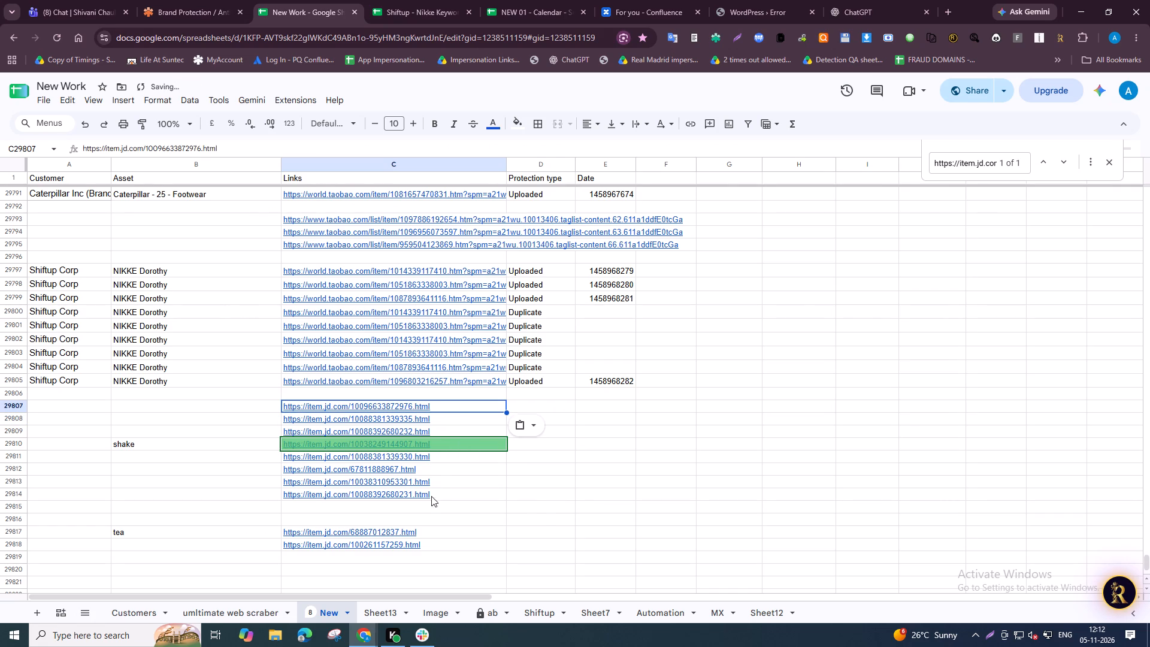
# Move the shake links in C29807:C29814 down the Links column so they start at cell C29827.
pyautogui.keyDown('shift'); pyautogui.click(431, 497); pyautogui.keyUp('shift')
pyautogui.hotkey('ctrl', 'x')
pyautogui.scroll(-3, 416, 450)
pyautogui.click(368, 480)
pyautogui.hotkey('ctrl', 'v')
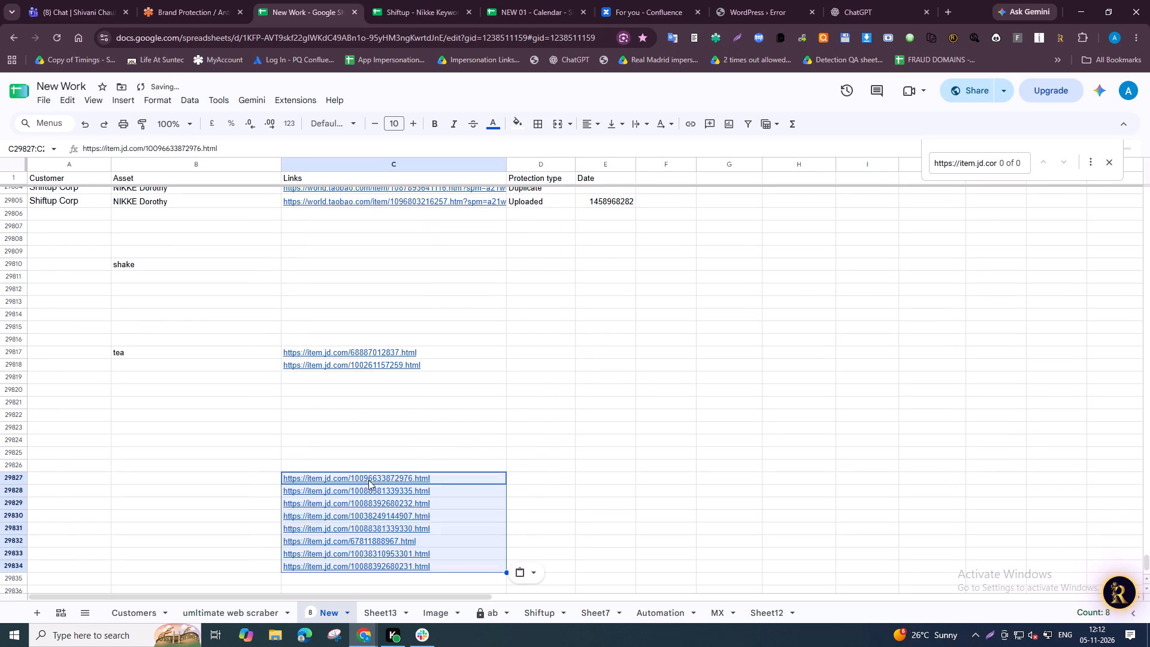
# Copy the link of the Protein Powder Shake Mixed Beverage listing, pictured beside a glass, into cell C29835.
pyautogui.hotkey('alt', 'Tab')
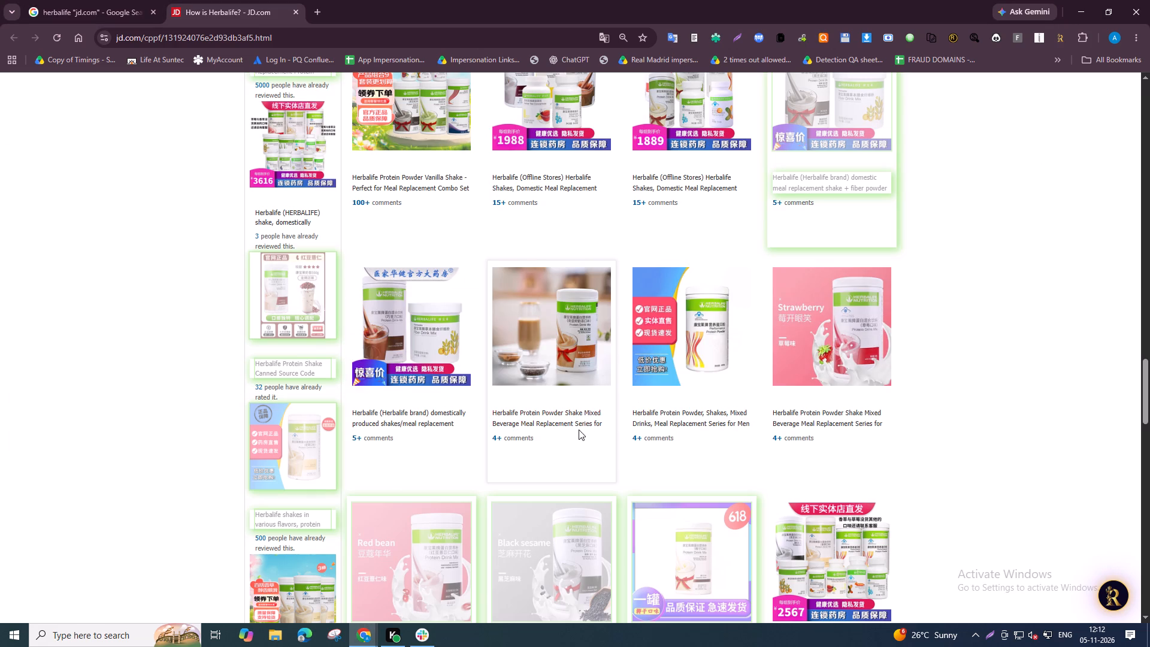
pyautogui.rightClick(579, 421)
pyautogui.click(675, 319)
pyautogui.hotkey('alt', 'Tab')
pyautogui.scroll(-3, 510, 356)
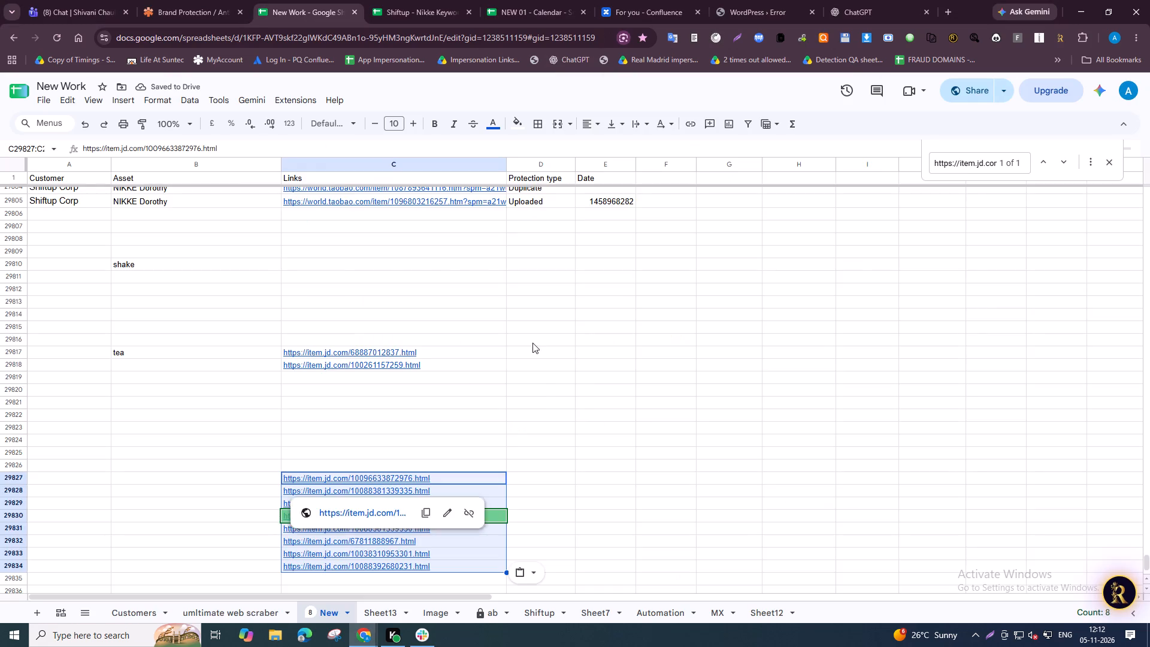
pyautogui.click(455, 402)
pyautogui.hotkey('ctrl', 'v')
# Copy the link of the unmarked Strawberry protein shake listing into cell C29837.
pyautogui.hotkey('alt', 'Tab')
pyautogui.rightClick(863, 405)
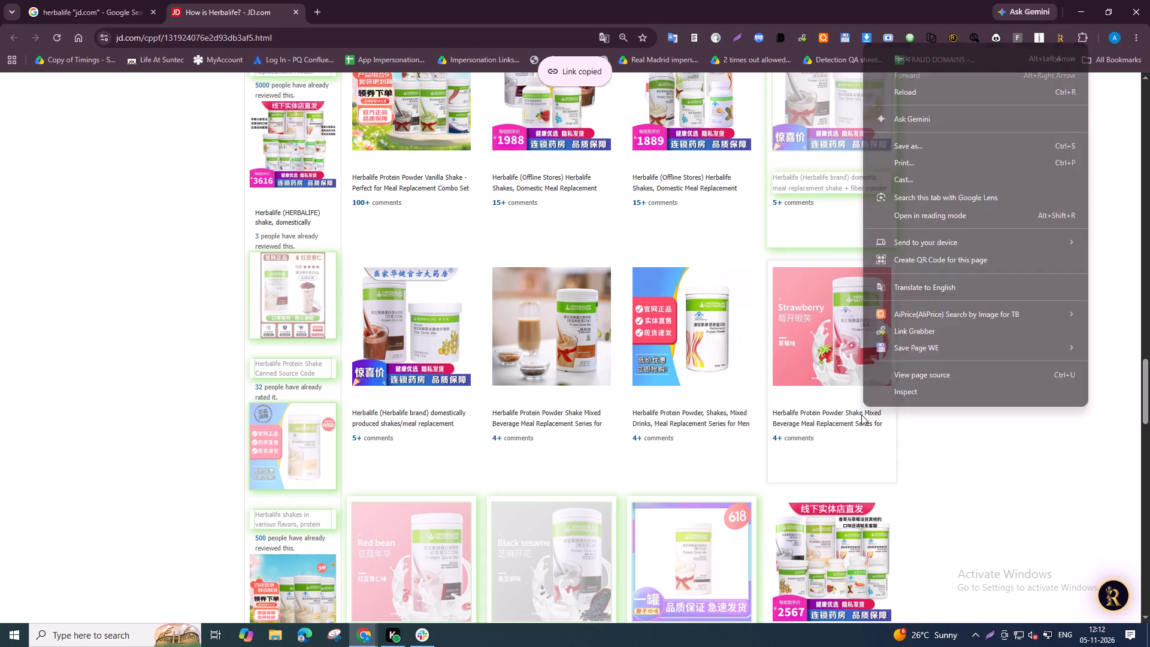
pyautogui.rightClick(851, 419)
pyautogui.click(921, 316)
pyautogui.hotkey('alt', 'Tab')
pyautogui.scroll(-2, 532, 374)
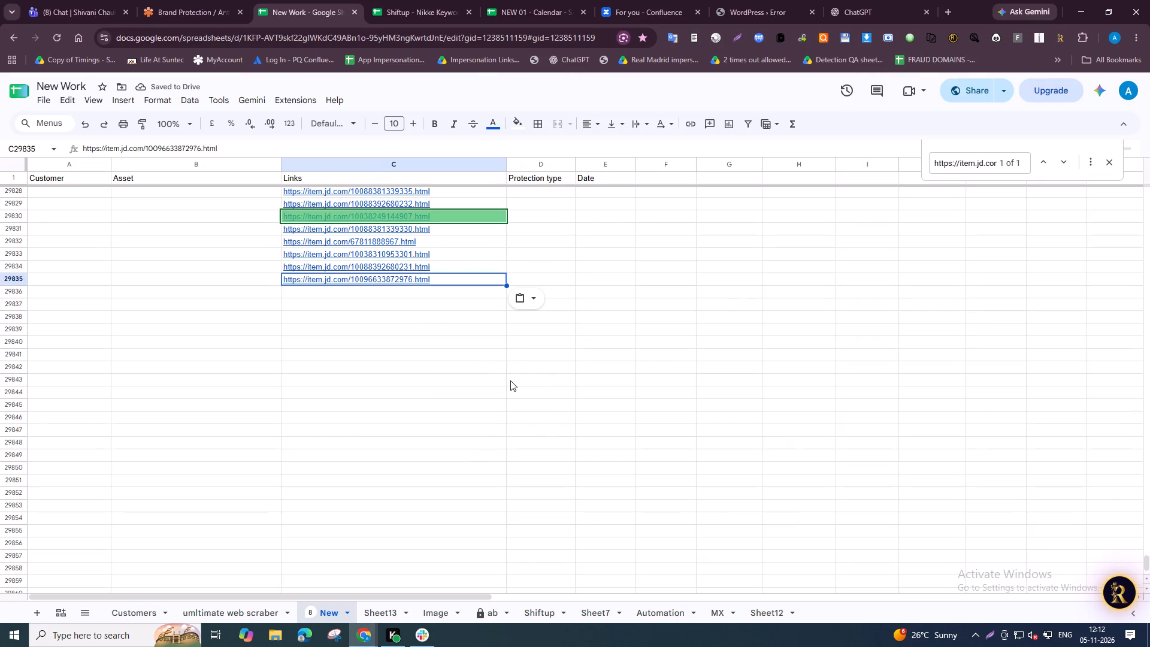
pyautogui.click(471, 300)
pyautogui.hotkey('ctrl', 'v')
# Copy the link of the unmarked shake fan set priced 2567 into cell C29836.
pyautogui.hotkey('alt', 'Tab')
pyautogui.scroll(-4, 691, 359)
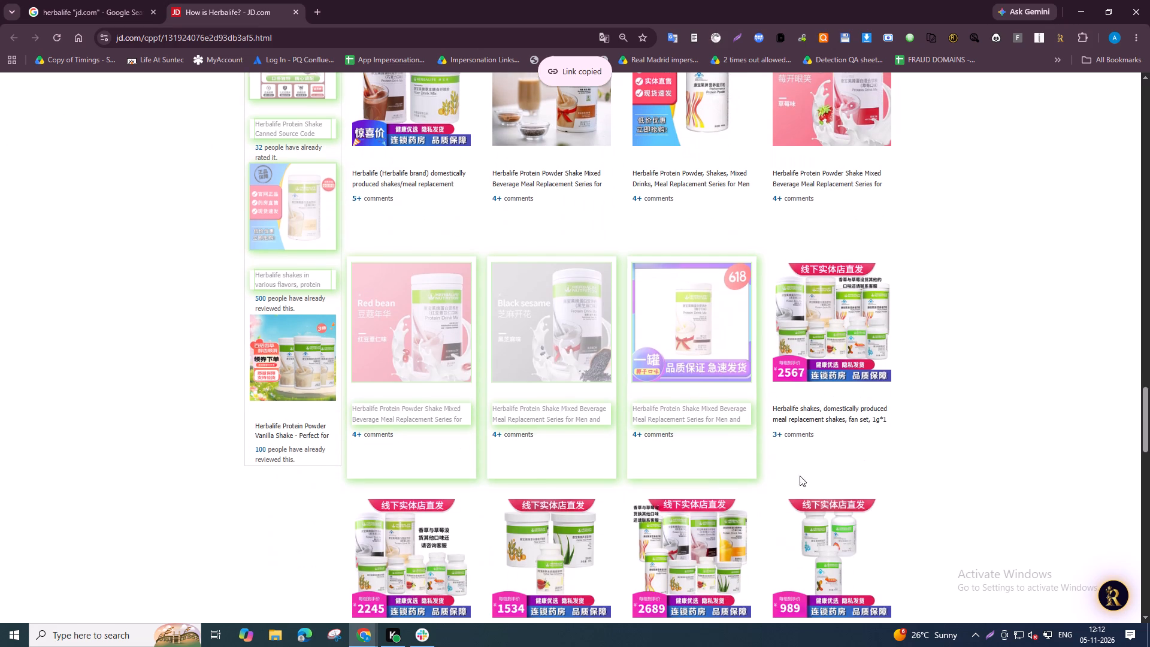
pyautogui.rightClick(845, 415)
pyautogui.click(936, 310)
pyautogui.hotkey('alt', 'Tab')
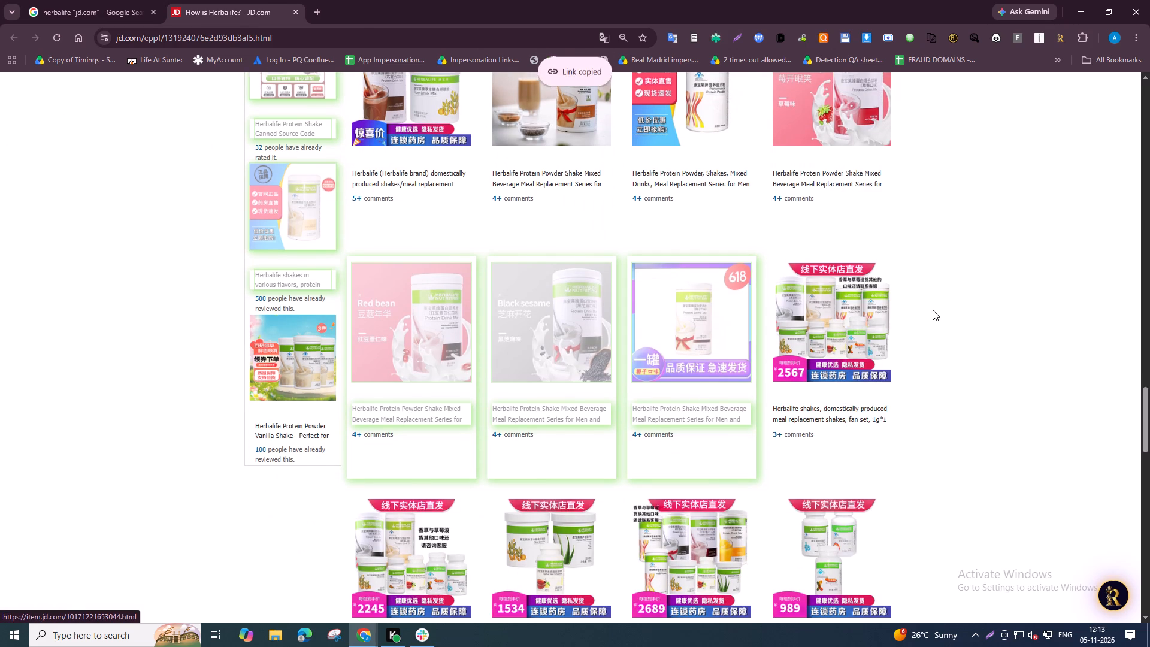
pyautogui.click(478, 291)
pyautogui.hotkey('ctrl', 'v')
pyautogui.click(462, 312)
# Copy the link of the unmarked meal replacement set priced 2245 into cell C29840.
pyautogui.hotkey('alt', 'Tab')
pyautogui.scroll(-3, 644, 324)
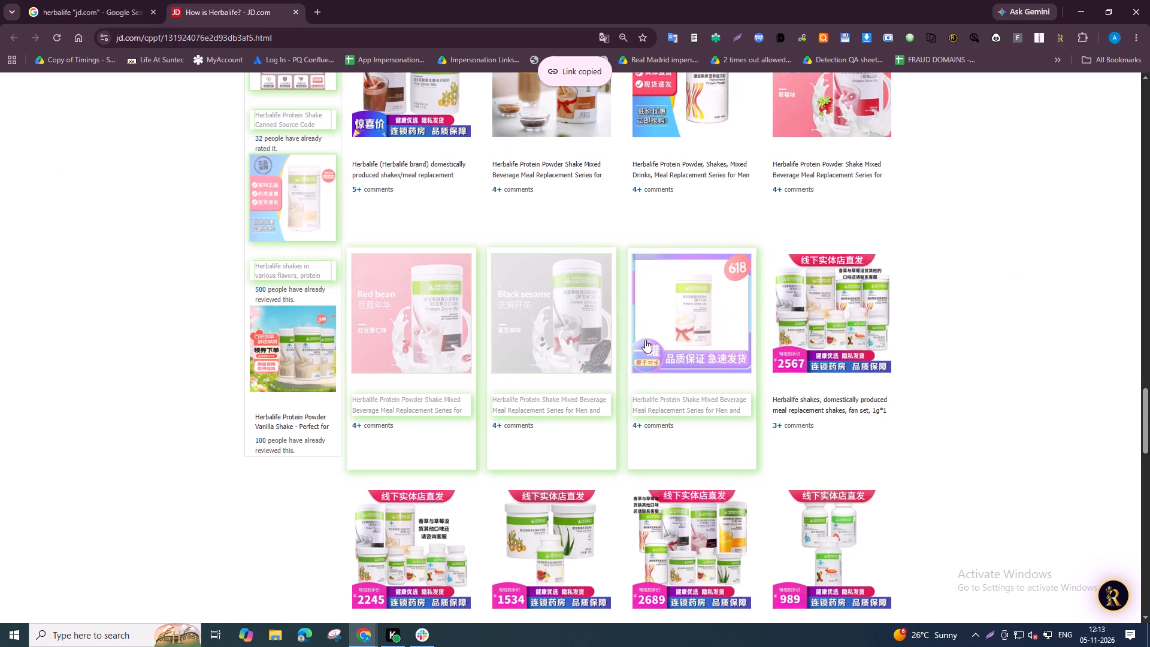
pyautogui.scroll(-2, 645, 340)
pyautogui.rightClick(430, 356)
pyautogui.click(506, 486)
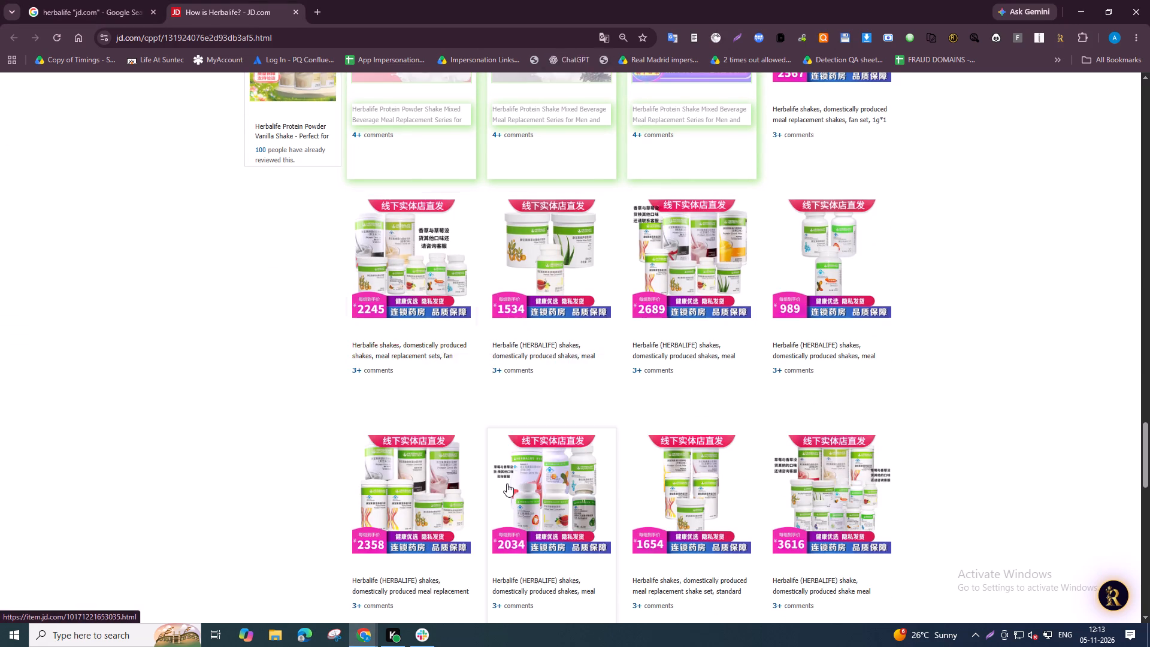
pyautogui.hotkey('alt', 'Tab')
pyautogui.click(406, 349)
pyautogui.hotkey('ctrl', 'v')
# Copy the link of the unmarked shake set priced 2689 into cell C29838.
pyautogui.hotkey('alt', 'Tab')
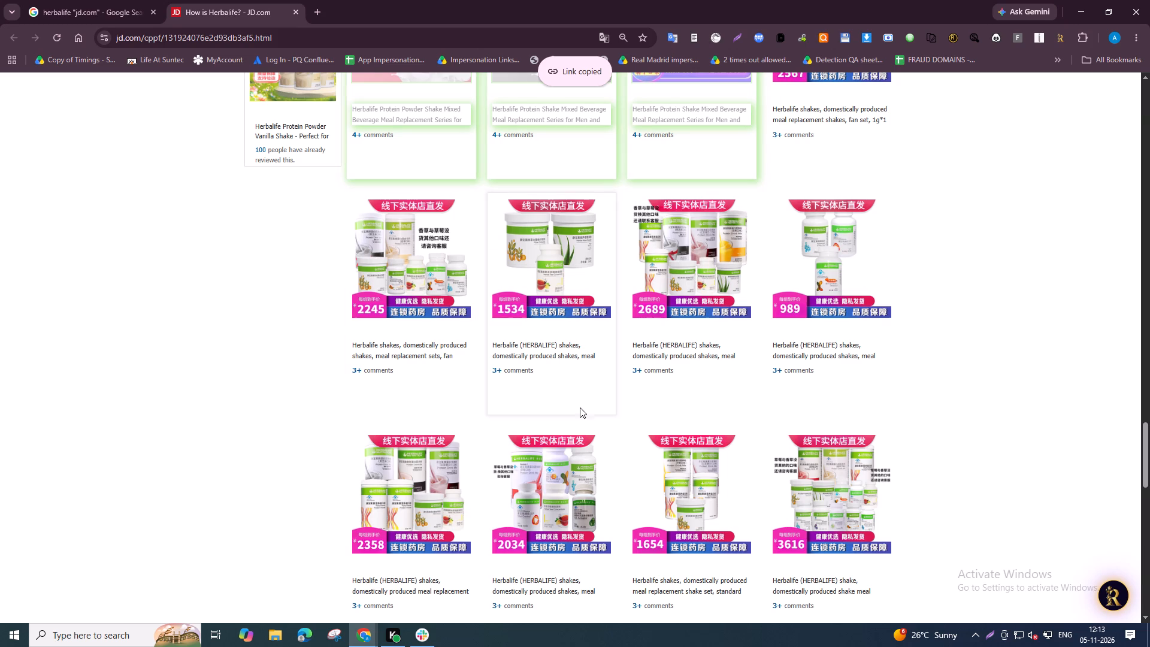
pyautogui.rightClick(695, 352)
pyautogui.click(762, 473)
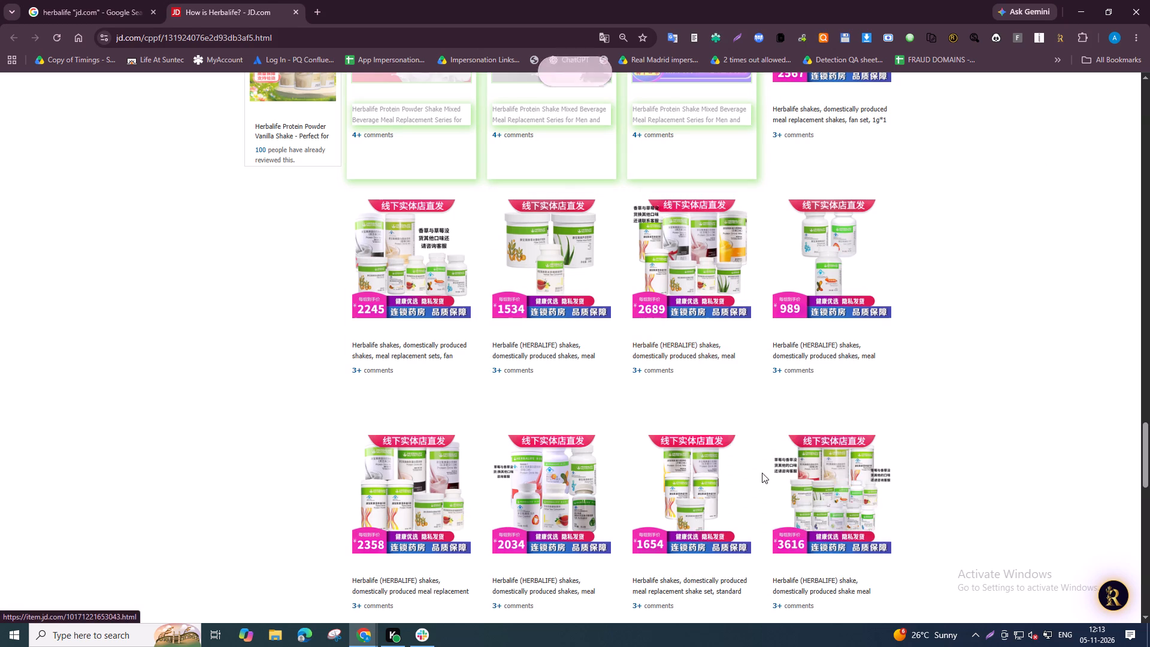
pyautogui.hotkey('alt', 'Tab')
pyautogui.click(477, 323)
pyautogui.hotkey('ctrl', 'v')
# Copy the link of the unmarked shake set priced 2358 into cell C29839.
pyautogui.hotkey('alt', 'Tab')
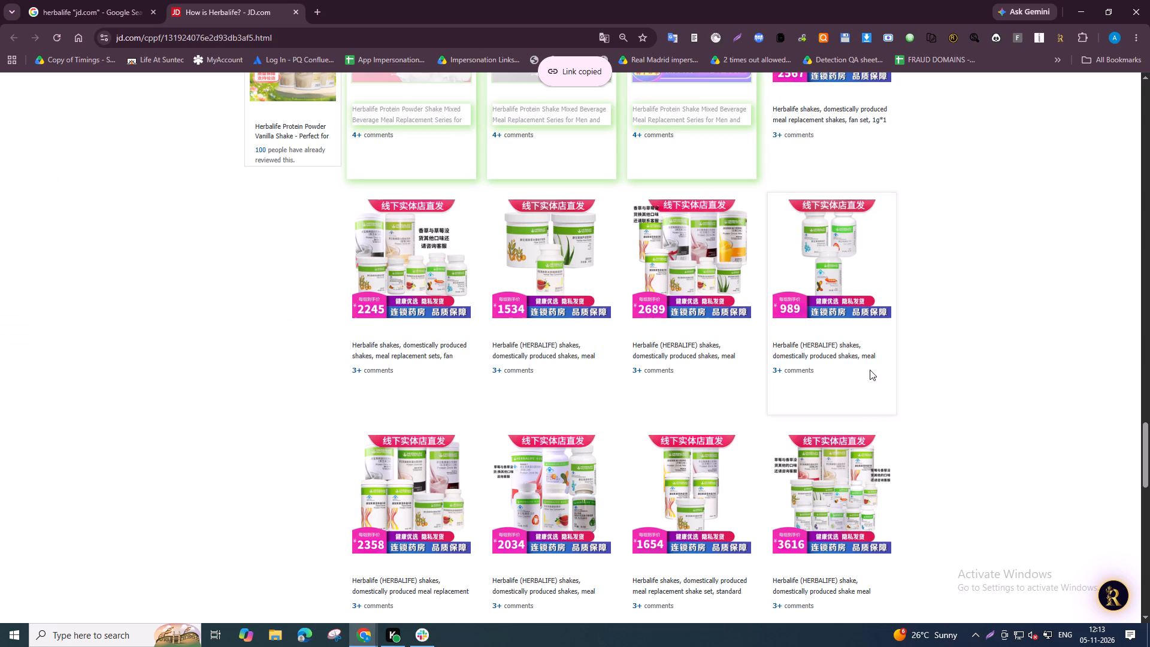
pyautogui.scroll(-2, 568, 541)
pyautogui.rightClick(438, 469)
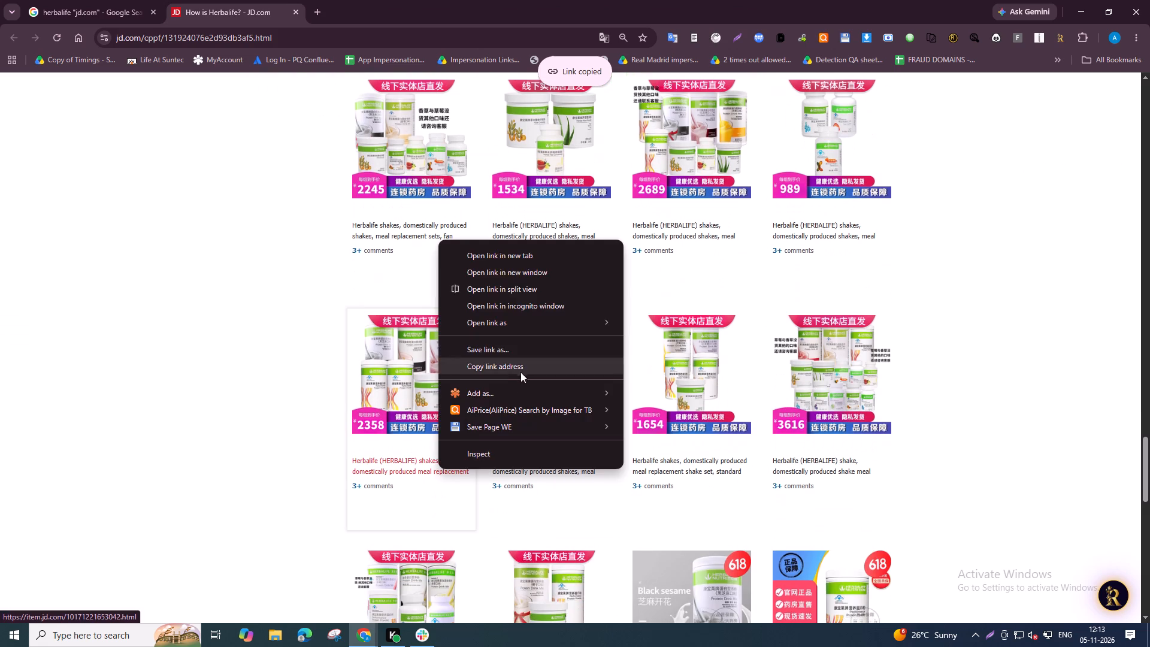
pyautogui.click(523, 368)
pyautogui.hotkey('alt', 'Tab')
pyautogui.click(445, 329)
pyautogui.hotkey('ctrl', 'v')
# Copy the link of the unmarked shake set priced 3616 into cell C29842.
pyautogui.click(447, 372)
pyautogui.hotkey('alt', 'Tab')
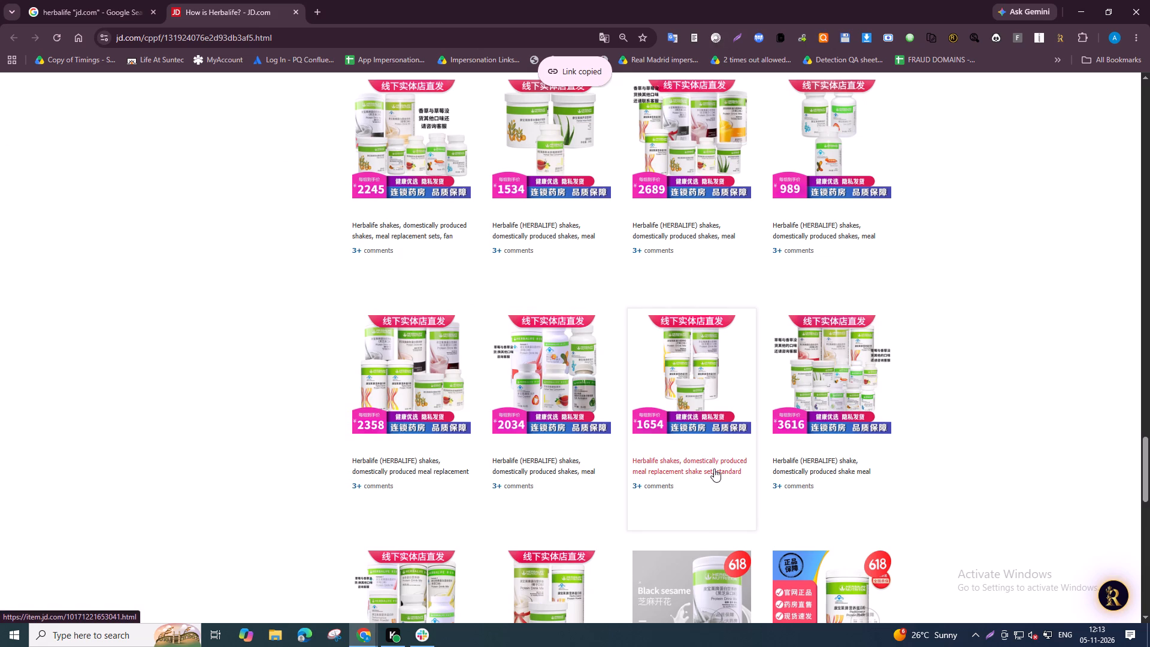
pyautogui.rightClick(839, 457)
pyautogui.click(975, 350)
pyautogui.hotkey('alt', 'Tab')
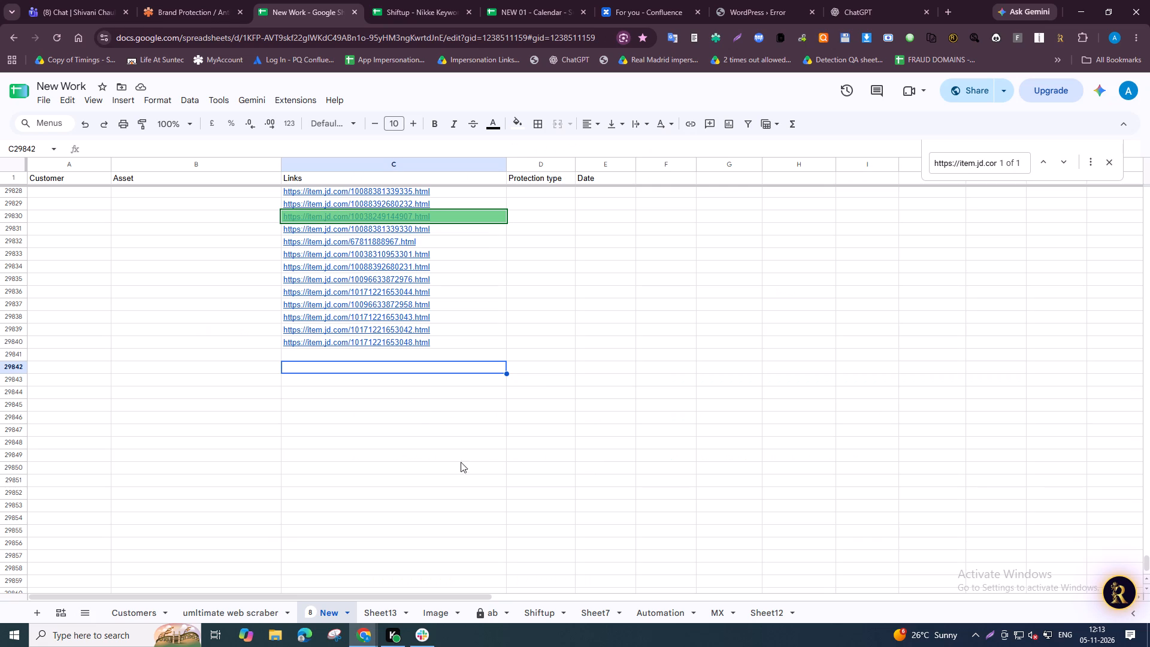
pyautogui.hotkey('ctrl', 'v')
# Copy the link of the unmarked standard shake set priced 1654 into cell C29841.
pyautogui.hotkey('alt', 'Tab')
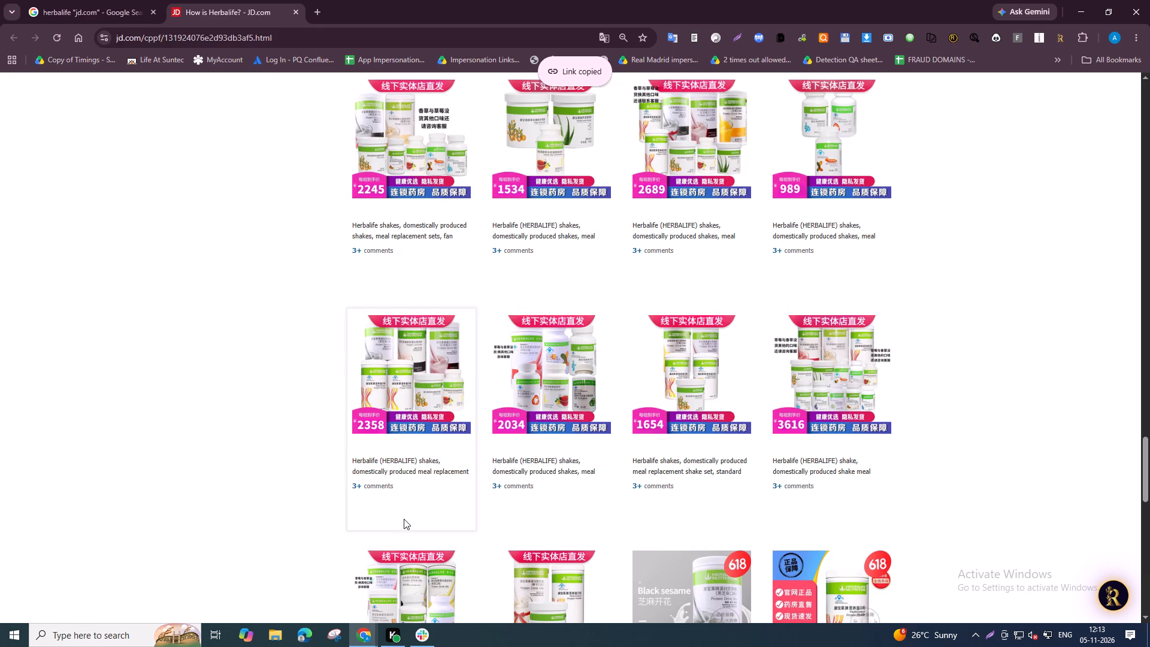
pyautogui.rightClick(695, 467)
pyautogui.click(777, 367)
pyautogui.hotkey('alt', 'Tab')
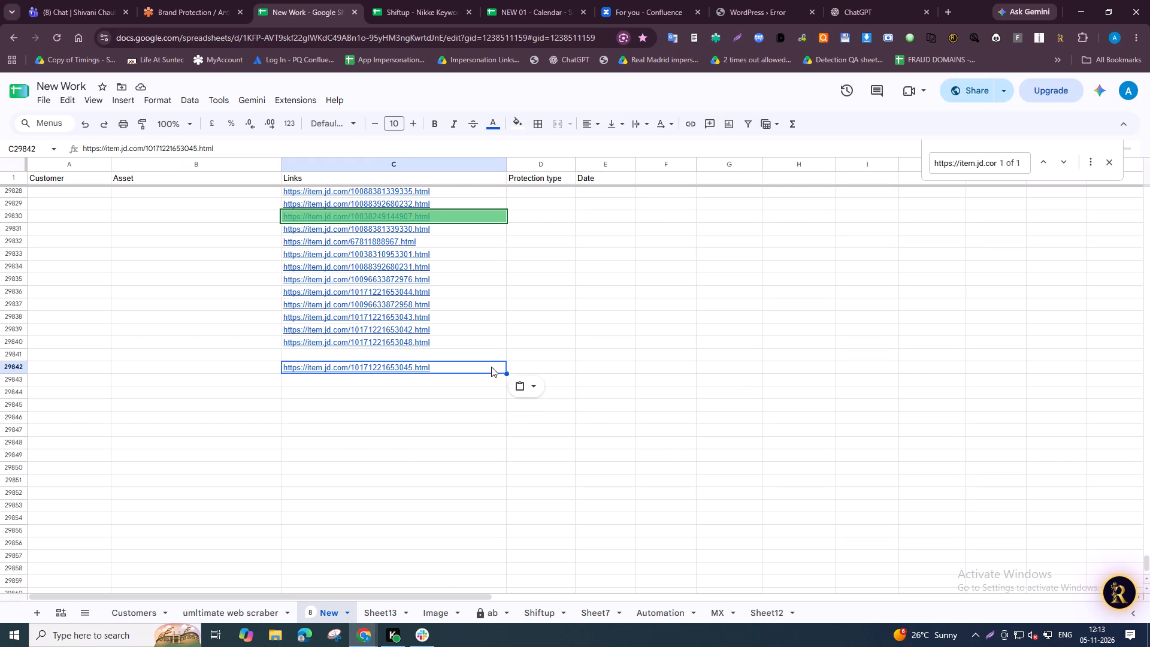
pyautogui.click(492, 357)
pyautogui.hotkey('ctrl', 'v')
# Copy the link of the unmarked shake set priced 1898 into cell C29845.
pyautogui.hotkey('alt', 'Tab')
pyautogui.scroll(-4, 501, 367)
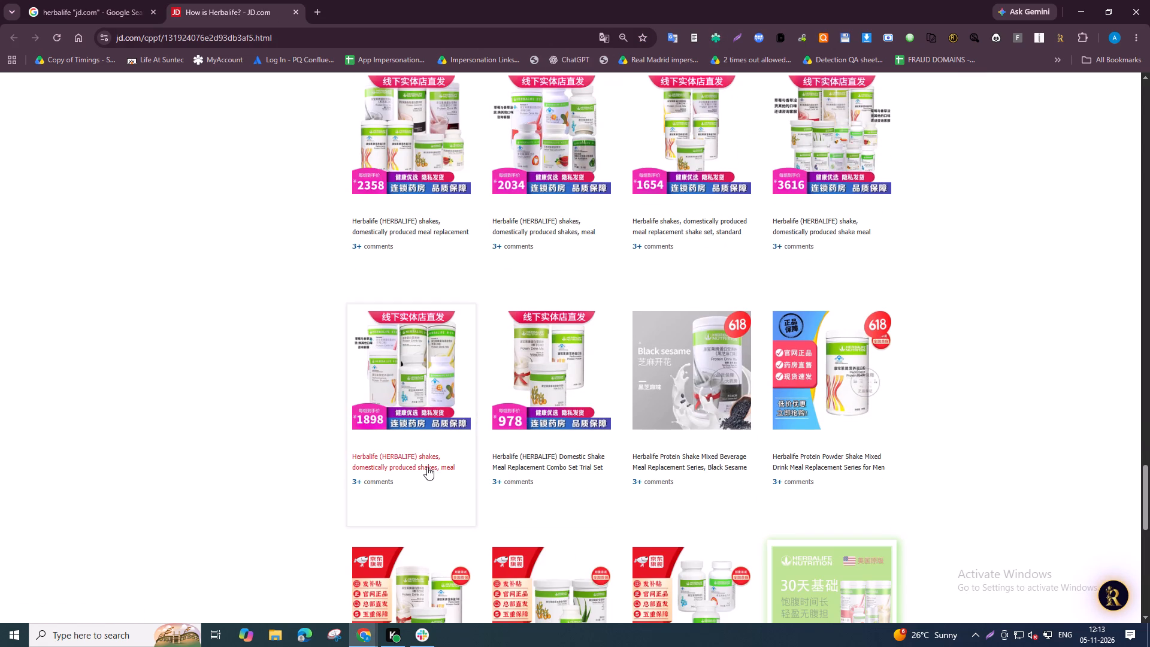
pyautogui.rightClick(425, 464)
pyautogui.click(502, 361)
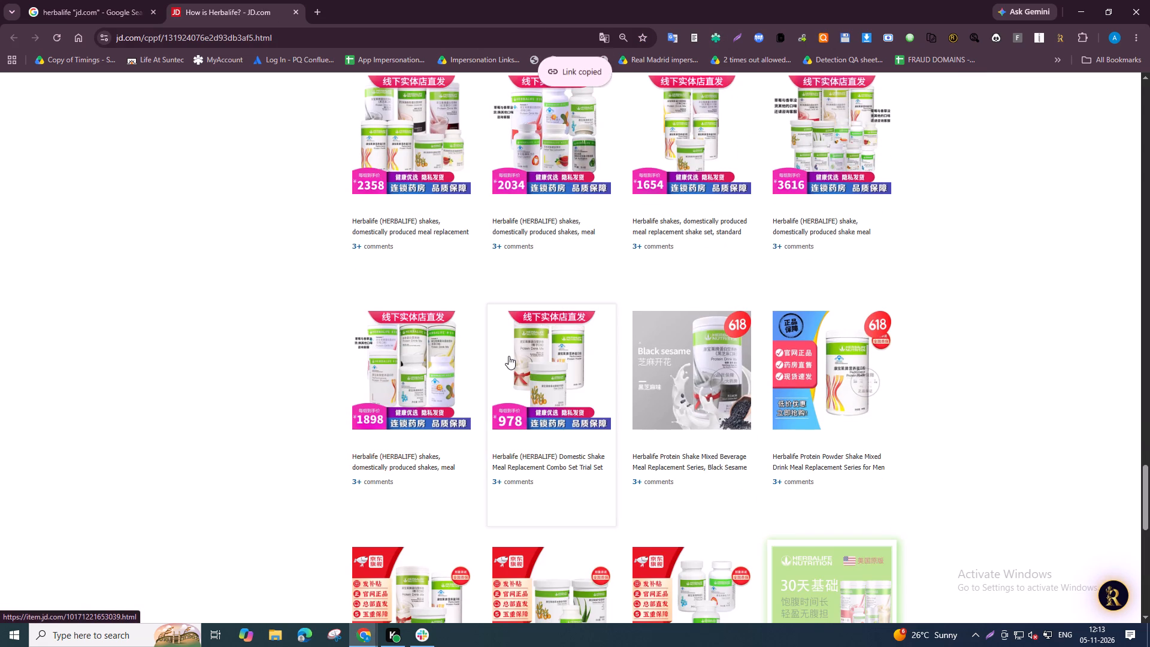
pyautogui.hotkey('alt', 'Tab')
pyautogui.click(408, 401)
pyautogui.hotkey('ctrl', 'v')
# Copy the link of the unmarked combo trial set priced 978 into cell C29844.
pyautogui.hotkey('alt', 'Tab')
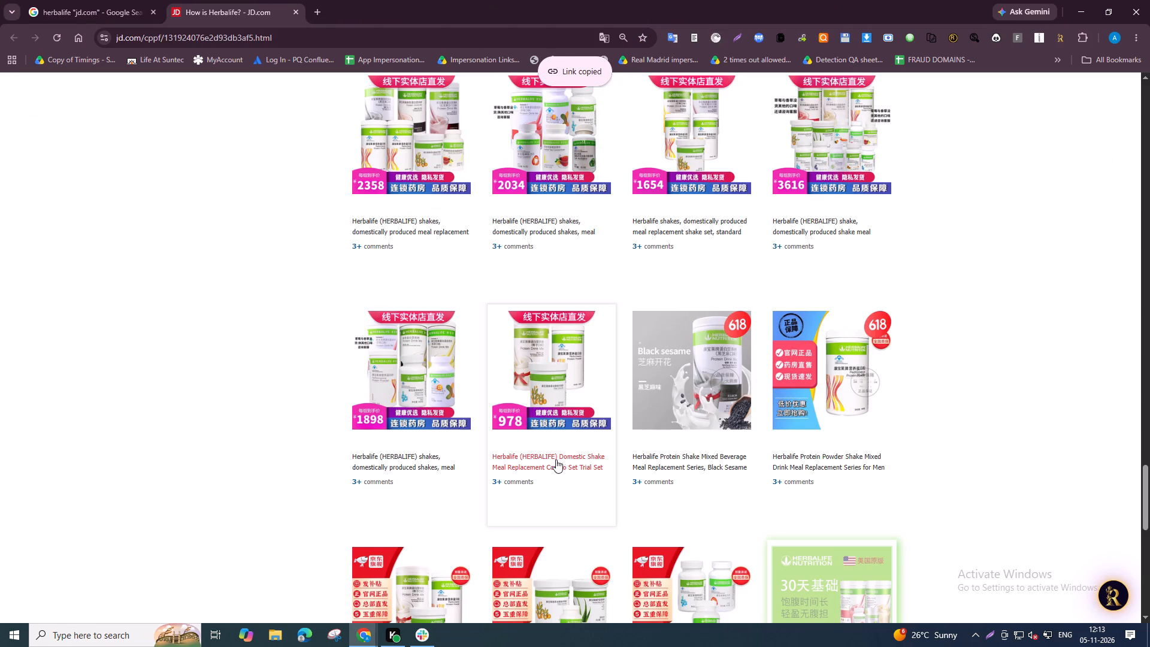
pyautogui.rightClick(559, 465)
pyautogui.click(634, 362)
pyautogui.hotkey('alt', 'Tab')
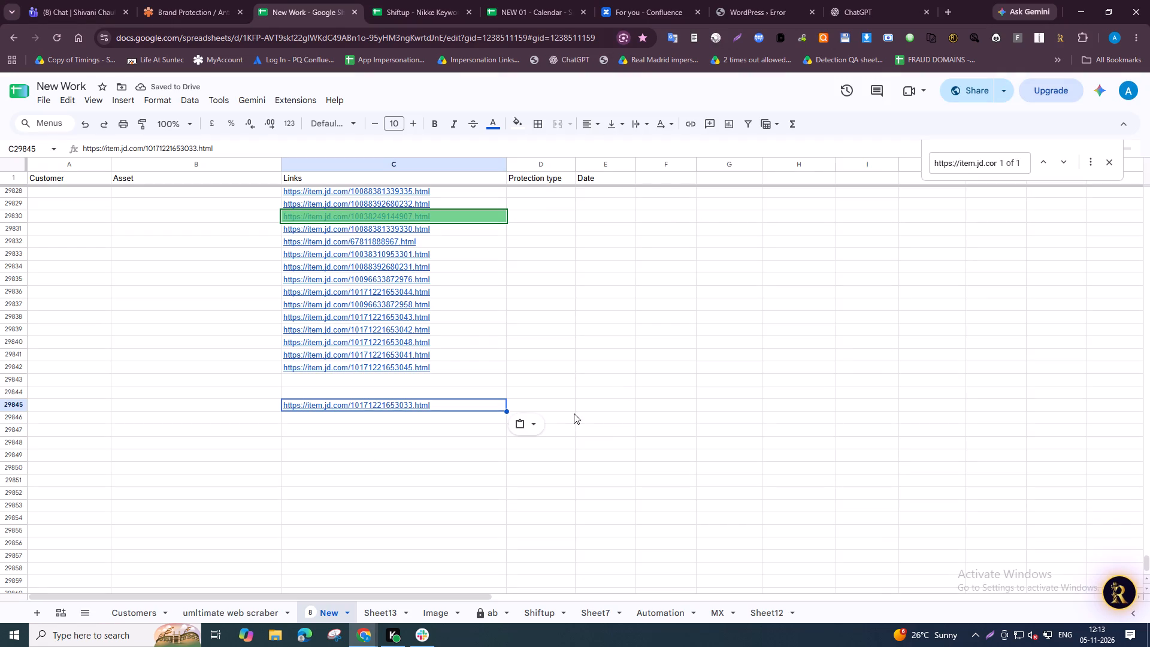
pyautogui.click(448, 387)
pyautogui.hotkey('ctrl', 'v')
# Copy the link of the unmarked Black Sesame protein shake listing into cell C29843.
pyautogui.hotkey('alt', 'Tab')
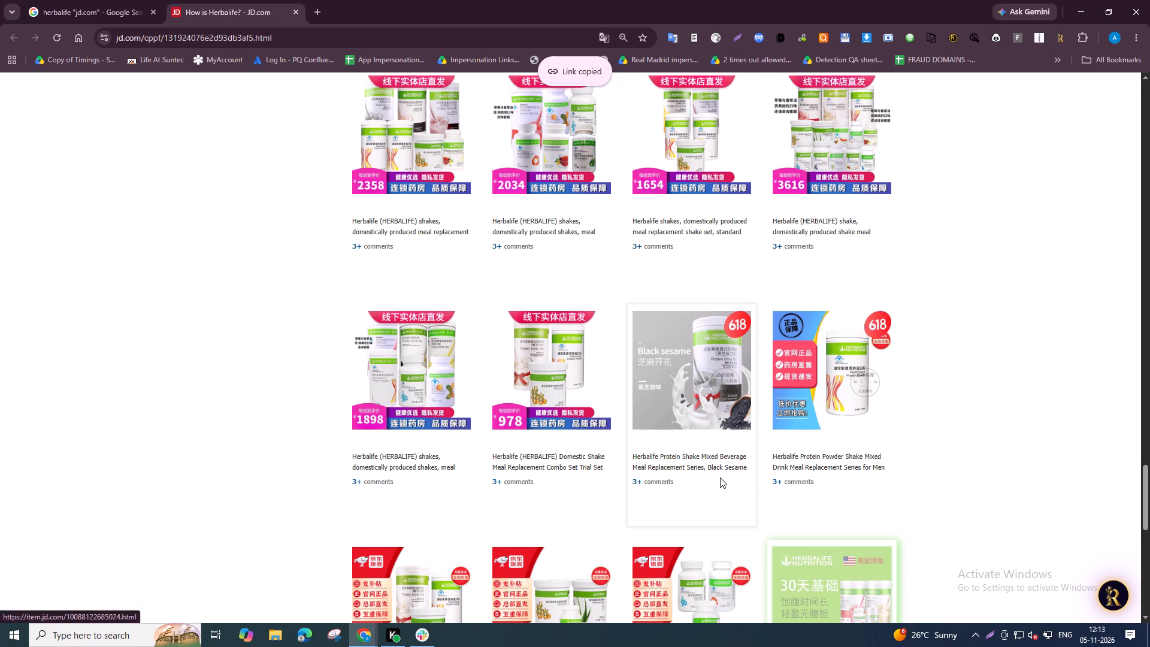
pyautogui.rightClick(718, 477)
pyautogui.rightClick(687, 457)
pyautogui.click(759, 355)
pyautogui.hotkey('alt', 'Tab')
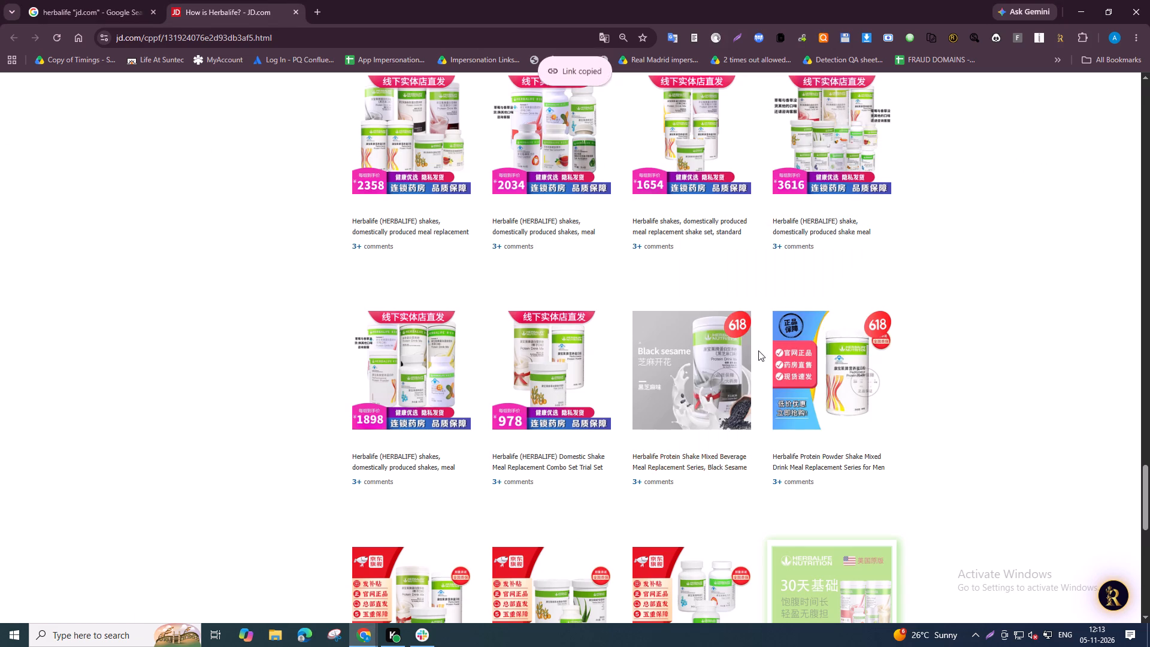
pyautogui.click(467, 380)
pyautogui.hotkey('ctrl', 'v')
# Copy the link of the unmarked Domestic Protein Nutritional Powder Shake Set Trial Pack into cell C29847.
pyautogui.hotkey('alt', 'Tab')
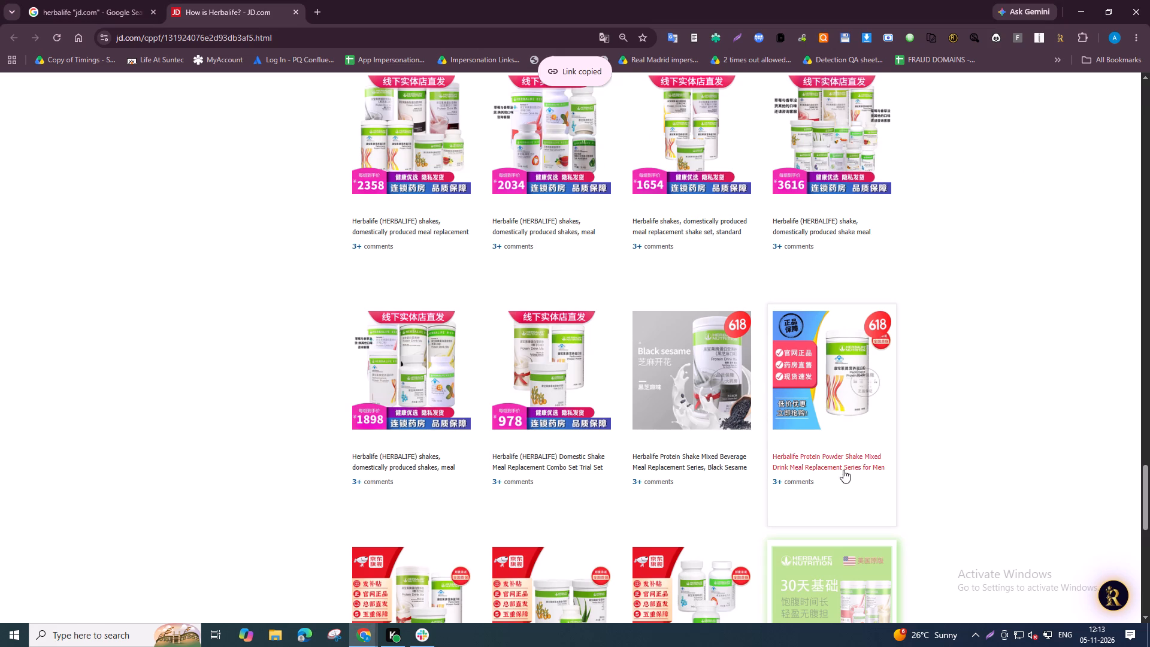
pyautogui.scroll(-4, 736, 506)
pyautogui.rightClick(444, 466)
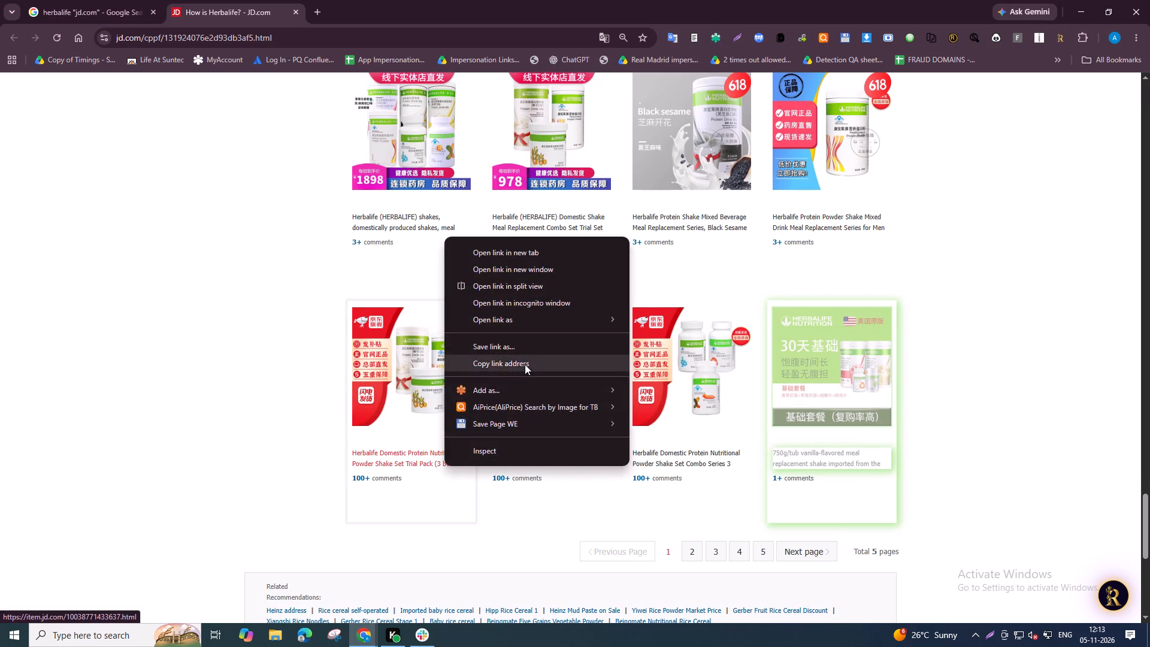
pyautogui.click(525, 364)
pyautogui.hotkey('alt', 'Tab')
pyautogui.click(452, 430)
pyautogui.hotkey('ctrl', 'v')
# Copy the link of the Shake Set Combo Series 3 listing beside the Trial Pack into cell C29819, under the tea links.
pyautogui.hotkey('alt', 'Tab')
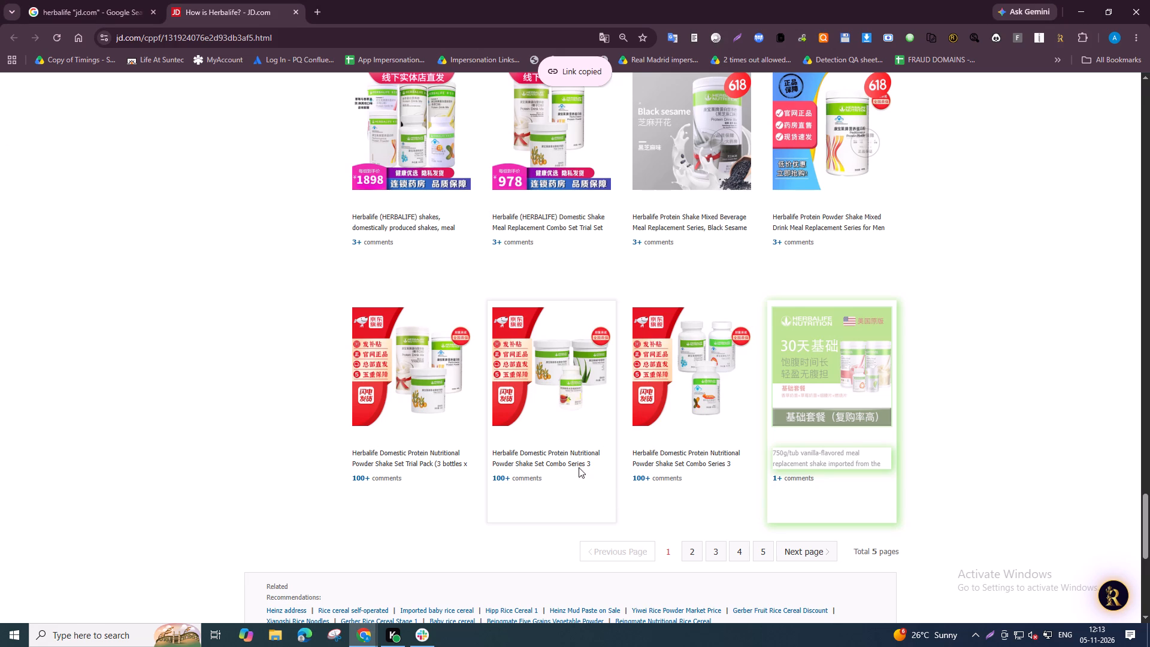
pyautogui.rightClick(577, 462)
pyautogui.click(656, 362)
pyautogui.hotkey('alt', 'Tab')
pyautogui.scroll(3, 591, 477)
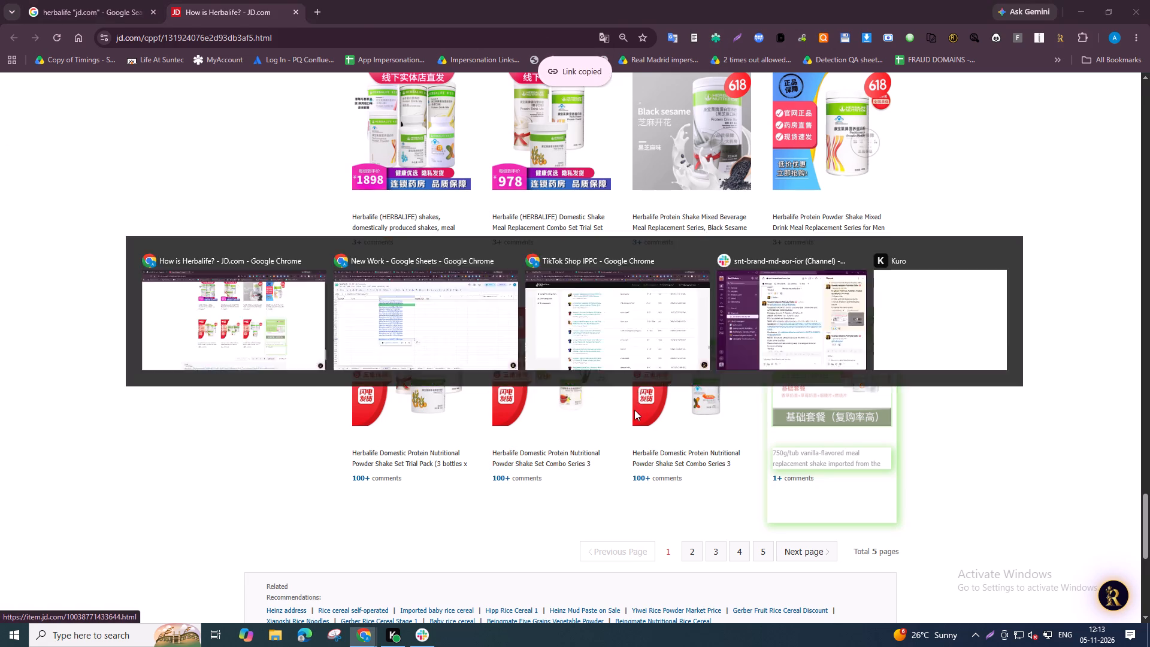
pyautogui.click(435, 262)
pyautogui.hotkey('ctrl', 'v')
# Copy the continuous block of shake links from C29827 down to C29845.
pyautogui.hotkey('alt', 'Tab')
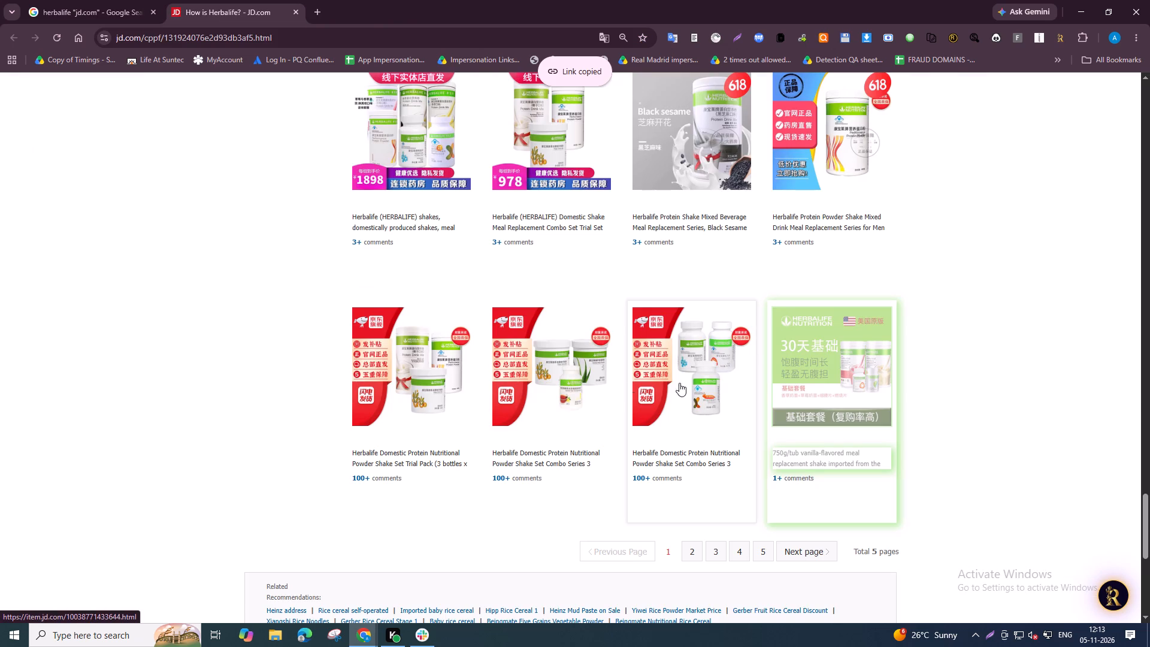
pyautogui.hotkey('alt', 'Tab')
pyautogui.click(474, 355)
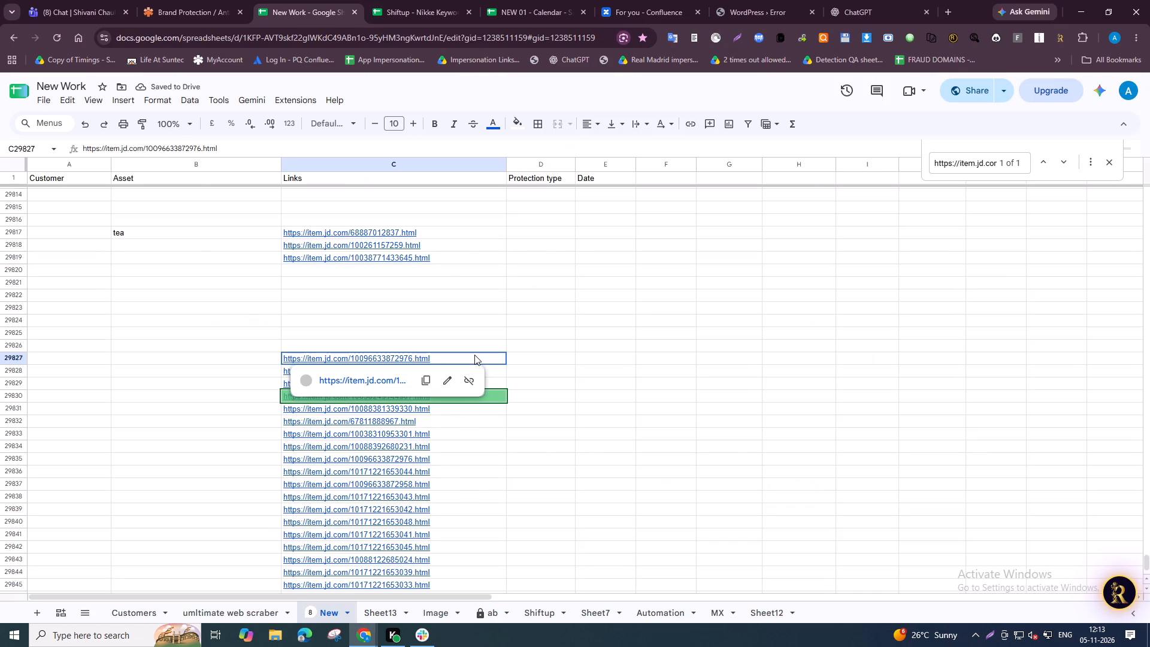
pyautogui.hotkey('ctrl', 'shift', 'Down')
pyautogui.hotkey('ctrl', 'c')
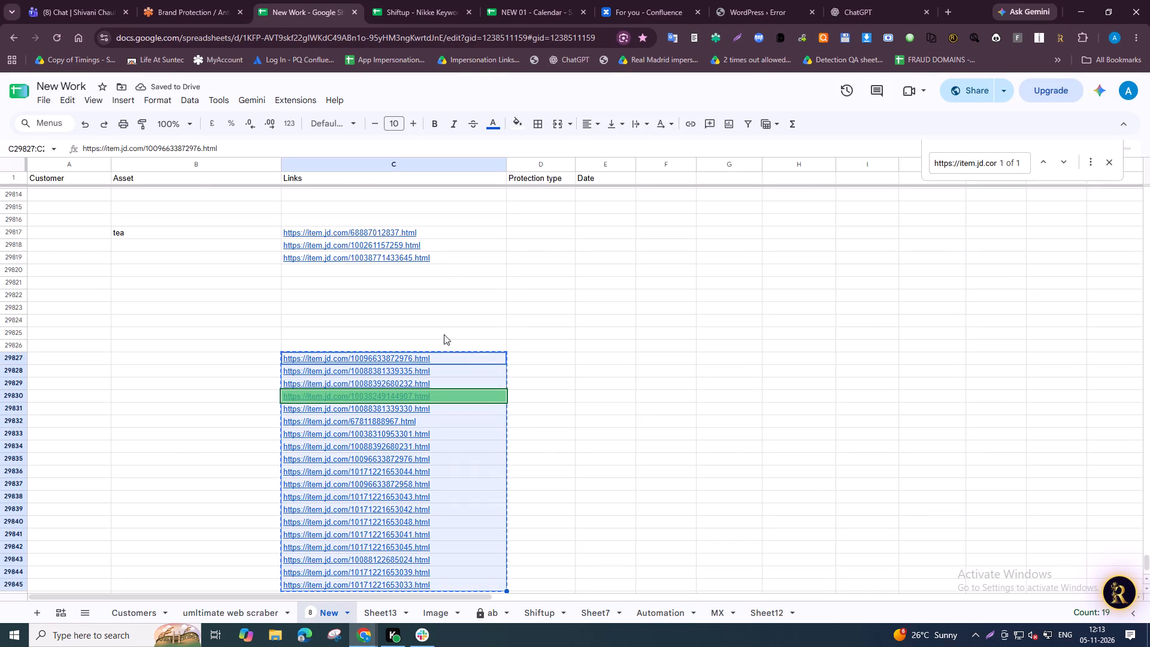
# In the Red Points New Incident form, look up the customer Herbalife CN by searching for cn.
pyautogui.click(168, 0)
pyautogui.scroll(-18, 318, 336)
pyautogui.click(322, 519)
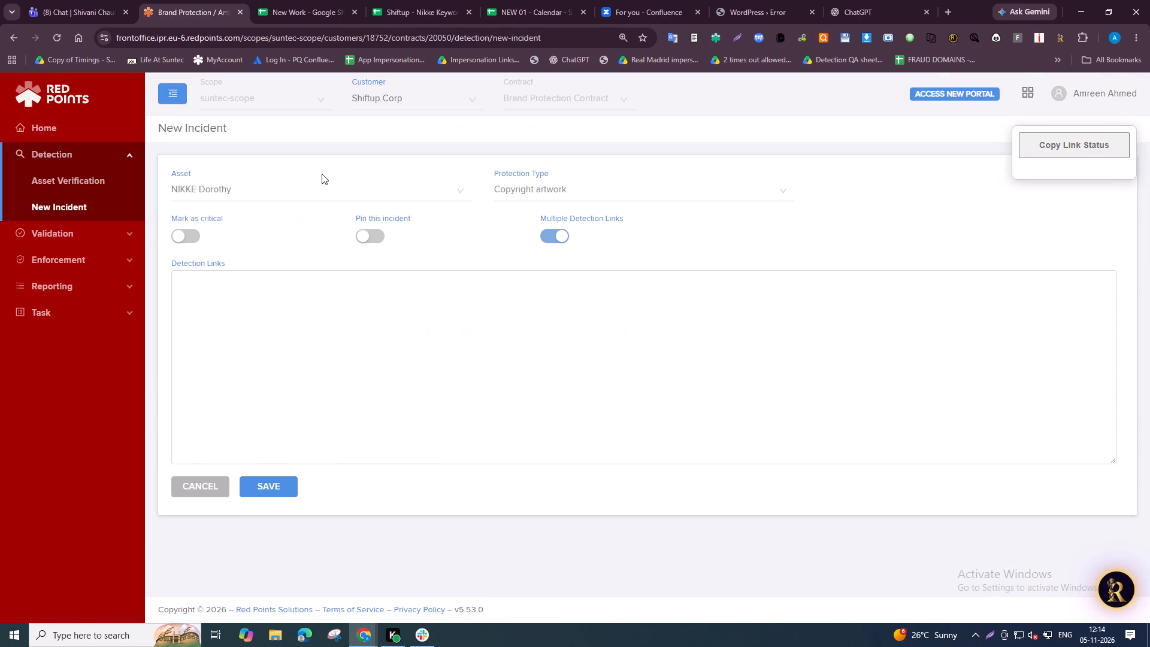
pyautogui.click(388, 98)
pyautogui.press('c')
pyautogui.press('n')
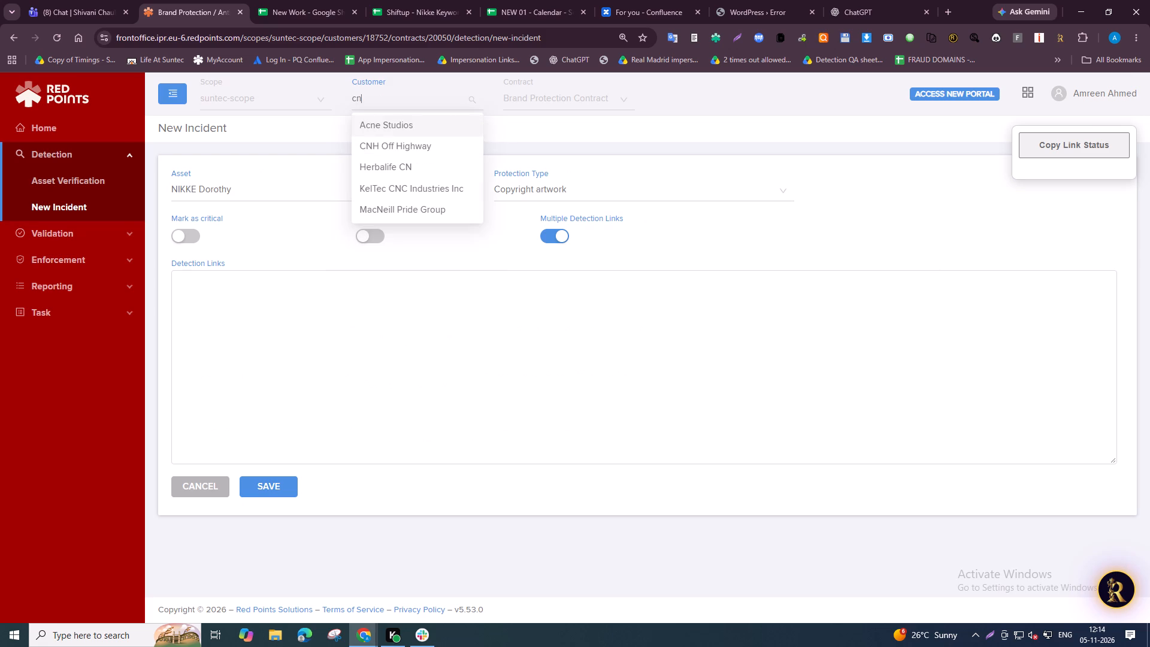
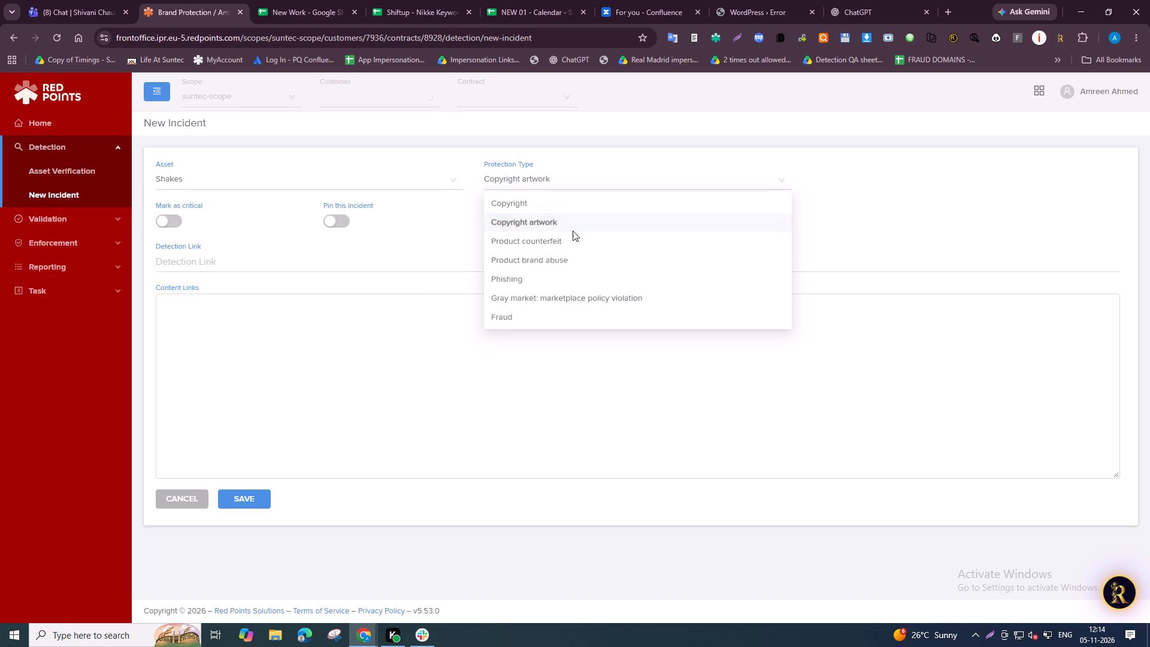
# Turn on multiple detection links for the new incident and set its protection type to Product counterfeit.
pyautogui.click(512, 225)
pyautogui.click(560, 180)
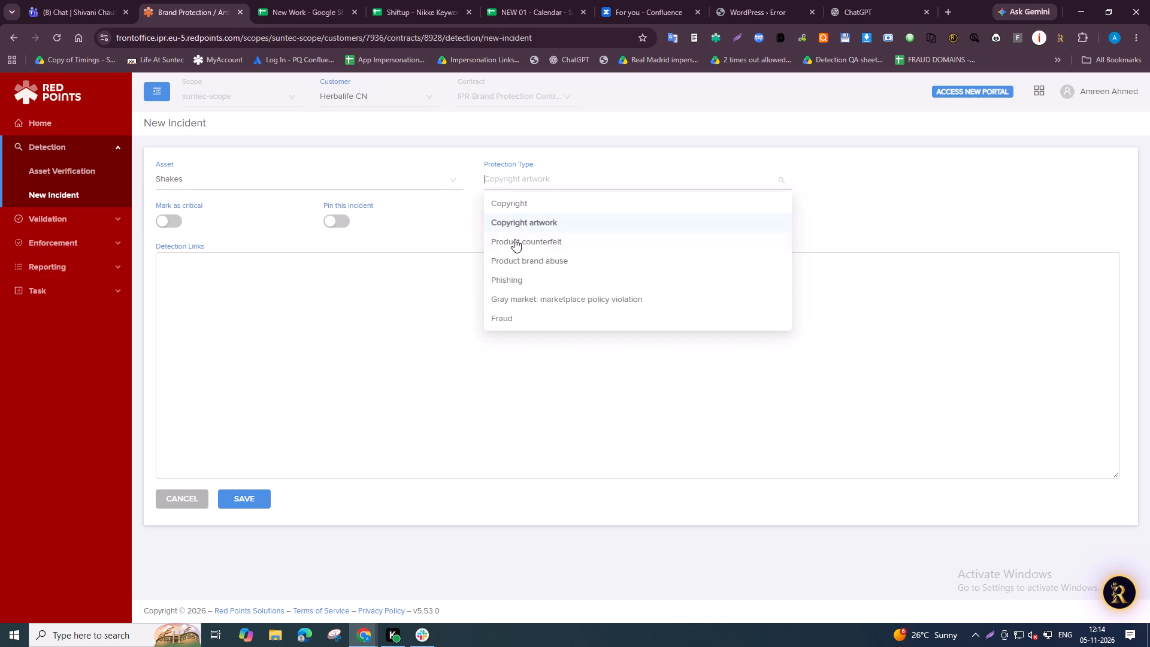
pyautogui.click(534, 239)
# In New Work, move the separate shake link from C29847 up to C29846, directly under the other shake links.
pyautogui.click(353, 0)
pyautogui.scroll(-2, 393, 382)
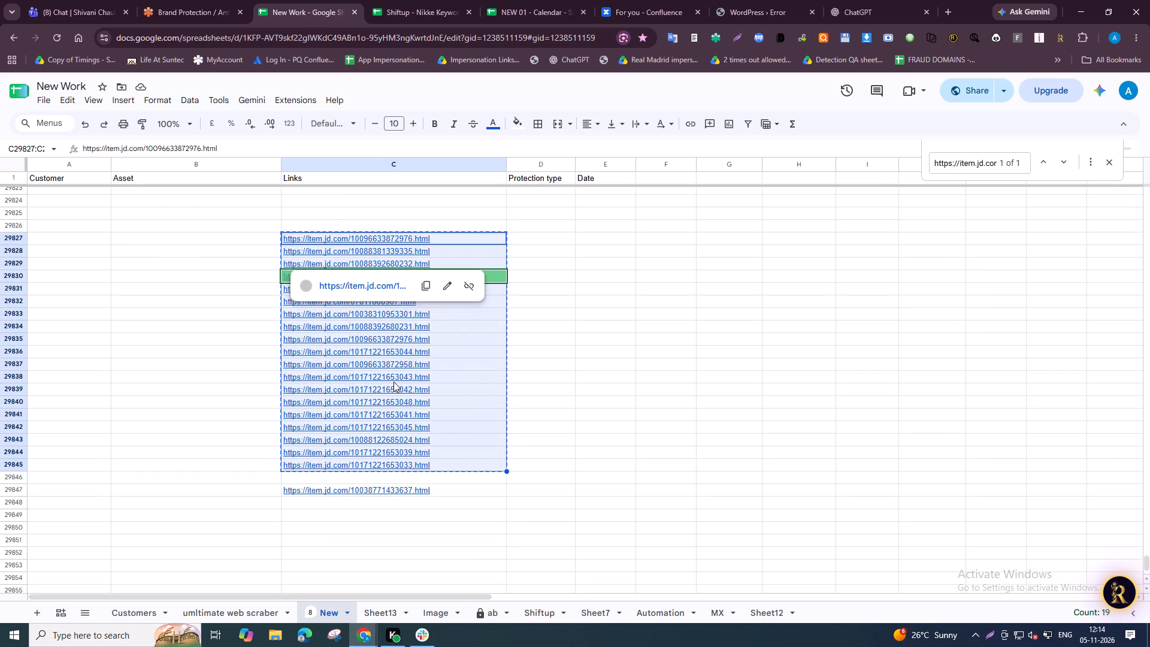
pyautogui.click(395, 492)
pyautogui.hotkey('ctrl', 'x')
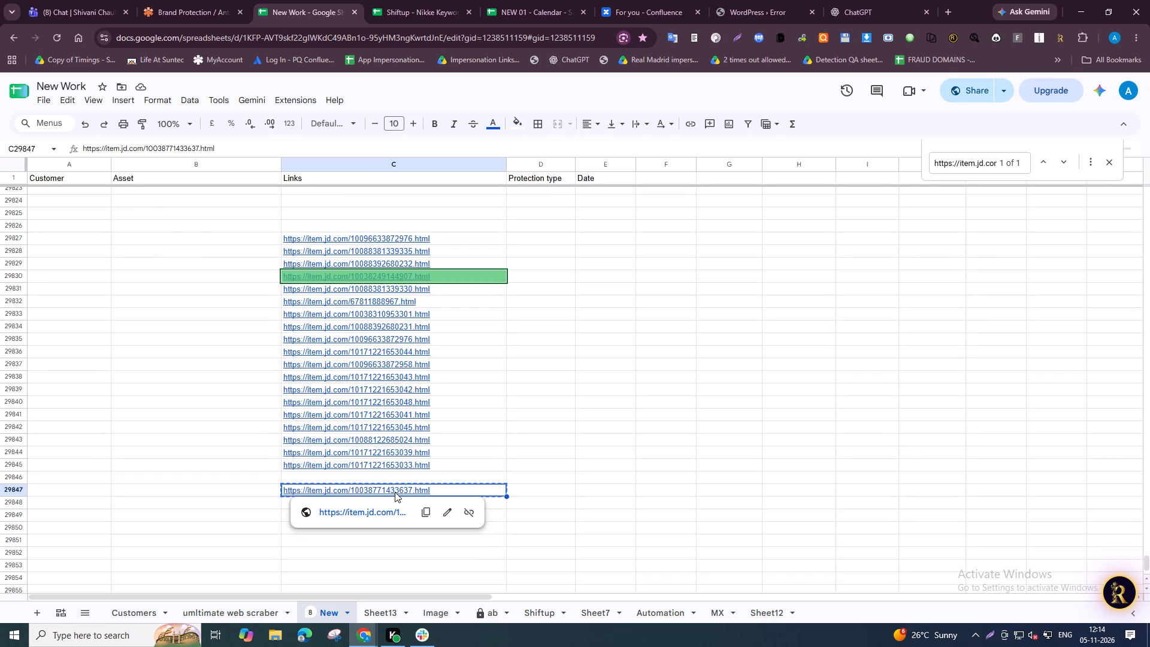
pyautogui.press('Up')
pyautogui.hotkey('ctrl', 'v')
pyautogui.hotkey('ctrl', 'shift', 'Up')
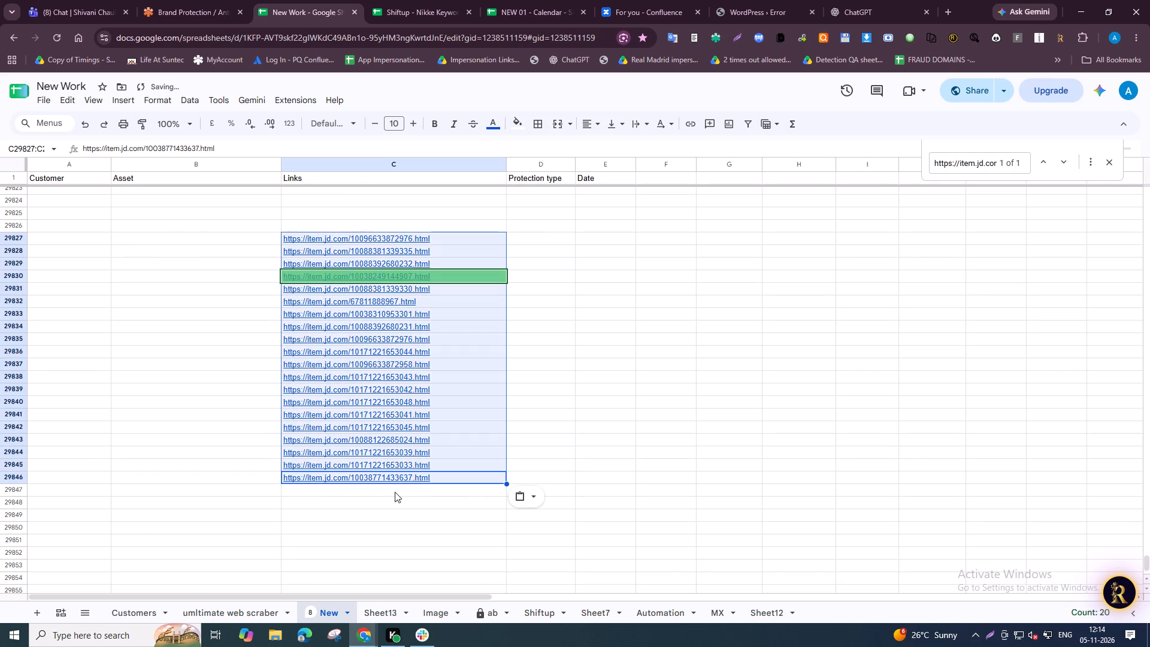
pyautogui.scroll(2, 395, 492)
pyautogui.scroll(-3, 395, 492)
# Open the shake link in C29846 to check its product listing, then close the listing.
pyautogui.click(432, 420)
pyautogui.hotkey('ctrl', 'c')
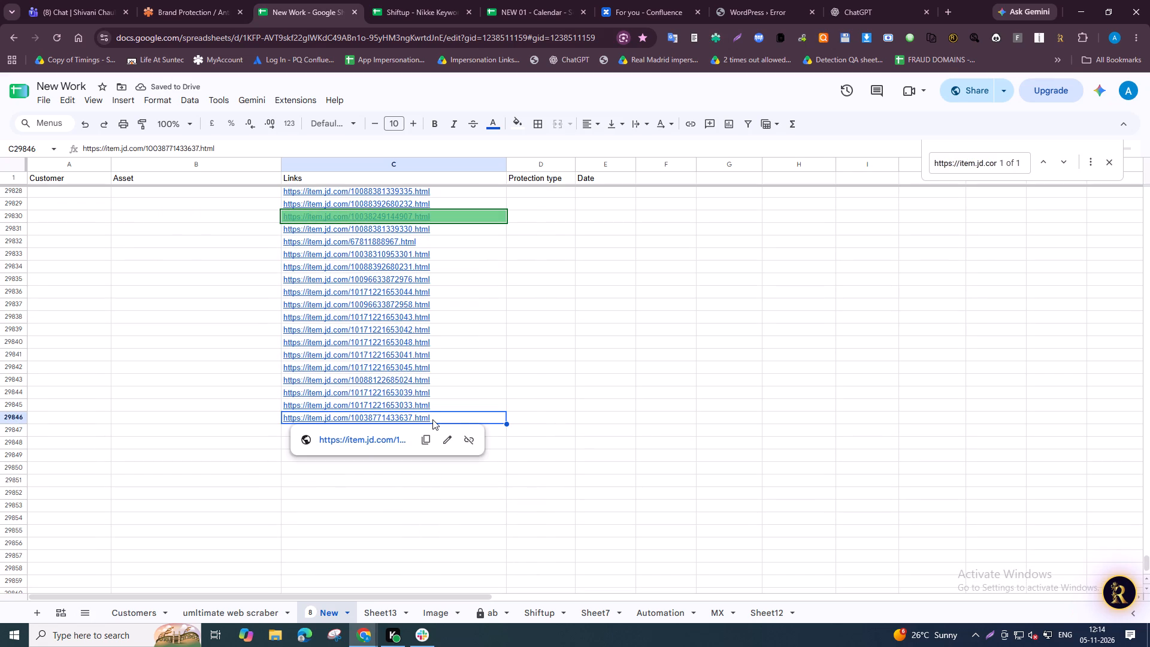
pyautogui.hotkey('alt', 'Return')
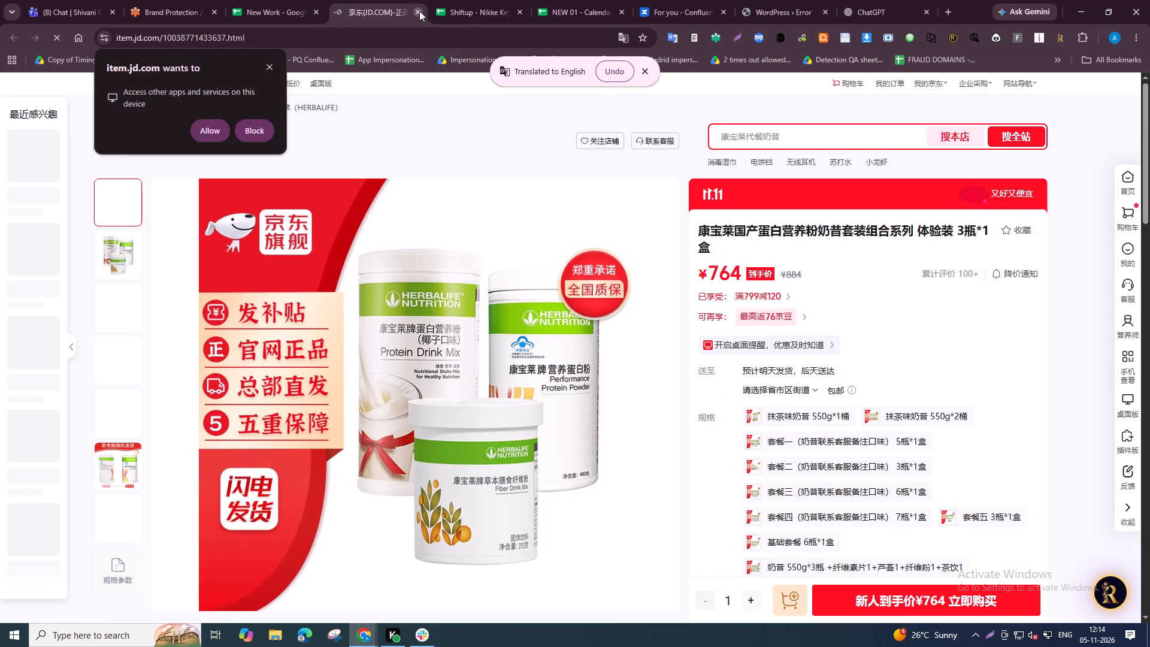
pyautogui.click(419, 11)
# Copy the shake links C29827:C29846 into the Red Points incident's detection links and save it.
pyautogui.hotkey('ctrl', 'Up')
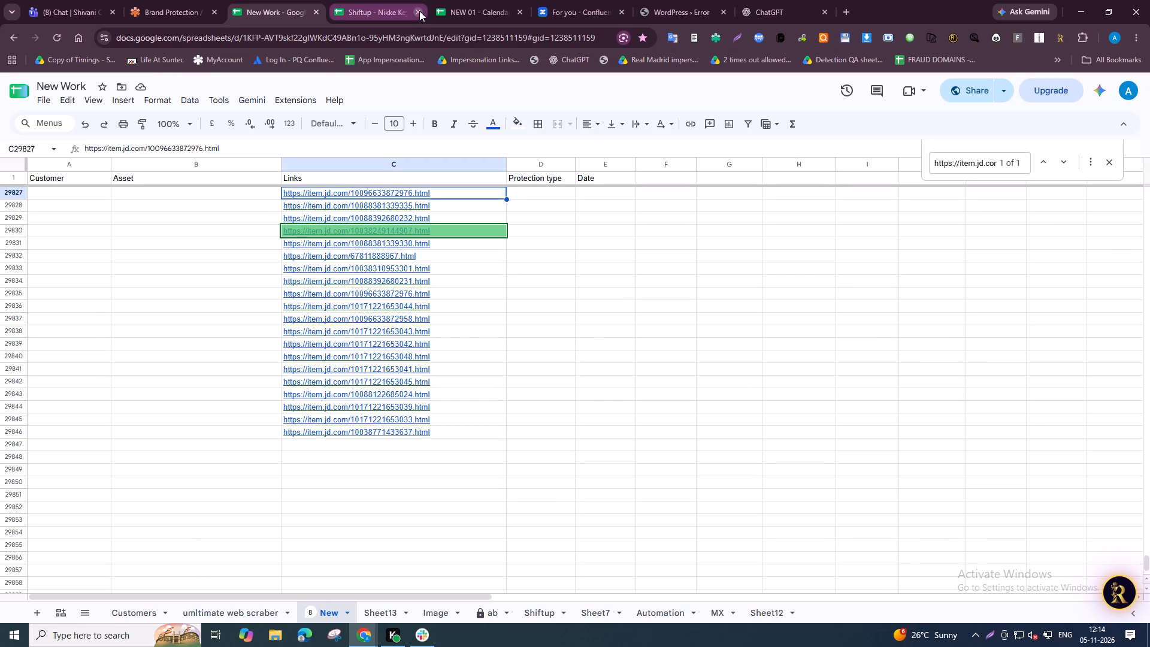
pyautogui.hotkey('ctrl', 'shift', 'Down')
pyautogui.hotkey('ctrl', 'c')
pyautogui.scroll(3, 387, 316)
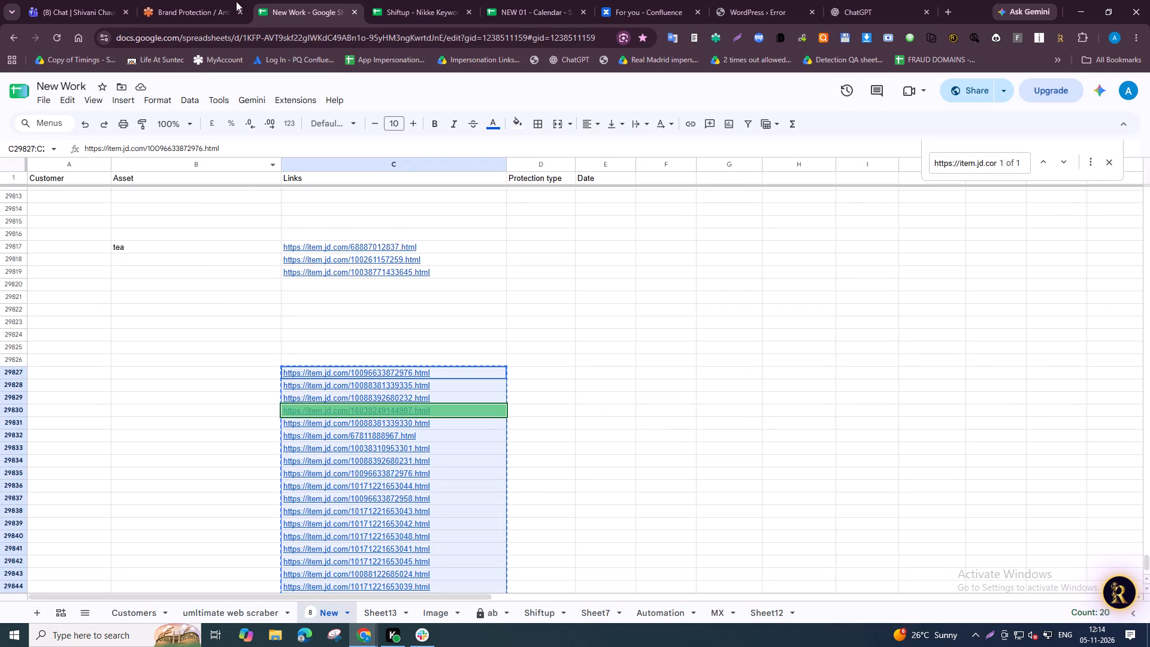
pyautogui.click(177, 0)
pyautogui.click(307, 350)
pyautogui.hotkey('ctrl', 'v')
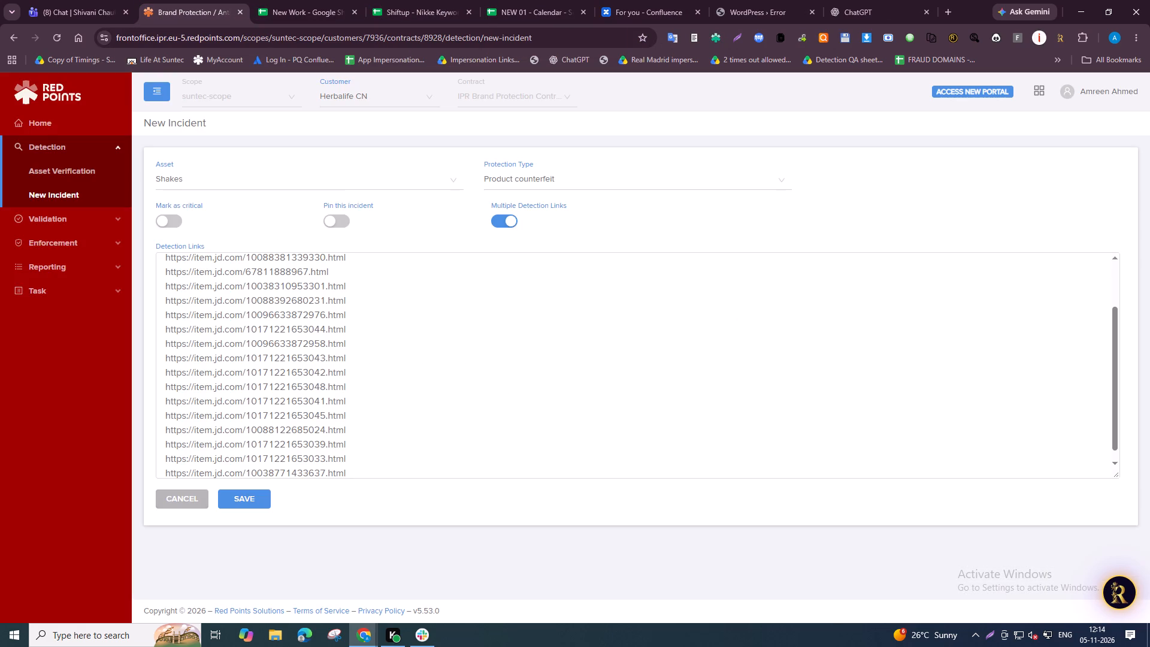
pyautogui.click(255, 498)
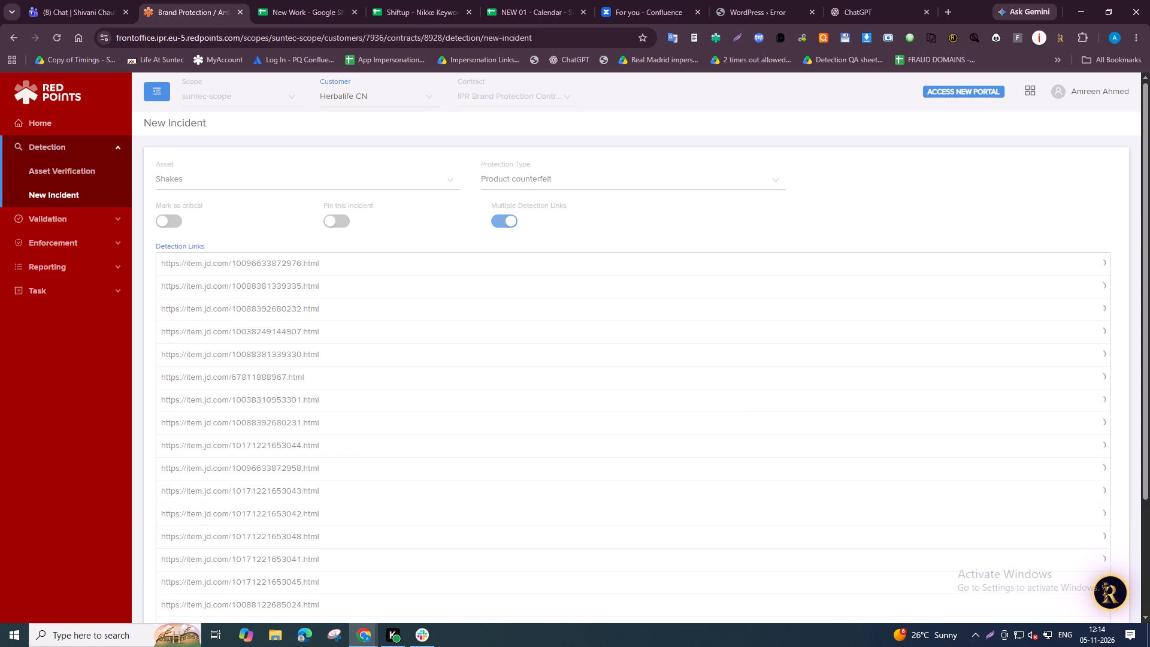
# Copy the link status of the saved Shakes incidents and paste it over the shake links starting at C29827.
pyautogui.click(1043, 38)
pyautogui.click(1042, 136)
pyautogui.click(332, 0)
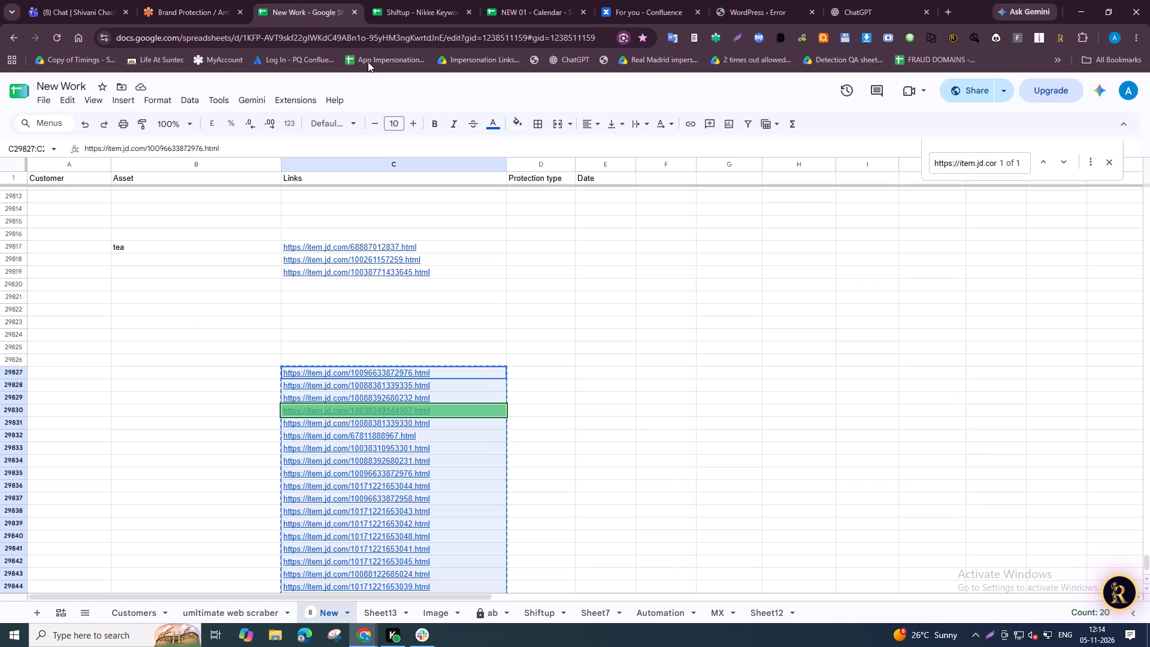
pyautogui.hotkey('ctrl', 'v')
# Copy the tea links C29817:C29819 and start another incident in Red Points.
pyautogui.click(389, 316)
pyautogui.hotkey('ctrl', 'Up')
pyautogui.hotkey('ctrl', 'shift', 'Up')
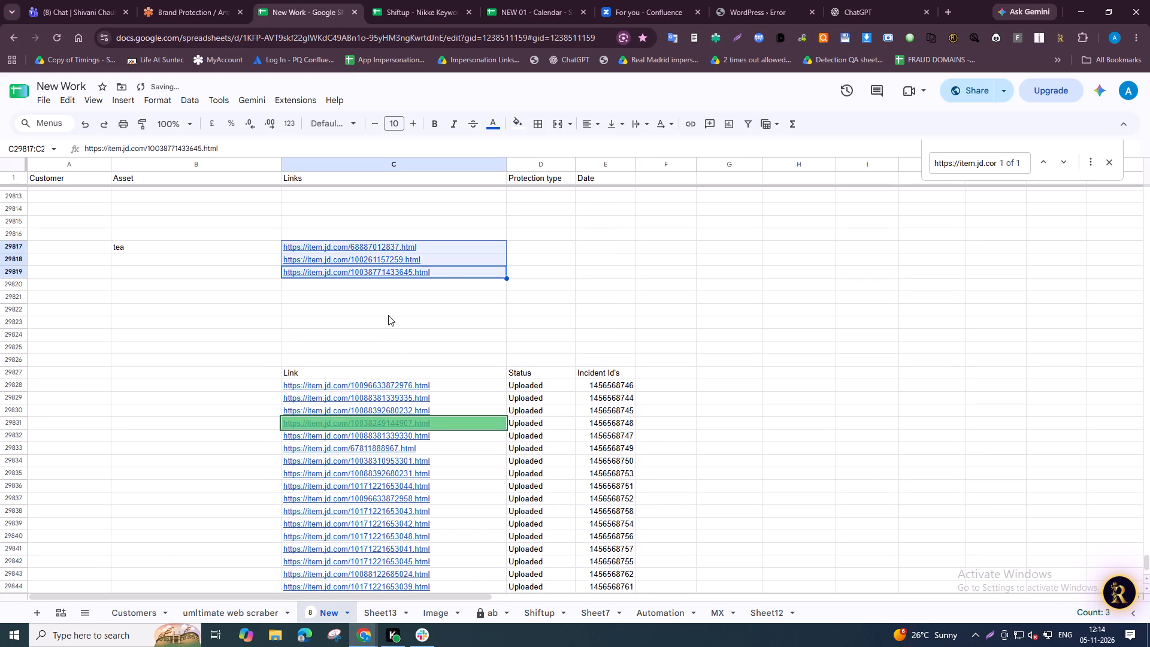
pyautogui.hotkey('ctrl', 'c')
pyautogui.click(153, 0)
pyautogui.scroll(-9, 254, 403)
pyautogui.scroll(-7, 252, 556)
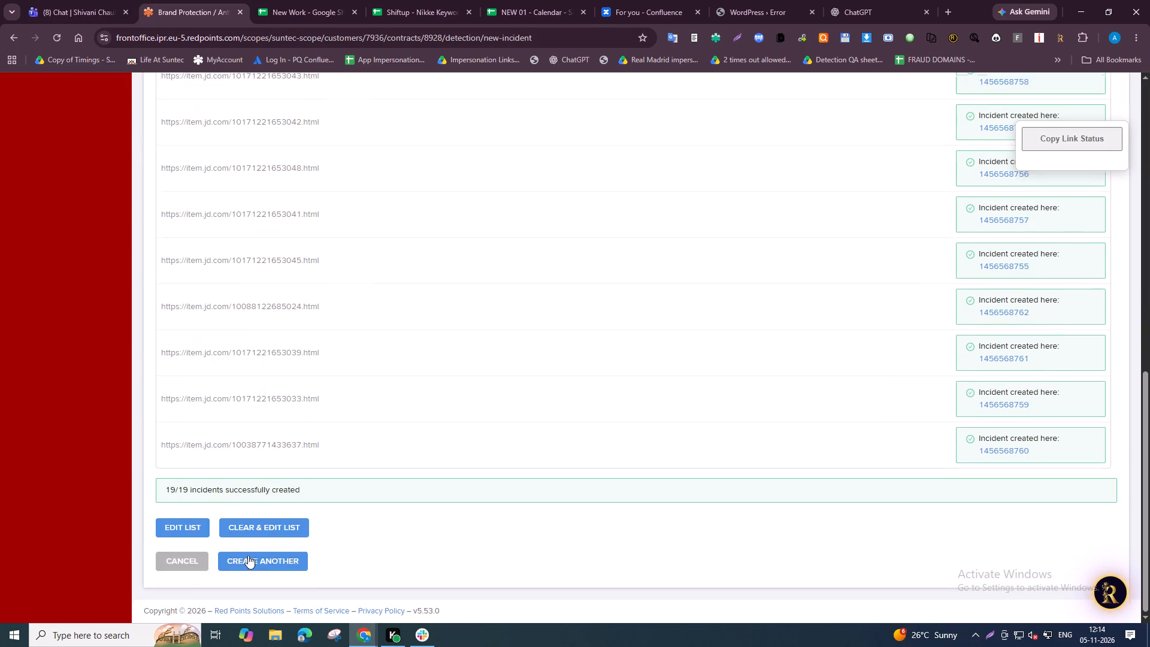
pyautogui.click(256, 518)
# Set the asset to Teas and Beverages, add the copied tea links as detection links and save the incident.
pyautogui.click(237, 176)
pyautogui.press('e')
pyautogui.doubleClick(223, 186)
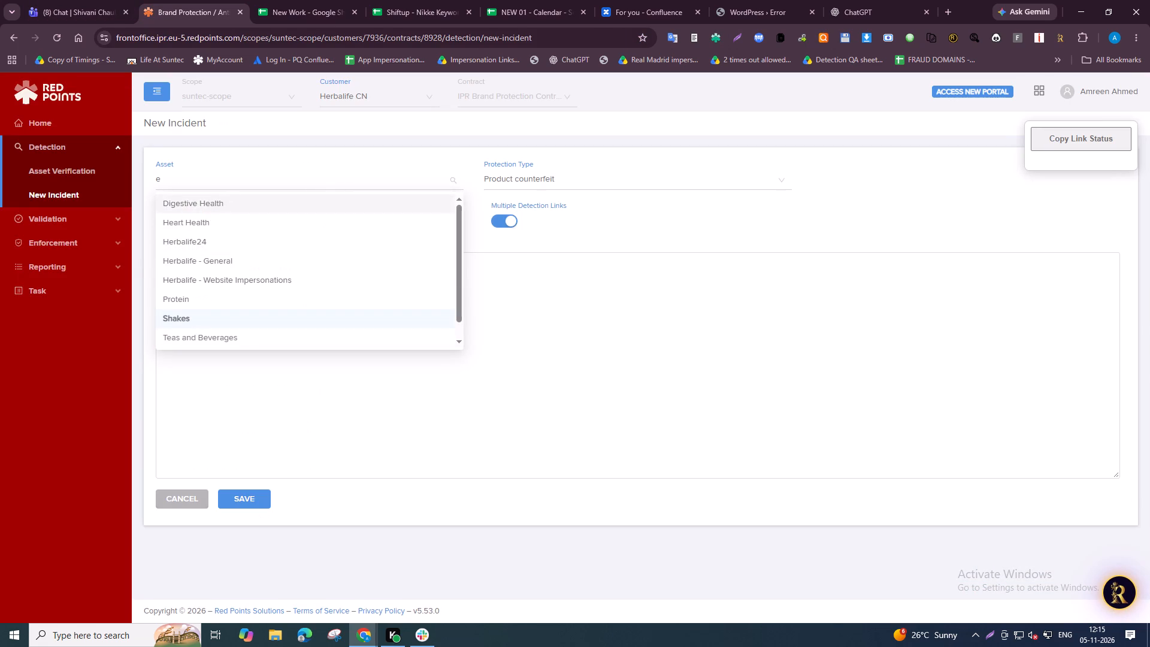
pyautogui.write('te')
pyautogui.press('a')
pyautogui.click(207, 204)
pyautogui.click(226, 297)
pyautogui.hotkey('ctrl', 'v')
pyautogui.click(252, 495)
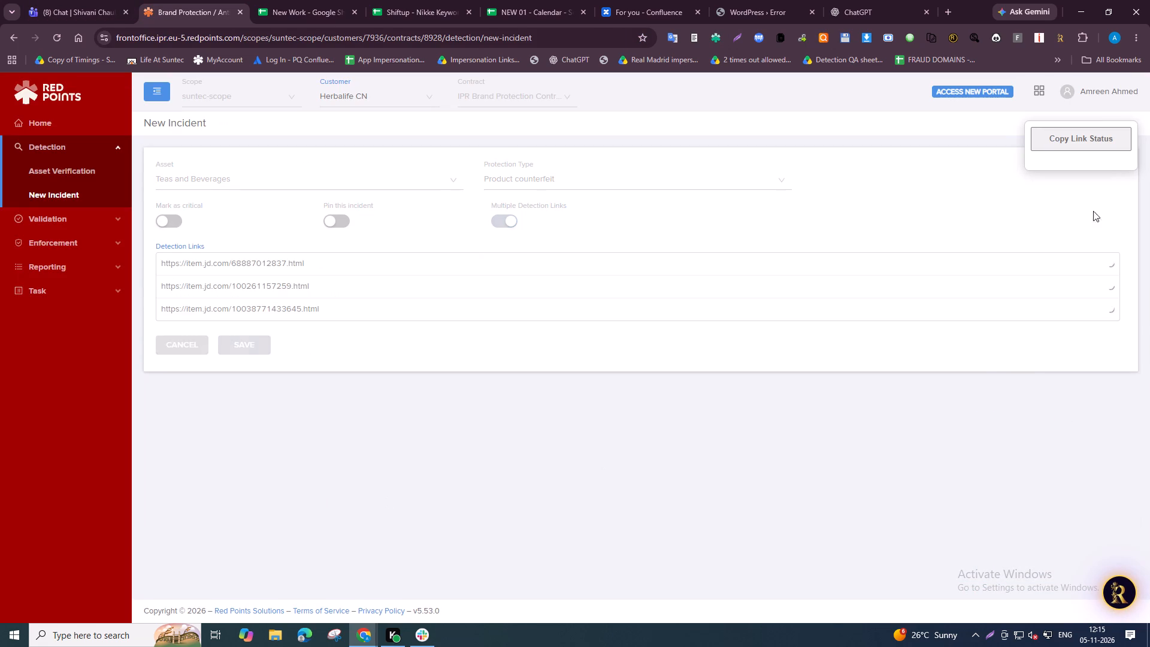
# Copy the link status of the tea incidents and paste it over the tea links starting at C29817.
pyautogui.click(1108, 143)
pyautogui.click(332, 0)
pyautogui.hotkey('ctrl', 'v')
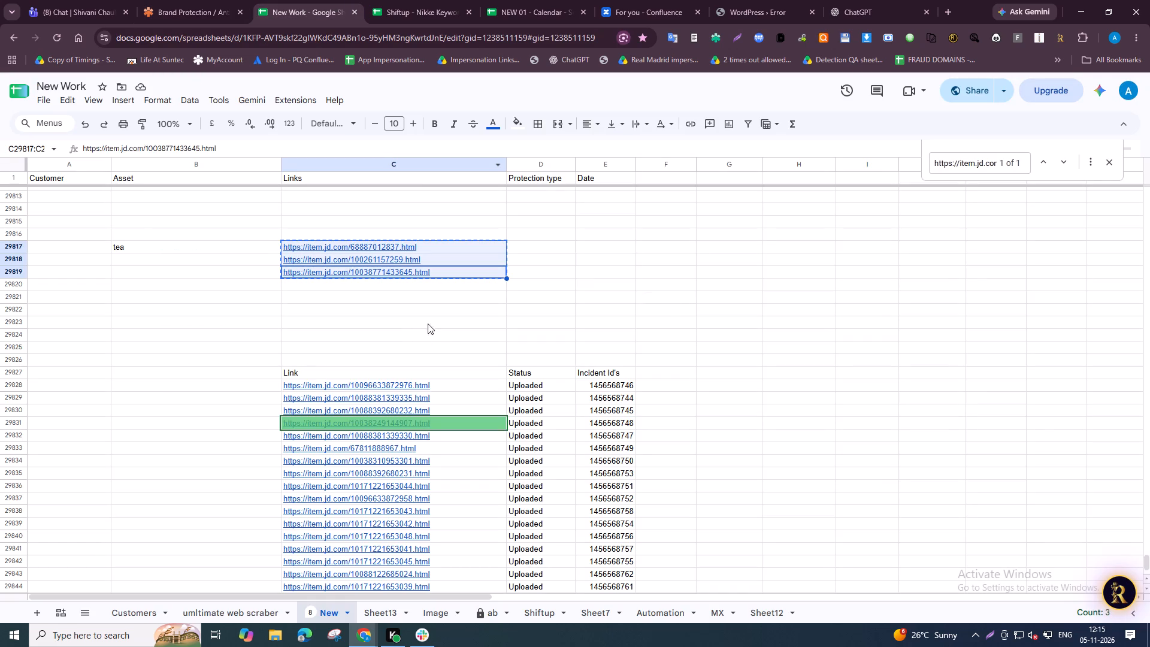
# Move the tea result rows C29818:E29820 up one row so they replace the pasted header row at C29817.
pyautogui.click(426, 264)
pyautogui.hotkey('ctrl', 'shift', 'Down')
pyautogui.hotkey('ctrl', 'x')
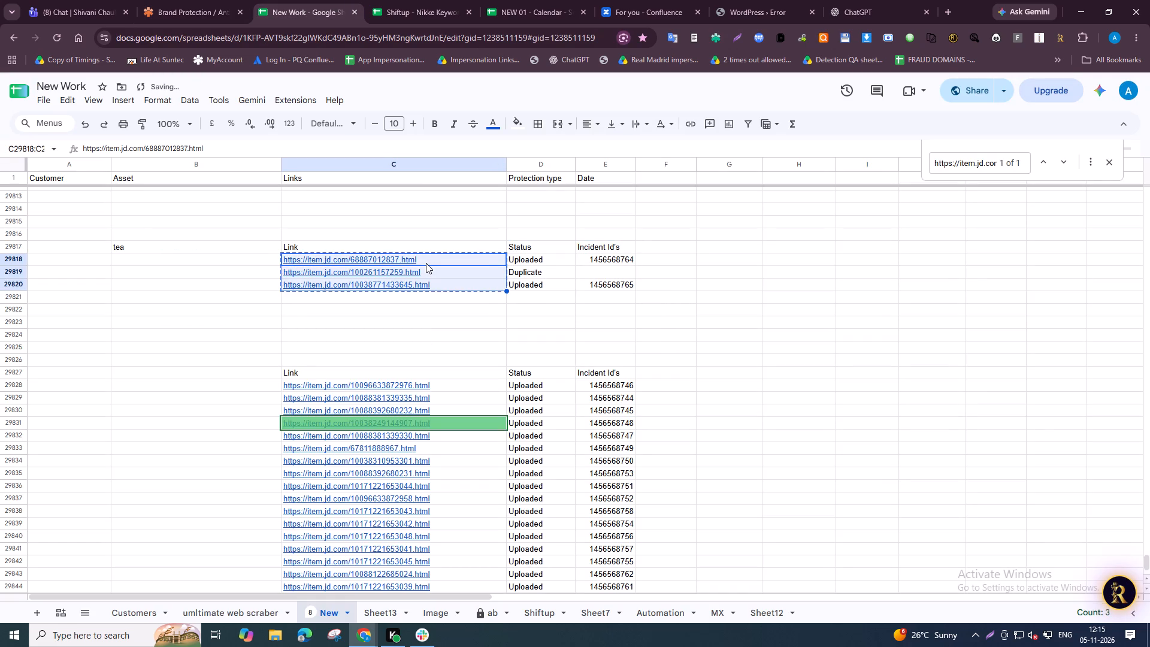
pyautogui.hotkey('shift', 'Right')
pyautogui.hotkey('shift', 'Right')
pyautogui.hotkey('ctrl', 'x')
pyautogui.press('Up')
pyautogui.hotkey('ctrl', 'v')
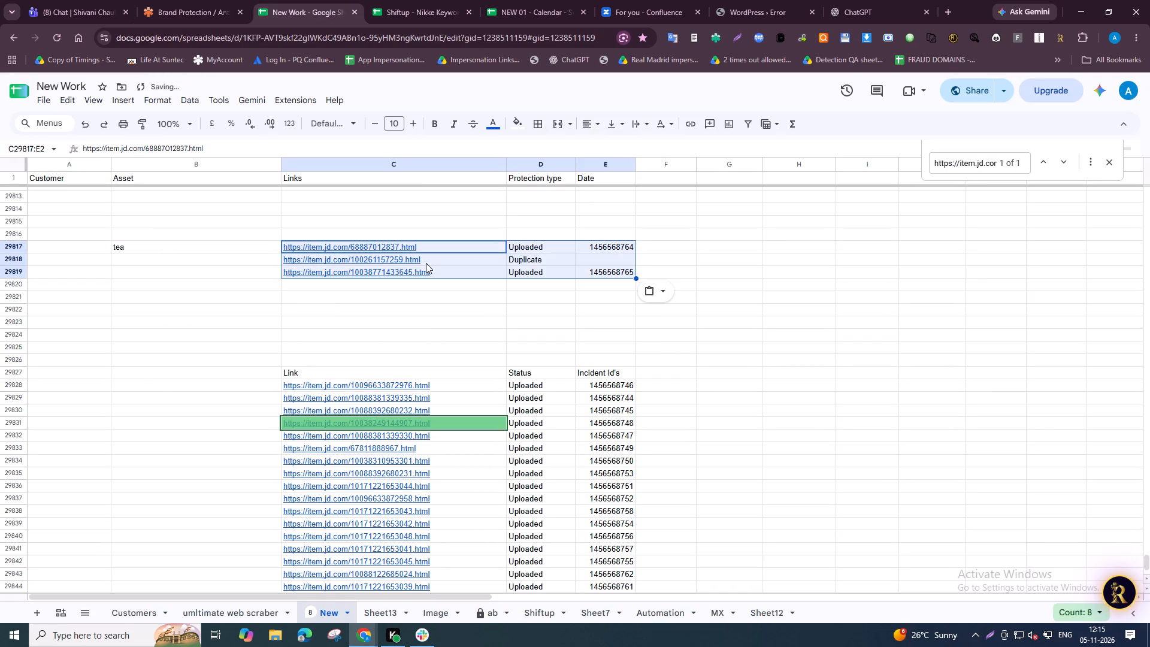
# Copy the asset name Teas and Beverages from Red Points into B29817 and fill it down to B29819.
pyautogui.click(167, 0)
pyautogui.scroll(6, 298, 165)
pyautogui.keyDown('alt'); pyautogui.click(299, 174); pyautogui.keyUp('alt')
pyautogui.click(350, 0)
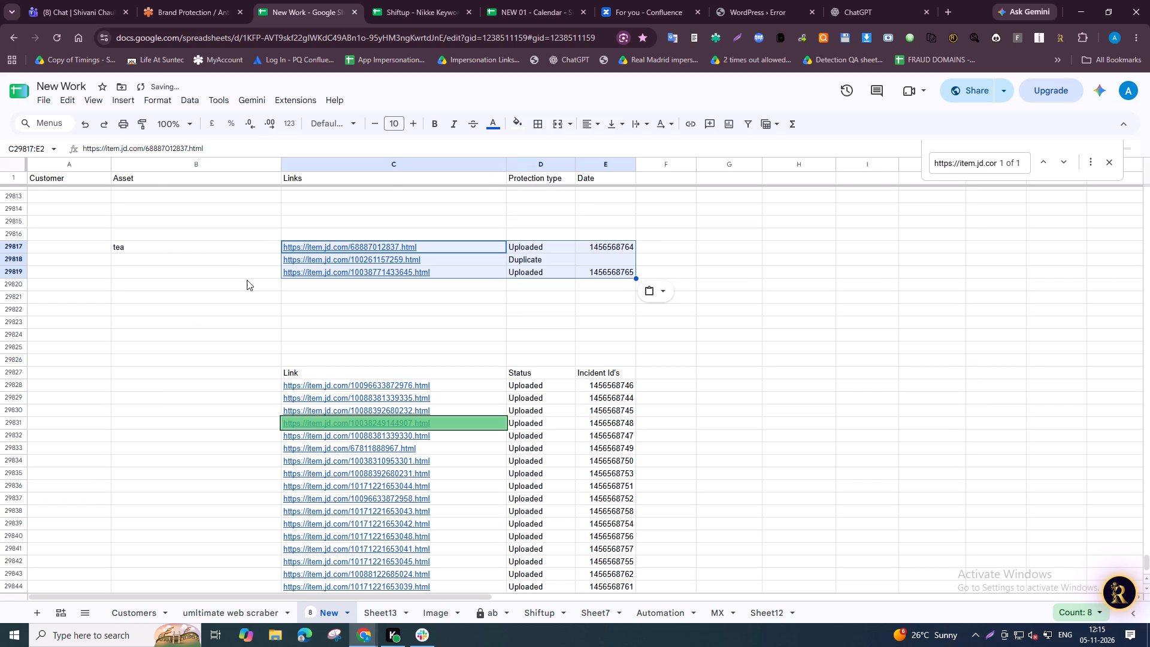
pyautogui.click(238, 241)
pyautogui.hotkey('ctrl', 'v')
pyautogui.keyDown('shift'); pyautogui.click(237, 275); pyautogui.keyUp('shift')
pyautogui.hotkey('ctrl', 'd')
pyautogui.click(561, 349)
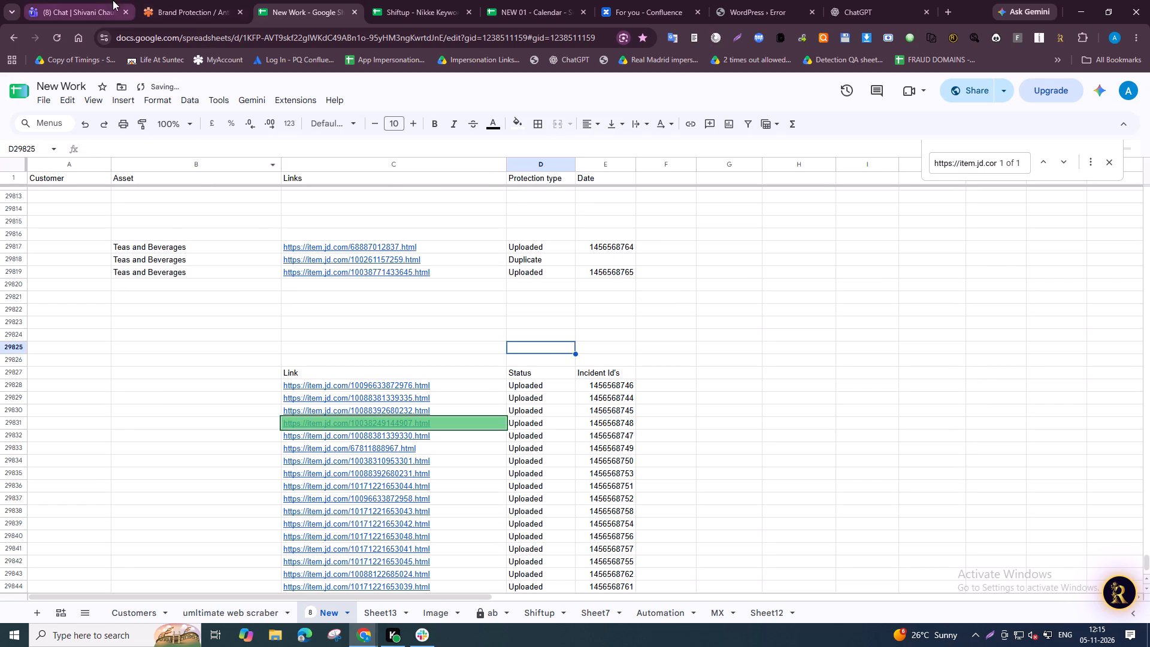
# Start another incident with the asset Shakes and copy that asset name into B29828 of New Work.
pyautogui.click(150, 0)
pyautogui.click(269, 441)
pyautogui.click(236, 178)
pyautogui.press('s')
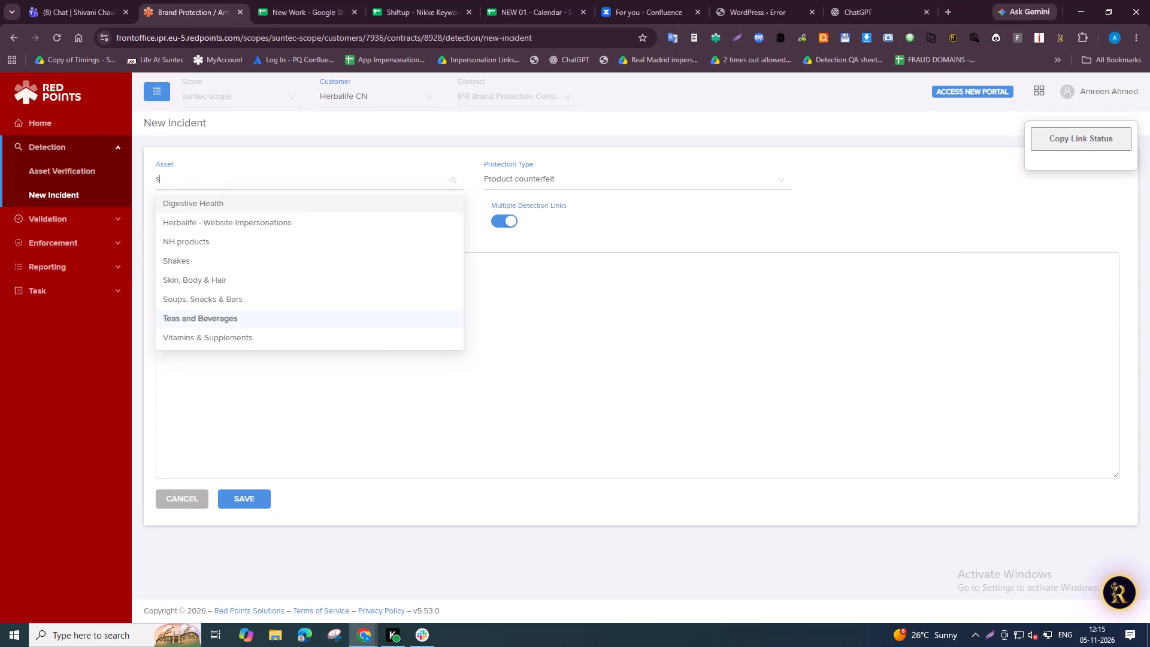
pyautogui.press('h')
pyautogui.press('a')
pyautogui.click(237, 202)
pyautogui.keyDown('alt'); pyautogui.click(236, 190); pyautogui.keyUp('alt')
pyautogui.keyDown('alt'); pyautogui.click(241, 180); pyautogui.keyUp('alt')
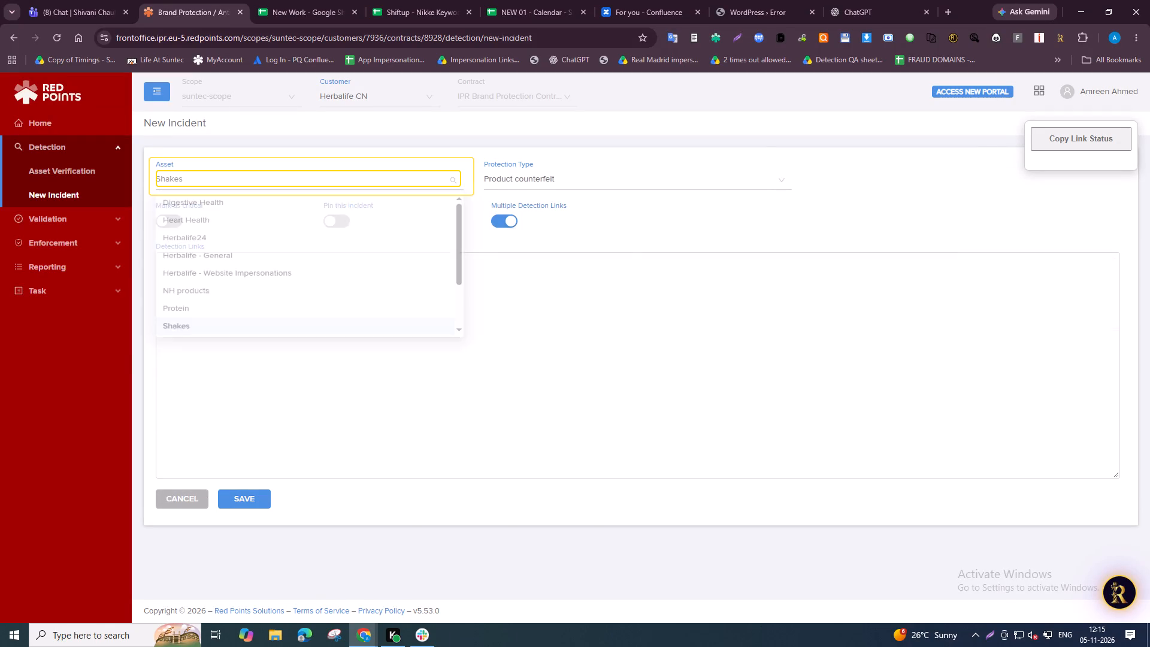
pyautogui.click(341, 0)
pyautogui.click(255, 392)
pyautogui.hotkey('ctrl', 'v')
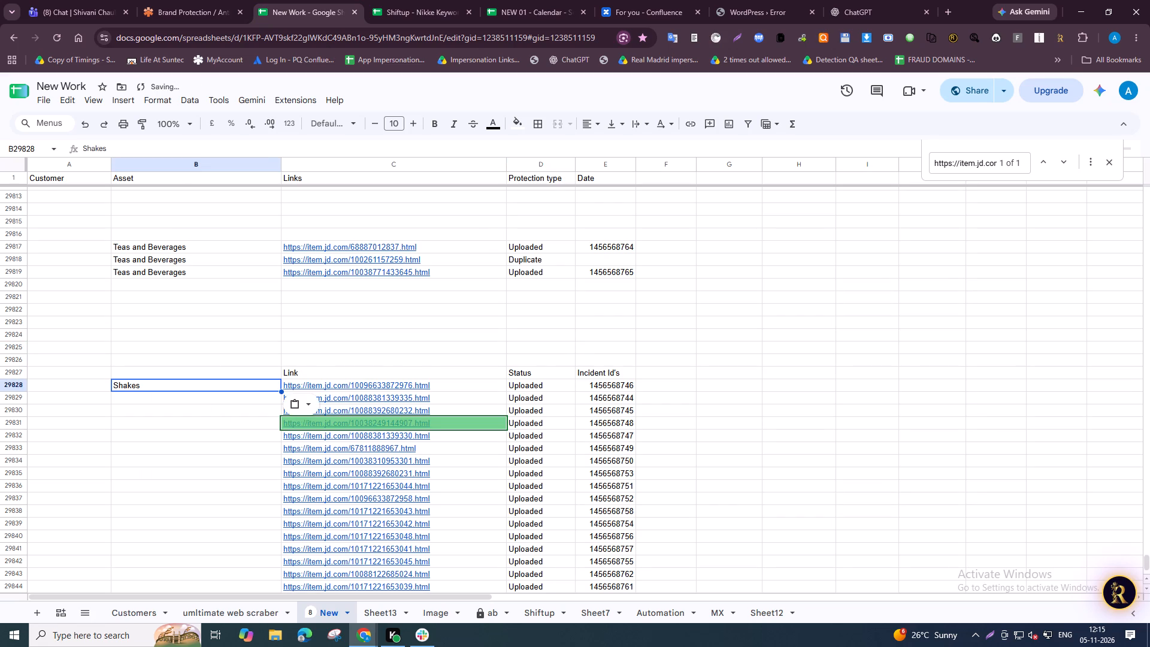
# Fill the asset name Shakes down from B29828 to B29846.
pyautogui.press('Right')
pyautogui.hotkey('ctrl', 'Down')
pyautogui.press('Left')
pyautogui.hotkey('ctrl', 'shift', 'Up')
pyautogui.hotkey('ctrl', 'd')
pyautogui.press('Up')
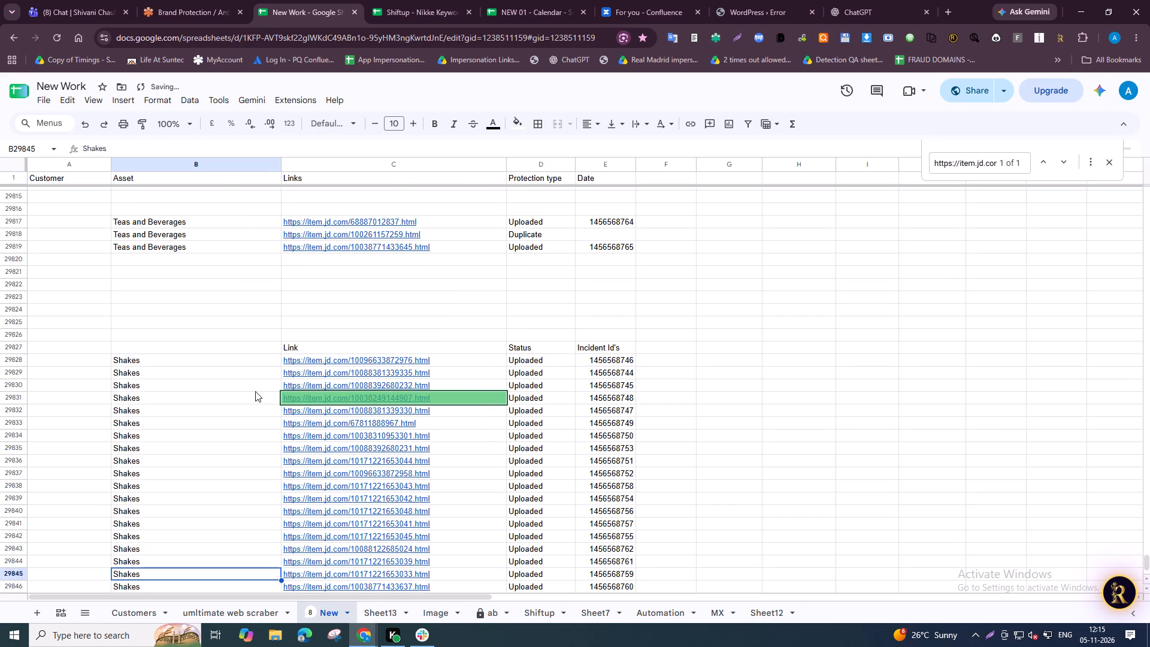
# Clear the pasted header cells C29827:E29827 above the Shakes results and select the empty cell C29850.
pyautogui.press('Right')
pyautogui.hotkey('ctrl', 'Up')
pyautogui.hotkey('ctrl', 'shift', 'Right')
pyautogui.press('Delete')
pyautogui.scroll(-4, 255, 391)
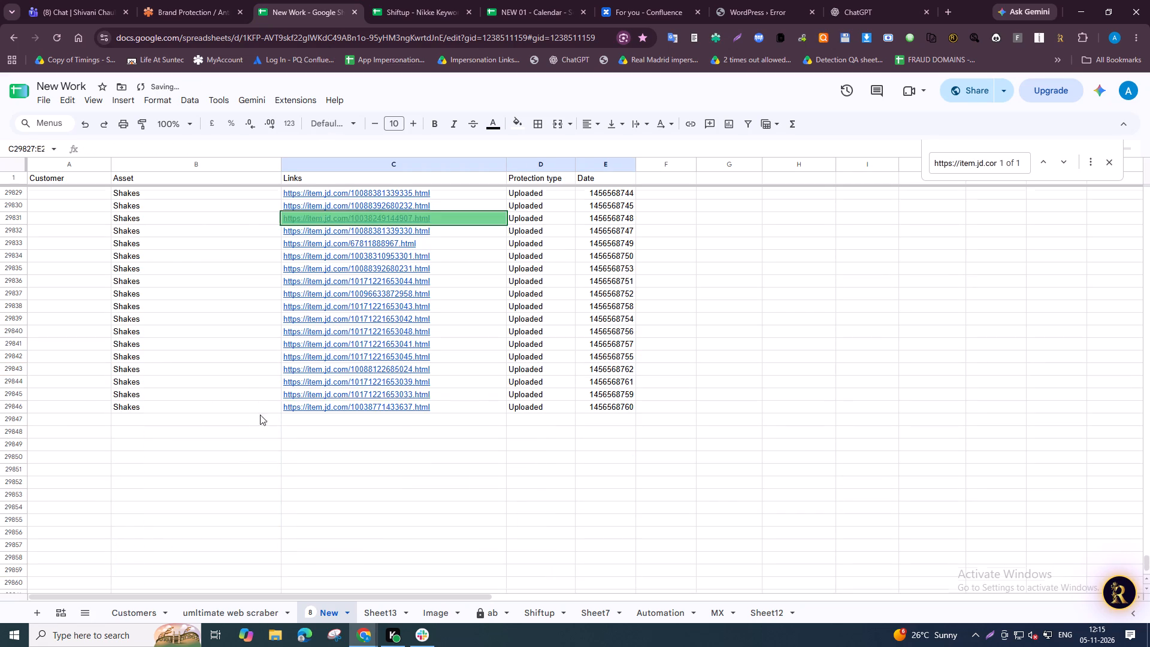
pyautogui.click(395, 398)
# Recheck the JD.com results for unmarked listings and copy the link of the unmarked Protein Powder Vanilla Shake Combo Set.
pyautogui.hotkey('alt', 'Tab')
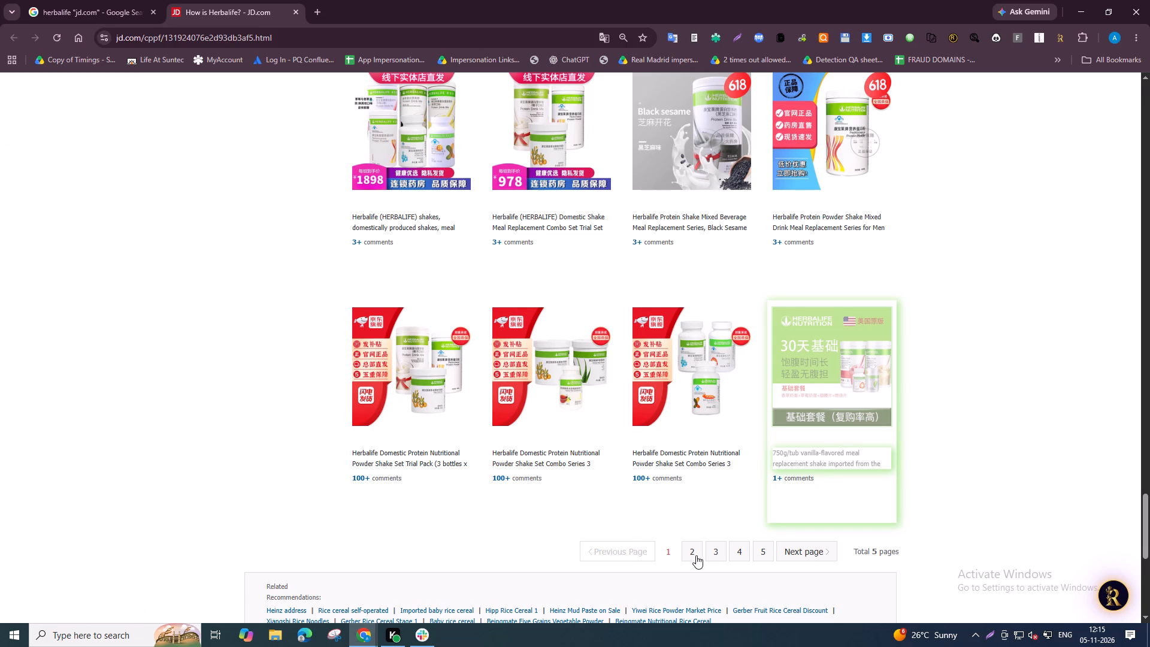
pyautogui.scroll(6, 1002, 343)
pyautogui.scroll(17, 1002, 349)
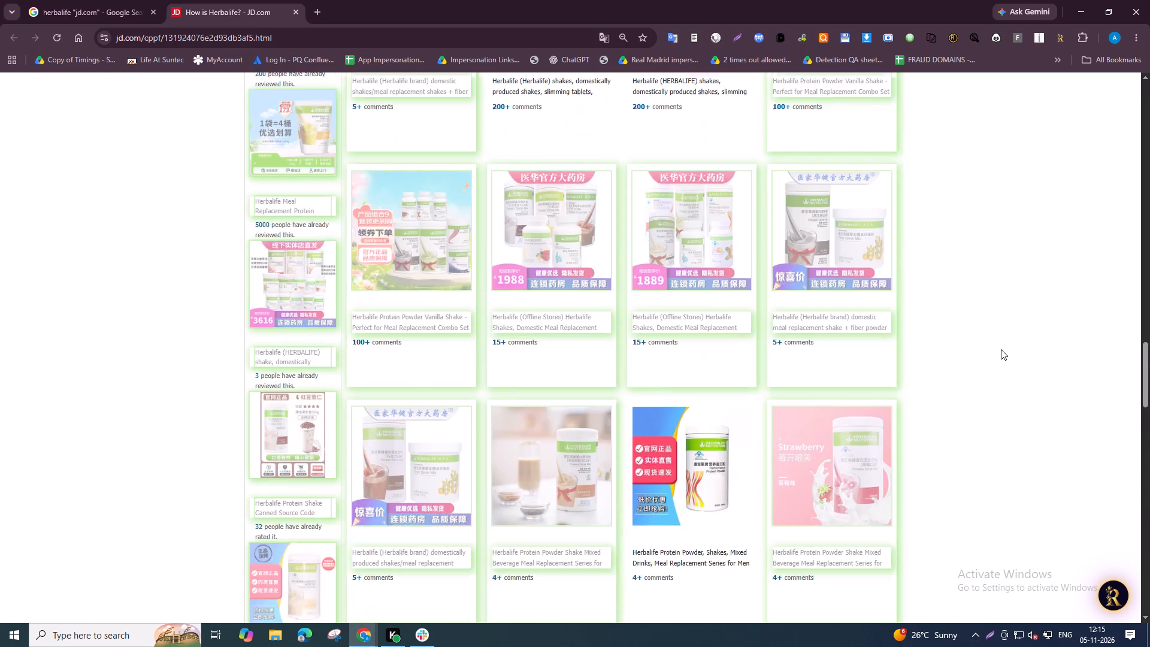
pyautogui.scroll(5, 998, 352)
pyautogui.scroll(20, 997, 351)
pyautogui.scroll(12, 997, 351)
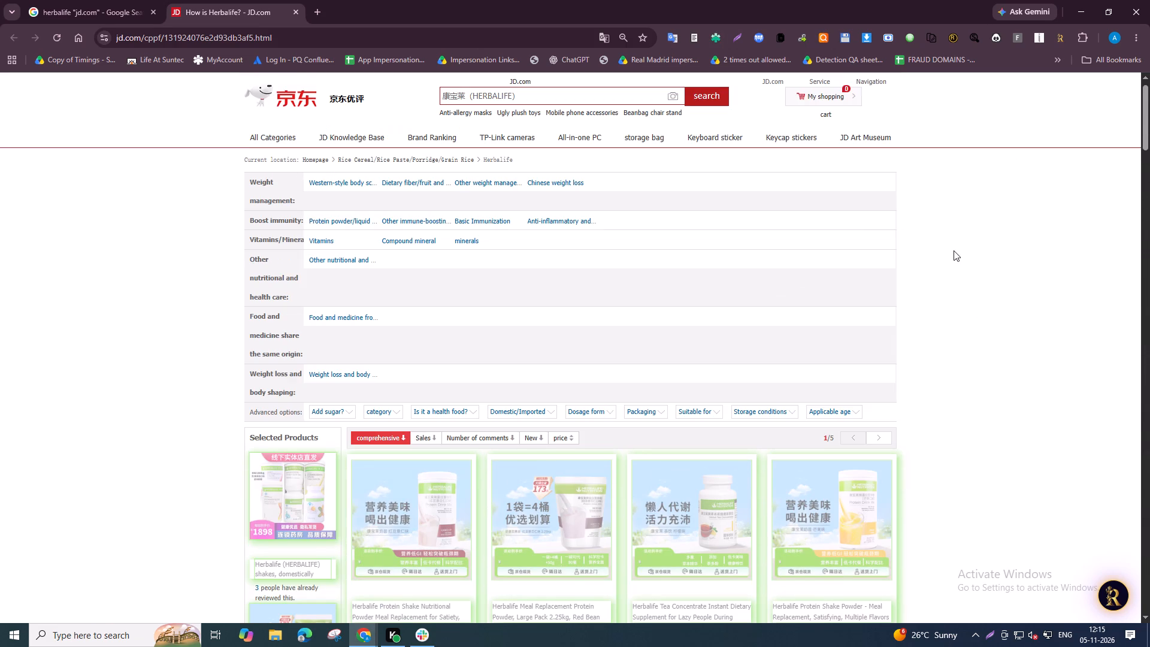
pyautogui.scroll(3, 954, 250)
pyautogui.scroll(-6, 949, 256)
pyautogui.scroll(-12, 909, 324)
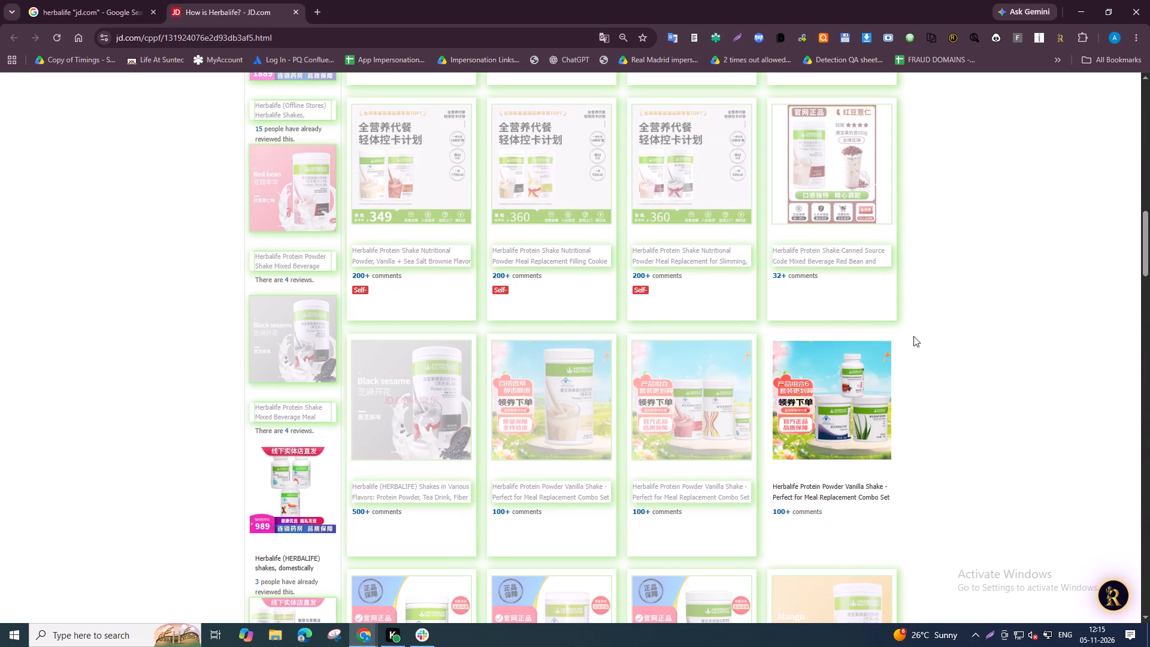
pyautogui.scroll(-5, 915, 335)
pyautogui.rightClick(857, 195)
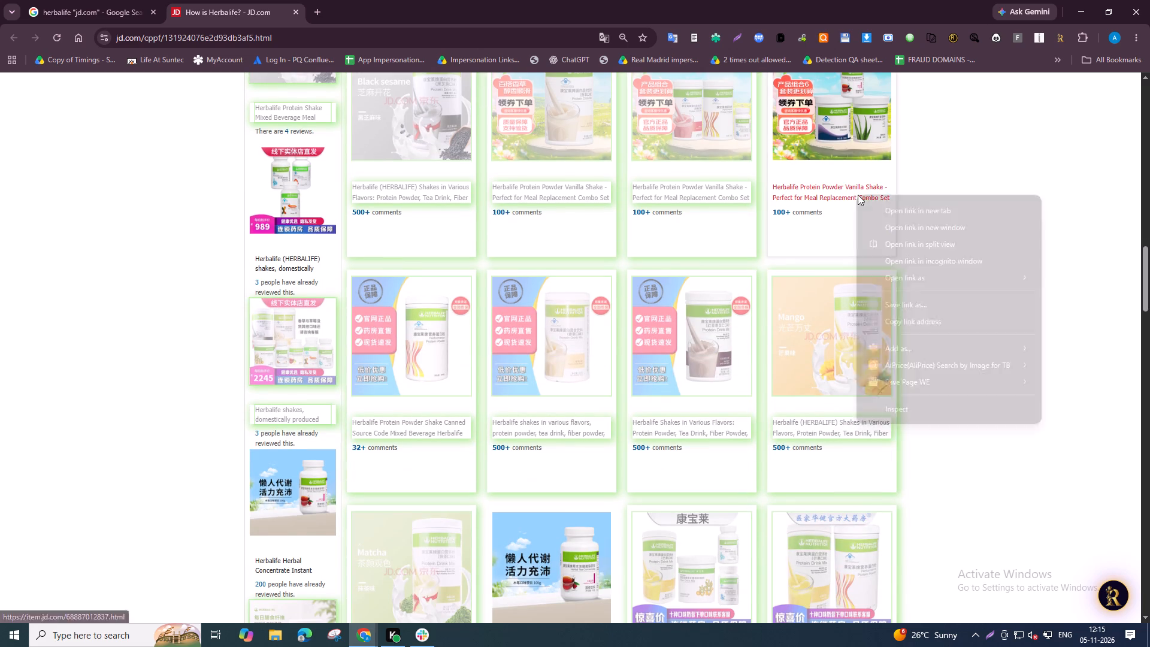
pyautogui.click(943, 322)
# Submit the copied Vanilla Shake Combo Set link as a Red Points incident under the asset Teas and Beverages.
pyautogui.hotkey('alt', 'Tab')
pyautogui.click(198, 0)
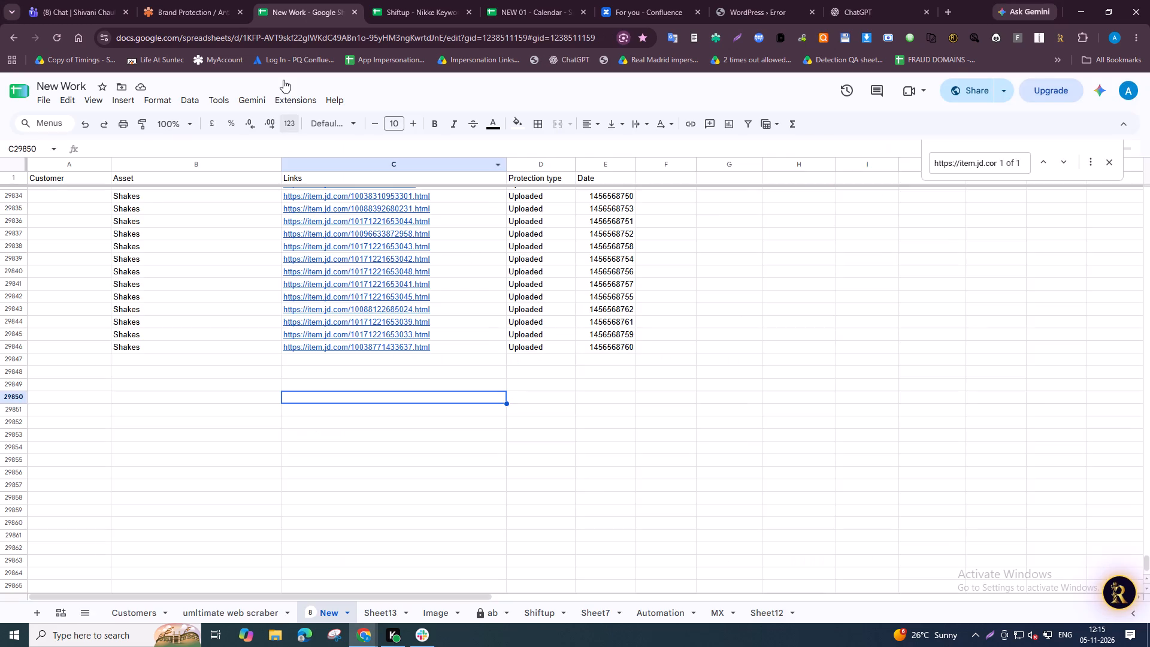
pyautogui.click(275, 179)
pyautogui.press('t')
pyautogui.press('e')
pyautogui.press('a')
pyautogui.click(248, 202)
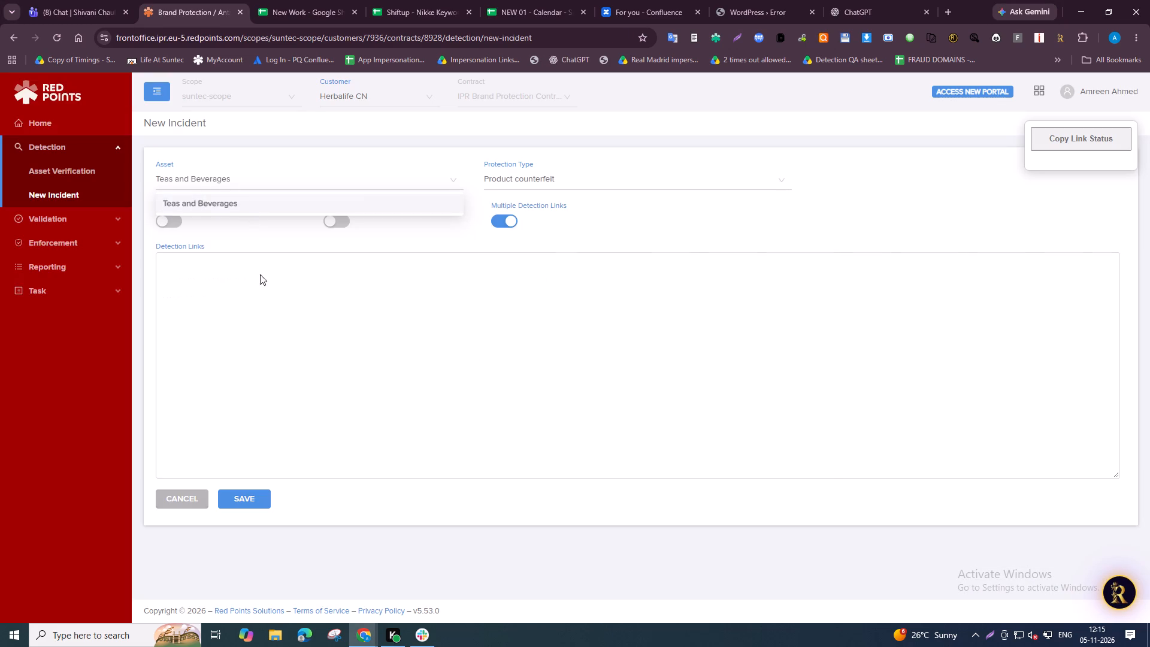
pyautogui.click(264, 316)
pyautogui.hotkey('ctrl', 'v')
pyautogui.click(252, 505)
pyautogui.hotkey('alt', 'Tab')
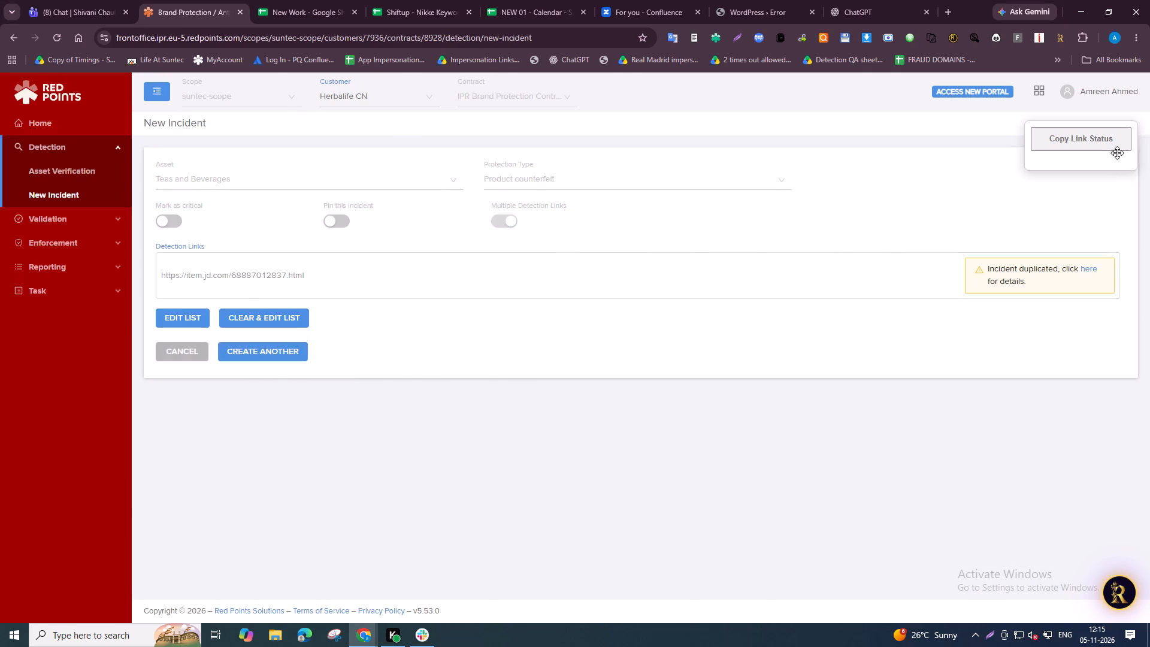
# Find the unmarked Herbalife Protein Powder, Shakes, Mixed Drinks listing in the JD.com results and copy its link.
pyautogui.scroll(-6, 999, 370)
pyautogui.scroll(-6, 574, 324)
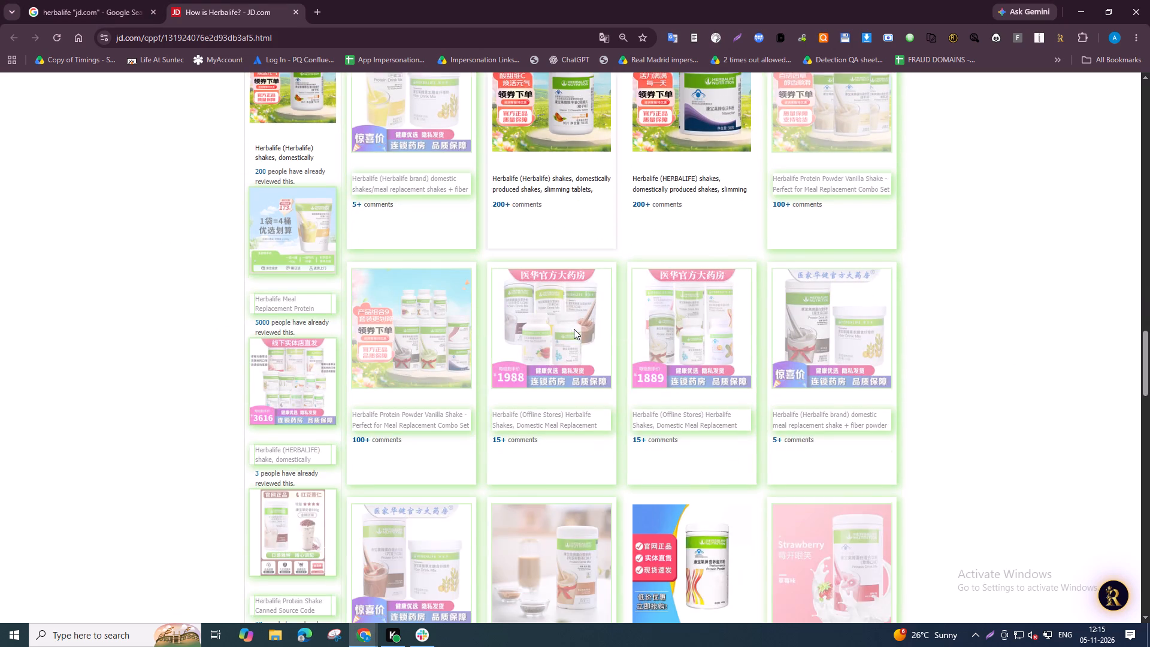
pyautogui.scroll(-5, 893, 348)
pyautogui.rightClick(713, 357)
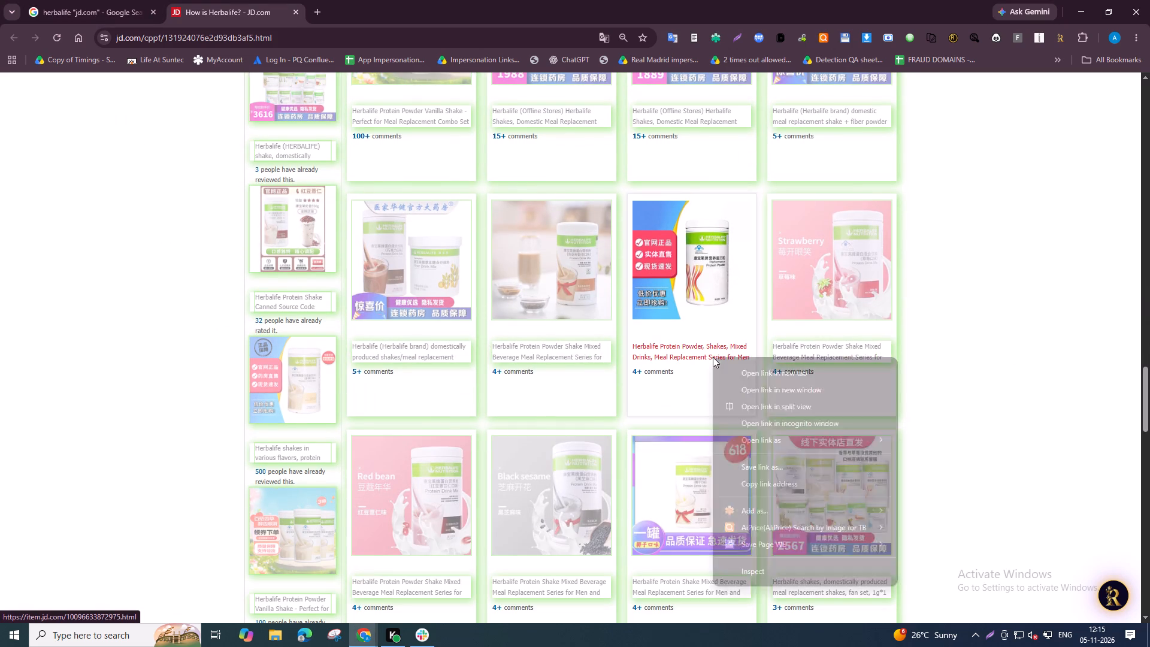
pyautogui.click(768, 483)
# Search for the copied protein powder link in Red Points and submit it as an incident under the asset Protein.
pyautogui.hotkey('alt', 'Tab')
pyautogui.hotkey('ctrl', 'f')
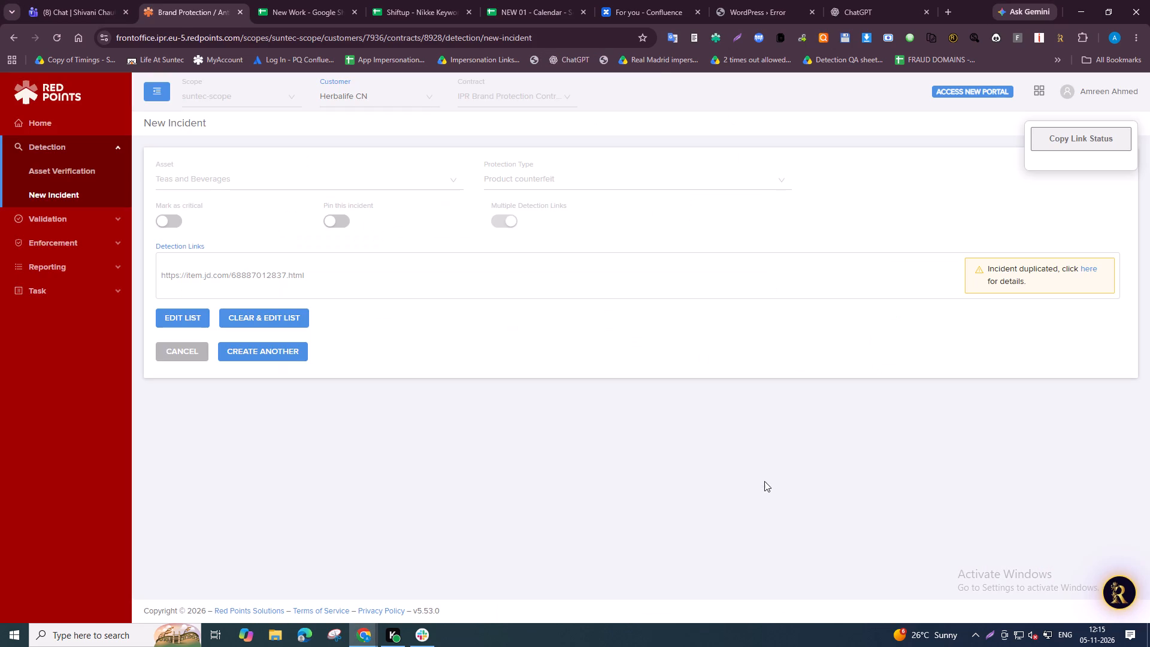
pyautogui.hotkey('ctrl', 'v')
pyautogui.click(295, 321)
pyautogui.click(278, 179)
pyautogui.write('pro')
pyautogui.click(223, 222)
pyautogui.click(237, 319)
pyautogui.hotkey('ctrl', 'v')
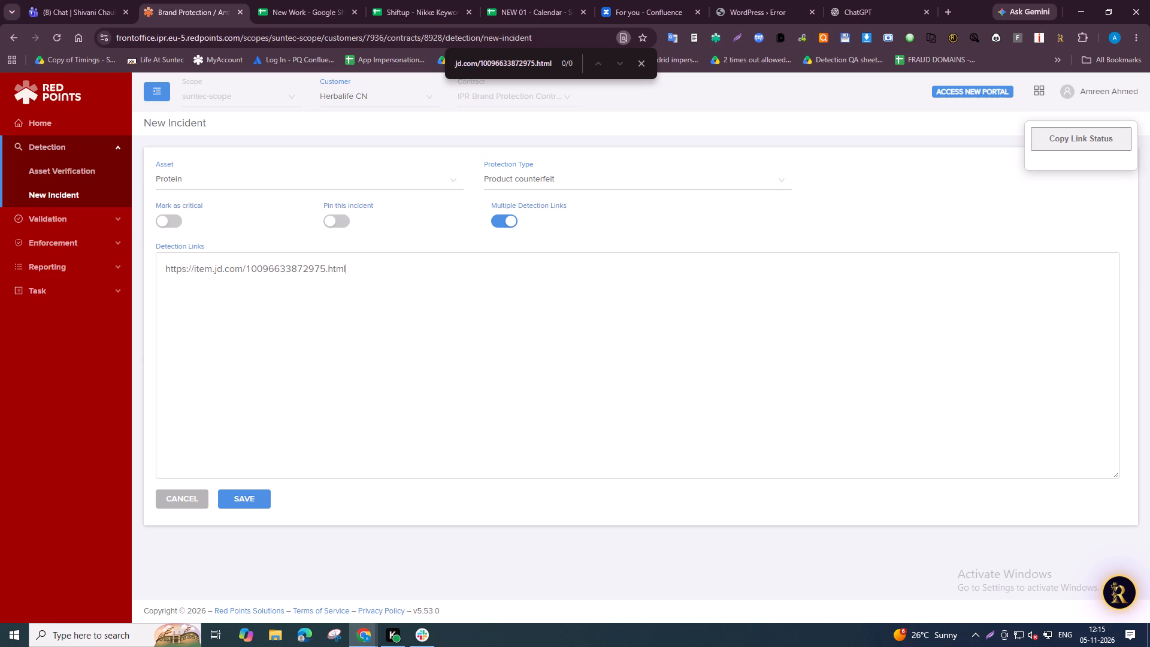
pyautogui.click(245, 506)
# Check further down the JD.com results and copy the link of the unmarked Protein Powder Shake Mixed Drink listing.
pyautogui.hotkey('alt', 'Tab')
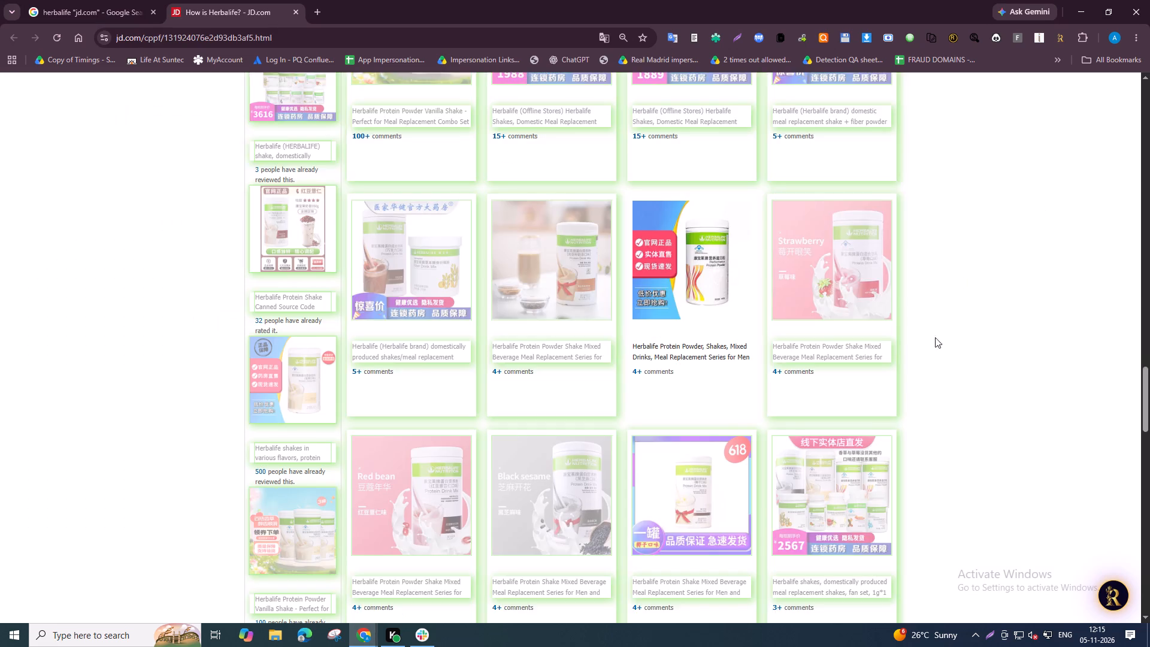
pyautogui.scroll(-6, 913, 371)
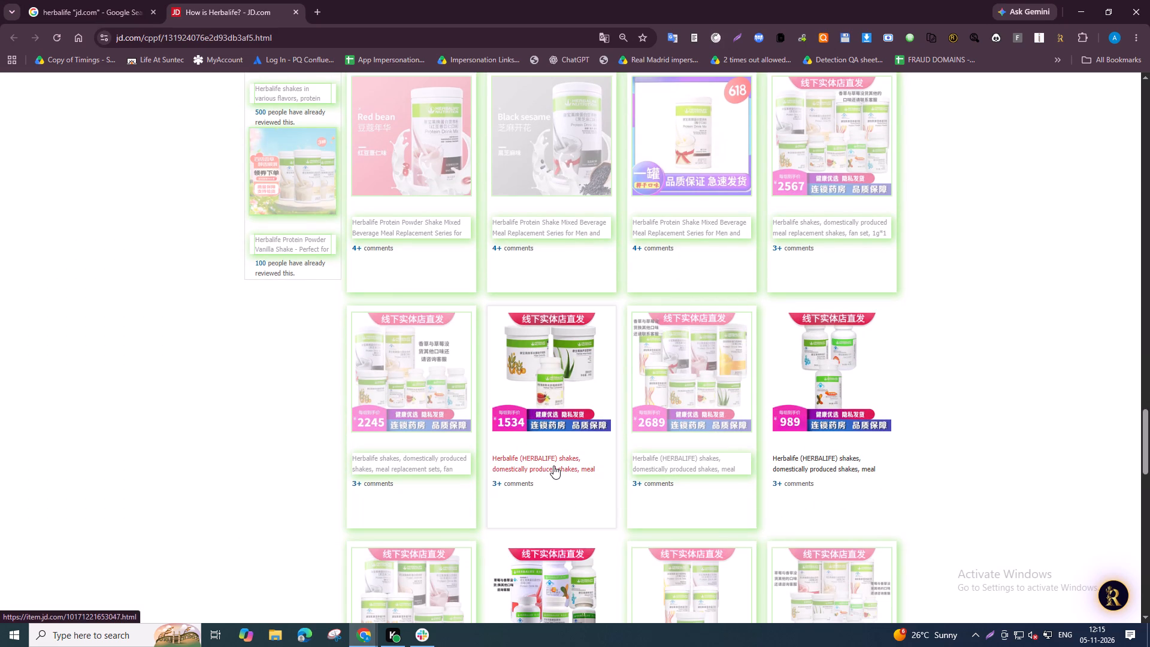
pyautogui.scroll(-4, 553, 465)
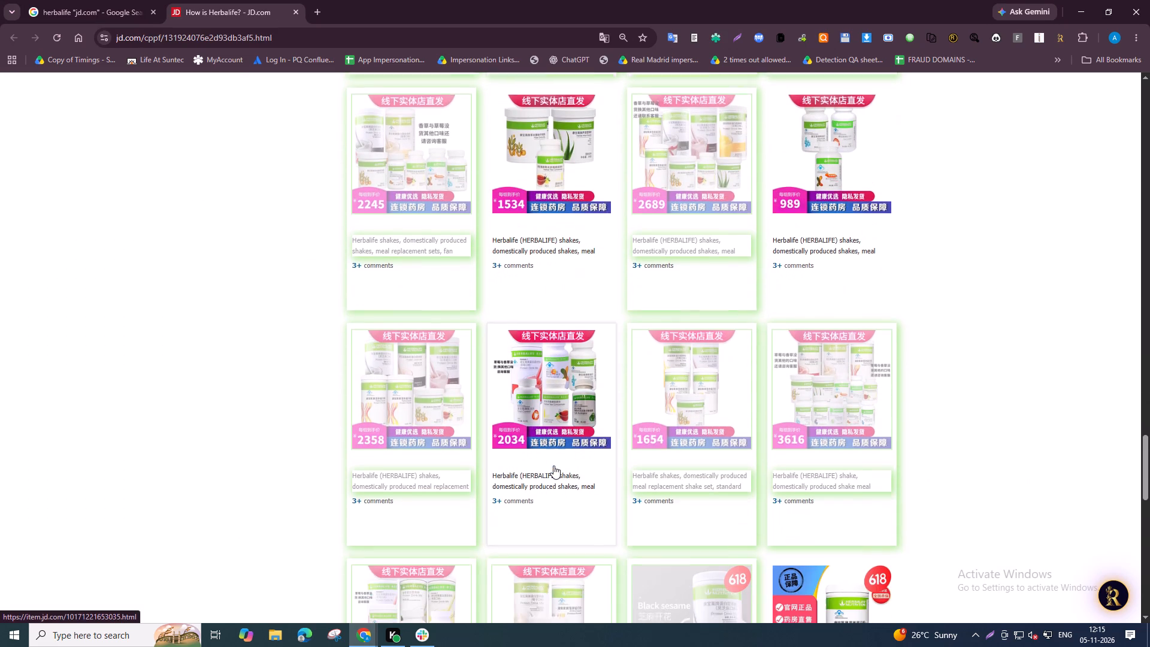
pyautogui.scroll(-5, 553, 465)
pyautogui.rightClick(825, 394)
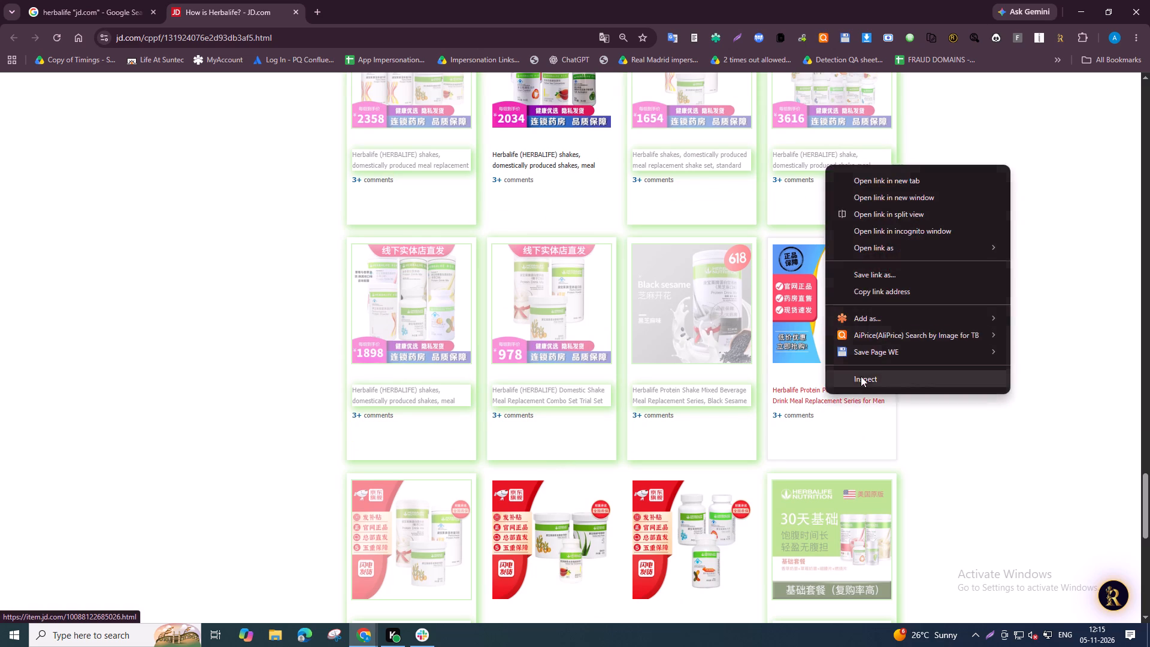
pyautogui.click(921, 294)
# Submit the copied Protein Powder Shake Mixed Drink link as a Red Points incident under the asset Protein.
pyautogui.hotkey('alt', 'Tab')
pyautogui.click(310, 318)
pyautogui.click(274, 319)
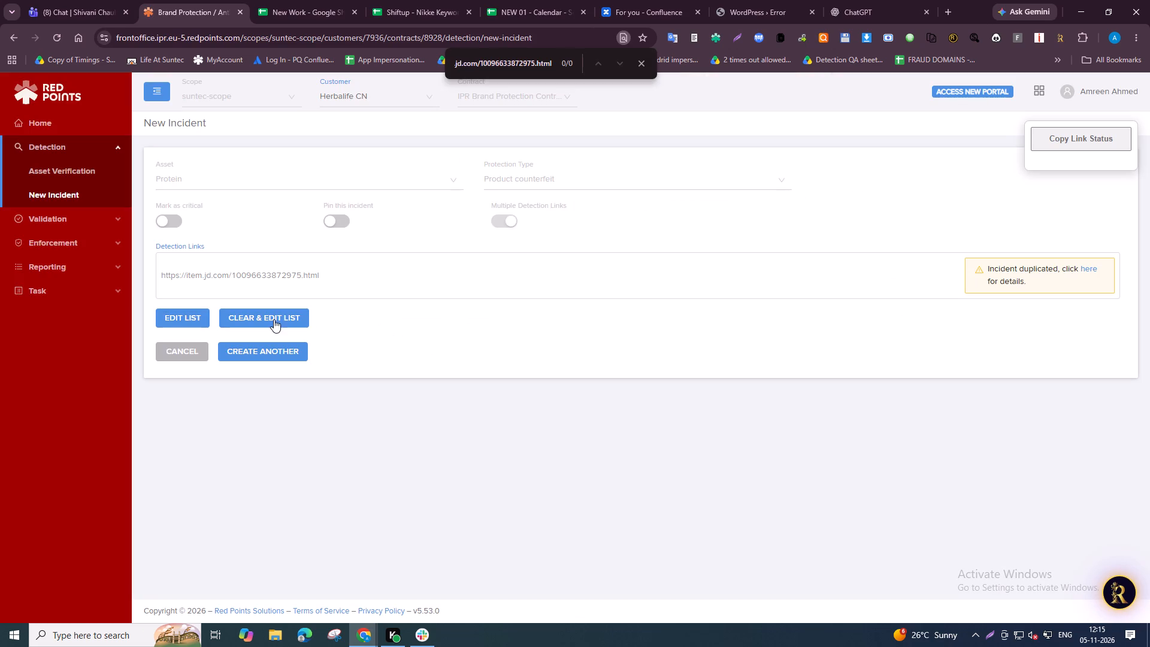
pyautogui.click(284, 314)
pyautogui.hotkey('ctrl', 'v')
pyautogui.click(246, 507)
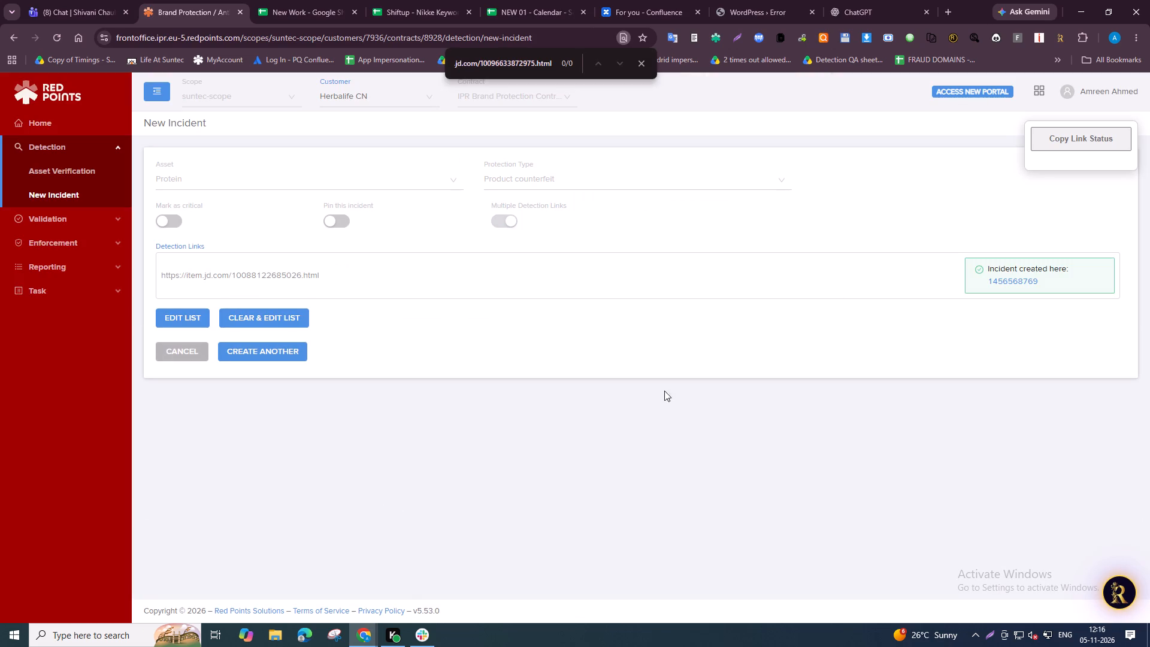
# Copy the incident's link status into New Work at C29850 and enter the asset name Protein in B29851.
pyautogui.click(1058, 129)
pyautogui.click(1061, 135)
pyautogui.click(276, 0)
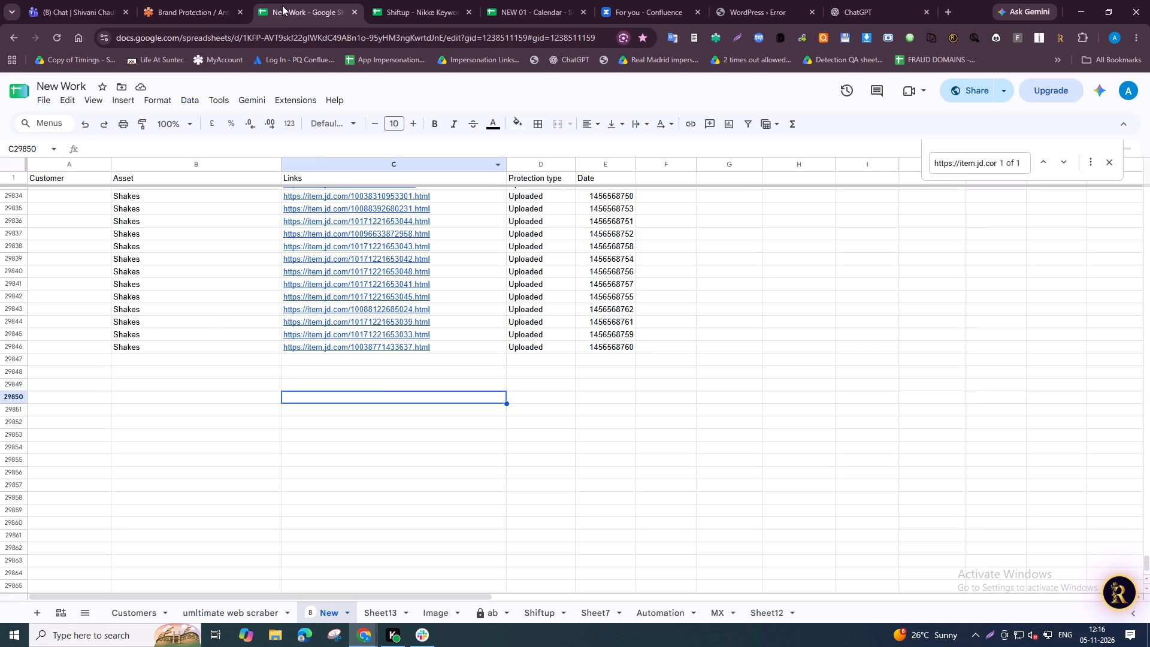
pyautogui.hotkey('ctrl', 'v')
pyautogui.click(178, 0)
pyautogui.keyDown('alt'); pyautogui.click(249, 184); pyautogui.keyUp('alt')
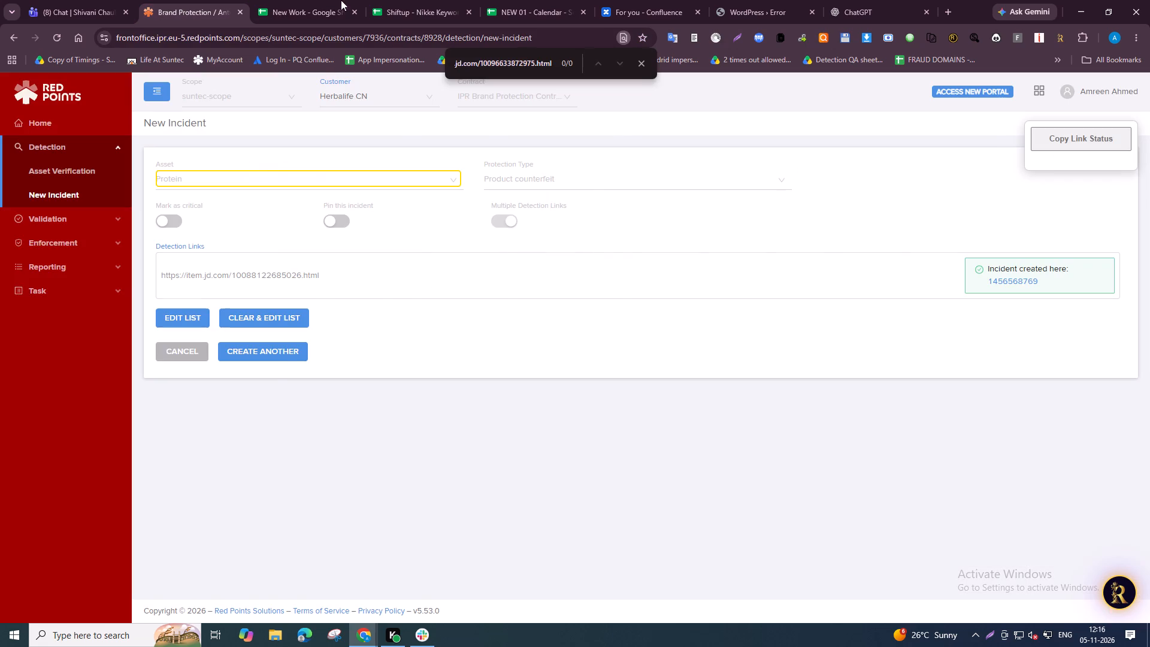
pyautogui.click(343, 0)
pyautogui.click(259, 413)
pyautogui.hotkey('ctrl', 'v')
pyautogui.click(400, 461)
# Copy the link of the first unmarked Domestic Protein Nutritional Powder Shake Set Combo Series 3 listing on JD.com.
pyautogui.hotkey('alt', 'Tab')
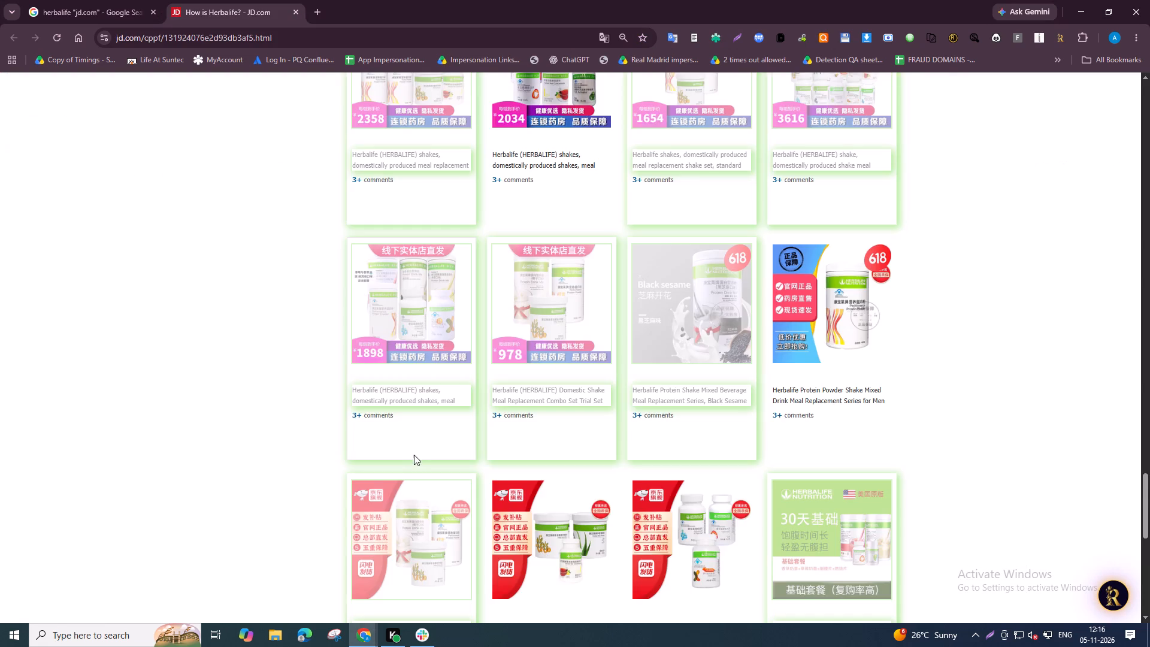
pyautogui.scroll(-4, 430, 451)
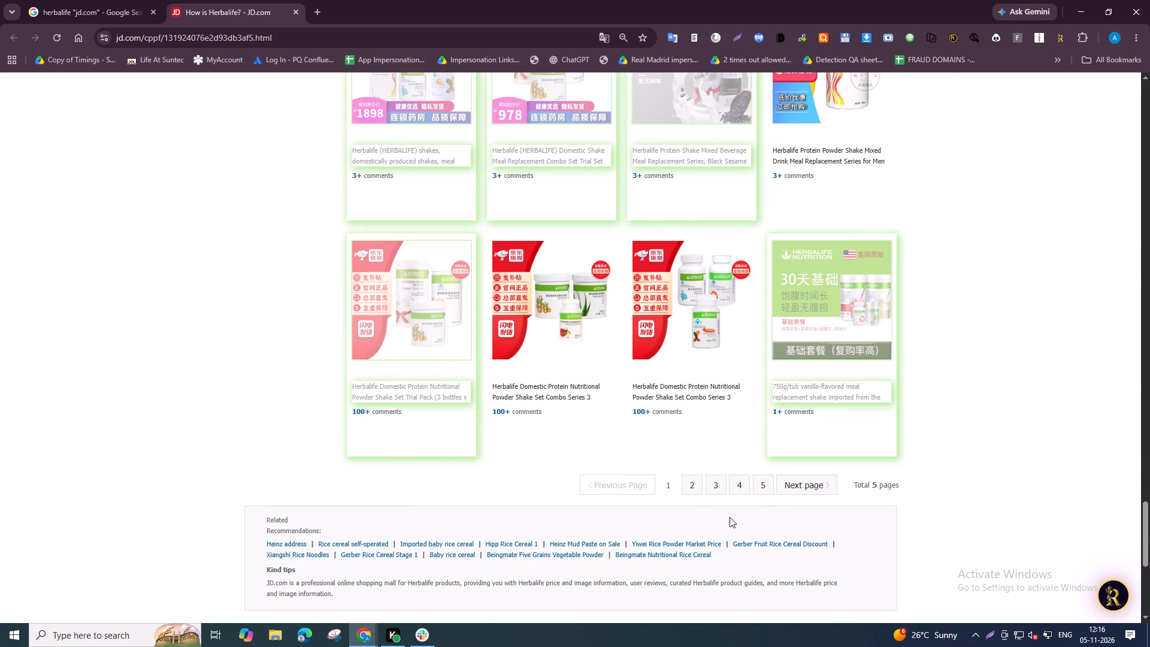
pyautogui.rightClick(580, 398)
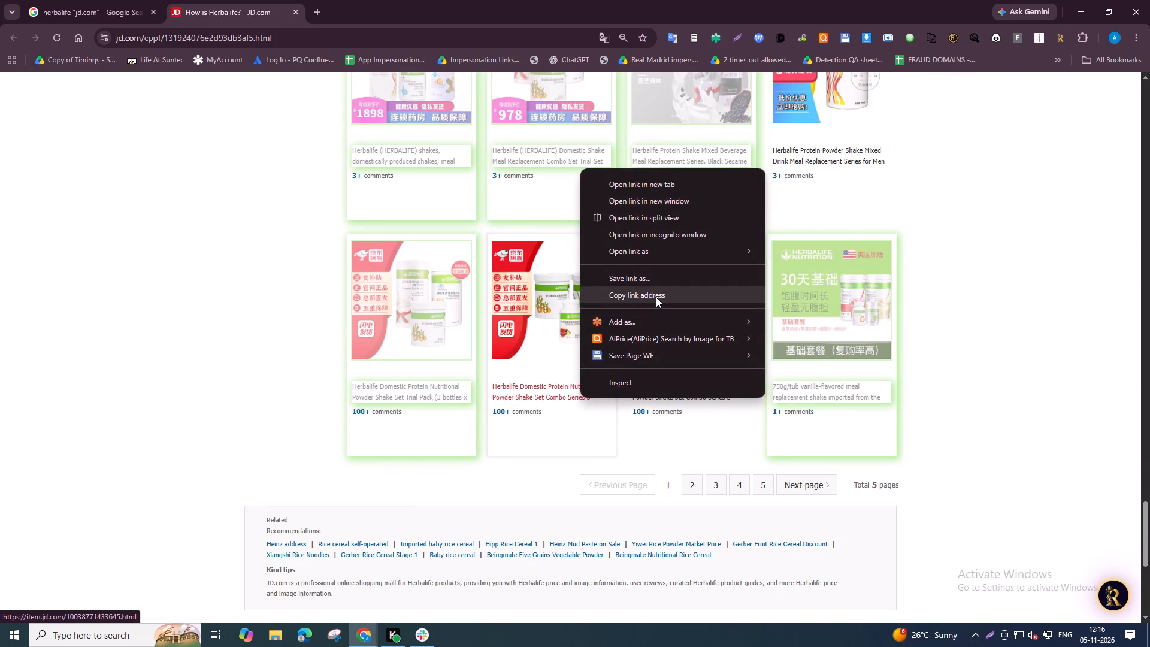
pyautogui.click(656, 297)
# Search for the copied Combo Series link in Red Points and submit it as an incident under Teas and Beverages.
pyautogui.hotkey('alt', 'Tab')
pyautogui.click(184, 0)
pyautogui.hotkey('ctrl', 'f')
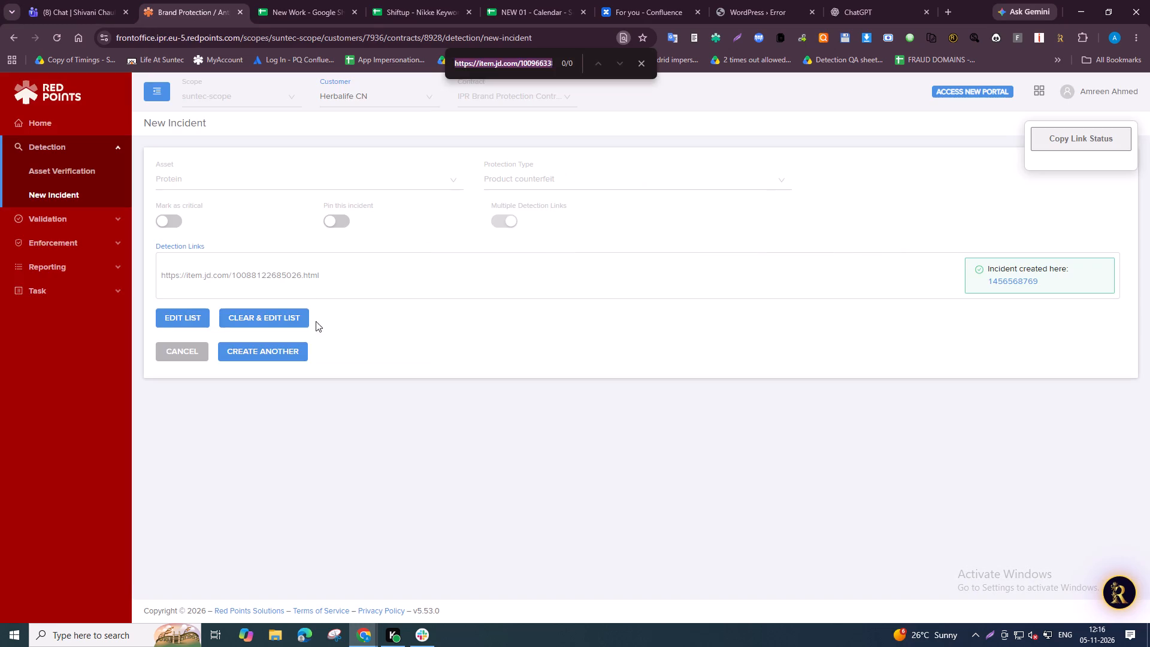
pyautogui.hotkey('ctrl', 'v')
pyautogui.click(298, 321)
pyautogui.click(271, 184)
pyautogui.press('t')
pyautogui.press('e')
pyautogui.press('a')
pyautogui.click(242, 202)
pyautogui.click(259, 295)
pyautogui.hotkey('ctrl', 'v')
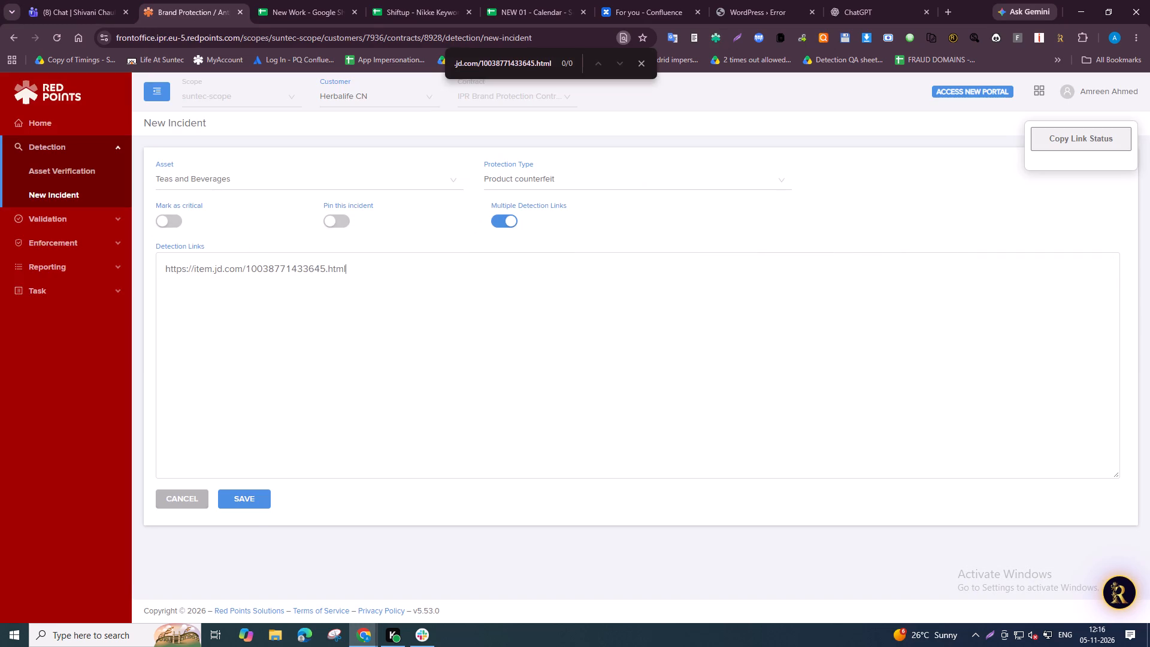
pyautogui.click(258, 505)
# Check page 3 of the JD.com Herbalife results for listings and go back to the previous results page.
pyautogui.hotkey('alt', 'Tab')
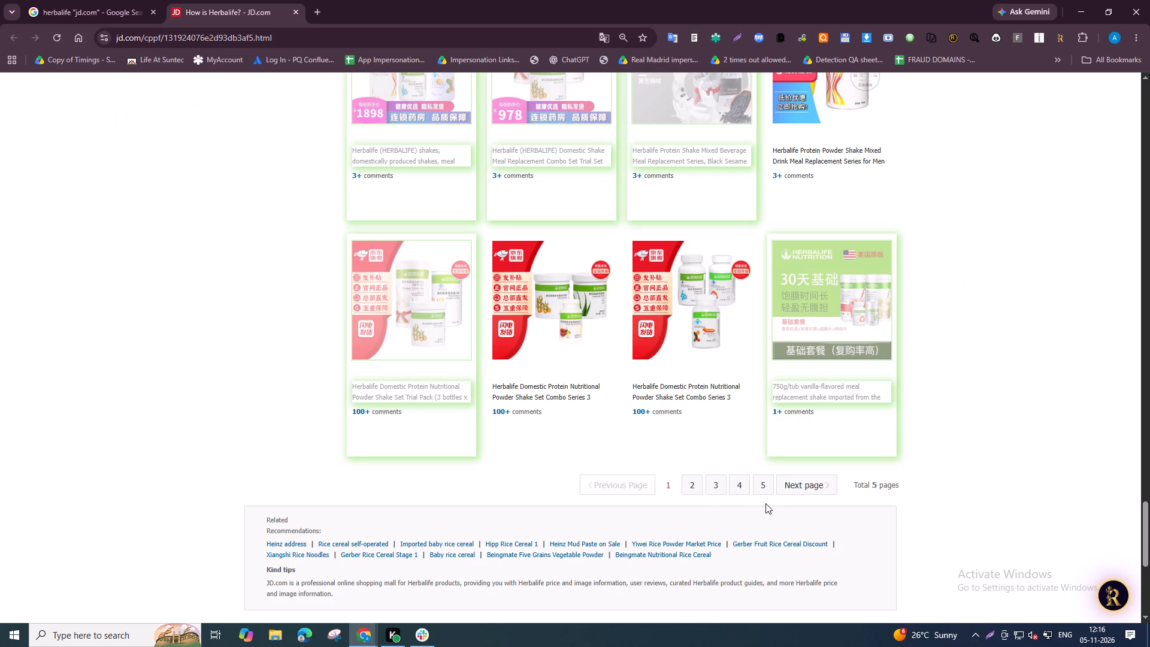
pyautogui.click(709, 478)
pyautogui.click(697, 488)
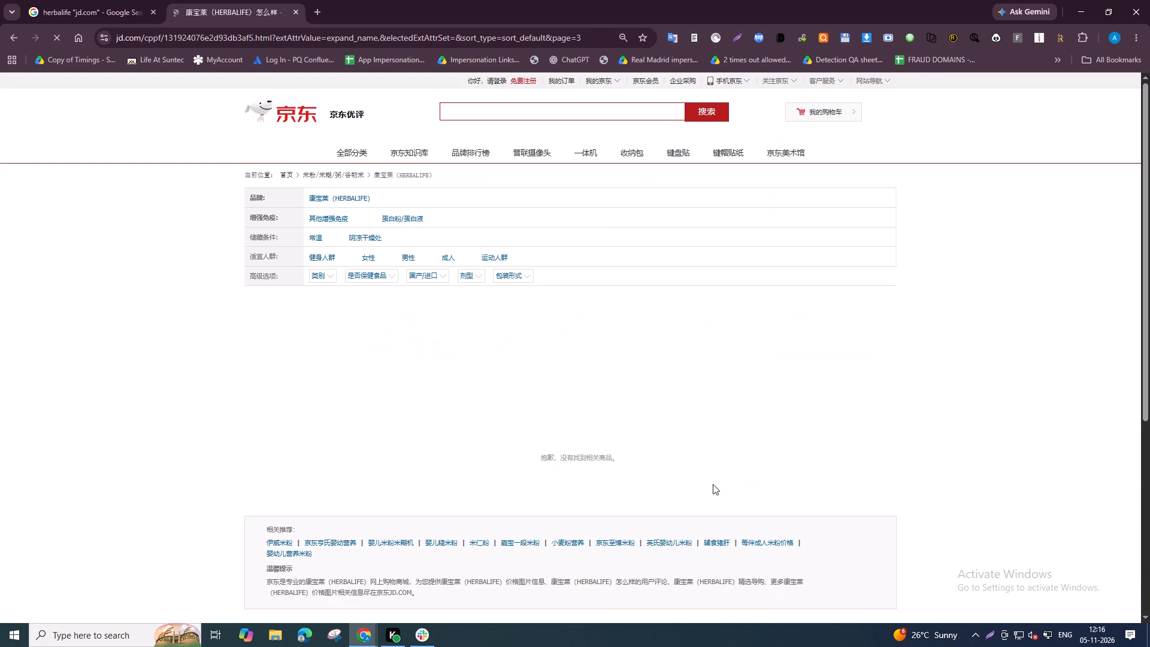
pyautogui.scroll(-6, 664, 432)
pyautogui.scroll(5, 665, 433)
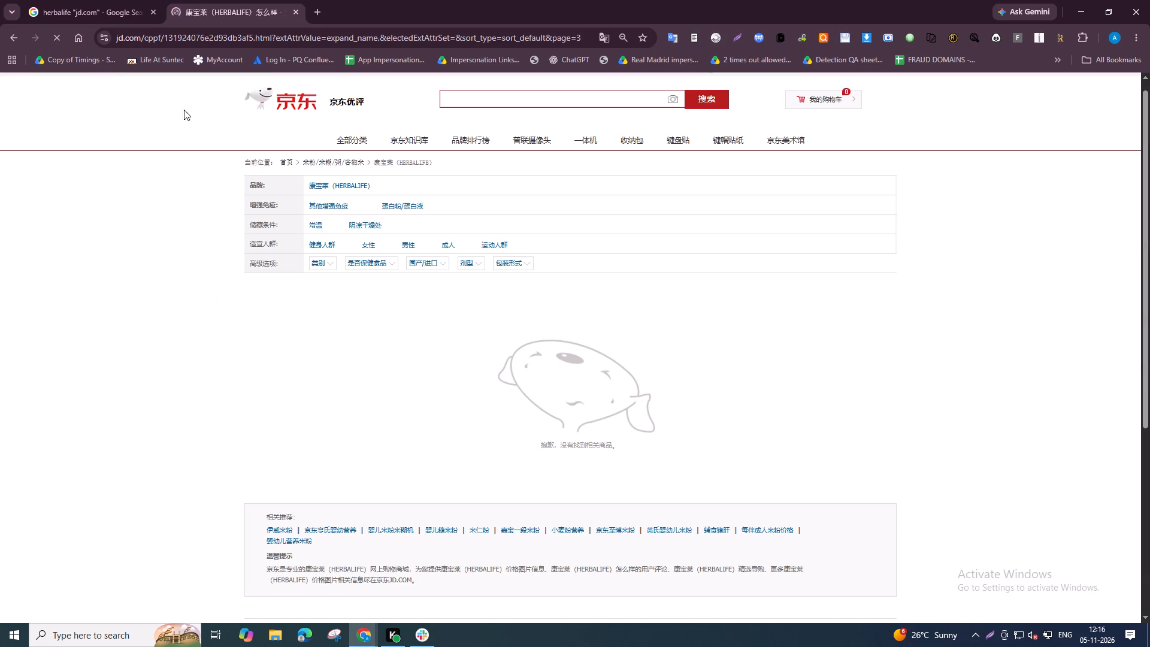
pyautogui.click(13, 40)
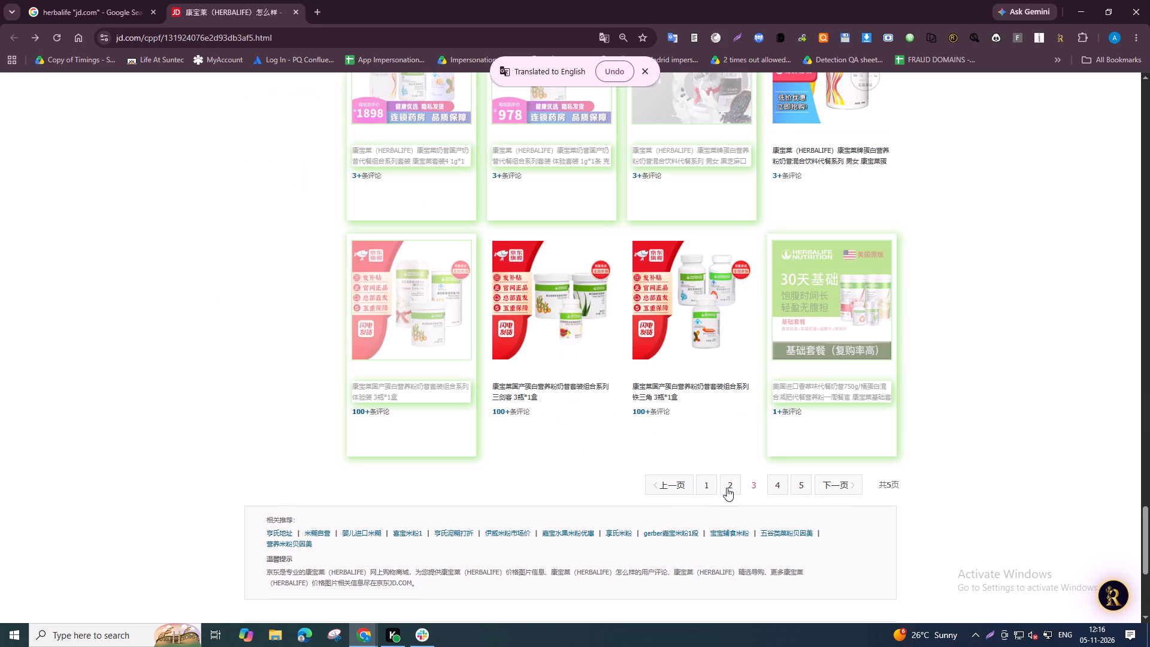
# Open page 2 of the JD.com results and copy the link of the unmarked Herbal Concentrate Instant Metabolism Tea.
pyautogui.click(731, 485)
pyautogui.scroll(-4, 728, 470)
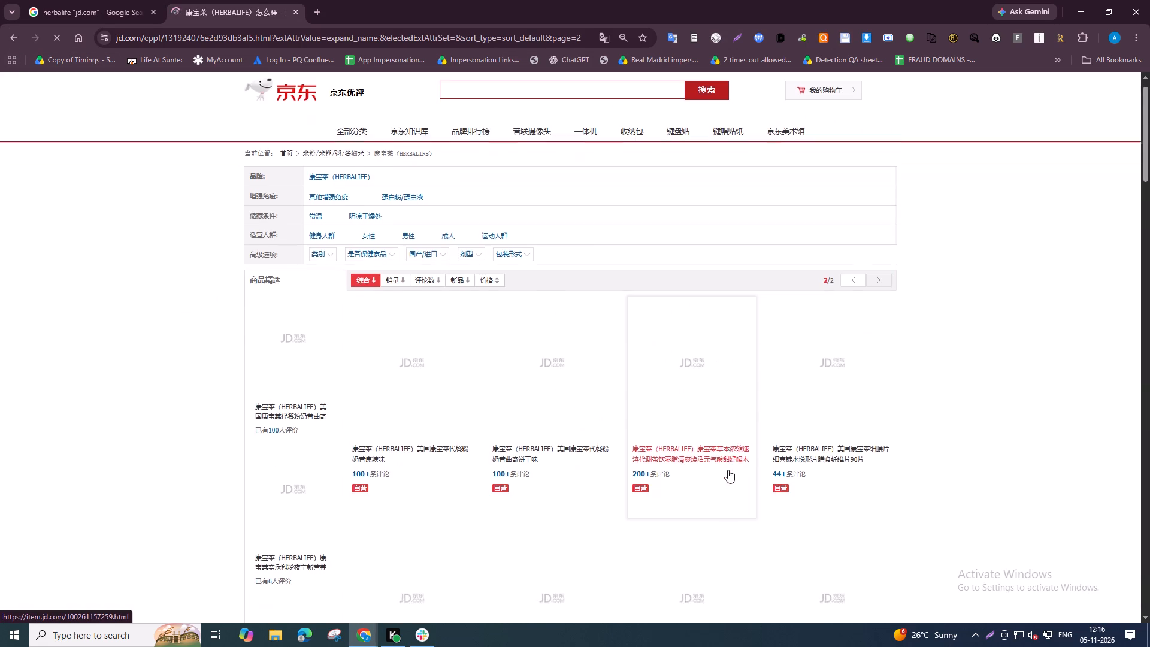
pyautogui.scroll(3, 706, 485)
pyautogui.scroll(-4, 716, 472)
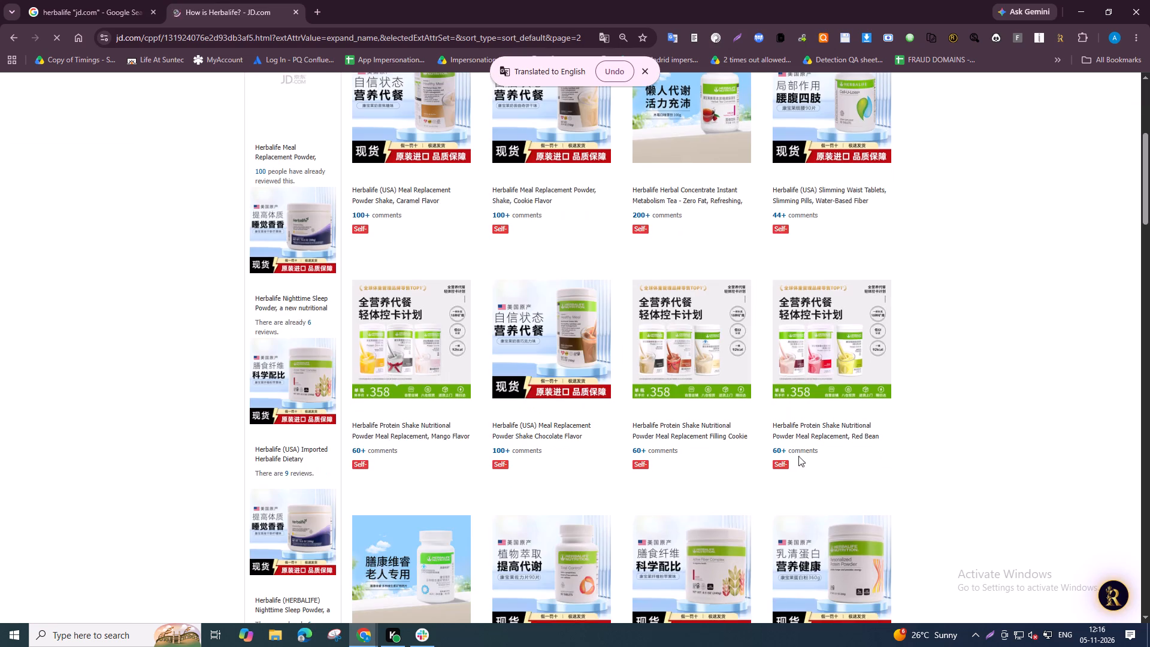
pyautogui.scroll(2, 1036, 433)
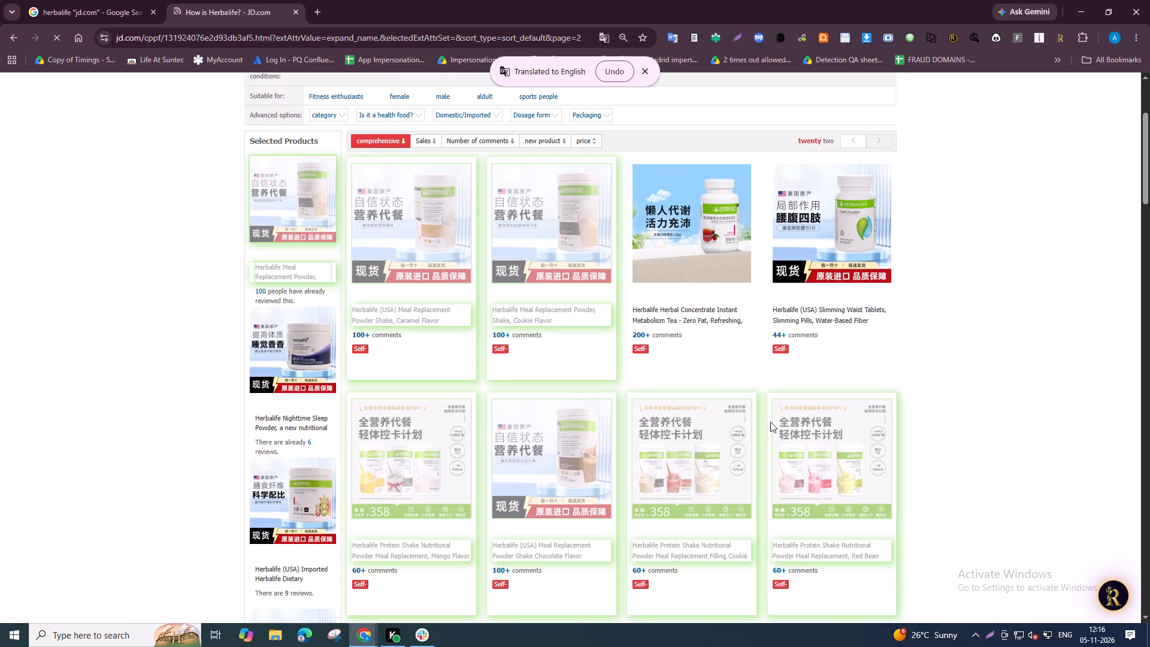
pyautogui.rightClick(723, 320)
pyautogui.click(791, 448)
# Submit the copied Metabolism Tea link as a Red Points incident under the asset Teas and Beverages.
pyautogui.hotkey('alt', 'Tab')
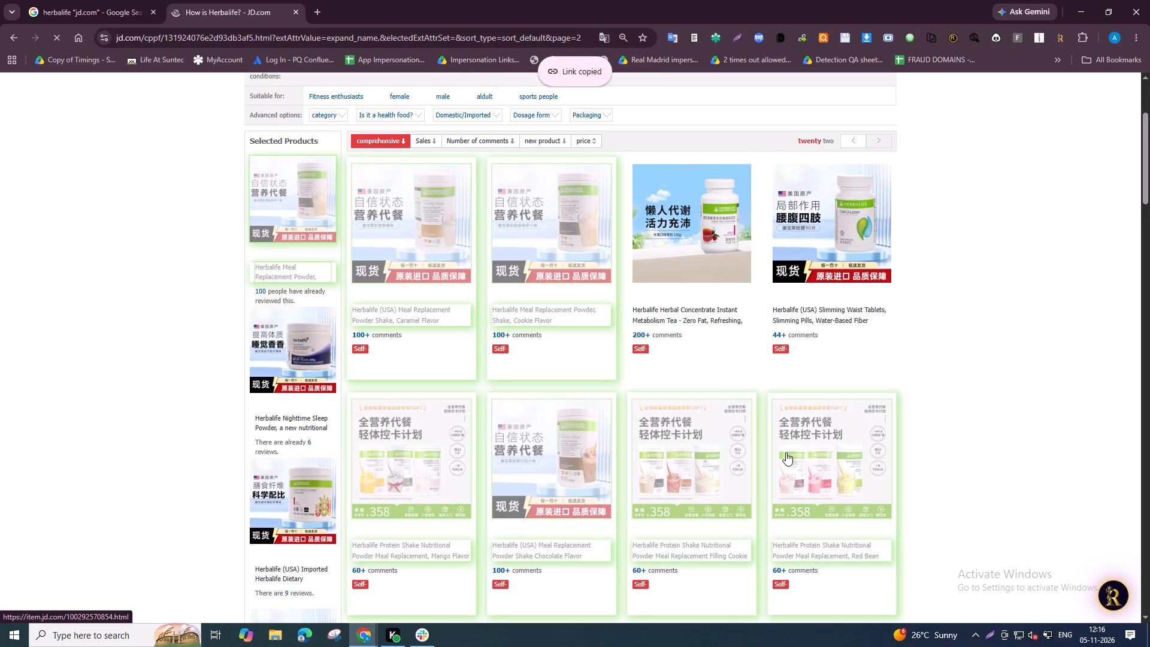
pyautogui.click(265, 313)
pyautogui.click(252, 294)
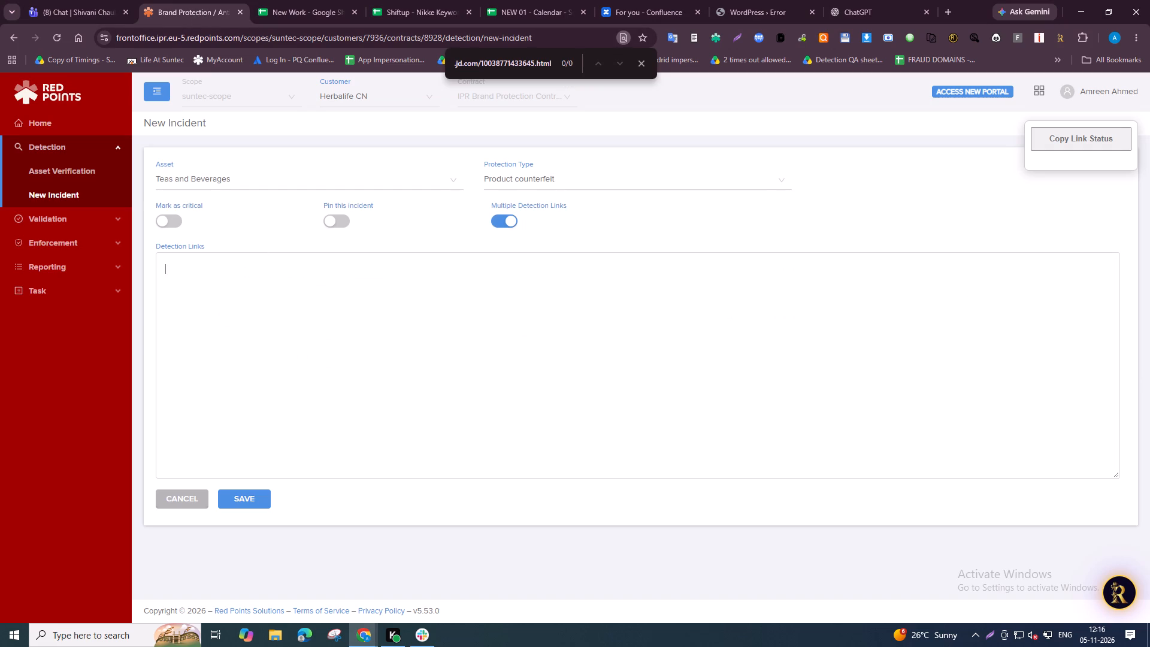
pyautogui.hotkey('ctrl', 'v')
pyautogui.click(244, 499)
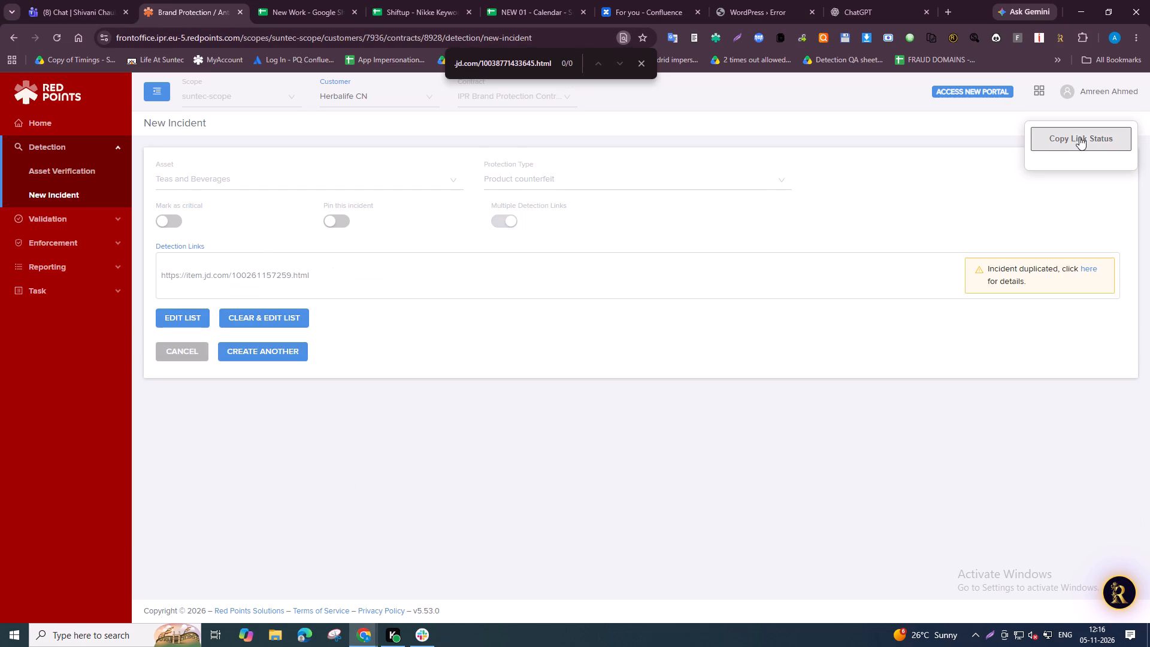
# Review the rest of page 2 and copy the link of the Protein Powder Dietary Nutrition Meal Replacement listing.
pyautogui.hotkey('alt', 'Tab')
pyautogui.scroll(-5, 1009, 334)
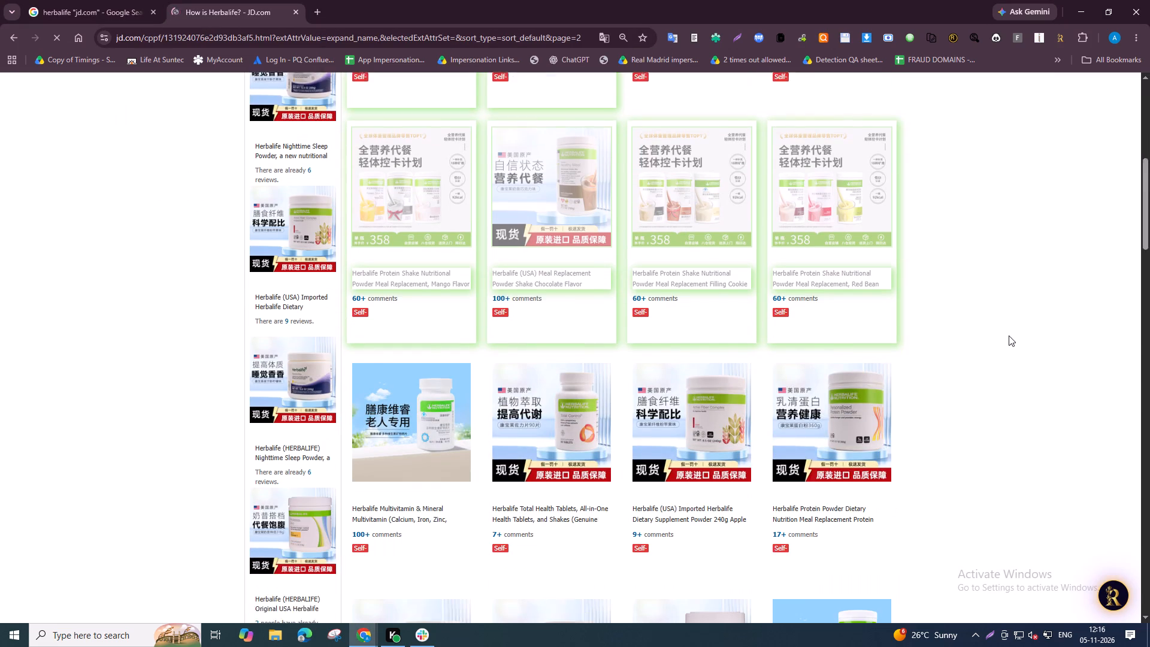
pyautogui.scroll(-4, 1009, 329)
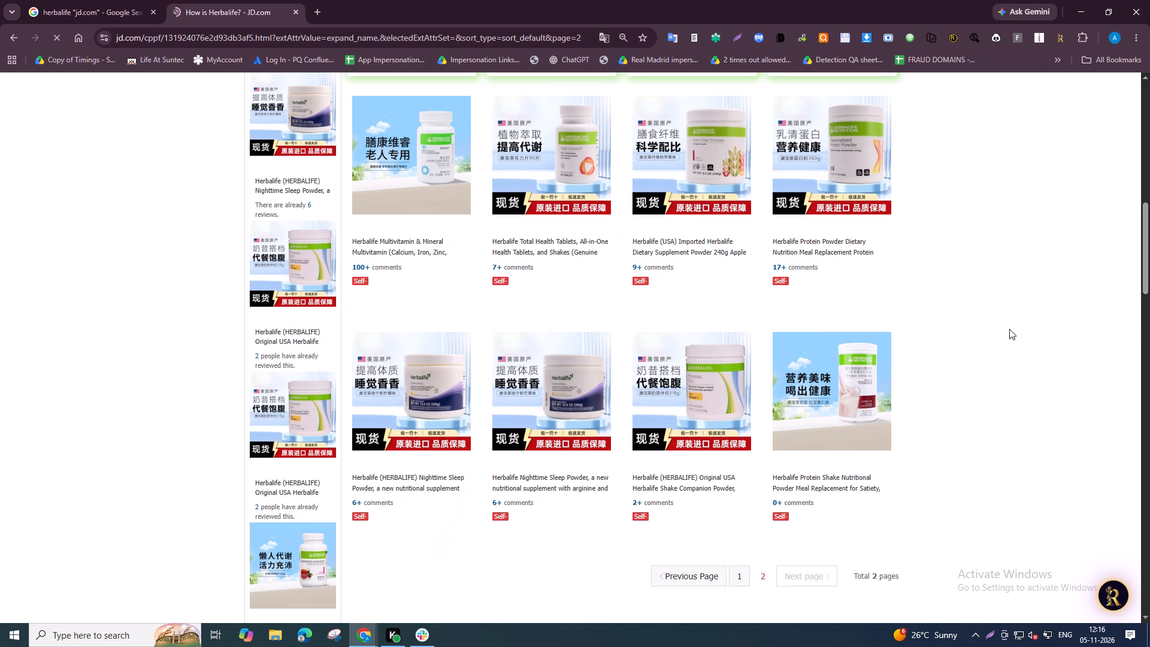
pyautogui.rightClick(846, 247)
pyautogui.click(901, 371)
# Submit the copied Dietary Nutrition protein powder link as a Red Points incident under the asset Protein.
pyautogui.hotkey('alt', 'Tab')
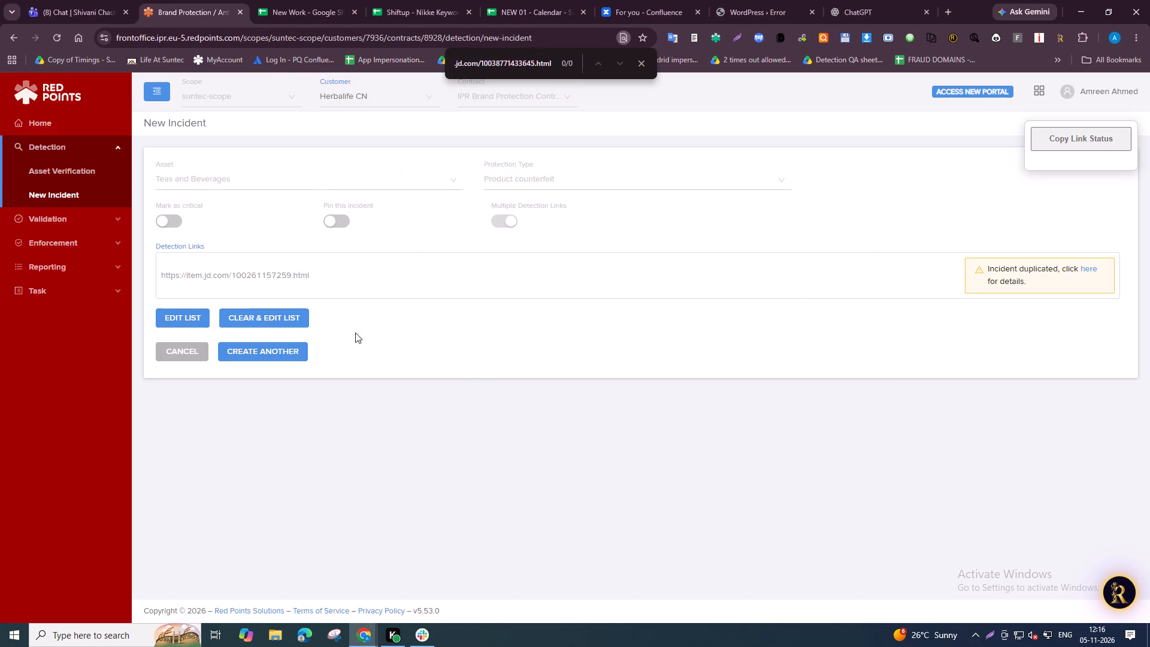
pyautogui.click(259, 322)
pyautogui.click(281, 177)
pyautogui.write('pro')
pyautogui.click(262, 229)
pyautogui.click(235, 300)
pyautogui.hotkey('ctrl', 'v')
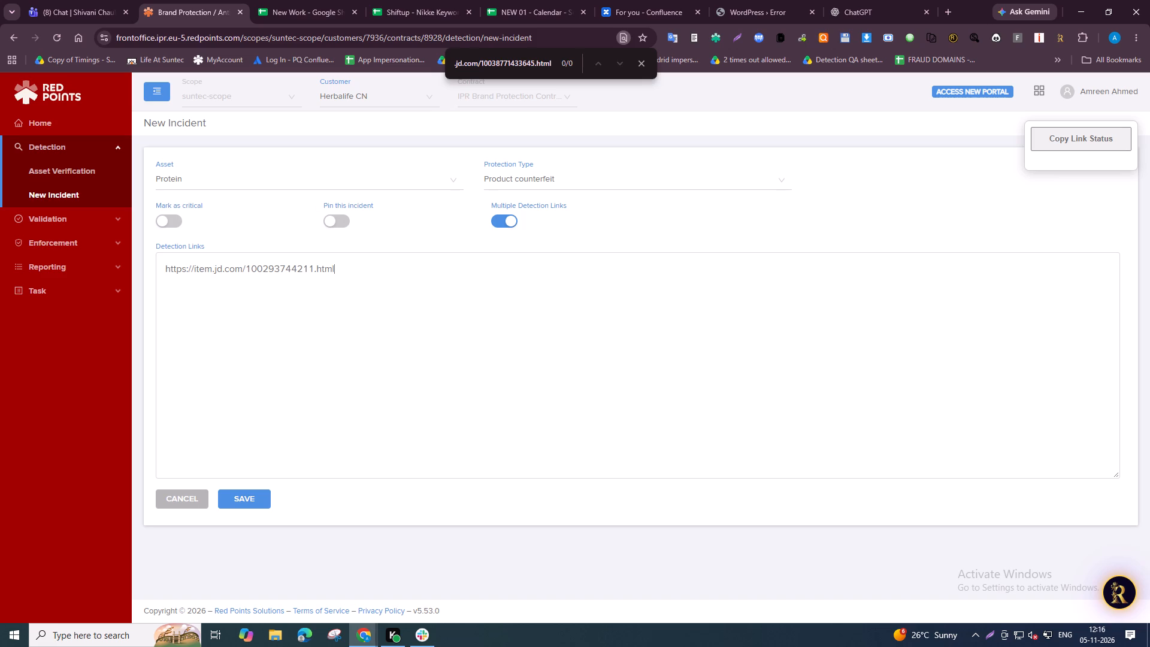
pyautogui.click(268, 501)
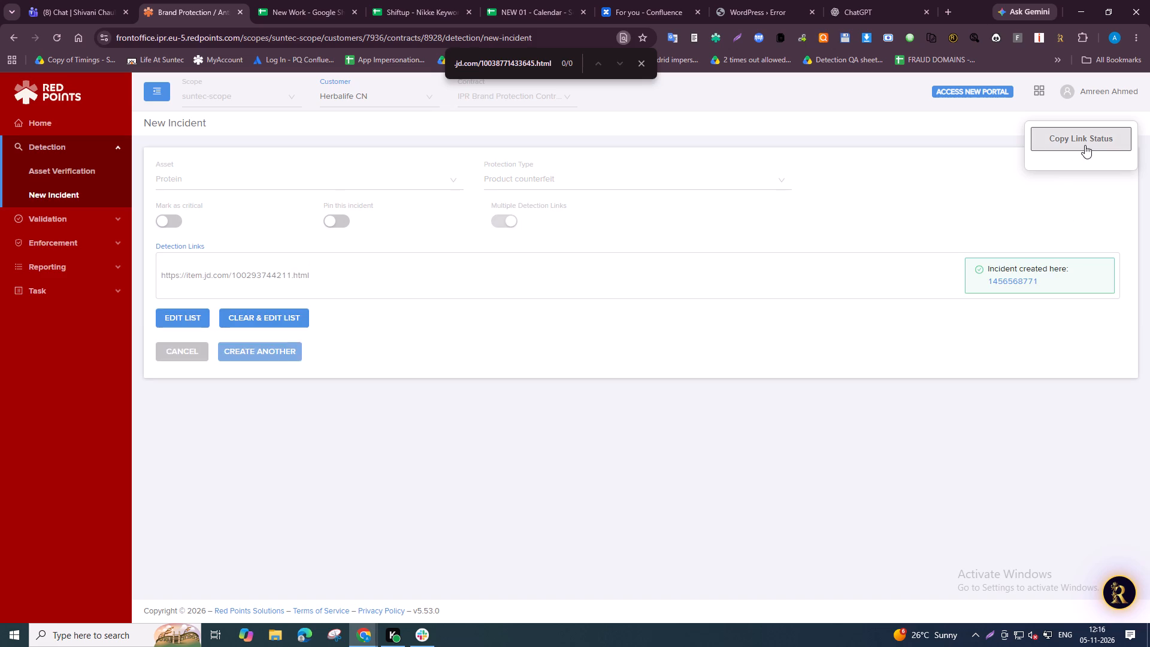
# Copy the incident's link status into New Work at C29853 and copy the asset name Protein into B29854.
pyautogui.click(1085, 145)
pyautogui.click(341, 0)
pyautogui.click(431, 432)
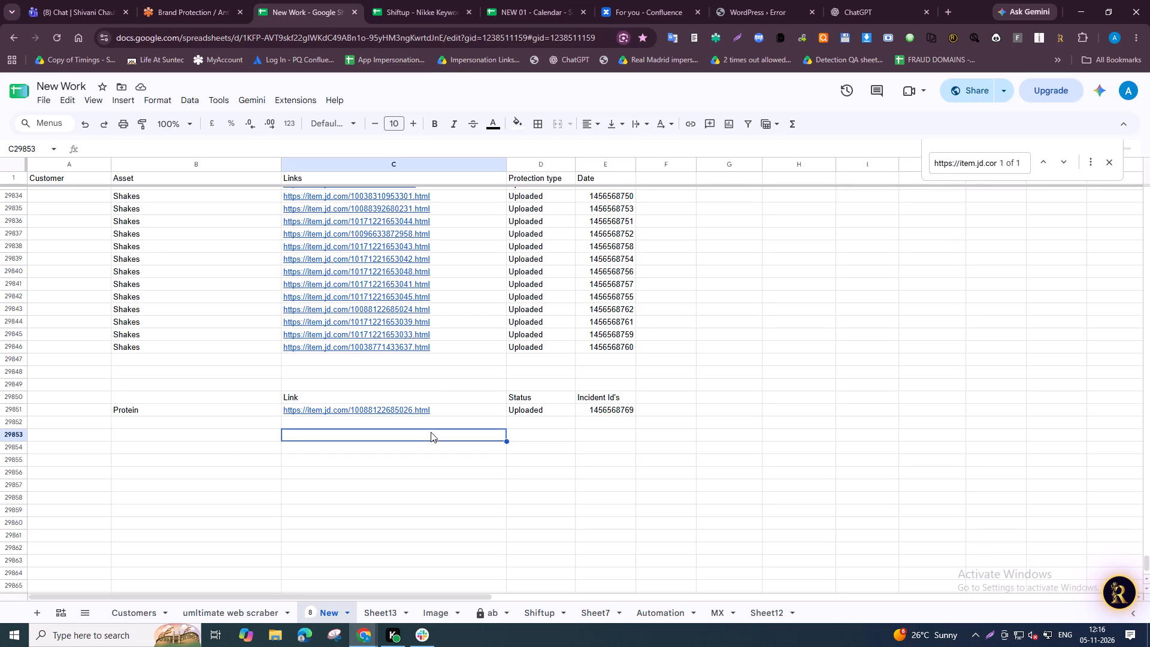
pyautogui.hotkey('ctrl', 'v')
pyautogui.click(196, 411)
pyautogui.hotkey('ctrl', 'c')
pyautogui.click(251, 448)
pyautogui.hotkey('ctrl', 'v')
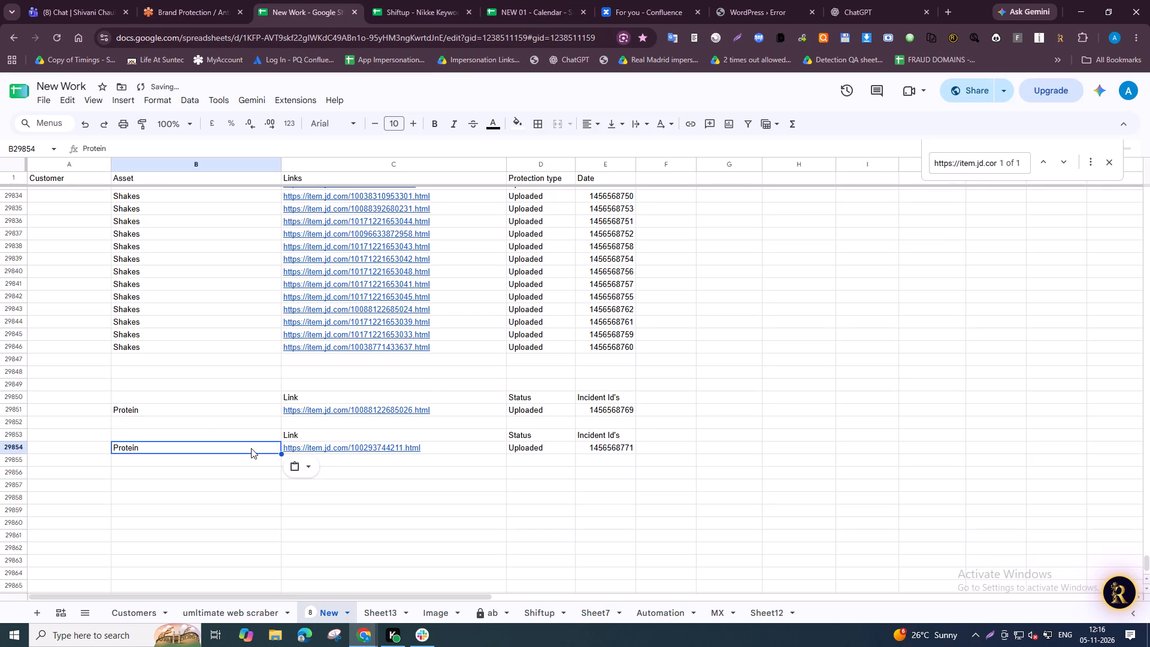
# Move the Protein result row B29854:E29854 up to row 29852, directly below the first Protein result.
pyautogui.hotkey('ctrl', 'shift', 'Right')
pyautogui.hotkey('ctrl', 'x')
pyautogui.press('Up')
pyautogui.press('Up')
pyautogui.hotkey('ctrl', 'v')
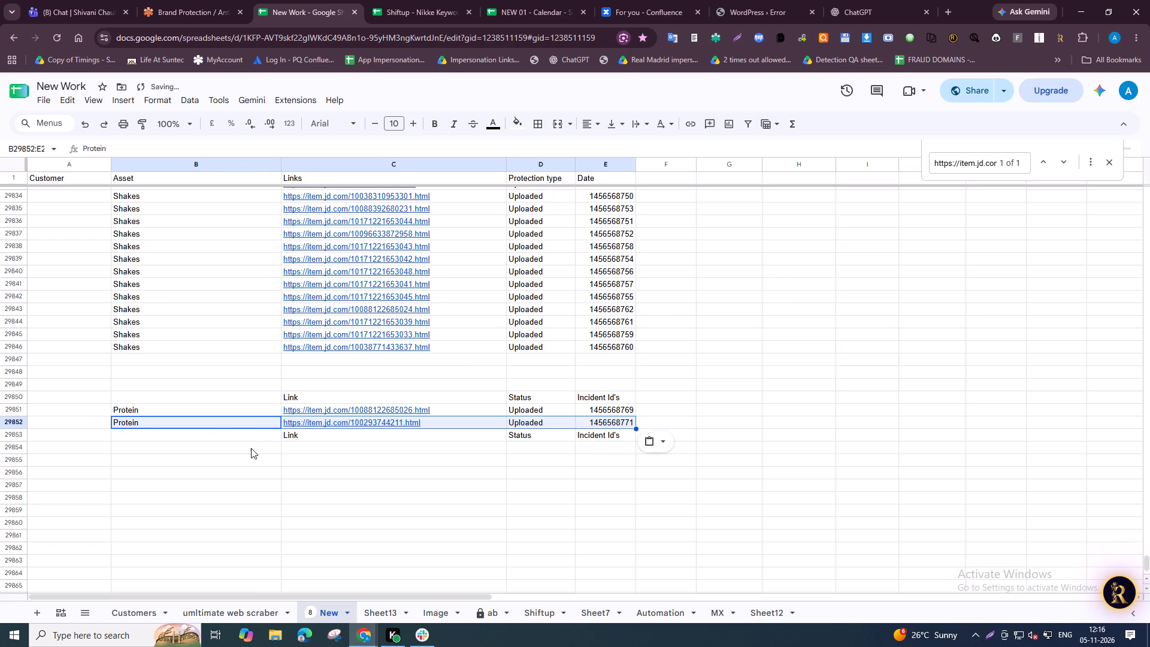
# Submit the link of the Herbalife Protein Shake Nutritional Powder Meal Replacement for Satiety listing as a Red Points incident under the asset Shakes.
pyautogui.hotkey('alt', 'Tab')
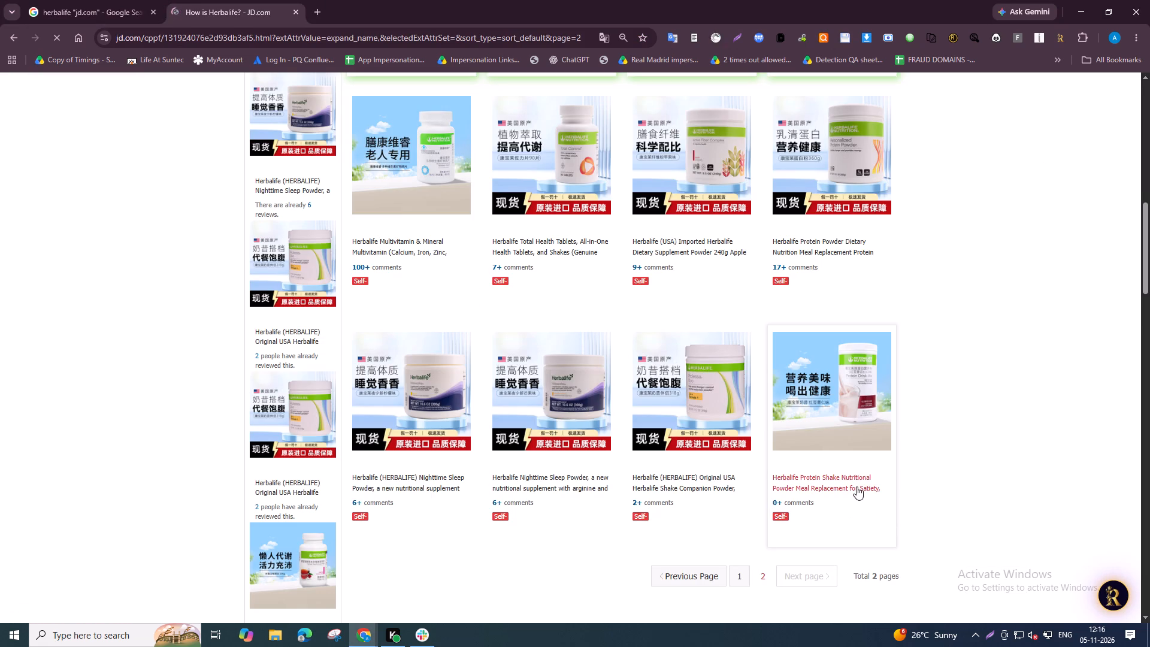
pyautogui.rightClick(857, 486)
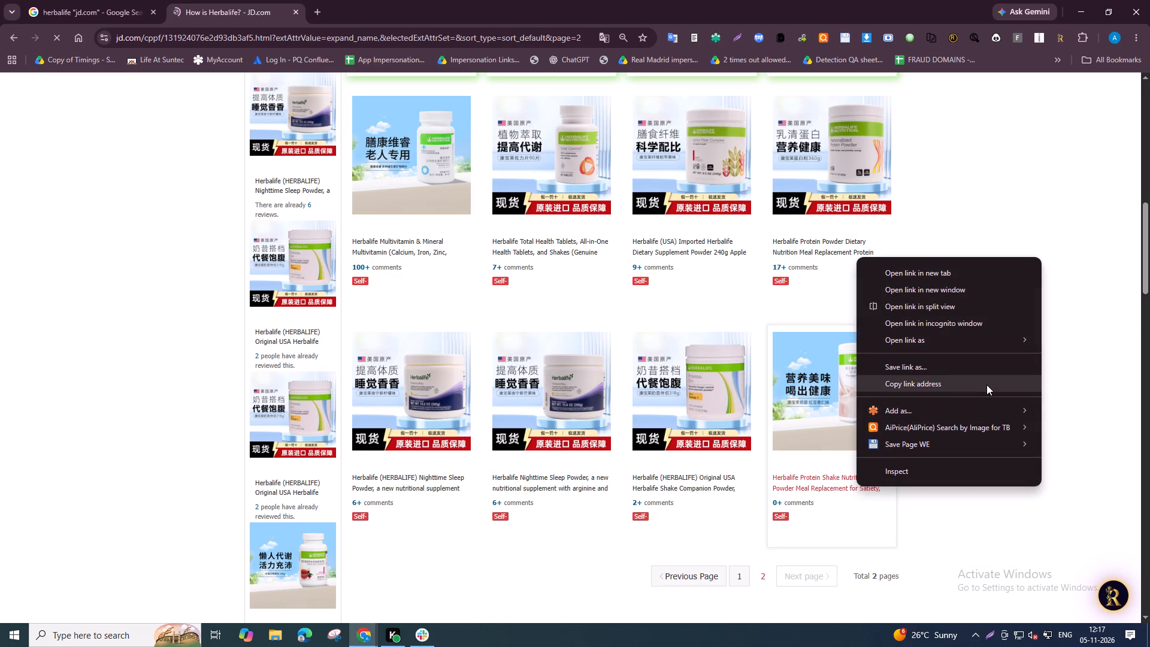
pyautogui.click(986, 384)
pyautogui.hotkey('alt', 'Tab')
pyautogui.click(235, 0)
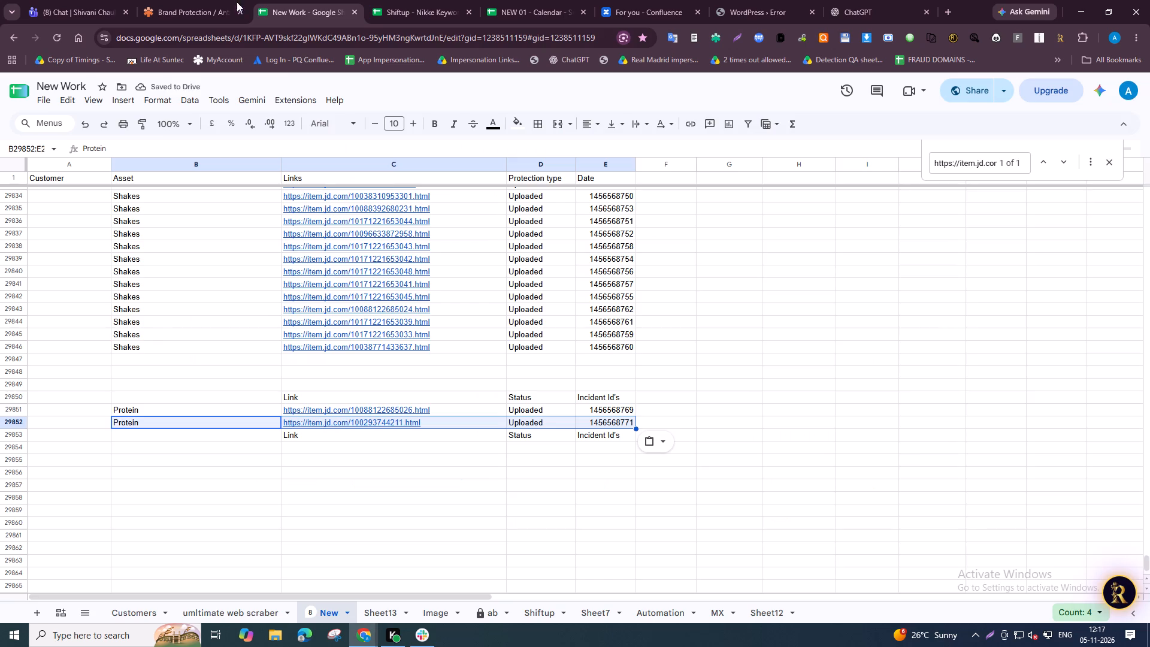
pyautogui.click(293, 316)
pyautogui.click(258, 178)
pyautogui.press('s')
pyautogui.press('h')
pyautogui.press('a')
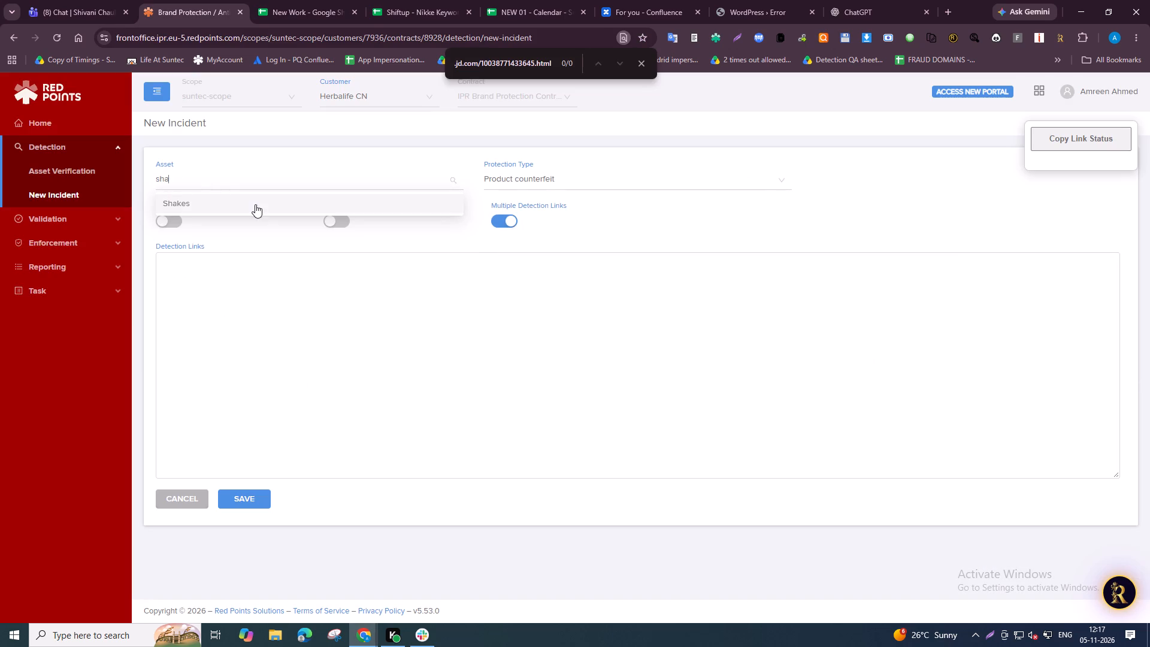
pyautogui.click(255, 204)
pyautogui.click(279, 284)
pyautogui.hotkey('ctrl', 'v')
pyautogui.click(270, 497)
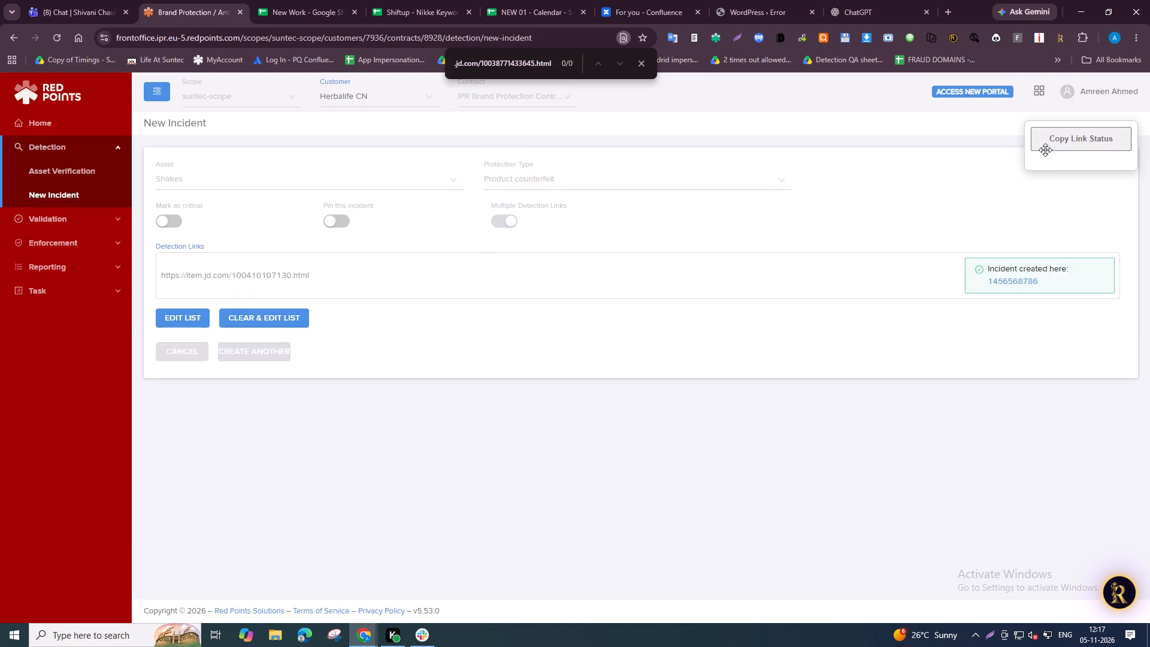
# Copy the incident's link status into the New Work sheet at C29848.
pyautogui.click(1054, 142)
pyautogui.click(263, 0)
pyautogui.click(456, 367)
pyautogui.hotkey('ctrl', 'v')
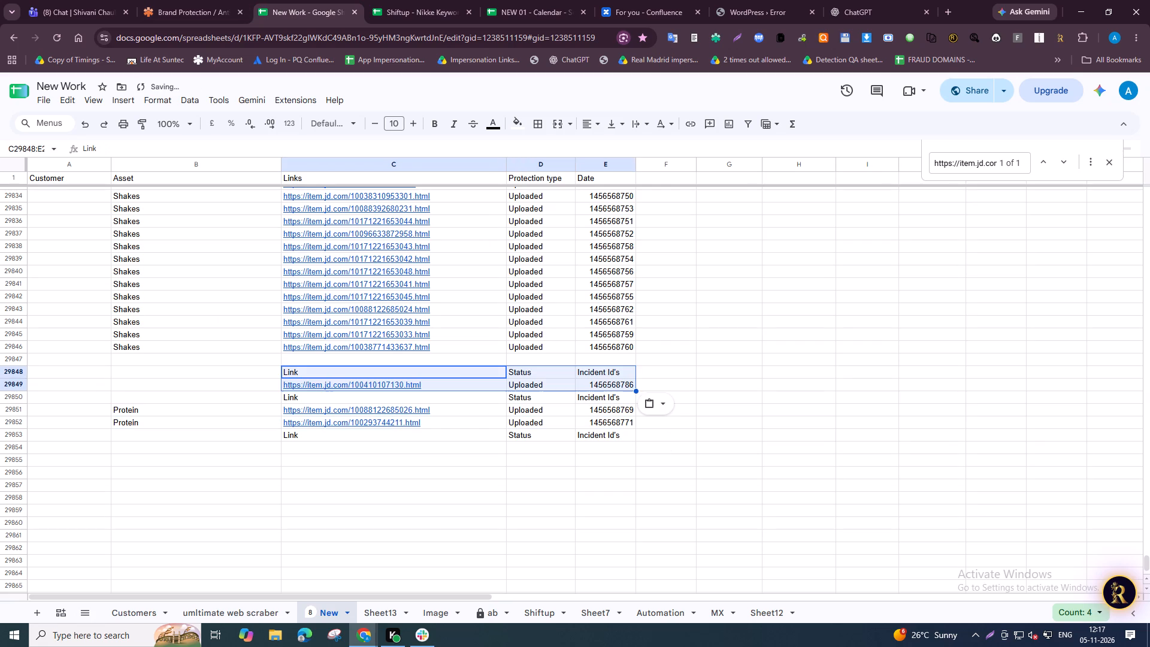
# Move the new result row up to C29847, below the last Shakes result, and fill its asset as Shakes from the row above.
pyautogui.press('Down')
pyautogui.hotkey('ctrl', 'shift', 'Right')
pyautogui.hotkey('ctrl', 'x')
pyautogui.press('Up')
pyautogui.press('Up')
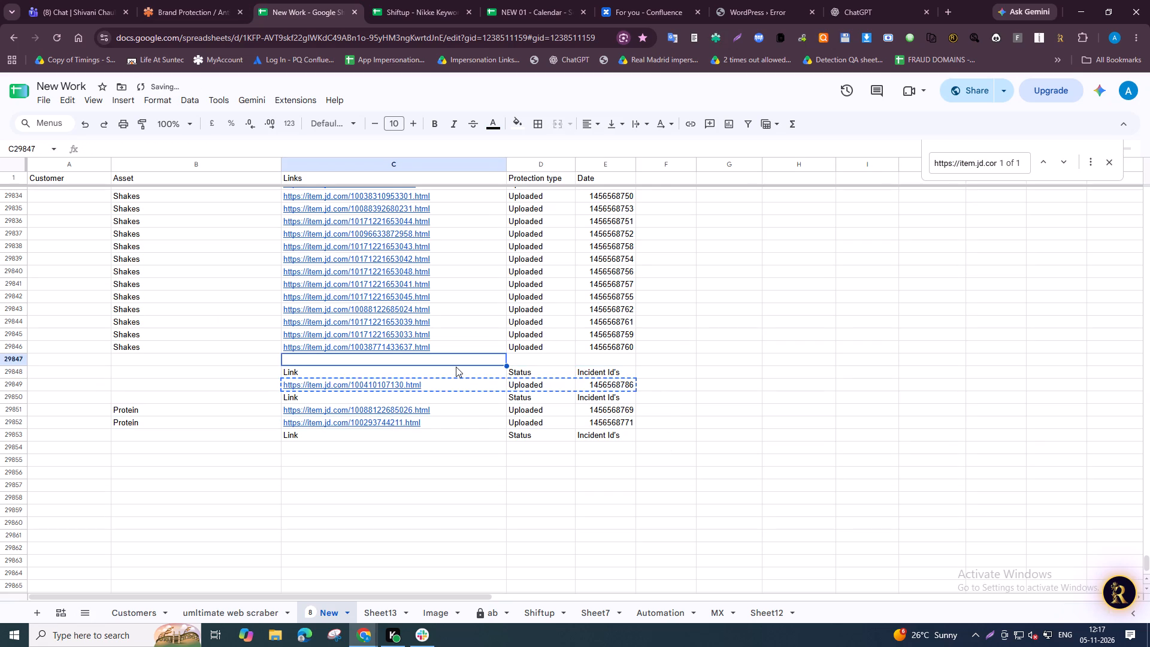
pyautogui.hotkey('ctrl', 'v')
pyautogui.press('Left')
pyautogui.hotkey('ctrl', 'd')
# Clear the leftover Link, Status and Incident Id's header cells in C29848:E29850 and C29853:E29853.
pyautogui.press('Down')
pyautogui.press('Right')
pyautogui.hotkey('shift', 'Down')
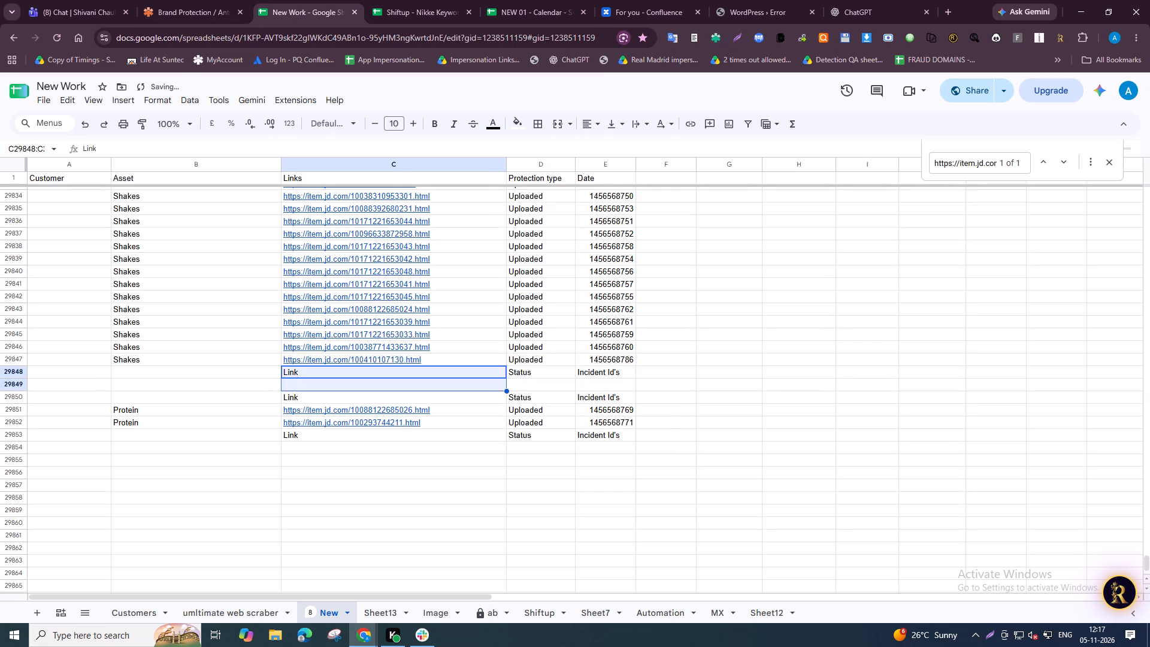
pyautogui.hotkey('shift', 'Down')
pyautogui.hotkey('shift', 'Right')
pyautogui.hotkey('shift', 'Right')
pyautogui.press('Delete')
pyautogui.press('Down')
pyautogui.press('Down')
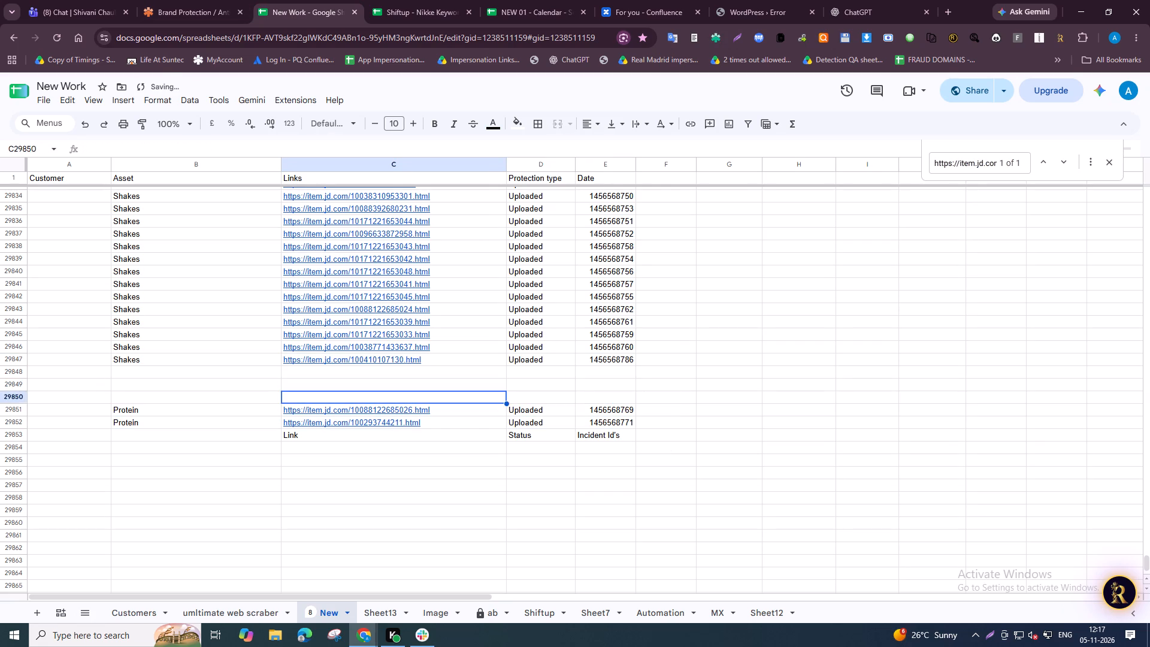
pyautogui.press('Down')
pyautogui.hotkey('ctrl', 'Down')
pyautogui.hotkey('ctrl', 'shift', 'Right')
pyautogui.press('Delete')
# Duplicate the Red Points incident tab and load the Red Points back office in the copy.
pyautogui.hotkey('alt', 'Tab')
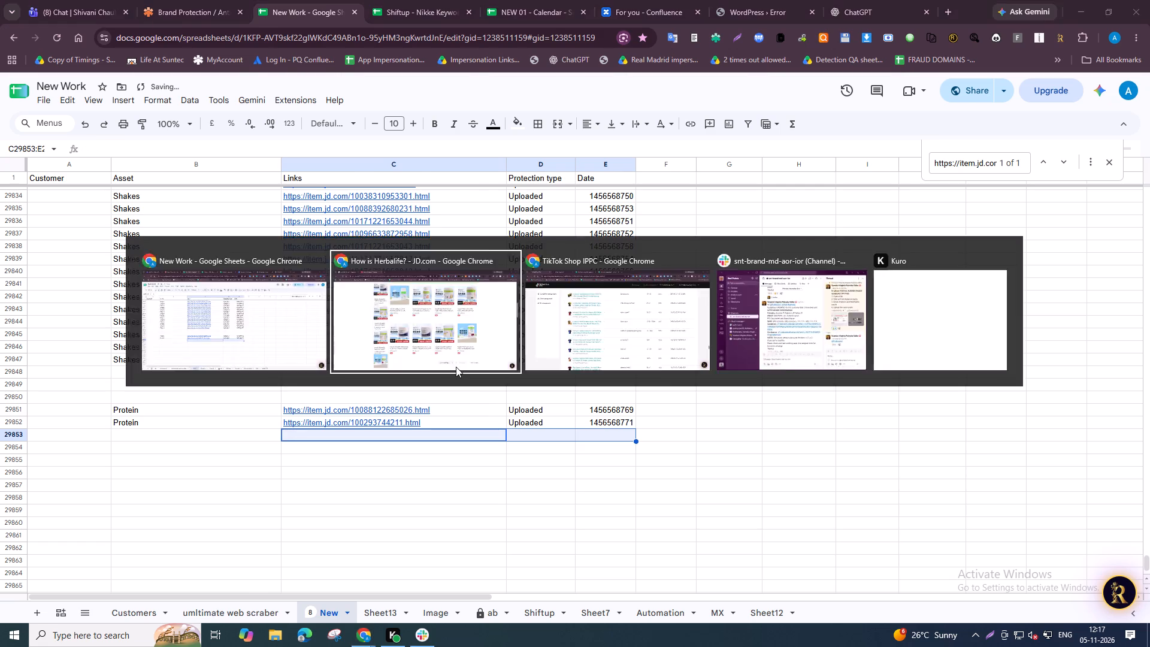
pyautogui.hotkey('alt', 'Tab')
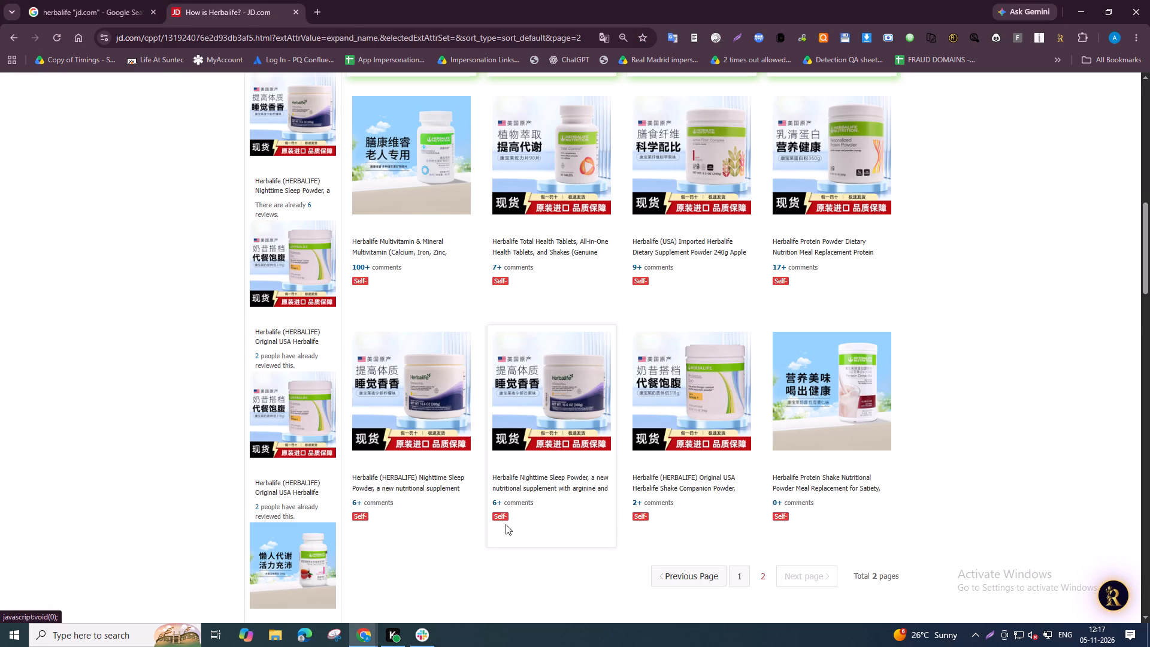
pyautogui.click(211, 0)
pyautogui.rightClick(218, 0)
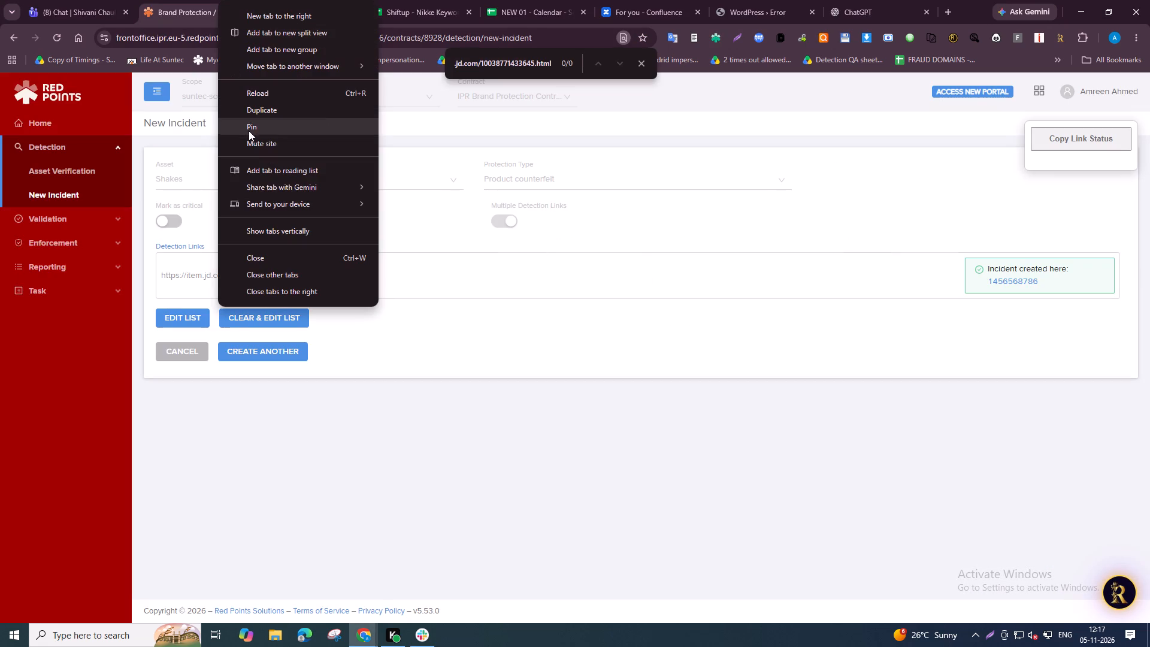
pyautogui.click(256, 113)
pyautogui.click(267, 0)
pyautogui.click(267, 40)
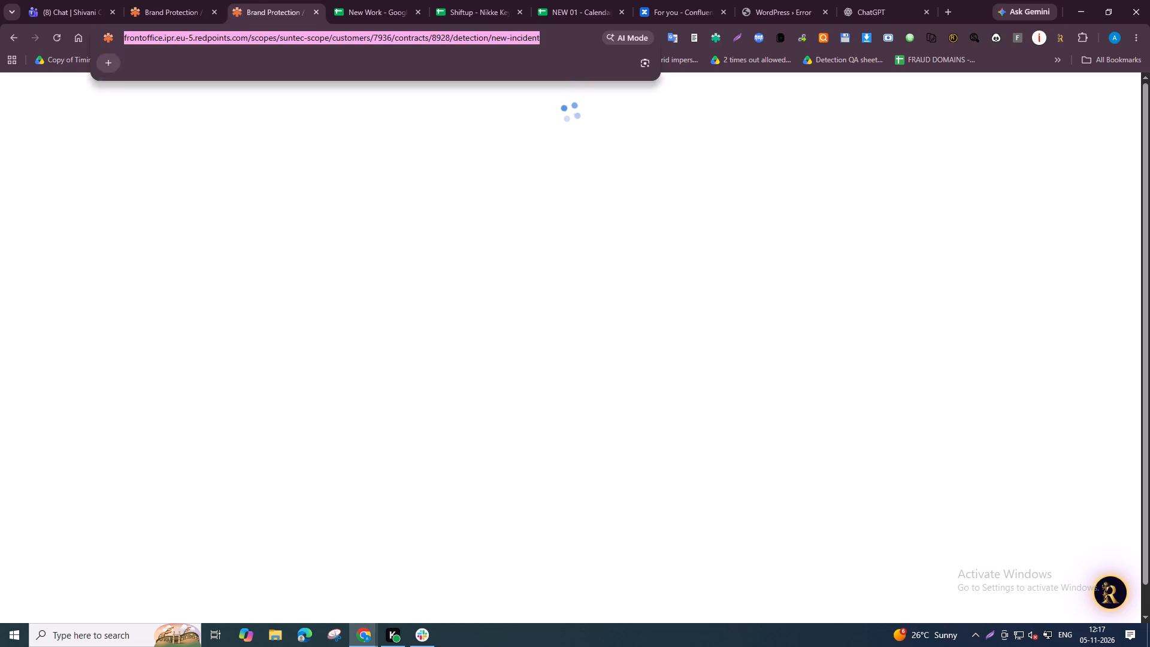
pyautogui.write('bac')
pyautogui.press('Return')
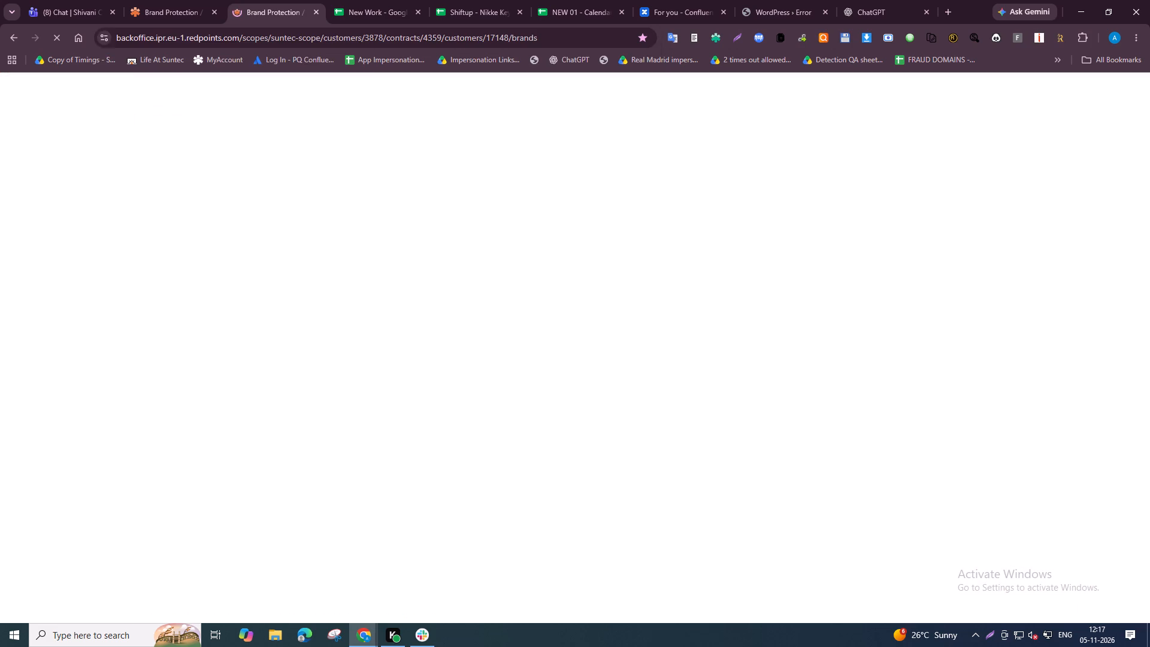
pyautogui.click(159, 0)
# Stop the running task in the RedPoints IPR Plugin from the JD.com window.
pyautogui.hotkey('alt', 'Tab')
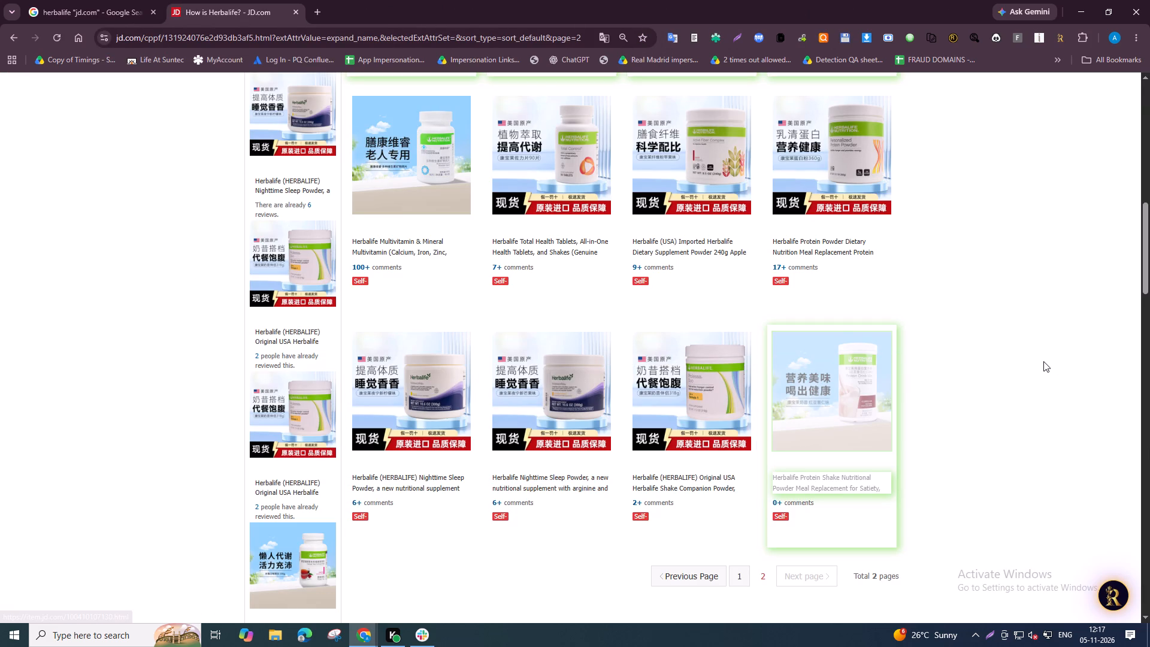
pyautogui.scroll(2, 1060, 453)
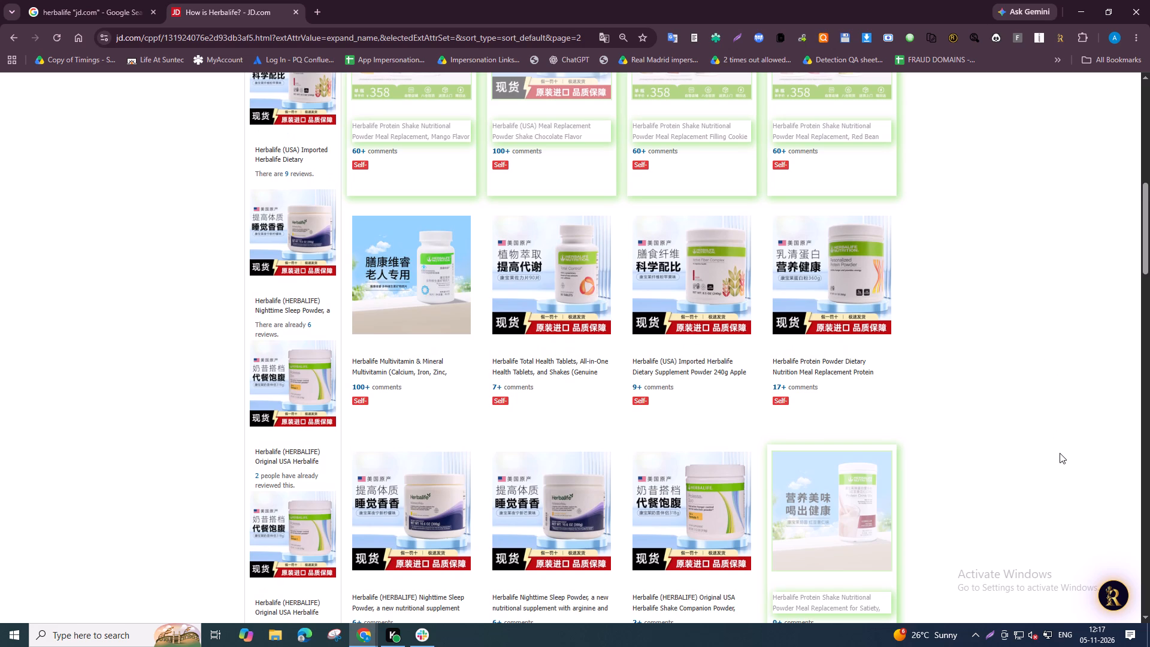
pyautogui.click(710, 34)
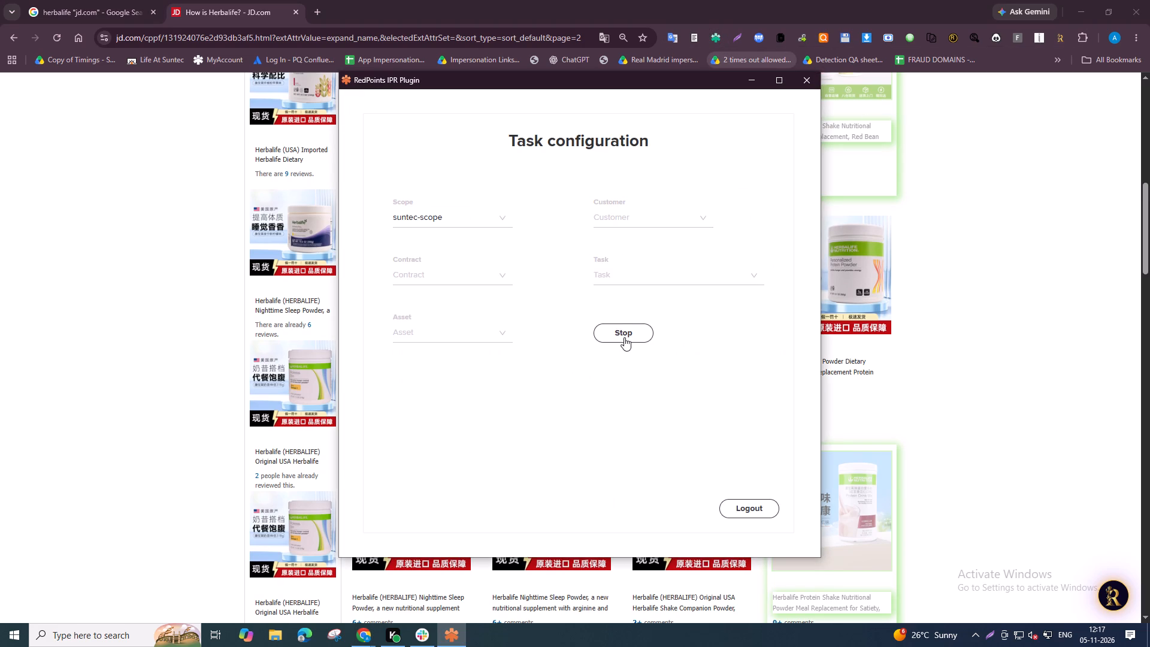
pyautogui.click(624, 337)
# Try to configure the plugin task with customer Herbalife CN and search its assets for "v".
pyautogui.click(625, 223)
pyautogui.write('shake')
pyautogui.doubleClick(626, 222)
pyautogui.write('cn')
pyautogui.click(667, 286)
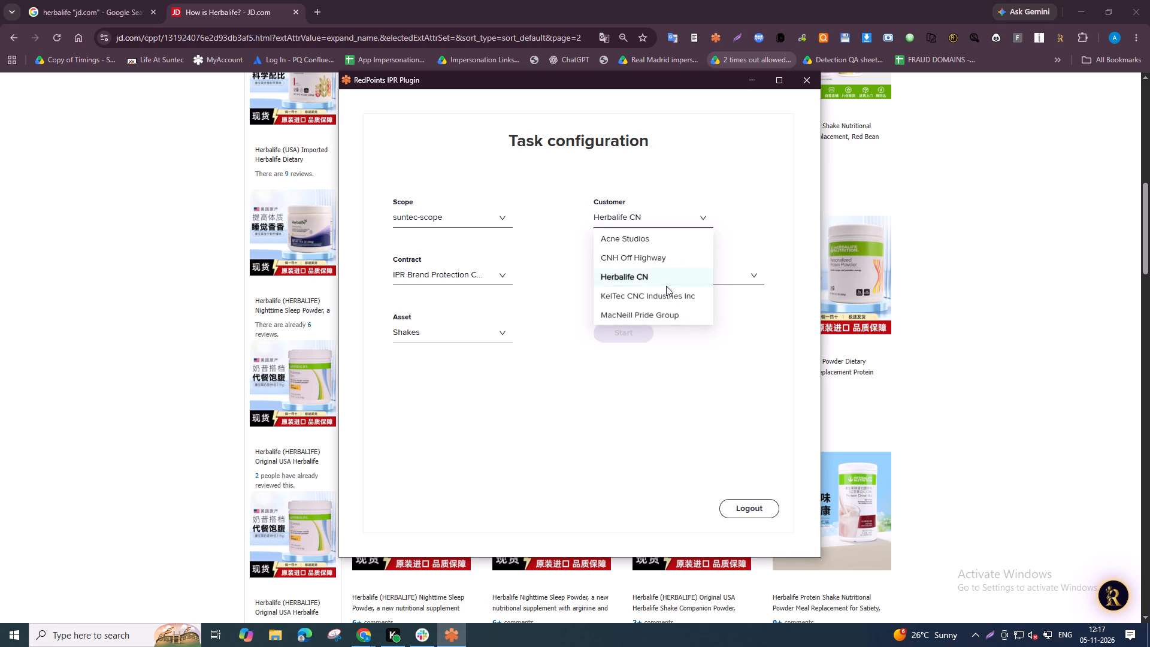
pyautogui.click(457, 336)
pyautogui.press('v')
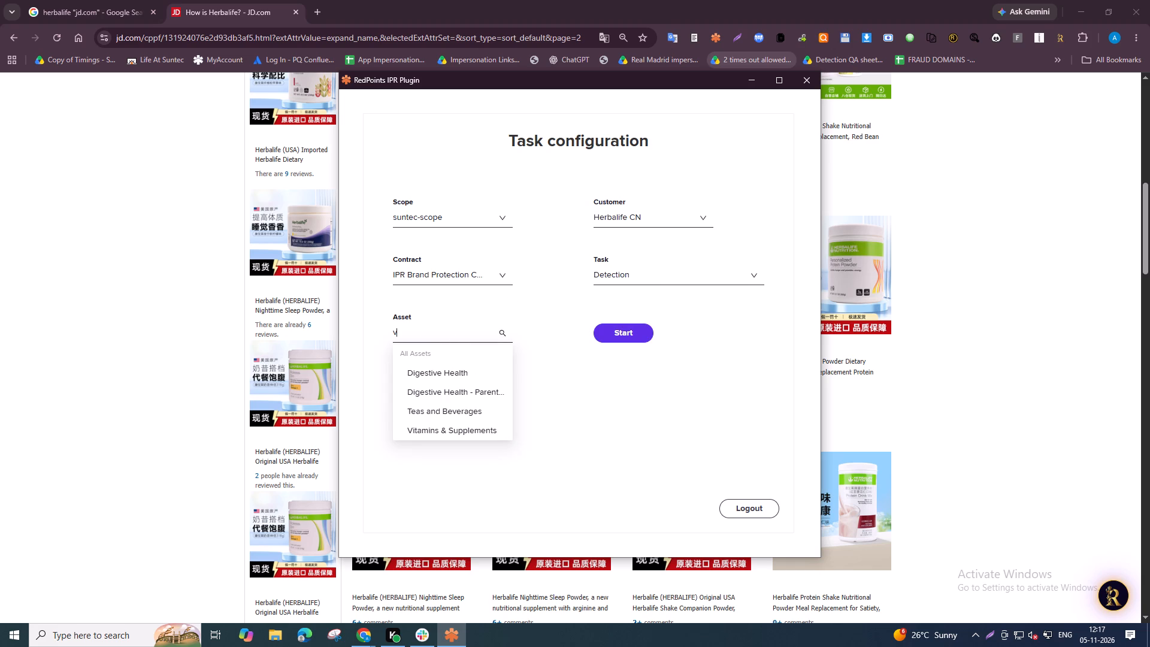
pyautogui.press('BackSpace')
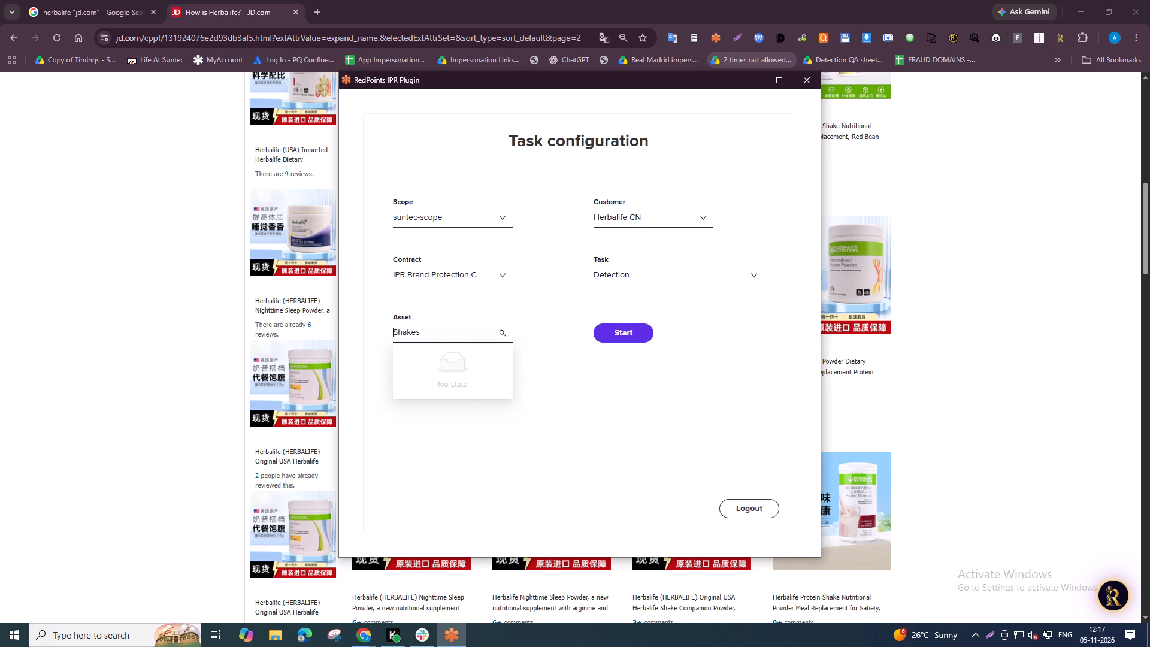
# Reselect the customer Herbalife CN, choose the asset Vitamins & Supplements, and start the Detection task.
pyautogui.click(625, 218)
pyautogui.click(631, 230)
pyautogui.click(632, 222)
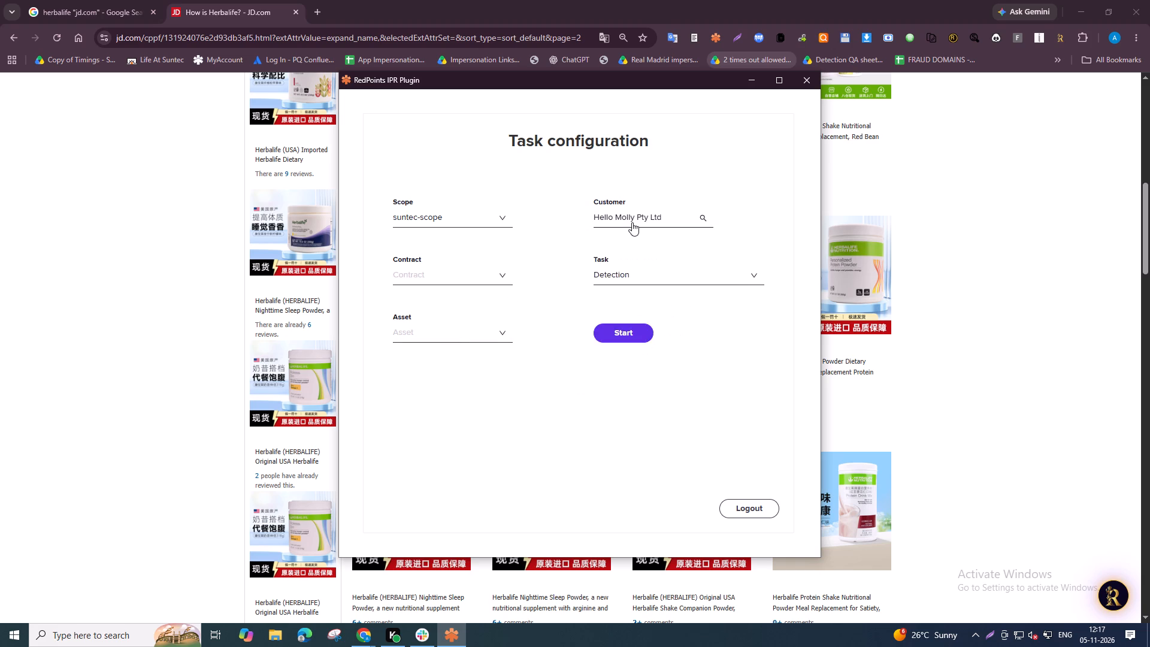
pyautogui.write('cn')
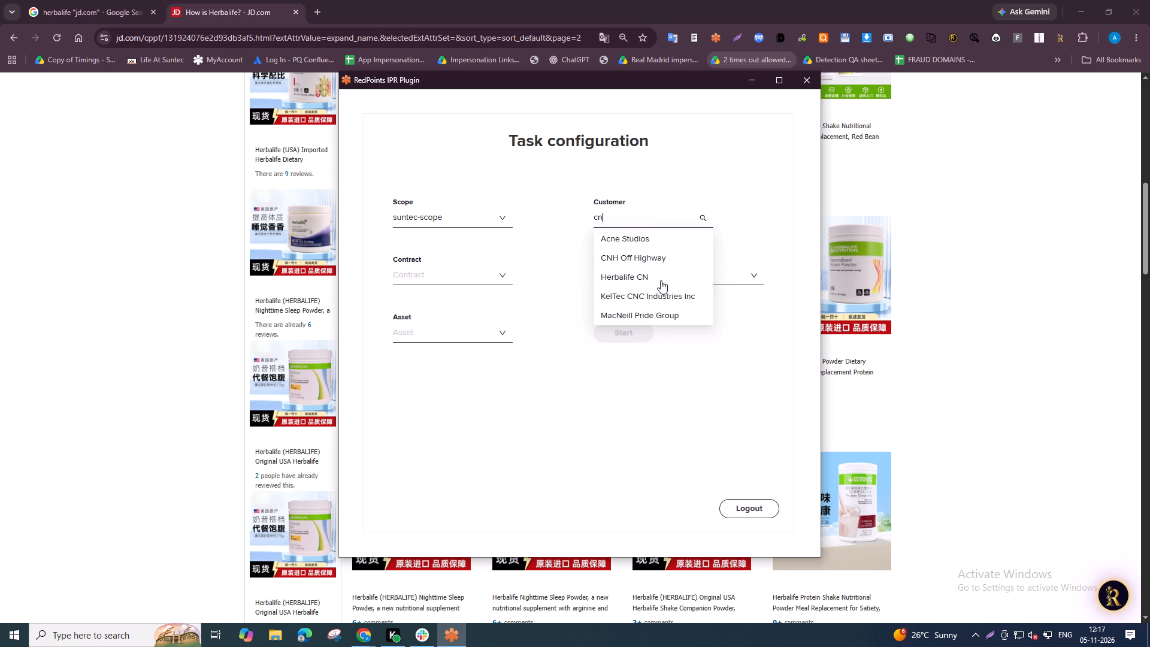
pyautogui.click(661, 280)
pyautogui.click(425, 270)
pyautogui.click(425, 288)
pyautogui.click(432, 334)
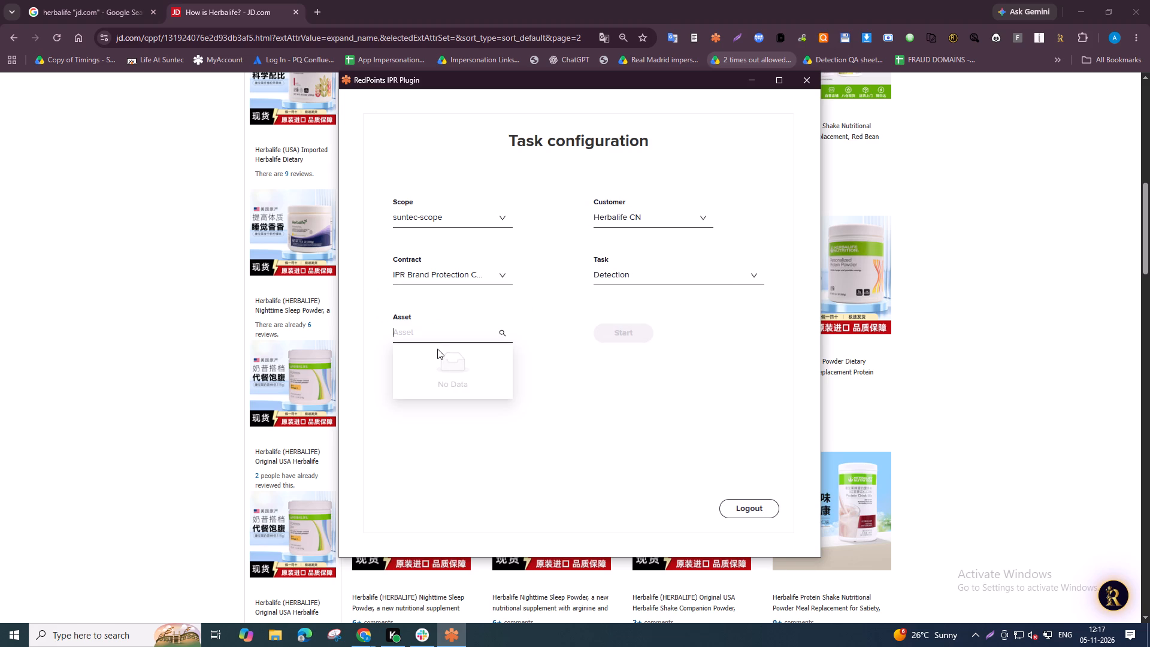
pyautogui.press('v')
pyautogui.click(453, 424)
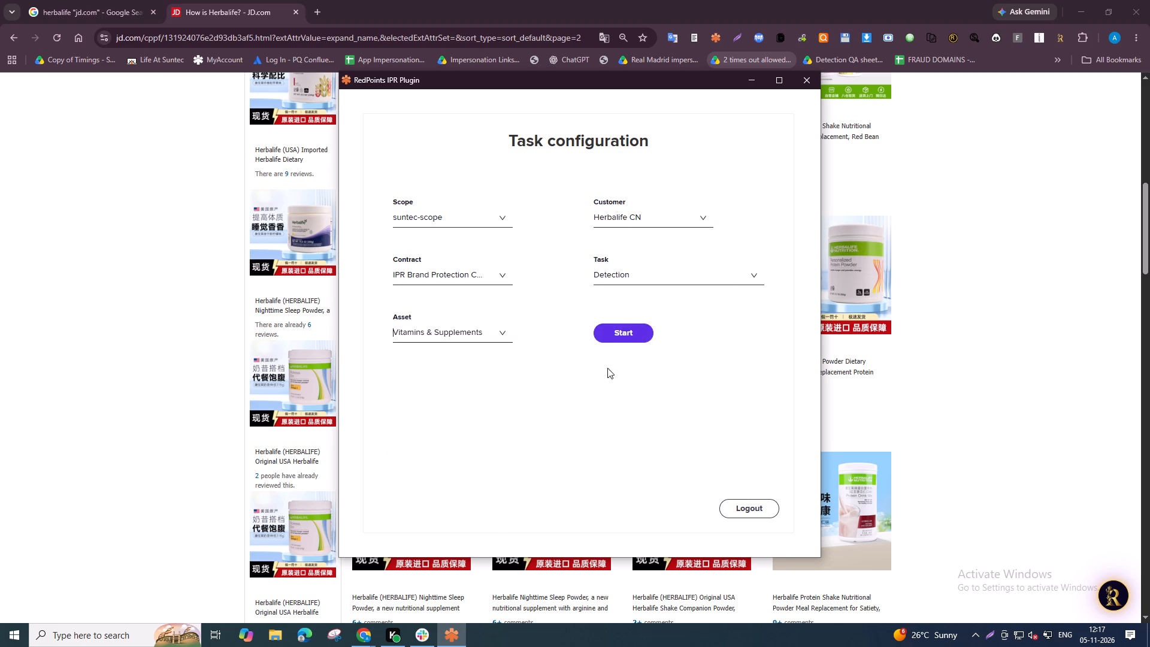
pyautogui.click(627, 337)
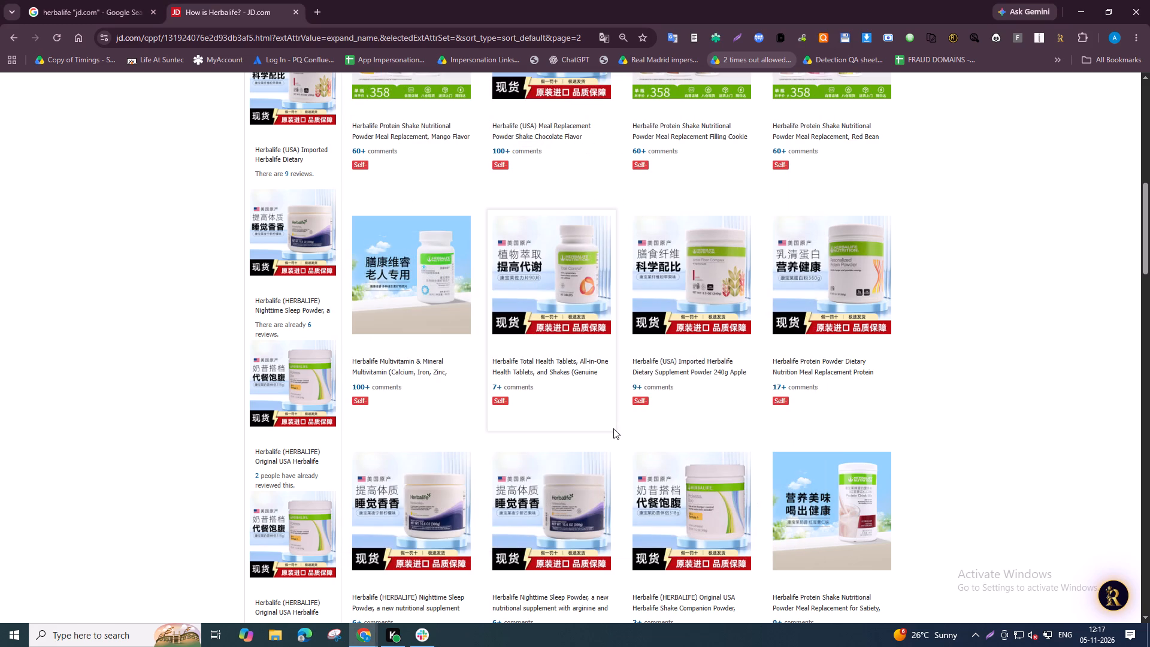
# Open the official images page in the Red Points back office and begin searching for the customer.
pyautogui.hotkey('alt', 'Tab')
pyautogui.click(261, 0)
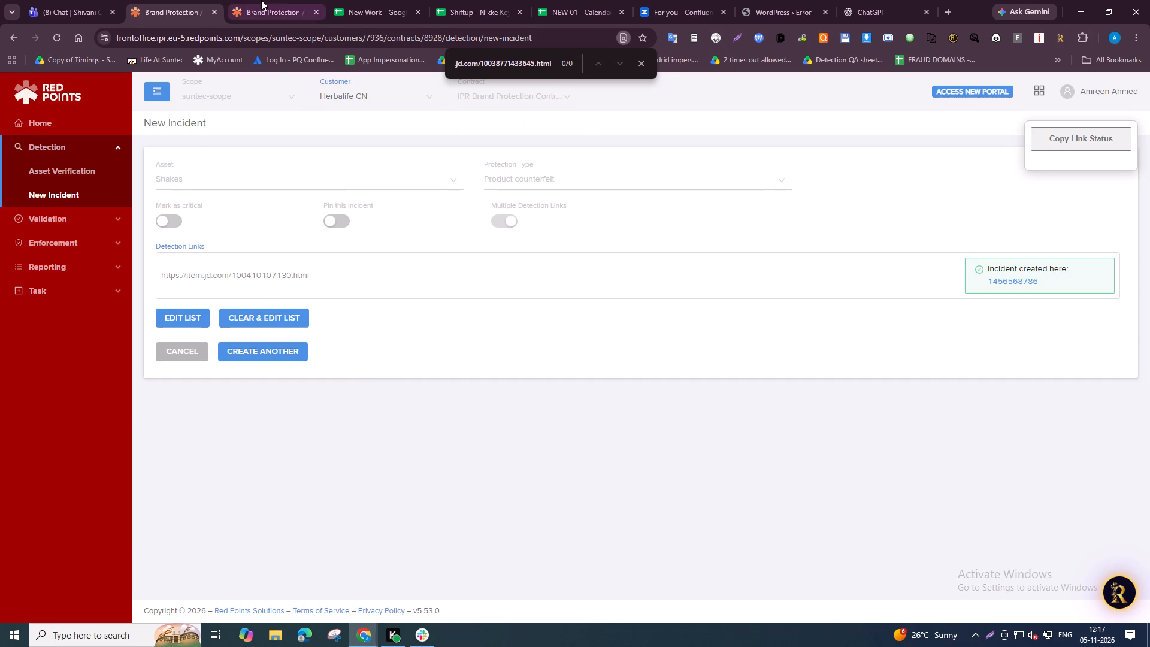
pyautogui.click(59, 151)
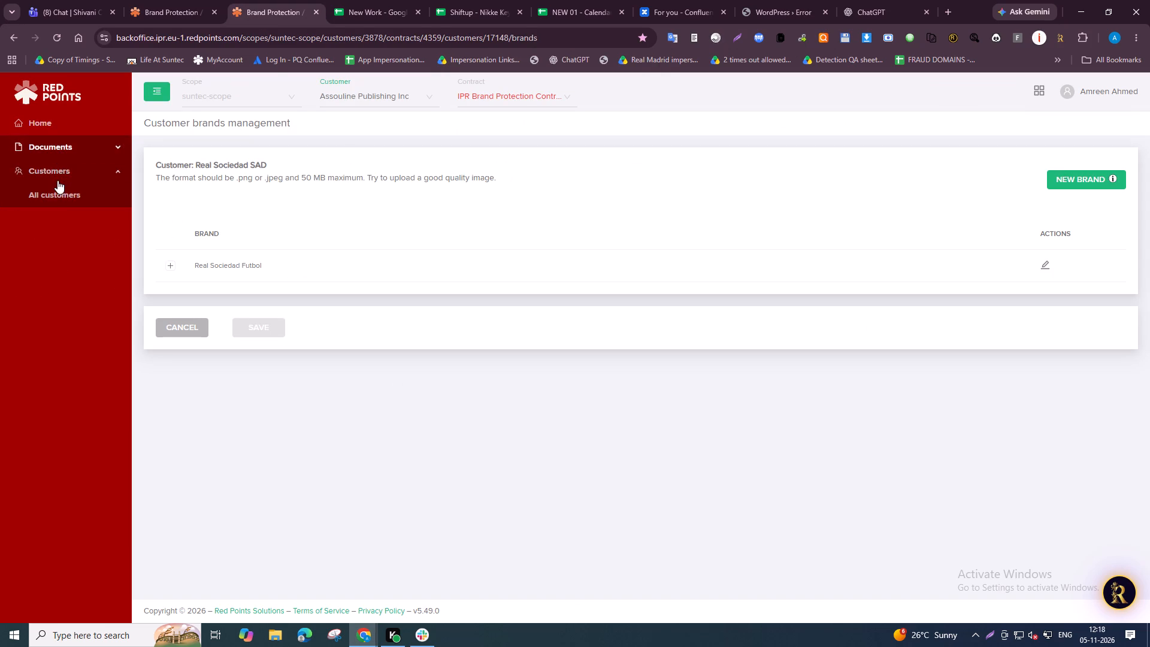
pyautogui.click(59, 178)
pyautogui.click(388, 95)
pyautogui.write('c')
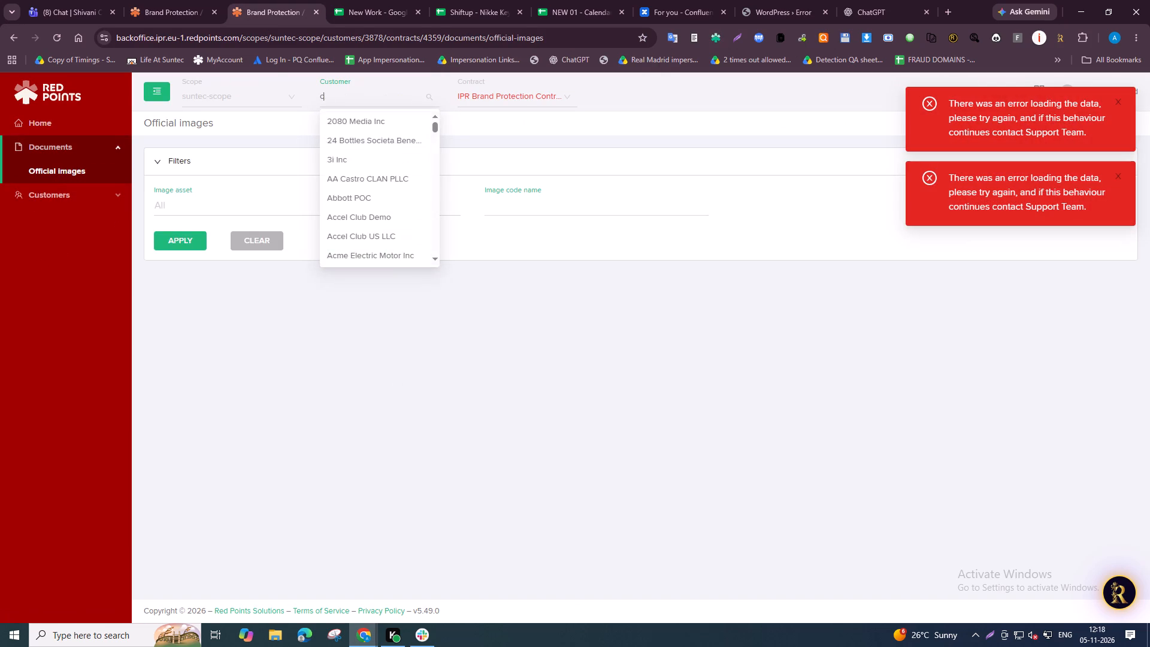
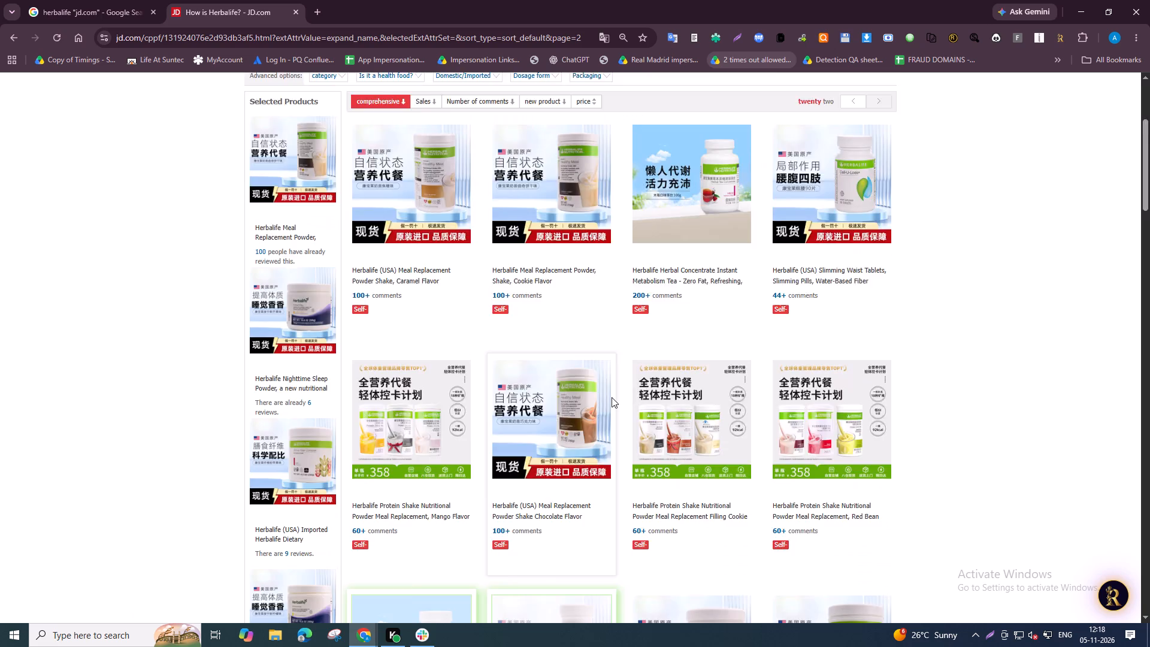
# Return from the JD.com product listings to the Red Points back office window with the customer's official images page.
pyautogui.hotkey('alt', 'Tab')
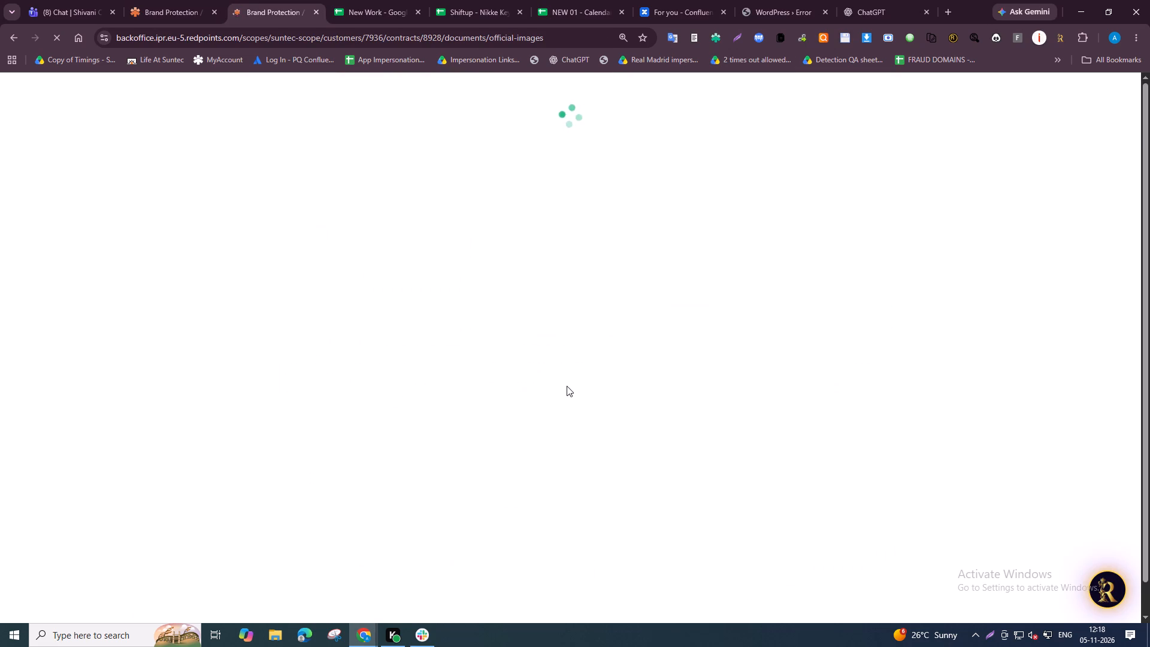
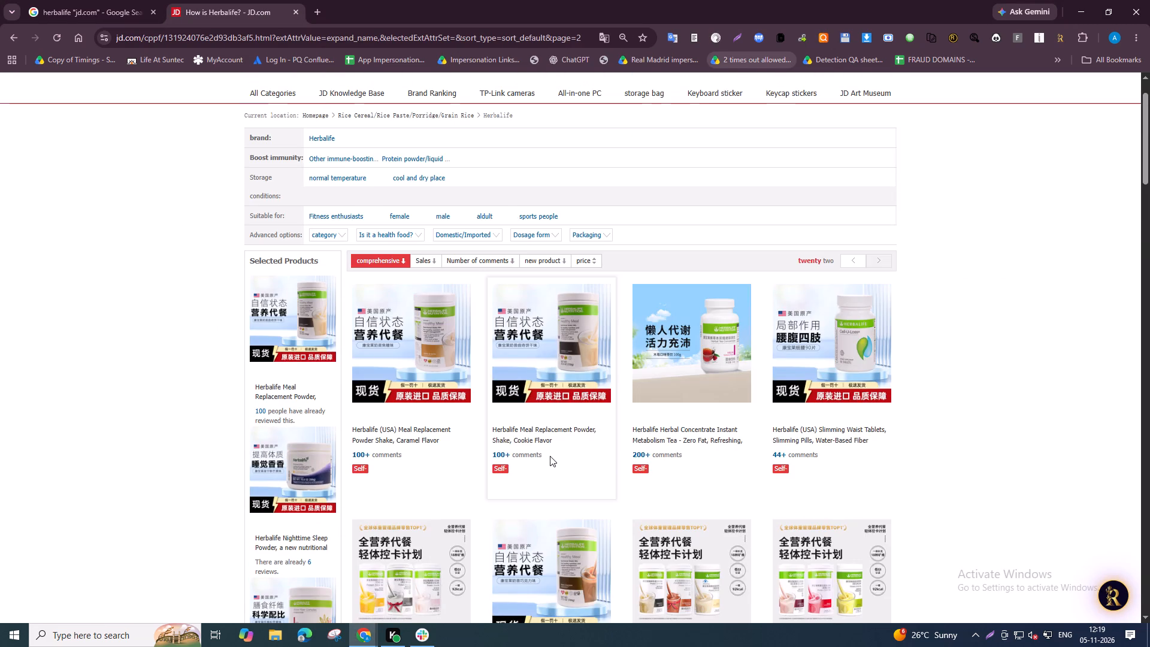
# Switch to the Red Points back office window and filter the Herbalife CN official images by the Digestive Health asset.
pyautogui.hotkey('alt', 'Tab')
pyautogui.click(263, 0)
pyautogui.click(328, 229)
pyautogui.click(328, 221)
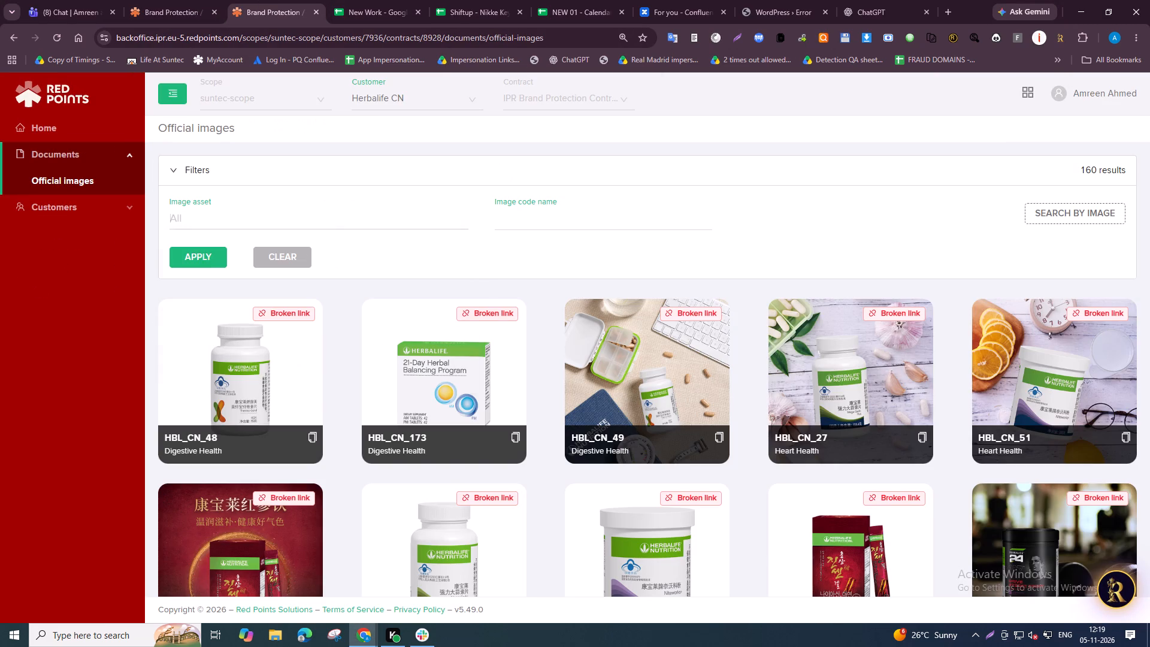
pyautogui.press('v')
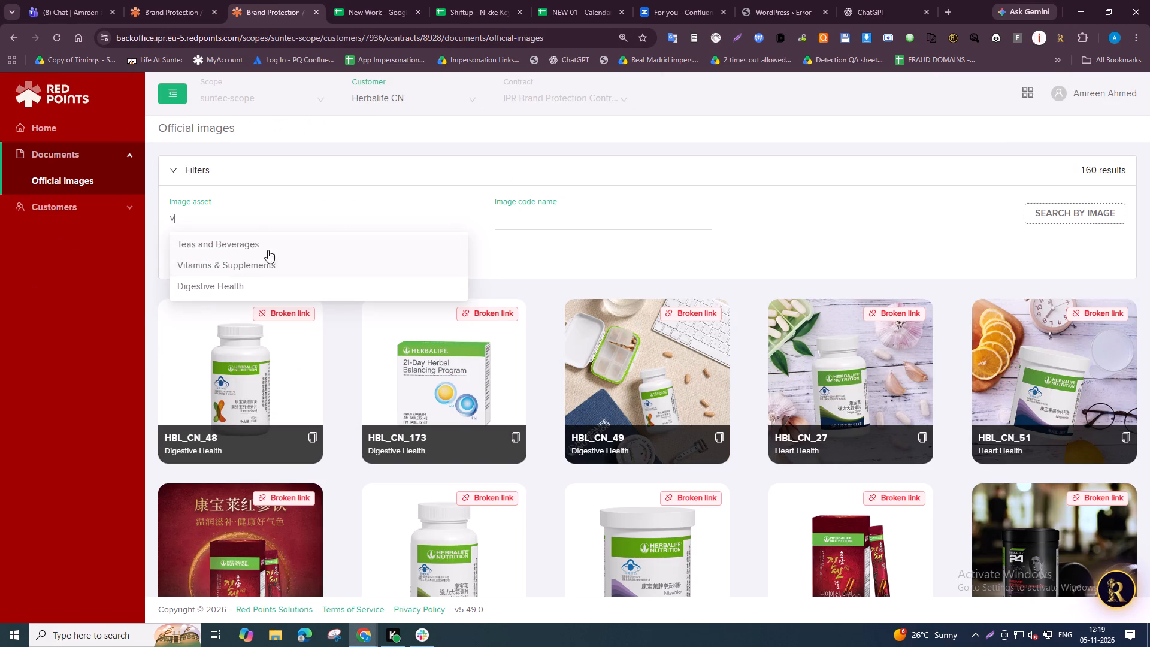
pyautogui.click(235, 285)
pyautogui.click(589, 231)
pyautogui.click(198, 253)
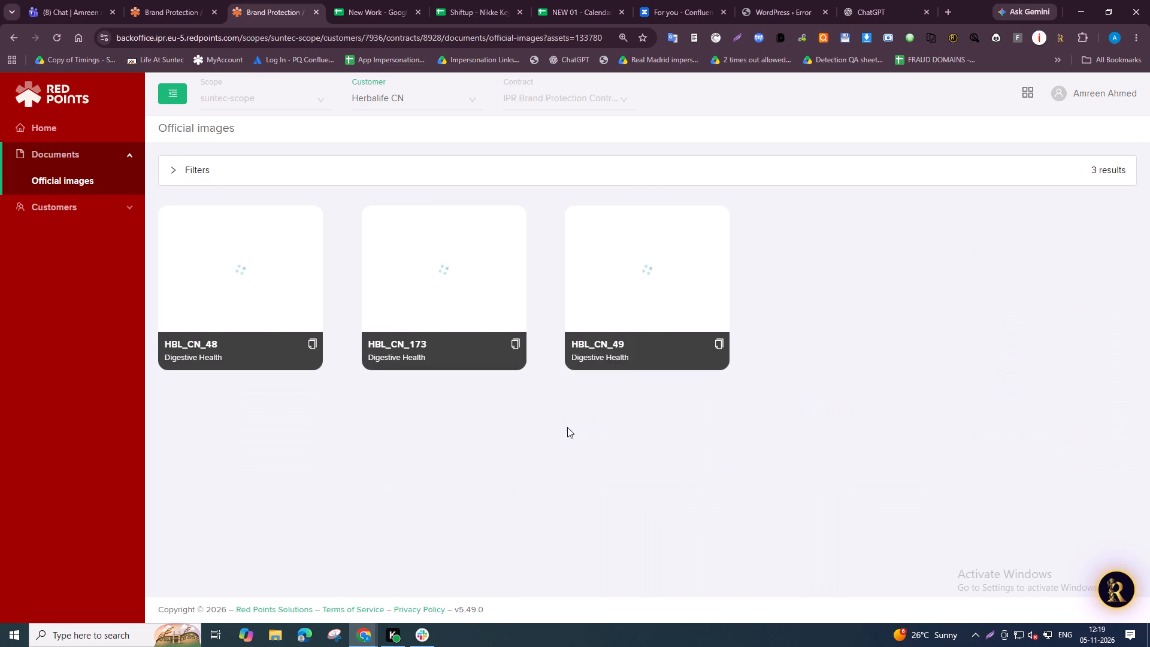
# Switch to the JD.com window and examine the Herbalife listings on page 2 for products matching the Digestive Health official images.
pyautogui.hotkey('alt', 'Tab')
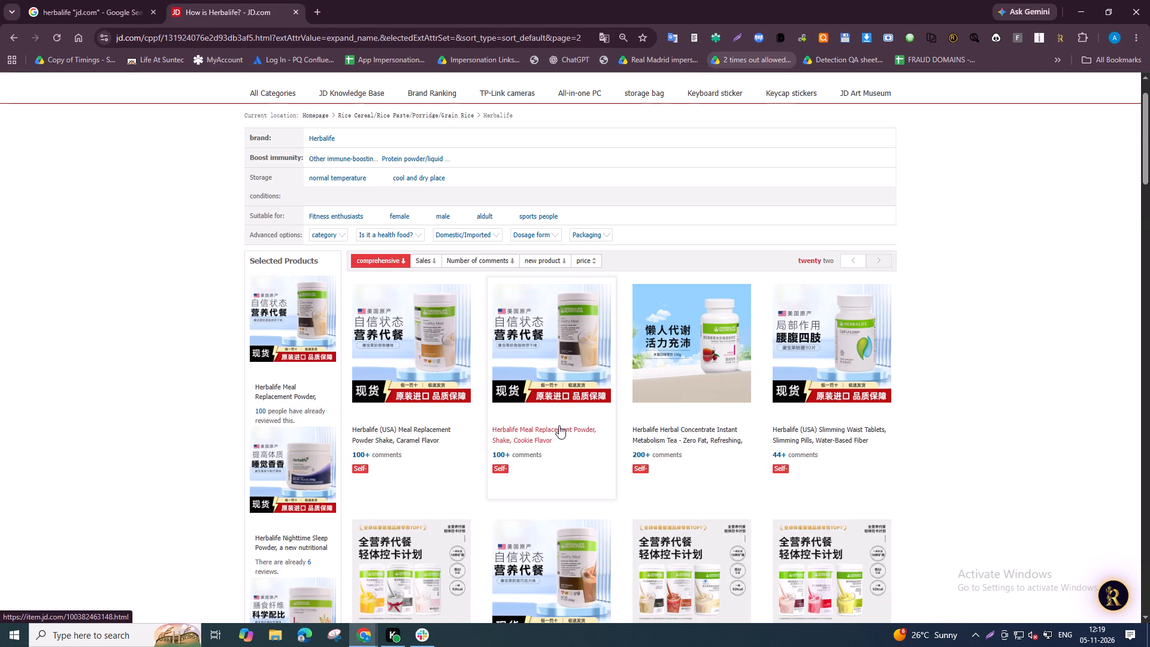
pyautogui.scroll(-15, 559, 425)
pyautogui.scroll(3, 558, 427)
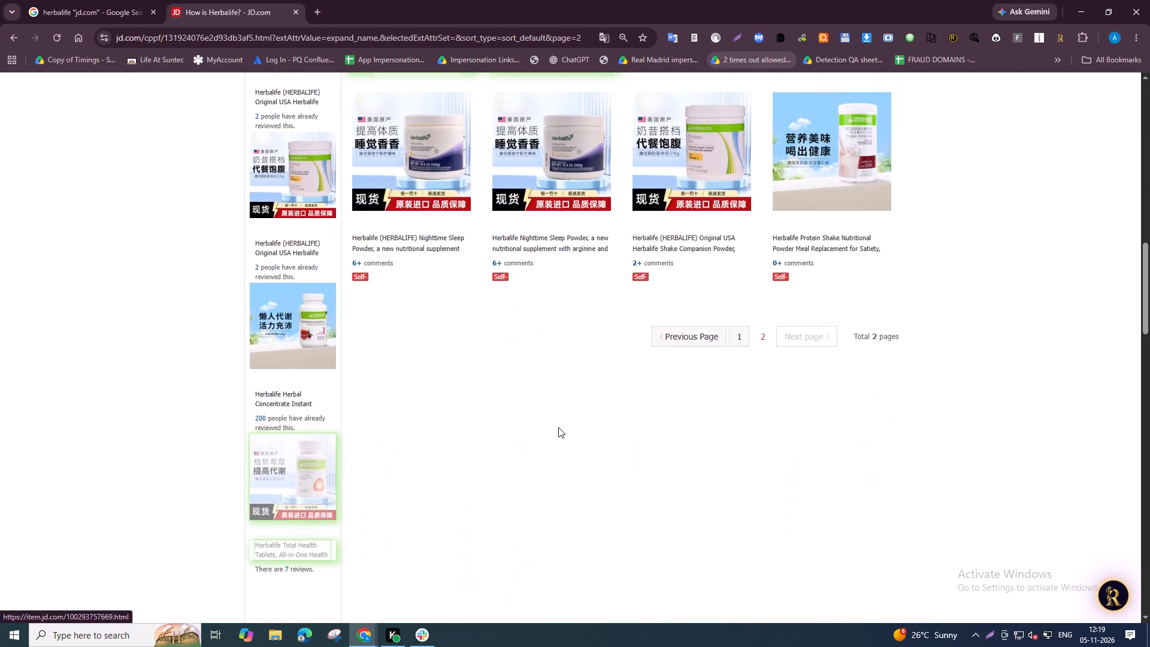
pyautogui.scroll(9, 558, 427)
# Back in the Red Points back office, clear the official images filter and select the Vitamins & Supplements image asset instead.
pyautogui.hotkey('alt', 'Tab')
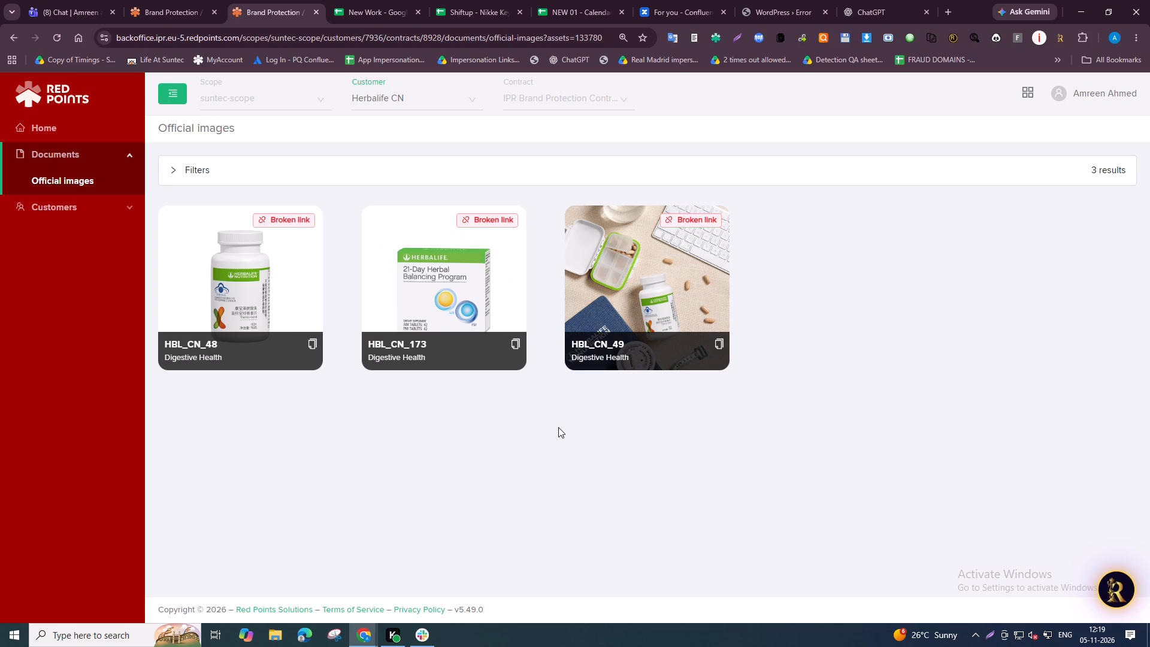
pyautogui.click(279, 169)
pyautogui.click(272, 258)
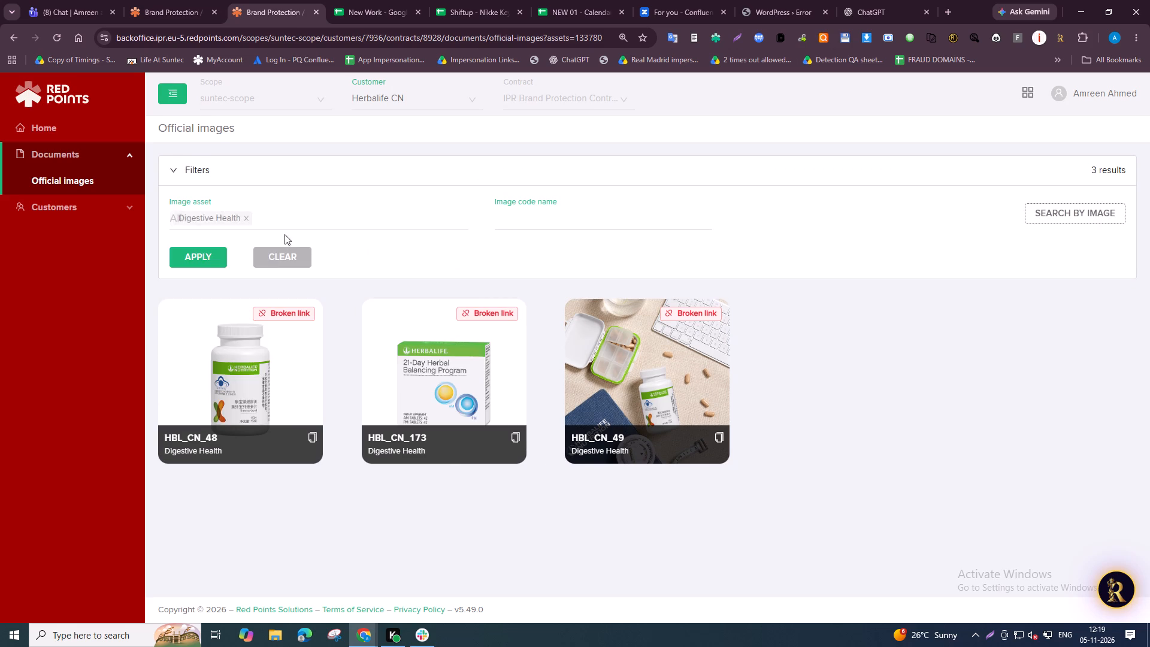
pyautogui.click(287, 219)
pyautogui.press('v')
pyautogui.click(262, 272)
pyautogui.click(526, 254)
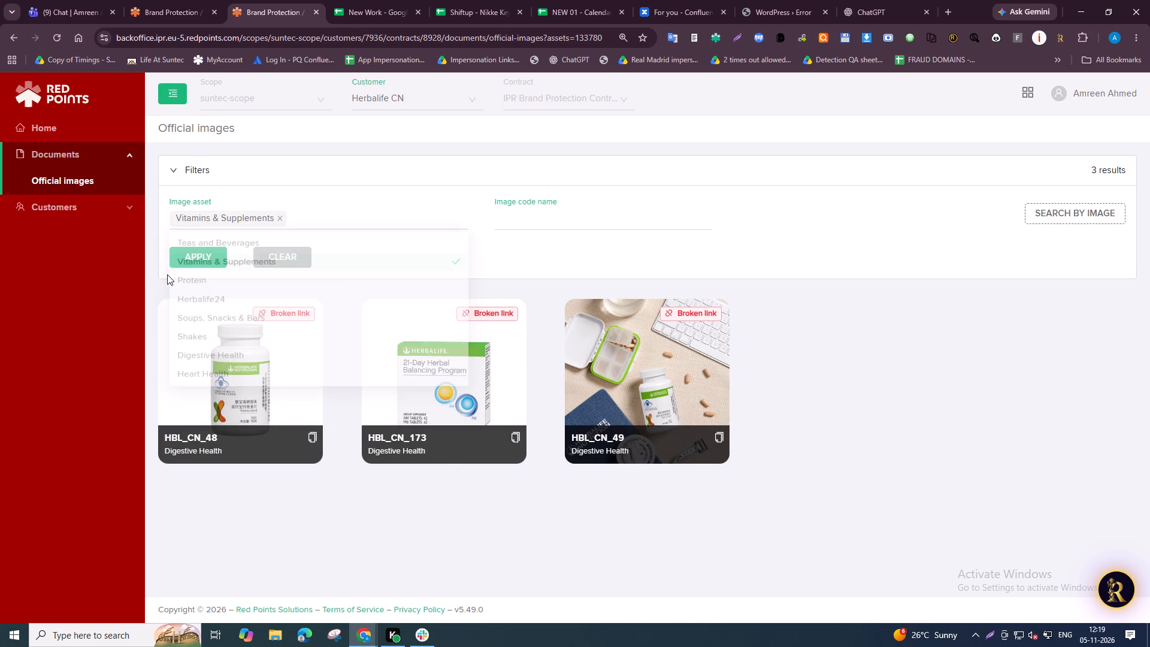
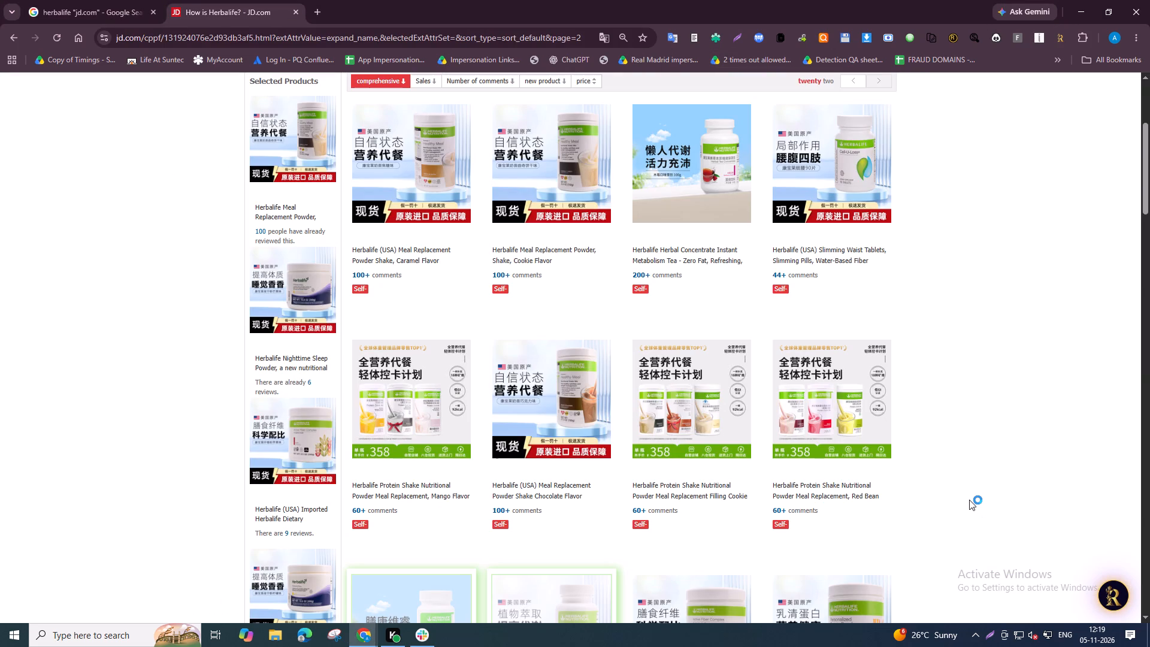
# Examine the Vitamins & Supplements official images in the Red Points back office to learn which products to look for.
pyautogui.hotkey('alt', 'Tab')
pyautogui.hotkey('alt', 'Tab')
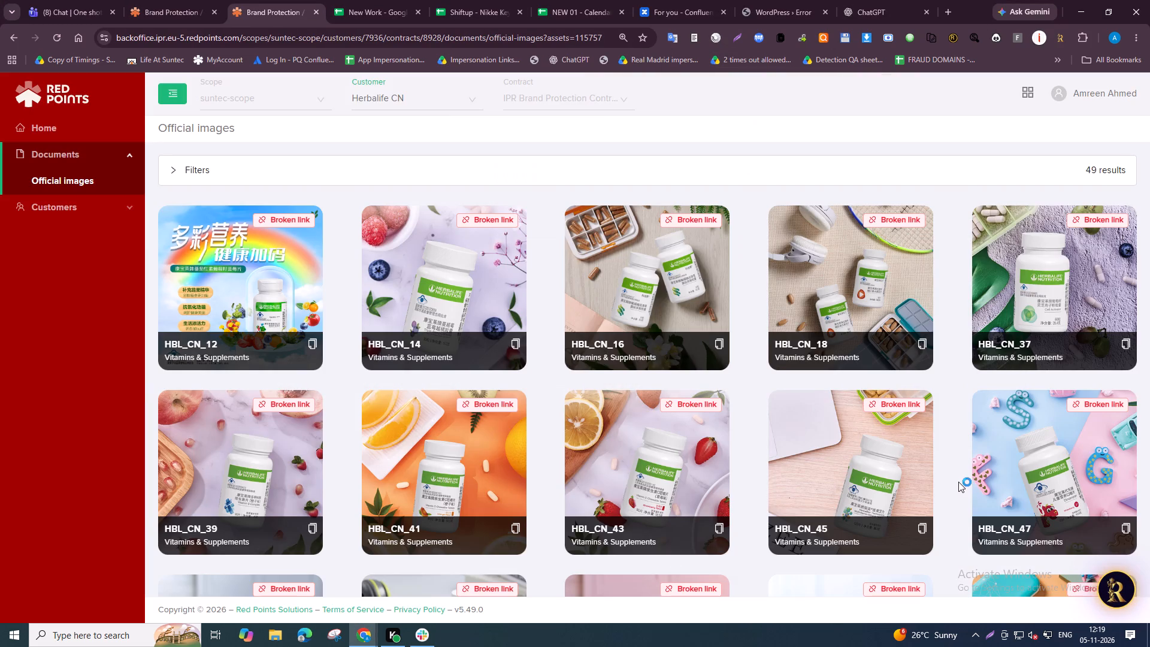
pyautogui.scroll(-6, 958, 482)
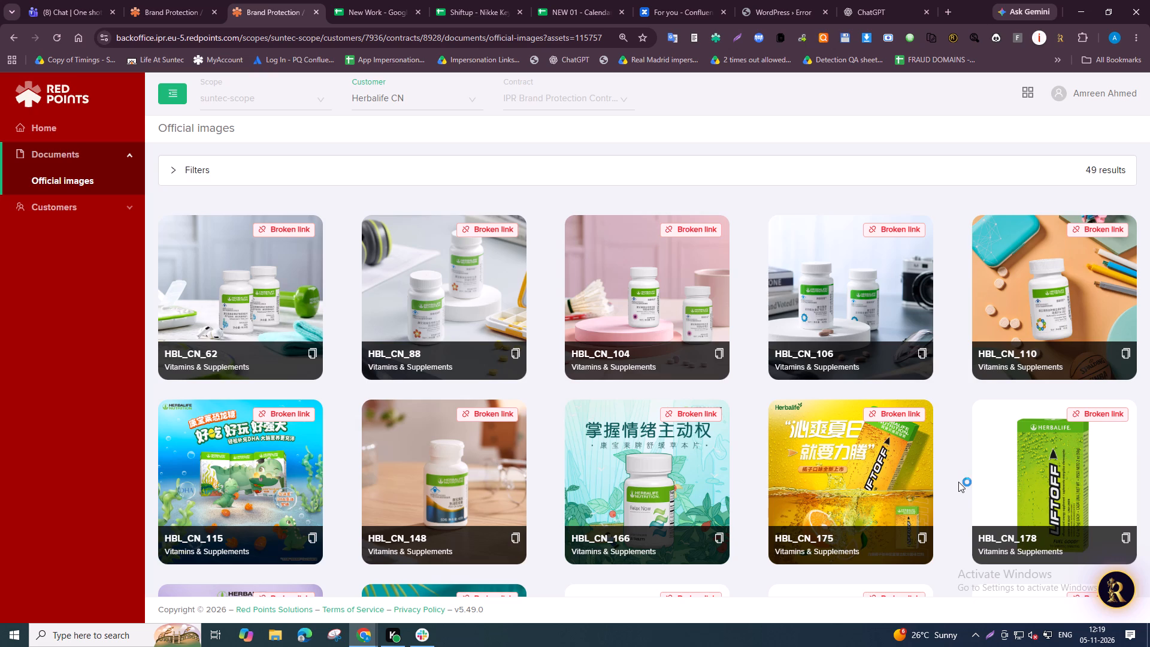
pyautogui.scroll(-7, 958, 482)
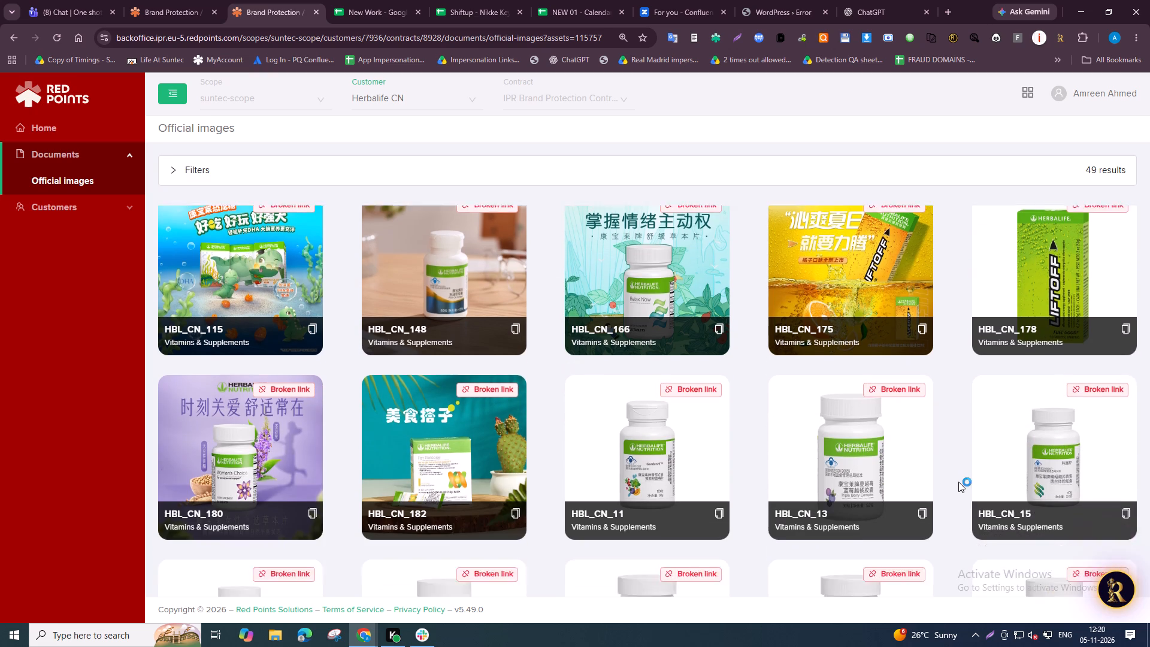
pyautogui.scroll(-5, 958, 482)
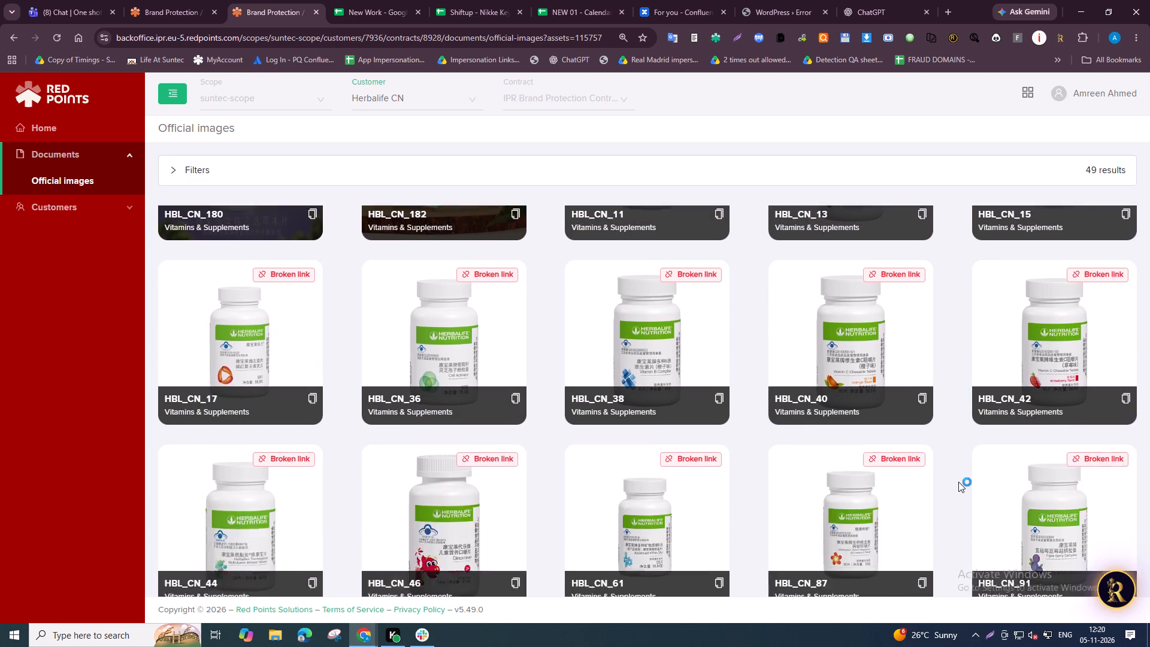
pyautogui.scroll(-6, 958, 482)
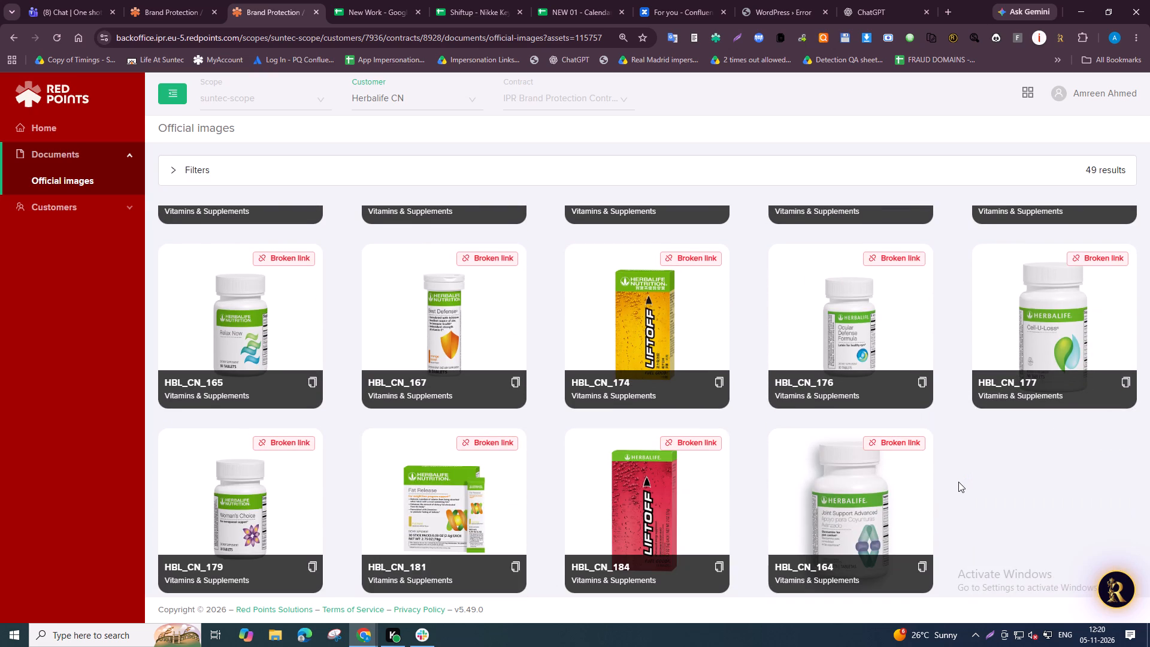
# Switch to the JD.com window and copy the link of the Herbalife (USA) Slimming Waist Tablets listing.
pyautogui.hotkey('alt', 'Tab')
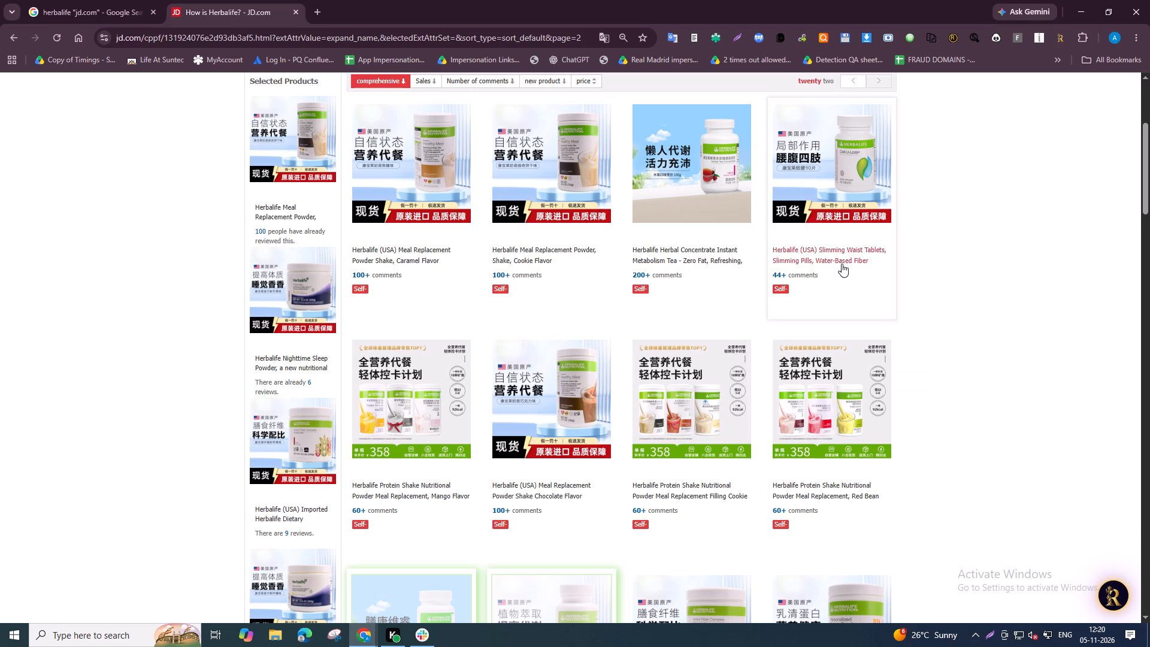
pyautogui.rightClick(850, 257)
pyautogui.click(892, 384)
# In the Red Points New Incident form, clear the previous links and save the copied JD.com link under the Vitamins & Supplements asset.
pyautogui.hotkey('alt', 'Tab')
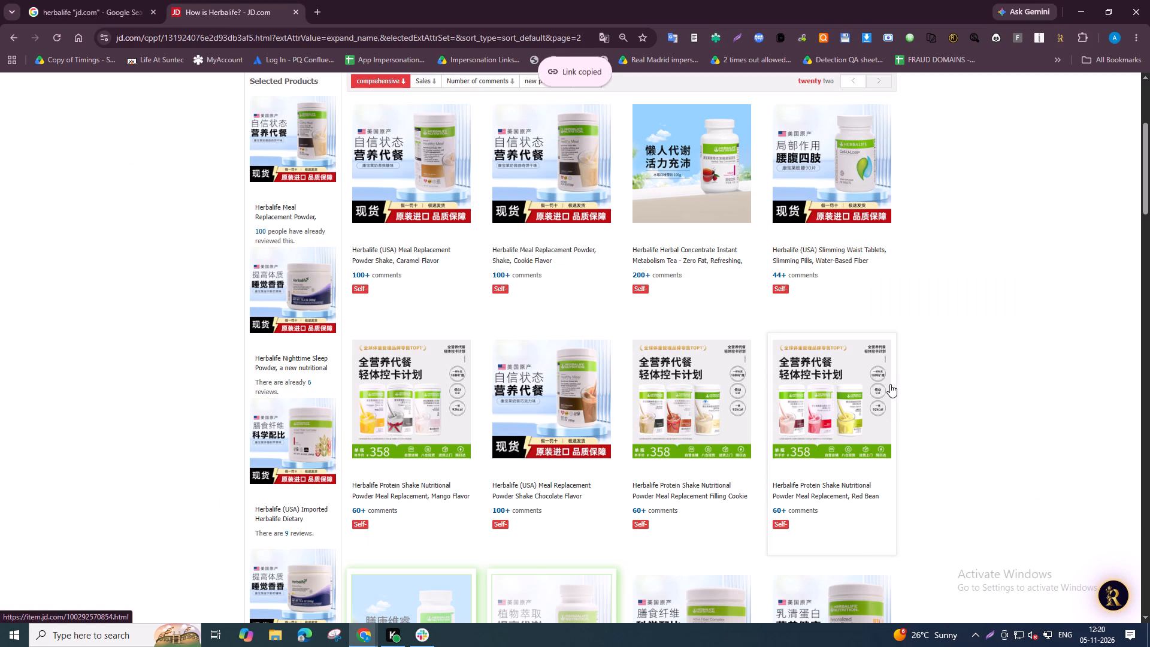
pyautogui.click(178, 0)
pyautogui.click(296, 317)
pyautogui.click(262, 182)
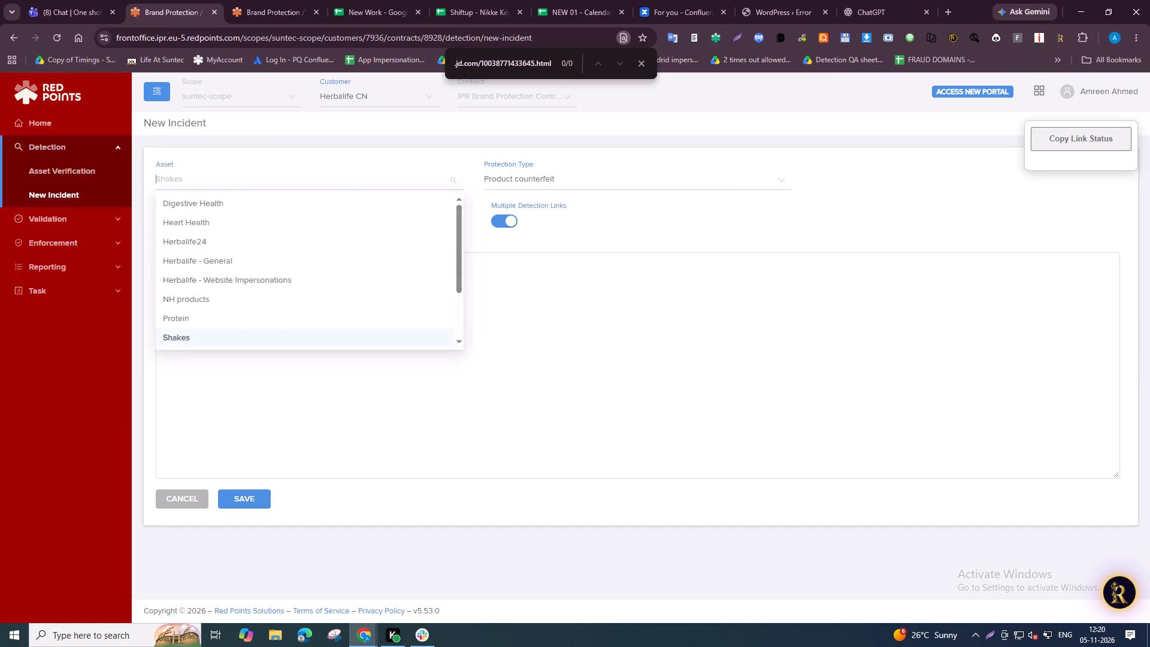
pyautogui.press('v')
pyautogui.click(244, 242)
pyautogui.click(250, 311)
pyautogui.hotkey('ctrl', 'v')
pyautogui.click(261, 486)
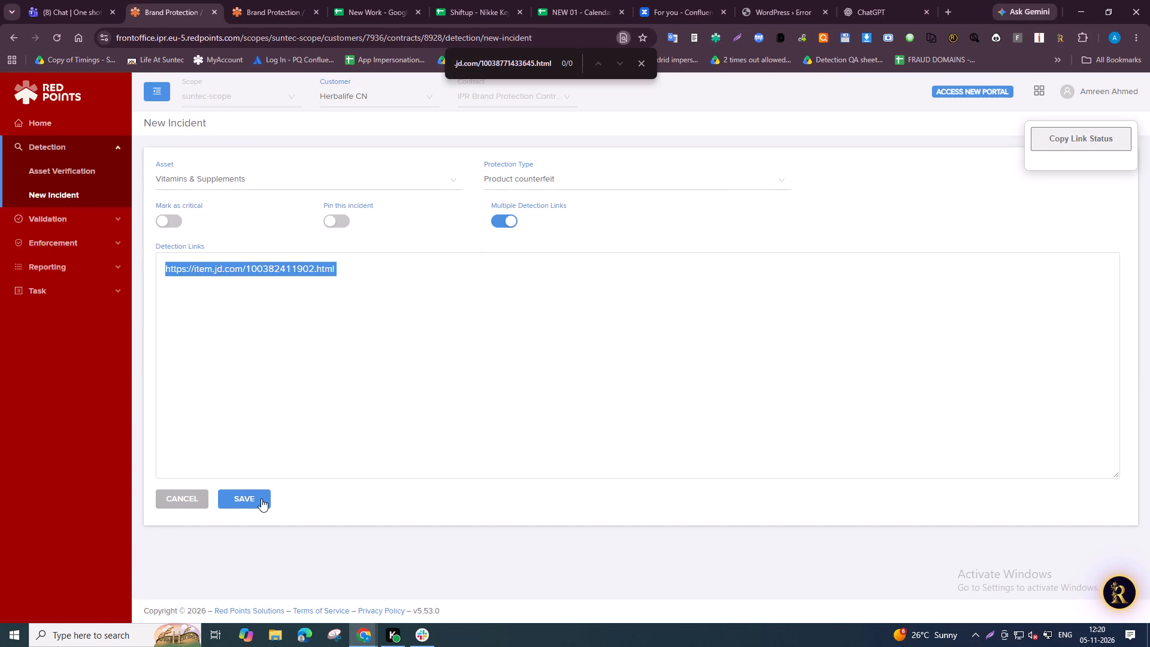
pyautogui.click(261, 499)
# Copy the link status of the newly submitted Vitamins & Supplements incident.
pyautogui.moveTo(709, 493); pyautogui.dragTo(712, 486)
pyautogui.click(1069, 146)
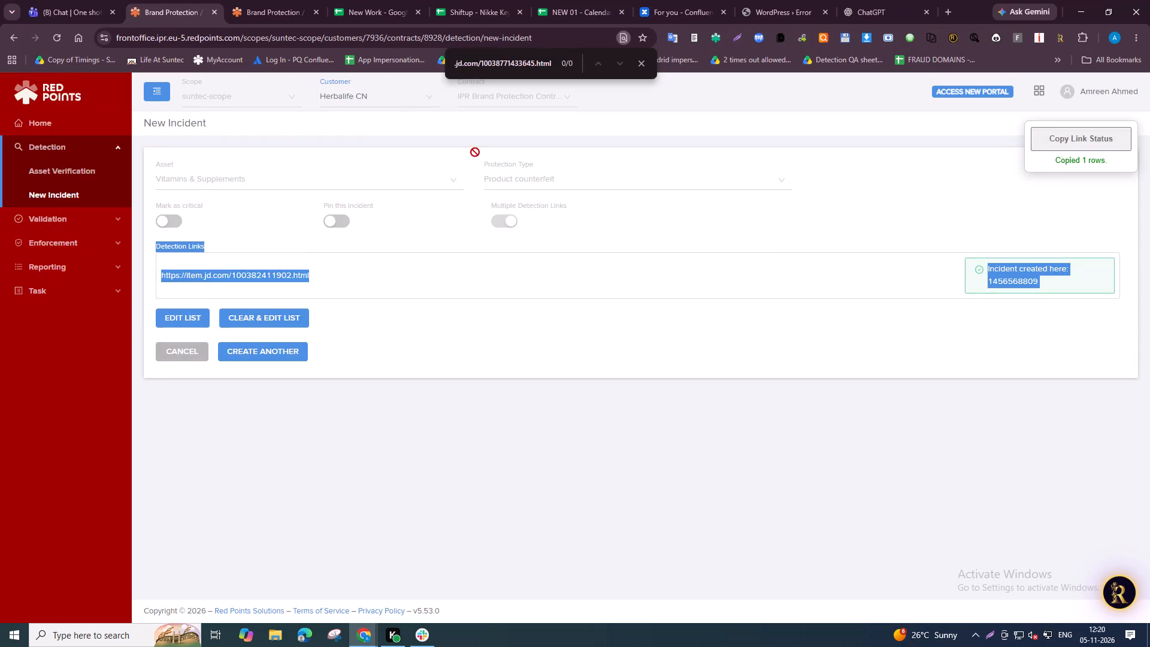
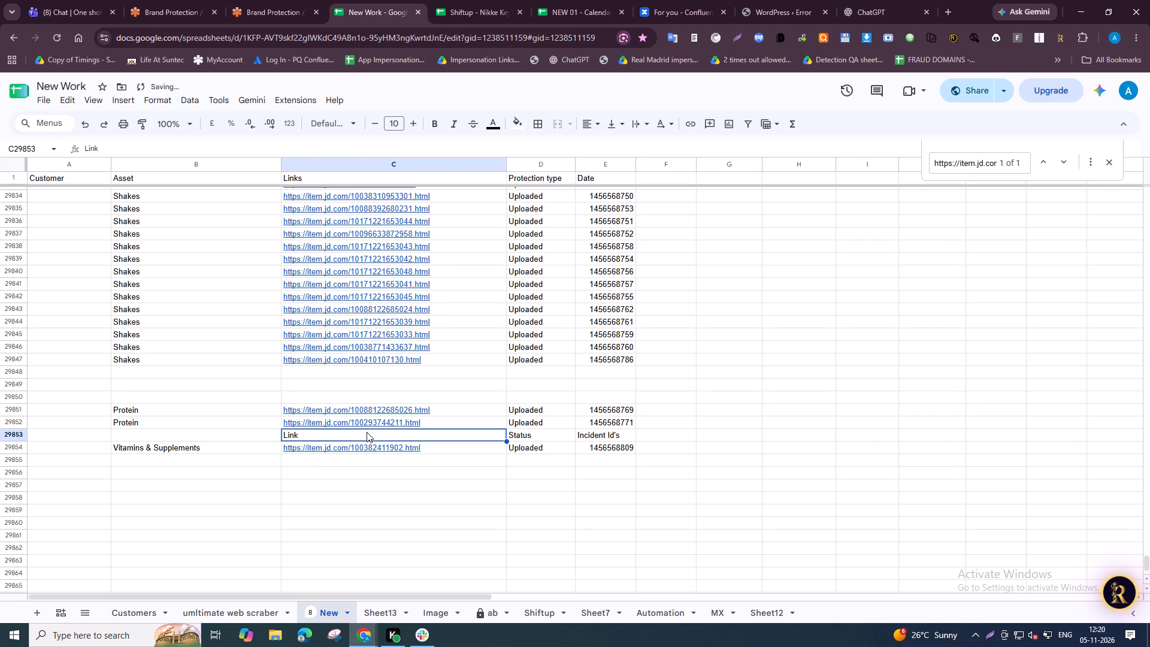
# Delete the pasted Link, Status and Incident Id's header row above the Vitamins & Supplements entry in New Work.
pyautogui.hotkey('ctrl', 'shift', 'Right')
pyautogui.press('Delete')
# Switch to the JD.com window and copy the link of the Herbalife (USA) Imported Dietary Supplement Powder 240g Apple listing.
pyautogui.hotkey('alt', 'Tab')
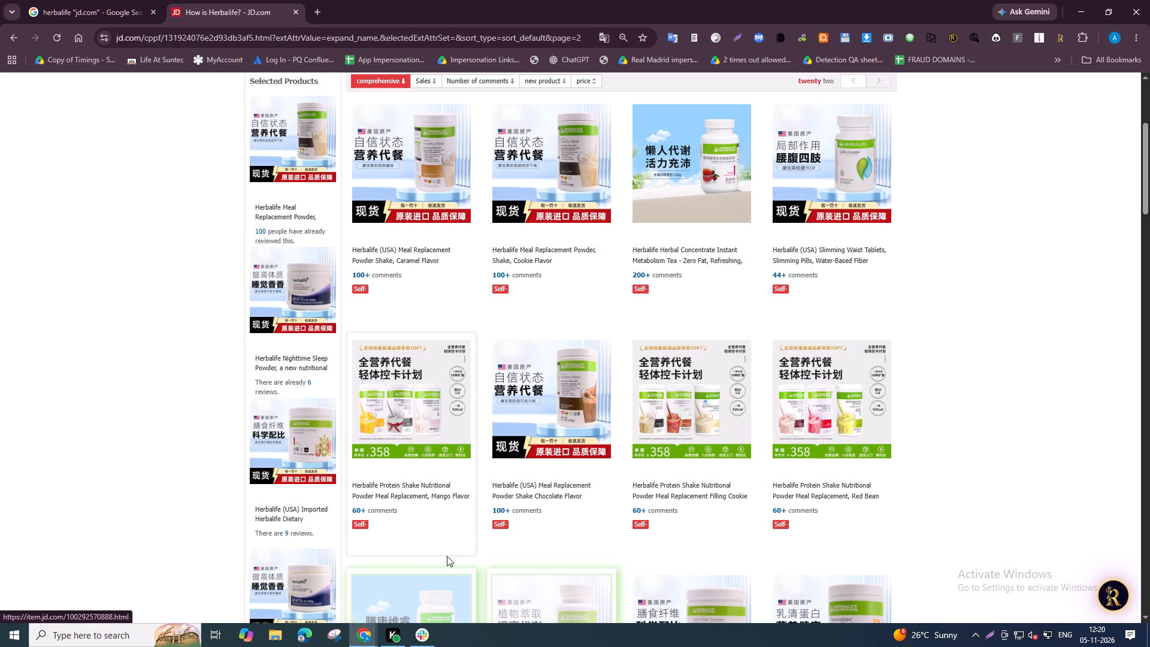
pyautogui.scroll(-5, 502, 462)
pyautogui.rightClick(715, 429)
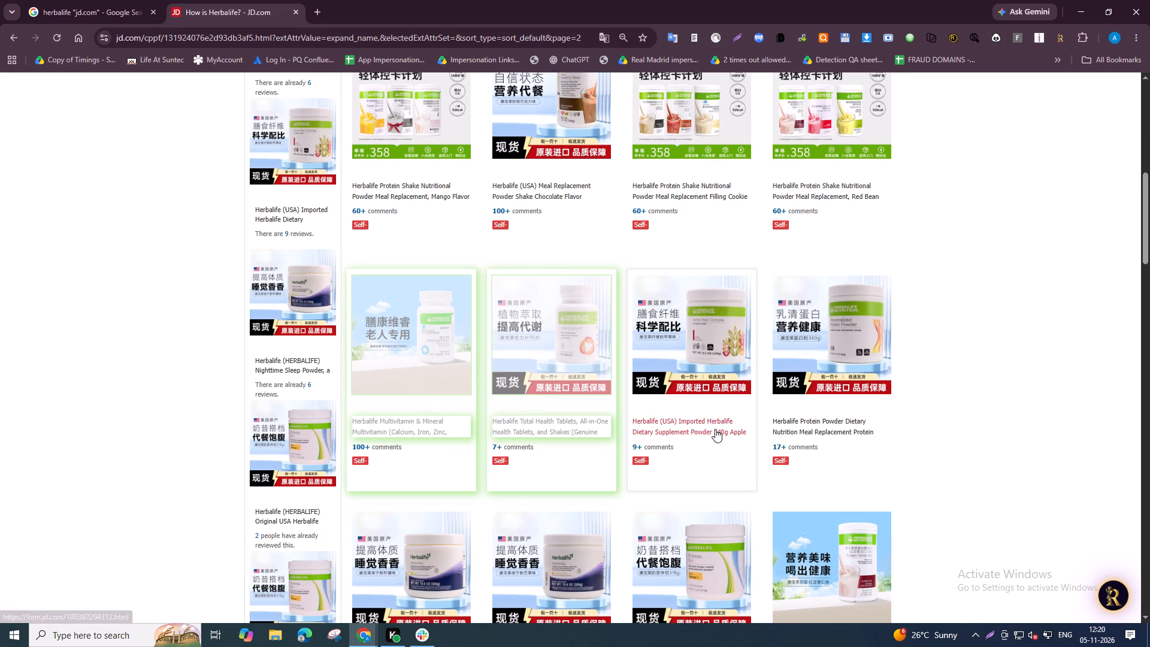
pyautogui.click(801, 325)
# Examine the Vitamins & Supplements official images in the Red Points back office and compare them with the JD.com listings.
pyautogui.hotkey('alt', 'Tab')
pyautogui.click(279, 0)
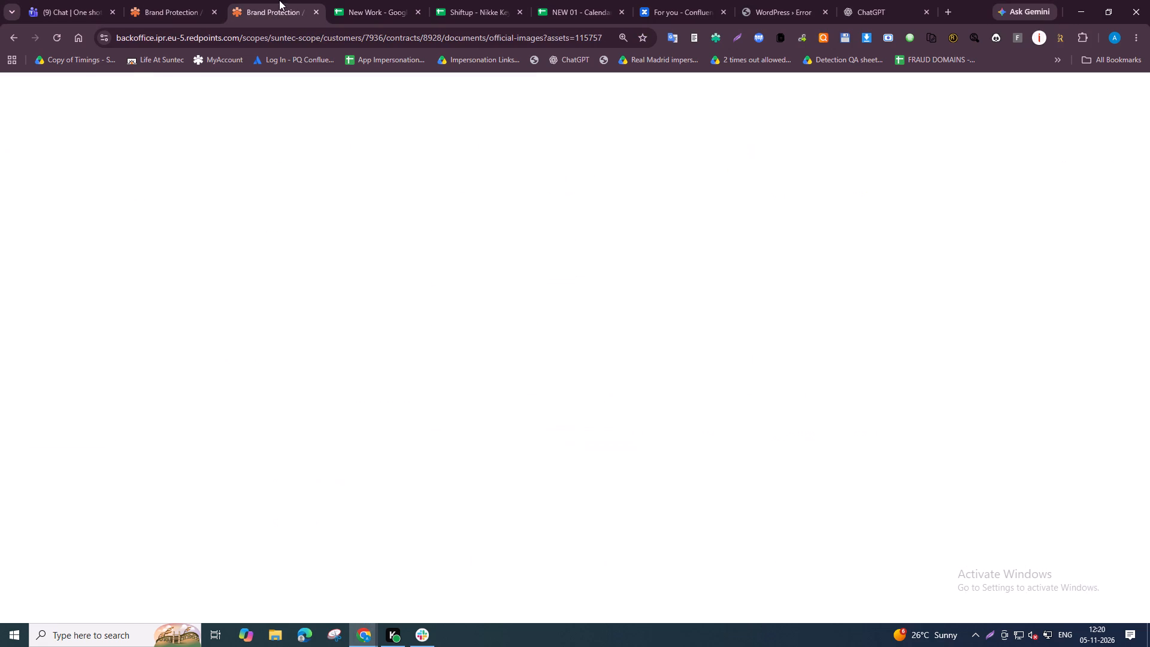
pyautogui.scroll(-6, 507, 418)
pyautogui.scroll(6, 507, 418)
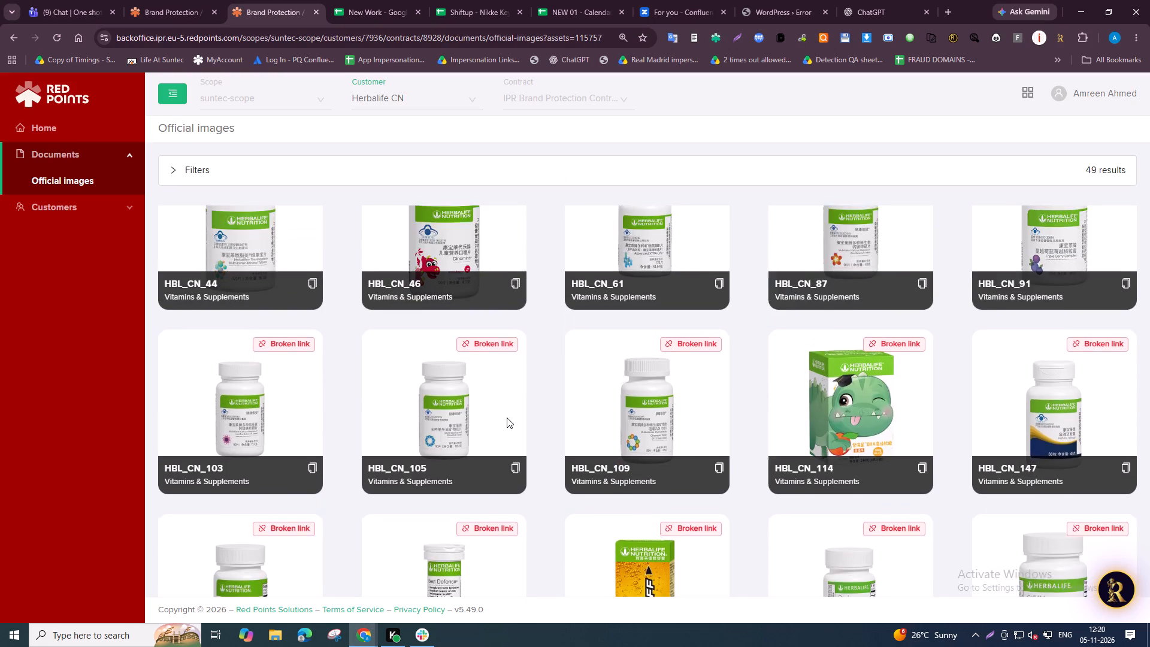
pyautogui.scroll(9, 507, 418)
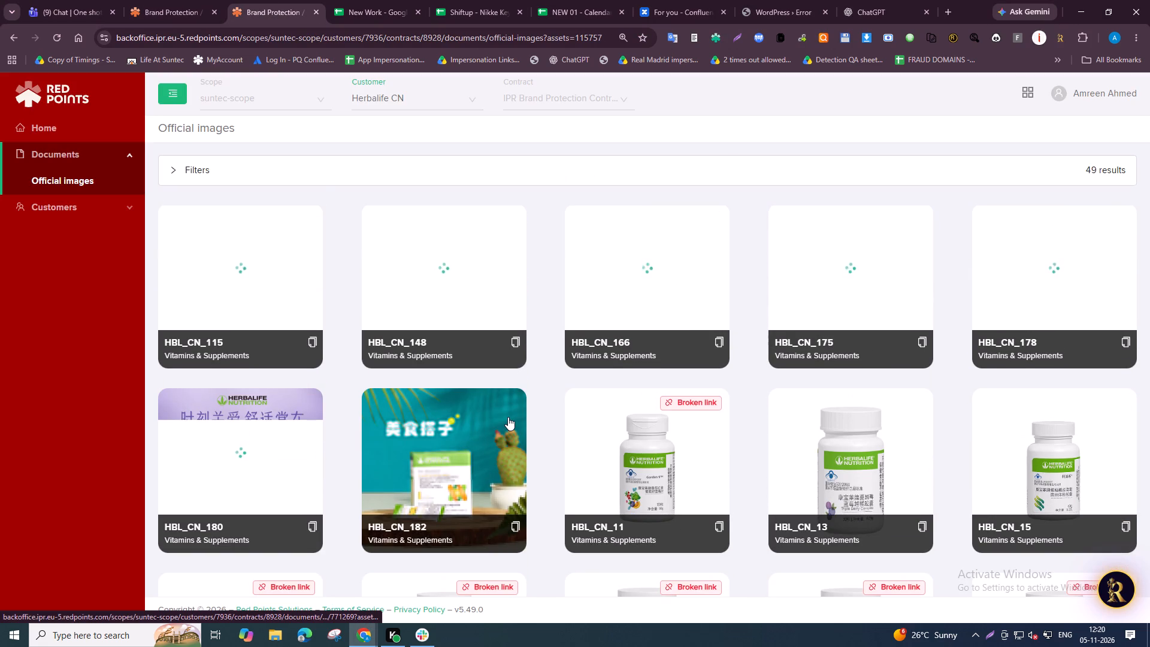
pyautogui.scroll(3, 511, 416)
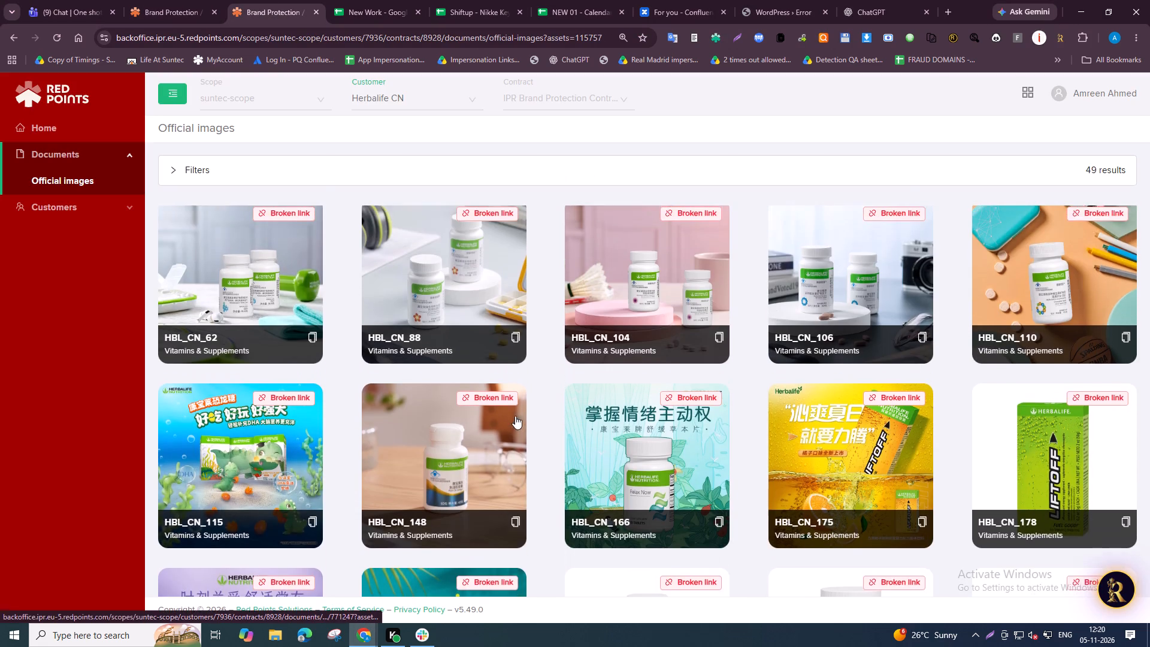
pyautogui.scroll(12, 515, 416)
pyautogui.scroll(-2, 516, 415)
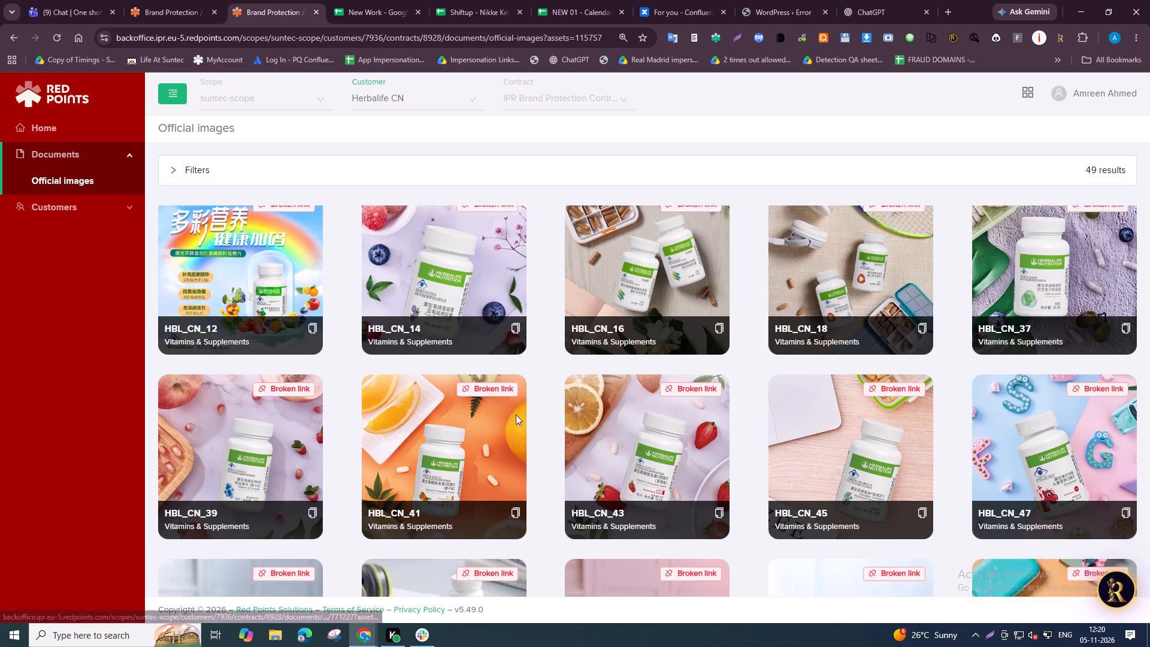
pyautogui.scroll(-19, 516, 415)
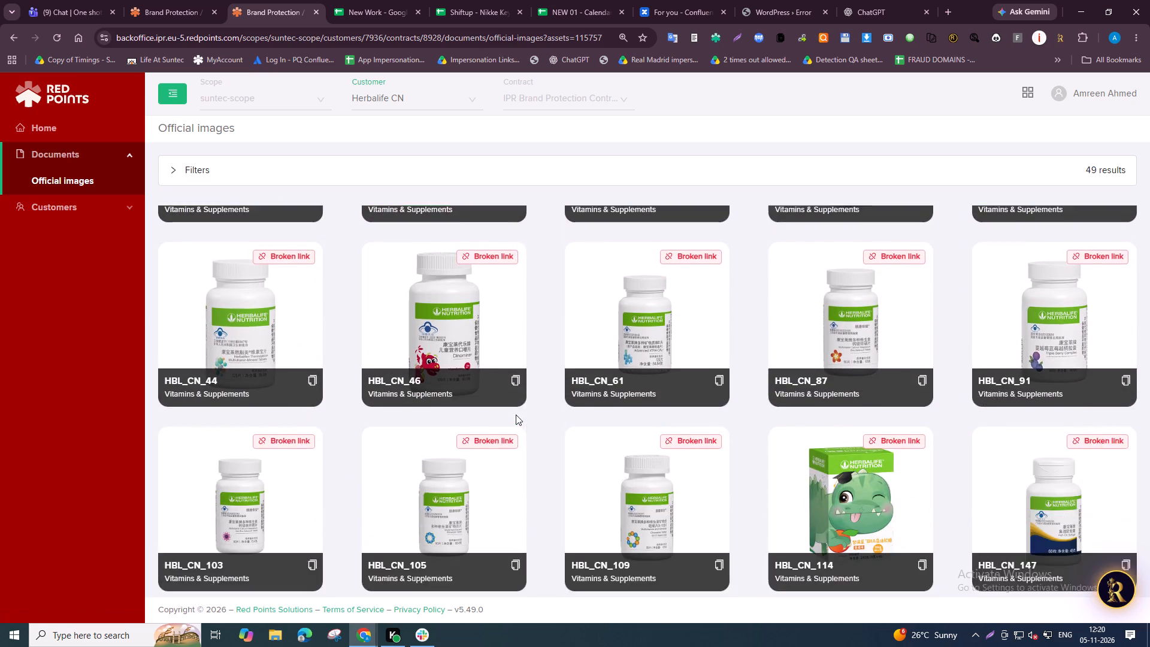
pyautogui.scroll(-7, 516, 415)
pyautogui.hotkey('alt', 'Tab')
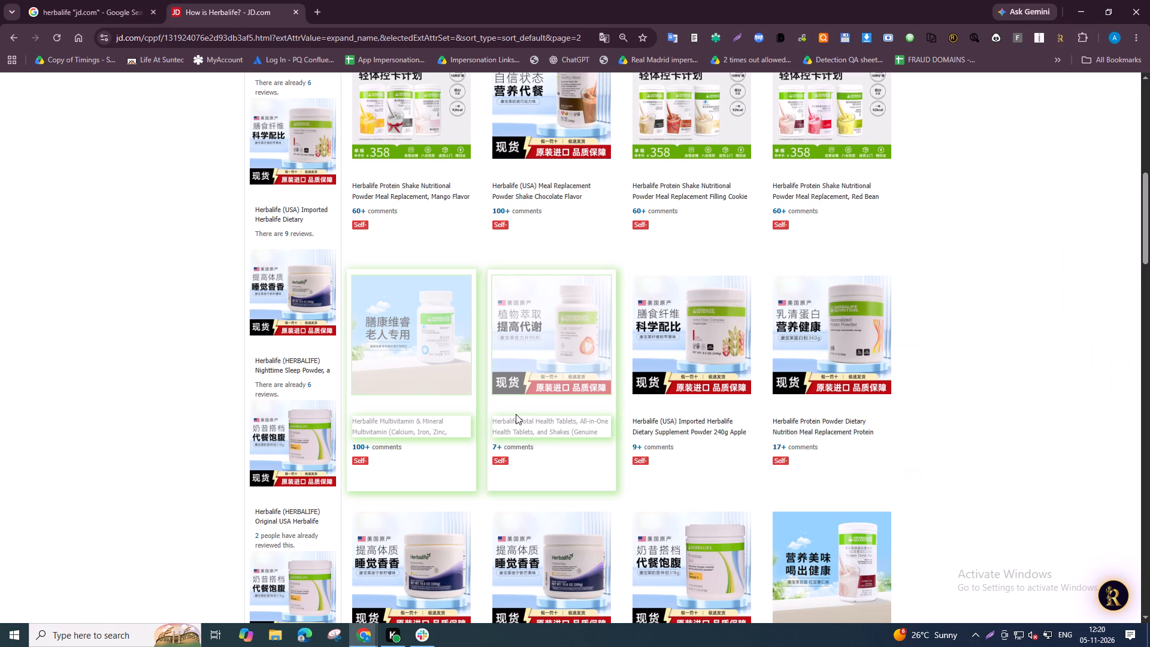
pyautogui.scroll(-5, 583, 422)
pyautogui.hotkey('alt', 'Tab')
pyautogui.scroll(-5, 585, 425)
pyautogui.scroll(2, 585, 425)
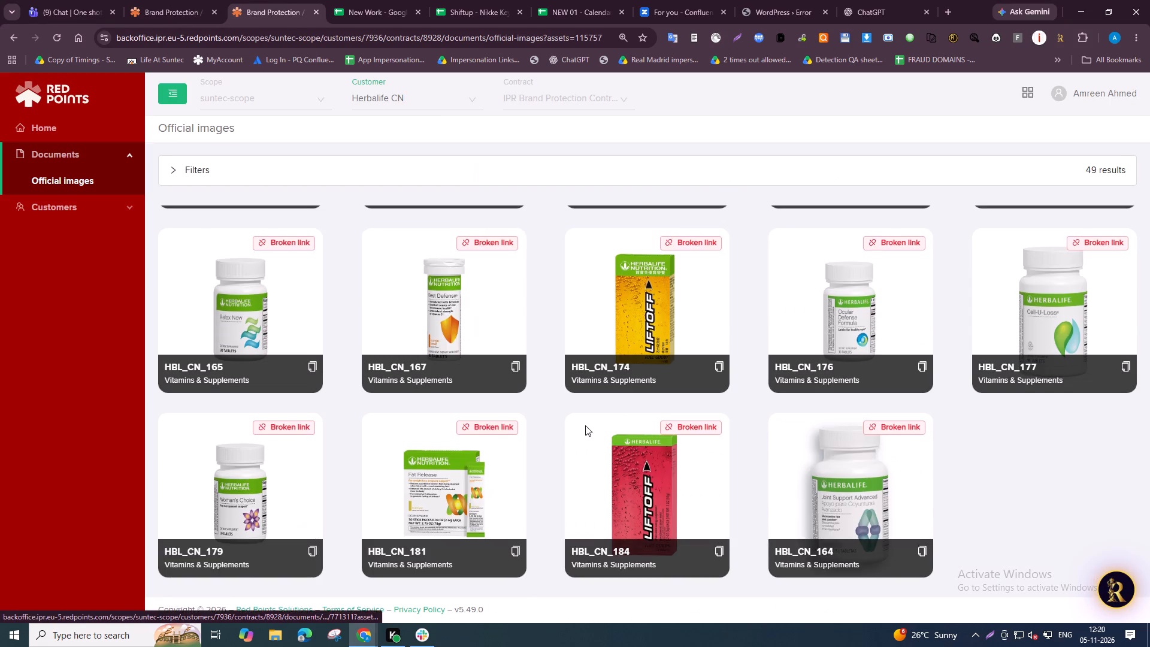
pyautogui.scroll(6, 585, 425)
pyautogui.scroll(-4, 585, 425)
pyautogui.scroll(9, 585, 427)
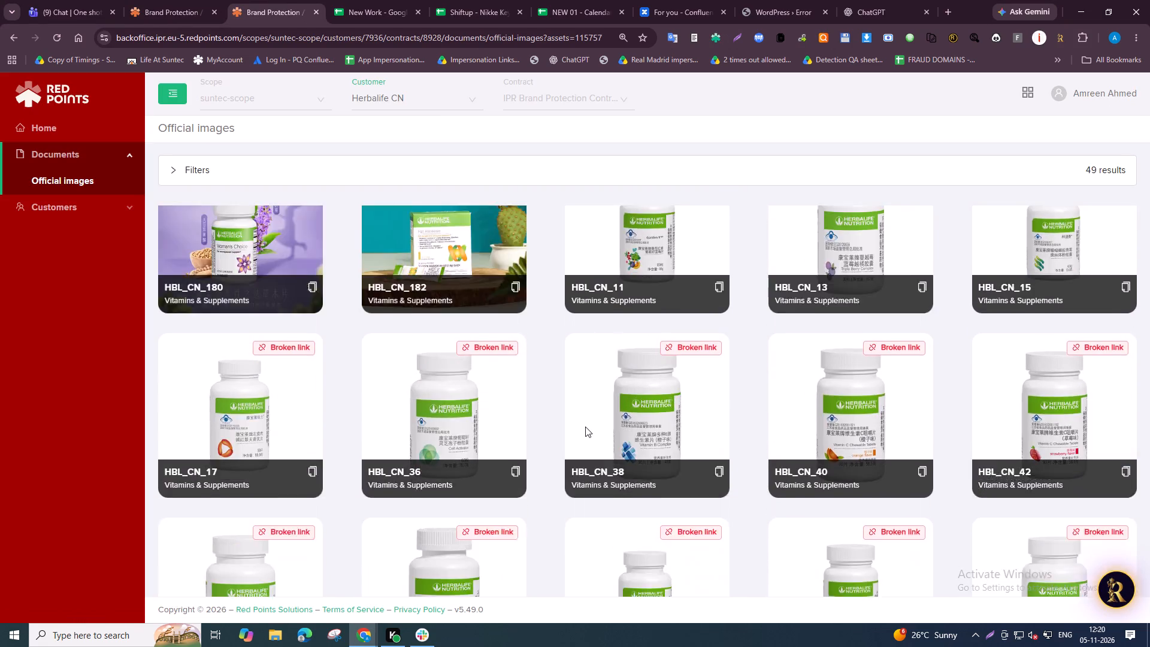
pyautogui.scroll(17, 585, 427)
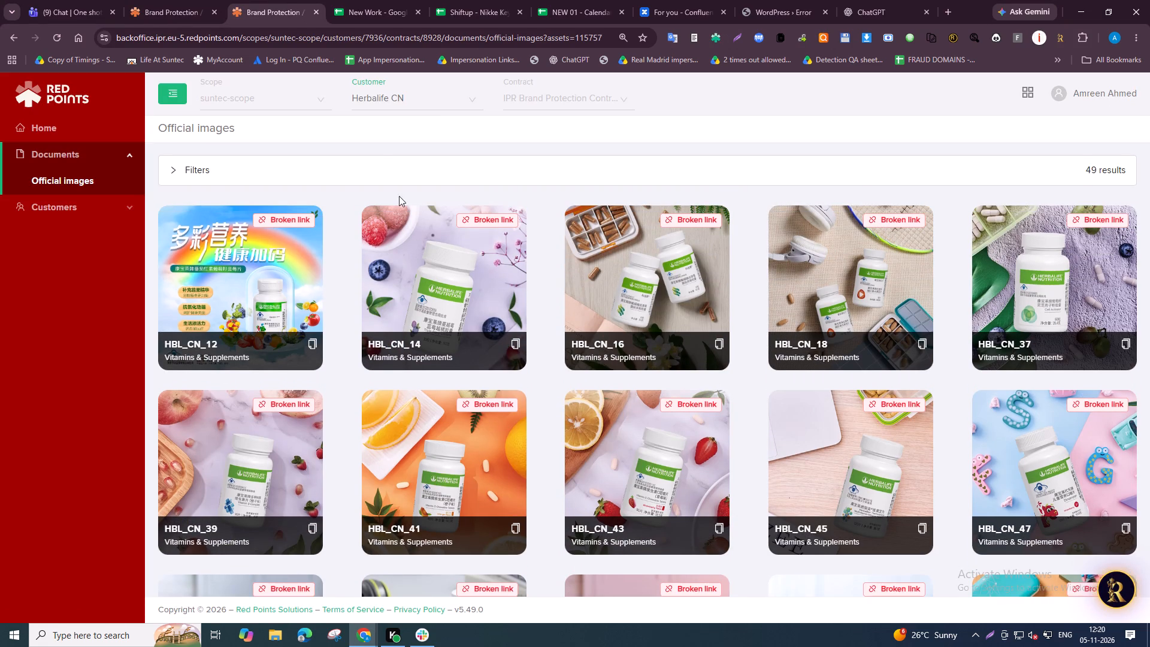
# Filter the official images by the Heart Health asset.
pyautogui.click(381, 162)
pyautogui.click(309, 255)
pyautogui.click(311, 222)
pyautogui.write('he')
pyautogui.press('a')
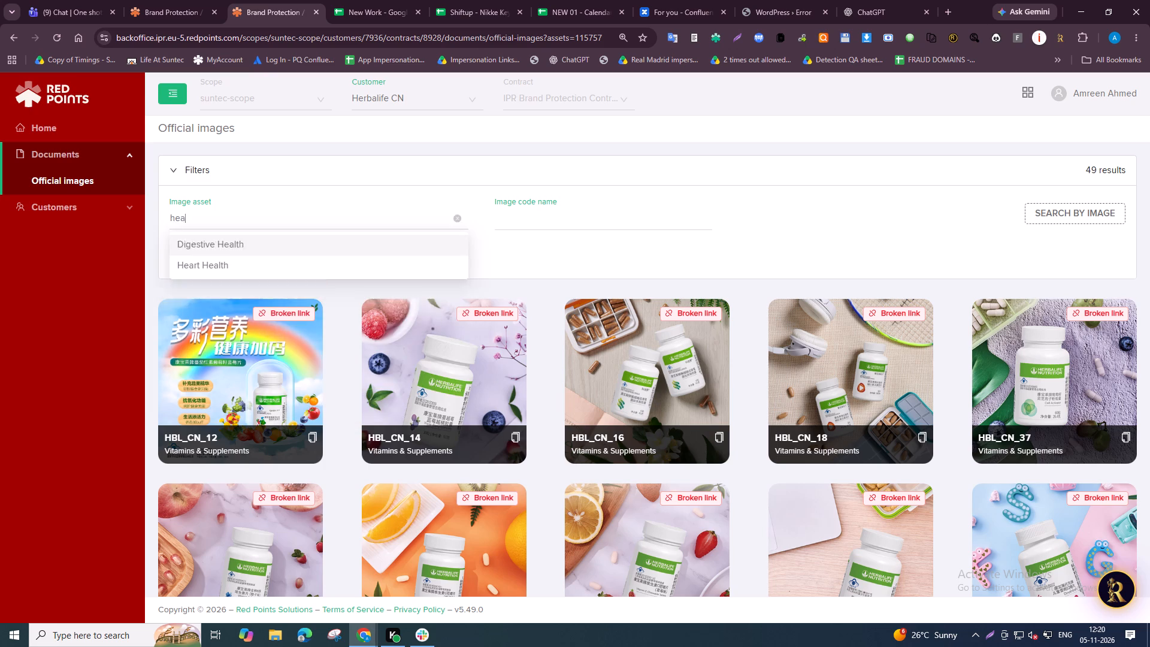
pyautogui.press('r')
pyautogui.click(298, 246)
pyautogui.click(586, 250)
pyautogui.click(211, 247)
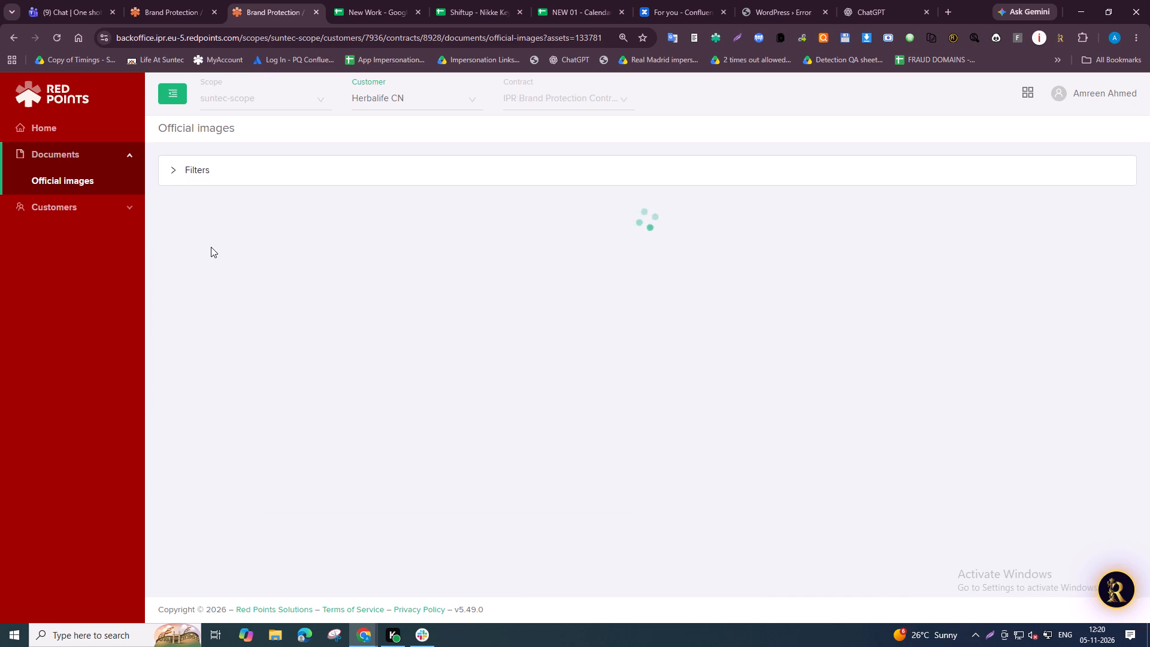
# Switch to the JD.com window and copy the link of the first Herbalife Nighttime Sleep Powder listing.
pyautogui.hotkey('alt', 'Tab')
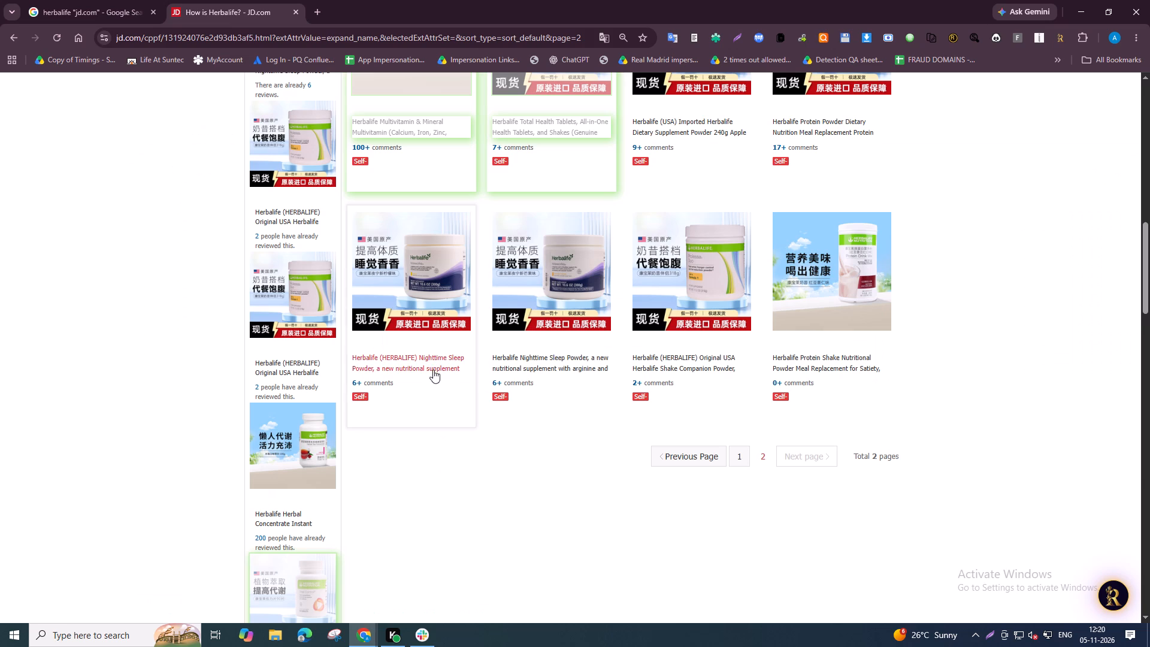
pyautogui.rightClick(433, 362)
pyautogui.click(480, 492)
# In the Red Points New Incident form, clear the previous links, set the asset to Heart Health and enter the copied JD.com link.
pyautogui.hotkey('alt', 'Tab')
pyautogui.click(205, 0)
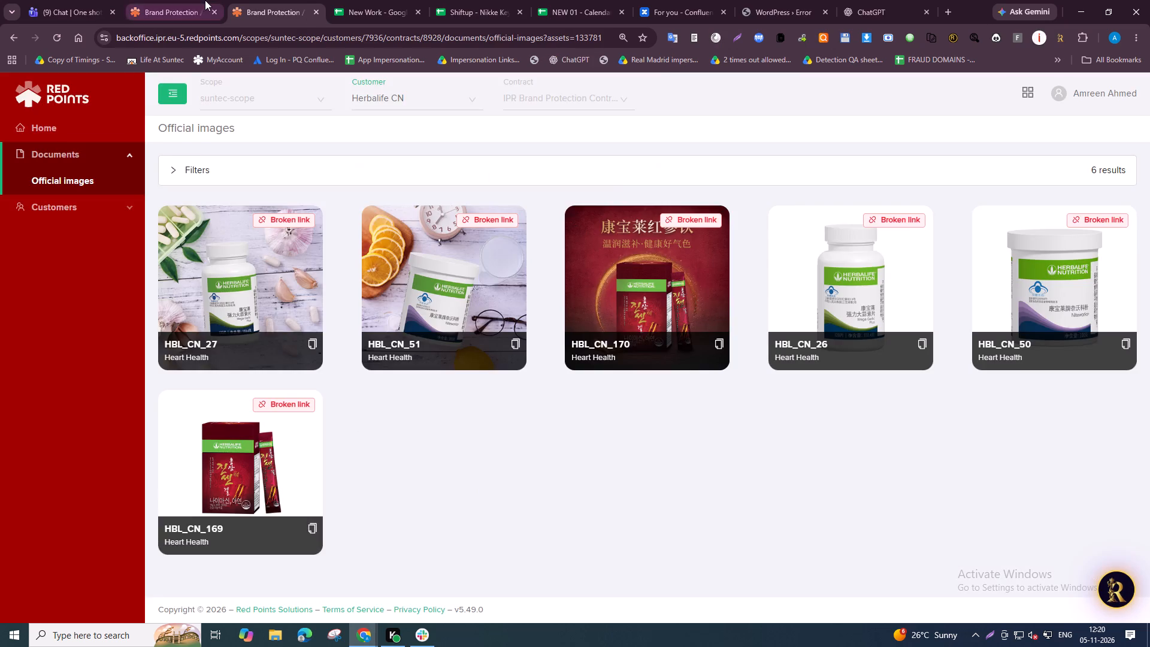
pyautogui.click(305, 307)
pyautogui.click(263, 321)
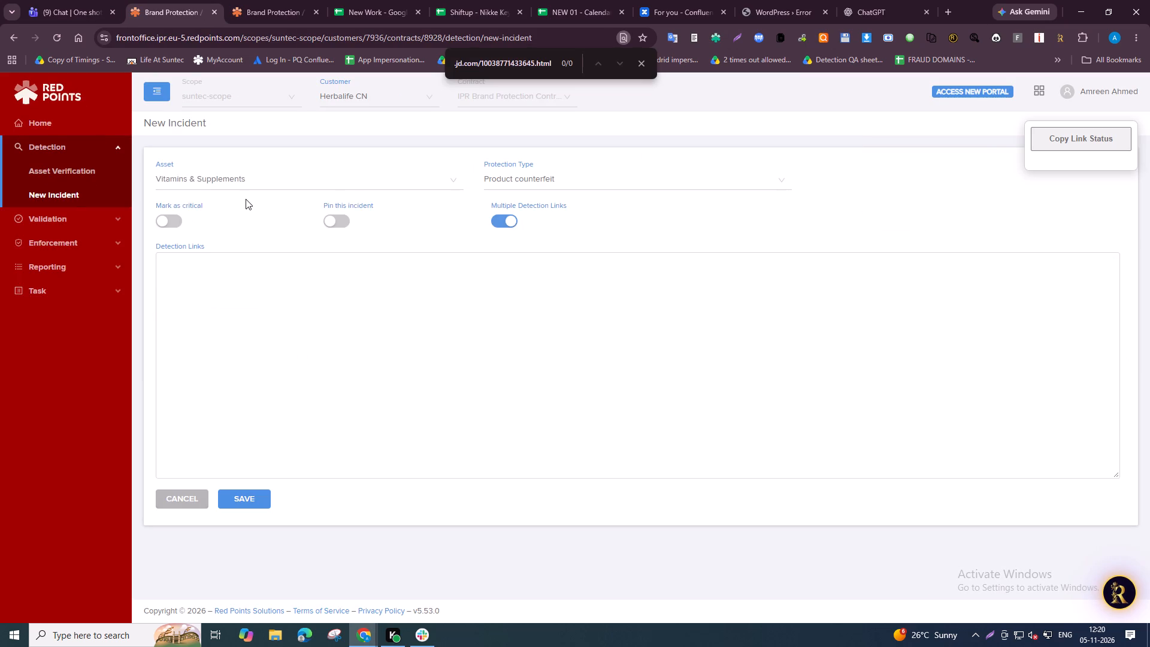
pyautogui.click(244, 183)
pyautogui.press('h')
pyautogui.press('e')
pyautogui.press('a')
pyautogui.press('r')
pyautogui.click(233, 206)
pyautogui.click(249, 294)
pyautogui.hotkey('ctrl', 'v')
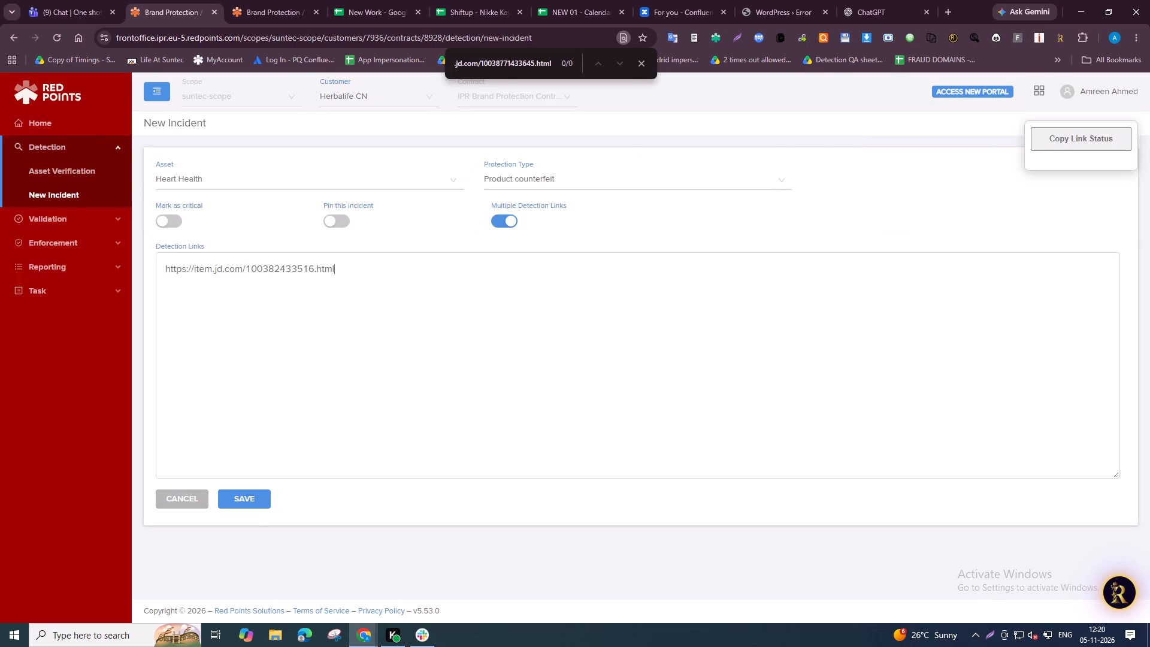
# Add the second Herbalife Nighttime Sleep Powder listing's link from JD.com to the Heart Health incident links and save them.
pyautogui.hotkey('alt', 'Tab')
pyautogui.rightClick(545, 360)
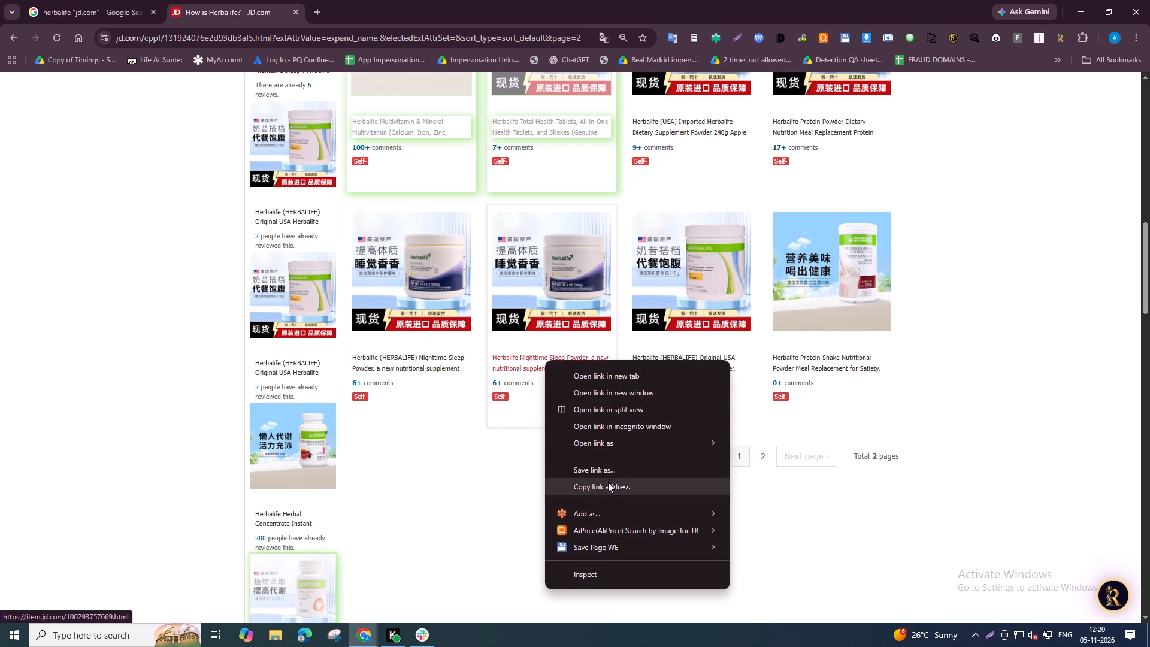
pyautogui.click(608, 486)
pyautogui.hotkey('alt', 'Tab')
pyautogui.press('Return')
pyautogui.hotkey('ctrl', 'v')
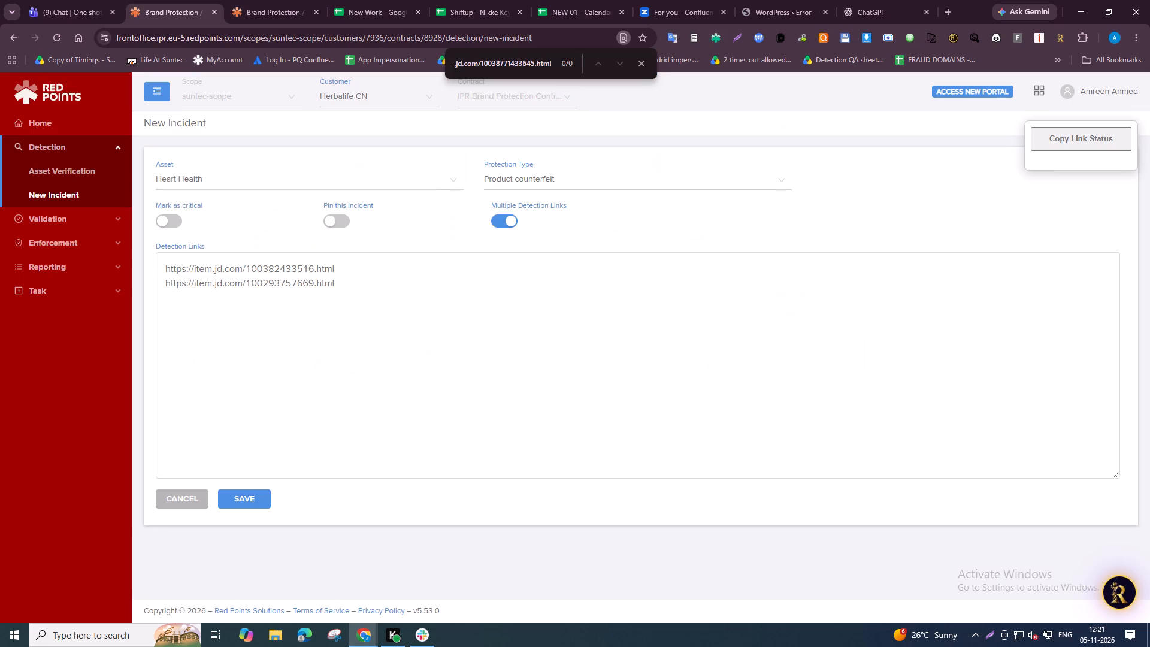
pyautogui.click(252, 492)
# Copy the link status of the new Heart Health incidents and paste it below the Vitamins & Supplements entry in New Work.
pyautogui.click(1046, 141)
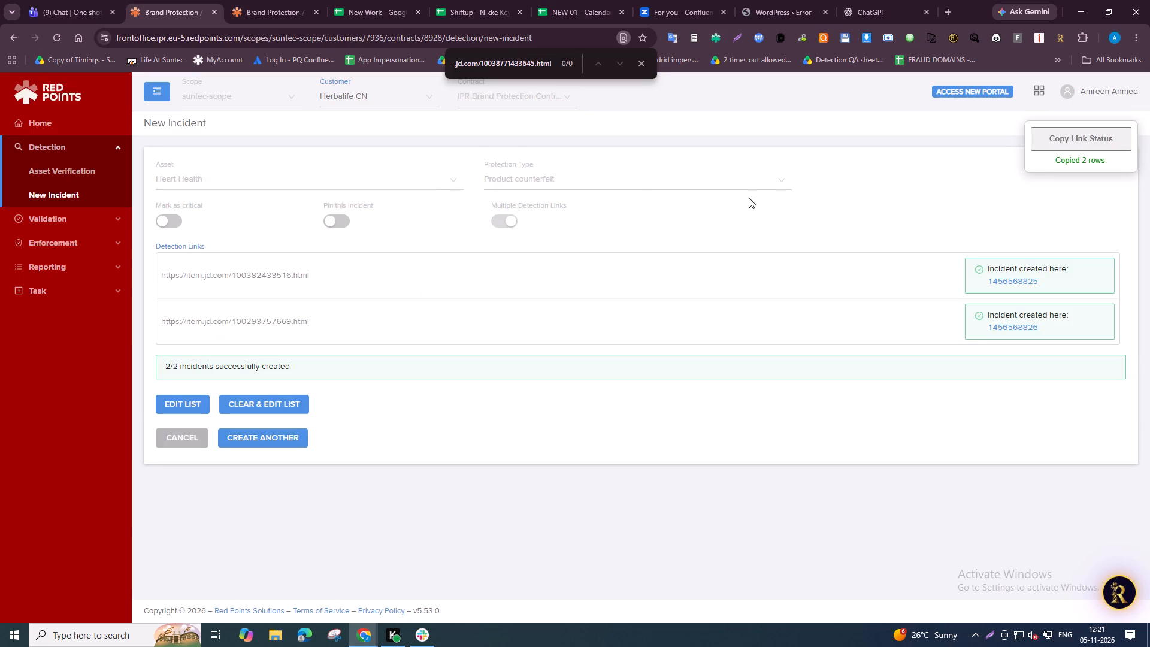
pyautogui.click(375, 0)
pyautogui.click(436, 485)
pyautogui.hotkey('ctrl', 'v')
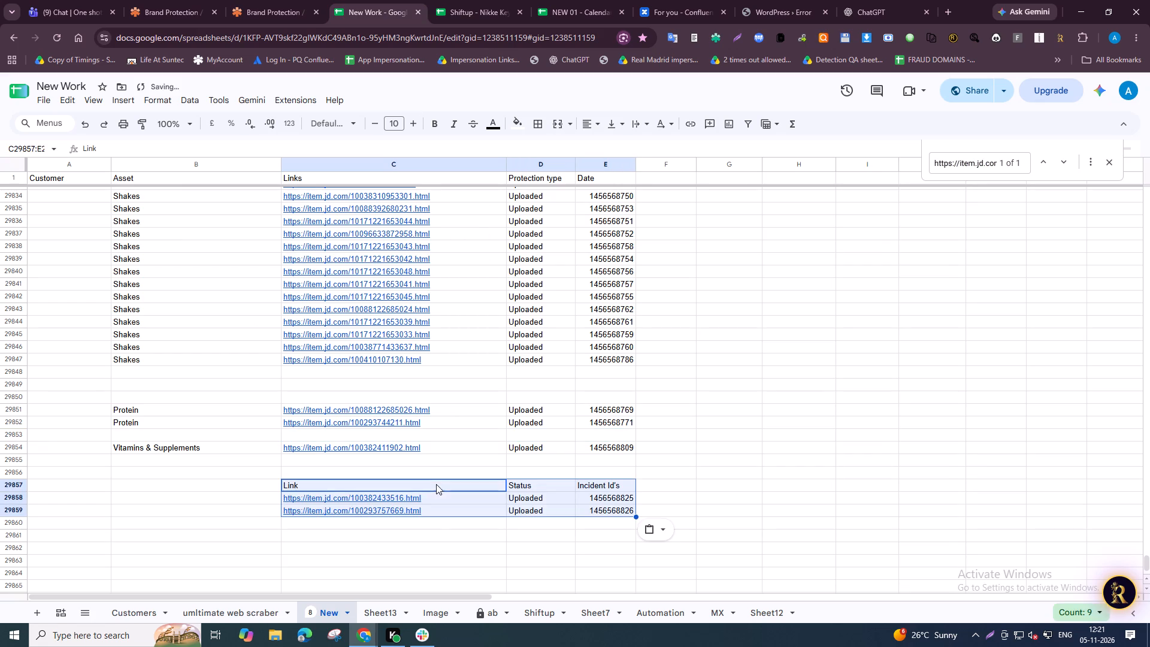
# Copy the asset name from the incident form and fill Heart Health into the Asset column for both new rows.
pyautogui.click(180, 0)
pyautogui.keyDown('alt'); pyautogui.click(258, 185); pyautogui.keyUp('alt')
pyautogui.click(361, 0)
pyautogui.click(270, 497)
pyautogui.hotkey('ctrl', 'v')
pyautogui.press('Down')
pyautogui.hotkey('ctrl', 'd')
# Move the two Heart Health rows up so they sit directly below the Vitamins & Supplements row.
pyautogui.hotkey('shift', 'Right')
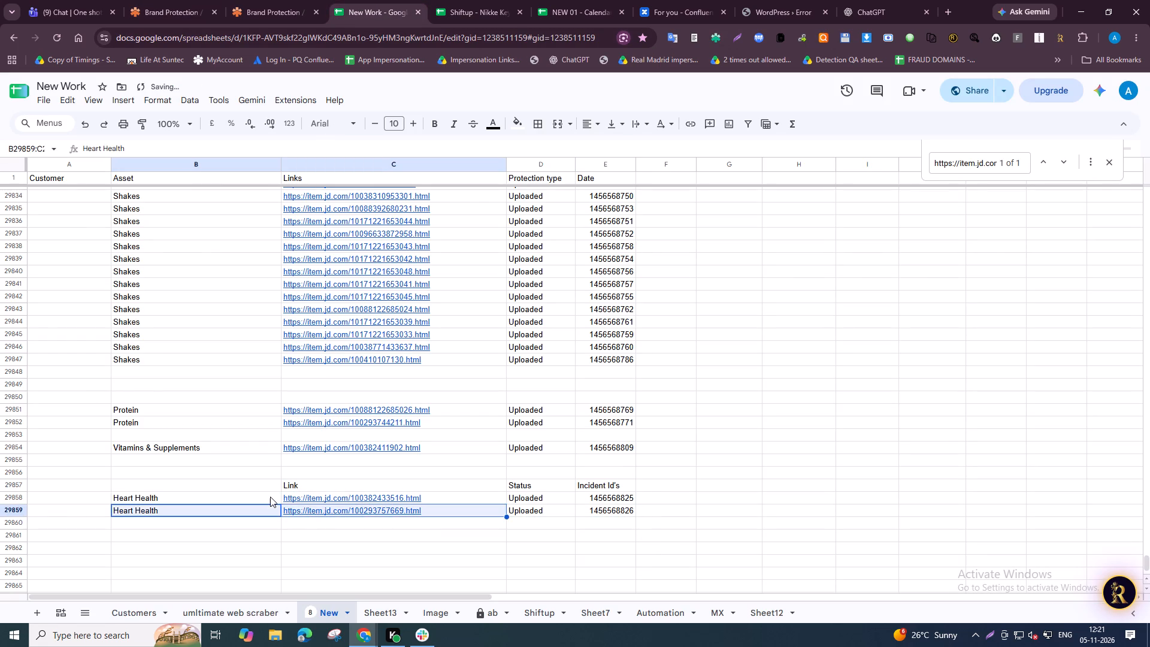
pyautogui.hotkey('shift', 'Up')
pyautogui.hotkey('shift', 'Right')
pyautogui.hotkey('shift', 'Right')
pyautogui.hotkey('ctrl', 'x')
pyautogui.press('Up')
pyautogui.press('Up')
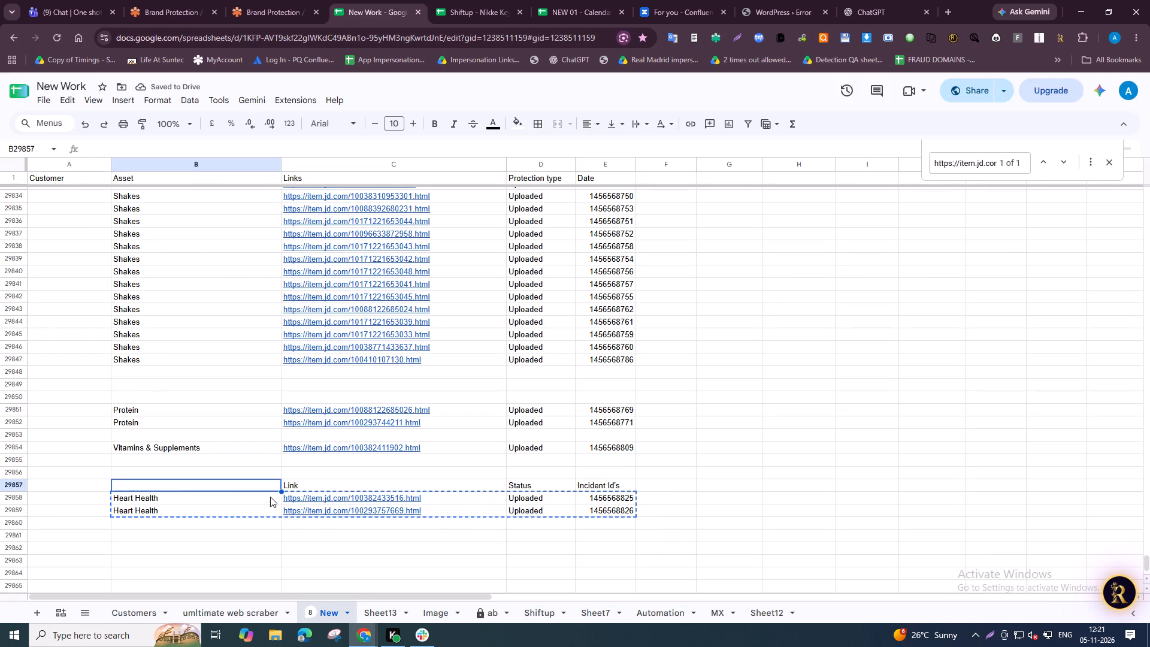
pyautogui.press('Up')
pyautogui.press('Up')
pyautogui.hotkey('ctrl', 'v')
# Move the Vitamins & Supplements and Heart Health rows up so they start directly below the Protein rows, at row 29853.
pyautogui.hotkey('shift', 'Up')
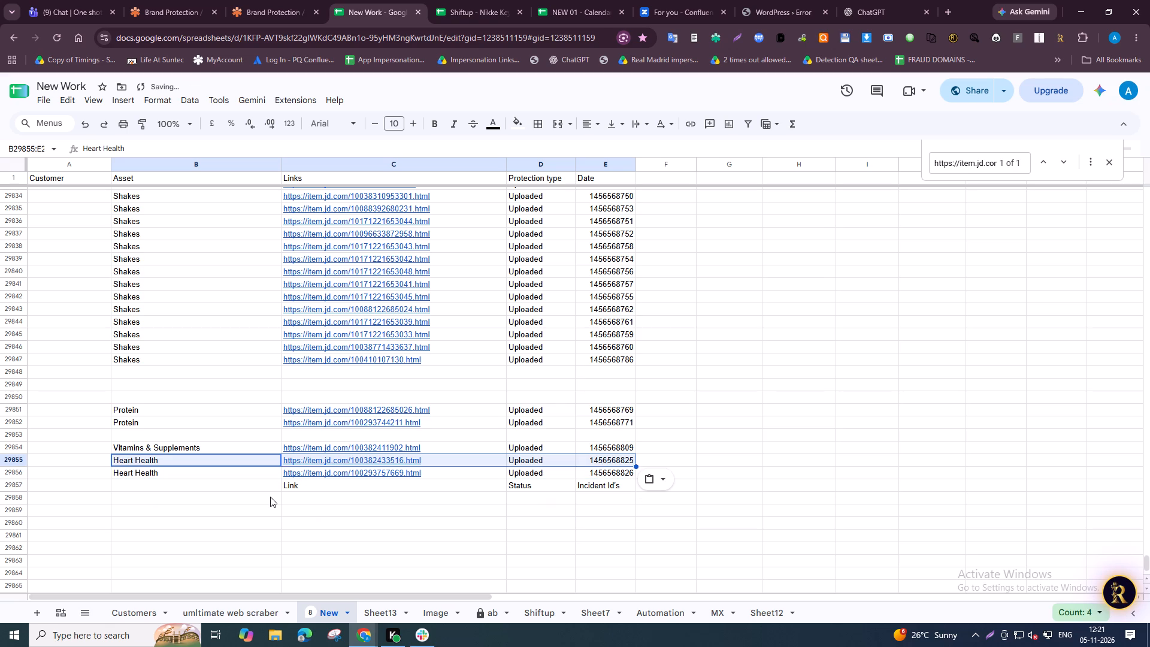
pyautogui.press('Down')
pyautogui.hotkey('ctrl', 'shift', 'Up')
pyautogui.hotkey('shift', 'Right')
pyautogui.hotkey('shift', 'Right')
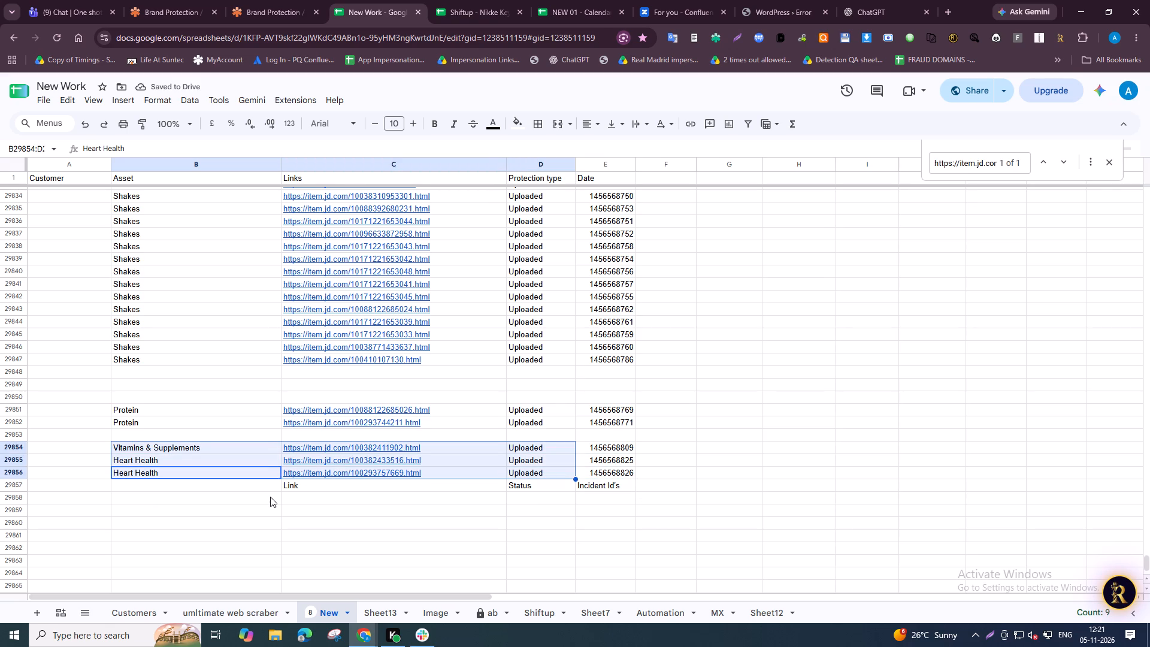
pyautogui.hotkey('shift', 'Right')
pyautogui.hotkey('ctrl', 'x')
pyautogui.press('Up')
pyautogui.press('Up')
pyautogui.press('Up')
pyautogui.hotkey('ctrl', 'v')
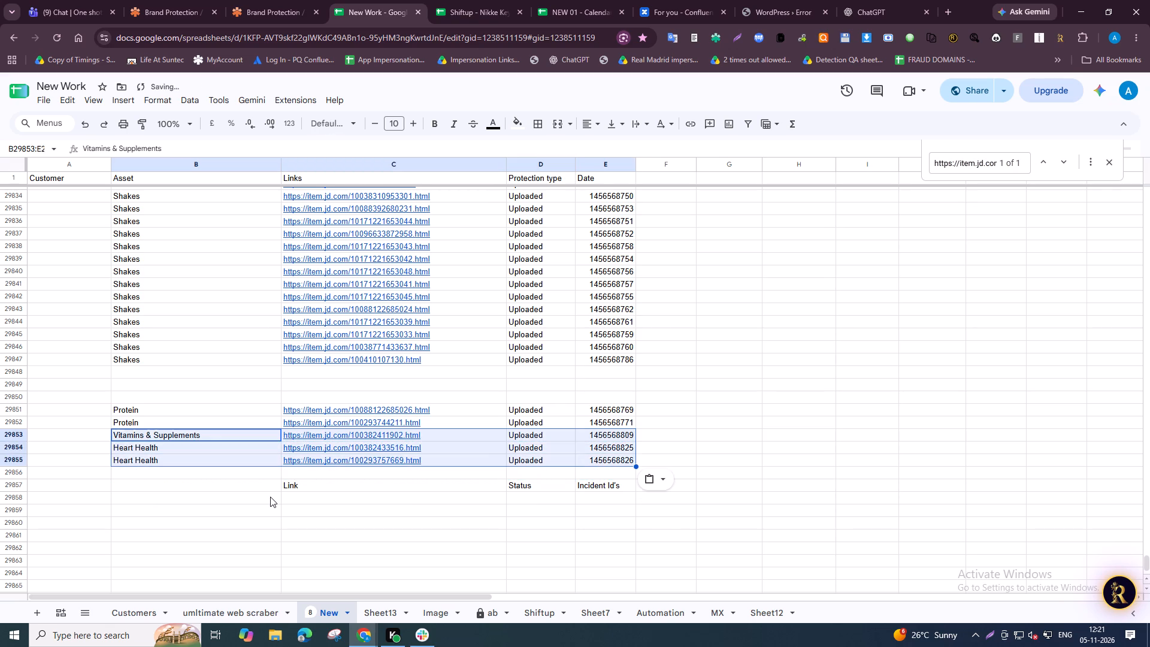
# Delete the leftover Link, Status and Incident Id's header row below the Heart Health entries.
pyautogui.hotkey('ctrl', 'Right')
pyautogui.press('Left')
pyautogui.press('Left')
pyautogui.hotkey('ctrl', 'Down')
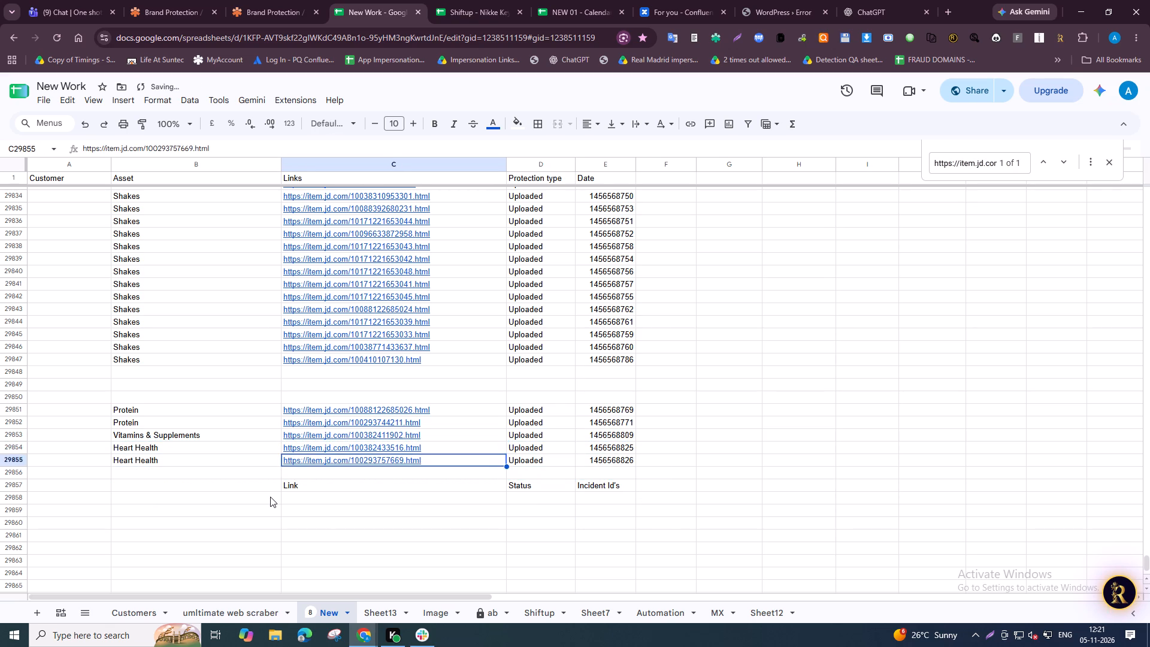
pyautogui.press('Down')
pyautogui.hotkey('ctrl', 'Down')
pyautogui.hotkey('ctrl', 'shift', 'Right')
pyautogui.press('Delete')
pyautogui.press('Up')
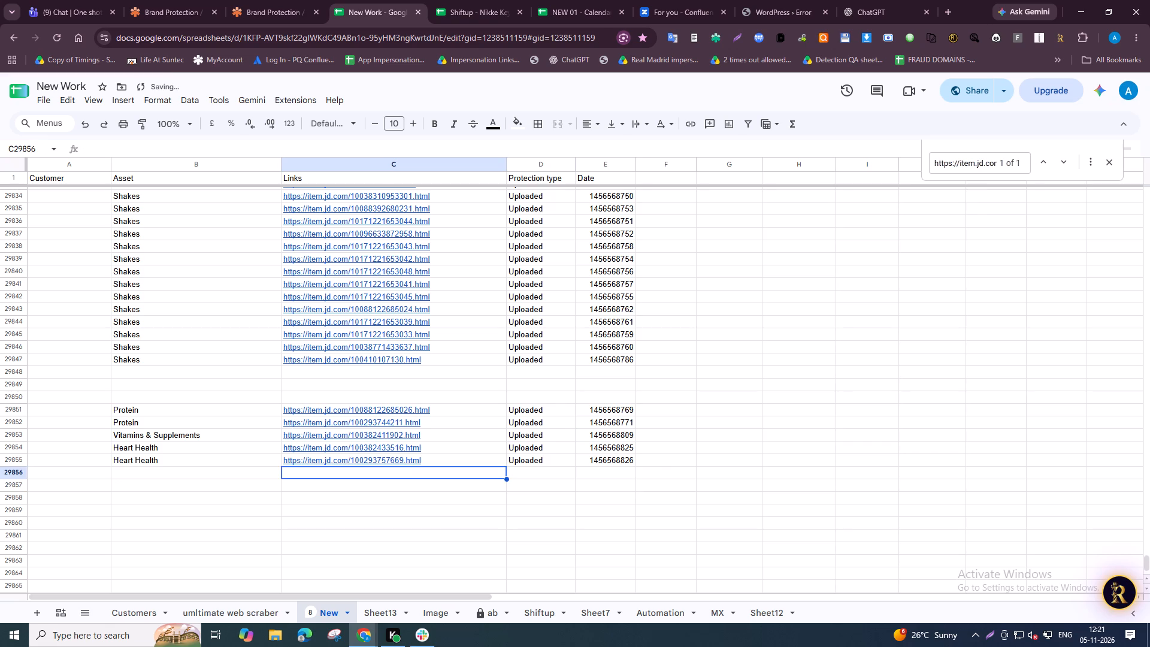
# Move the five Protein, Vitamins & Supplements and Heart Health rows up to directly below the last Shakes row, at row 29848.
pyautogui.hotkey('ctrl', 'Up')
pyautogui.press('Right')
pyautogui.press('Right')
pyautogui.hotkey('ctrl', 'shift', 'Up')
pyautogui.hotkey('shift', 'Left')
pyautogui.hotkey('shift', 'Left')
pyautogui.hotkey('shift', 'Left')
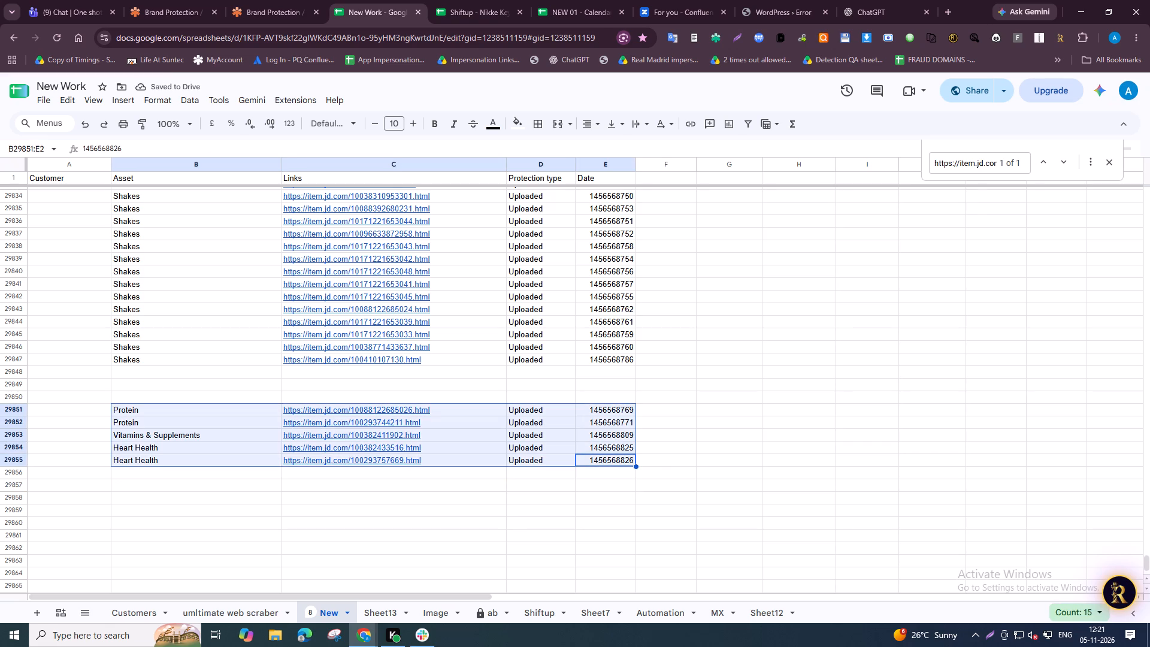
pyautogui.hotkey('ctrl', 'x')
pyautogui.press('Left')
pyautogui.press('Left')
pyautogui.press('Left')
pyautogui.press('Left')
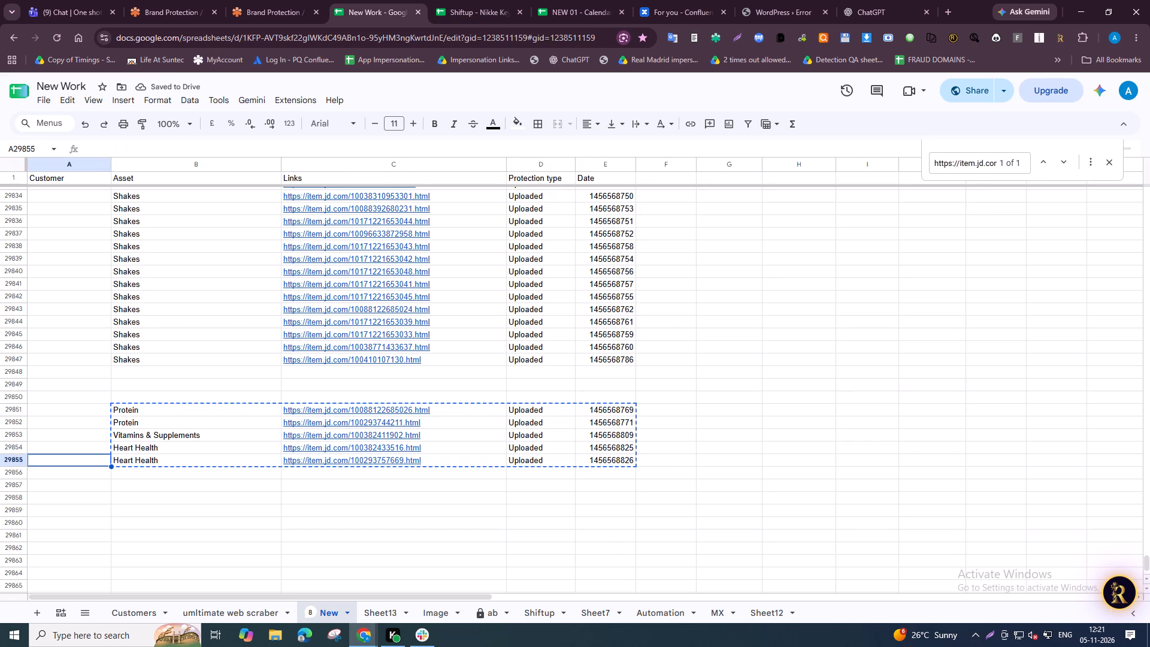
pyautogui.hotkey('ctrl', 'Up')
pyautogui.hotkey('ctrl', 'Down')
pyautogui.press('Right')
pyautogui.hotkey('ctrl', 'Up')
pyautogui.hotkey('ctrl', 'Up')
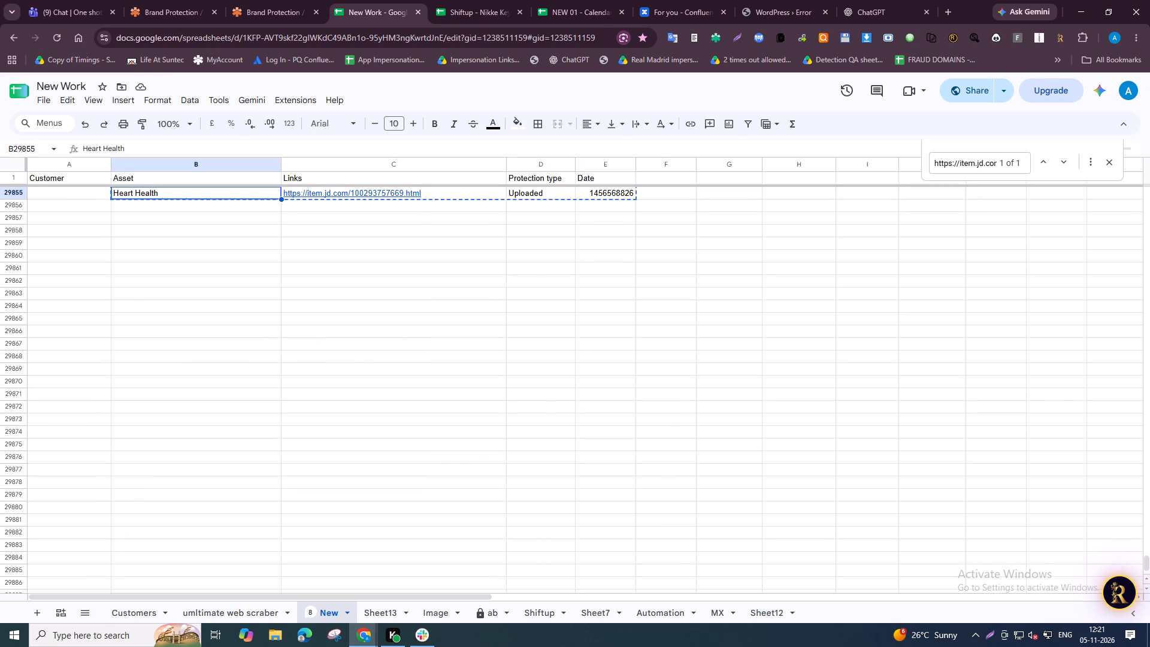
pyautogui.press('Down')
pyautogui.press('Up')
pyautogui.hotkey('ctrl', 'Up')
pyautogui.press('Down')
pyautogui.hotkey('ctrl', 'v')
# Move the block of Shakes through Heart Health rows up to directly below the last Teas and Beverages row, at row 29820.
pyautogui.hotkey('ctrl', 'Down')
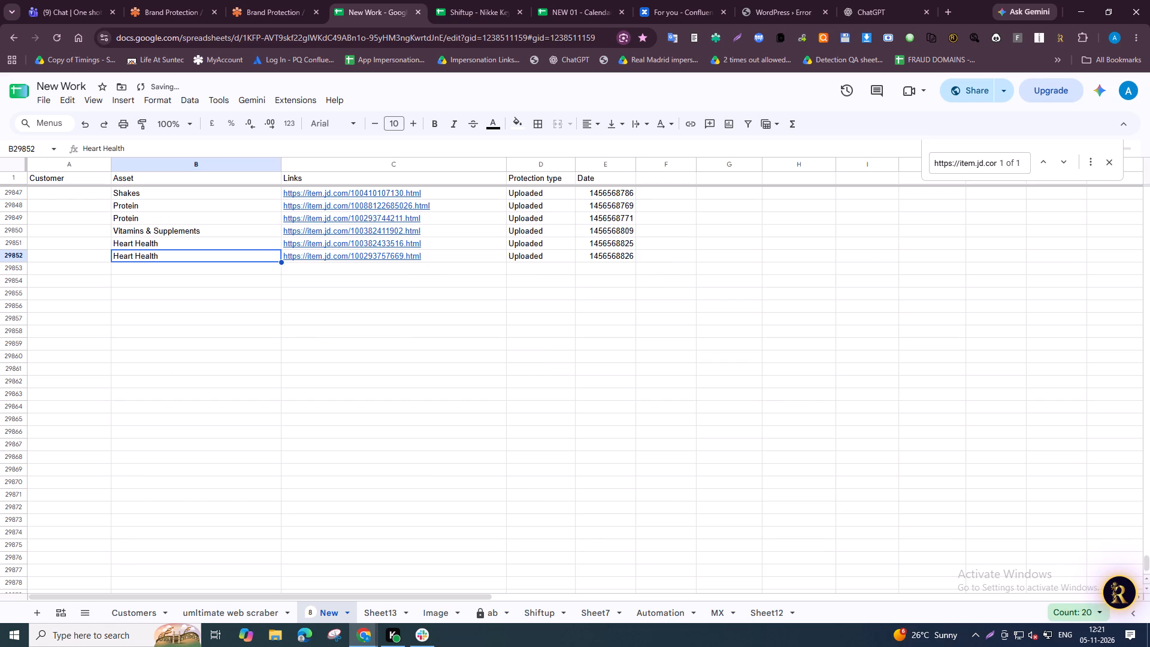
pyautogui.press('Right')
pyautogui.hotkey('ctrl', 'shift', 'Up')
pyautogui.scroll(-1, 280, 517)
pyautogui.scroll(3, 301, 551)
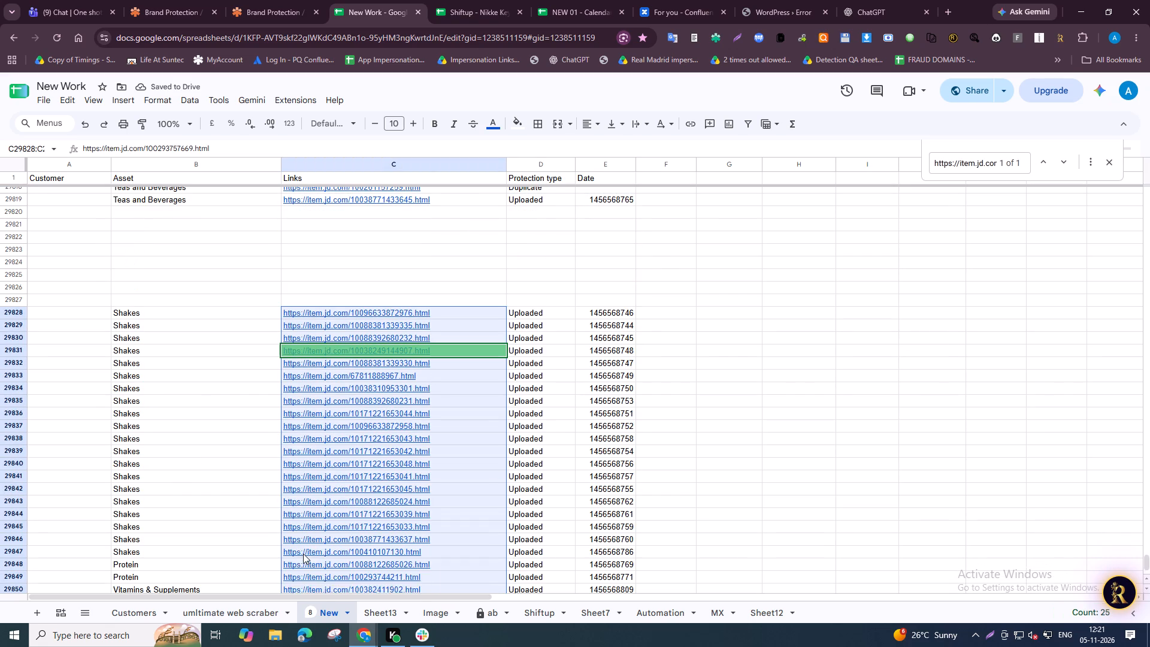
pyautogui.click(198, 313)
pyautogui.hotkey('ctrl', 'shift', 'Down')
pyautogui.hotkey('ctrl', 'shift', 'Right')
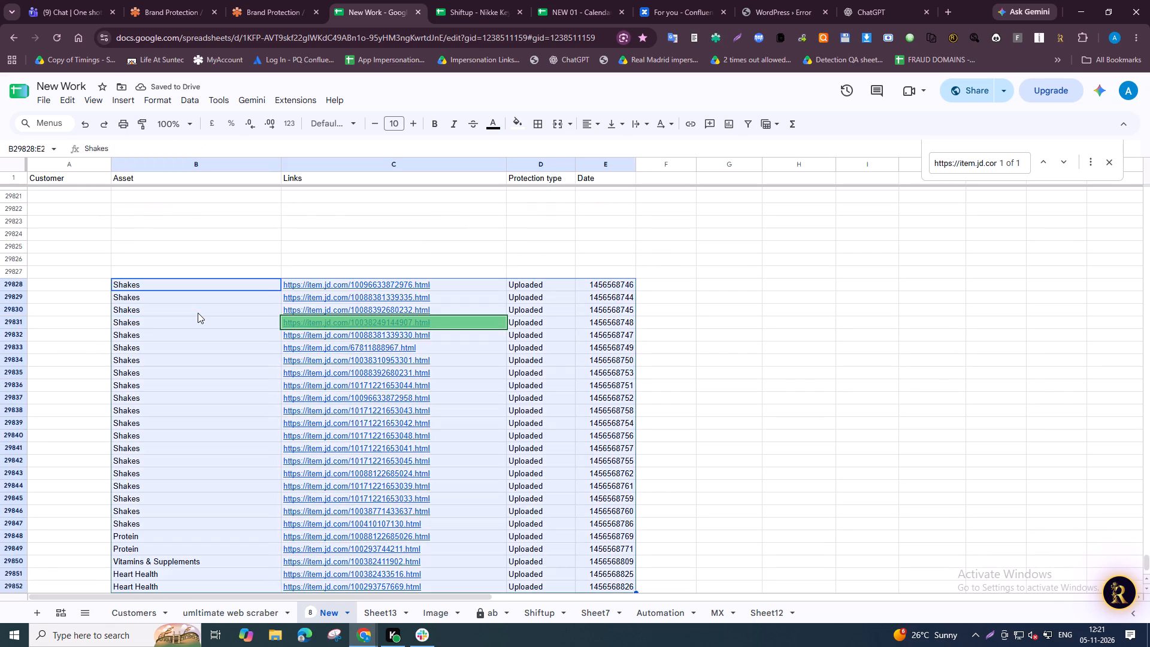
pyautogui.hotkey('ctrl', 'x')
pyautogui.hotkey('ctrl', 'Up')
pyautogui.press('Down')
pyautogui.hotkey('ctrl', 'v')
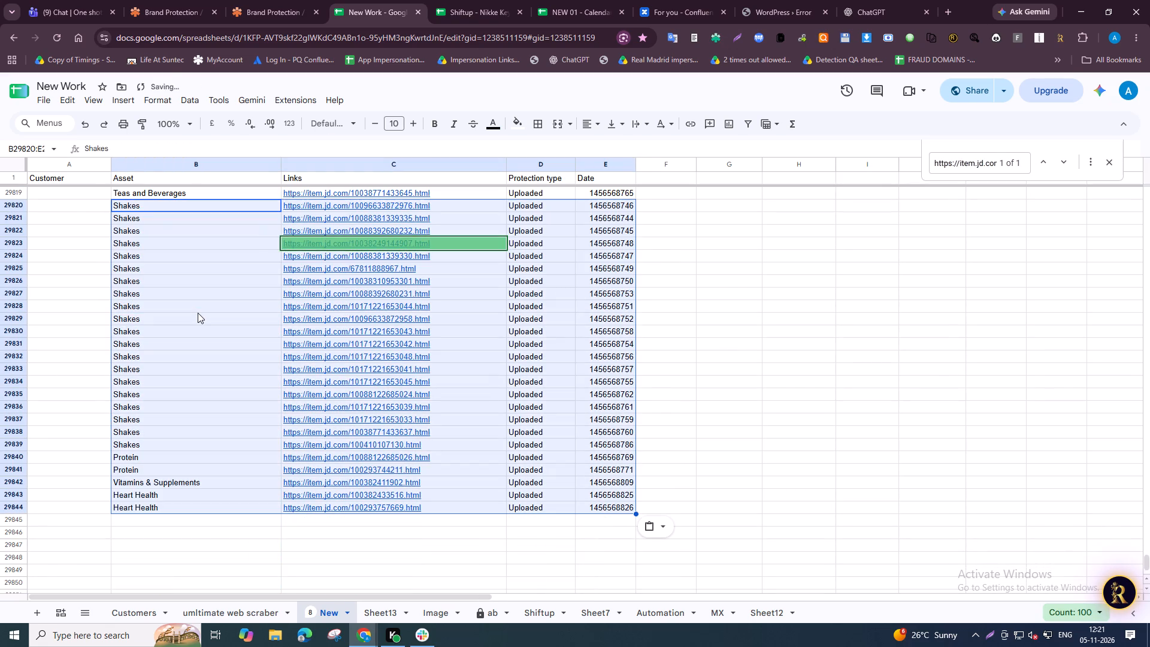
# Move the whole JD.com block, from Teas and Beverages through Heart Health, up to row 29807, one row below the Shiftup Corp entries.
pyautogui.scroll(3, 205, 354)
pyautogui.click(214, 351)
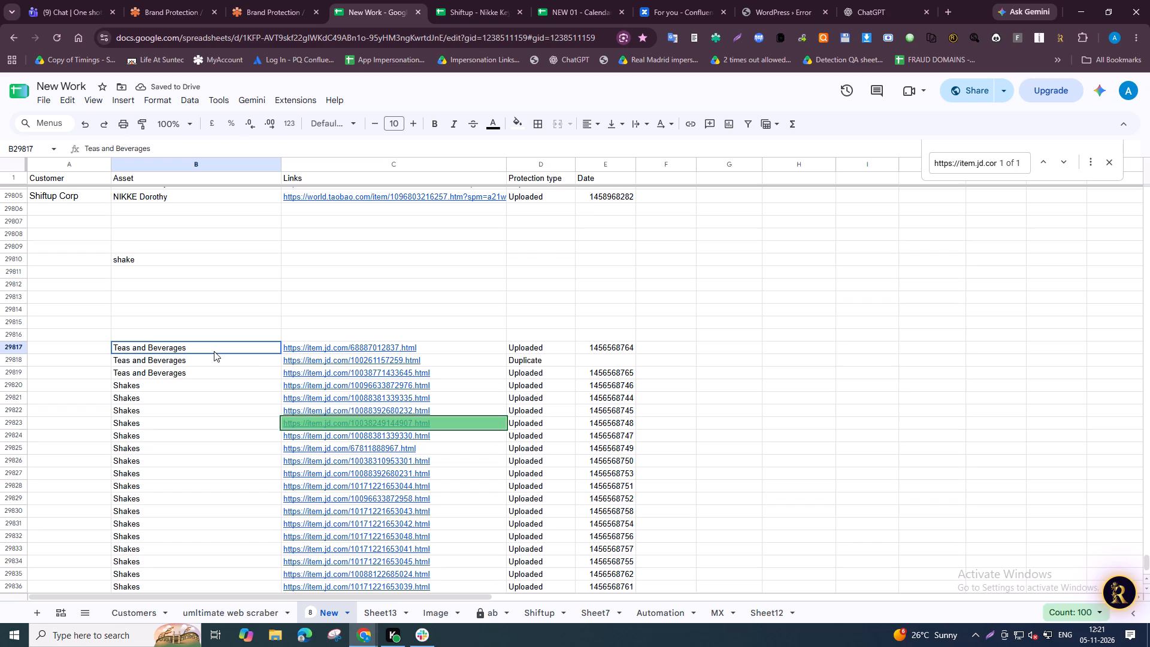
pyautogui.scroll(-5, 561, 322)
pyautogui.keyDown('shift'); pyautogui.click(606, 386); pyautogui.keyUp('shift')
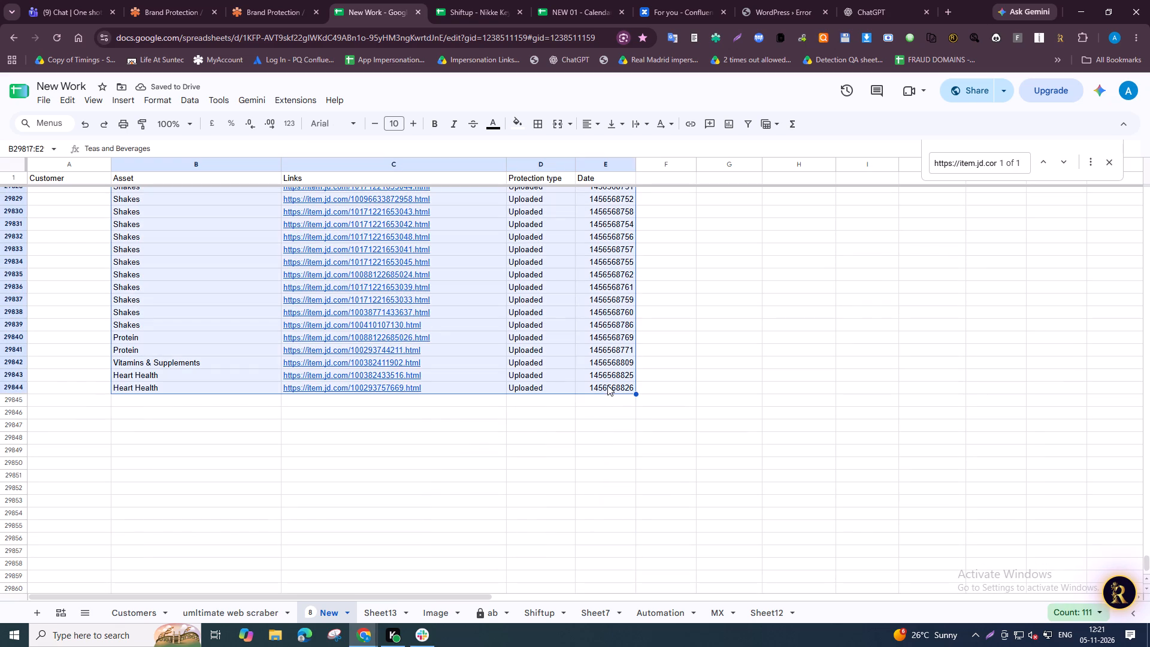
pyautogui.hotkey('ctrl', 'x')
pyautogui.scroll(5, 366, 387)
pyautogui.click(167, 222)
pyautogui.hotkey('ctrl', 'v')
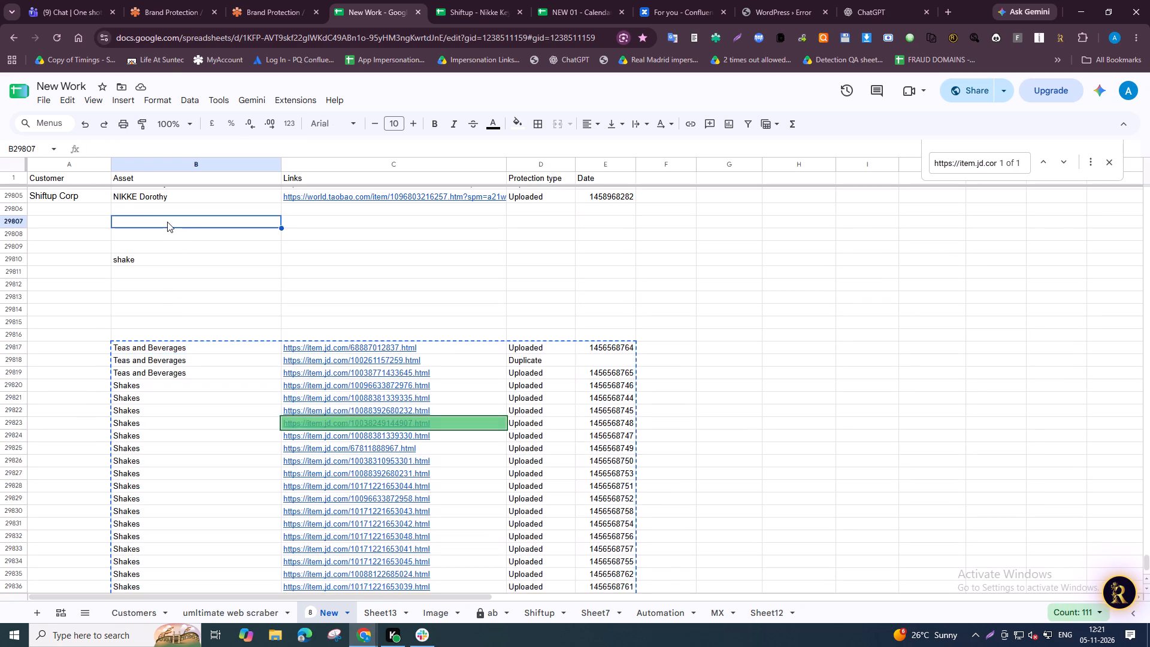
# Copy the customer name Herbalife CN from the Red Points incident form into the Customer cell of row 29807 in New Work.
pyautogui.click(175, 0)
pyautogui.scroll(5, 568, 234)
pyautogui.keyDown('alt'); pyautogui.click(359, 98); pyautogui.keyUp('alt')
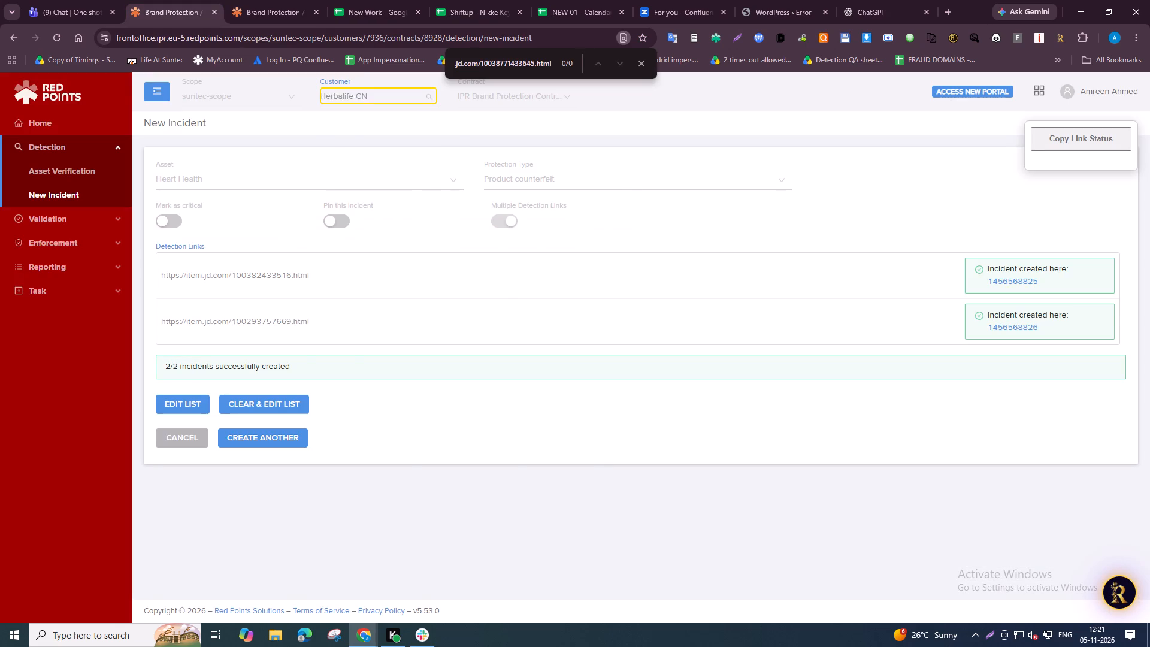
pyautogui.click(364, 0)
pyautogui.click(104, 224)
pyautogui.hotkey('ctrl', 'v')
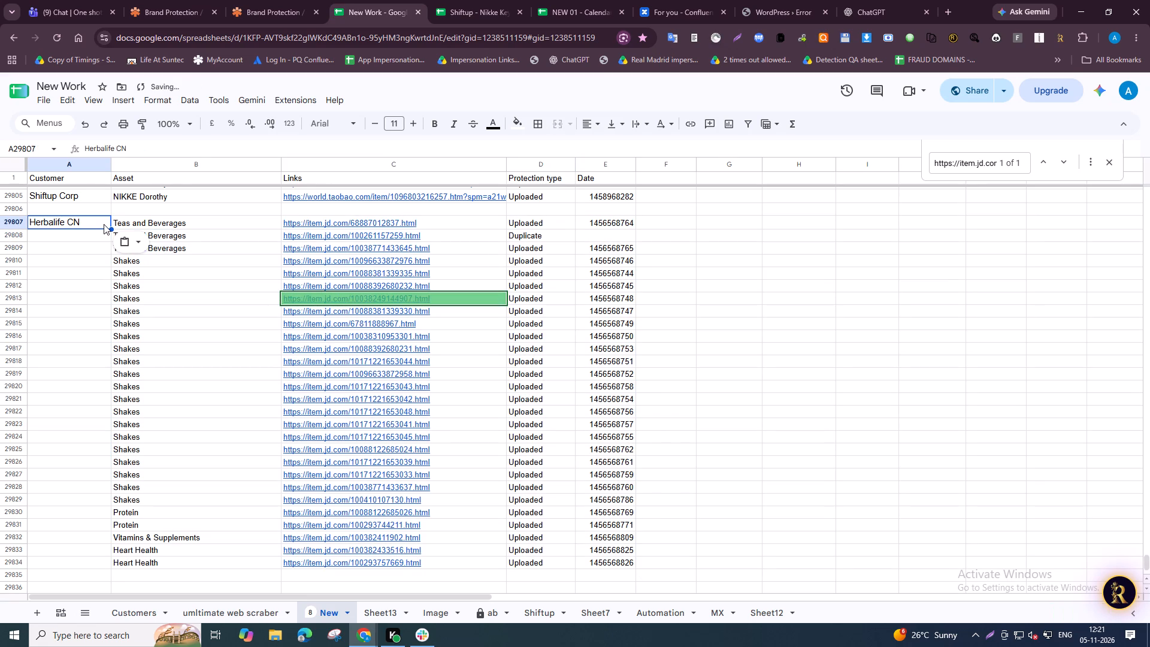
# Fill Herbalife CN down the Customer column from row 29807 to the last Heart Health row, 29834.
pyautogui.press('Right')
pyautogui.hotkey('ctrl', 'Down')
pyautogui.press('Left')
pyautogui.hotkey('ctrl', 'shift', 'Up')
pyautogui.hotkey('ctrl', 'd')
pyautogui.scroll(-4, 142, 213)
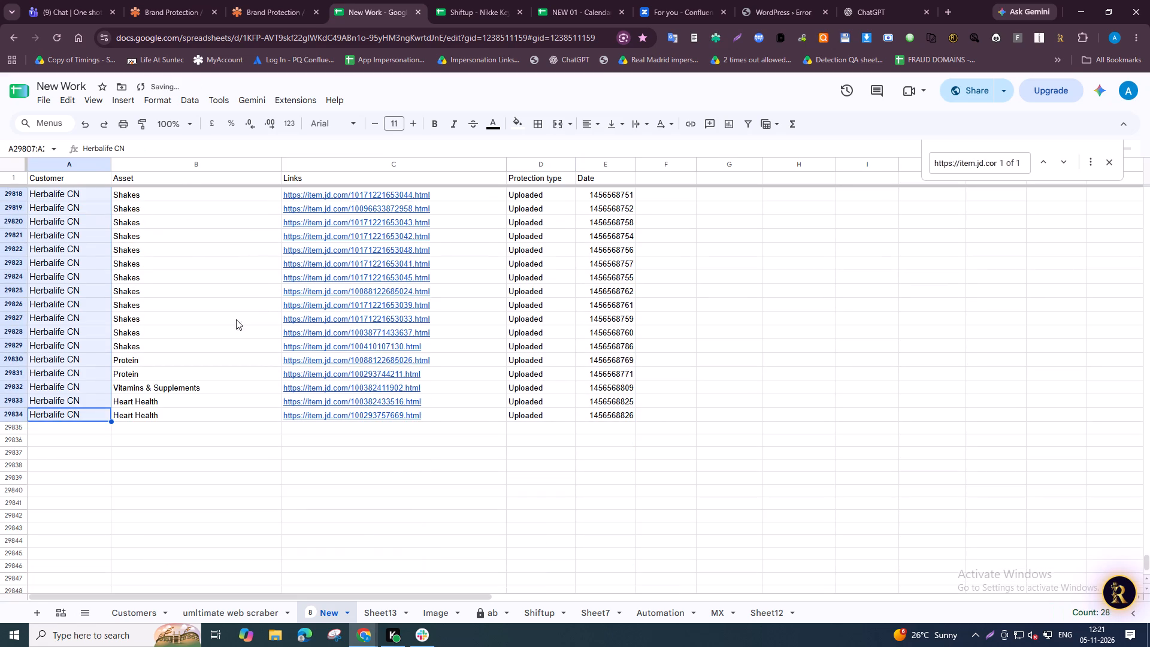
pyautogui.click(340, 355)
# Return to the Herbalife listings on JD.com and use the pagination below the products to load a results page.
pyautogui.hotkey('alt', 'Tab')
pyautogui.scroll(7, 707, 394)
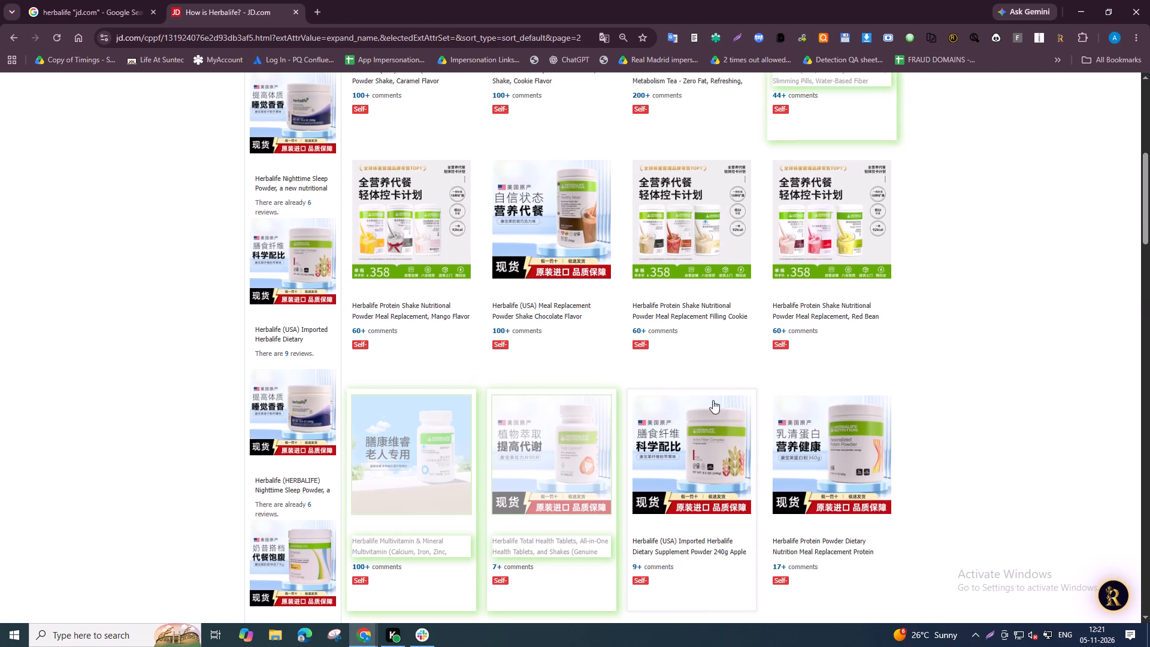
pyautogui.scroll(-8, 716, 416)
pyautogui.click(749, 398)
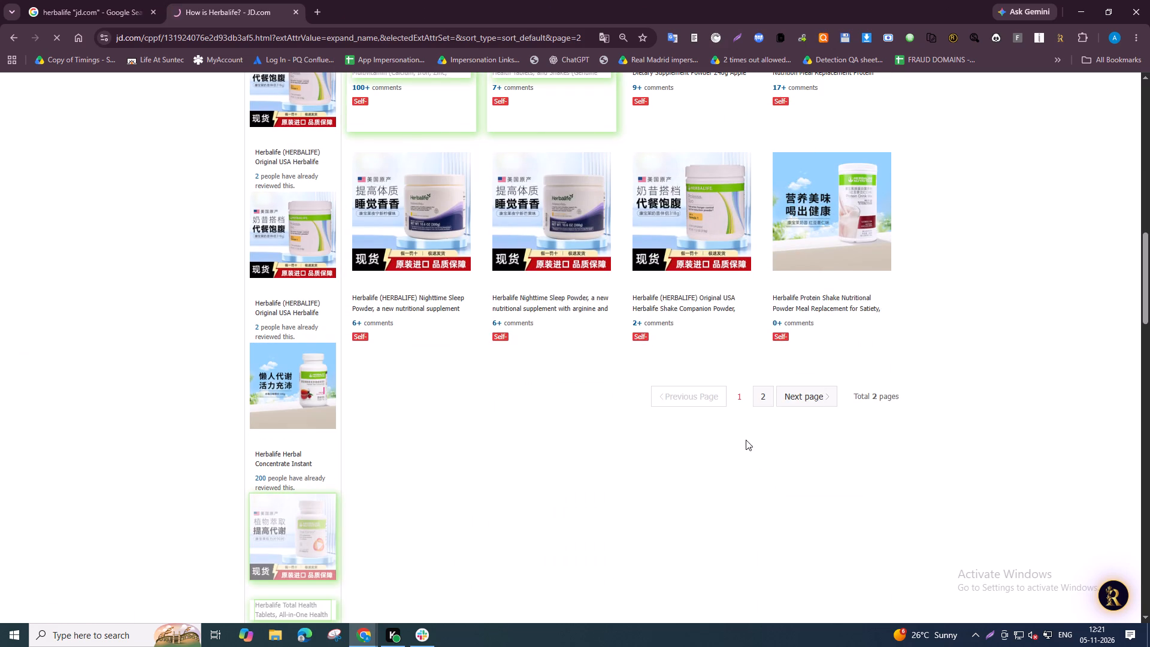
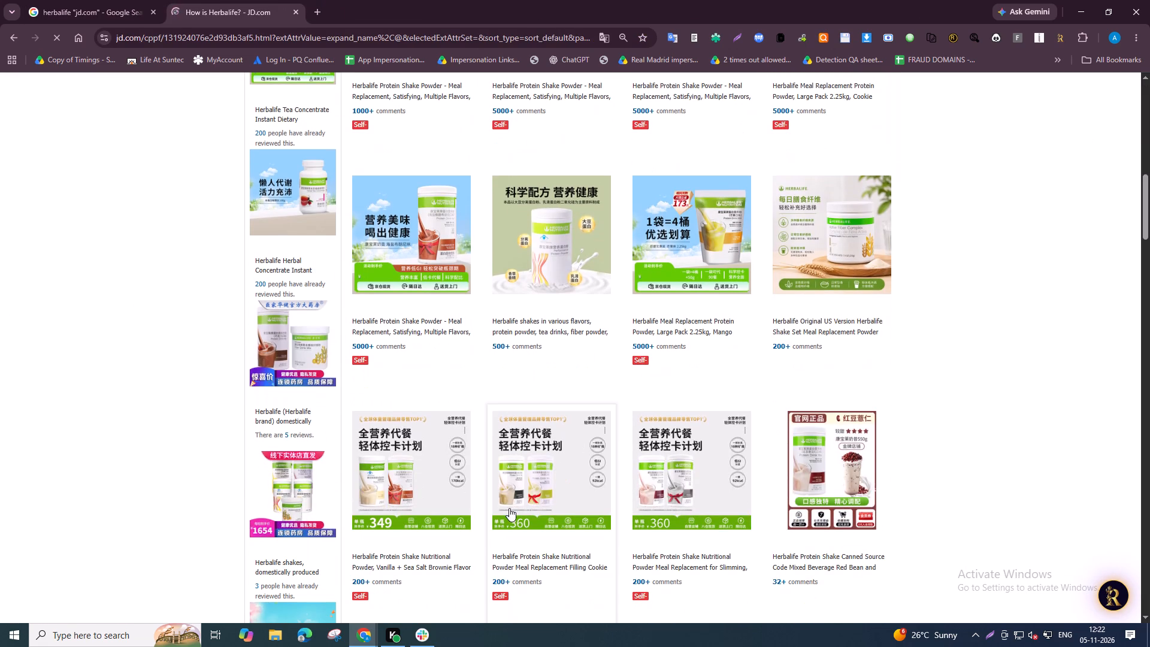
pyautogui.scroll(-6, 721, 501)
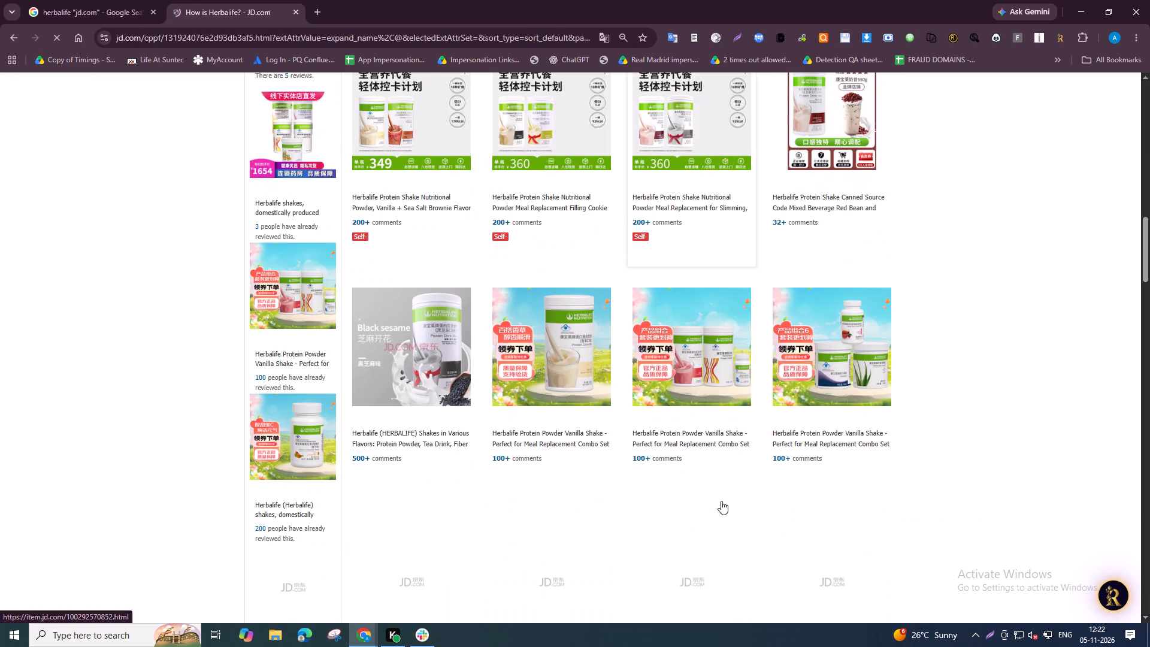
pyautogui.scroll(-10, 721, 500)
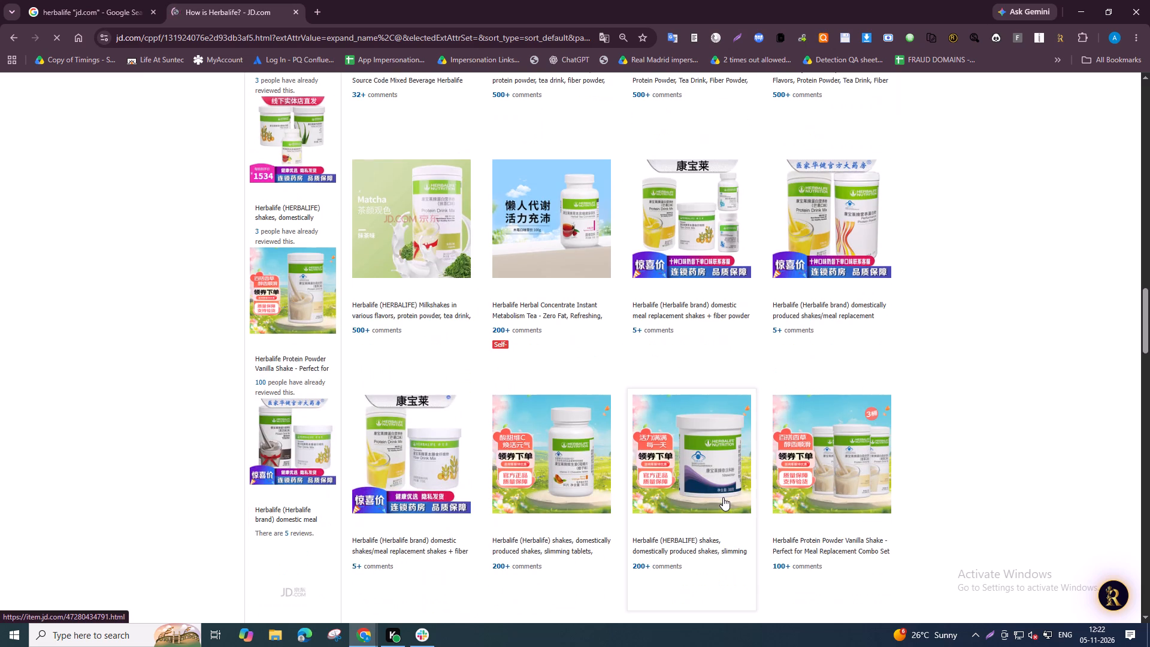
pyautogui.scroll(-3, 724, 496)
pyautogui.rightClick(705, 374)
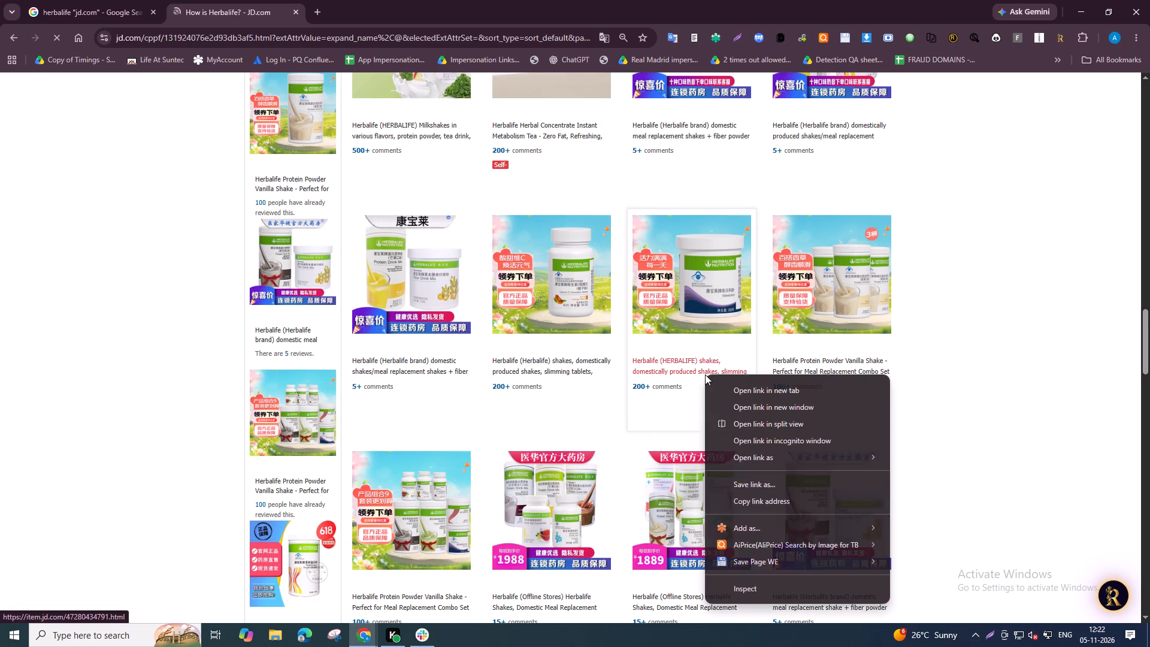
pyautogui.click(768, 503)
pyautogui.hotkey('alt', 'Tab')
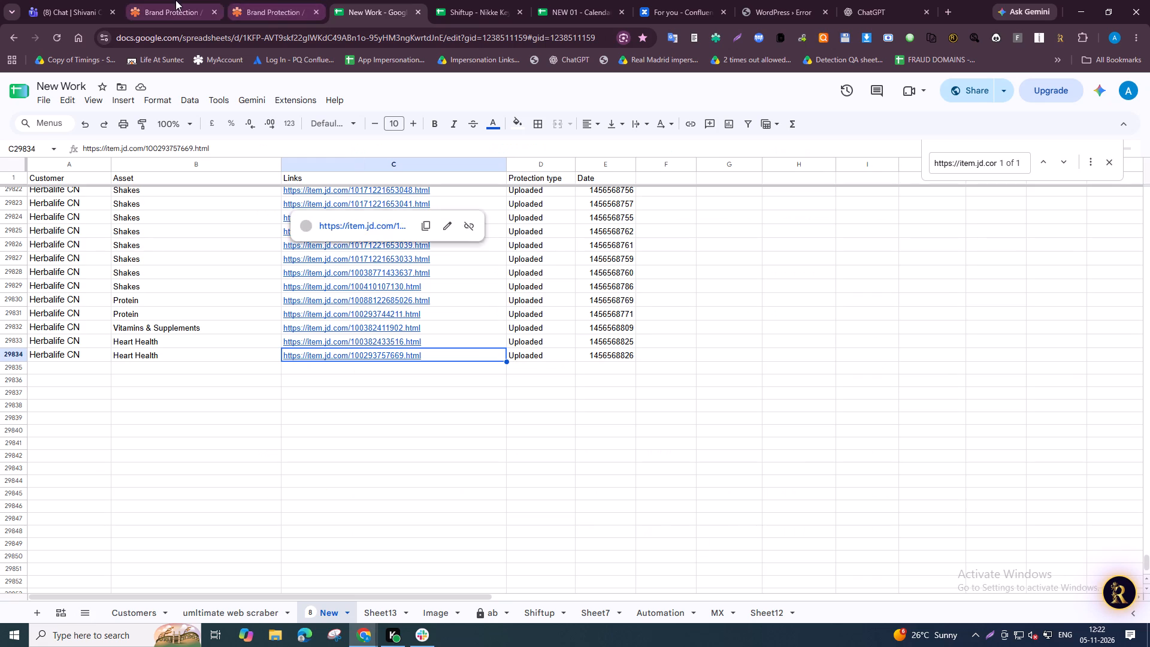
pyautogui.click(175, 0)
pyautogui.click(277, 406)
pyautogui.click(280, 376)
pyautogui.hotkey('ctrl', 'v')
pyautogui.click(250, 497)
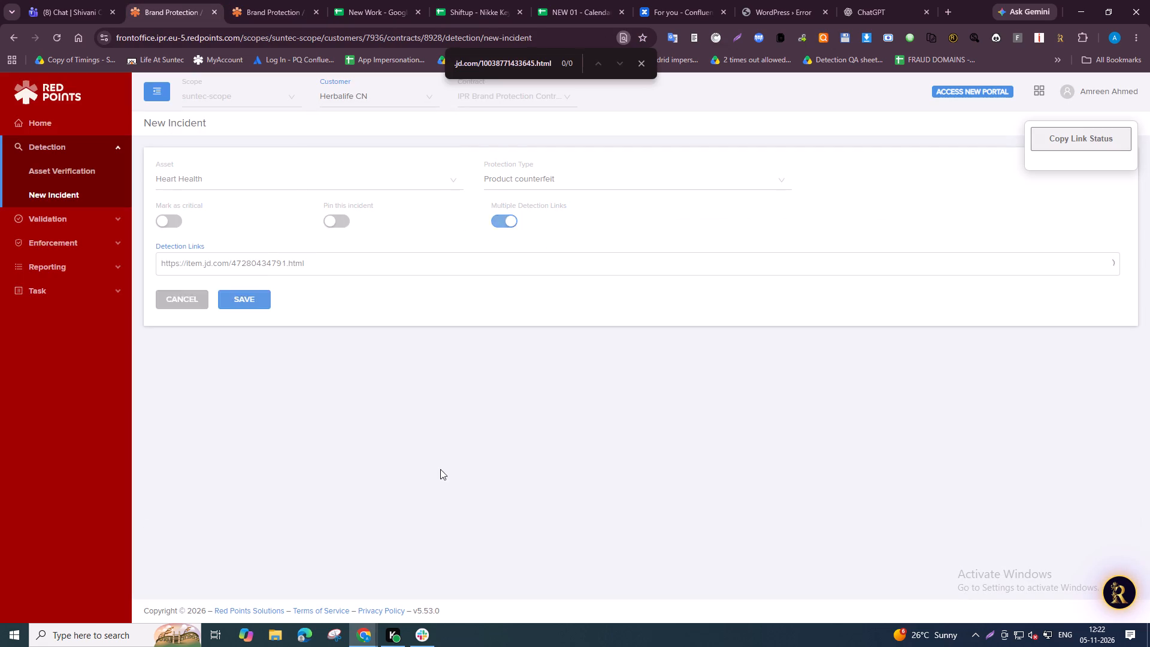
# Copy the incident's link status into New Work and move its link, status and incident ID to row 29835, below the Heart Health entries.
pyautogui.click(1063, 144)
pyautogui.click(364, 0)
pyautogui.click(437, 391)
pyautogui.hotkey('ctrl', 'v')
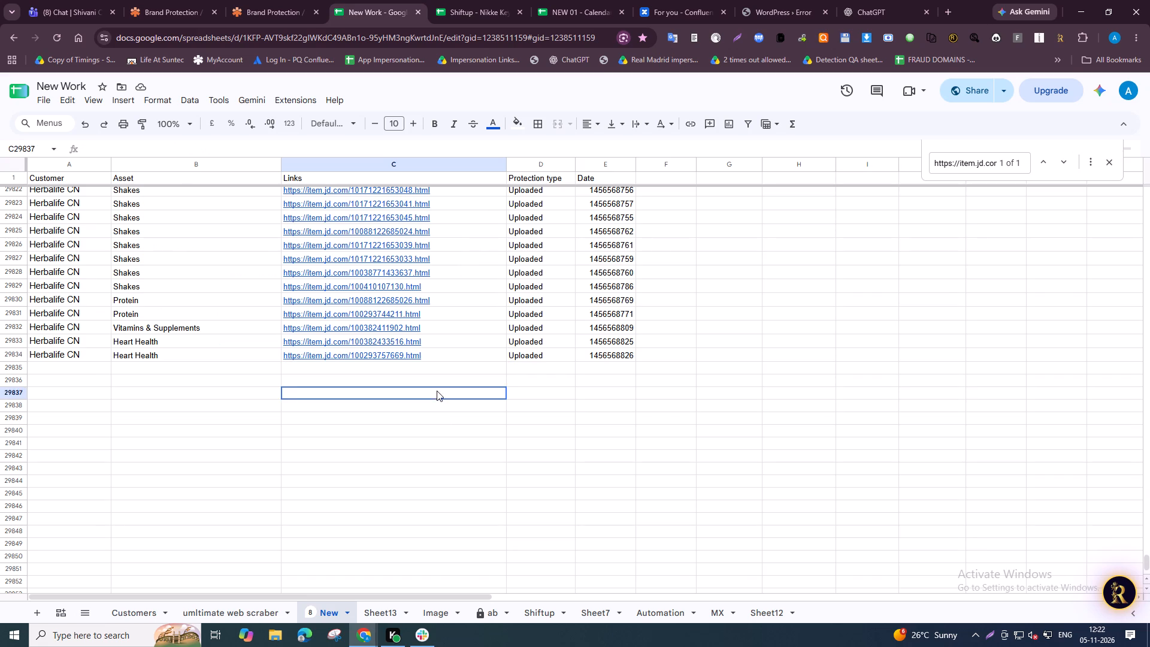
pyautogui.press('Down')
pyautogui.hotkey('ctrl', 'shift', 'Right')
pyautogui.hotkey('ctrl', 'x')
pyautogui.press('Up')
pyautogui.press('Up')
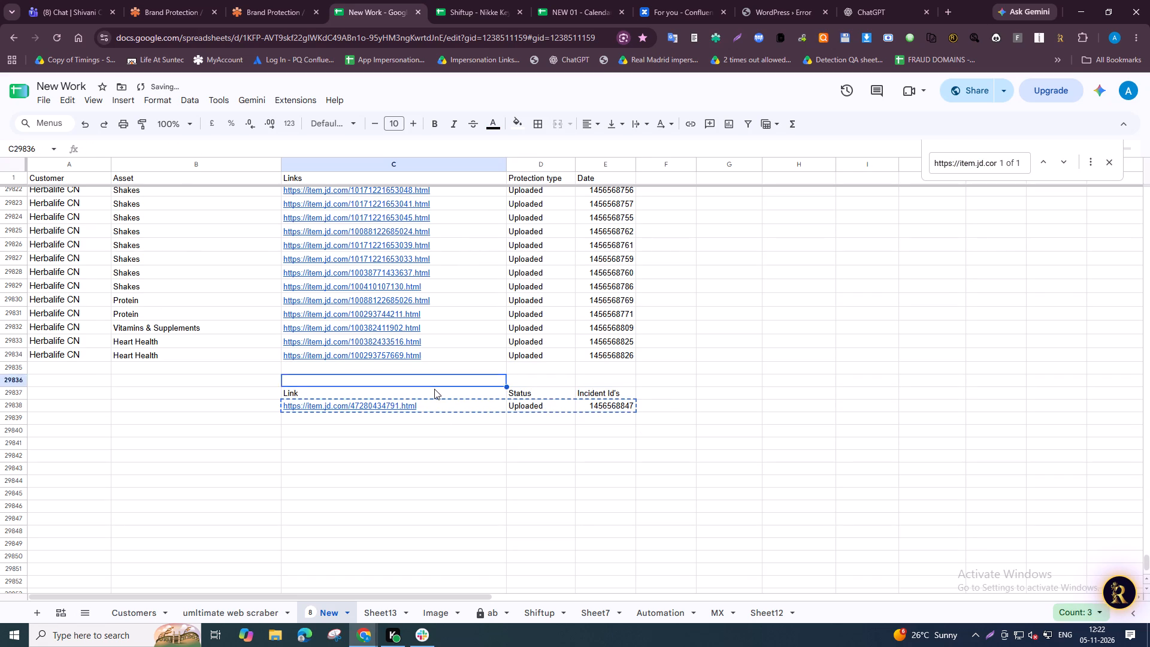
pyautogui.press('Up')
pyautogui.hotkey('ctrl', 'v')
# Fill the customer Herbalife CN and the asset Heart Health down into row 29835.
pyautogui.press('Left')
pyautogui.press('Left')
pyautogui.hotkey('ctrl', 'd')
pyautogui.press('Right')
pyautogui.hotkey('ctrl', 'd')
# Return to JD.com, check the remaining Herbalife listings on this page for Heart Health products, and close the page.
pyautogui.hotkey('alt', 'Tab')
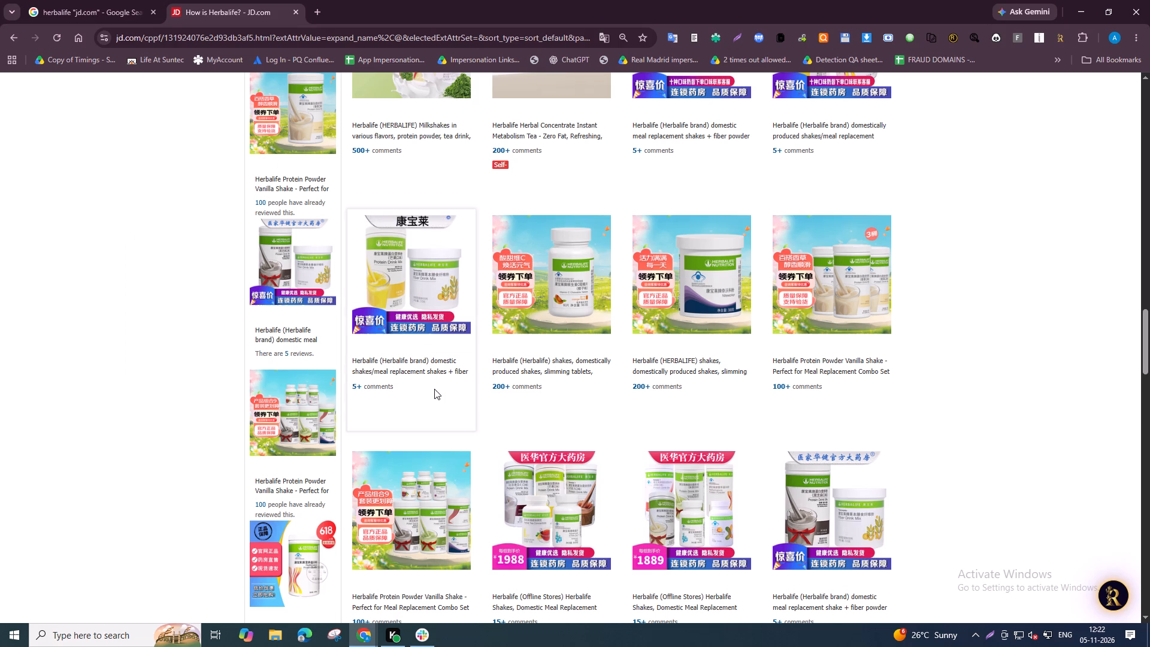
pyautogui.scroll(-13, 552, 395)
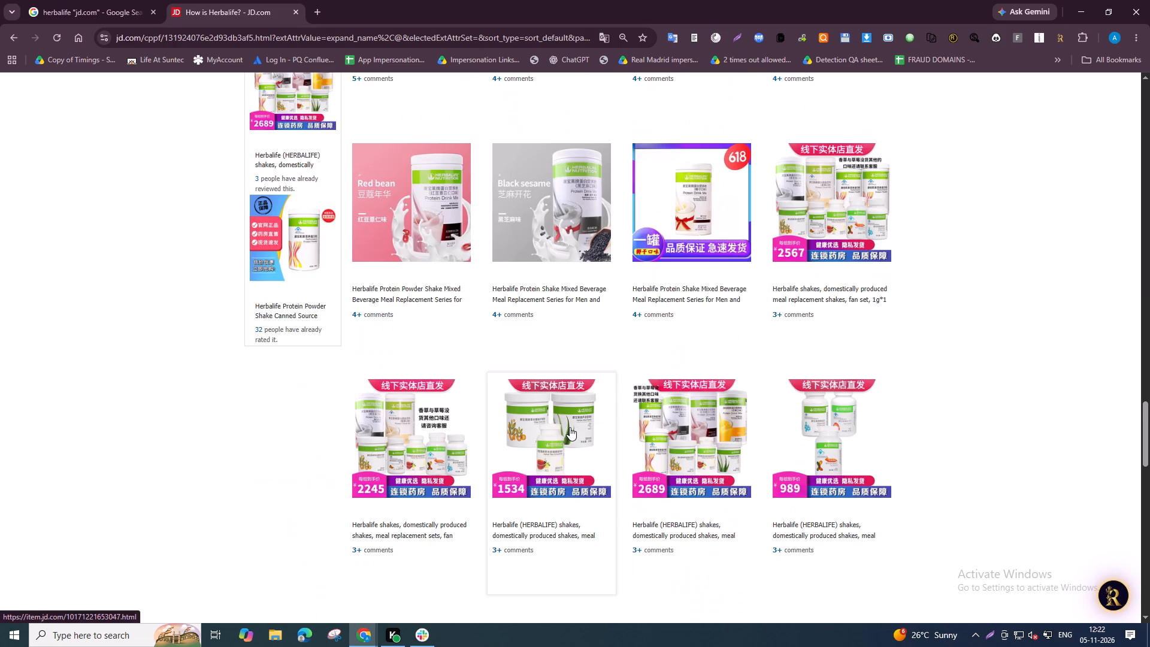
pyautogui.scroll(-5, 563, 427)
pyautogui.scroll(-5, 709, 392)
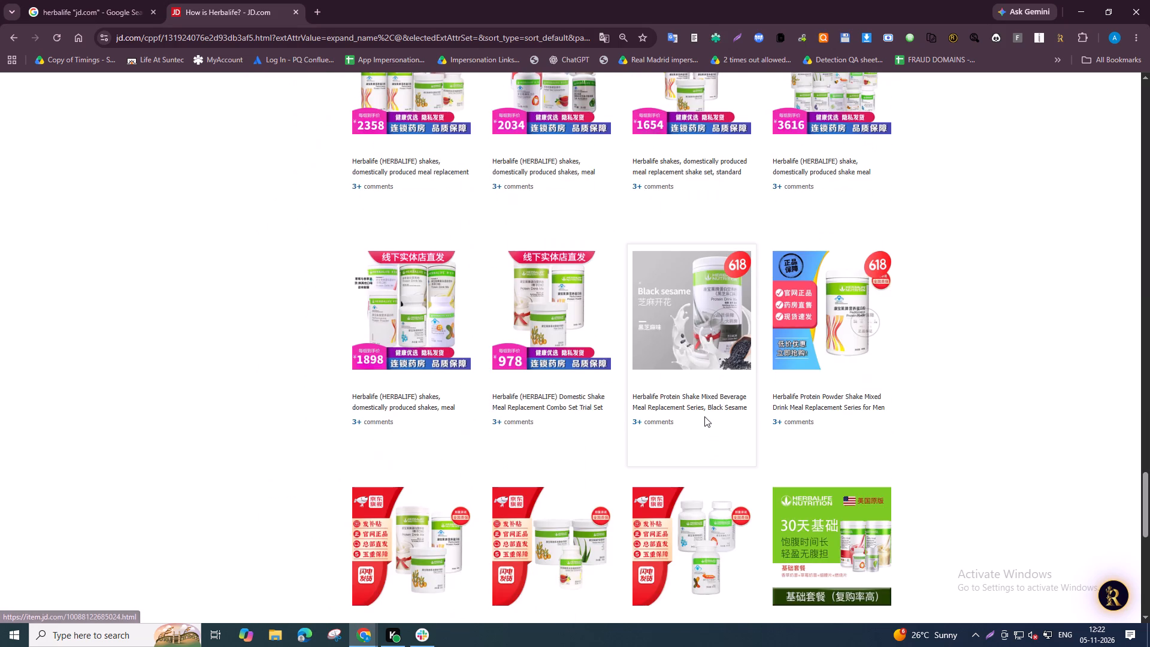
pyautogui.scroll(-6, 704, 416)
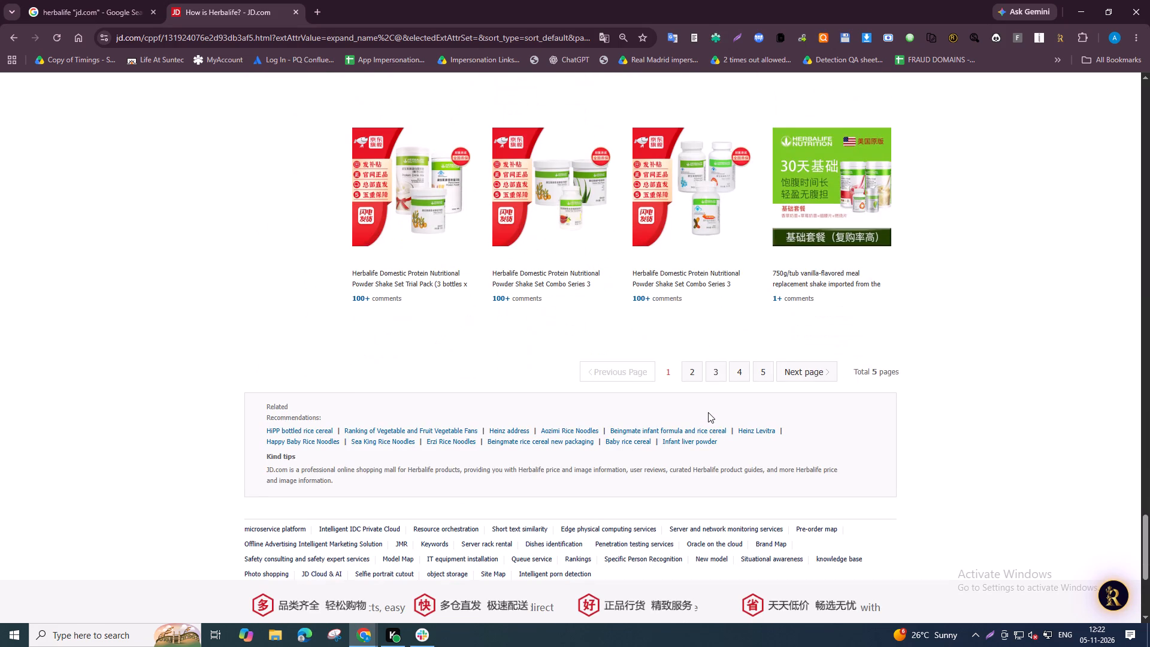
pyautogui.hotkey('ctrl', 'w')
# Open the JD.com Herbalife brand and products result from the Google search and examine its listings.
pyautogui.keyDown('ctrl'); pyautogui.click(316, 400); pyautogui.keyUp('ctrl')
pyautogui.click(203, 0)
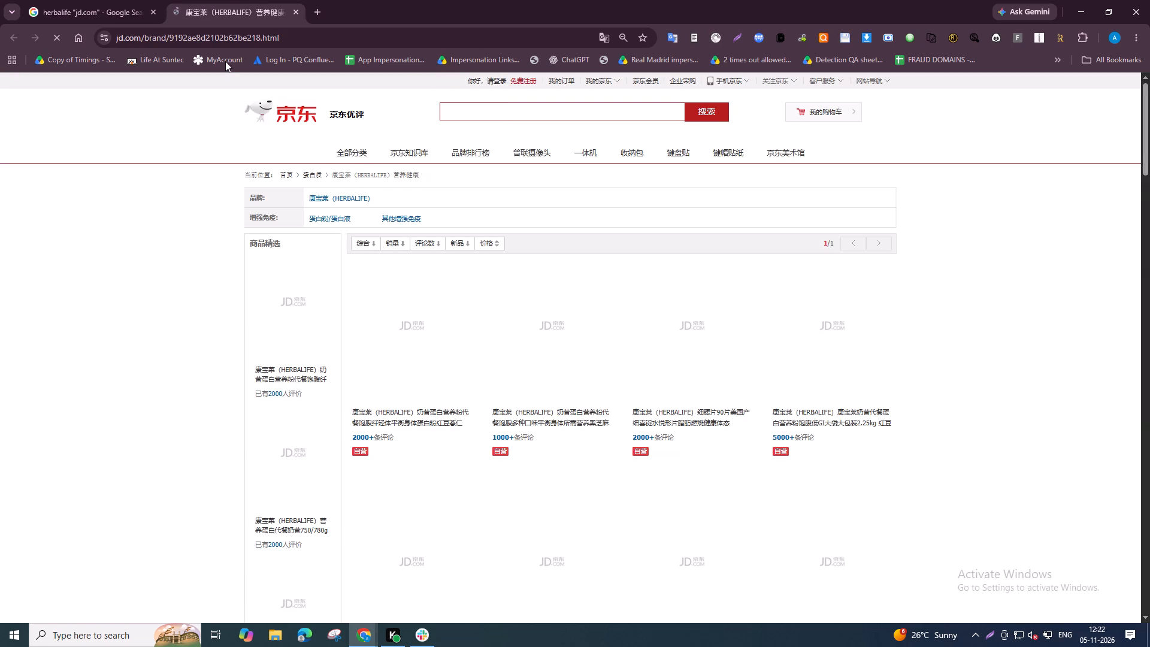
pyautogui.scroll(-2, 225, 258)
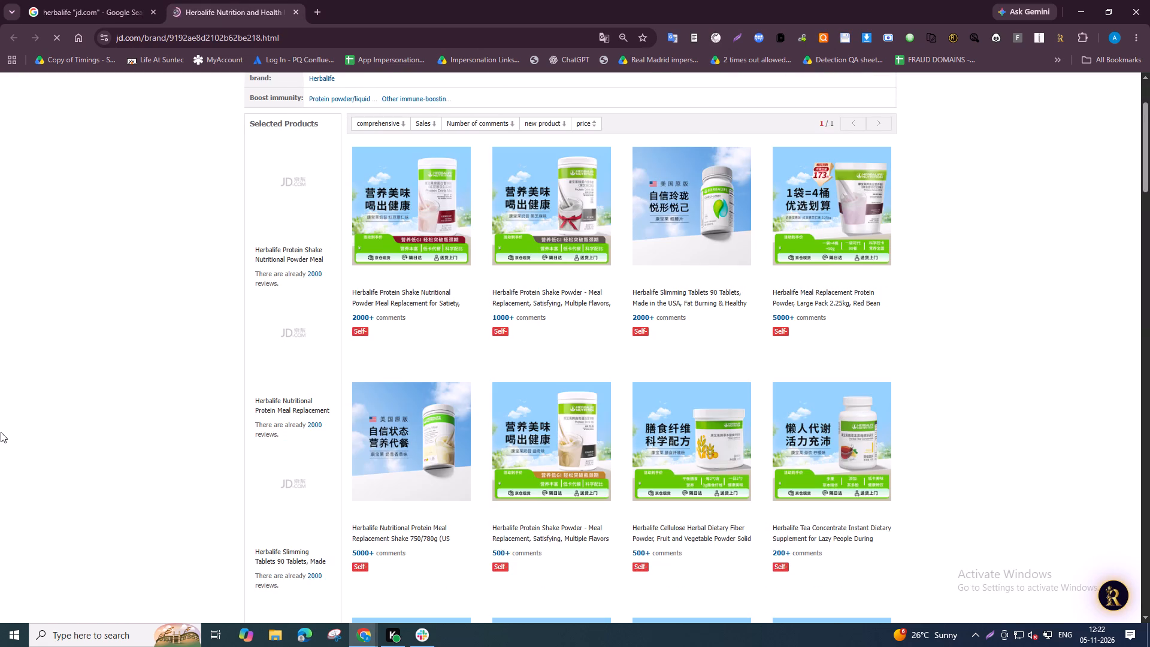
pyautogui.scroll(-6, 14, 436)
pyautogui.scroll(5, 20, 442)
pyautogui.scroll(-10, 20, 442)
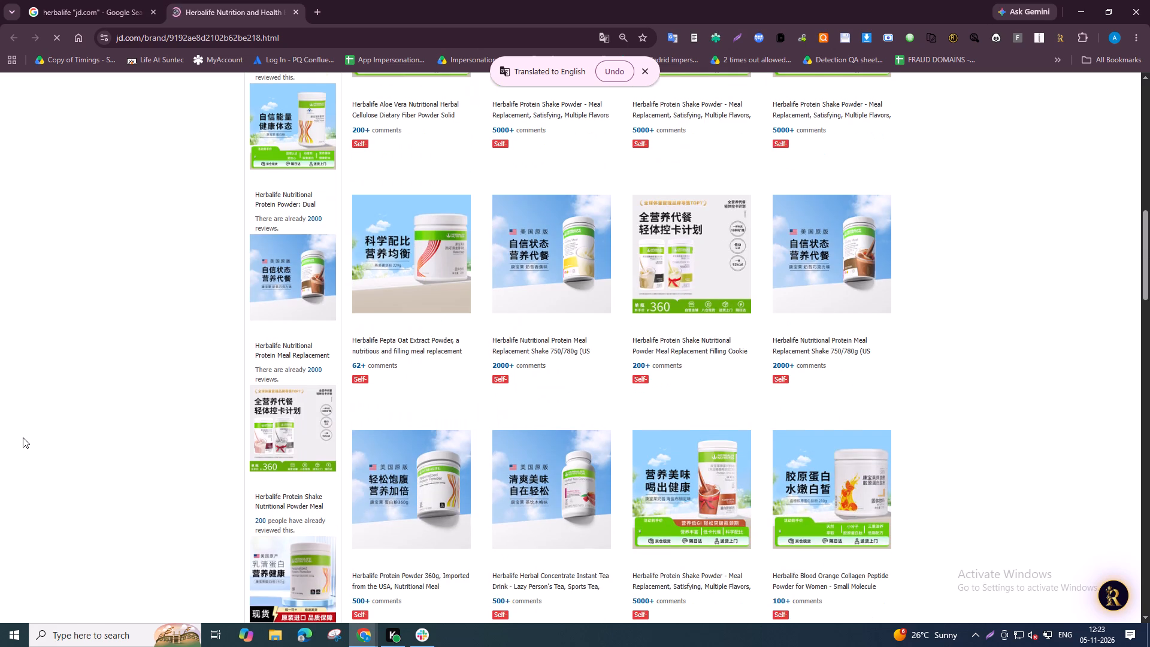
pyautogui.scroll(-13, 23, 437)
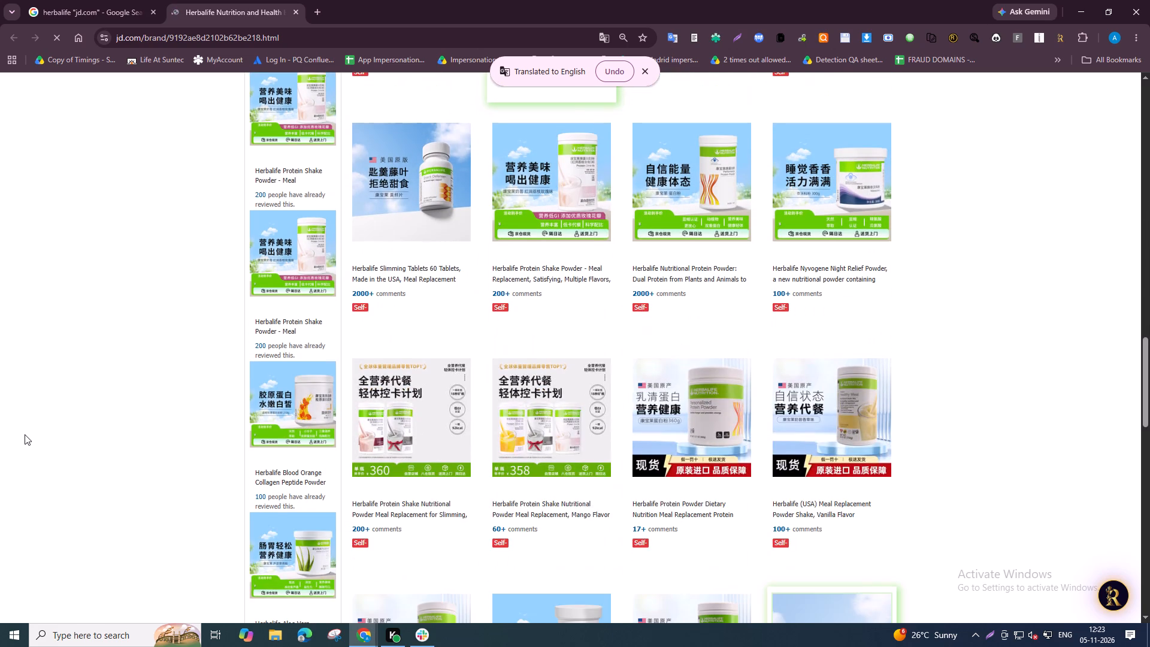
pyautogui.scroll(-5, 25, 434)
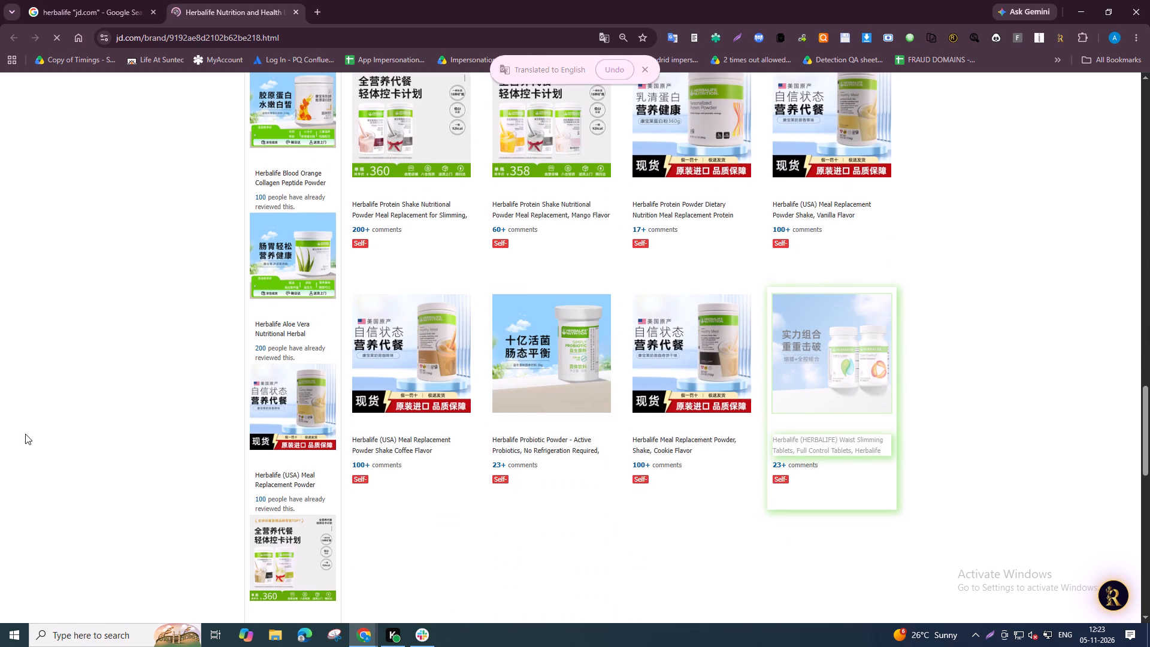
# Filter the Herbalife CN official images in Red Points by the Vitamins & Supplements asset instead of Heart Health.
pyautogui.hotkey('alt', 'Tab')
pyautogui.click(242, 0)
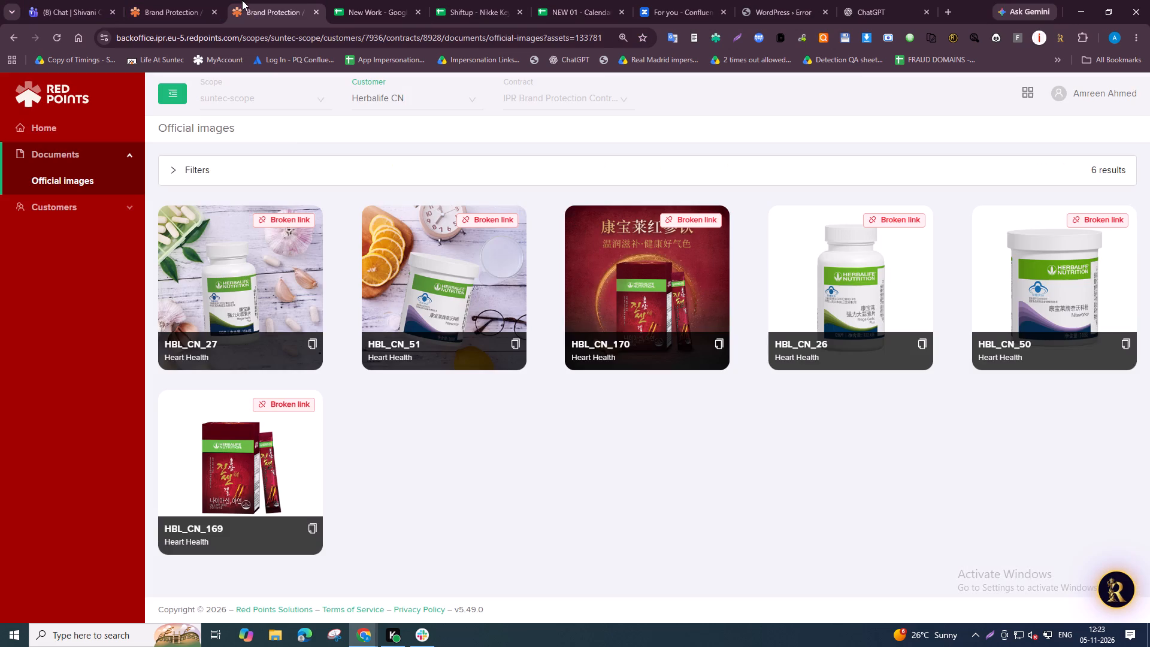
pyautogui.scroll(4, 449, 365)
pyautogui.click(355, 172)
pyautogui.click(304, 249)
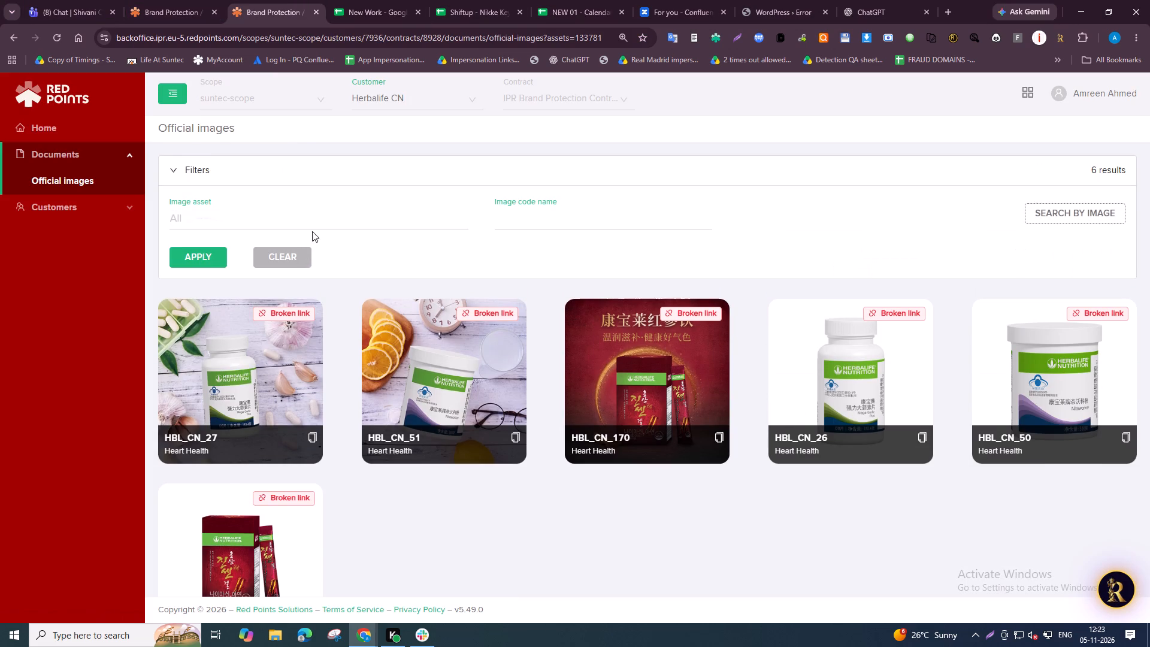
pyautogui.click(314, 219)
pyautogui.press('v')
pyautogui.click(303, 269)
pyautogui.click(541, 245)
pyautogui.click(200, 255)
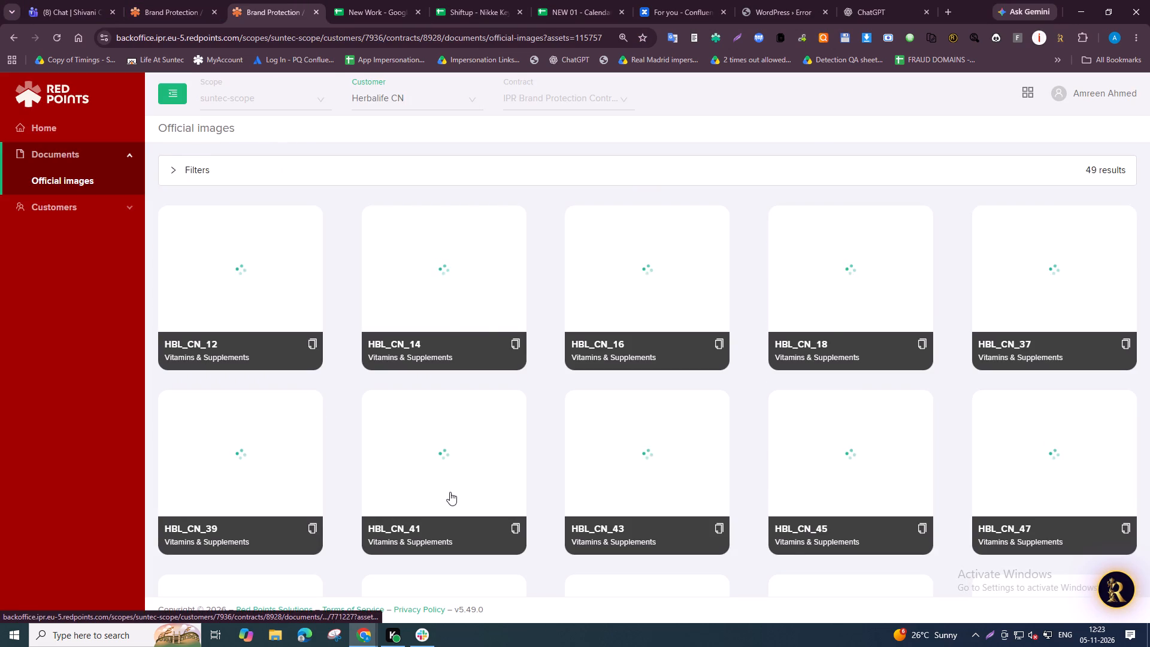
# Examine the Vitamins & Supplements official images to learn which product packaging to look for.
pyautogui.hotkey('alt', 'Tab')
pyautogui.hotkey('alt', 'Tab')
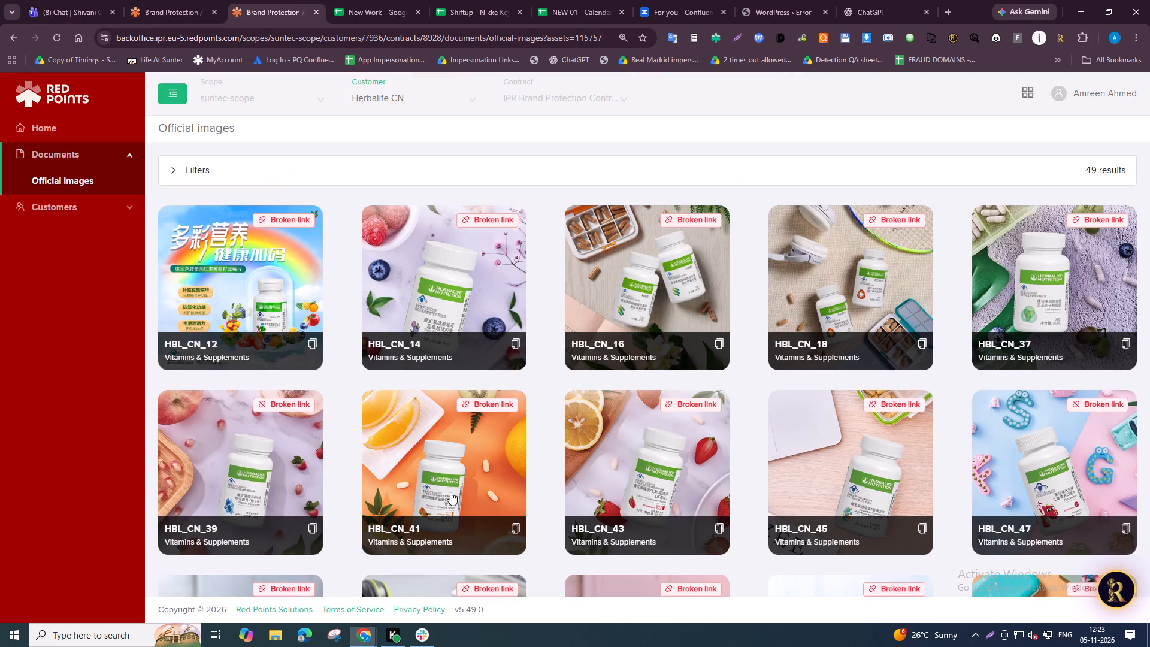
pyautogui.scroll(-13, 450, 492)
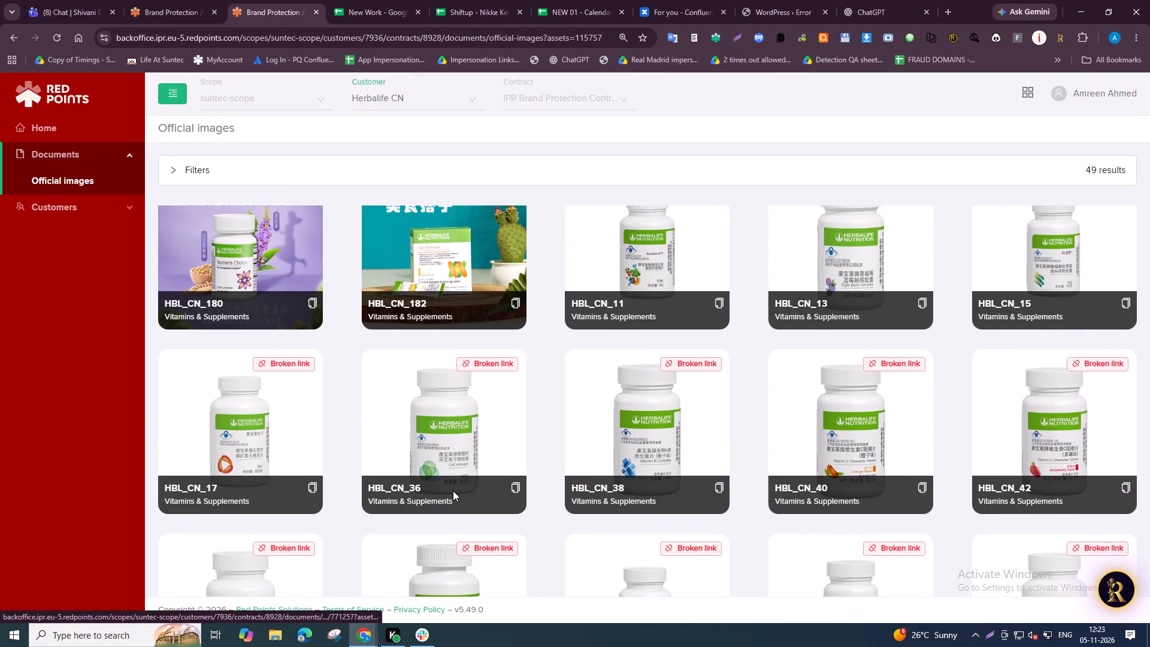
pyautogui.scroll(-12, 453, 491)
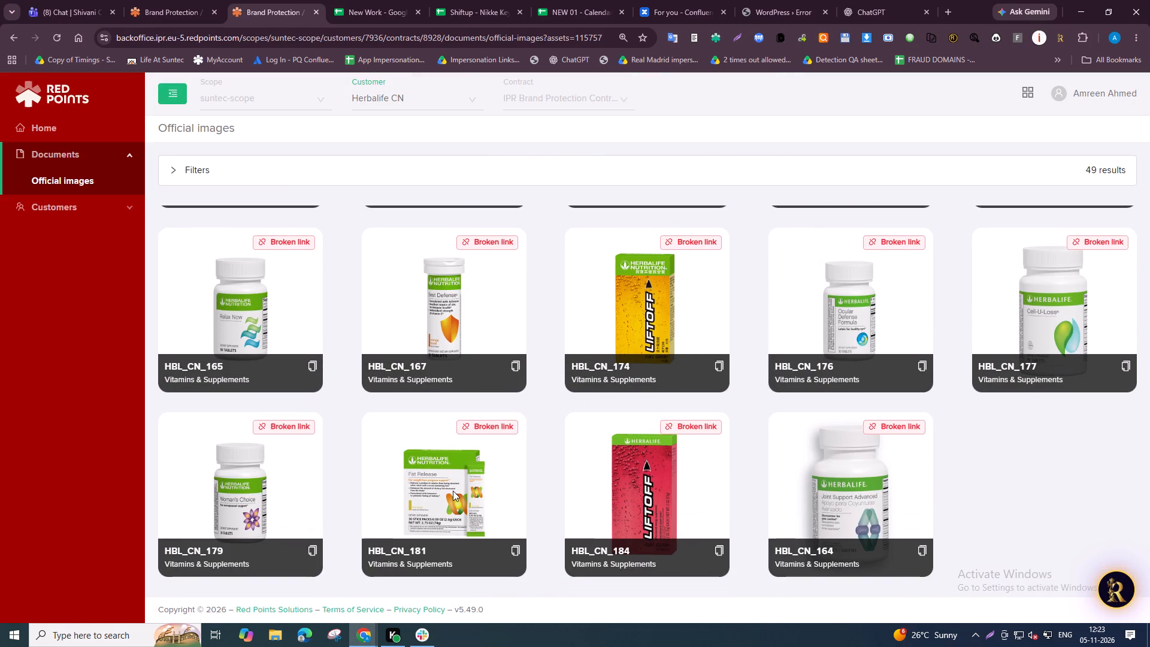
pyautogui.scroll(-4, 453, 491)
pyautogui.scroll(17, 453, 492)
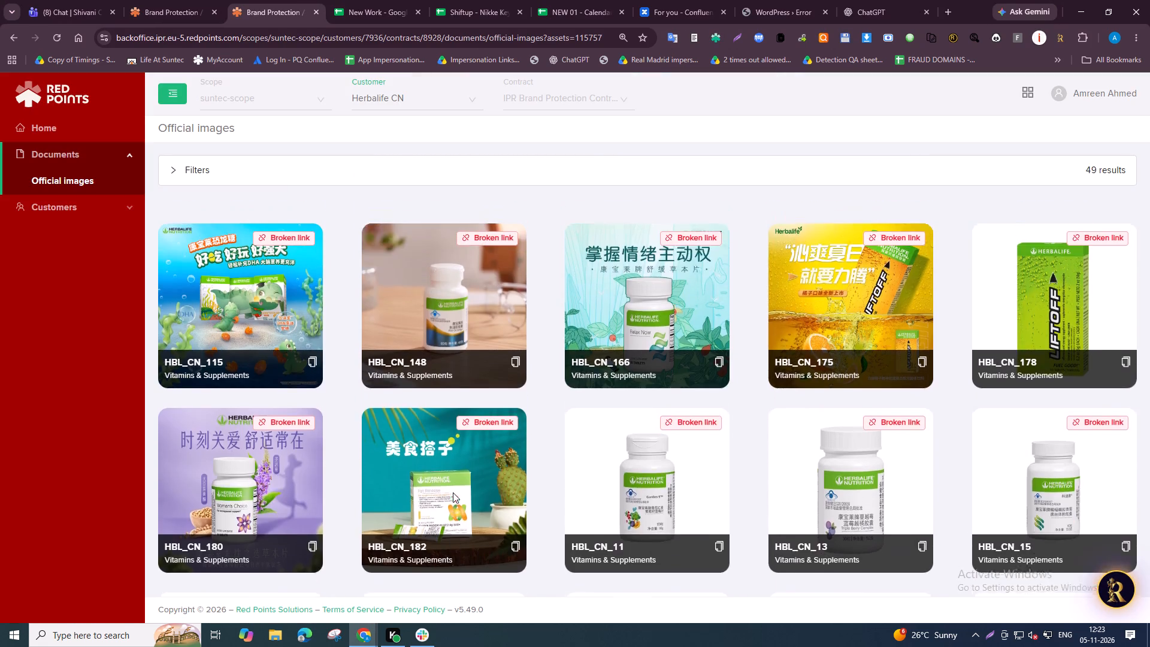
pyautogui.scroll(13, 453, 492)
# Check the JD.com Herbalife brand page for listings matching the Vitamins & Supplements images, and close the page.
pyautogui.hotkey('alt', 'Tab')
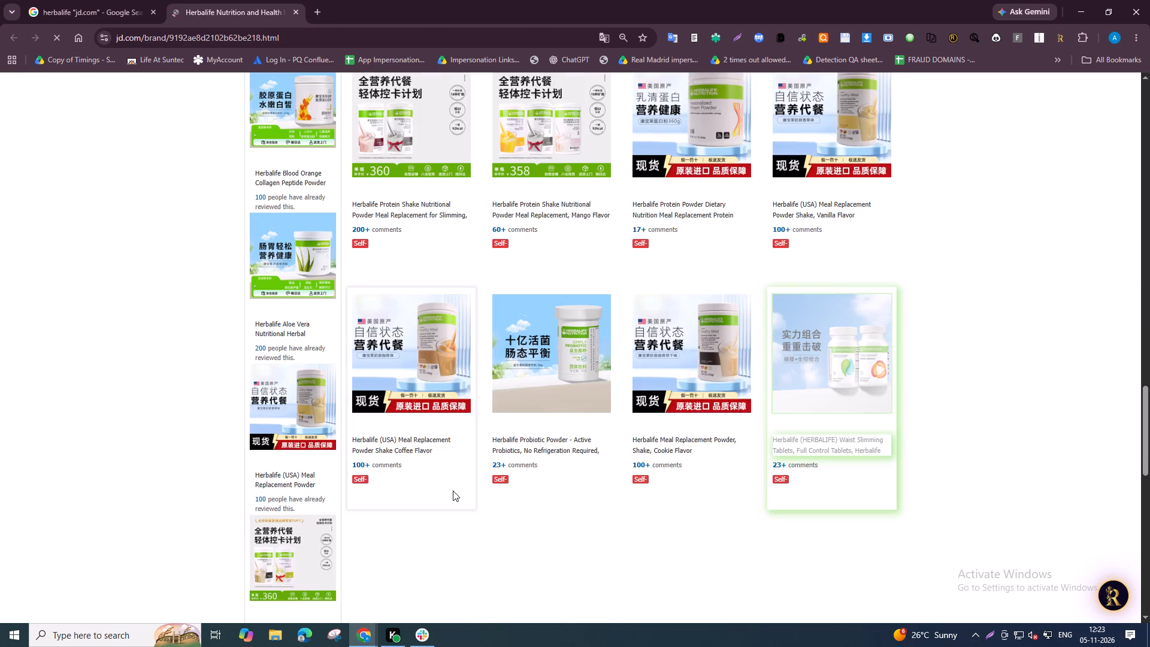
pyautogui.scroll(19, 453, 491)
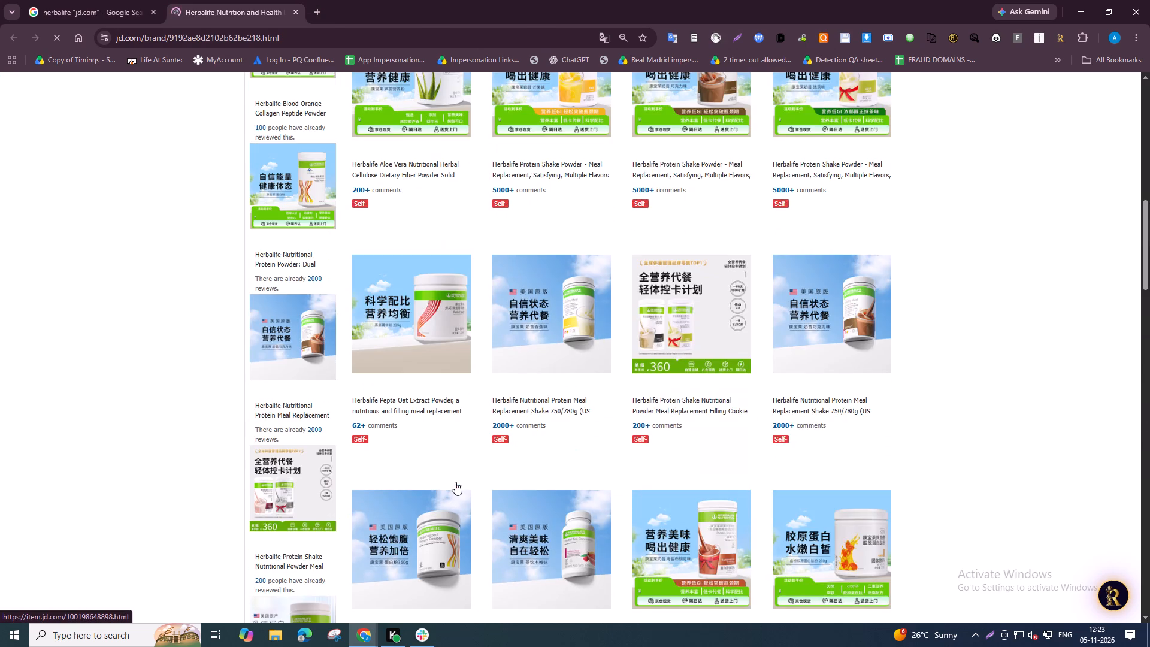
pyautogui.scroll(11, 455, 482)
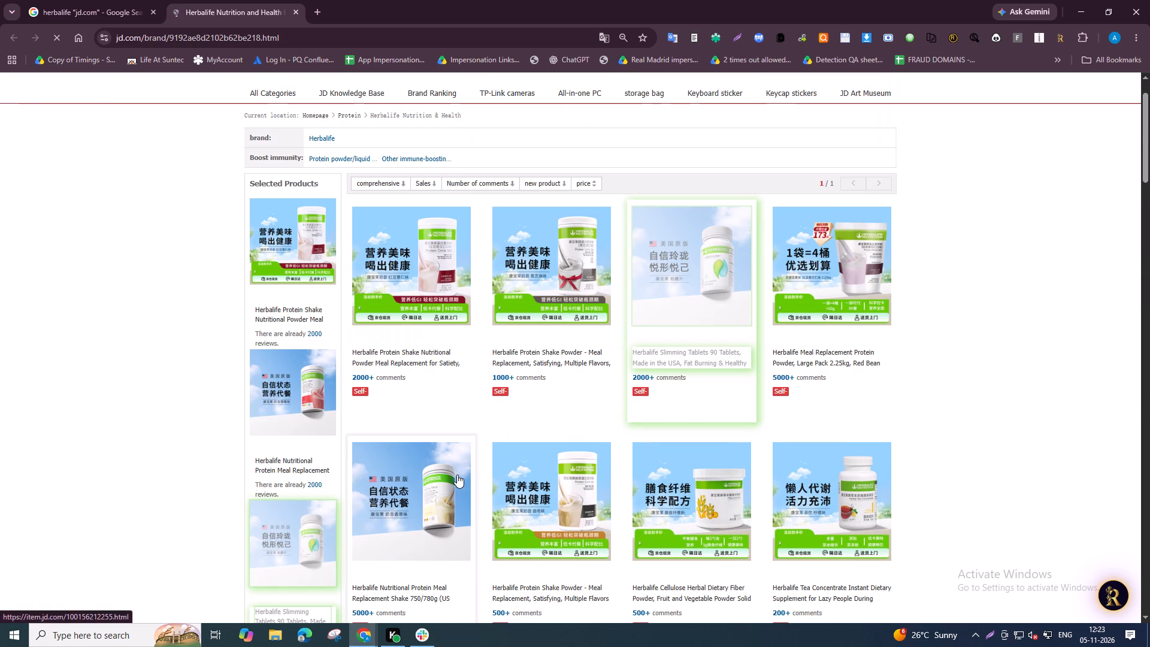
pyautogui.scroll(-20, 457, 474)
pyautogui.scroll(-18, 457, 474)
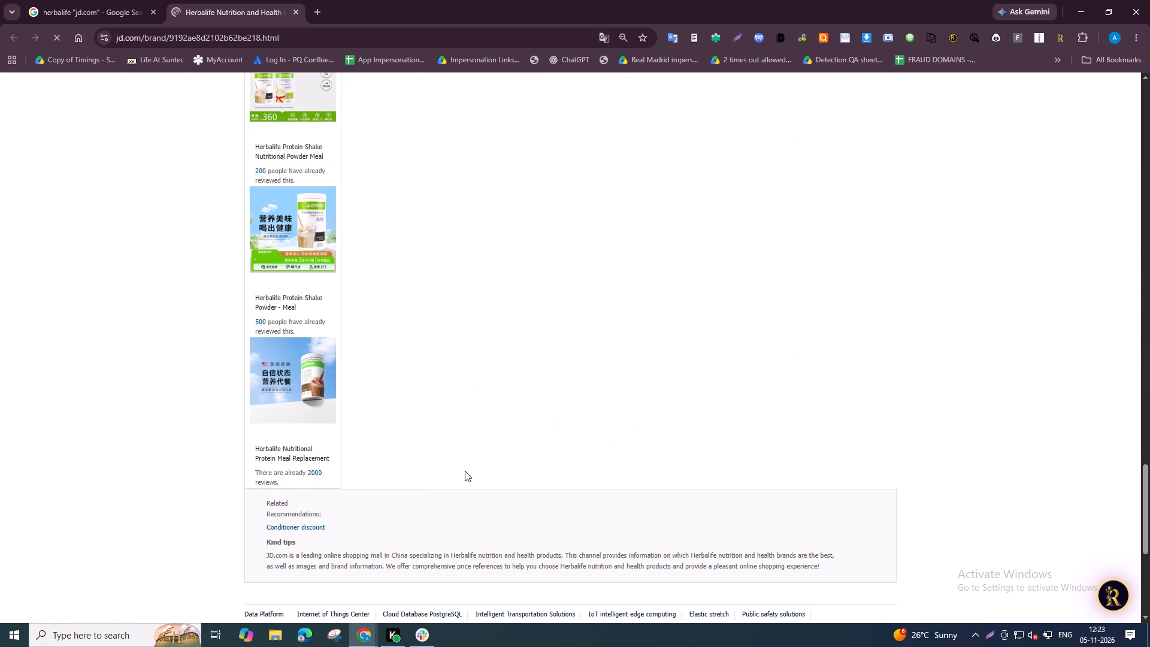
pyautogui.hotkey('ctrl', 'w')
# Open the JD.com Herbalife price list result from the Google search and examine its first page of listings.
pyautogui.scroll(5, 465, 471)
pyautogui.keyDown('ctrl'); pyautogui.click(276, 485); pyautogui.keyUp('ctrl')
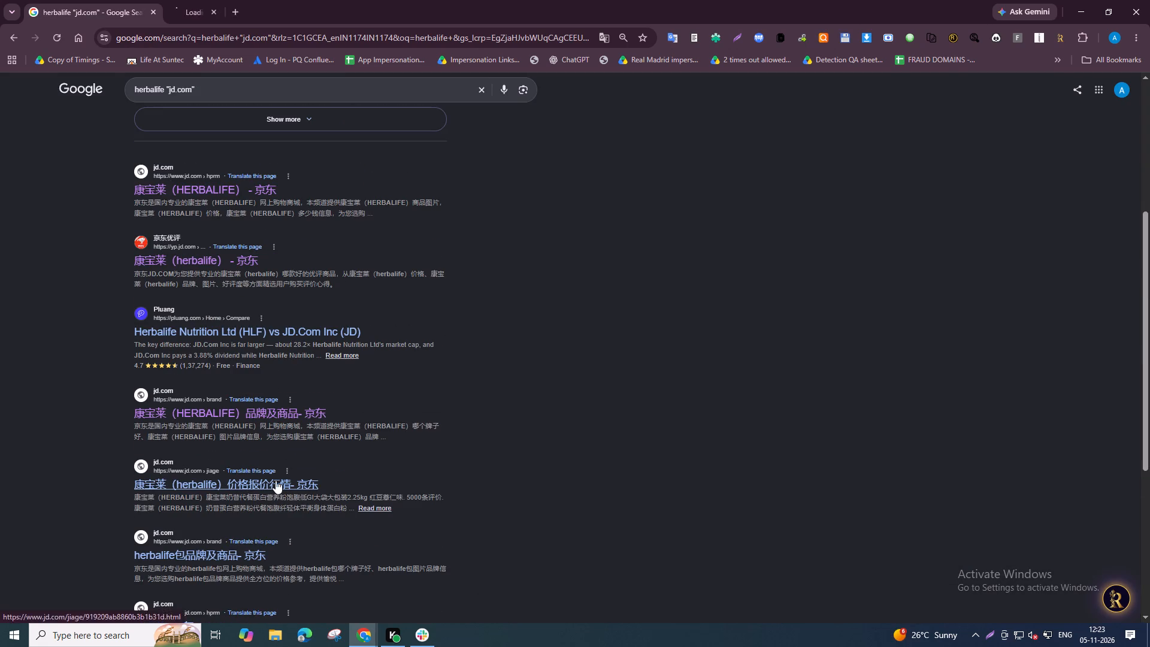
pyautogui.click(240, 0)
pyautogui.scroll(-3, 958, 364)
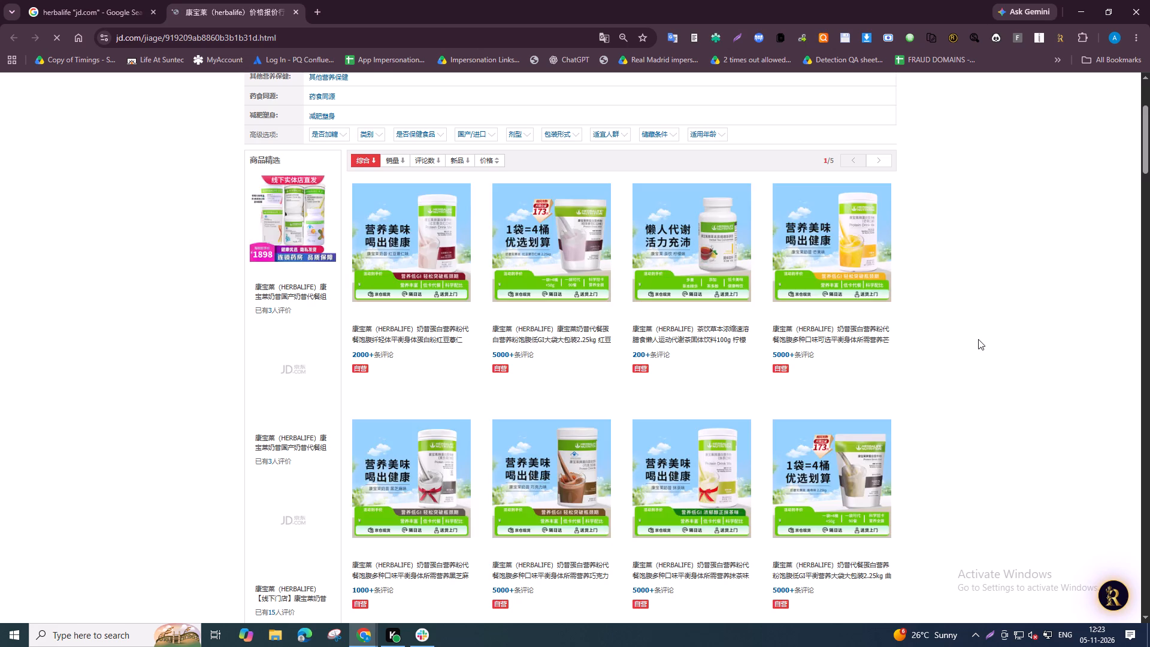
pyautogui.scroll(-18, 978, 343)
pyautogui.scroll(6, 974, 363)
pyautogui.scroll(-2, 974, 359)
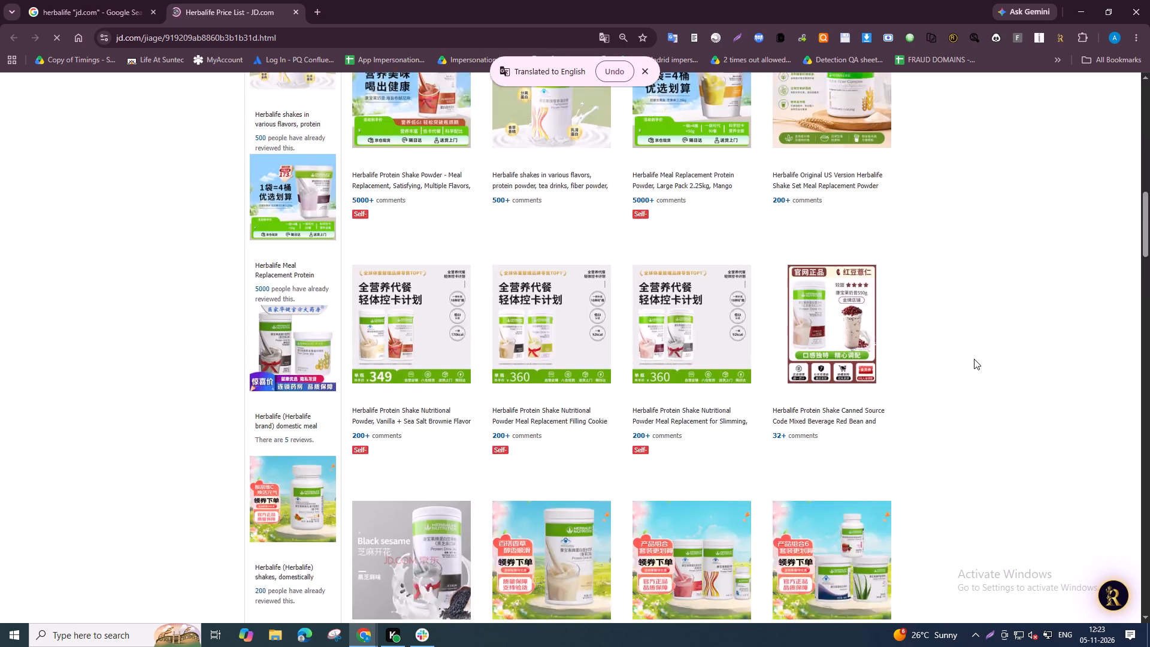
pyautogui.scroll(-20, 974, 359)
pyautogui.scroll(-8, 974, 359)
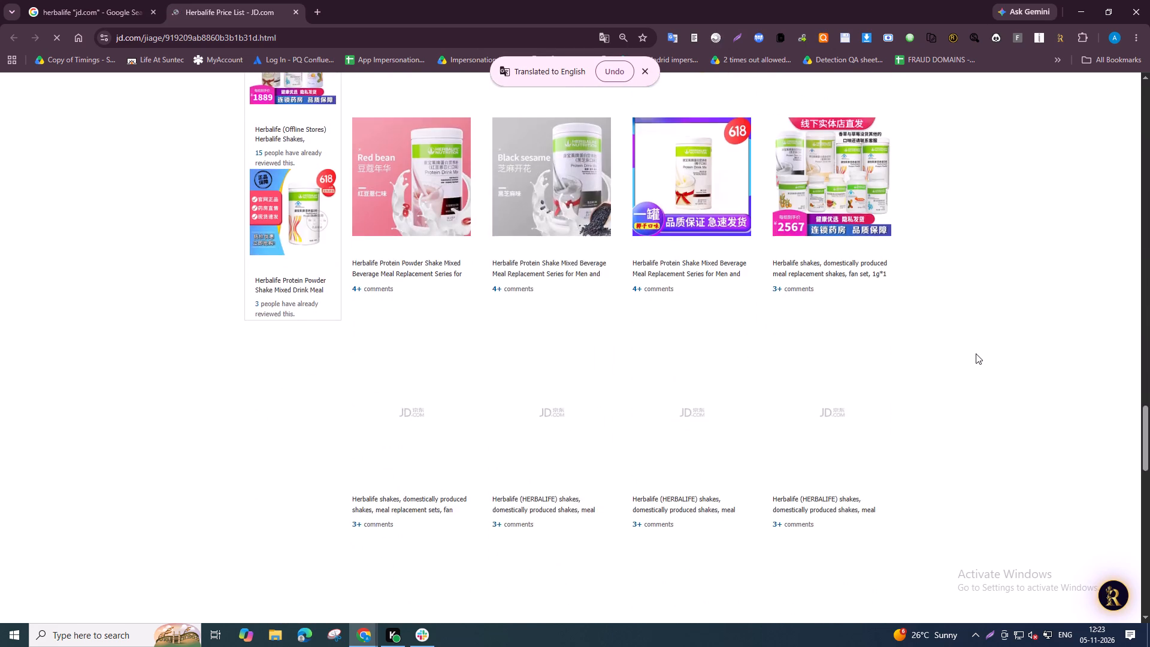
pyautogui.scroll(-17, 976, 353)
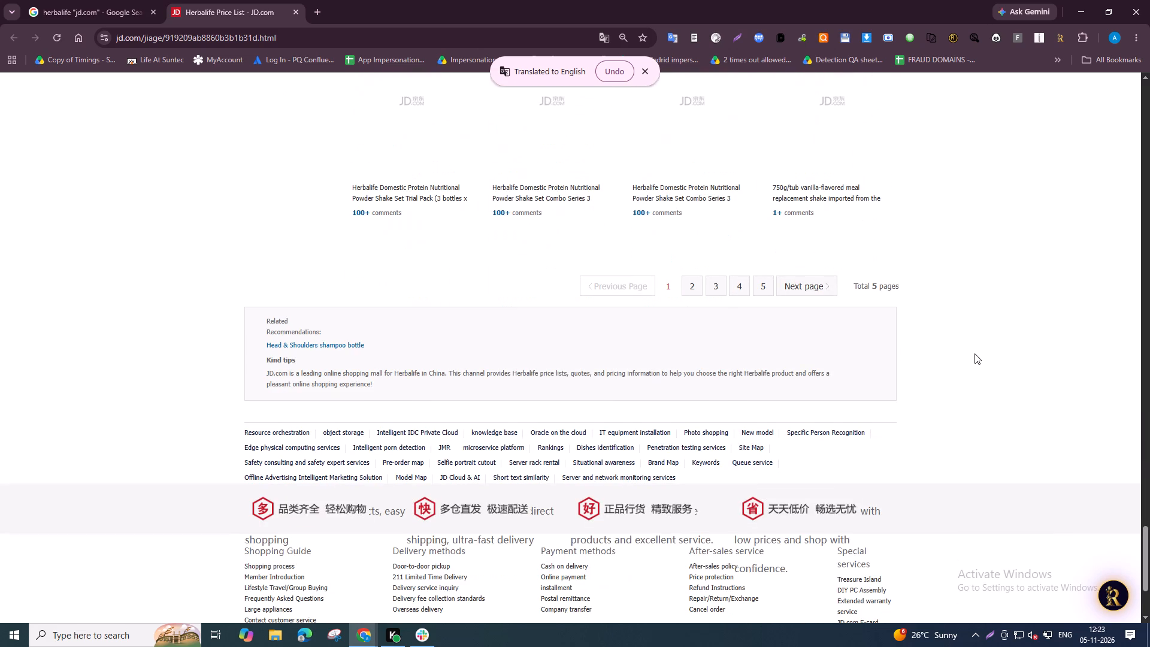
# Open page 5 of the JD.com Herbalife price list and examine its listings.
pyautogui.scroll(2, 812, 337)
pyautogui.click(771, 404)
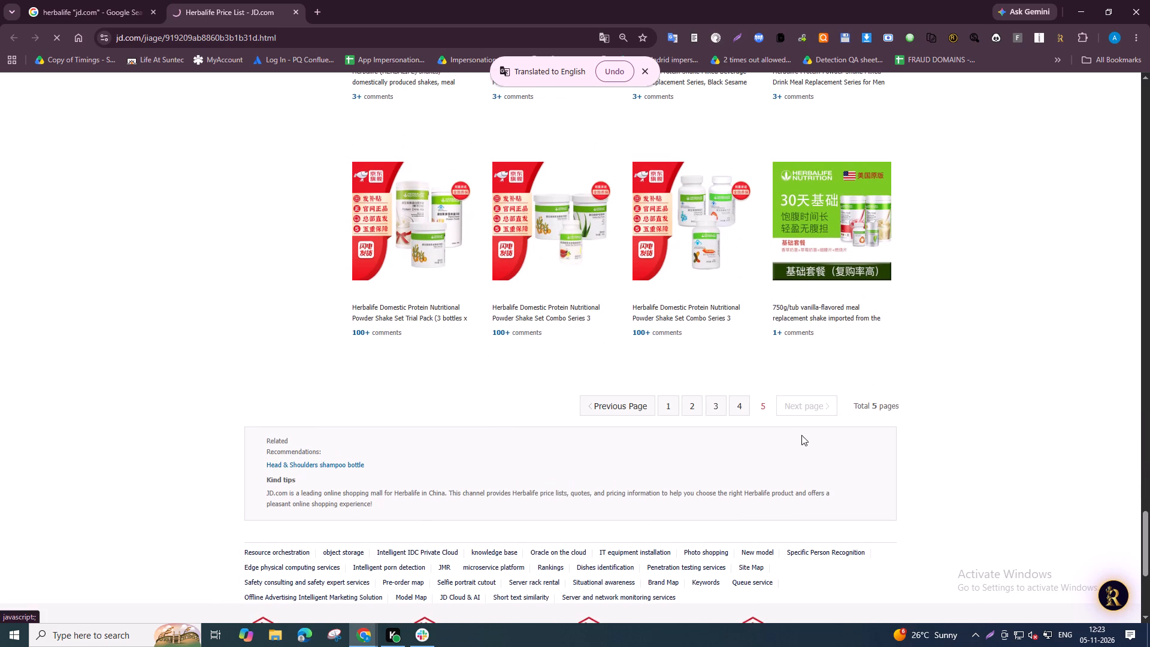
pyautogui.scroll(-4, 814, 433)
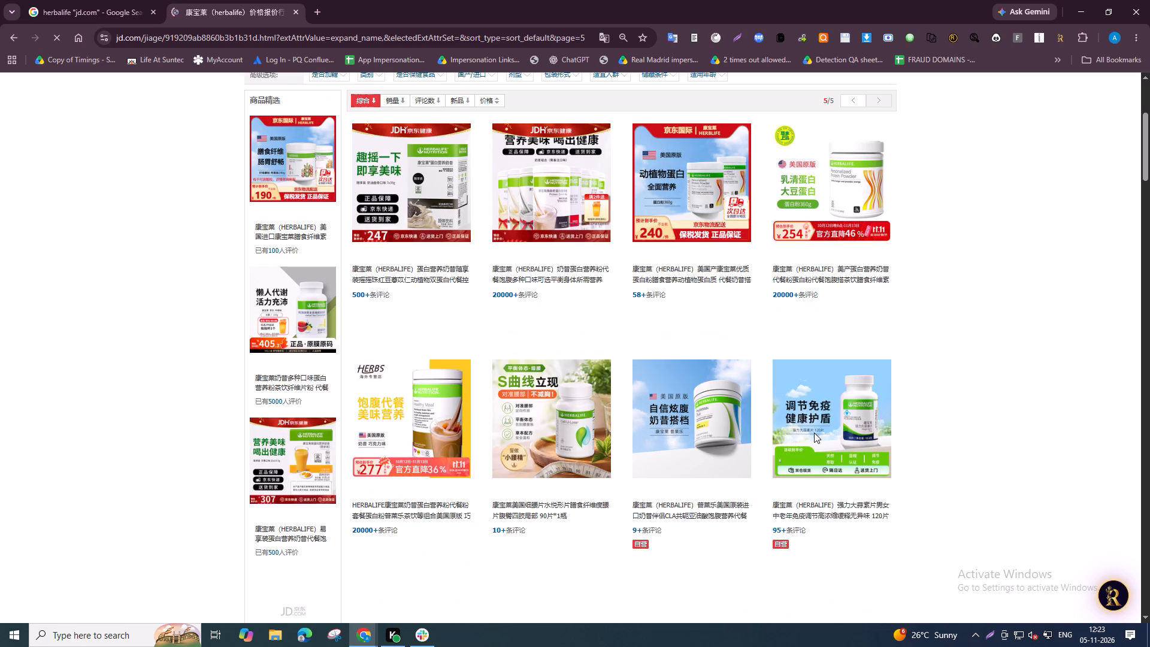
pyautogui.scroll(-6, 845, 425)
pyautogui.scroll(-5, 901, 482)
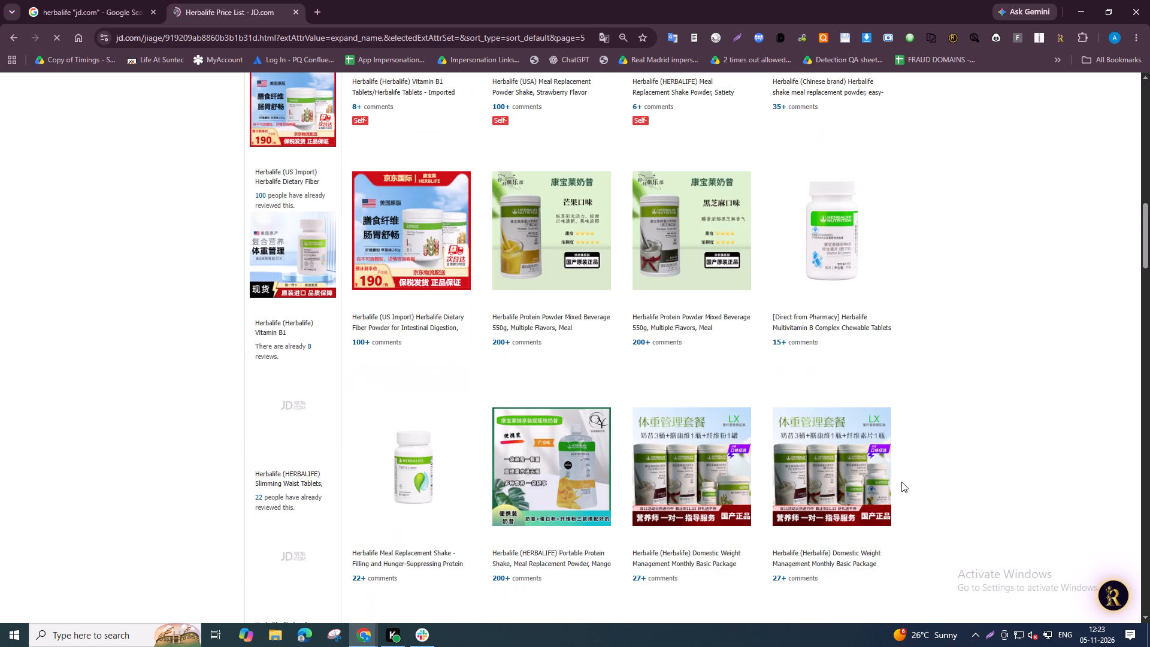
pyautogui.scroll(12, 898, 491)
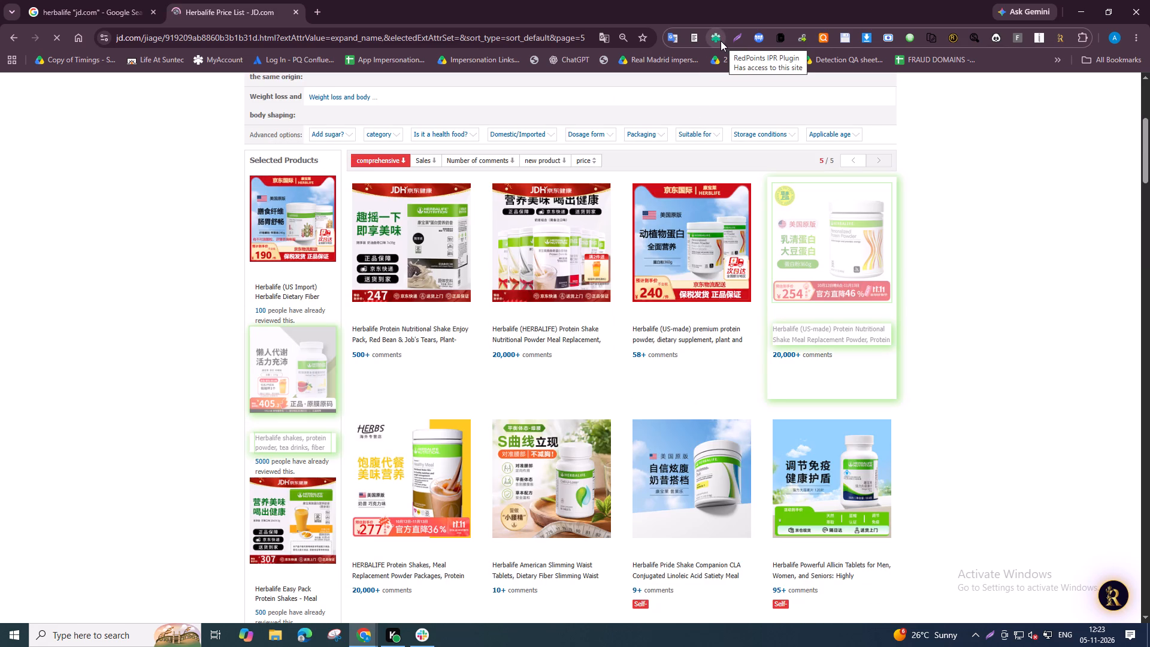
# Start a Detection task in the RedPoints IPR Plugin for customer Herbalife CN, with the IPR Brand Protection contract and the Shakes asset.
pyautogui.click(717, 41)
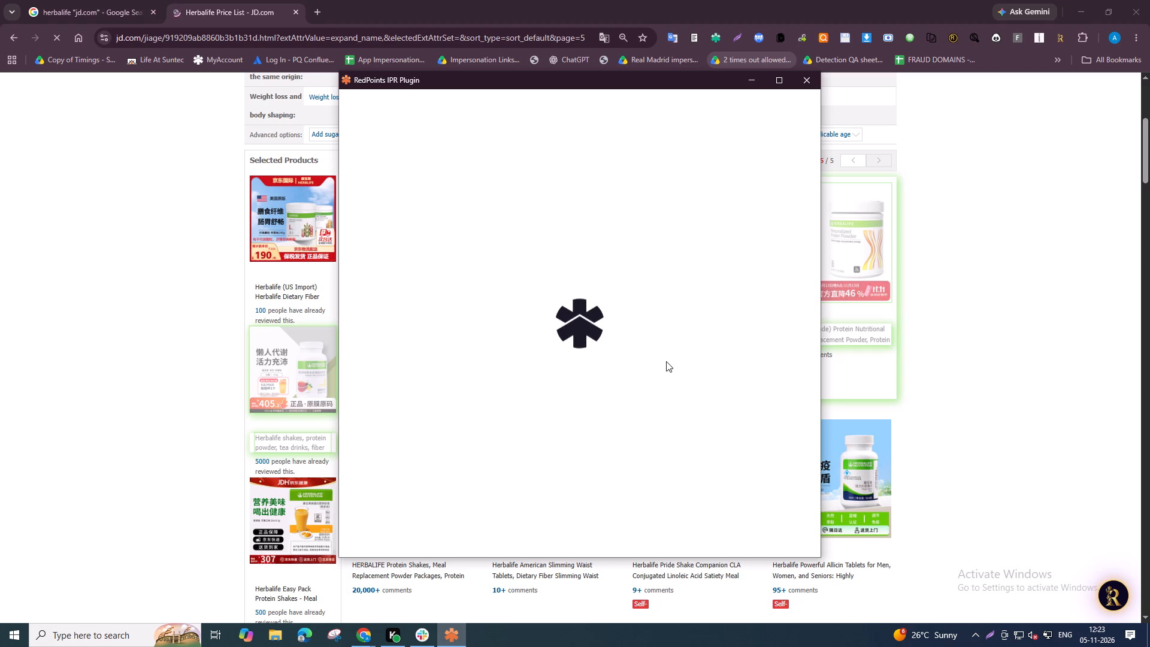
pyautogui.click(652, 335)
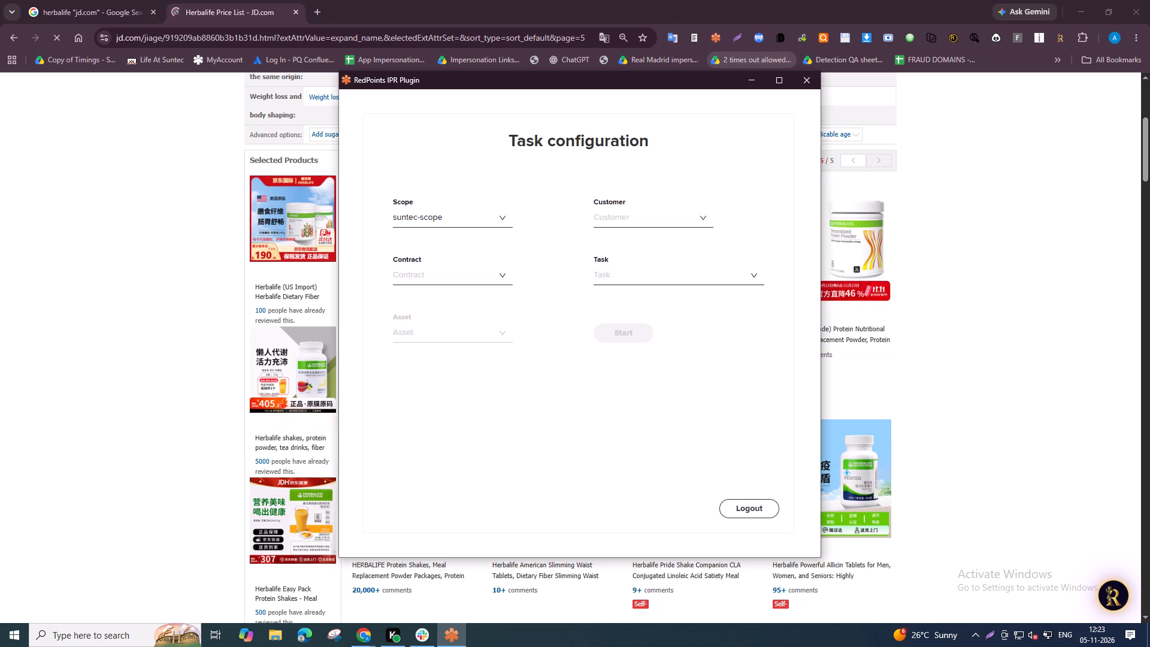
pyautogui.click(627, 216)
pyautogui.write('cn')
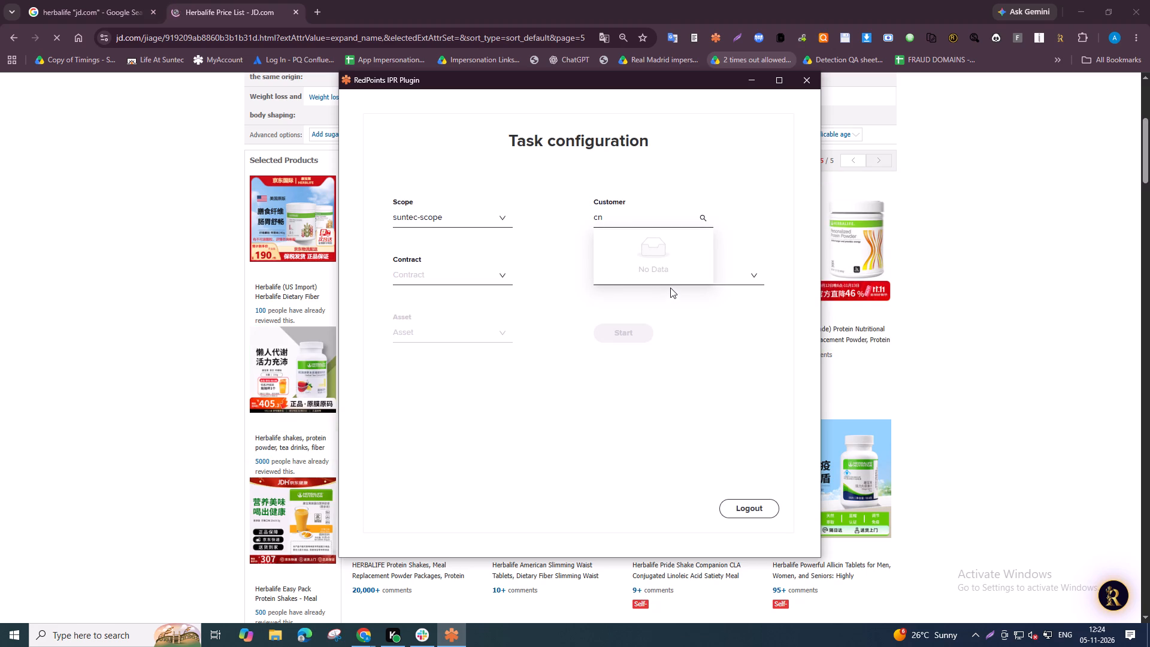
pyautogui.press('space')
pyautogui.press('BackSpace')
pyautogui.click(564, 228)
pyautogui.click(591, 216)
pyautogui.click(596, 216)
pyautogui.write('cn')
pyautogui.doubleClick(648, 277)
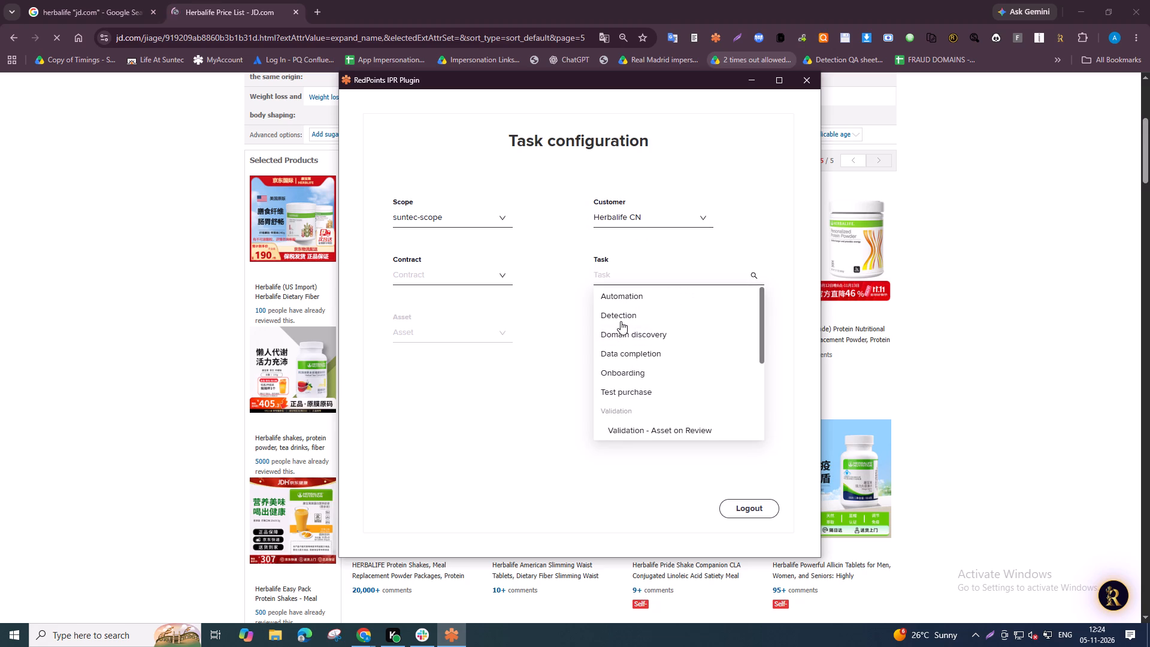
pyautogui.click(621, 319)
pyautogui.click(501, 283)
pyautogui.click(532, 370)
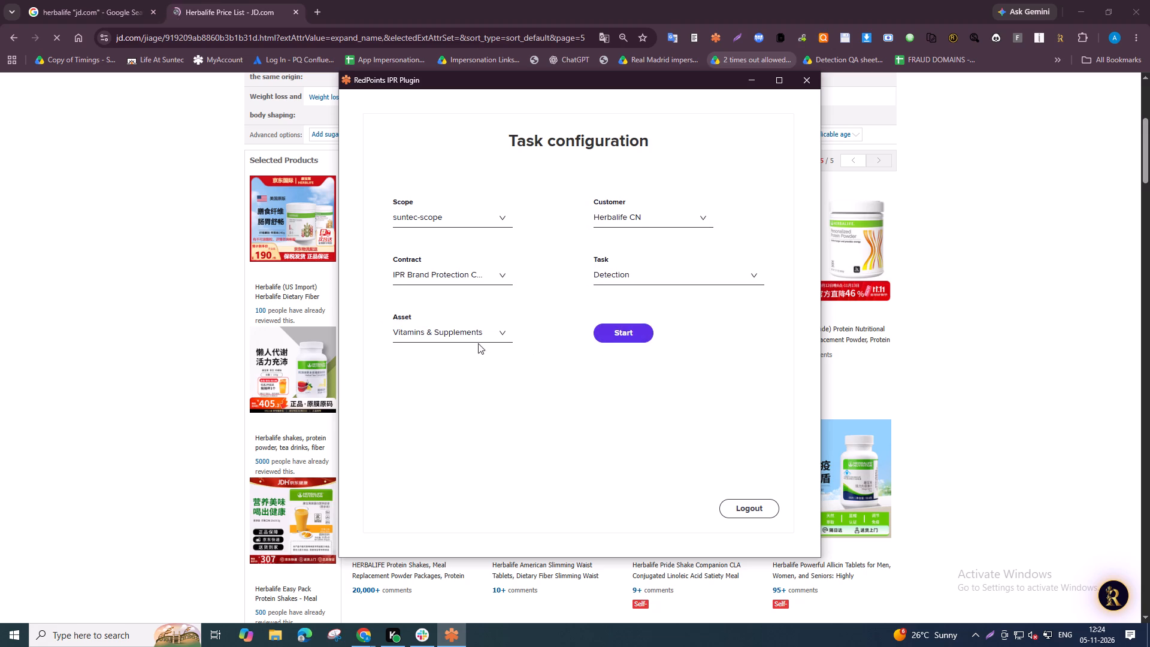
pyautogui.click(477, 341)
pyautogui.click(458, 357)
pyautogui.click(629, 336)
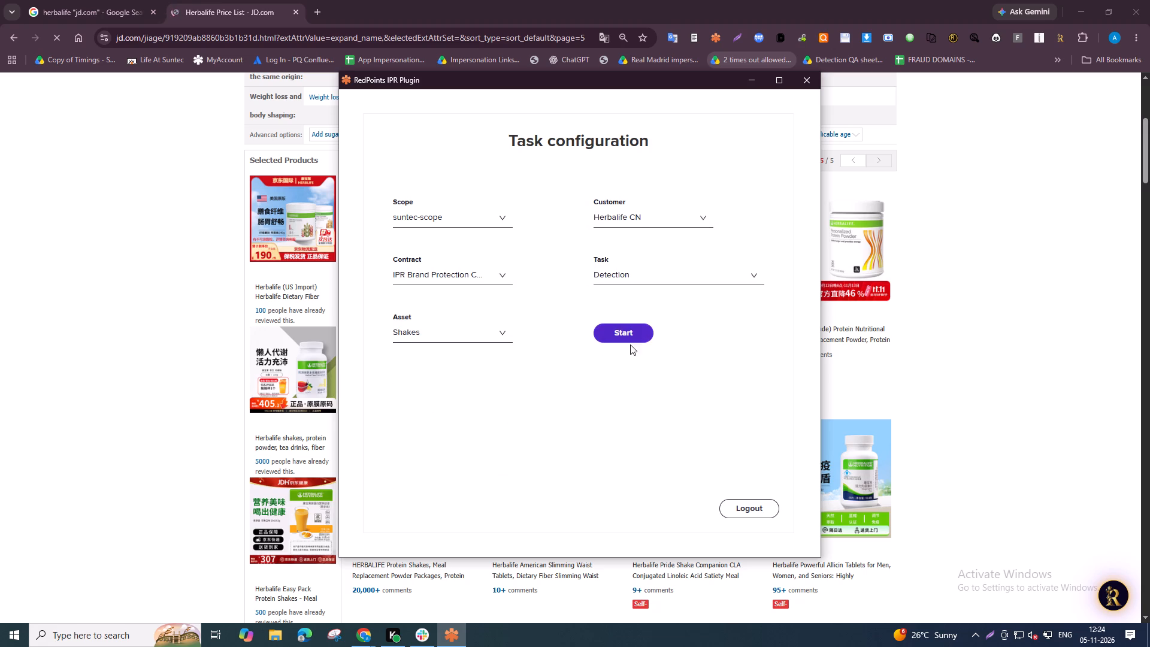
# Copy the link of the unhighlighted mango Herbalife Protein Powder Mixed Beverage 550g listing into cell C29838 of the New Work sheet.
pyautogui.scroll(6, 983, 386)
pyautogui.scroll(-8, 983, 386)
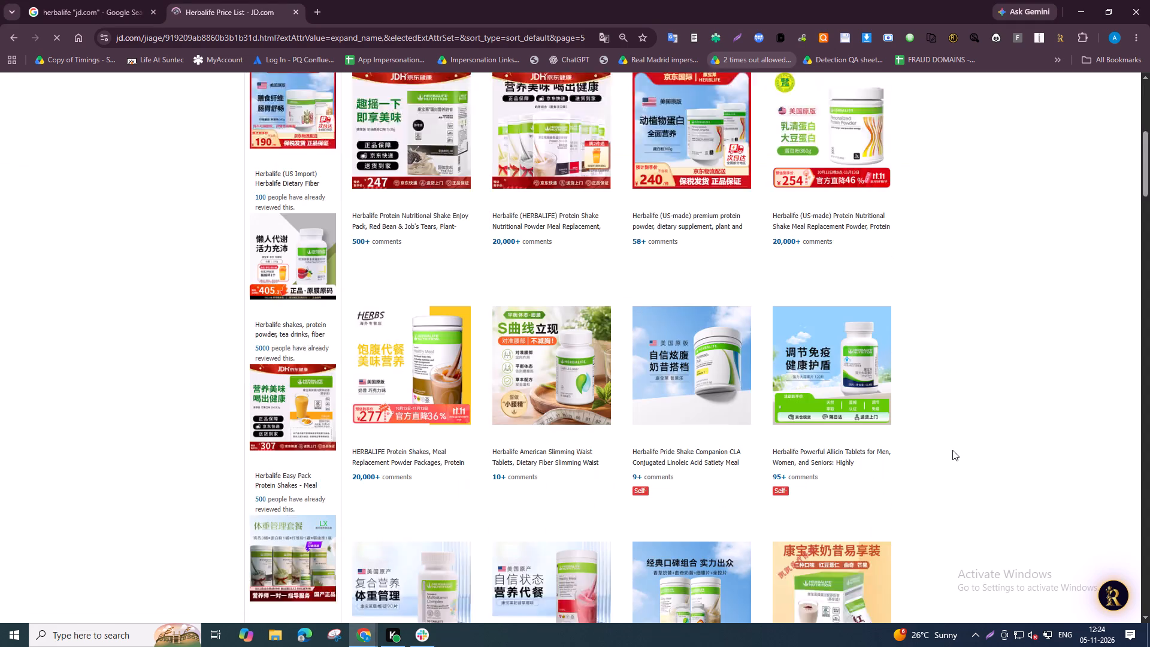
pyautogui.scroll(5, 952, 451)
pyautogui.scroll(-7, 950, 452)
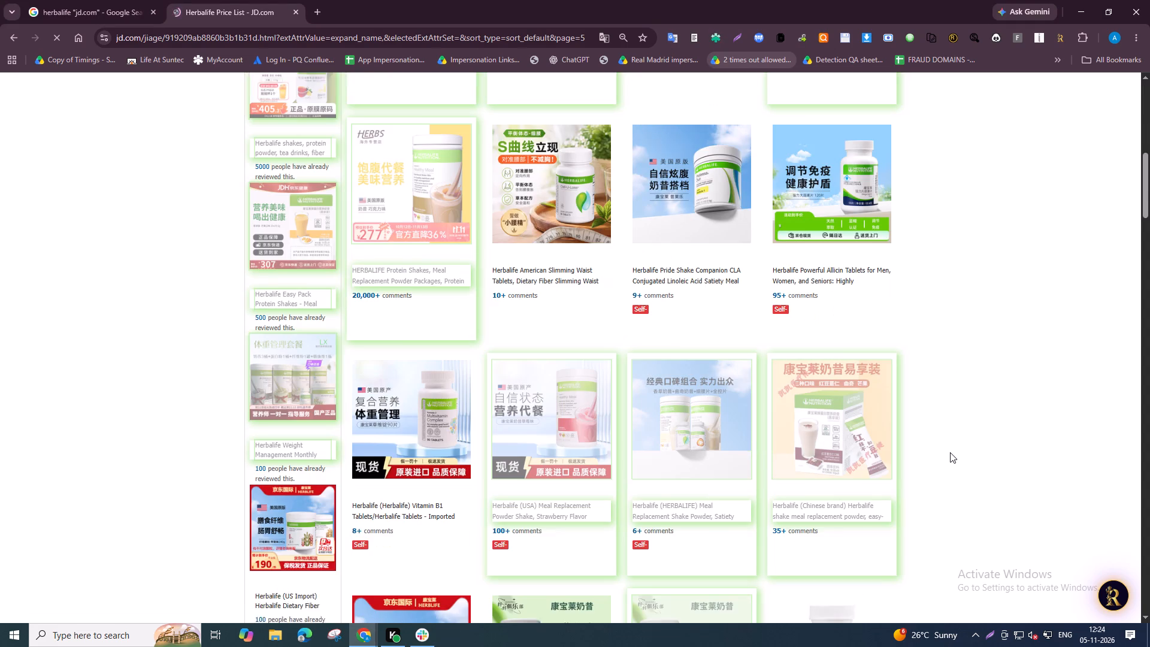
pyautogui.scroll(-6, 950, 447)
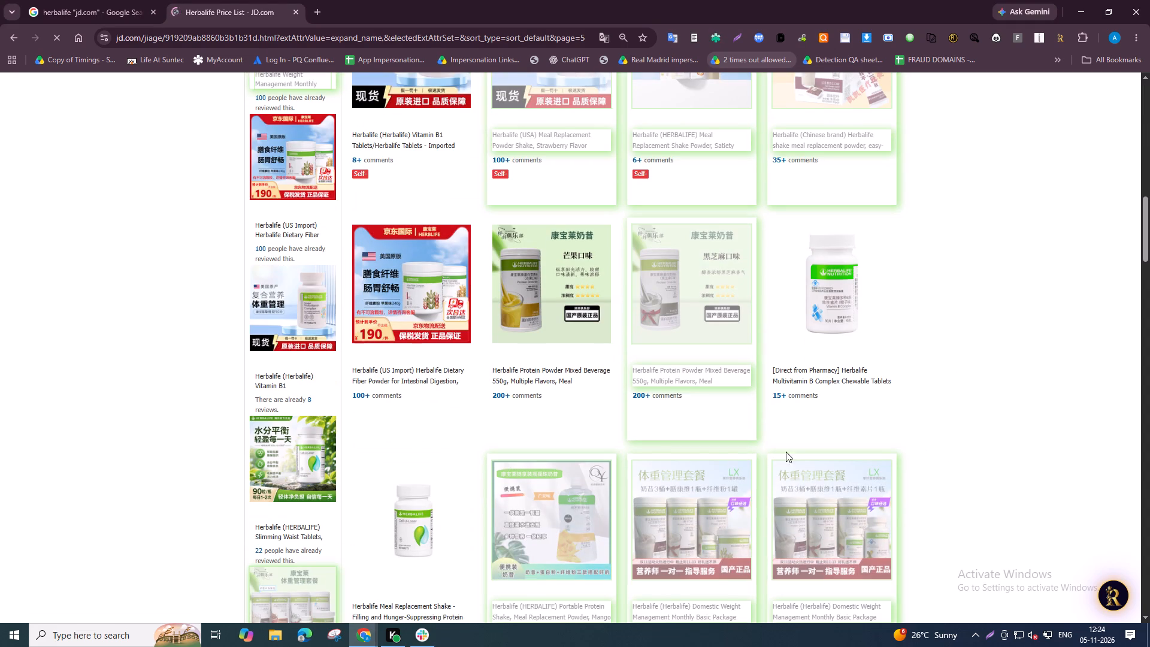
pyautogui.rightClick(561, 374)
pyautogui.click(636, 501)
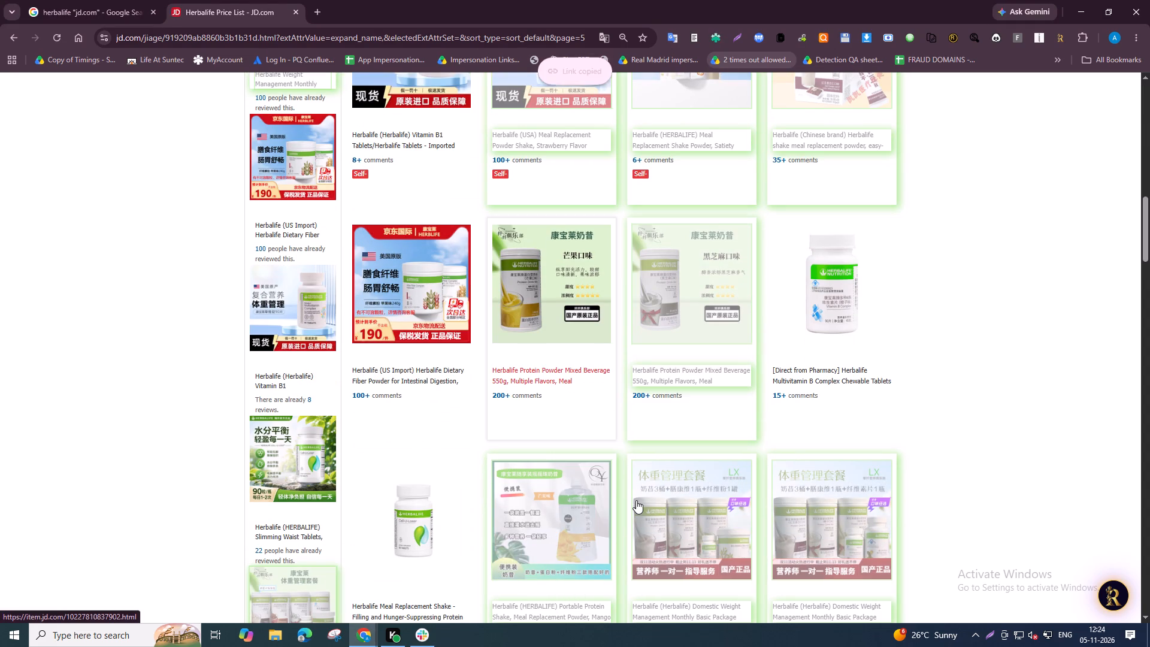
pyautogui.hotkey('alt', 'Tab')
pyautogui.click(394, 0)
pyautogui.click(428, 406)
pyautogui.hotkey('ctrl', 'v')
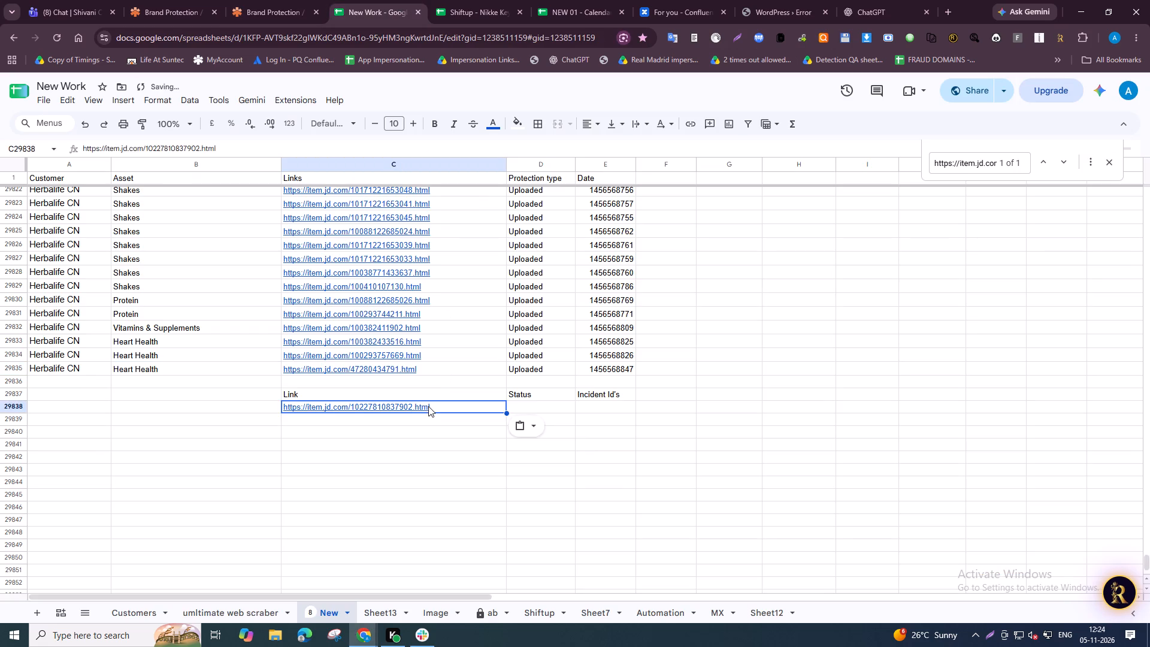
pyautogui.press('Tab')
# Copy the link of the unhighlighted Herbalife Shakes for Weight Loss Basic Package listing into the Link column of the New Work sheet.
pyautogui.hotkey('alt', 'Tab')
pyautogui.scroll(-7, 618, 399)
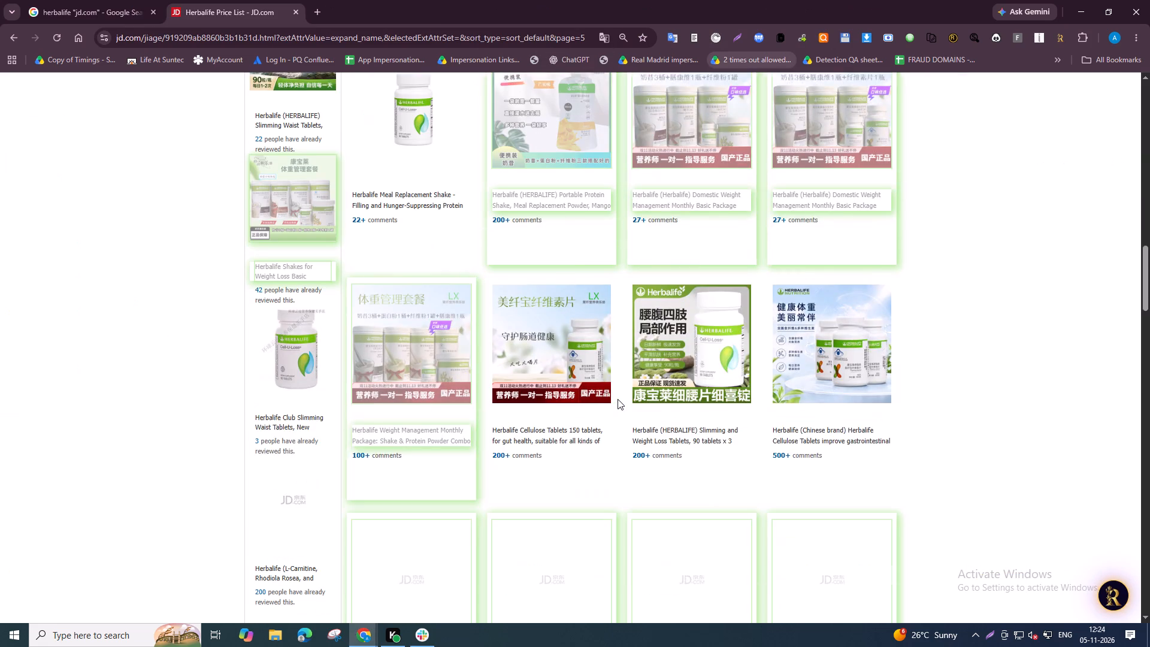
pyautogui.scroll(-6, 618, 399)
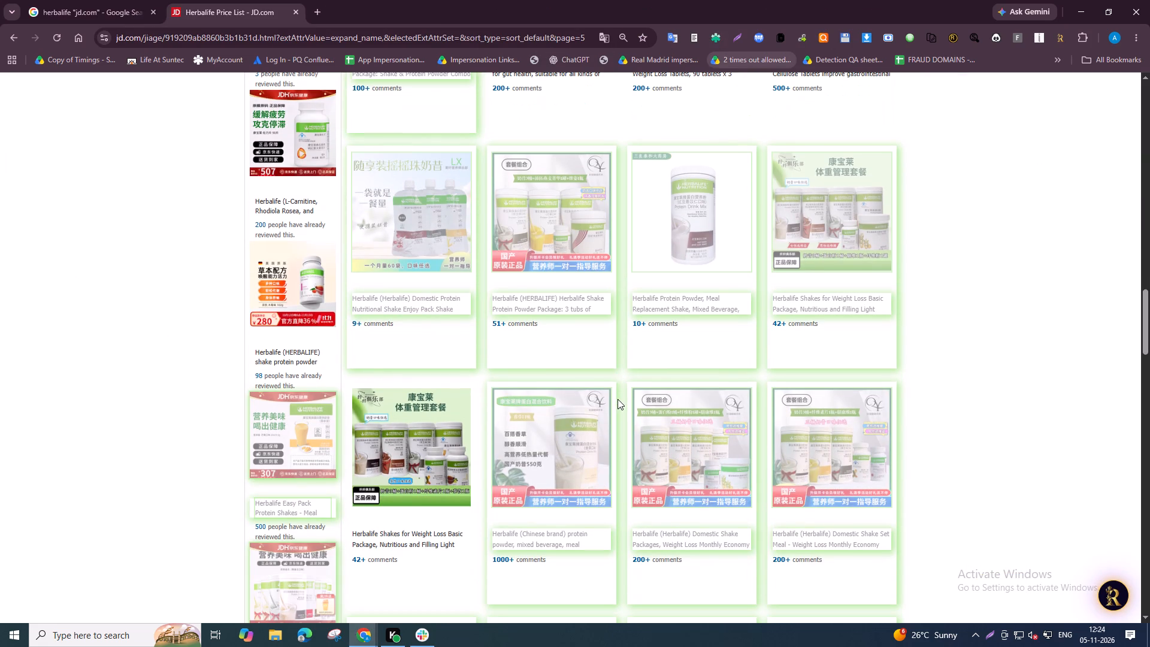
pyautogui.rightClick(413, 542)
pyautogui.click(495, 441)
pyautogui.hotkey('alt', 'Tab')
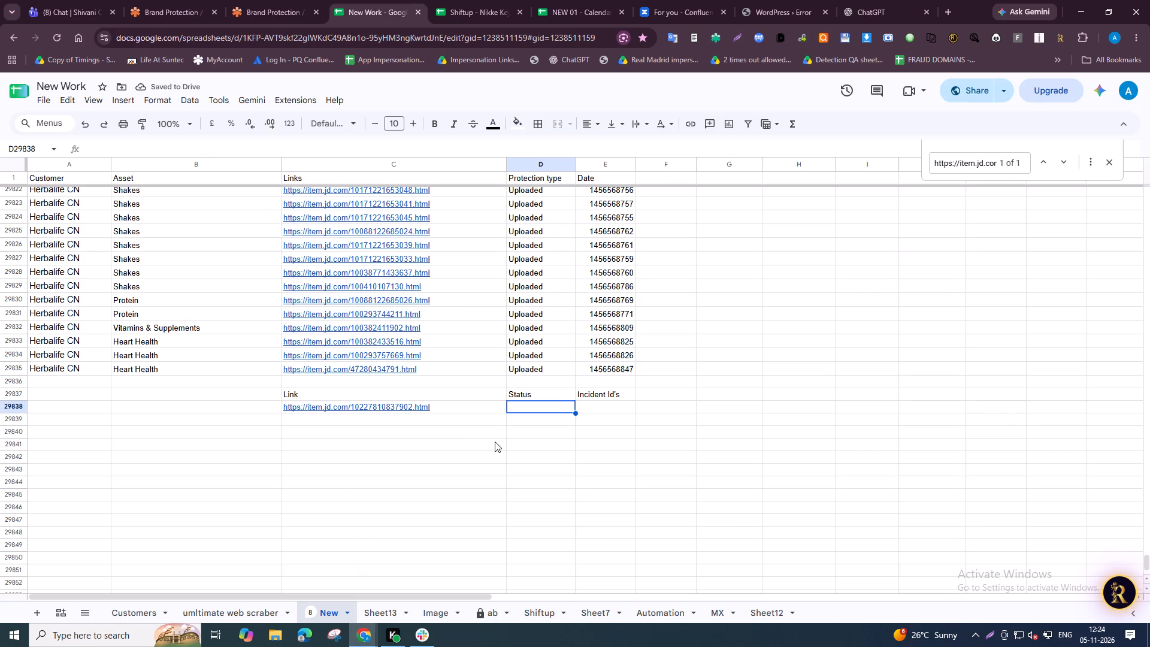
pyautogui.click(488, 437)
pyautogui.hotkey('ctrl', 'v')
# Examine the whole of price list page 5 for further shake listings that the RedPoints plugin has not highlighted.
pyautogui.hotkey('alt', 'Tab')
pyautogui.scroll(-6, 505, 435)
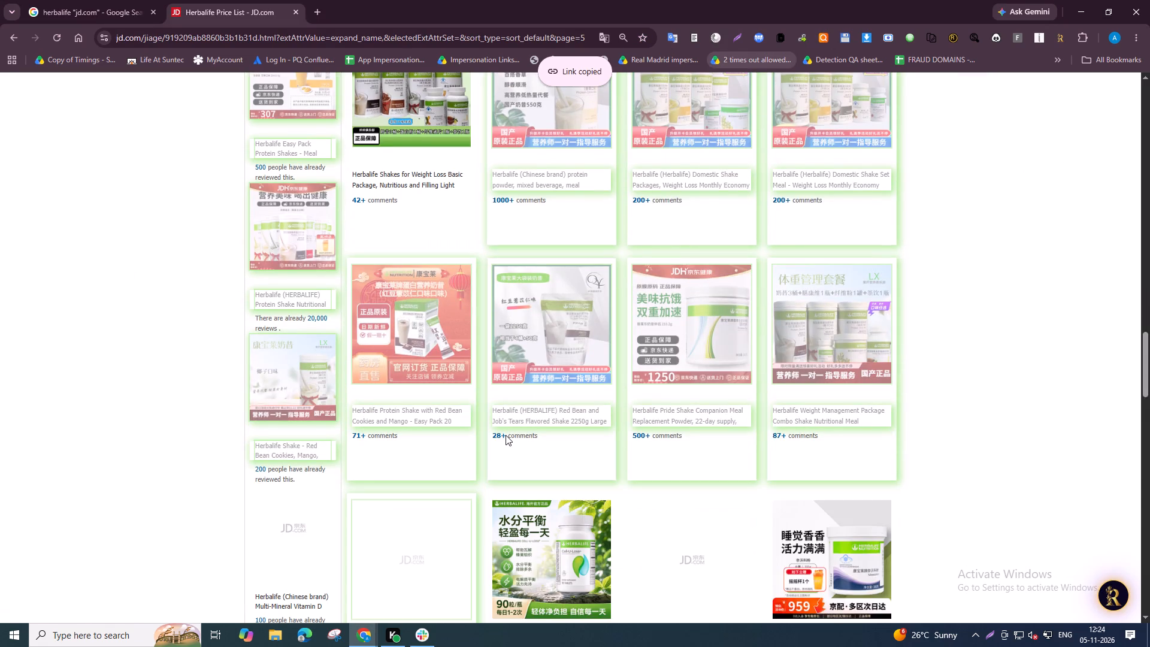
pyautogui.scroll(-9, 506, 435)
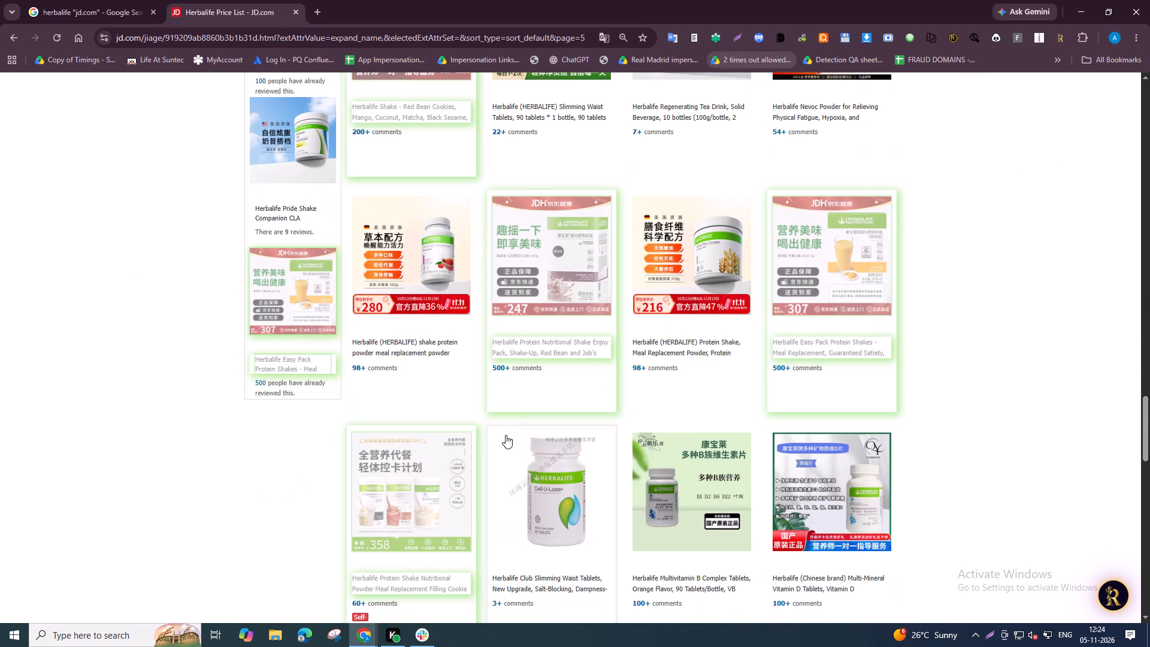
pyautogui.scroll(-13, 506, 435)
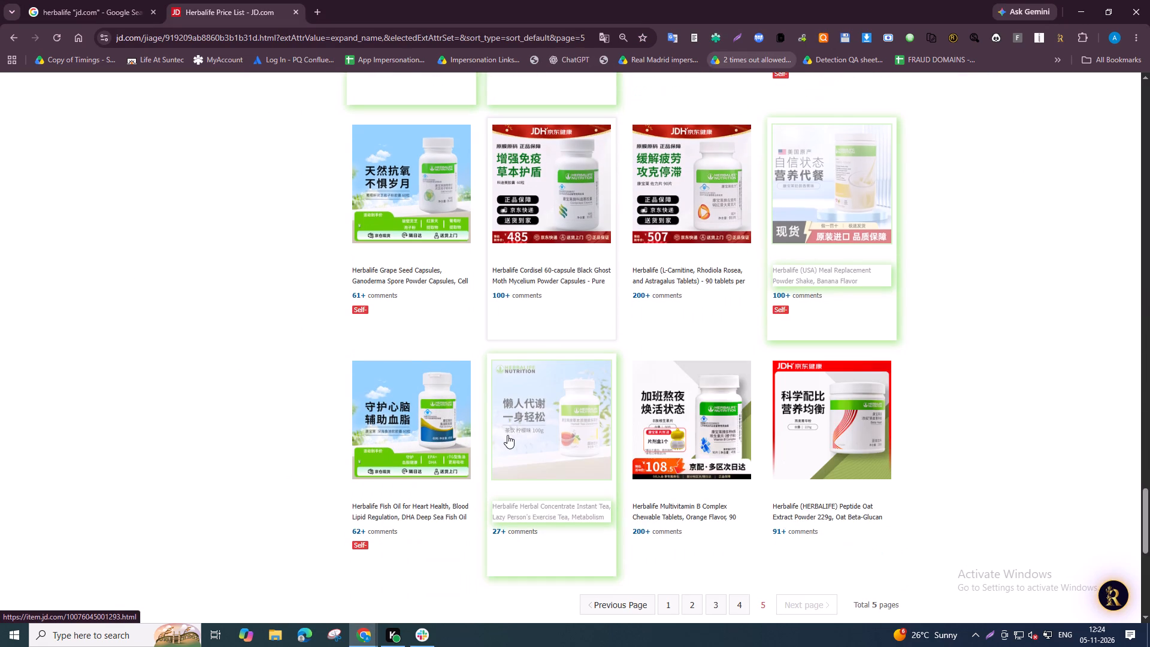
pyautogui.scroll(20, 507, 435)
pyautogui.scroll(4, 507, 435)
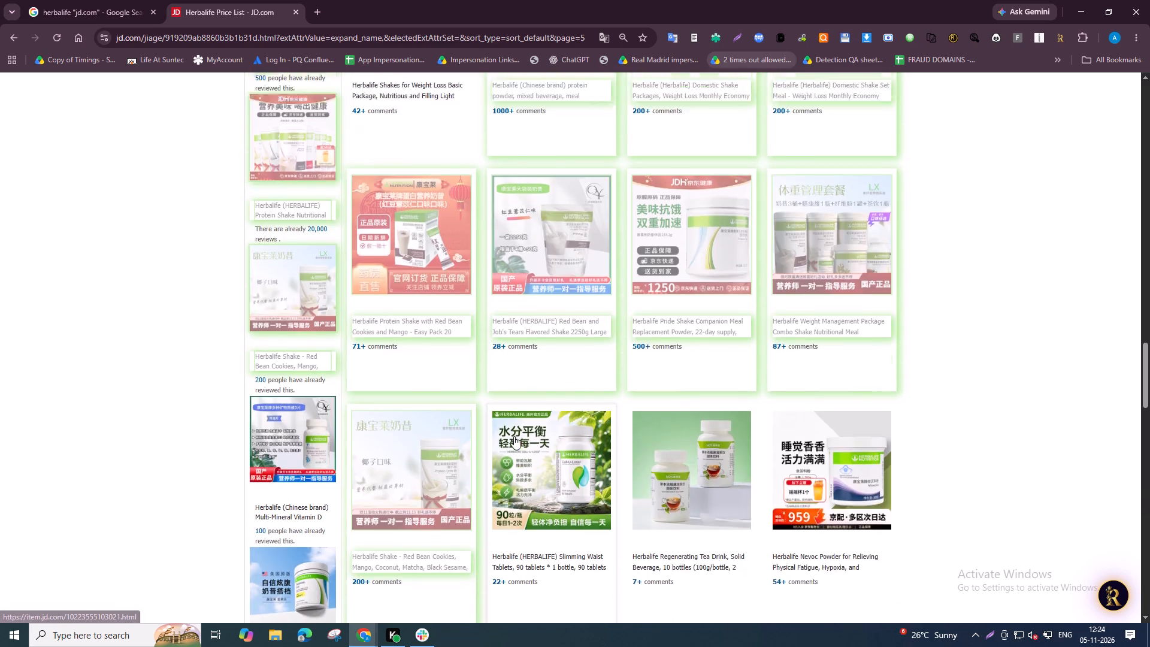
pyautogui.scroll(15, 514, 436)
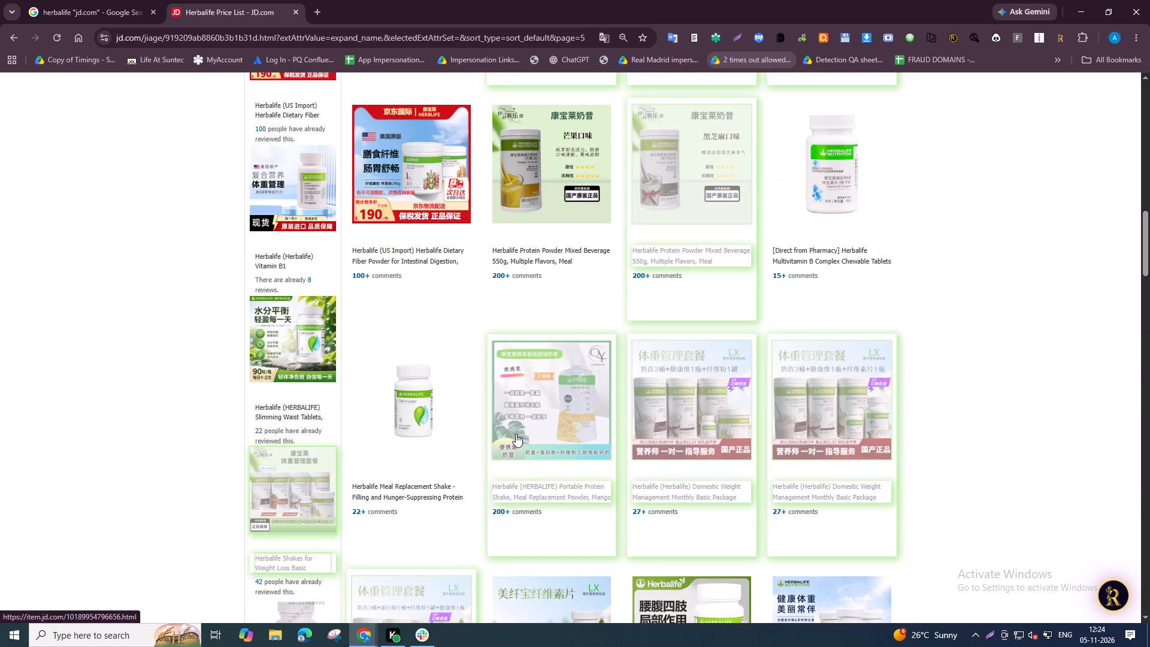
pyautogui.scroll(13, 516, 434)
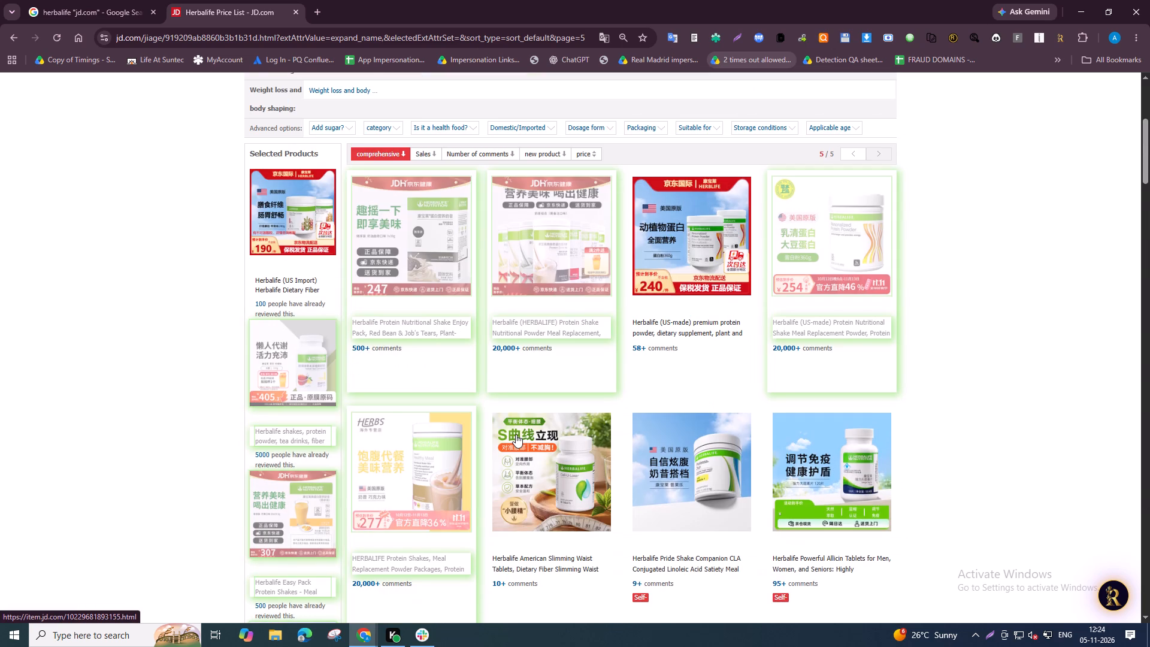
pyautogui.scroll(5, 516, 434)
pyautogui.scroll(-20, 525, 445)
pyautogui.scroll(-20, 525, 445)
pyautogui.scroll(-4, 525, 445)
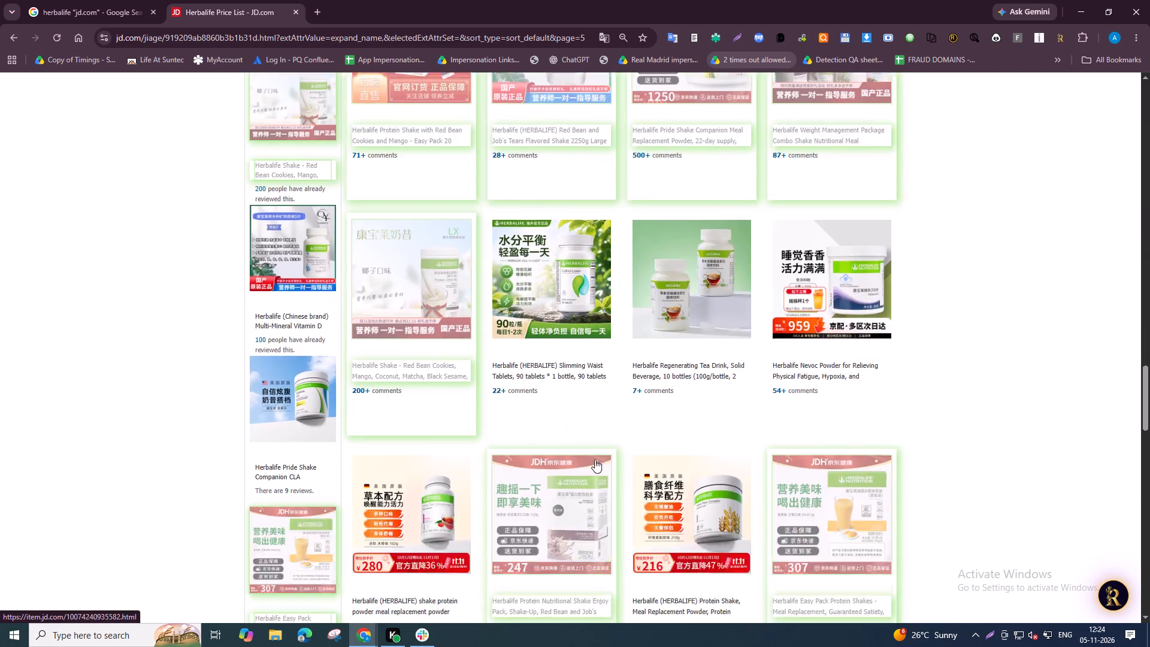
pyautogui.scroll(-7, 595, 459)
pyautogui.scroll(-13, 728, 465)
pyautogui.scroll(2, 731, 447)
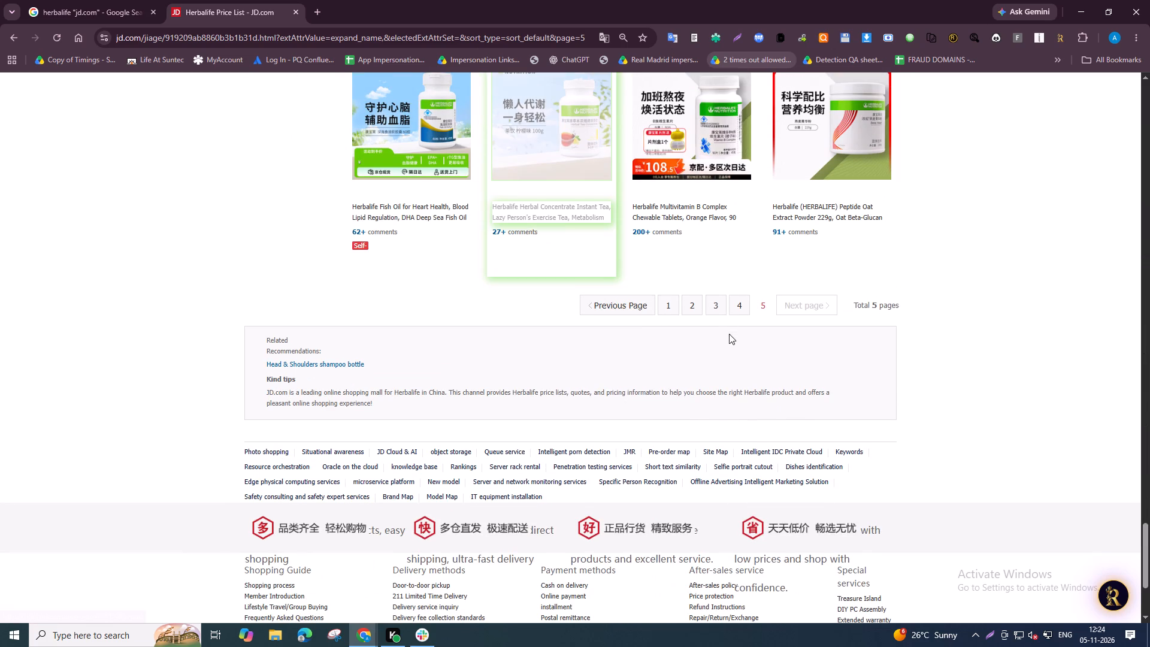
# Check page 4 of the Herbalife price list and go back to page 1.
pyautogui.click(743, 303)
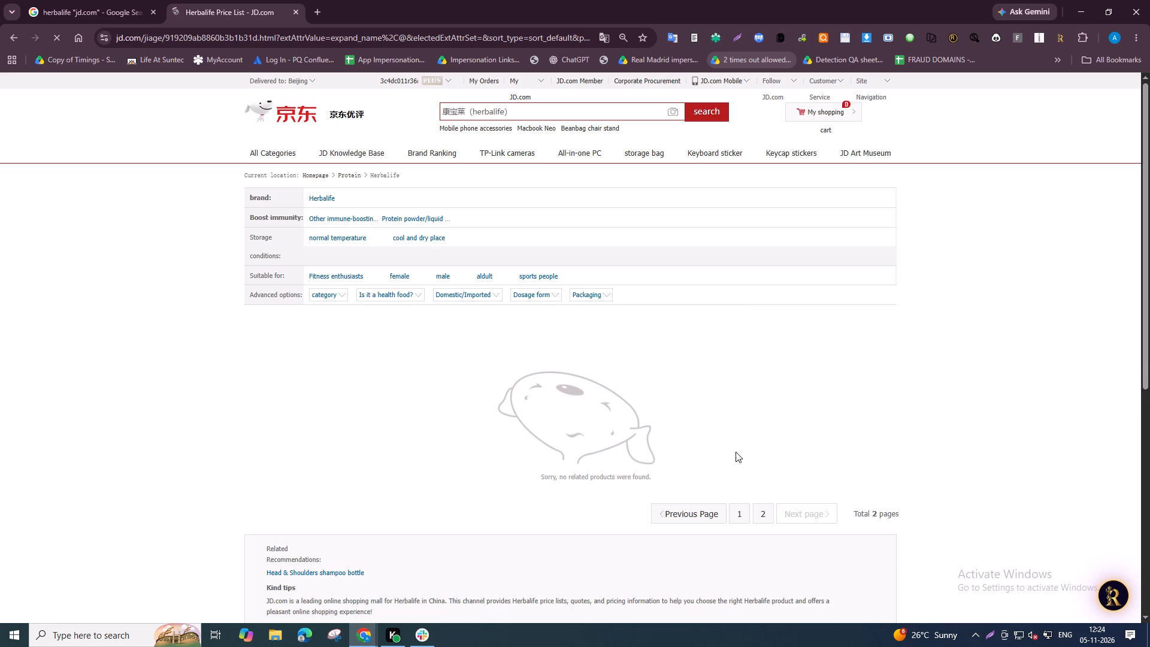
pyautogui.click(736, 515)
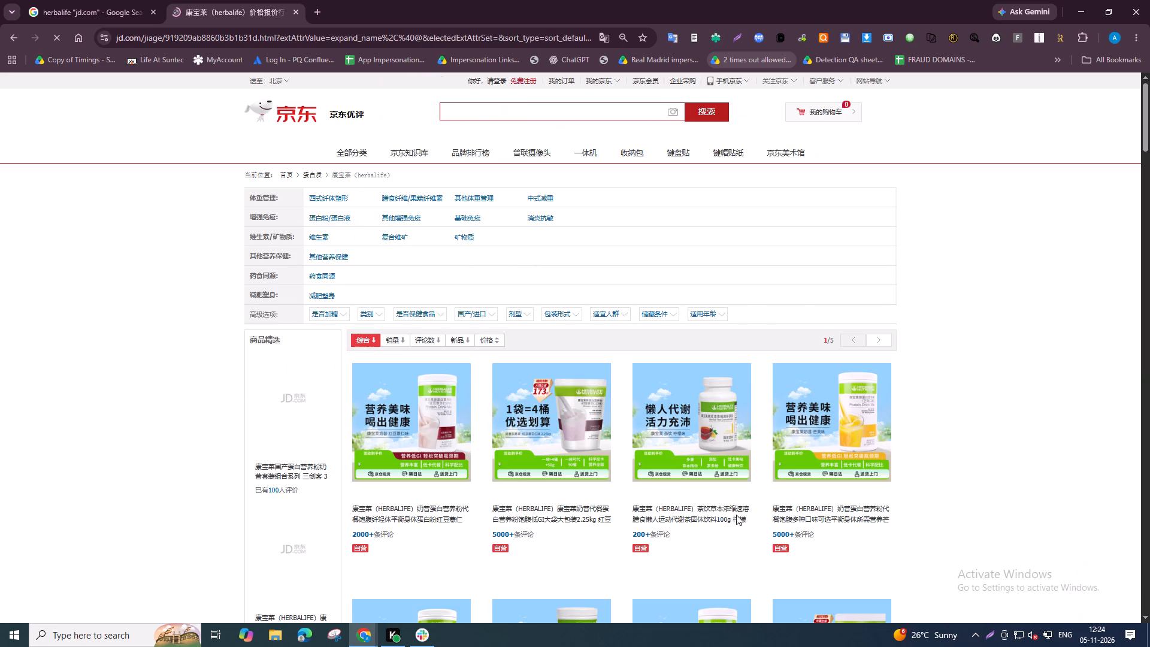
pyautogui.scroll(-7, 737, 515)
pyautogui.scroll(6, 694, 417)
pyautogui.scroll(7, 547, 195)
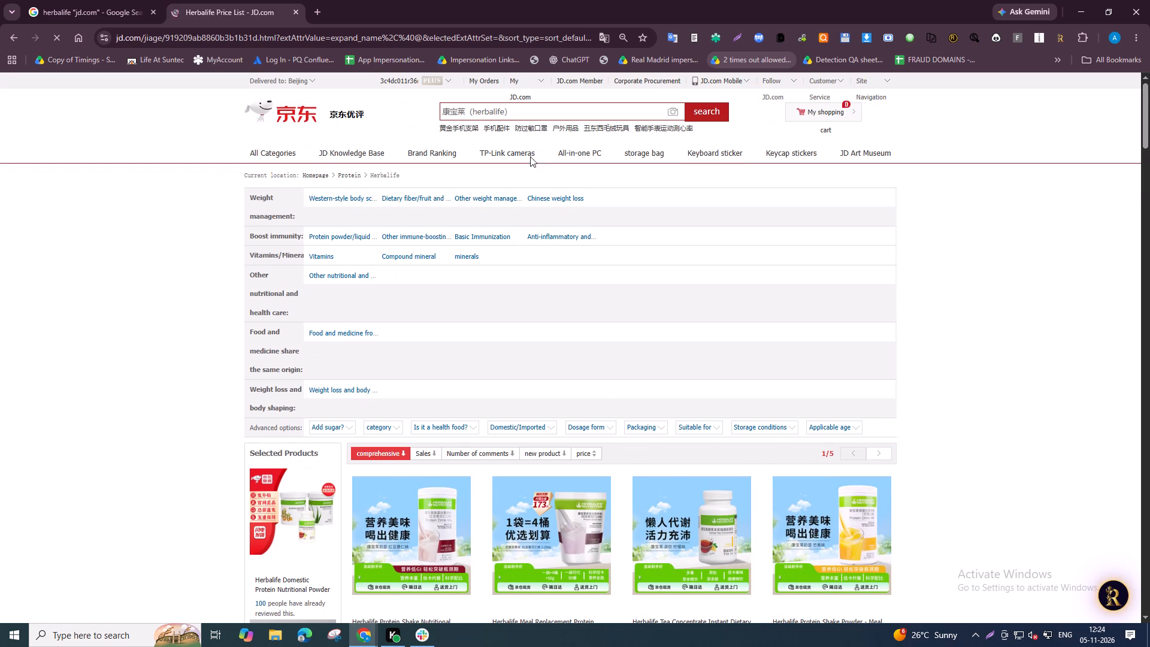
# Search JD.com for "herbalife shakes" and examine the results for shake listings the plugin has not highlighted.
pyautogui.click(525, 110)
pyautogui.tripleClick(524, 110)
pyautogui.write('herbalife shakes')
pyautogui.press('Return')
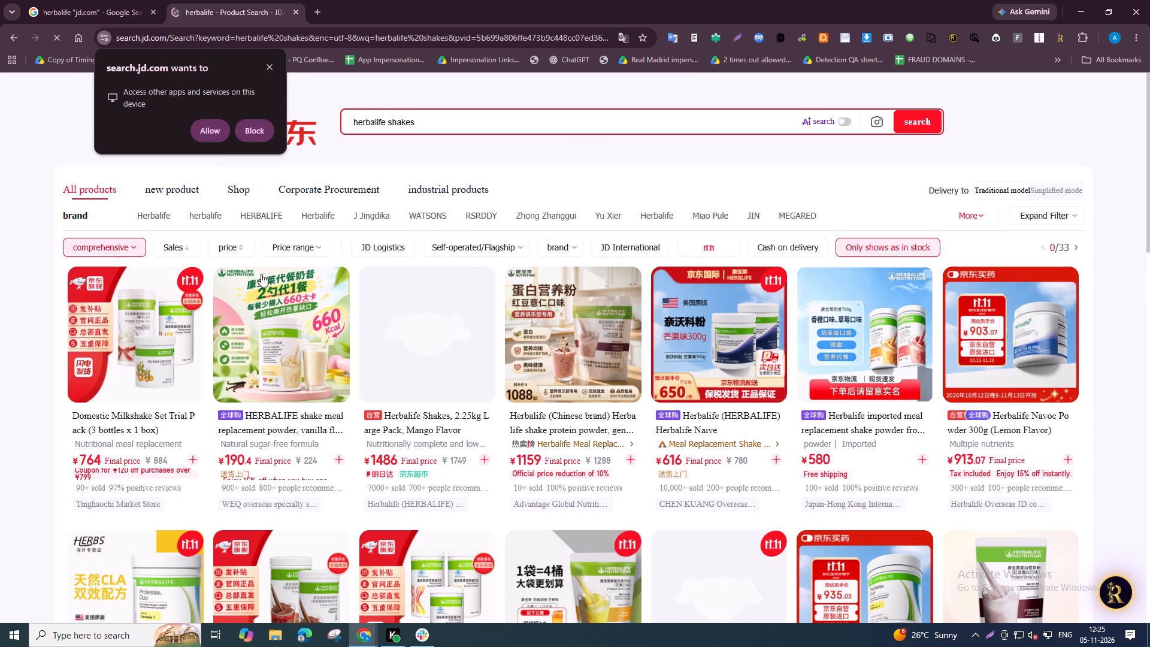
pyautogui.click(269, 71)
pyautogui.scroll(-10, 462, 334)
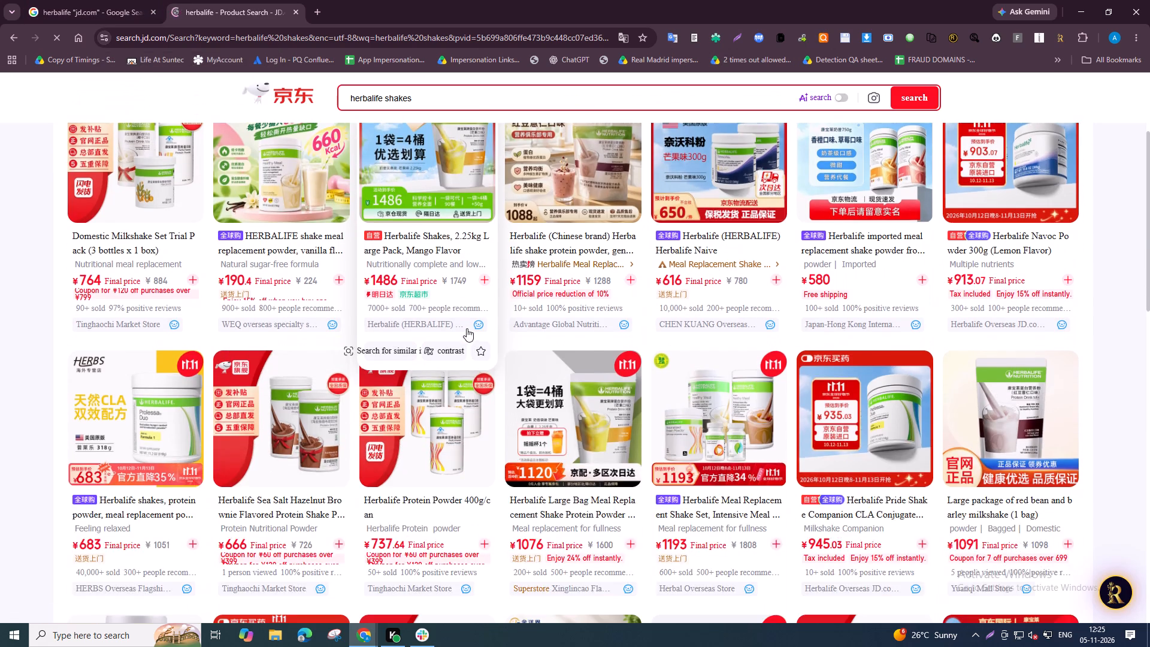
pyautogui.scroll(-6, 466, 326)
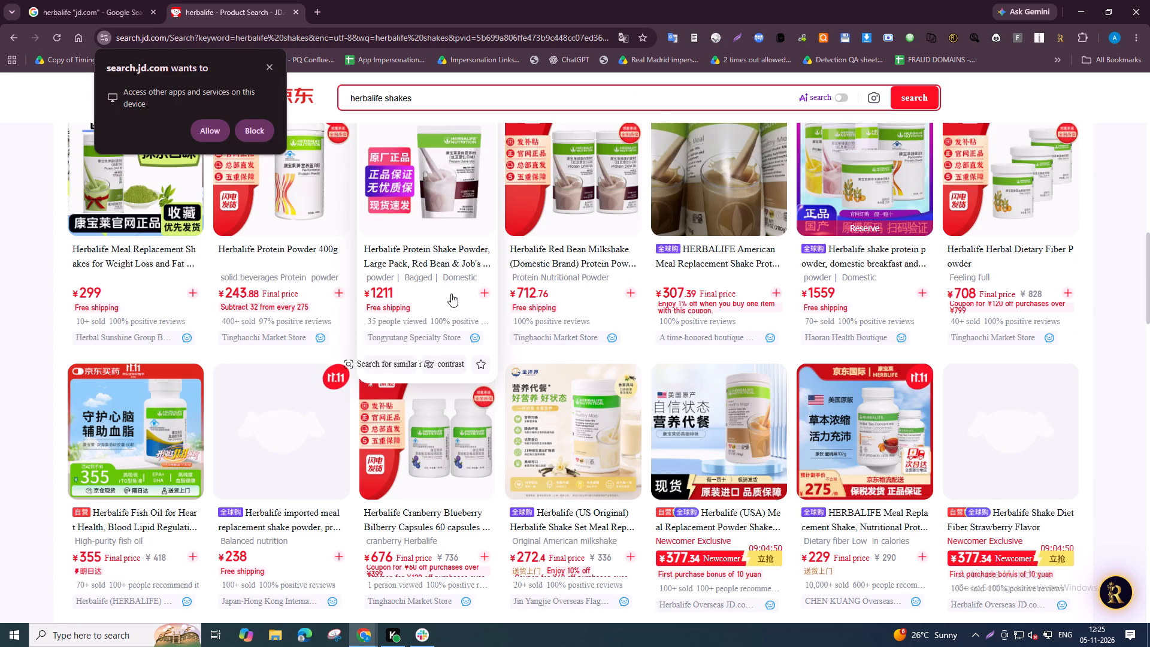
pyautogui.scroll(-6, 475, 300)
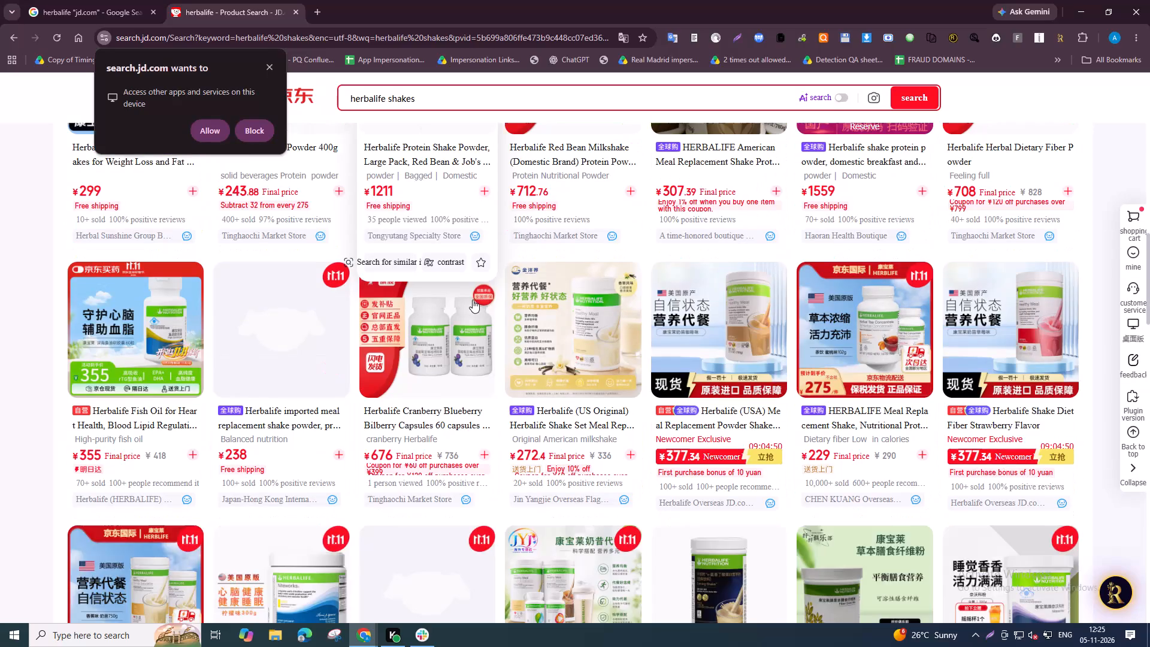
pyautogui.scroll(14, 473, 300)
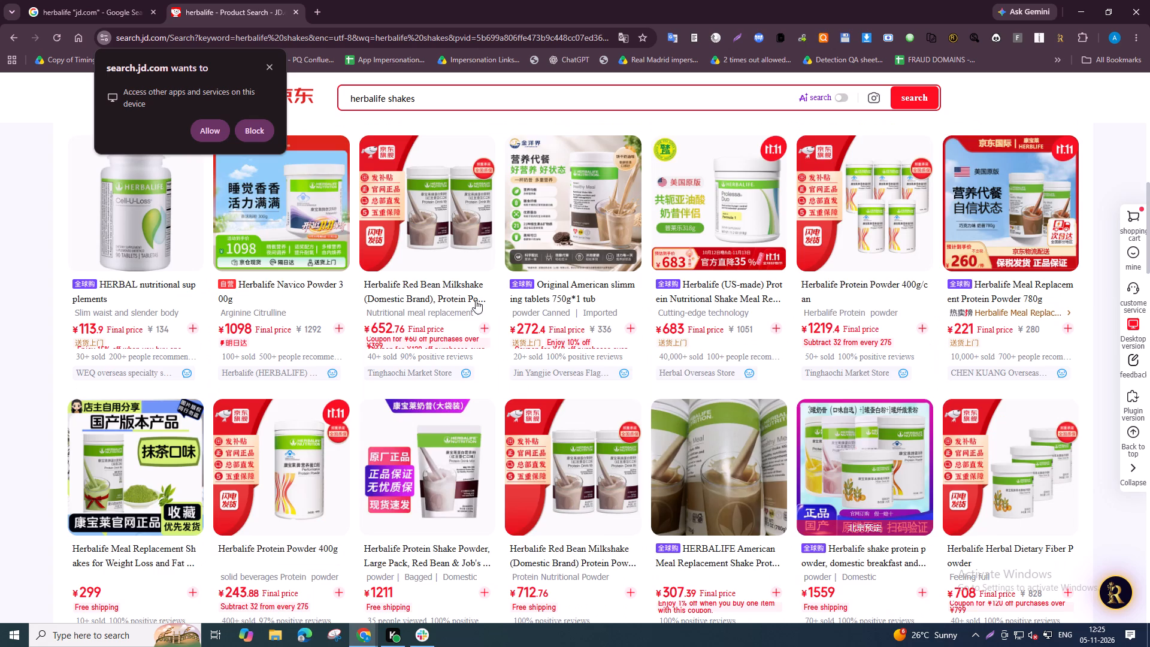
pyautogui.scroll(14, 476, 300)
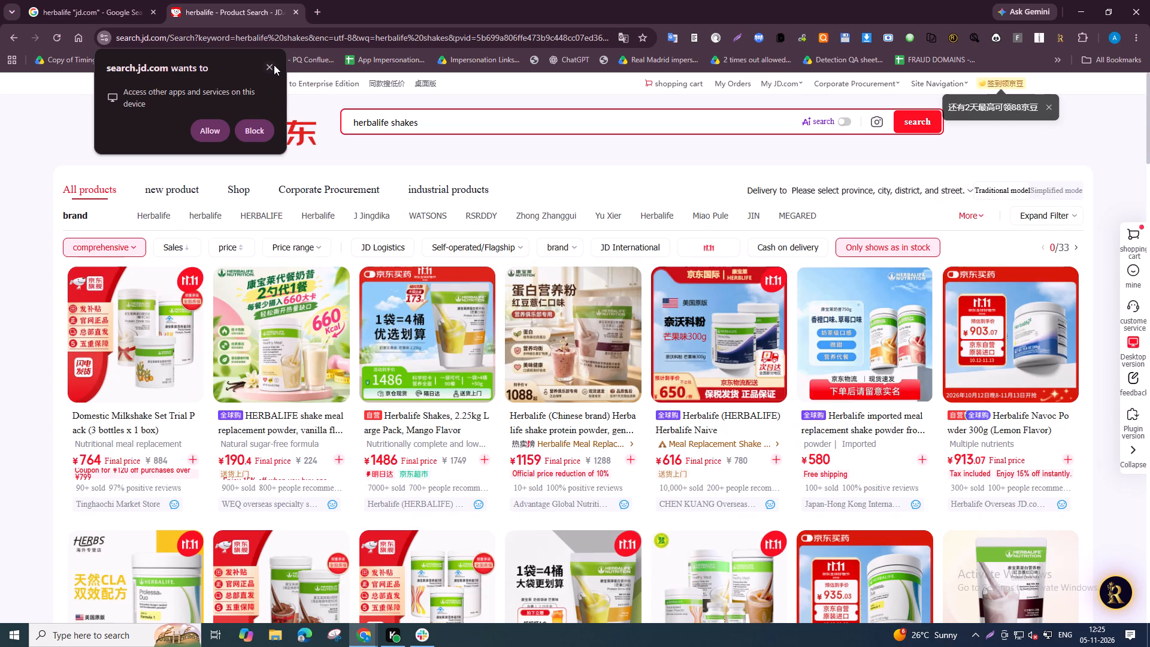
pyautogui.click(274, 65)
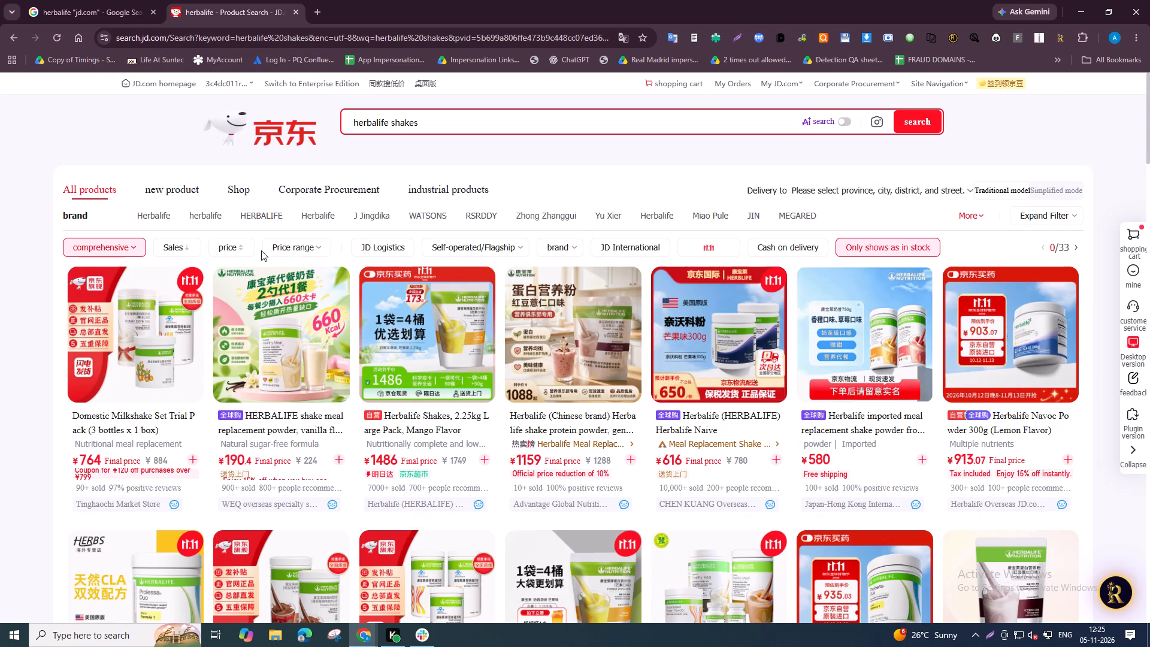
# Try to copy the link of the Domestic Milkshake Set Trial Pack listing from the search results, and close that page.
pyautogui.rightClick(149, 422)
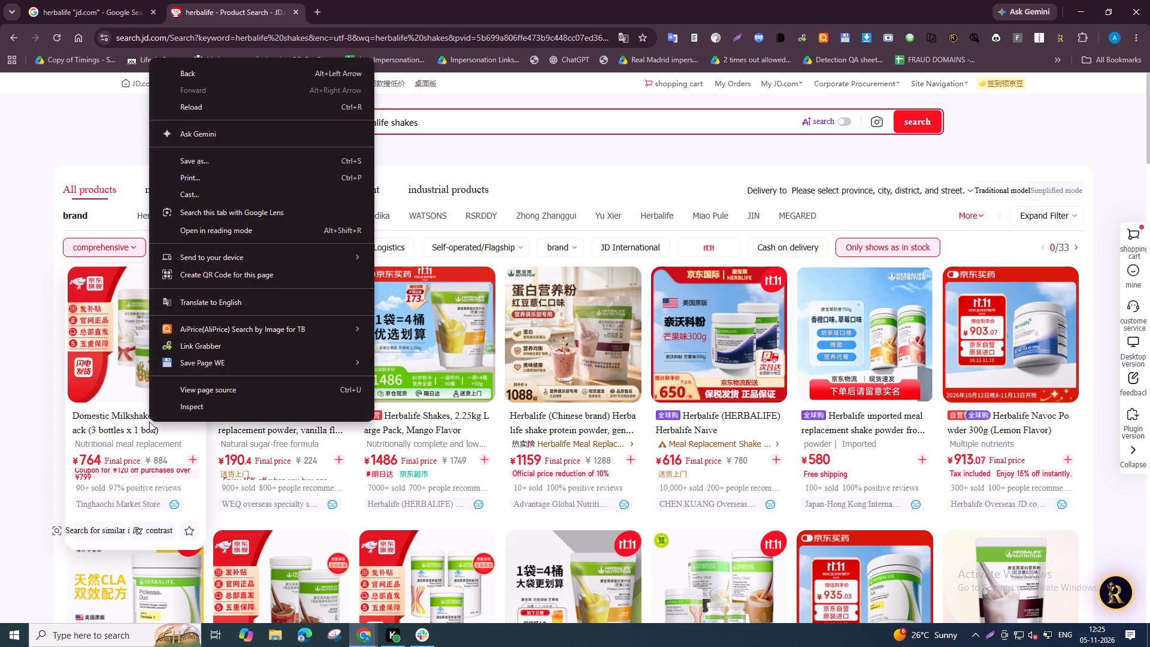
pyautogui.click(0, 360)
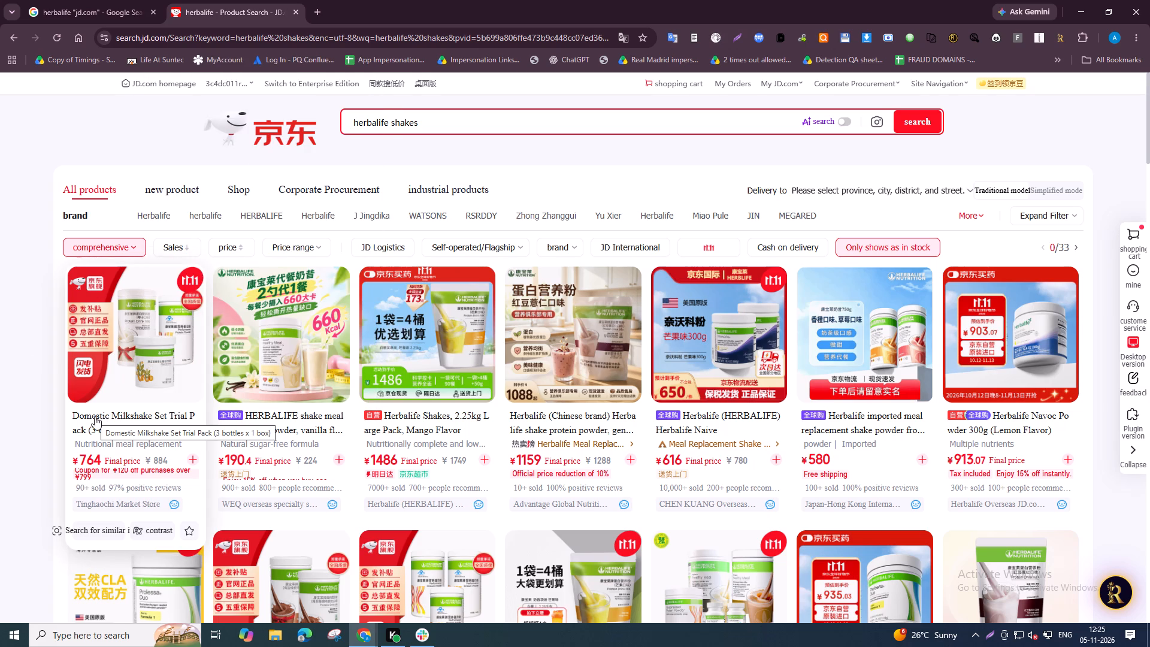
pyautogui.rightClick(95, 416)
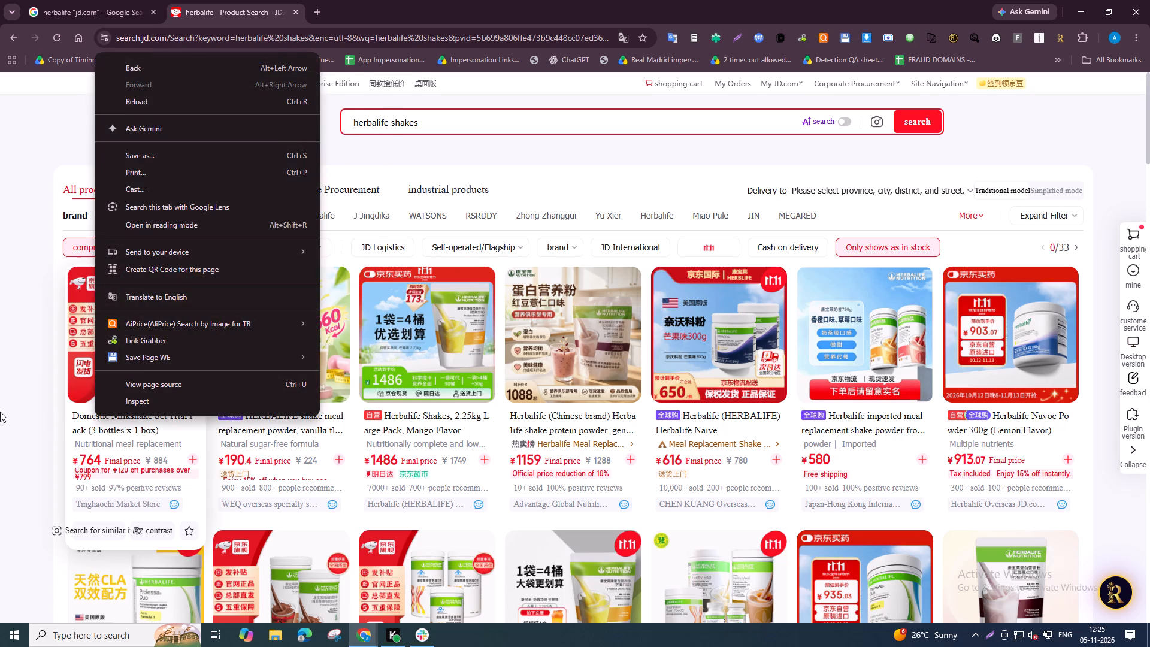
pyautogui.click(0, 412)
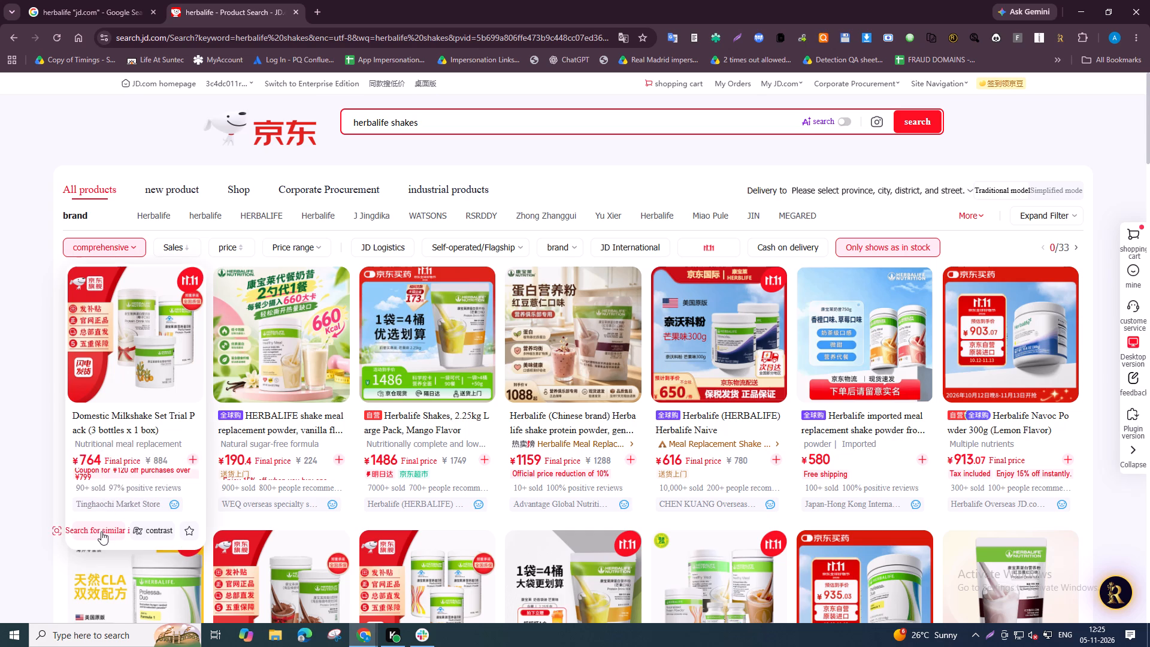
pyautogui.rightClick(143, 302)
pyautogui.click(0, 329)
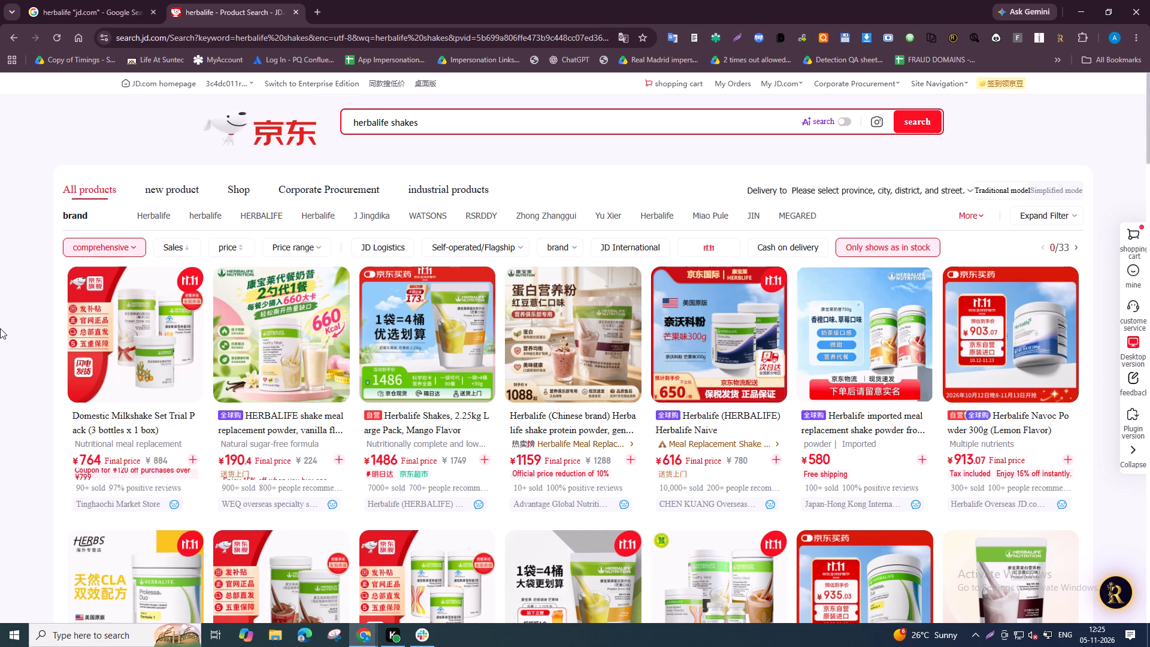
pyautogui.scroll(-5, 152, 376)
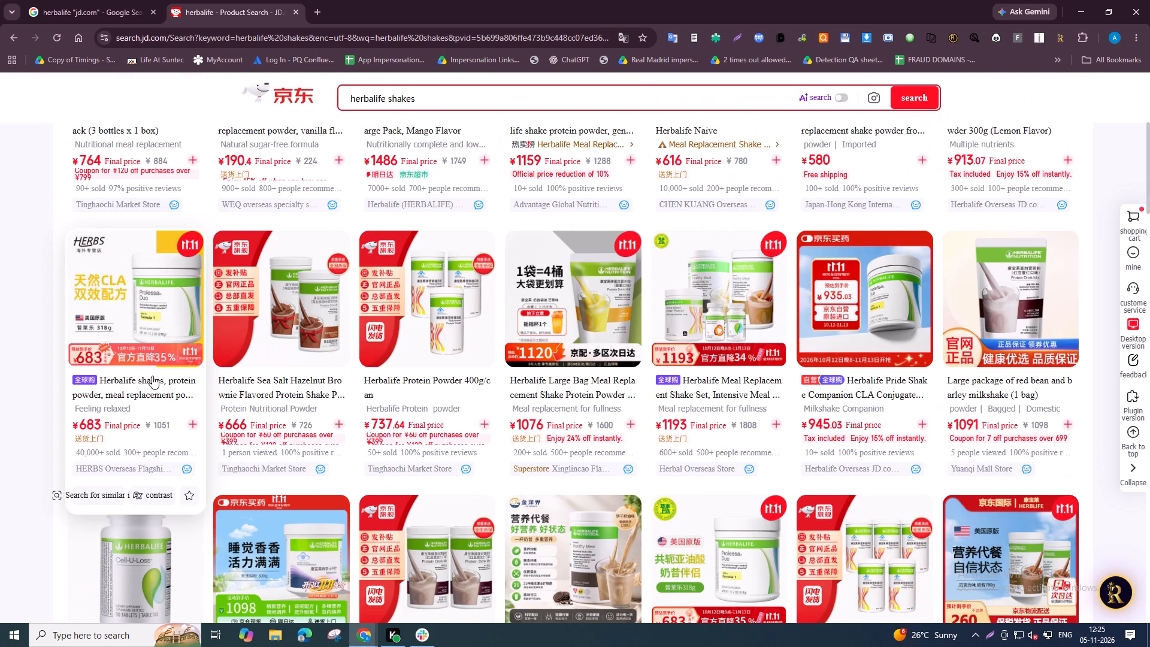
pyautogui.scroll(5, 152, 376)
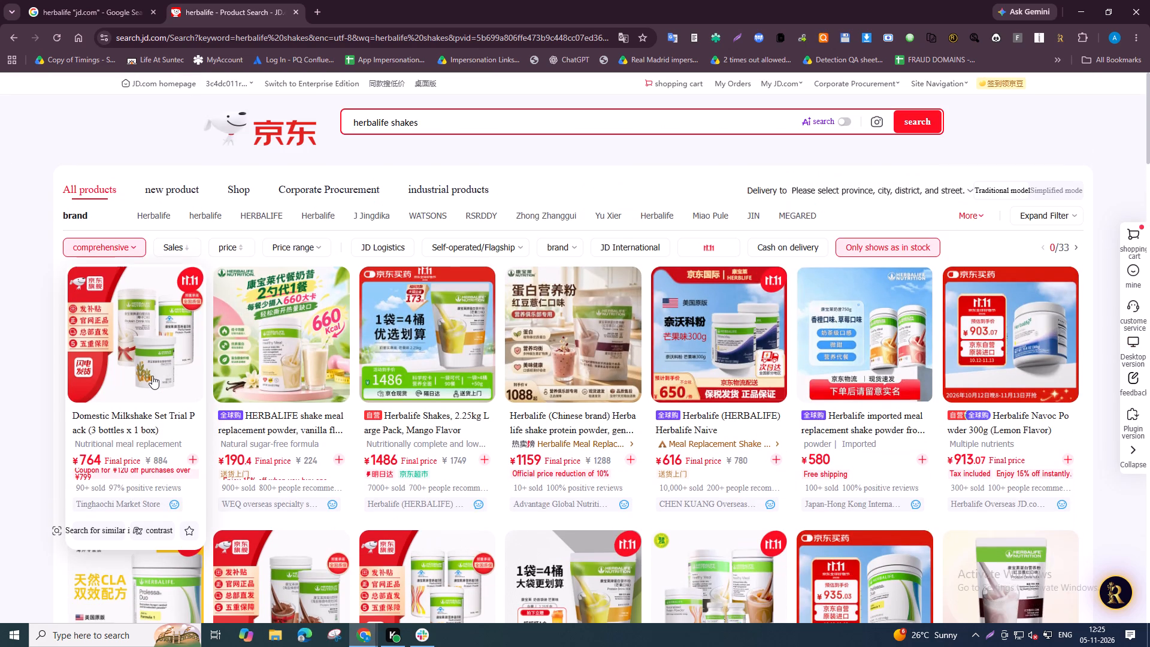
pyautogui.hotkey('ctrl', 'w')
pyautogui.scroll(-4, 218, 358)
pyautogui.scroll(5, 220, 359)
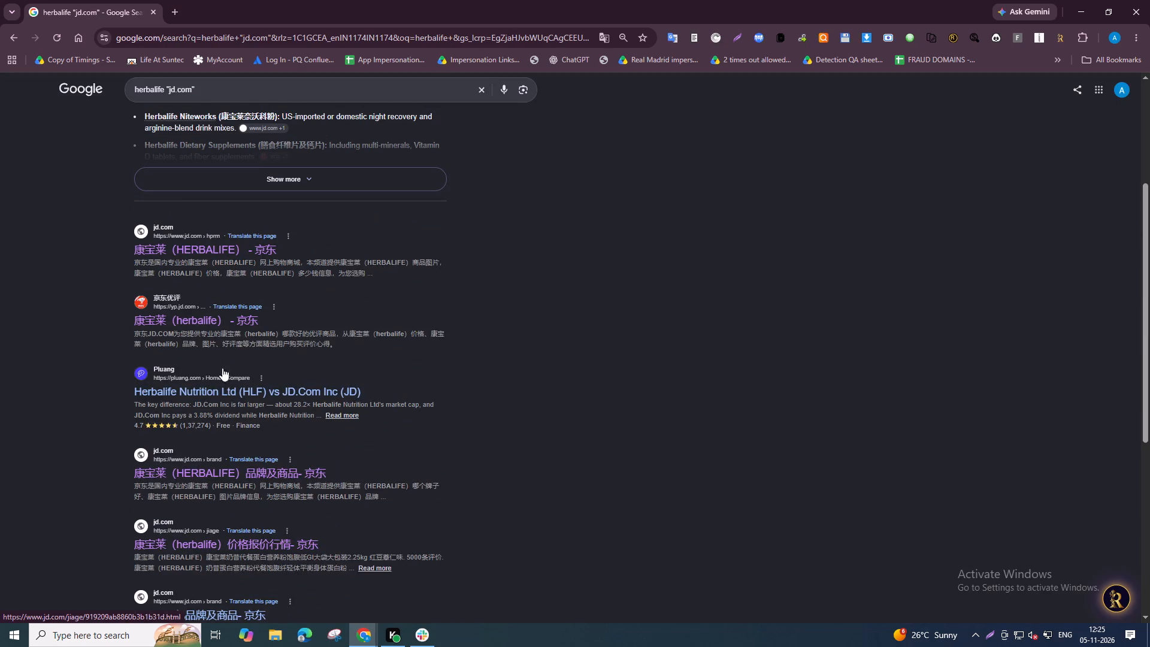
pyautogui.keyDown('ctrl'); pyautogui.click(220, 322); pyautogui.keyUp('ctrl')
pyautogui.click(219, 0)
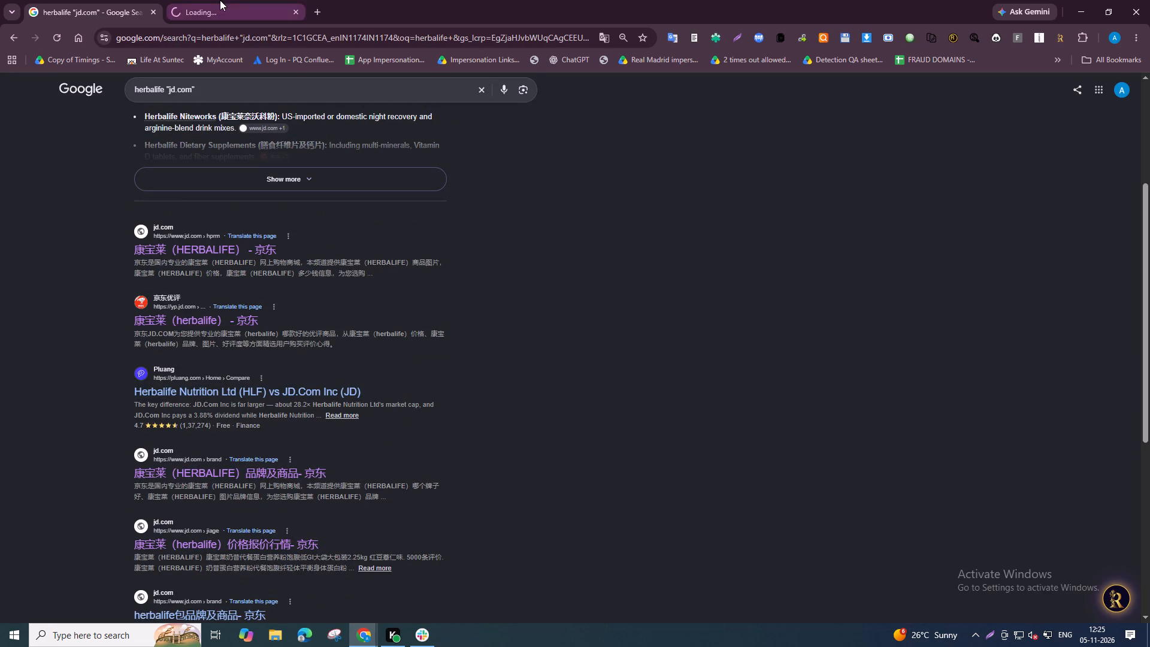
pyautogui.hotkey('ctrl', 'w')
# Open the herbalife包 brand page from the Google results, check it for unhighlighted shake listings, and close it.
pyautogui.scroll(3, 172, 344)
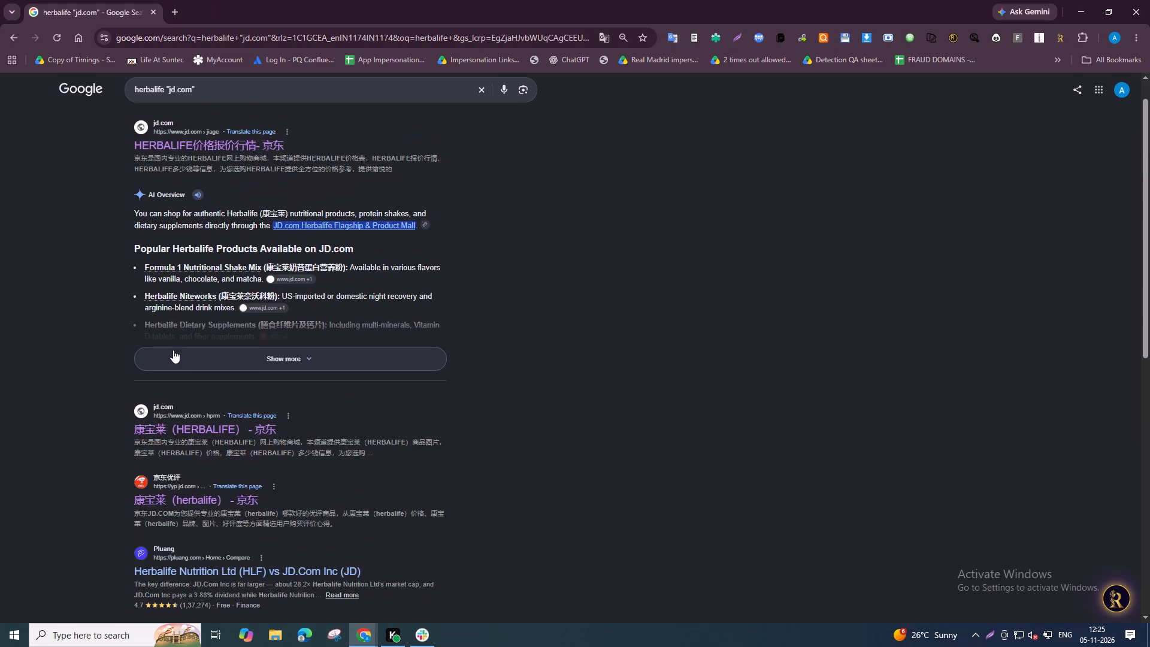
pyautogui.scroll(-6, 172, 406)
pyautogui.keyDown('ctrl'); pyautogui.click(185, 437); pyautogui.keyUp('ctrl')
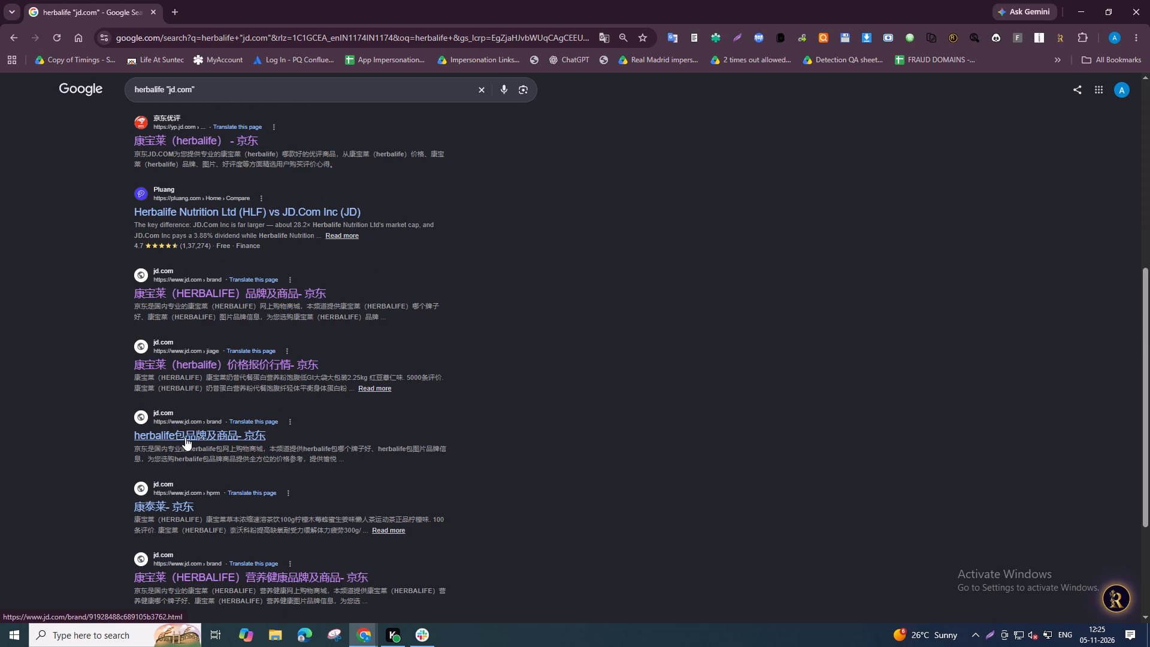
pyautogui.click(176, 0)
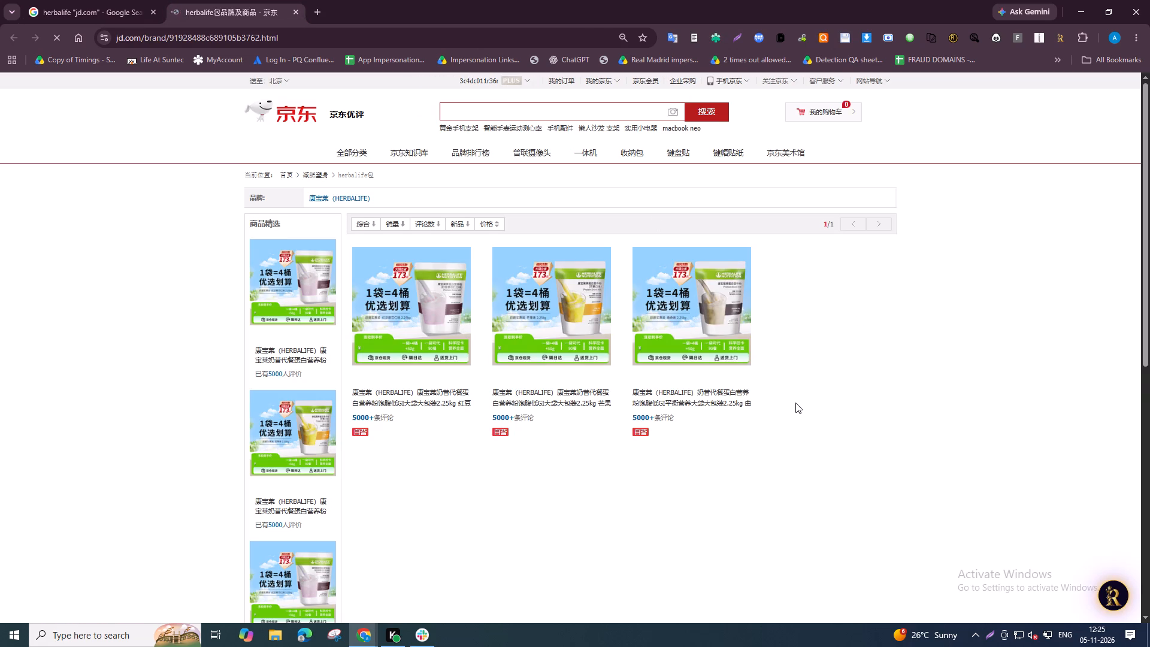
pyautogui.scroll(-8, 794, 403)
pyautogui.scroll(6, 774, 436)
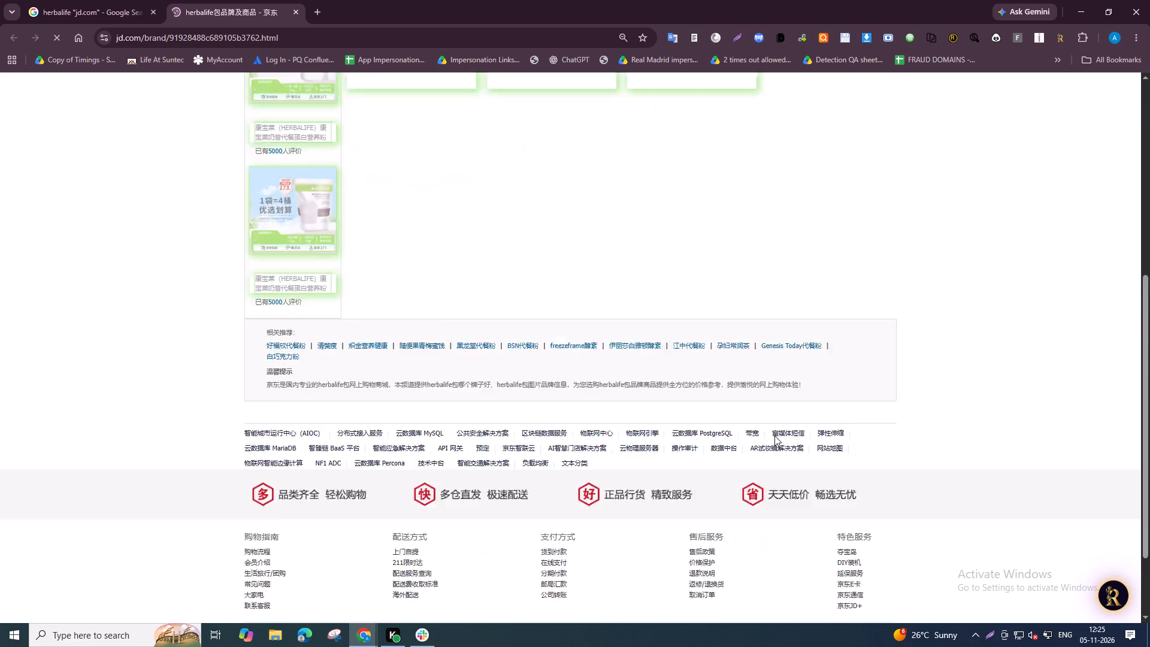
pyautogui.scroll(3, 774, 436)
pyautogui.scroll(-7, 774, 434)
pyautogui.scroll(8, 768, 434)
pyautogui.hotkey('ctrl', 'w')
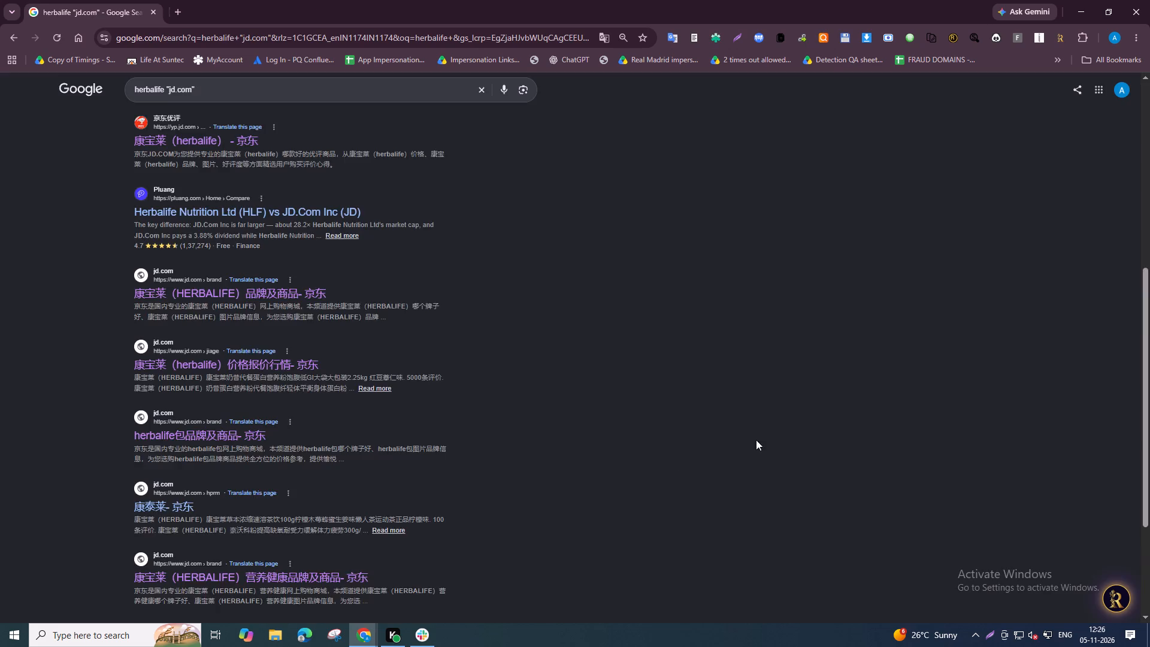
# Search Google for herbalife shake "jd.com", check the results for JD.com pages, and close the search to return to New Work.
pyautogui.scroll(-6, 597, 457)
pyautogui.scroll(7, 376, 444)
pyautogui.click(168, 92)
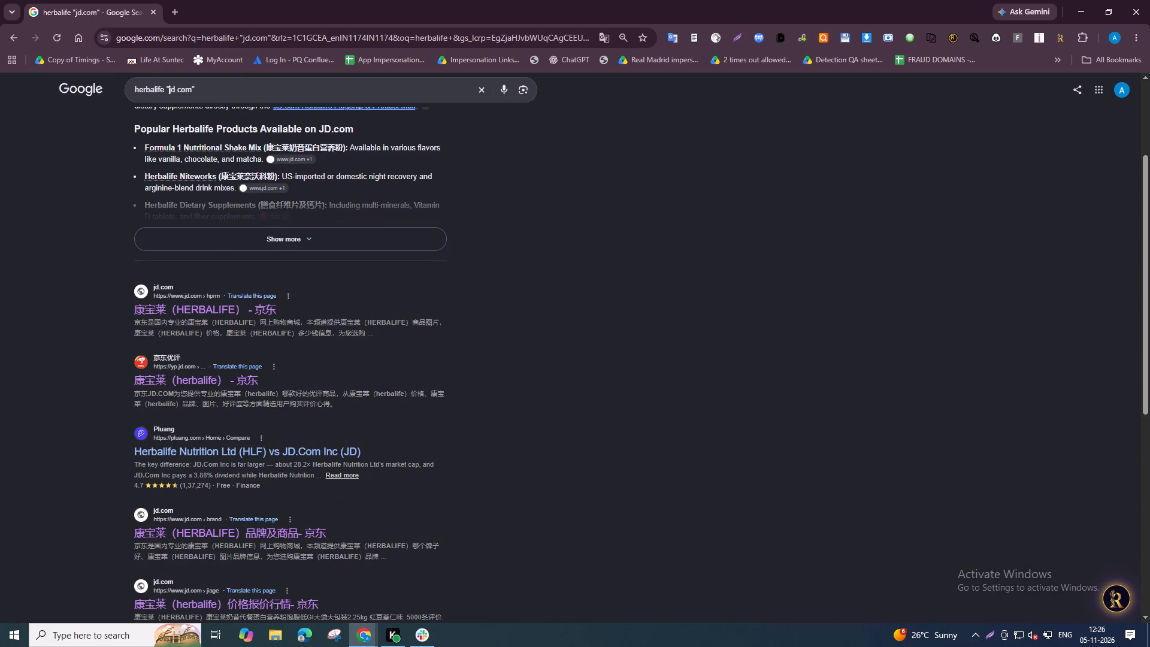
pyautogui.press('Left')
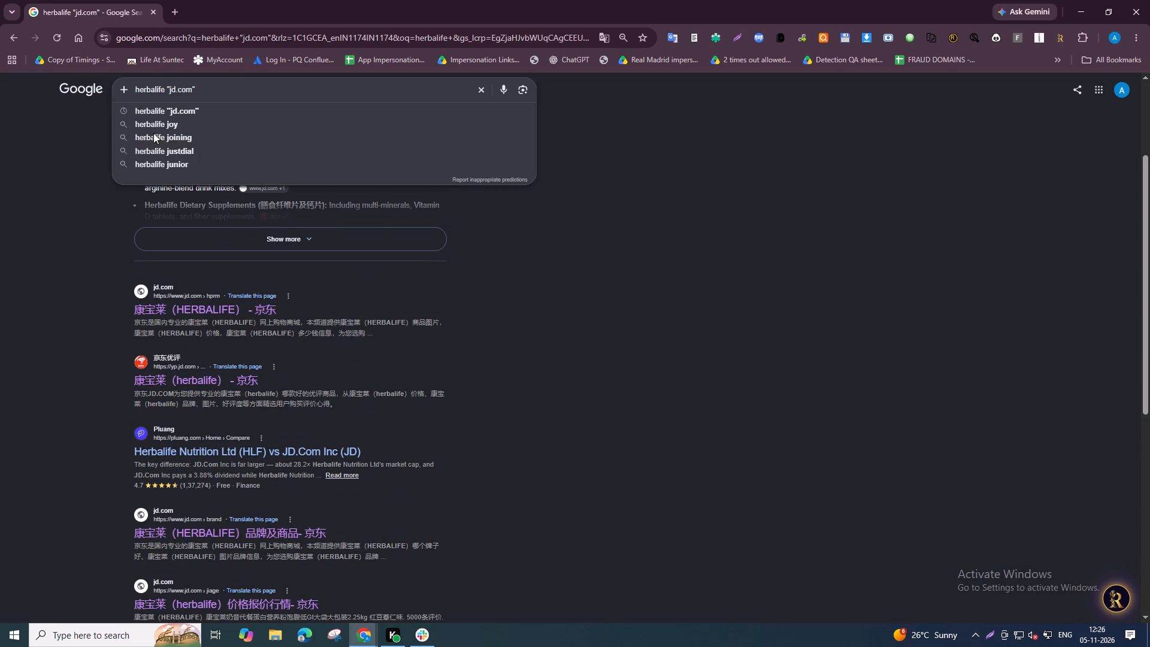
pyautogui.write('shake')
pyautogui.press('space')
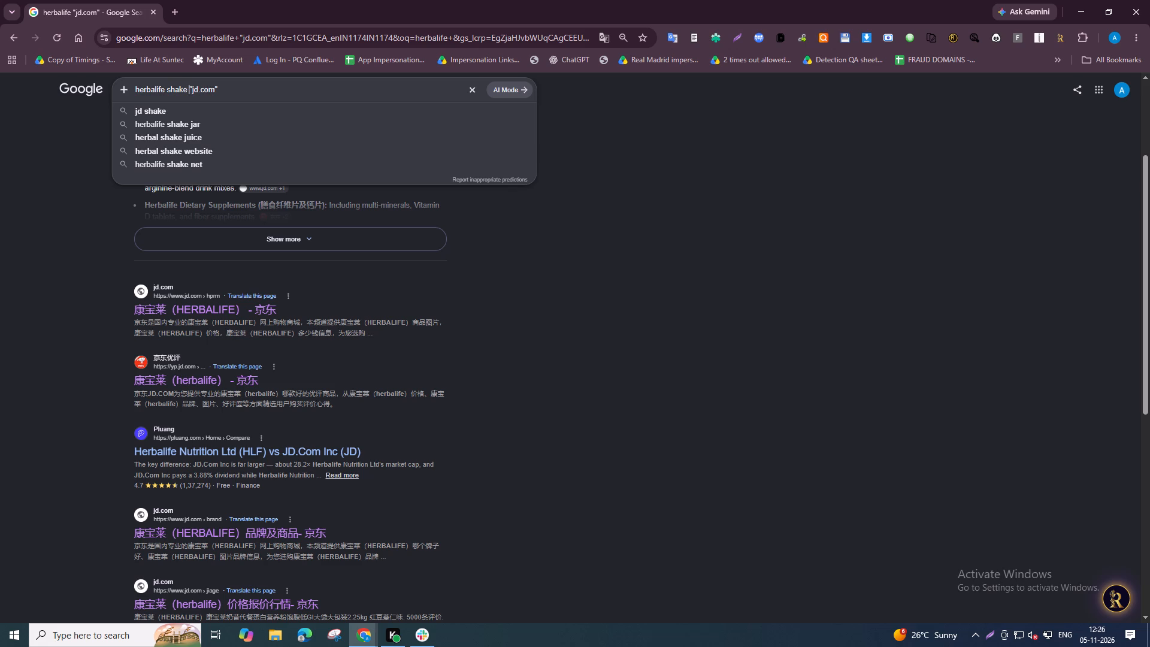
pyautogui.press('Return')
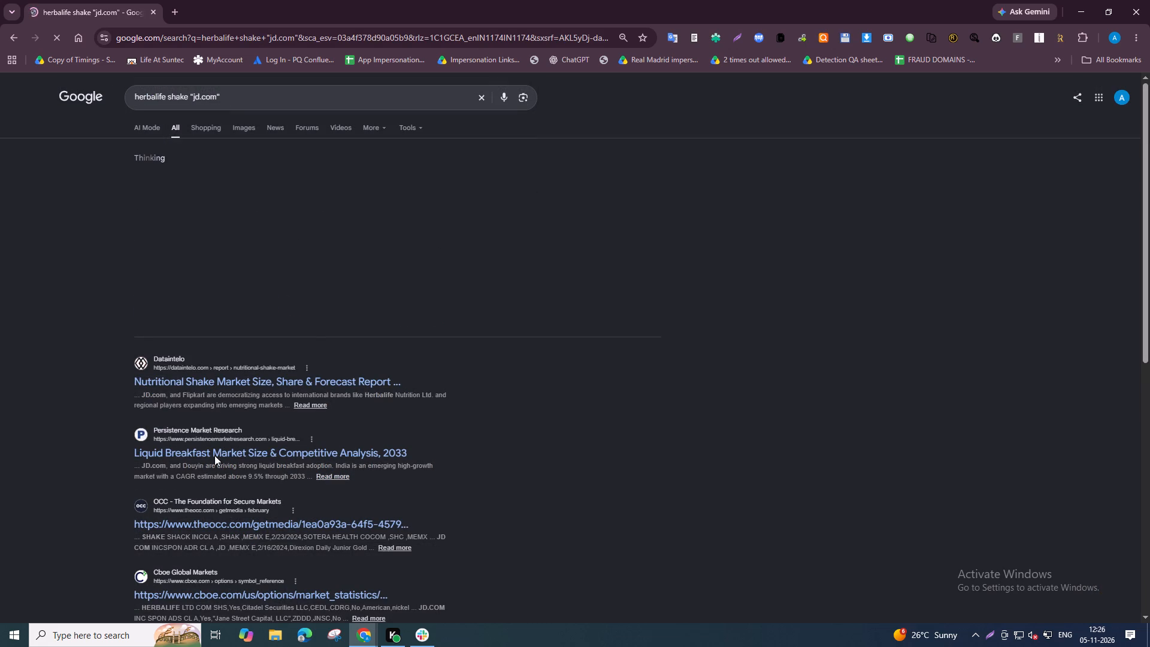
pyautogui.scroll(7, 235, 515)
pyautogui.scroll(-8, 248, 500)
pyautogui.hotkey('ctrl', 'w')
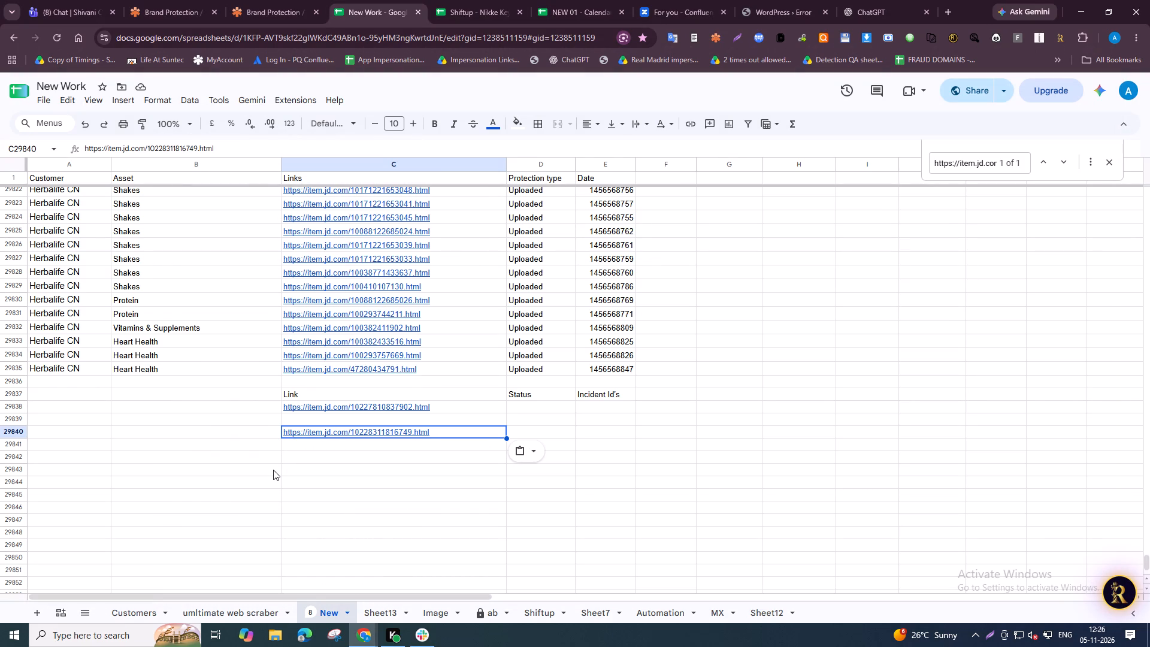
# Move the listing link in C29840 up to C29839, directly beneath the first collected link.
pyautogui.hotkey('ctrl', 'x')
pyautogui.press('Up')
pyautogui.hotkey('ctrl', 'v')
# Submit the two collected JD.com links from C29838:C29839 as new Red Points incidents for the asset Shakes.
pyautogui.hotkey('ctrl', 'shift', 'Up')
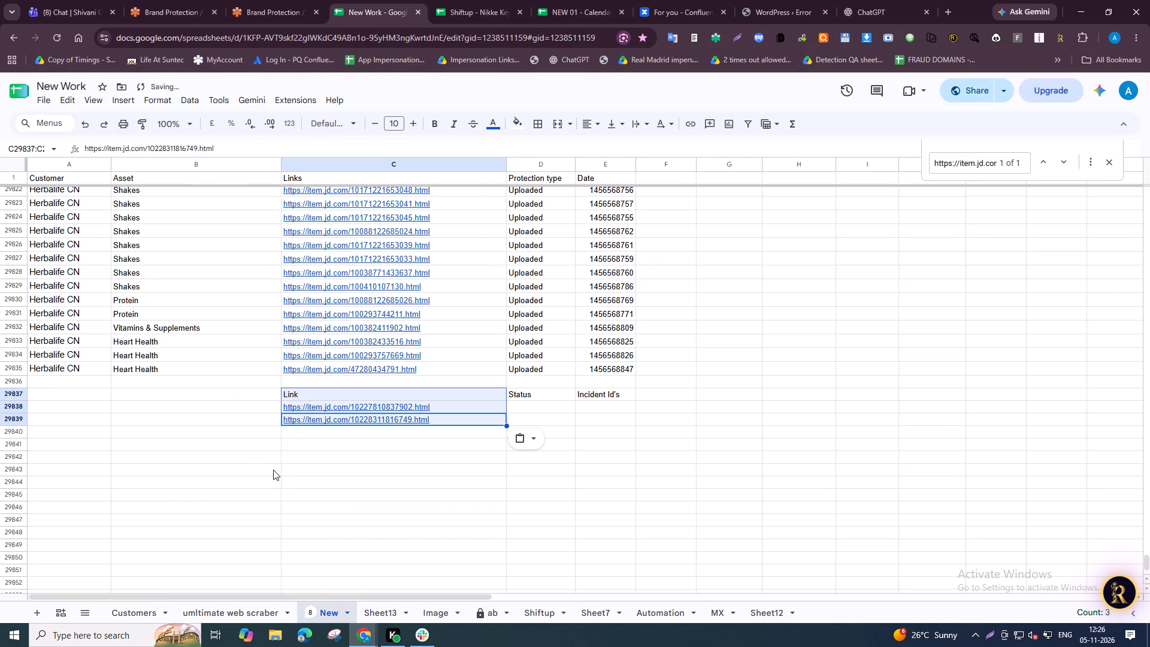
pyautogui.hotkey('shift', 'Down')
pyautogui.hotkey('ctrl', 'c')
pyautogui.hotkey('ctrl', 'c')
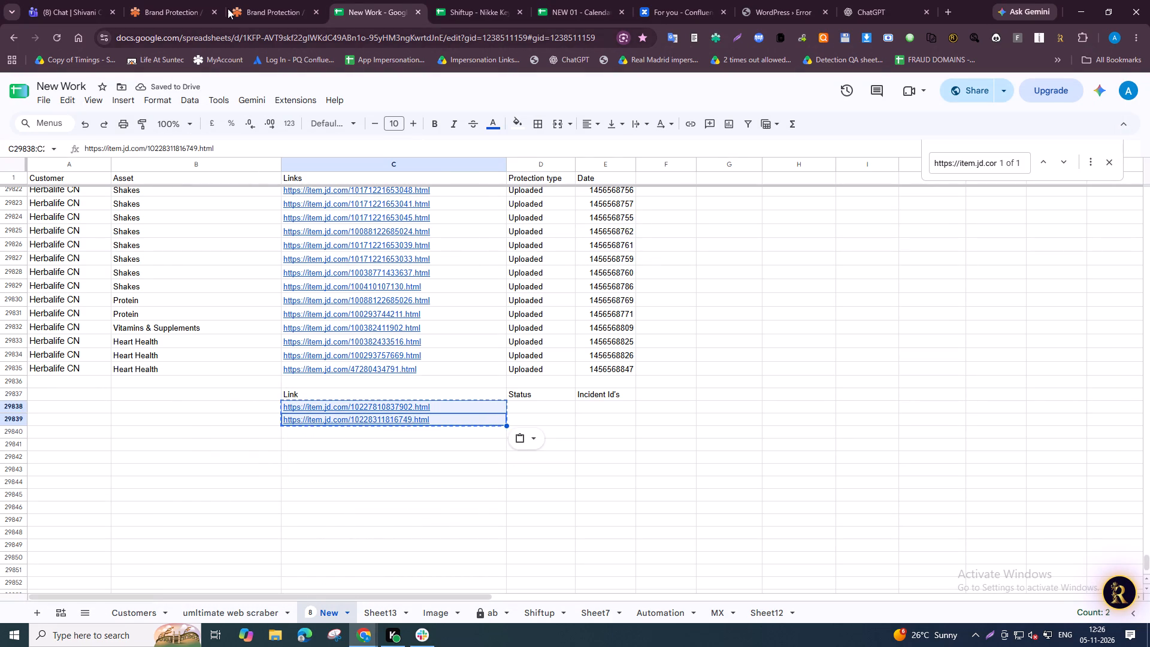
pyautogui.click(227, 0)
pyautogui.click(208, 0)
pyautogui.click(257, 318)
pyautogui.click(244, 184)
pyautogui.write('sh')
pyautogui.press('a')
pyautogui.click(240, 203)
pyautogui.click(241, 267)
pyautogui.hotkey('ctrl', 'v')
pyautogui.click(253, 497)
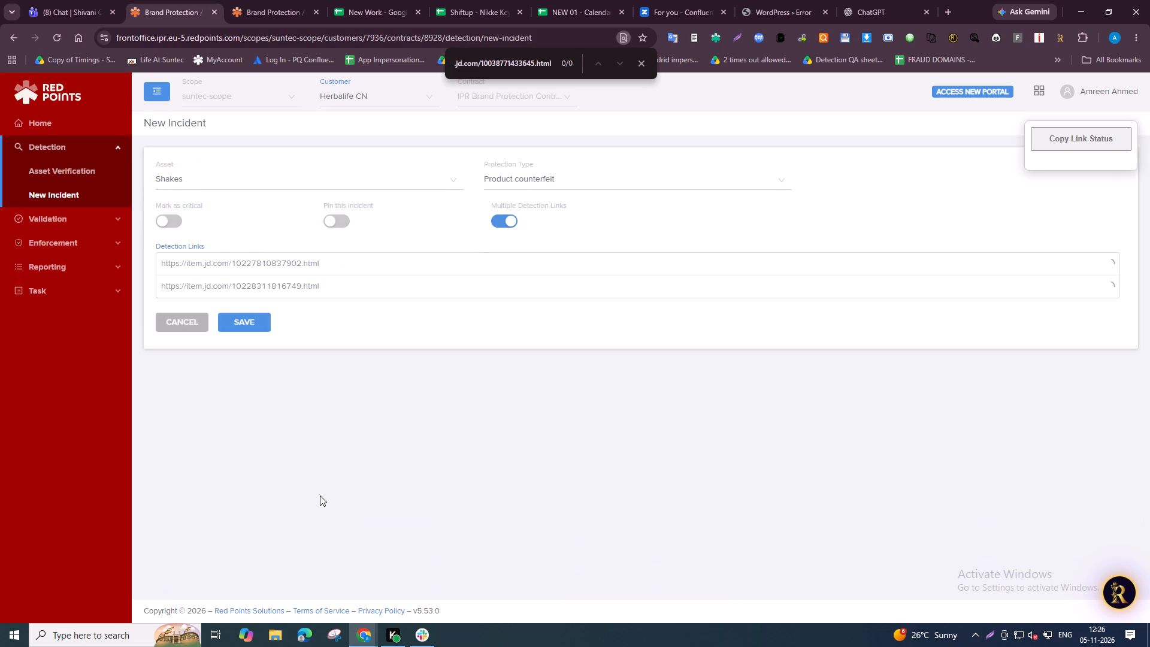
# Copy the link status of both incidents into New Work and move the two result rows up to start at C29836.
pyautogui.click(1075, 143)
pyautogui.click(382, 0)
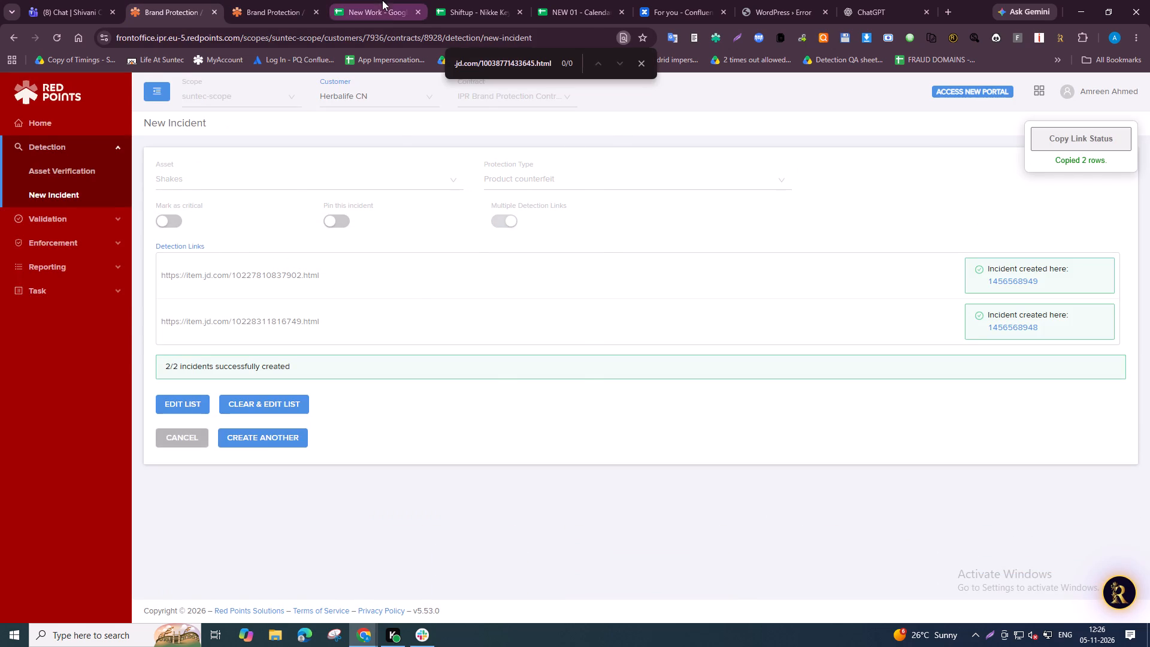
pyautogui.hotkey('ctrl', 'v')
pyautogui.press('Down')
pyautogui.hotkey('ctrl', 'shift', 'Down')
pyautogui.hotkey('ctrl', 'shift', 'Right')
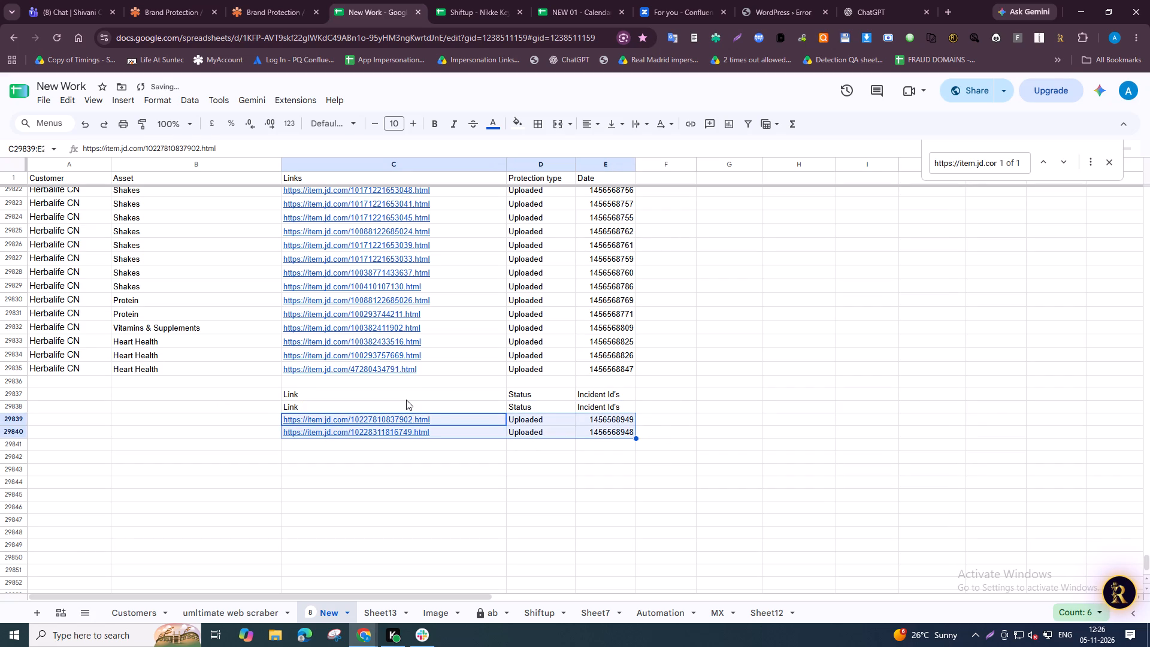
pyautogui.hotkey('ctrl', 'x')
pyautogui.press('Up')
pyautogui.press('Up')
pyautogui.press('Up')
pyautogui.hotkey('ctrl', 'v')
# Fill rows 29836 and 29837 with the customer Herbalife CN and the asset Shakes.
pyautogui.press('Left')
pyautogui.press('Left')
pyautogui.press('Left')
pyautogui.hotkey('ctrl', 'd')
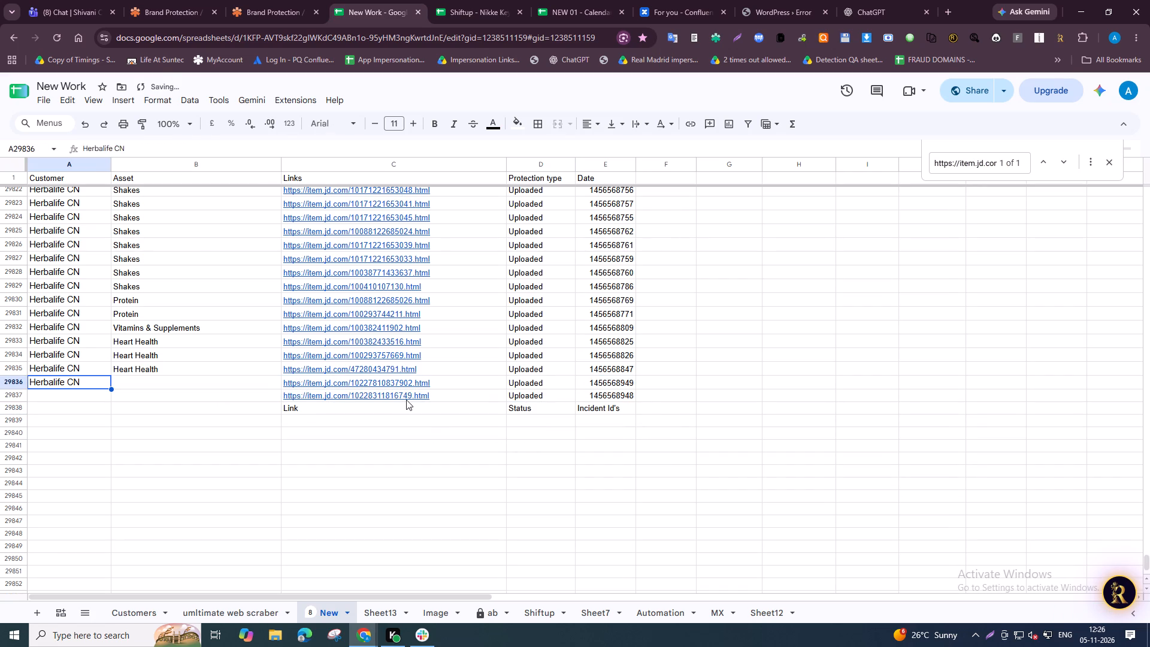
pyautogui.press('Right')
pyautogui.press('Down')
pyautogui.press('Left')
pyautogui.hotkey('ctrl', 'd')
pyautogui.click(241, 228)
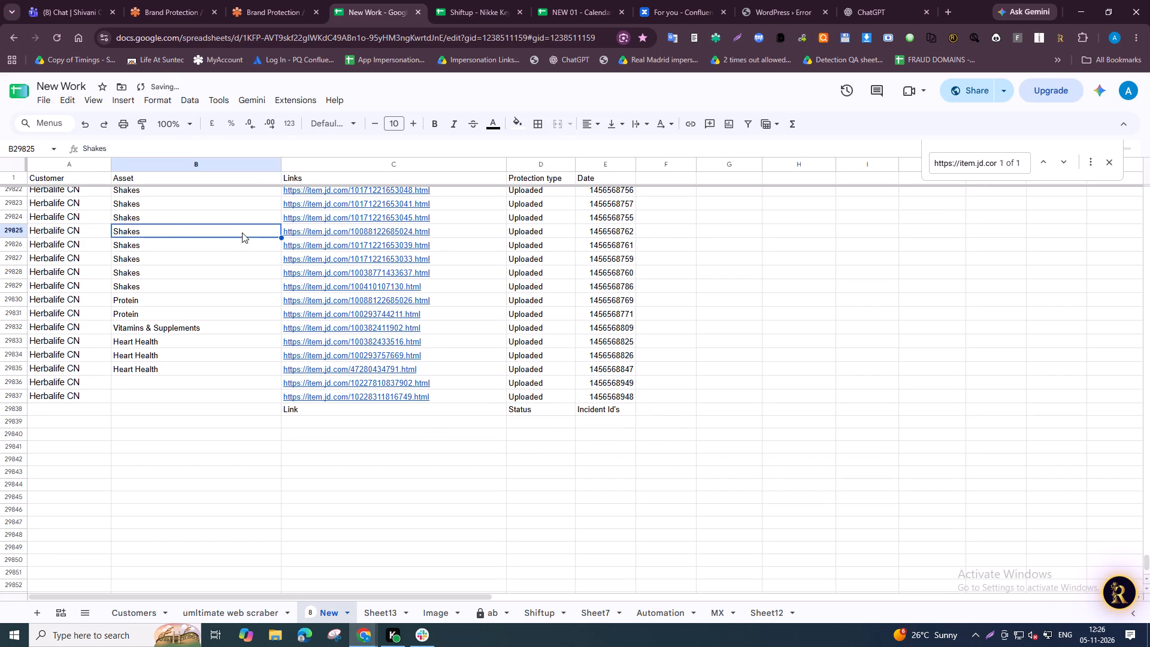
pyautogui.hotkey('ctrl', 'c')
pyautogui.click(216, 382)
pyautogui.hotkey('ctrl', 'v')
pyautogui.click(208, 400)
pyautogui.hotkey('ctrl', 'd')
# Delete the leftover Link, Status and Incident Id's headings in row 29838.
pyautogui.click(300, 407)
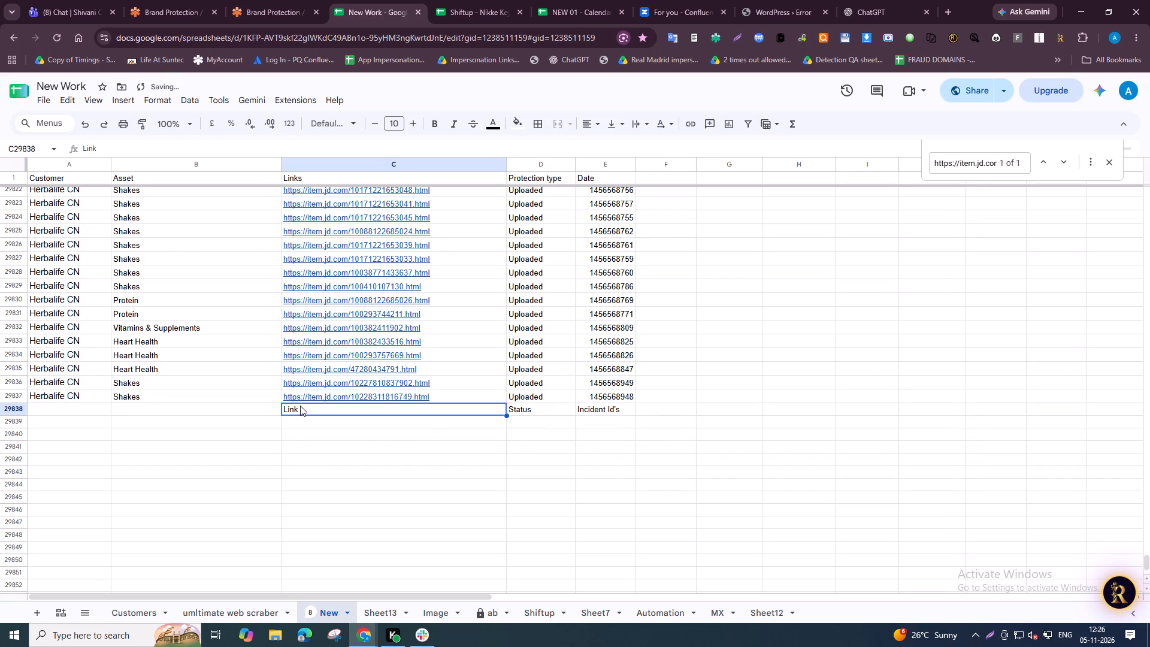
pyautogui.hotkey('ctrl', 'shift', 'Right')
pyautogui.press('Delete')
# Review the links and statuses of the logged Herbalife CN rows 29807 to 29837.
pyautogui.press('Right')
pyautogui.press('Up')
pyautogui.hotkey('ctrl', 'shift', 'Up')
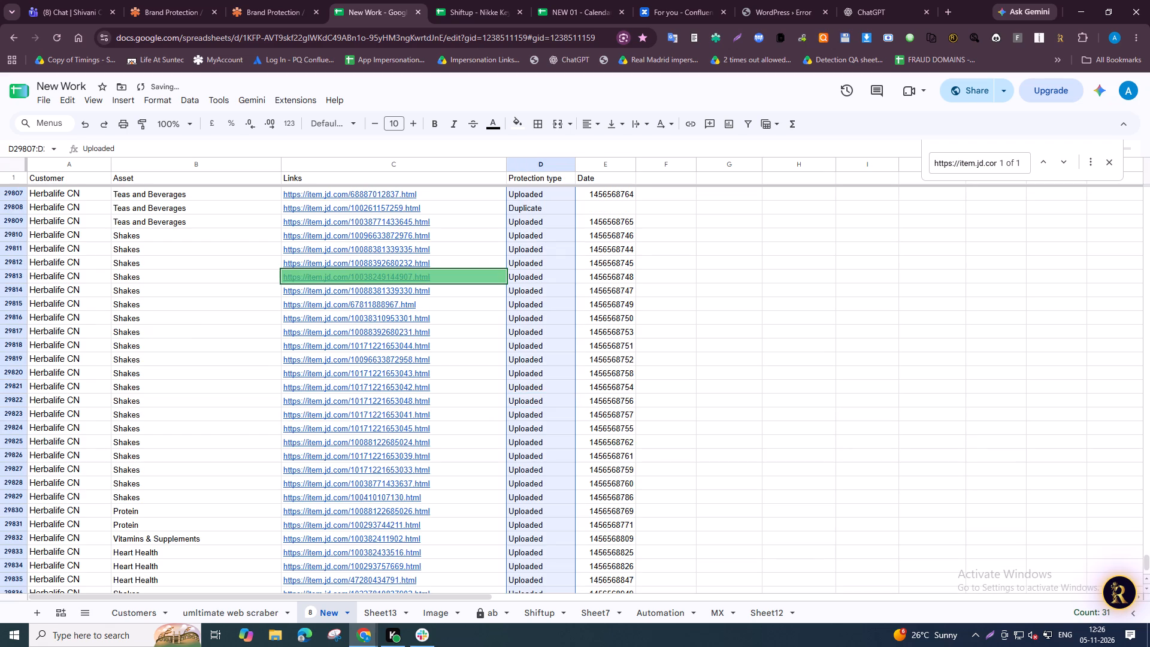
pyautogui.scroll(2, 303, 403)
pyautogui.scroll(-1, 525, 407)
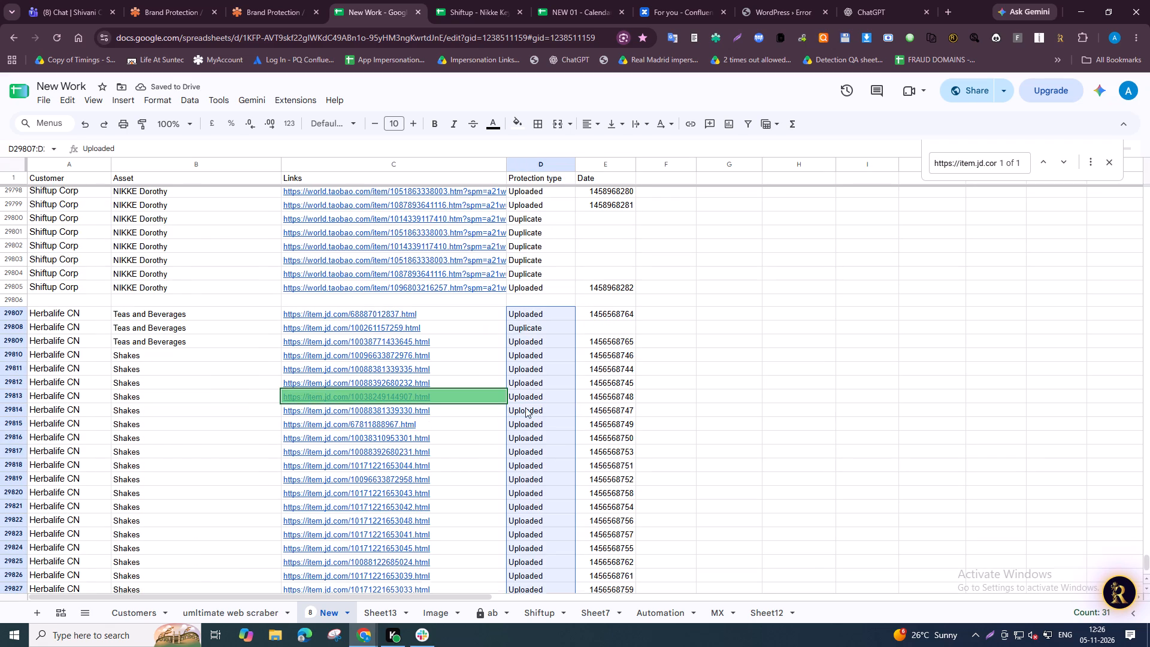
pyautogui.scroll(-6, 525, 407)
pyautogui.scroll(4, 529, 410)
pyautogui.click(493, 479)
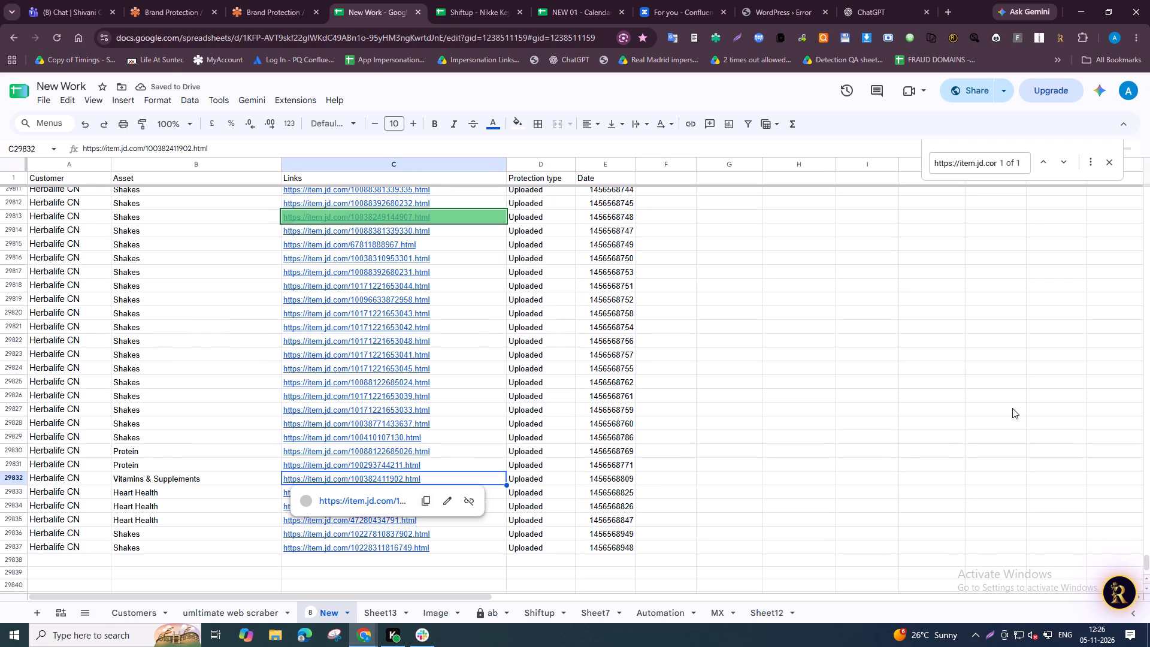
# Find the earlier Herbalife CN Shakes entries starting at row 15949 and copy their Taobao links, C15949:C16061.
pyautogui.moveTo(1147, 564); pyautogui.dragTo(1149, 434)
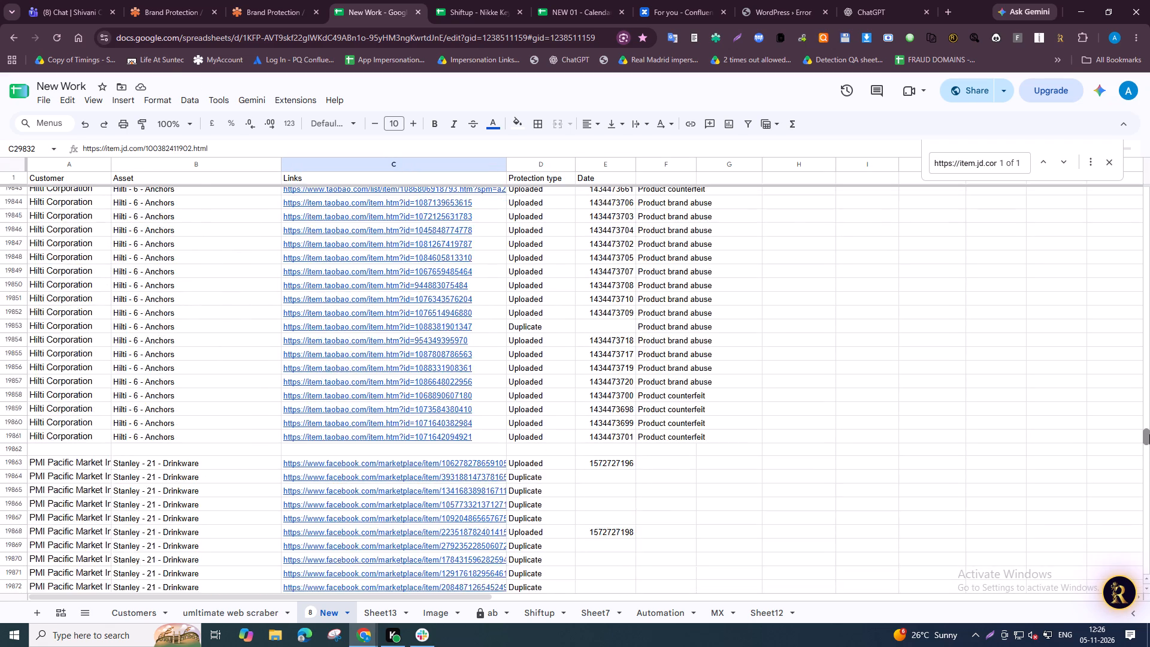
pyautogui.moveTo(1149, 434); pyautogui.dragTo(1149, 381)
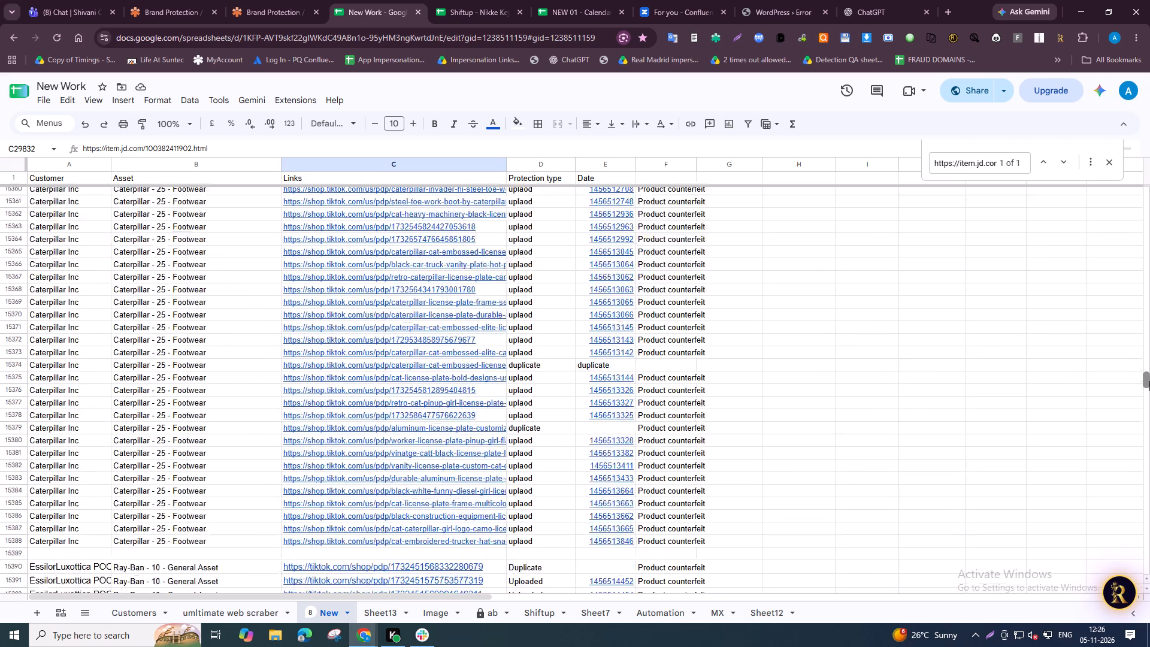
pyautogui.moveTo(1149, 381); pyautogui.dragTo(1149, 404)
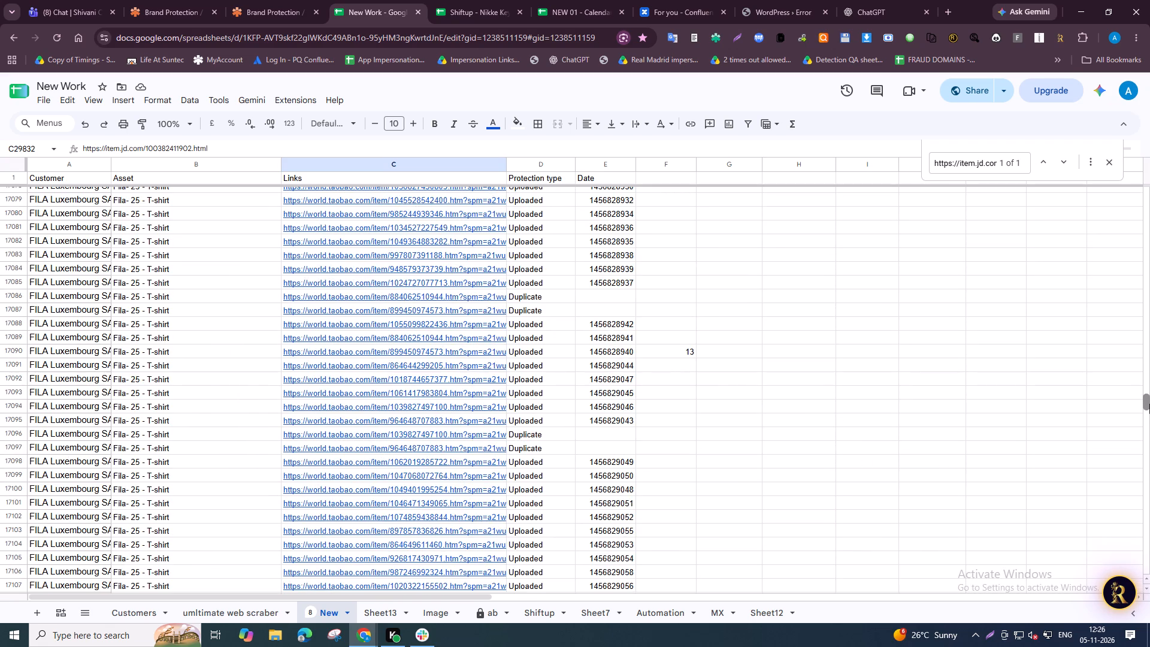
pyautogui.moveTo(1149, 404); pyautogui.dragTo(1149, 398)
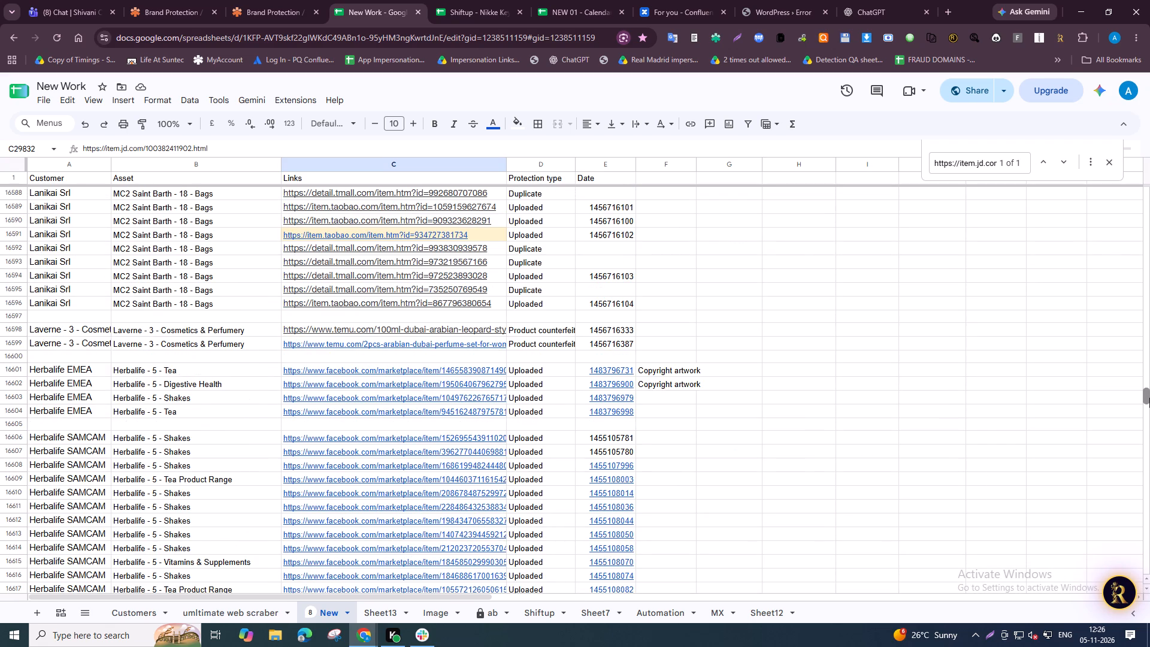
pyautogui.moveTo(1149, 398); pyautogui.dragTo(1149, 390)
pyautogui.scroll(4, 670, 489)
pyautogui.scroll(3, 540, 416)
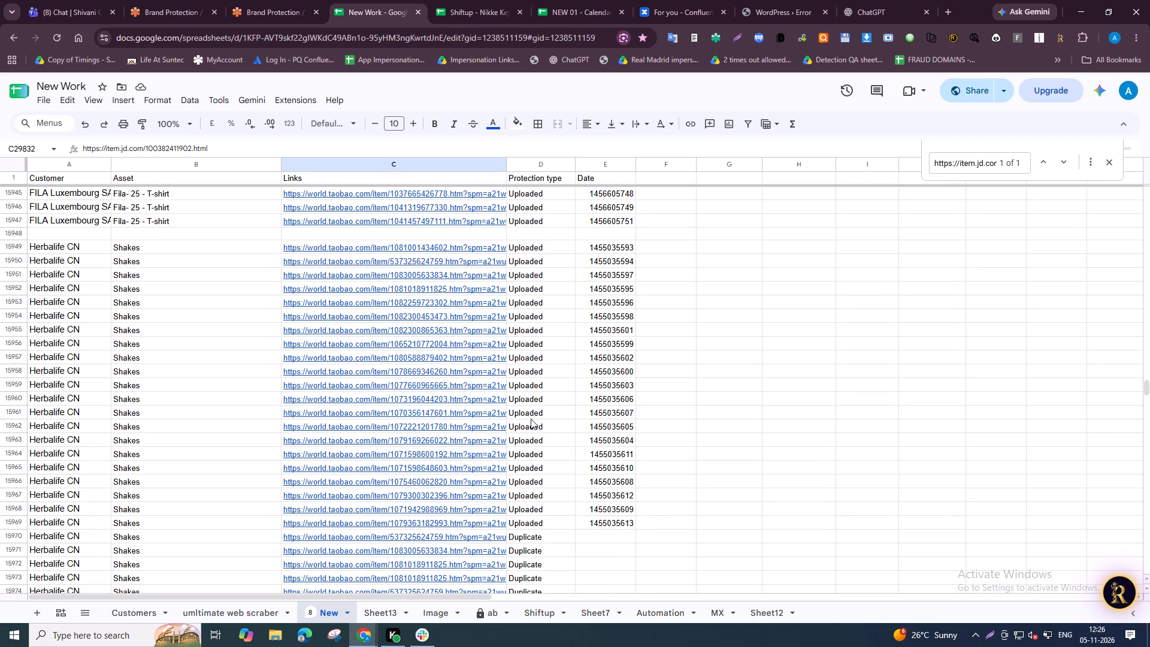
pyautogui.click(368, 246)
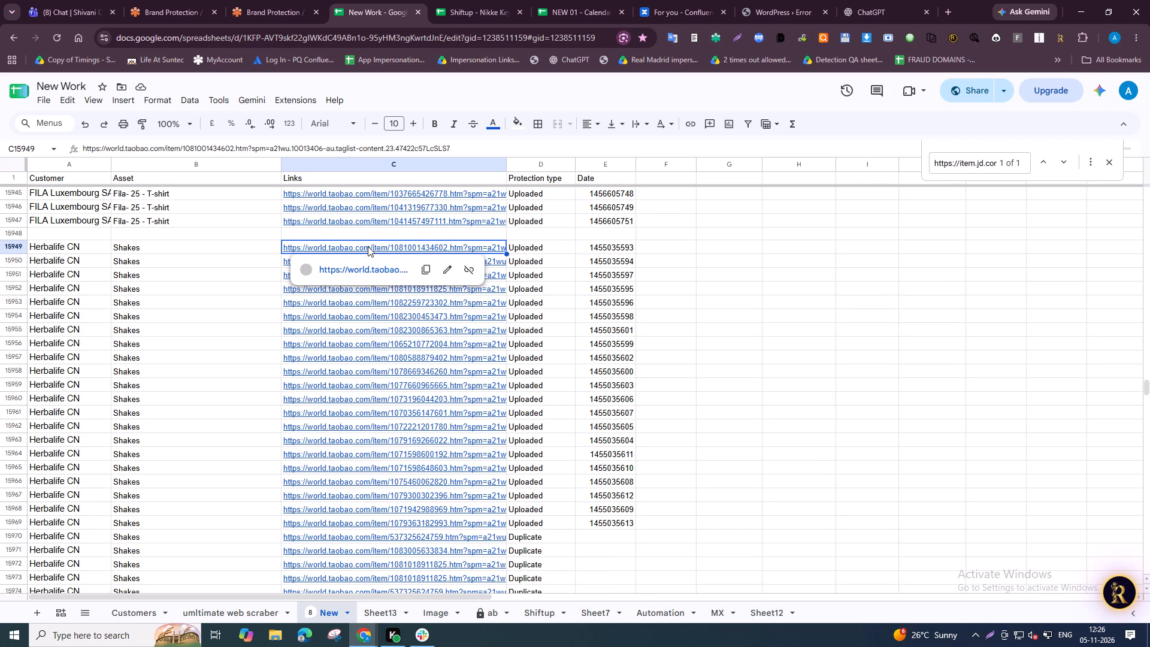
pyautogui.hotkey('ctrl', 'shift', 'Down')
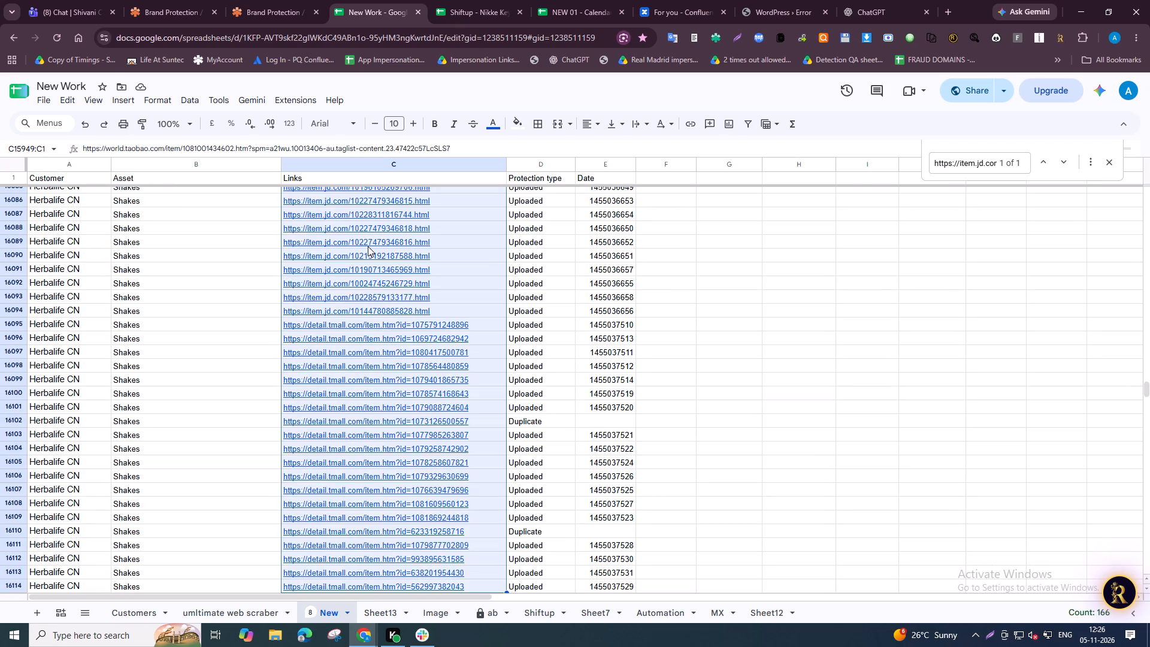
pyautogui.keyDown('shift'); pyautogui.click(411, 306); pyautogui.keyUp('shift')
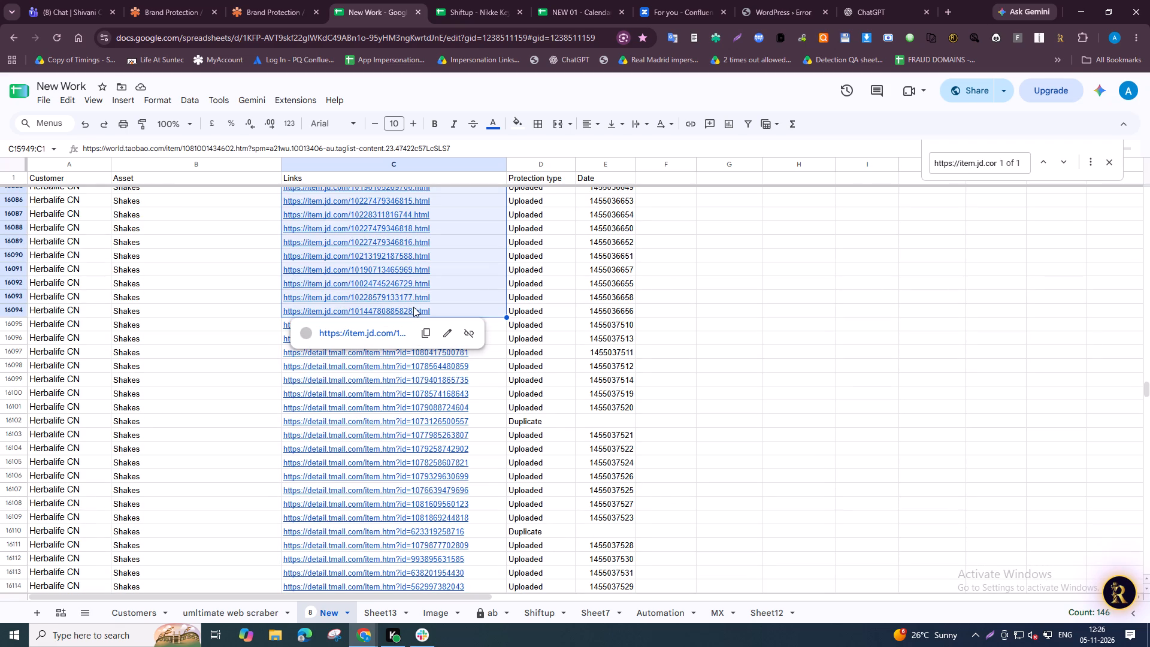
pyautogui.scroll(9, 501, 311)
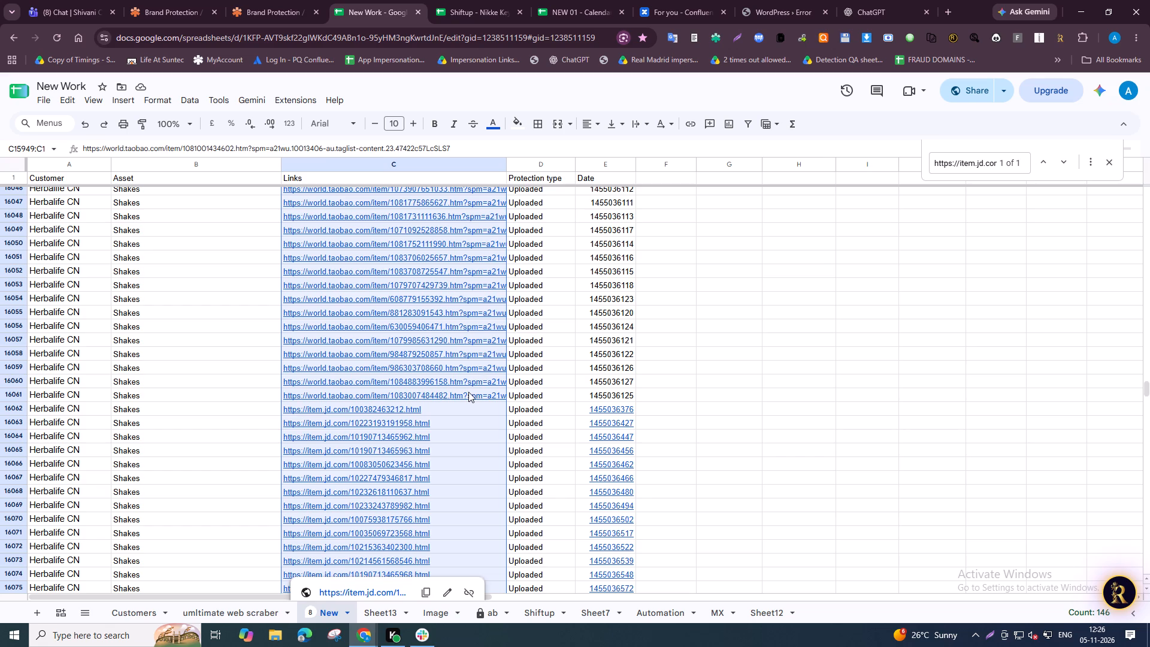
pyautogui.click(468, 392)
pyautogui.hotkey('ctrl', 'shift', 'Up')
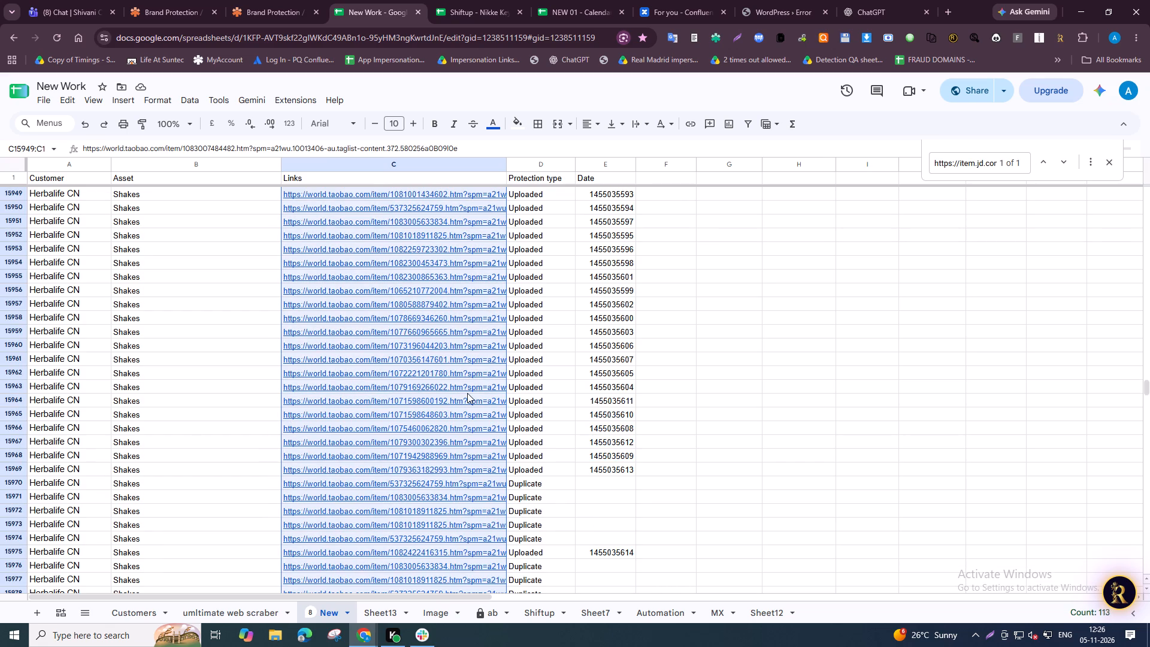
pyautogui.scroll(2, 486, 375)
pyautogui.scroll(-9, 411, 363)
pyautogui.scroll(-2, 348, 355)
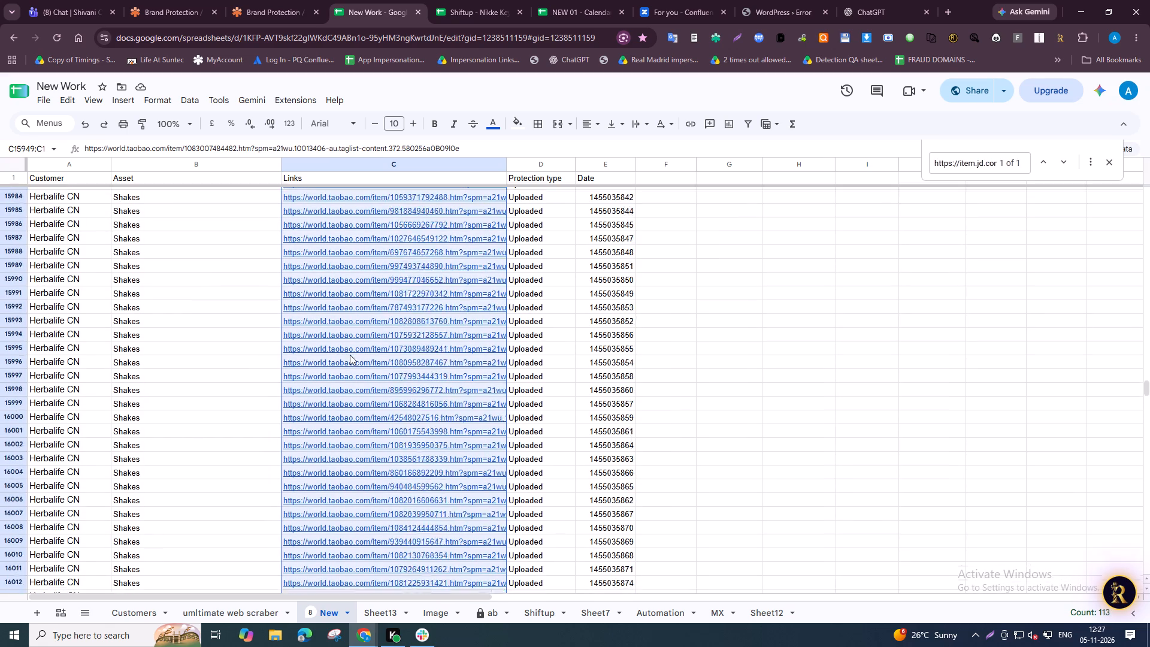
pyautogui.scroll(-13, 350, 355)
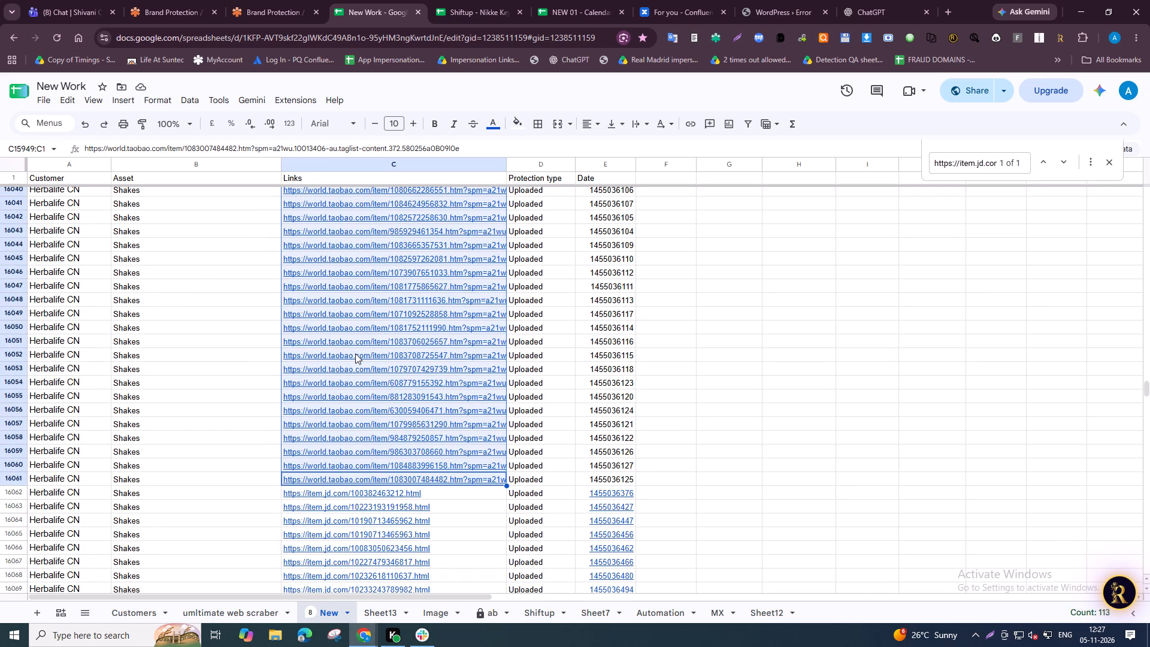
pyautogui.hotkey('ctrl', 'c')
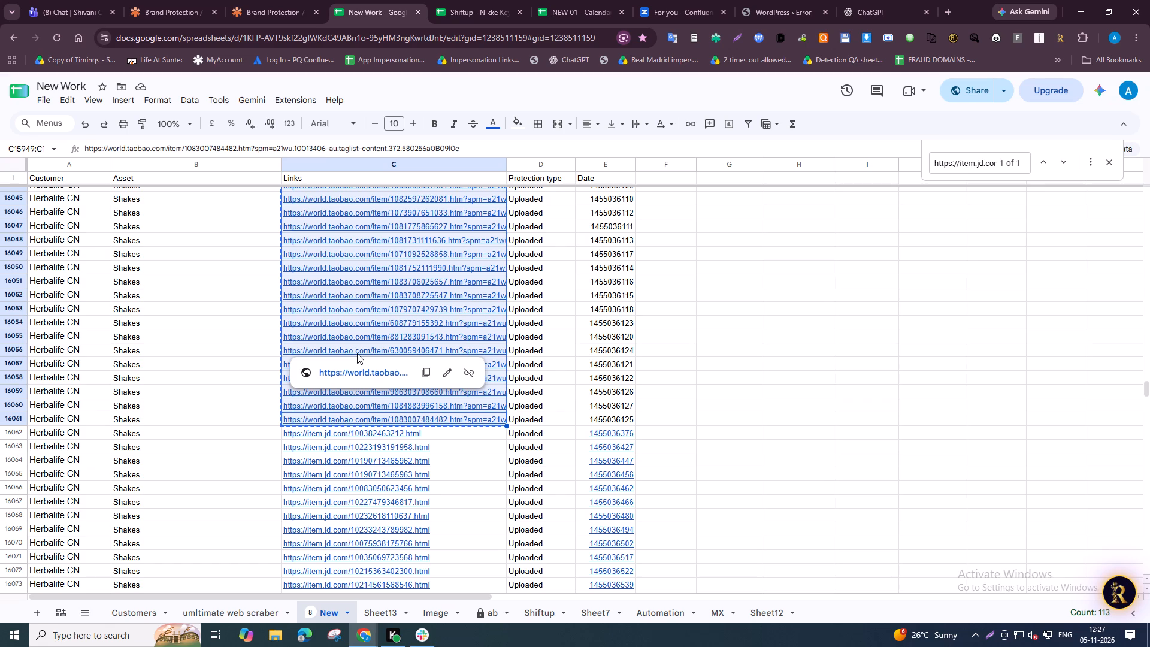
pyautogui.hotkey('ctrl', 'c')
# Open a new browser window with the personal ID-extraction spreadsheet and the Taobao link generator spreadsheet in separate tabs.
pyautogui.hotkey('ctrl', 'n')
pyautogui.write('amre')
pyautogui.press('Return')
pyautogui.click(178, 9)
pyautogui.press('c')
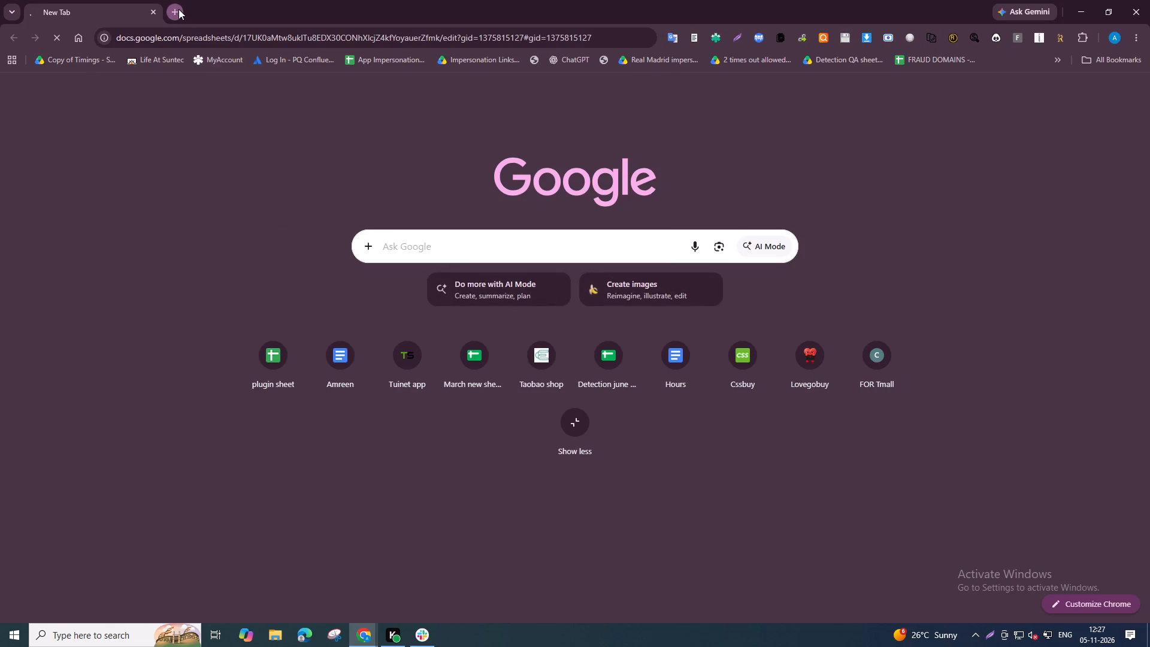
pyautogui.press('BackSpace')
pyautogui.press('BackSpace')
pyautogui.write('tao')
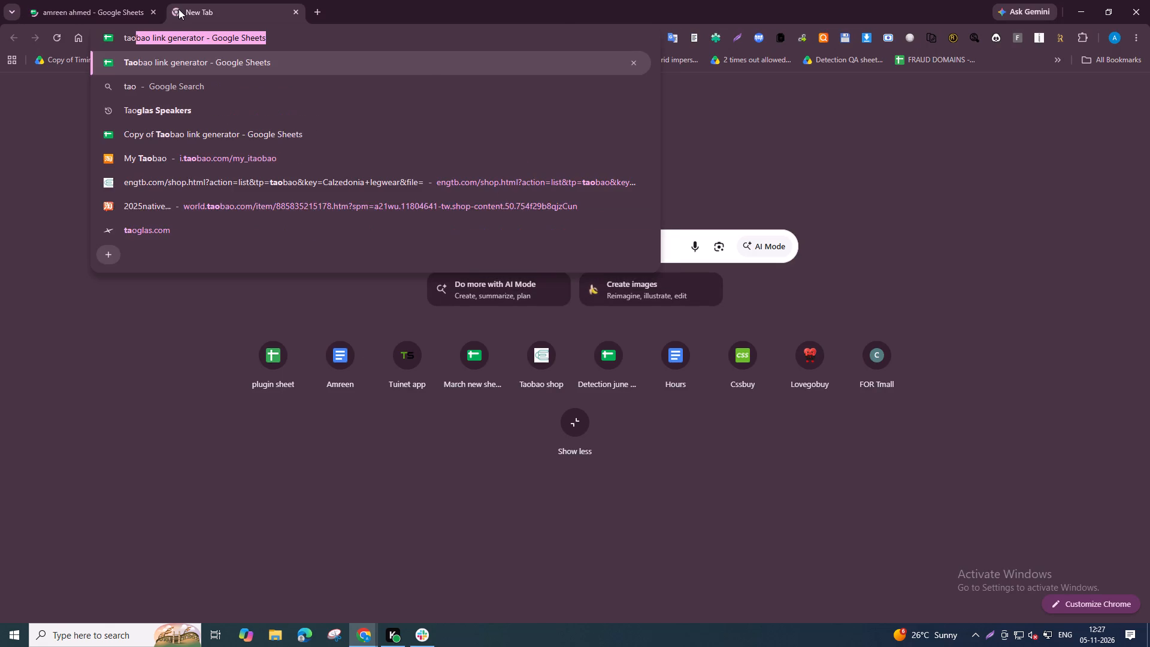
pyautogui.press('Return')
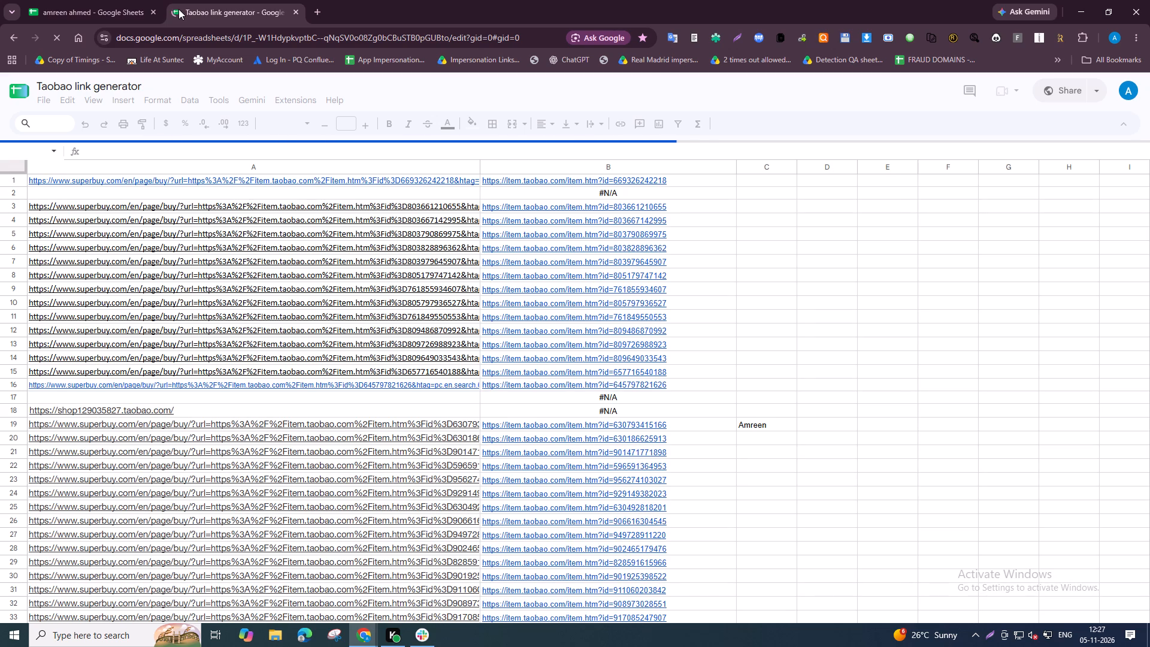
# Paste the copied Taobao links as values below the last Item Links entry in the ID-extraction spreadsheet's Product ID sheet, from A13389.
pyautogui.click(140, 0)
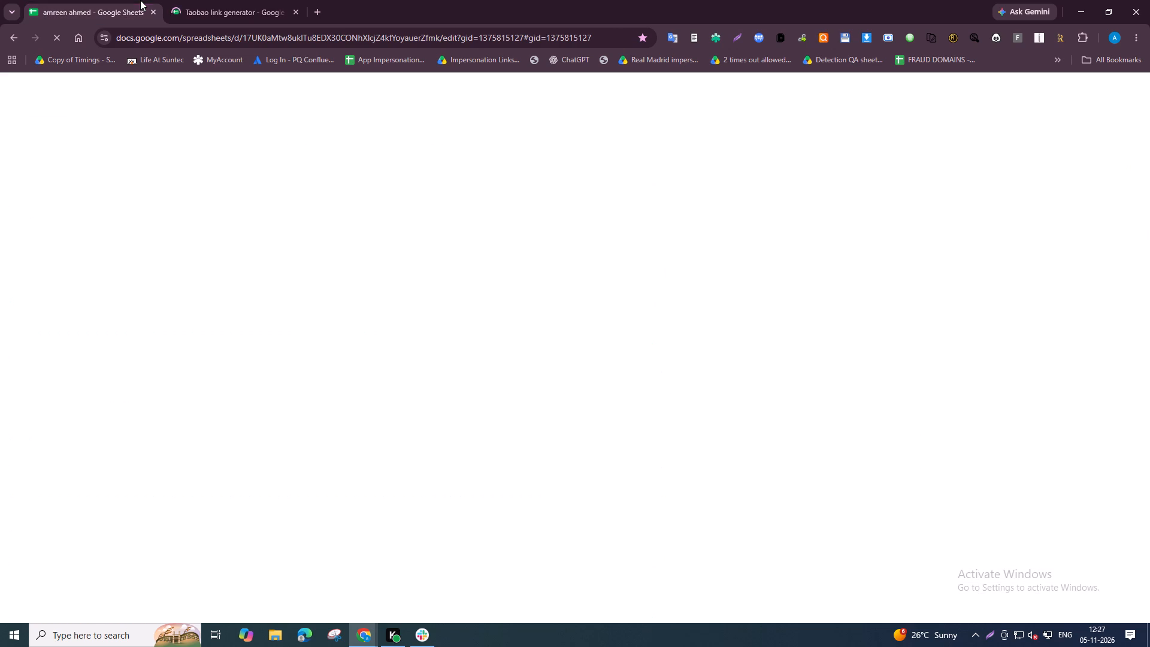
pyautogui.click(249, 616)
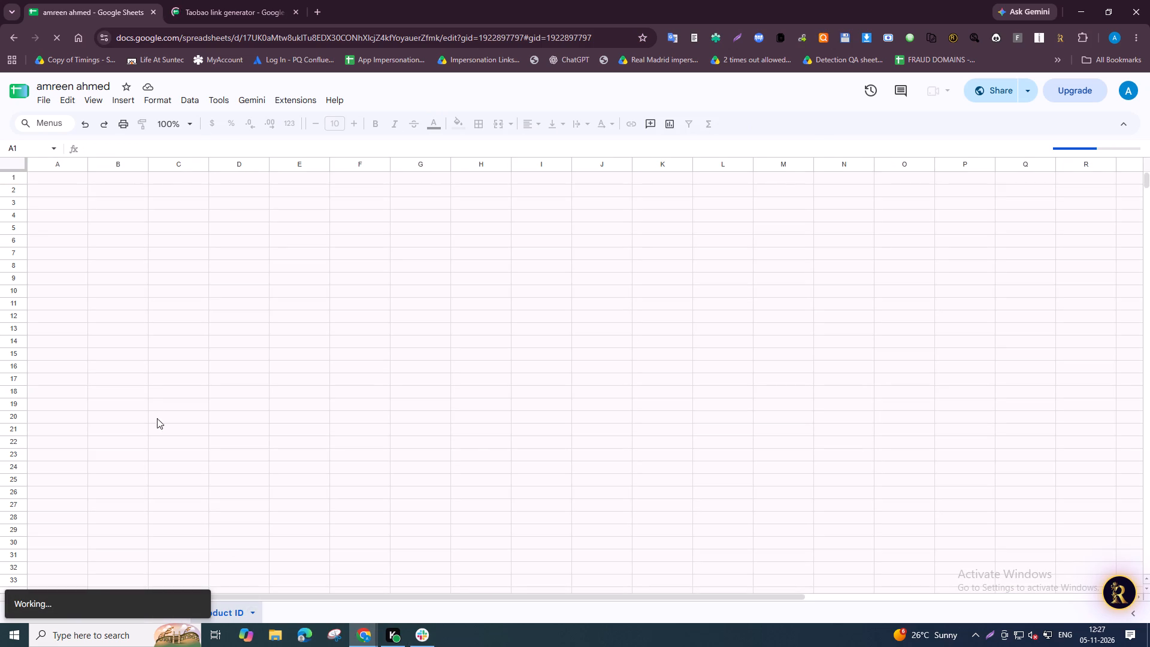
pyautogui.click(147, 398)
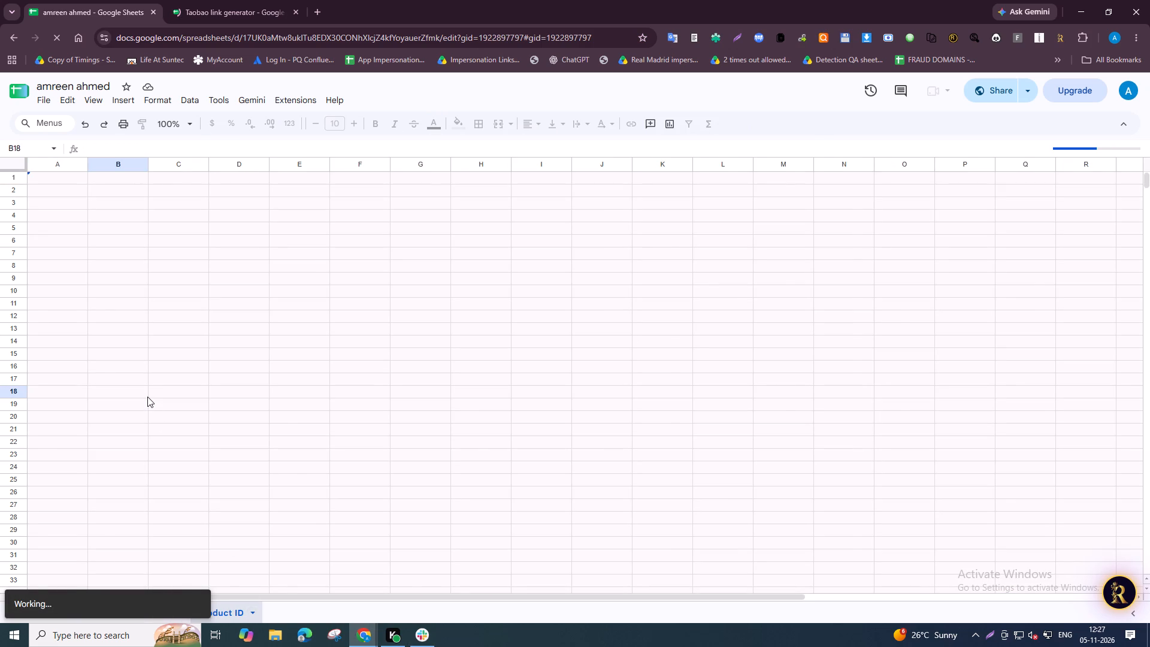
pyautogui.click(147, 397)
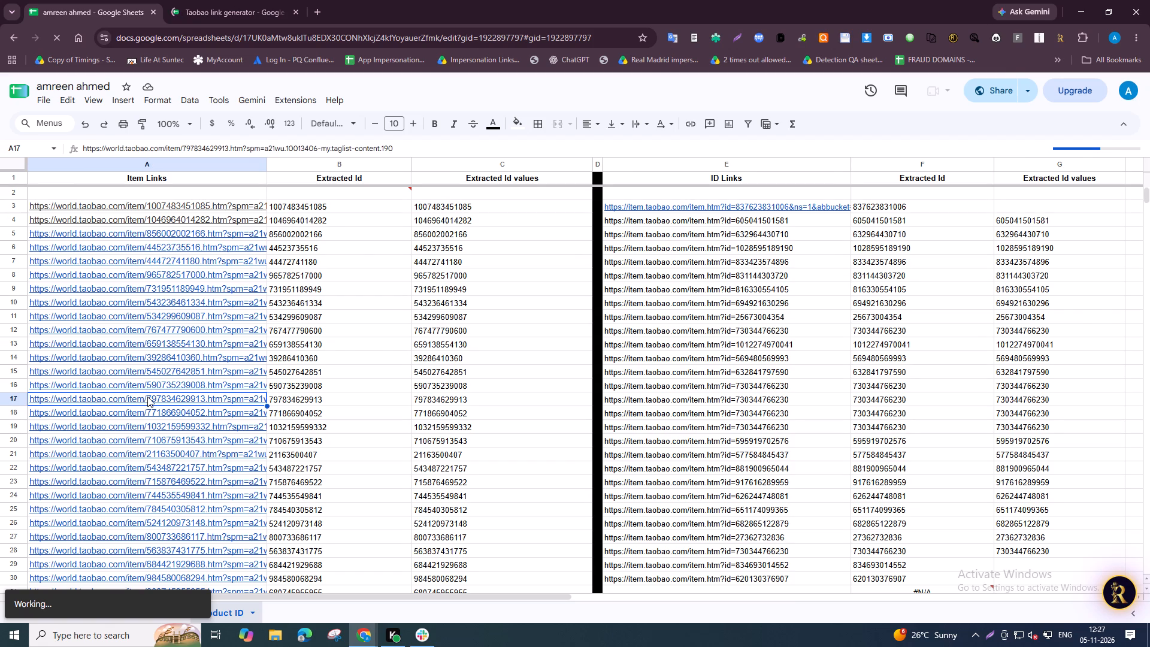
pyautogui.hotkey('ctrl', 'End')
pyautogui.hotkey('ctrl', 'Left')
pyautogui.hotkey('ctrl', 'Left')
pyautogui.hotkey('ctrl', 'Left')
pyautogui.hotkey('ctrl', 'Left')
pyautogui.hotkey('ctrl', 'Left')
pyautogui.hotkey('ctrl', 'Left')
pyautogui.hotkey('ctrl', 'Left')
pyautogui.hotkey('ctrl', 'Left')
pyautogui.hotkey('ctrl', 'Left')
pyautogui.hotkey('ctrl', 'Left')
pyautogui.hotkey('ctrl', 'Left')
pyautogui.hotkey('ctrl', 'Left')
pyautogui.hotkey('ctrl', 'Left')
pyautogui.hotkey('ctrl', 'Left')
pyautogui.hotkey('ctrl', 'Left')
pyautogui.hotkey('ctrl', 'Left')
pyautogui.hotkey('ctrl', 'Left')
pyautogui.hotkey('ctrl', 'Left')
pyautogui.hotkey('ctrl', 'Left')
pyautogui.hotkey('ctrl', 'Left')
pyautogui.hotkey('ctrl', 'Left')
pyautogui.hotkey('ctrl', 'Left')
pyautogui.hotkey('ctrl', 'Left')
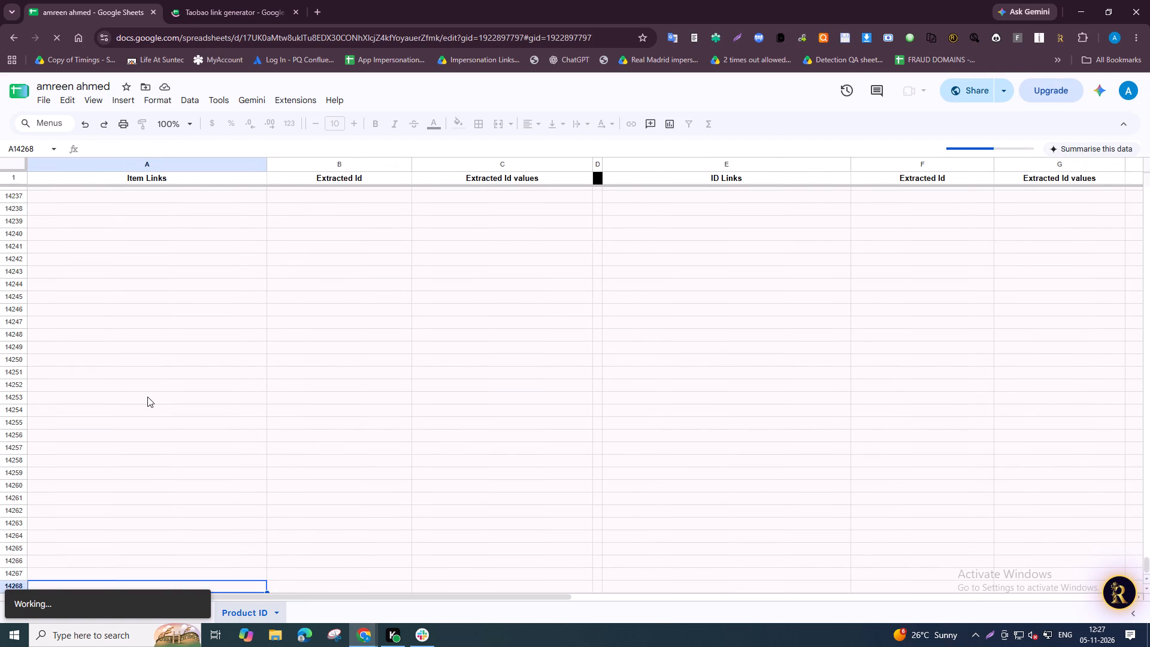
pyautogui.hotkey('ctrl', 'Up')
pyautogui.press('Down')
pyautogui.hotkey('ctrl', 'shift', 'v')
# Fill the Extracted Id formula down B13389:B13501 beside the pasted links and copy the extracted IDs.
pyautogui.press('Right')
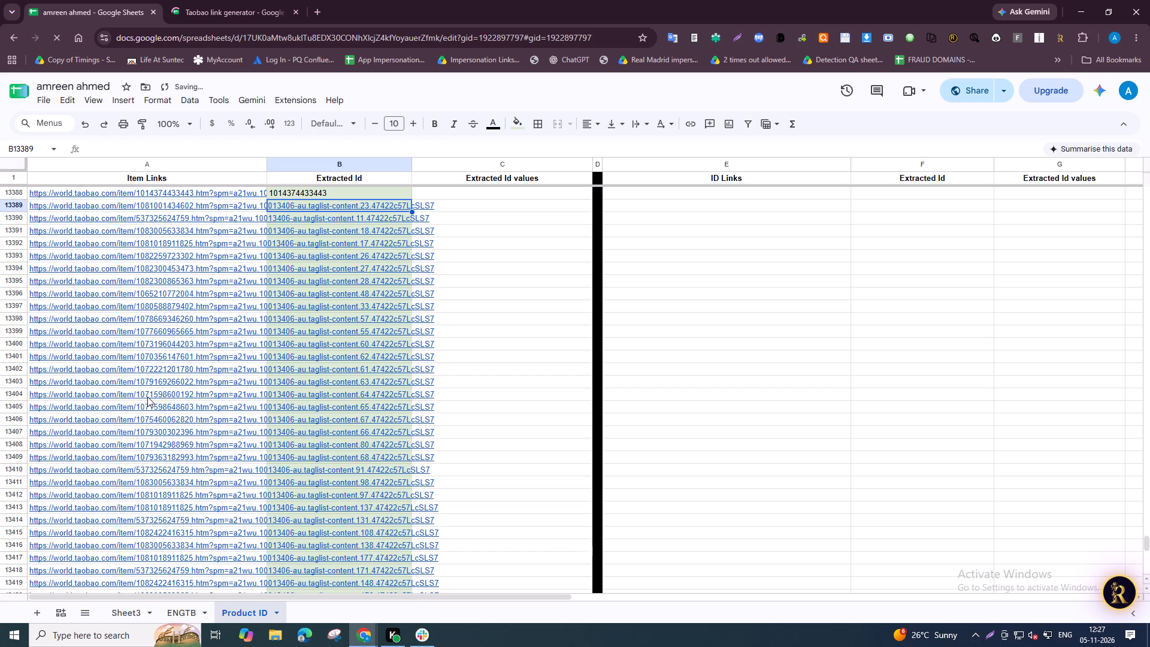
pyautogui.hotkey('ctrl', 'd')
pyautogui.scroll(-7, 383, 283)
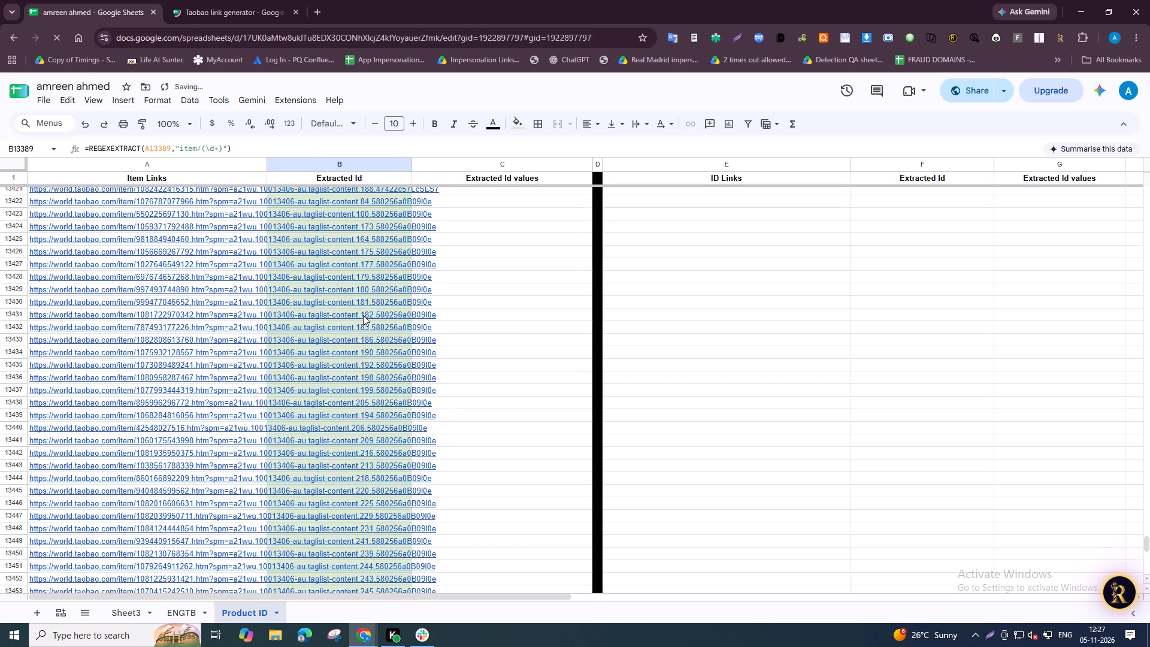
pyautogui.scroll(-16, 327, 412)
pyautogui.keyDown('shift'); pyautogui.click(314, 237); pyautogui.keyUp('shift')
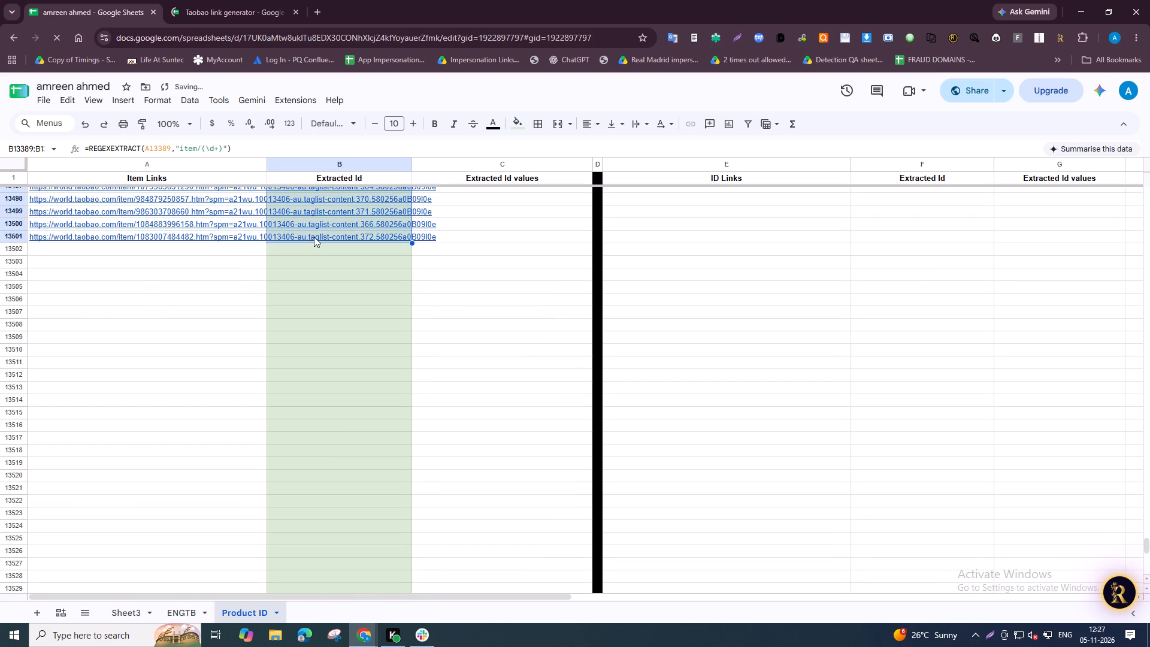
pyautogui.hotkey('ctrl', 'd')
pyautogui.hotkey('ctrl', 'c')
pyautogui.hotkey('ctrl', 'c')
pyautogui.hotkey('ctrl', 'c')
pyautogui.hotkey('ctrl', 'c')
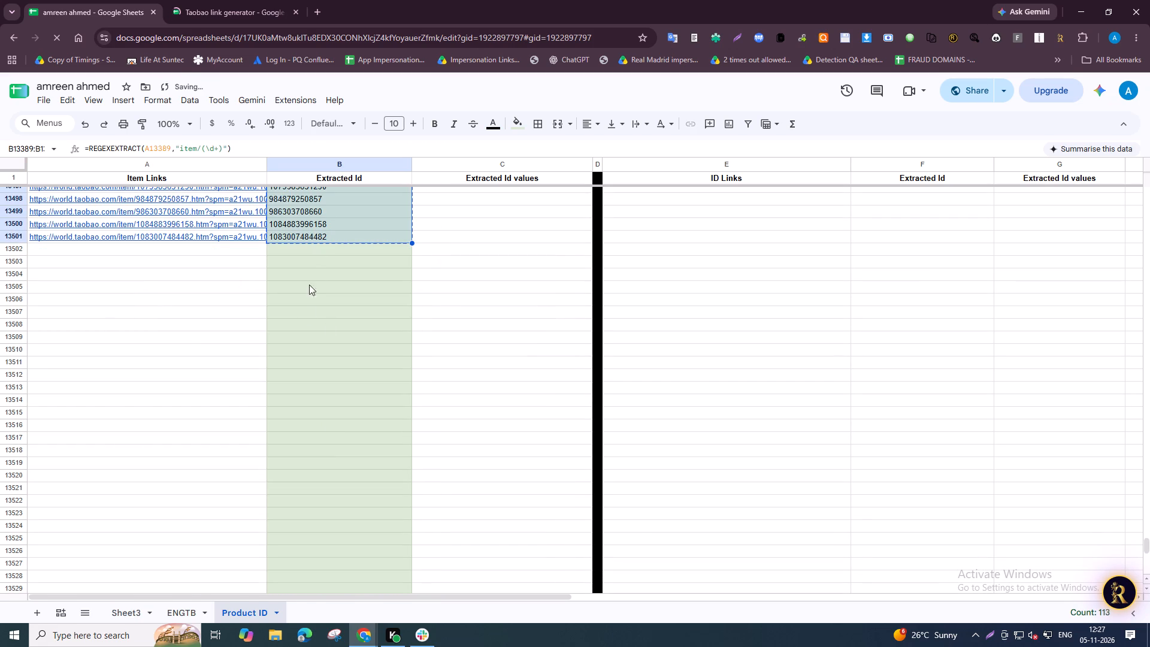
# Paste the extracted IDs as values into Sheet3 column G, beside the Engtb Links, starting at G5528.
pyautogui.click(146, 602)
pyautogui.click(618, 377)
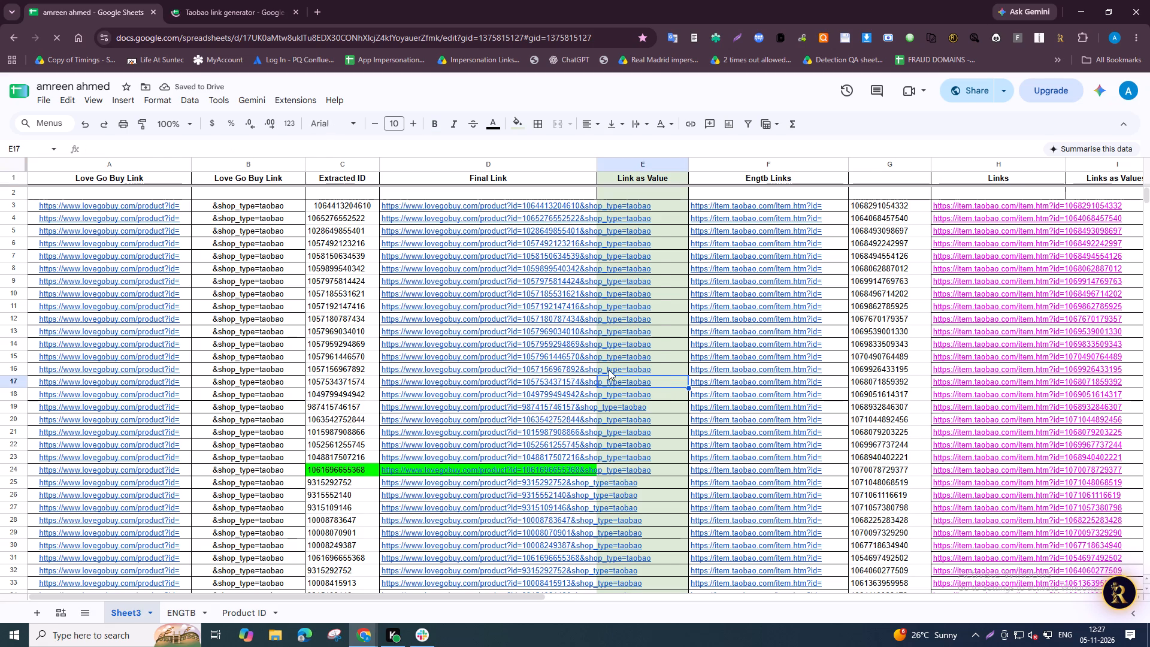
pyautogui.hotkey('ctrl', 'End')
pyautogui.hotkey('ctrl', 'Left')
pyautogui.hotkey('ctrl', 'Left')
pyautogui.hotkey('ctrl', 'Left')
pyautogui.press('Right')
pyautogui.press('Right')
pyautogui.press('Right')
pyautogui.press('Right')
pyautogui.press('Right')
pyautogui.press('Right')
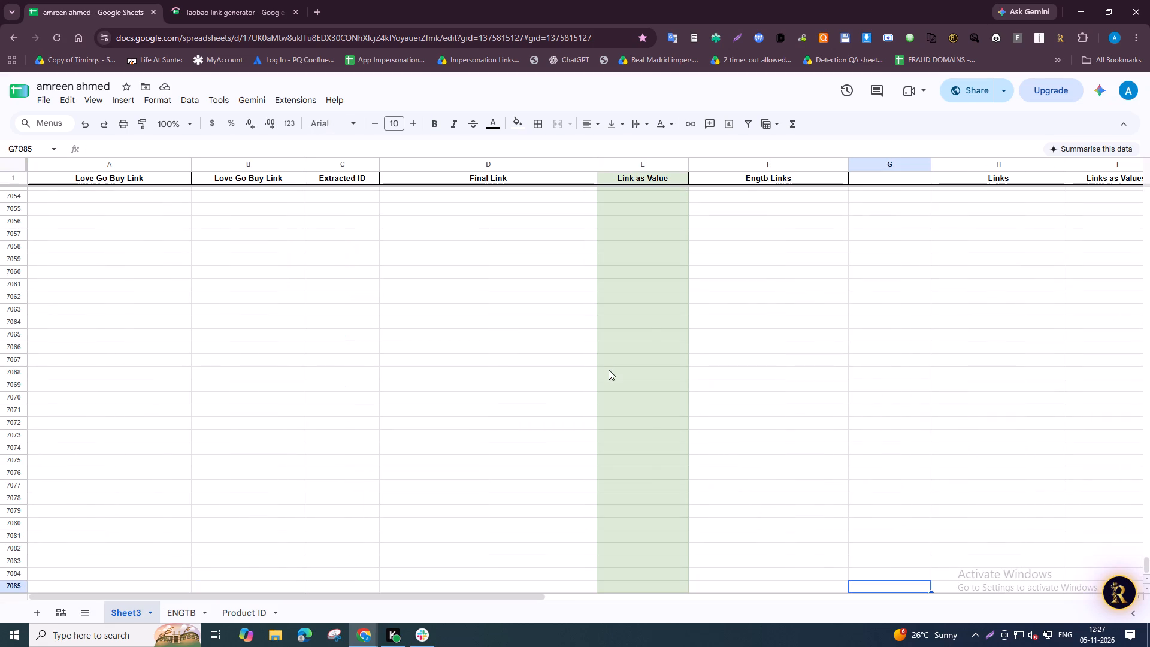
pyautogui.hotkey('ctrl', 'Up')
pyautogui.press('Down')
pyautogui.hotkey('ctrl', 'shift', 'v')
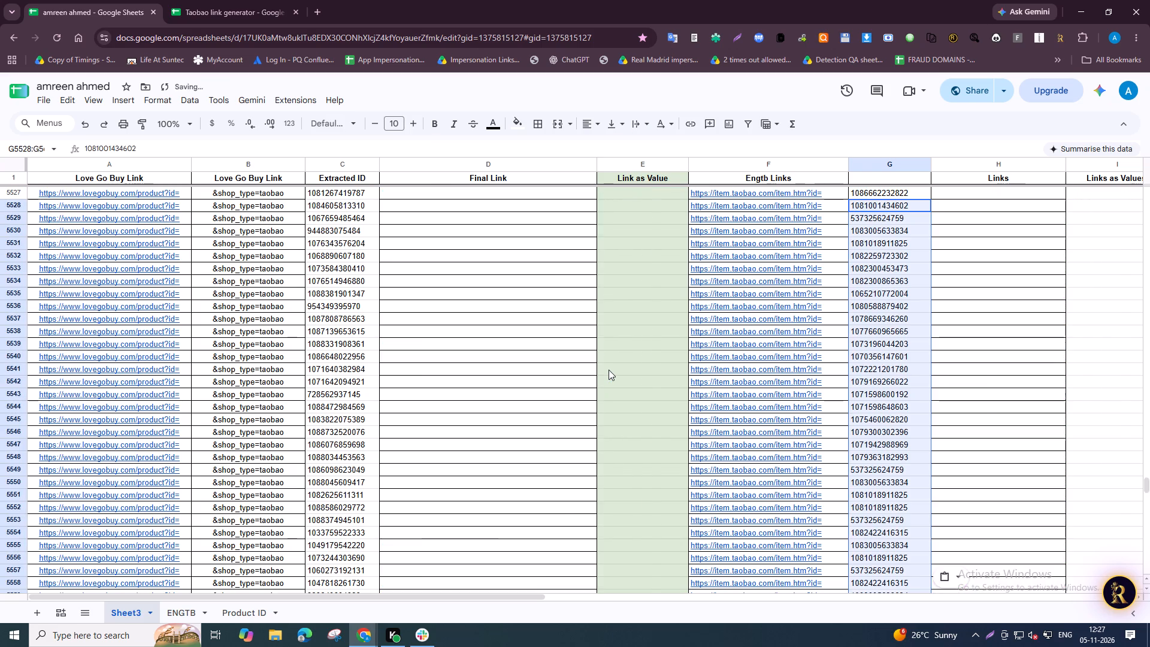
# Copy the combined item.taobao.com links in H5528:H5603 of the Links column.
pyautogui.press('Right')
pyautogui.scroll(-13, 667, 304)
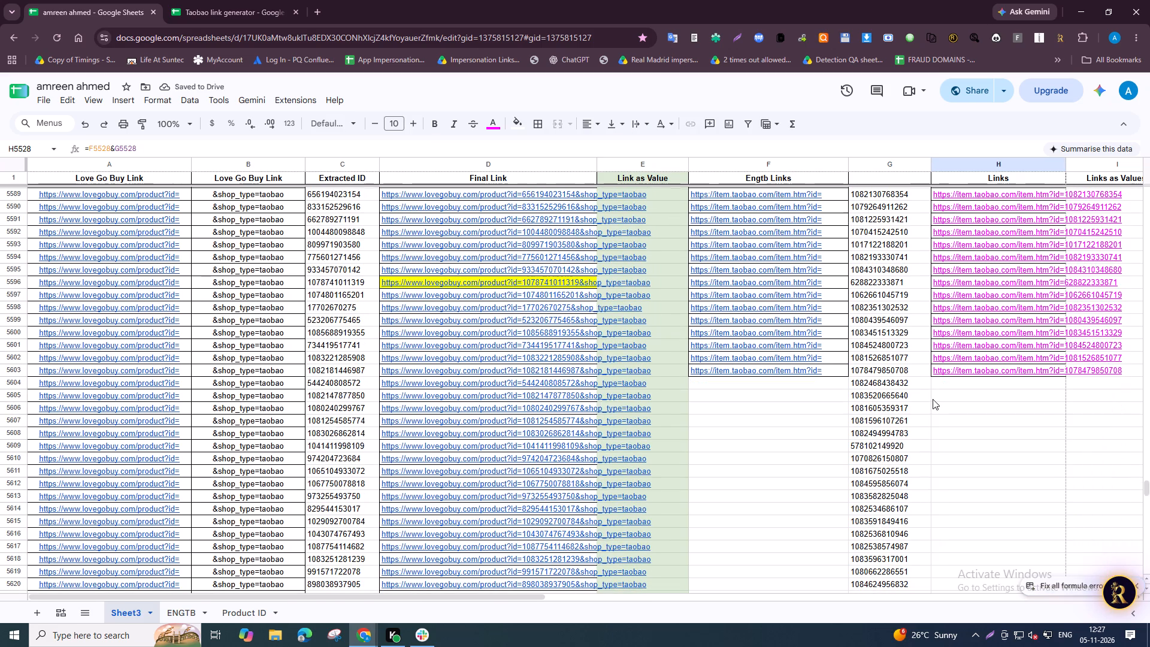
pyautogui.keyDown('shift'); pyautogui.click(944, 371); pyautogui.keyUp('shift')
pyautogui.hotkey('ctrl', 'c')
pyautogui.hotkey('ctrl', 'c')
pyautogui.hotkey('ctrl', 'c')
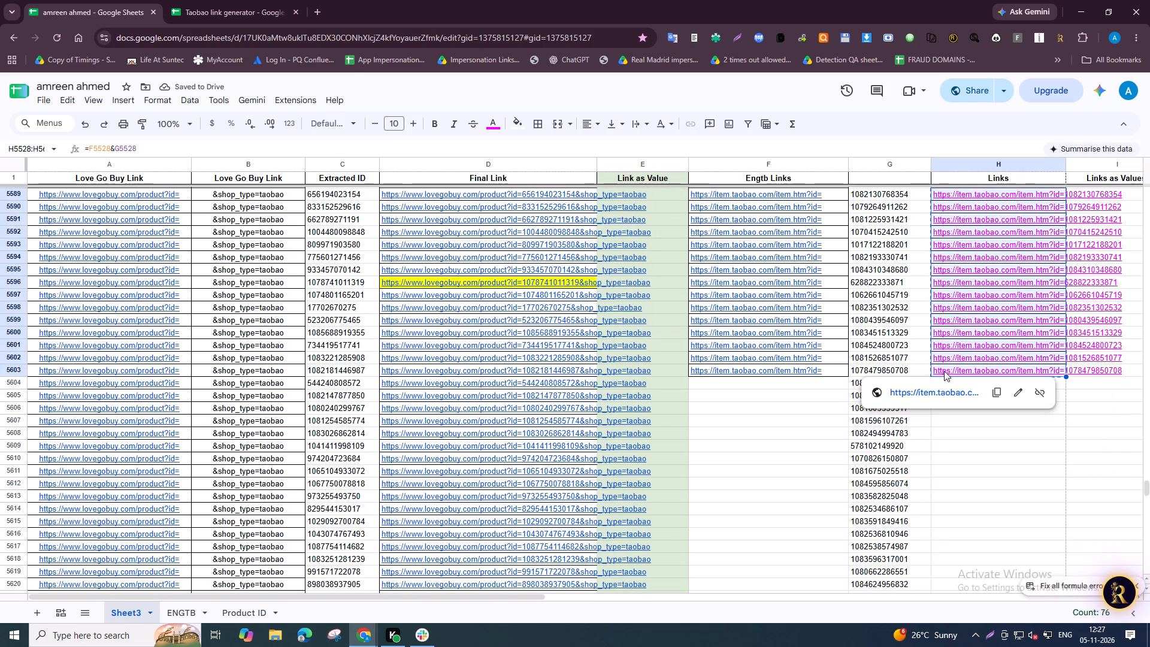
pyautogui.hotkey('ctrl', 'c')
# Paste the copied item.taobao.com links as values below the last entry in column A of the Taobao link generator's Tmall sheet, from A4372.
pyautogui.click(286, 0)
pyautogui.moveTo(390, 609); pyautogui.dragTo(391, 616)
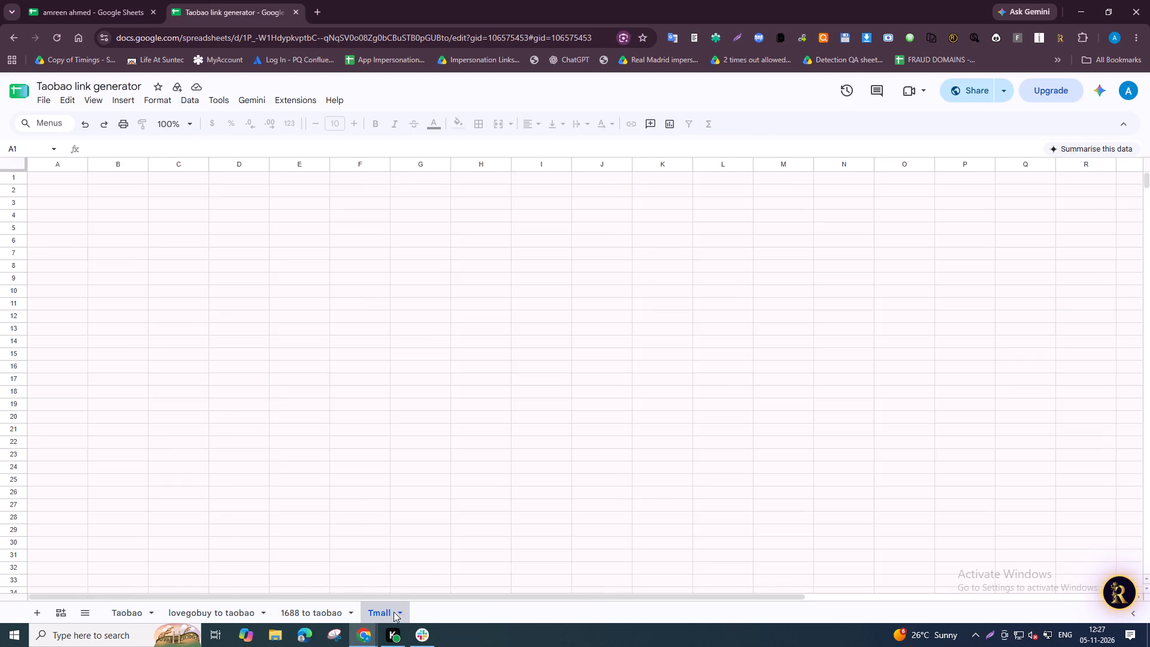
pyautogui.click(285, 266)
pyautogui.hotkey('ctrl', 'End')
pyautogui.hotkey('ctrl', 'Left')
pyautogui.hotkey('ctrl', 'Left')
pyautogui.hotkey('ctrl', 'Left')
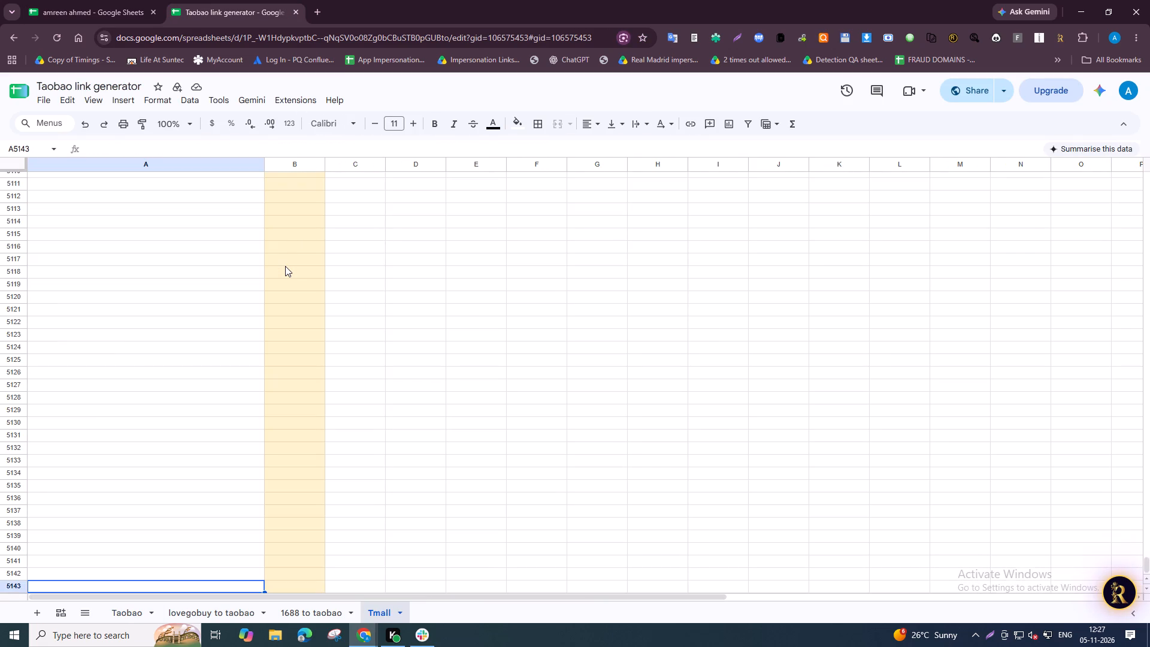
pyautogui.hotkey('ctrl', 'Up')
pyautogui.press('Down')
pyautogui.hotkey('ctrl', 'shift', 'v')
# Fill the detail.tmall.com link formula down B4372:B4447 beside the pasted links and copy the resulting Tmall links.
pyautogui.press('Right')
pyautogui.hotkey('ctrl', 'd')
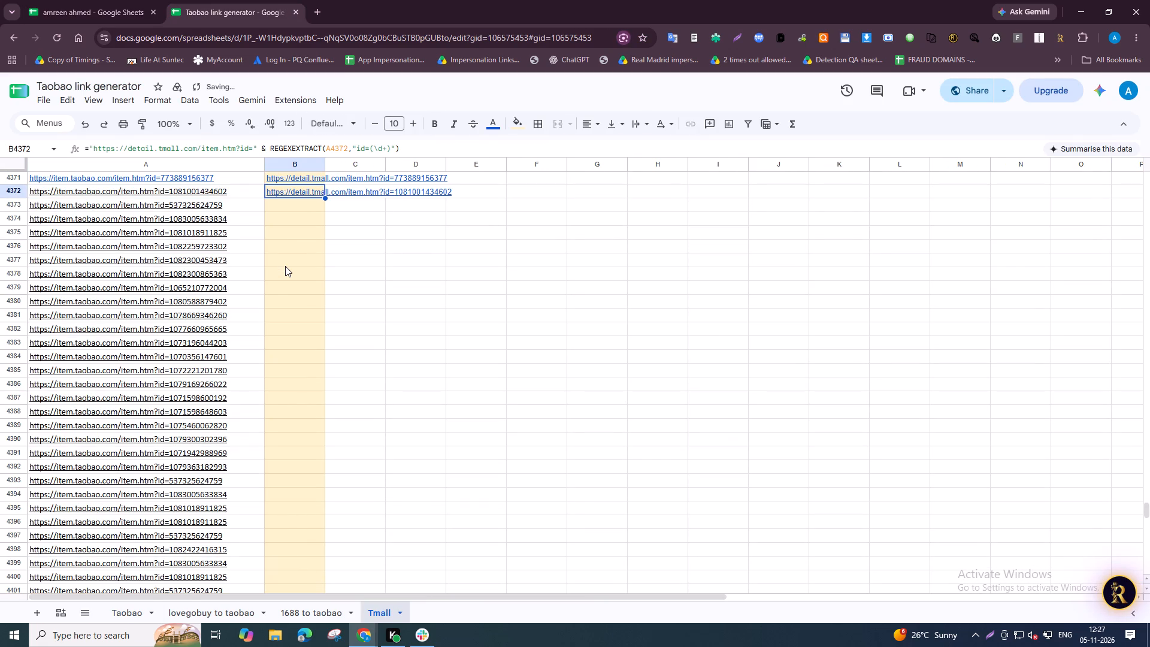
pyautogui.scroll(-7, 282, 282)
pyautogui.scroll(-6, 284, 398)
pyautogui.keyDown('shift'); pyautogui.click(281, 444); pyautogui.keyUp('shift')
pyautogui.hotkey('ctrl', 'd')
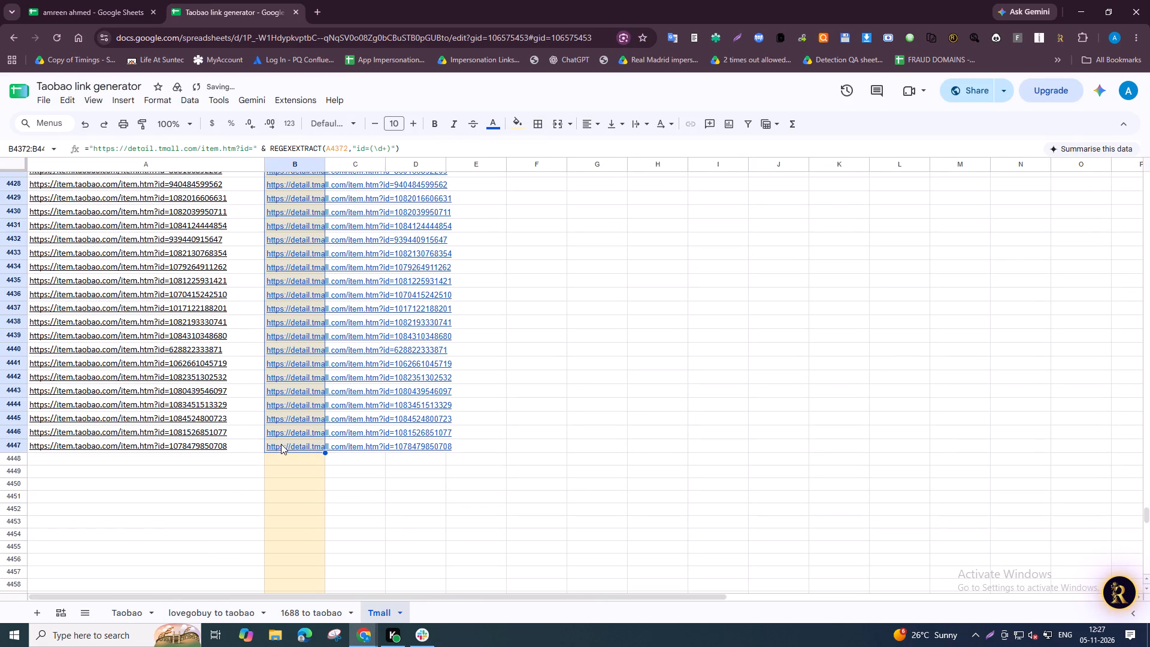
pyautogui.hotkey('ctrl', 'c')
pyautogui.hotkey('ctrl', 'c')
pyautogui.hotkey('ctrl', 'c')
# Paste the Tmall links as values into column G of the New Work spreadsheet's New sheet, beside the Herbalife CN Shakes rows, starting at G15949.
pyautogui.hotkey('alt', 'Tab')
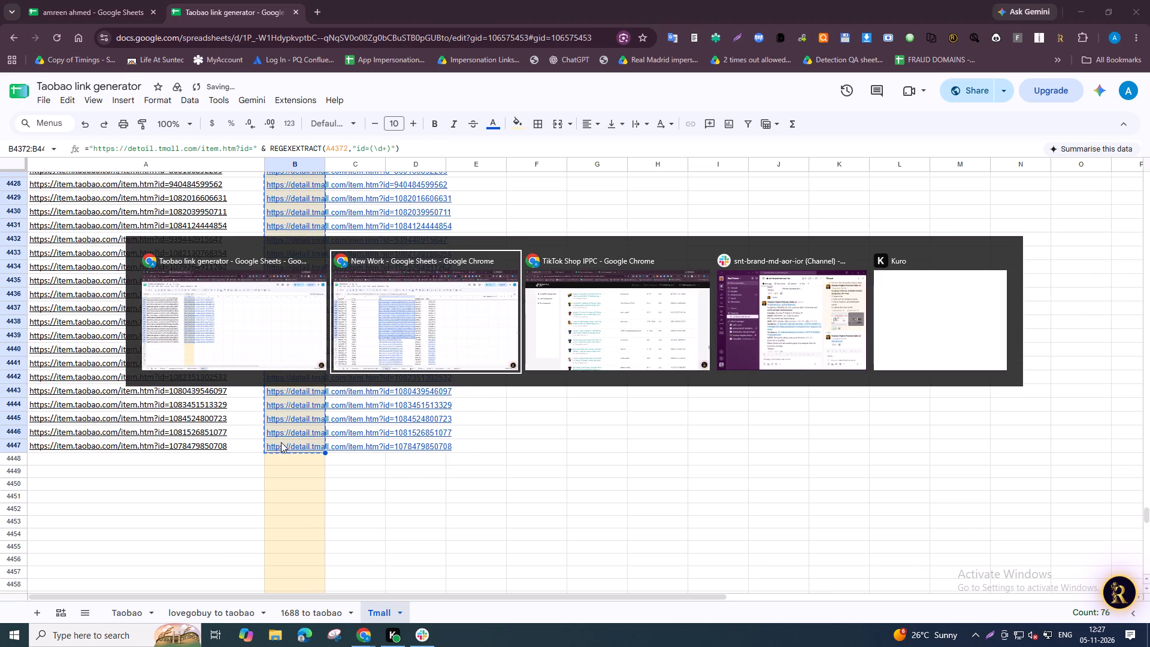
pyautogui.scroll(6, 617, 424)
pyautogui.scroll(12, 655, 362)
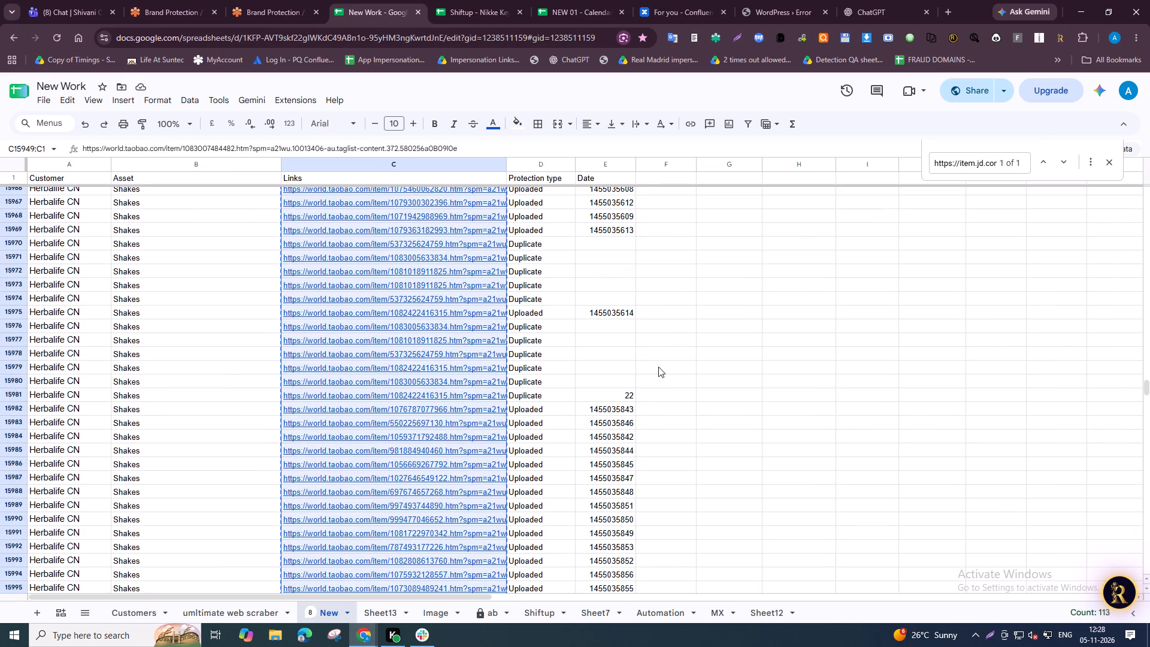
pyautogui.scroll(6, 690, 353)
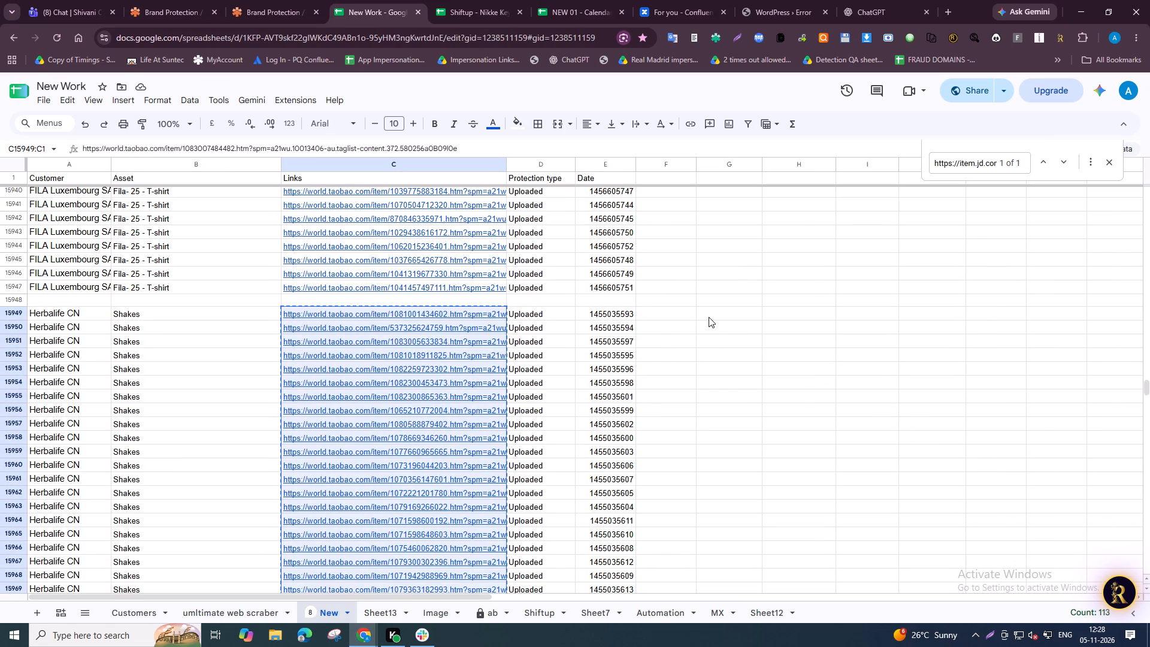
pyautogui.click(709, 317)
pyautogui.hotkey('ctrl', 'shift', 'v')
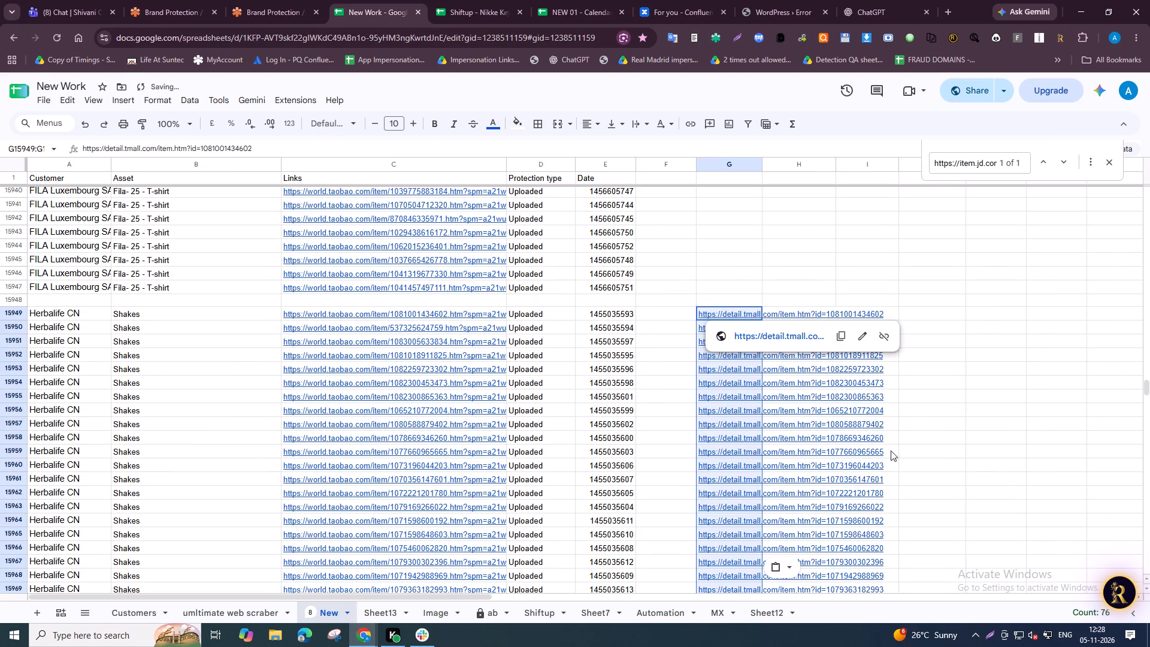
pyautogui.click(957, 418)
# Compare the extent of the pasted Tmall links in column G with the Herbalife CN Shakes Taobao links in column C, down to row 16061.
pyautogui.scroll(-7, 1043, 434)
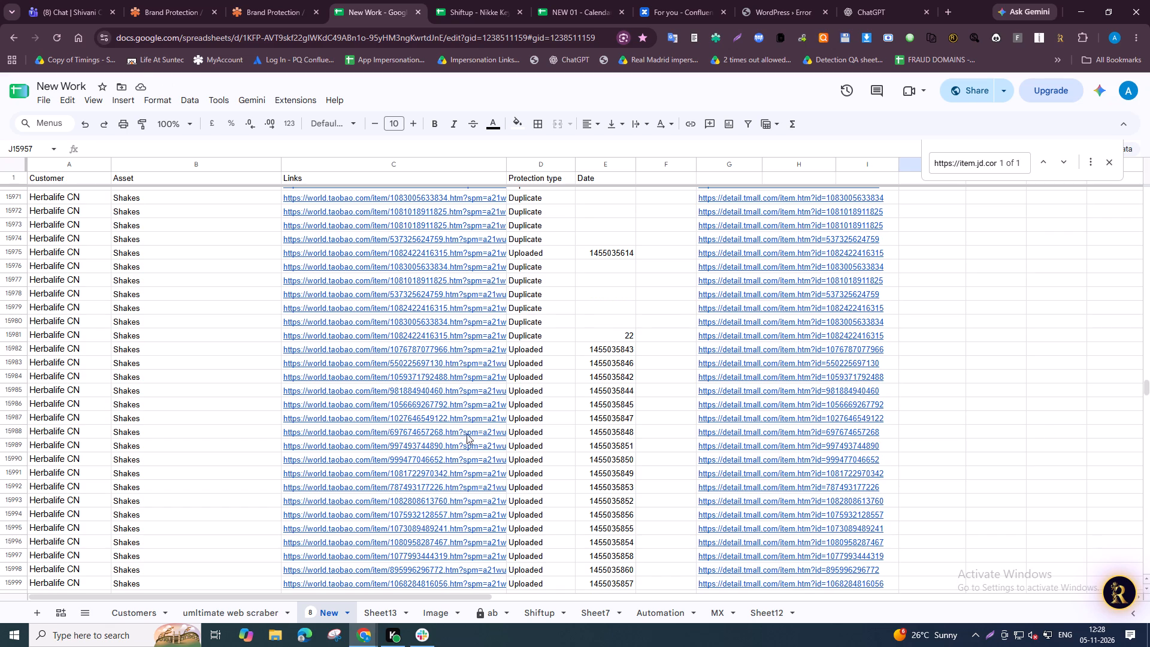
pyautogui.click(464, 366)
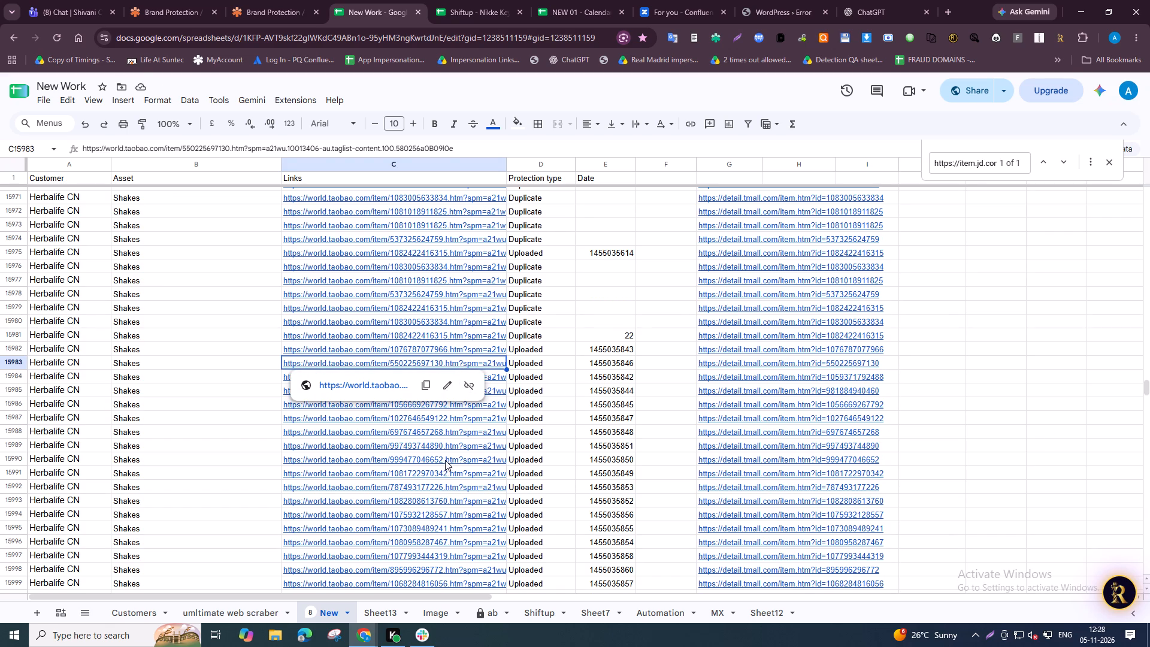
pyautogui.click(447, 448)
pyautogui.click(437, 528)
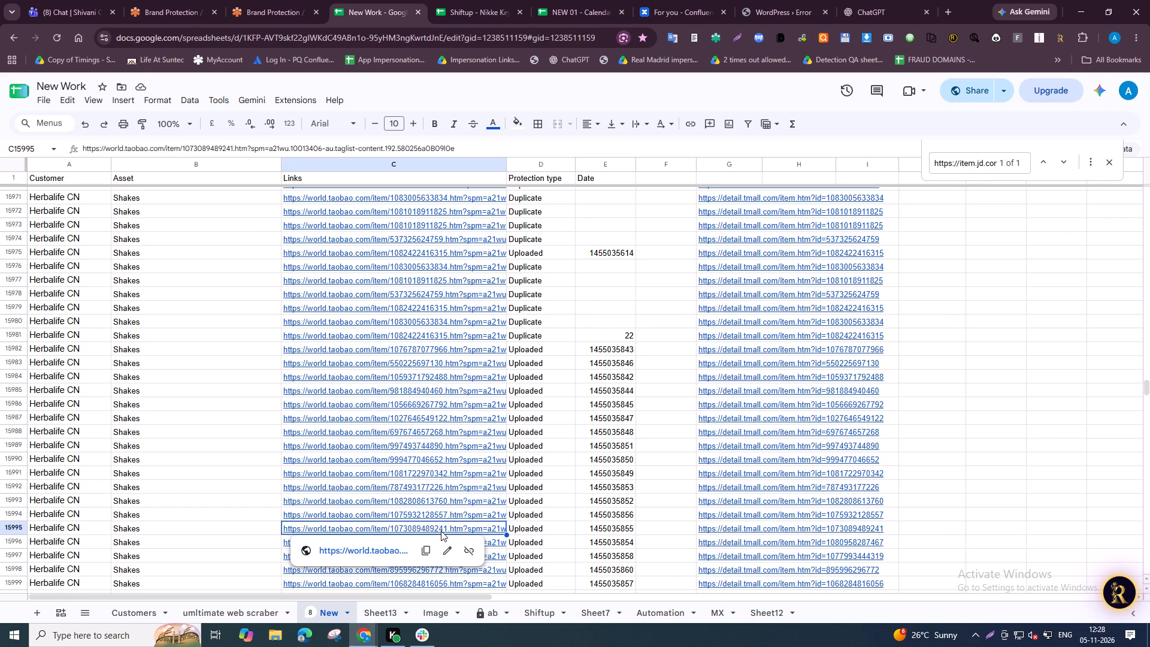
pyautogui.scroll(-5, 576, 307)
pyautogui.click(433, 506)
pyautogui.scroll(-6, 435, 415)
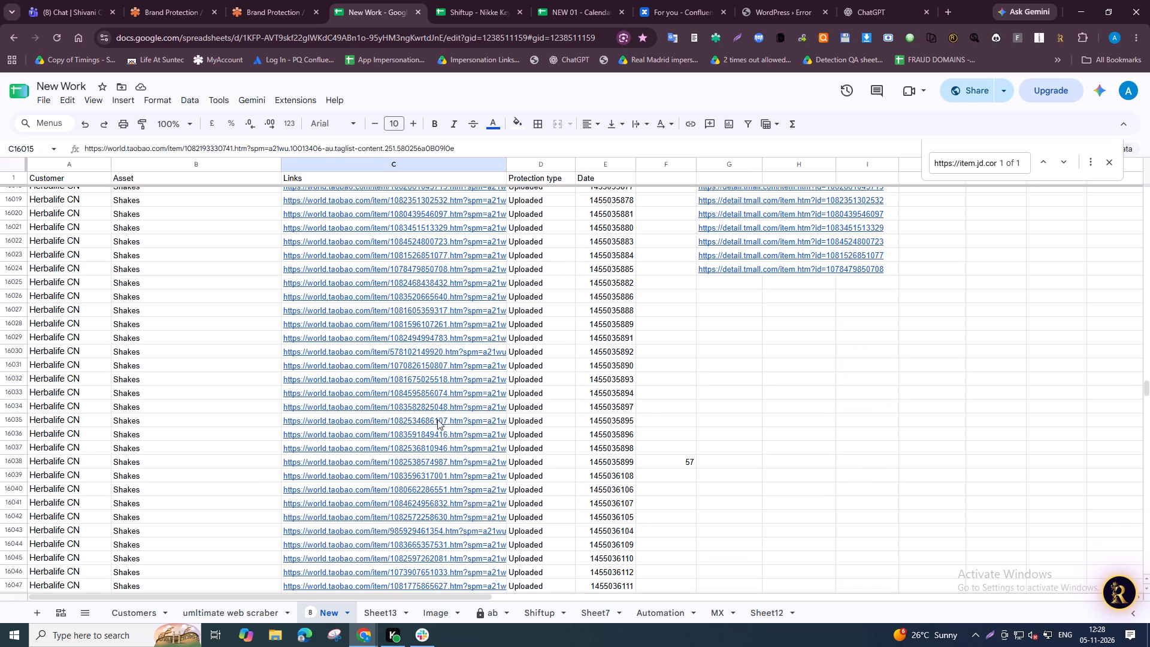
pyautogui.click(438, 442)
pyautogui.click(489, 268)
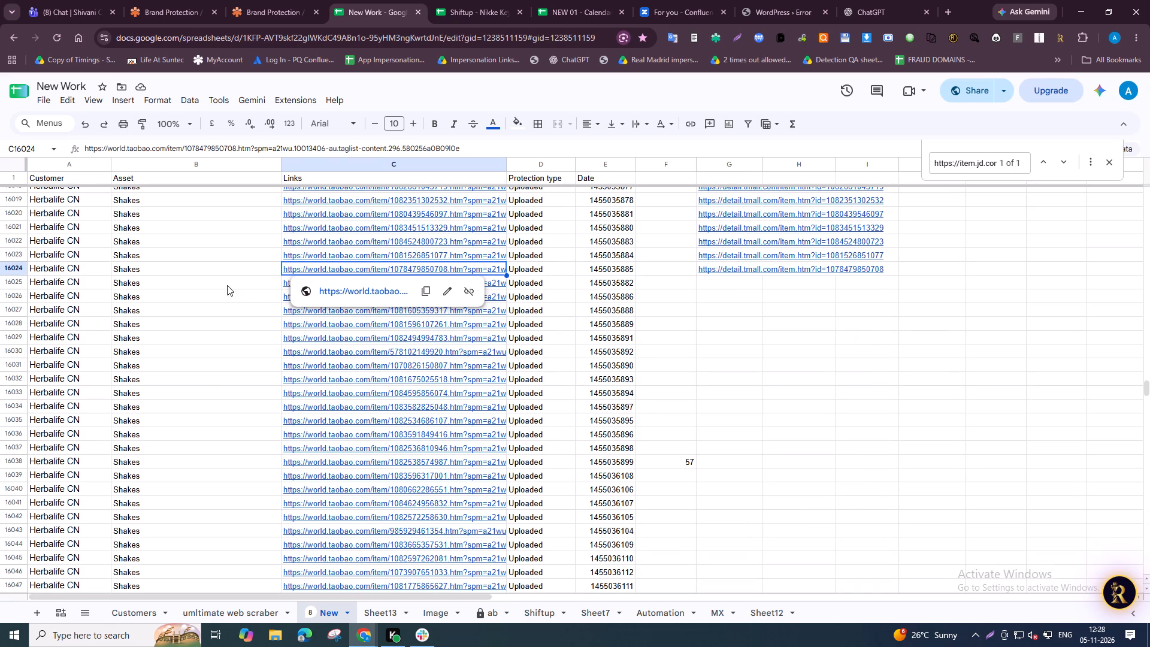
pyautogui.click(307, 270)
pyautogui.press('Left')
pyautogui.hotkey('ctrl', 'shift', 'Up')
pyautogui.scroll(3, 367, 275)
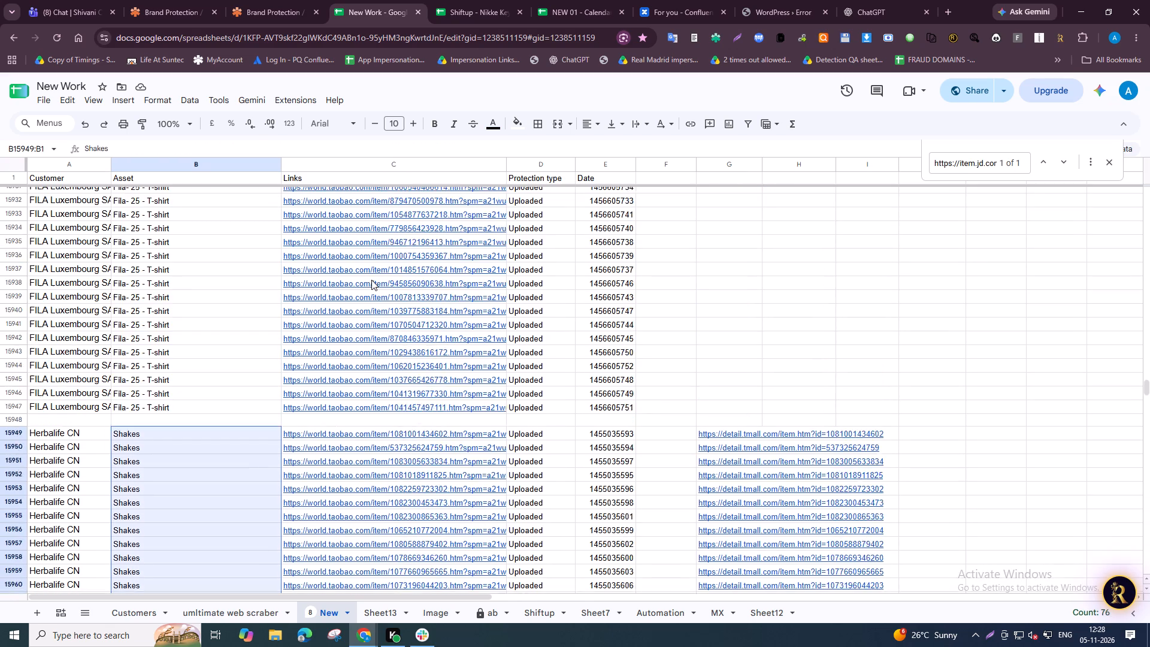
pyautogui.scroll(2, 371, 280)
pyautogui.scroll(-17, 351, 309)
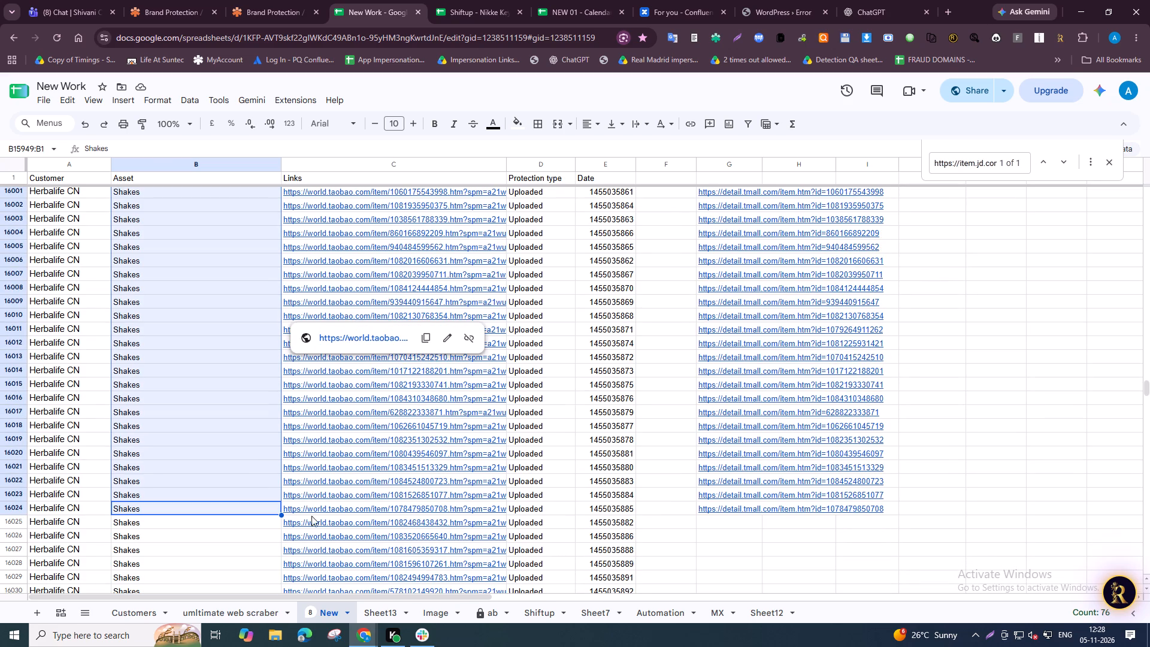
pyautogui.click(323, 507)
pyautogui.hotkey('ctrl', 'shift', 'Up')
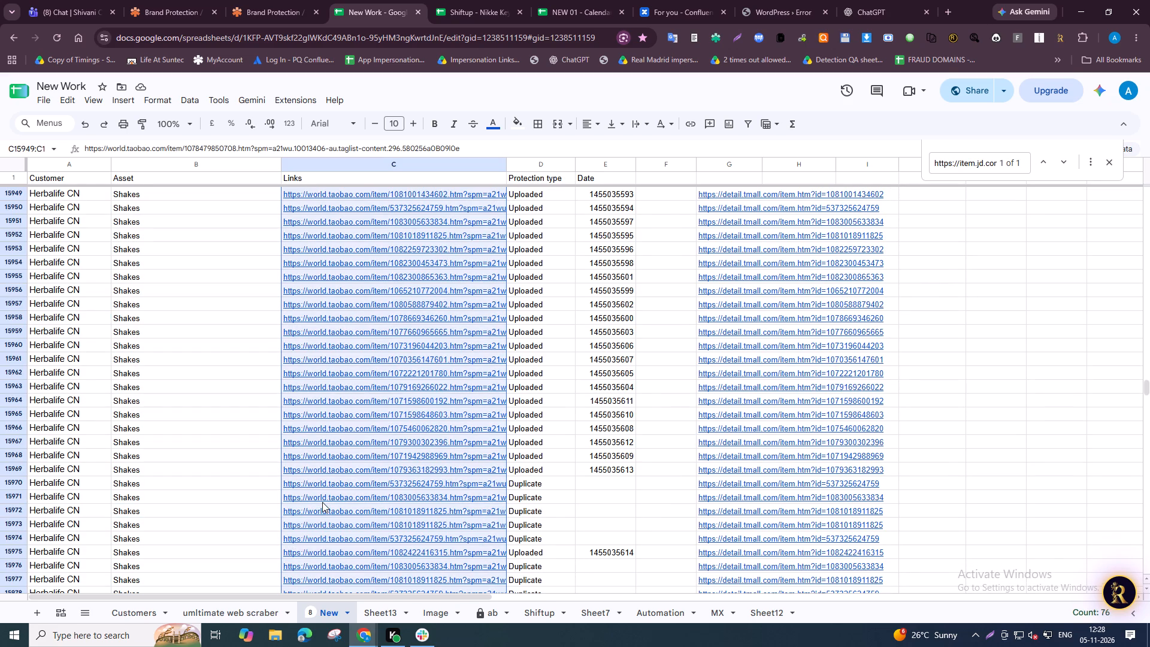
pyautogui.scroll(-13, 323, 500)
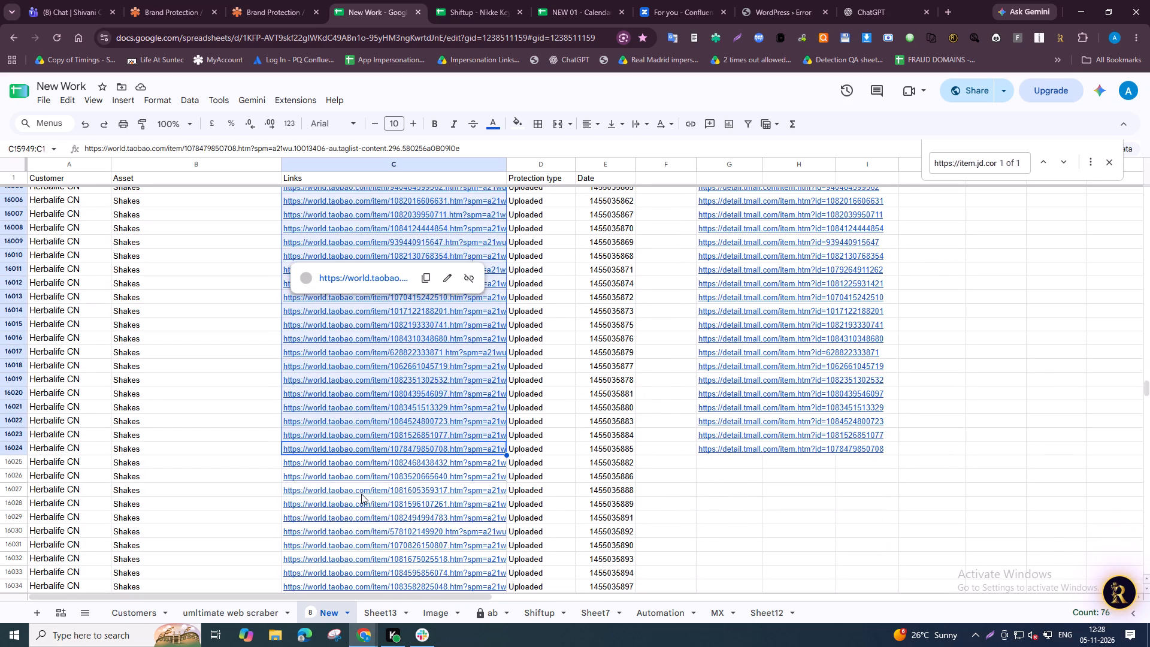
pyautogui.scroll(-1, 556, 448)
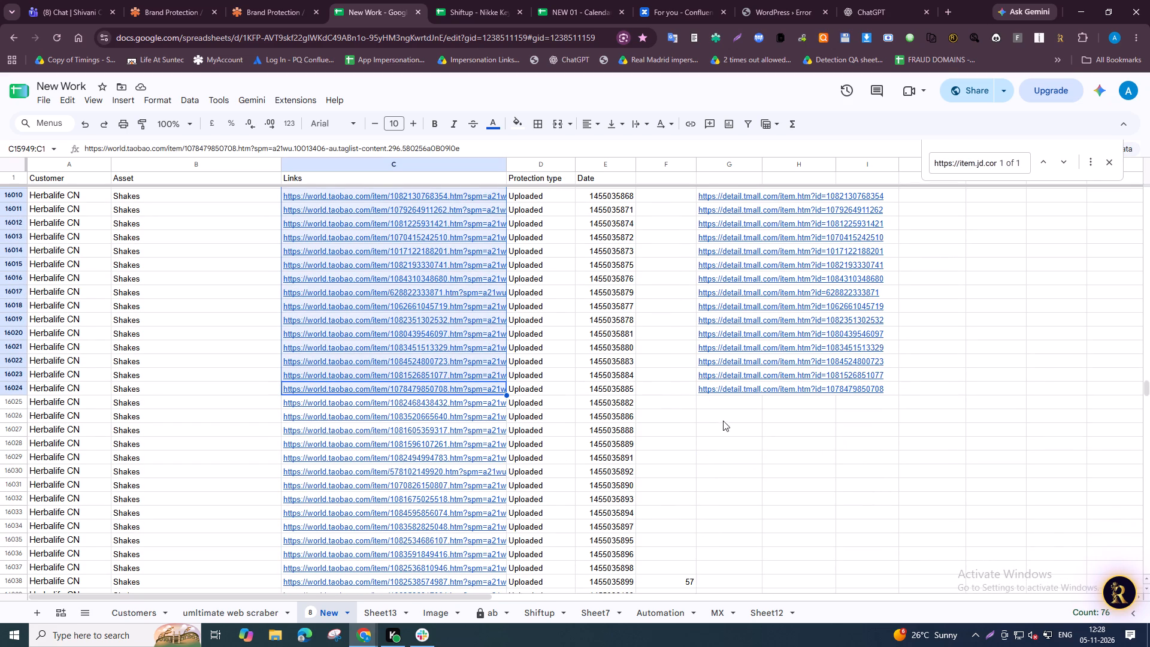
pyautogui.scroll(-5, 720, 421)
pyautogui.scroll(-1, 675, 458)
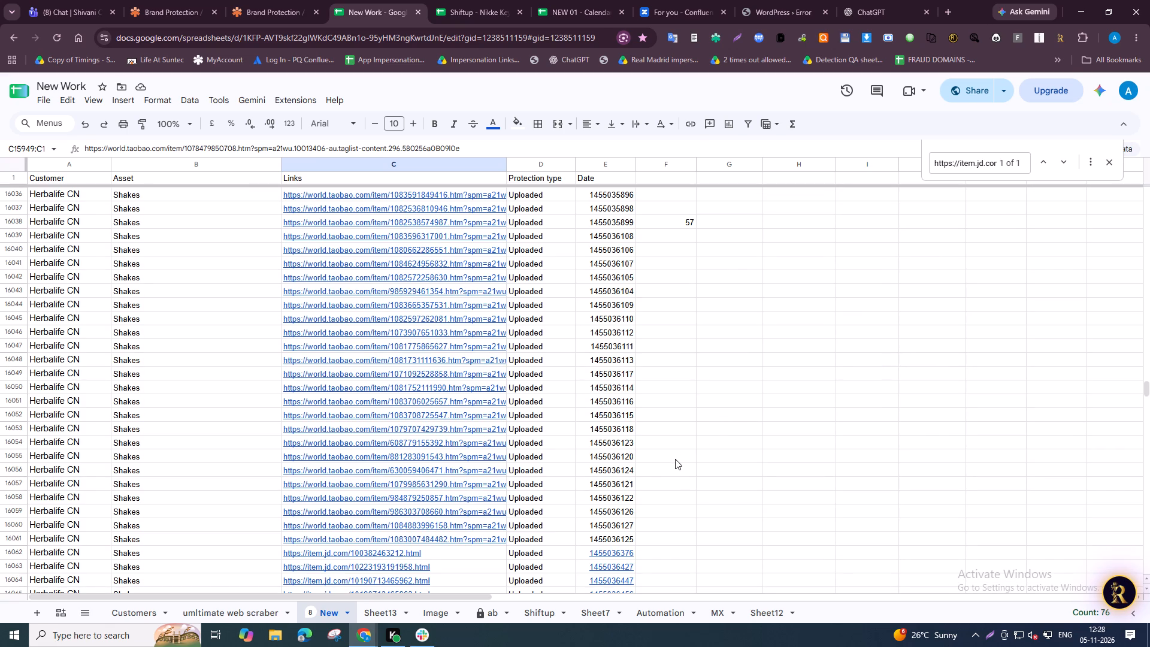
pyautogui.click(501, 545)
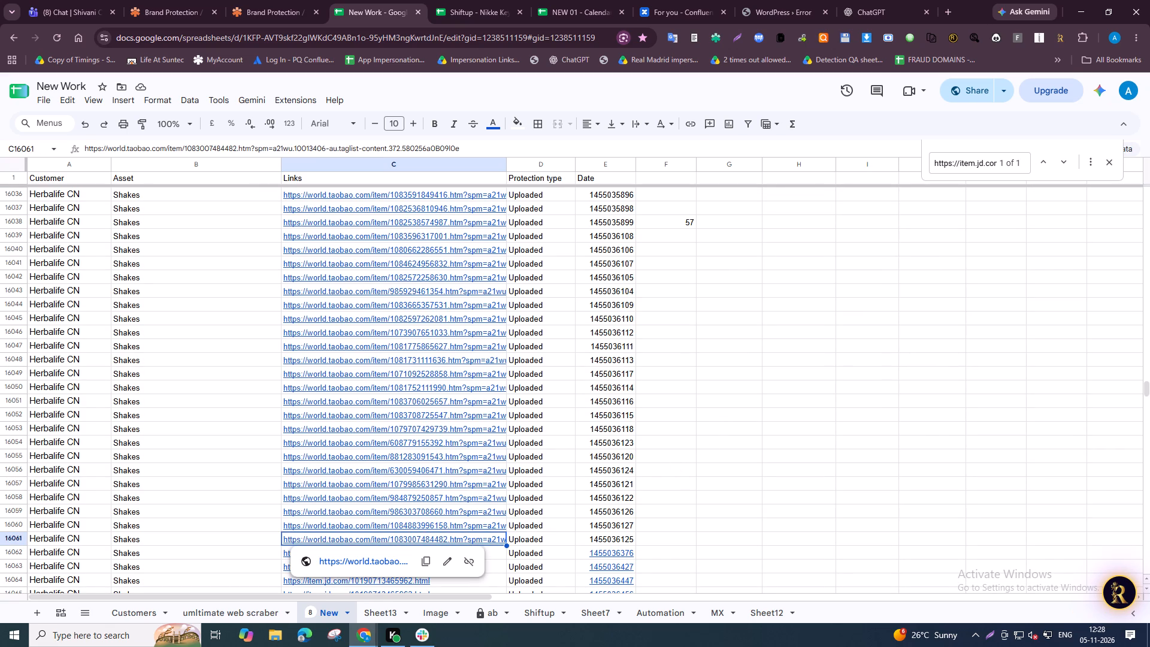
# Switch back to the Taobao link generator spreadsheet.
pyautogui.hotkey('alt', 'Tab')
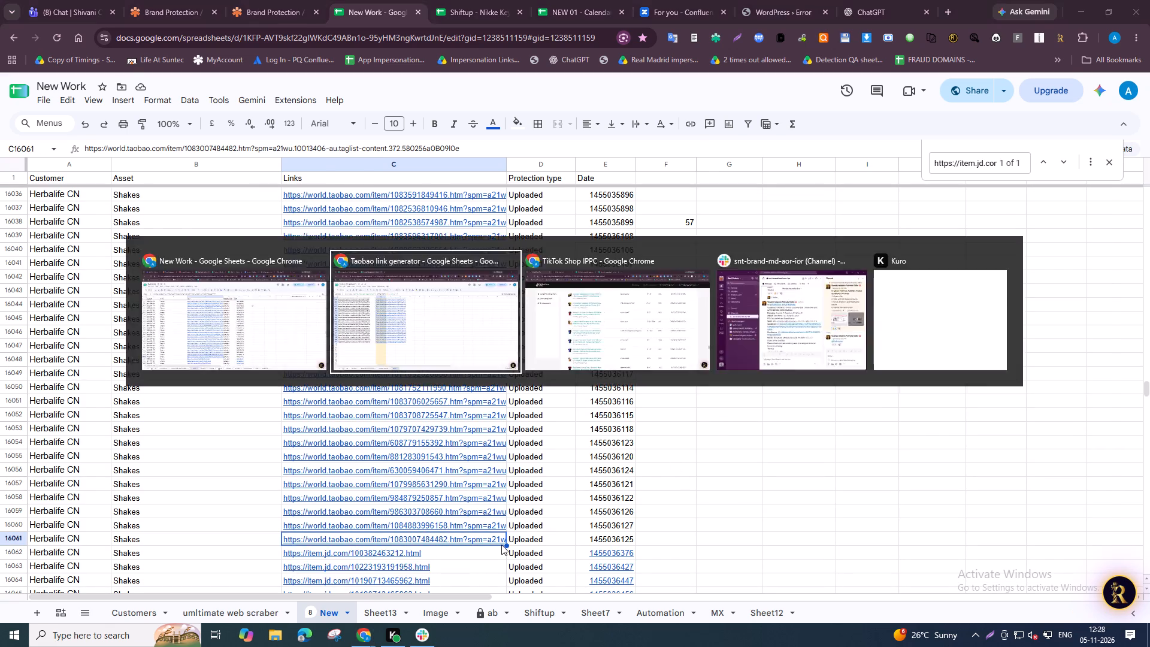
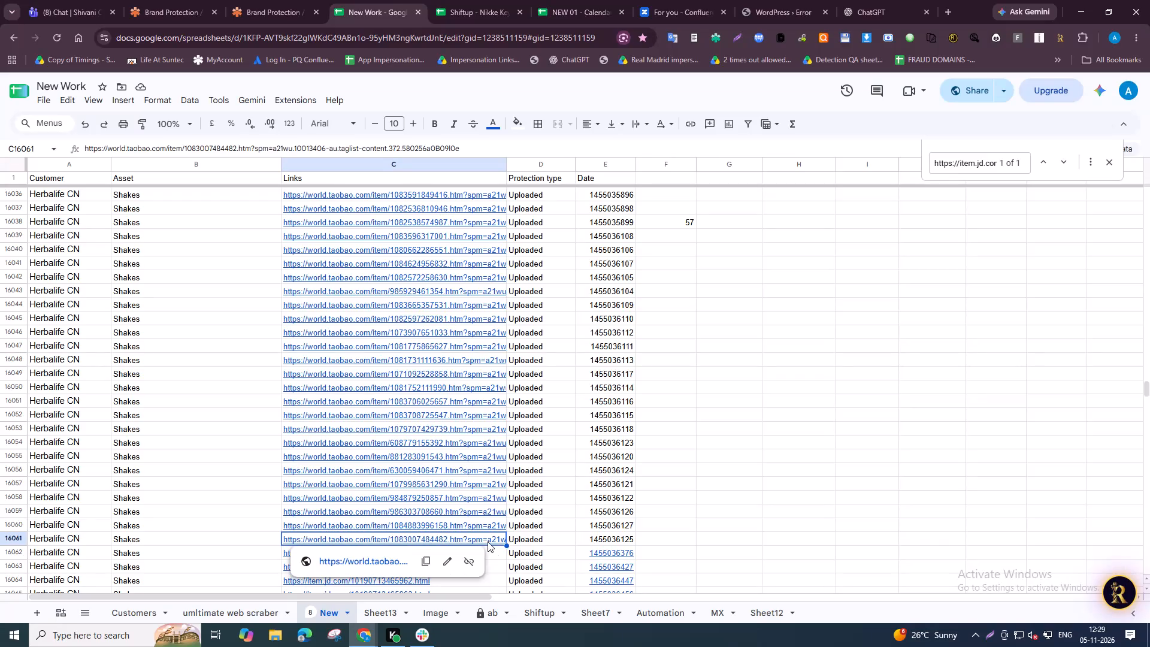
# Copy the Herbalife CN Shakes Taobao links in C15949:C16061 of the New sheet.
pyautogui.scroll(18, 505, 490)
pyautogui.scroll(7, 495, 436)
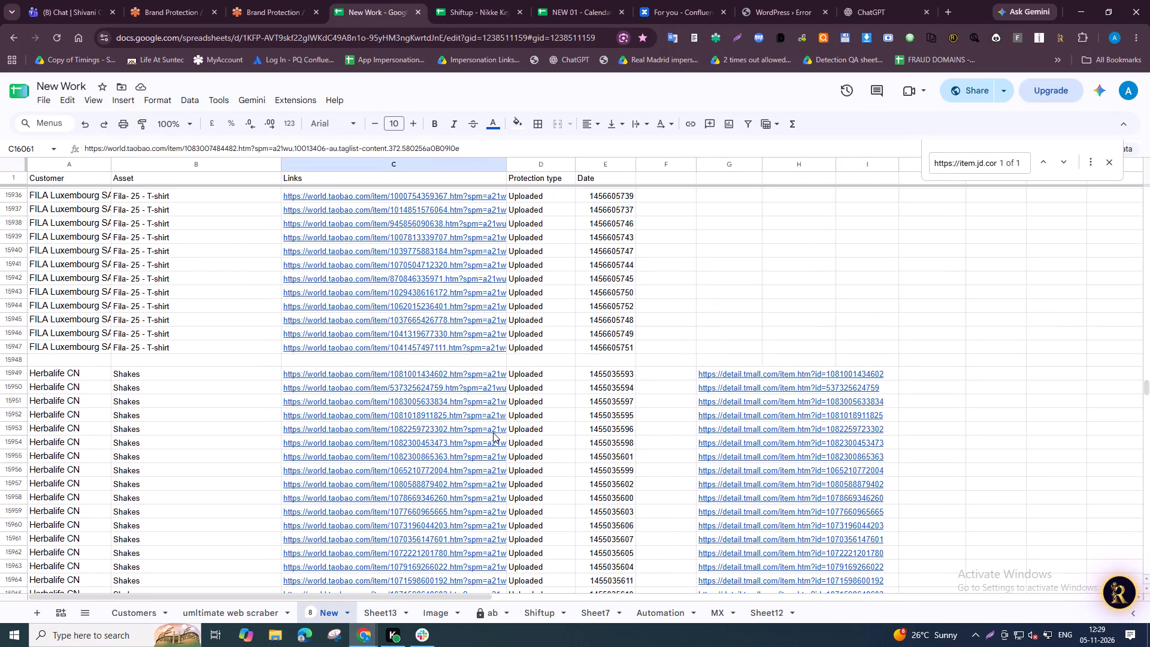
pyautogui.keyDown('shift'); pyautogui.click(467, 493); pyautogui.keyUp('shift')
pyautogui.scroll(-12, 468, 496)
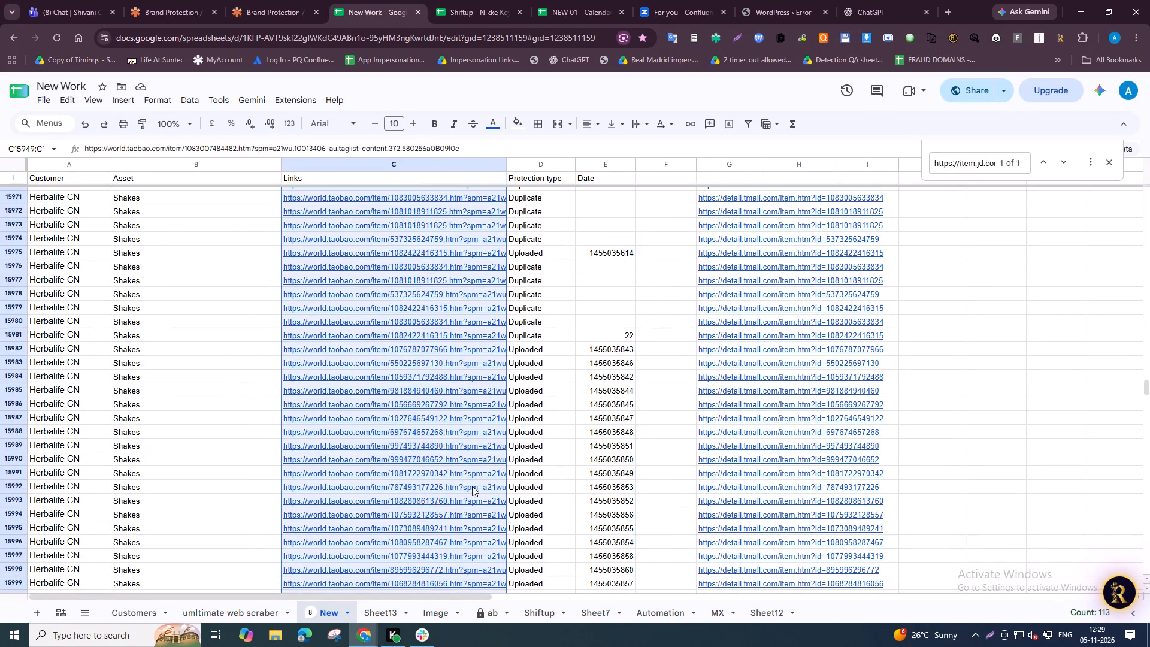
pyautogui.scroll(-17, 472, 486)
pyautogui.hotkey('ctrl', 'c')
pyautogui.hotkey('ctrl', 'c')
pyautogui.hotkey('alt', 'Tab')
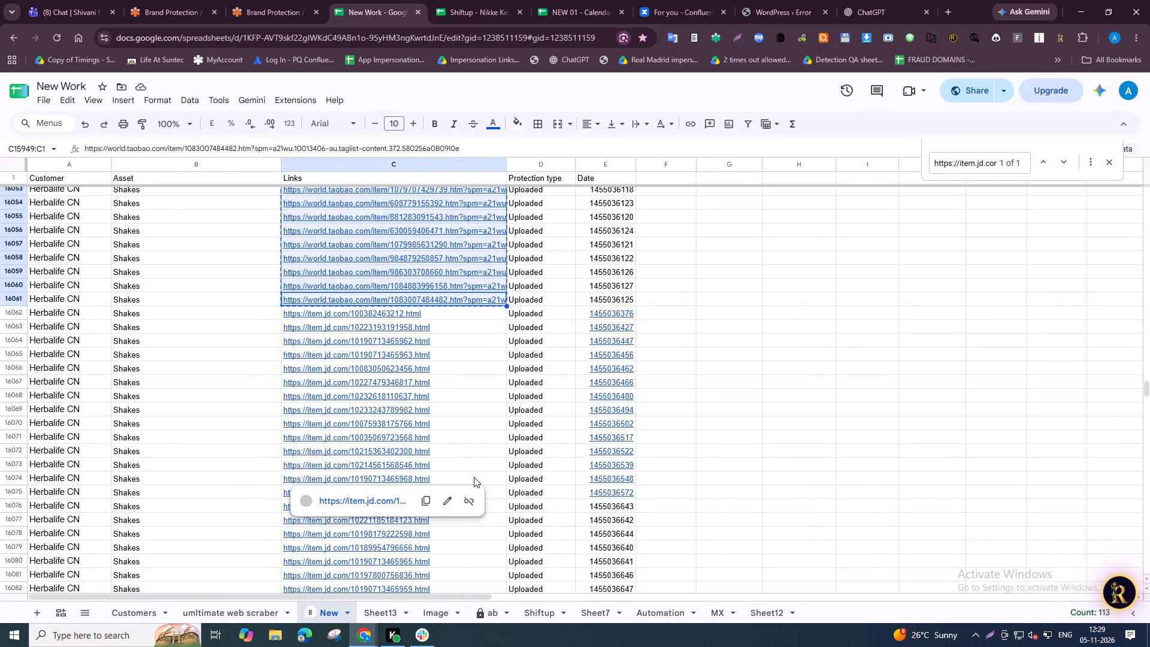
# In the Taobao link generator's Tmall sheet, clear the Taobao and Tmall links in A4372:B4447.
pyautogui.scroll(4, 474, 477)
pyautogui.scroll(-7, 474, 477)
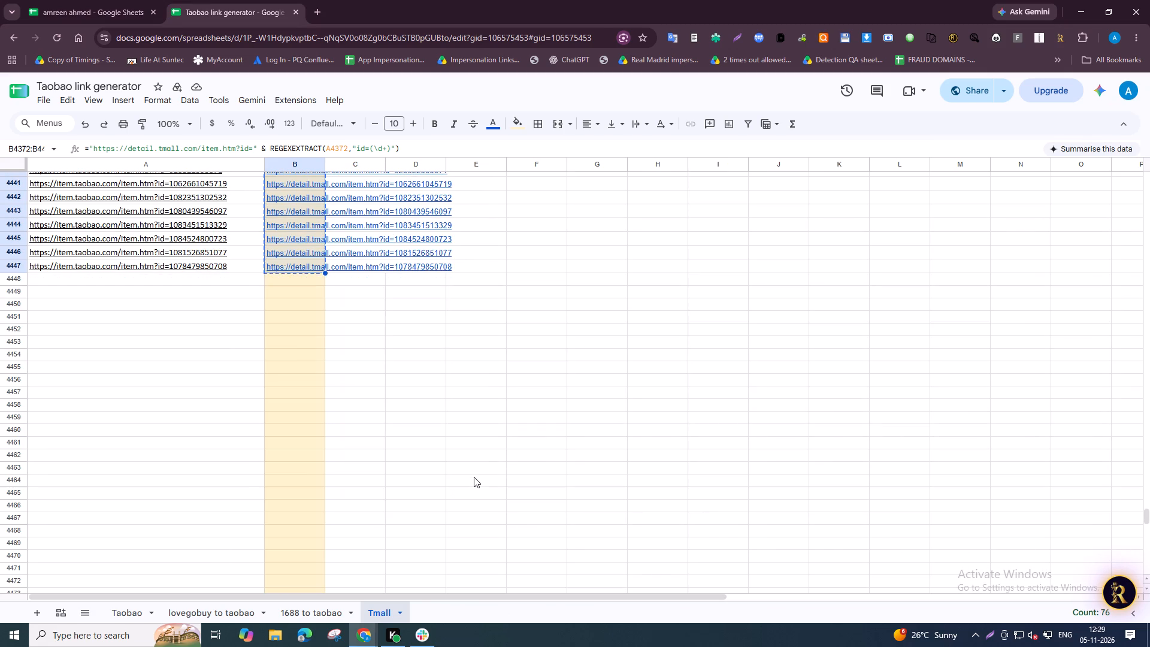
pyautogui.hotkey('alt', 'Tab')
pyautogui.hotkey('alt', 'Tab')
pyautogui.scroll(3, 474, 477)
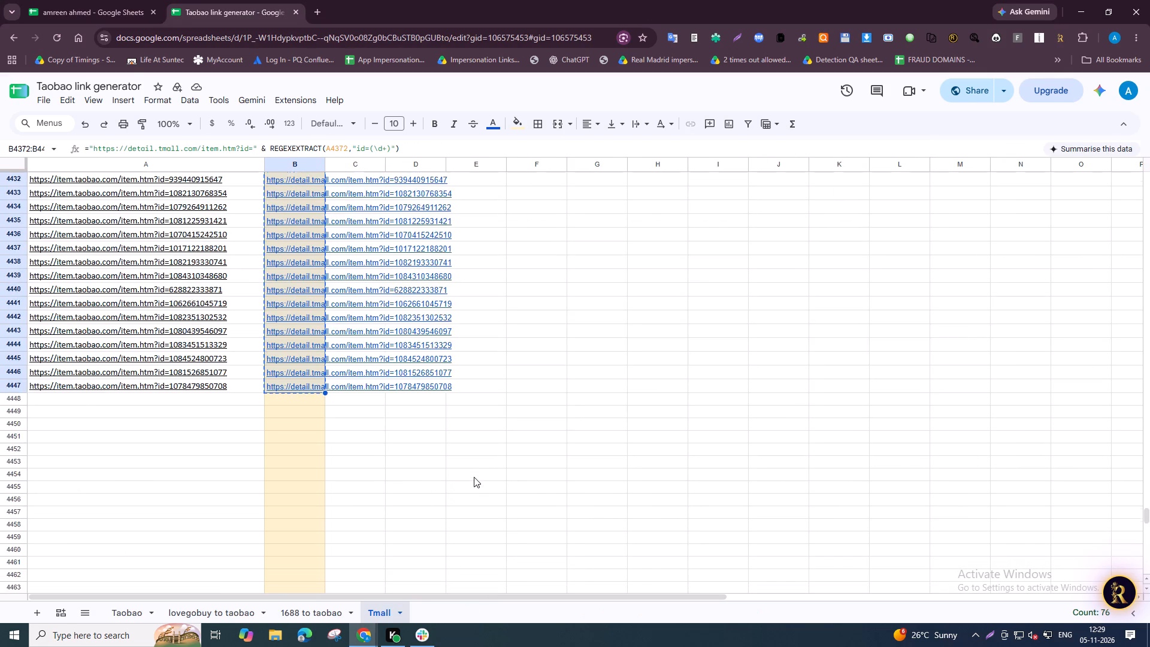
pyautogui.scroll(19, 474, 477)
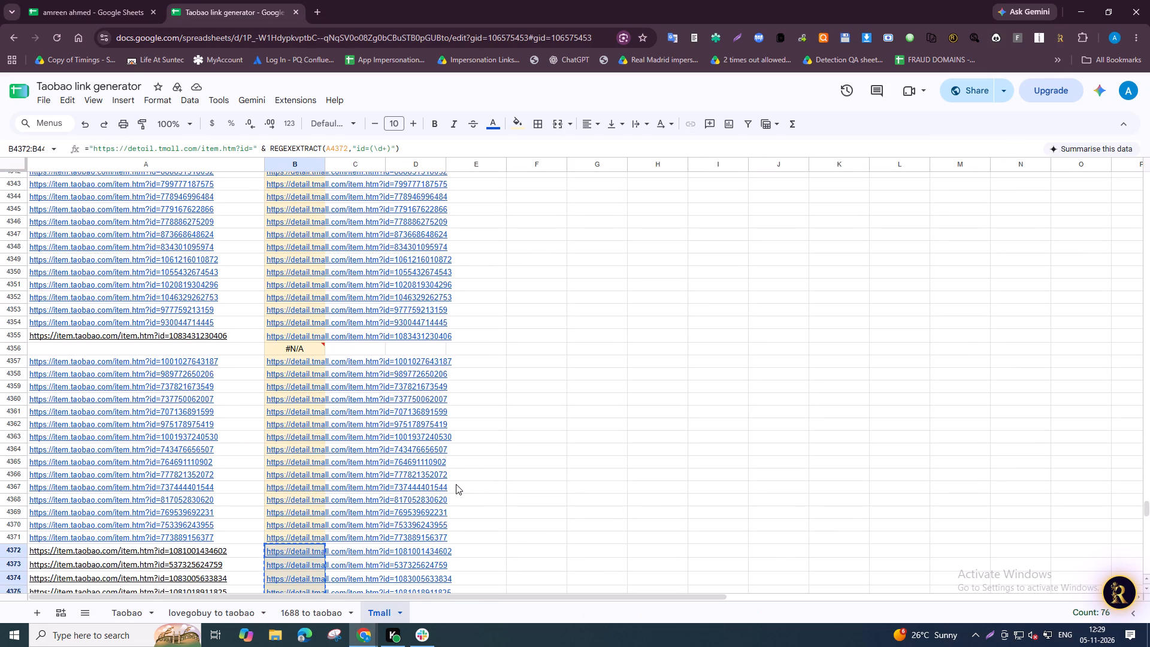
pyautogui.press('Delete')
pyautogui.hotkey('shift', 'Left')
pyautogui.hotkey('shift', 'Left')
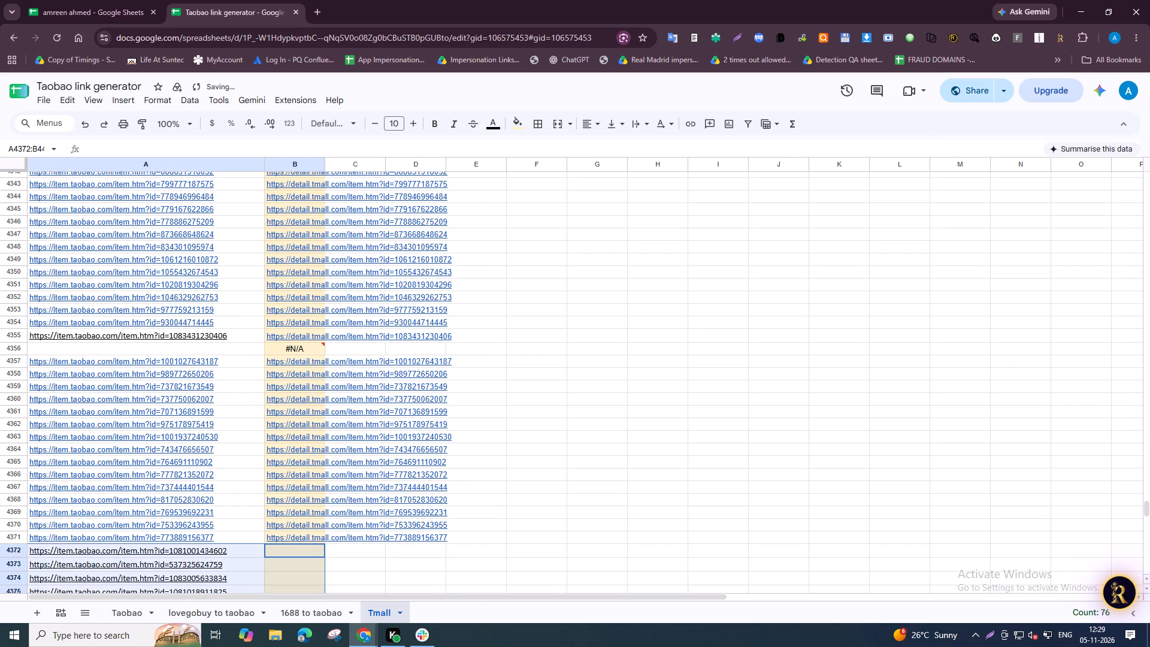
pyautogui.press('Delete')
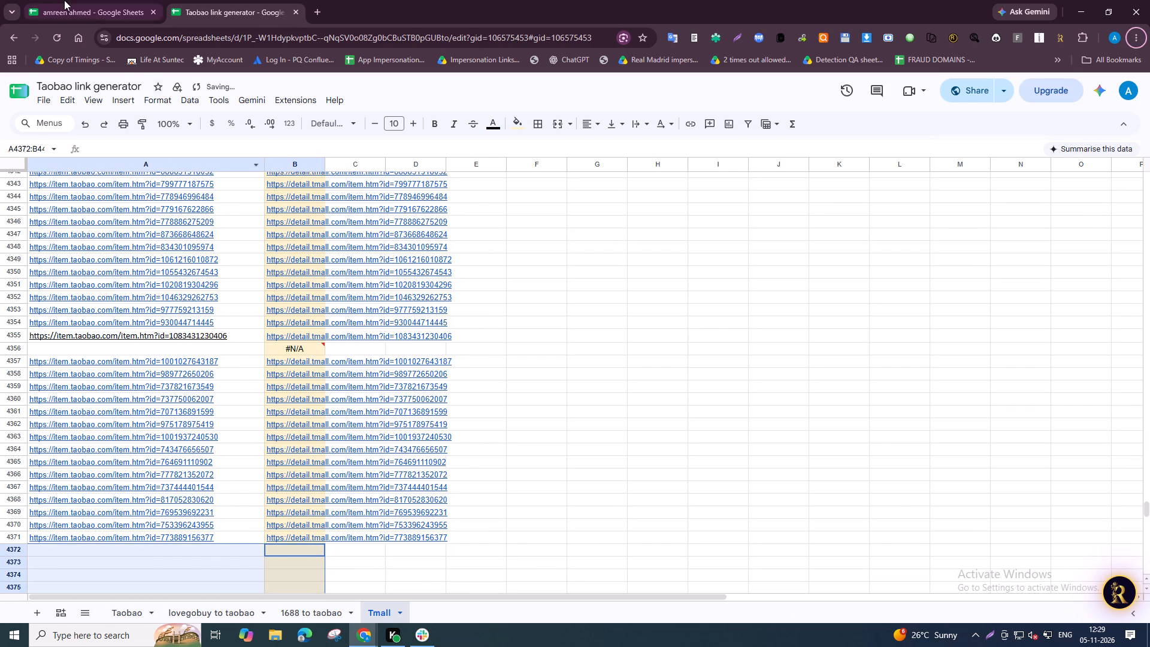
# In the other spreadsheet's Sheet3, fill the Engtb Links base URL down column F from row 5603 to row 5640.
pyautogui.click(64, 0)
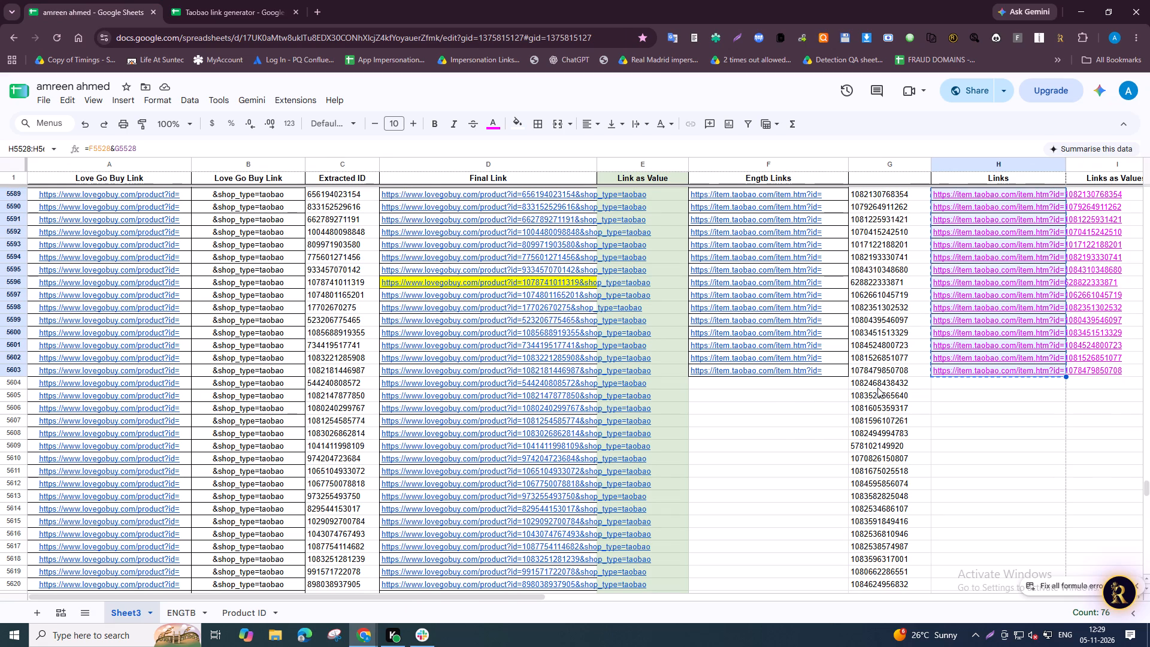
pyautogui.scroll(4, 877, 388)
pyautogui.scroll(-5, 873, 389)
pyautogui.click(816, 312)
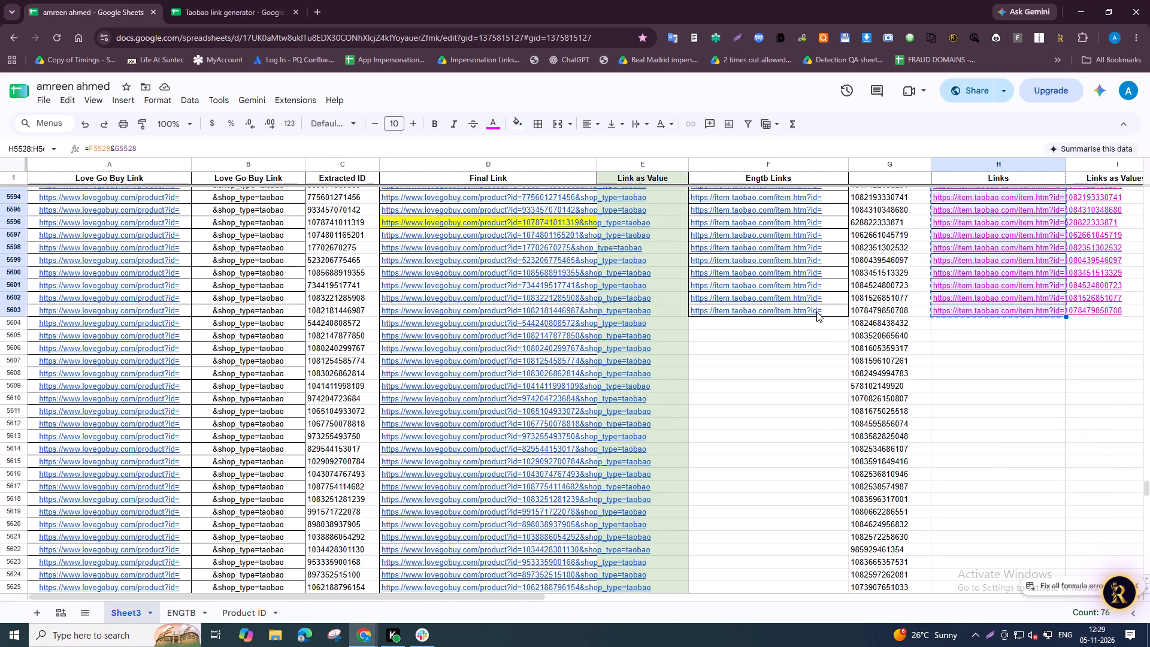
pyautogui.scroll(-6, 838, 425)
pyautogui.keyDown('shift'); pyautogui.click(831, 422); pyautogui.keyUp('shift')
pyautogui.hotkey('ctrl', 'd')
# Fill the Links formula that joins base URL and product ID down column H through row 5640.
pyautogui.click(969, 412)
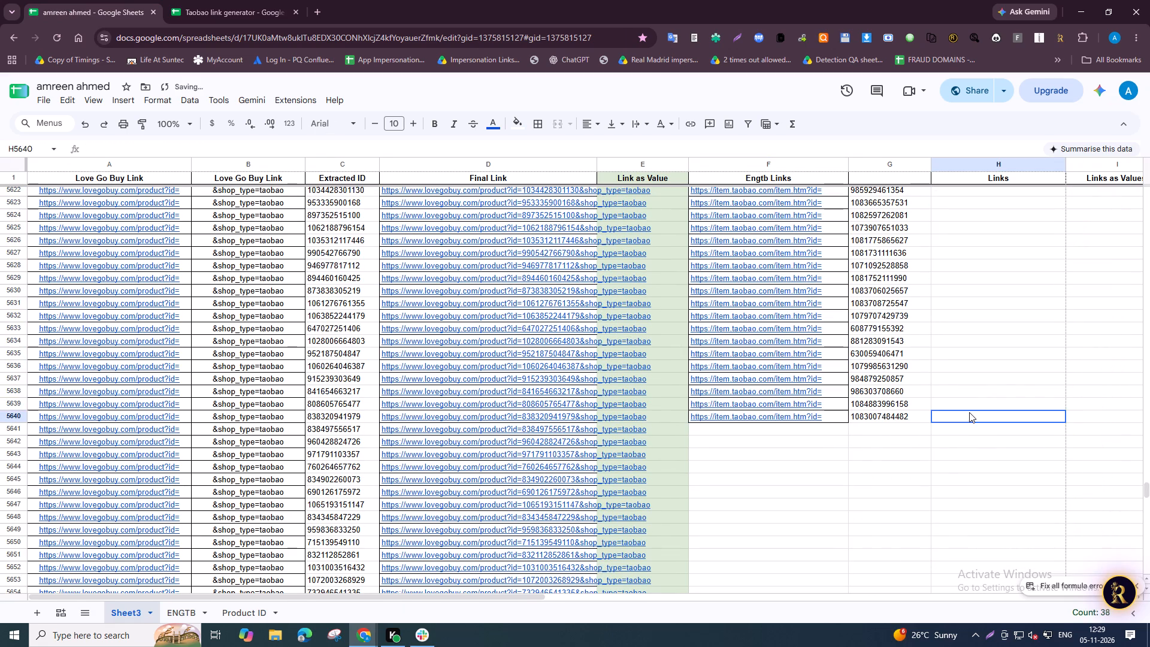
pyautogui.hotkey('ctrl', 'shift', 'Up')
pyautogui.hotkey('ctrl', 'd')
pyautogui.scroll(-4, 931, 422)
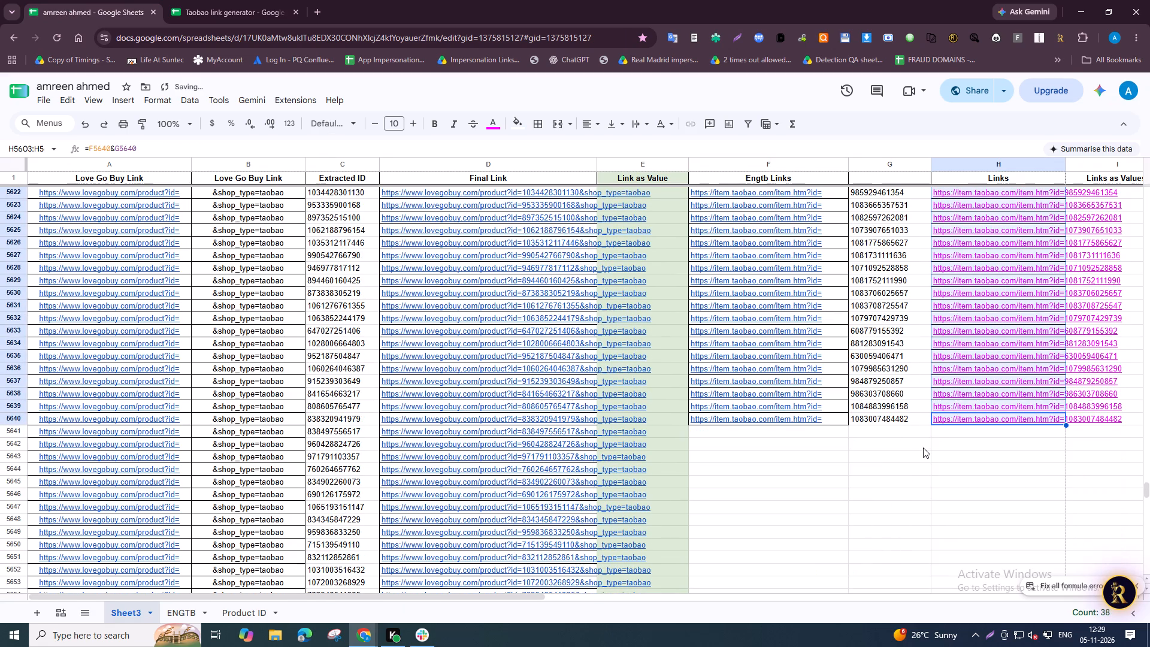
pyautogui.scroll(19, 923, 448)
pyautogui.scroll(4, 907, 400)
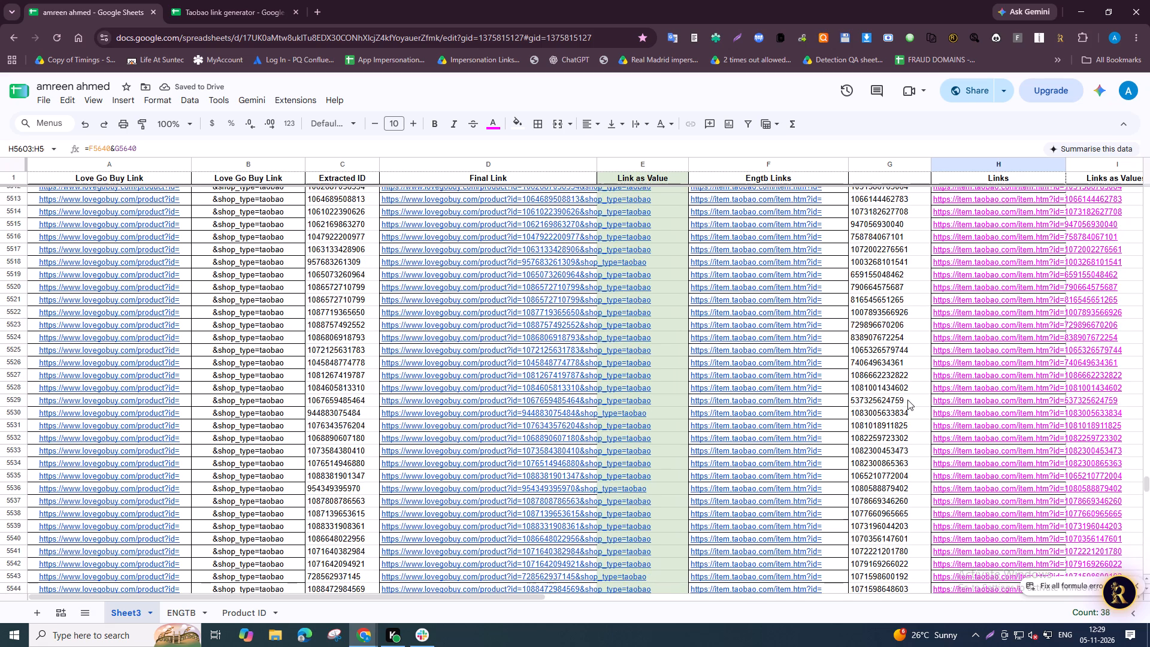
pyautogui.scroll(5, 907, 401)
pyautogui.hotkey('alt', 'Tab')
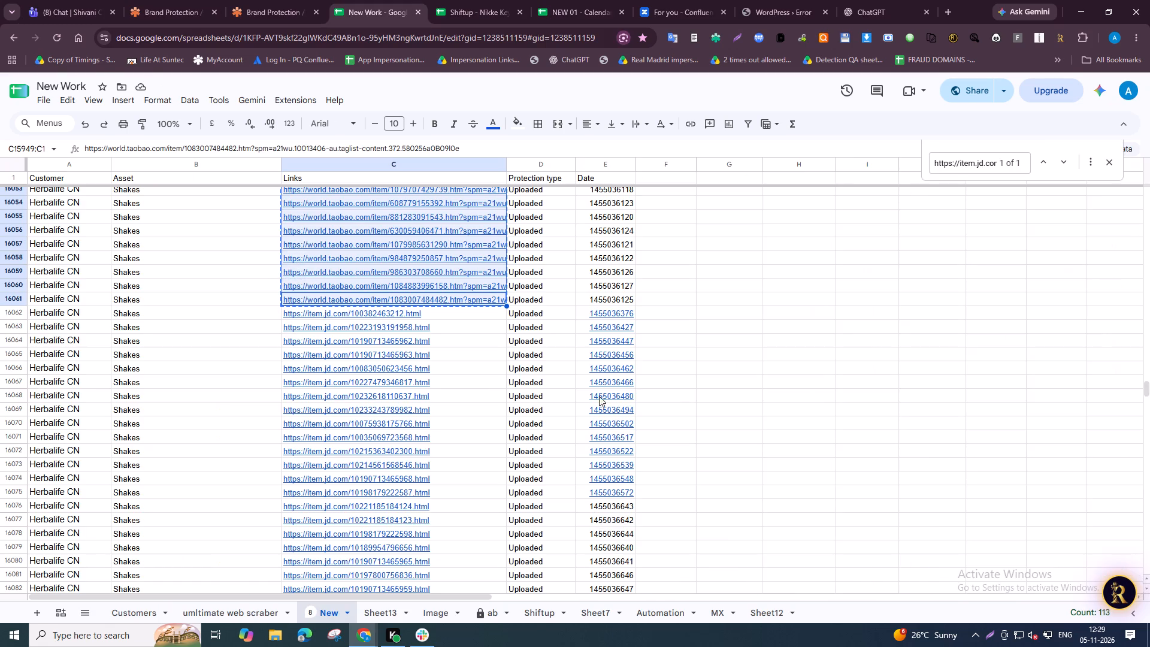
pyautogui.scroll(19, 419, 359)
pyautogui.scroll(3, 437, 358)
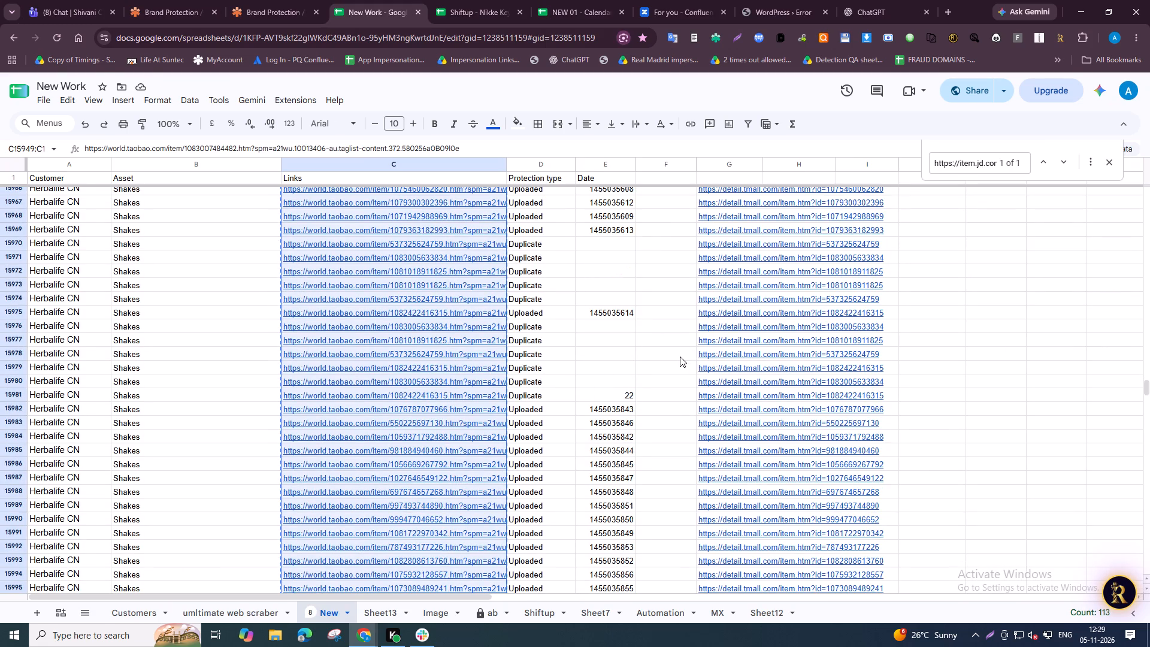
pyautogui.scroll(5, 761, 292)
pyautogui.click(719, 371)
pyautogui.hotkey('ctrl', 'c')
pyautogui.hotkey('alt', 'Tab')
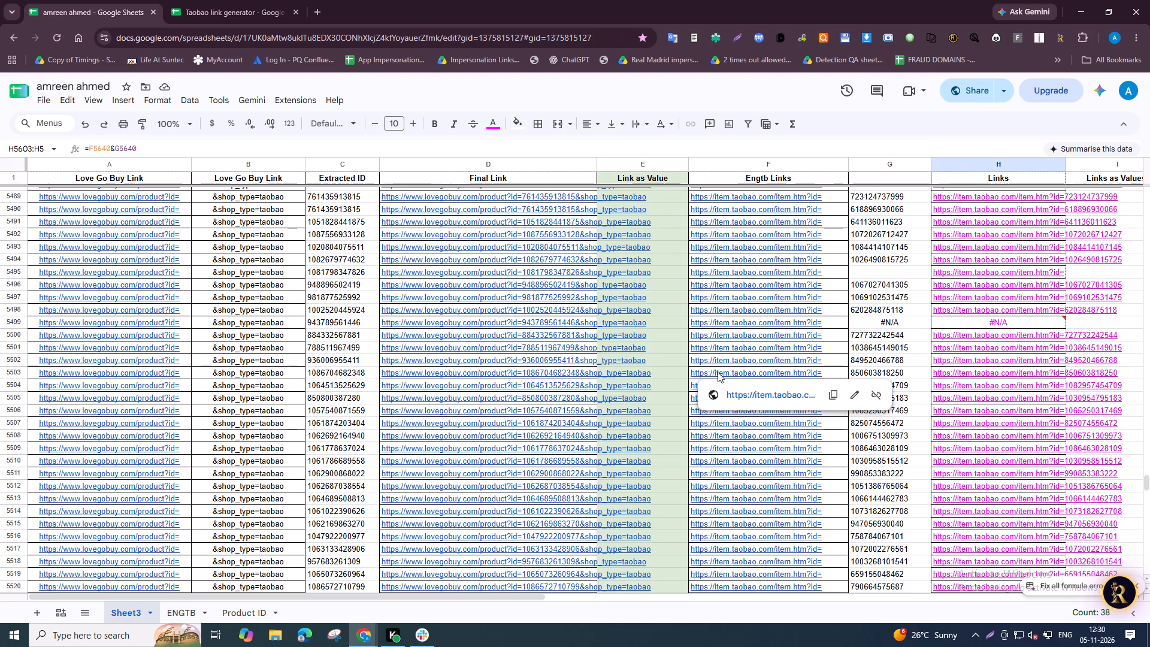
pyautogui.hotkey('ctrl', 'f')
pyautogui.hotkey('ctrl', 'v')
pyautogui.click(978, 159)
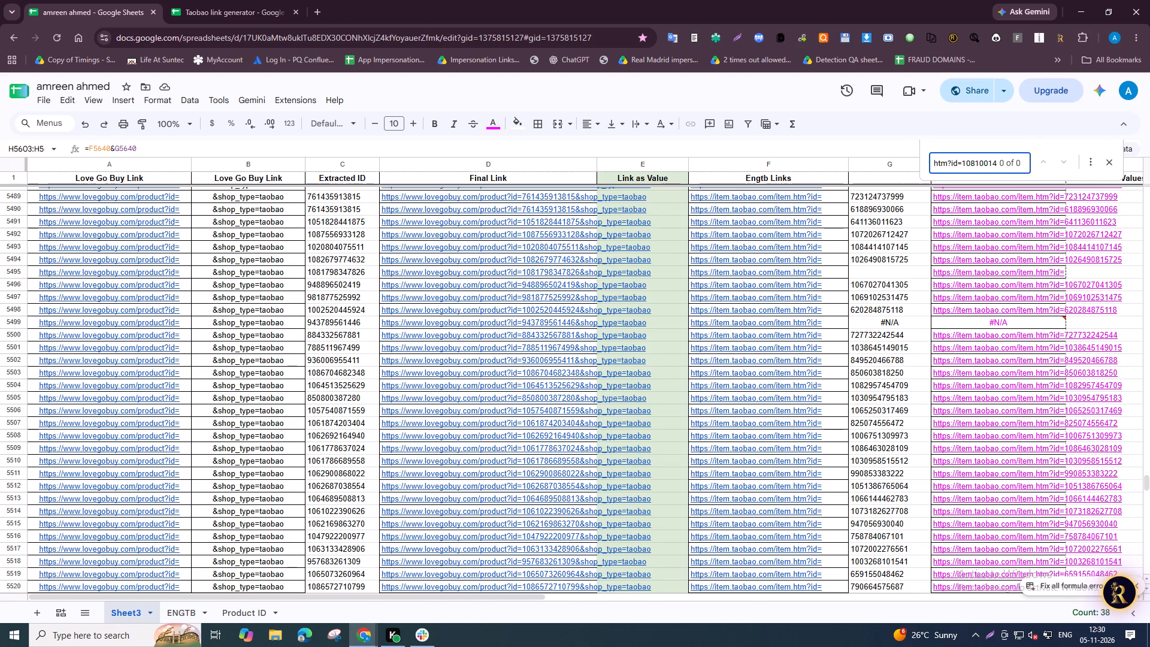
pyautogui.moveTo(962, 164); pyautogui.dragTo(799, 168)
pyautogui.press('Delete')
pyautogui.press('Return')
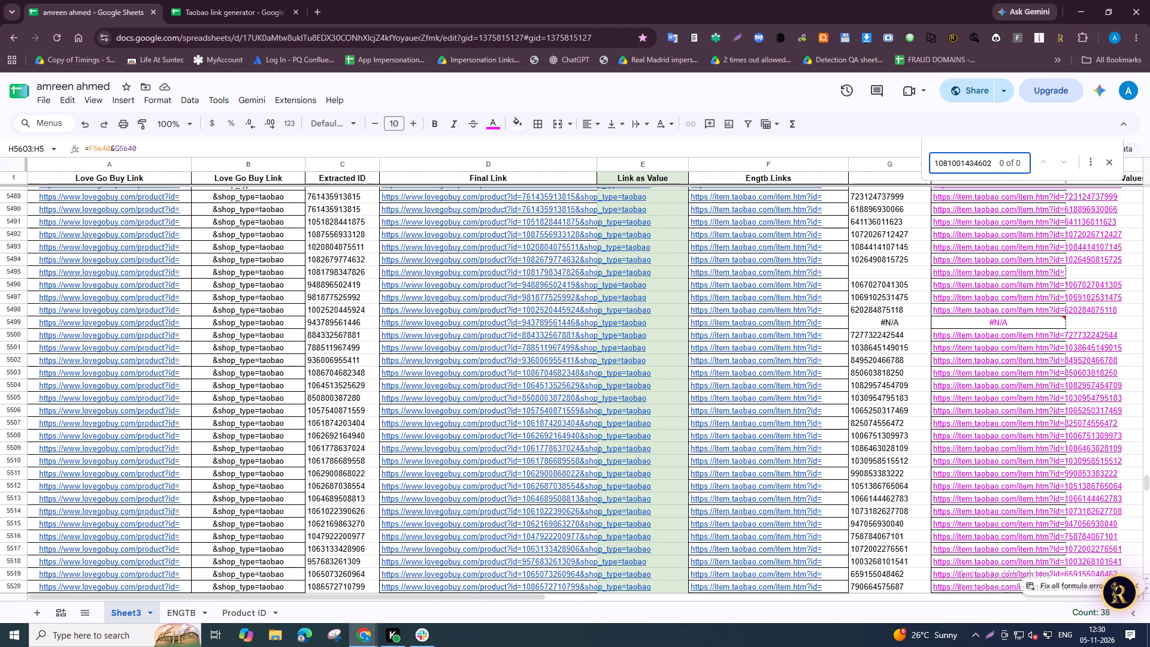
pyautogui.click(1037, 373)
pyautogui.scroll(-6, 861, 447)
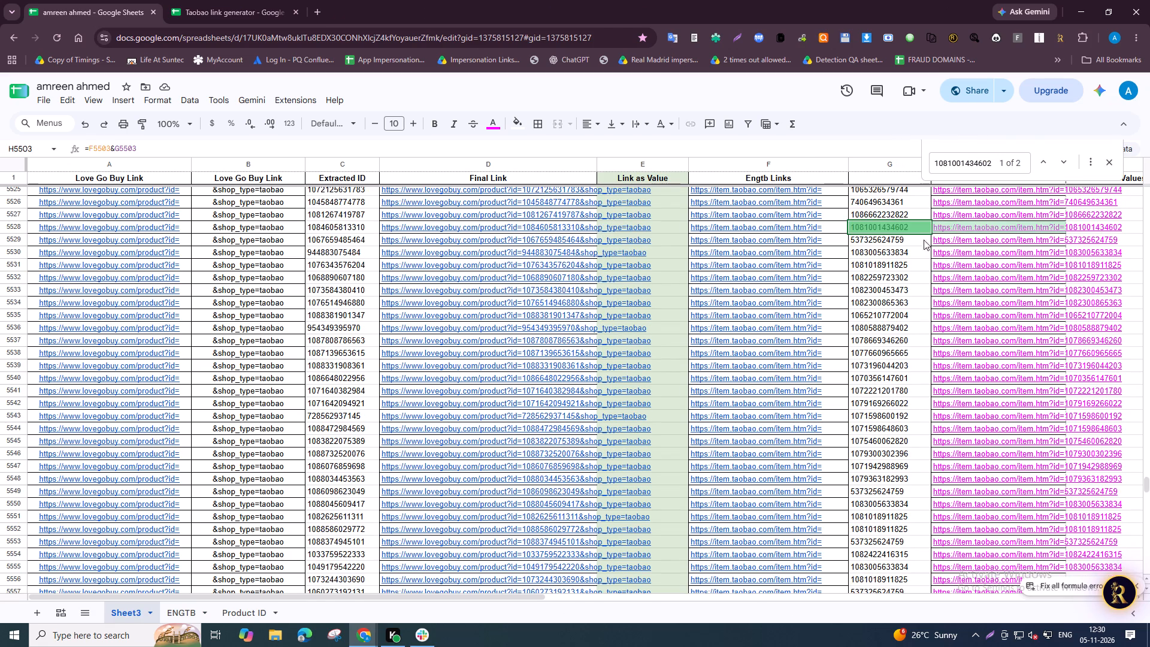
pyautogui.click(922, 231)
pyautogui.hotkey('alt', 'Tab')
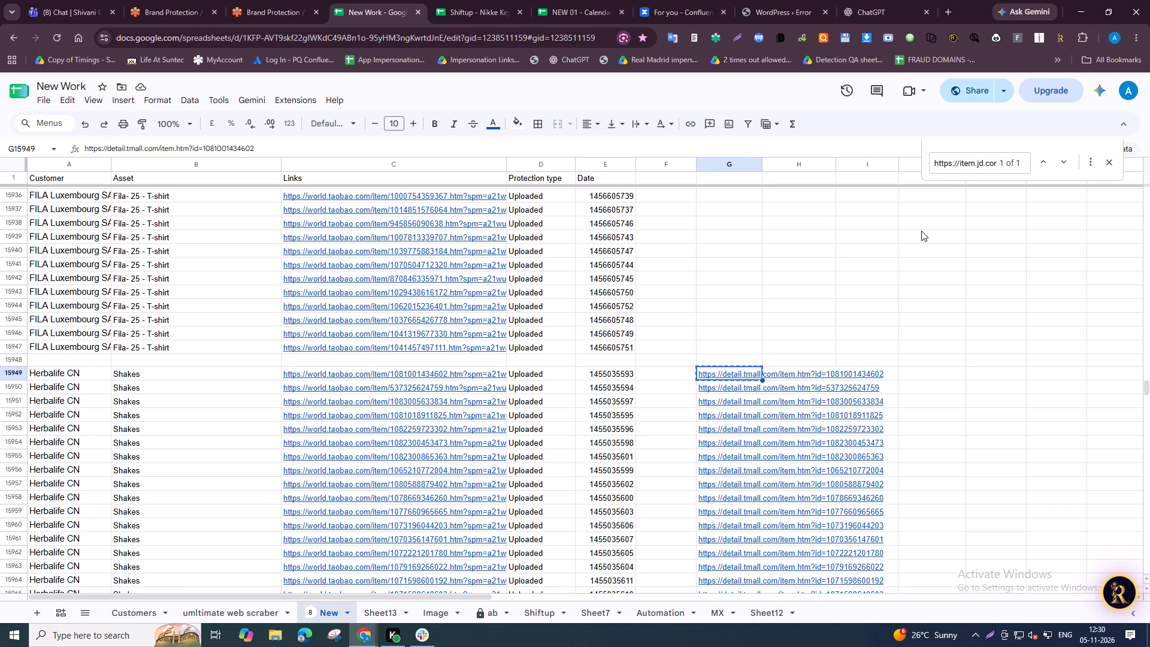
pyautogui.hotkey('alt', 'Tab')
pyautogui.click(918, 231)
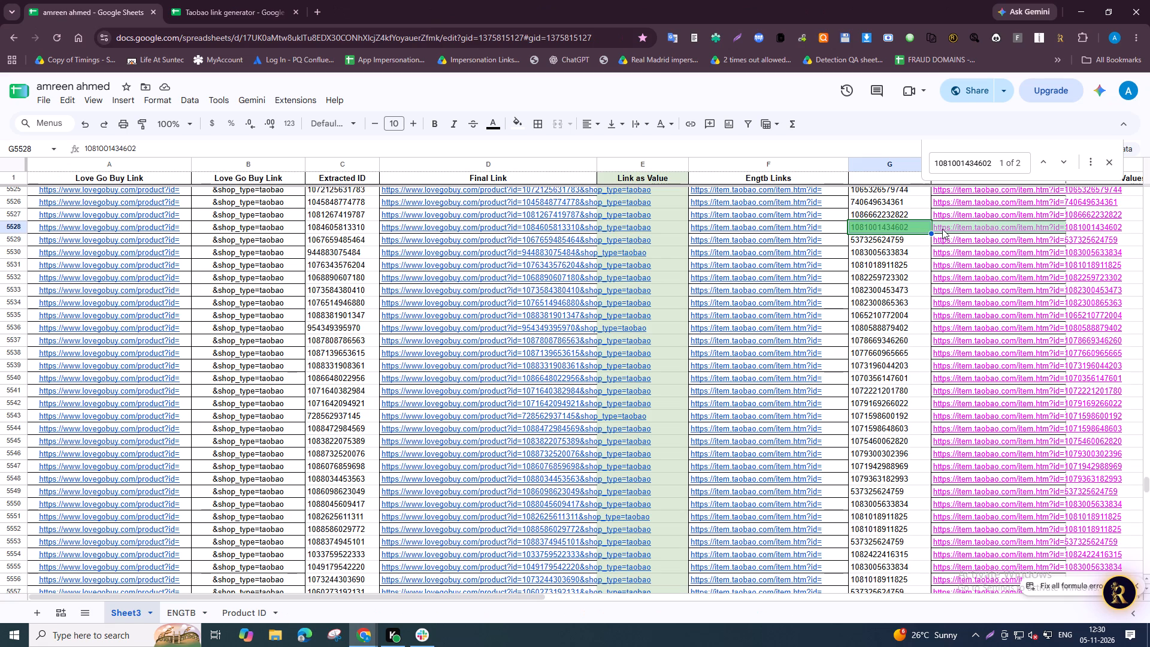
# Copy the Taobao links in H5528:H5640 and paste them as values from A4372 in the link generator's Tmall sheet.
pyautogui.click(944, 229)
pyautogui.scroll(-20, 936, 392)
pyautogui.scroll(-3, 936, 392)
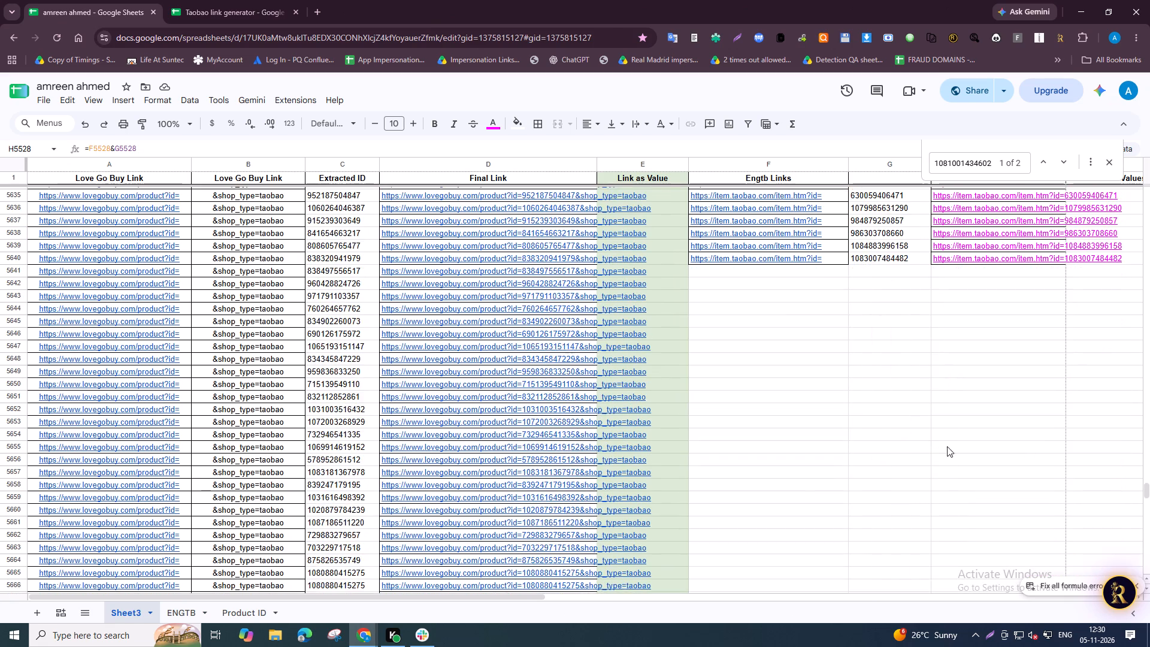
pyautogui.scroll(3, 945, 407)
pyautogui.keyDown('shift'); pyautogui.click(949, 438); pyautogui.keyUp('shift')
pyautogui.hotkey('ctrl', 'c')
pyautogui.hotkey('ctrl', 'c')
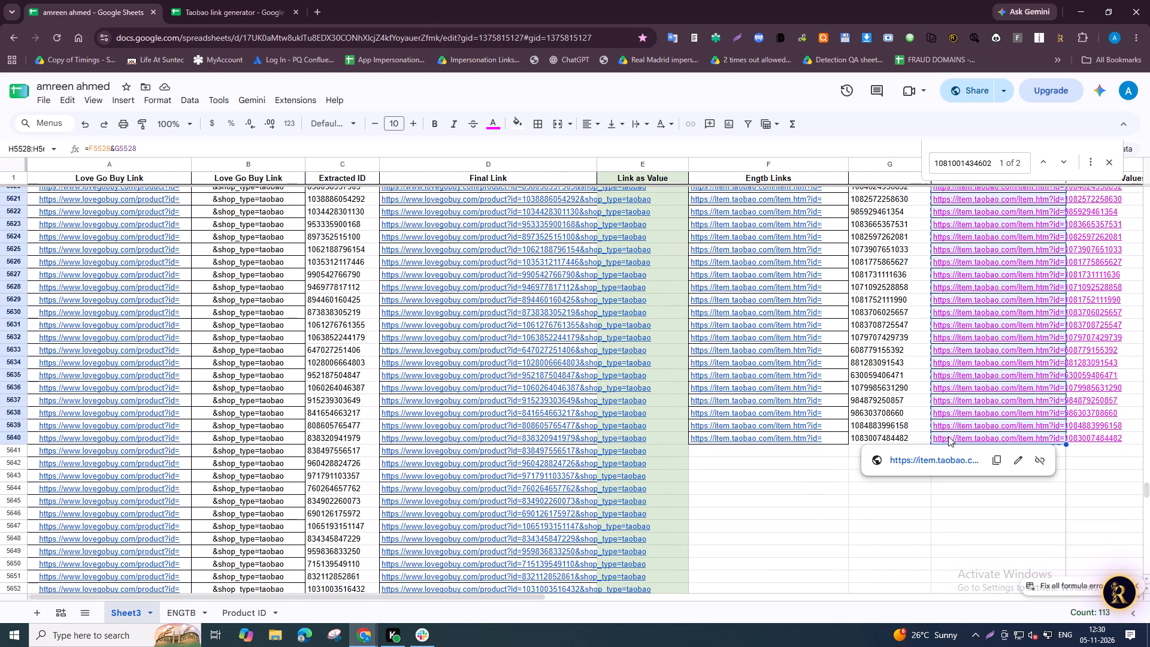
pyautogui.hotkey('ctrl', 'c')
pyautogui.click(238, 0)
pyautogui.scroll(-5, 285, 503)
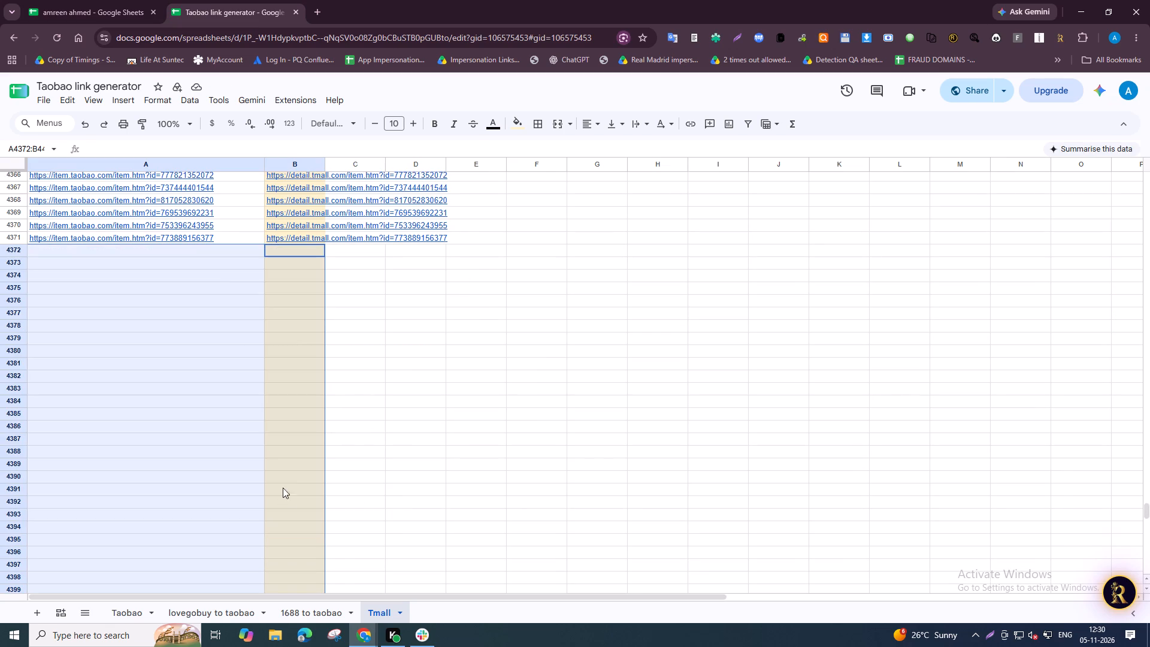
pyautogui.click(234, 256)
pyautogui.hotkey('ctrl', 'shift', 'v')
# Fill the Tmall link formula down column B from B4372 to B4484, beside the pasted Taobao links.
pyautogui.click(289, 252)
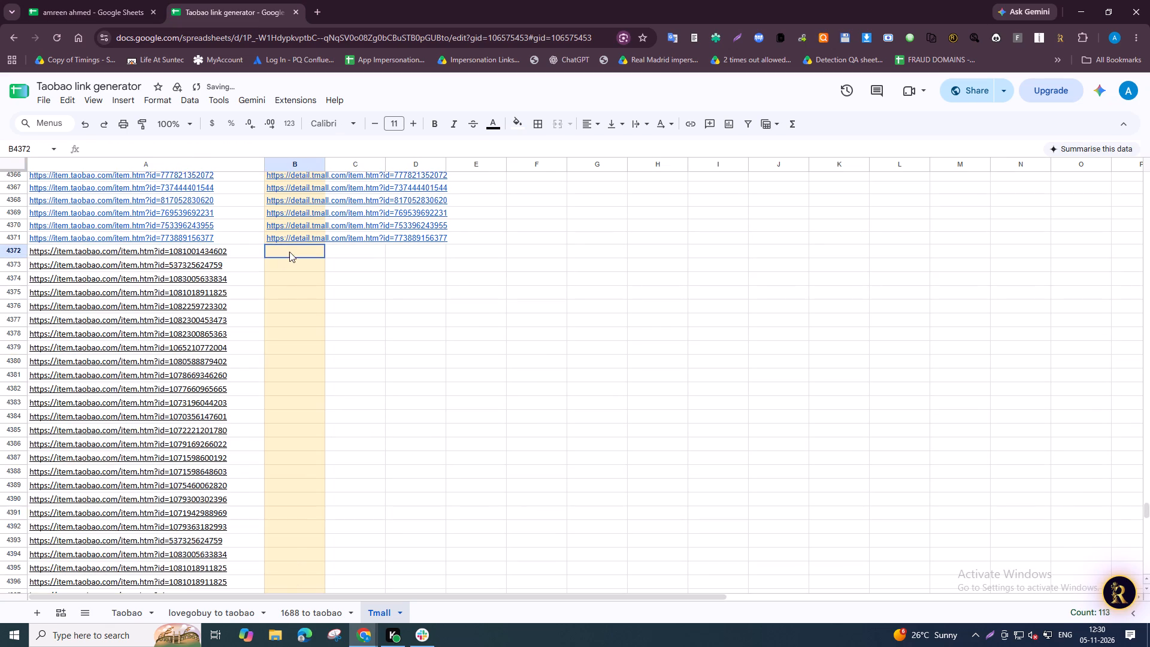
pyautogui.hotkey('ctrl', 'd')
pyautogui.scroll(-16, 282, 386)
pyautogui.scroll(-5, 284, 440)
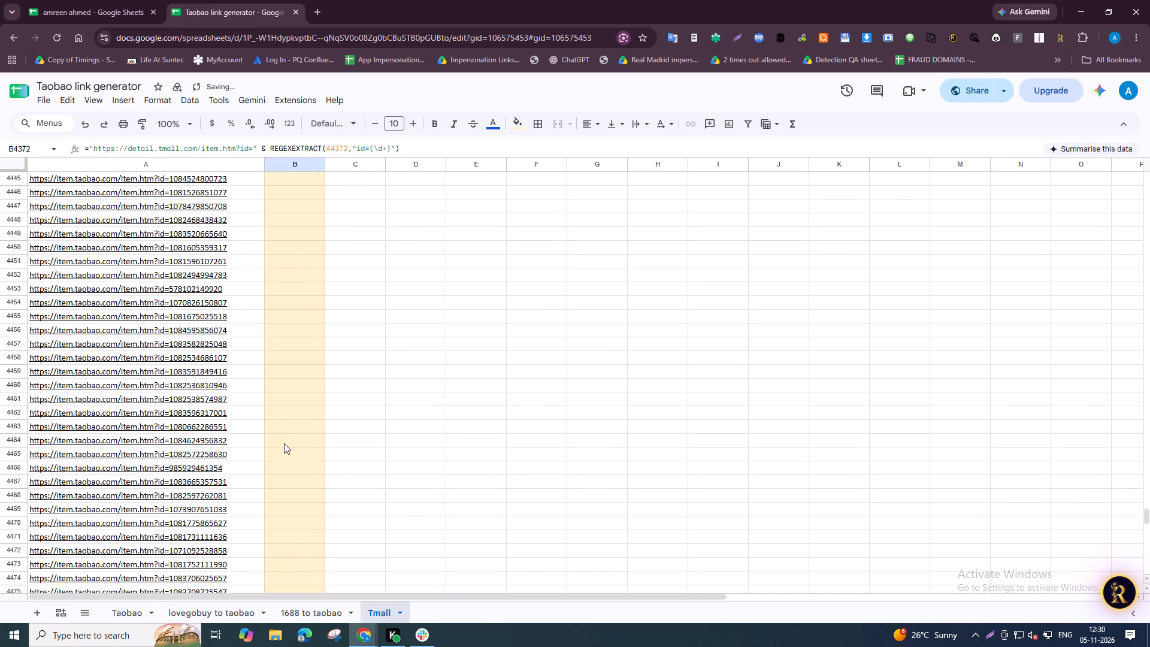
pyautogui.keyDown('shift'); pyautogui.click(277, 536); pyautogui.keyUp('shift')
pyautogui.hotkey('ctrl', 'd')
# Copy the generated Tmall links in B4372:B4484 and paste them as values from G15949 in the New Work spreadsheet.
pyautogui.hotkey('ctrl', 'c')
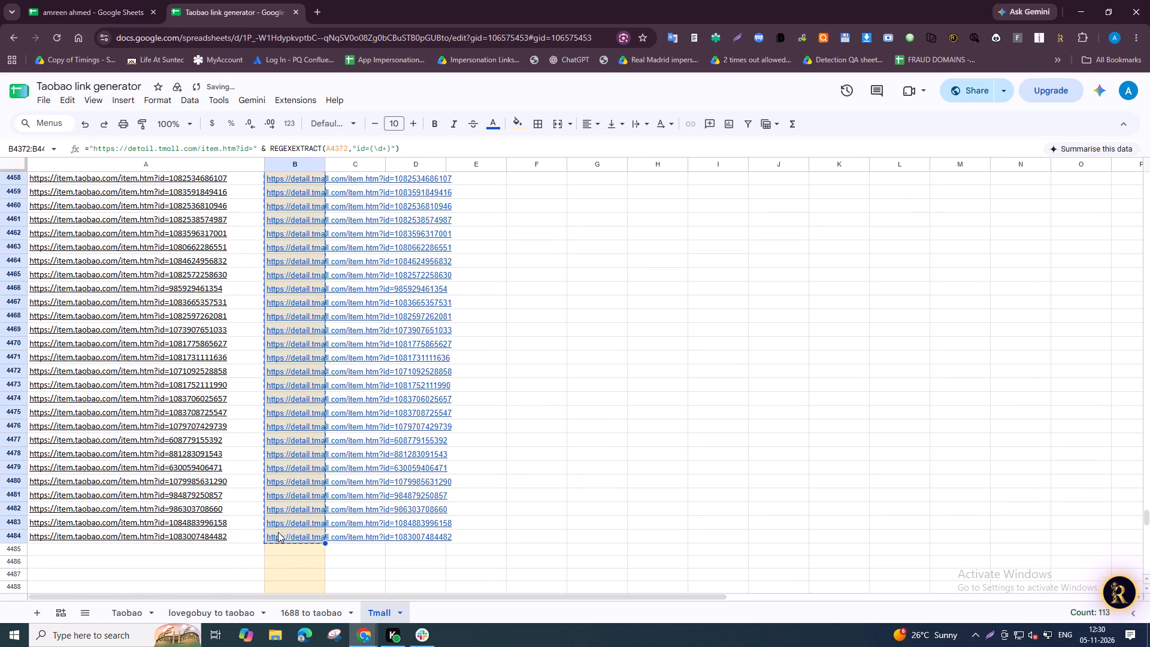
pyautogui.hotkey('ctrl', 'c')
pyautogui.hotkey('alt', 'Tab')
pyautogui.hotkey('ctrl', 'shift', 'v')
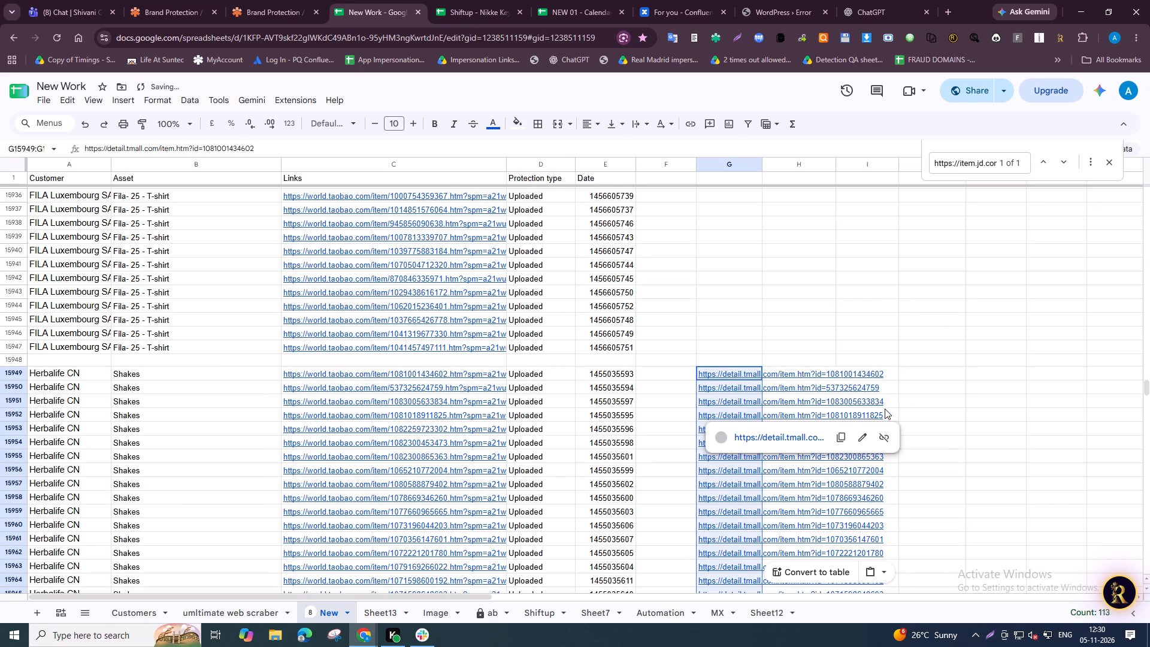
# Spot-check that the Taobao links in column C and Tmall links in column G share product IDs, down to row 16061.
pyautogui.scroll(-6, 1065, 476)
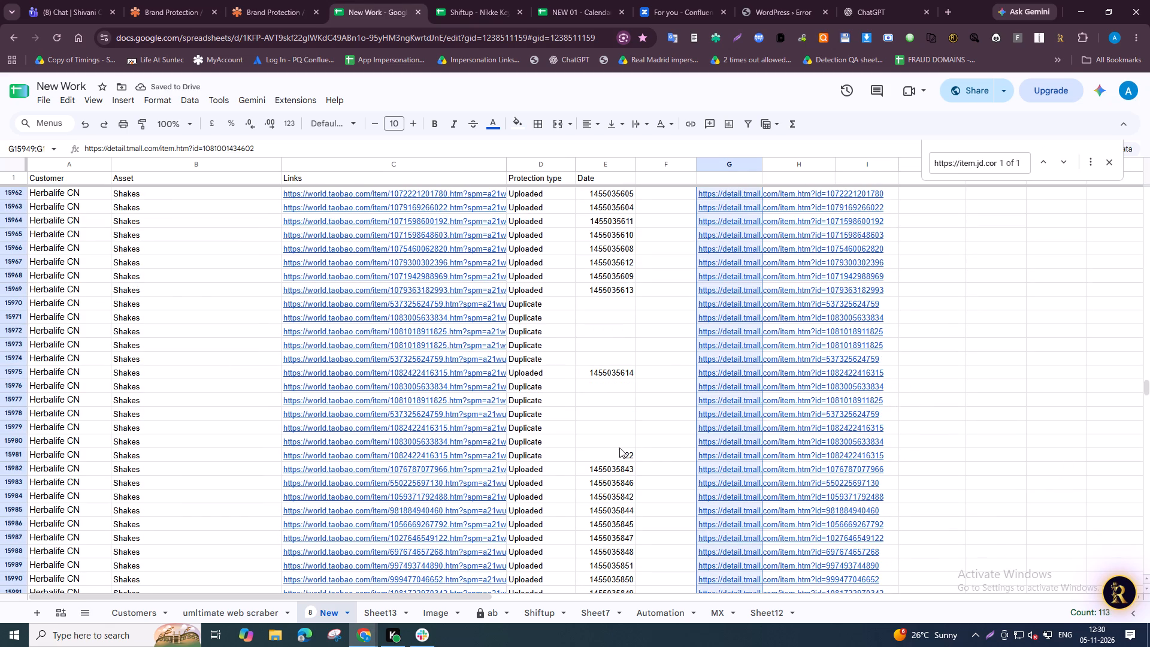
pyautogui.click(450, 463)
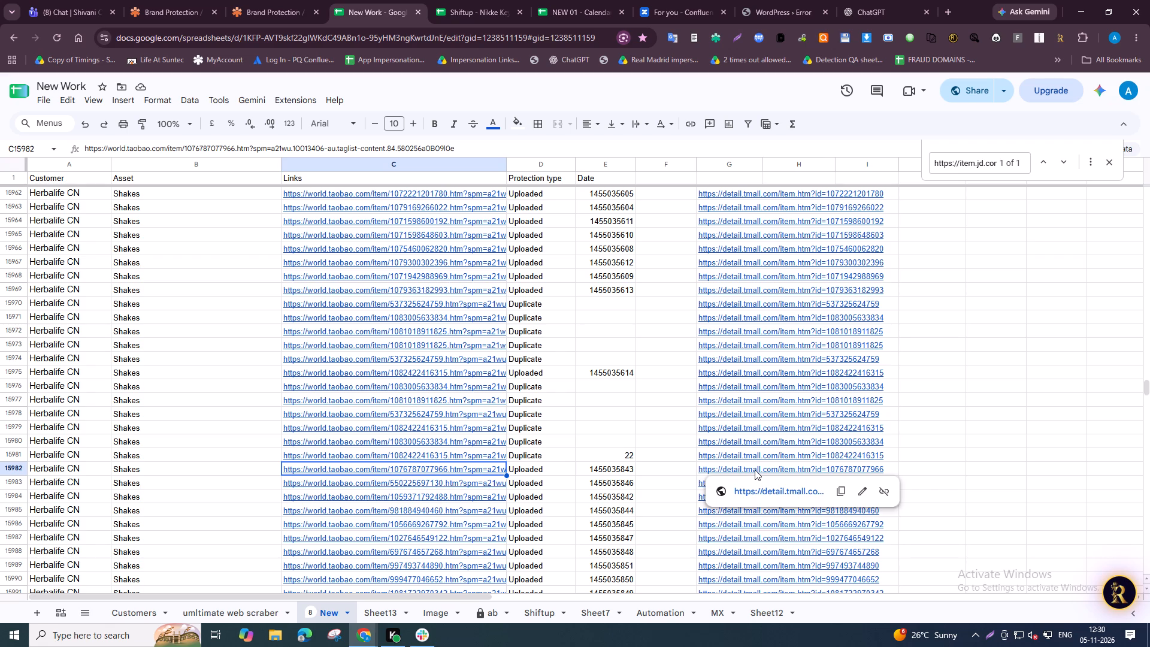
pyautogui.click(755, 470)
pyautogui.scroll(-6, 615, 434)
pyautogui.click(471, 479)
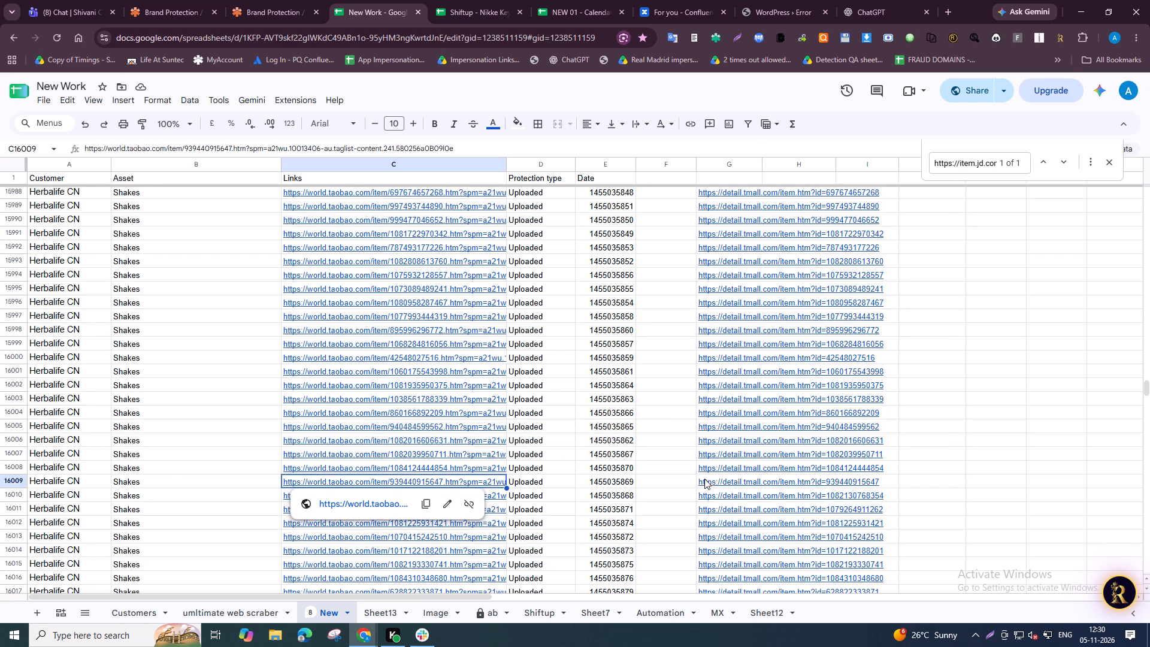
pyautogui.click(717, 481)
pyautogui.scroll(-6, 577, 447)
pyautogui.click(501, 459)
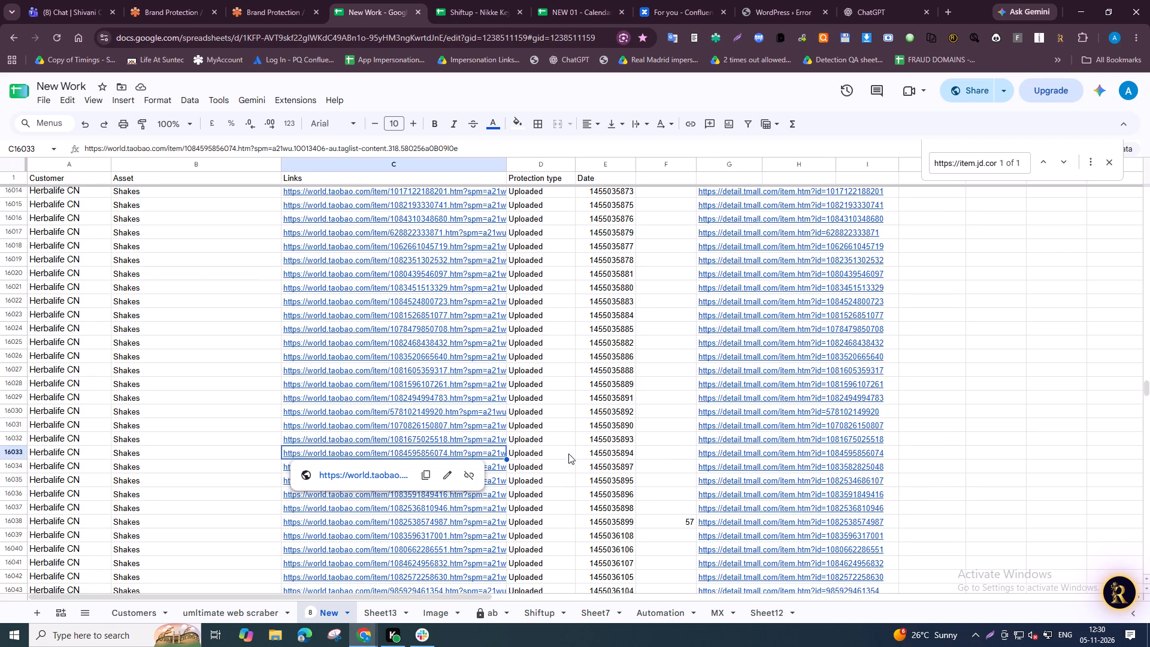
pyautogui.click(704, 452)
pyautogui.scroll(-6, 583, 411)
pyautogui.click(501, 413)
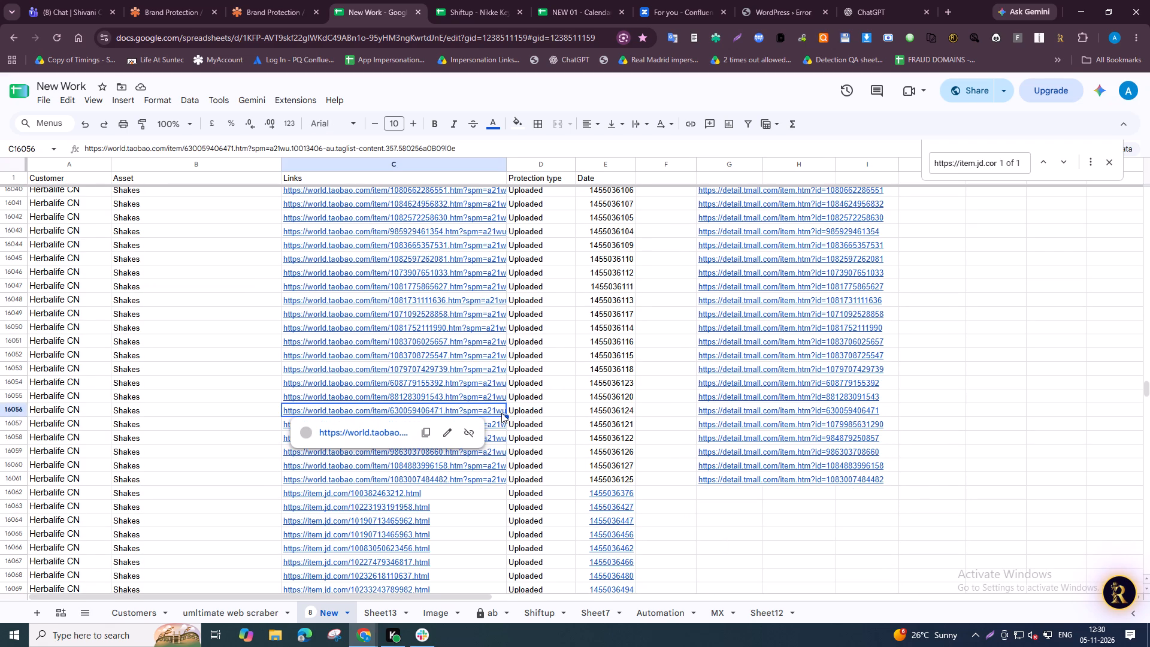
pyautogui.click(477, 479)
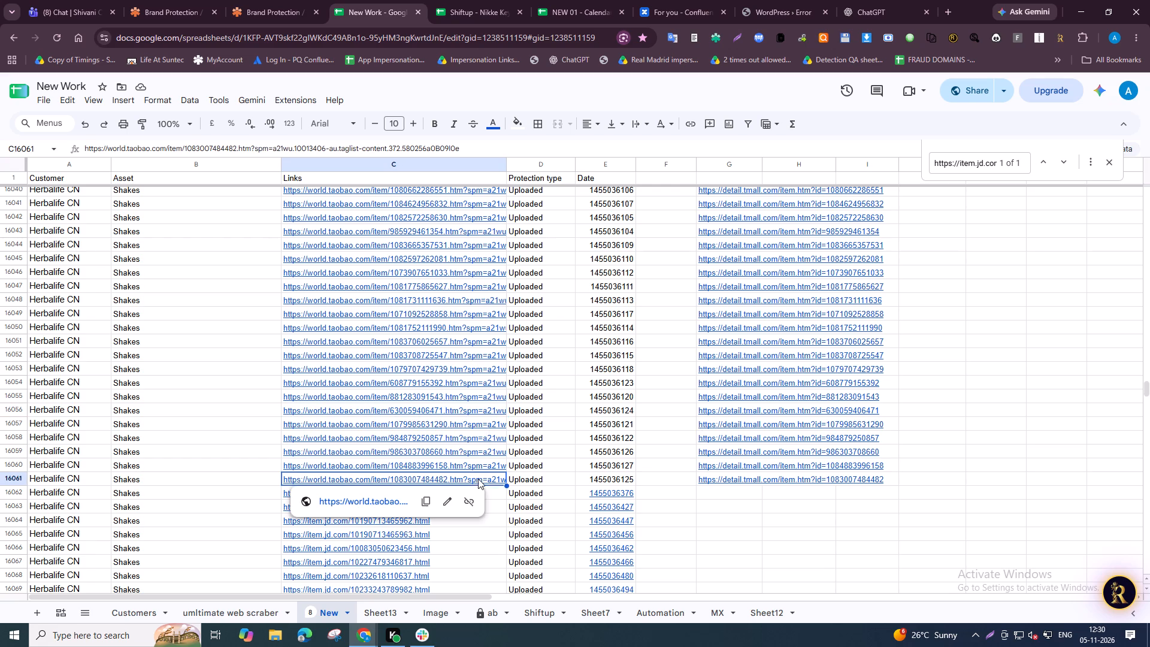
# Copy the Tmall links in G15949:G16061 and paste them into the Detection Links of Red Points' new Herbalife CN Shakes incident.
pyautogui.click(717, 474)
pyautogui.hotkey('ctrl', 'shift', 'Up')
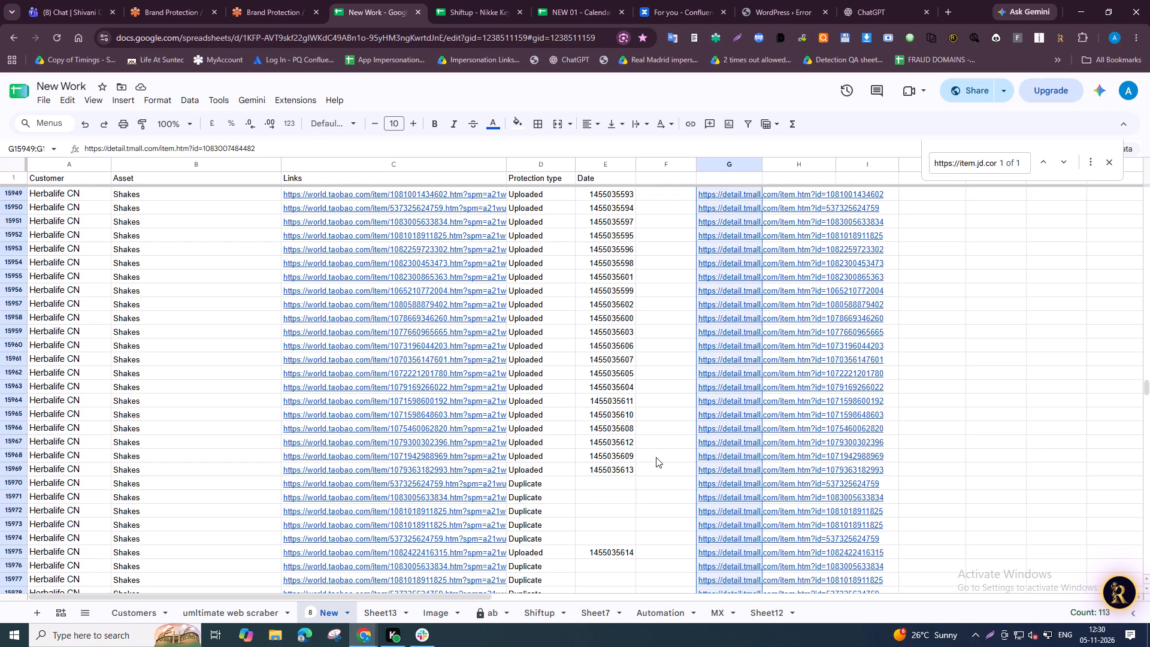
pyautogui.hotkey('ctrl', 'c')
pyautogui.hotkey('ctrl', 'c')
pyautogui.hotkey('ctrl', 'c')
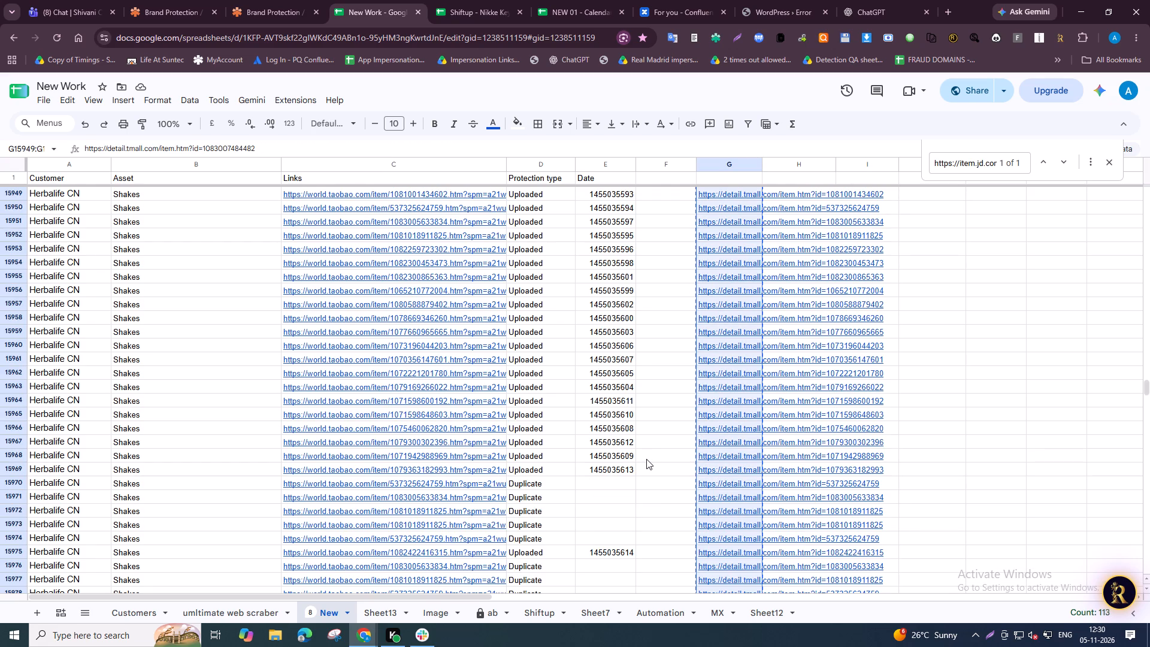
pyautogui.hotkey('ctrl', 'c')
pyautogui.click(175, 0)
pyautogui.click(297, 408)
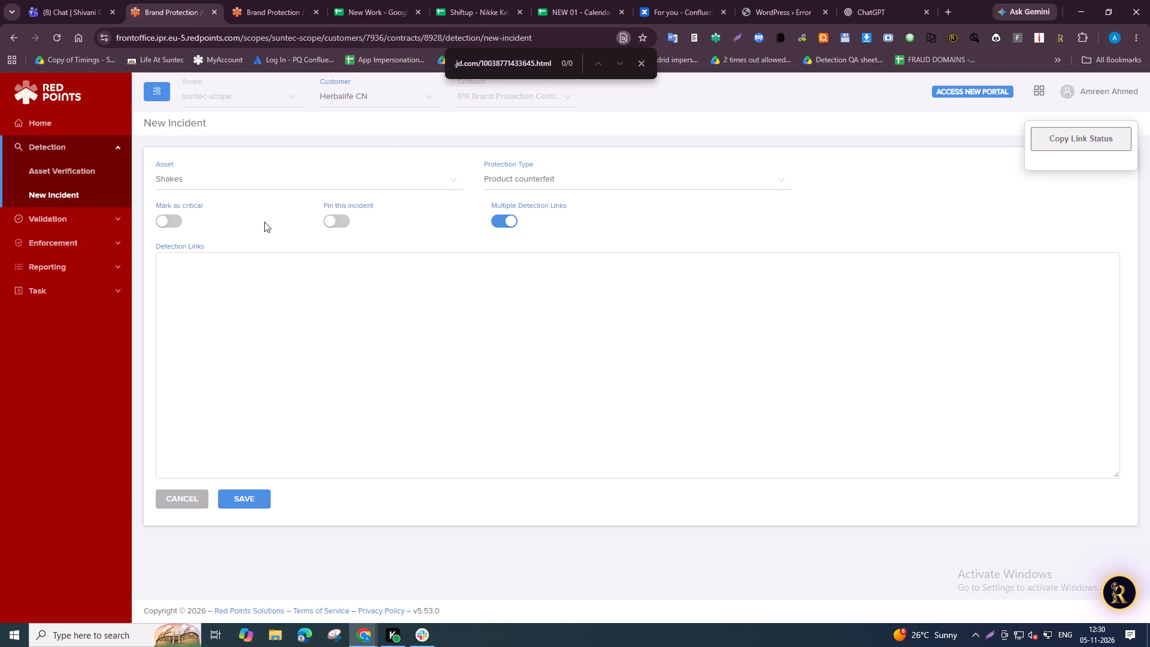
pyautogui.click(261, 308)
pyautogui.hotkey('ctrl', 'v')
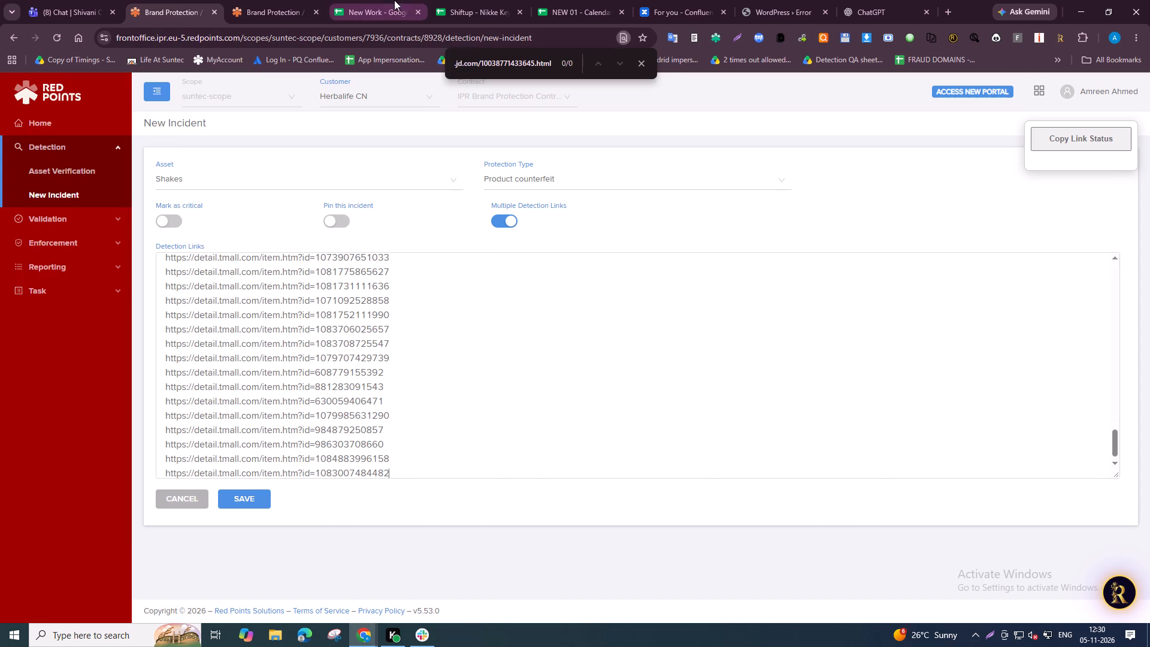
# Return to the New Work spreadsheet and look over the Herbalife CN Shakes rows beside the copied Tmall links, from first to last.
pyautogui.click(395, 0)
pyautogui.scroll(-1, 165, 482)
pyautogui.scroll(-11, 416, 436)
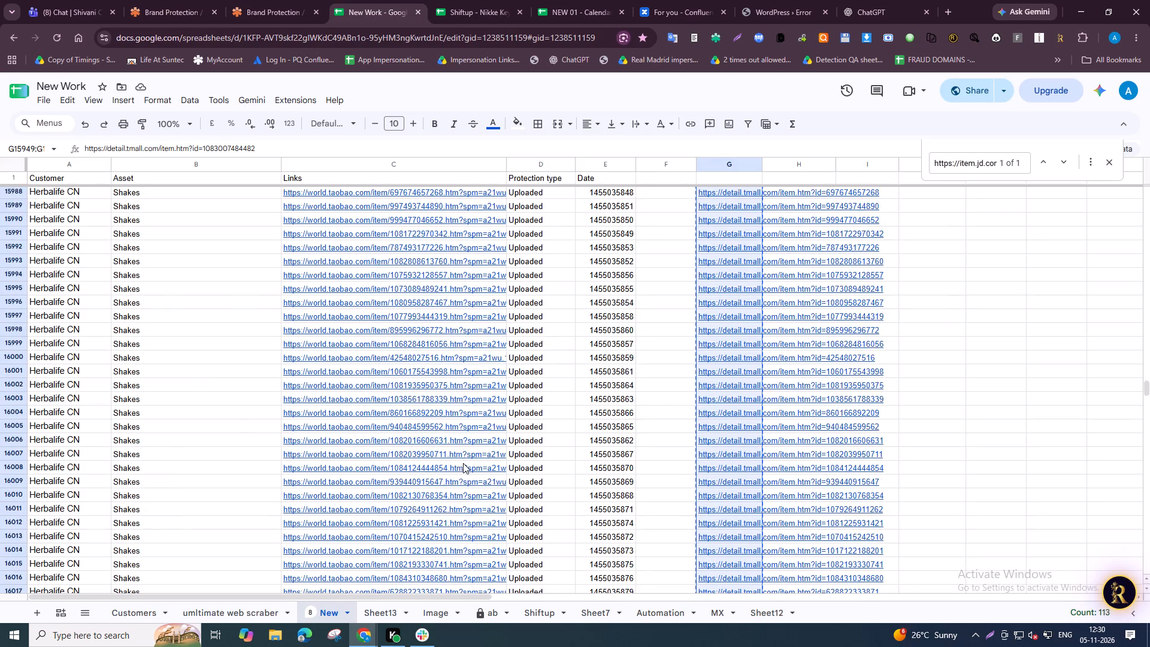
pyautogui.scroll(-11, 463, 463)
pyautogui.scroll(2, 255, 387)
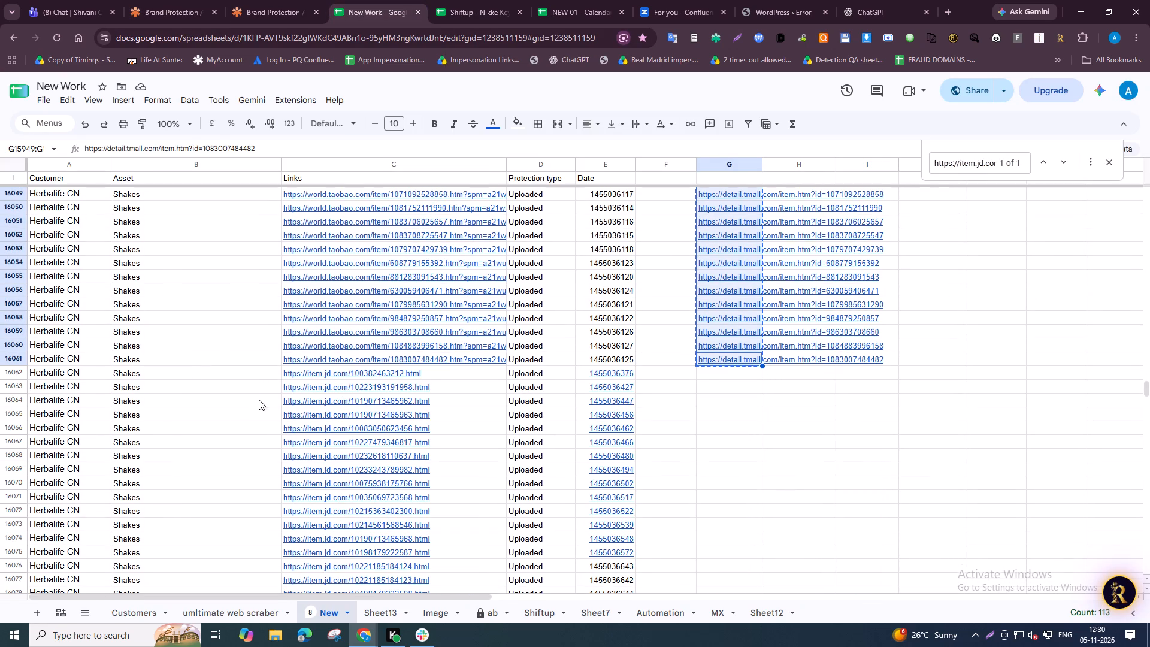
pyautogui.scroll(19, 259, 400)
pyautogui.scroll(8, 256, 407)
pyautogui.scroll(-4, 256, 407)
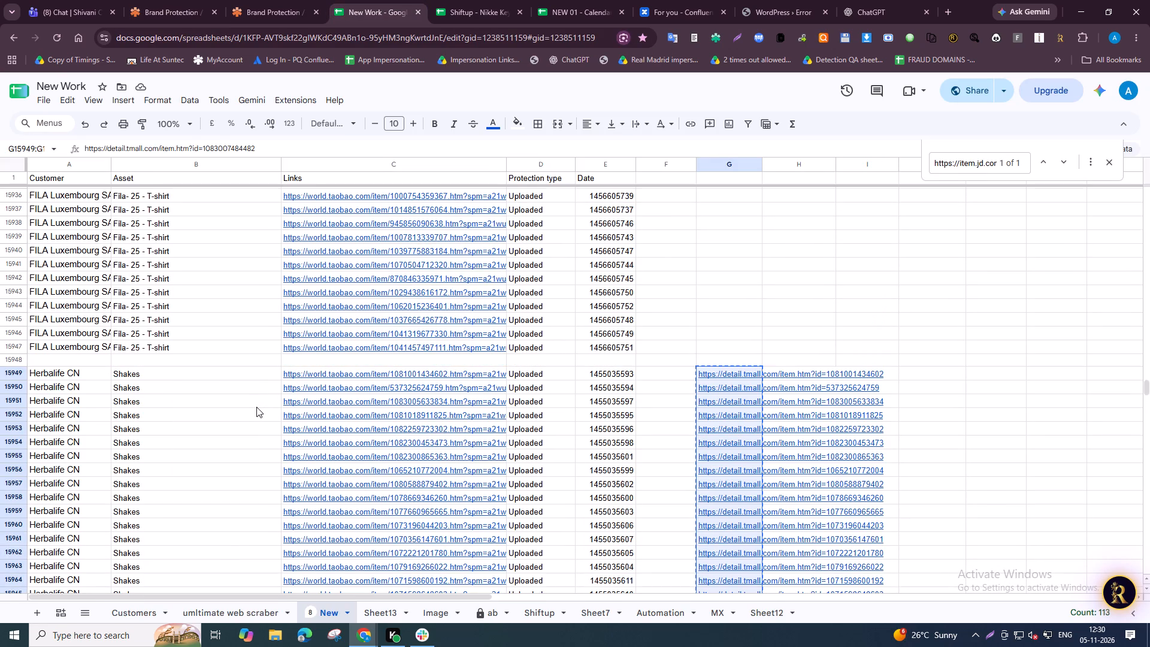
# Switch back to the Red Points New Incident form and save it with the pasted Tmall links.
pyautogui.click(159, 0)
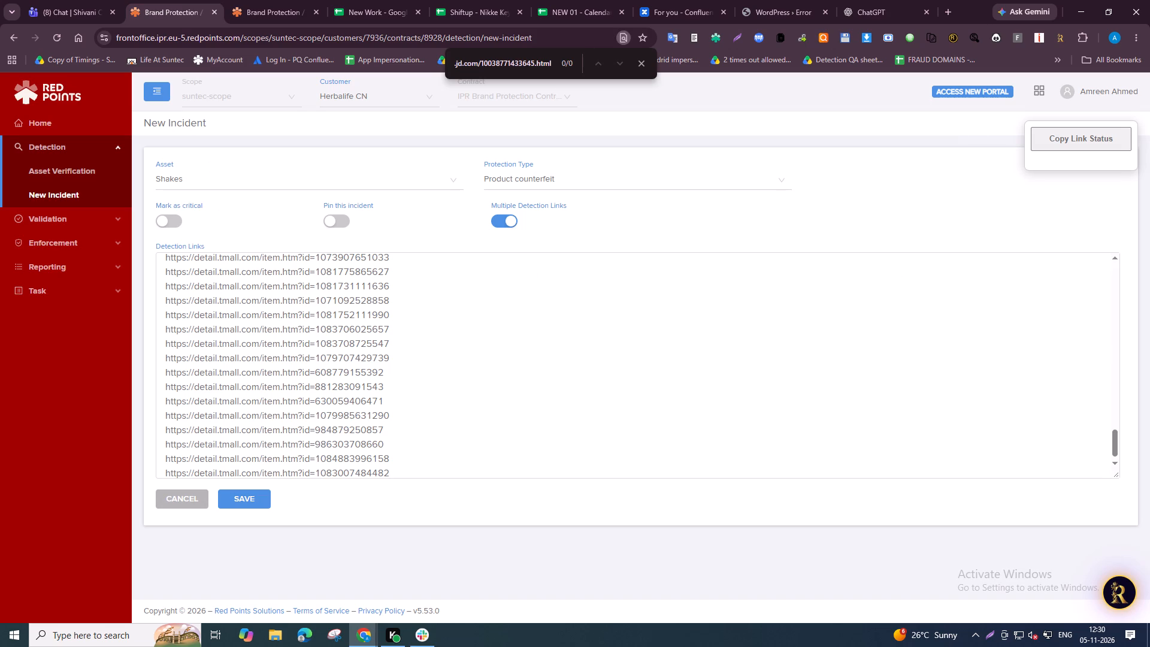
pyautogui.click(250, 503)
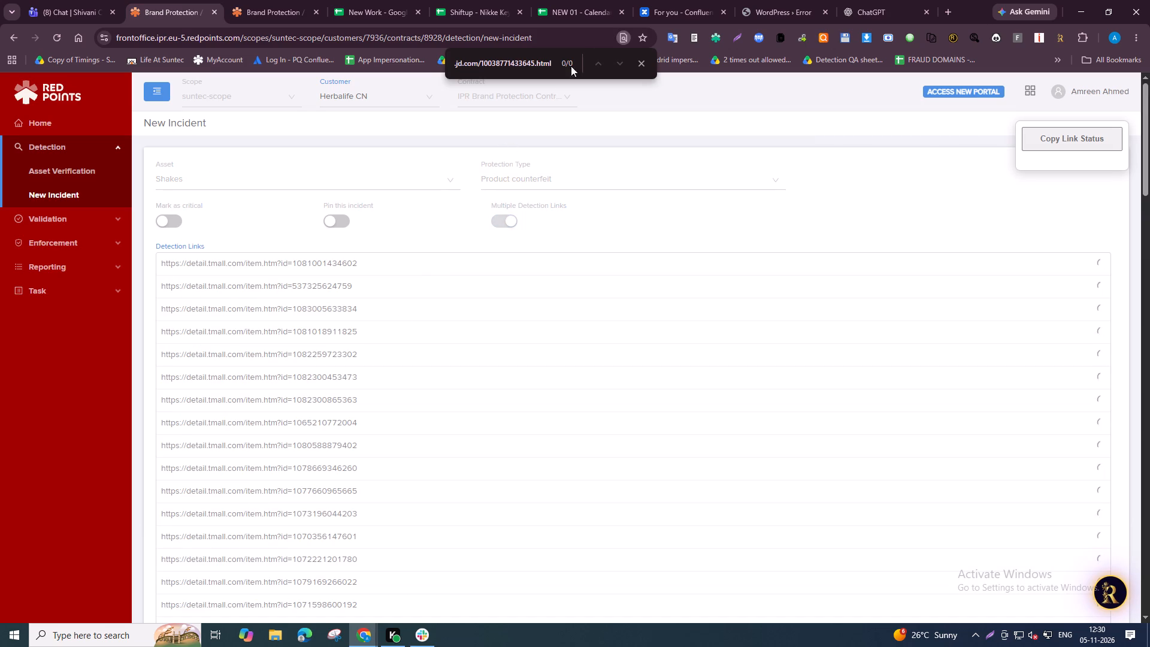
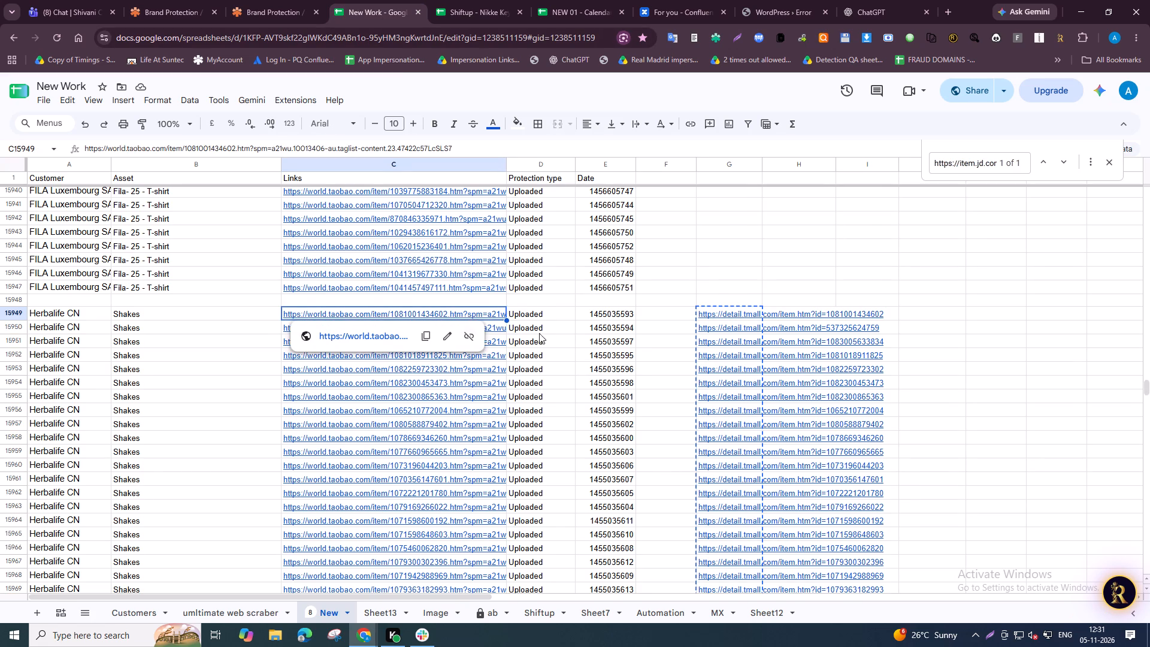
# Shade the Herbalife CN Shakes Taobao links in C15949:C16061 with a light red fill.
pyautogui.scroll(-3, 539, 333)
pyautogui.click(694, 397)
pyautogui.click(732, 403)
pyautogui.hotkey('ctrl', 'Down')
pyautogui.press('Left')
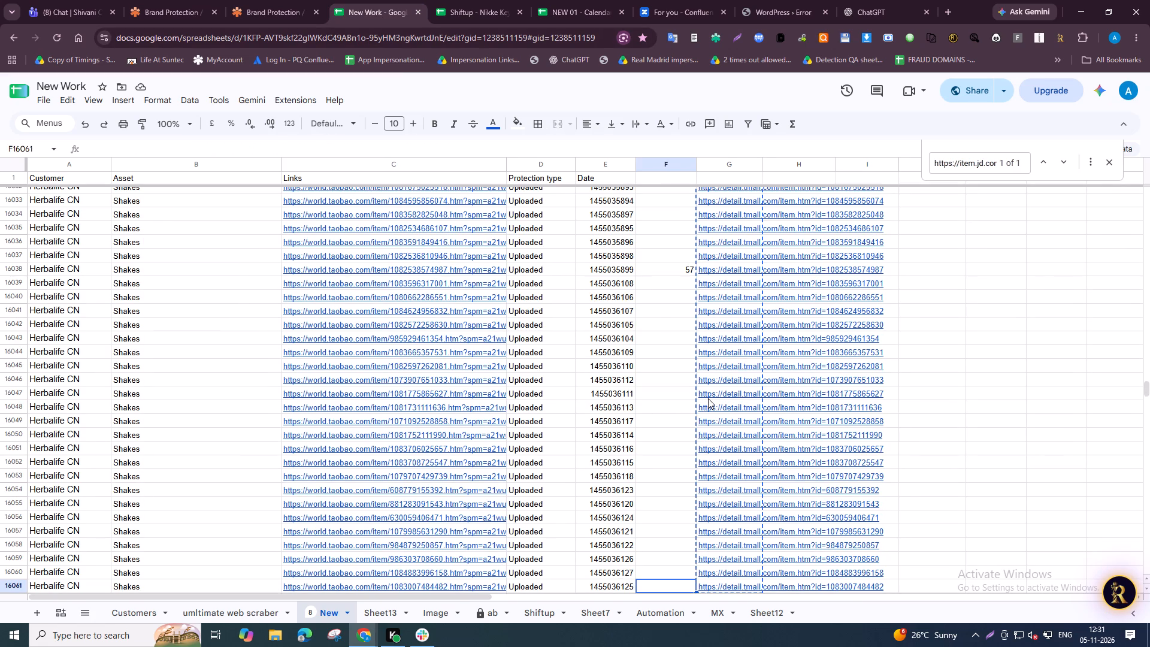
pyautogui.press('Left')
pyautogui.press('Left')
pyautogui.press('Left')
pyautogui.press('Left')
pyautogui.press('Right')
pyautogui.hotkey('ctrl', 'shift', 'Up')
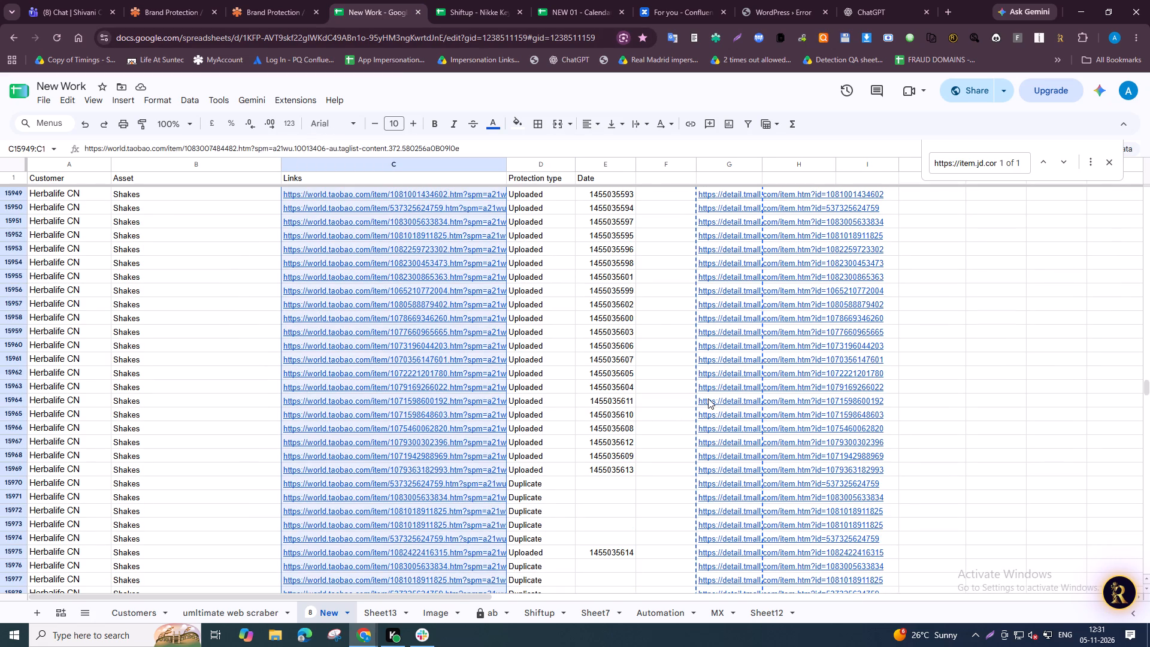
pyautogui.click(509, 125)
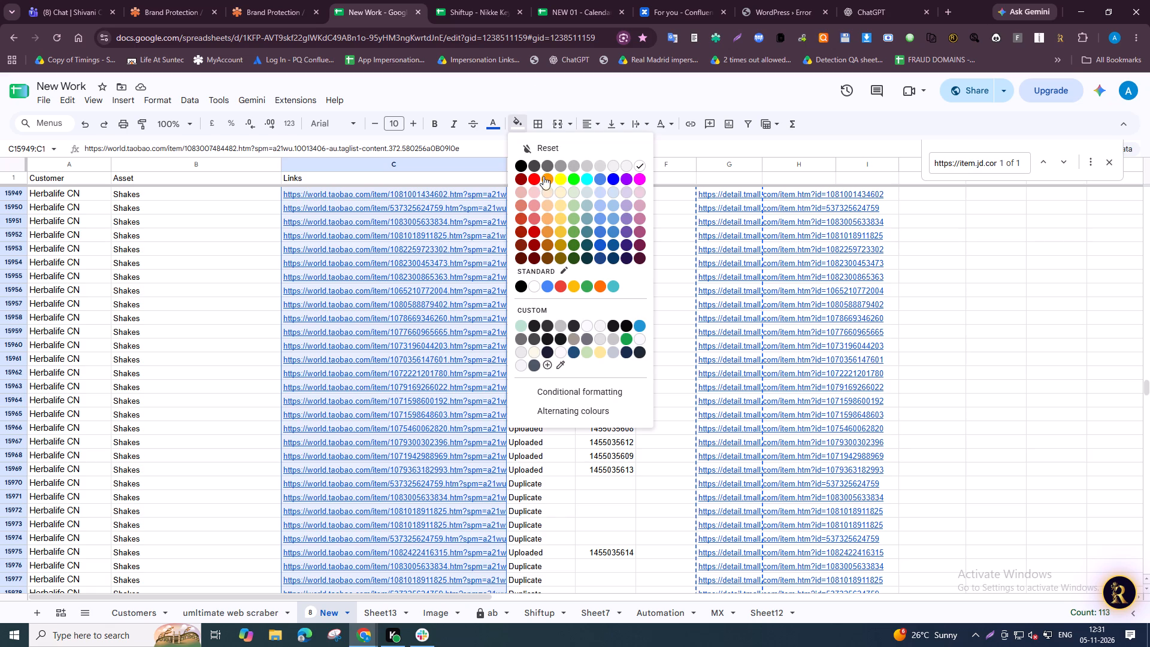
pyautogui.click(535, 191)
pyautogui.click(553, 273)
# Copy the link statuses from Red Points' saved Herbalife CN incident and paste them as values into New Work starting at C29838.
pyautogui.hotkey('ctrl', 'End')
pyautogui.hotkey('ctrl', 'Left')
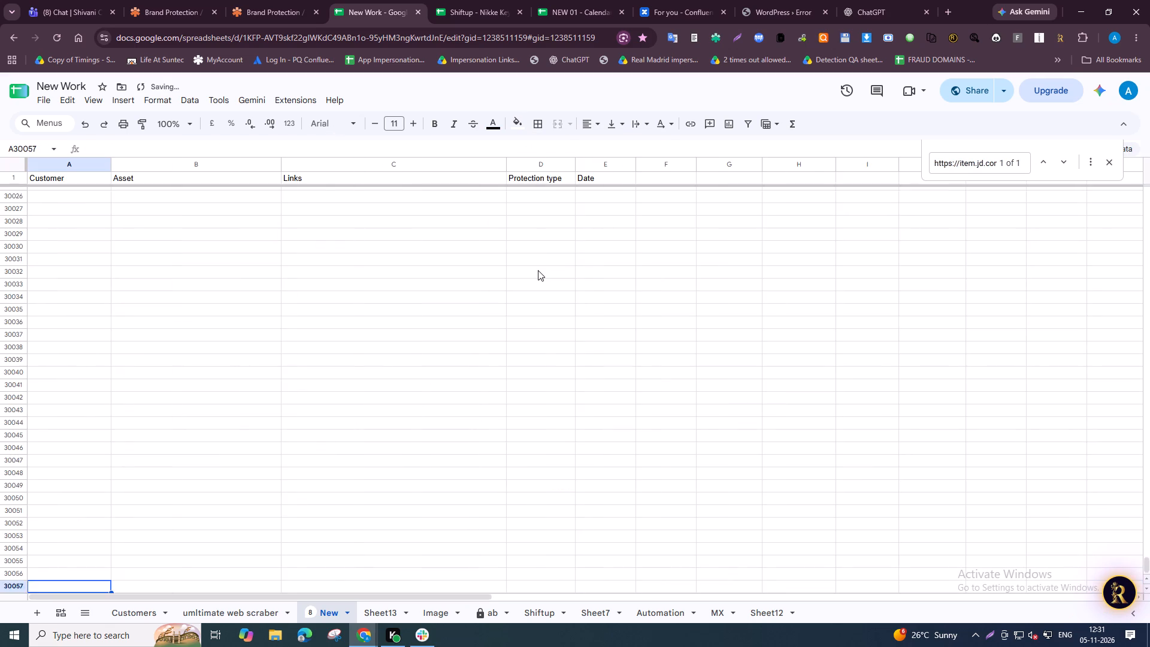
pyautogui.hotkey('ctrl', 'Up')
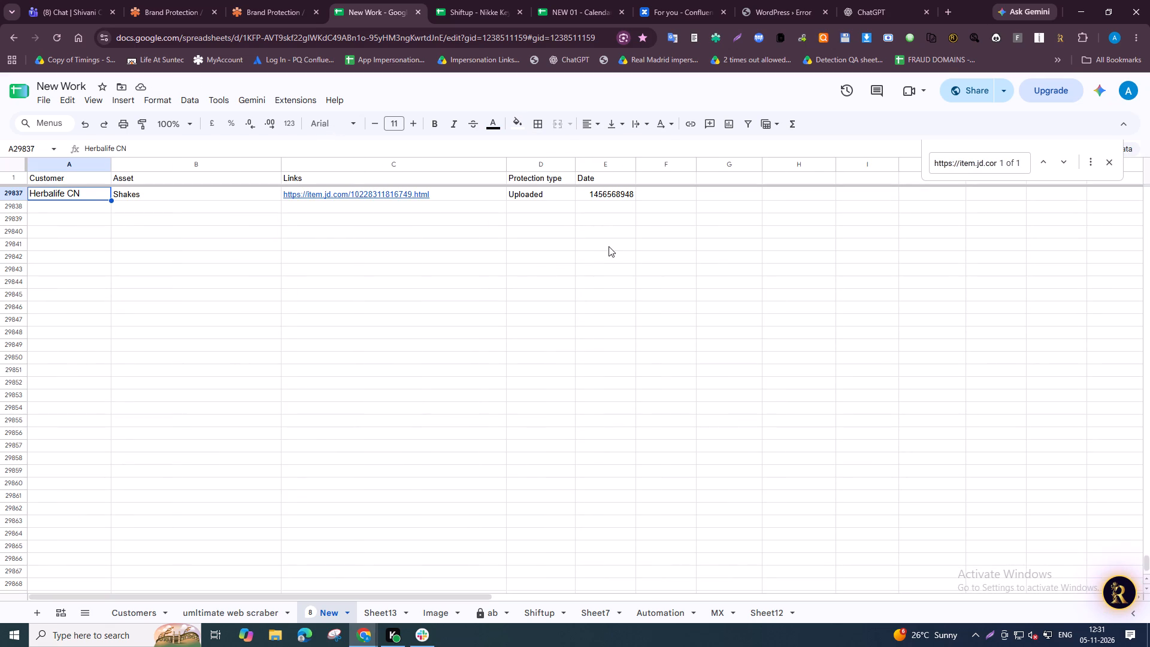
pyautogui.click(180, 0)
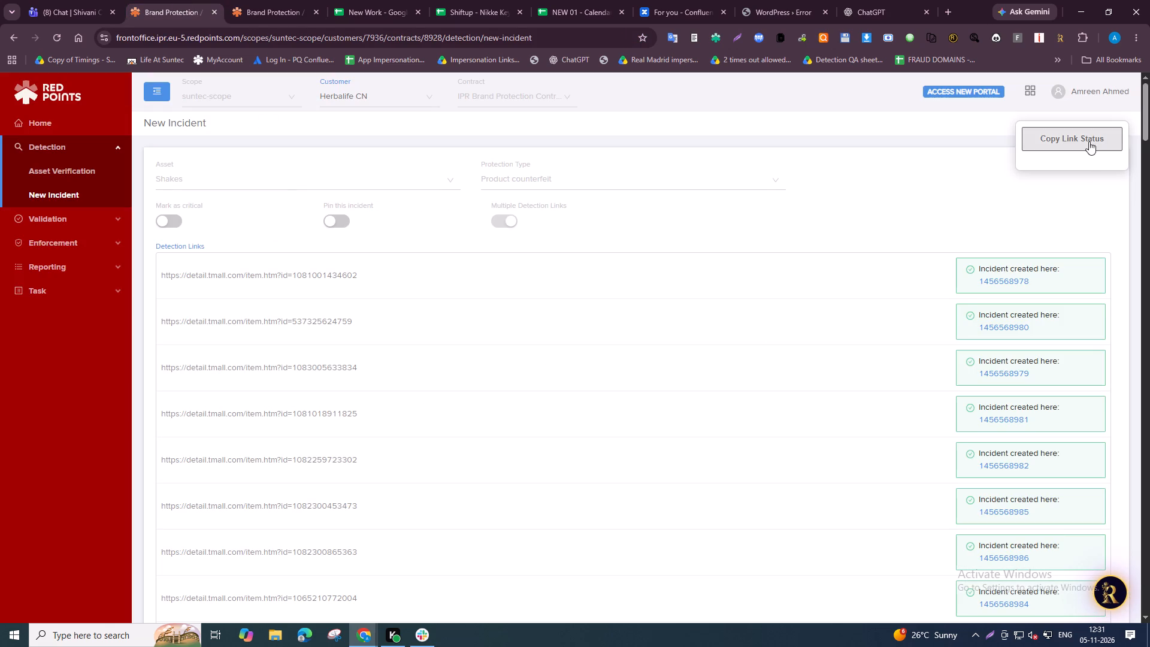
pyautogui.click(1089, 141)
pyautogui.moveTo(1149, 119); pyautogui.dragTo(1149, 630)
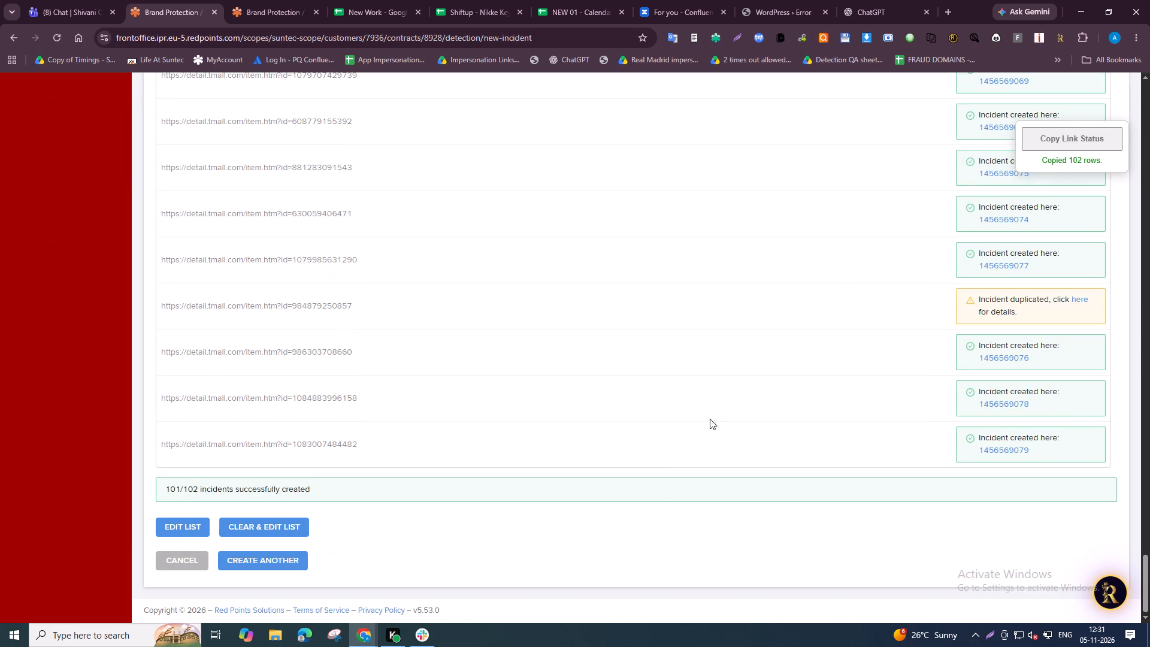
pyautogui.click(1061, 123)
pyautogui.click(1056, 136)
pyautogui.click(353, 0)
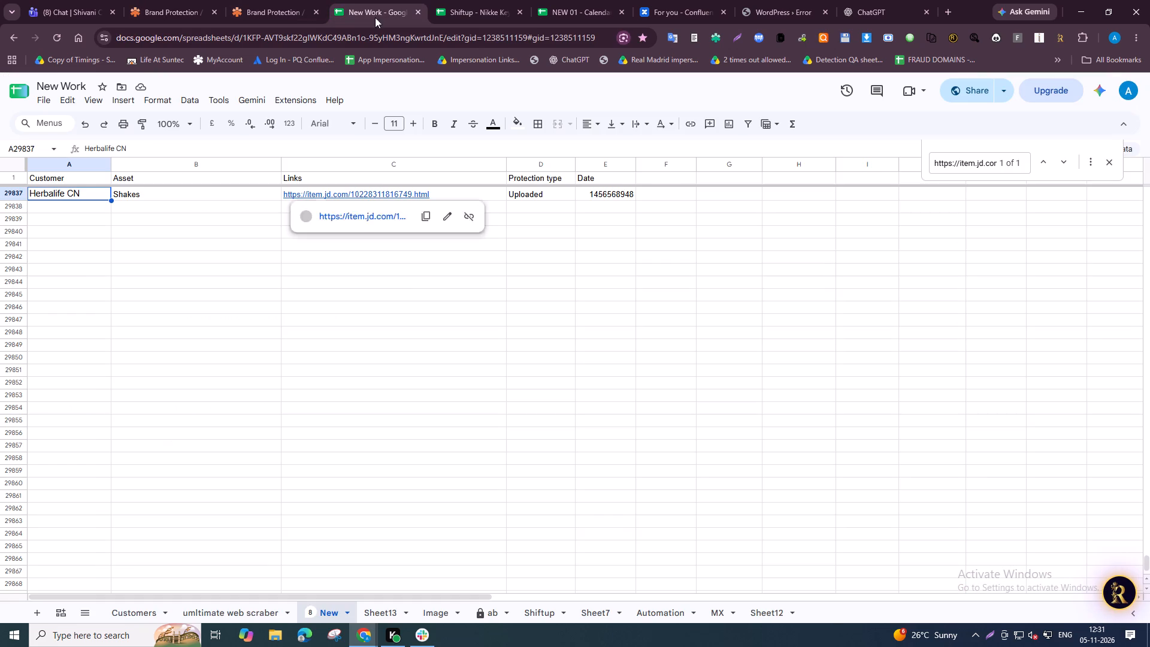
pyautogui.click(406, 205)
pyautogui.hotkey('ctrl', 'shift', 'v')
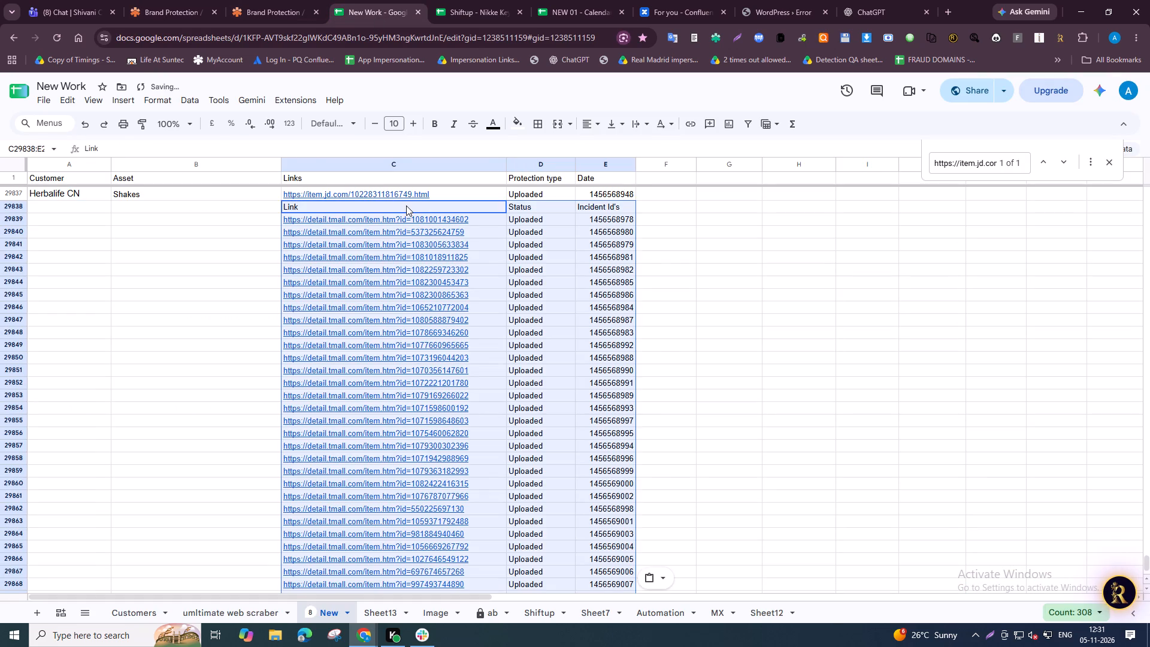
# Move the pasted links, statuses and incident IDs up one row to overwrite their header row at C29838.
pyautogui.press('Down')
pyautogui.hotkey('ctrl', 'shift', 'Down')
pyautogui.hotkey('ctrl', 'shift', 'Right')
pyautogui.hotkey('ctrl', 'x')
pyautogui.press('Up')
pyautogui.hotkey('ctrl', 'v')
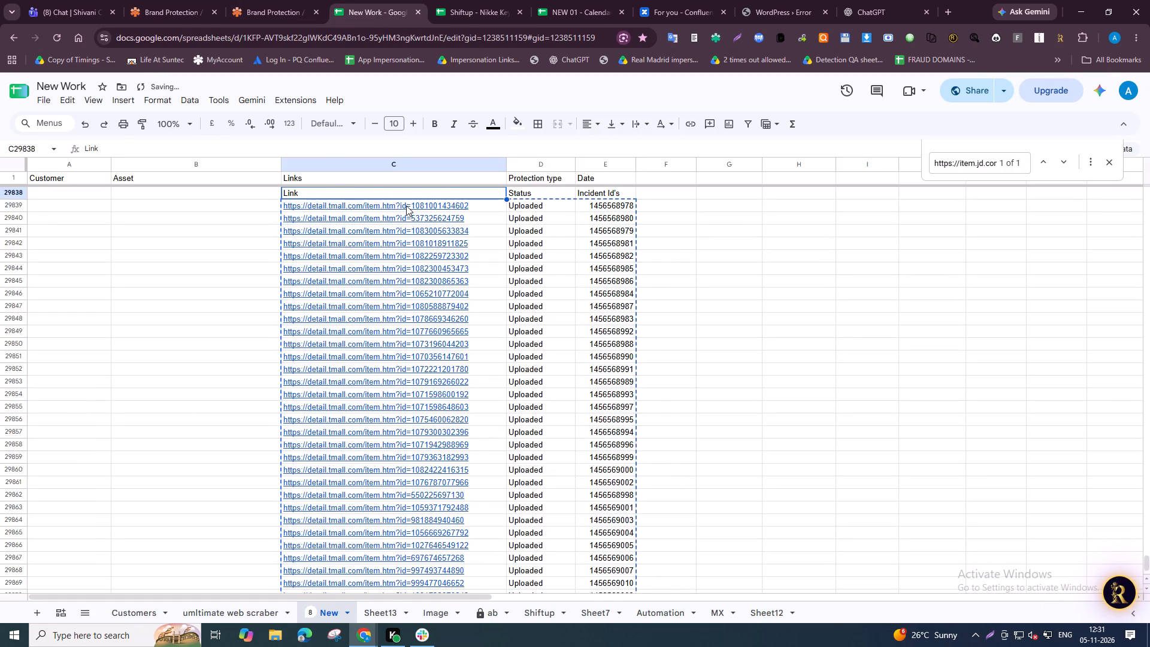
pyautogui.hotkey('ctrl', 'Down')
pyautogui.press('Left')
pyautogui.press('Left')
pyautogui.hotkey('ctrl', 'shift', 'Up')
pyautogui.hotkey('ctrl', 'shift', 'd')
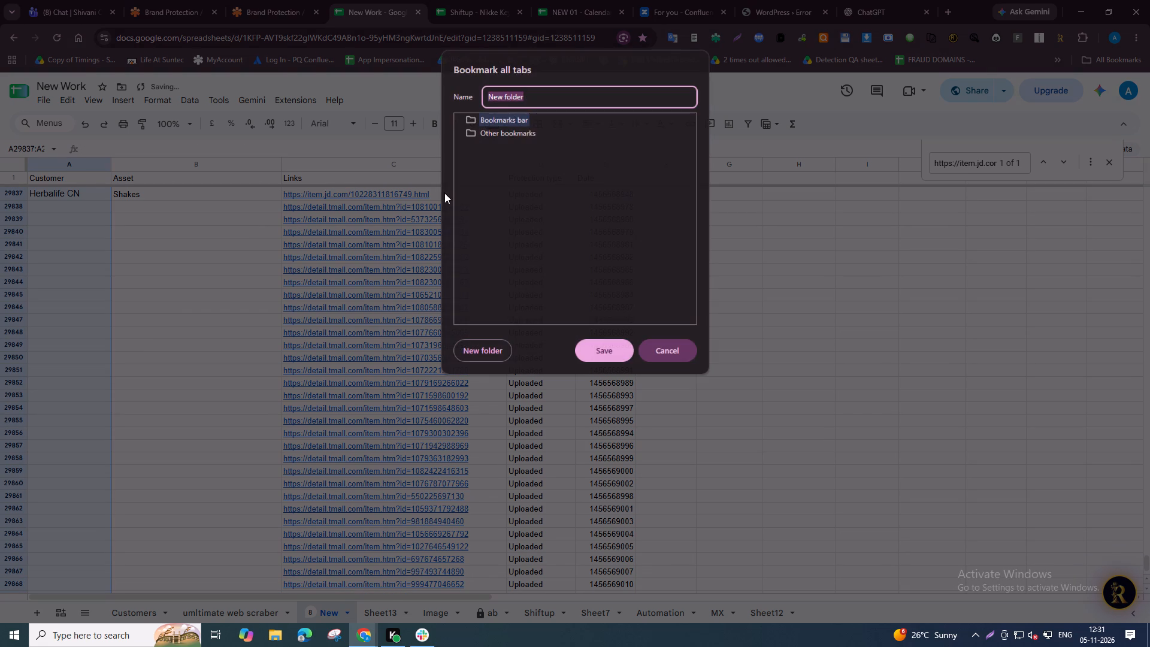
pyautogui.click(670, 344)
# Fill customer Herbalife CN and asset Shakes down columns A and B to the last Tmall link in row 29939.
pyautogui.click(371, 373)
pyautogui.hotkey('ctrl', 'Down')
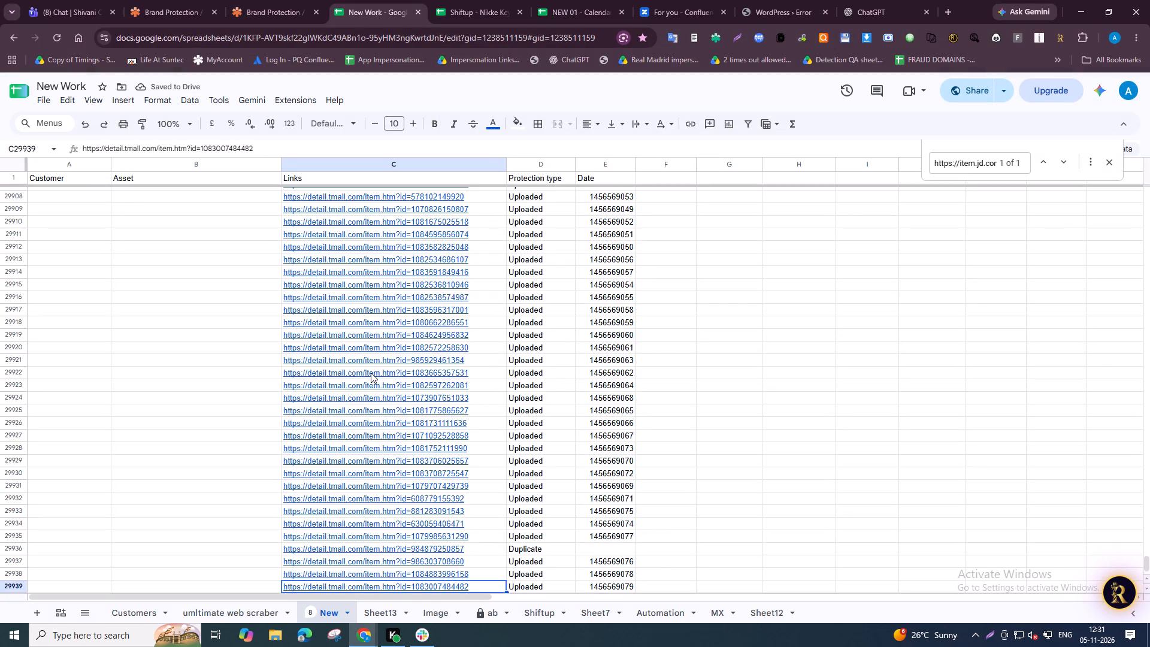
pyautogui.press('Left')
pyautogui.hotkey('ctrl', 'shift', 'Up')
pyautogui.hotkey('shift', 'Left')
pyautogui.hotkey('ctrl', 'd')
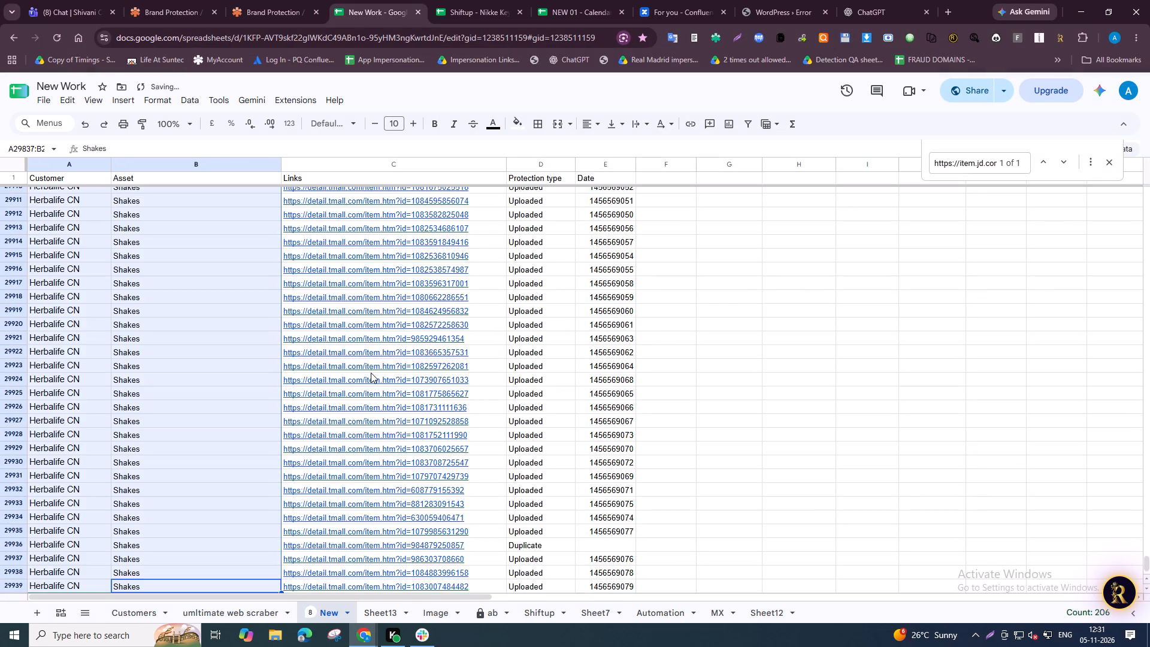
# Count the Herbalife CN incident IDs in E29807:E29939 and record 131 beside Herbalife CN in I29731.
pyautogui.press('Right')
pyautogui.press('Down')
pyautogui.press('Right')
pyautogui.press('Right')
pyautogui.press('Up')
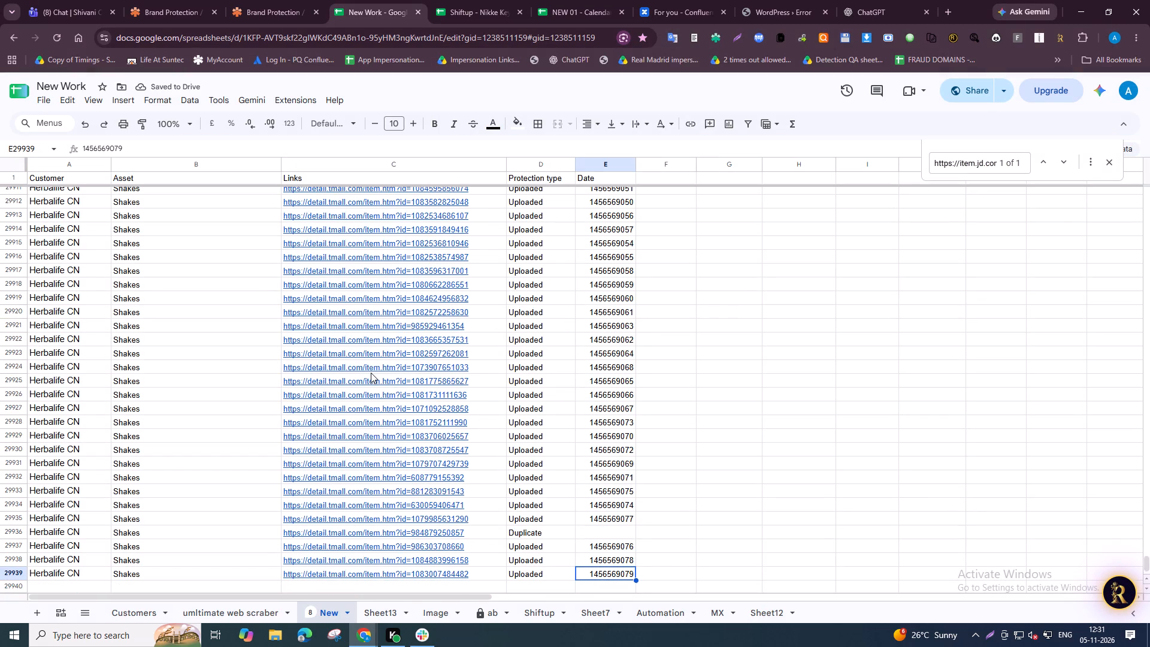
pyautogui.scroll(14, 372, 371)
pyautogui.scroll(-1, 600, 383)
pyautogui.scroll(16, 611, 385)
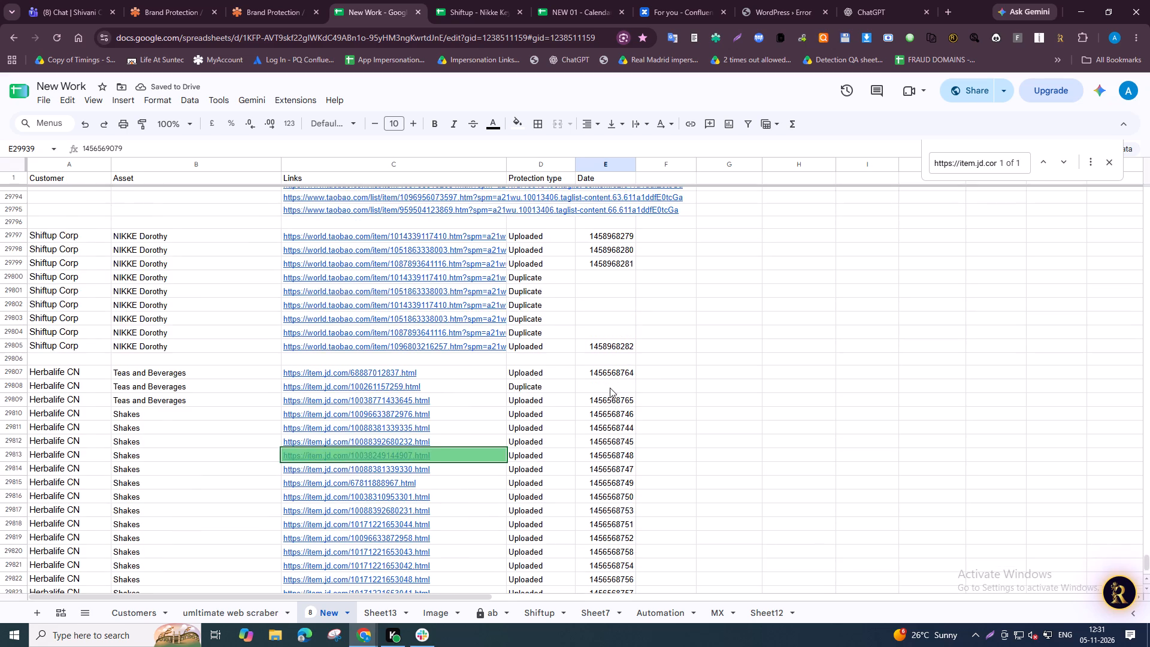
pyautogui.scroll(1, 610, 388)
pyautogui.scroll(-4, 604, 397)
pyautogui.keyDown('shift'); pyautogui.click(612, 311); pyautogui.keyUp('shift')
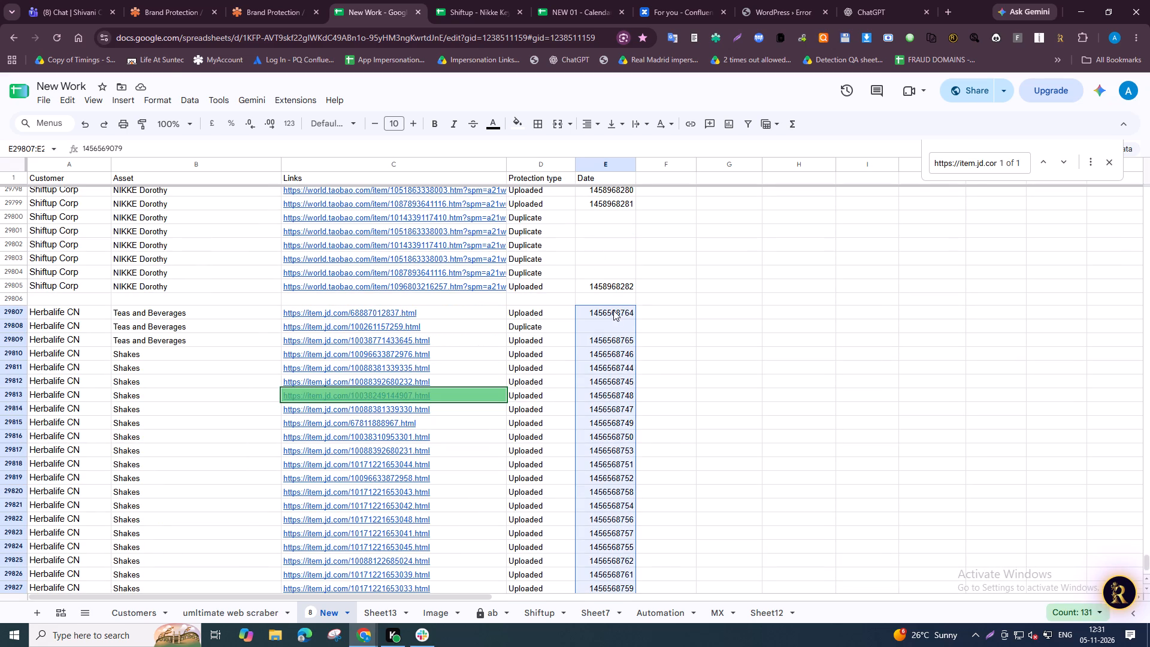
pyautogui.click(882, 309)
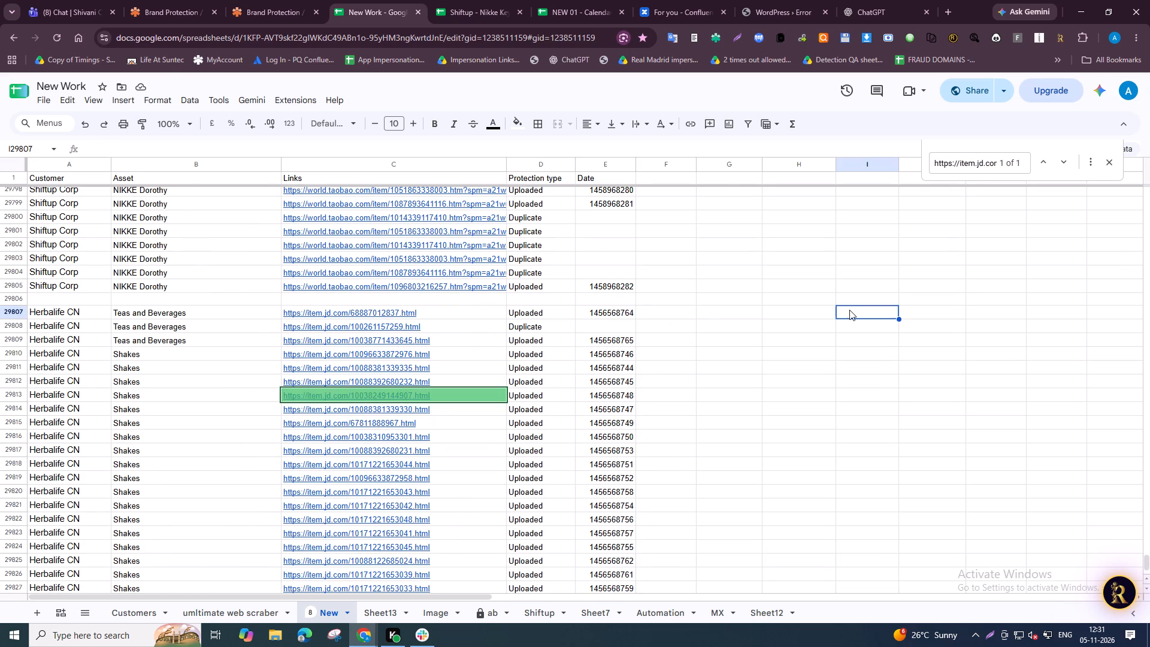
pyautogui.hotkey('ctrl', 'Up')
pyautogui.press('Down')
pyautogui.press('Down')
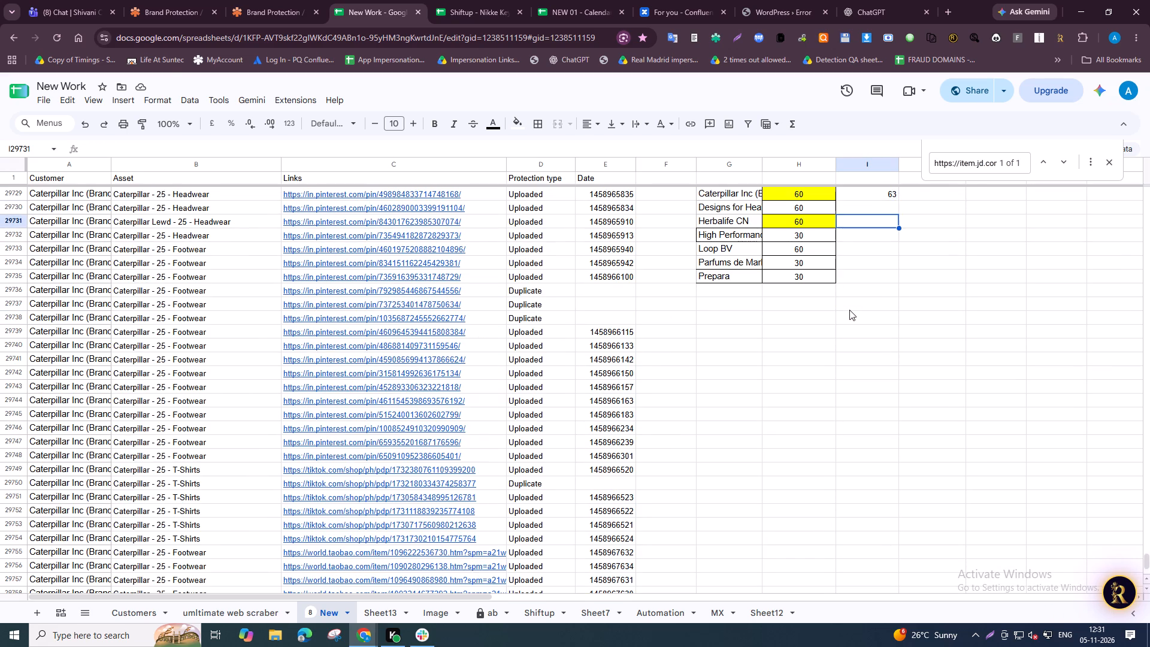
pyautogui.write('131')
pyautogui.press('Up')
# Check the sum of the Caterpillar and Herbalife CN counts in I29729:I29731.
pyautogui.press('Up')
pyautogui.press('Up')
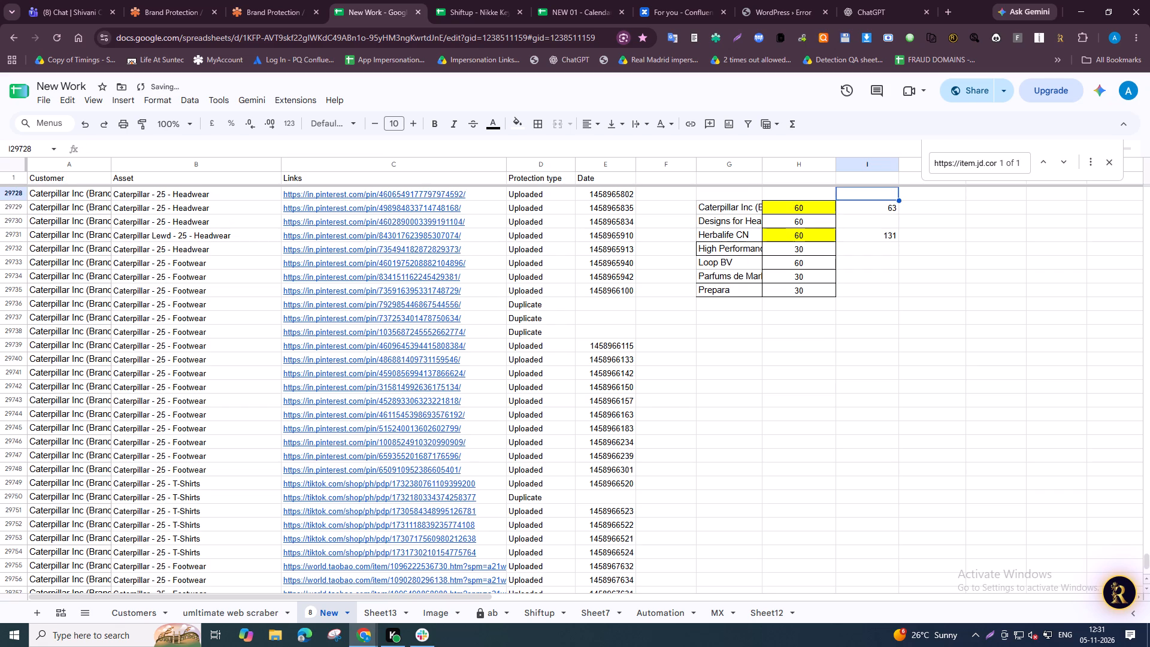
pyautogui.press('Down')
pyautogui.hotkey('ctrl', 'shift', 'Down')
pyautogui.hotkey('ctrl', 'shift', 'Down')
pyautogui.hotkey('ctrl', 'shift', 'Up')
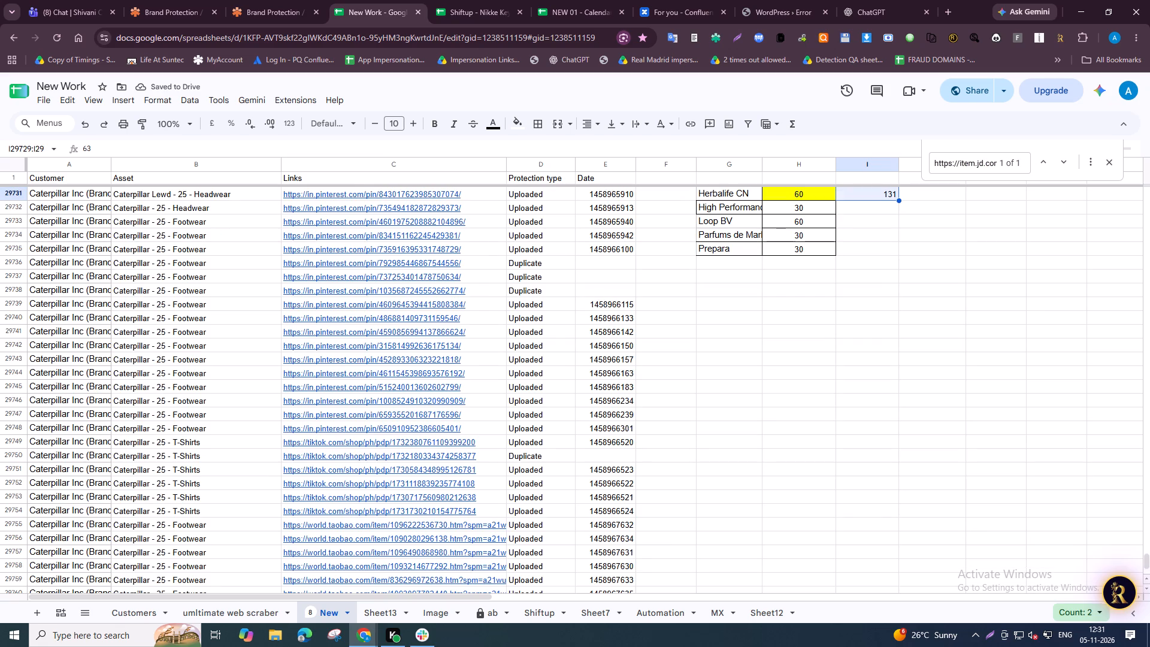
pyautogui.scroll(3, 861, 373)
pyautogui.click(1073, 606)
pyautogui.click(1071, 605)
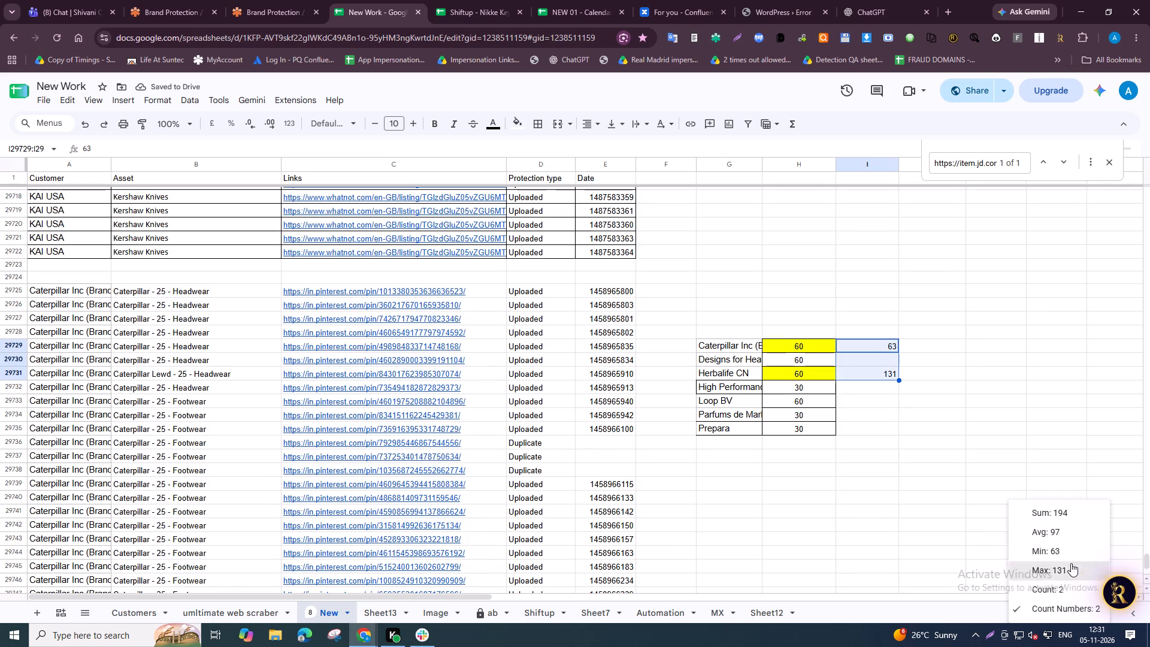
pyautogui.click(1078, 516)
pyautogui.click(949, 537)
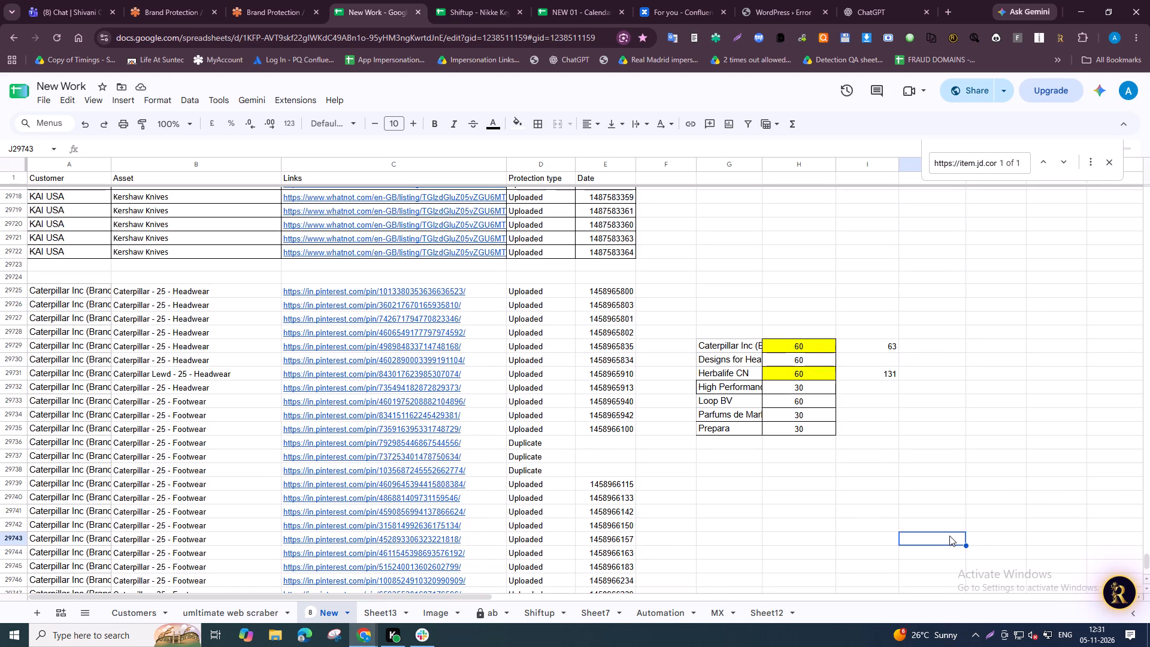
# Check how many incident IDs the Shiftup Corp NIKKE Dorothy rows hold in E29797:E29805.
pyautogui.scroll(-16, 428, 396)
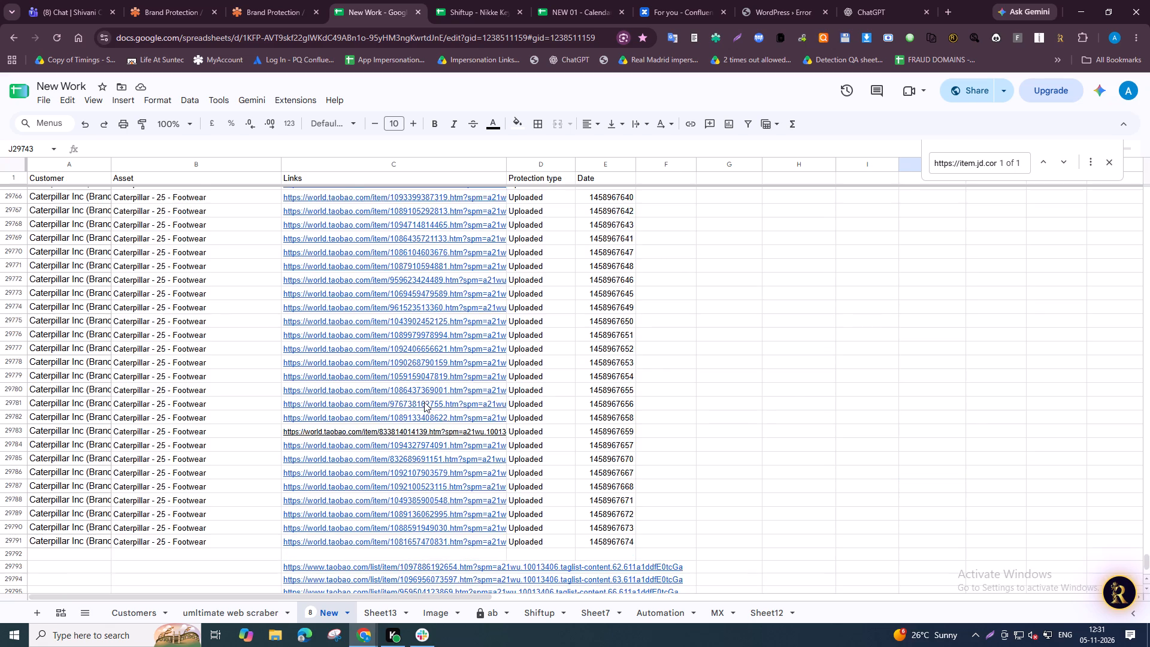
pyautogui.scroll(-3, 424, 402)
pyautogui.scroll(4, 424, 403)
pyautogui.click(630, 382)
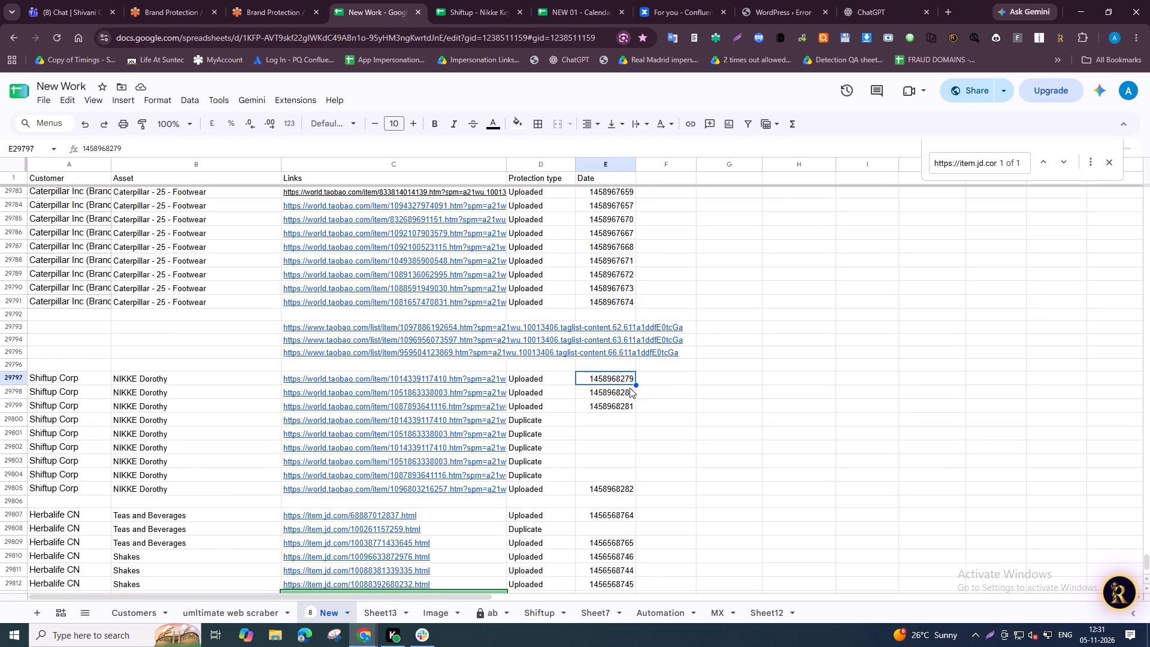
pyautogui.keyDown('shift'); pyautogui.click(621, 494); pyautogui.keyUp('shift')
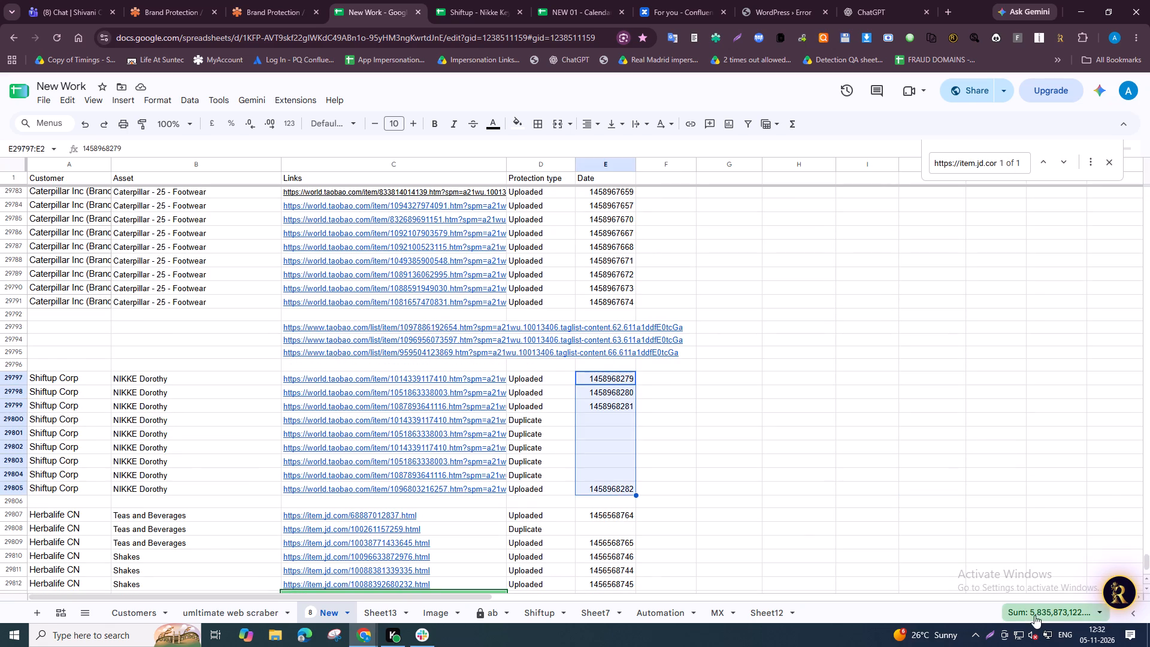
pyautogui.click(1034, 613)
pyautogui.click(1033, 596)
pyautogui.click(737, 430)
# Copy the three unprocessed Taobao list links in C29793:C29795 and switch to the link-conversion spreadsheet containing Sheet3 and Product ID.
pyautogui.click(425, 356)
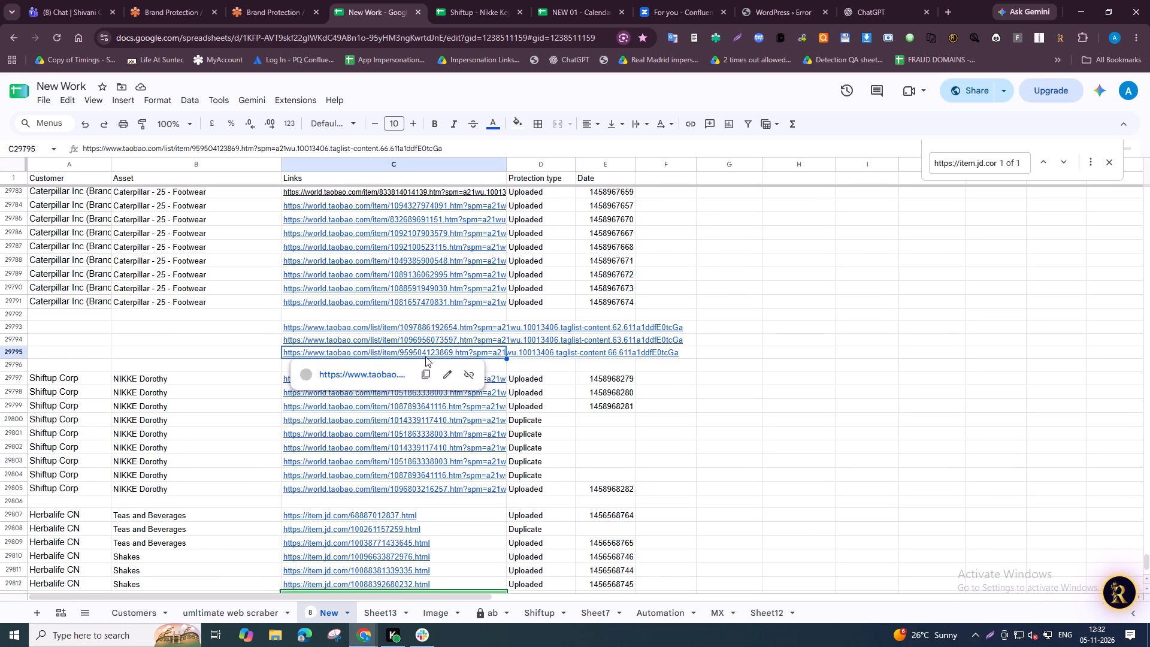
pyautogui.hotkey('ctrl', 'shift', 'Up')
pyautogui.hotkey('ctrl', 'c')
pyautogui.hotkey('ctrl', 'c')
pyautogui.hotkey('alt', 'Tab')
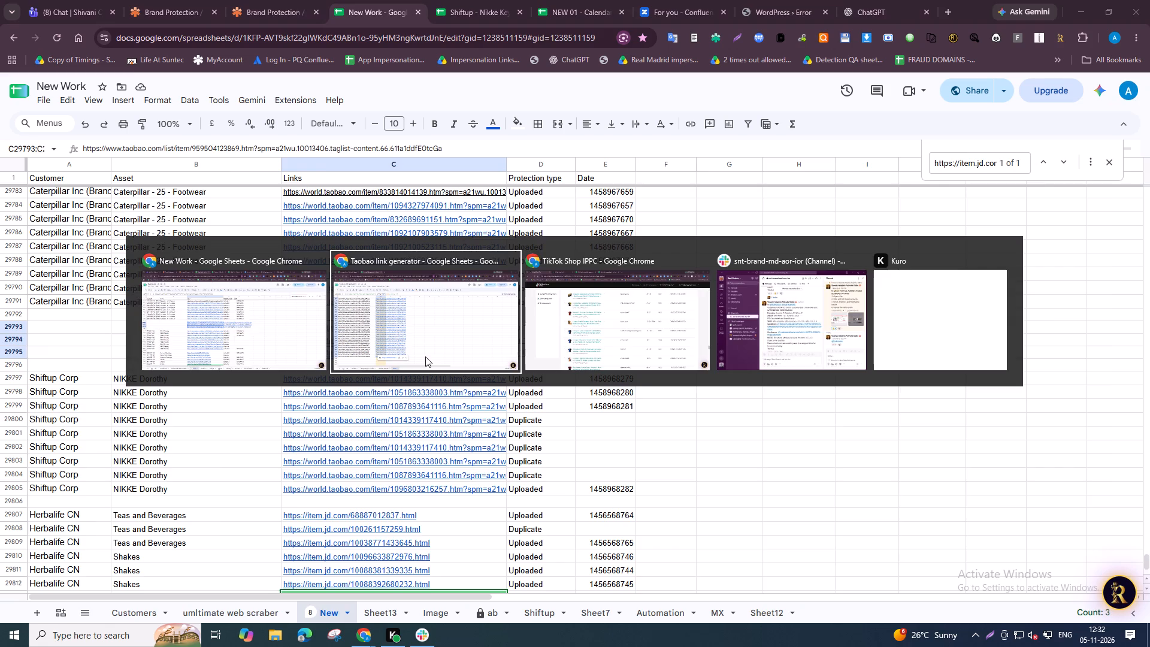
pyautogui.click(154, 0)
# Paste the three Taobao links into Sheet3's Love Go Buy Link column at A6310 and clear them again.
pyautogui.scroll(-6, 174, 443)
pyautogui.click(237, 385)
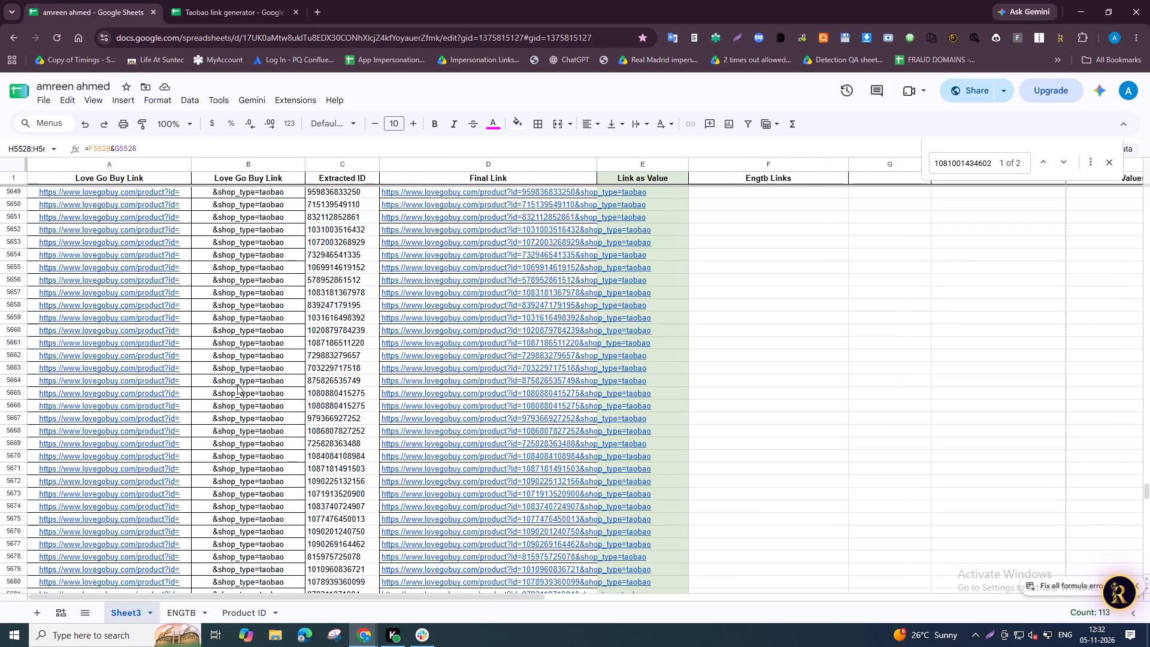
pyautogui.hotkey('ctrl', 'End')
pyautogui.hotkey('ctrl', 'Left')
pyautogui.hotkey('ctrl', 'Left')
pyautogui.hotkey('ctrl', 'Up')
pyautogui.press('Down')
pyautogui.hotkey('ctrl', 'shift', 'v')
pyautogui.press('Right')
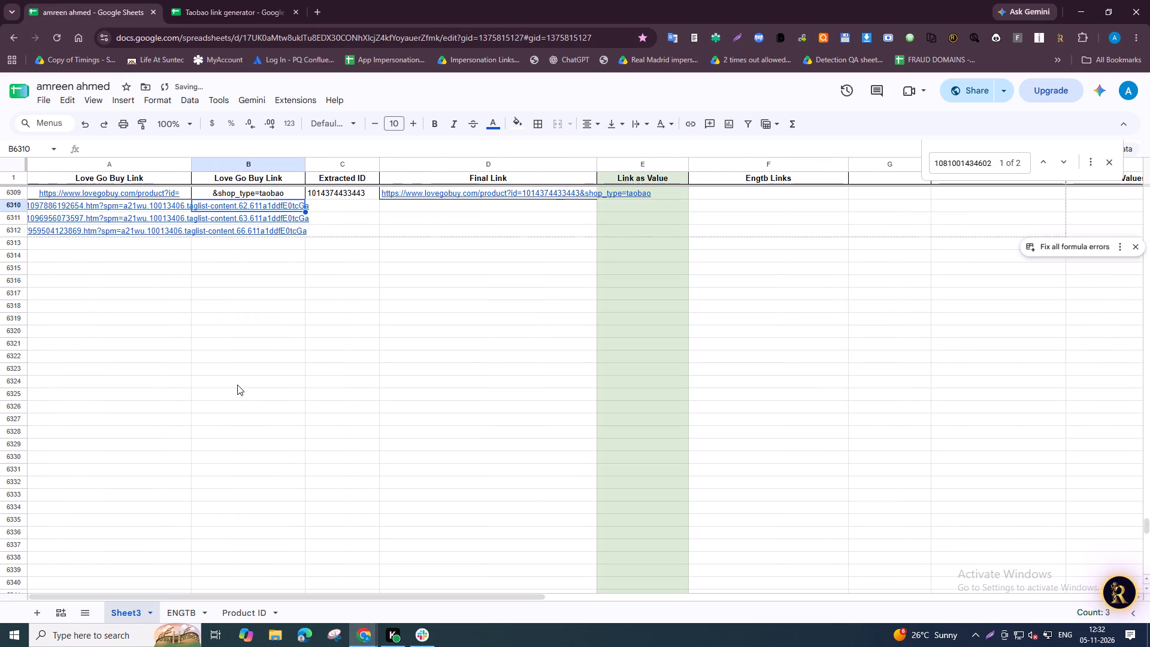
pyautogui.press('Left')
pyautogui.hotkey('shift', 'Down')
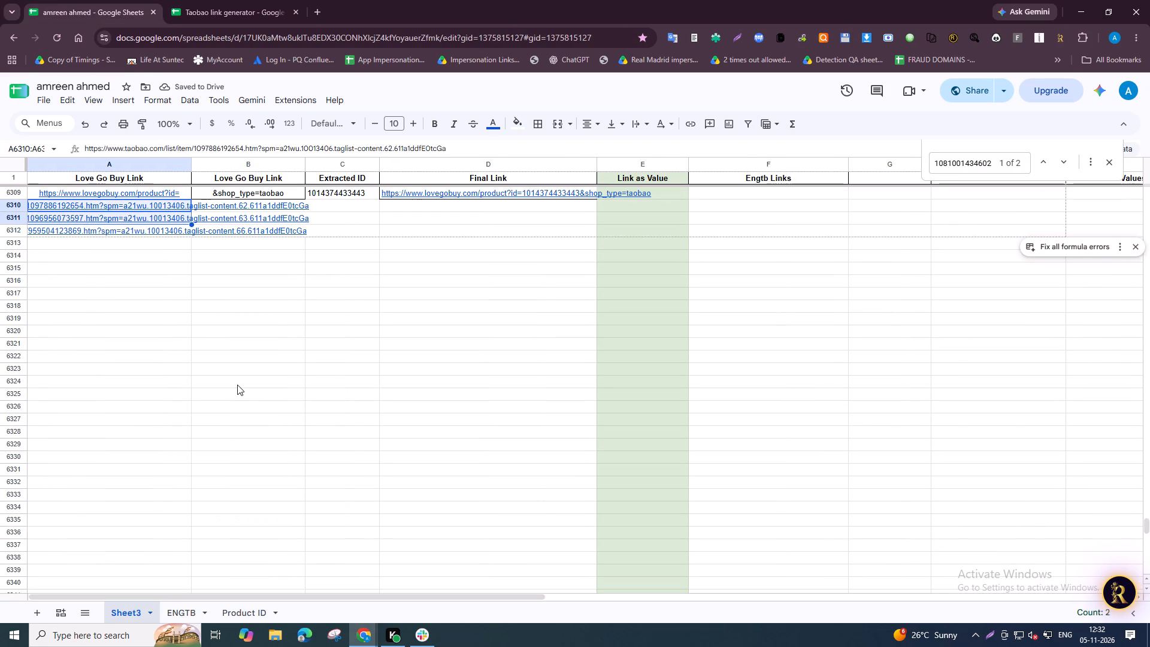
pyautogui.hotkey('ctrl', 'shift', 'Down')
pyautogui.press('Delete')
# Paste the three Taobao links into A13502:A13504 of the Product ID sheet and fill the ID extraction formula through B13502:B13504.
pyautogui.click(252, 609)
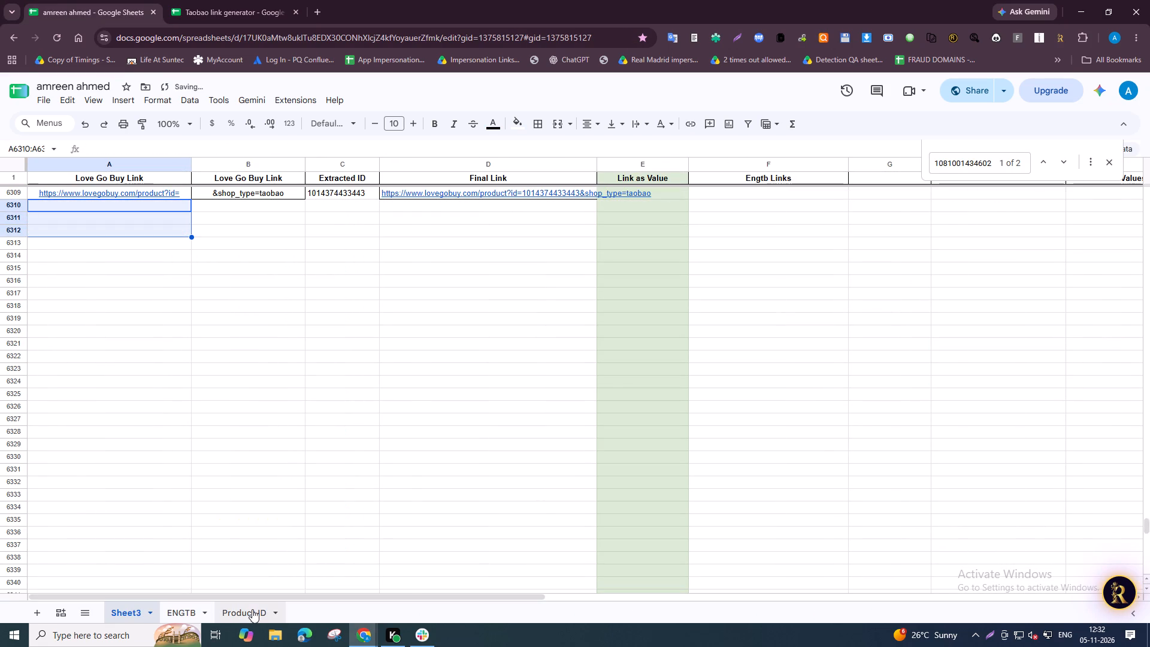
pyautogui.click(153, 247)
pyautogui.hotkey('ctrl', 'shift', 'v')
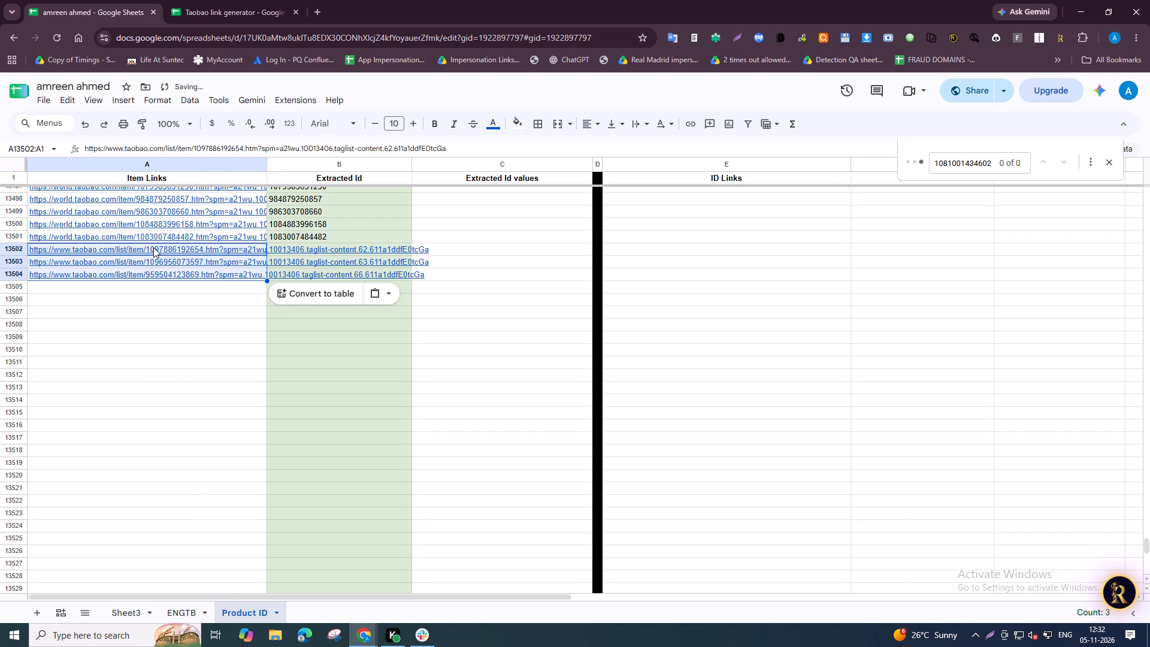
pyautogui.press('Right')
pyautogui.hotkey('ctrl', 'd')
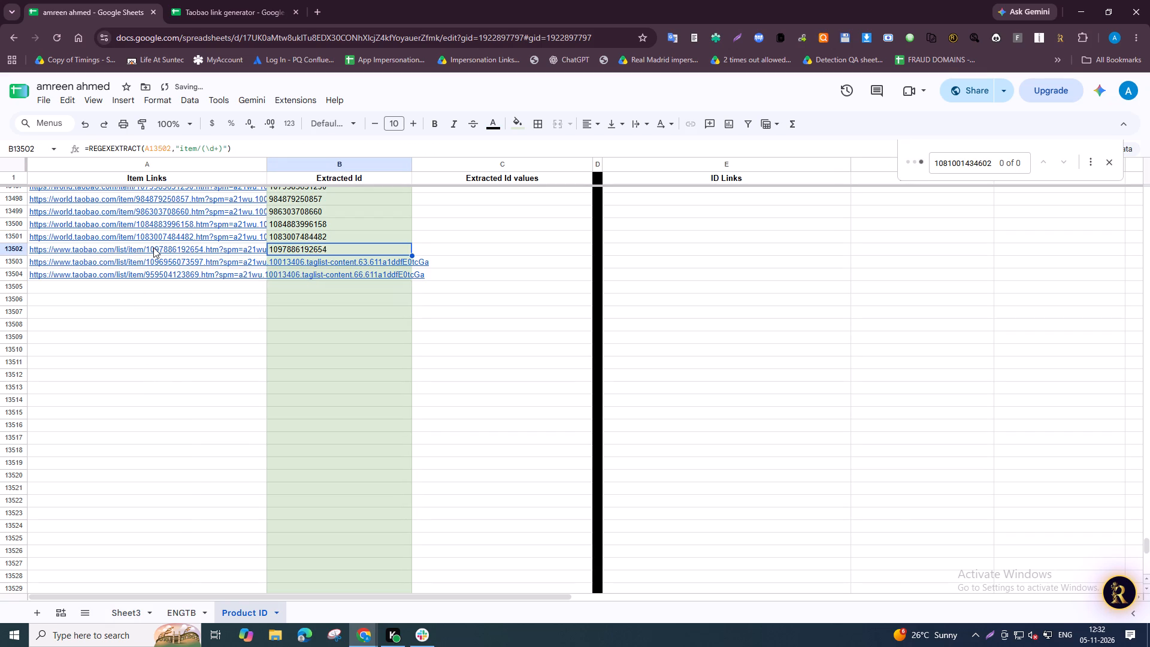
pyautogui.hotkey('shift', 'Down')
pyautogui.hotkey('shift', 'Down')
pyautogui.hotkey('ctrl', 'd')
# Copy the extracted IDs in B13502:B13504 and paste them as values into Sheet3's Extracted ID column at C6310:C6312.
pyautogui.hotkey('ctrl', 'c')
pyautogui.hotkey('ctrl', 'c')
pyautogui.hotkey('ctrl', 'c')
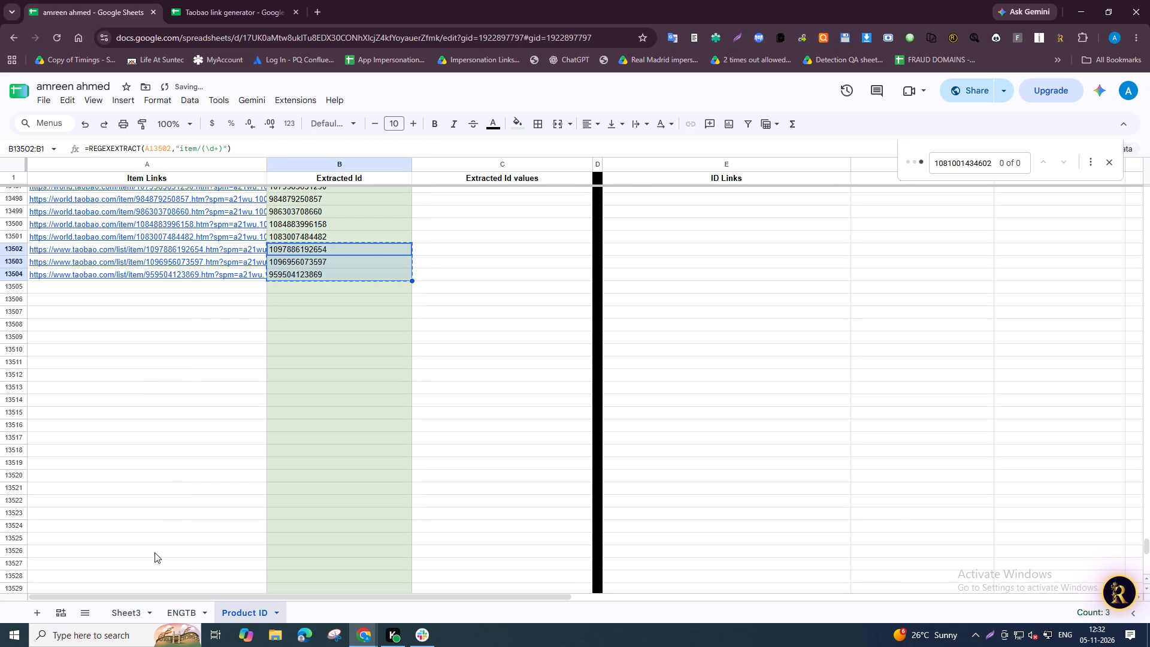
pyautogui.click(123, 619)
pyautogui.click(358, 365)
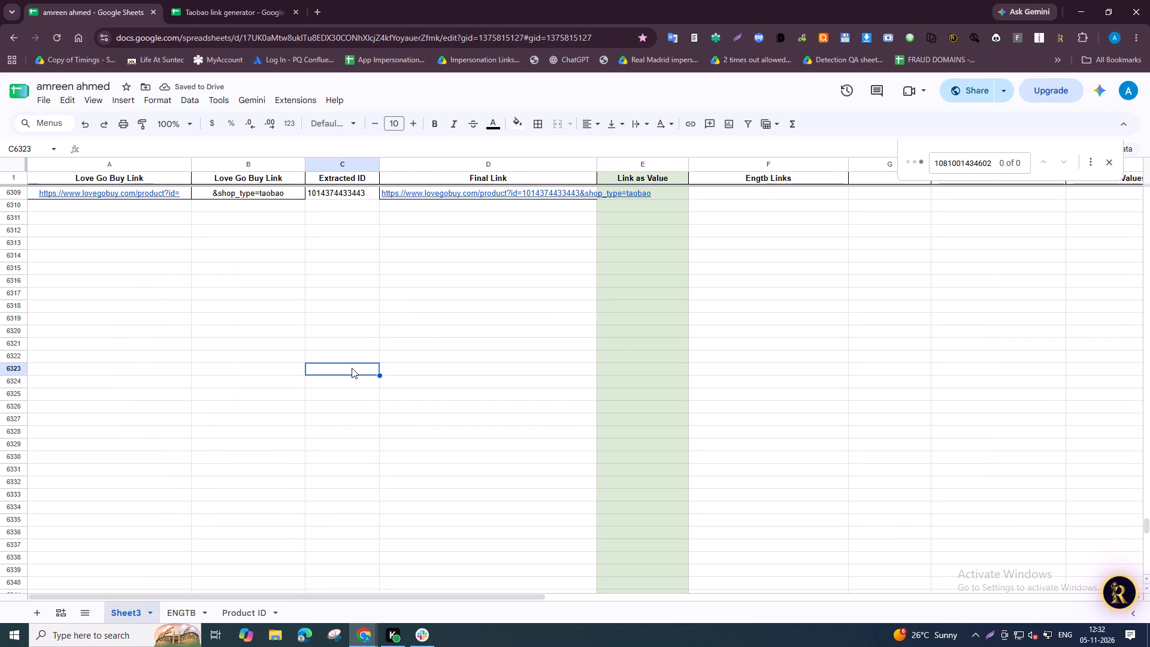
pyautogui.hotkey('ctrl', 'shift', 'Up')
pyautogui.press('Down')
pyautogui.hotkey('ctrl', 'Up')
pyautogui.press('Down')
pyautogui.hotkey('ctrl', 'shift', 'v')
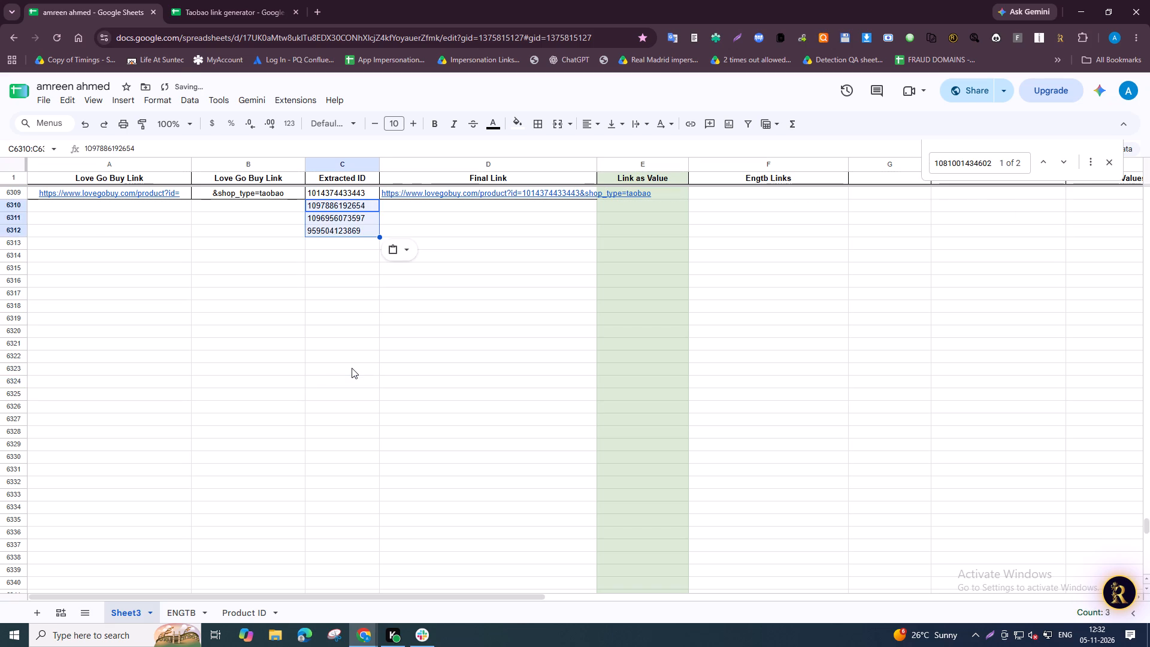
# Fill the two Love Go Buy Link columns and the Final Link formula from row 6309 down through row 6312.
pyautogui.hotkey('ctrl', 'Left')
pyautogui.press('Right')
pyautogui.press('Right')
pyautogui.press('Down')
pyautogui.press('Down')
pyautogui.press('Left')
pyautogui.hotkey('ctrl', 'shift', 'Up')
pyautogui.hotkey('ctrl', 'shift', 'Left')
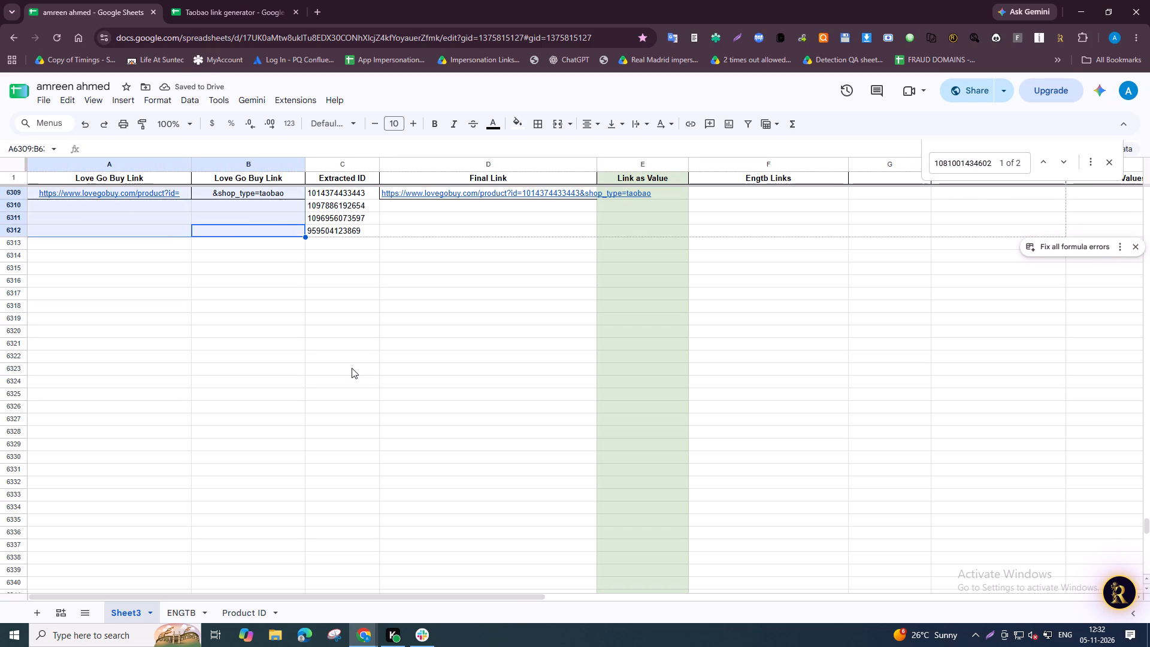
pyautogui.hotkey('ctrl', 'd')
pyautogui.press('Right')
pyautogui.press('Right')
pyautogui.hotkey('ctrl', 'shift', 'Up')
pyautogui.hotkey('ctrl', 'd')
# Copy the three new Final Link values in D6310:D6312 and open a new browser window.
pyautogui.hotkey('shift', 'Down')
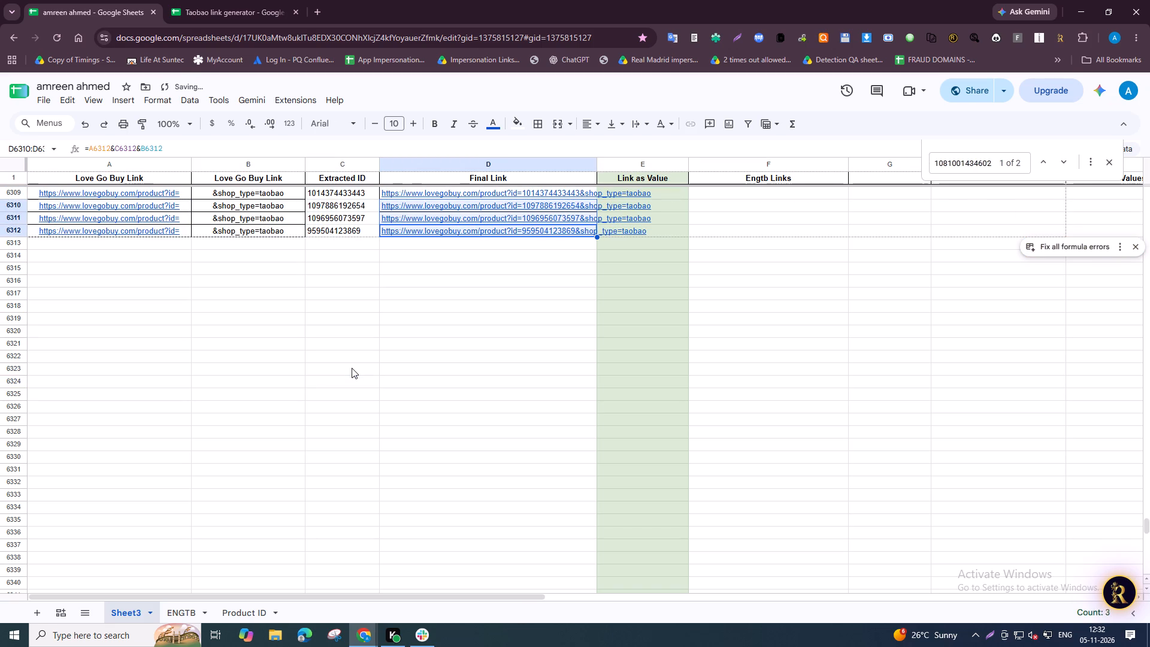
pyautogui.hotkey('ctrl', 'c')
pyautogui.hotkey('ctrl', 'c')
pyautogui.hotkey('ctrl', 'n')
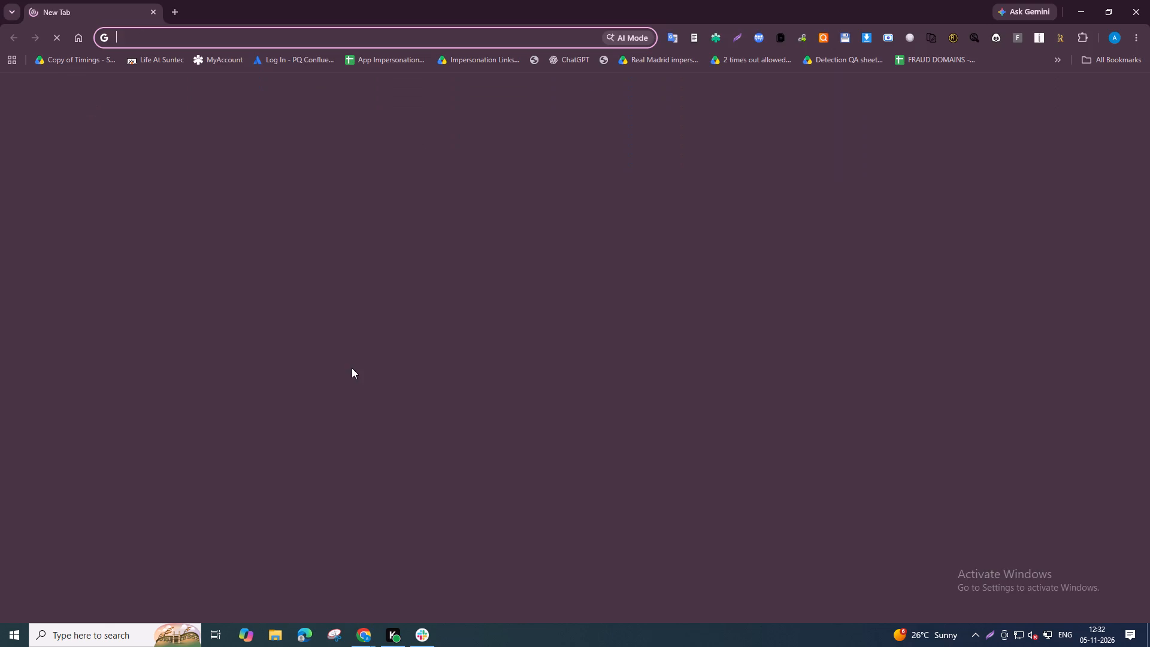
# Connect the 1ClickVPN extension.
pyautogui.click(764, 40)
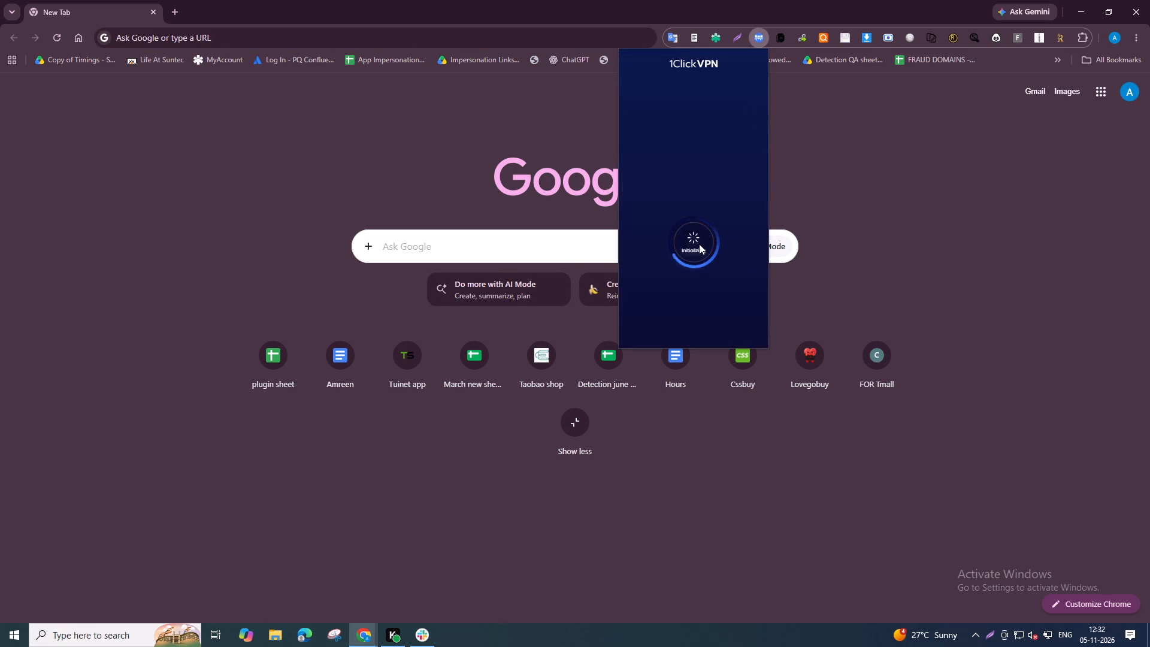
pyautogui.click(699, 233)
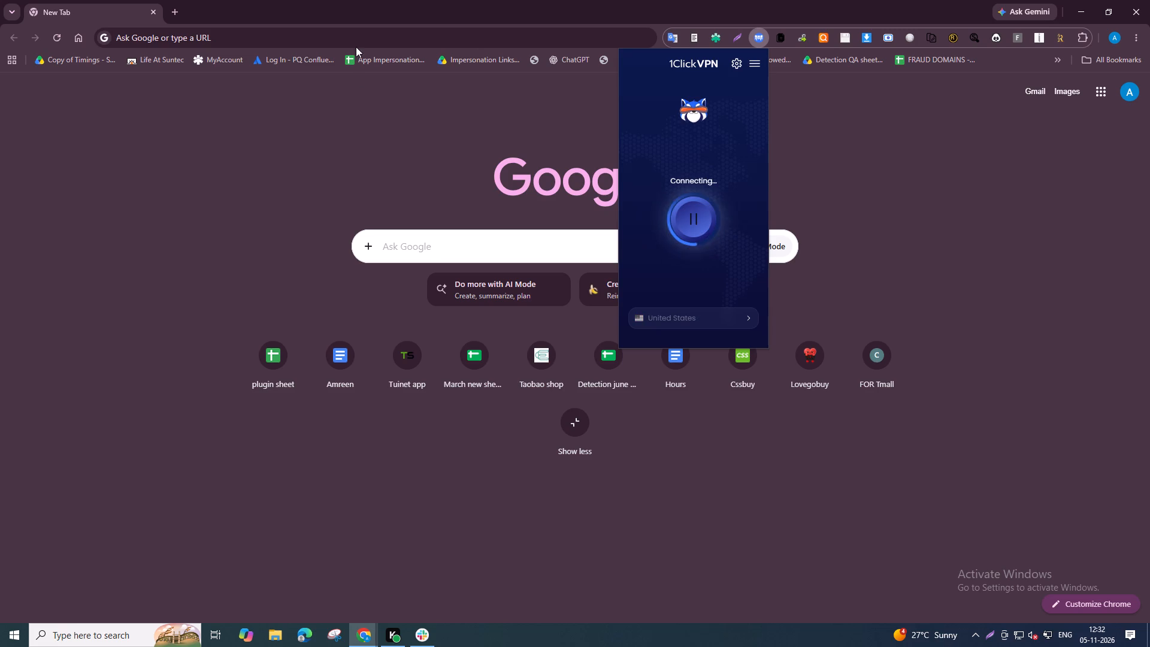
# Replace the Bulk Open URL list with the three copied lovegobuy links, open them all and close the blank tab.
pyautogui.click(699, 37)
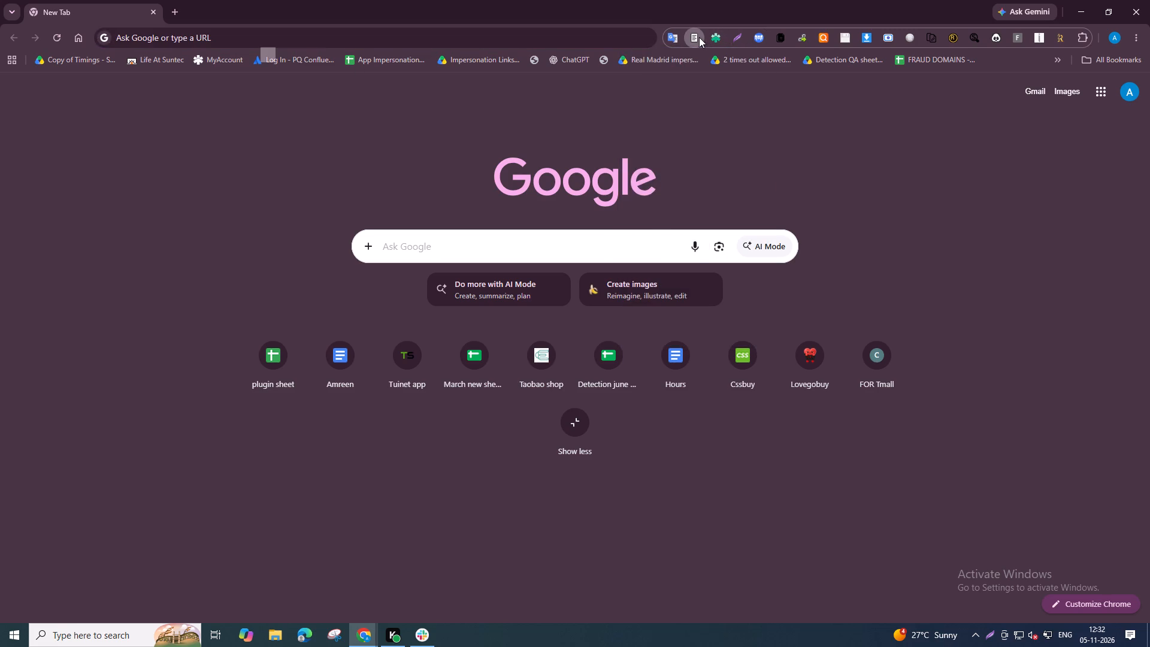
pyautogui.press('Delete')
pyautogui.hotkey('ctrl', 'v')
pyautogui.press('Return')
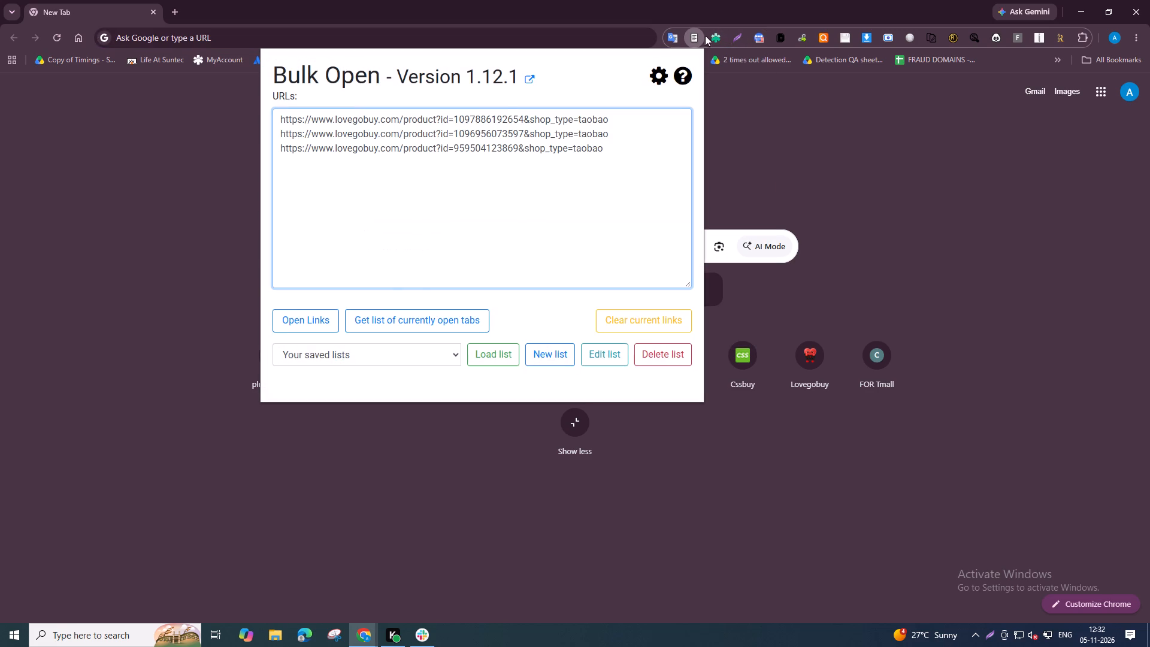
pyautogui.click(296, 316)
pyautogui.click(154, 10)
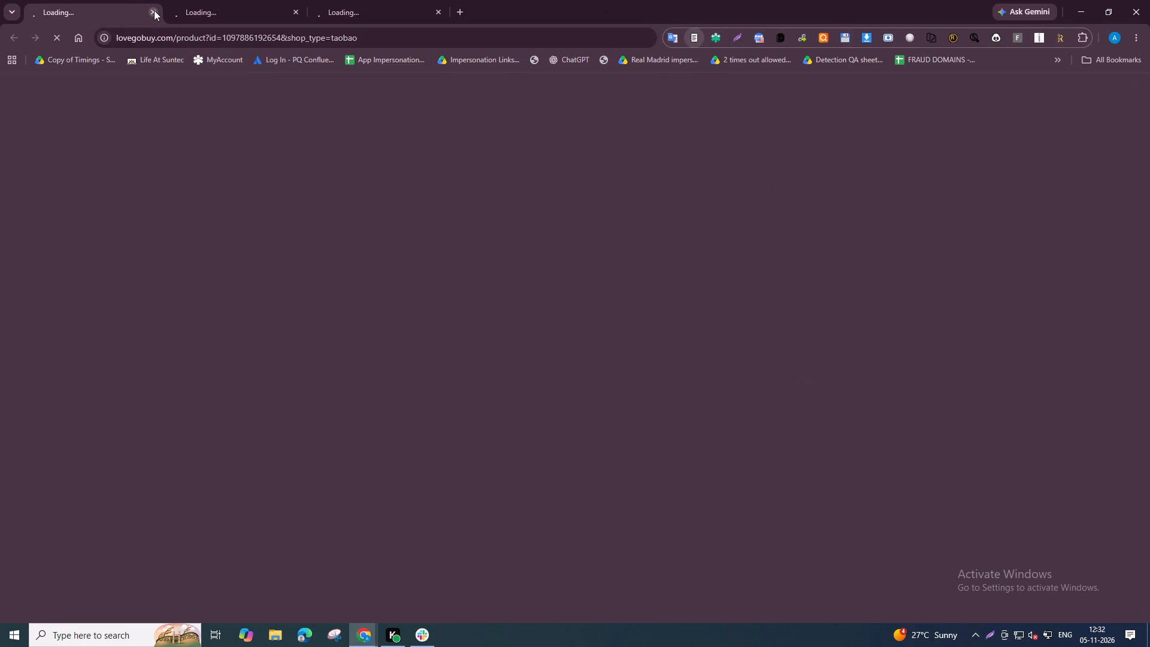